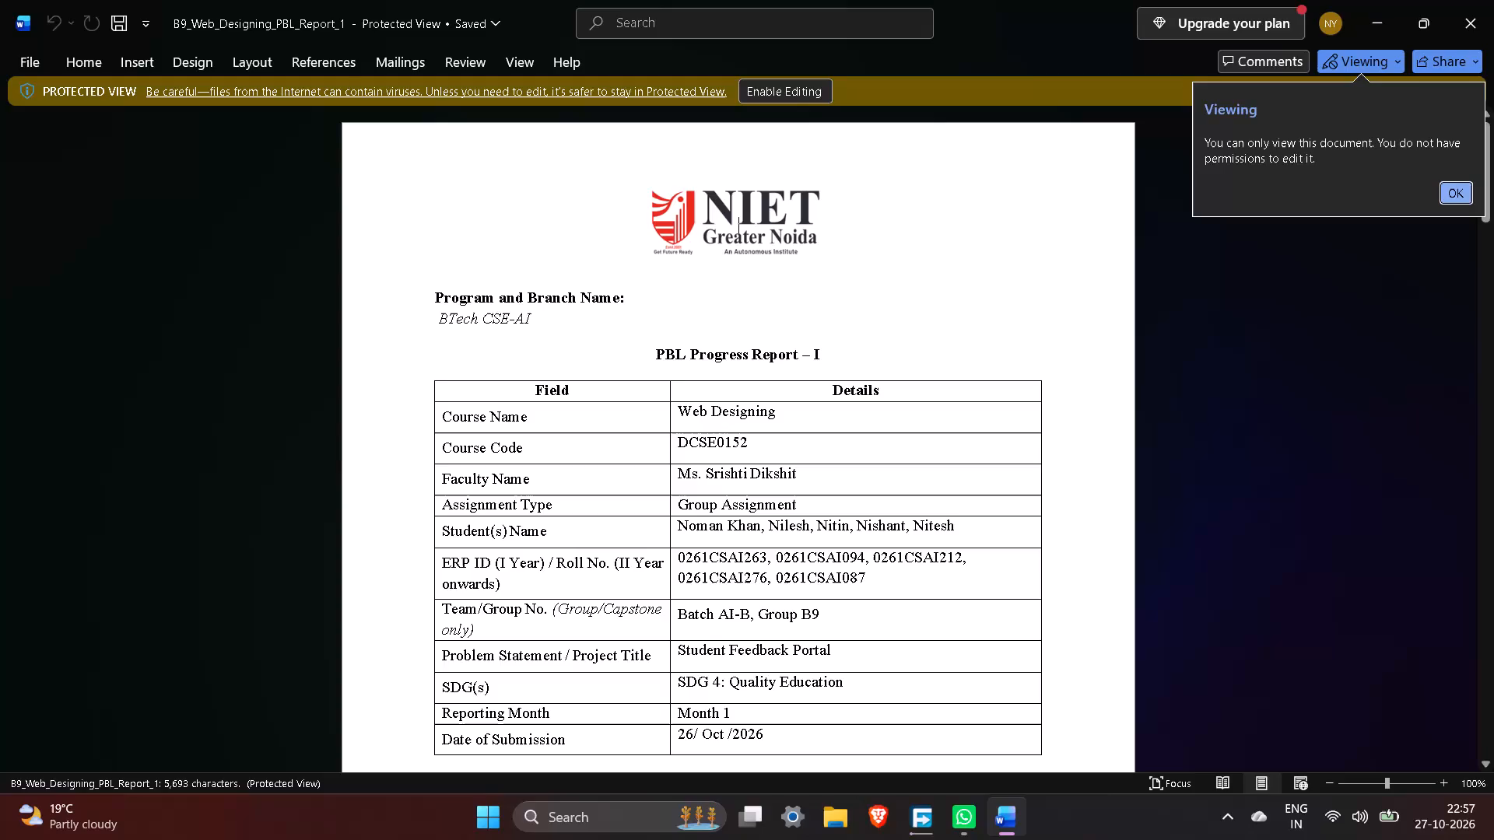
# Enable editing for the protected web designing PBL report.
pyautogui.scroll(1, 755, 447)
pyautogui.click(784, 90)
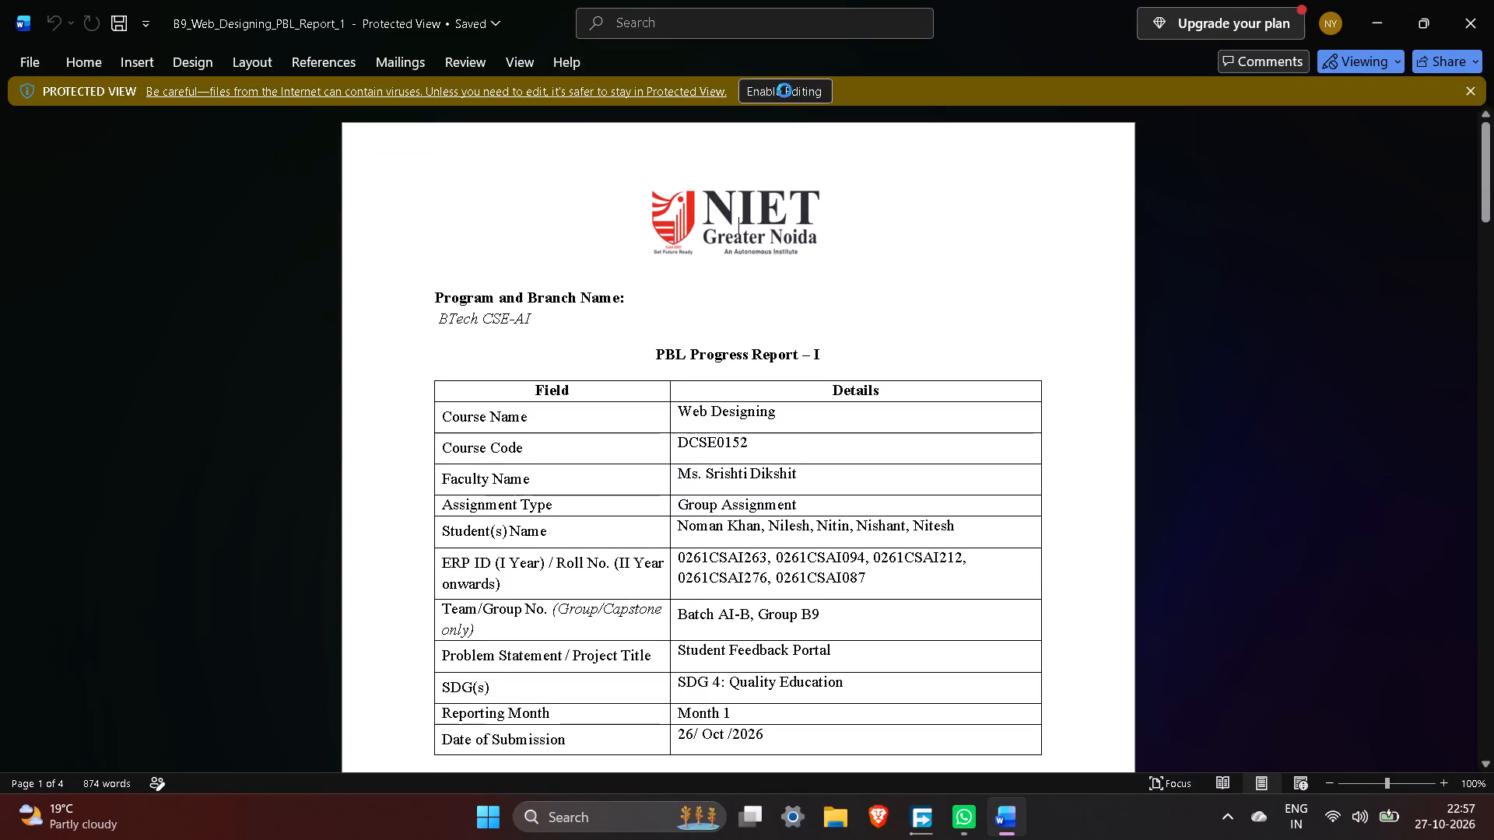
pyautogui.scroll(-3, 836, 216)
pyautogui.scroll(-1, 826, 312)
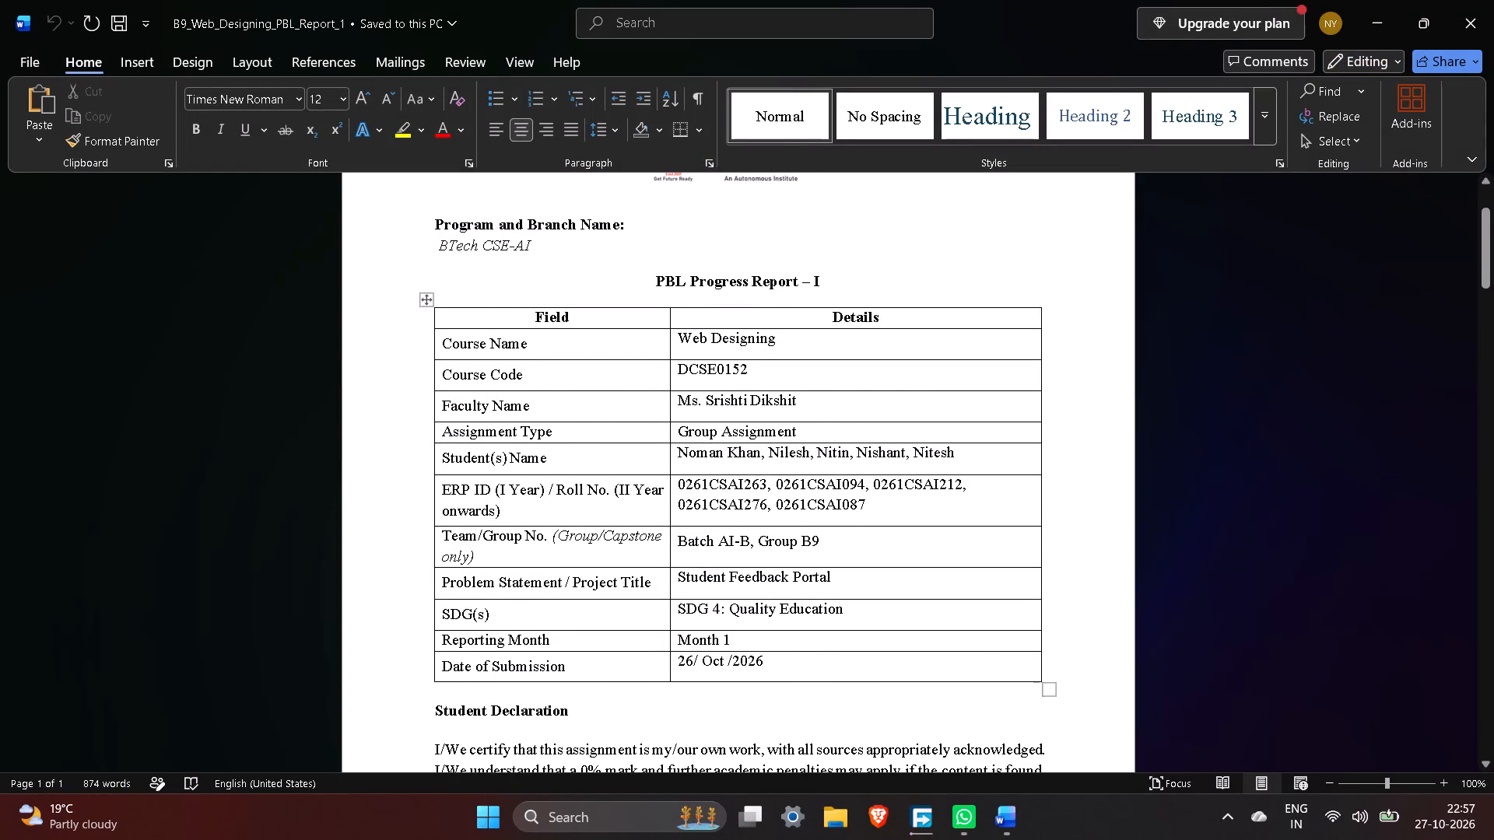
pyautogui.scroll(-1, 826, 320)
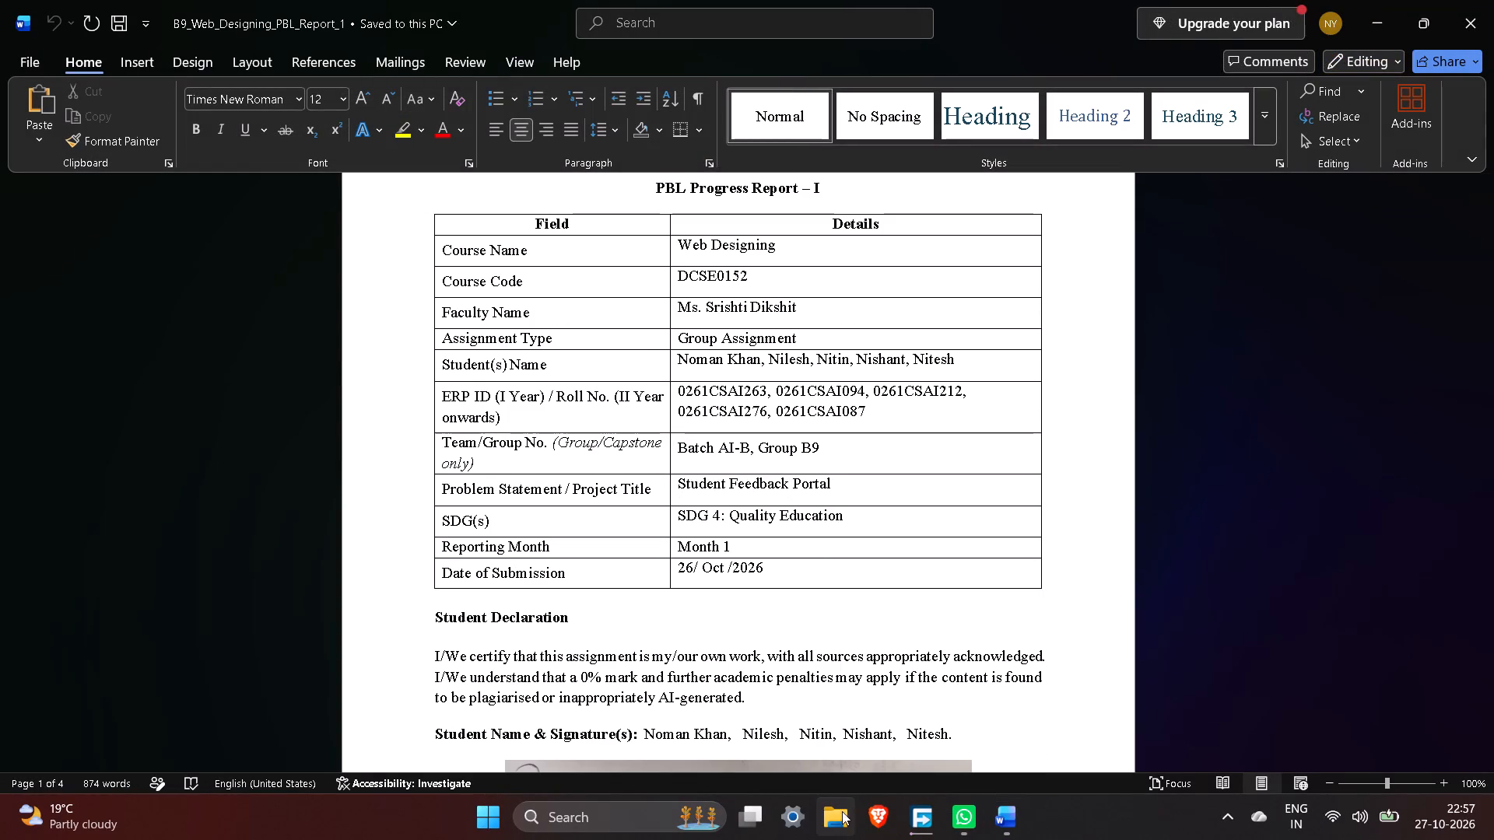
# Open the PDF IOT_report_01 Group_B09_updated from the Downloads folder in File Explorer.
pyautogui.click(841, 814)
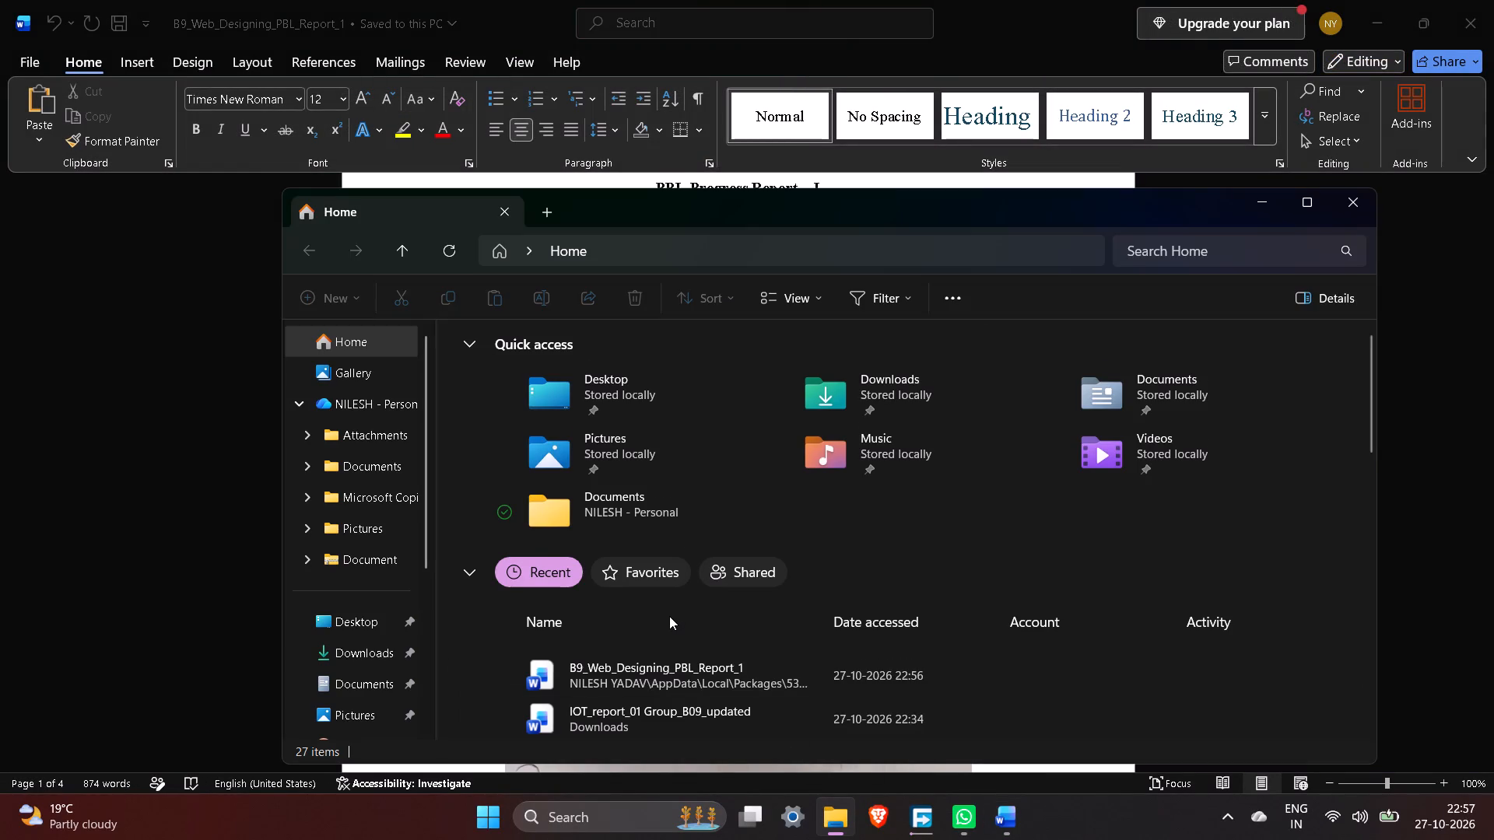
pyautogui.scroll(-3, 669, 616)
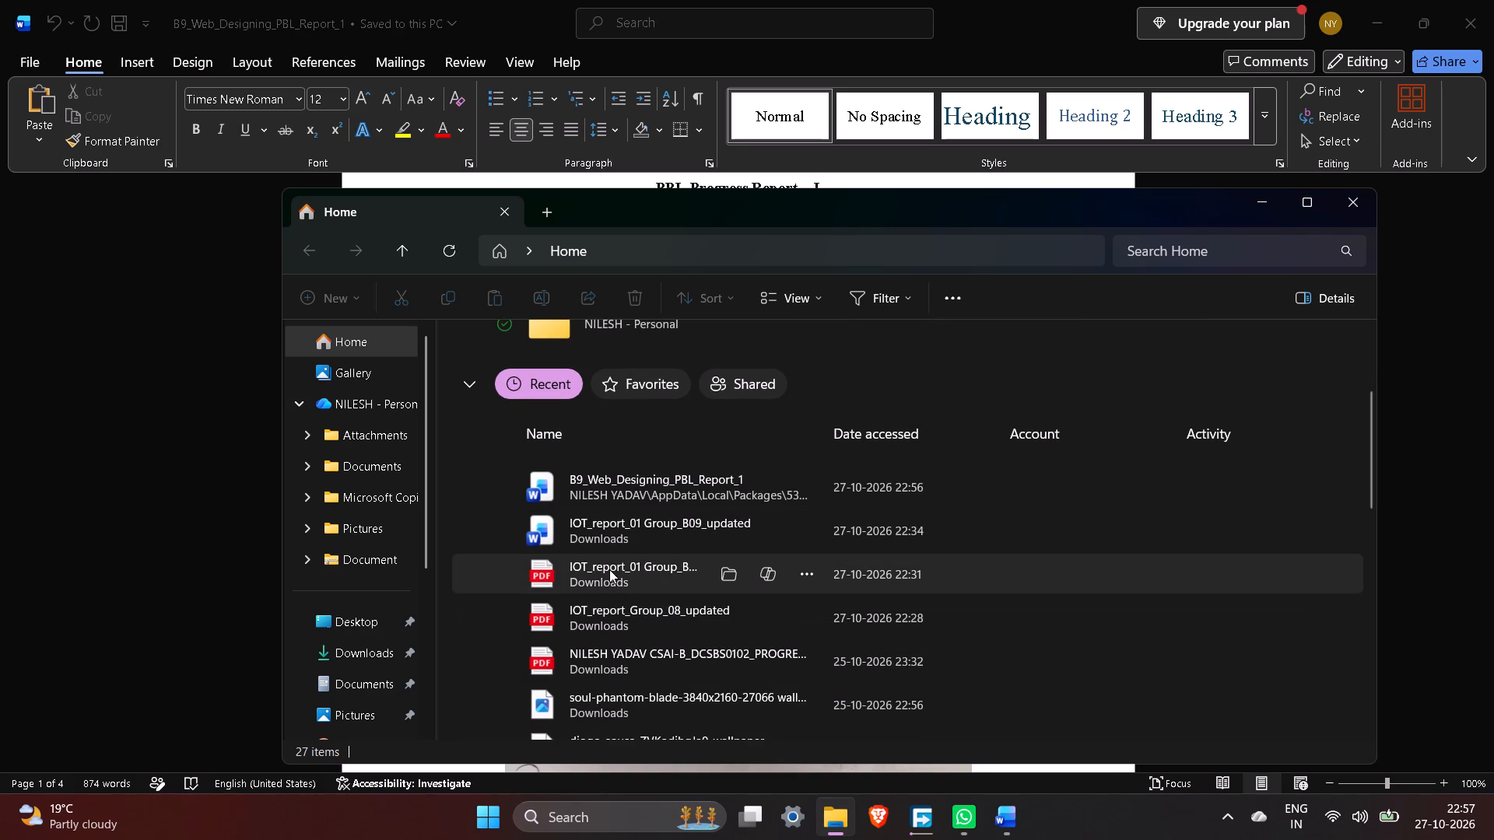
pyautogui.click(609, 570)
pyautogui.click(611, 570)
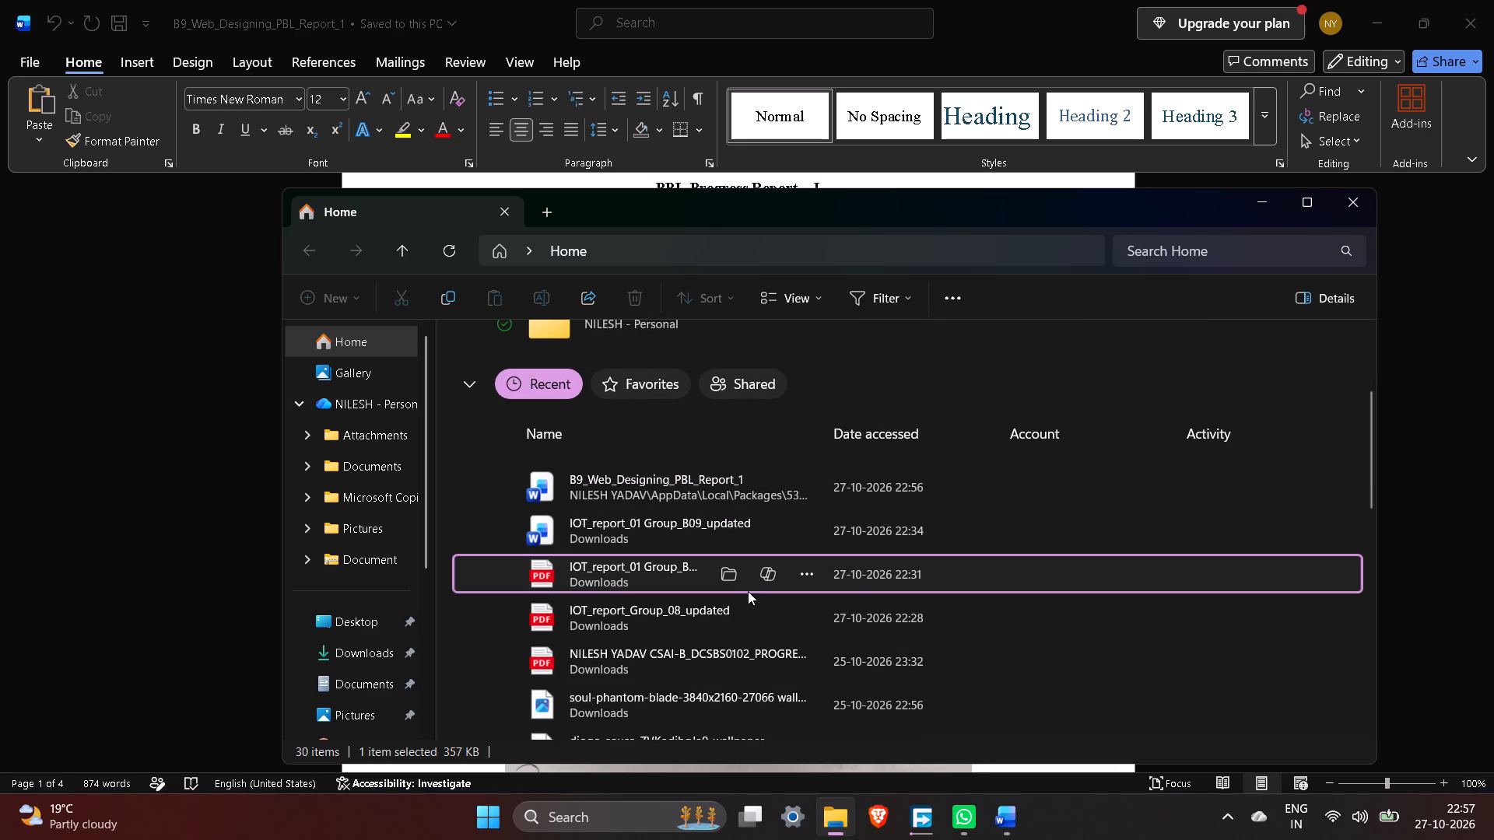
pyautogui.click(732, 571)
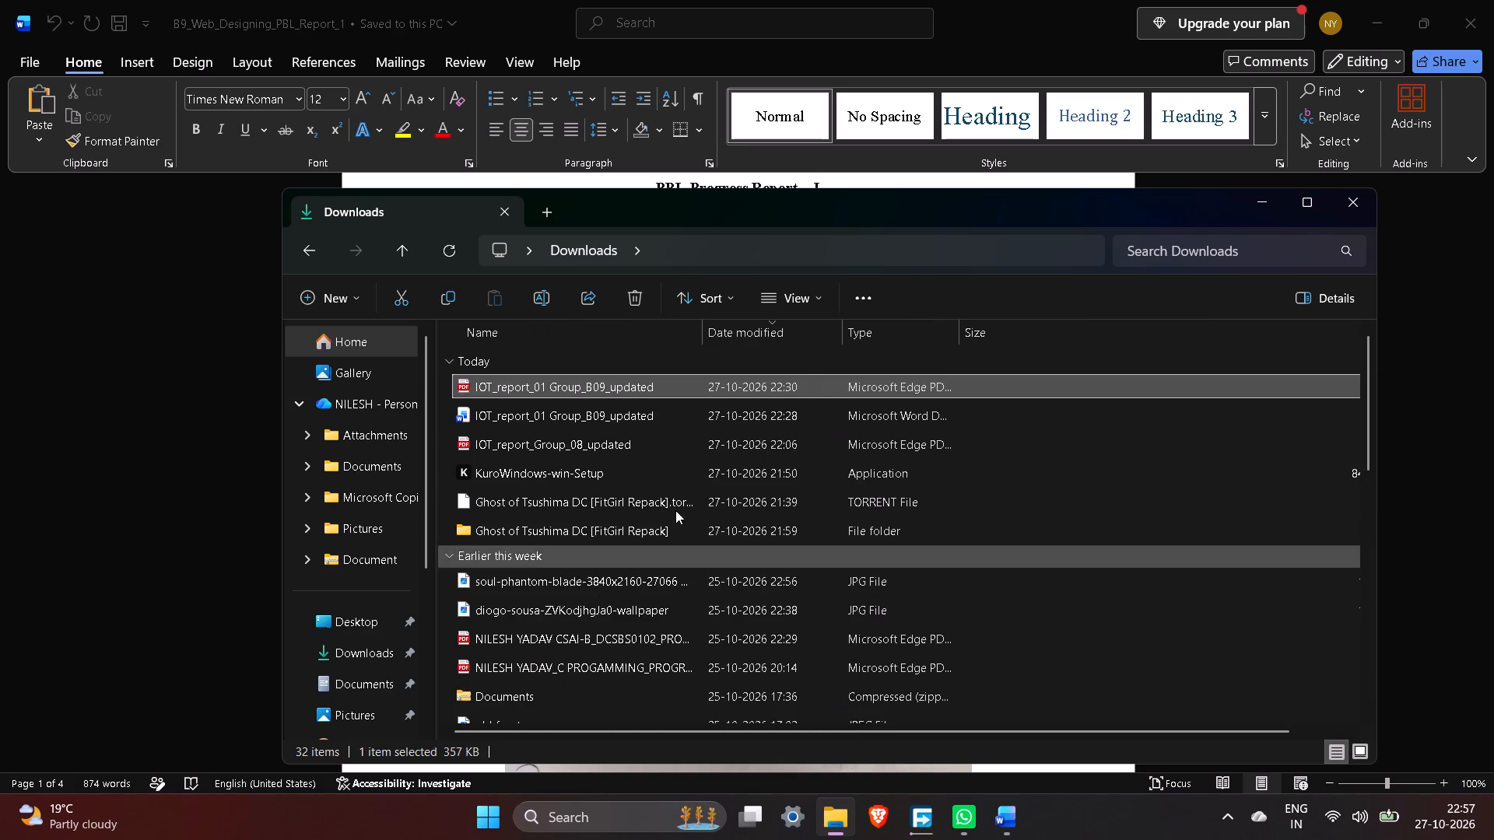
pyautogui.doubleClick(638, 380)
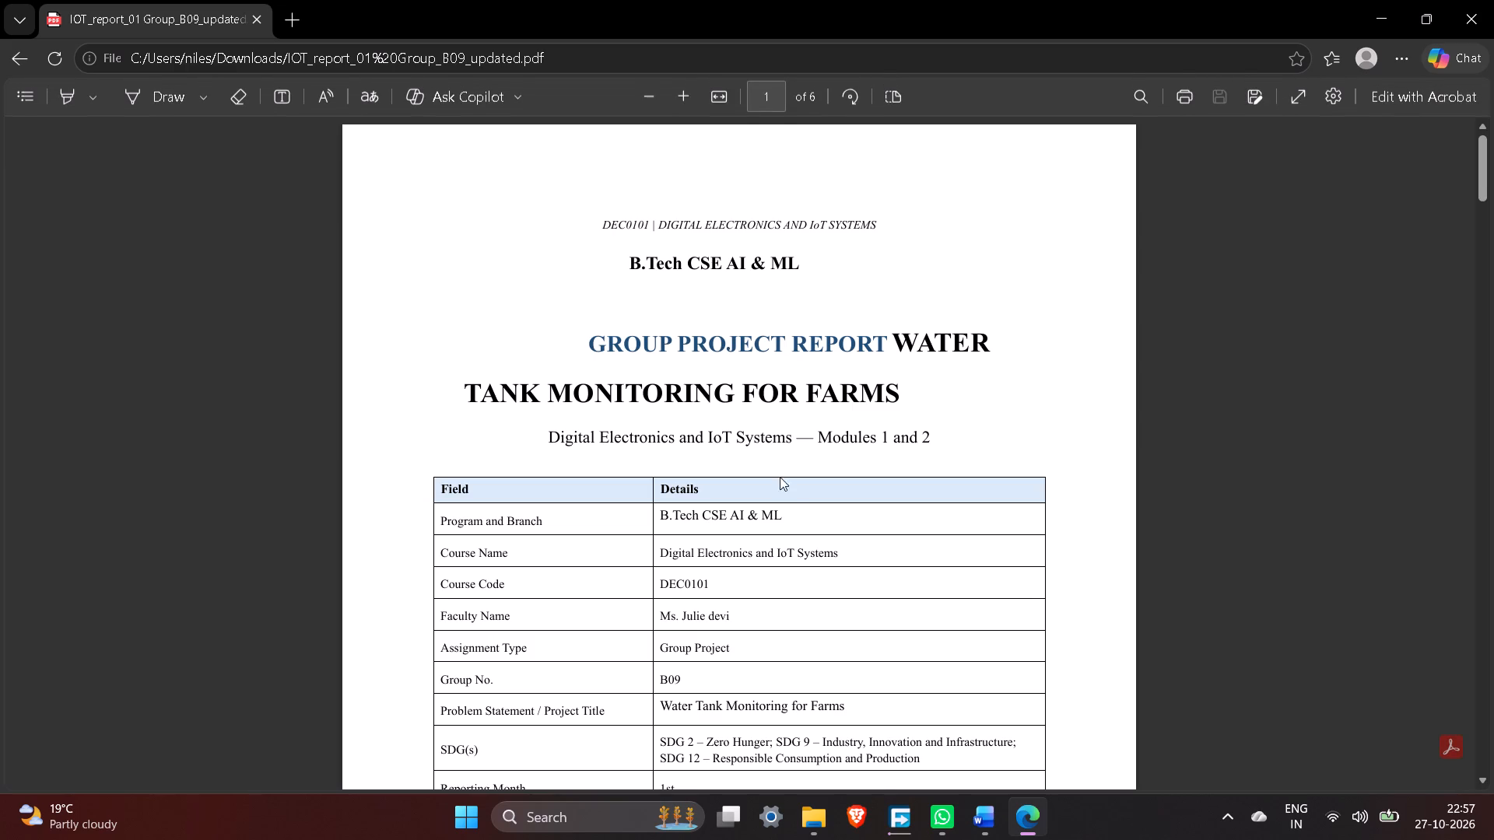
# Examine the IOT report's details table, team table and opening sections as reference for the PBL report.
pyautogui.scroll(-11, 791, 487)
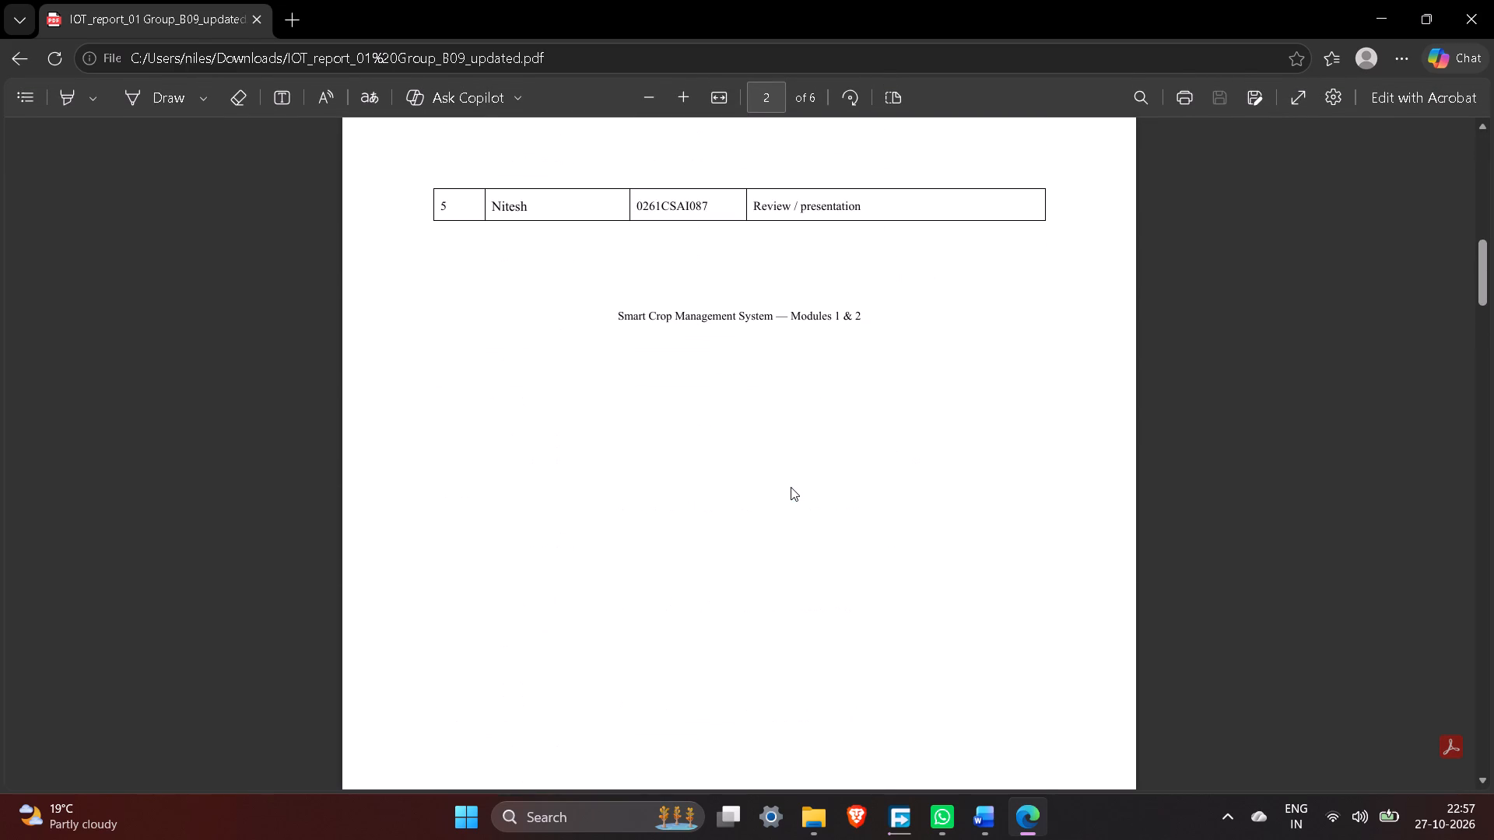
pyautogui.scroll(8, 791, 487)
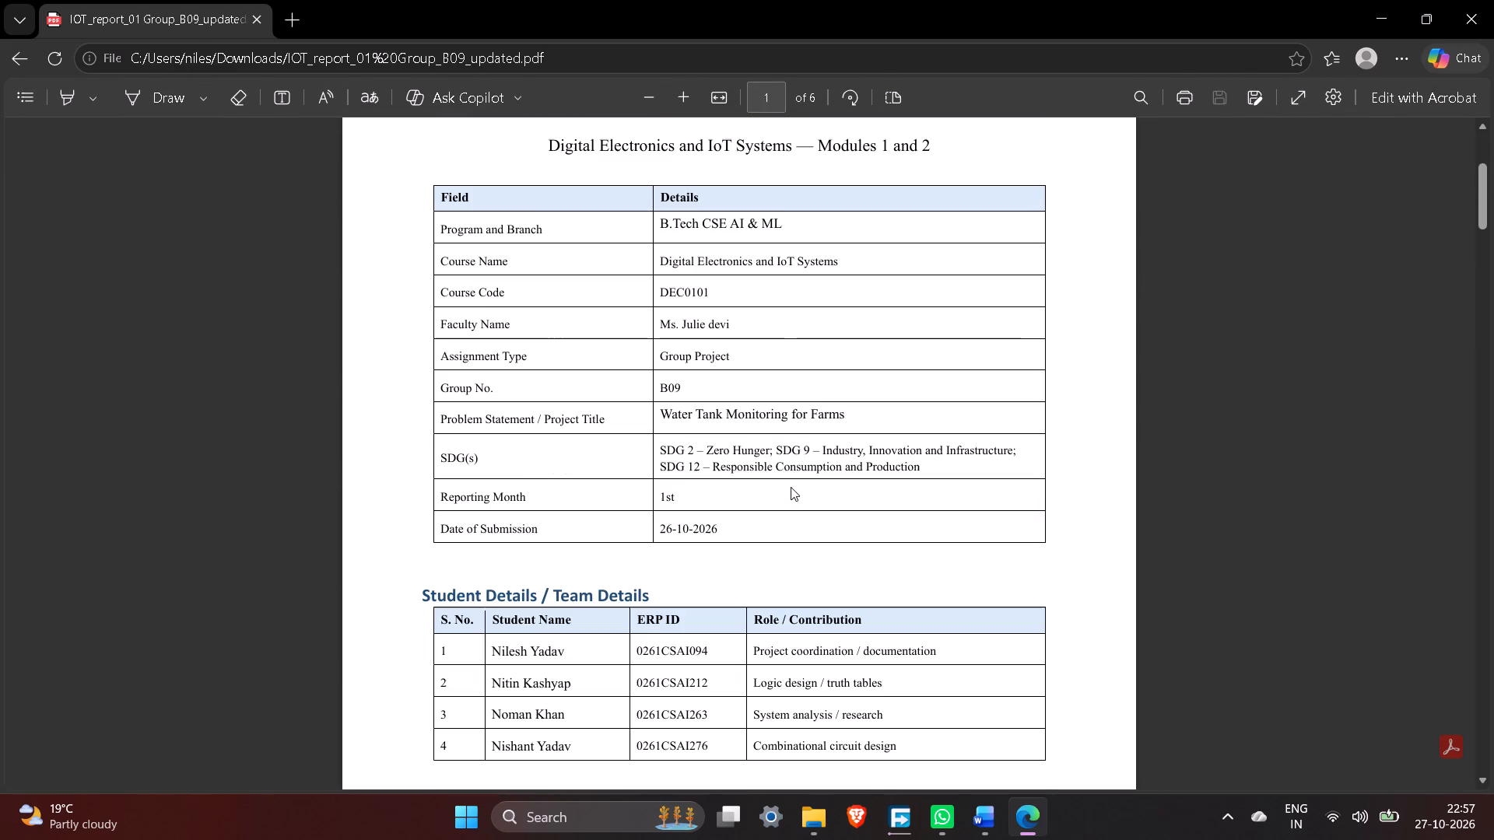
pyautogui.scroll(-5, 791, 487)
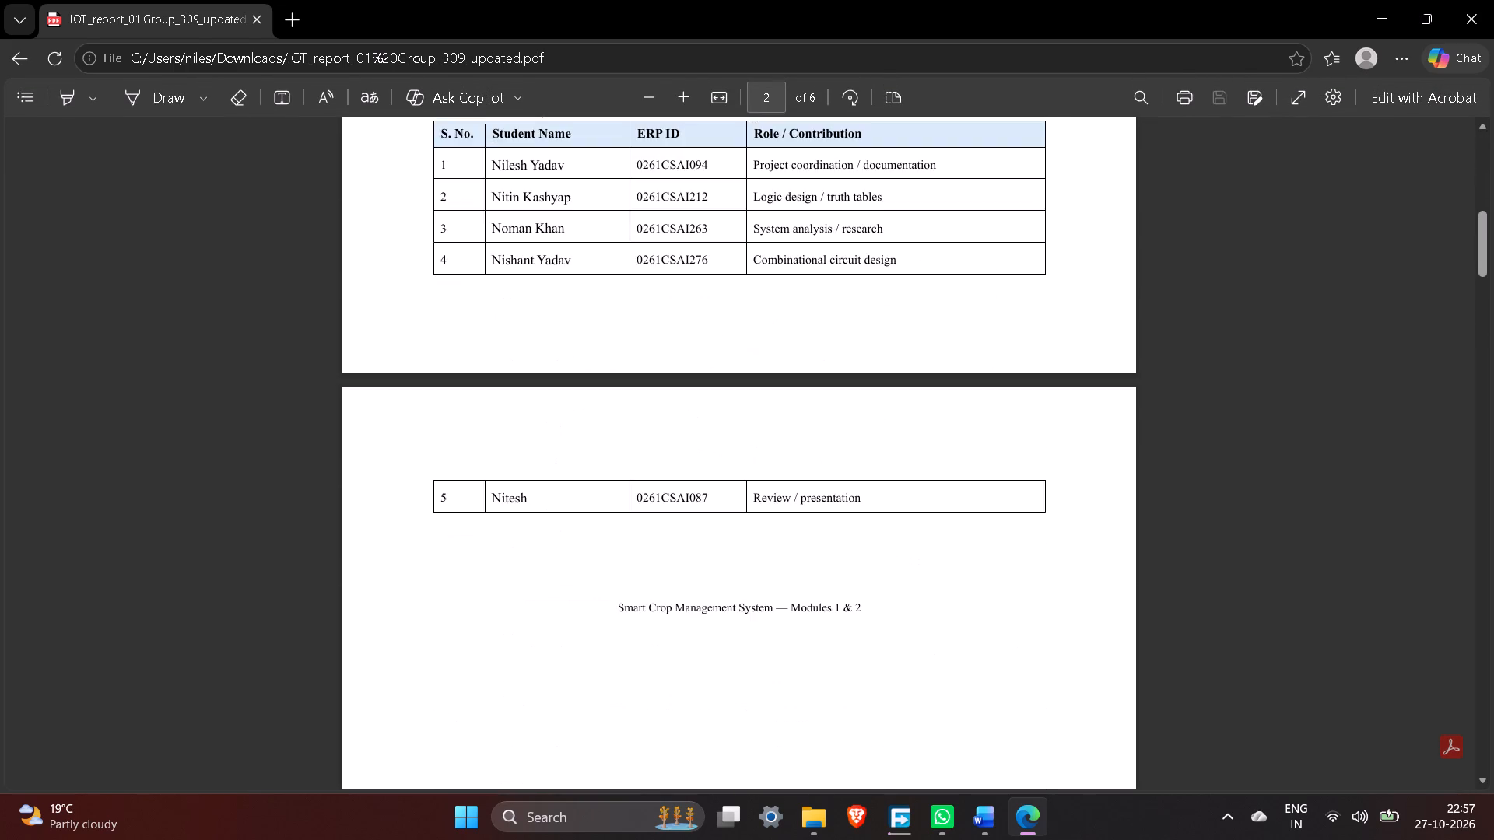
pyautogui.scroll(-13, 791, 493)
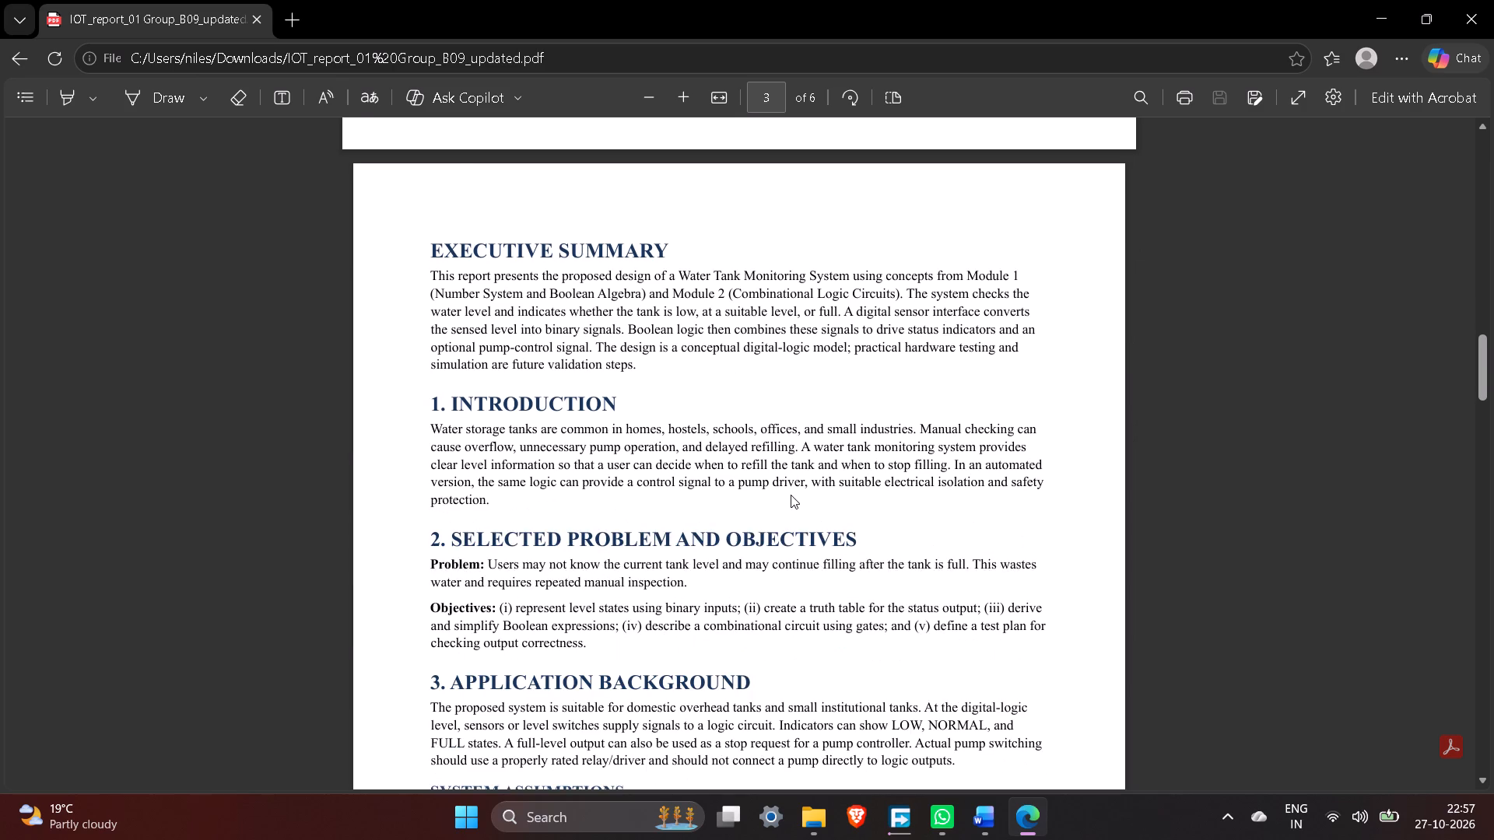
pyautogui.scroll(-1, 791, 495)
pyautogui.scroll(1, 791, 495)
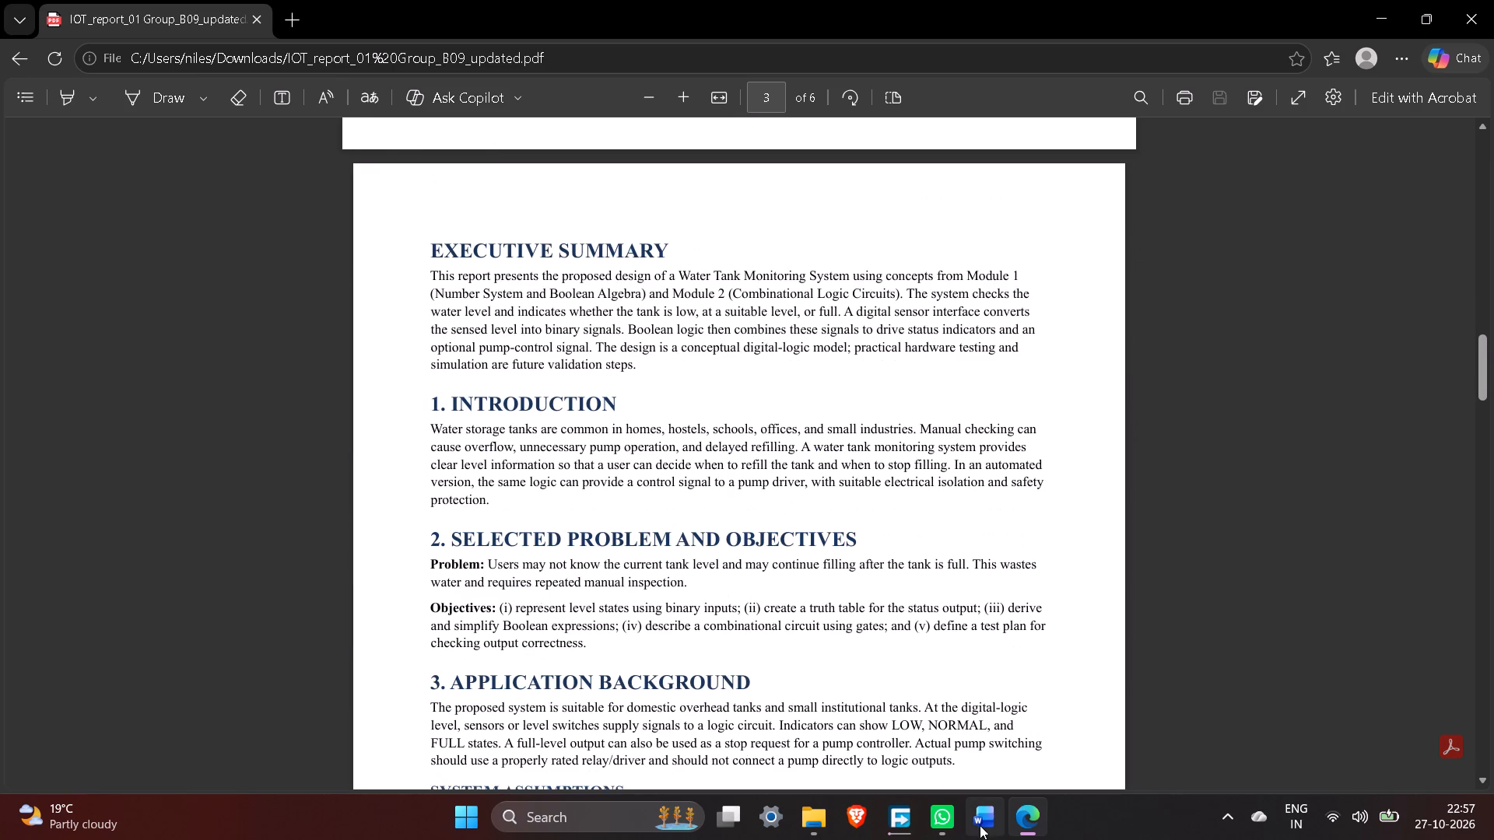
# Switch back to Word and replace the Course Name value in the details table with "Digital electronics and IOT System".
pyautogui.click(980, 825)
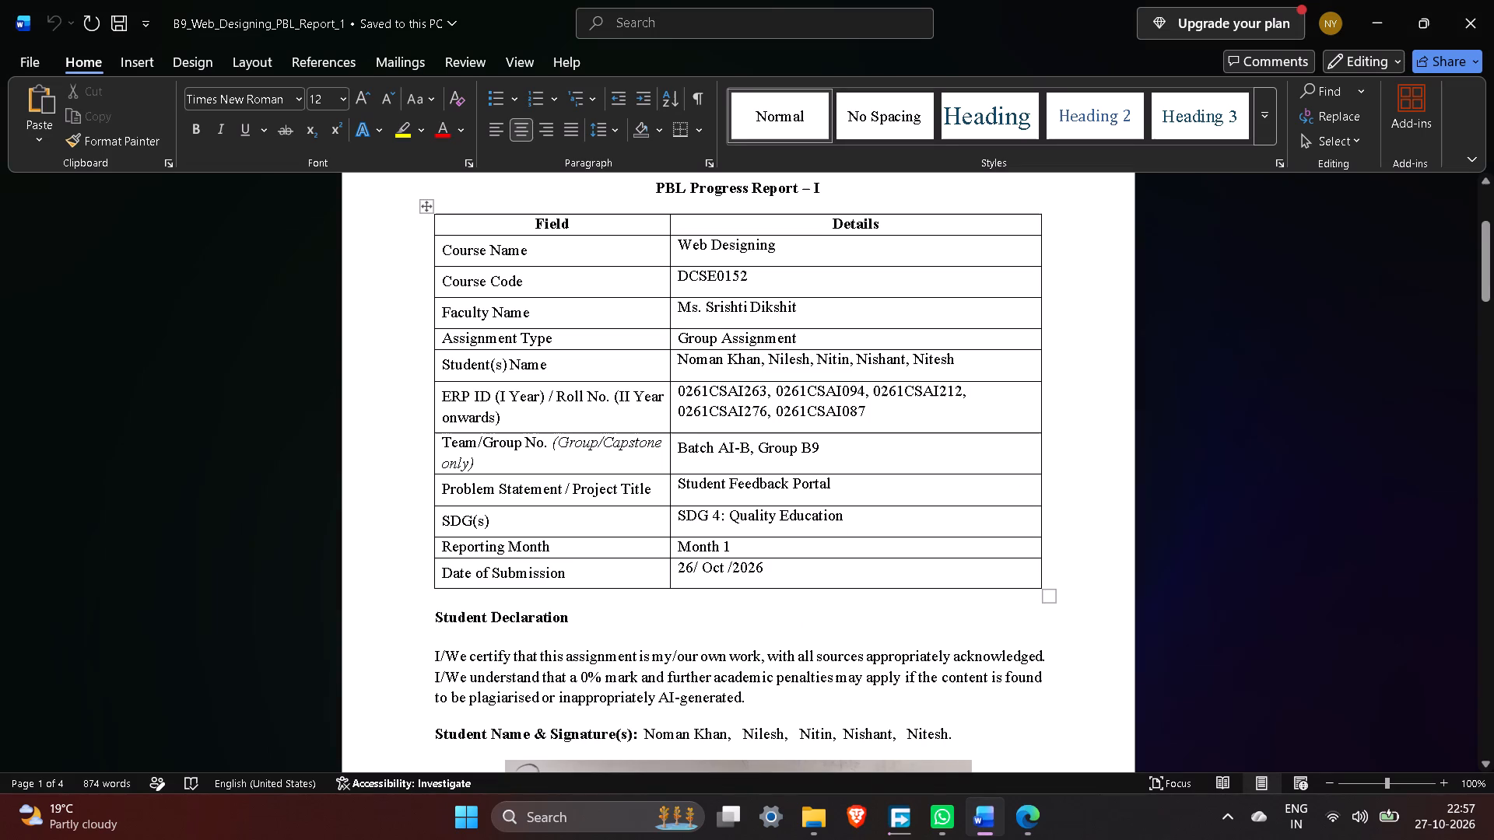
pyautogui.click(904, 247)
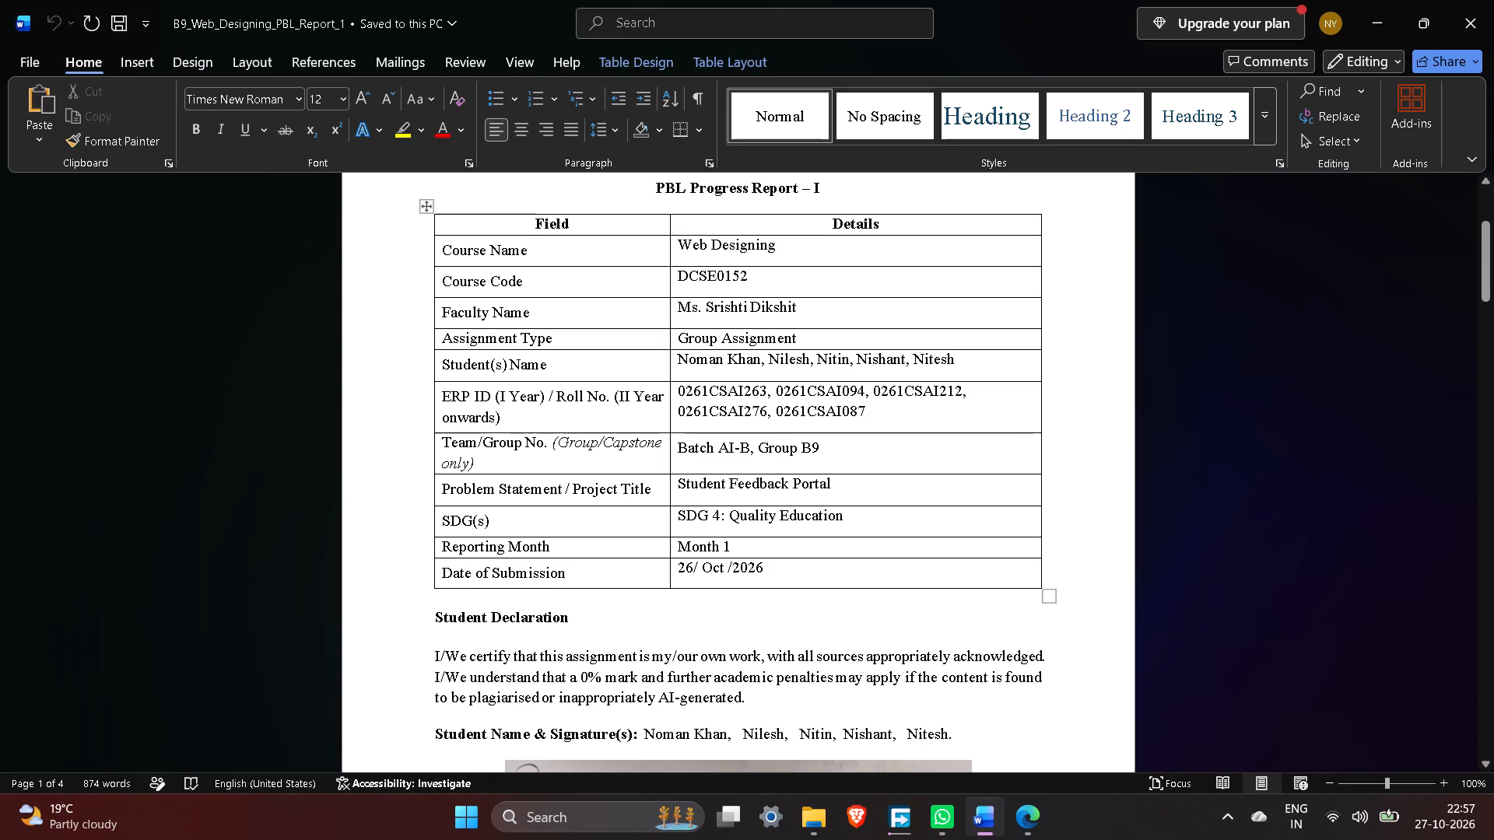
pyautogui.press('BackSpace')
pyautogui.press('BackSpace')
pyautogui.press('BackSpace')
pyautogui.press('BackSpace')
pyautogui.press('BackSpace')
pyautogui.press('BackSpace')
pyautogui.press('BackSpace')
pyautogui.press('BackSpace')
pyautogui.press('BackSpace')
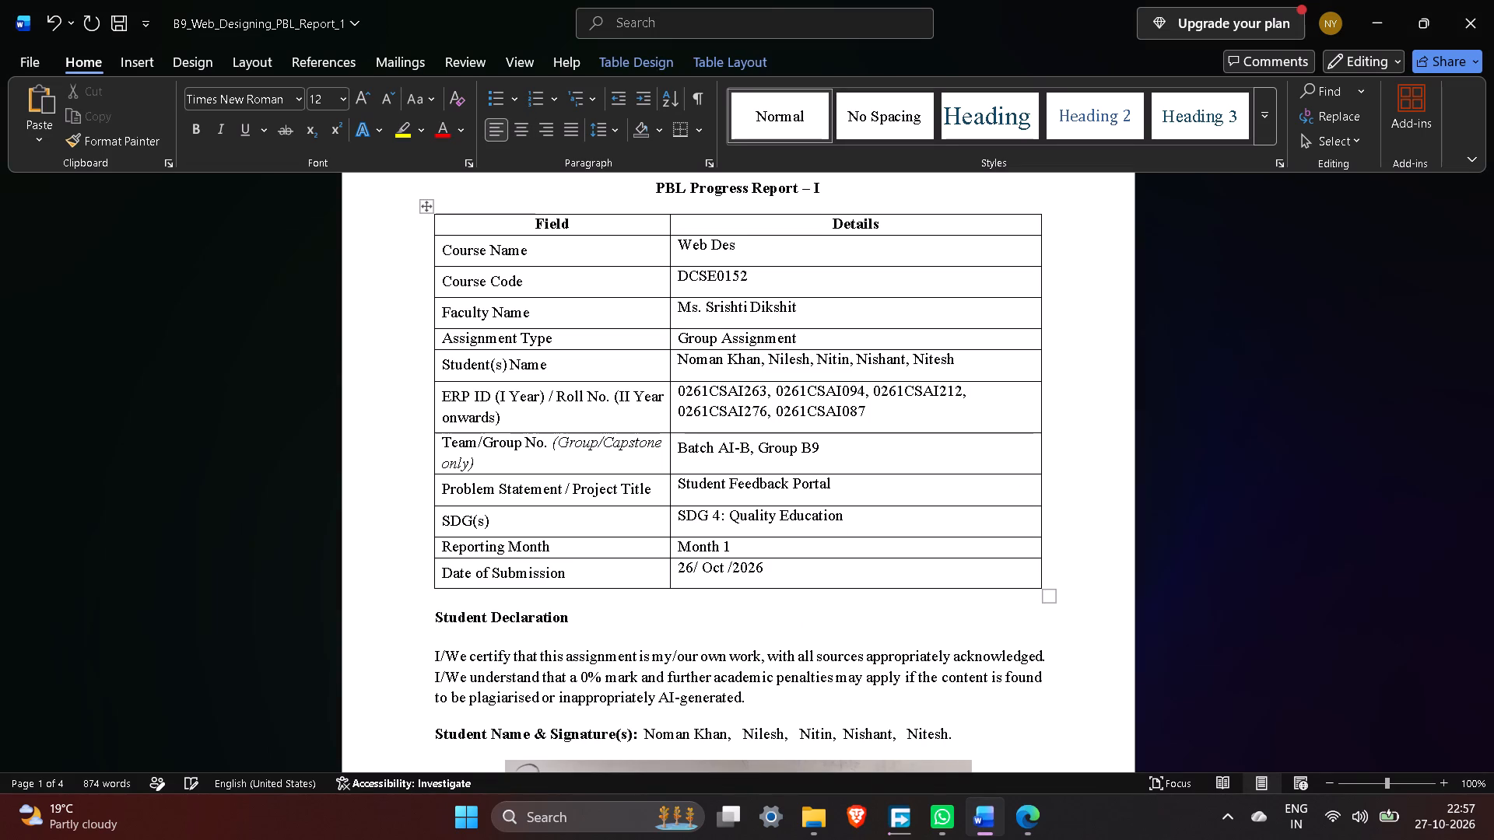
pyautogui.press('BackSpace')
pyautogui.press('BackSpace')
pyautogui.press('BackSpace')
pyautogui.press('BackSpace')
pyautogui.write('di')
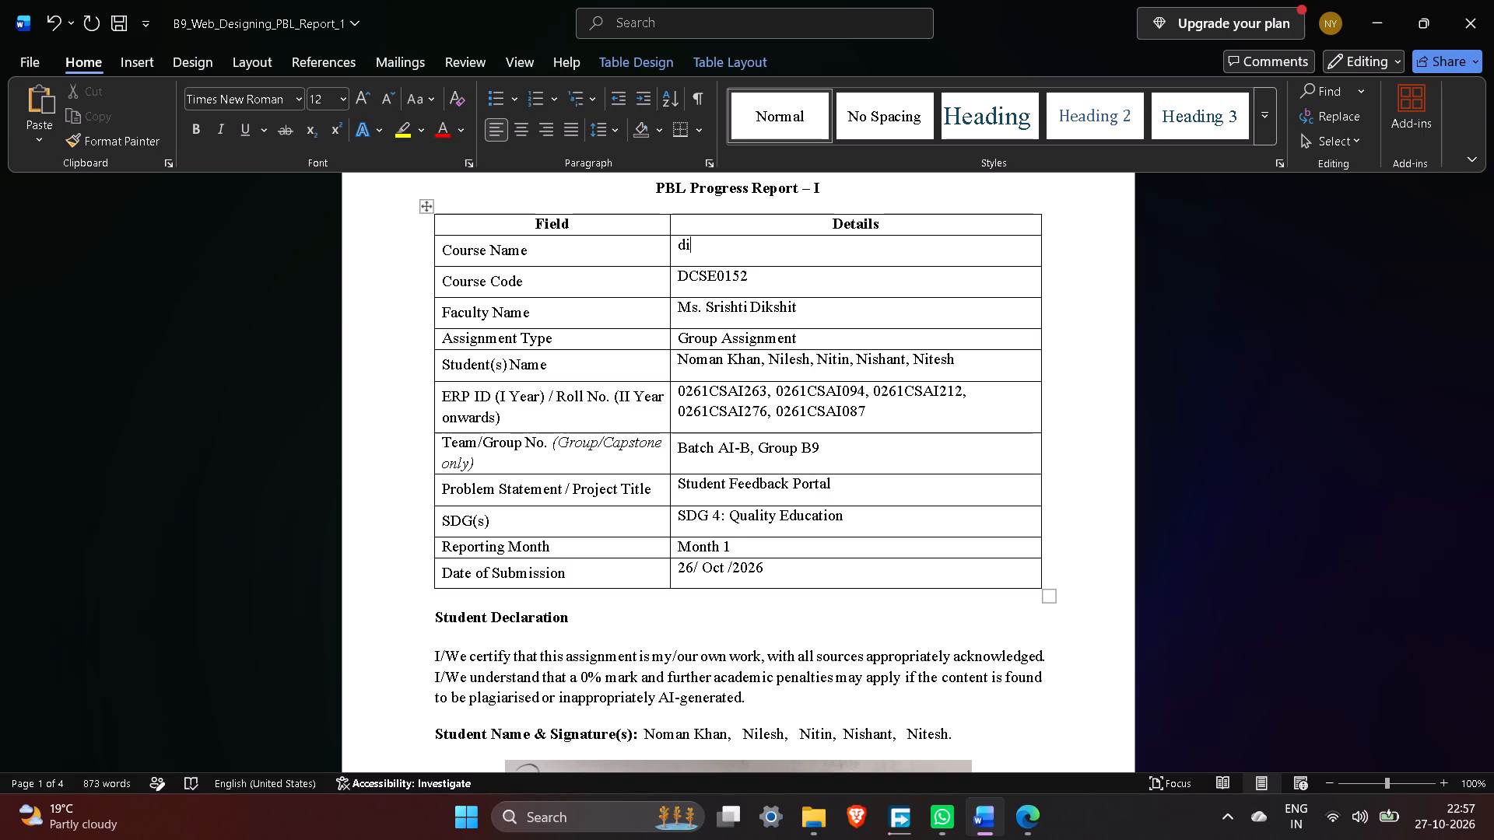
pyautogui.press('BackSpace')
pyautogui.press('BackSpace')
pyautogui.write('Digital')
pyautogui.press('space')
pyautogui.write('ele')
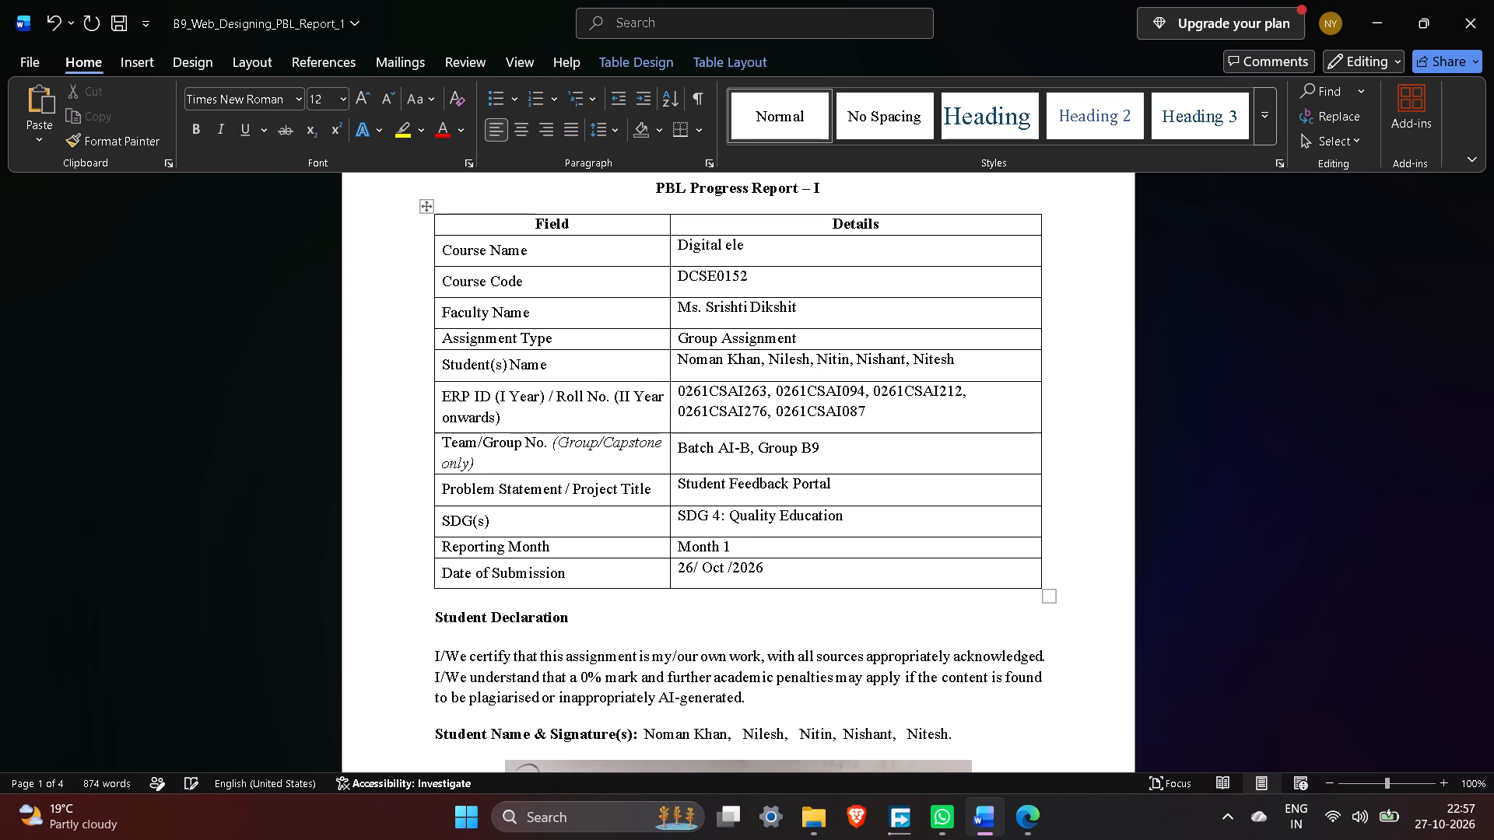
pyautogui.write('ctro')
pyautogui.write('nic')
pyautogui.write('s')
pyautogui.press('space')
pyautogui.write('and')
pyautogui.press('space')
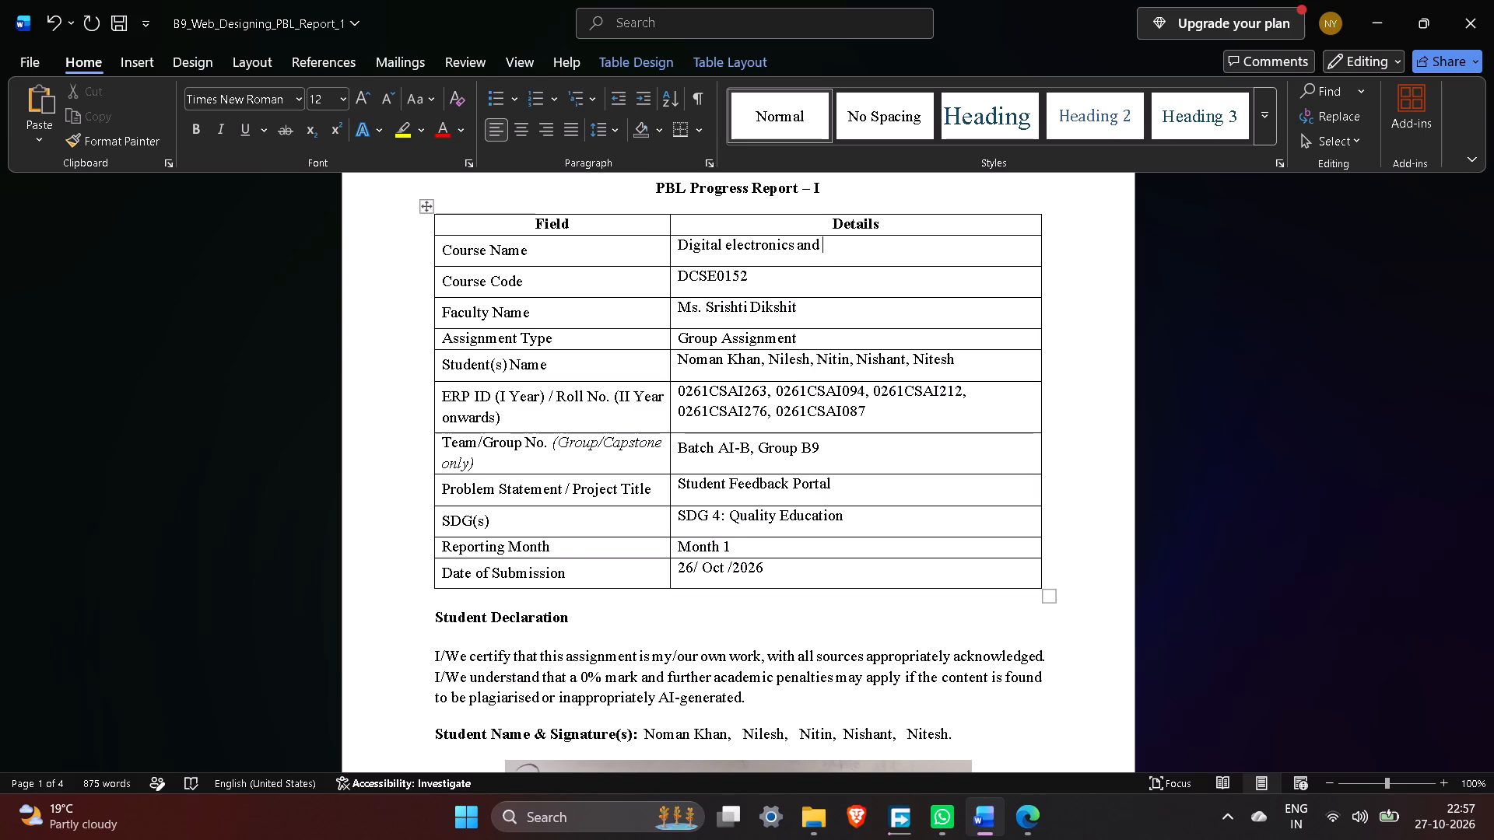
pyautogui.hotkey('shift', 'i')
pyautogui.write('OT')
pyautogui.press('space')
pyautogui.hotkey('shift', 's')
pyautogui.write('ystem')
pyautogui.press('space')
# Capitalize the first letter of "Electronics" in the Course Name value.
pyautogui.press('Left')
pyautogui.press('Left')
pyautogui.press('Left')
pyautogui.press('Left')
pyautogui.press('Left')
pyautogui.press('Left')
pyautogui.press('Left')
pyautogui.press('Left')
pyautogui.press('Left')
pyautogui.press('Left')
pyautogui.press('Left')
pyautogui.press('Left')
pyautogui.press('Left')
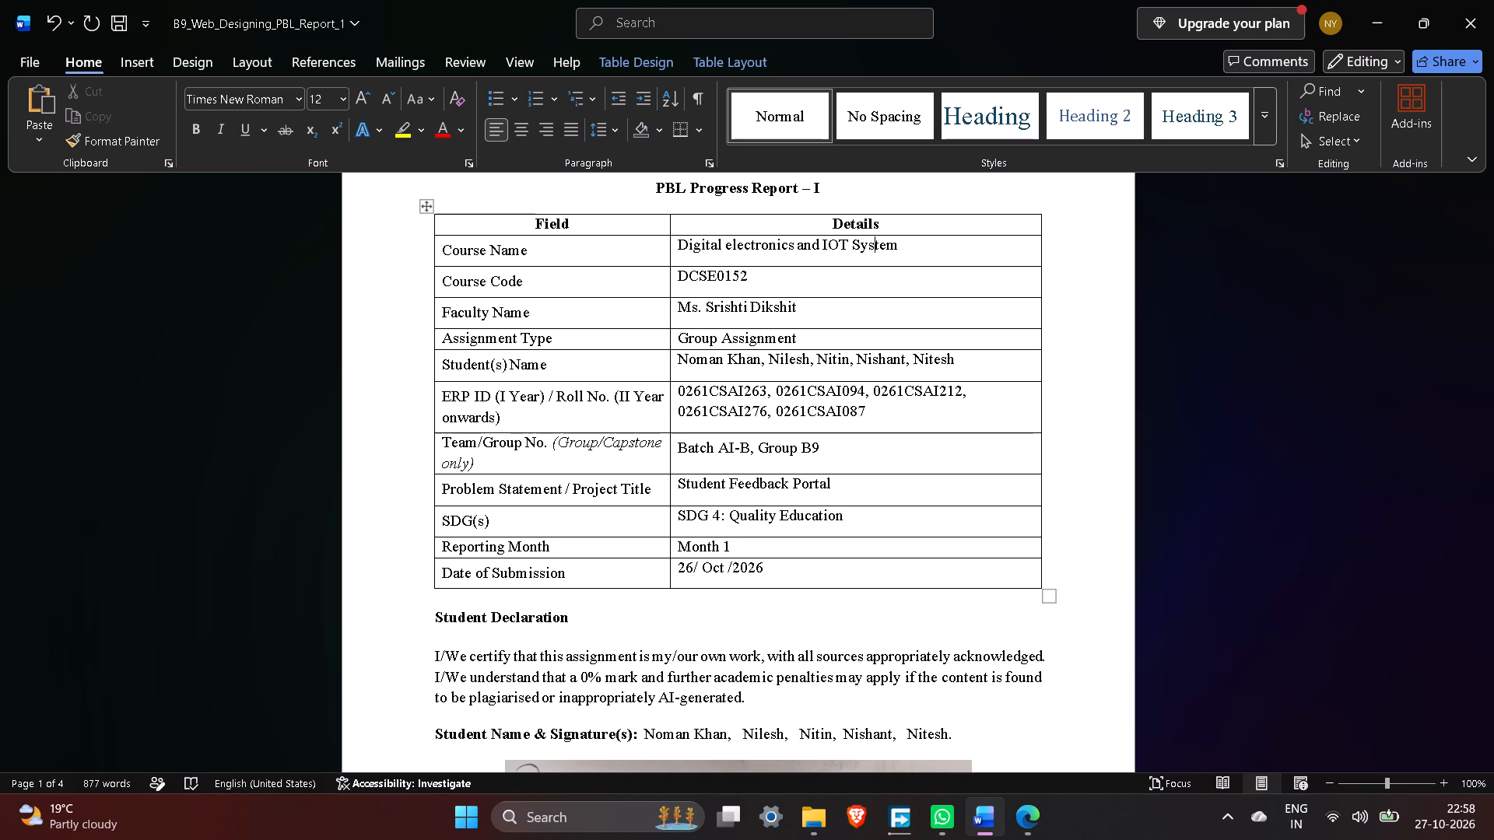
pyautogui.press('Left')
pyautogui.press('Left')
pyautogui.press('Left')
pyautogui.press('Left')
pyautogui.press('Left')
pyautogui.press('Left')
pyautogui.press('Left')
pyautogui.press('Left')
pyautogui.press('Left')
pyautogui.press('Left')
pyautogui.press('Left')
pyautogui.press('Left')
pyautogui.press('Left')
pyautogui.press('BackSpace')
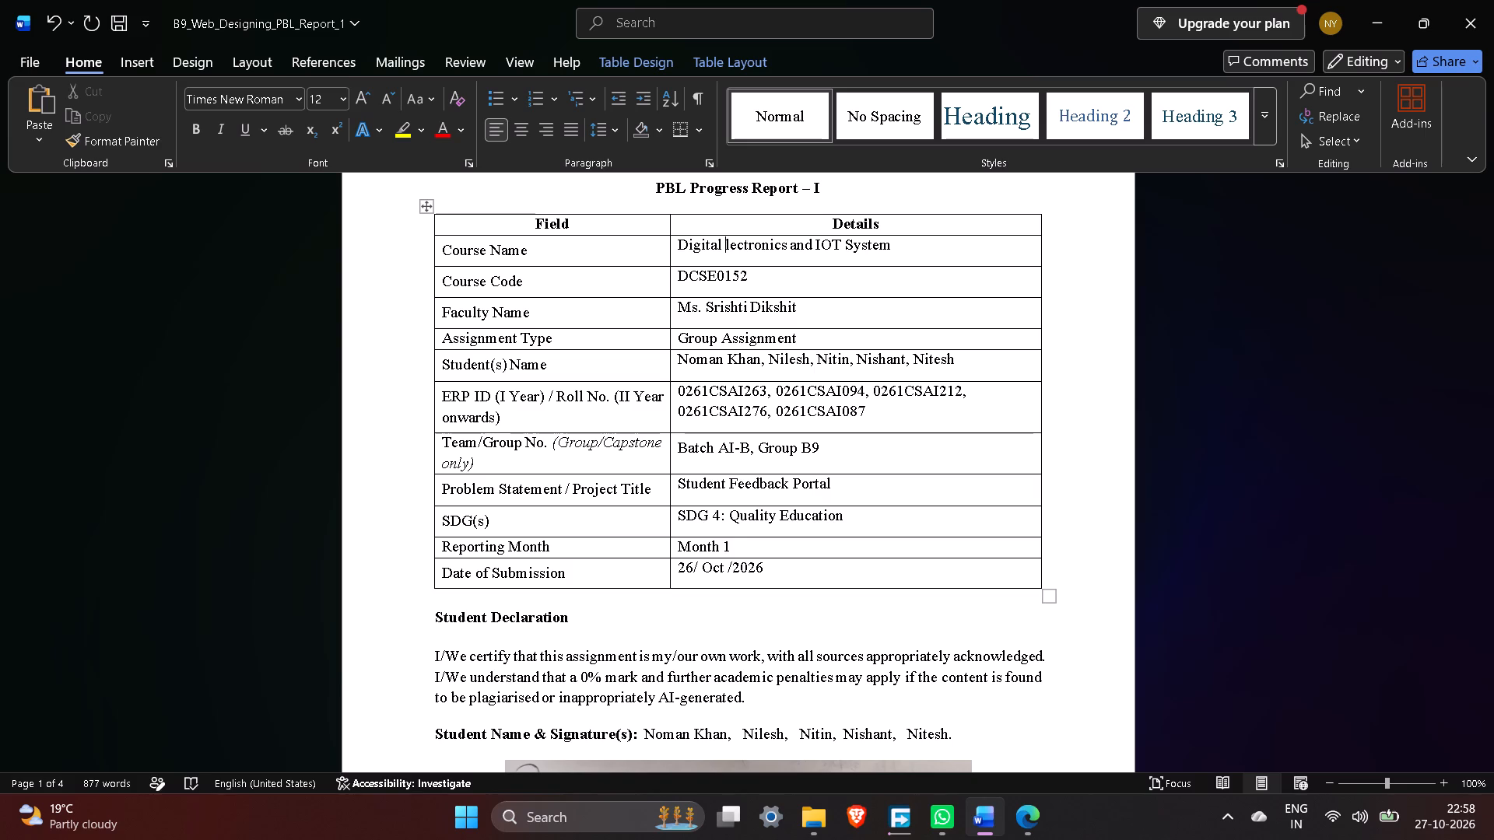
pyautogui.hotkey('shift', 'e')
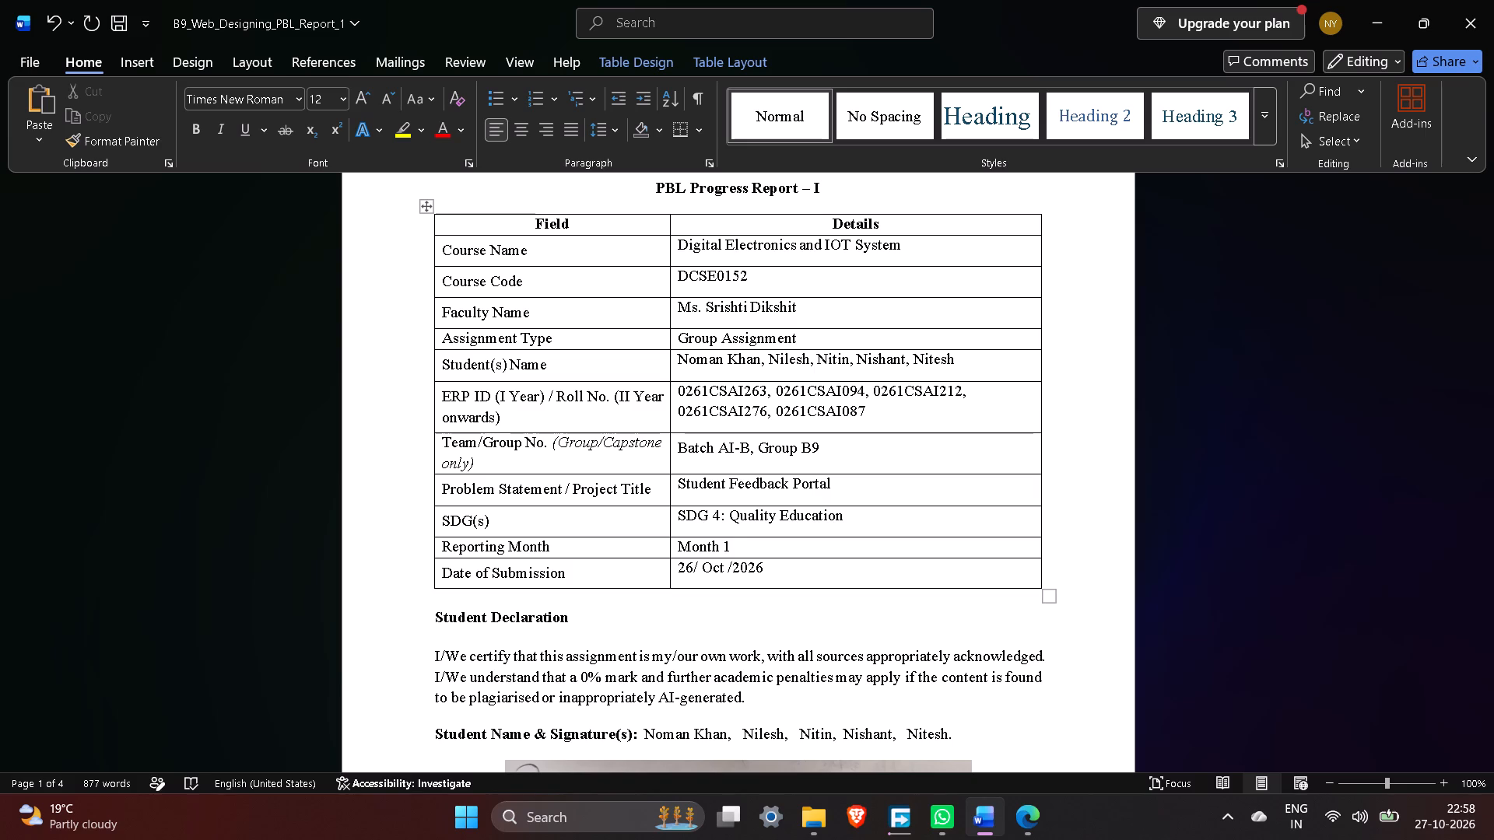
# Clear the Course Code value in the details table.
pyautogui.click(787, 285)
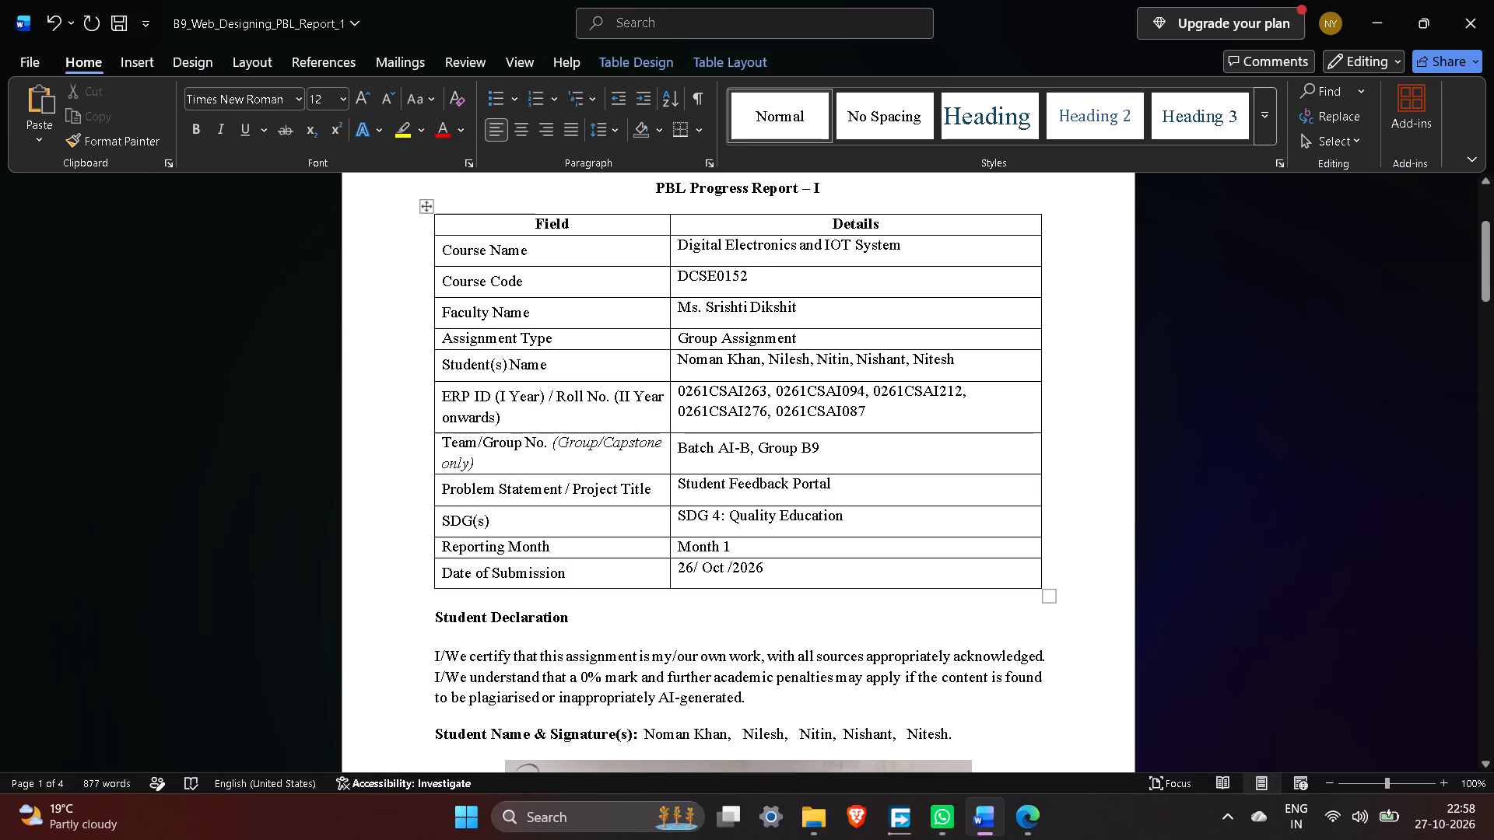
pyautogui.press('BackSpace')
pyautogui.press('BackSpace')
pyautogui.press('BackSpace')
pyautogui.press('BackSpace')
pyautogui.press('BackSpace')
pyautogui.press('BackSpace')
pyautogui.press('BackSpace')
pyautogui.press('BackSpace')
# Copy the course code DEC0101 from the IOT report PDF and paste it into the empty Course Code cell in Word.
pyautogui.click(1020, 831)
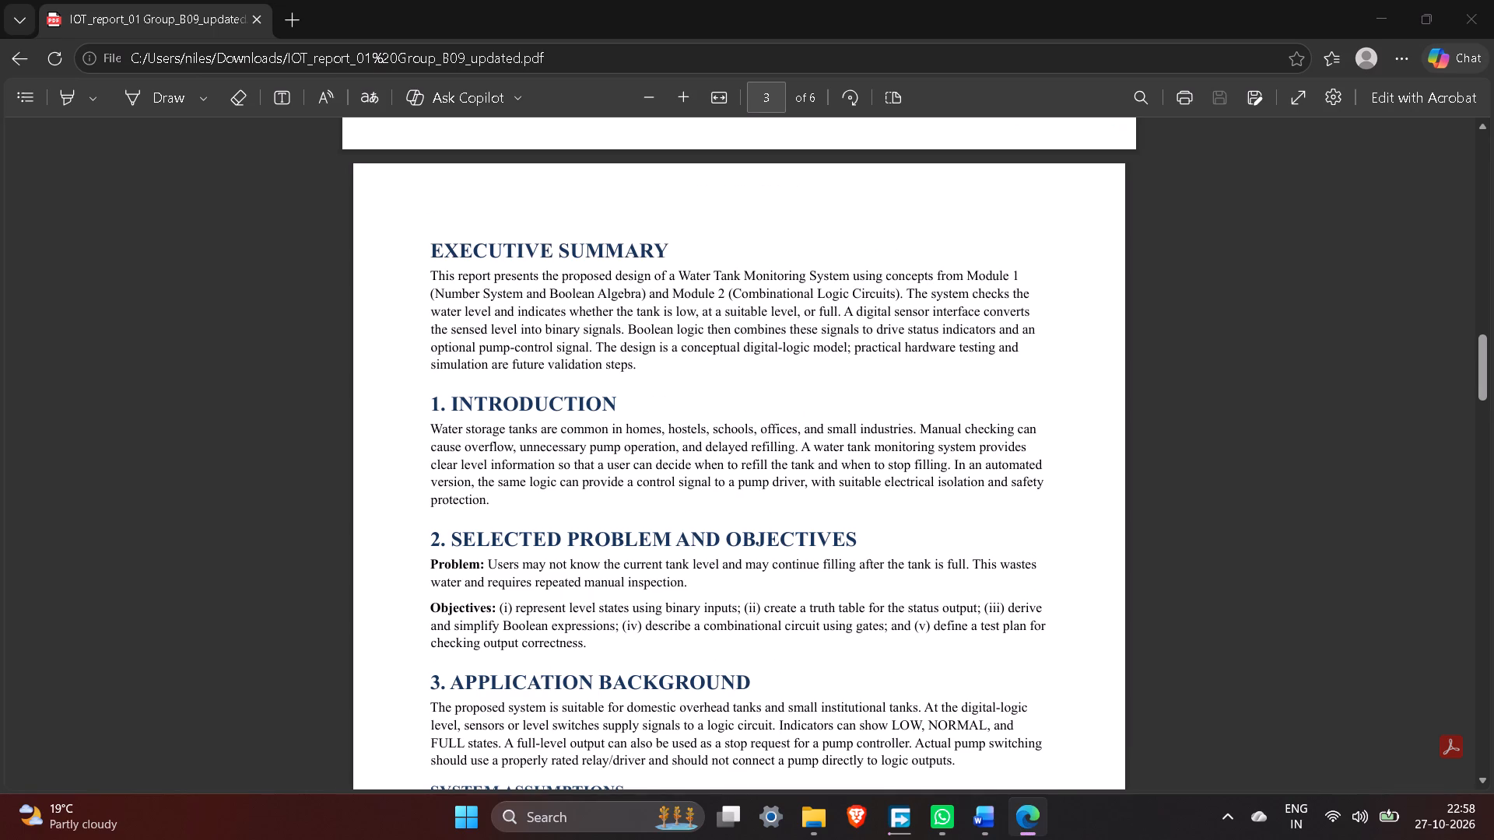
pyautogui.scroll(18, 956, 355)
pyautogui.scroll(4, 958, 352)
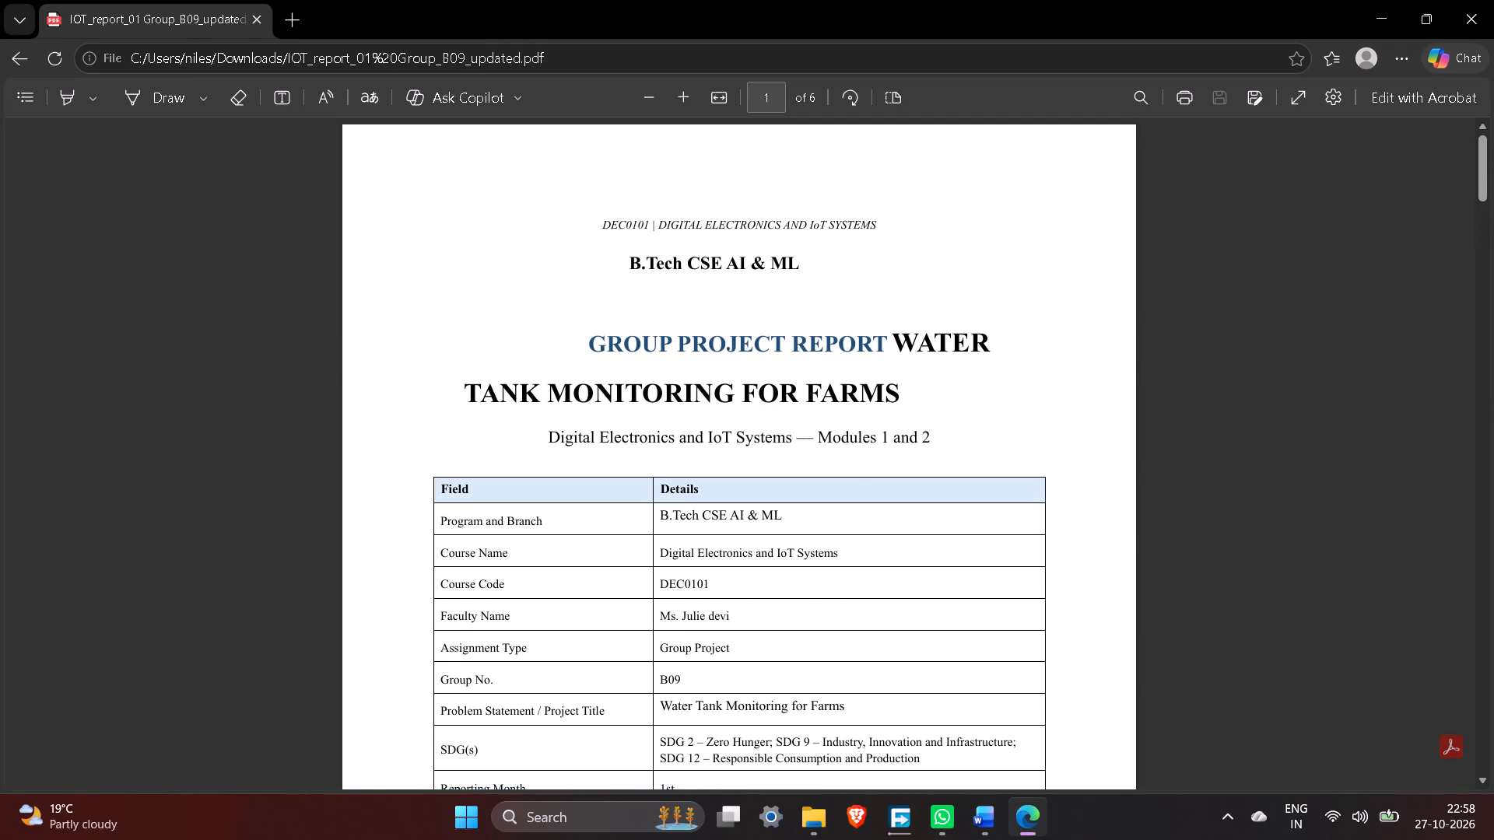
pyautogui.scroll(-2, 855, 464)
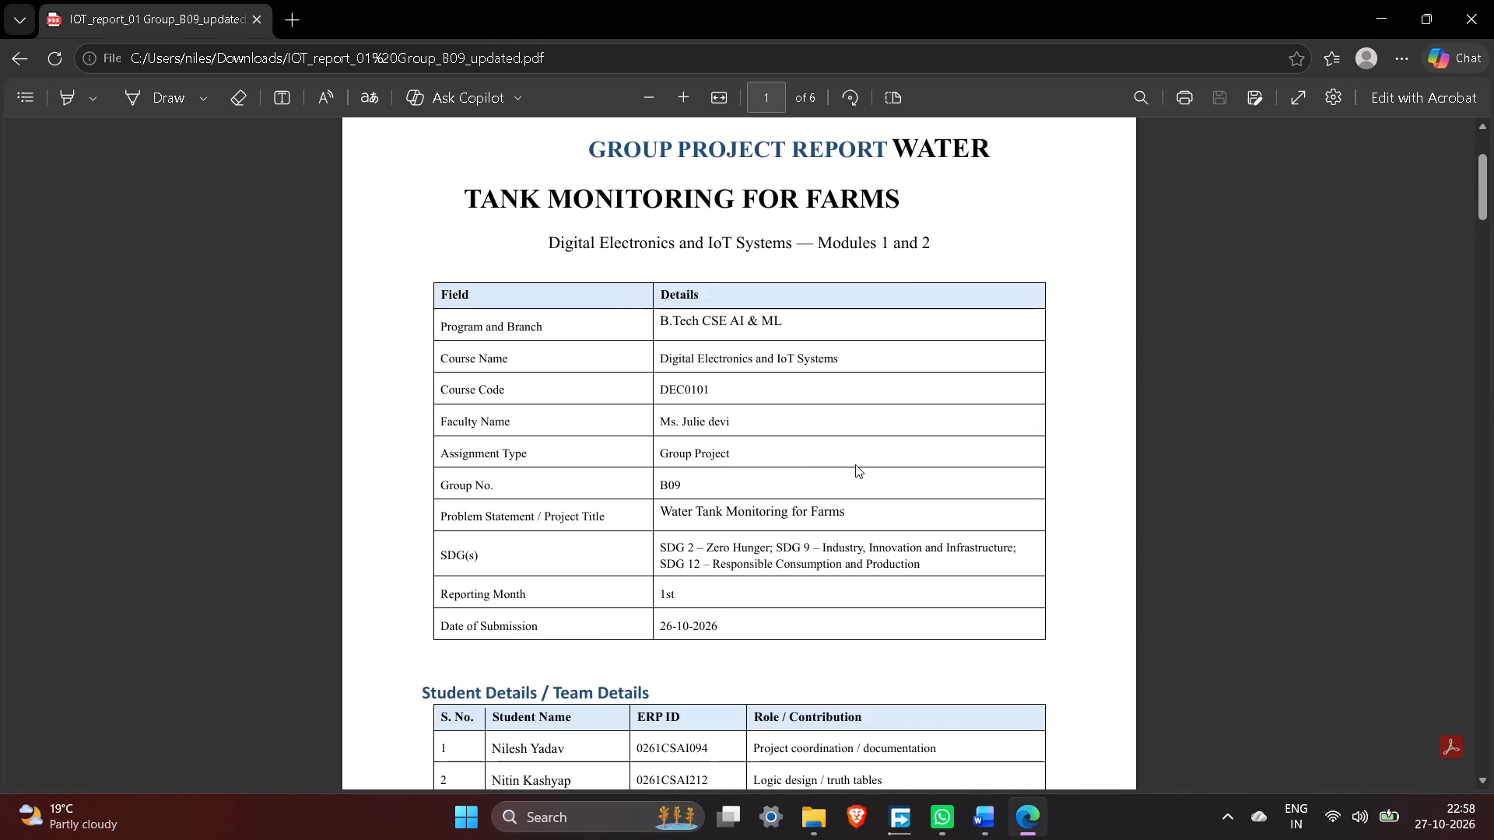
pyautogui.moveTo(710, 385); pyautogui.dragTo(660, 387)
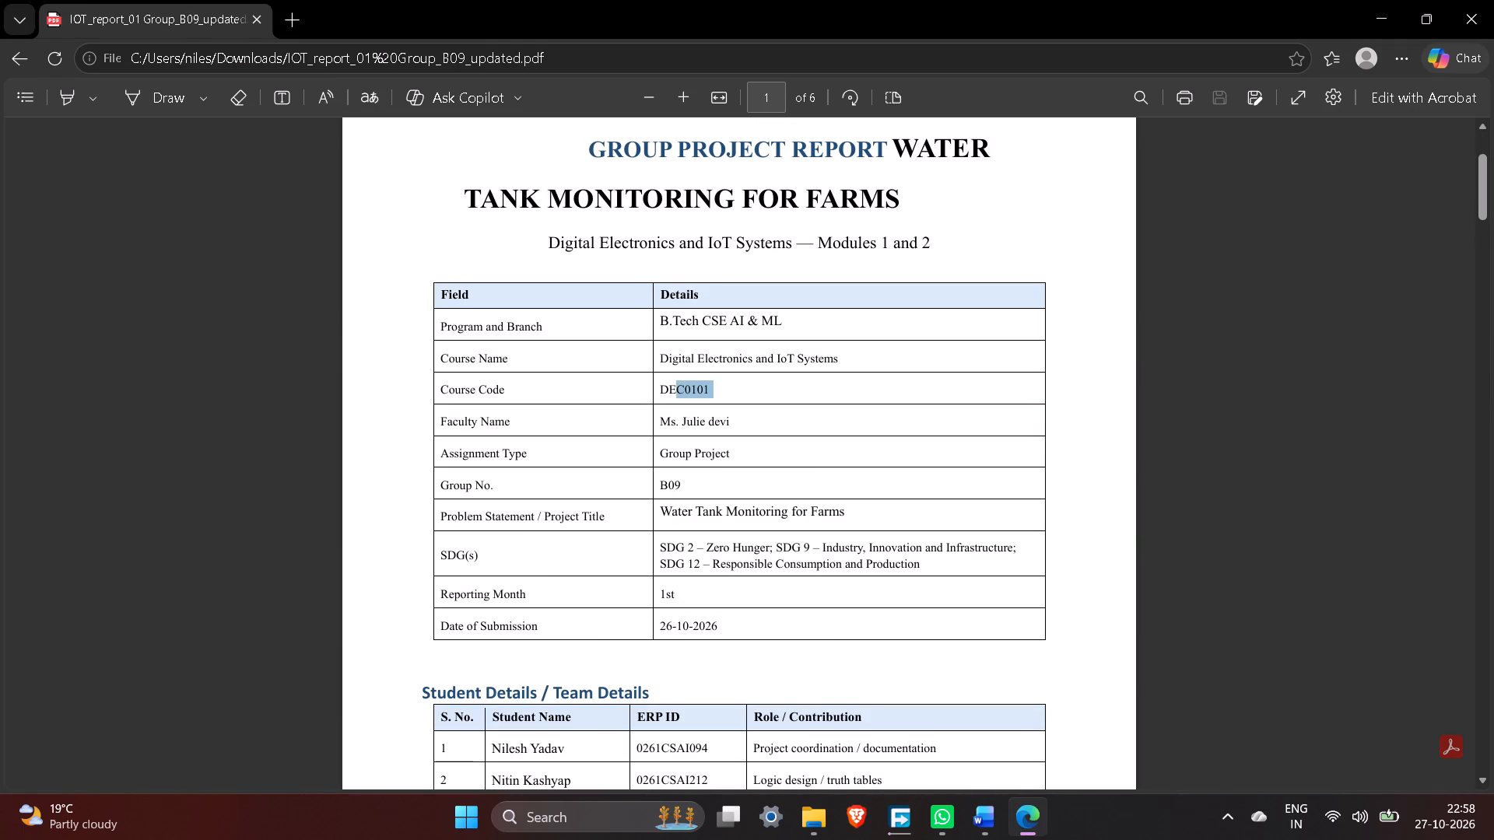
pyautogui.moveTo(660, 387); pyautogui.dragTo(648, 389)
pyautogui.hotkey('ctrl', 'c')
pyautogui.click(992, 814)
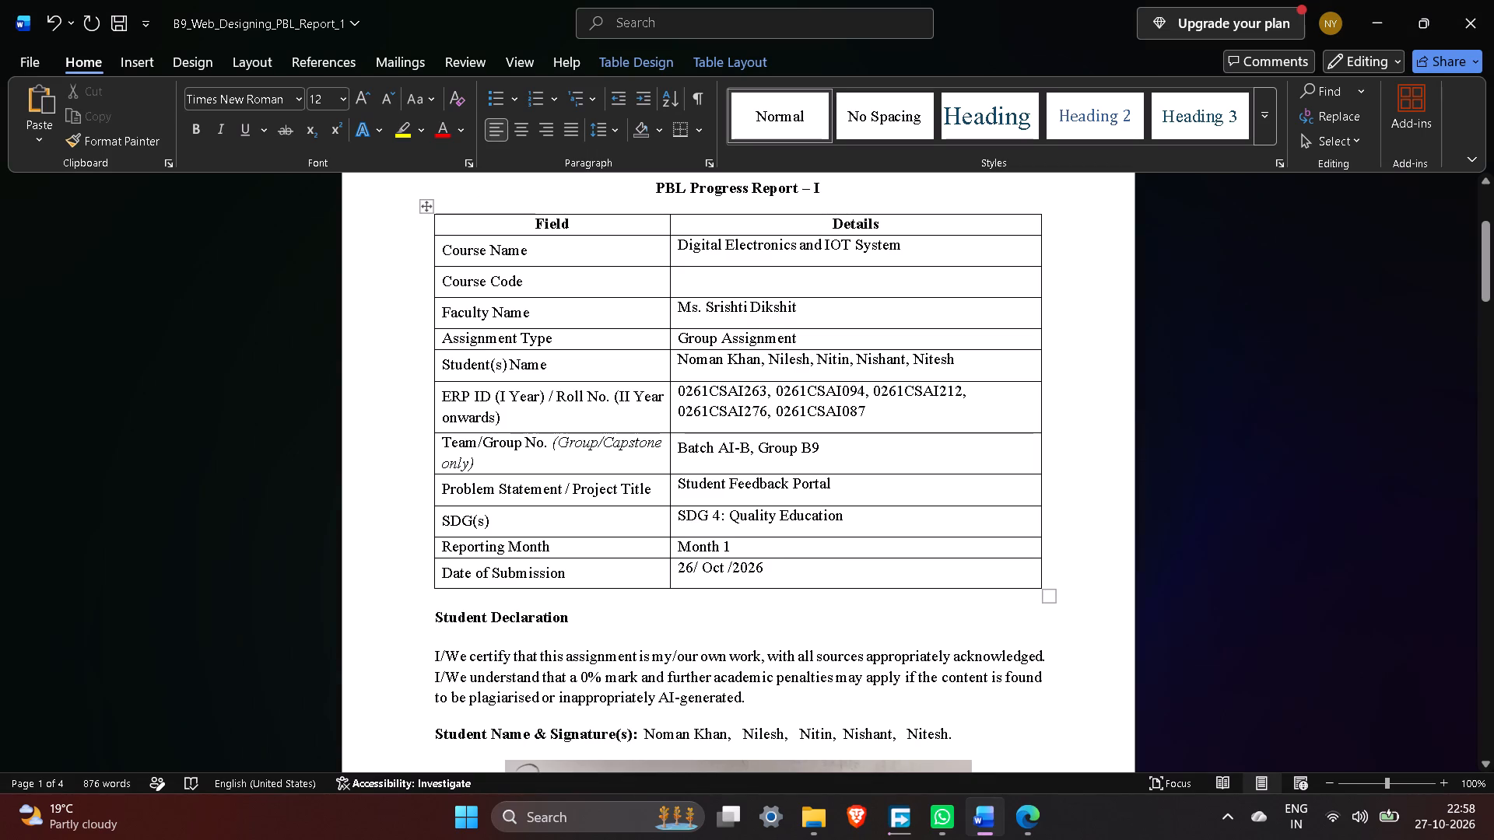
pyautogui.click(714, 287)
pyautogui.hotkey('ctrl', 'v')
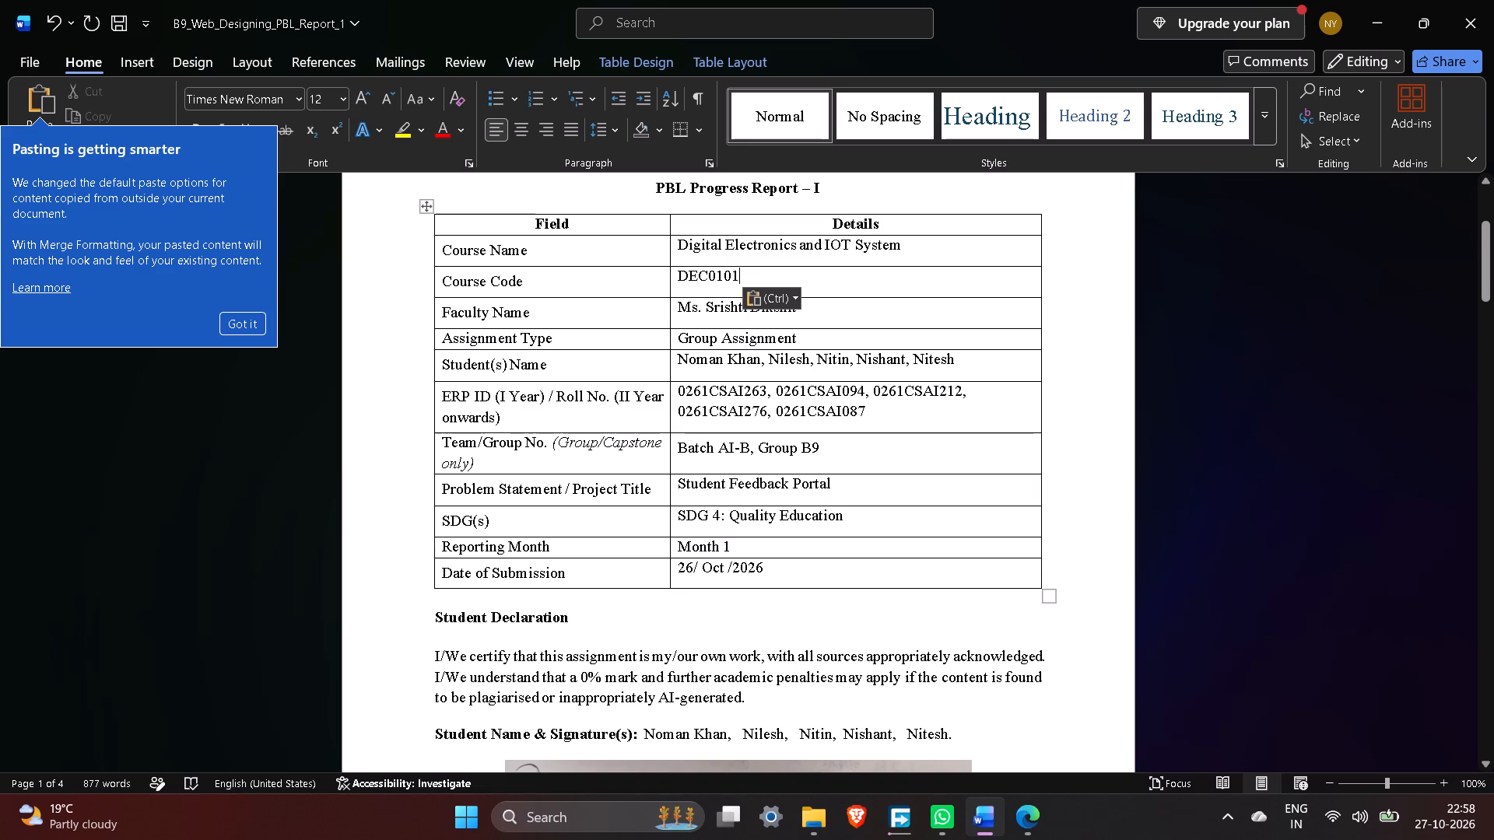
pyautogui.click(223, 327)
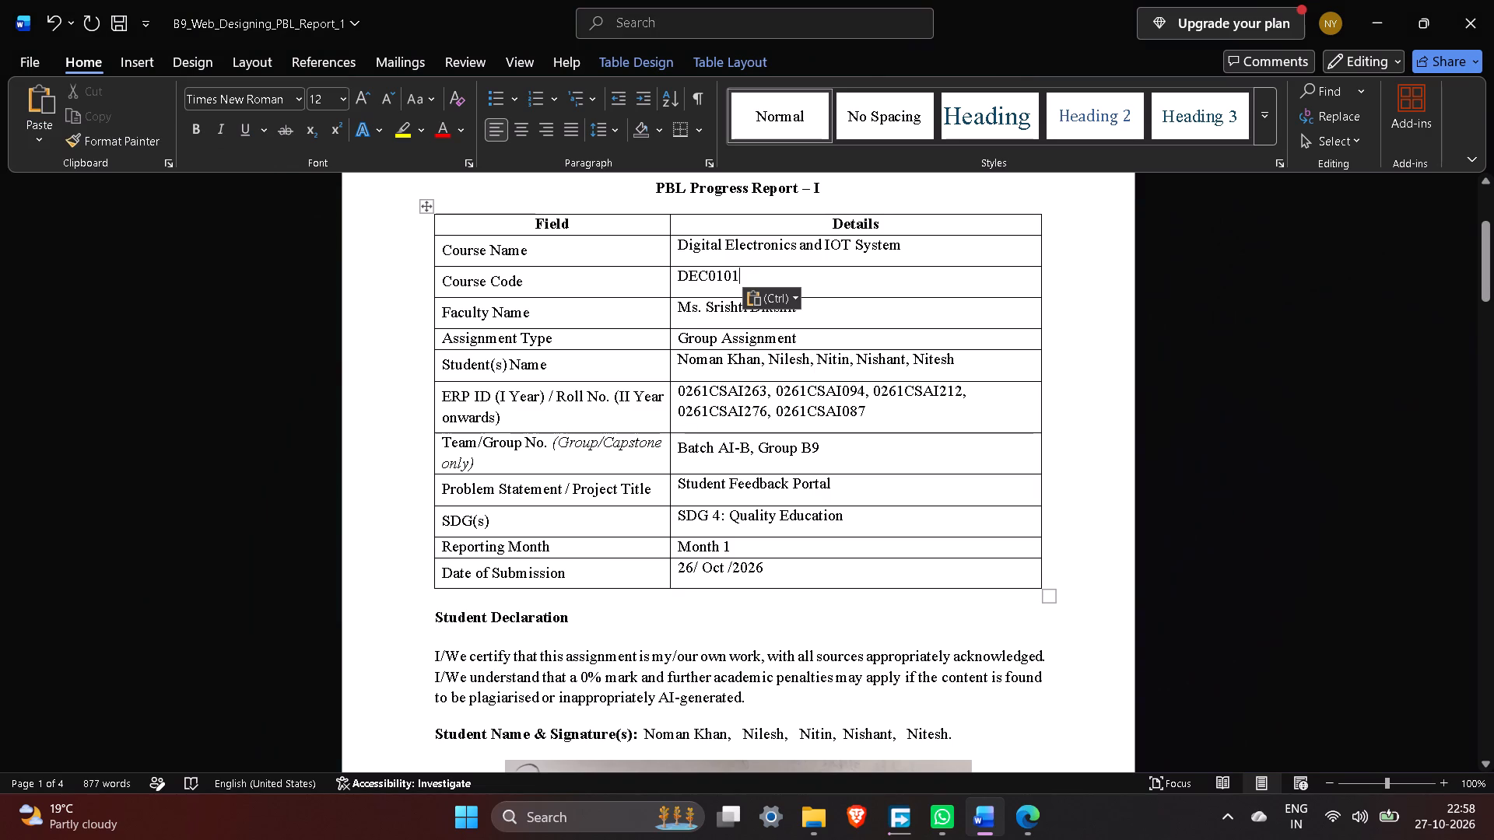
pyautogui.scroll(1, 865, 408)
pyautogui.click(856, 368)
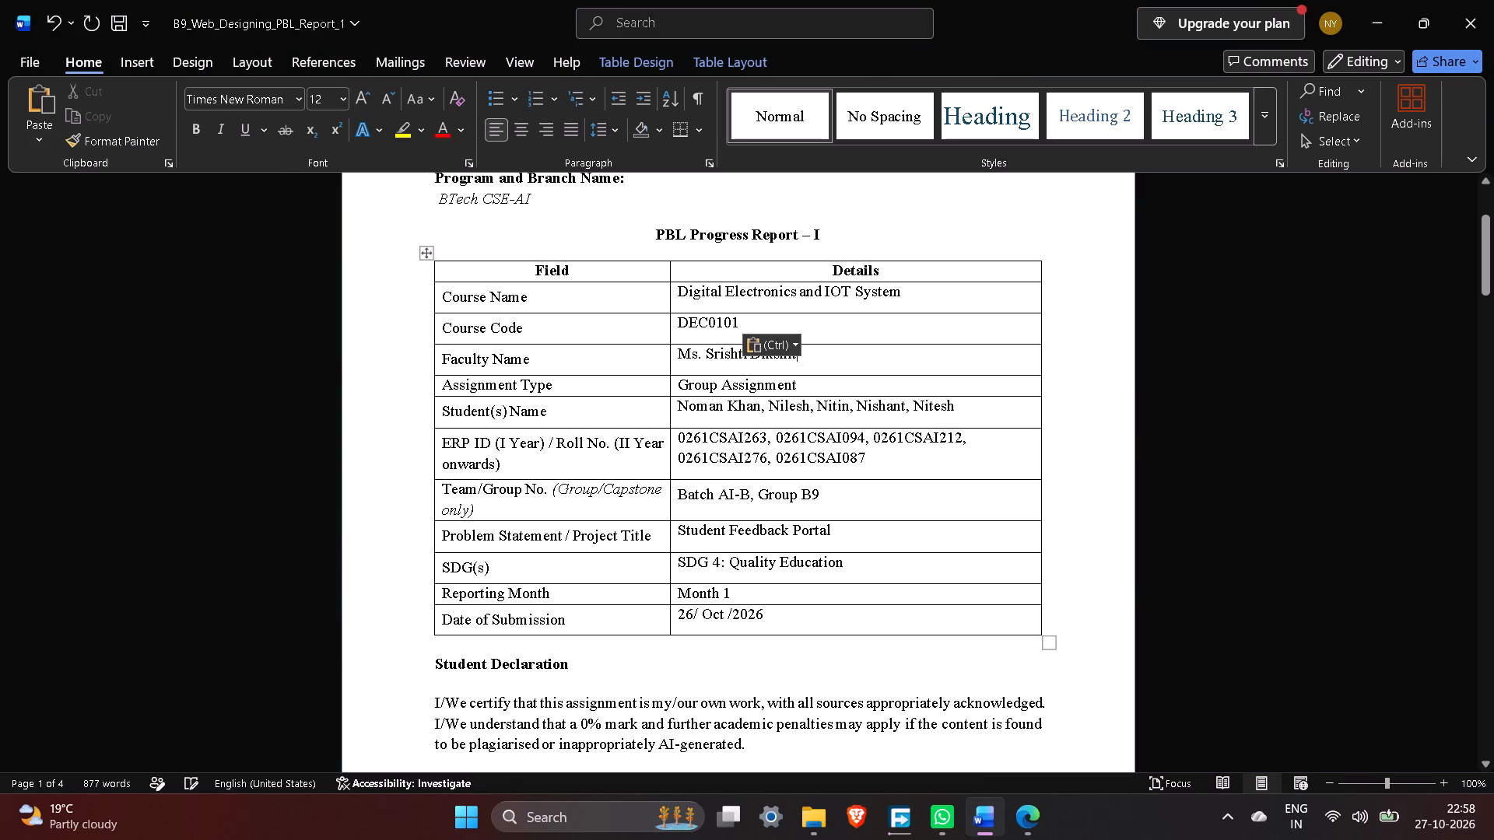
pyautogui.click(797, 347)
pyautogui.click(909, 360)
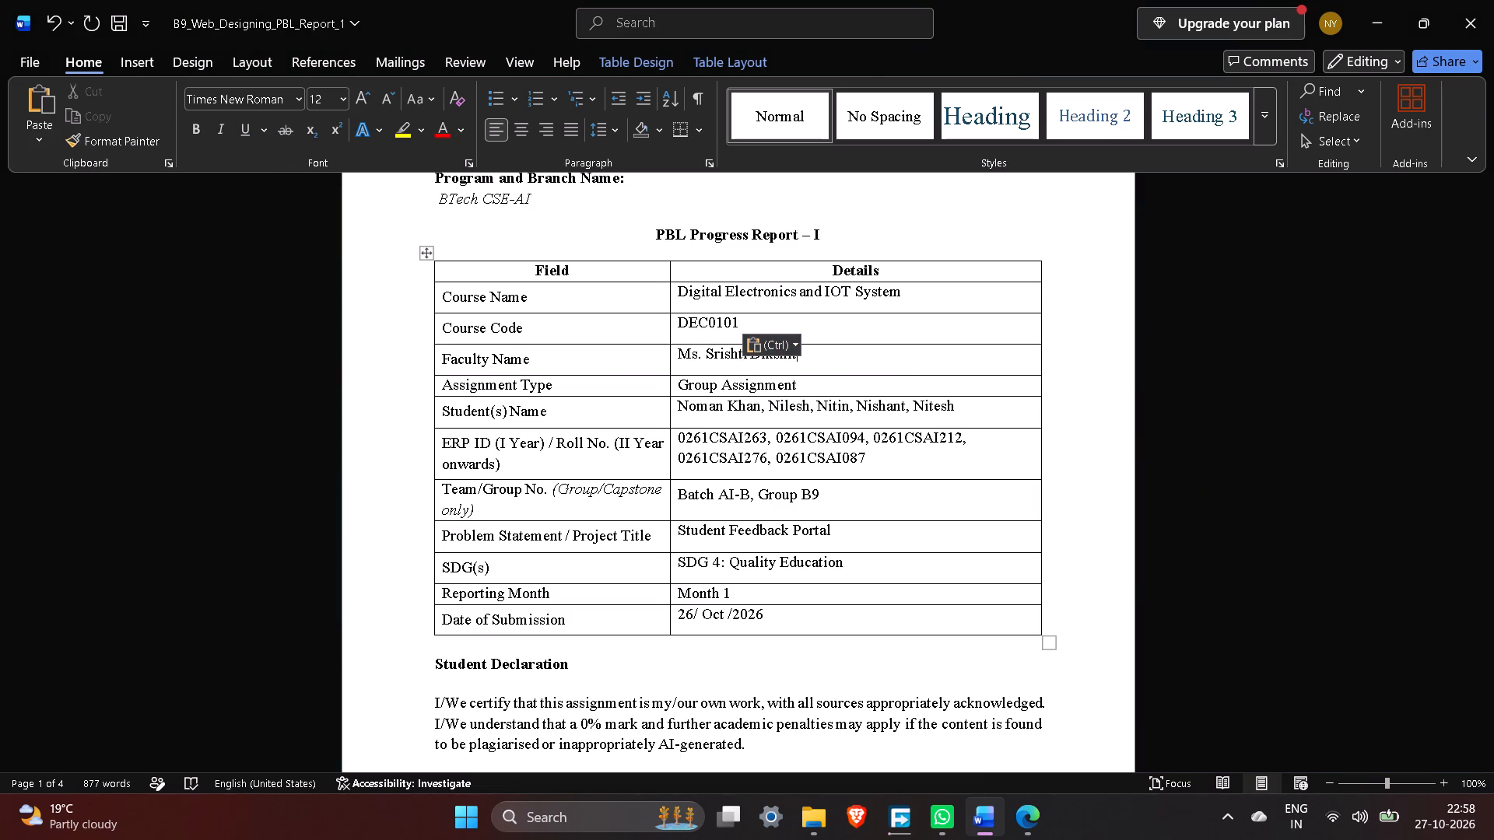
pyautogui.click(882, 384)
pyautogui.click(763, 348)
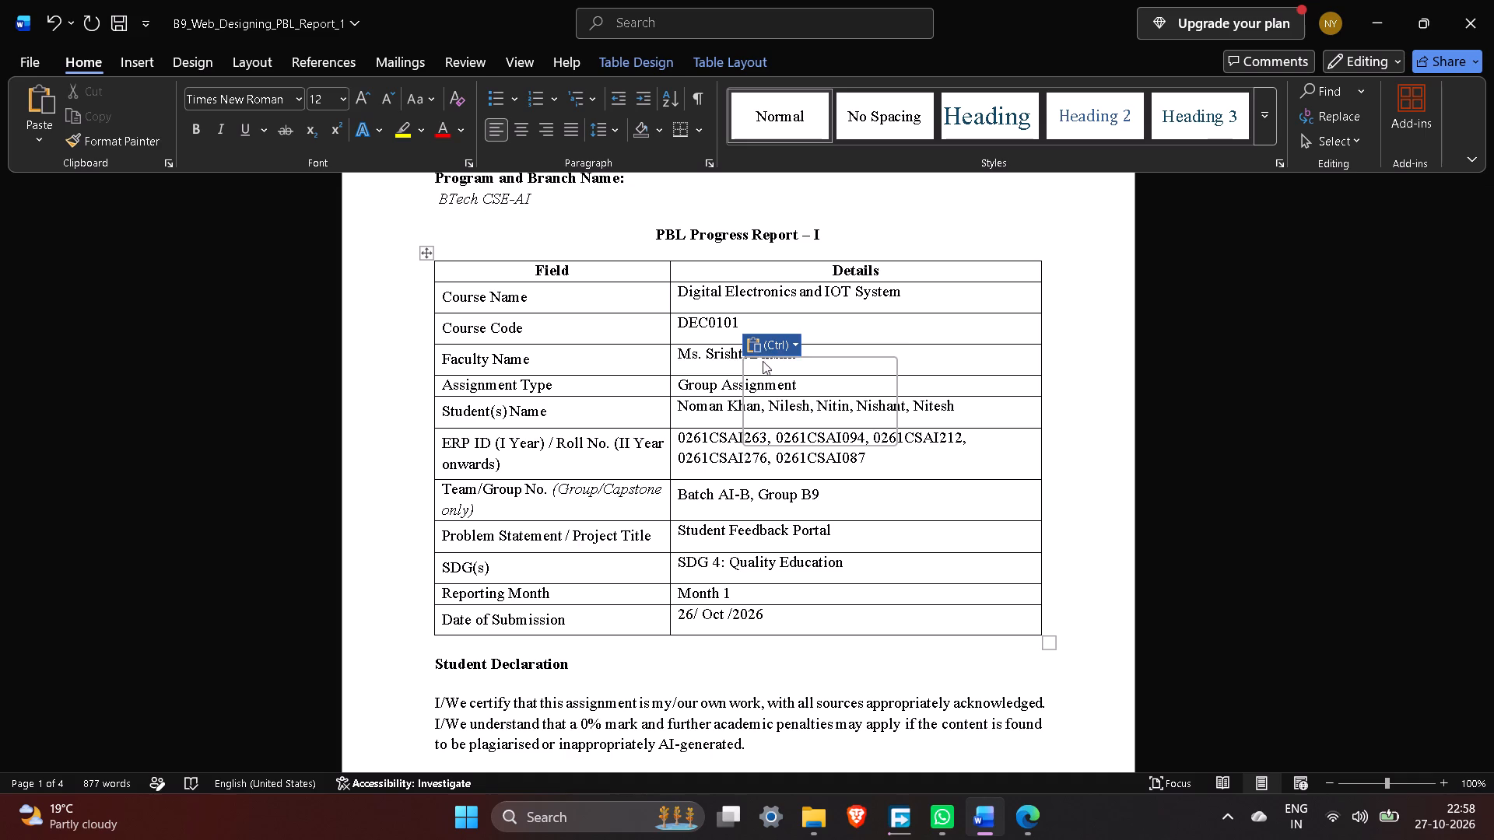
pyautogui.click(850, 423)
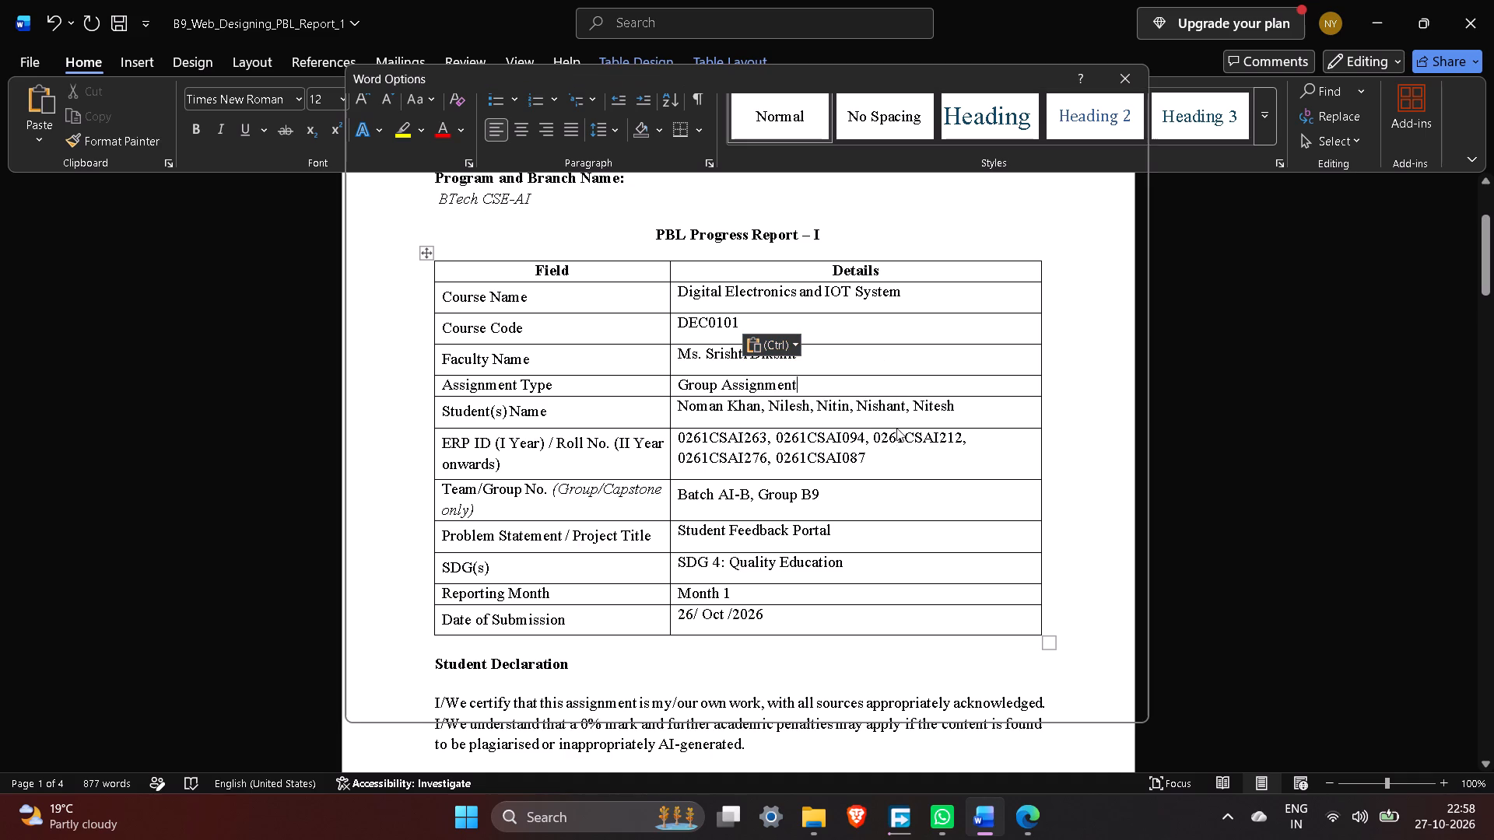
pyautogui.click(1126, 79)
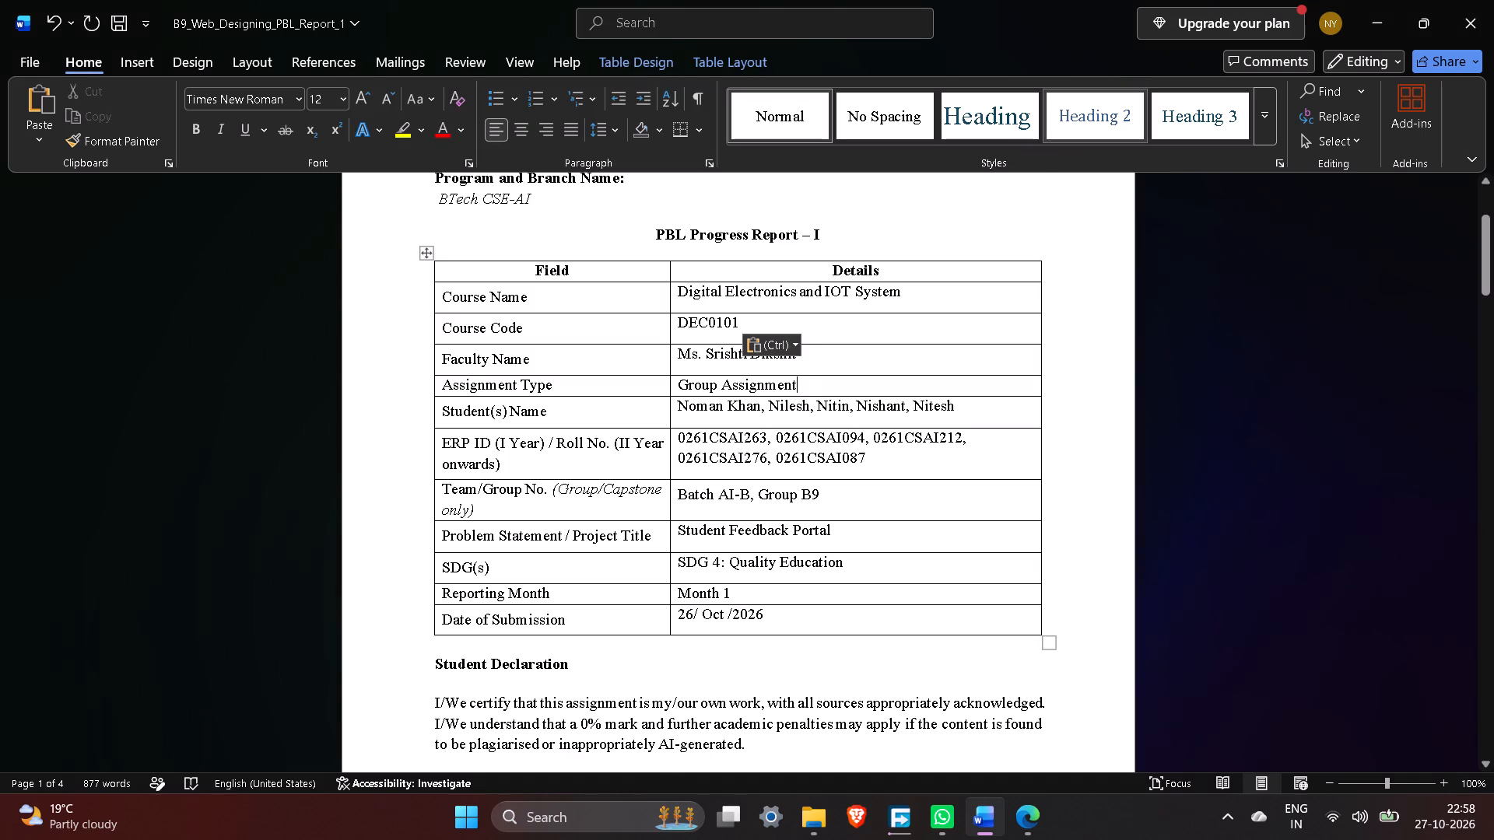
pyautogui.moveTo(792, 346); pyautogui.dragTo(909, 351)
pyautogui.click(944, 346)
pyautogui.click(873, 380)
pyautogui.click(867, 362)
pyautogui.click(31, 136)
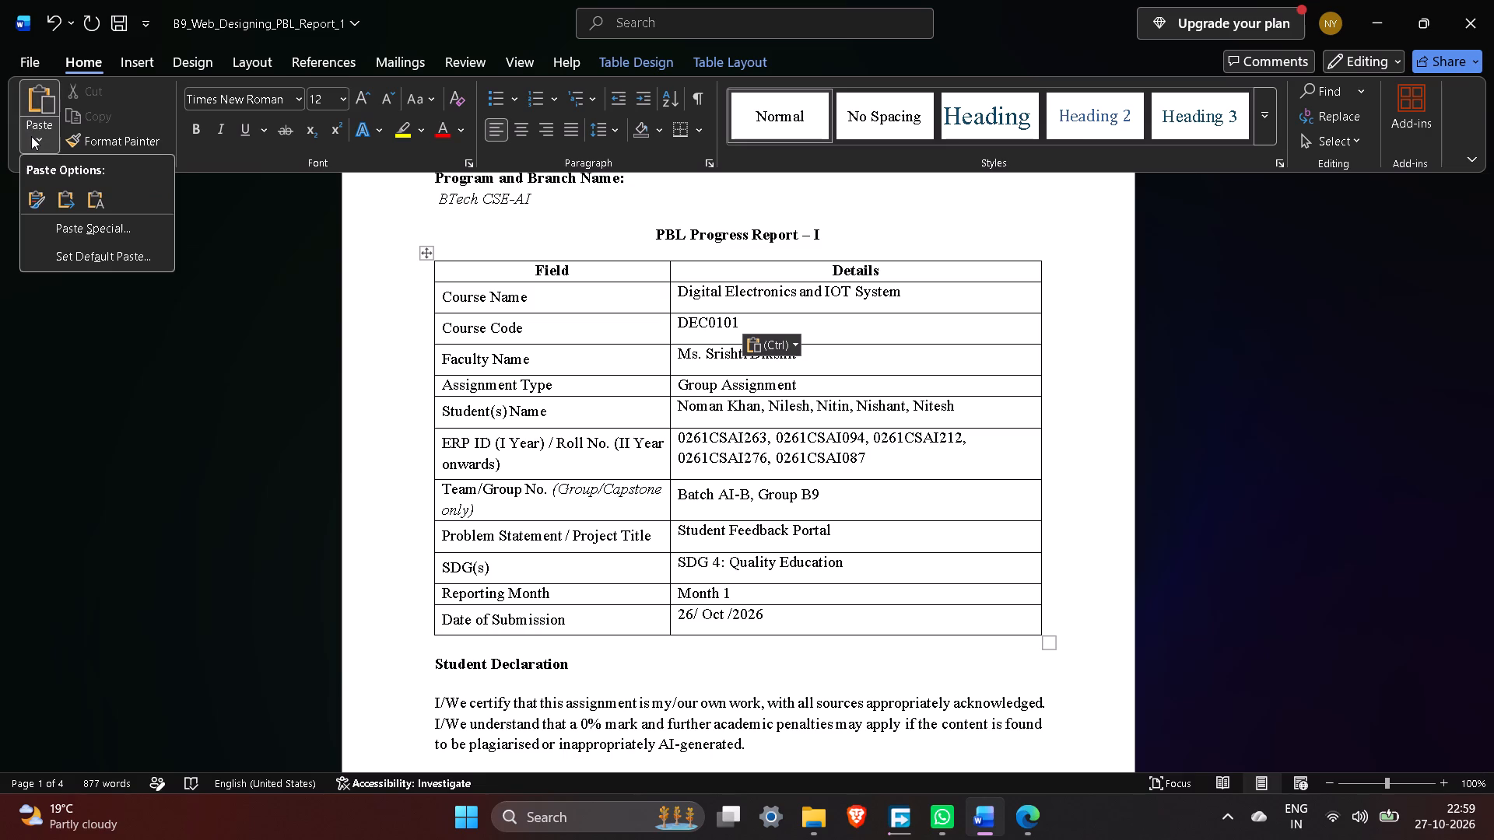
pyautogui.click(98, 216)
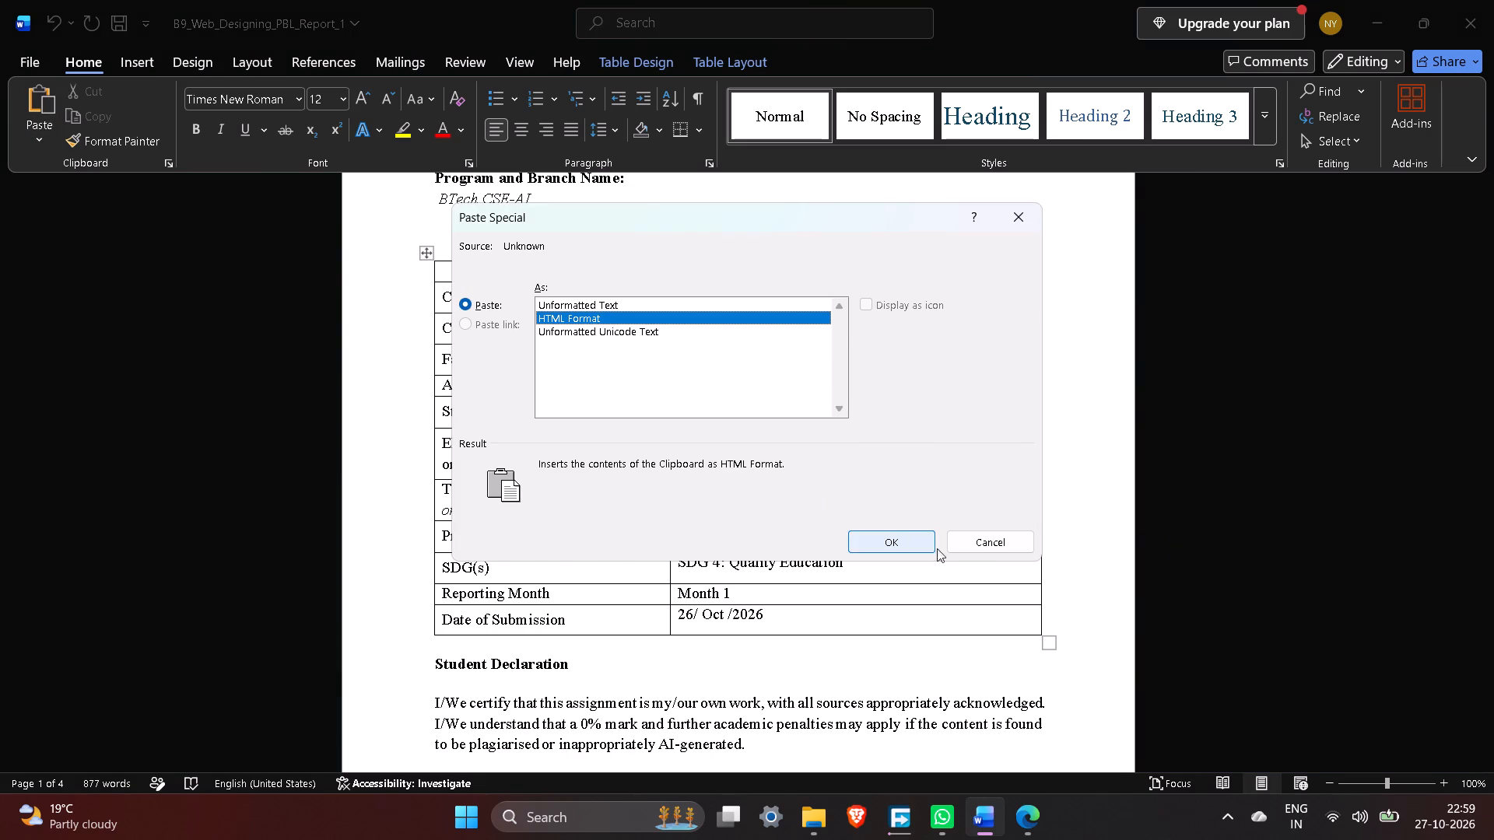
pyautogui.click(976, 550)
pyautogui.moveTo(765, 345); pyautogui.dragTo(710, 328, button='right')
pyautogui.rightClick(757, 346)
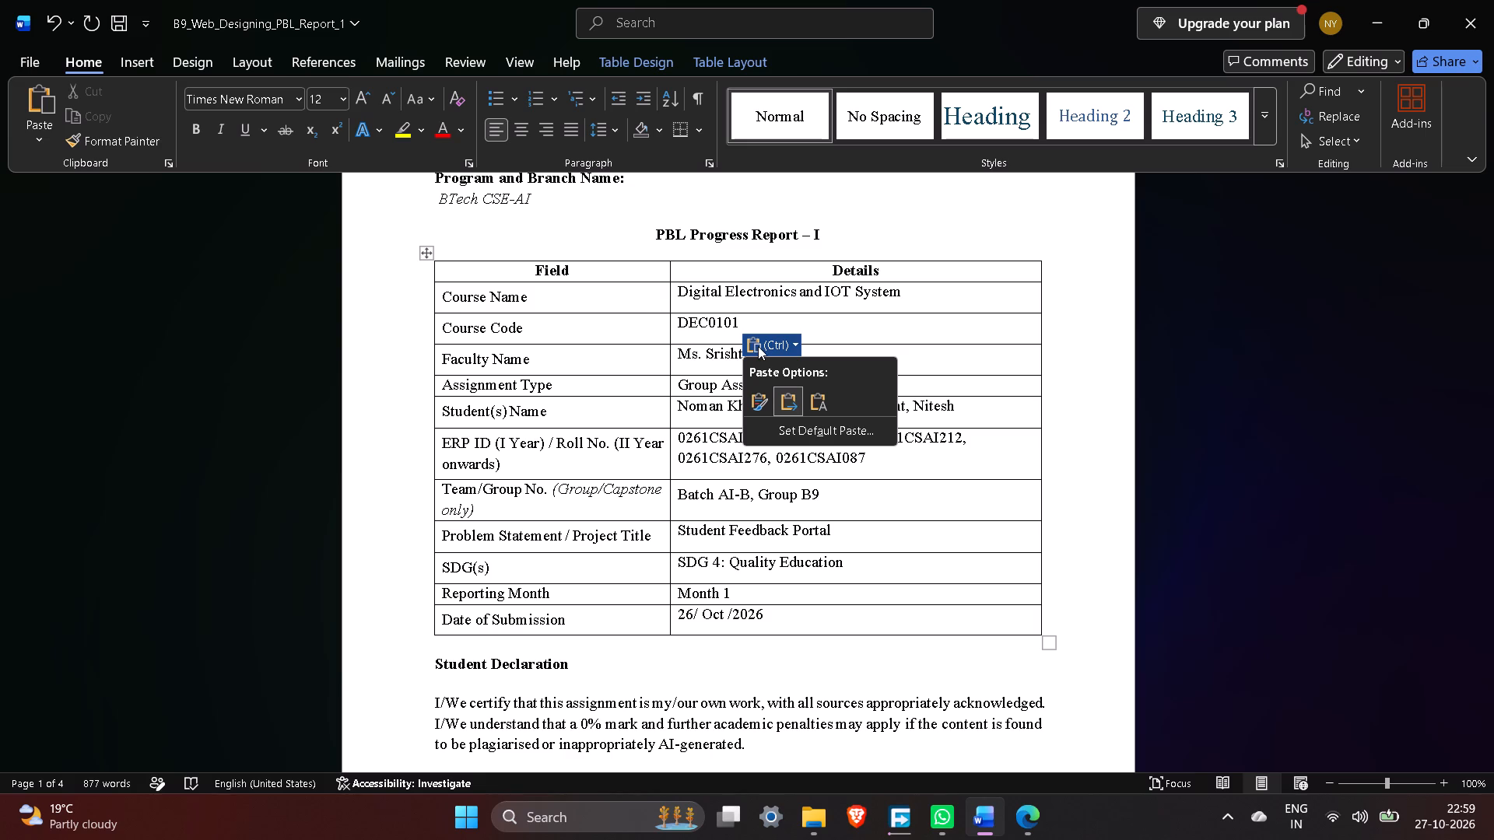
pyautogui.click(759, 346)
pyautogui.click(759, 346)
# Replace the name after "Ms." in the Faculty Name cell with the new faculty member's name.
pyautogui.click(751, 405)
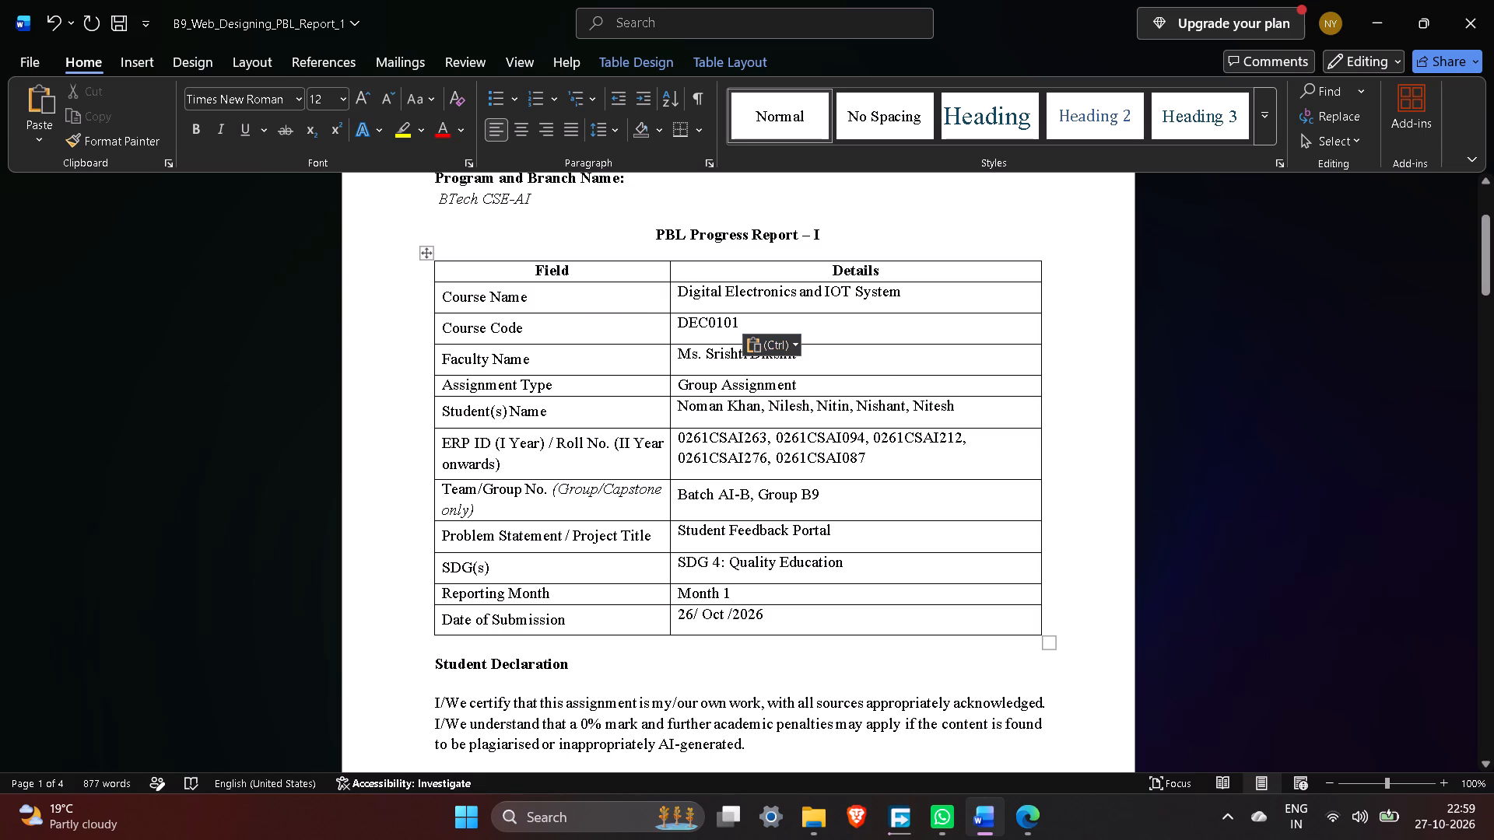
pyautogui.click(768, 324)
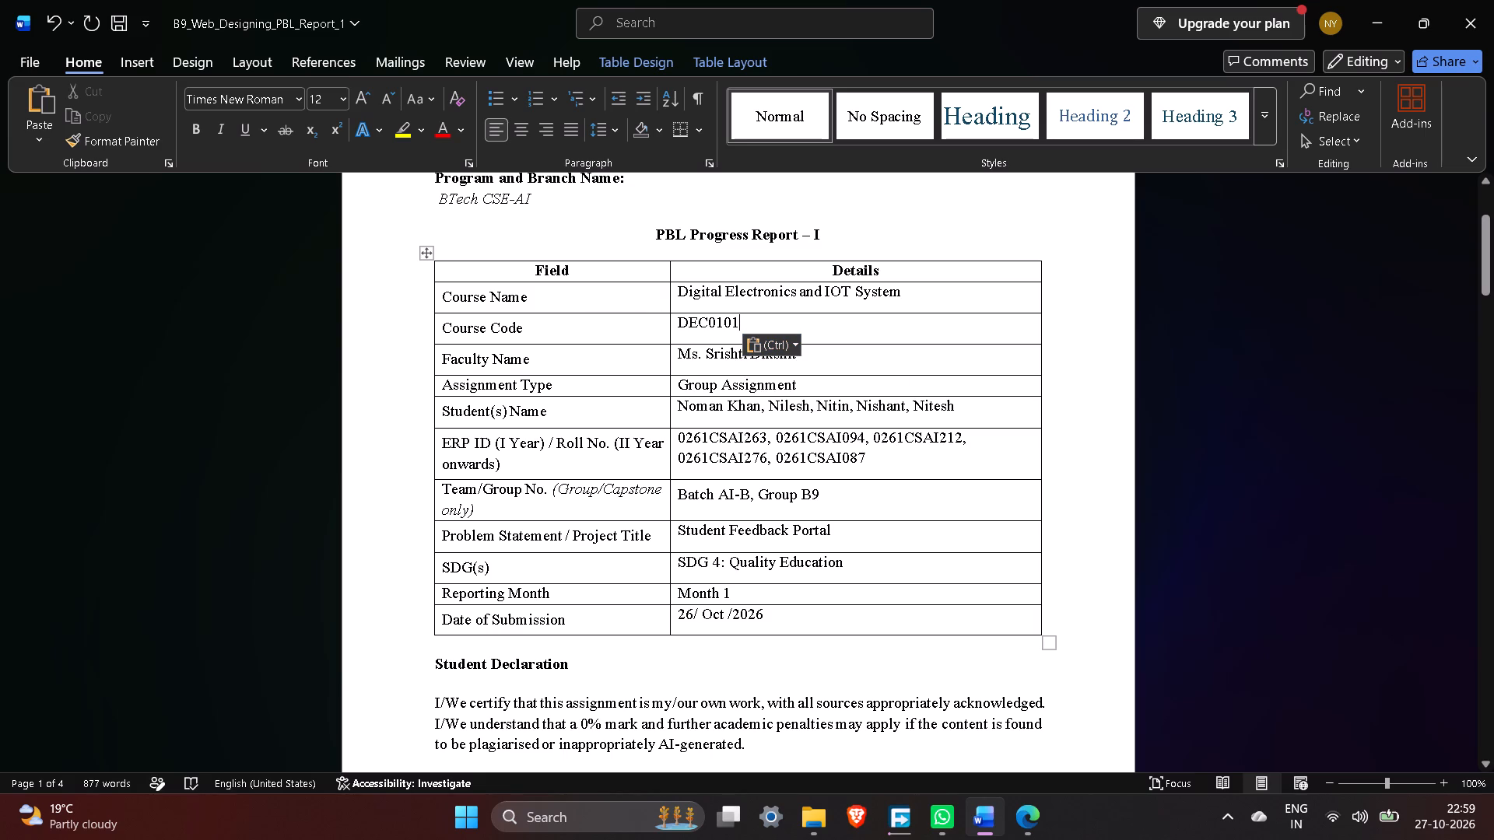
pyautogui.click(864, 351)
pyautogui.press('BackSpace')
pyautogui.press('BackSpace')
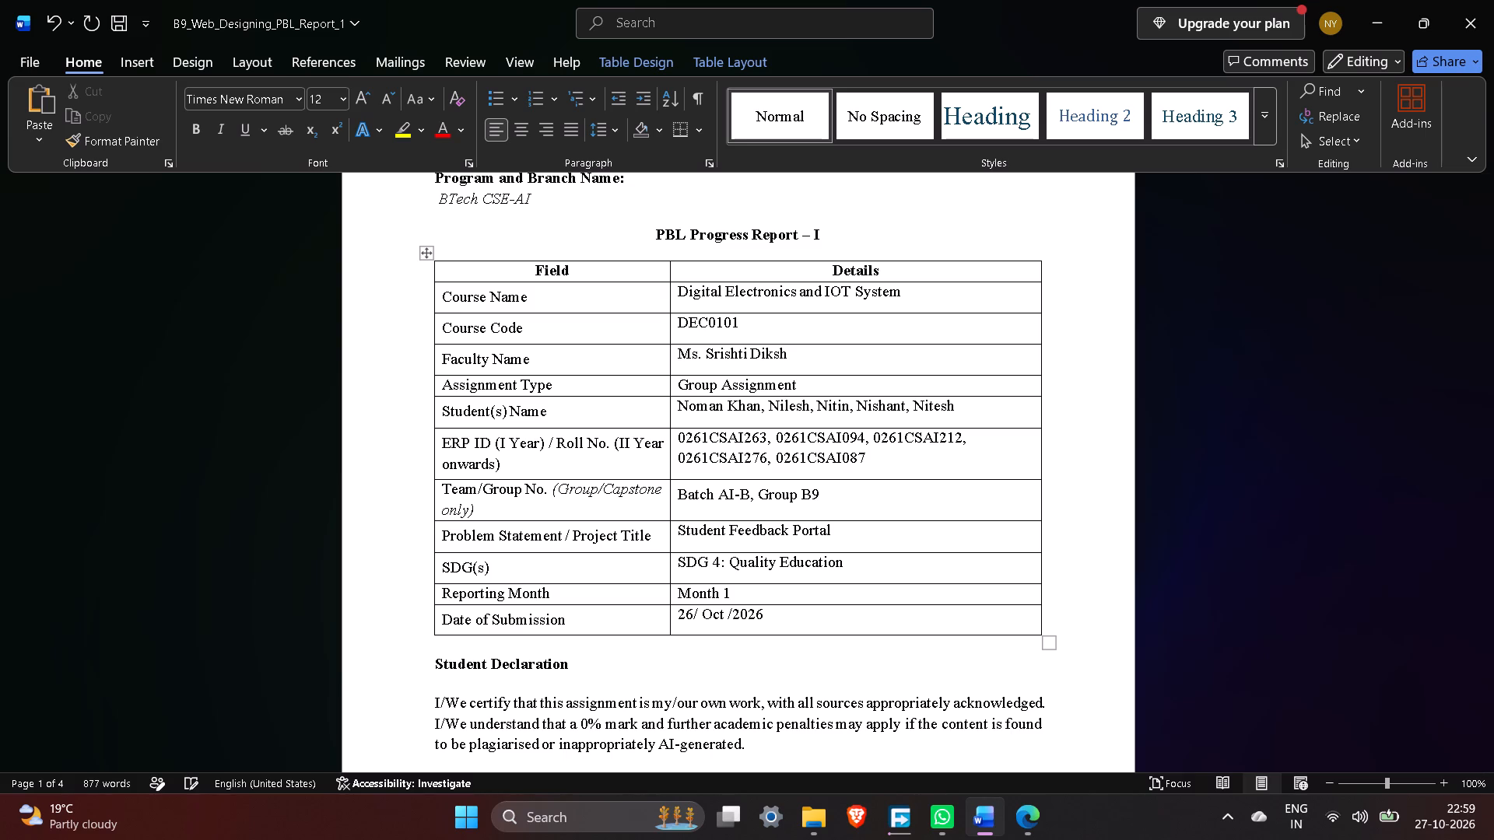
pyautogui.press('BackSpace')
pyautogui.press('BackSpace')
pyautogui.press('BackSpace')
pyautogui.press('BackSpace')
pyautogui.press('BackSpace')
pyautogui.press('BackSpace')
pyautogui.press('BackSpace')
pyautogui.press('BackSpace')
pyautogui.press('BackSpace')
pyautogui.press('BackSpace')
pyautogui.press('BackSpace')
pyautogui.press('BackSpace')
pyautogui.press('BackSpace')
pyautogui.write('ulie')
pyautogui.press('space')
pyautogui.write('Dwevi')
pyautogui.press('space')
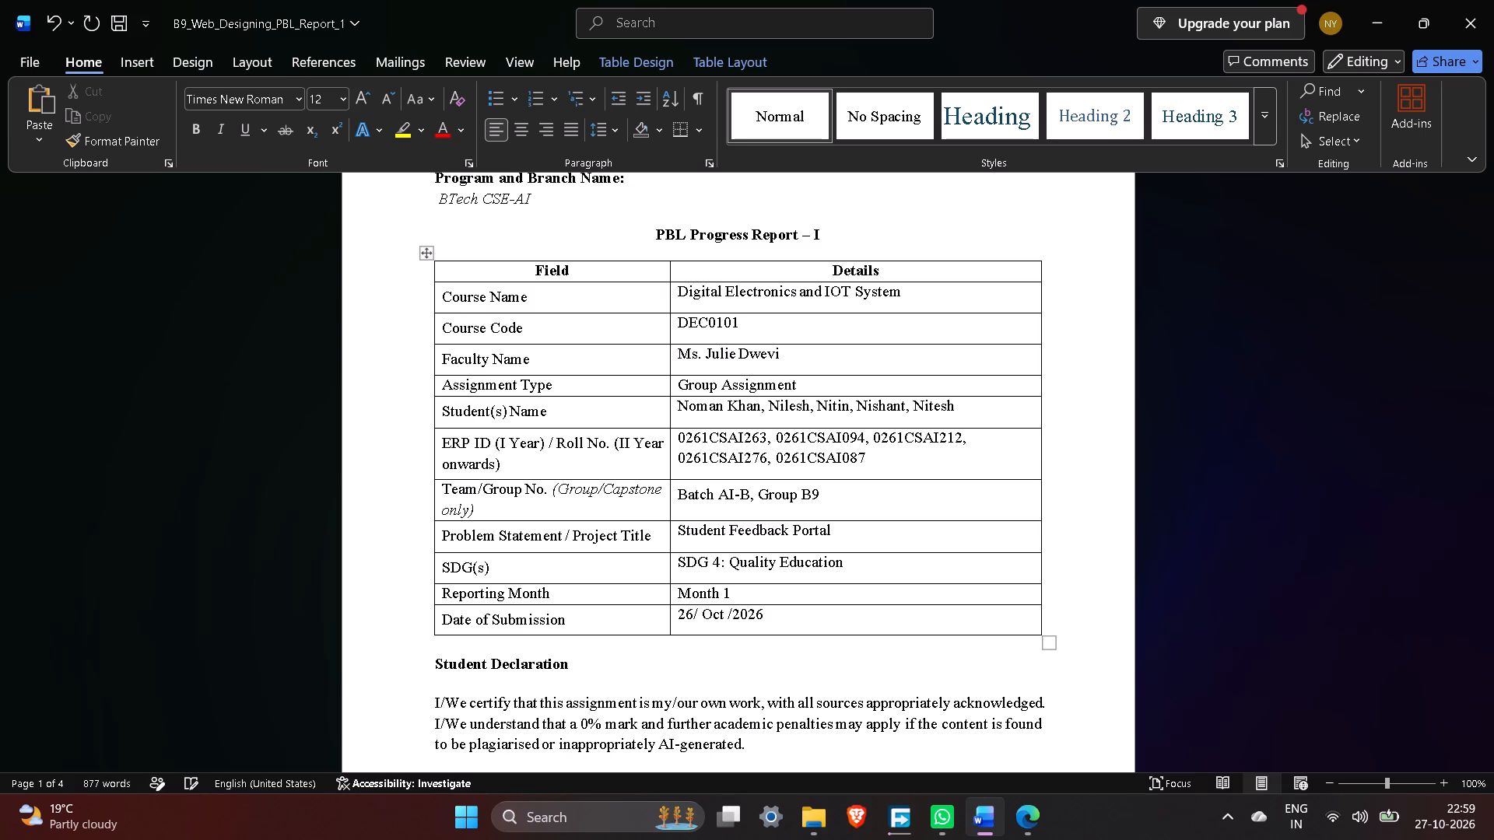
# Correct the spelling of the faculty member's surname to "Devi" in the Faculty Name cell.
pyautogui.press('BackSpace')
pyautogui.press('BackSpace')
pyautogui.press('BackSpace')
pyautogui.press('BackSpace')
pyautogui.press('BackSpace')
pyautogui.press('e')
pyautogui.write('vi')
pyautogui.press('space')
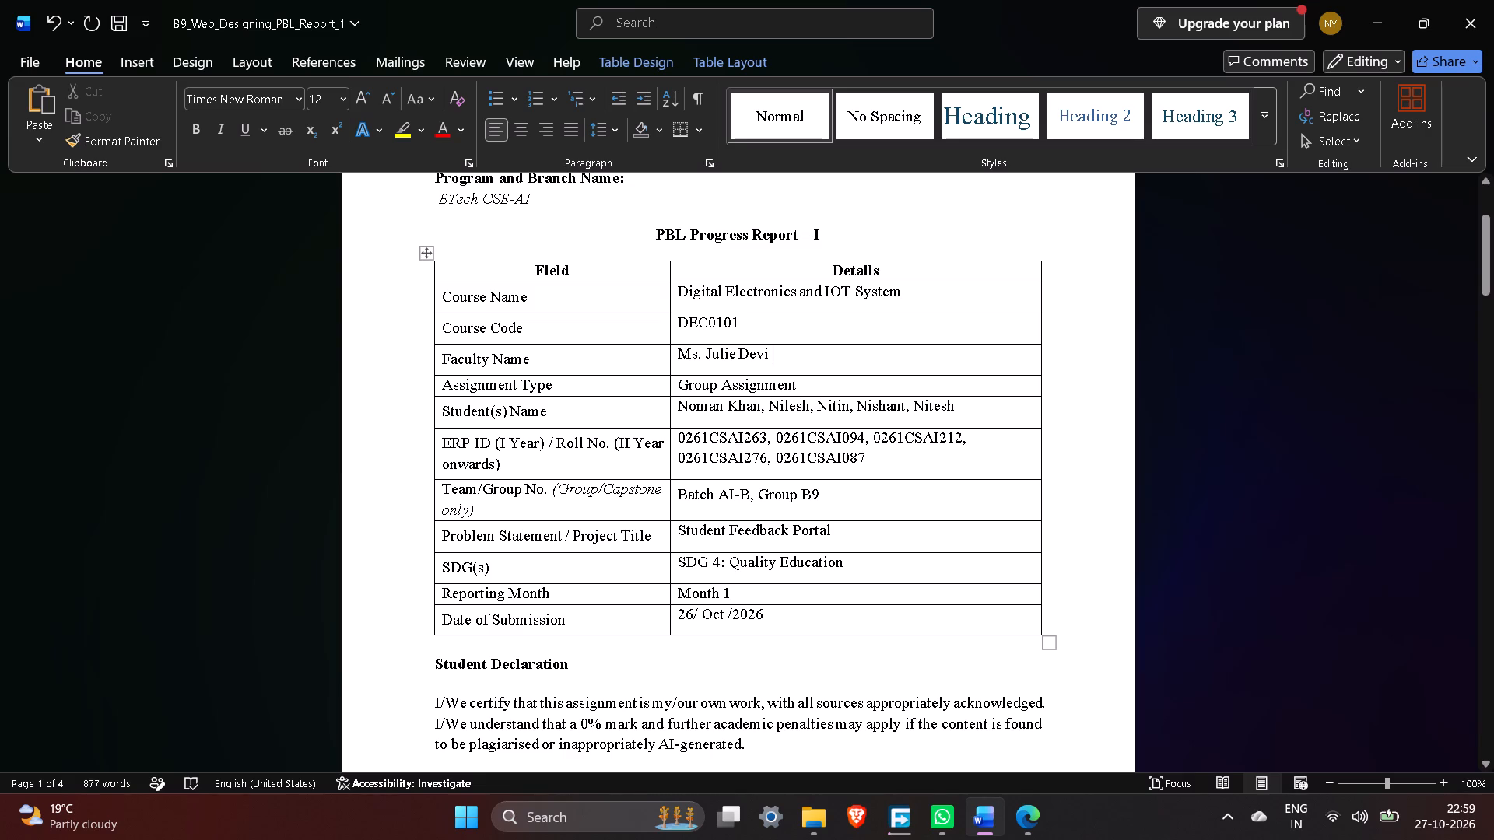
# Remove "Nilesh" and its separating comma from the Student(s) Name list in the details table.
pyautogui.click(809, 407)
pyautogui.press('BackSpace')
pyautogui.press('BackSpace')
pyautogui.press('BackSpace')
pyautogui.press('BackSpace')
pyautogui.press('BackSpace')
pyautogui.press('BackSpace')
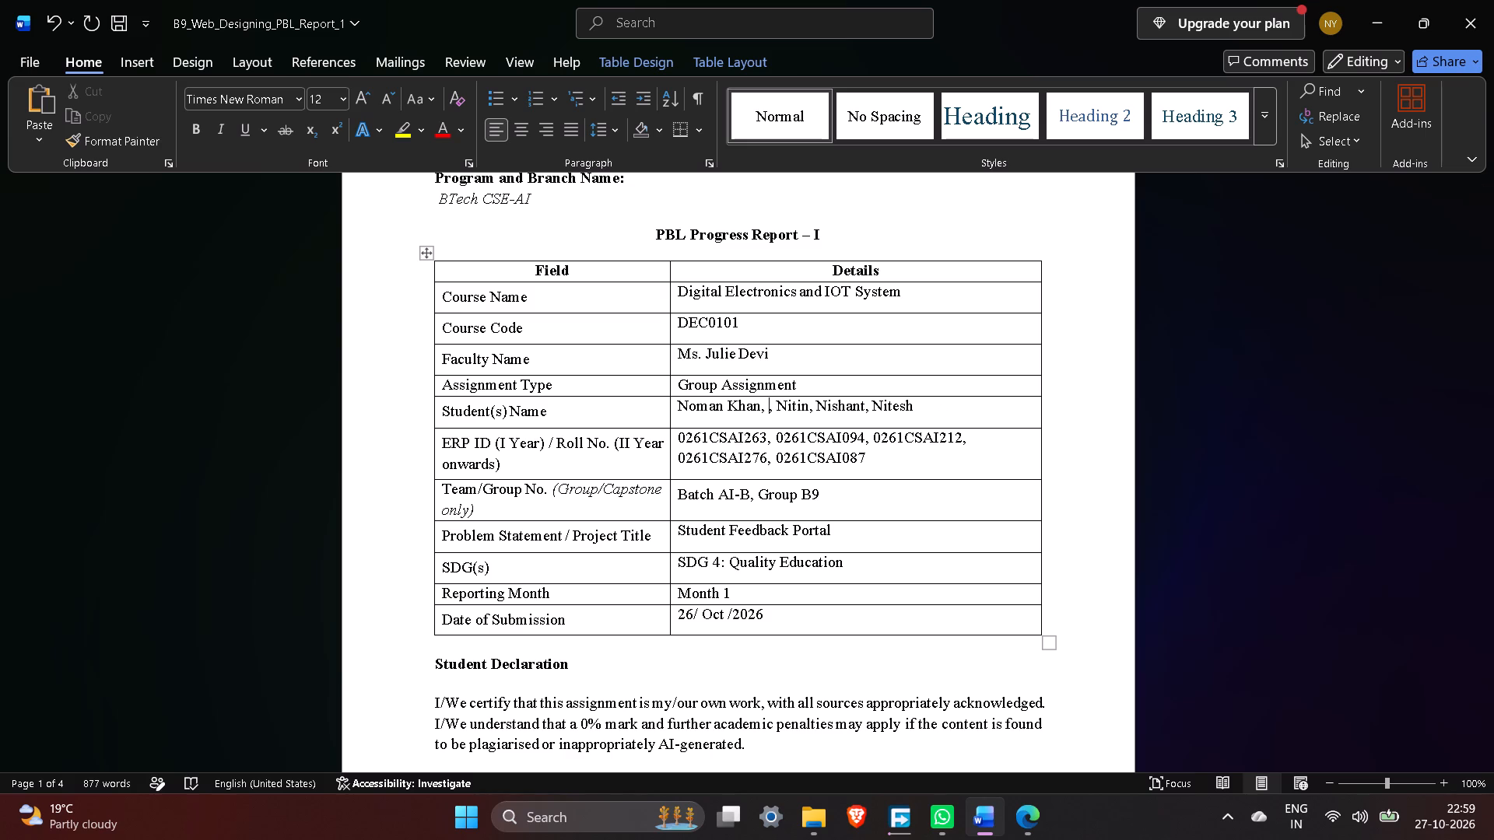
pyautogui.press('BackSpace')
pyautogui.press('BackSpace')
# Start entering a name at the very beginning of the Student(s) Name list, ahead of the first student.
pyautogui.press('Left')
pyautogui.press('Left')
pyautogui.press('Left')
pyautogui.press('Left')
pyautogui.press('Left')
pyautogui.press('Left')
pyautogui.press('Left')
pyautogui.press('Left')
pyautogui.press('Left')
pyautogui.press('Left')
pyautogui.press('Left')
pyautogui.press('Left')
pyautogui.press('Left')
pyautogui.press('Left')
pyautogui.press('Left')
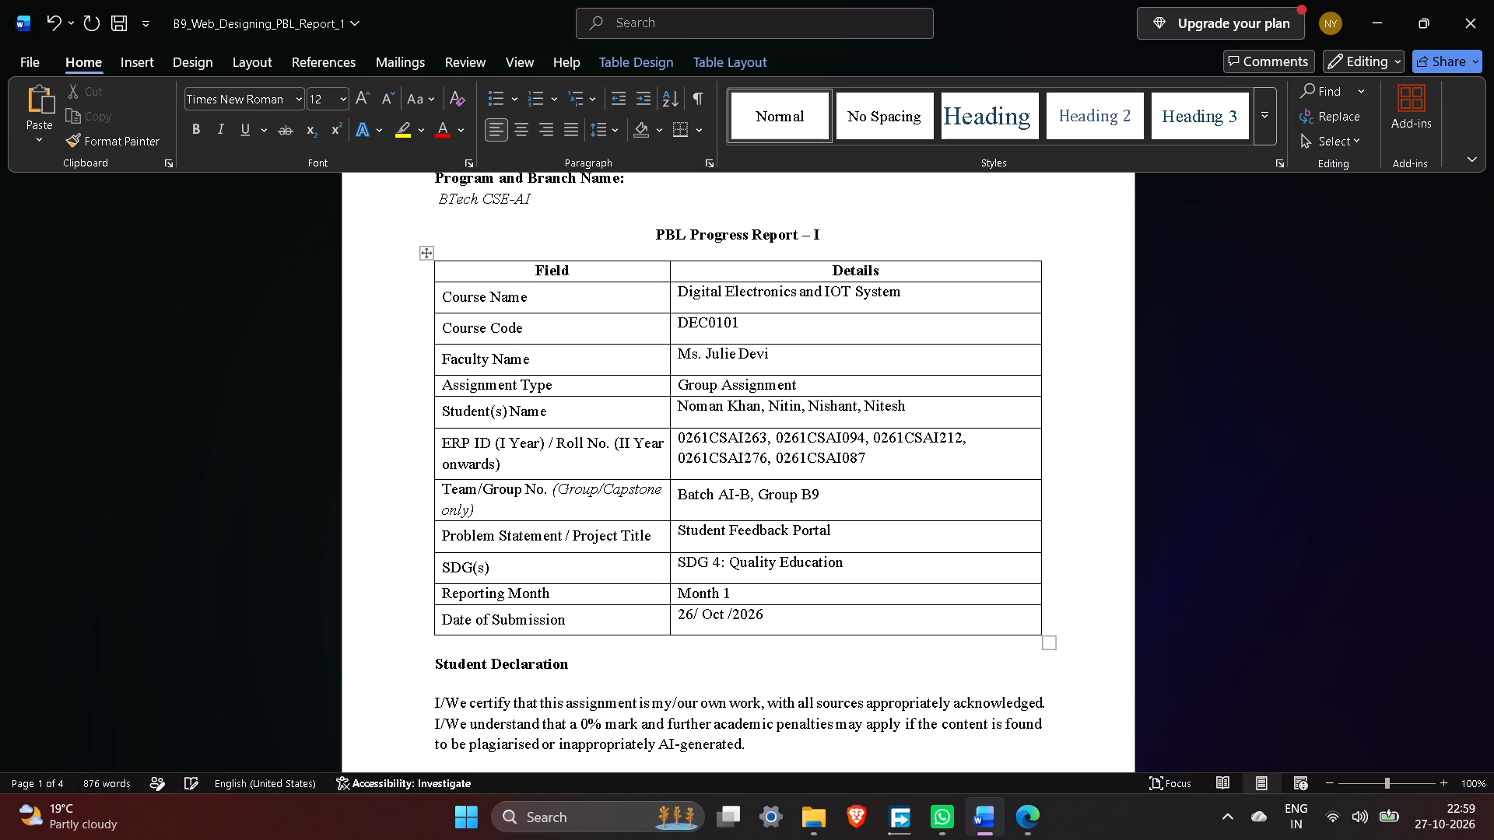
pyautogui.press('Right')
pyautogui.press('Right')
pyautogui.press('Right')
pyautogui.press('Right')
pyautogui.press('Right')
pyautogui.press('Right')
pyautogui.press('Right')
pyautogui.press('Right')
pyautogui.press('Left')
pyautogui.press('Left')
pyautogui.press('Left')
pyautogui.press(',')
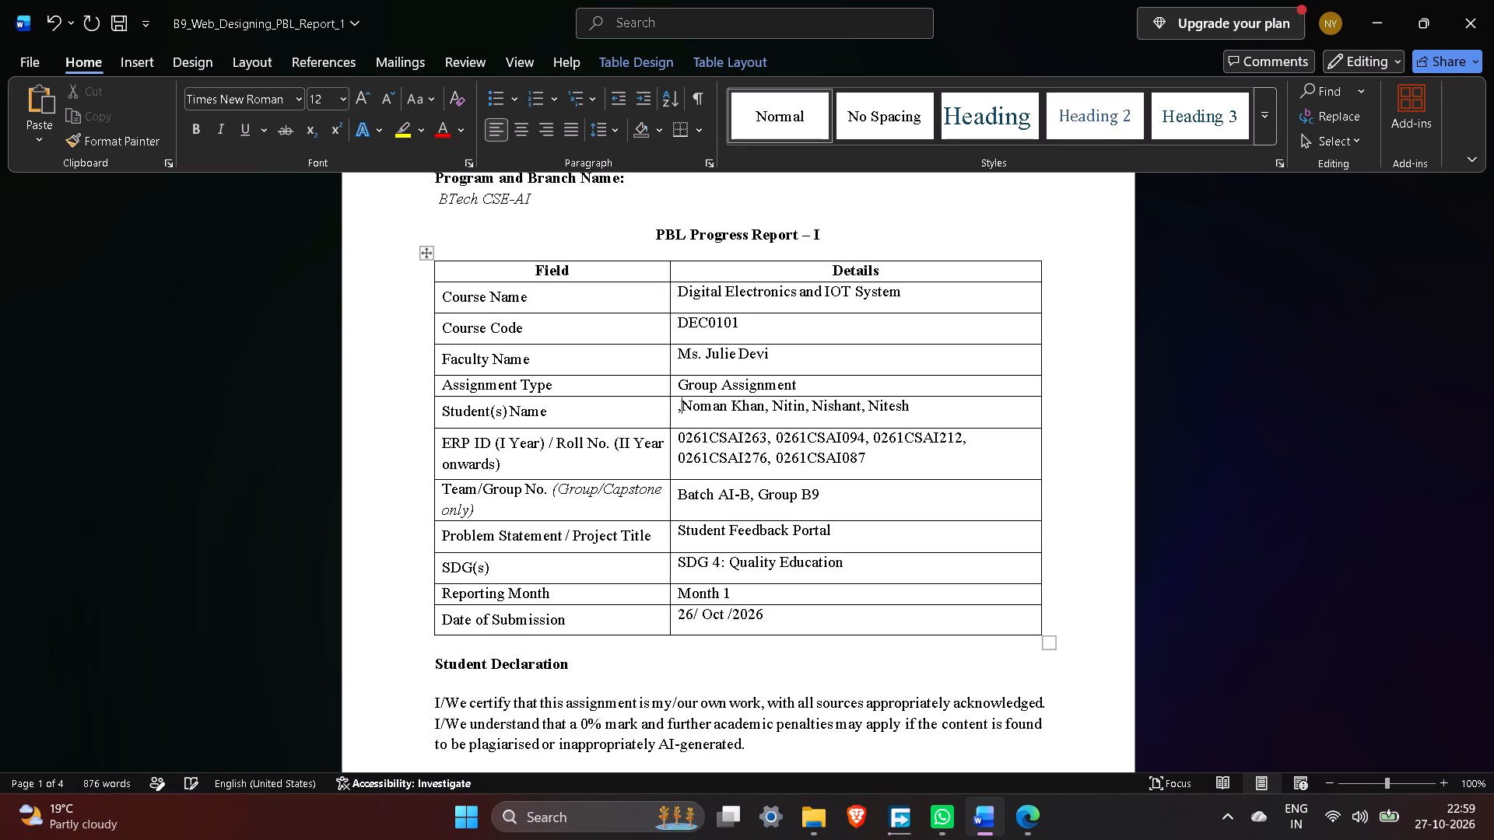
pyautogui.press('BackSpace')
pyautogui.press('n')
# Remove the stray "n" and insert Nilesh's full name with a capitalized surname and a comma at the start of the Student(s) Name value.
pyautogui.press('BackSpace')
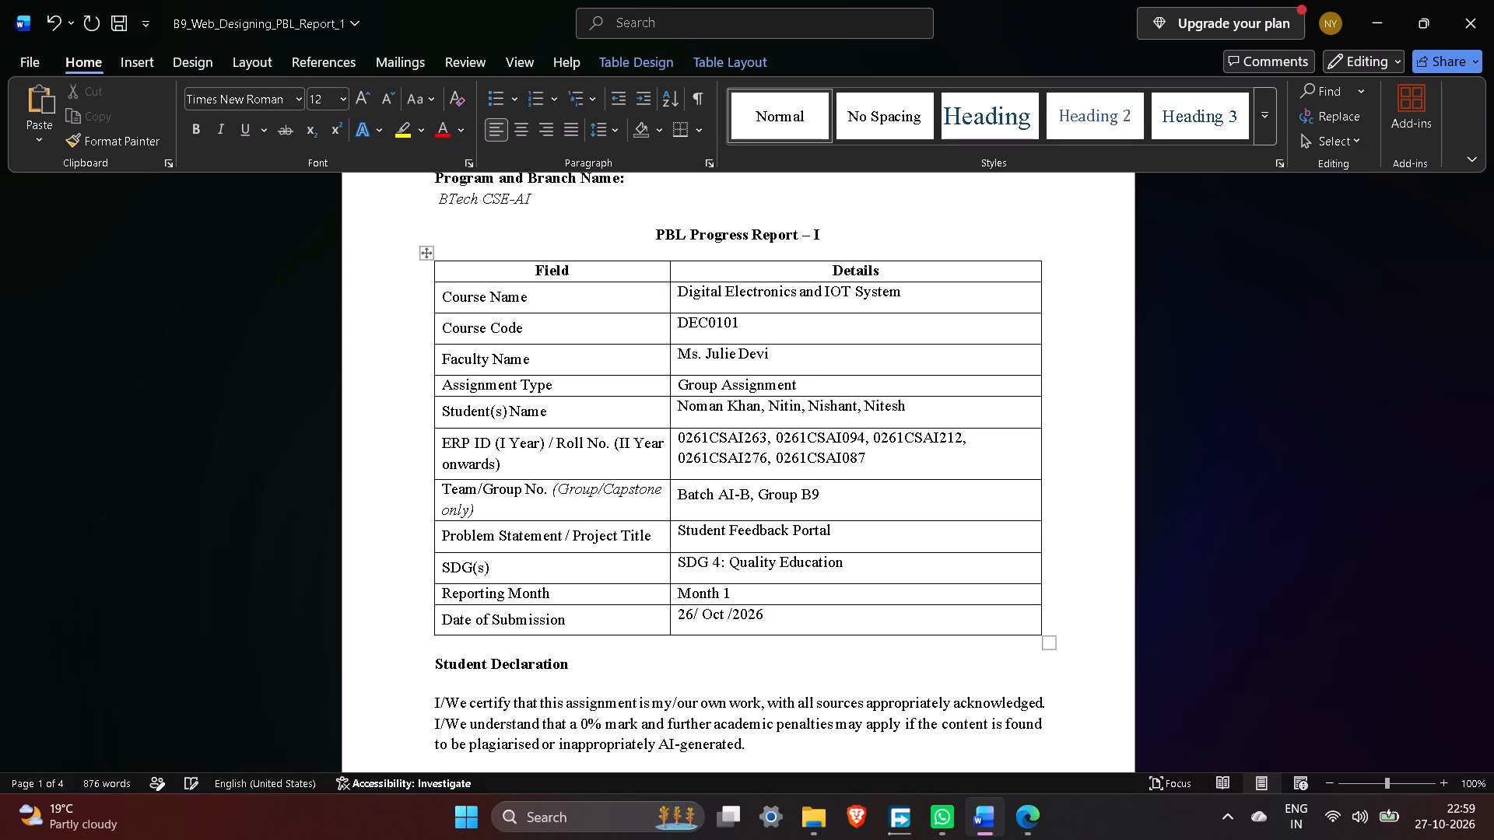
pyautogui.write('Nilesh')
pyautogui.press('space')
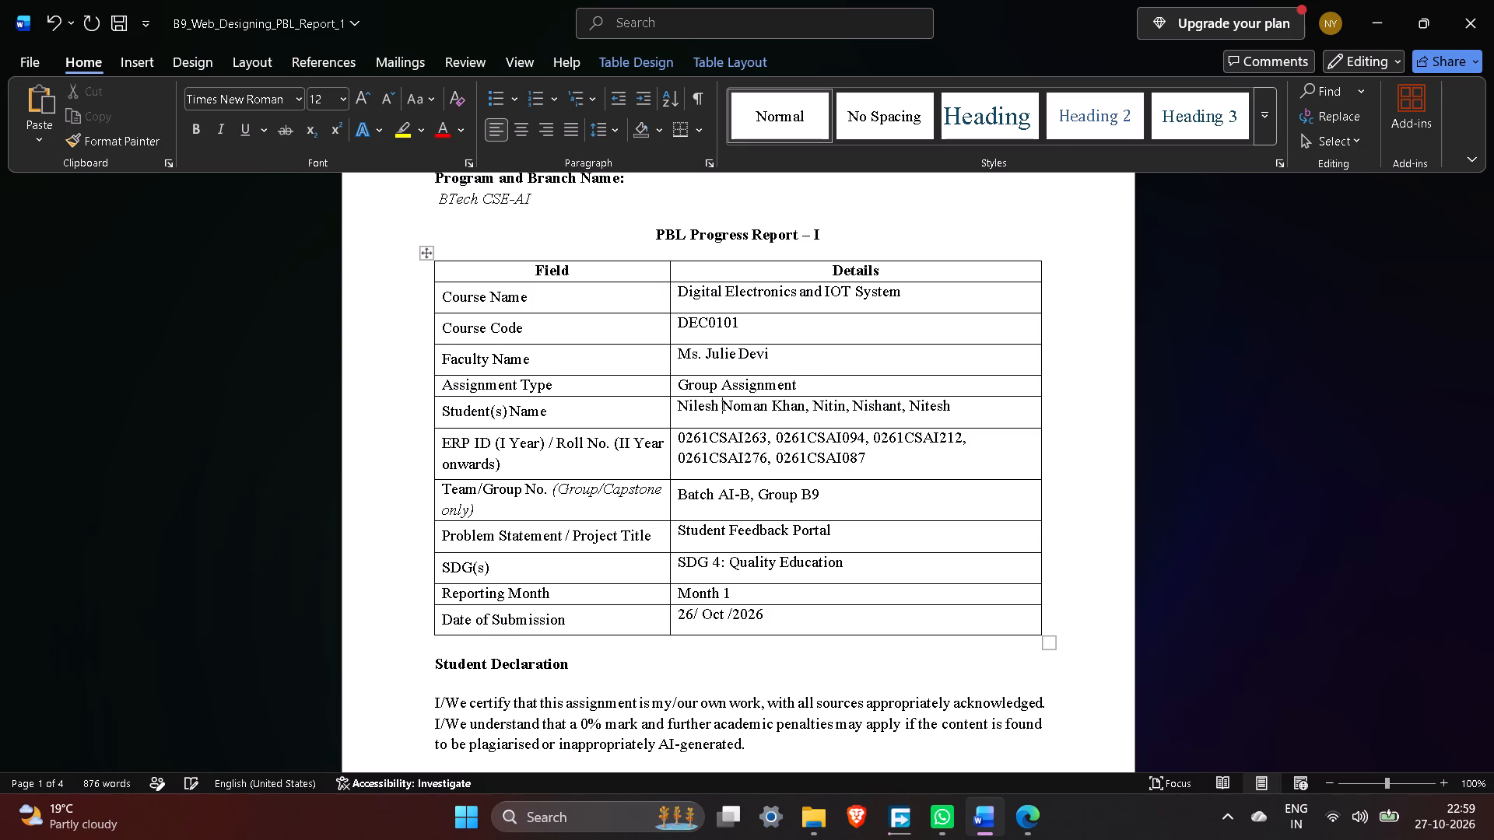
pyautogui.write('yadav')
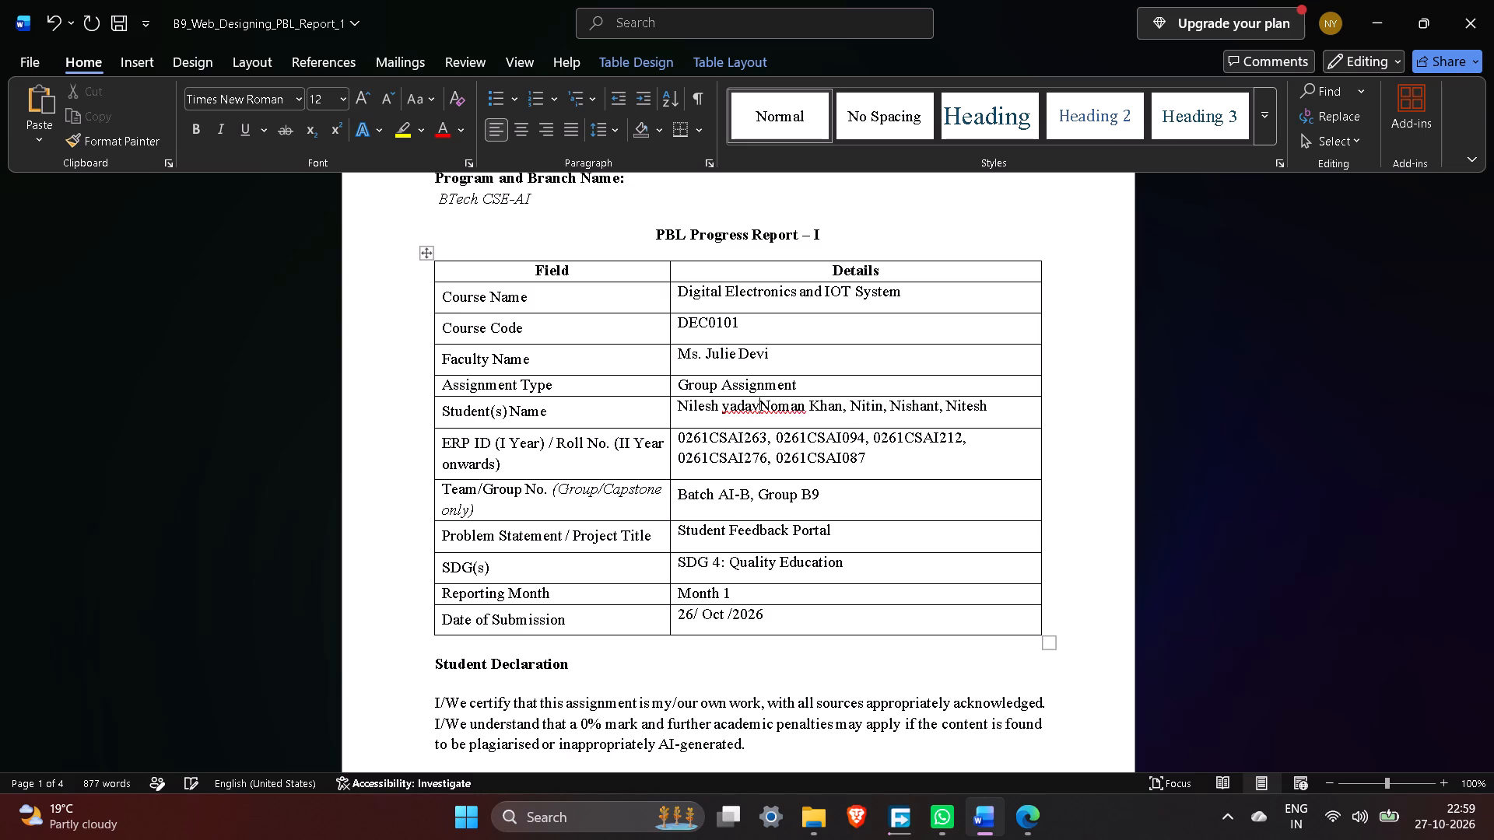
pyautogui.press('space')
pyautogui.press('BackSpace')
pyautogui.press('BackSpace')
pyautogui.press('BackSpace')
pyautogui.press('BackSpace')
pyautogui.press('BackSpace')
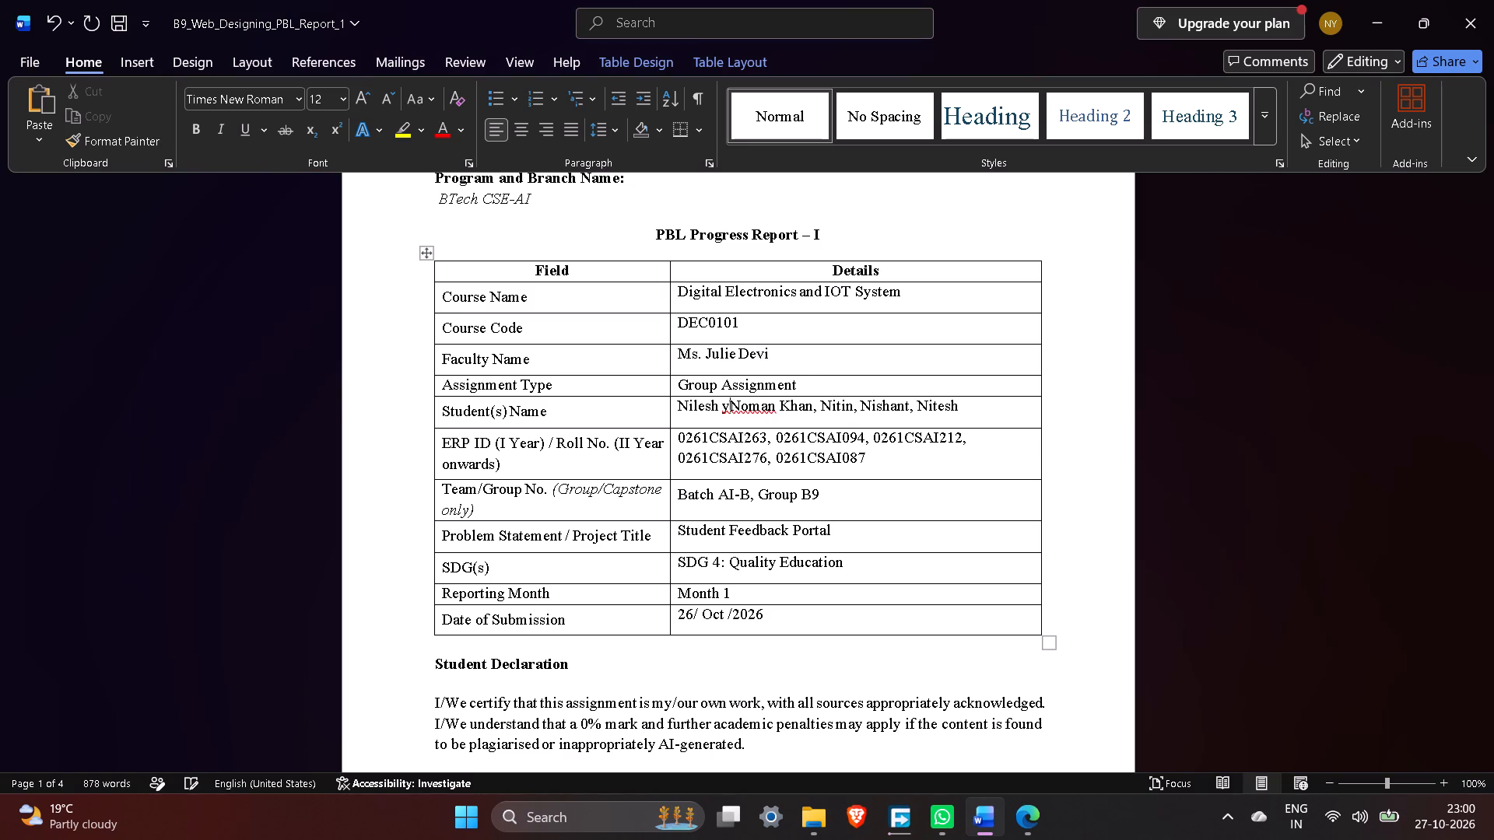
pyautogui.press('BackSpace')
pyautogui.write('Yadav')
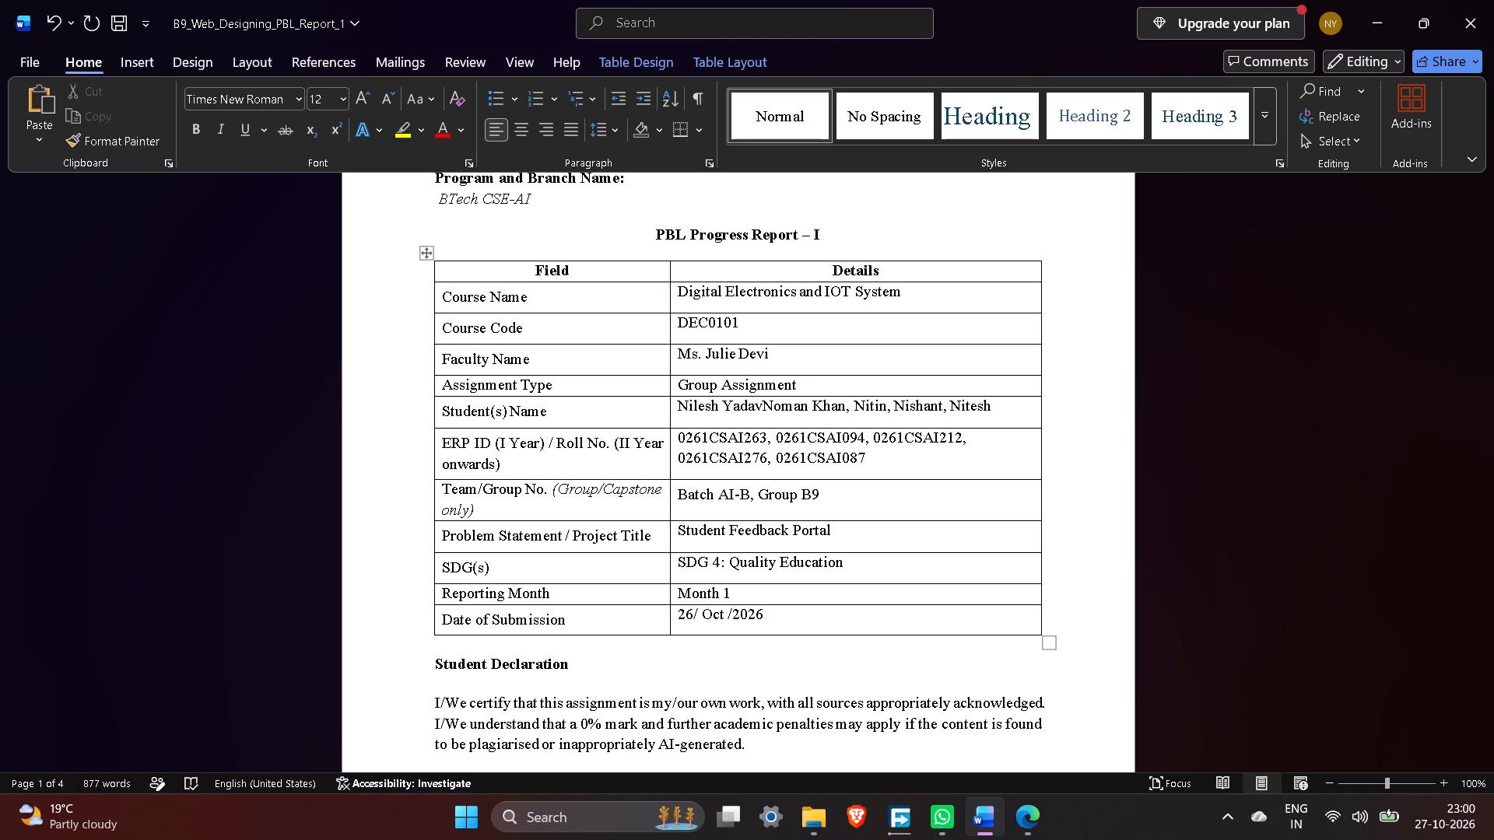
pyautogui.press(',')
# Add the surname after "Nishant" in the Student(s) Name value, followed by a space.
pyautogui.click(946, 406)
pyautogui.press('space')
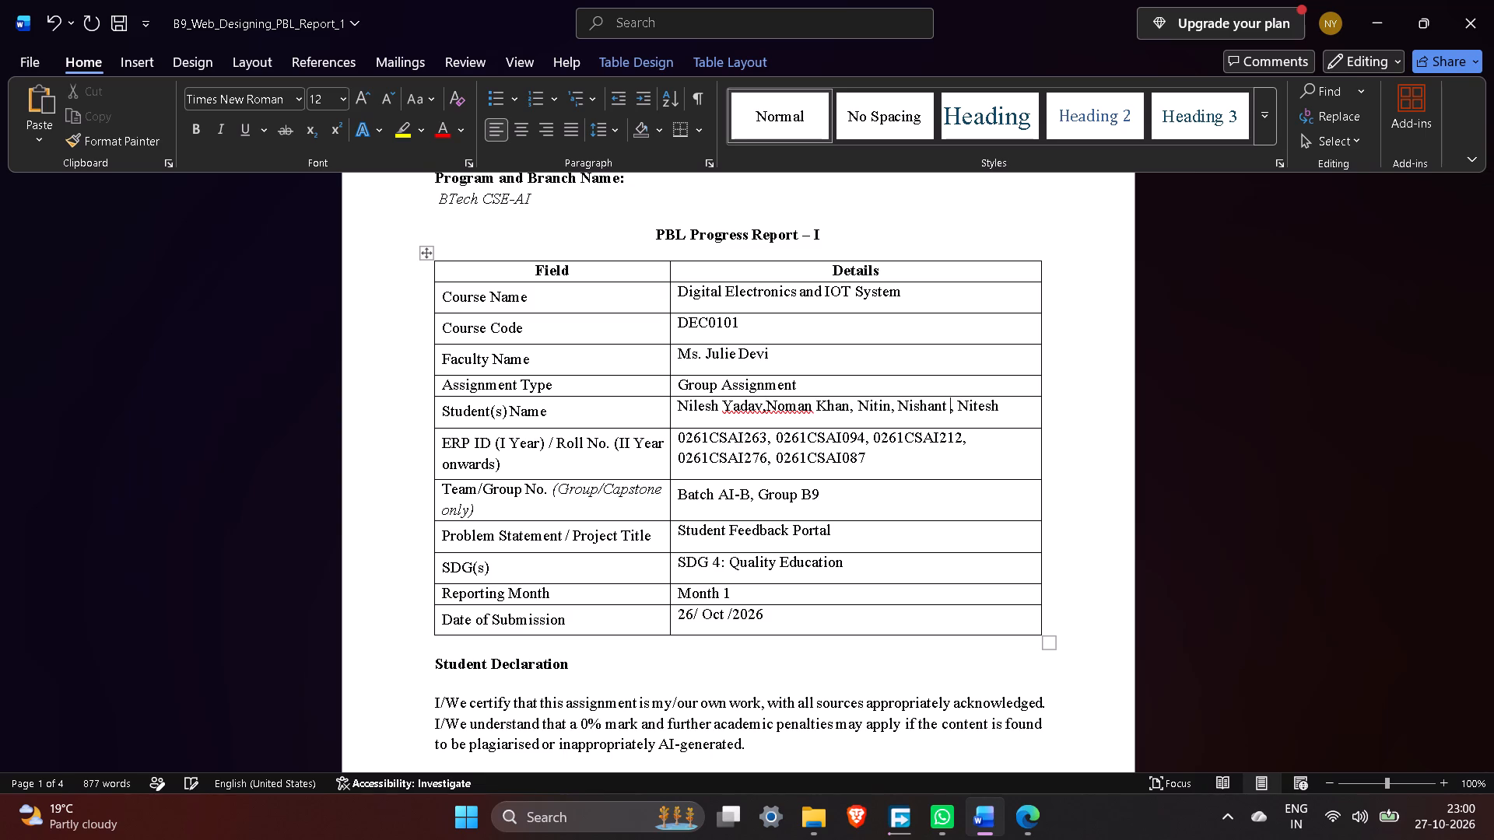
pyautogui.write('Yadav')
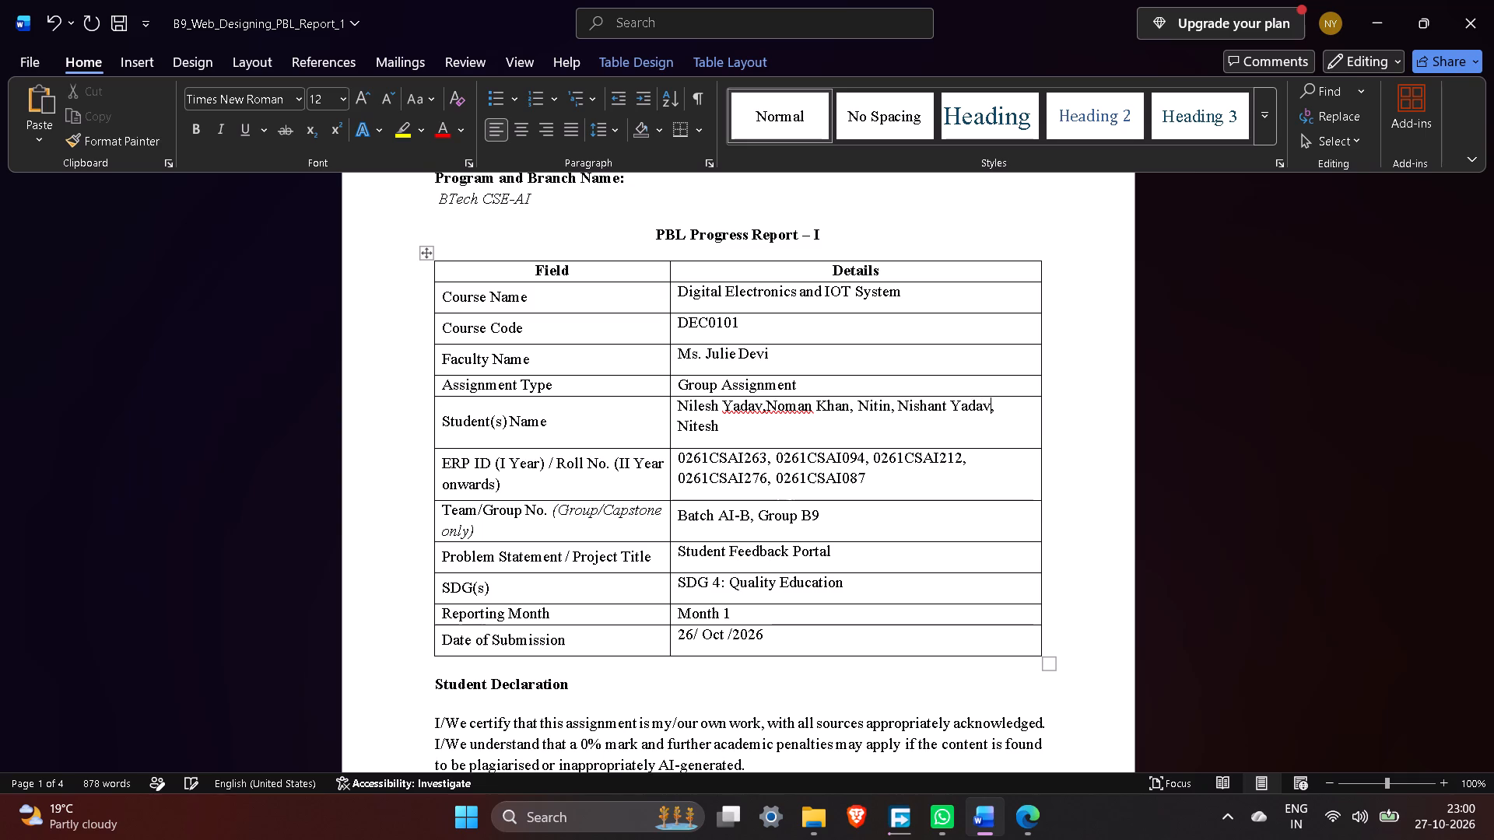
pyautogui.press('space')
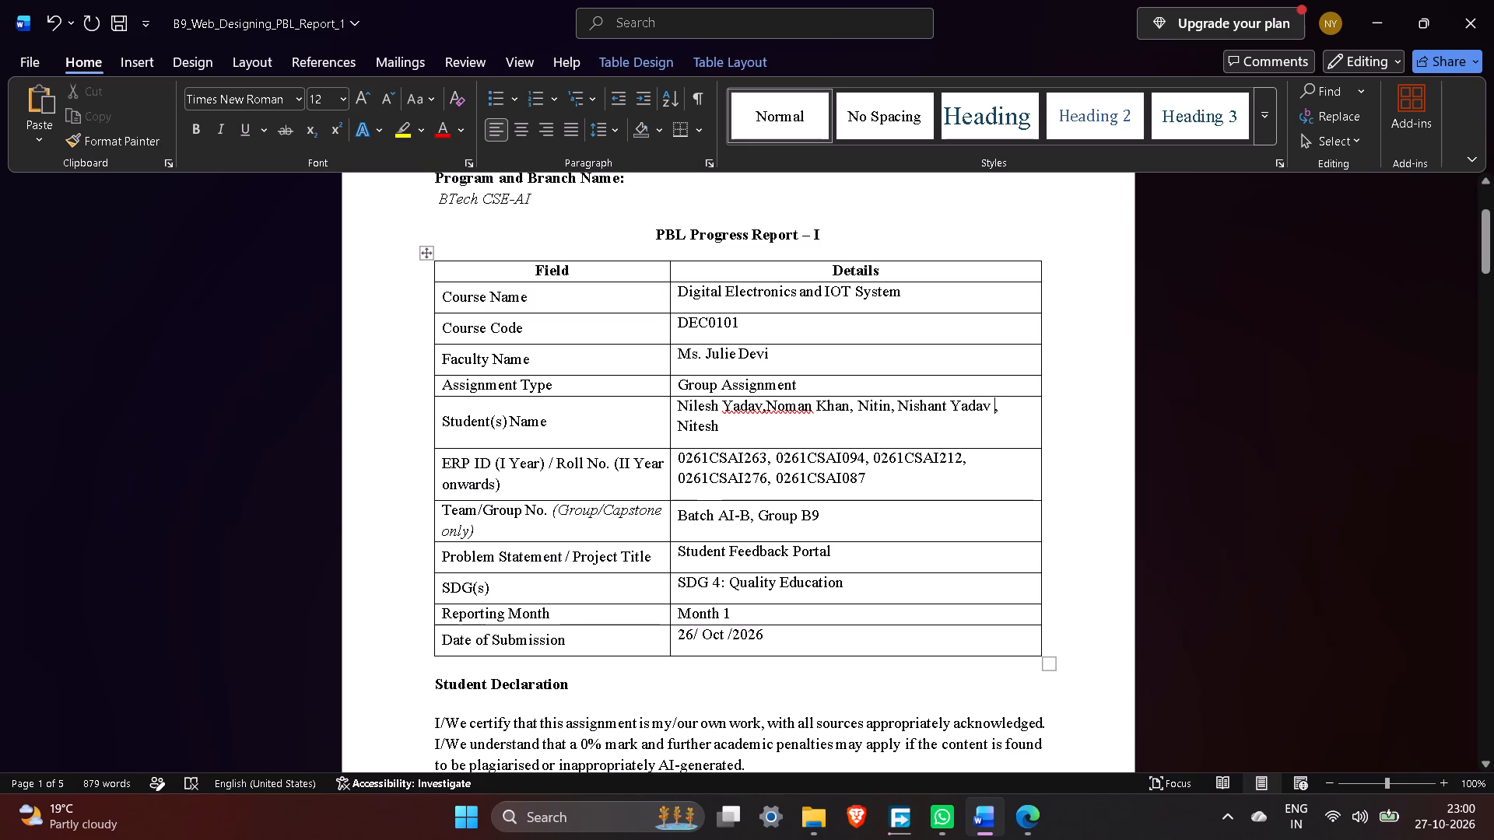
# Insert a space after the first comma in the Student(s) Name value, before "Noman".
pyautogui.click(888, 405)
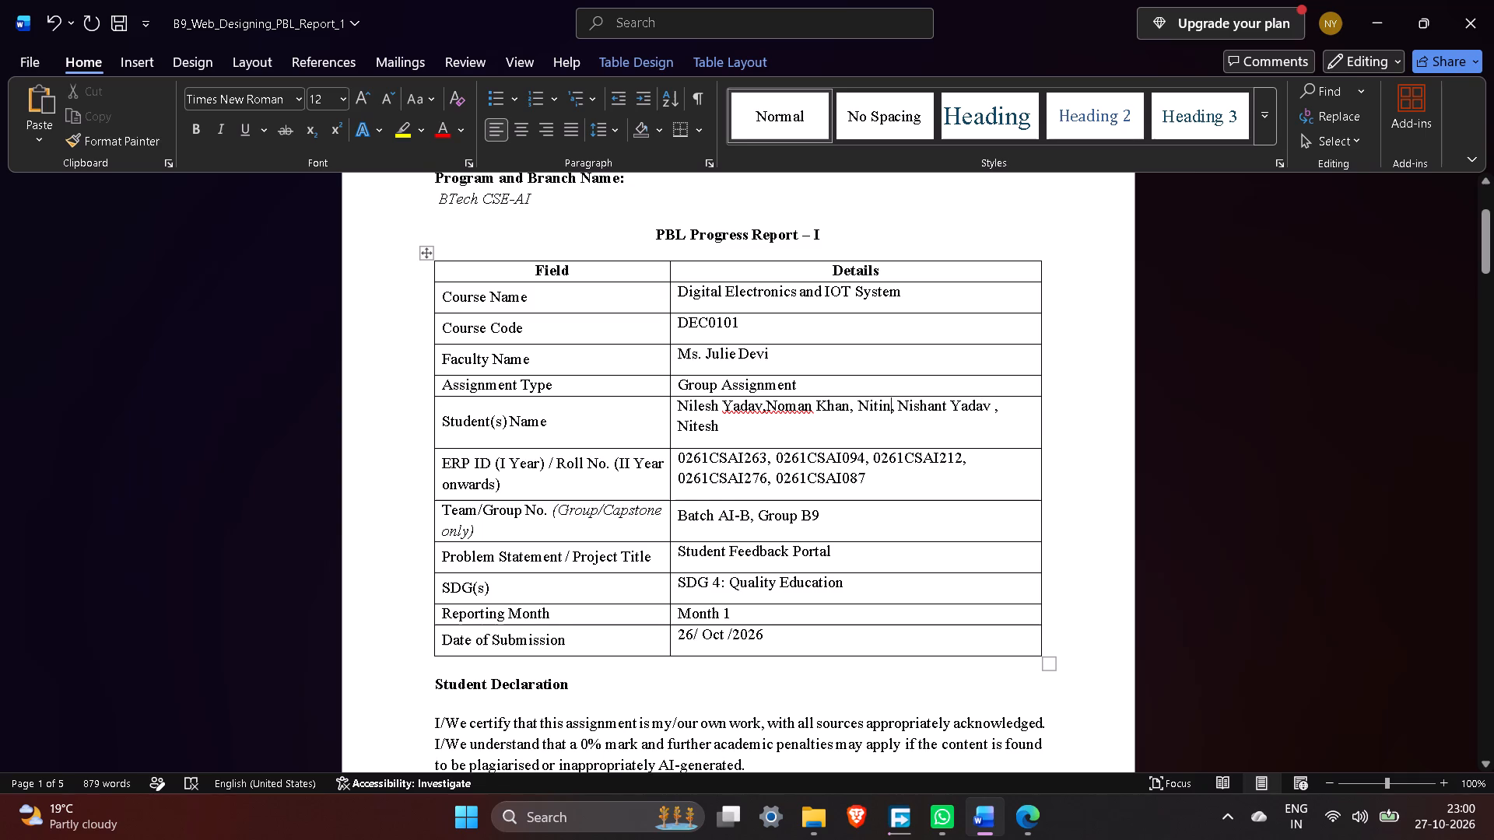
pyautogui.click(766, 407)
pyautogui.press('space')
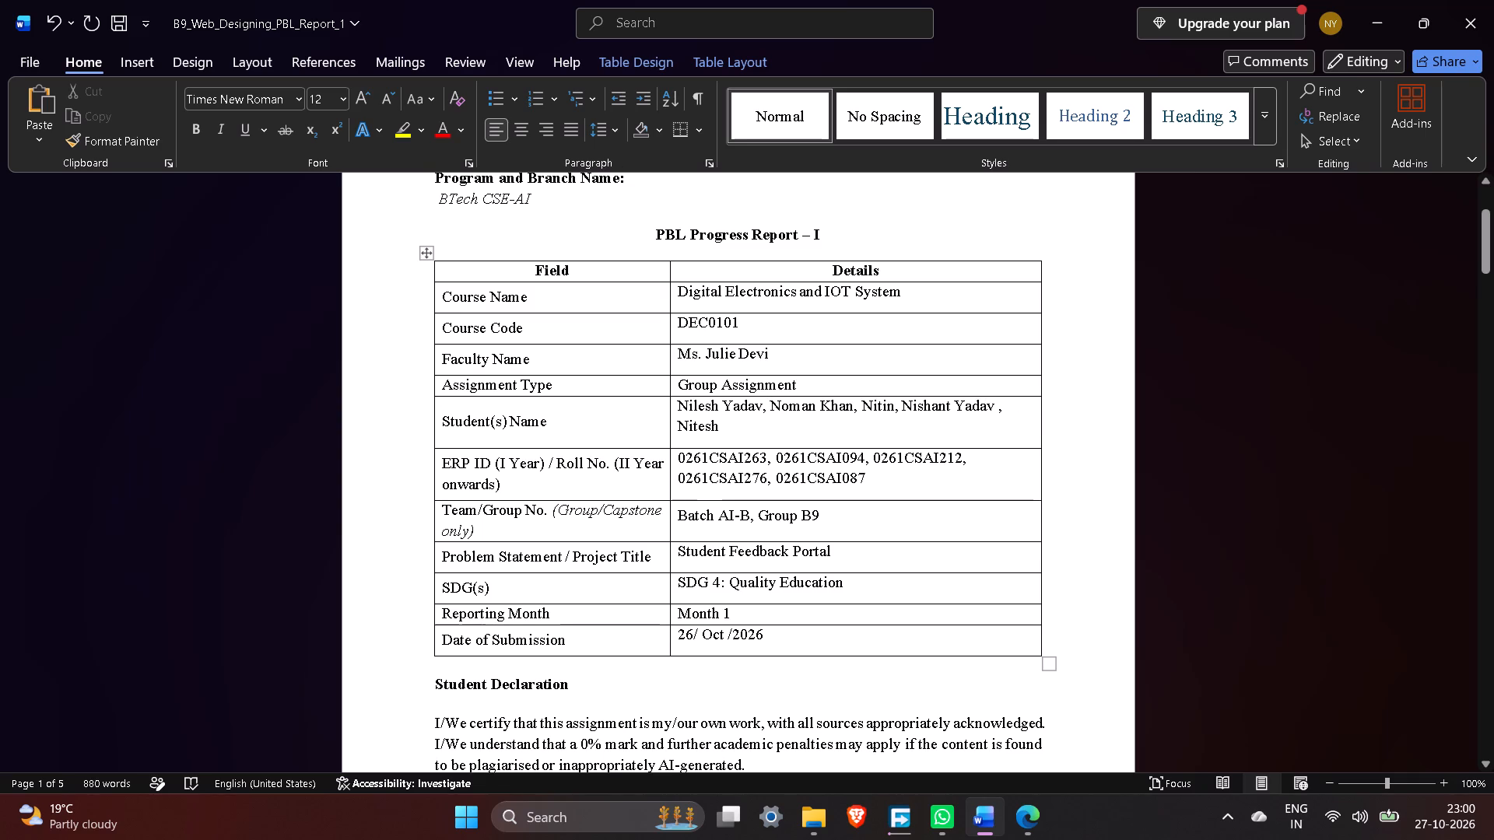
# Add the surname after "Nitin" in the Student(s) Name value, keeping the comma that follows.
pyautogui.click(893, 406)
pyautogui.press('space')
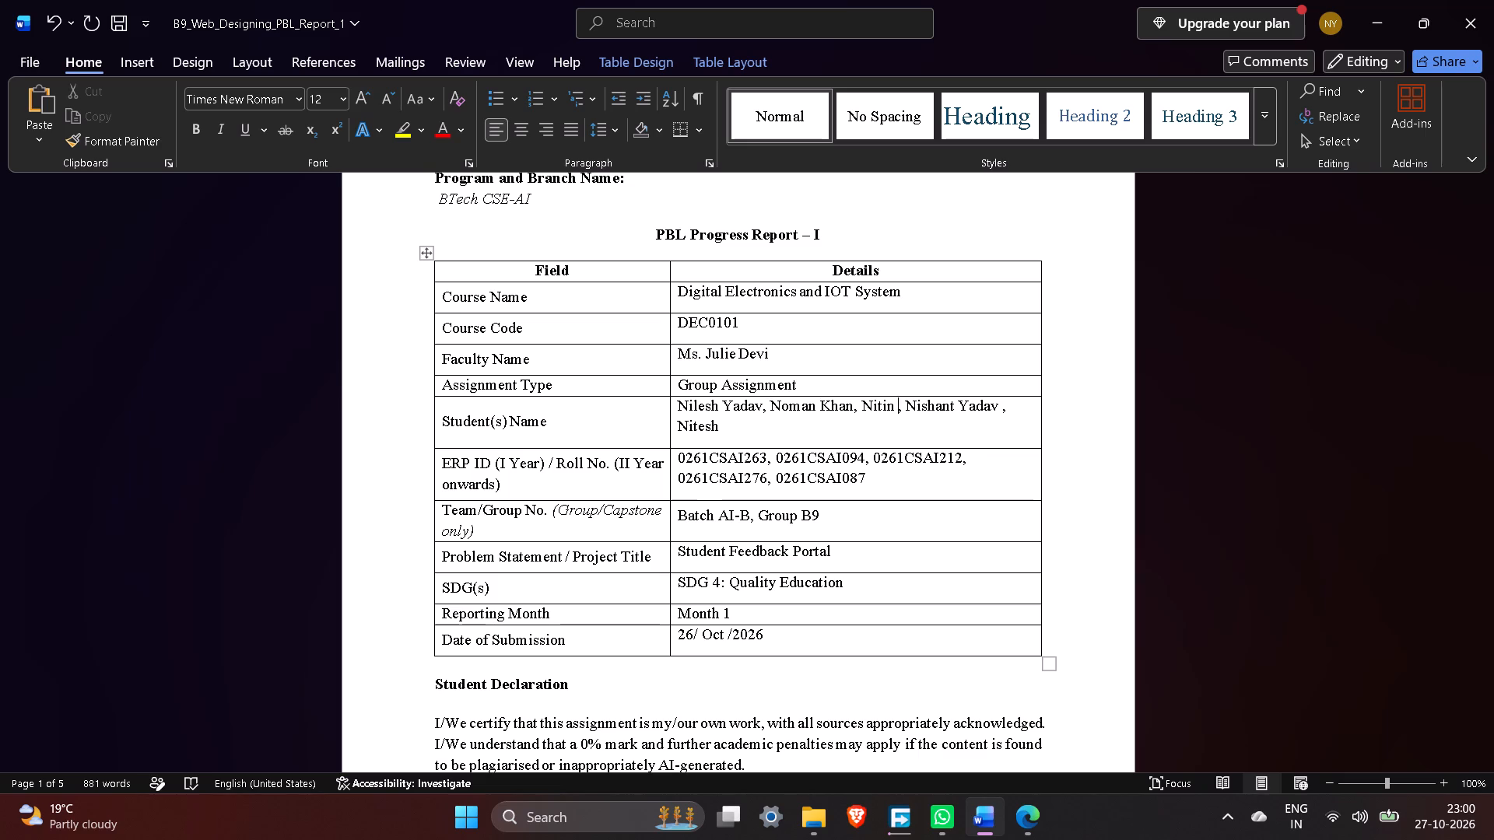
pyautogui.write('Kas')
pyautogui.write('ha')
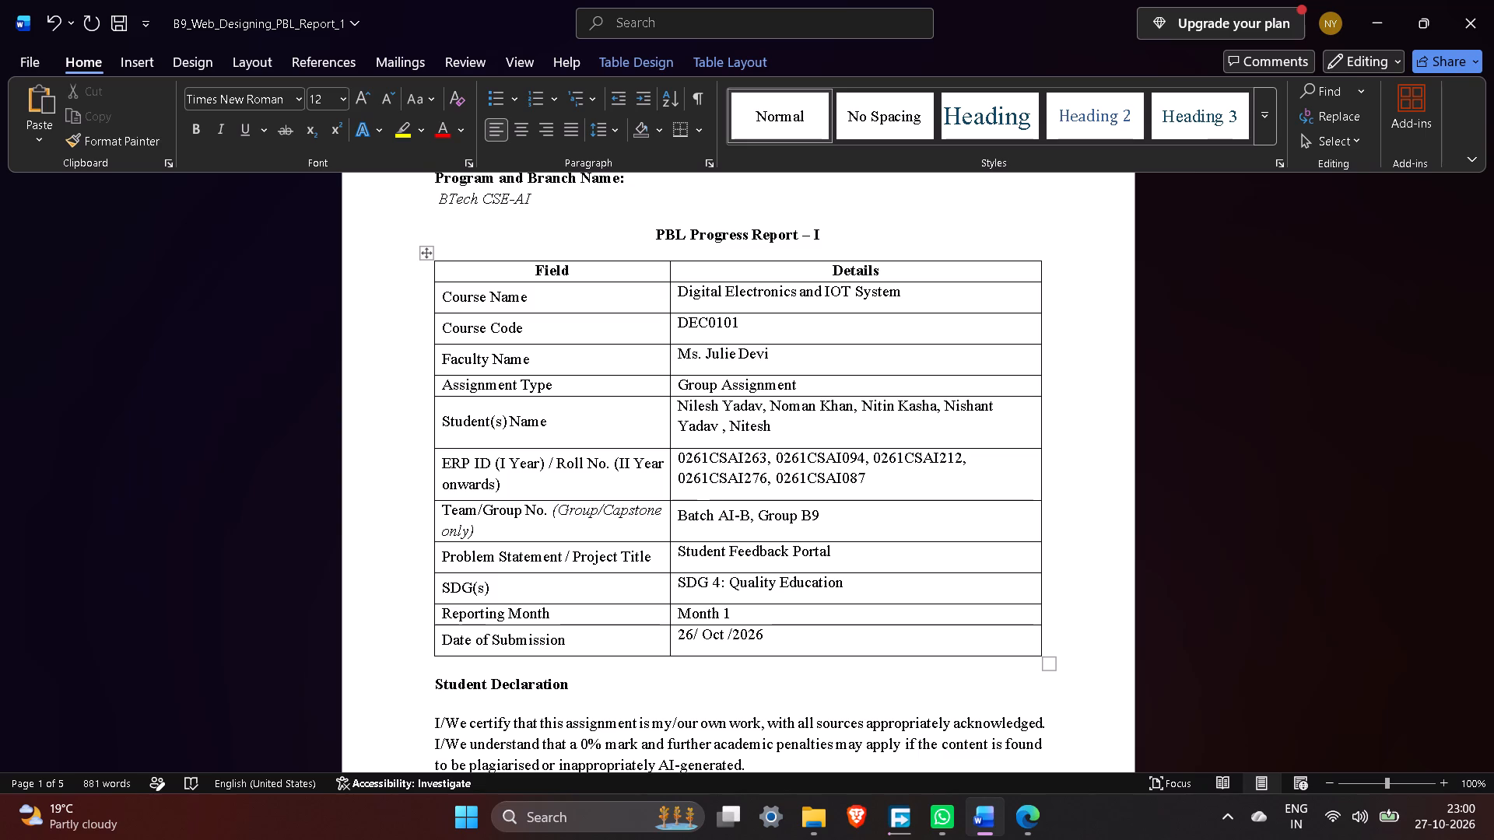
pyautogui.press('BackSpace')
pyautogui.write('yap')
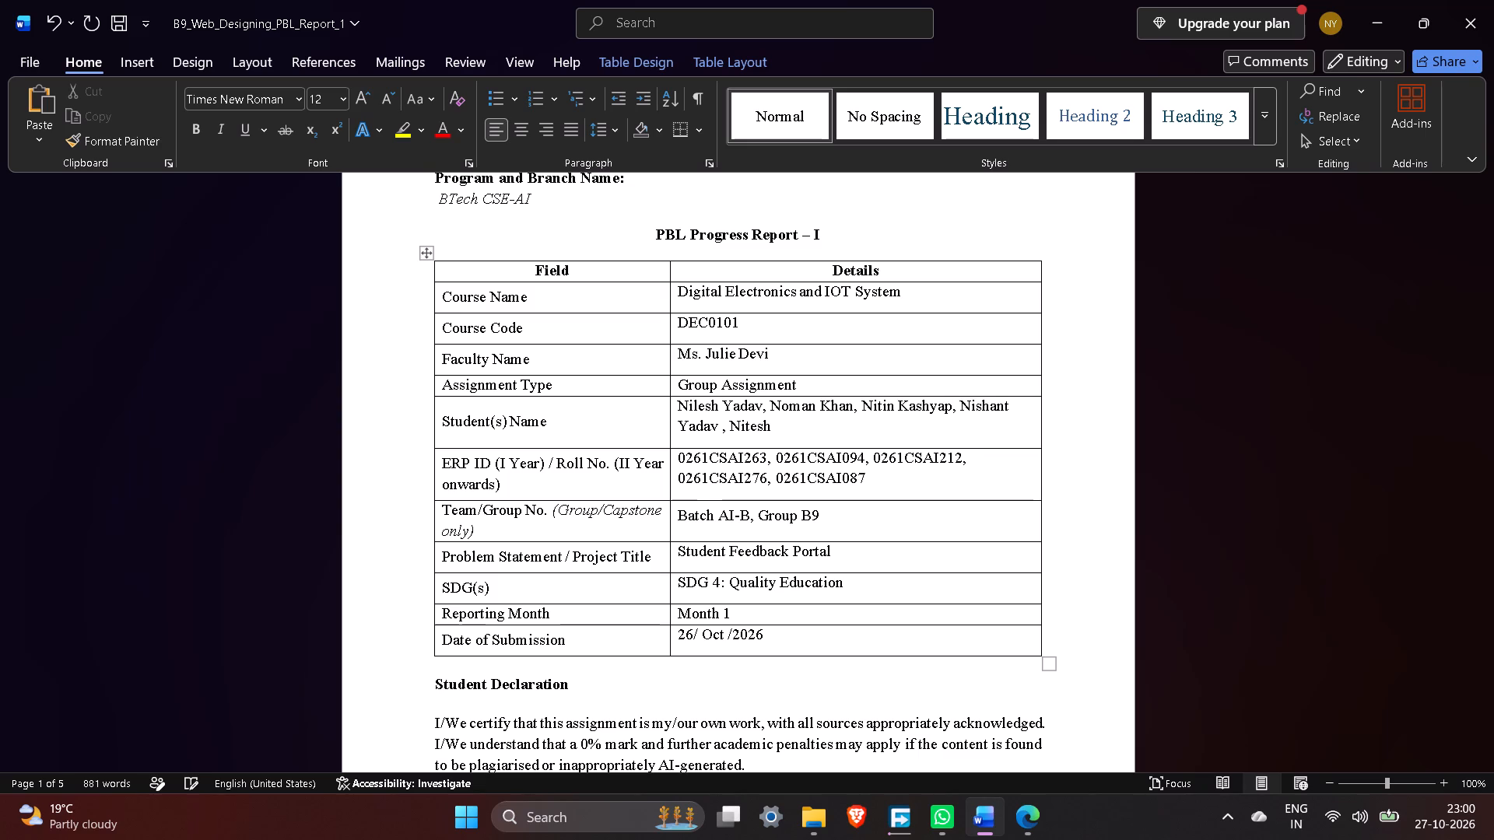
# Remove the last three digits of the second ERP ID and replace the first ERP ID's last three digits with those of Nilesh's ID.
pyautogui.scroll(-1, 934, 470)
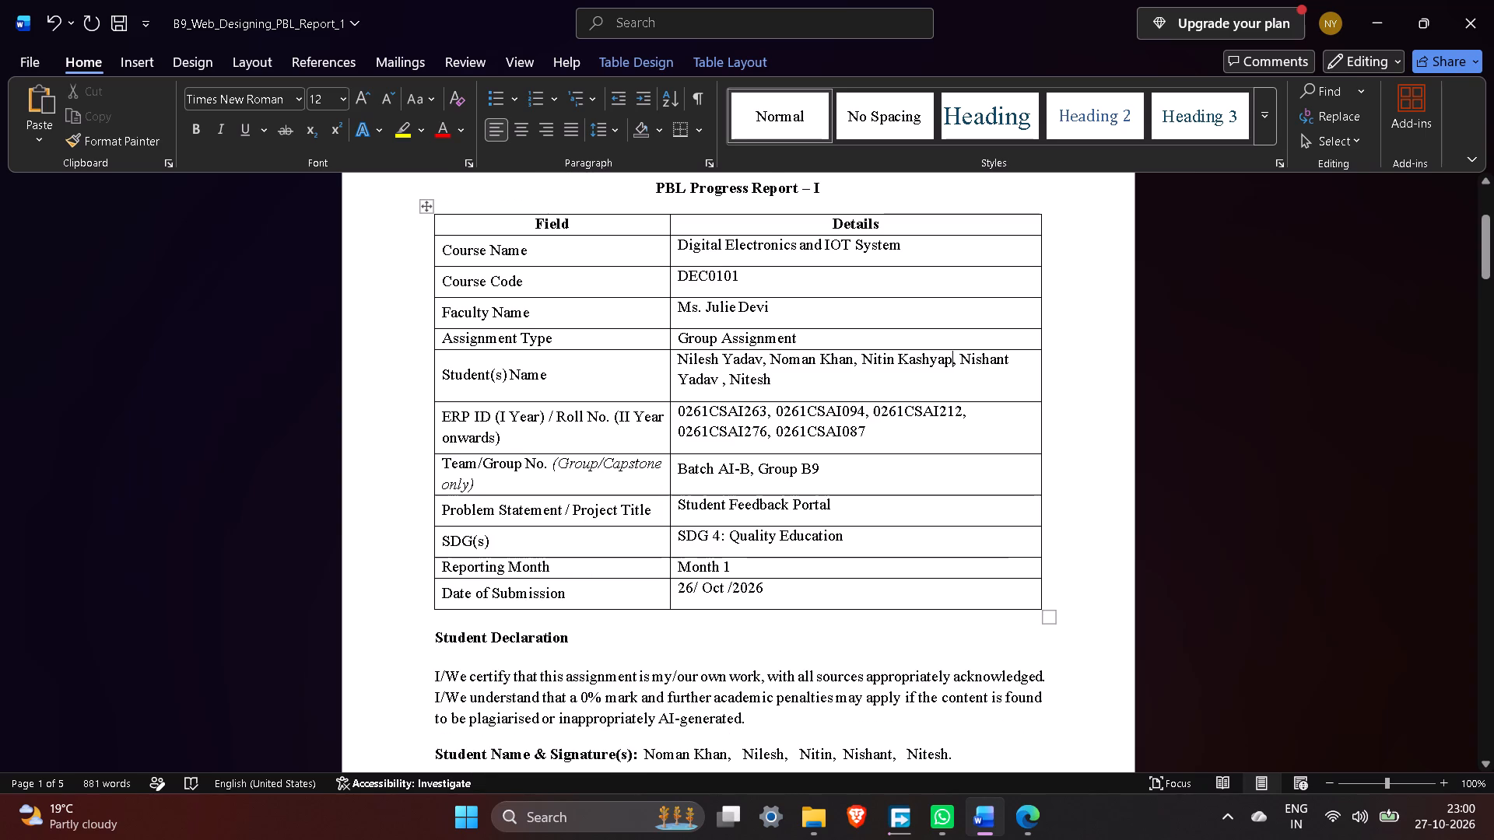
pyautogui.click(864, 411)
pyautogui.press('BackSpace')
pyautogui.press('BackSpace')
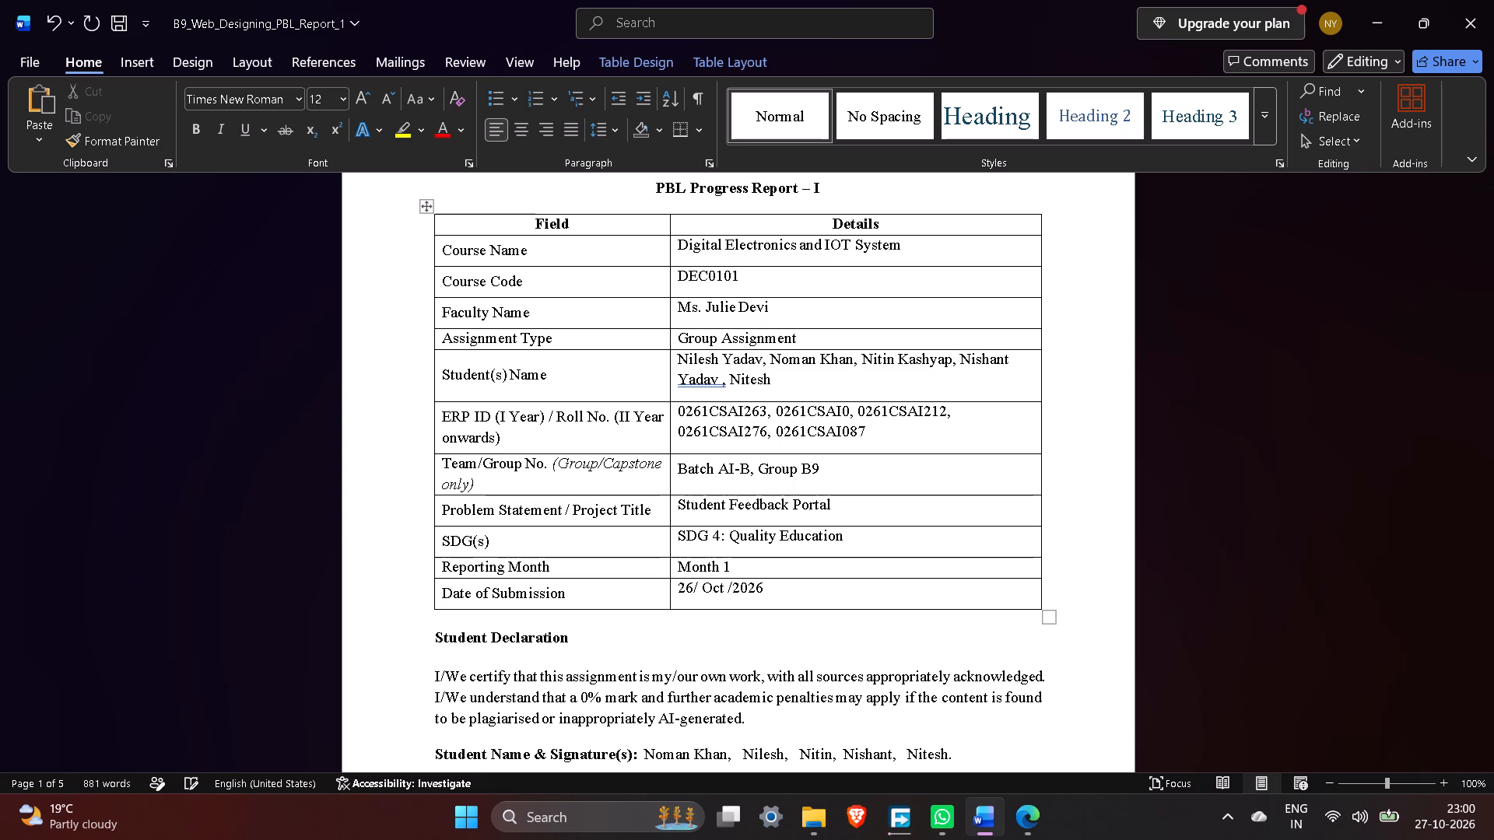
pyautogui.press('BackSpace')
pyautogui.scroll(2, 861, 413)
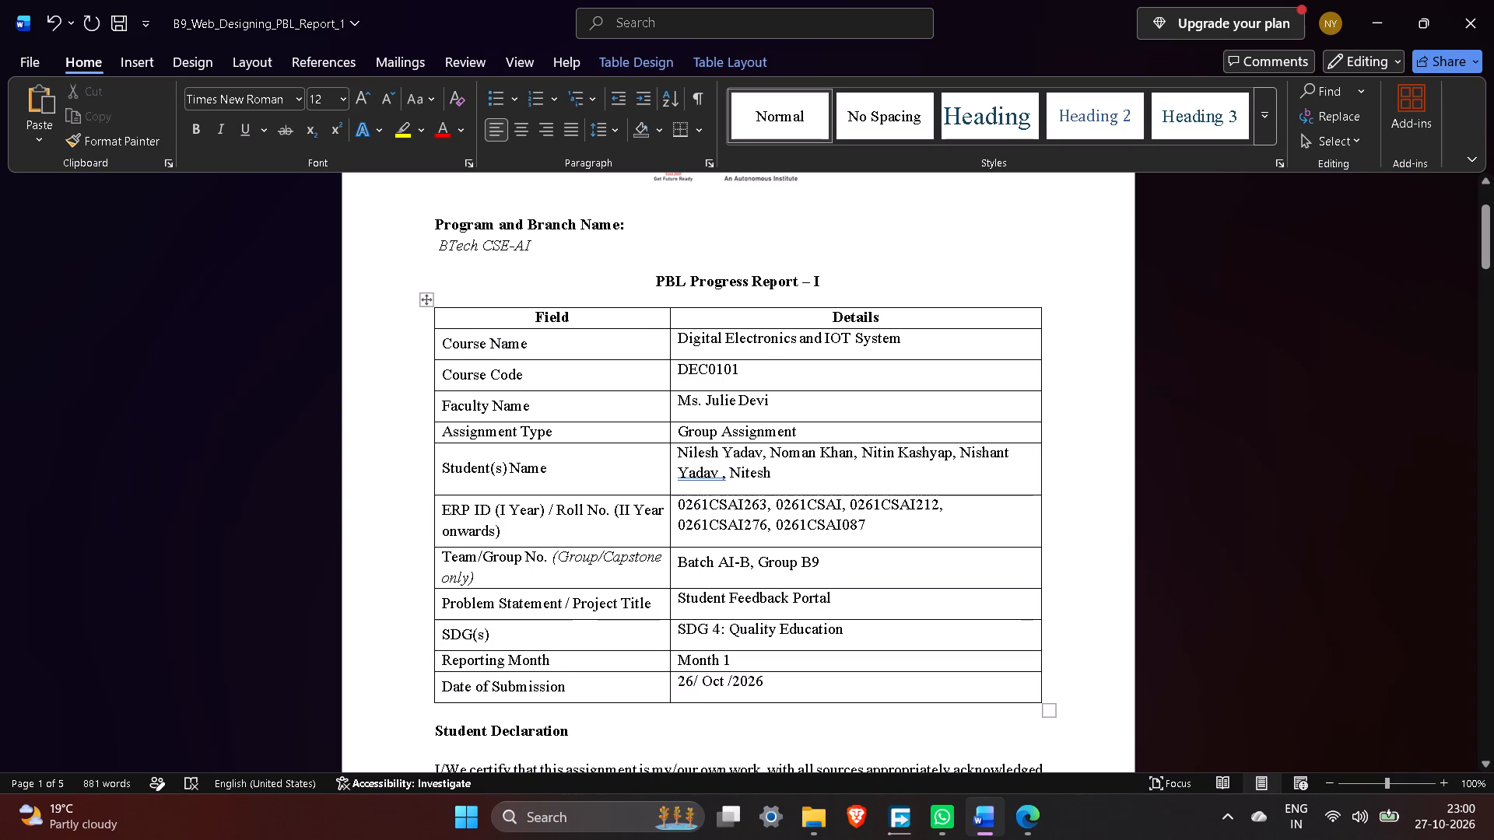
pyautogui.click(766, 503)
pyautogui.press('BackSpace')
pyautogui.press('BackSpace')
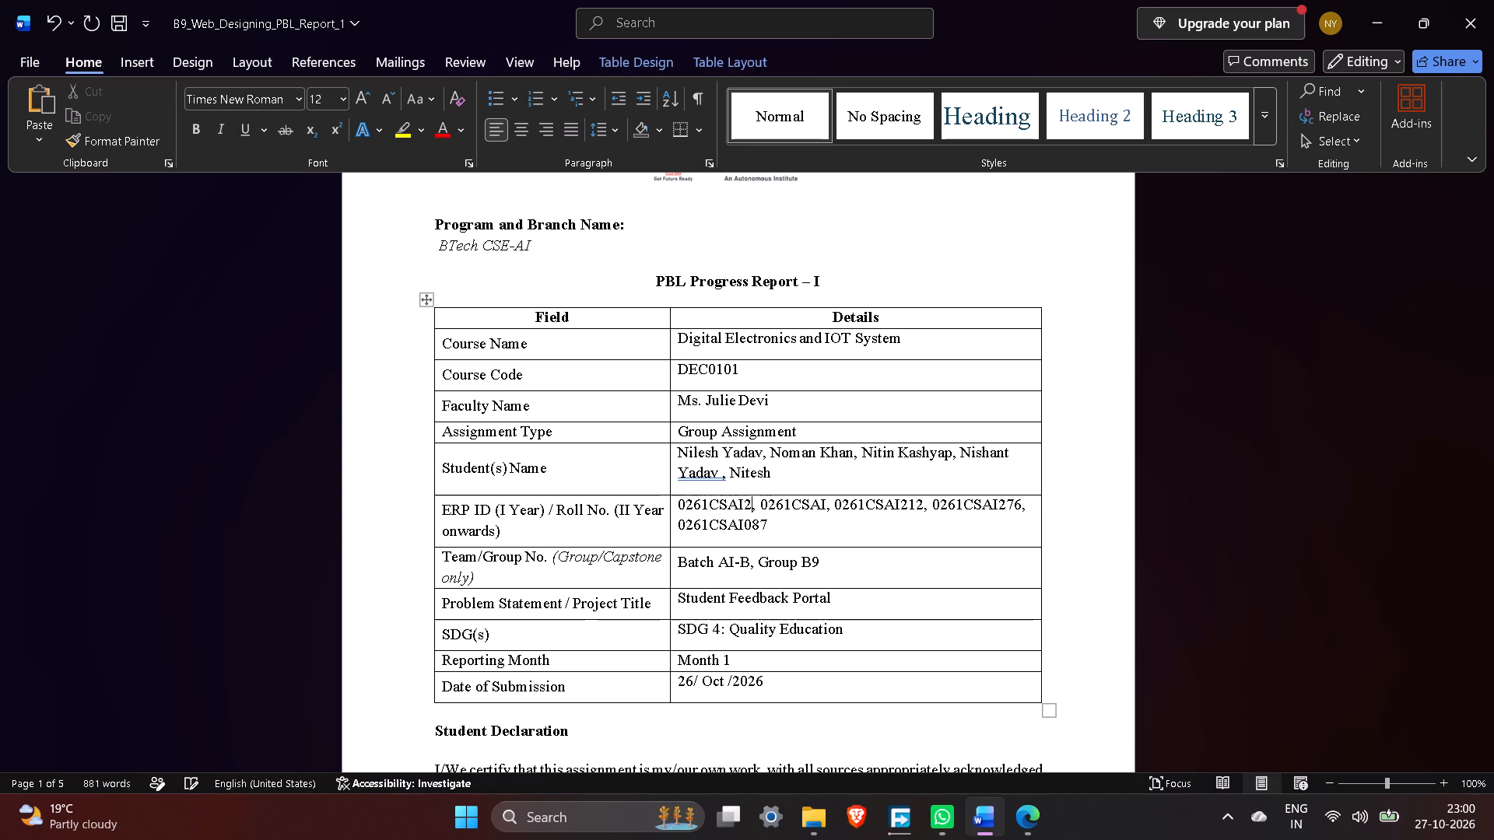
pyautogui.press('BackSpace')
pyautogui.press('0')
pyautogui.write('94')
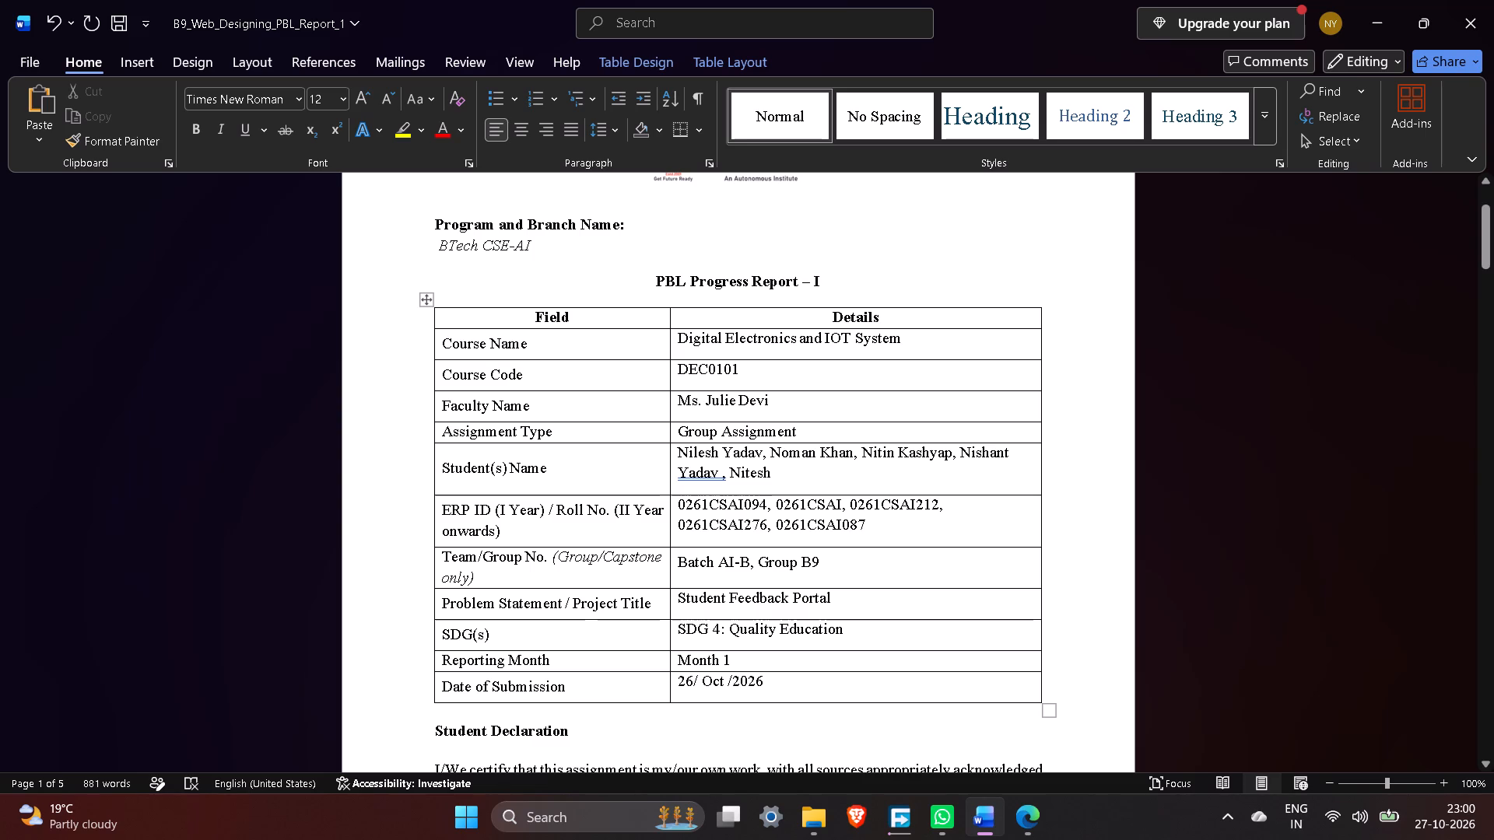
# Check the team table in the IOT report PDF and complete the second ERP ID in Word with Noman's last three digits.
pyautogui.click(840, 501)
pyautogui.click(1021, 821)
pyautogui.scroll(-1, 948, 722)
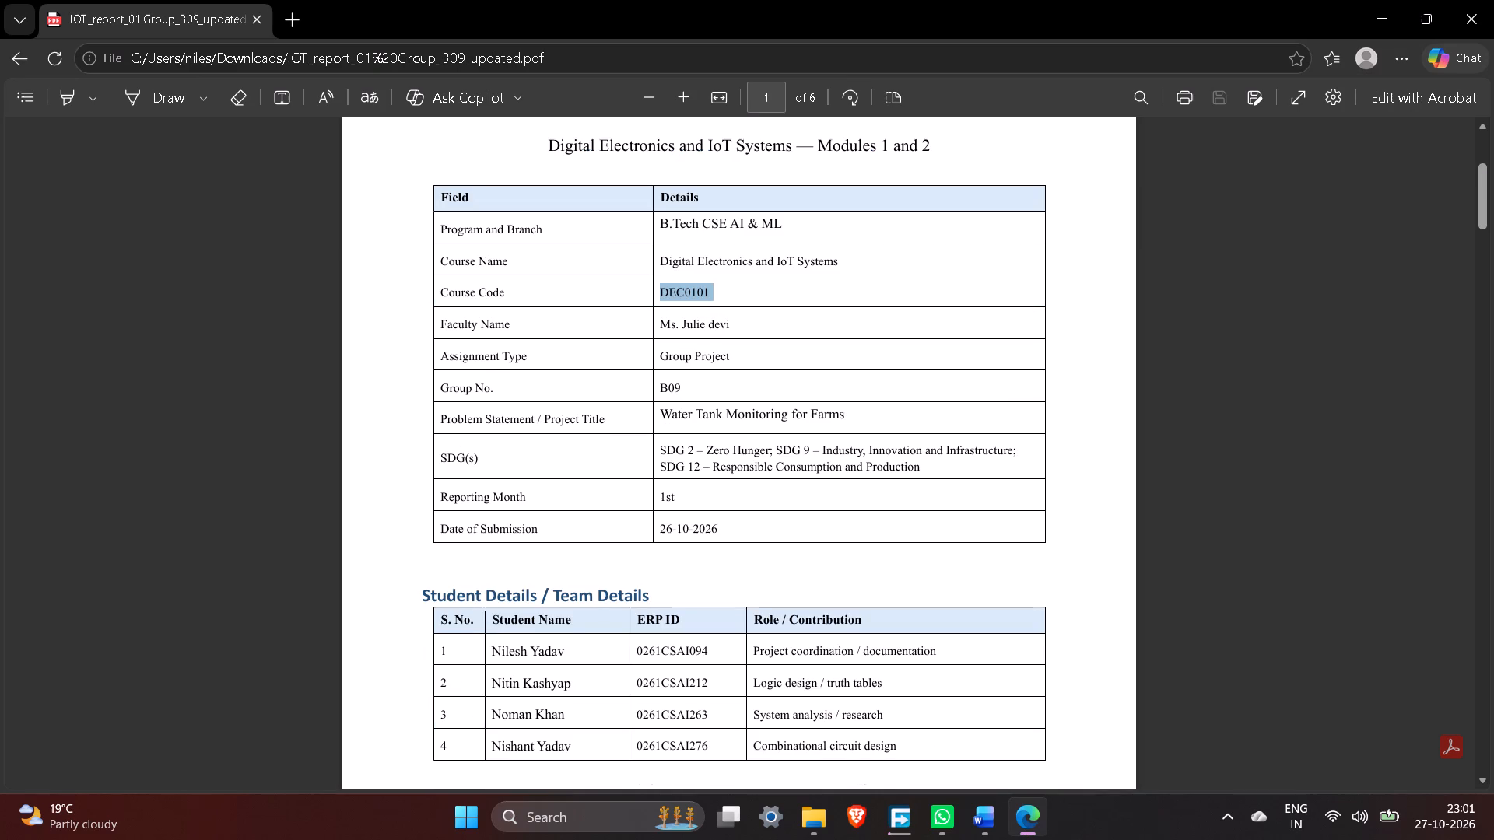
pyautogui.click(976, 828)
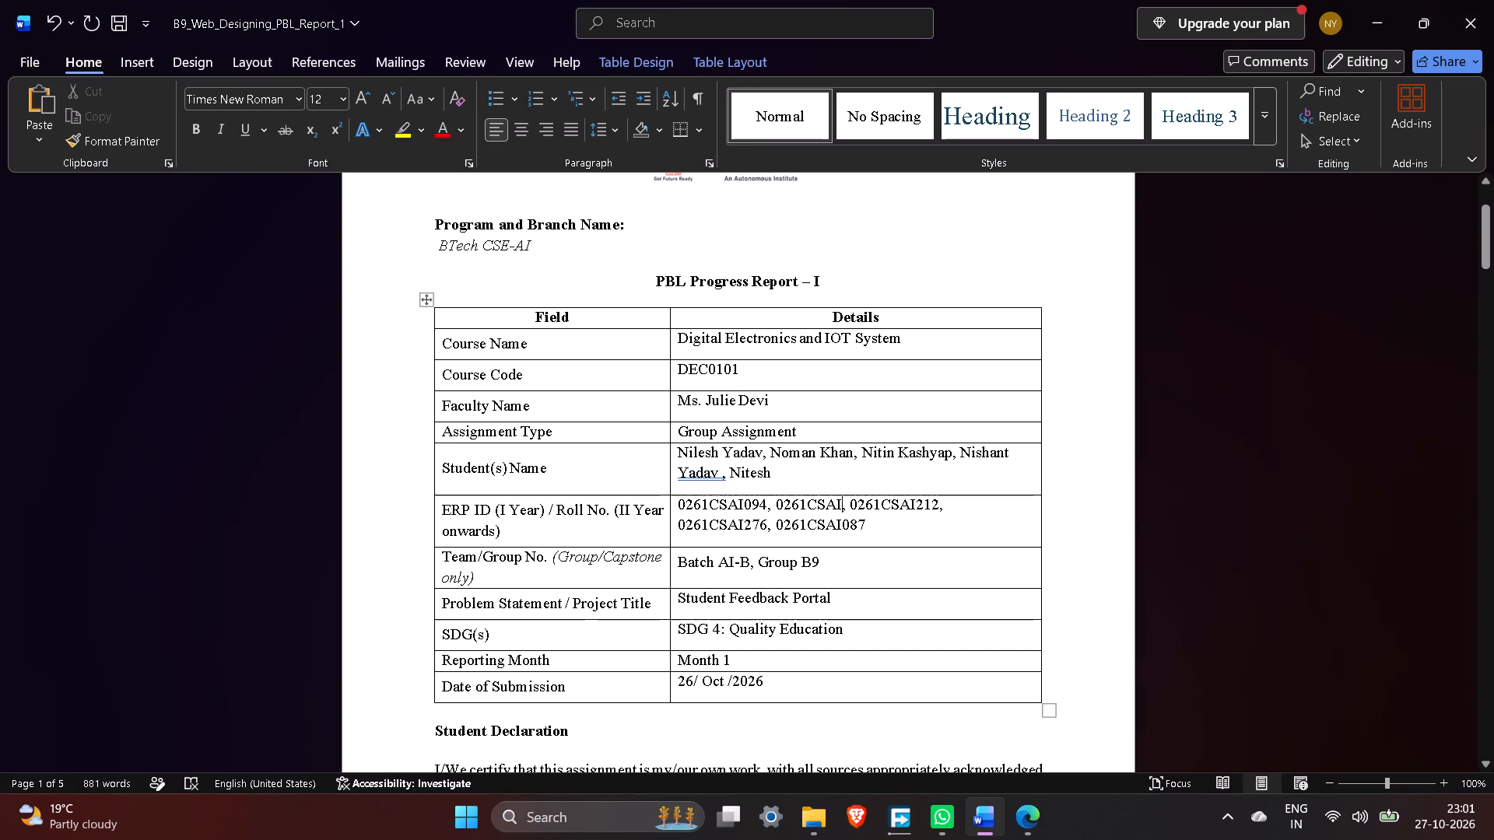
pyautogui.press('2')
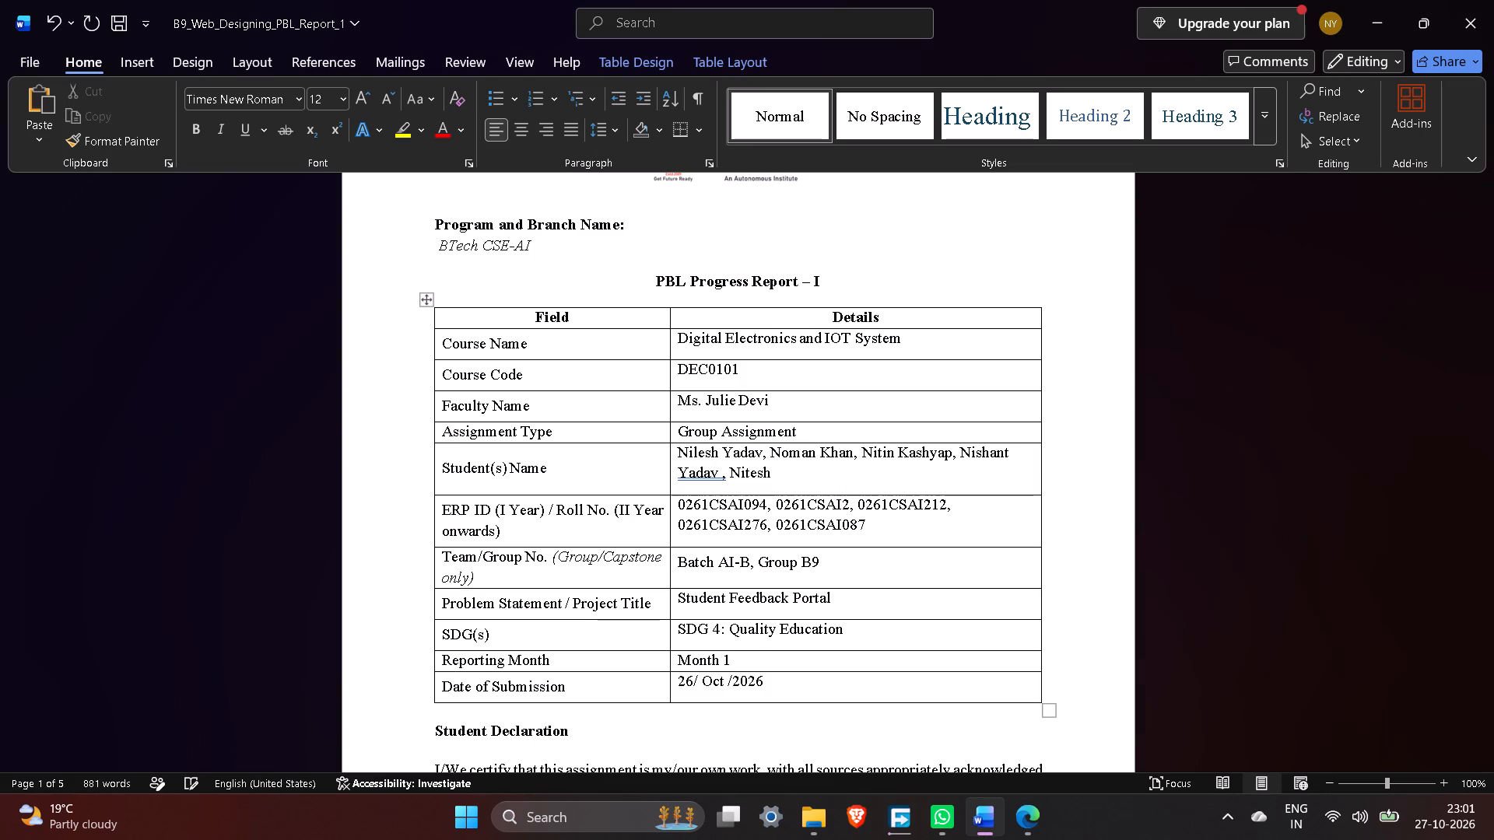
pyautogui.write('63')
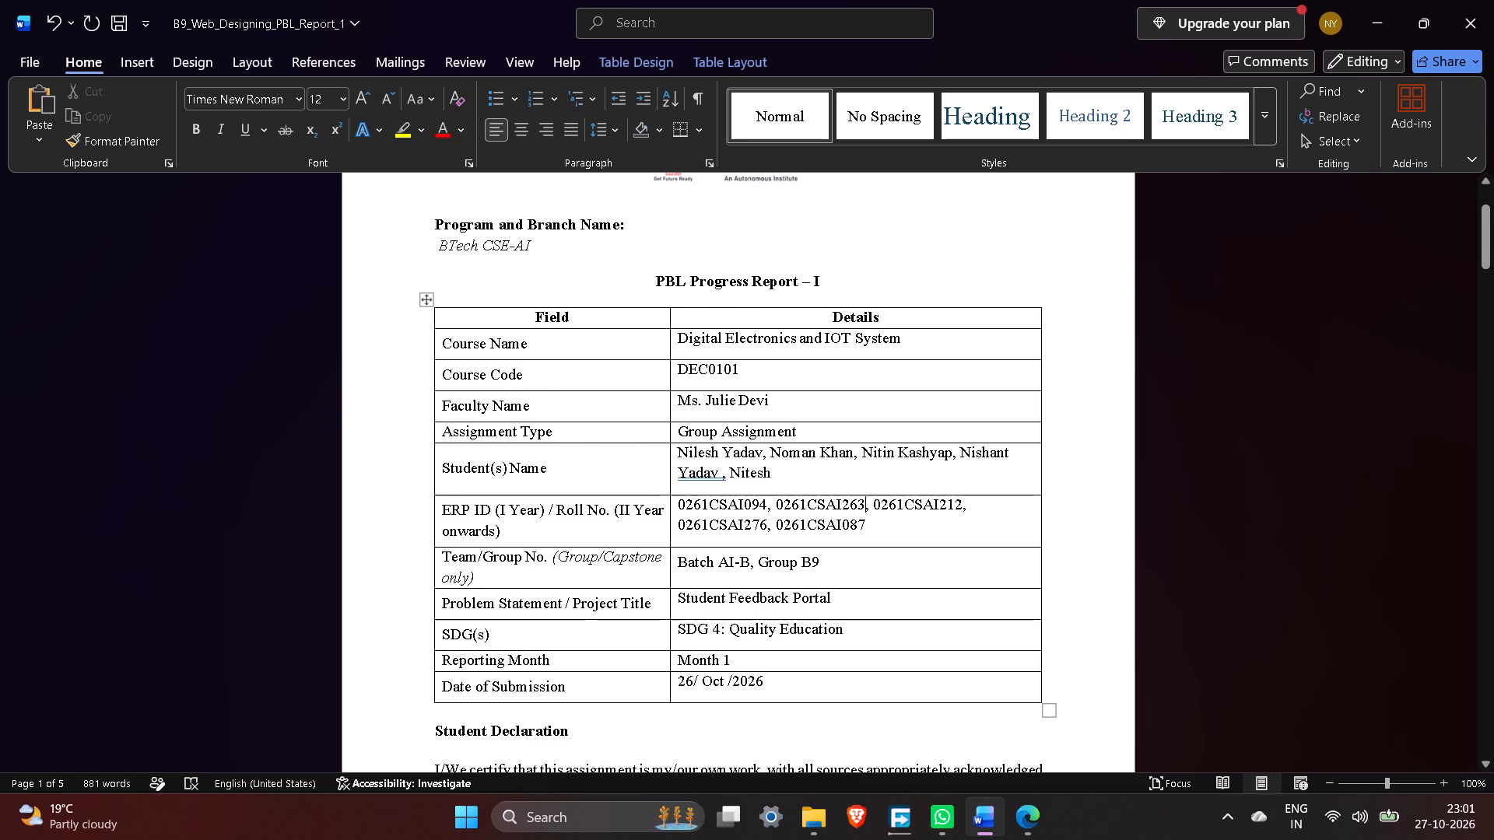
# Clear the existing value from the Problem Statement / Project Title cell in the details table.
pyautogui.scroll(-1, 801, 560)
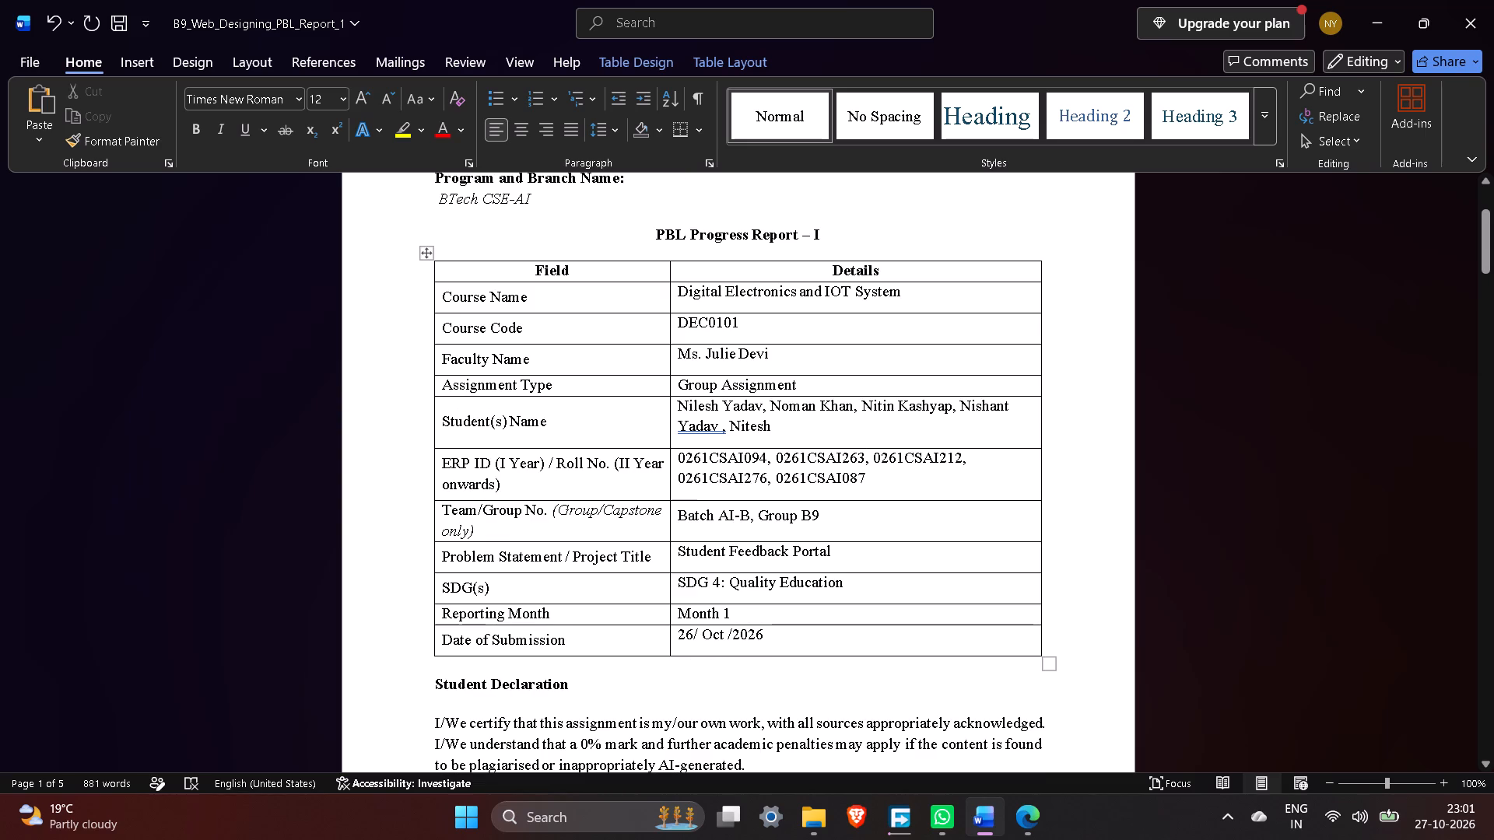
pyautogui.scroll(-1, 801, 560)
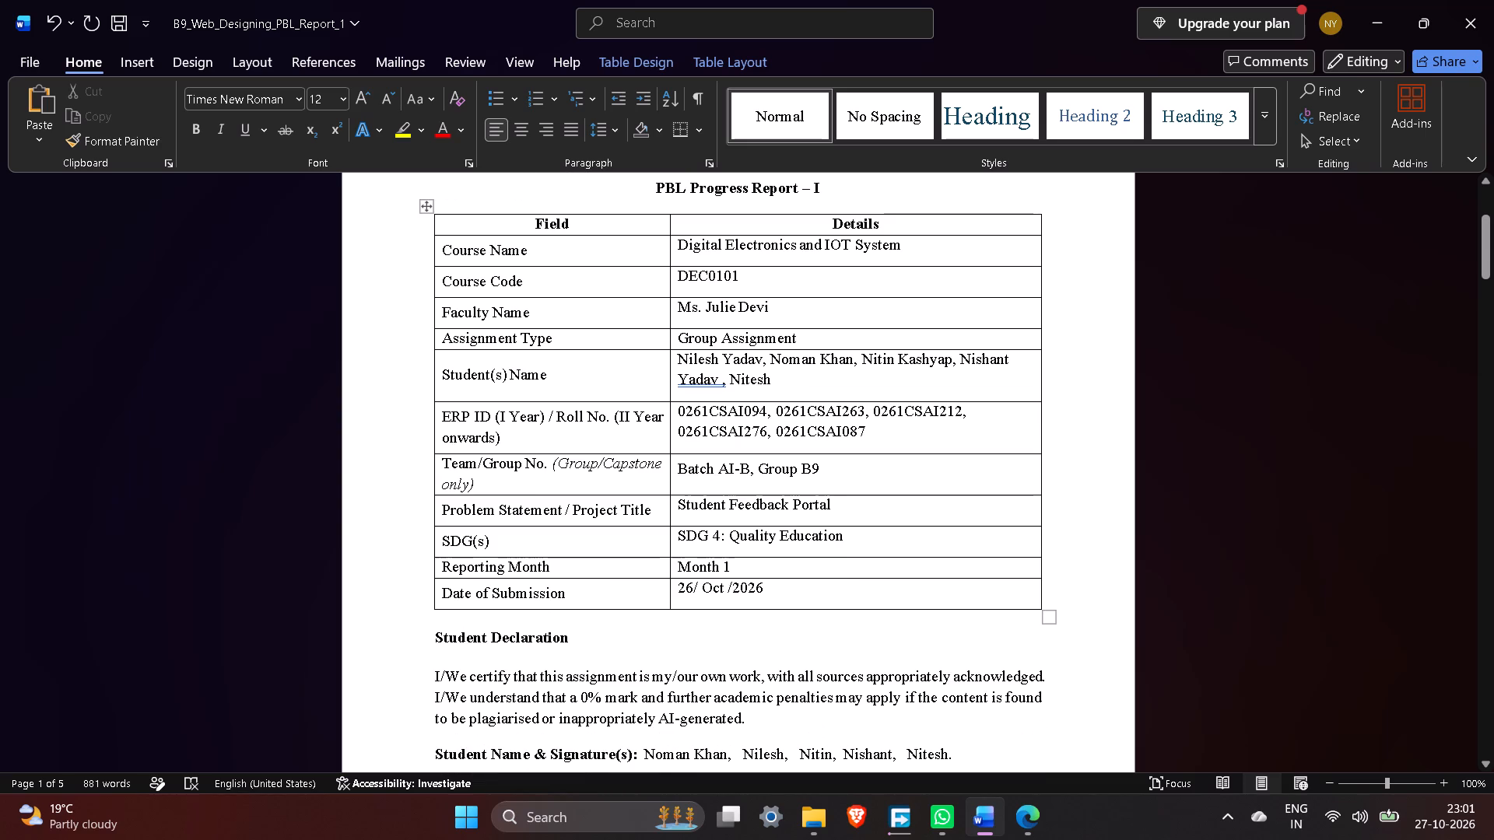
pyautogui.click(884, 506)
pyautogui.press('BackSpace')
pyautogui.press('BackSpace')
pyautogui.press('BackSpace')
pyautogui.press('BackSpace')
pyautogui.press('BackSpace')
pyautogui.press('BackSpace')
pyautogui.press('BackSpace')
pyautogui.press('BackSpace')
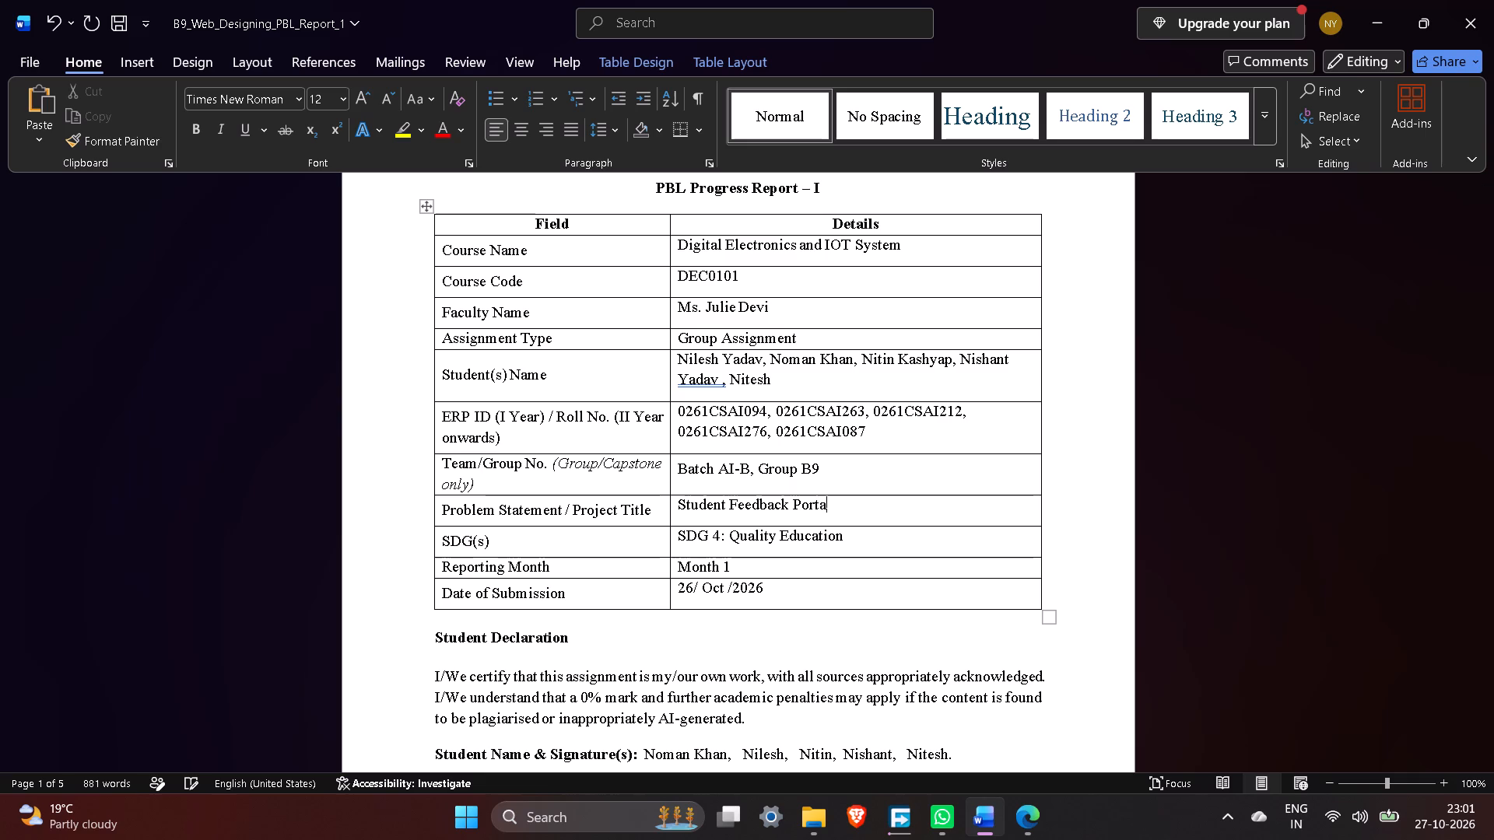
pyautogui.press('BackSpace')
pyautogui.press('BackSpace')
pyautogui.press('BackSpace')
pyautogui.press('BackSpace')
pyautogui.press('BackSpace')
pyautogui.press('BackSpace')
pyautogui.press('BackSpace')
pyautogui.press('BackSpace')
pyautogui.press('BackSpace')
pyautogui.press('BackSpace')
pyautogui.press('BackSpace')
pyautogui.press('BackSpace')
pyautogui.press('BackSpace')
pyautogui.press('BackSpace')
pyautogui.press('BackSpace')
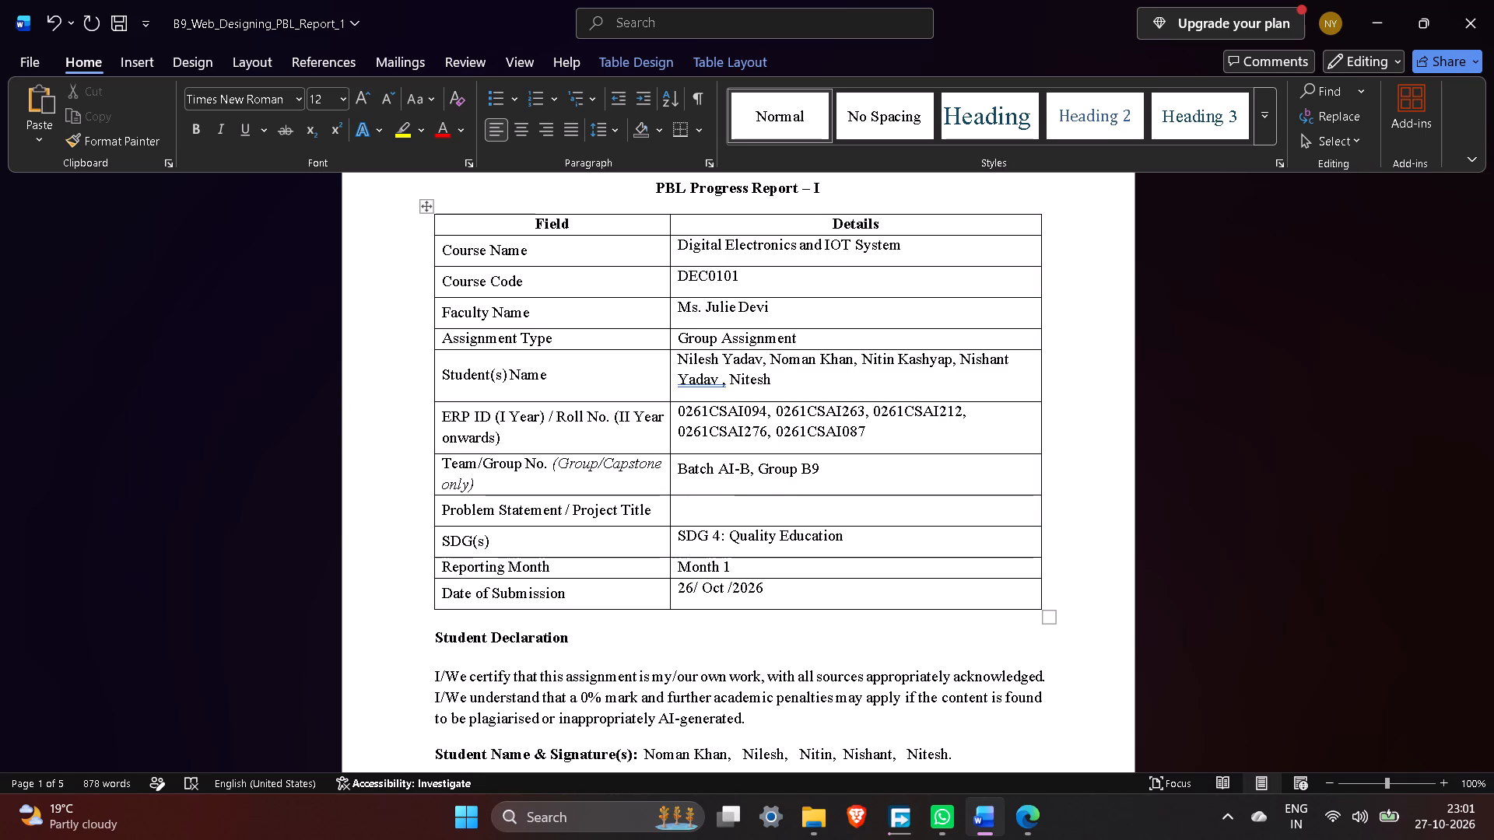
# Copy the title "Water Tank Monitoring for Farms" from the IOT report PDF and paste it into the empty Project Title cell in Word.
pyautogui.click(1048, 834)
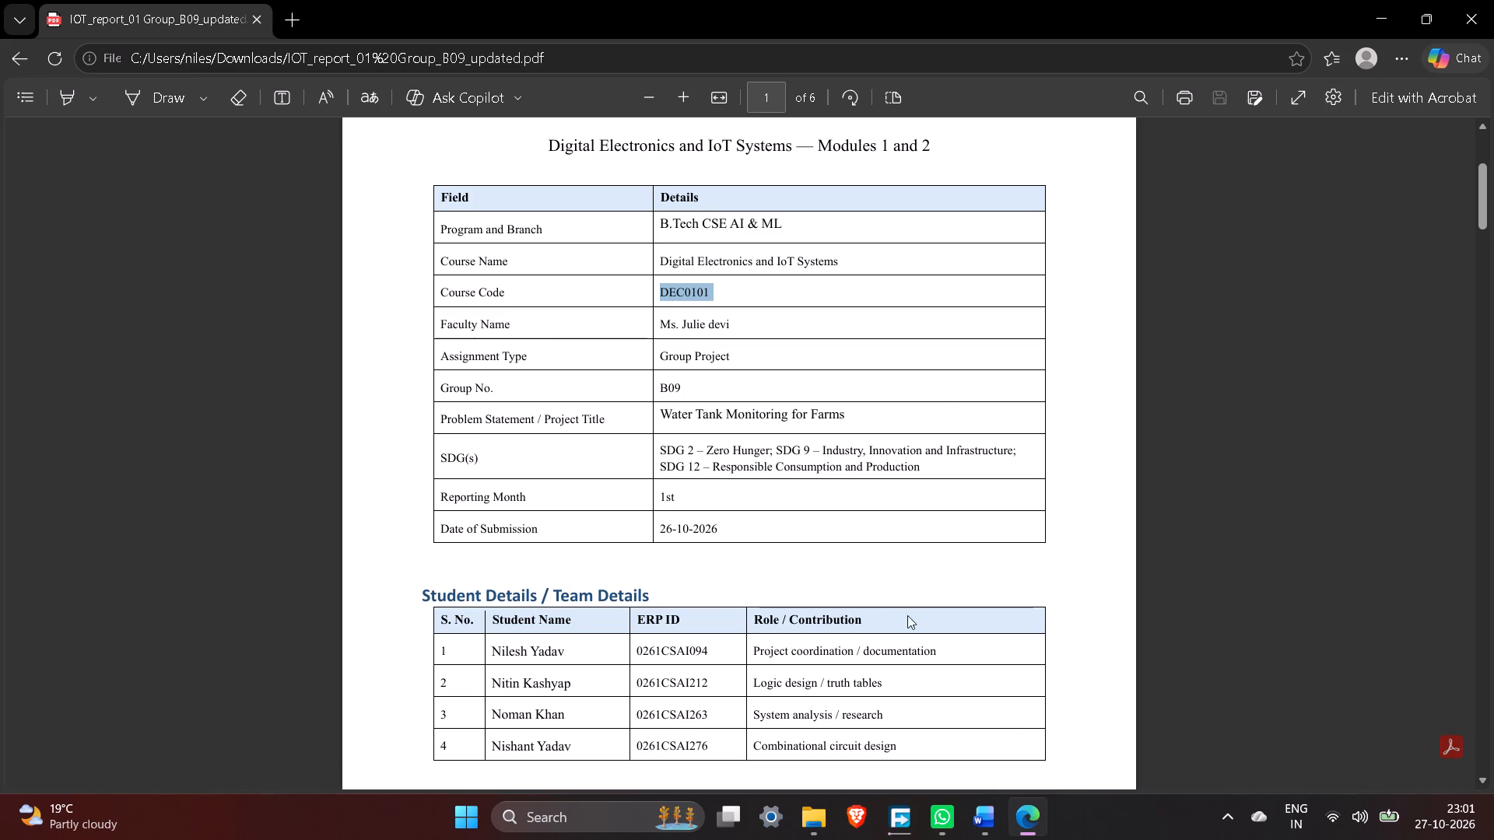
pyautogui.moveTo(661, 415); pyautogui.dragTo(825, 425)
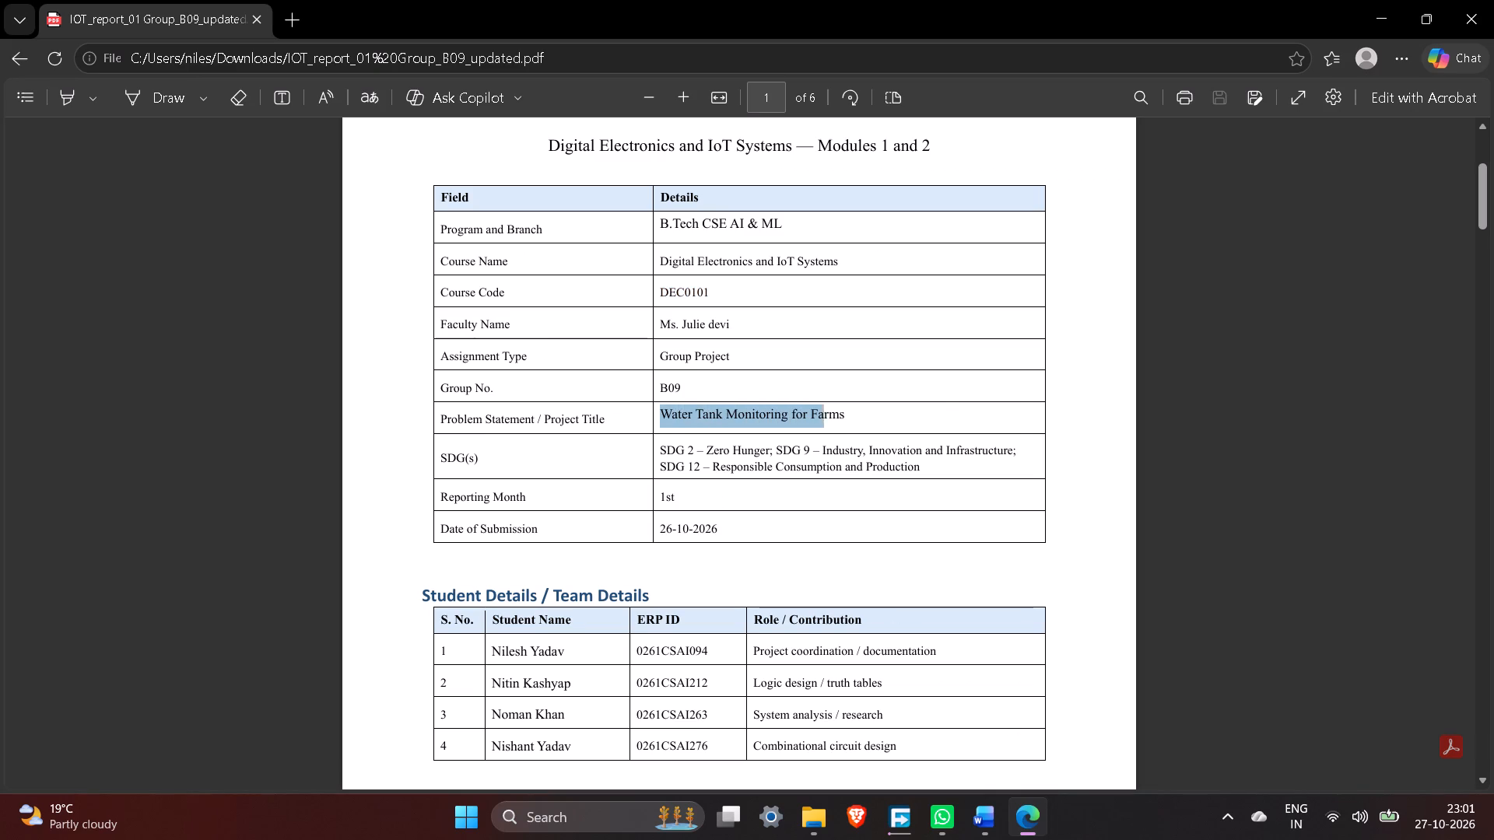
pyautogui.moveTo(825, 425); pyautogui.dragTo(867, 429)
pyautogui.click(853, 417)
pyautogui.moveTo(853, 416); pyautogui.dragTo(812, 405)
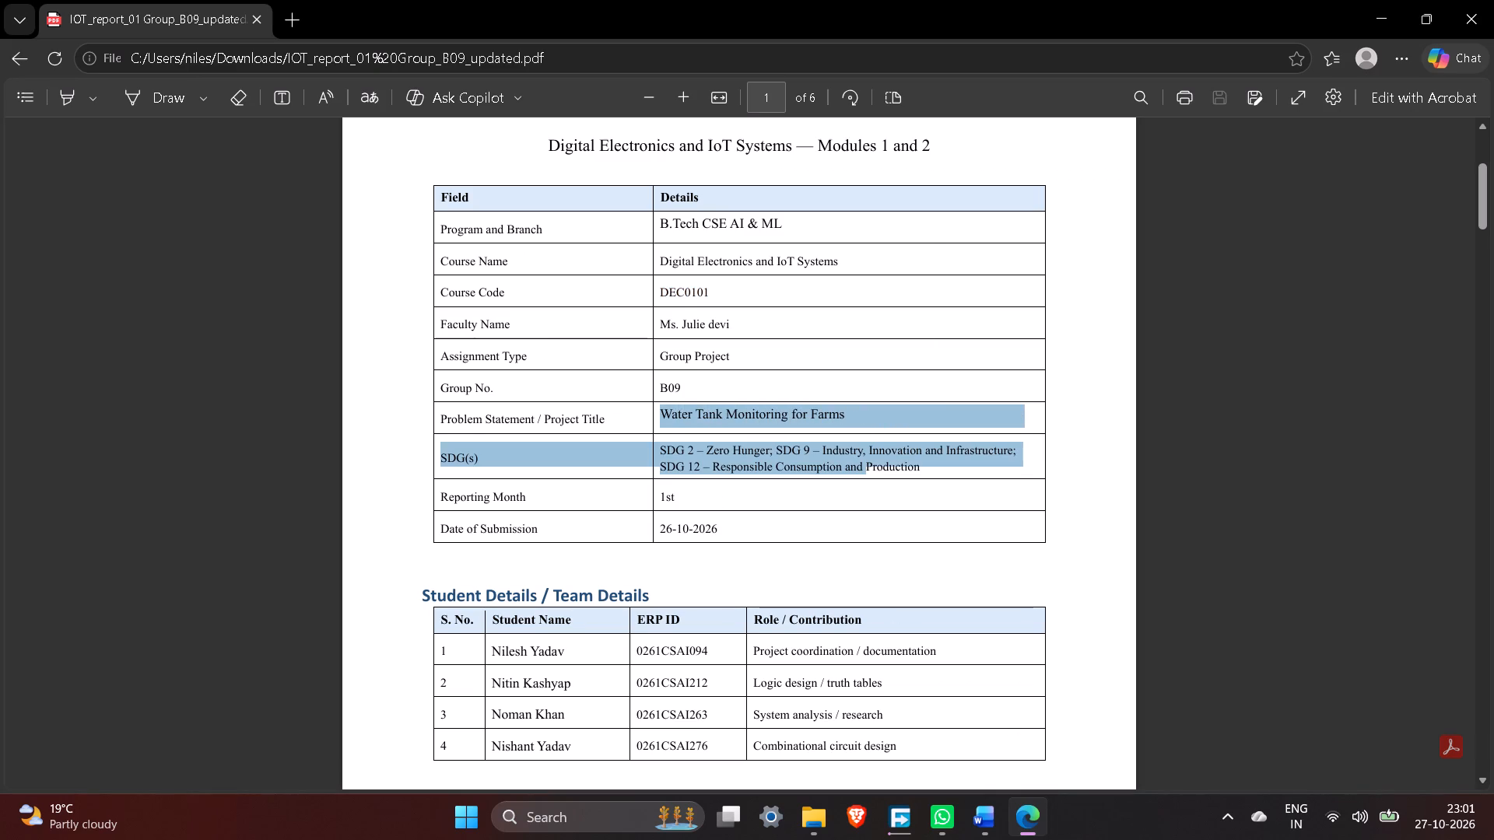
pyautogui.moveTo(812, 405); pyautogui.dragTo(806, 415)
pyautogui.moveTo(843, 415); pyautogui.dragTo(689, 423)
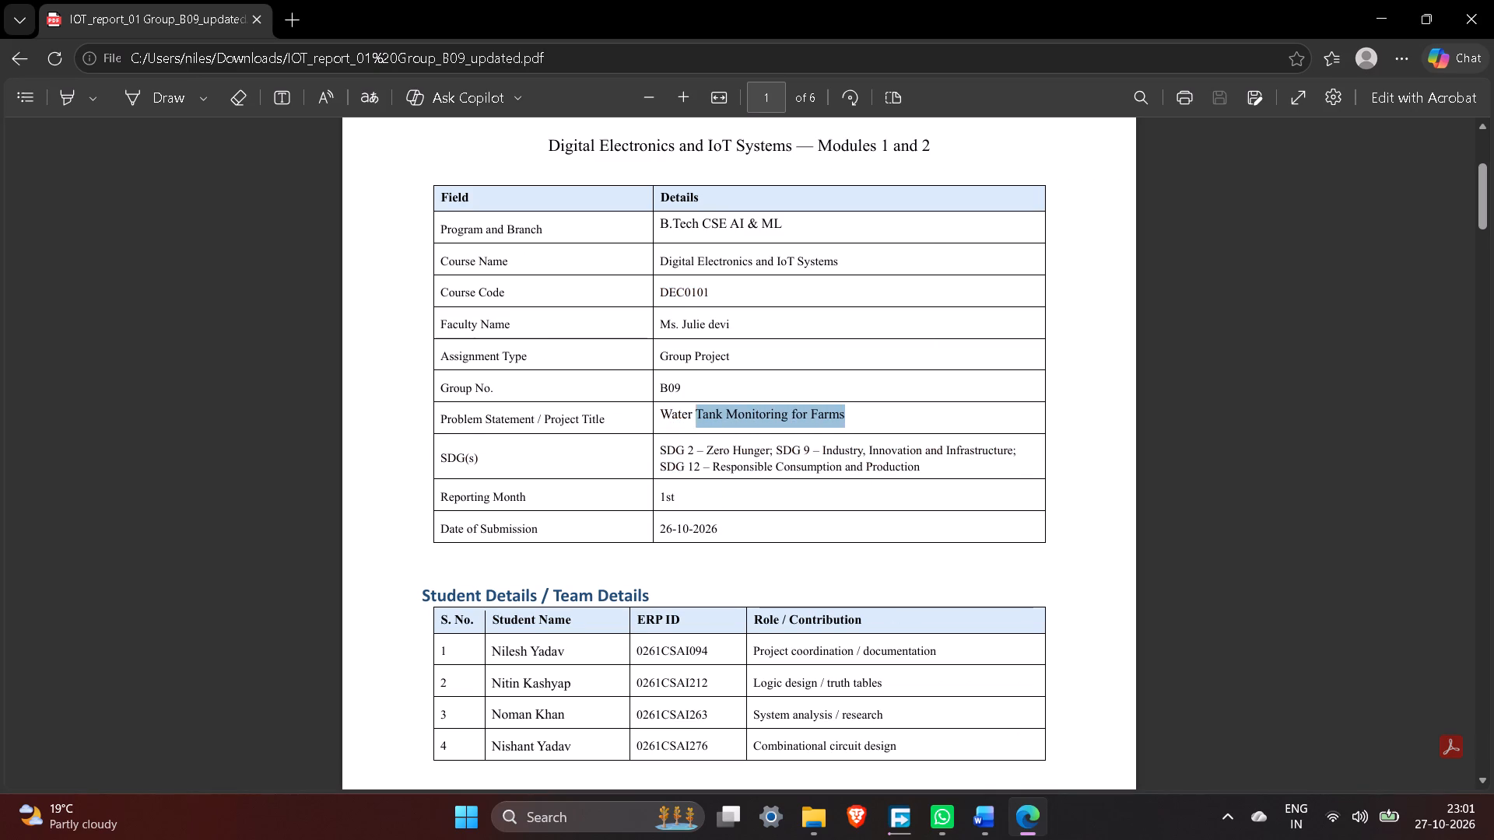
pyautogui.moveTo(689, 423); pyautogui.dragTo(637, 425)
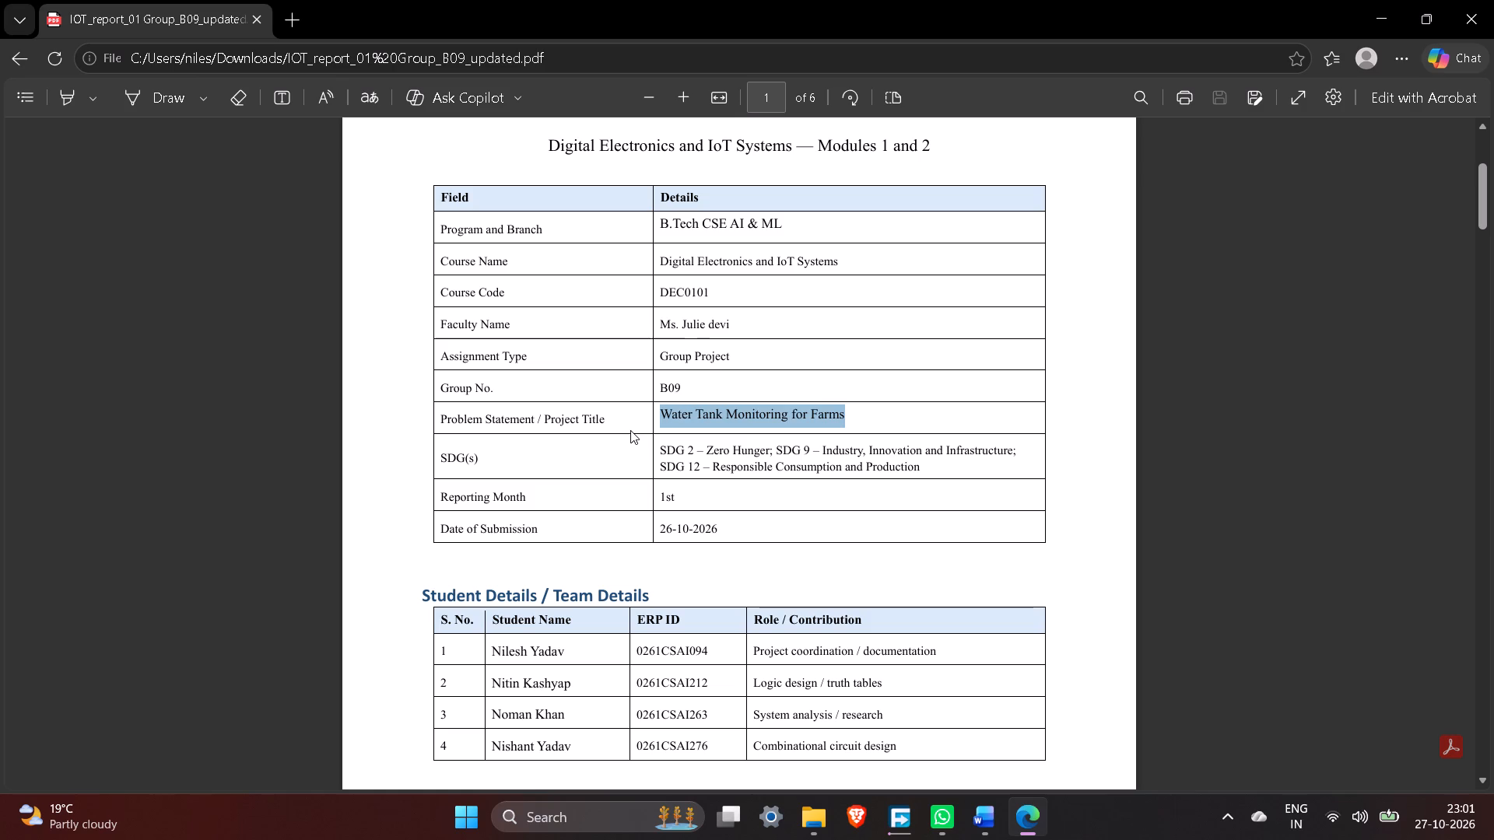
pyautogui.hotkey('ctrl', 'c')
pyautogui.click(997, 832)
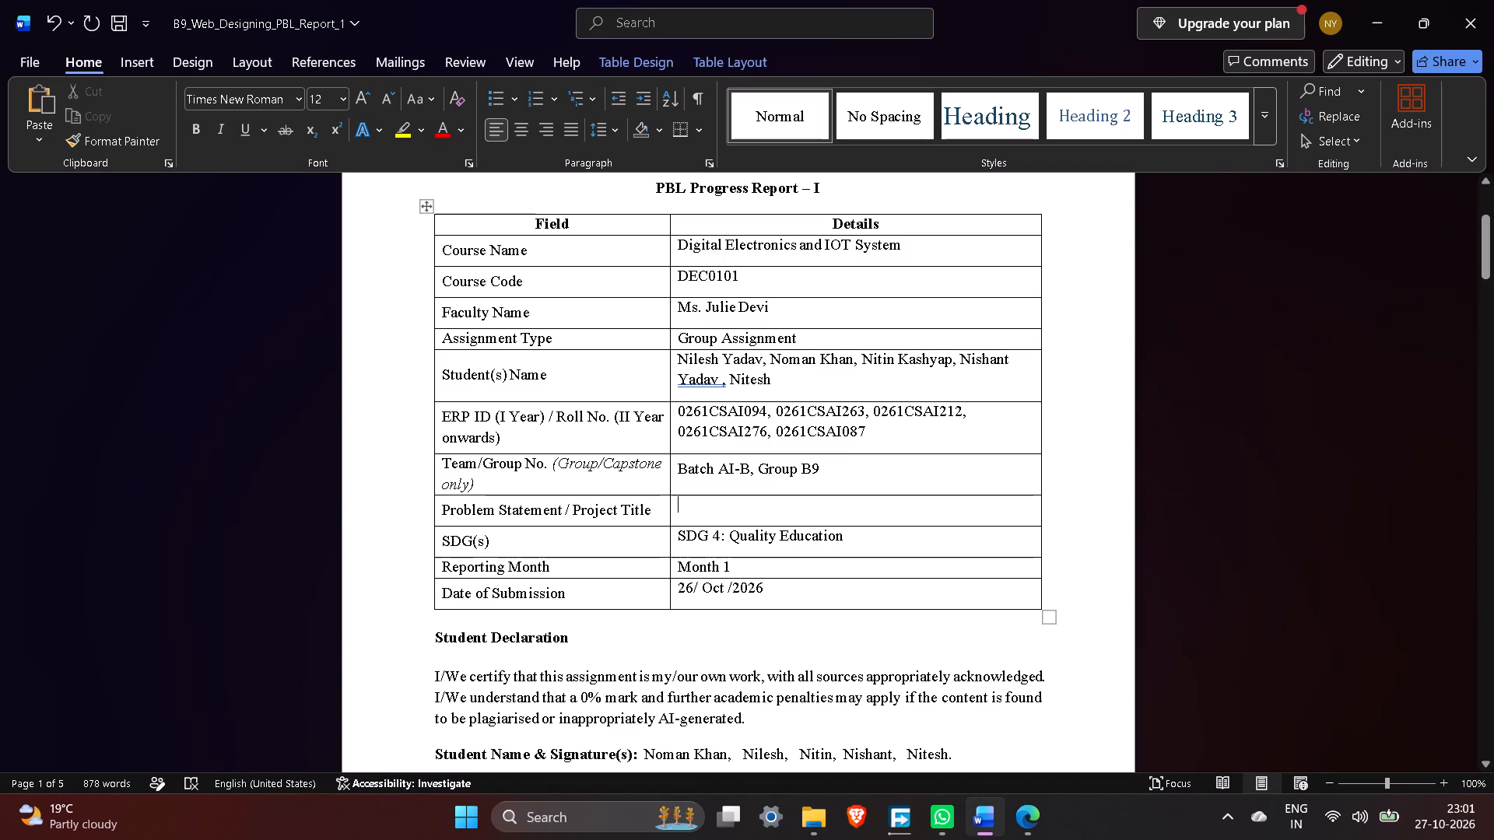
pyautogui.hotkey('ctrl', 'v')
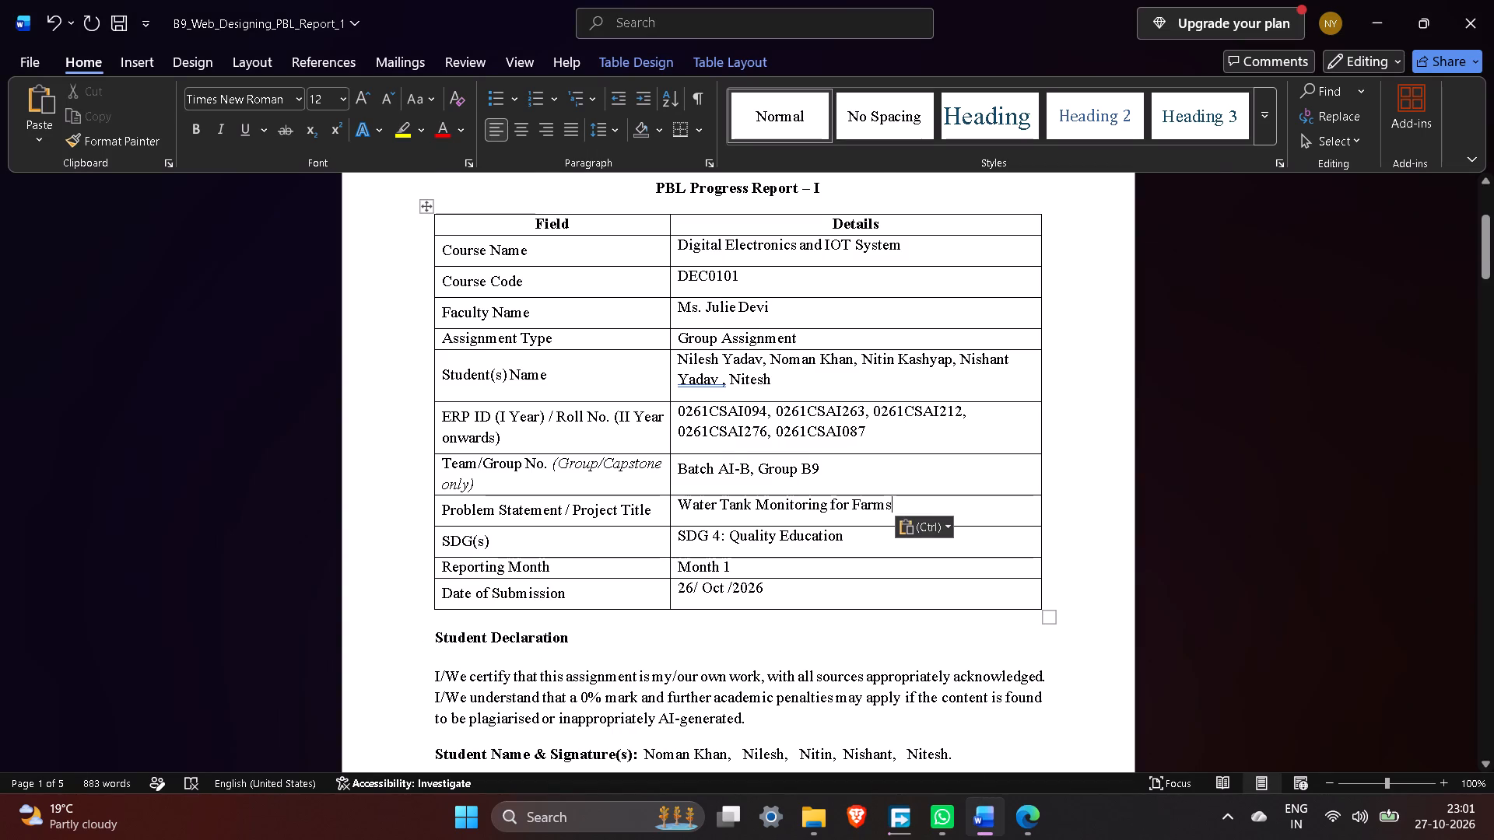
# Copy the full SDG(s) entry covering SDG 2, SDG 9 and SDG 12 from the IOT report PDF.
pyautogui.scroll(-1, 823, 440)
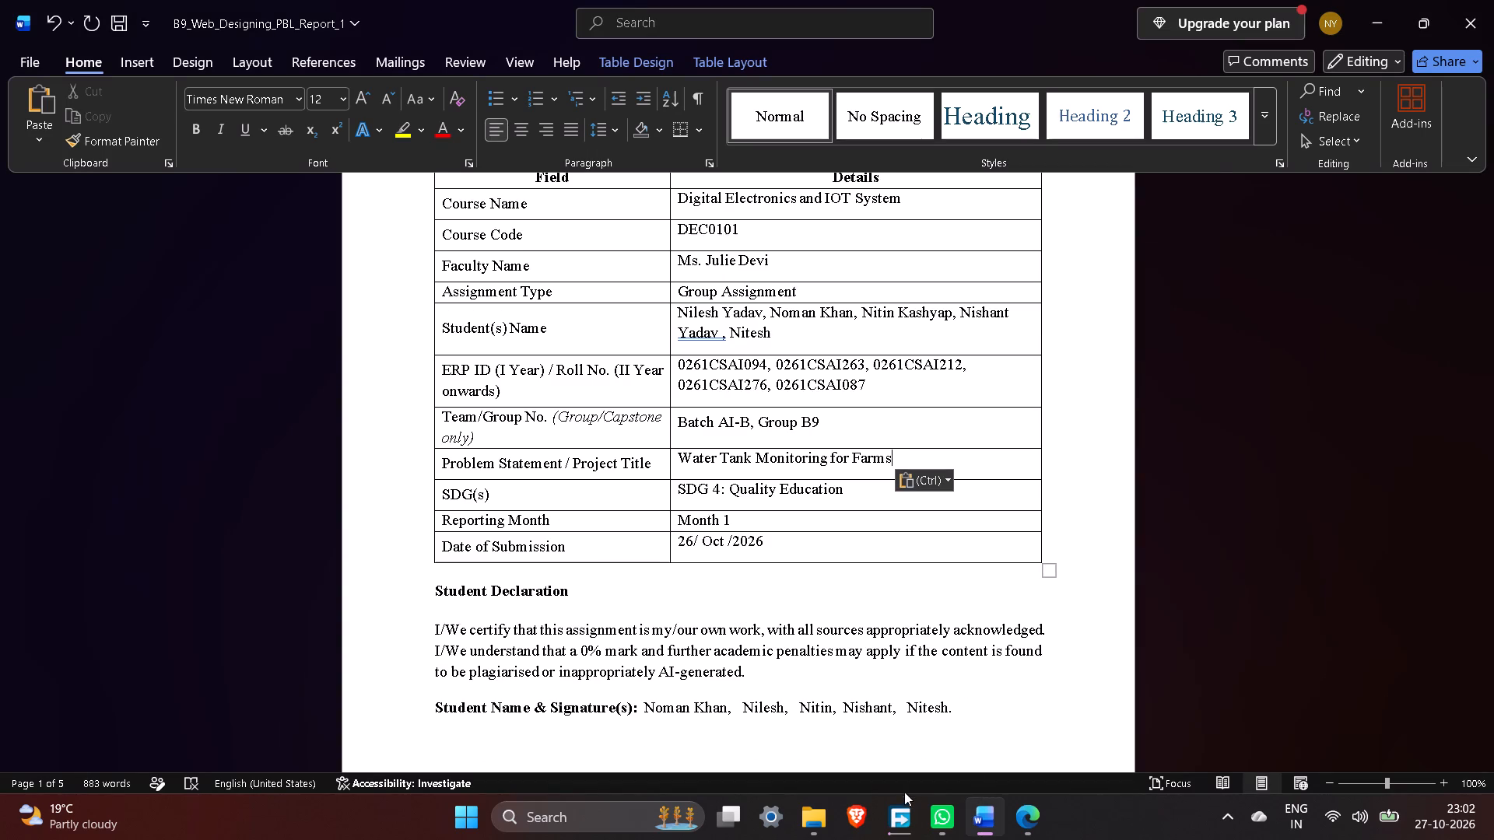
pyautogui.click(1023, 830)
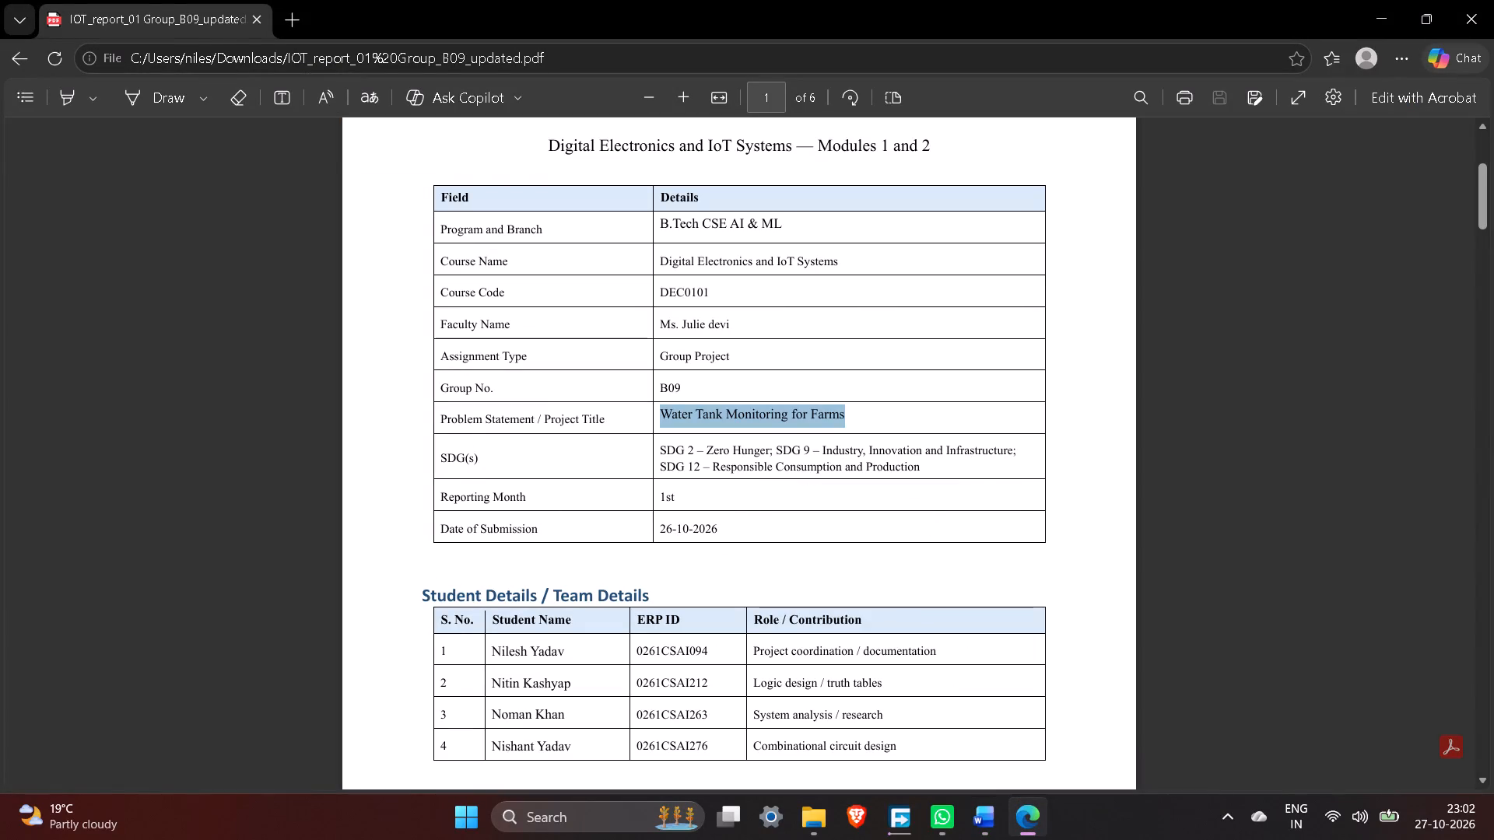
pyautogui.moveTo(1022, 464); pyautogui.dragTo(963, 474)
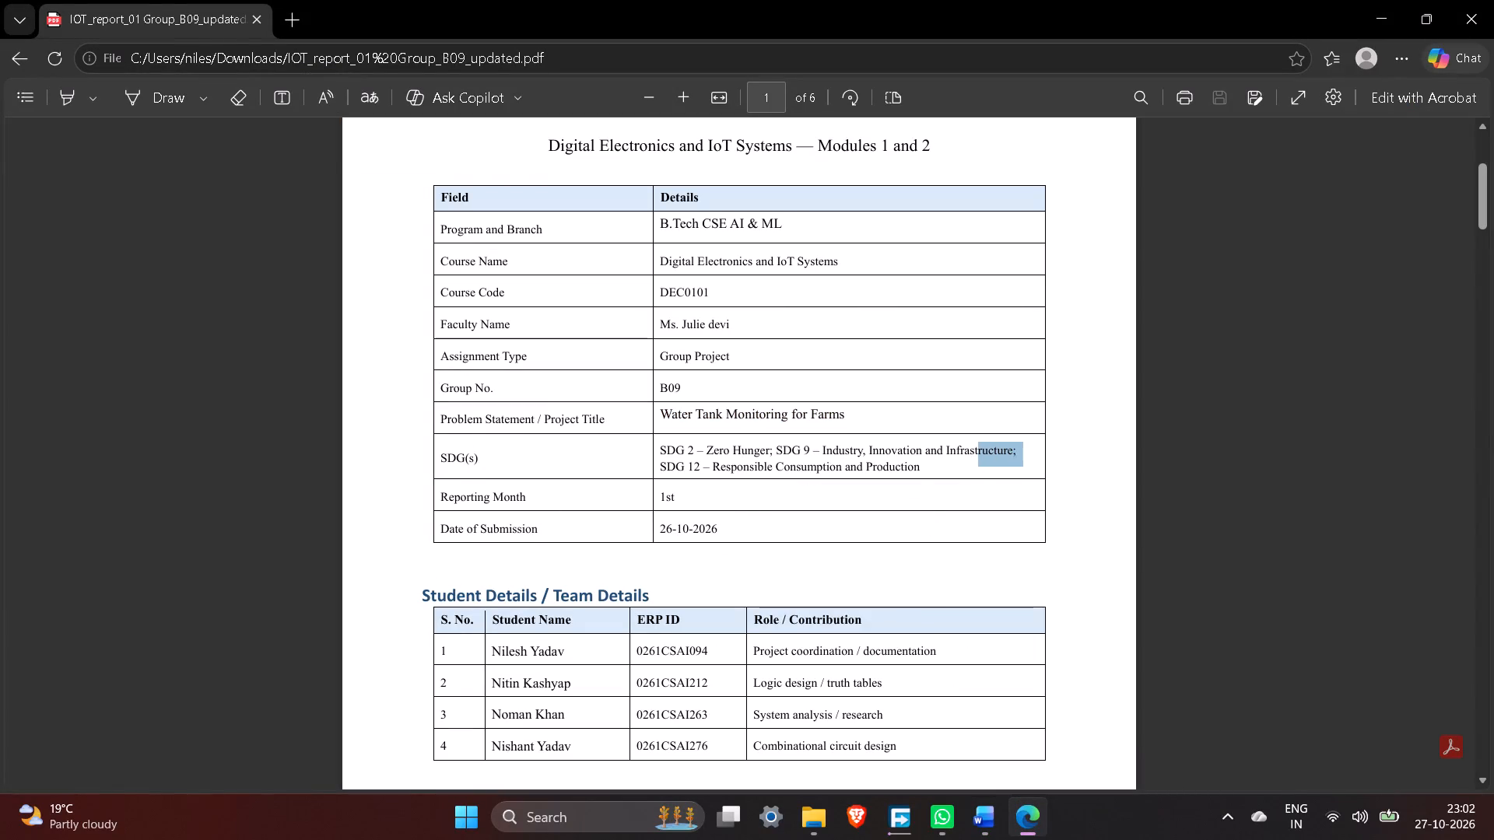
pyautogui.moveTo(963, 474); pyautogui.dragTo(662, 455)
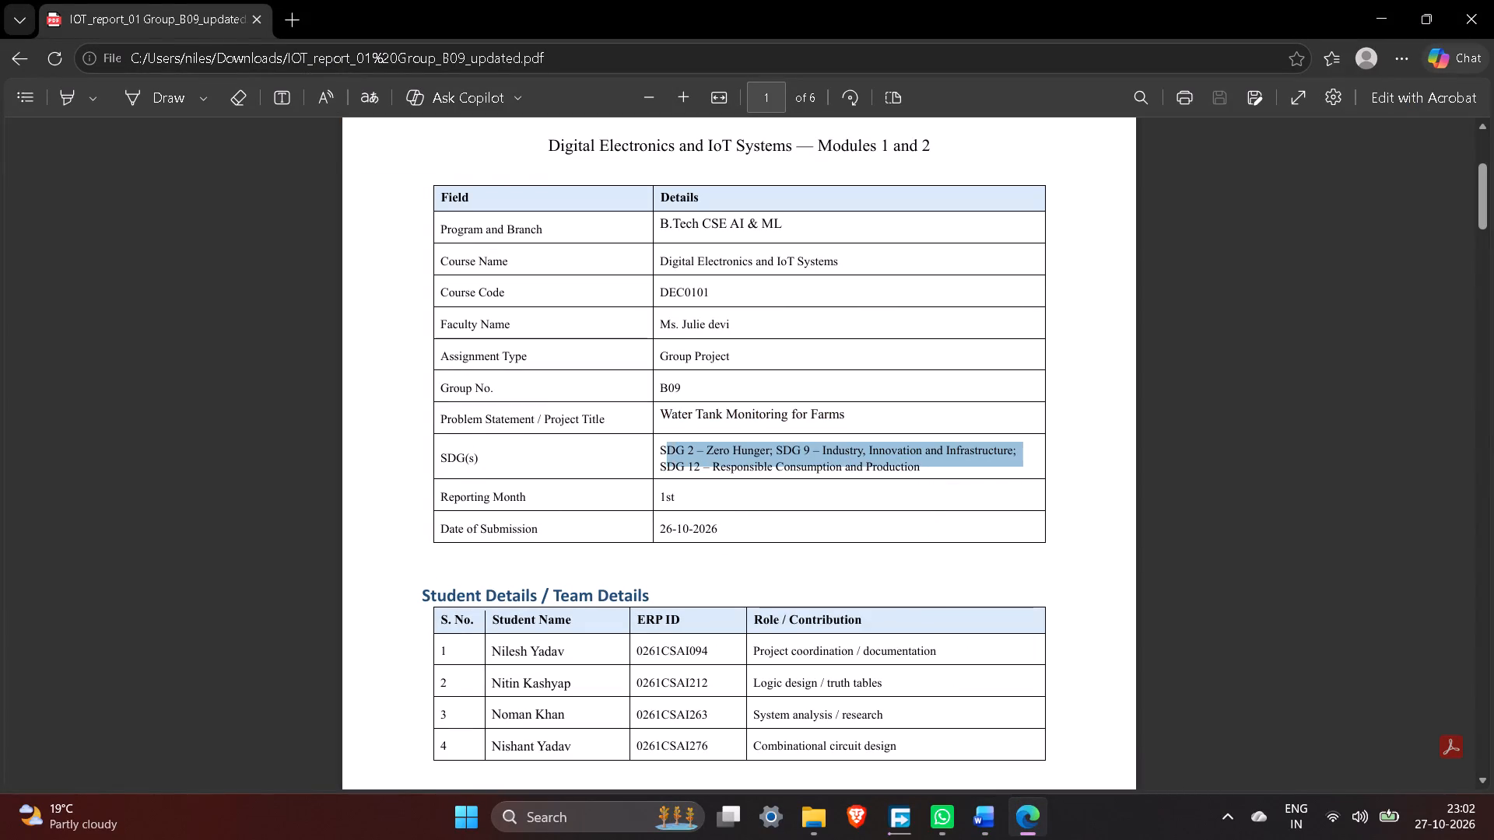
pyautogui.moveTo(662, 455); pyautogui.dragTo(616, 453)
pyautogui.click(848, 486)
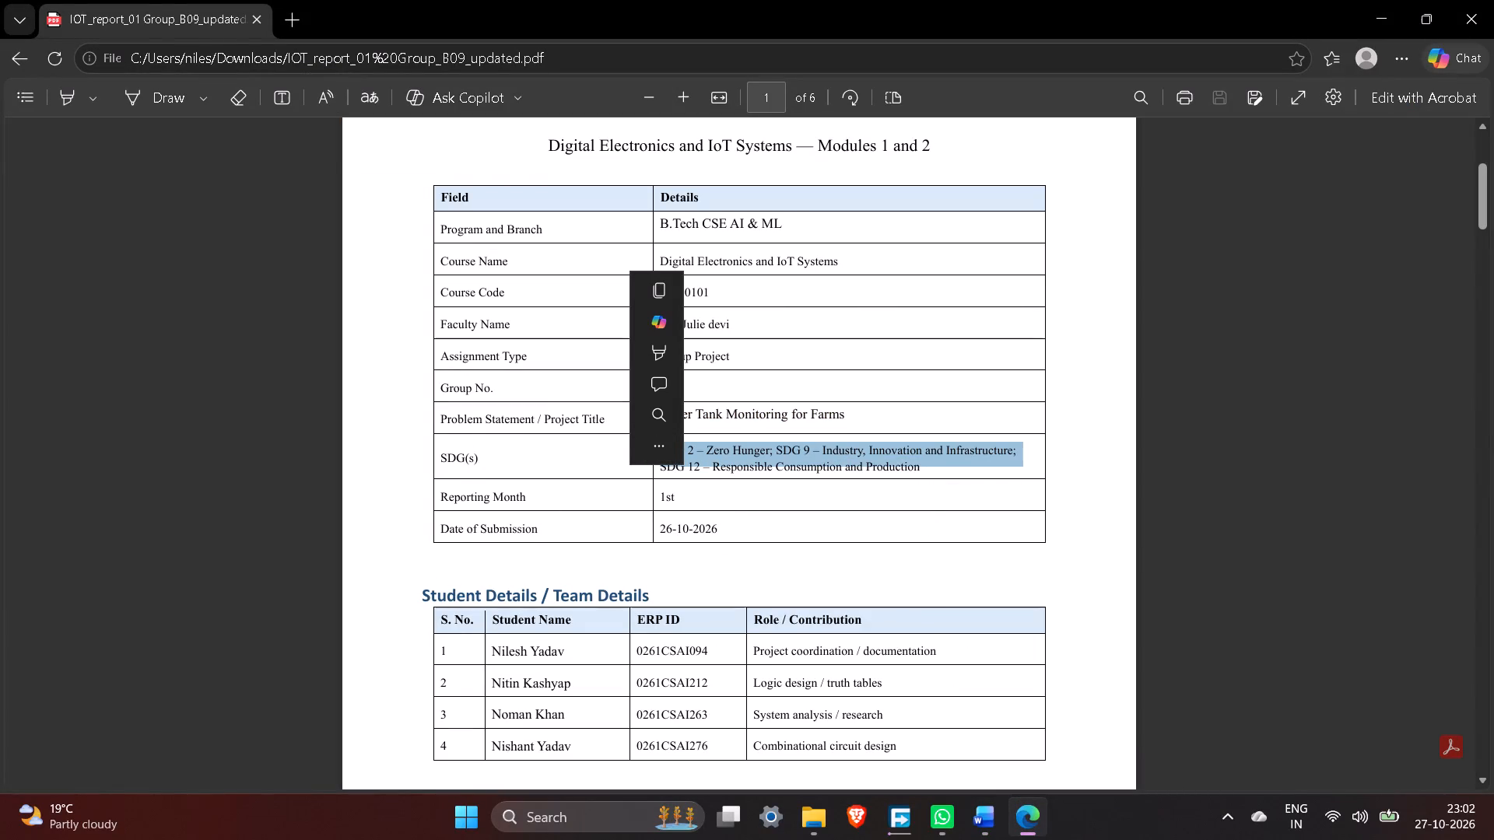
pyautogui.click(707, 458)
pyautogui.moveTo(658, 449); pyautogui.dragTo(759, 470)
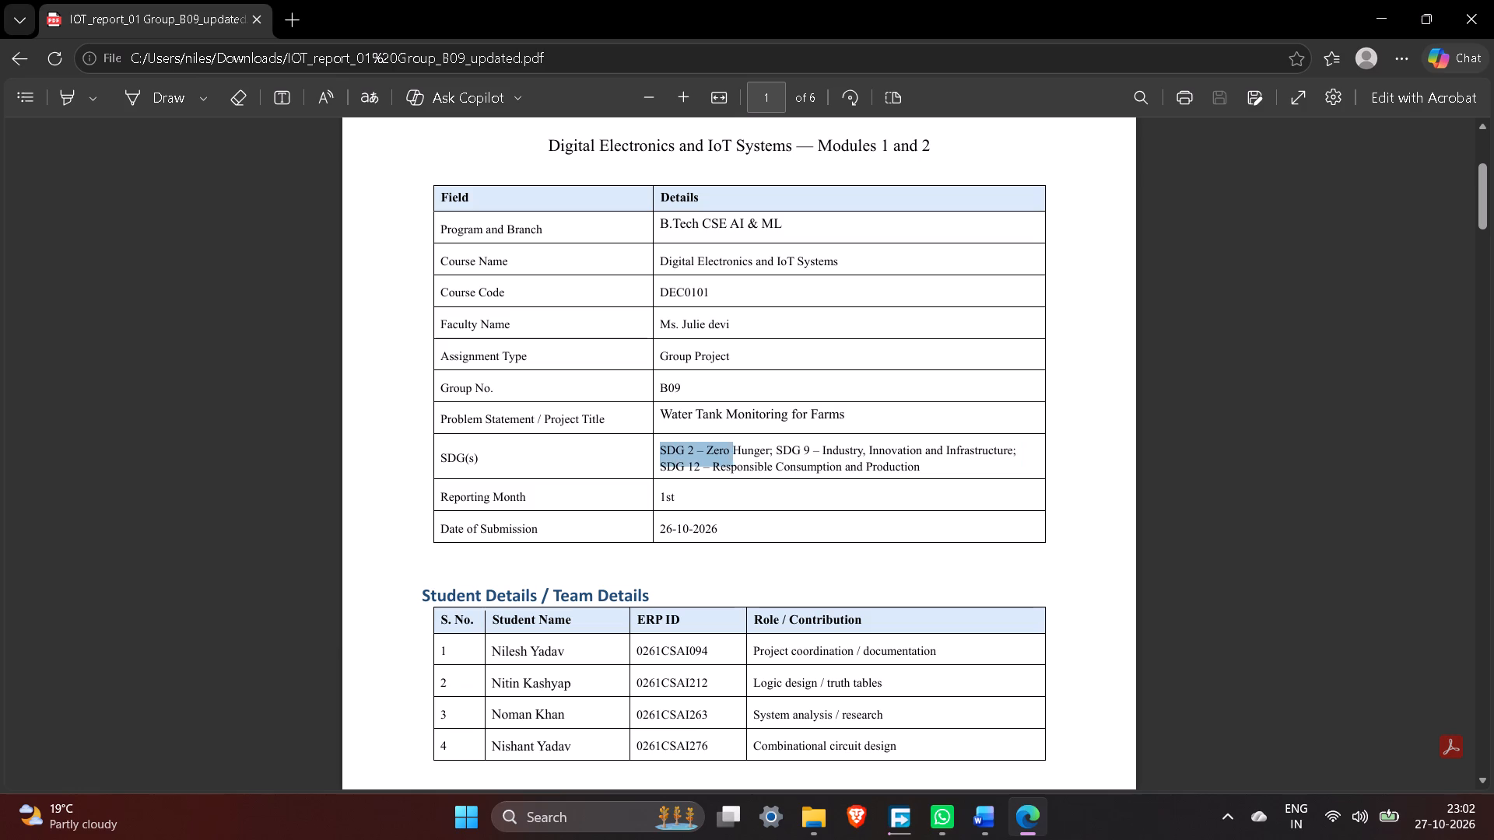
pyautogui.moveTo(759, 470); pyautogui.dragTo(928, 479)
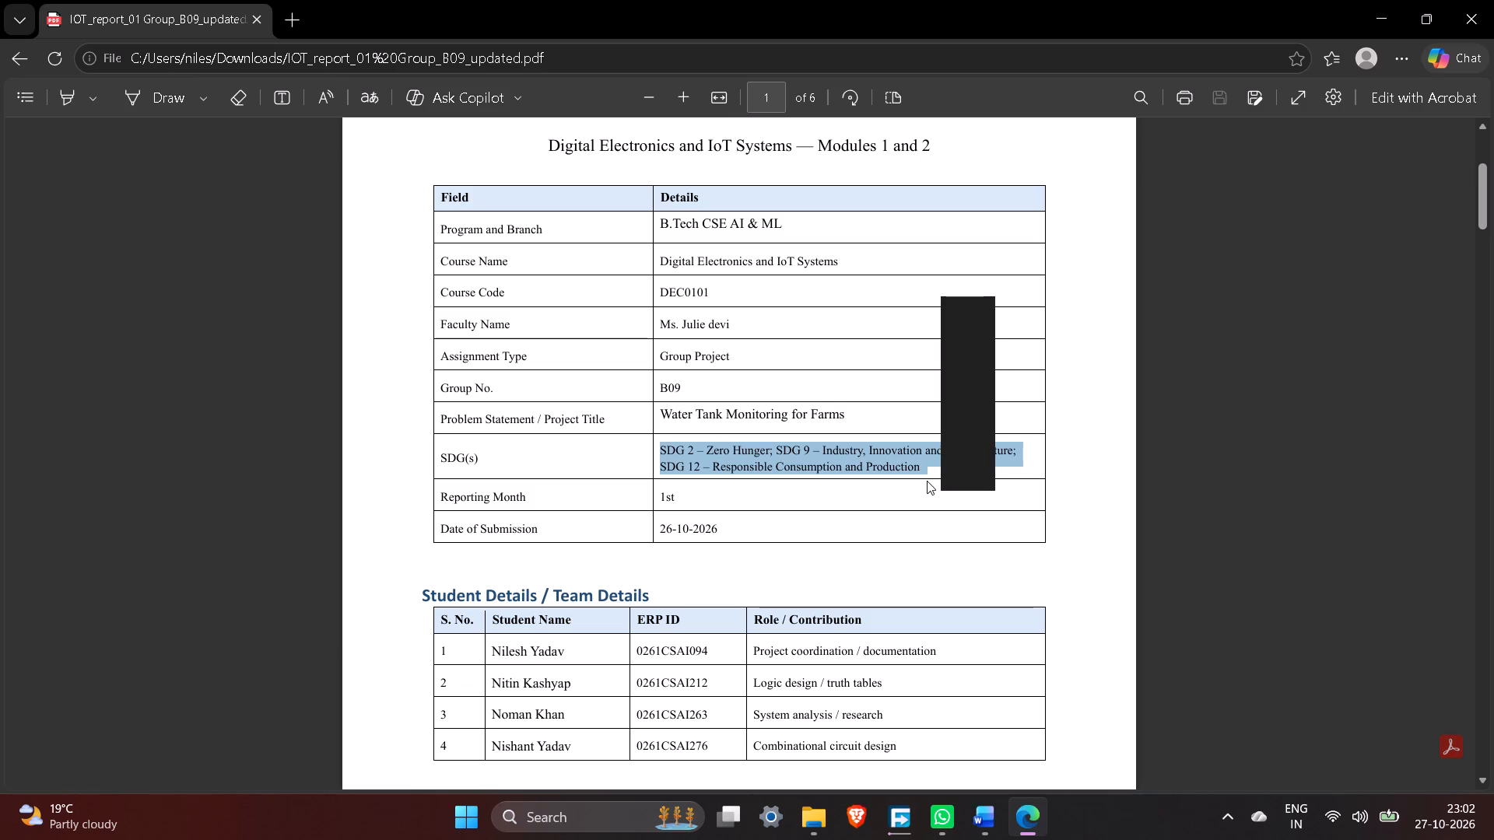
pyautogui.hotkey('ctrl', 'c')
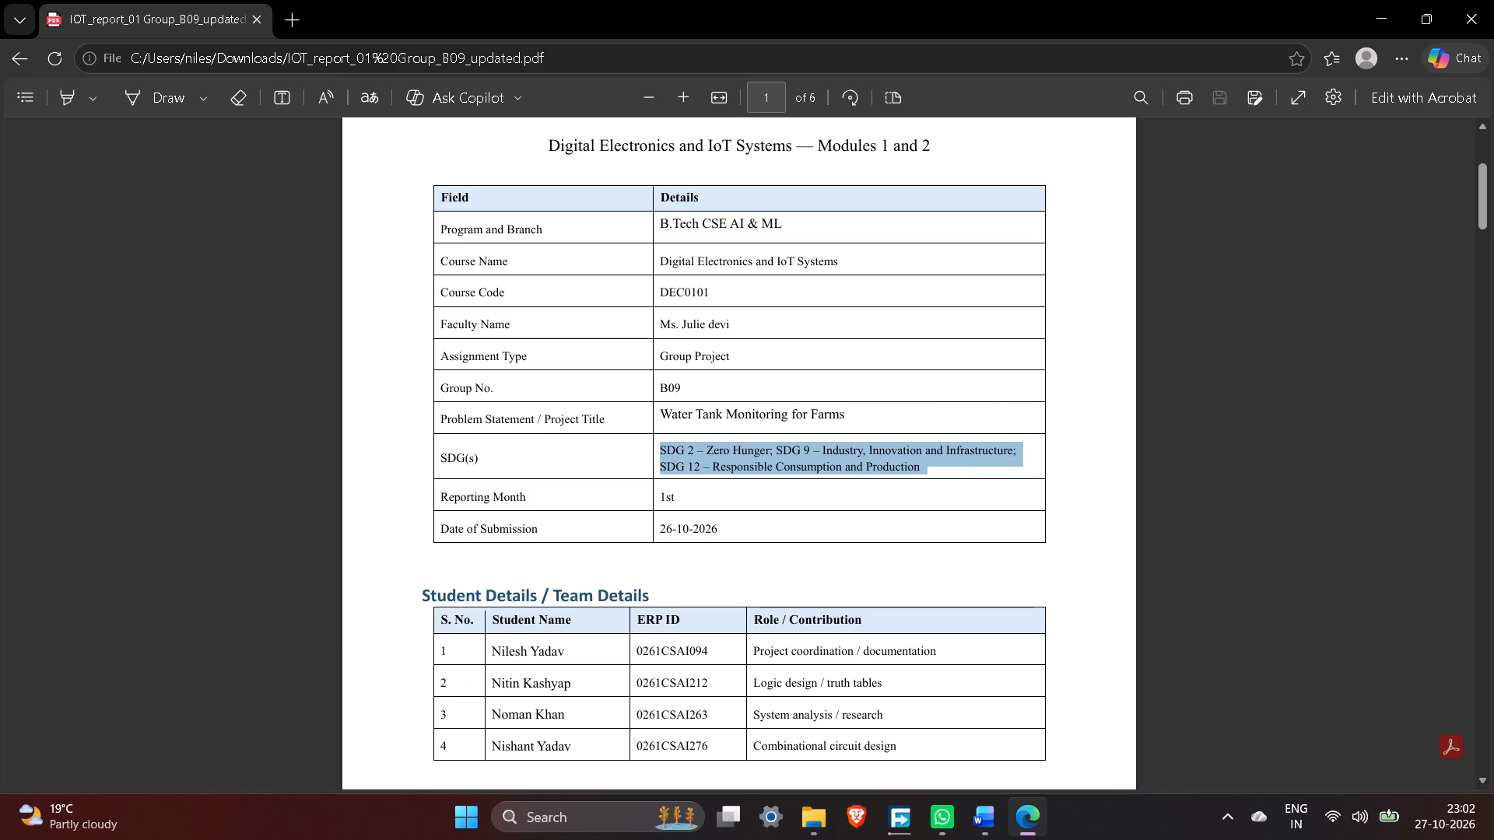
# Replace the SDG(s) cell's content in the Word details table with the copied SDG 2, SDG 9 and SDG 12 text.
pyautogui.click(970, 822)
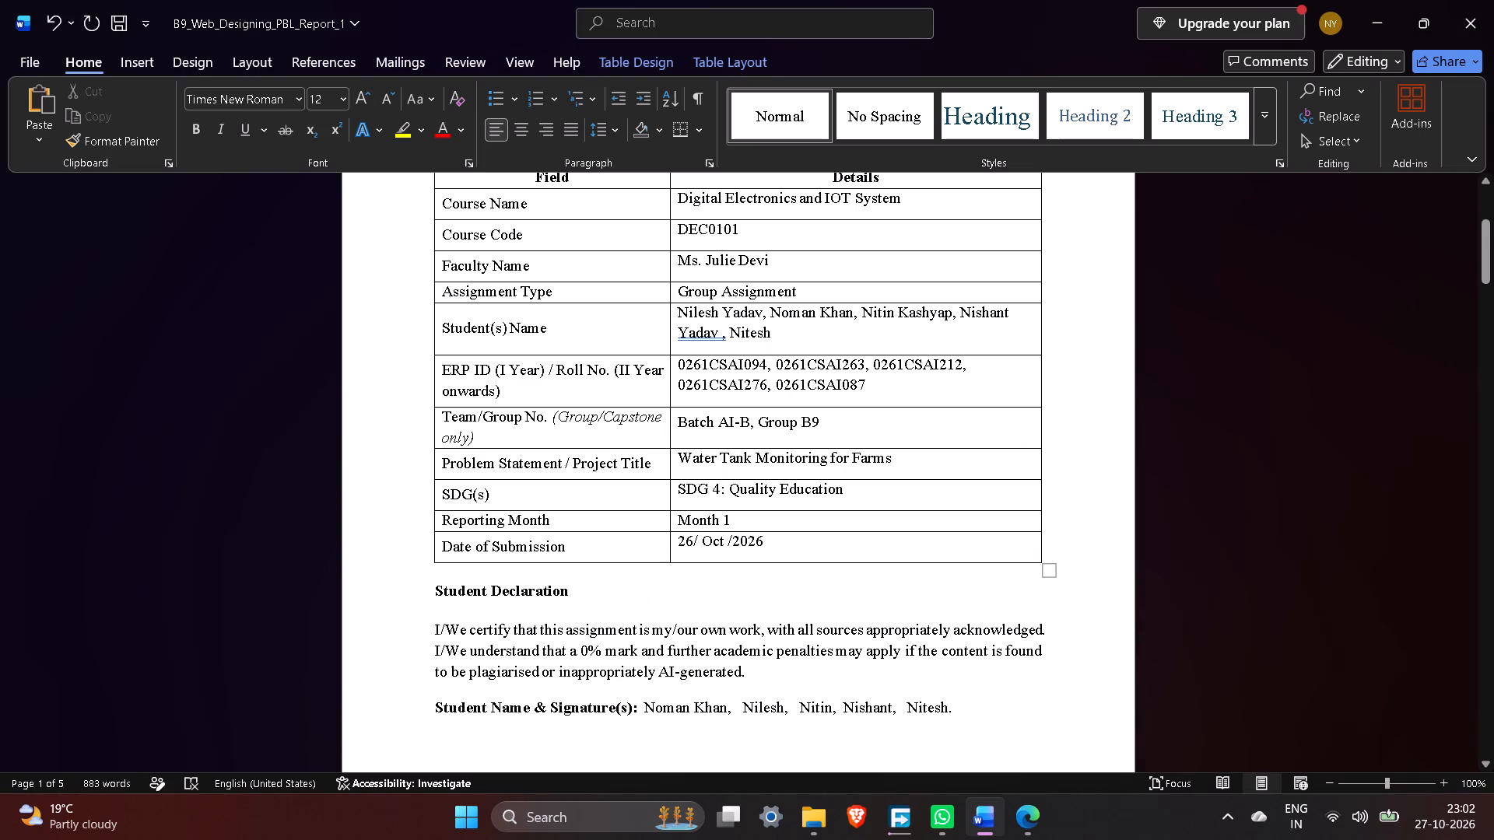
pyautogui.click(912, 482)
pyautogui.press('BackSpace')
pyautogui.press('BackSpace')
pyautogui.press('BackSpace')
pyautogui.press('BackSpace')
pyautogui.press('BackSpace')
pyautogui.press('BackSpace')
pyautogui.press('BackSpace')
pyautogui.press('BackSpace')
pyautogui.press('BackSpace')
pyautogui.press('BackSpace')
pyautogui.press('BackSpace')
pyautogui.press('BackSpace')
pyautogui.press('BackSpace')
pyautogui.press('BackSpace')
pyautogui.press('BackSpace')
pyautogui.press('BackSpace')
pyautogui.press('BackSpace')
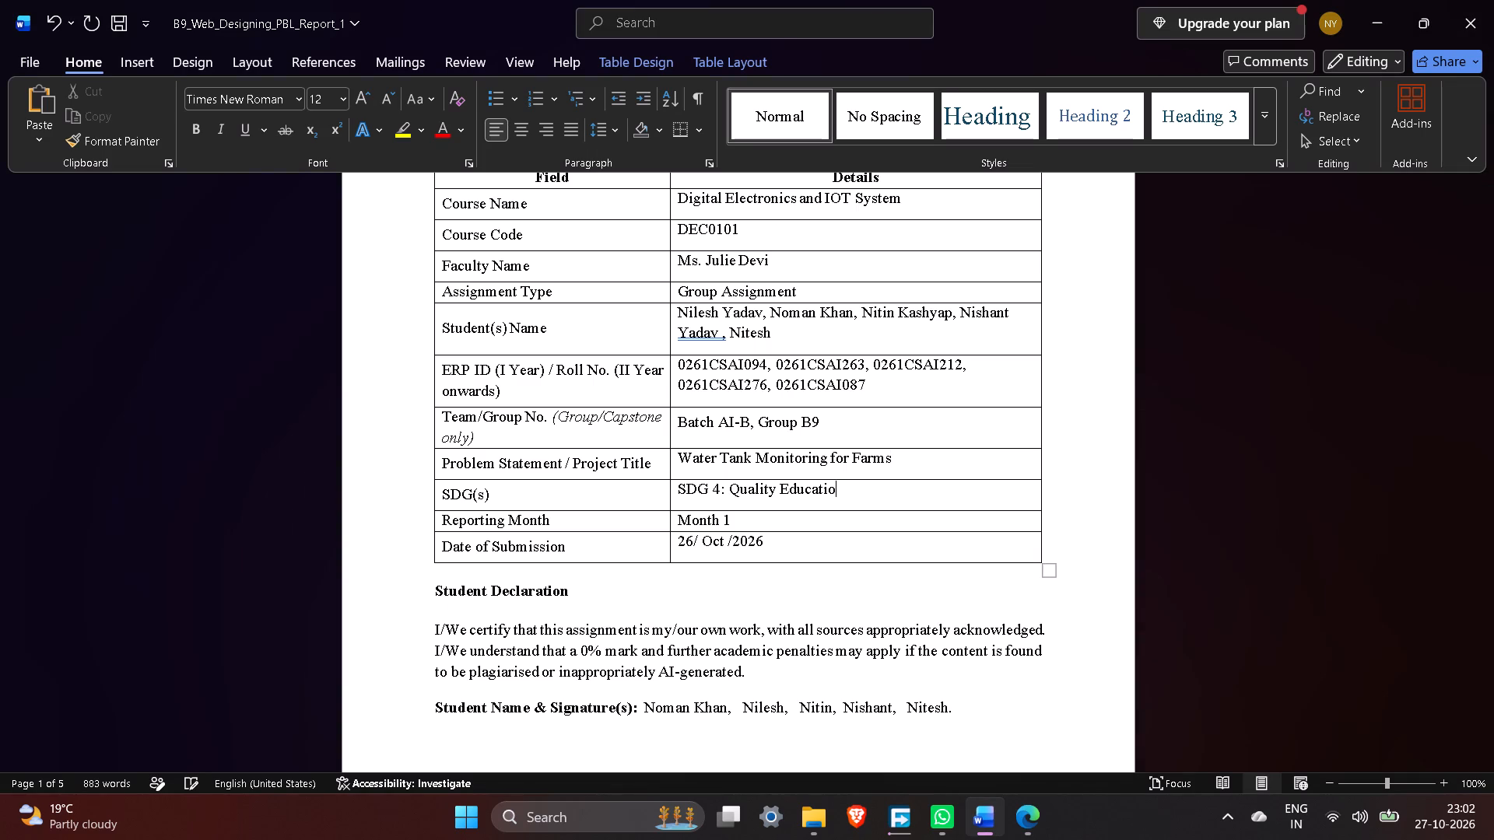
pyautogui.press('BackSpace')
pyautogui.press('BackSpace')
pyautogui.press('BackSpace')
pyautogui.press('BackSpace')
pyautogui.press('BackSpace')
pyautogui.press('BackSpace')
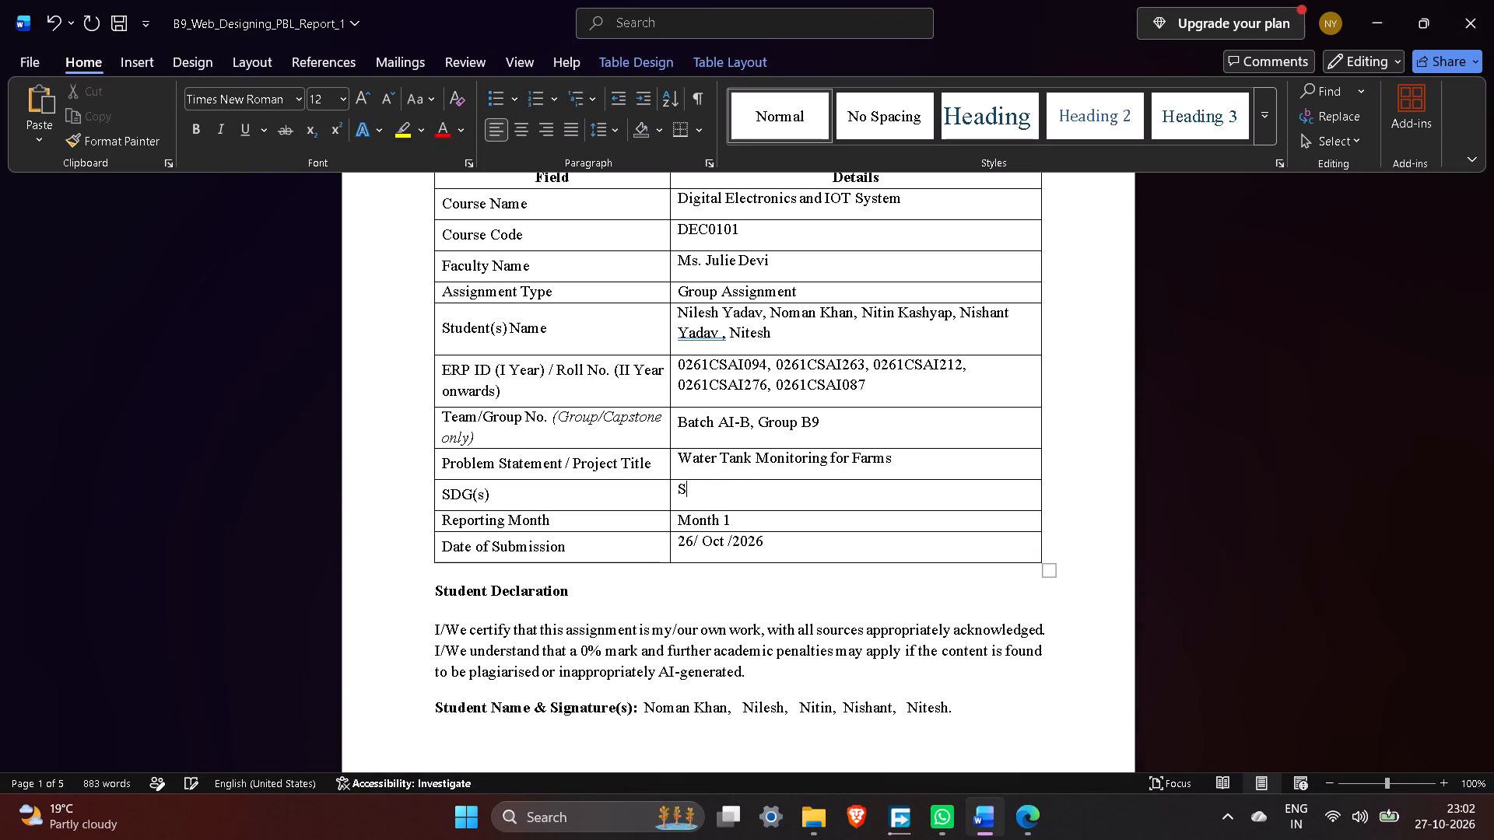
pyautogui.press('BackSpace')
pyautogui.hotkey('ctrl', 'v')
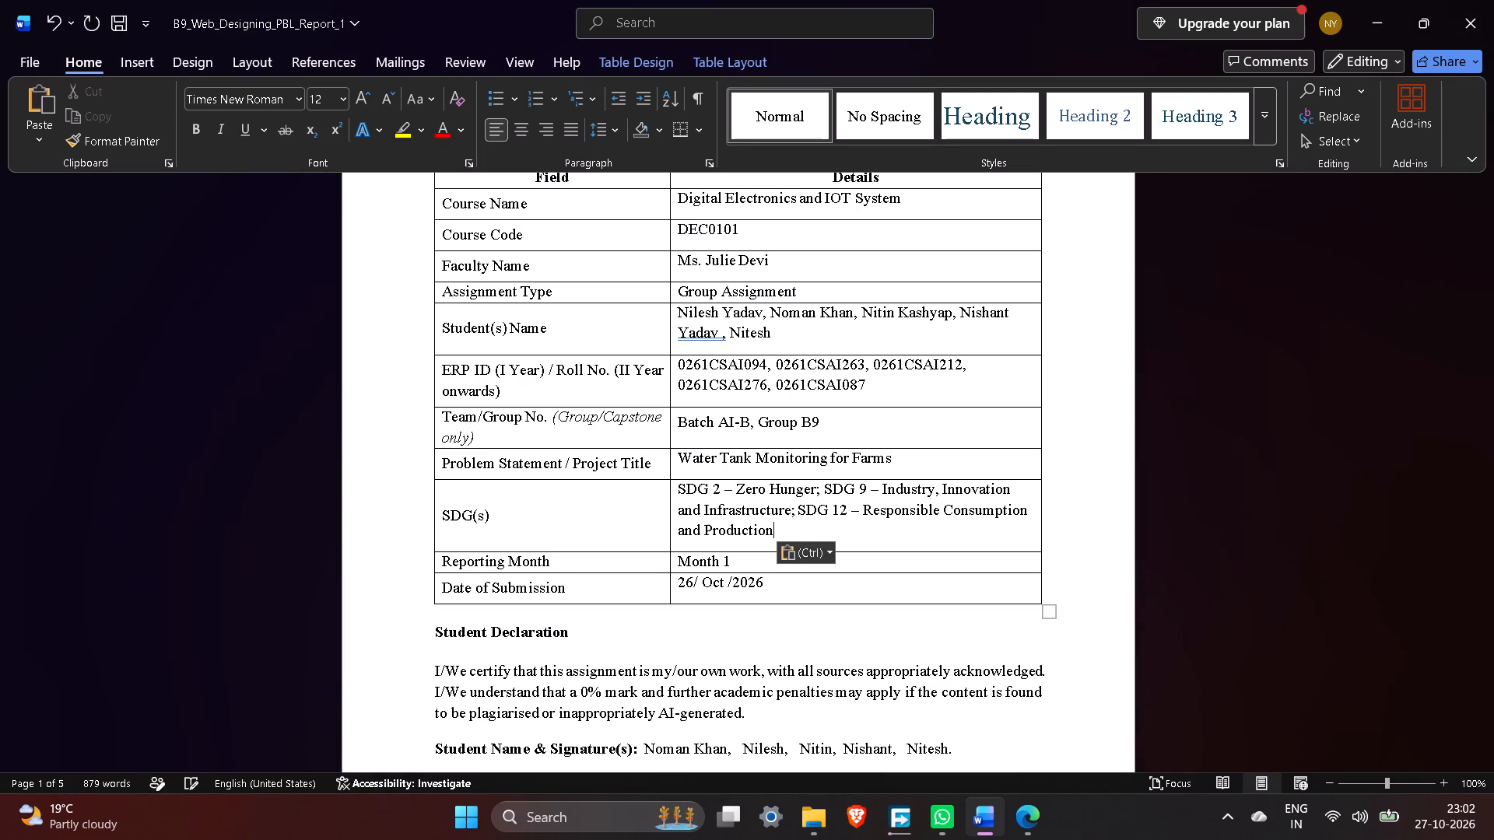
# Remove Nilesh's name from its second place in the Student Name & Signature(s) line under the declaration.
pyautogui.scroll(-2, 1001, 536)
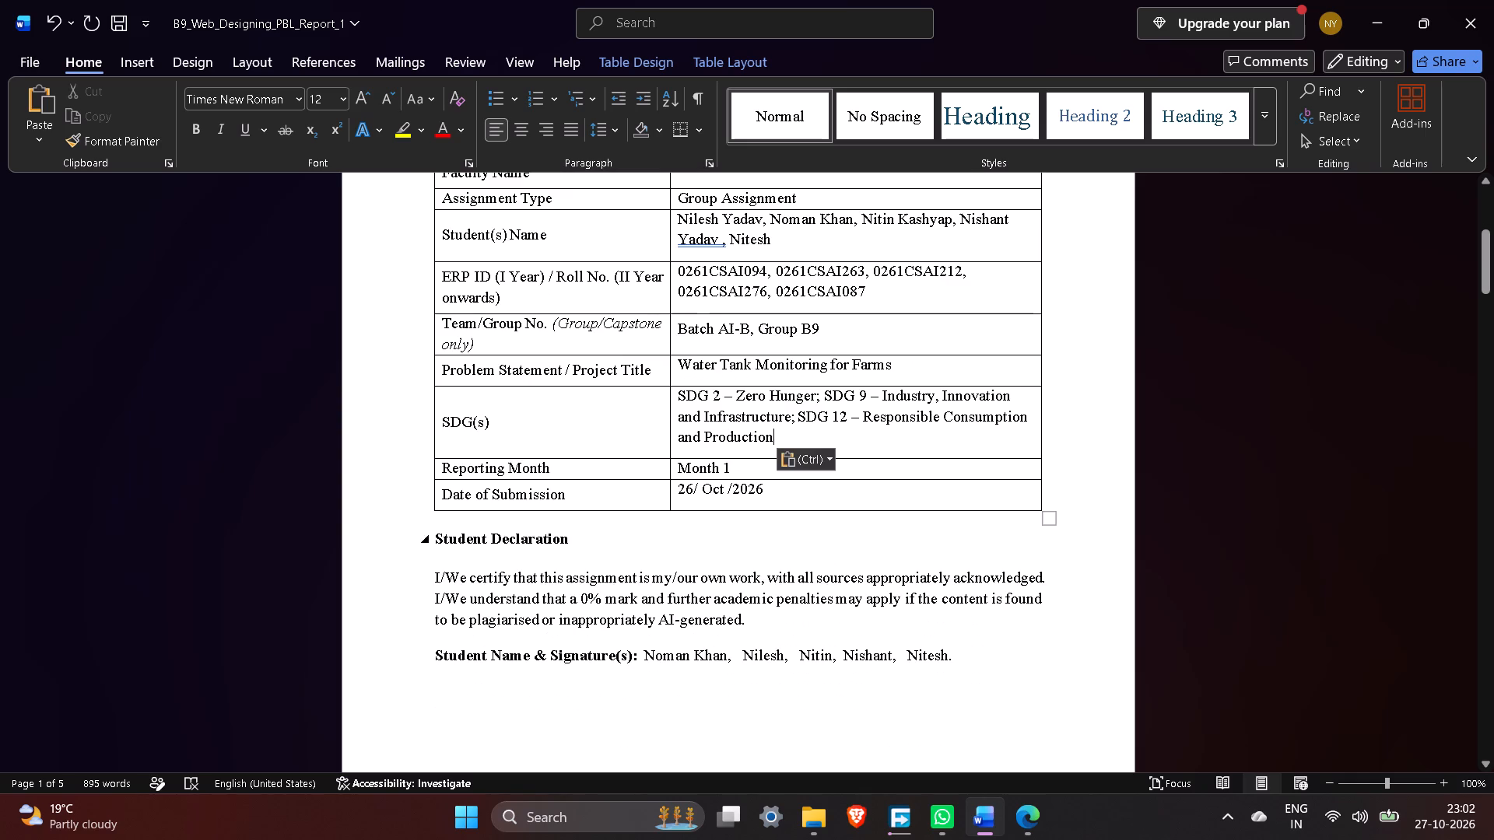
pyautogui.click(699, 557)
pyautogui.scroll(-1, 759, 534)
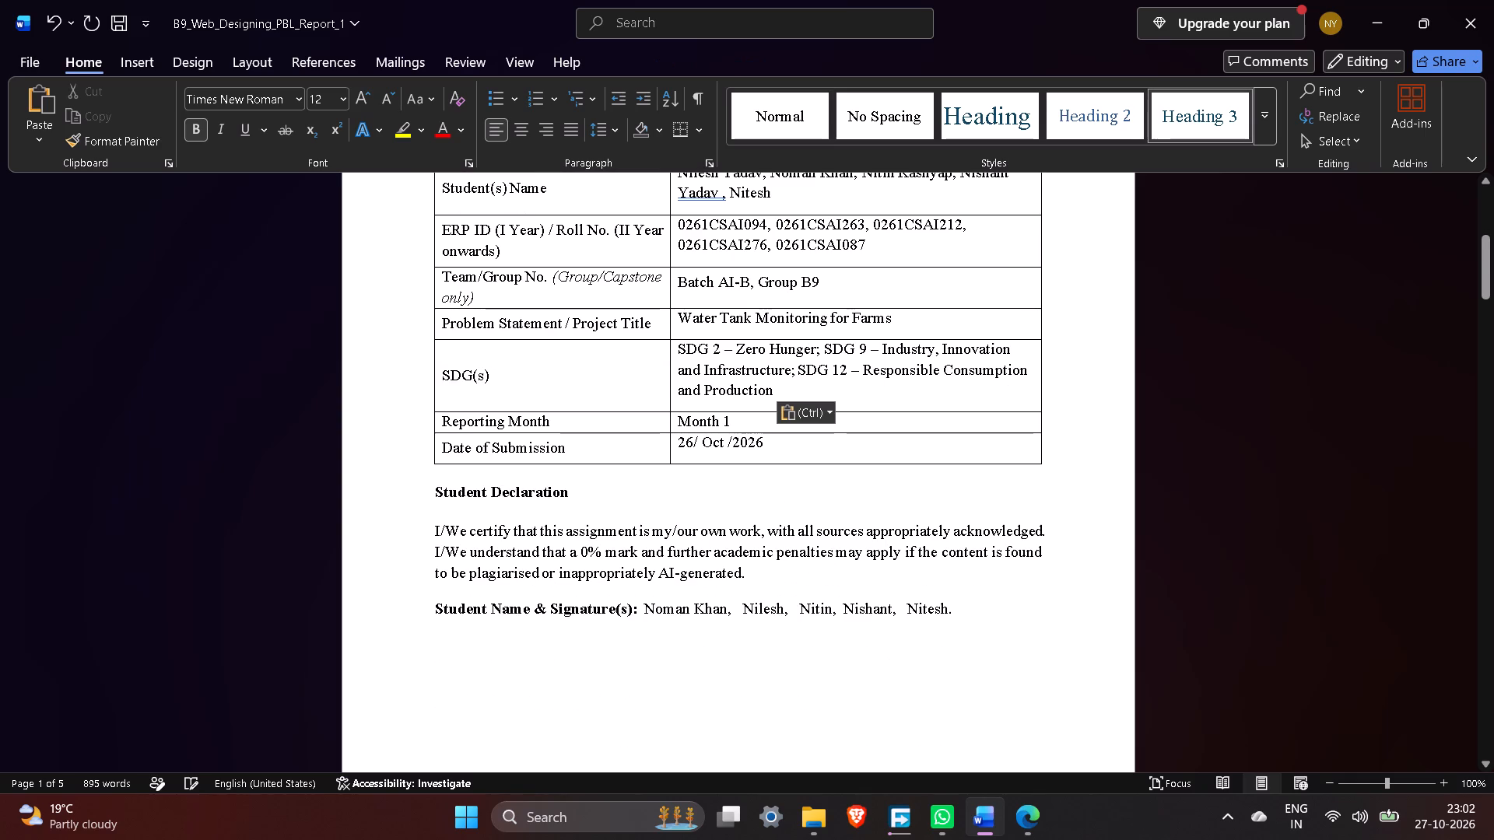
pyautogui.scroll(-1, 758, 531)
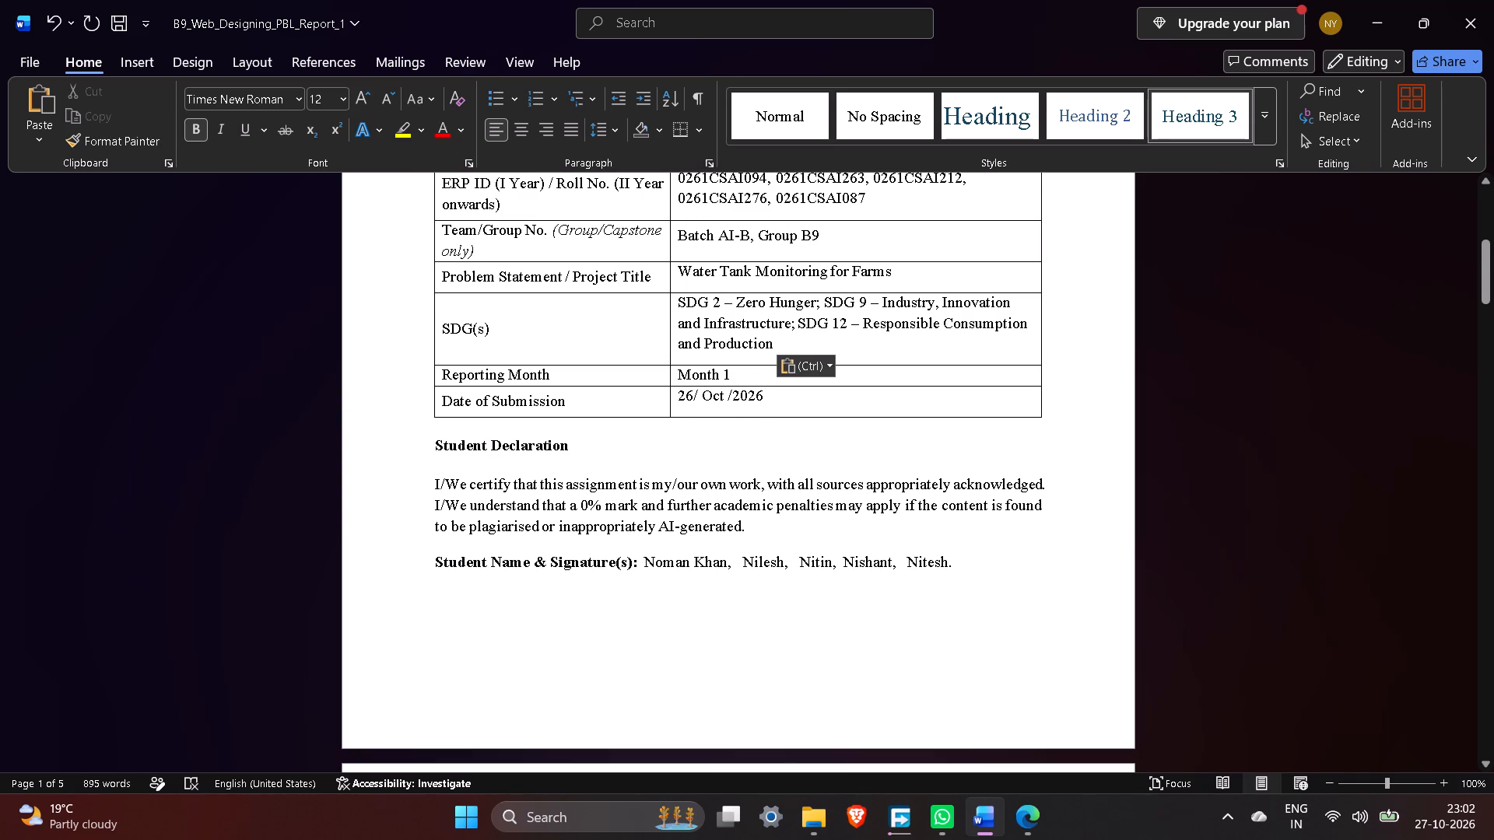
pyautogui.scroll(-1, 758, 531)
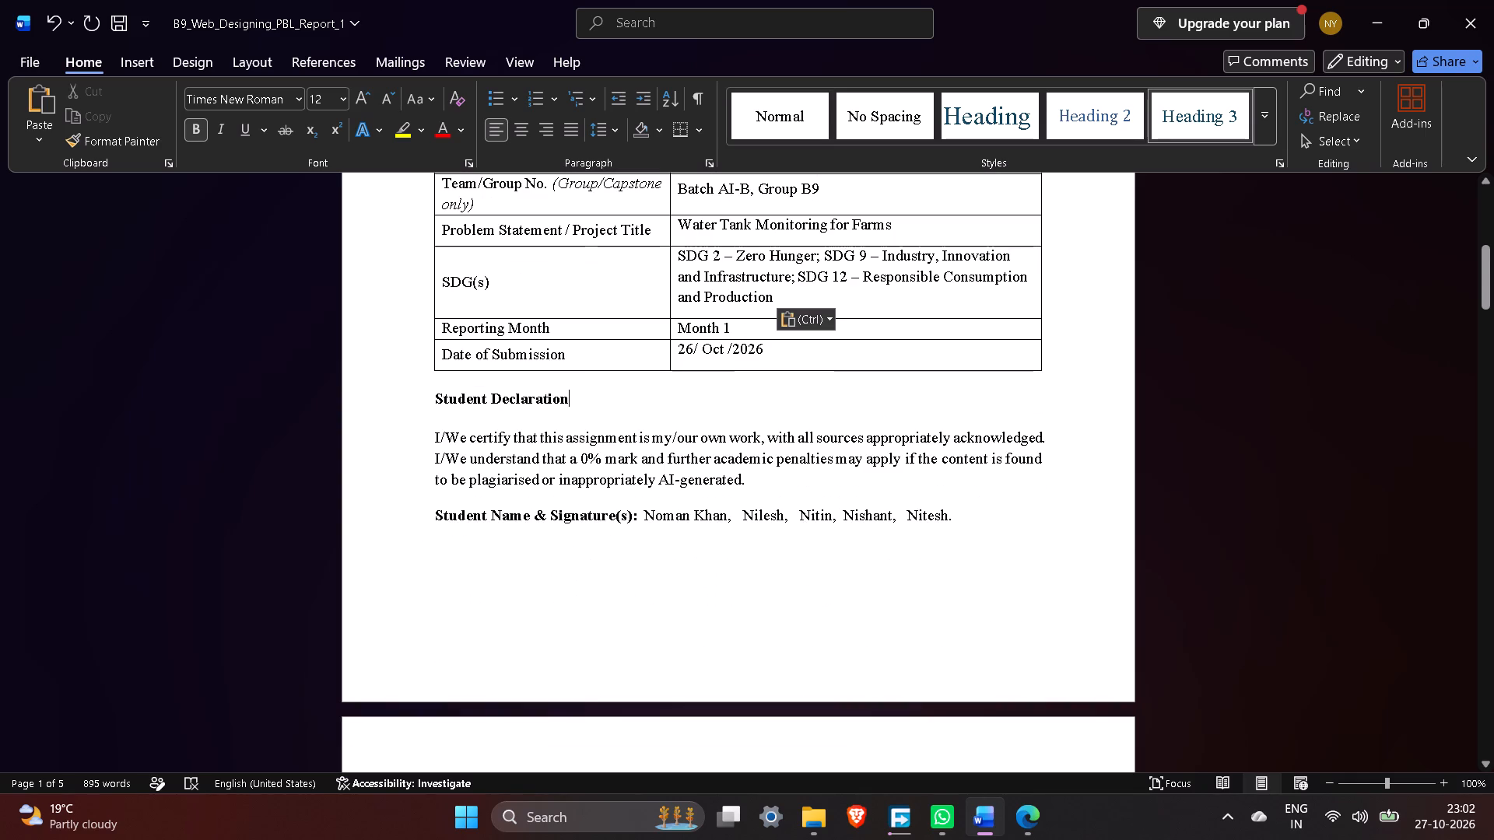
pyautogui.click(781, 516)
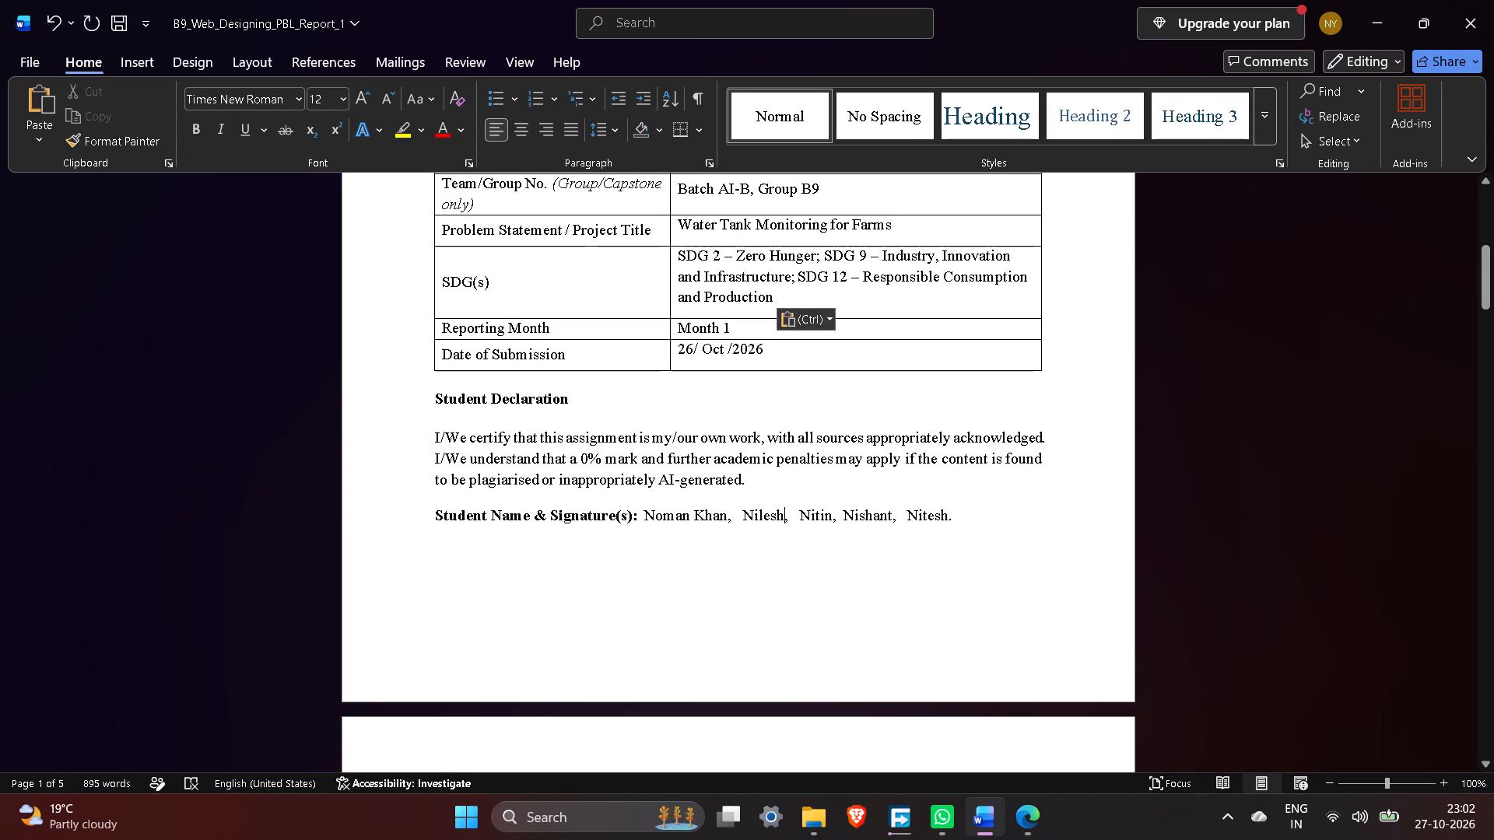
pyautogui.press('BackSpace')
pyautogui.press('BackSpace')
pyautogui.press('BackSpace')
pyautogui.press('BackSpace')
pyautogui.press('BackSpace')
pyautogui.press('BackSpace')
pyautogui.press('BackSpace')
pyautogui.press('BackSpace')
pyautogui.press('BackSpace')
pyautogui.press('BackSpace')
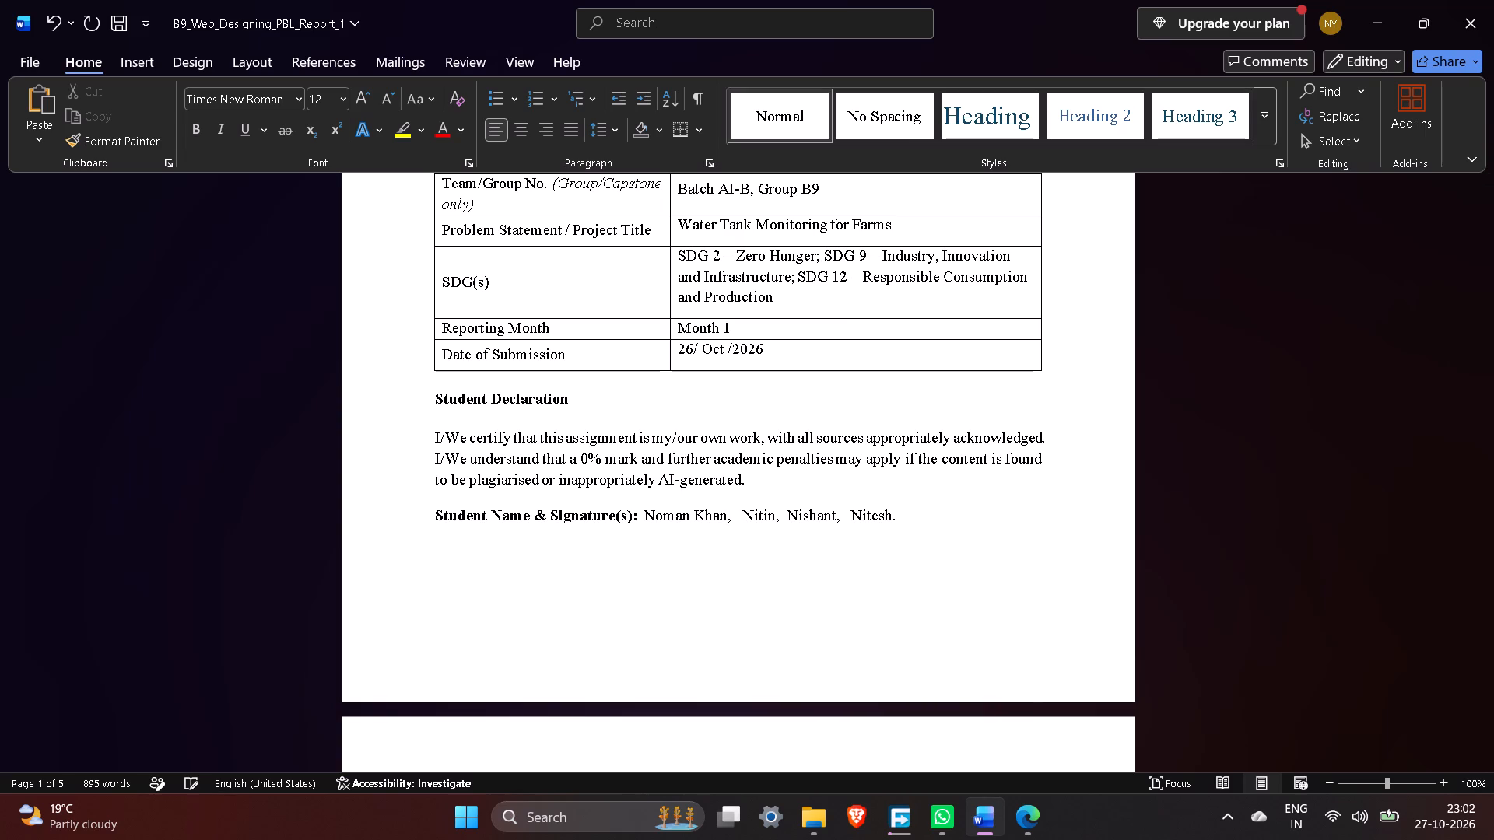
# Insert Nilesh's capitalised first name and surname, followed by a comma and space, before Noman's name in the Student Name & Signature(s) line.
pyautogui.press('Left')
pyautogui.press('Left')
pyautogui.press('Left')
pyautogui.press('Left')
pyautogui.press('Left')
pyautogui.press('Left')
pyautogui.press('Left')
pyautogui.press('Left')
pyautogui.press('Left')
pyautogui.press('Left')
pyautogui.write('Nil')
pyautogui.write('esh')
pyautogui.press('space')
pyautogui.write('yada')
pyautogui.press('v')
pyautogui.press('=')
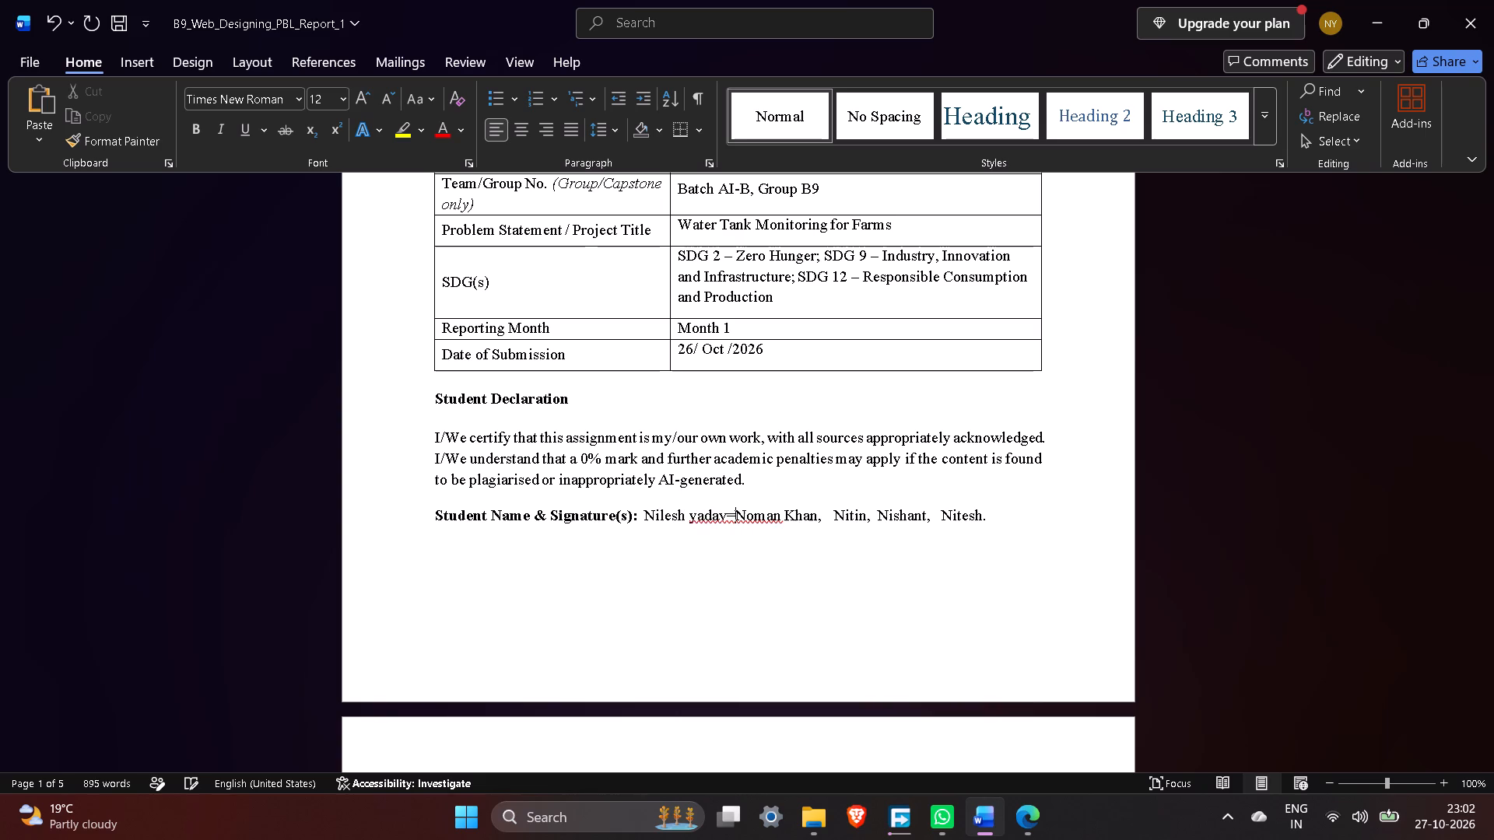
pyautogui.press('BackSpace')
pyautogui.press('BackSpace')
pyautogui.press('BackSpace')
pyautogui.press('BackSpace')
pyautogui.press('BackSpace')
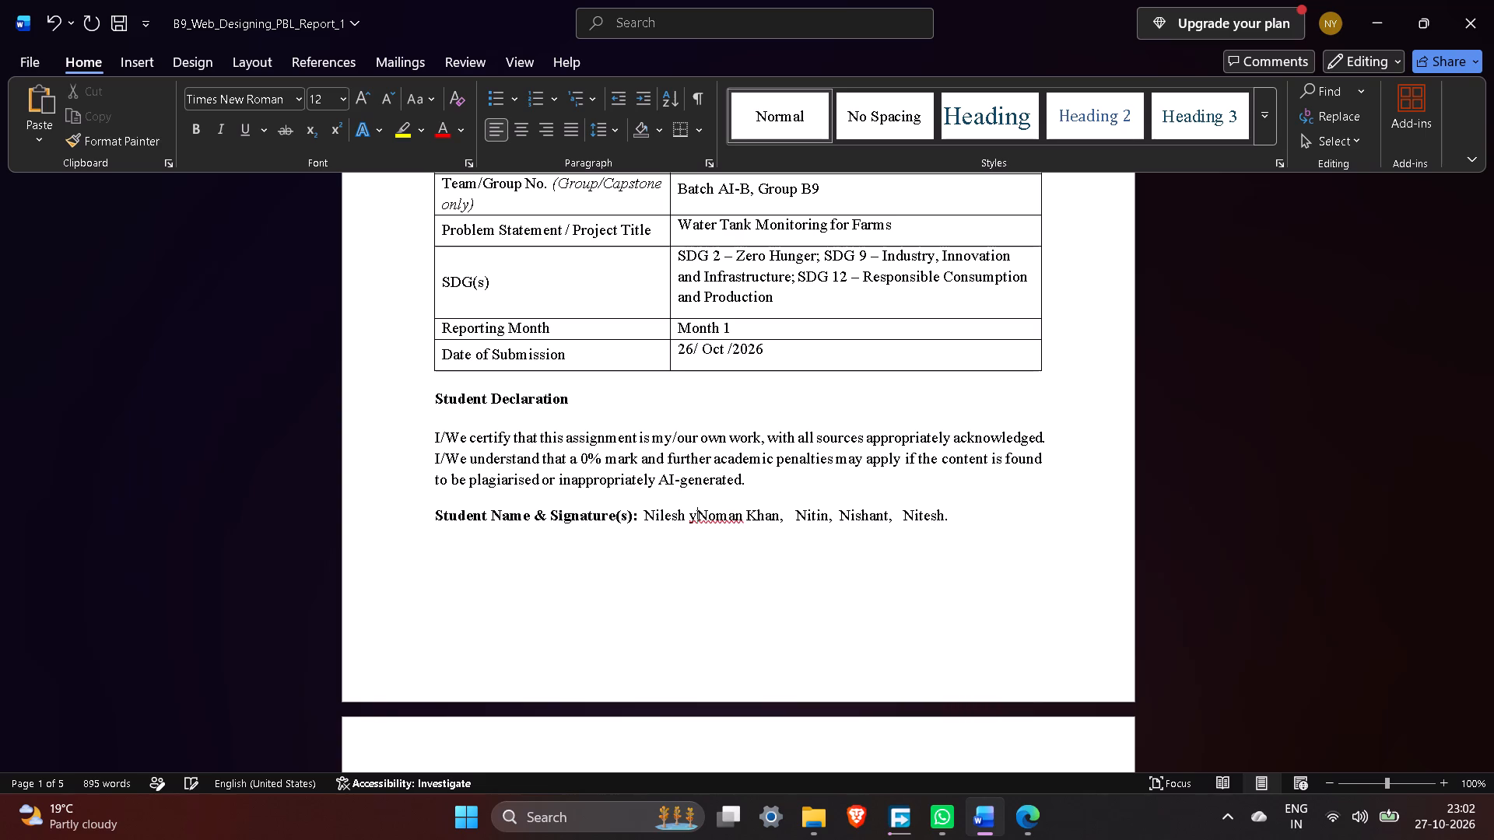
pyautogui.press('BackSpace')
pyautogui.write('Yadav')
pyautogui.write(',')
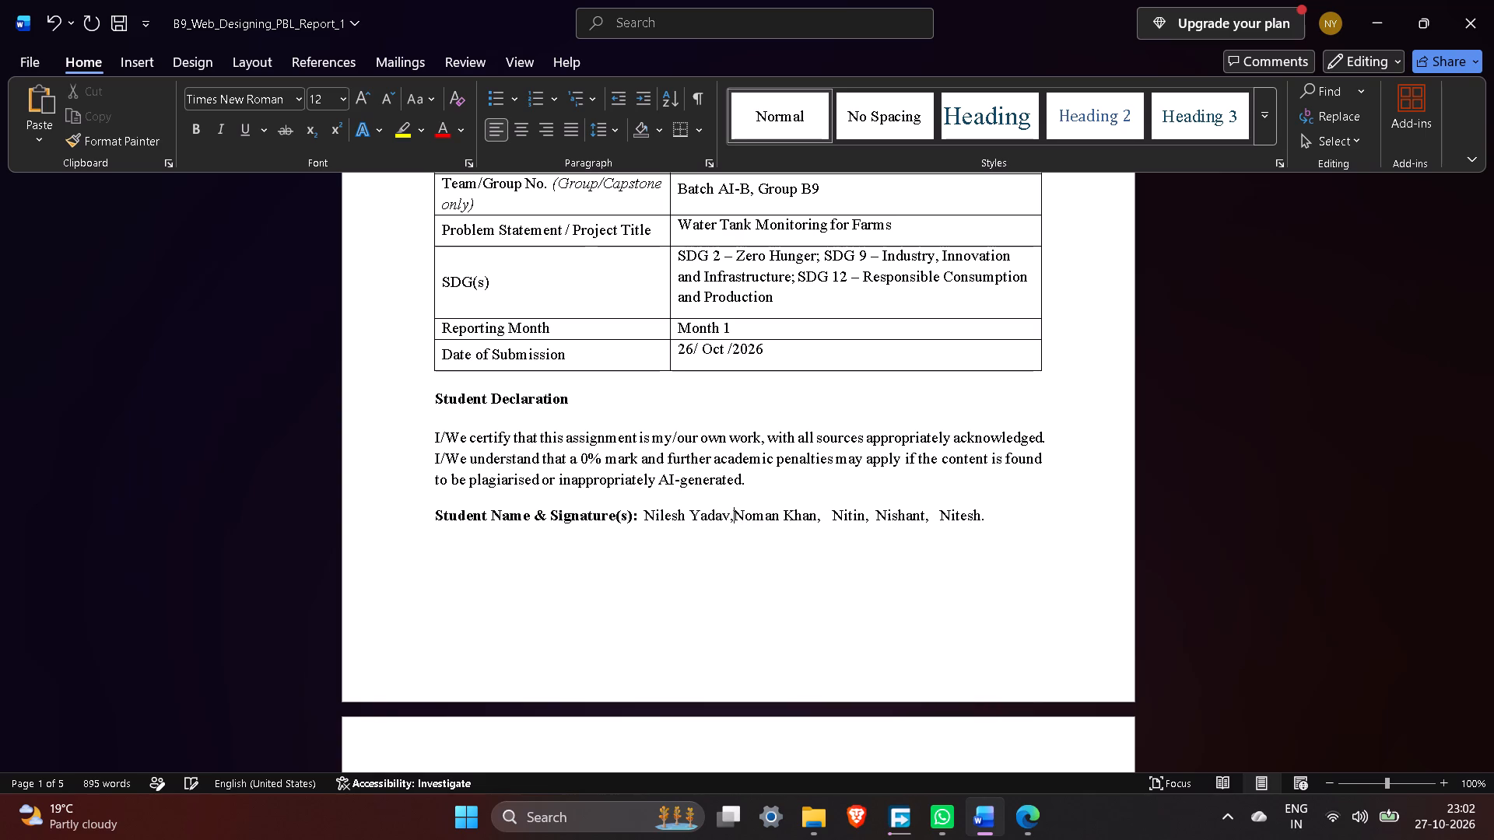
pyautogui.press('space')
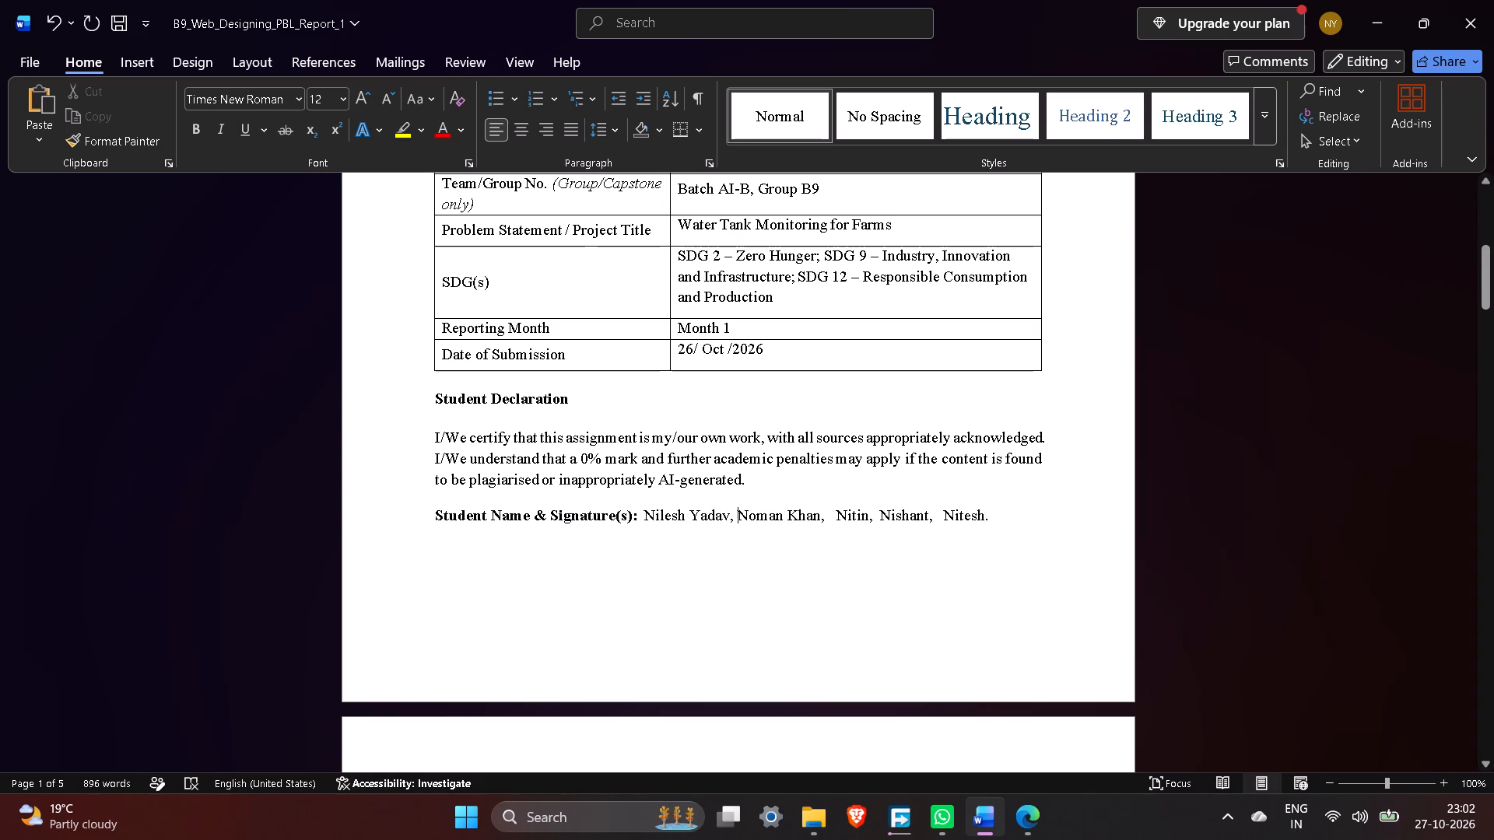
# Join the handwritten signatures image to the end of the Student Name & Signature(s) paragraph and remove the full stop after Nitesh.
pyautogui.scroll(-2, 912, 532)
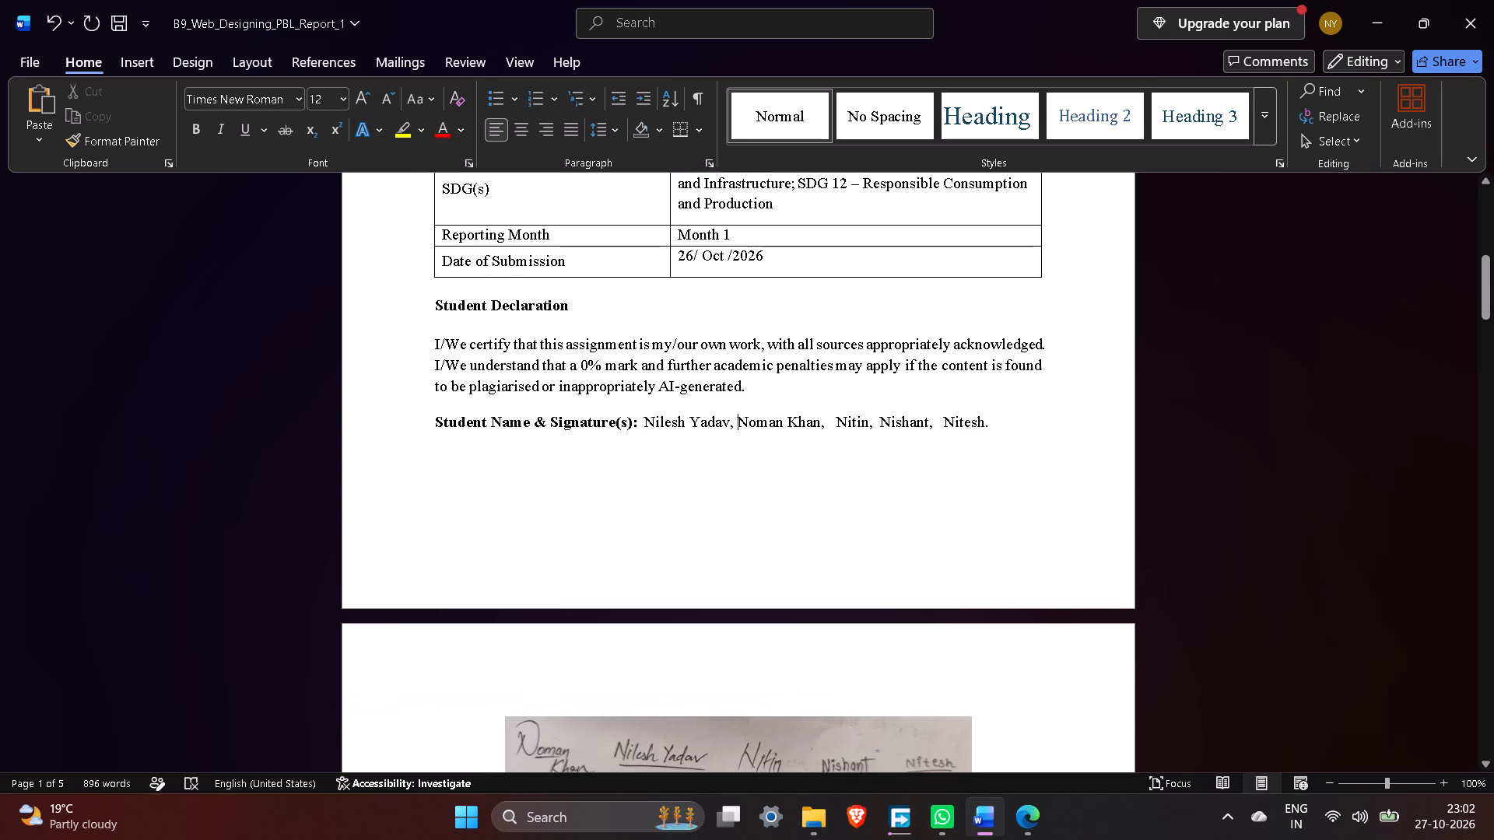
pyautogui.scroll(-12, 912, 532)
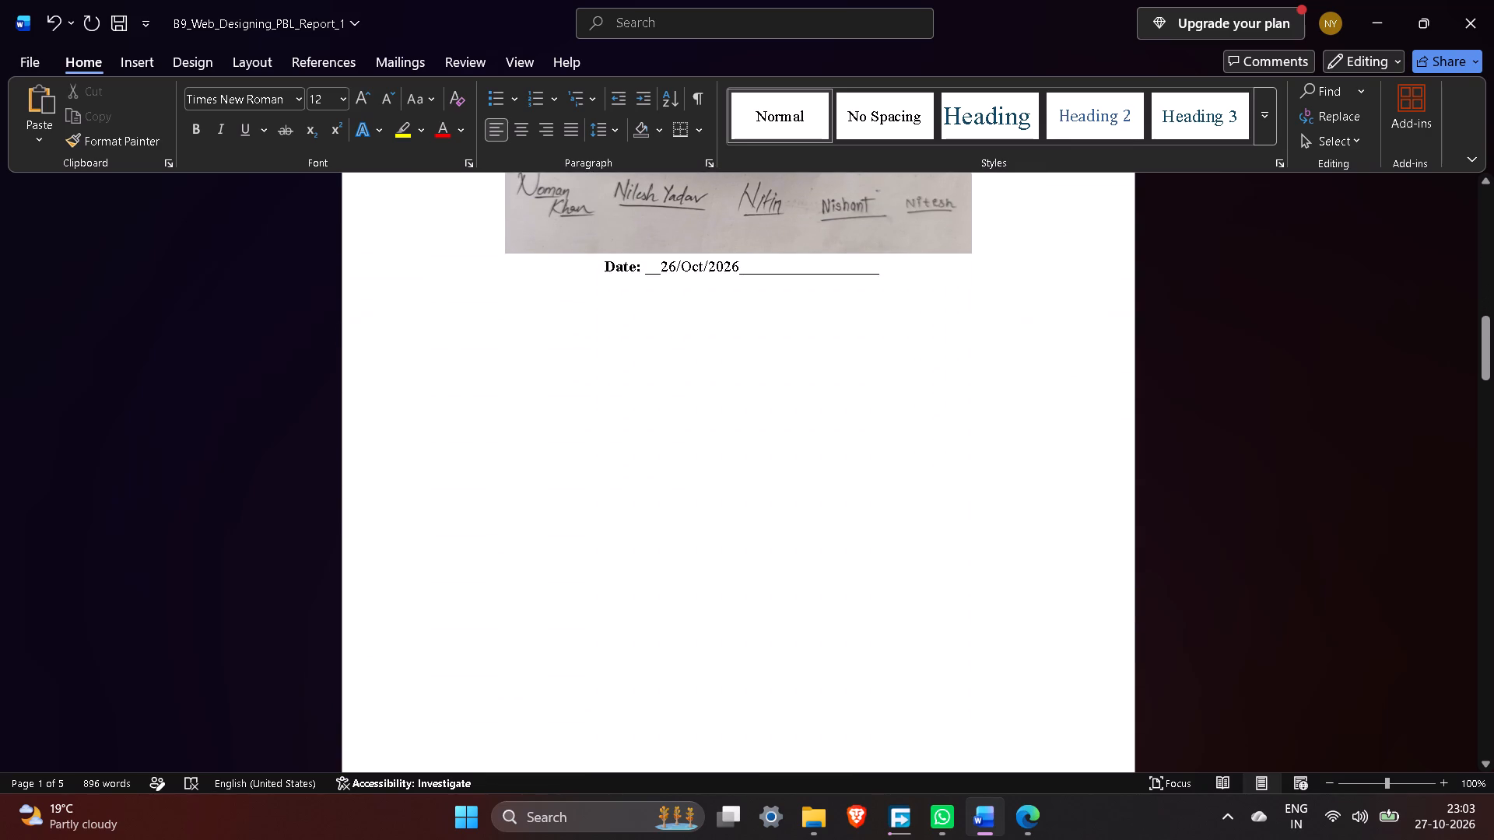
pyautogui.scroll(-10, 912, 532)
pyautogui.scroll(5, 912, 532)
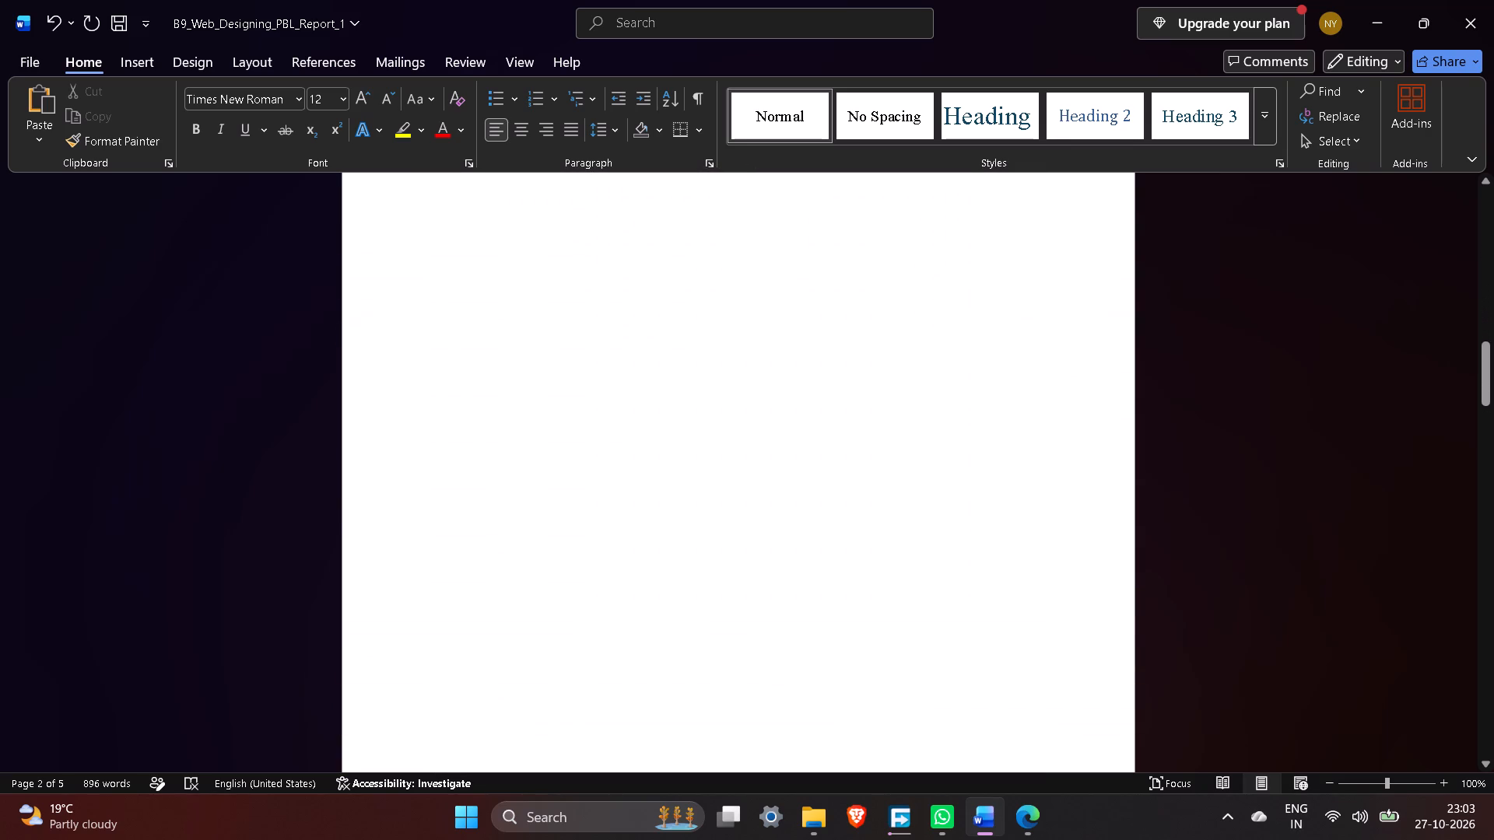
pyautogui.scroll(14, 906, 532)
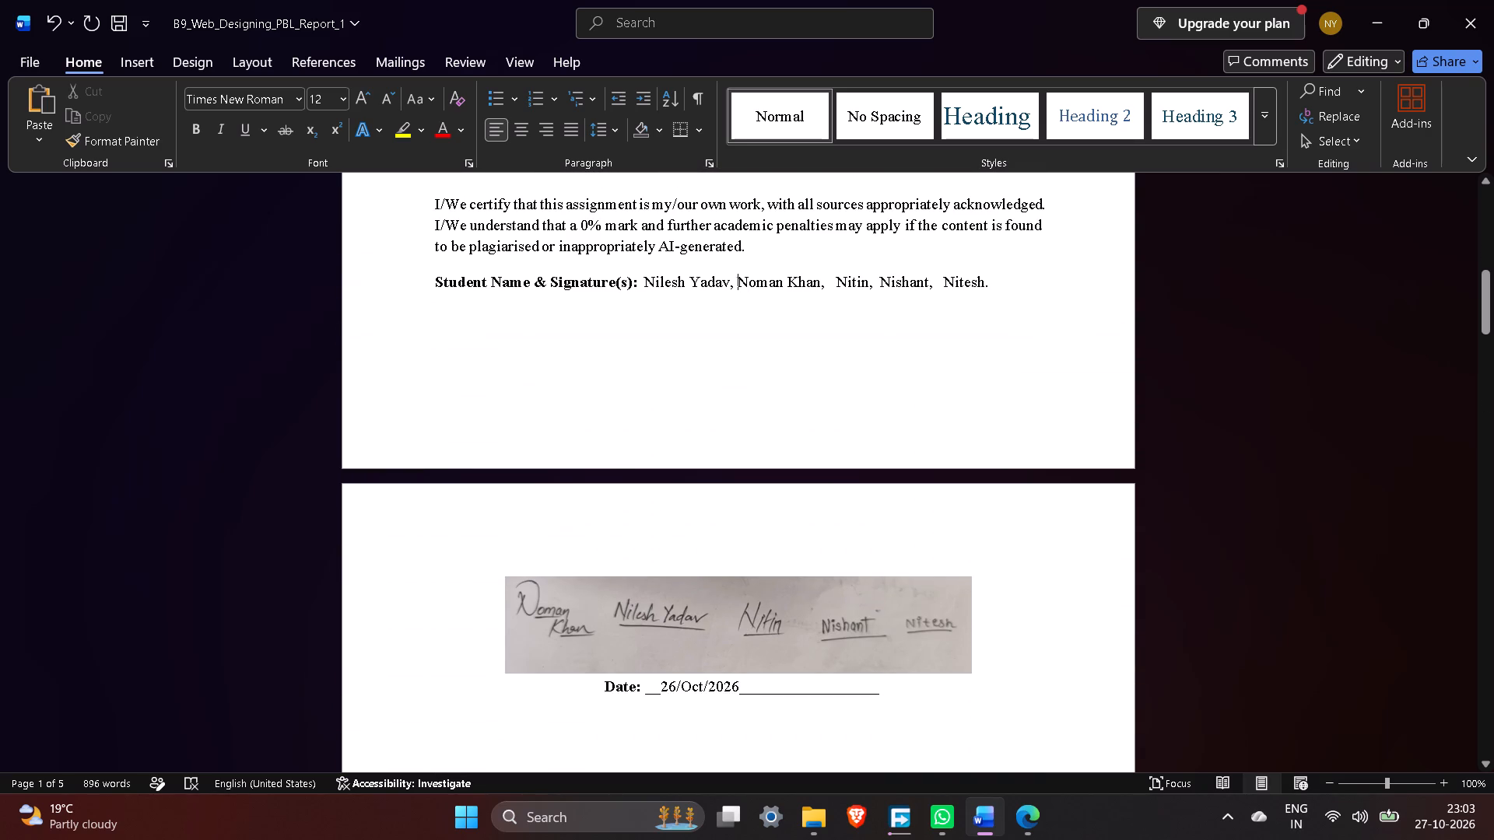
pyautogui.click(471, 618)
pyautogui.click(491, 594)
pyautogui.click(494, 579)
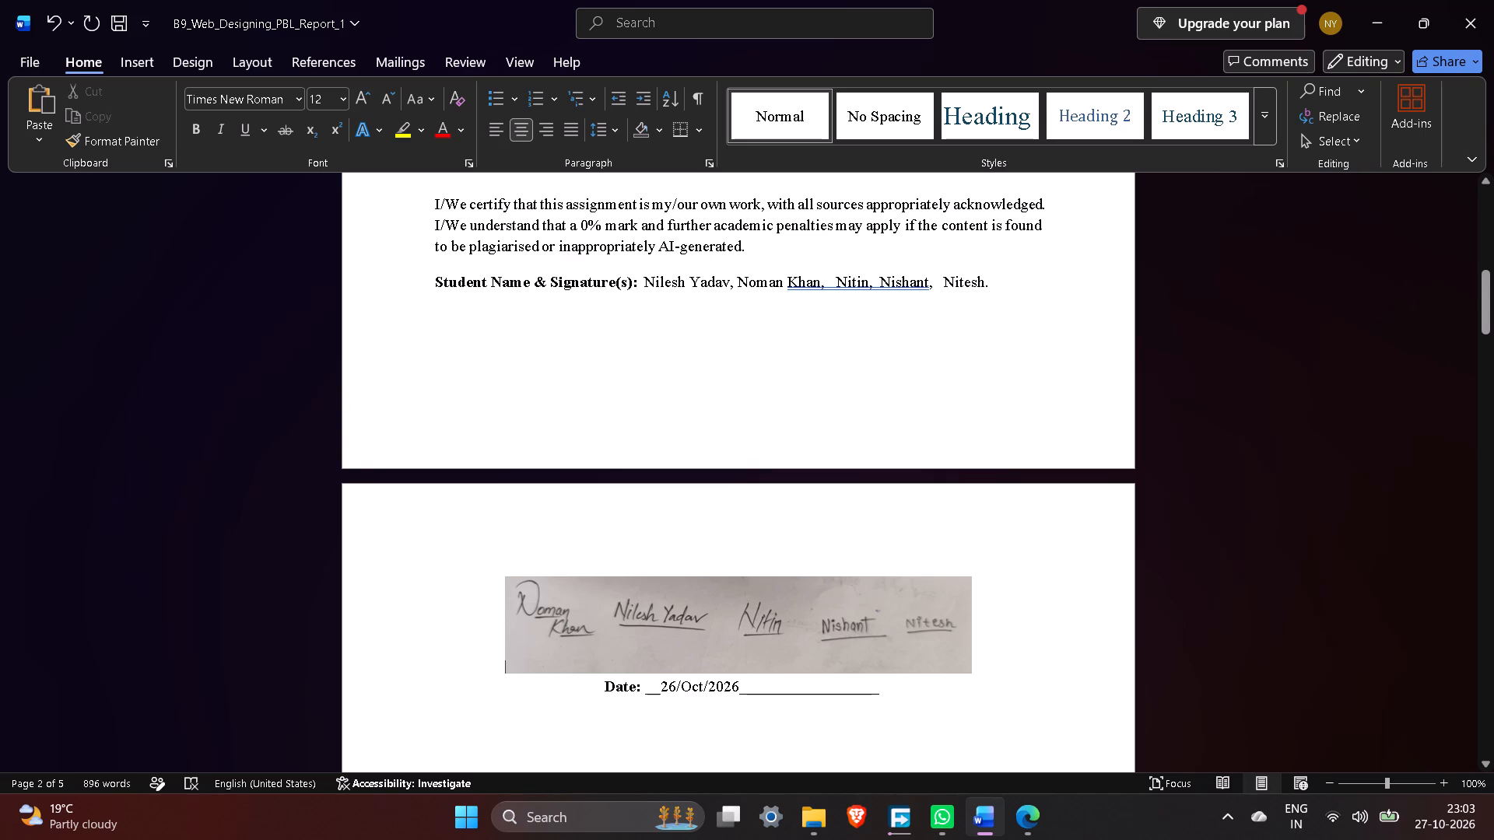
pyautogui.click(495, 579)
pyautogui.press('BackSpace')
pyautogui.press('BackSpace')
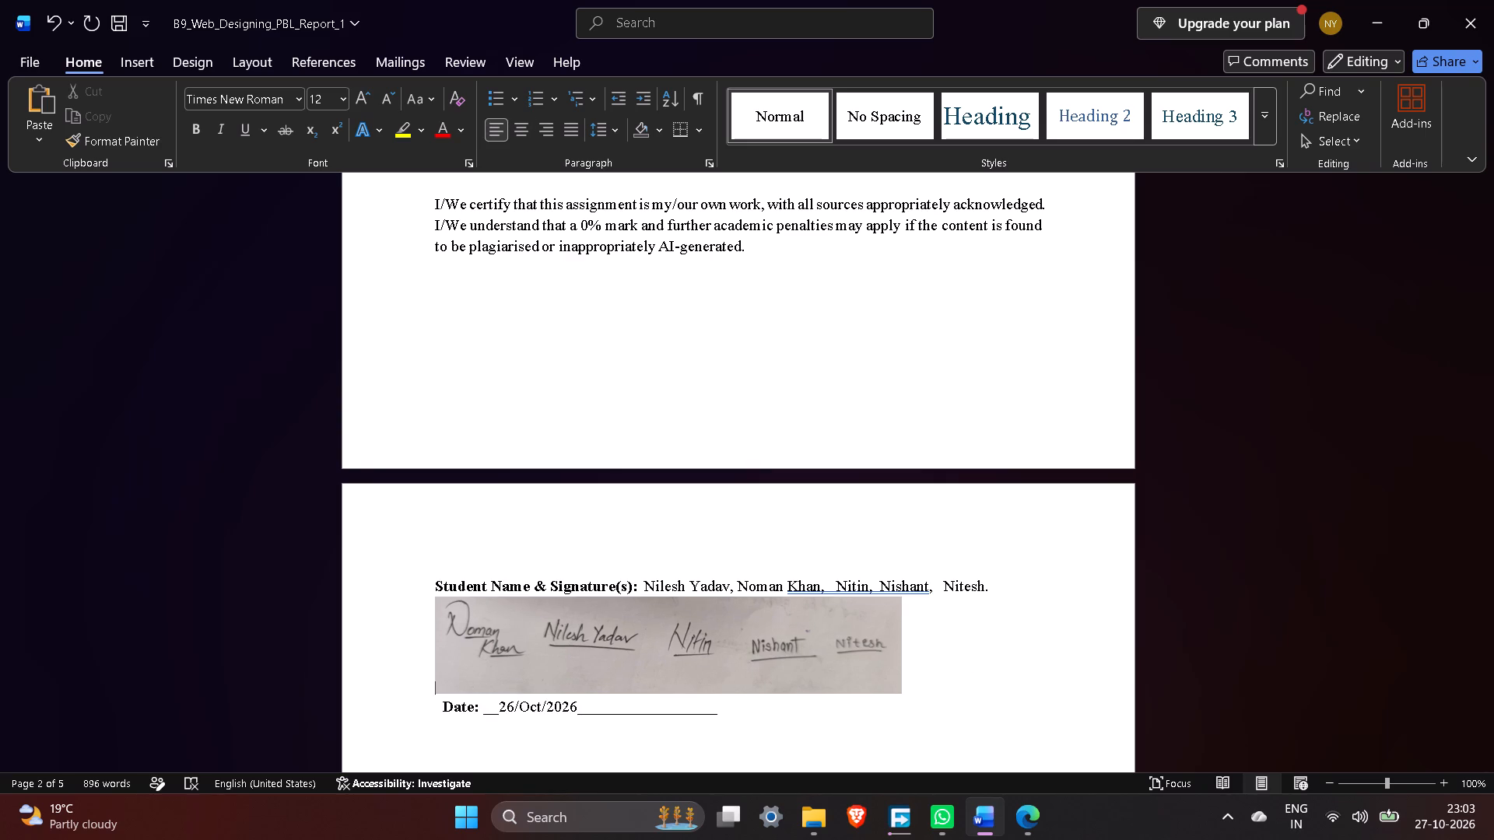
pyautogui.press('BackSpace')
pyautogui.press('BackSpace')
pyautogui.hotkey('ctrl', 'z')
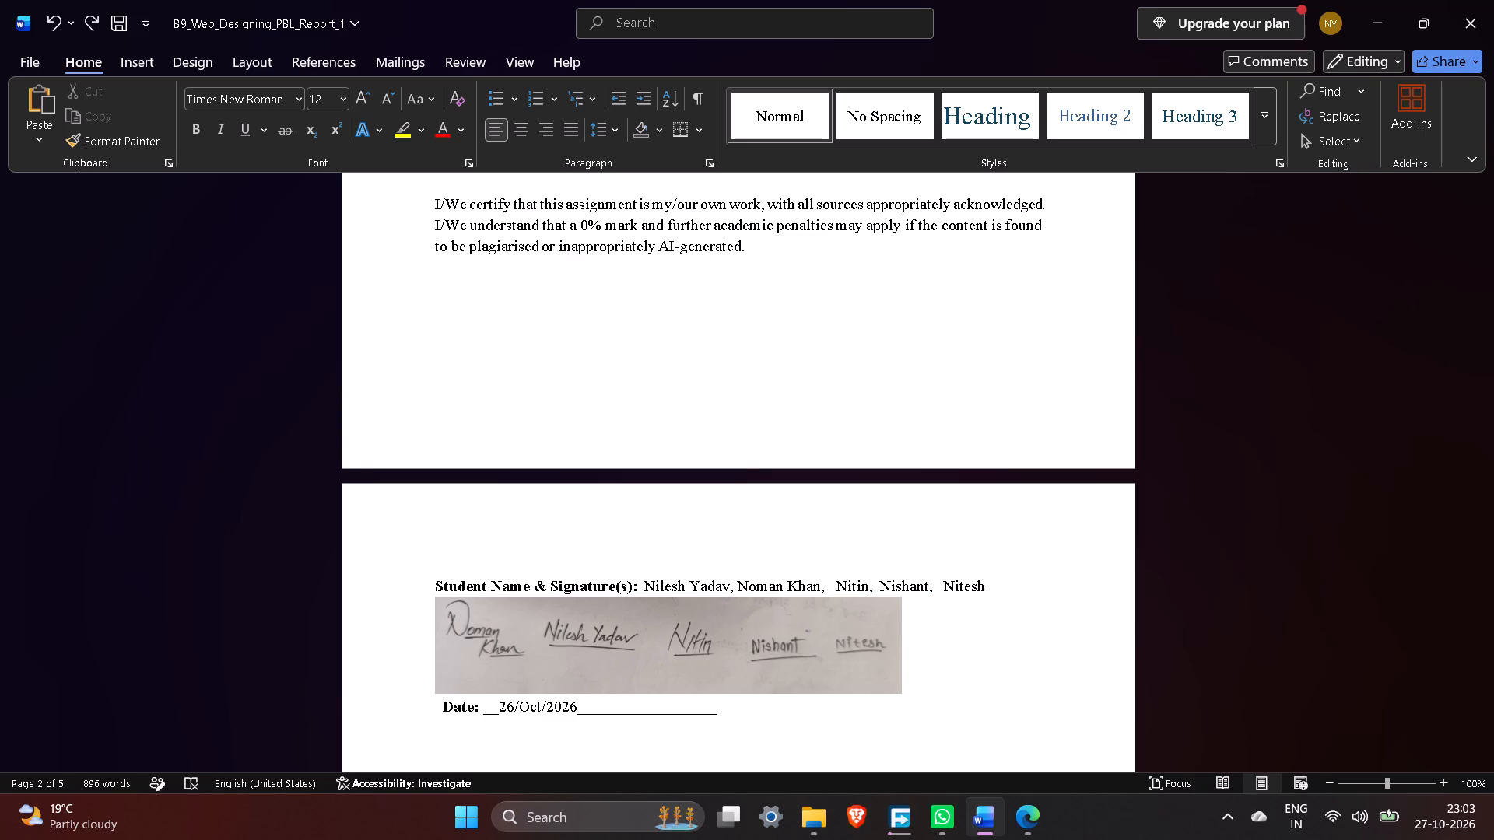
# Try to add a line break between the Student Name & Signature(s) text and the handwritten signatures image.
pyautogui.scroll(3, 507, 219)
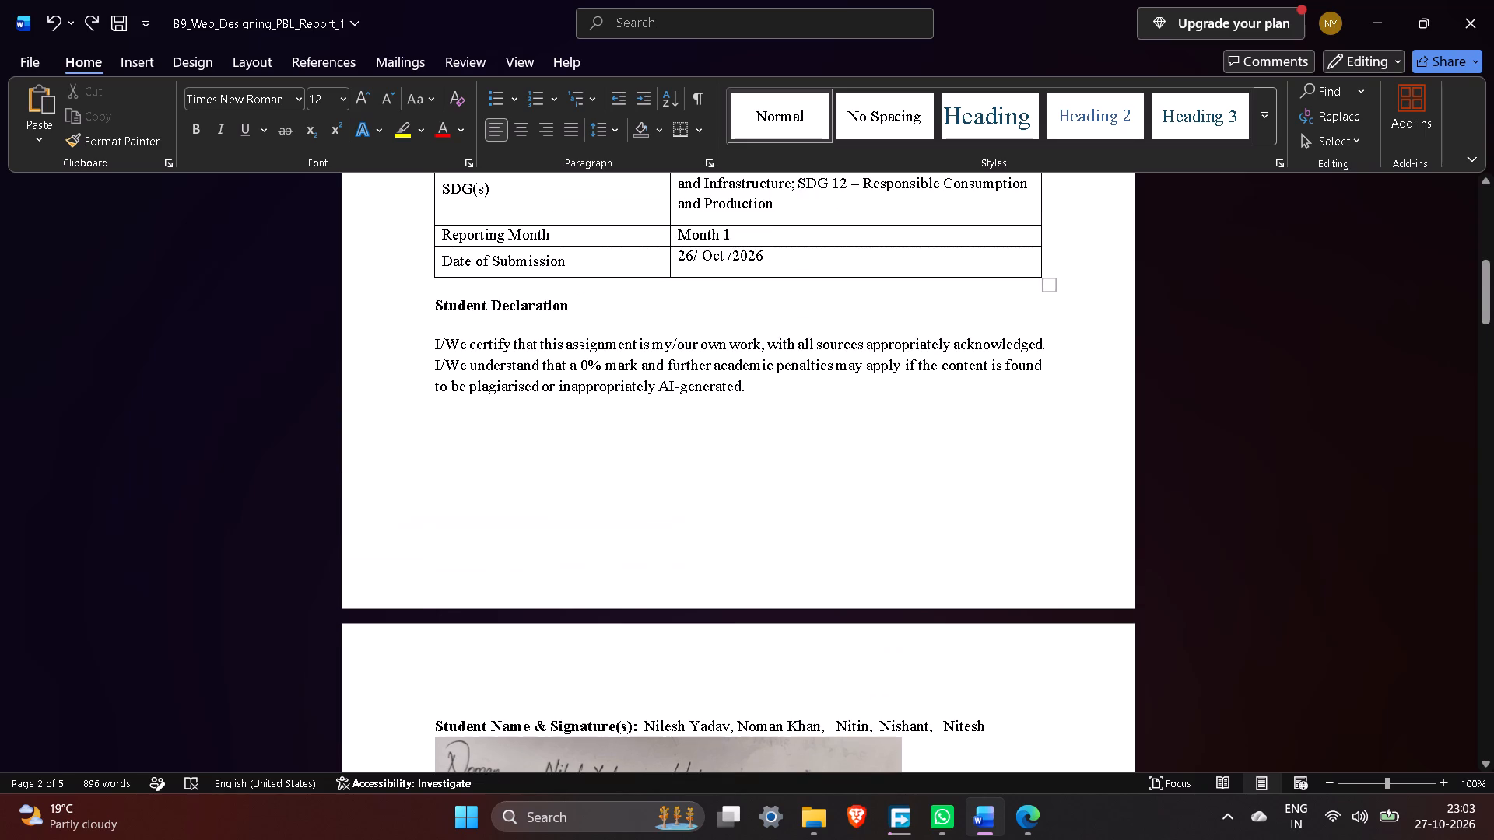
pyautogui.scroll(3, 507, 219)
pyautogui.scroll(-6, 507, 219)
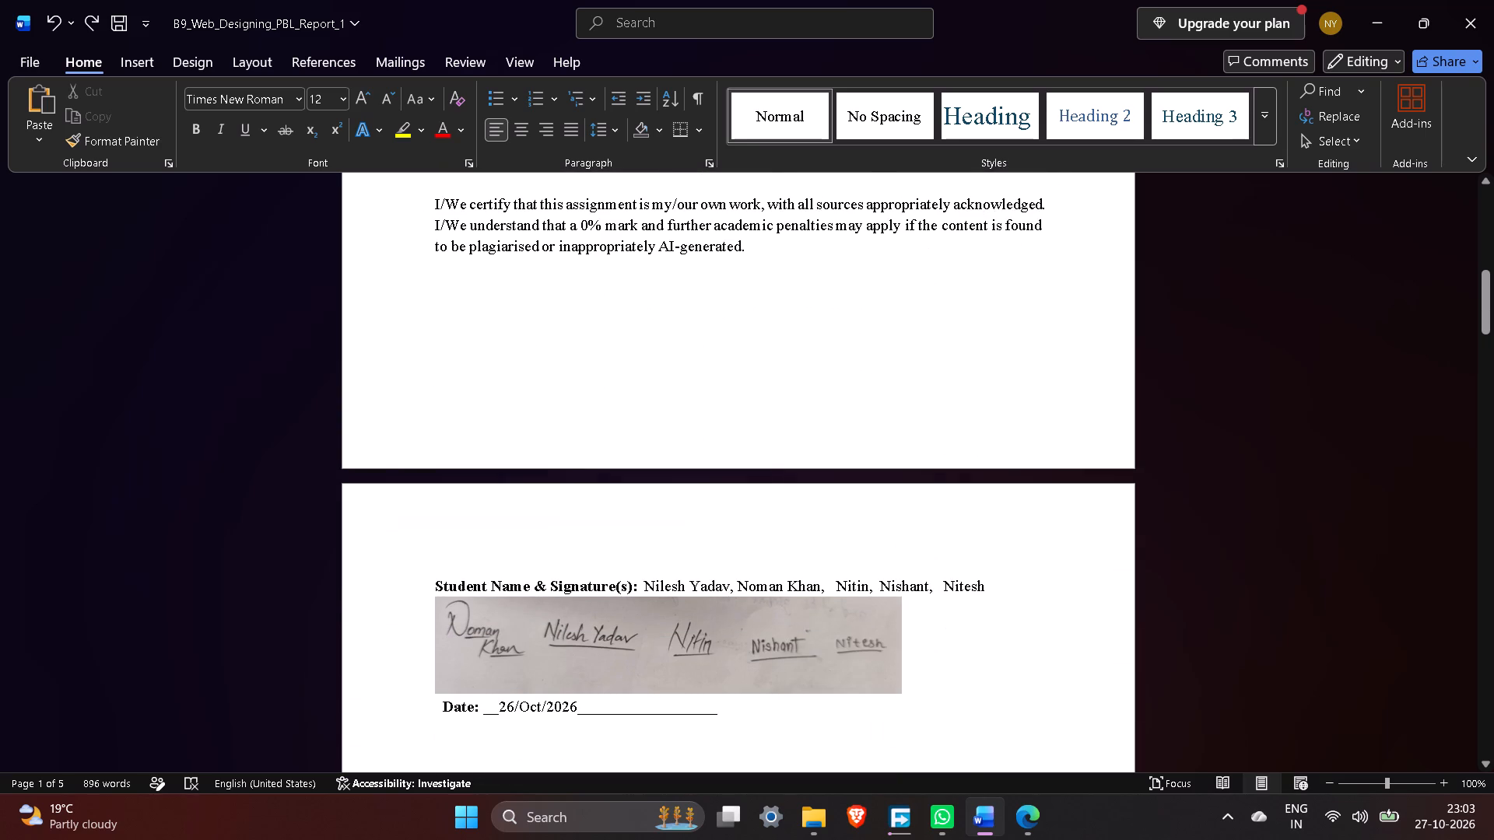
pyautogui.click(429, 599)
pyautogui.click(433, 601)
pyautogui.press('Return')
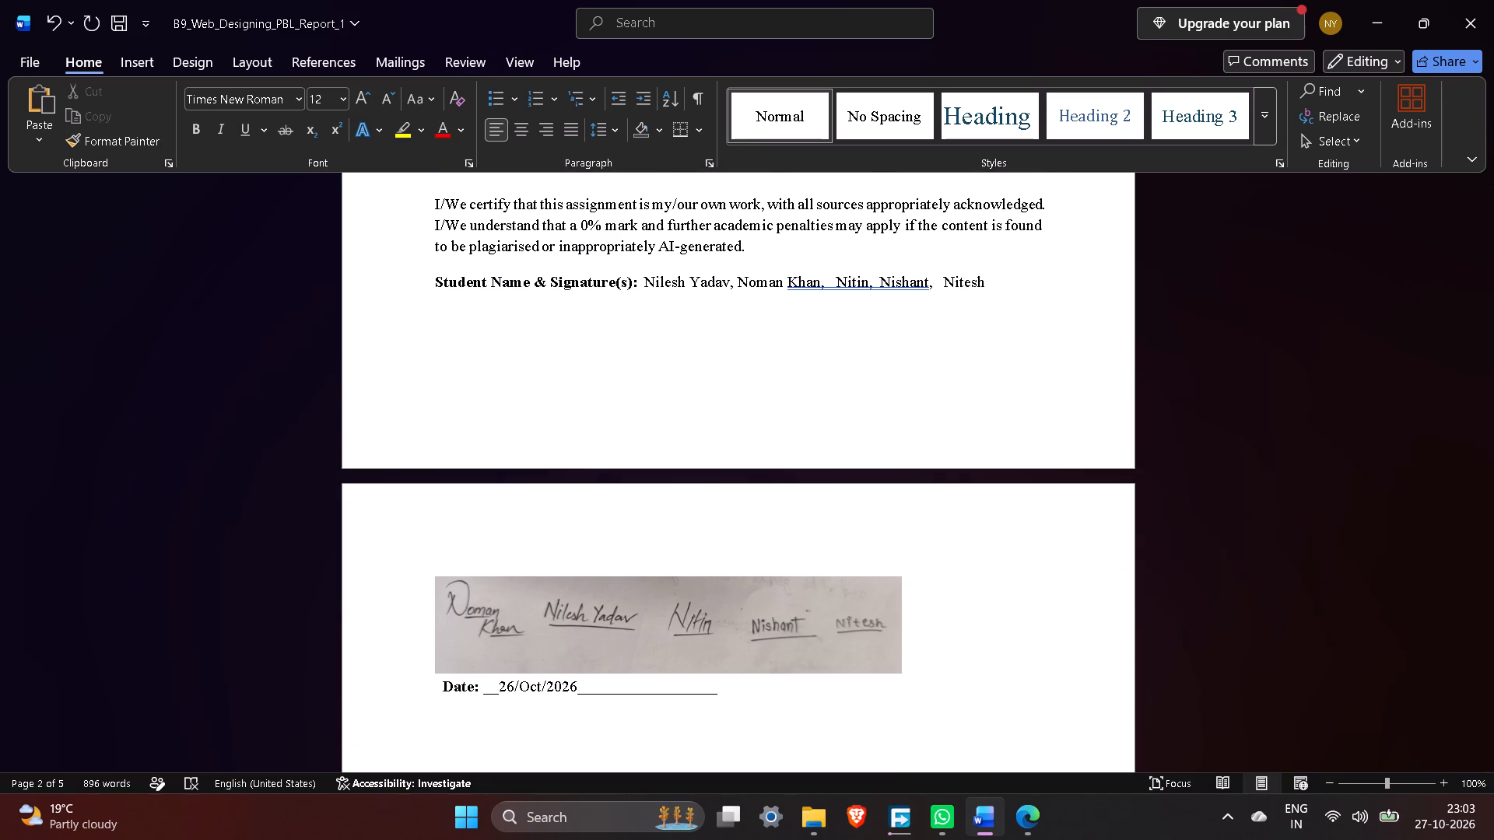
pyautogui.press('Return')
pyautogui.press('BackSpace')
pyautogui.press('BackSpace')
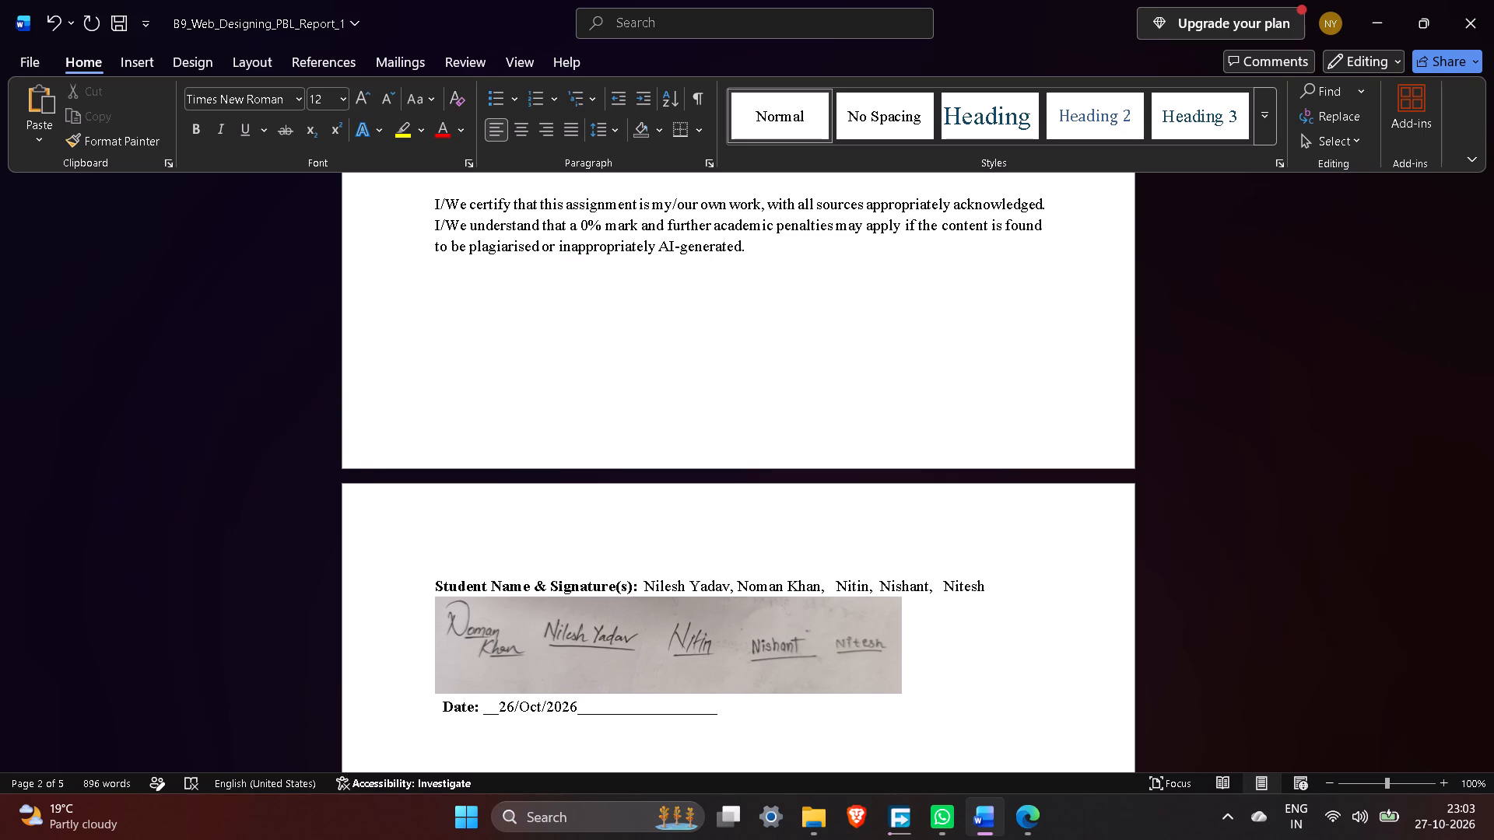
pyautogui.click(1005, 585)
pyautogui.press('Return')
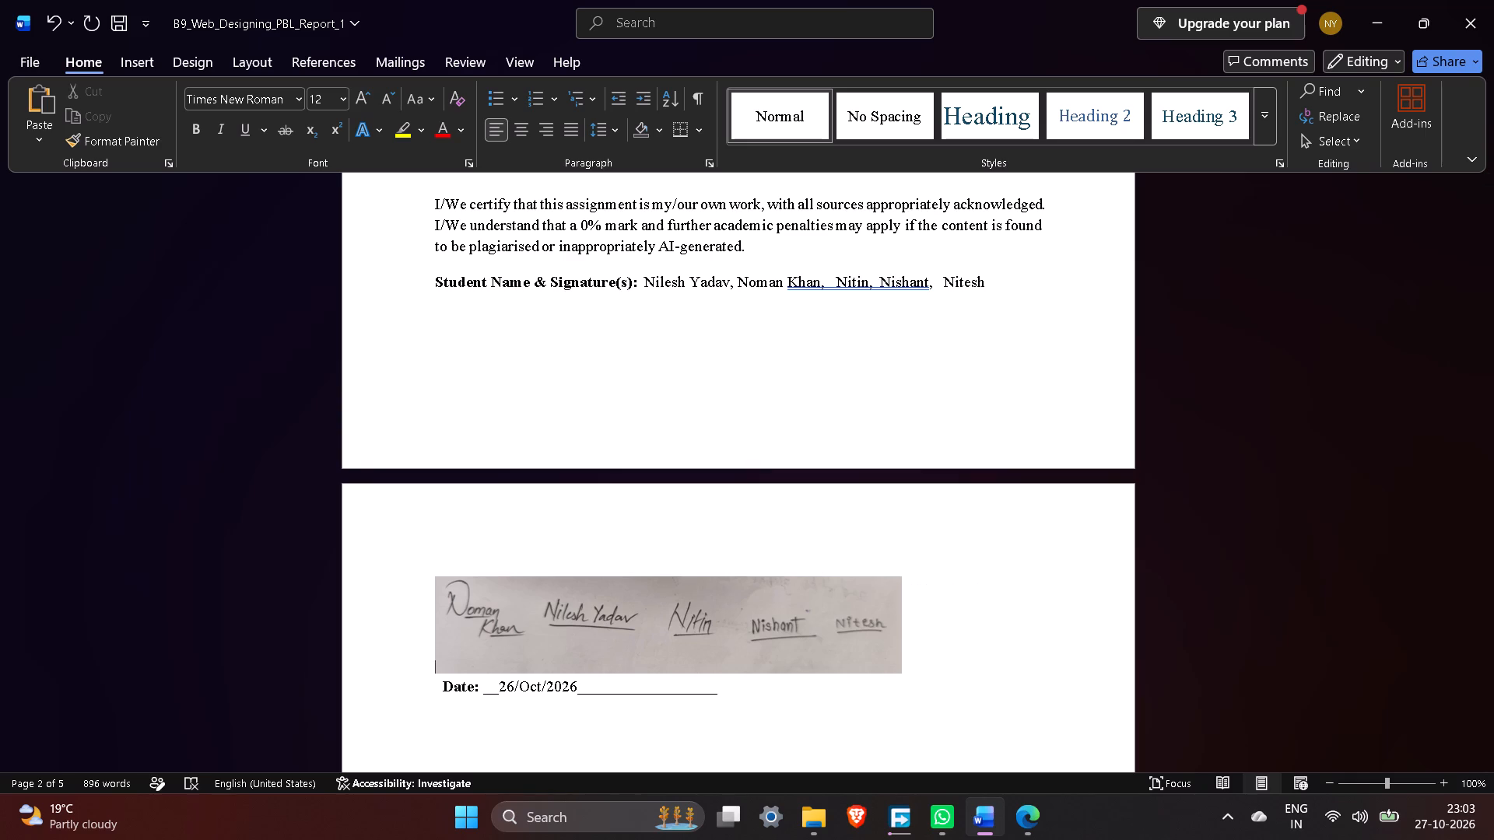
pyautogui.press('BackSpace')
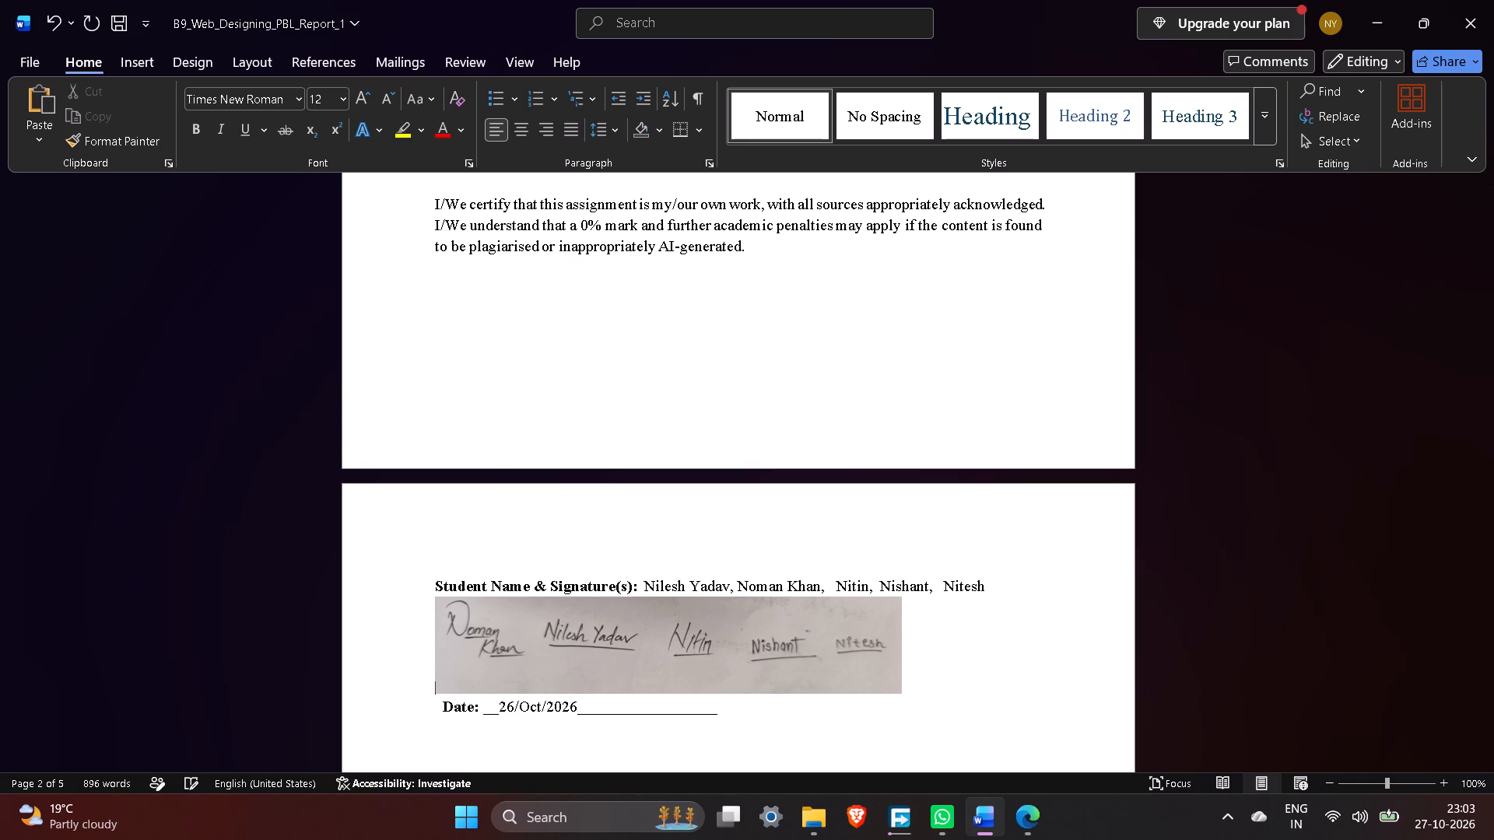
# Remove the two extra spaces before Nitin in the Student Name & Signature(s) line.
pyautogui.click(833, 586)
pyautogui.press('BackSpace')
pyautogui.press('BackSpace')
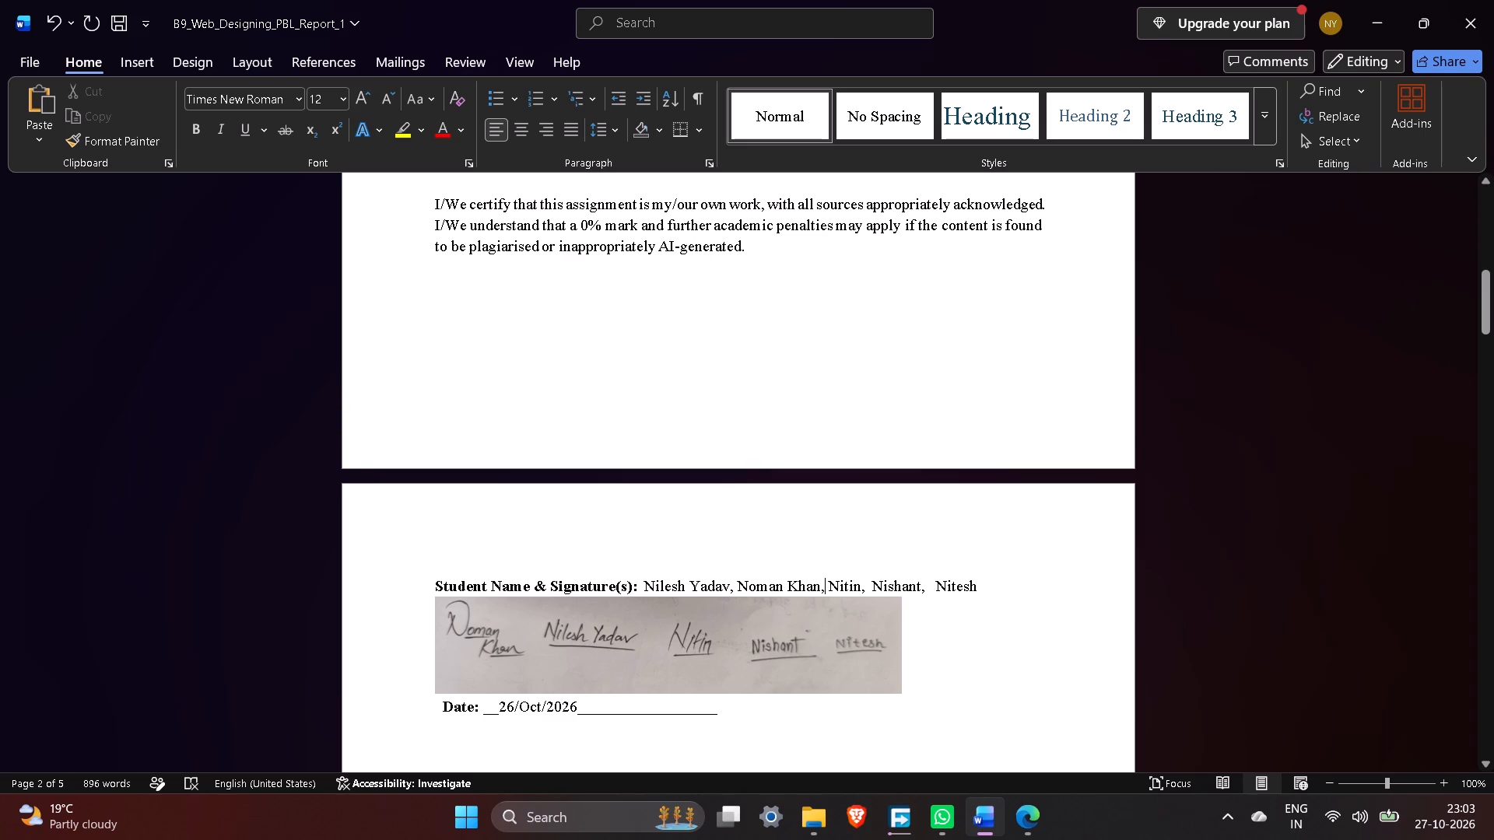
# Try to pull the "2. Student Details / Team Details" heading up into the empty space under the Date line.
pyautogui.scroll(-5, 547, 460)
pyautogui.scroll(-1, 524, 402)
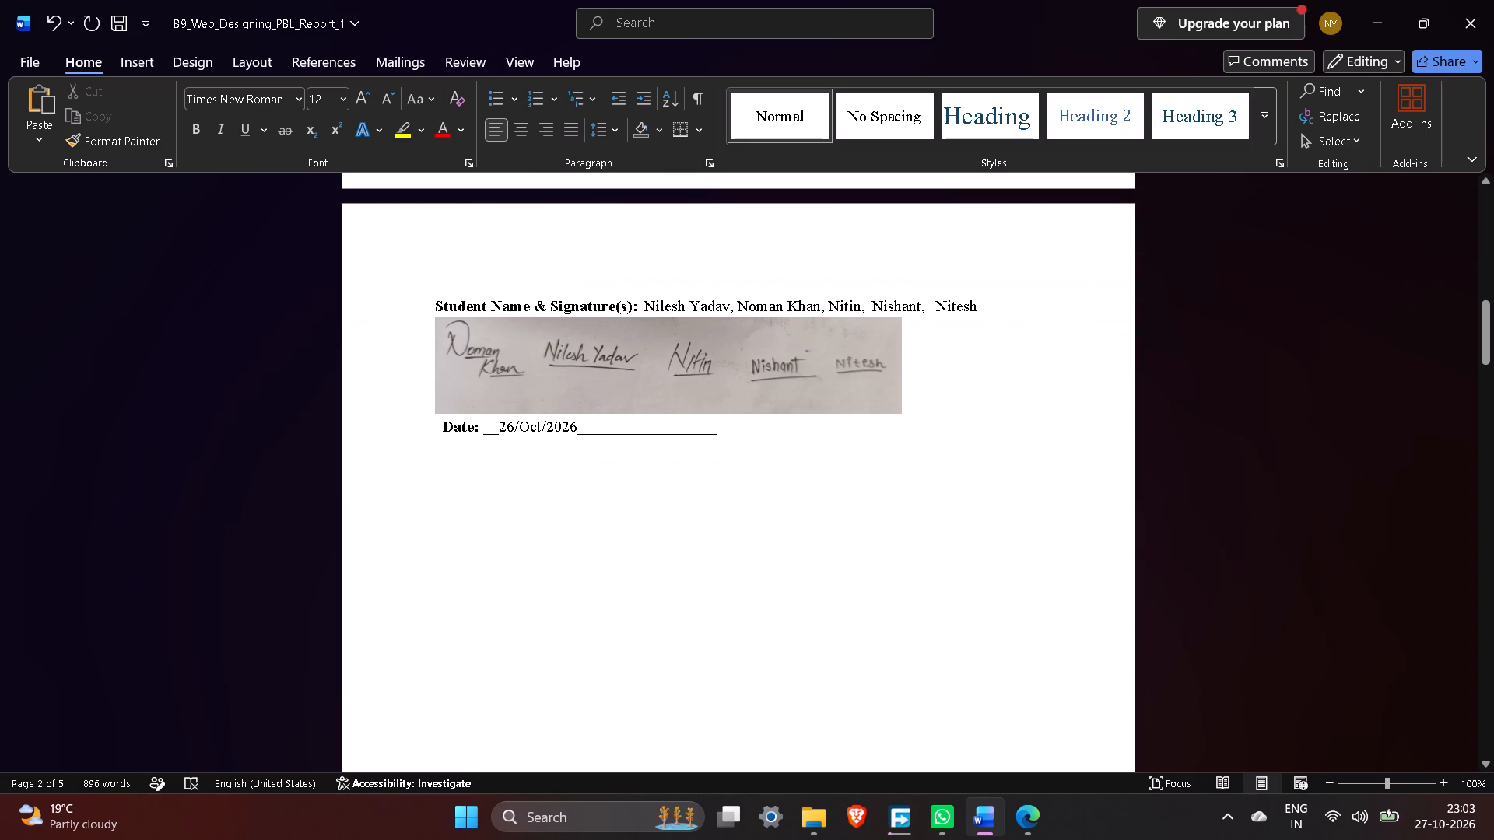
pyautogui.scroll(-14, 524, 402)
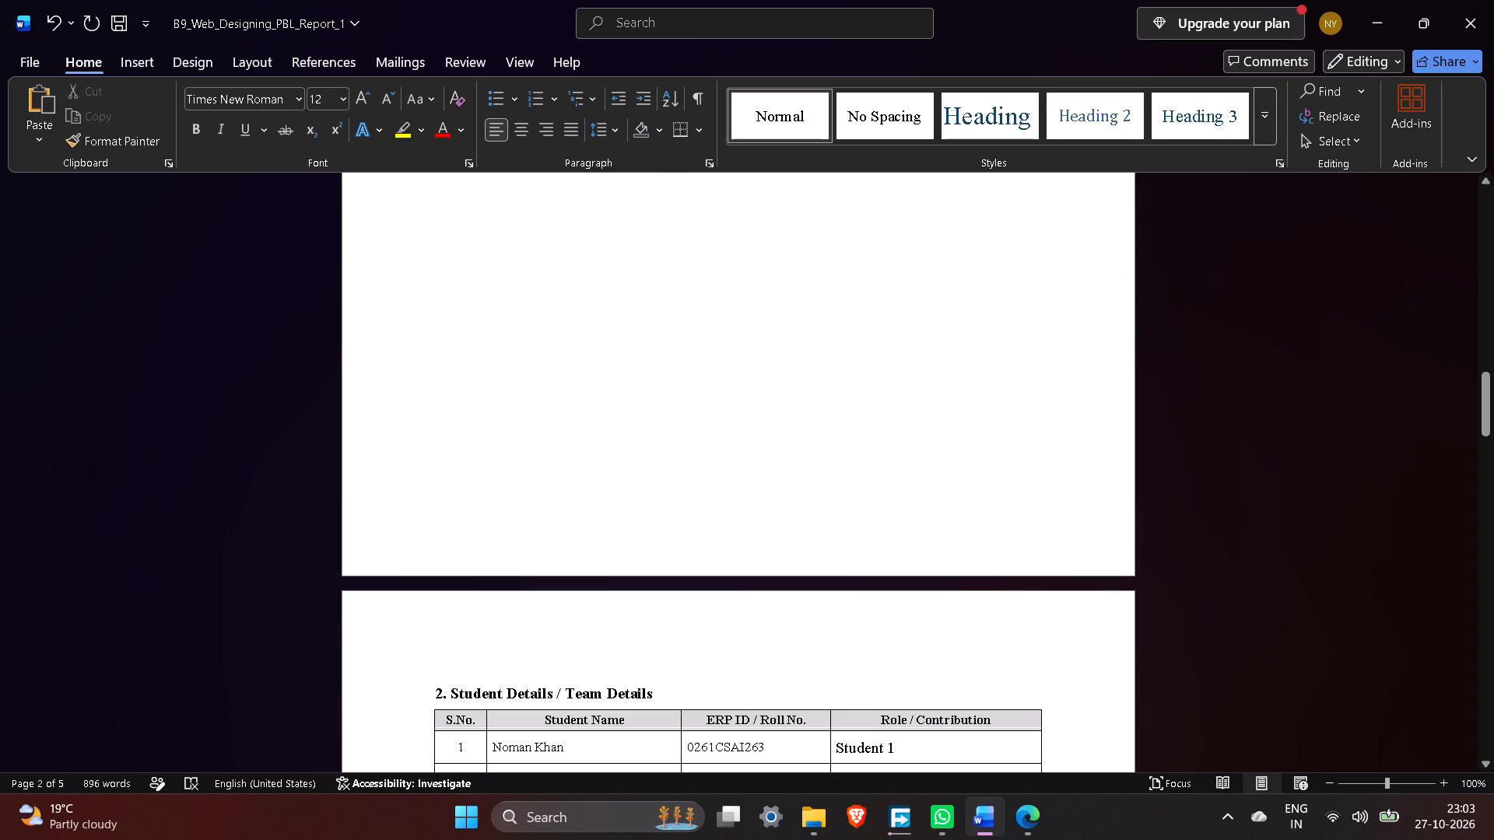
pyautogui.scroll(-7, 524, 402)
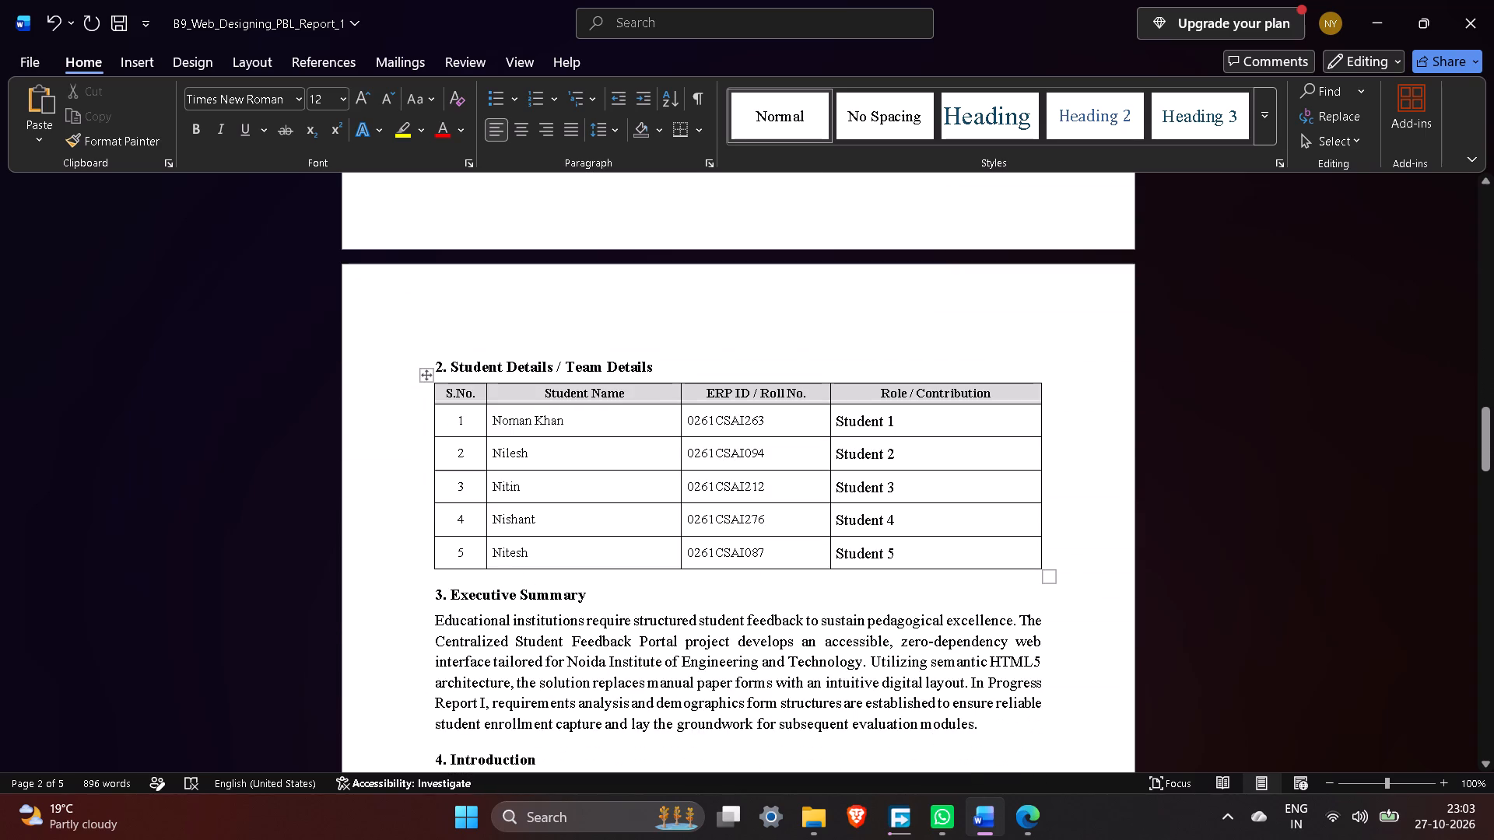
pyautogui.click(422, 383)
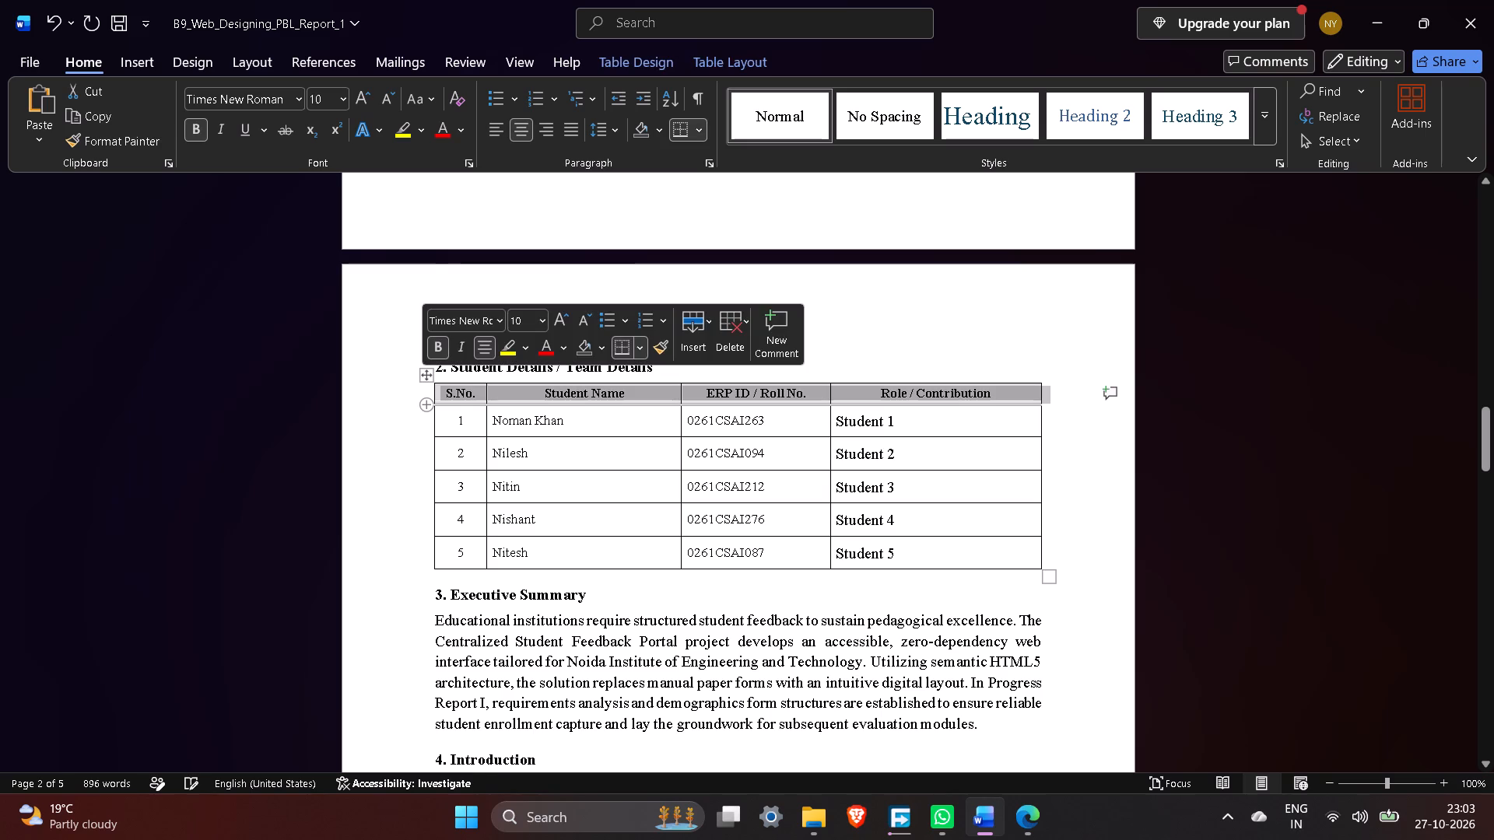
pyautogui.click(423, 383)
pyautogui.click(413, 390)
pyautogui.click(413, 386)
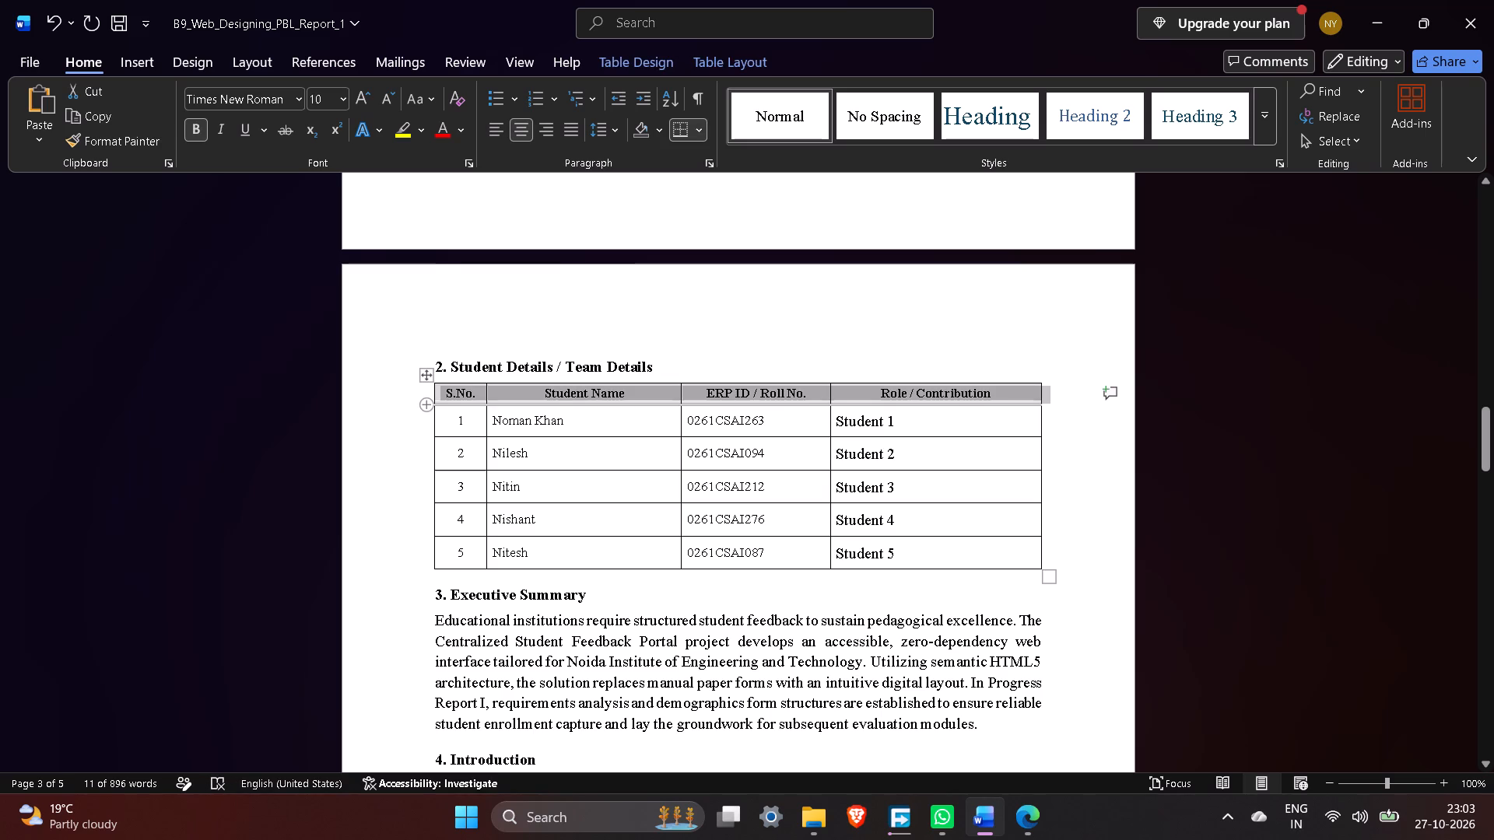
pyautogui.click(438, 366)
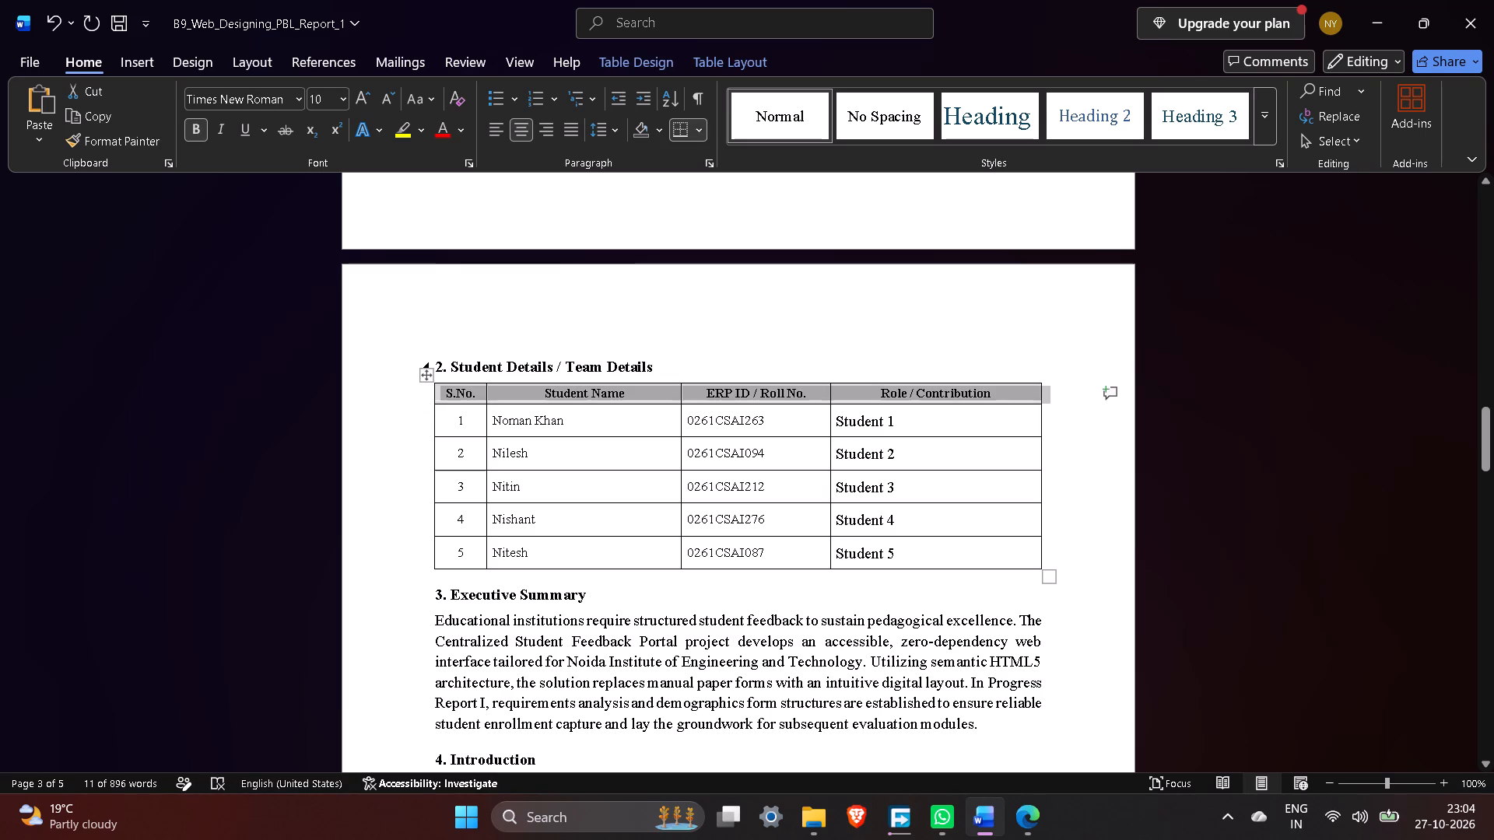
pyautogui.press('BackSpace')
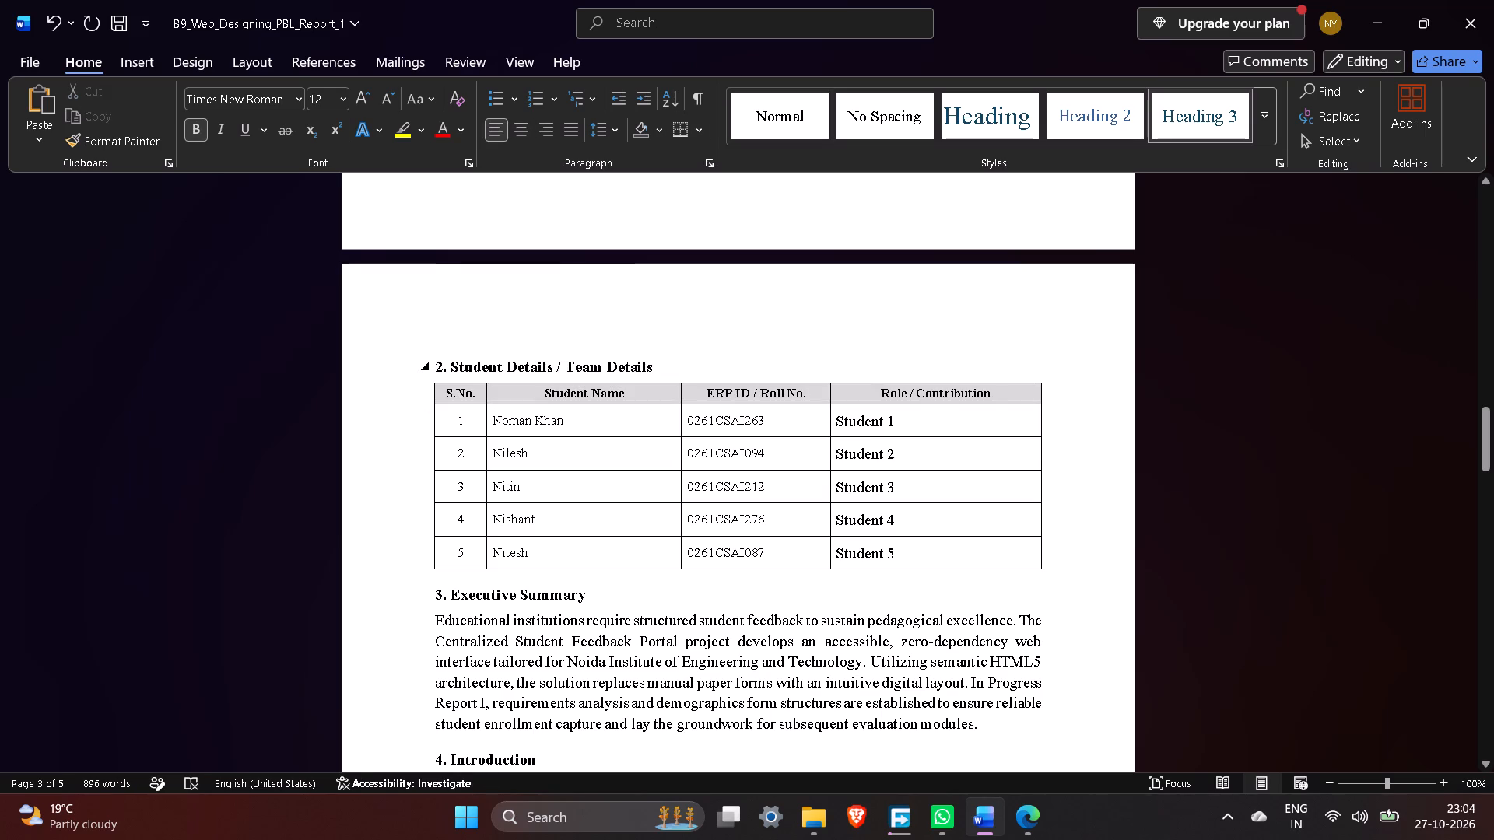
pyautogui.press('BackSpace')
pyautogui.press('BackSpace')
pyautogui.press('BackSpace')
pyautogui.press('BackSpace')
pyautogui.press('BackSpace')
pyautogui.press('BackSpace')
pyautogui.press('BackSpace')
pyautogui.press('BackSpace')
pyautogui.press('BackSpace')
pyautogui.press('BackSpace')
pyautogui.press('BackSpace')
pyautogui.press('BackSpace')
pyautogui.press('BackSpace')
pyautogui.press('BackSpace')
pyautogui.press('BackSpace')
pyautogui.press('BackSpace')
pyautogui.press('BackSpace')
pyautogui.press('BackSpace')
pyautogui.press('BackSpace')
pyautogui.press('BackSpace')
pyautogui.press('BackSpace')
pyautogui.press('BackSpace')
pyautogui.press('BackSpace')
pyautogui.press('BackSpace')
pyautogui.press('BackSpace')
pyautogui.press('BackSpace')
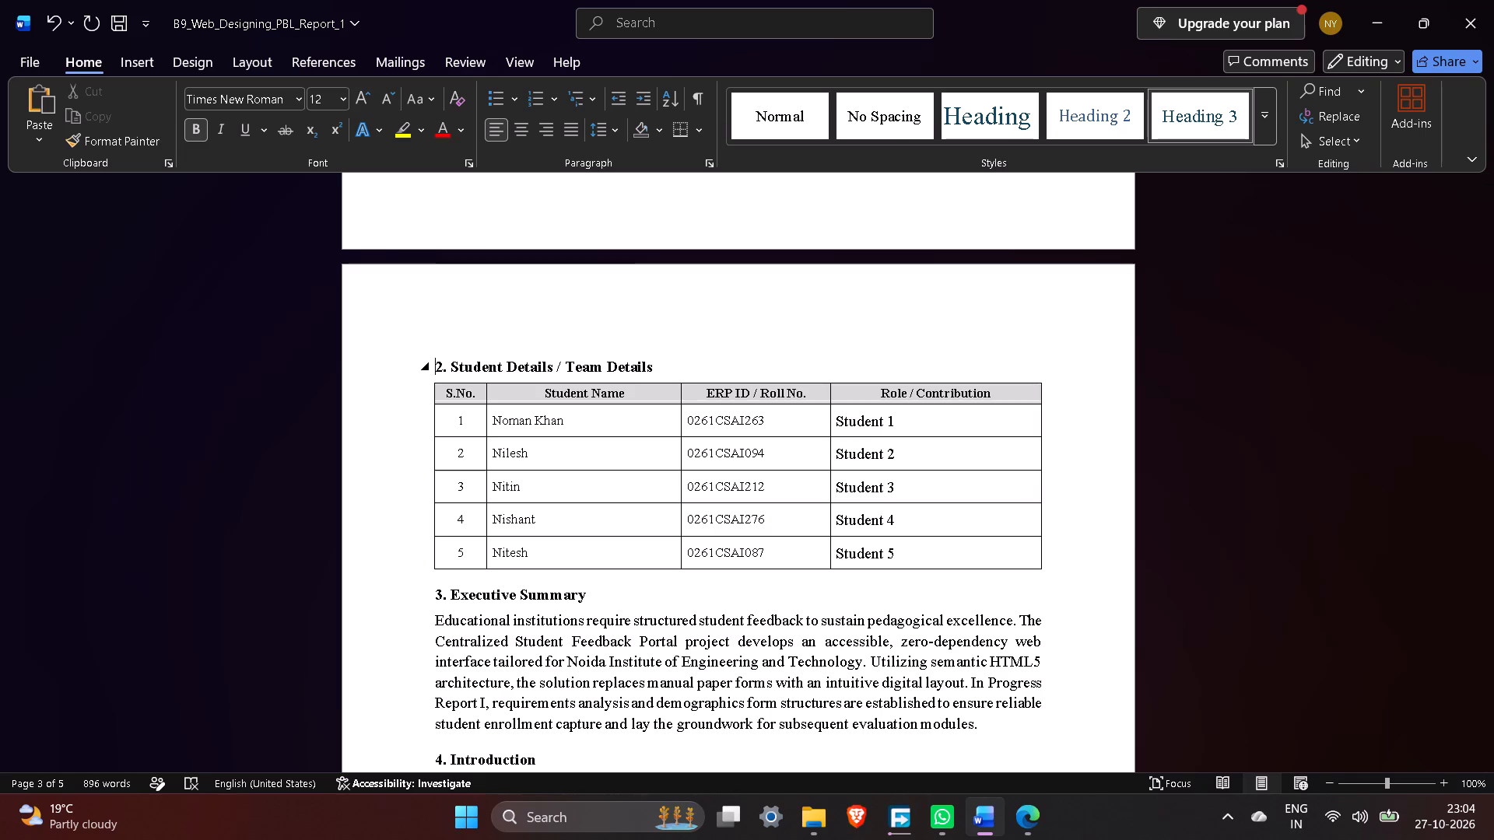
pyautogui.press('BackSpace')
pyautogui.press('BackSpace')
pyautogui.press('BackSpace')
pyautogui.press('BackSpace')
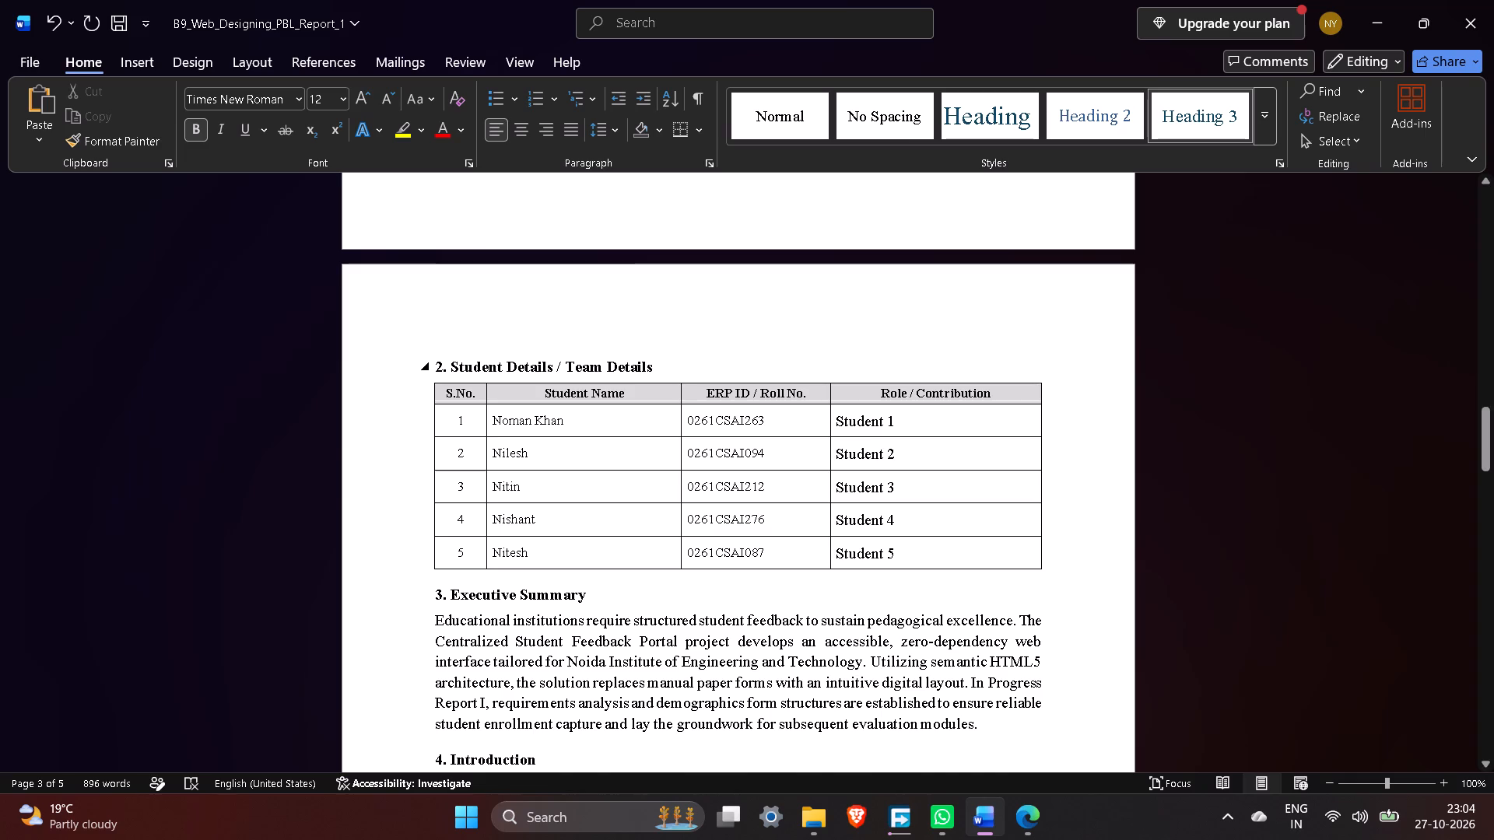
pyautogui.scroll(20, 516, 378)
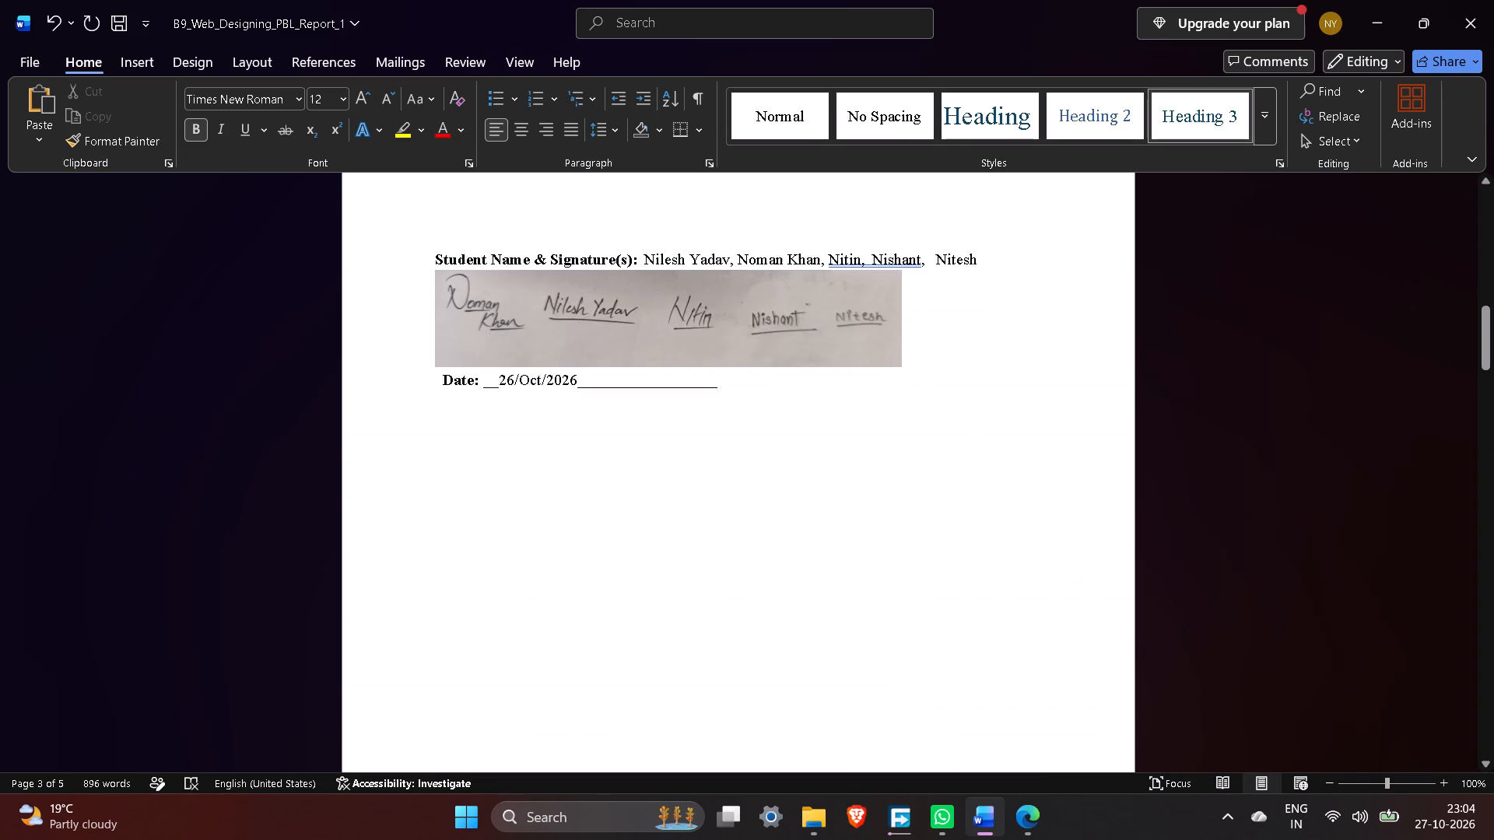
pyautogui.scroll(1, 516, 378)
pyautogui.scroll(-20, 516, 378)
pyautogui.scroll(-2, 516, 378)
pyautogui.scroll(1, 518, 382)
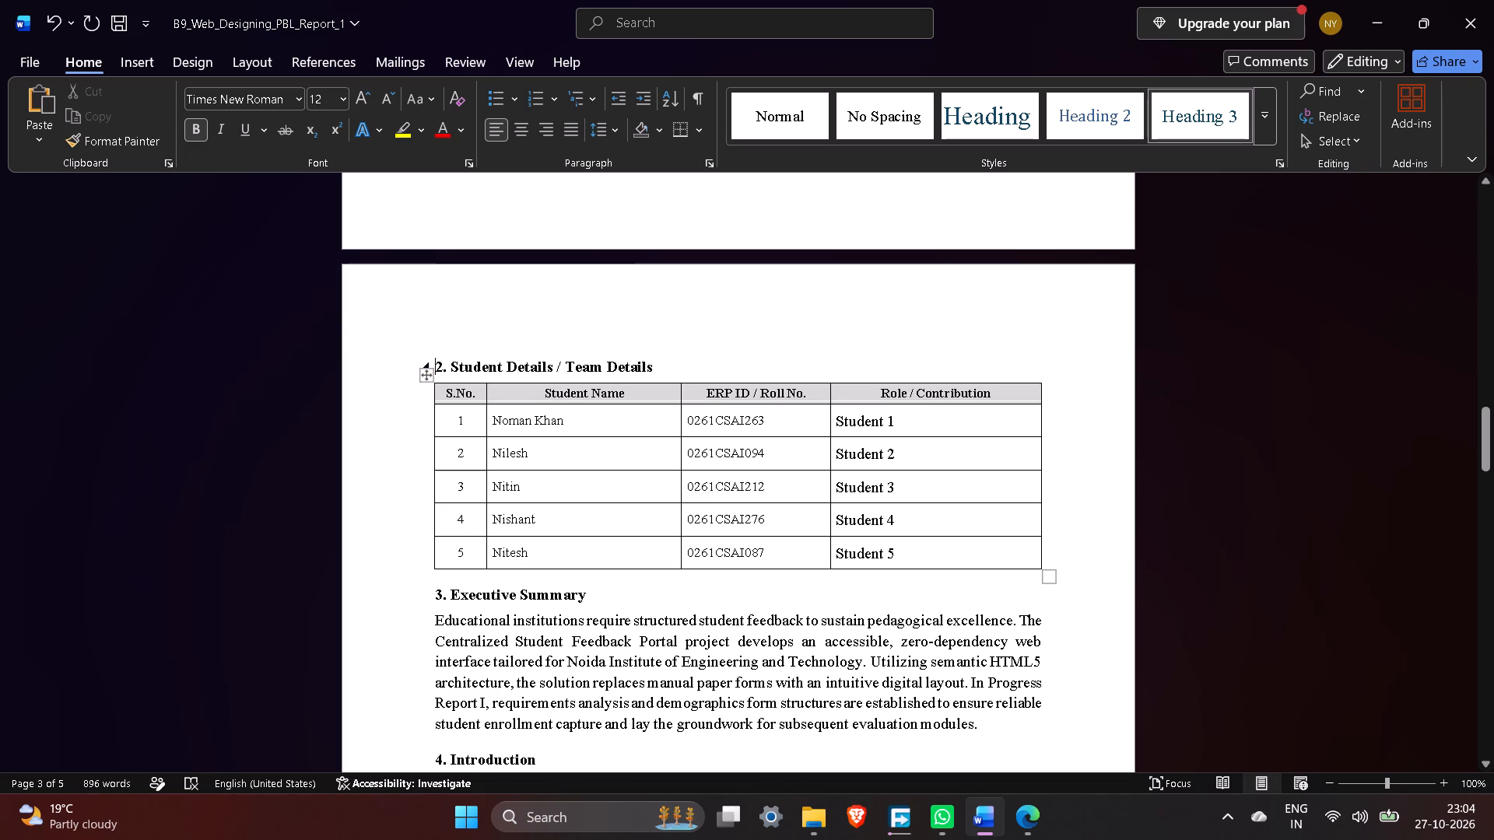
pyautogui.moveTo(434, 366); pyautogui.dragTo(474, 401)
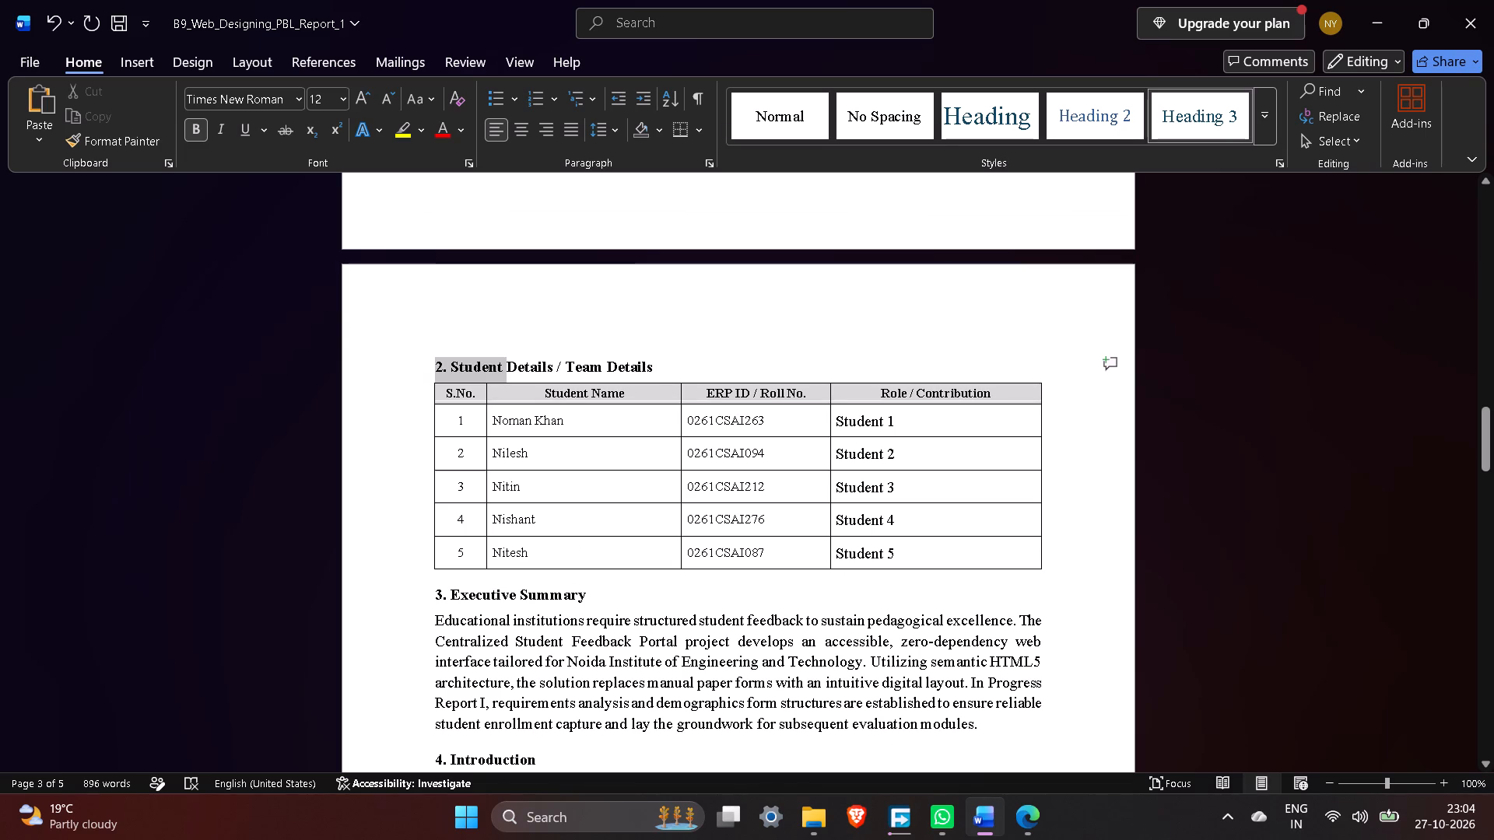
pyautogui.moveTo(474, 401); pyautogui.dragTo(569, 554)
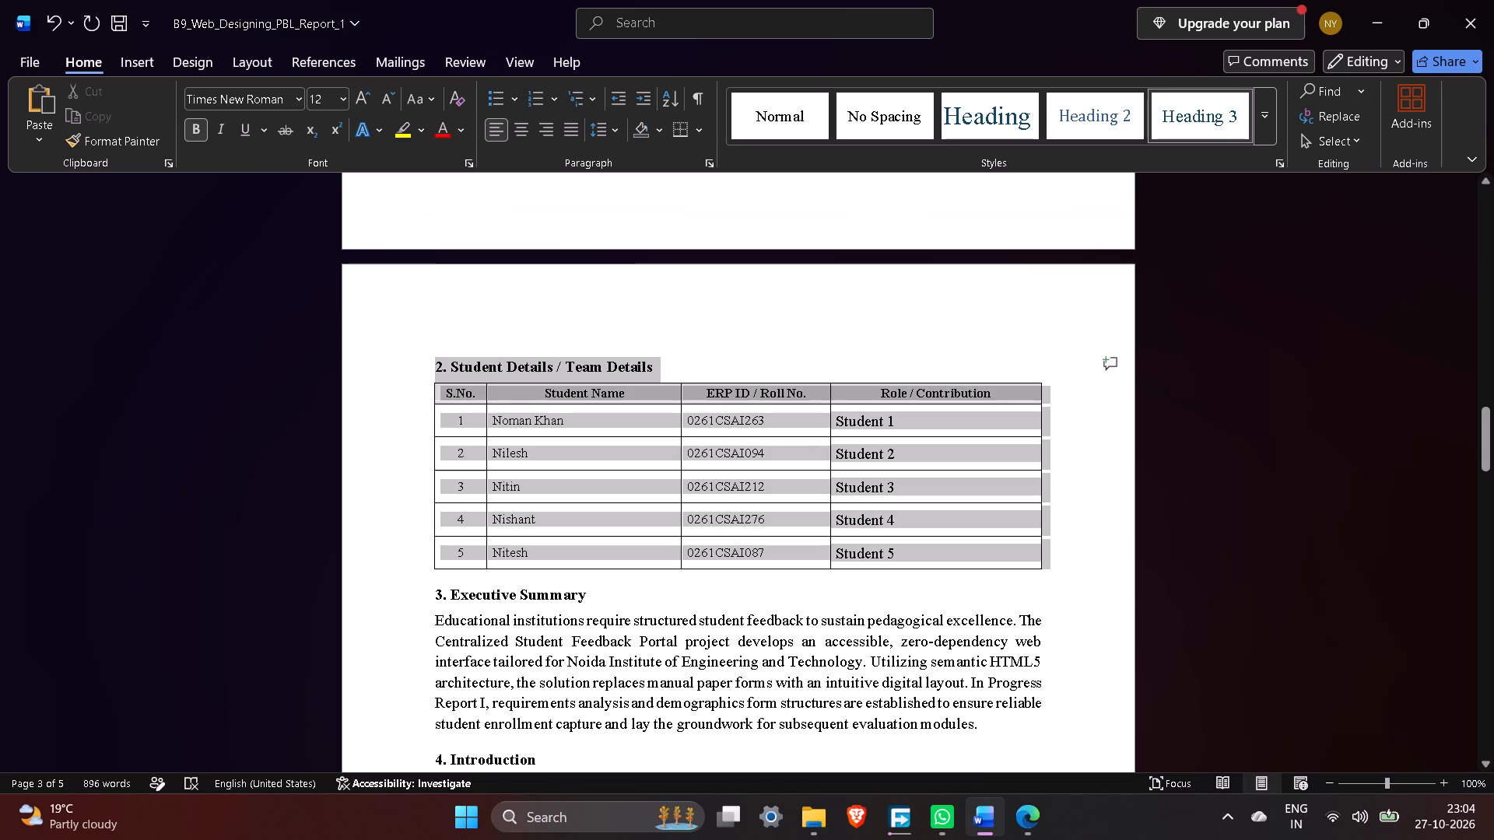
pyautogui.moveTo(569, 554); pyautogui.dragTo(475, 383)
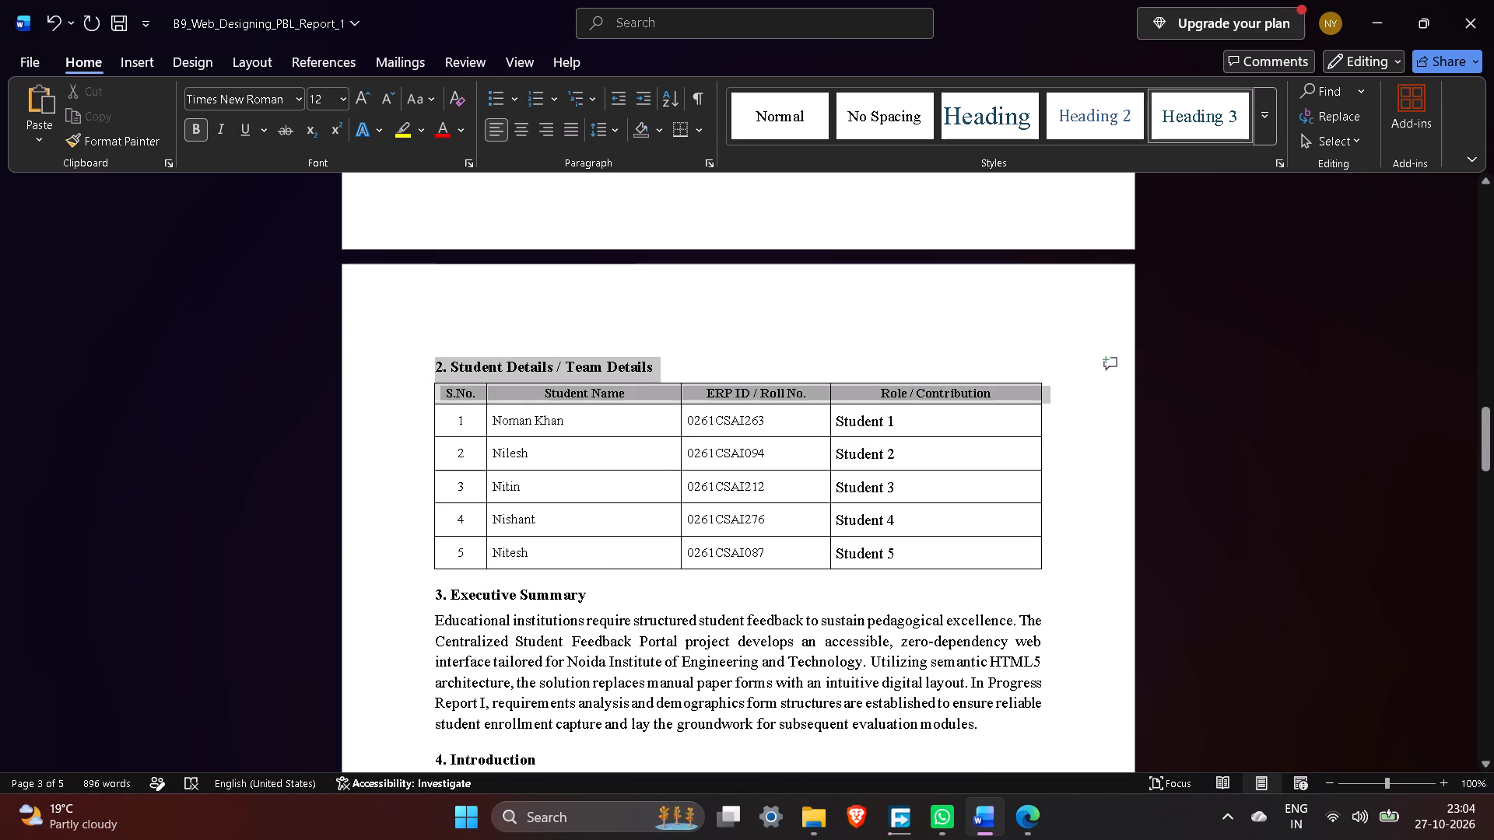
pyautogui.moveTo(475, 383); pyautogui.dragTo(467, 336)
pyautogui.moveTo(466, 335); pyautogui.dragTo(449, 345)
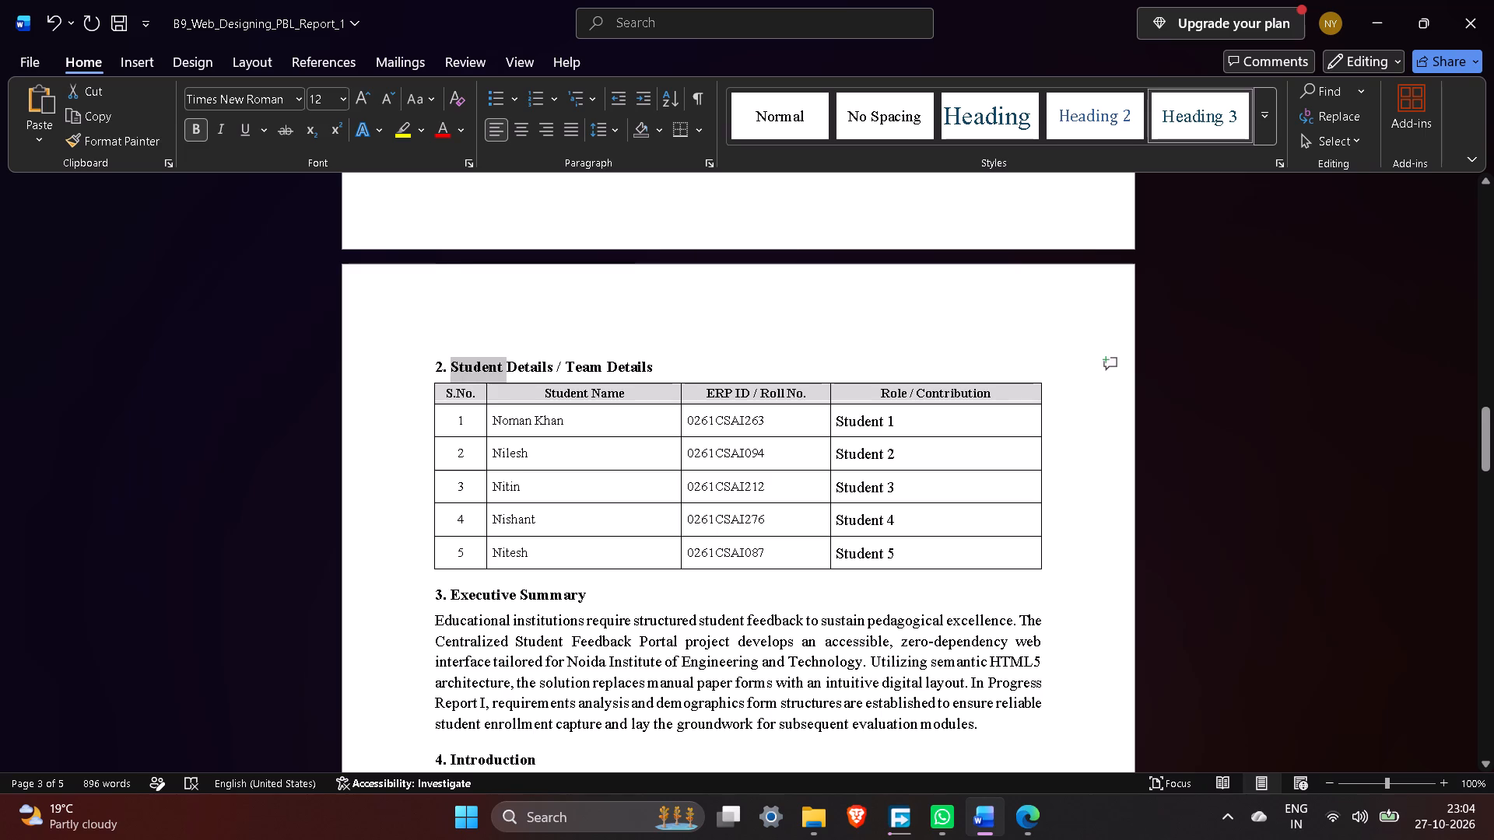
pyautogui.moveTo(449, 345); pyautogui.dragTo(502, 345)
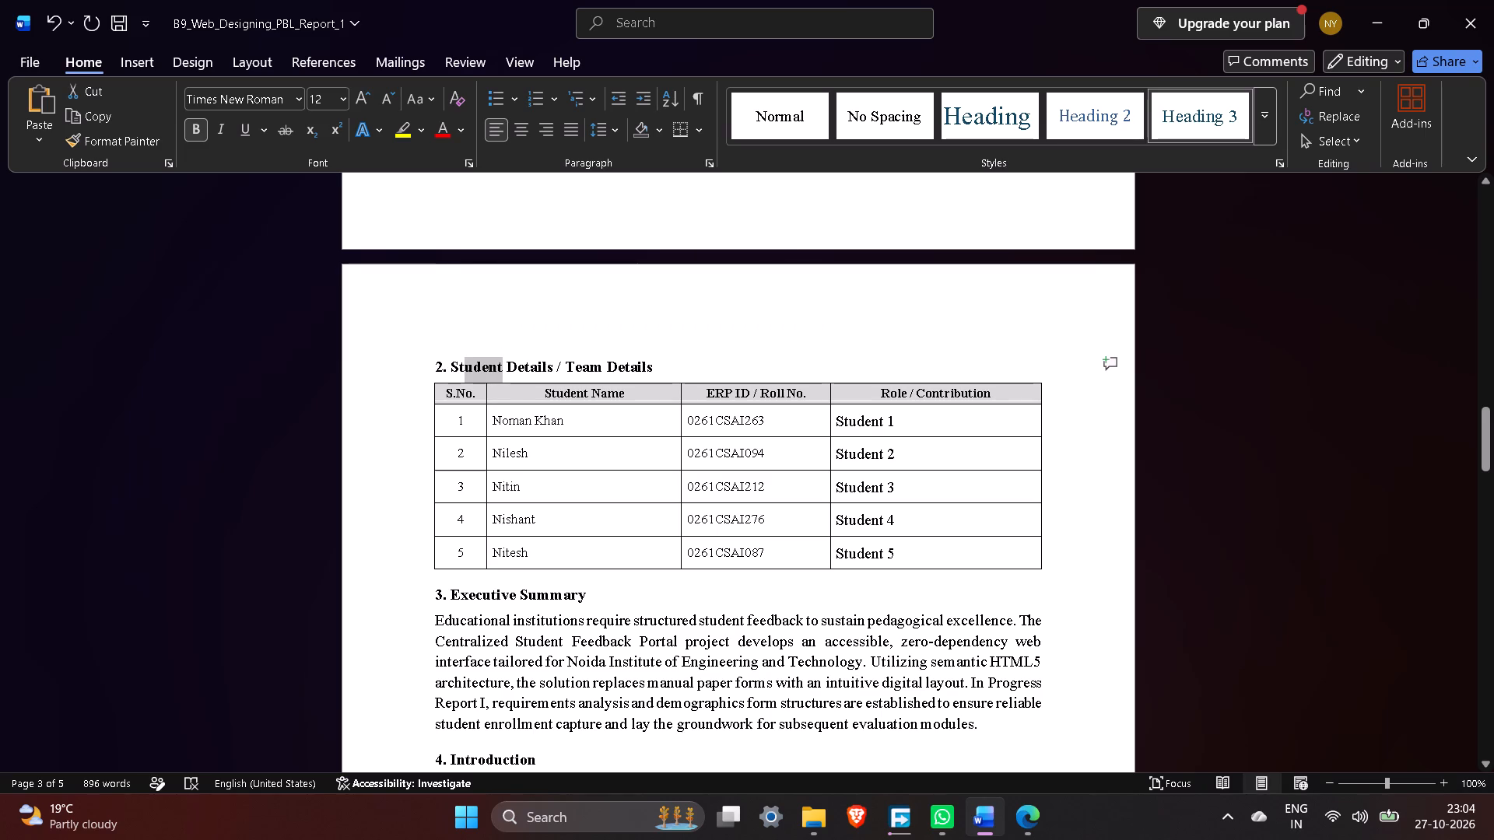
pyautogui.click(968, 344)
# Review the first page's details table and Student Declaration text.
pyautogui.scroll(14, 679, 351)
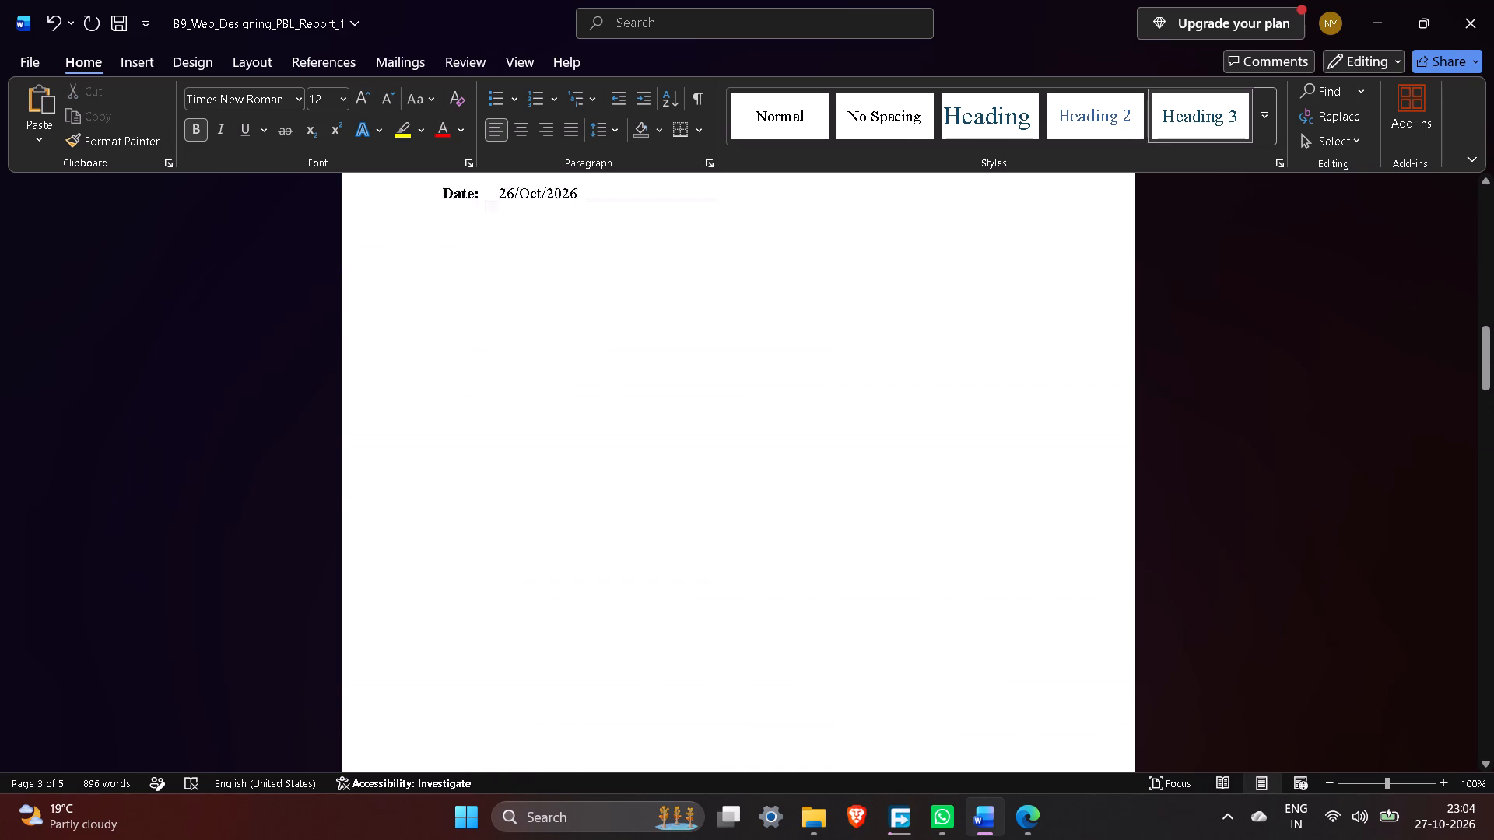
pyautogui.scroll(19, 679, 352)
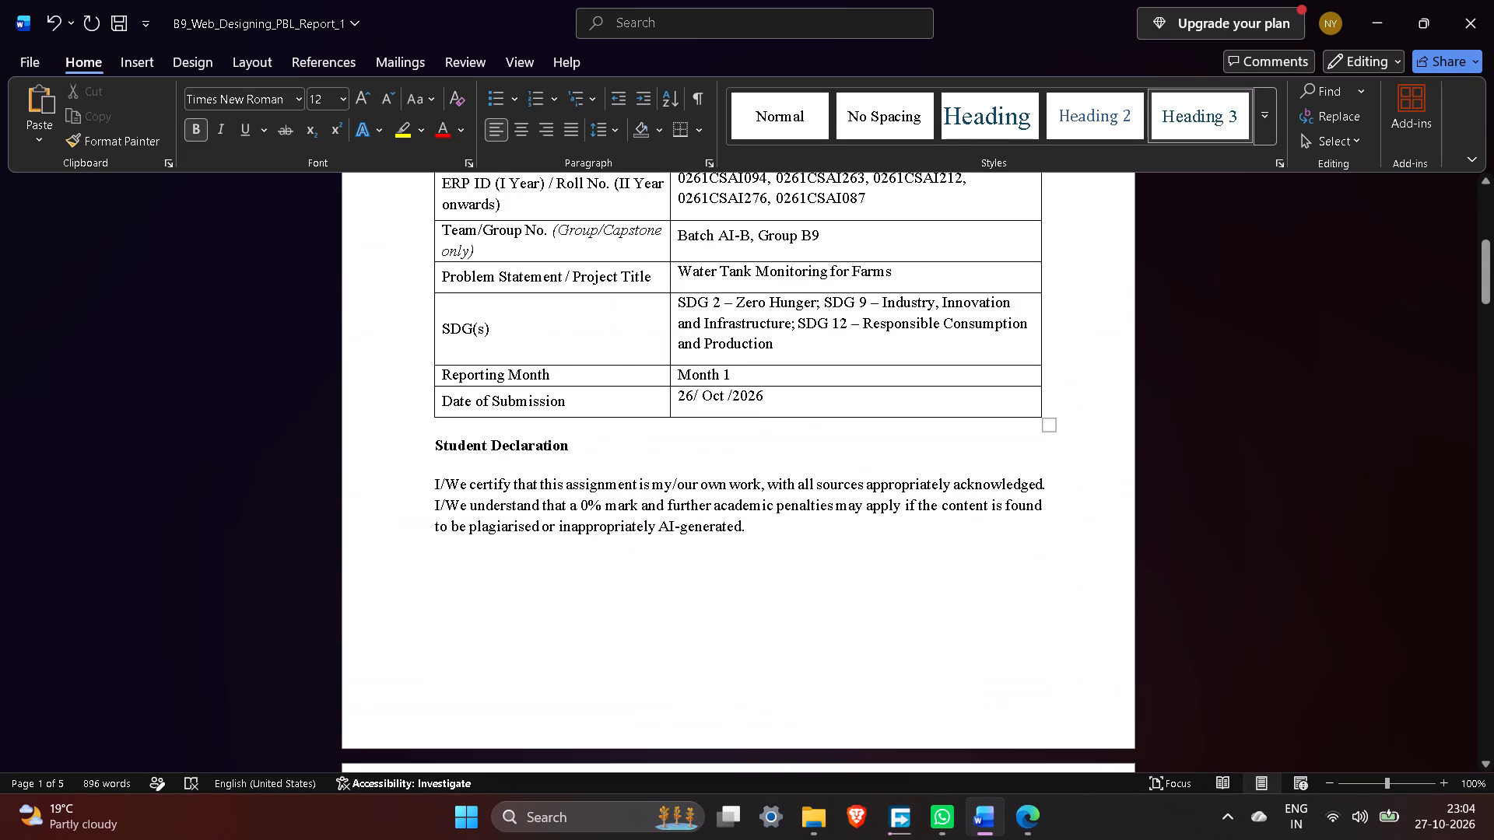
pyautogui.scroll(9, 679, 352)
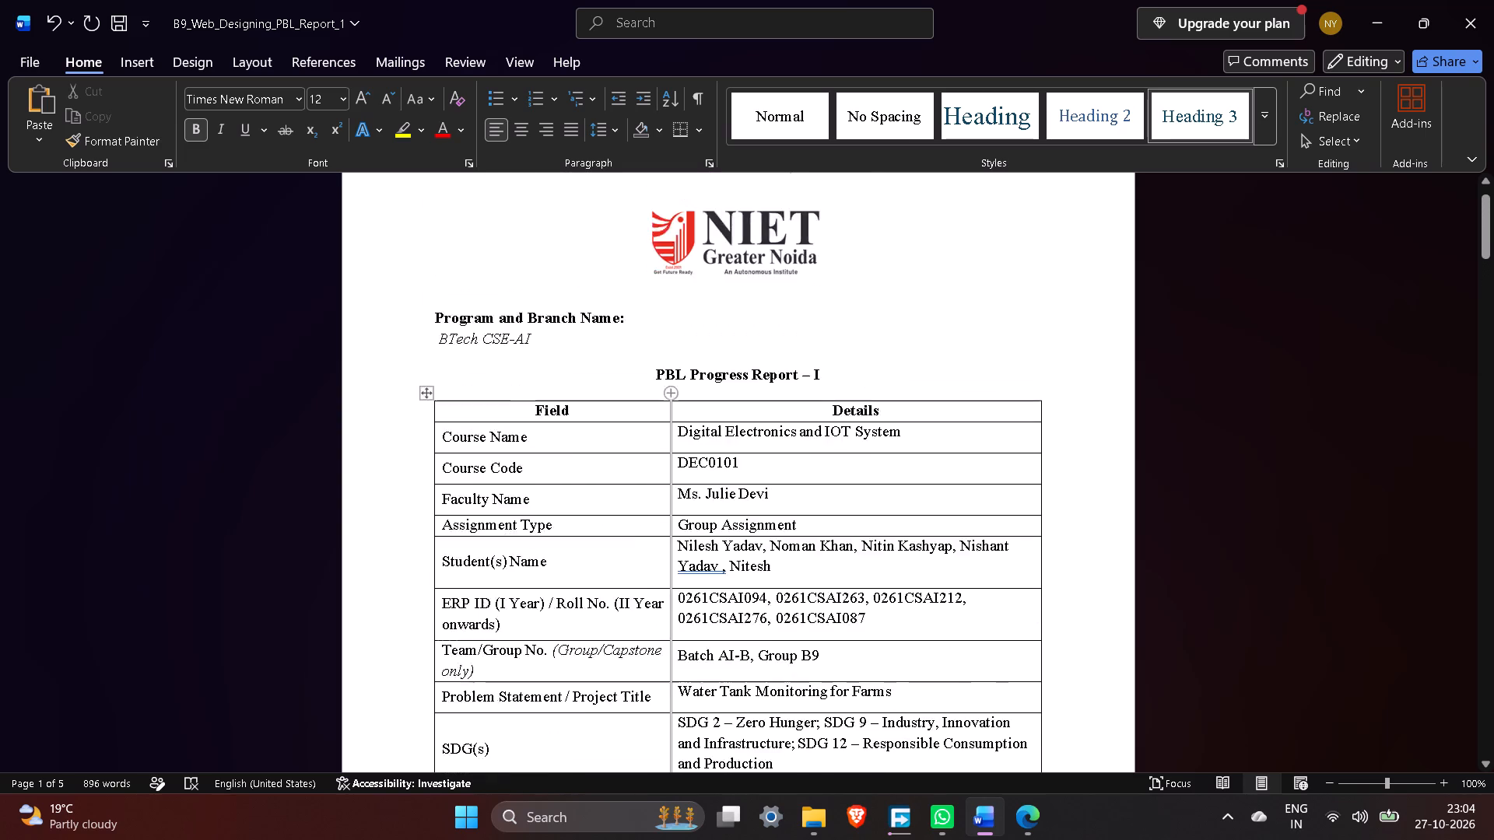
pyautogui.scroll(1, 679, 352)
pyautogui.scroll(-5, 679, 352)
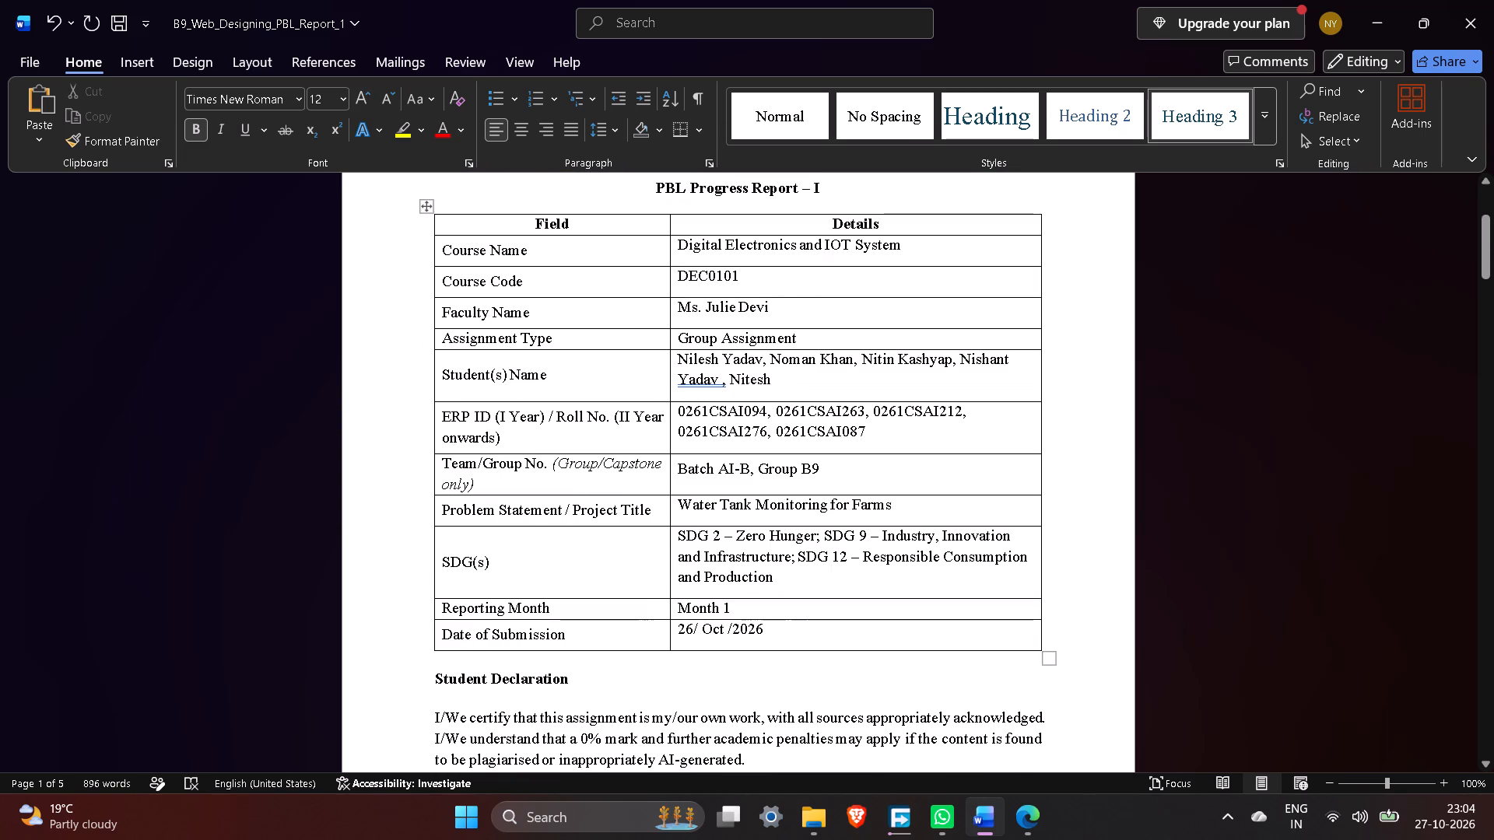
pyautogui.scroll(1, 679, 352)
pyautogui.scroll(-4, 679, 352)
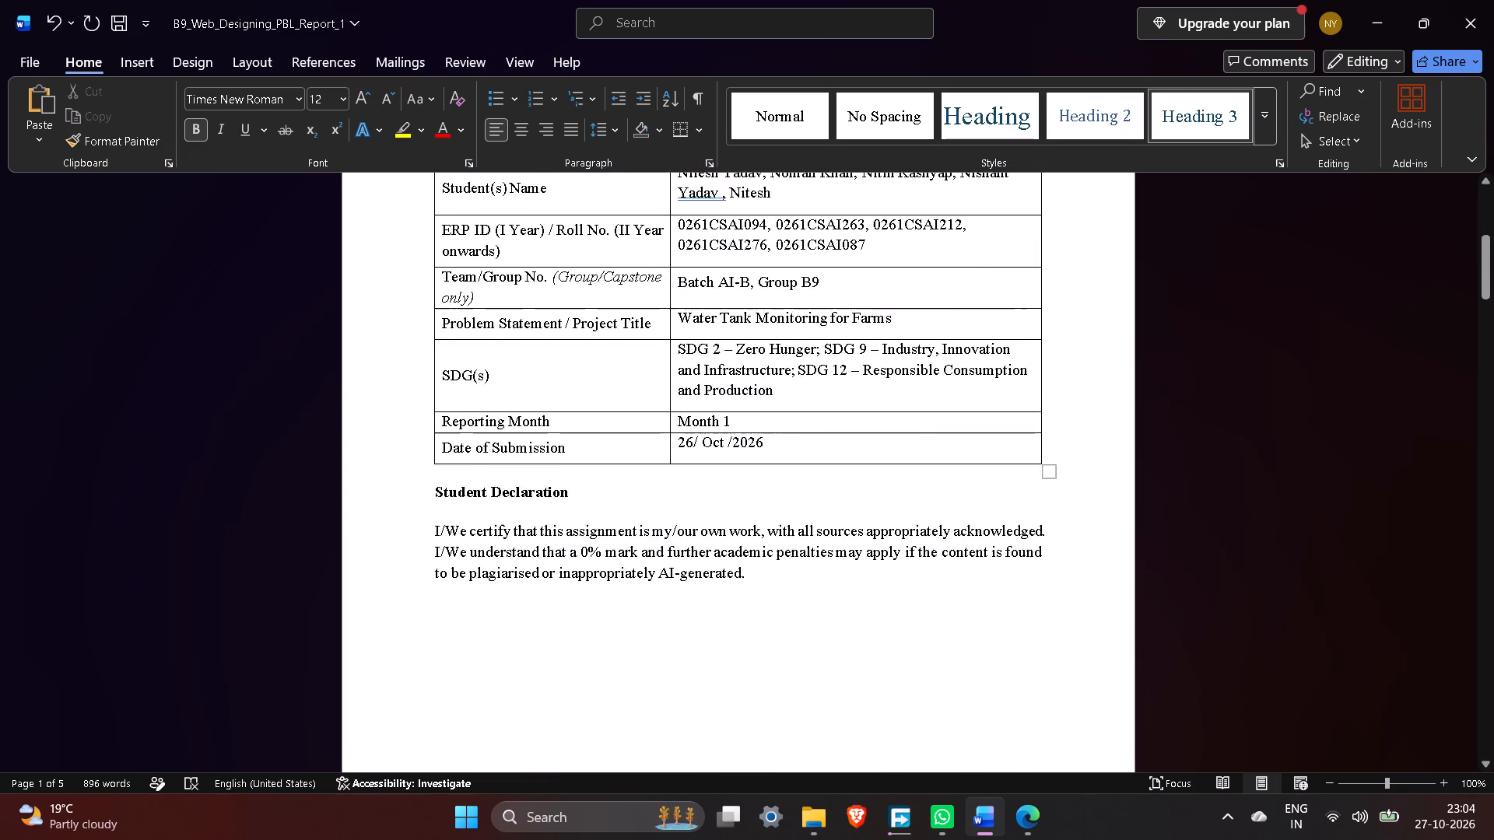
# Scale down the whole table under "2. Student Details / Team Details" to about four fifths of its width.
pyautogui.scroll(-17, 679, 352)
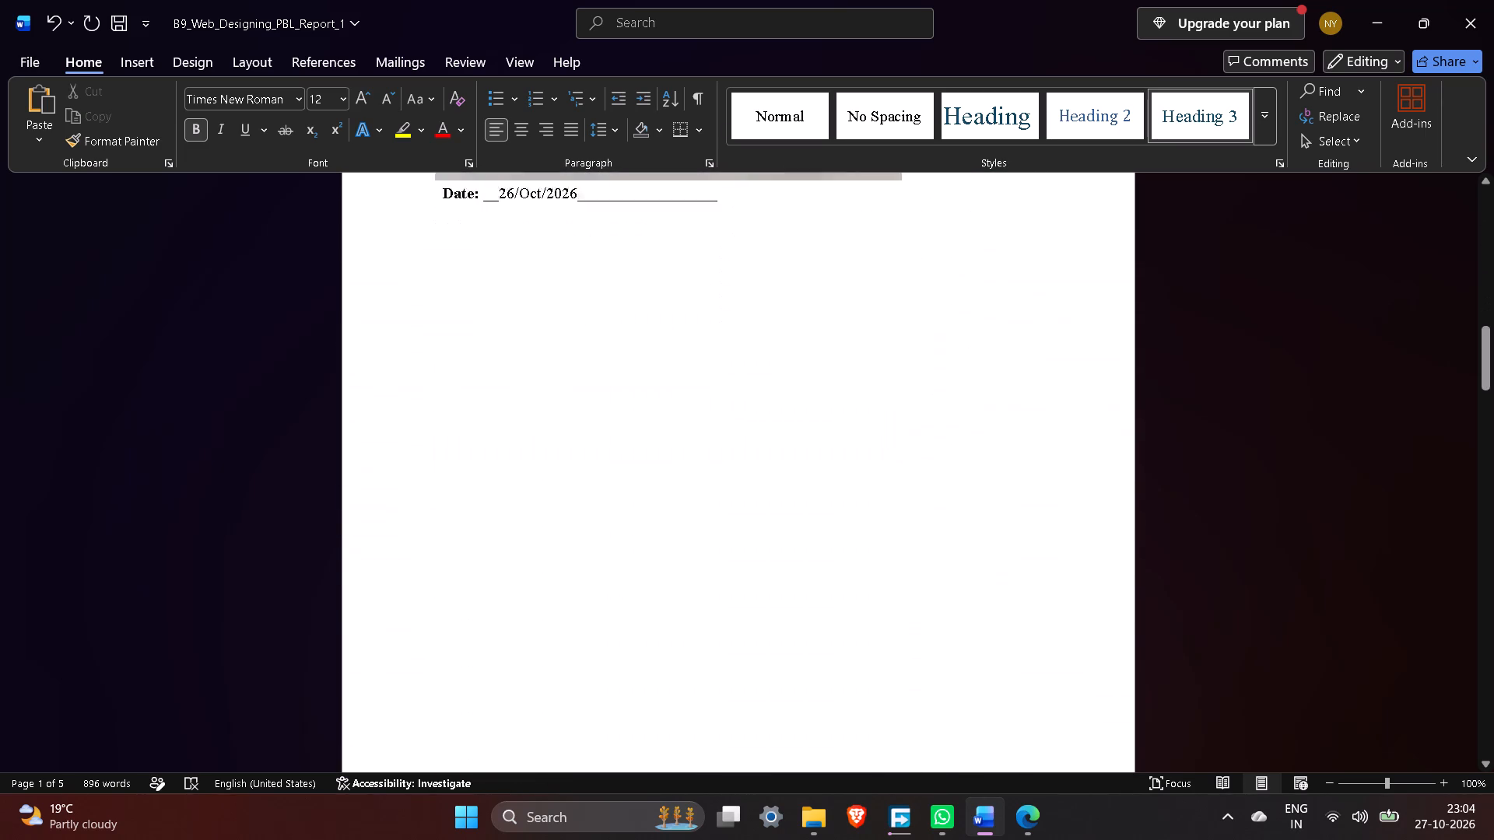
pyautogui.scroll(-11, 679, 355)
pyautogui.scroll(2, 679, 356)
pyautogui.scroll(-7, 679, 356)
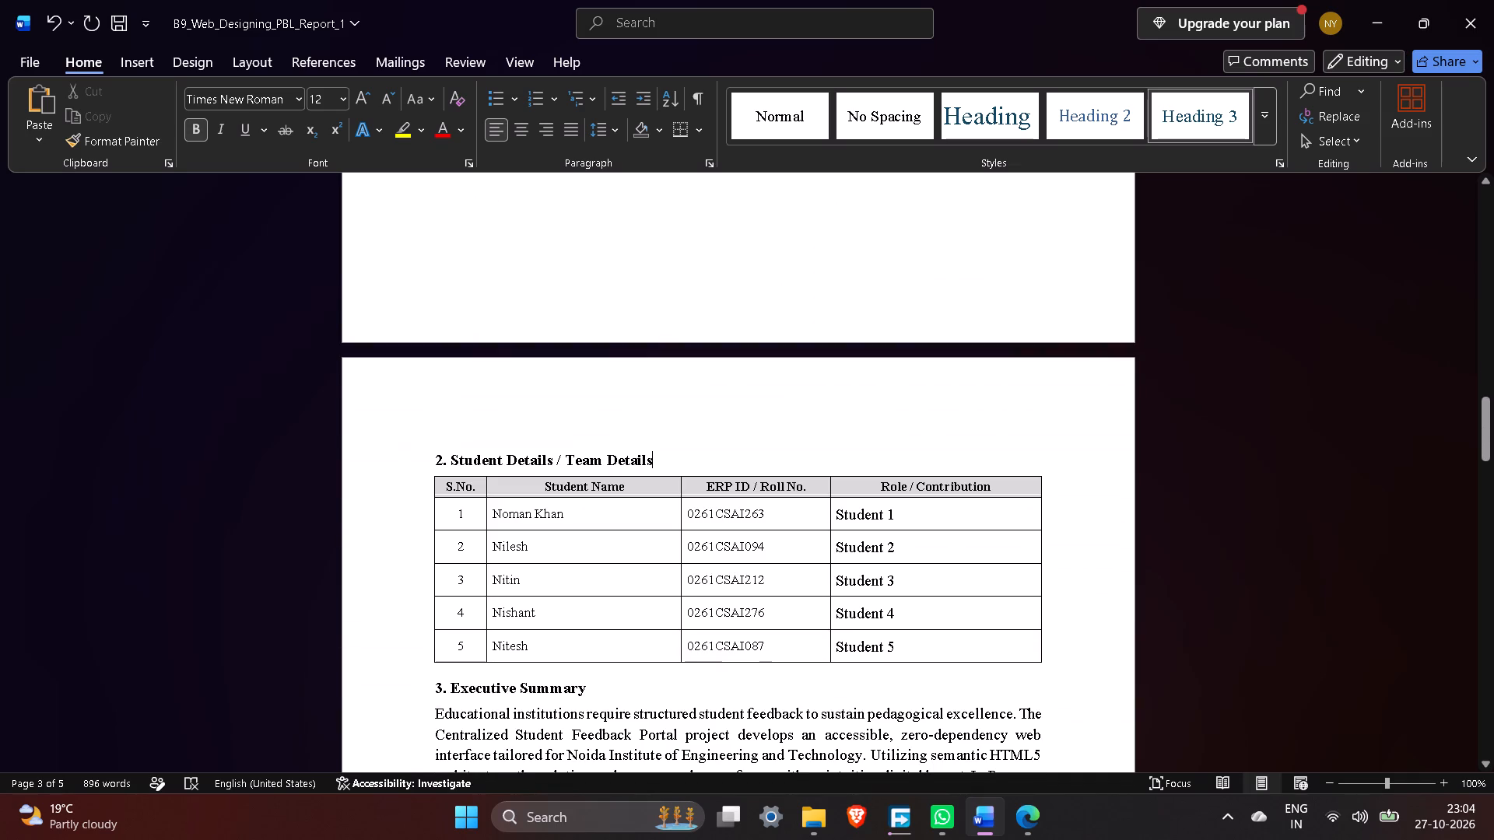
pyautogui.moveTo(1043, 667); pyautogui.dragTo(1043, 665)
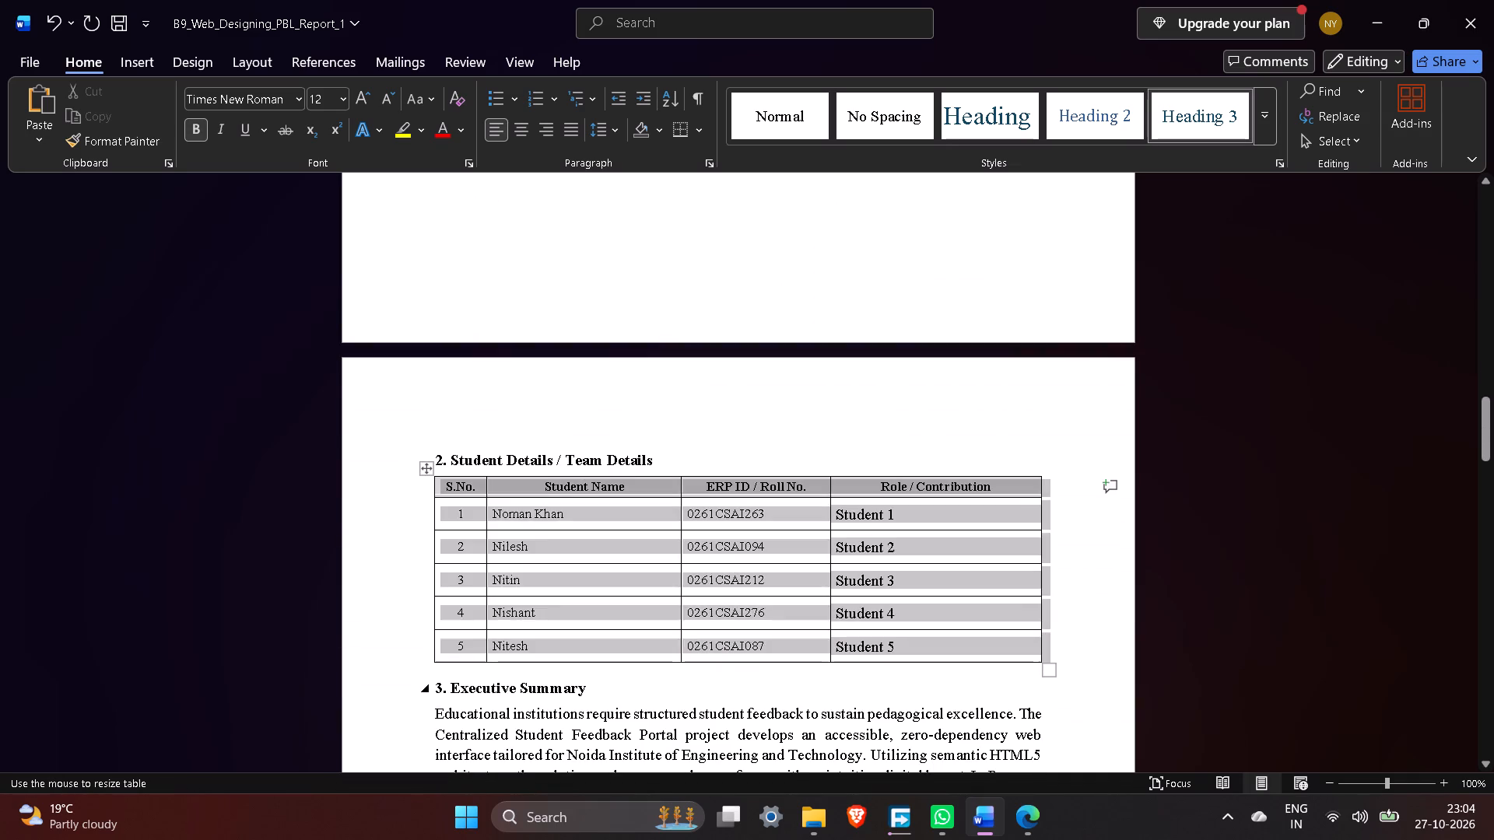
pyautogui.moveTo(1043, 665); pyautogui.dragTo(971, 170)
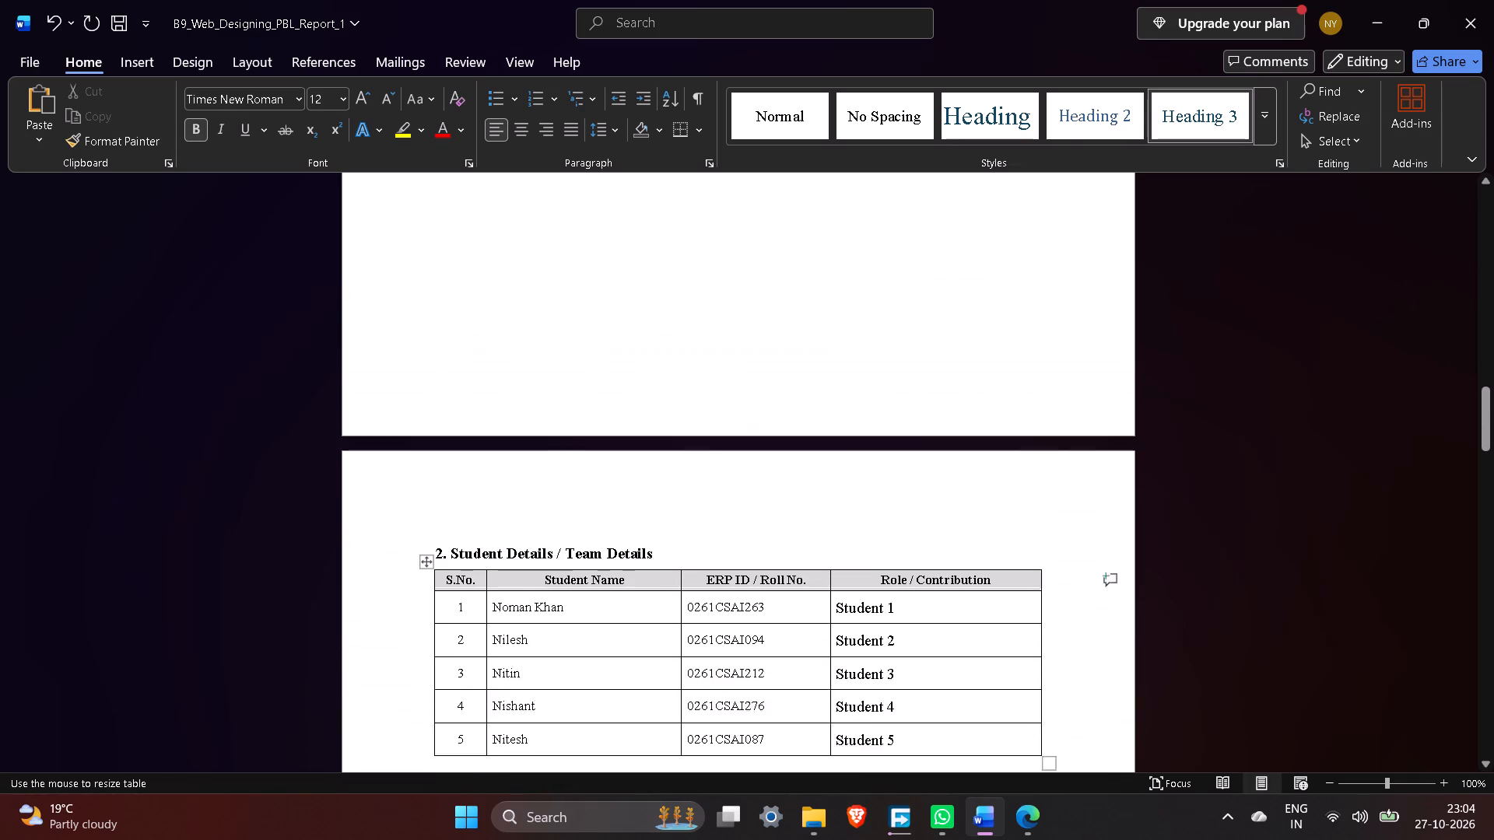
pyautogui.moveTo(971, 170); pyautogui.dragTo(968, 170)
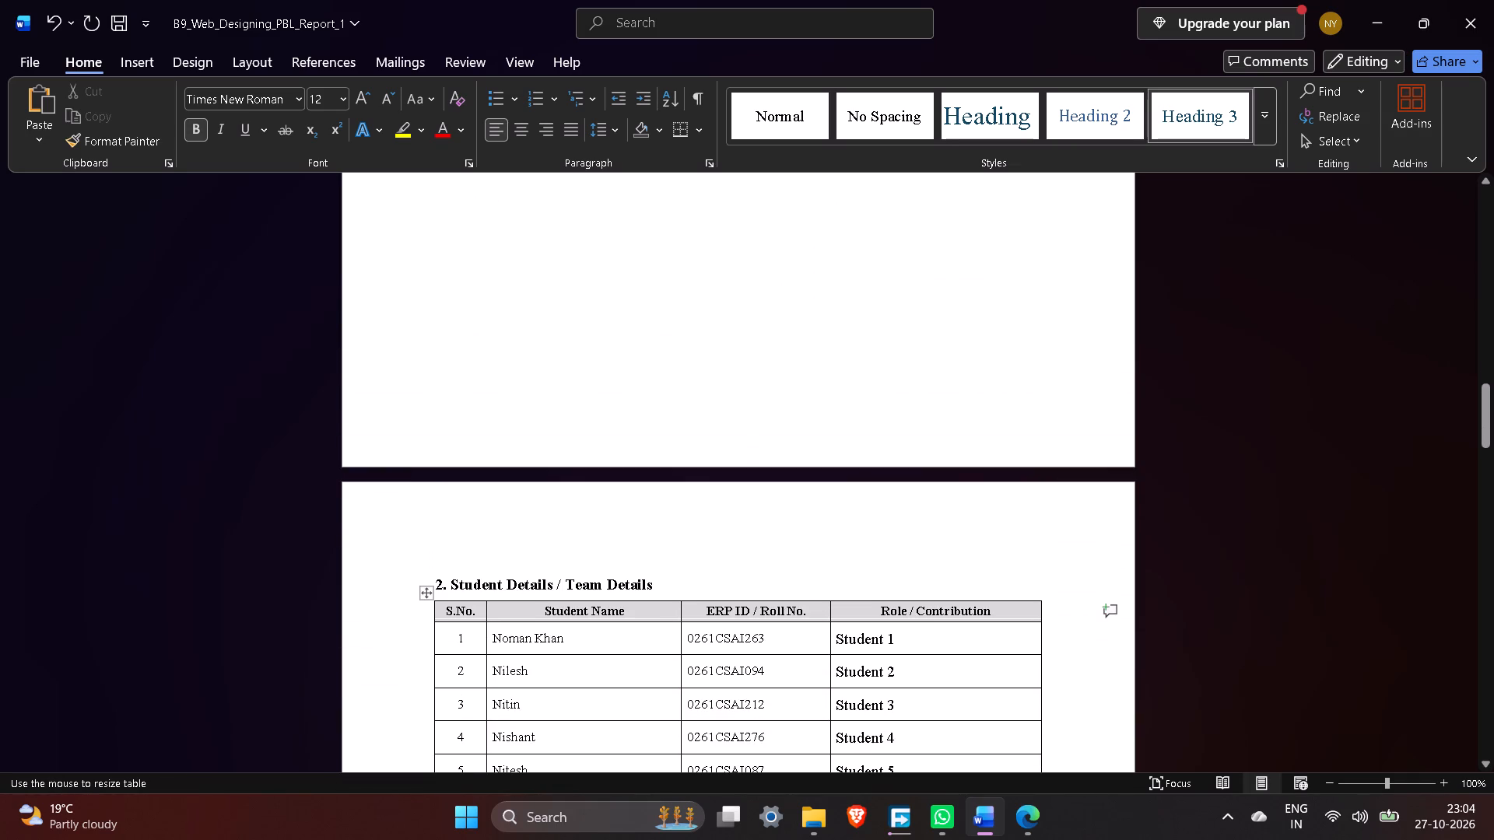
pyautogui.moveTo(968, 170); pyautogui.dragTo(1001, 370)
pyautogui.scroll(5, 968, 170)
pyautogui.scroll(14, 1001, 370)
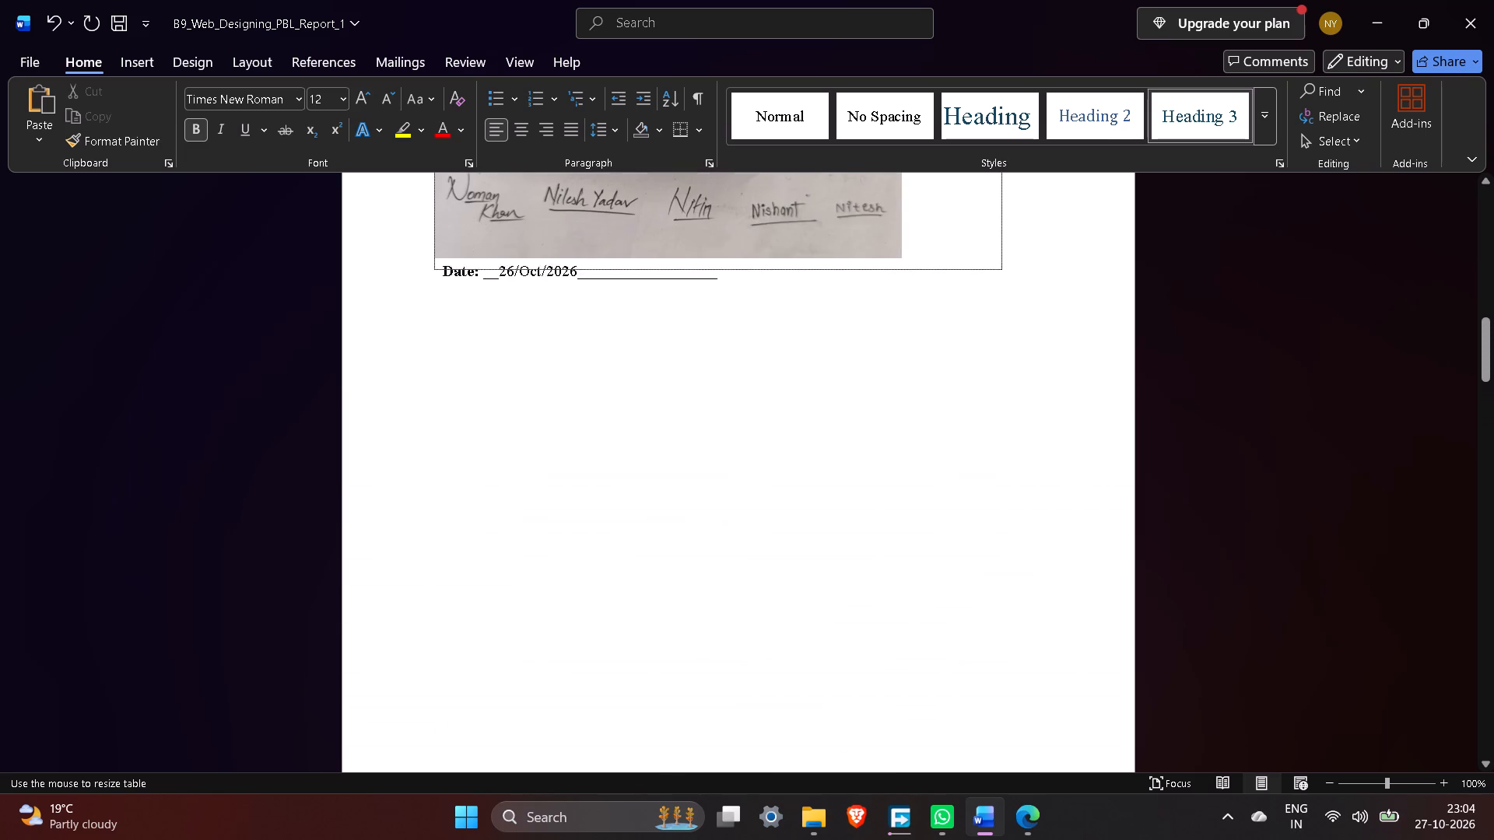
pyautogui.moveTo(1001, 370); pyautogui.dragTo(977, 536)
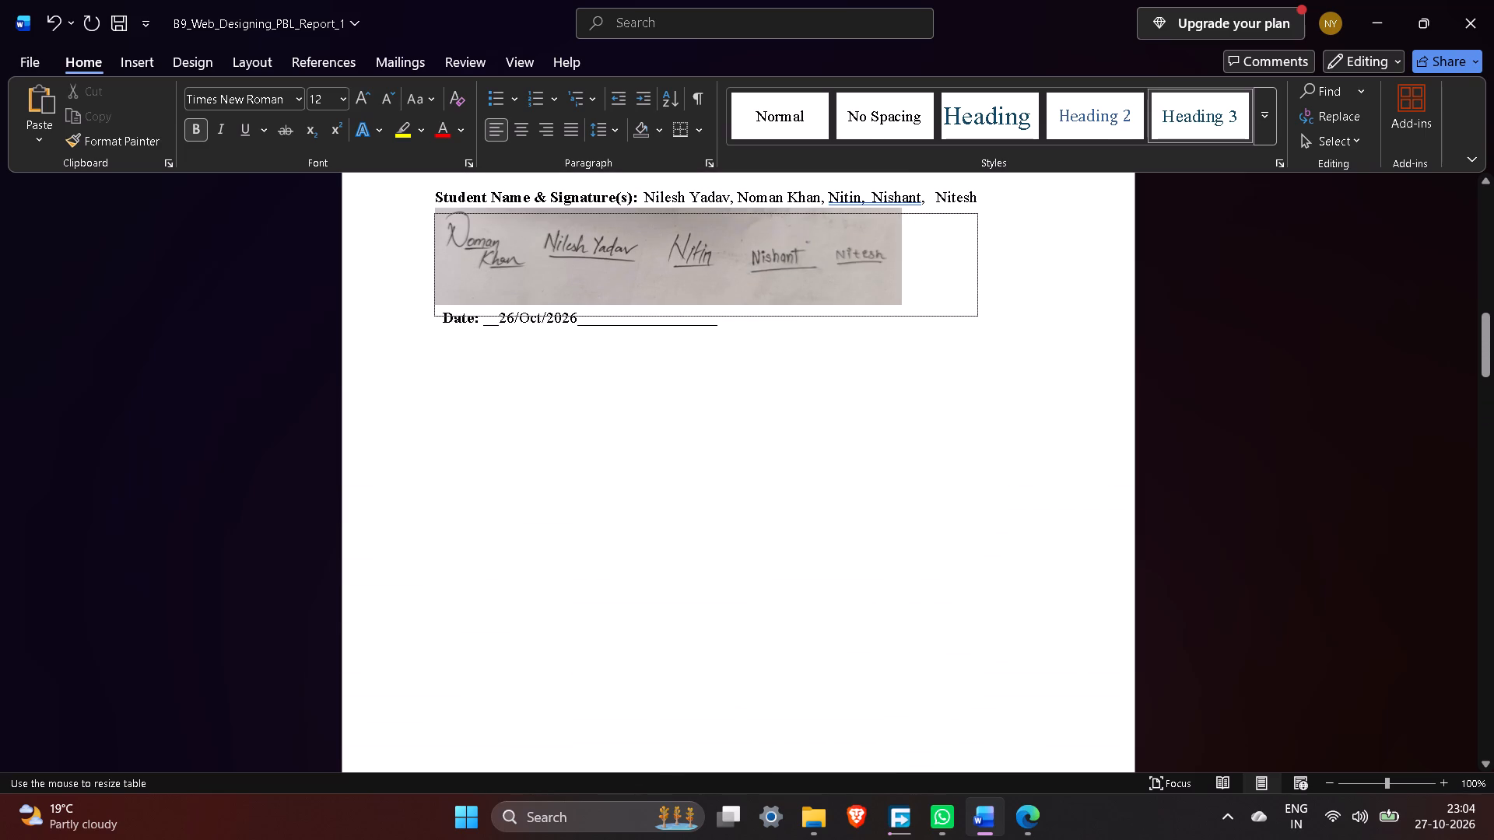
pyautogui.moveTo(977, 536); pyautogui.dragTo(966, 521)
pyautogui.scroll(-3, 977, 536)
pyautogui.scroll(1, 977, 536)
pyautogui.scroll(-1, 977, 536)
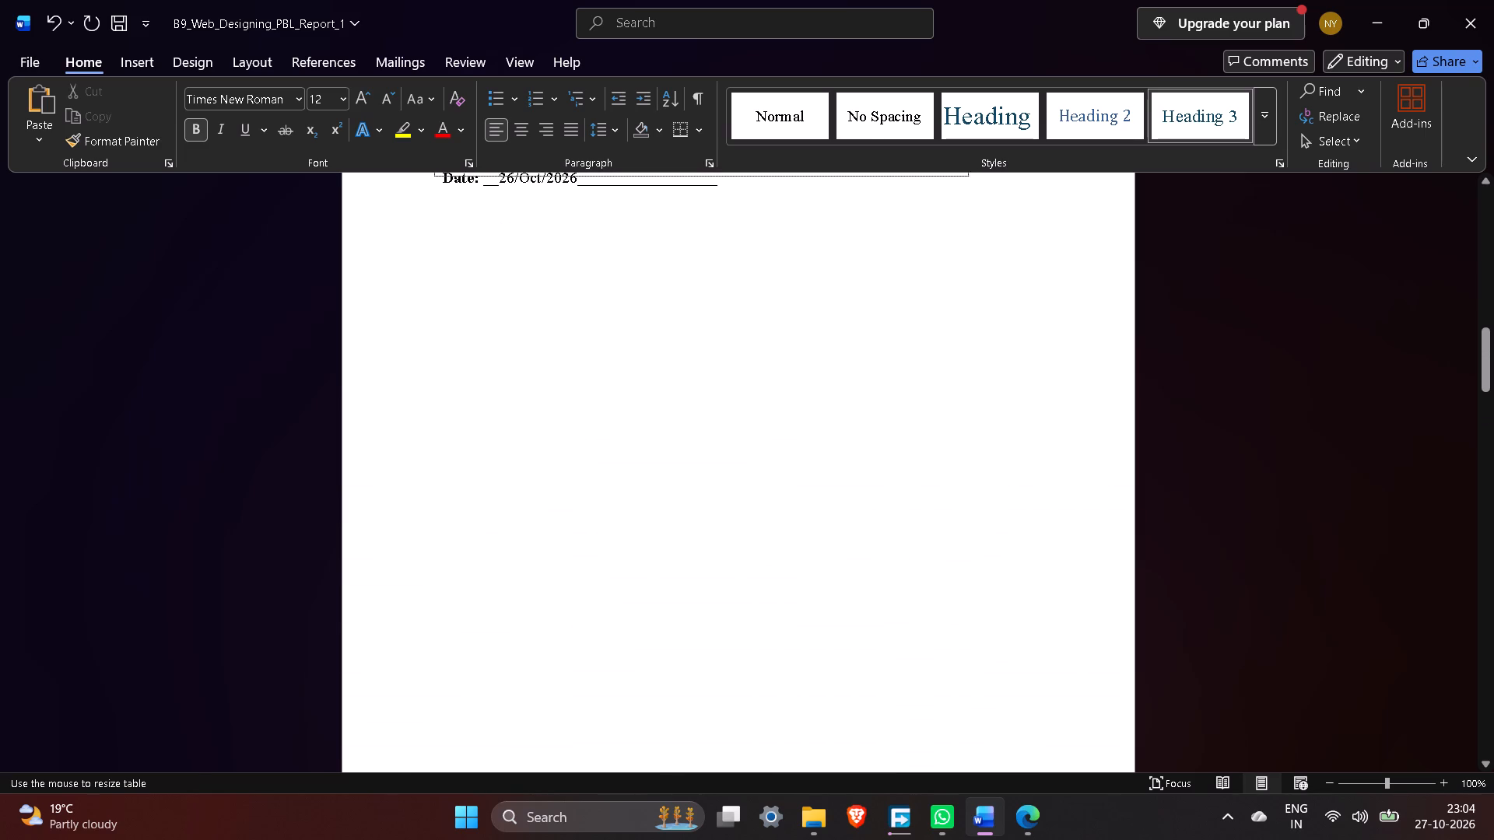
pyautogui.moveTo(966, 521); pyautogui.dragTo(928, 474)
# Remove the extra spaces before Nishant and Nitesh in the Student Name & Signature(s) line.
pyautogui.scroll(9, 920, 489)
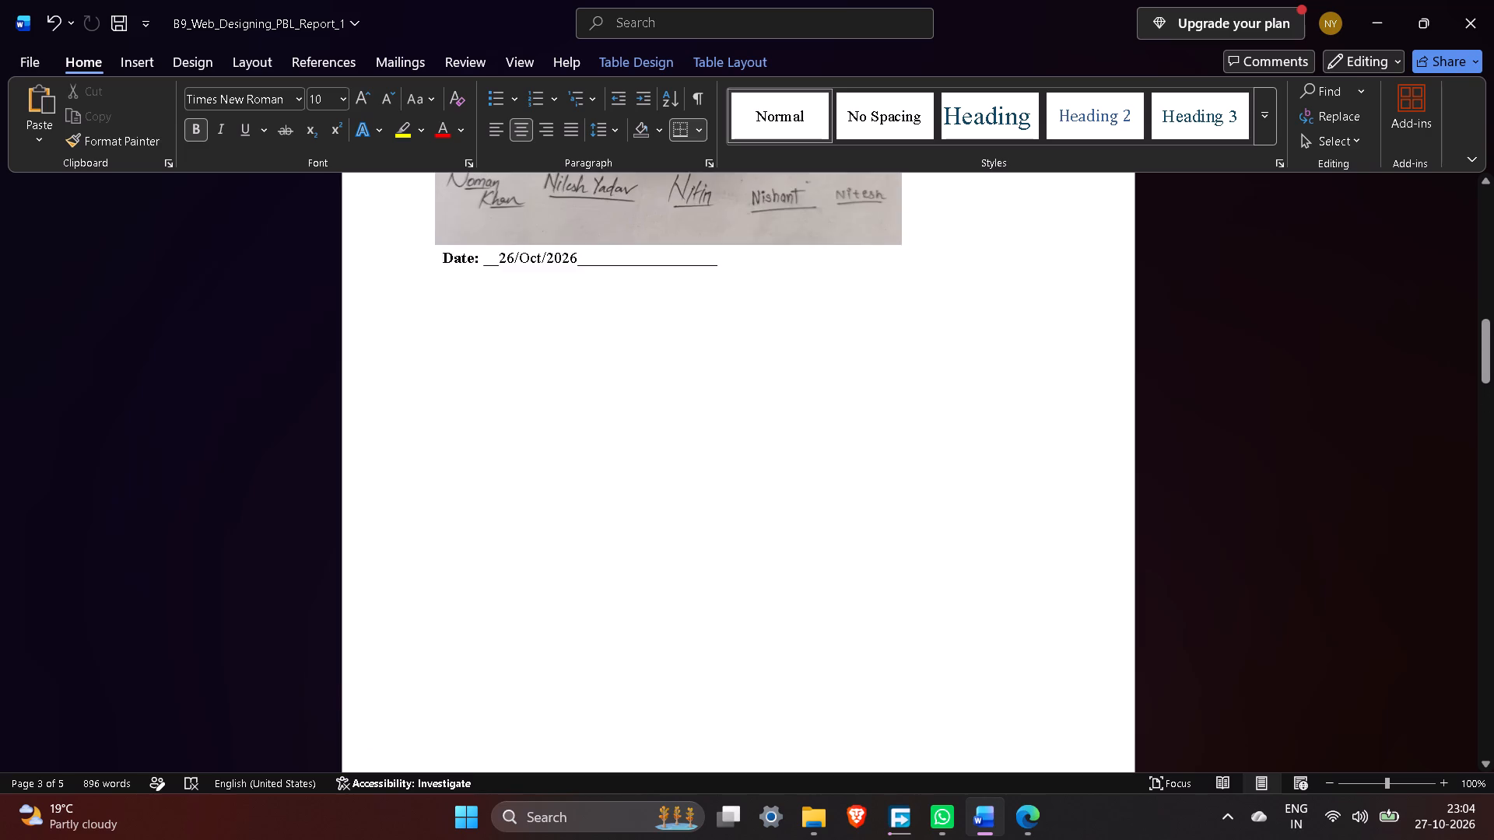
pyautogui.scroll(5, 921, 487)
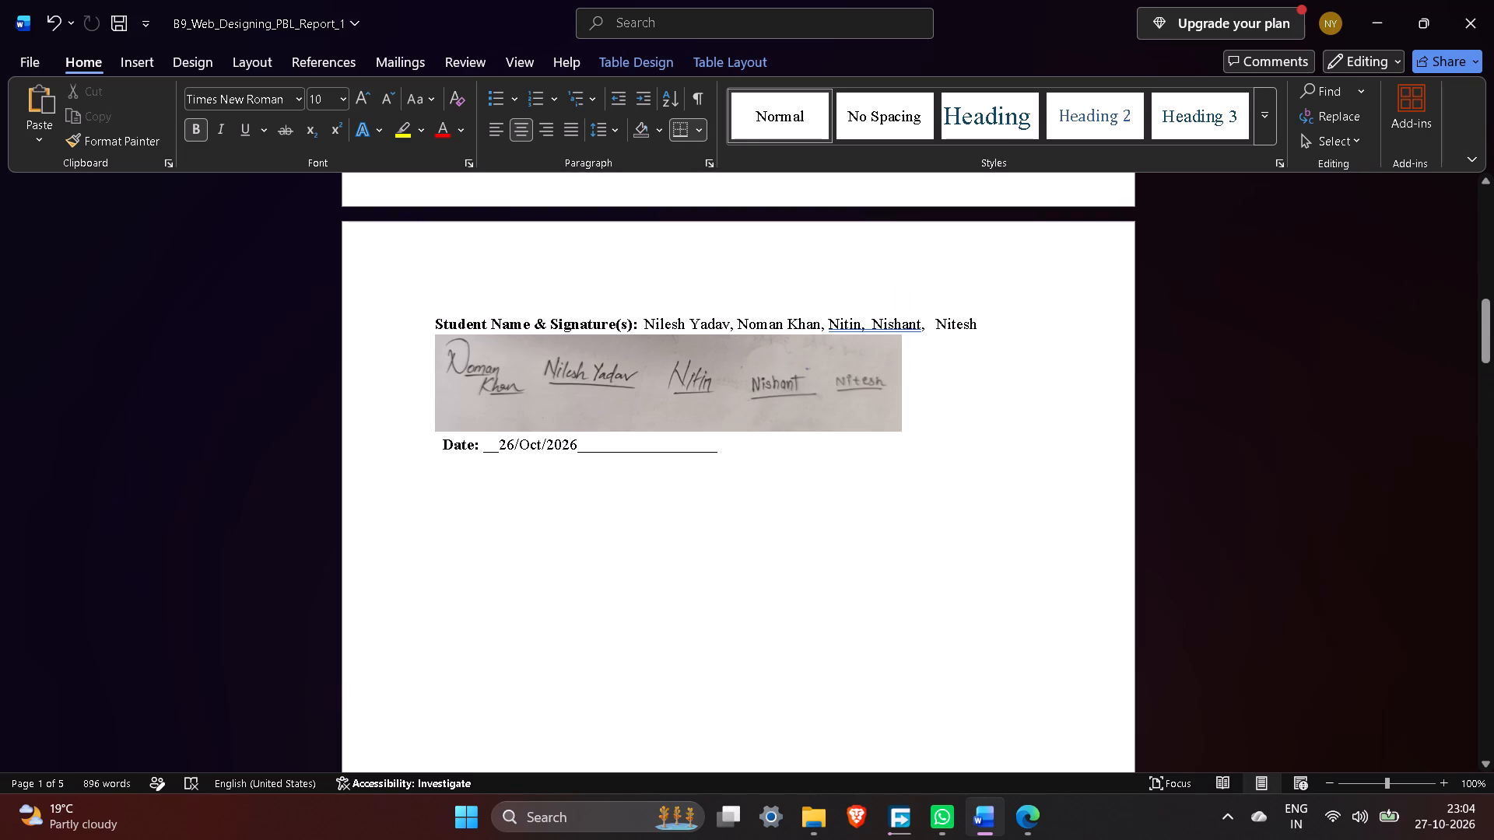
pyautogui.click(871, 325)
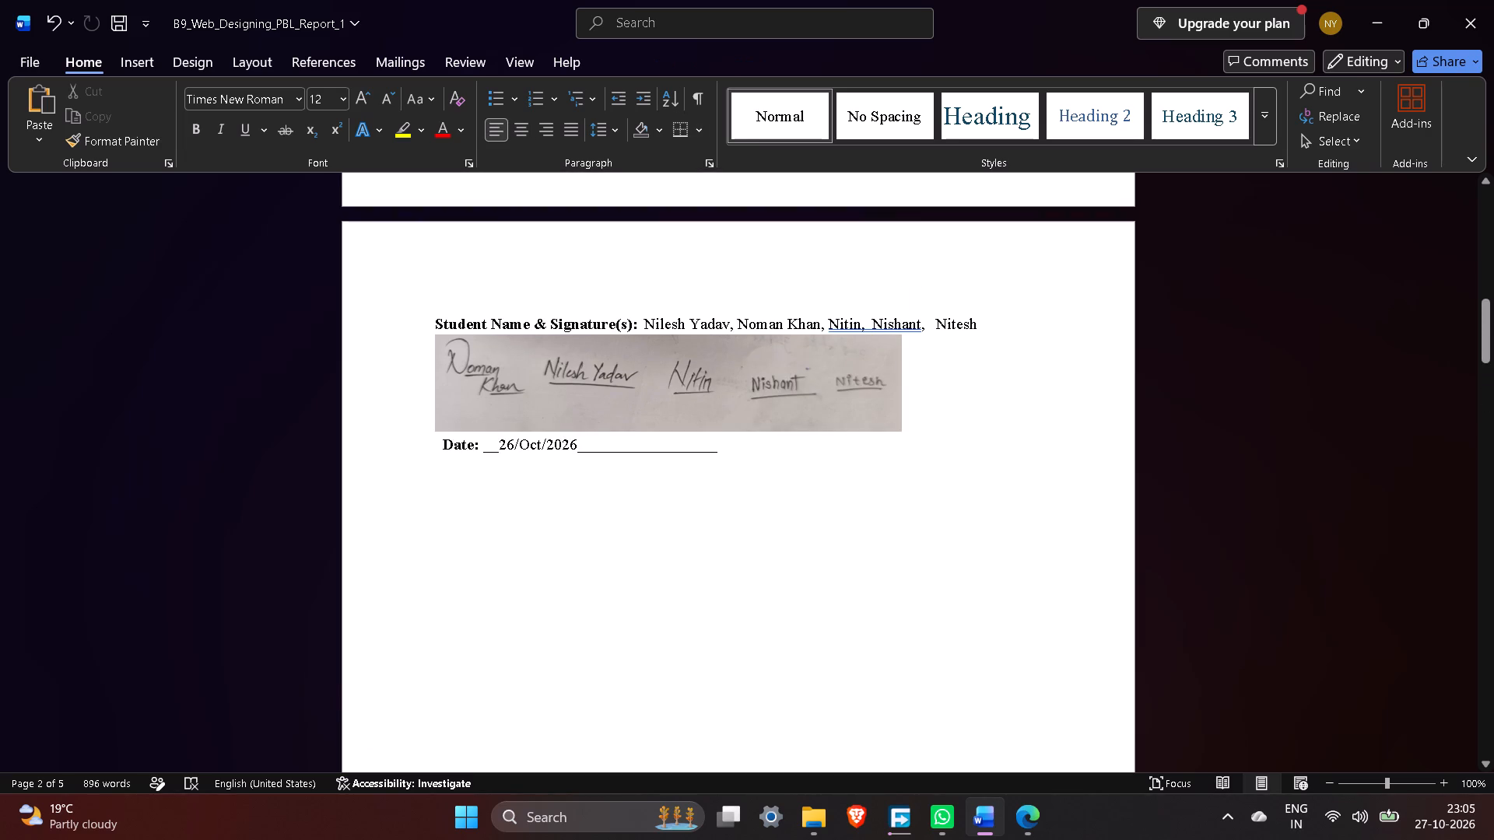
pyautogui.press('BackSpace')
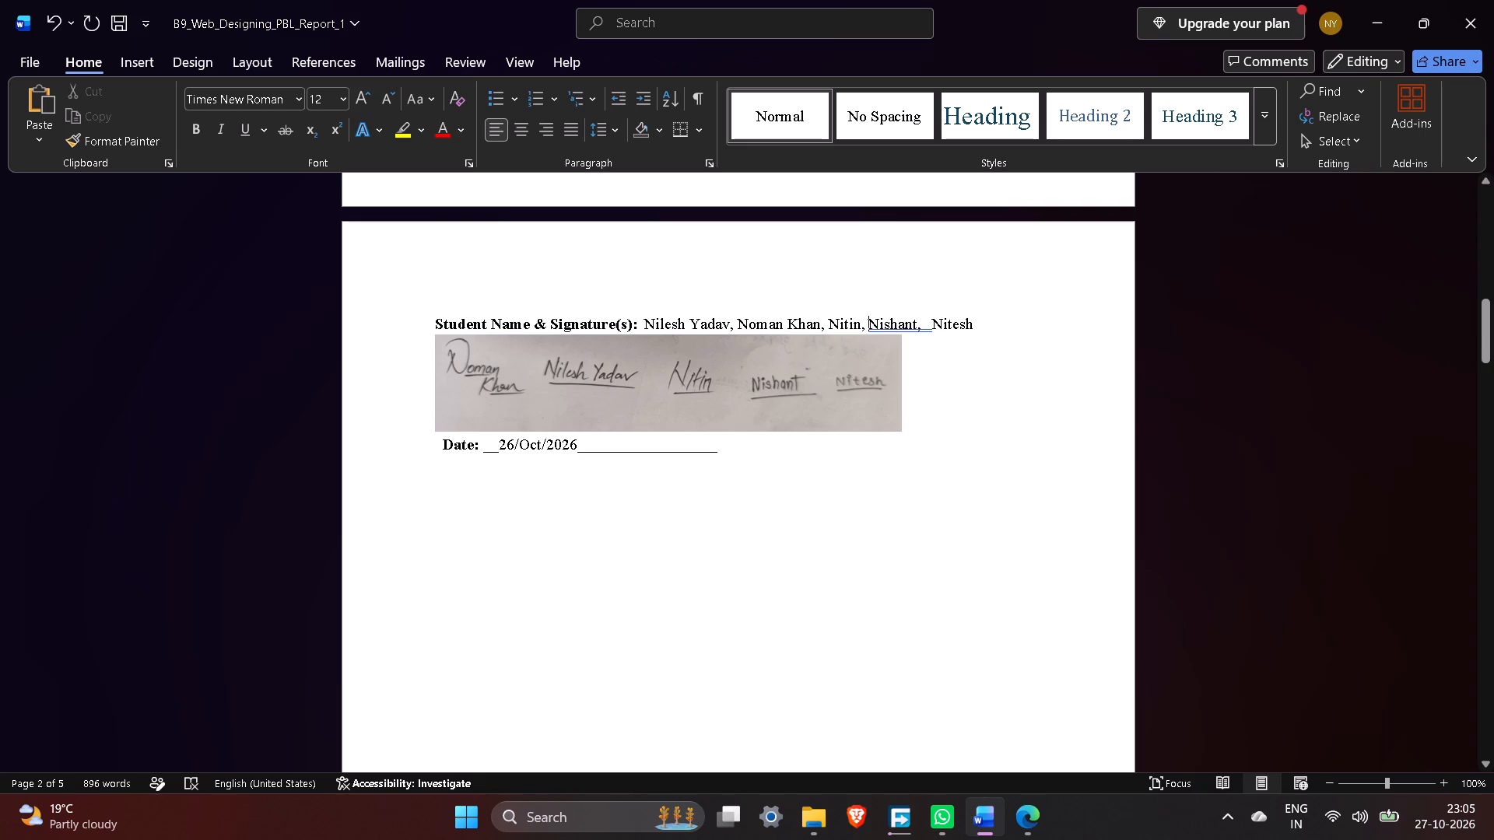
pyautogui.click(929, 323)
pyautogui.press('BackSpace')
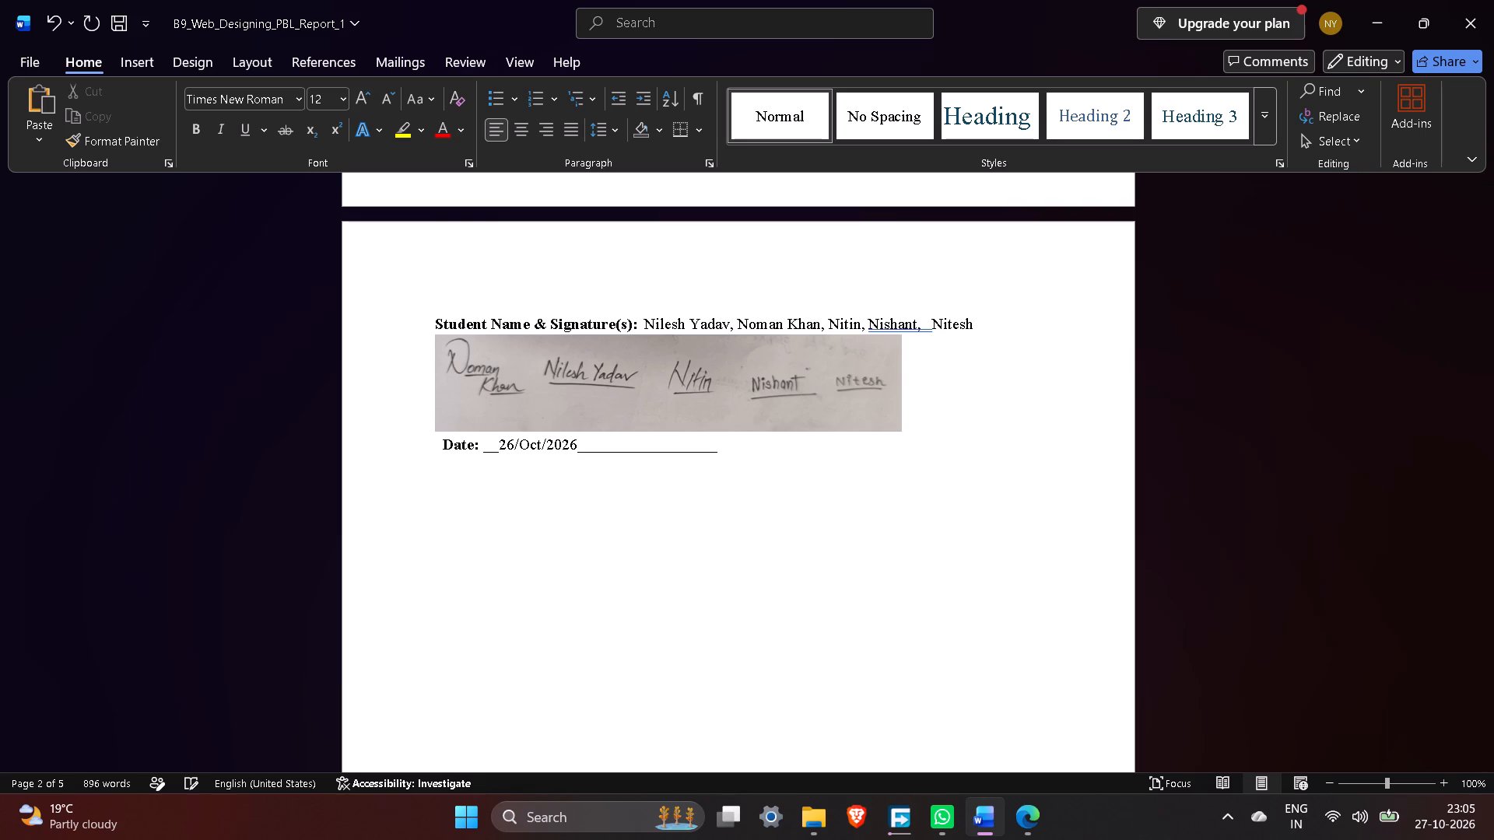
pyautogui.press('BackSpace')
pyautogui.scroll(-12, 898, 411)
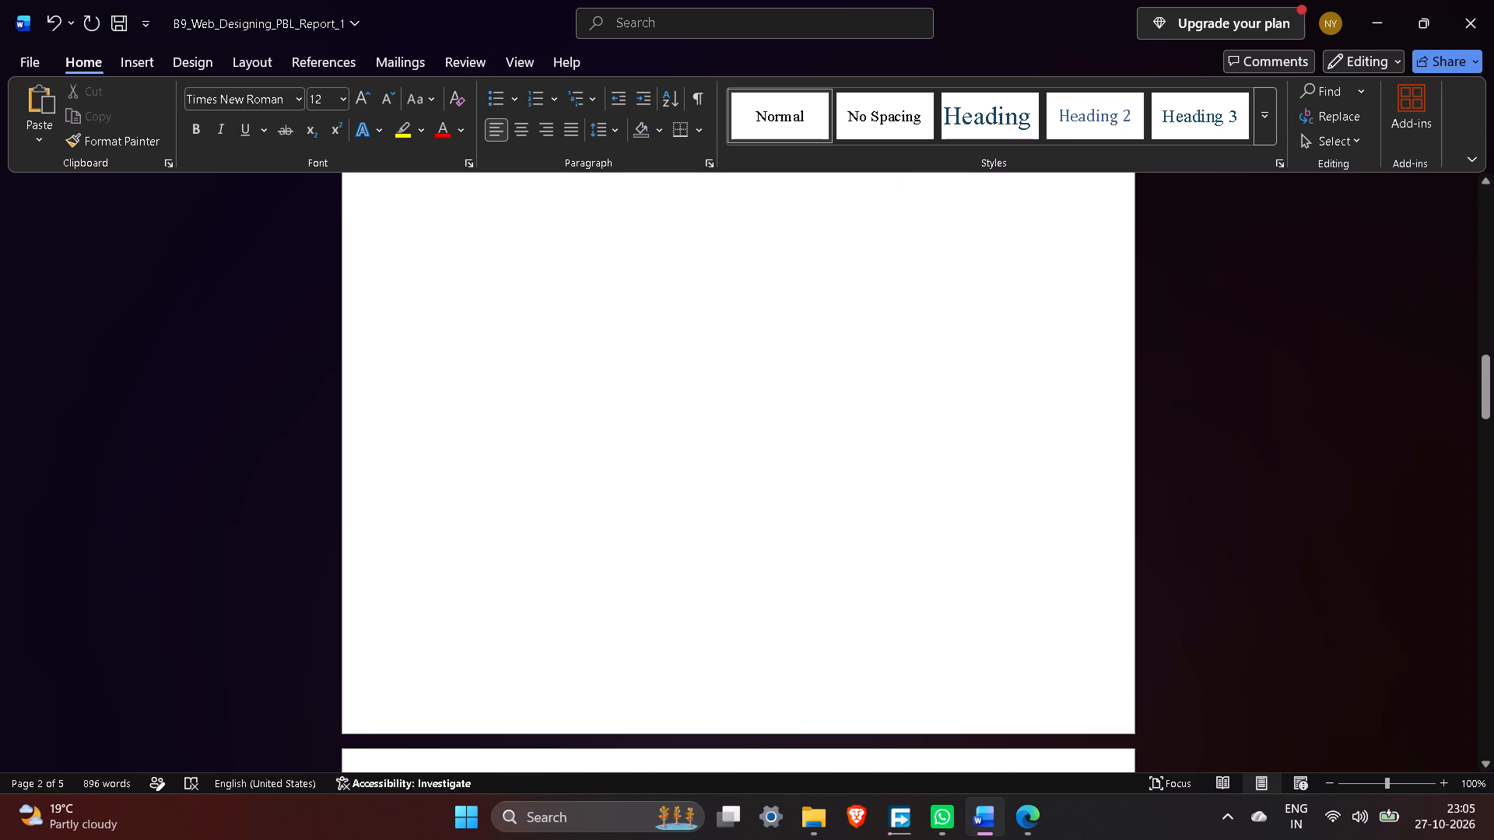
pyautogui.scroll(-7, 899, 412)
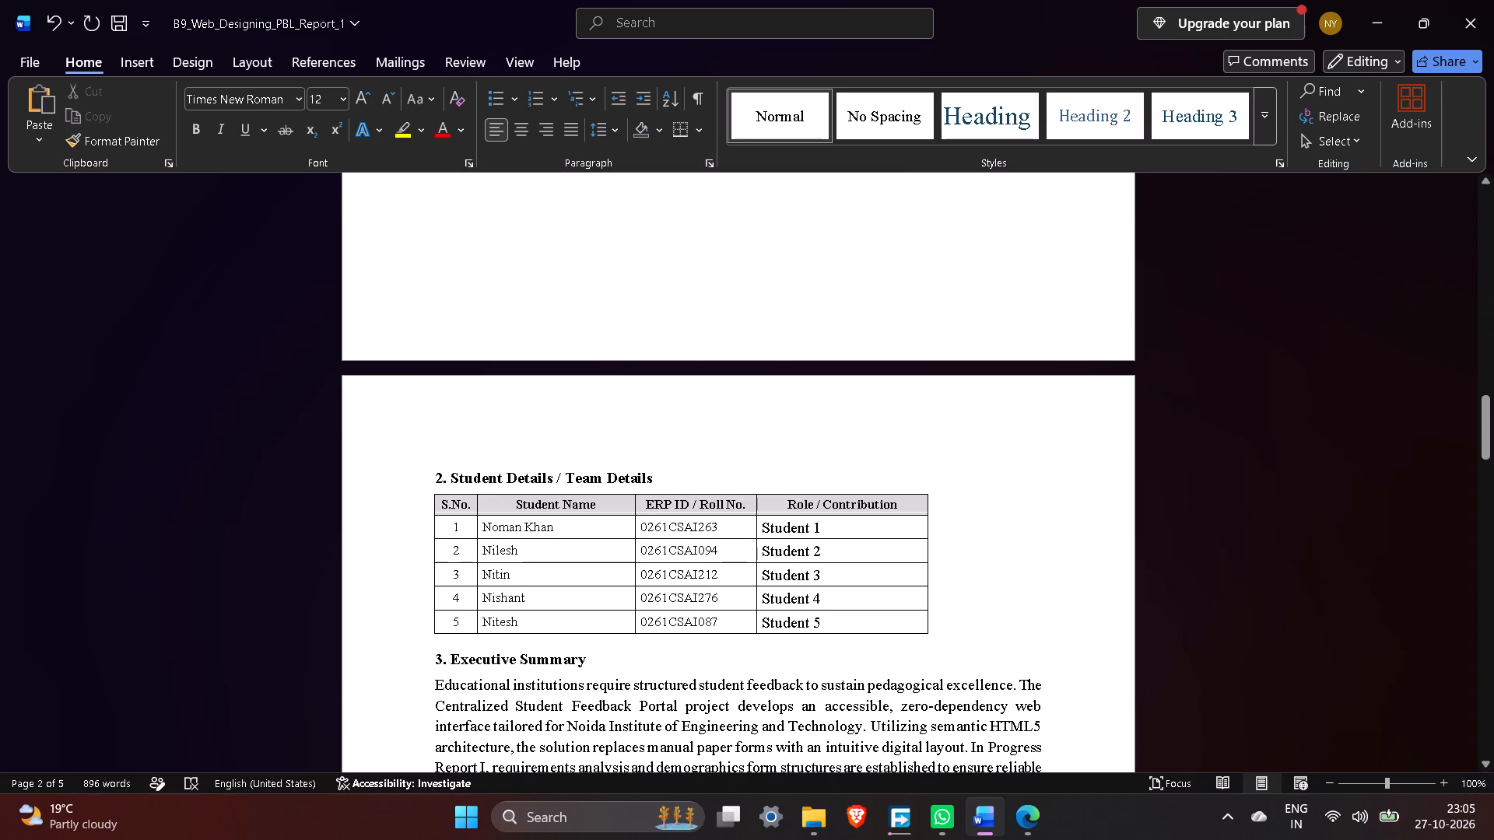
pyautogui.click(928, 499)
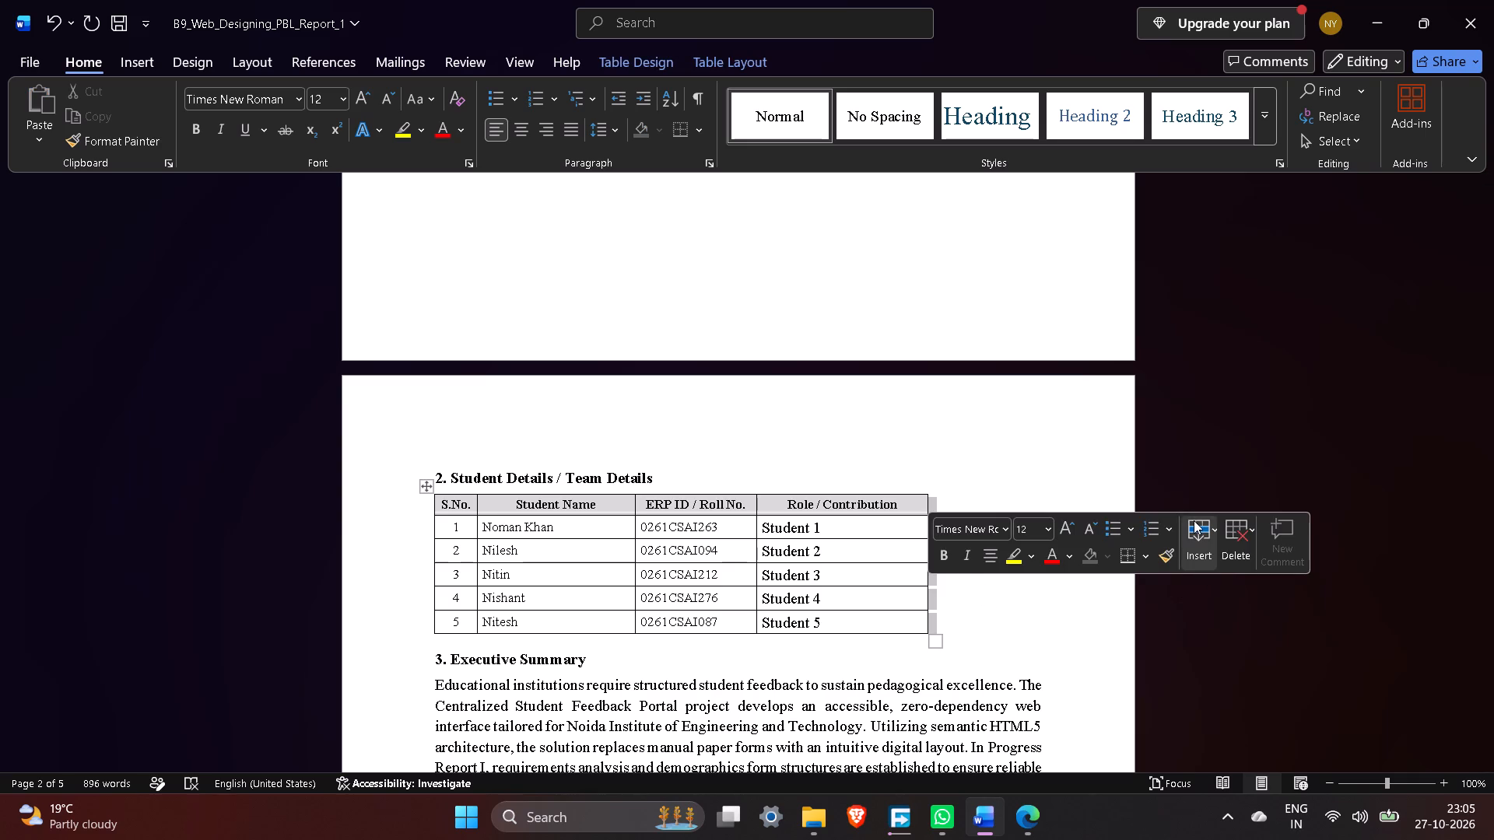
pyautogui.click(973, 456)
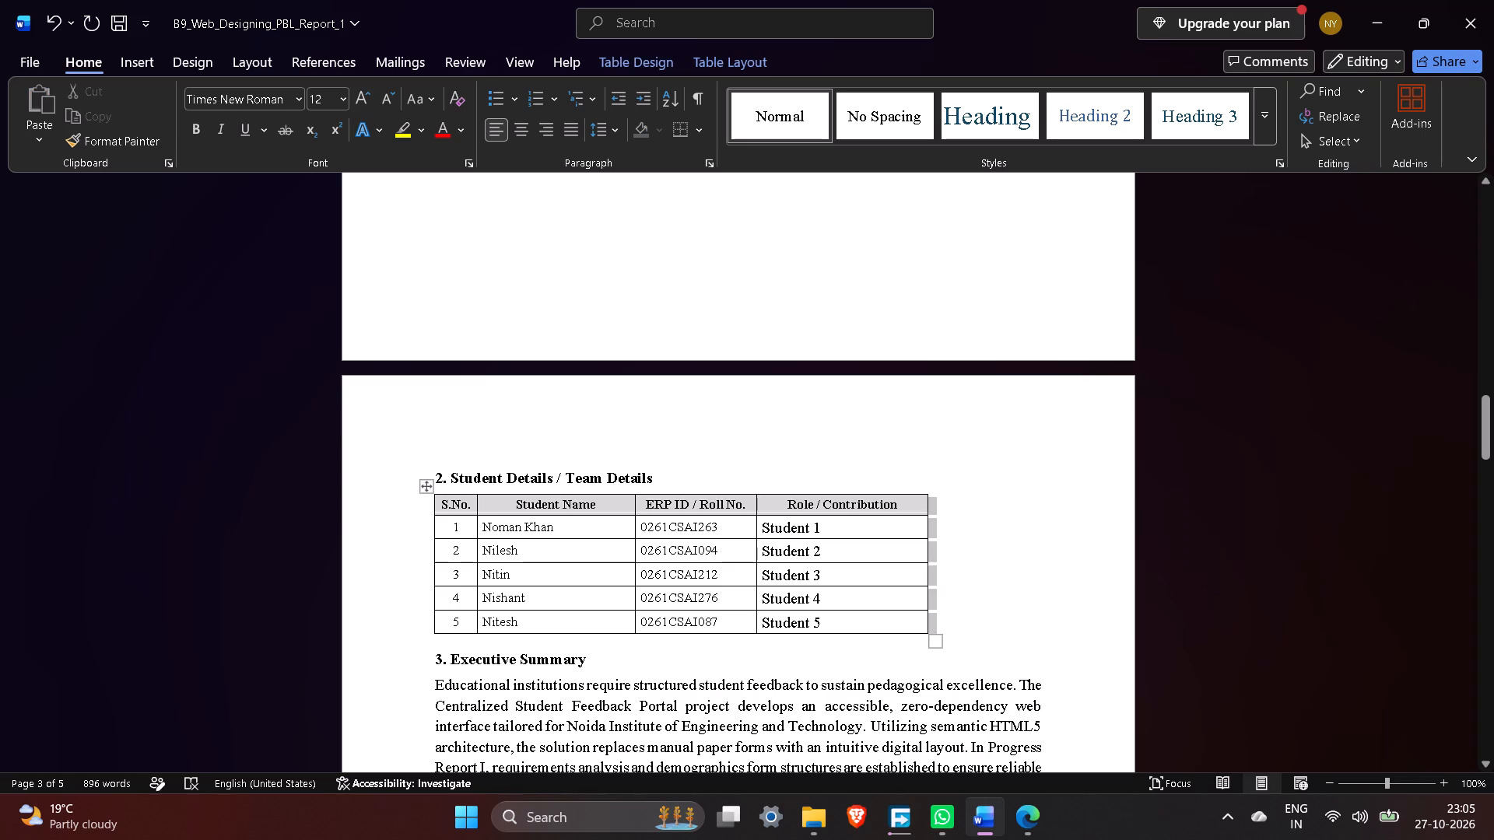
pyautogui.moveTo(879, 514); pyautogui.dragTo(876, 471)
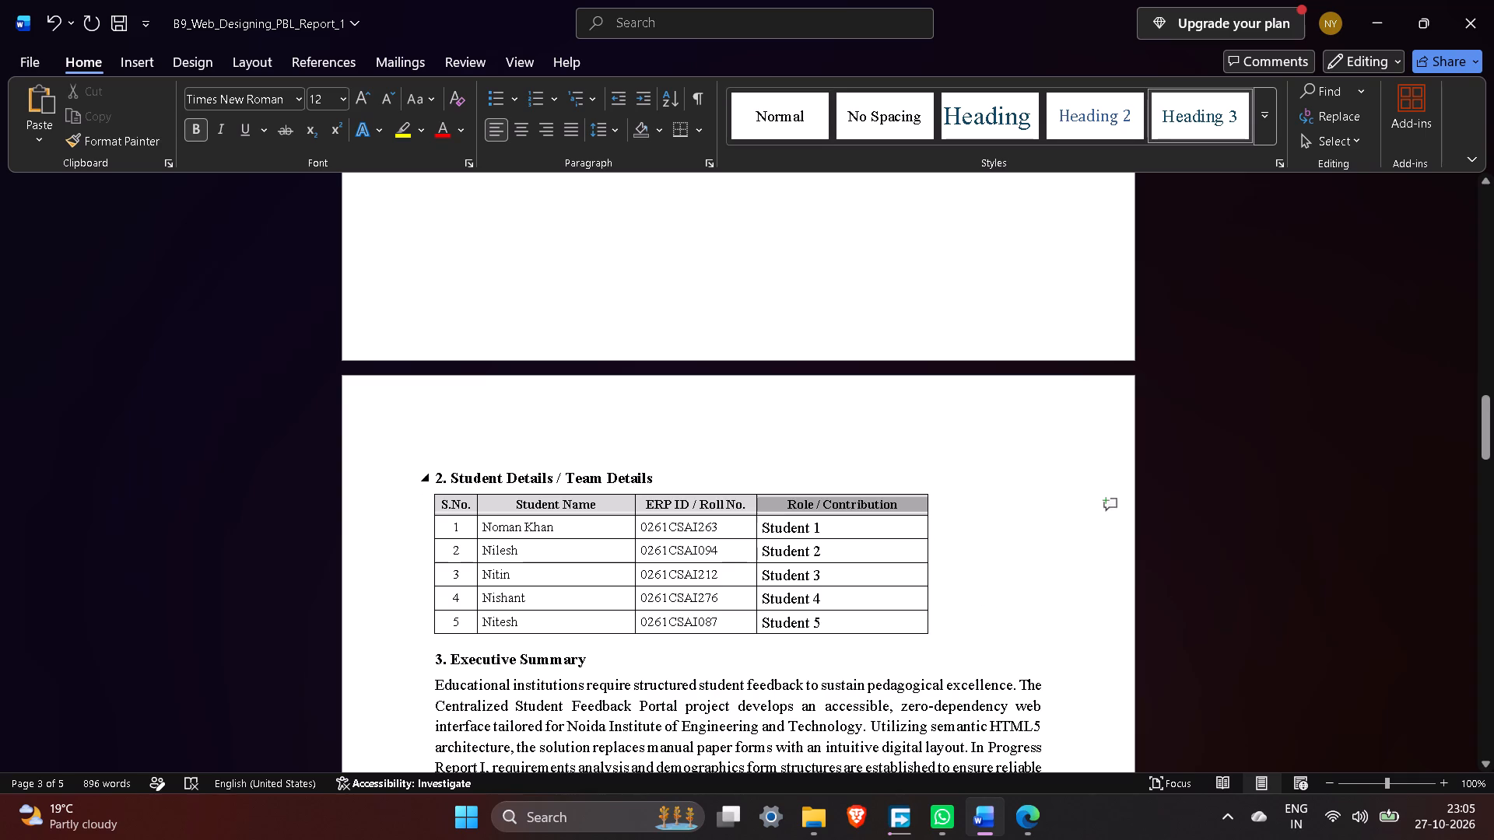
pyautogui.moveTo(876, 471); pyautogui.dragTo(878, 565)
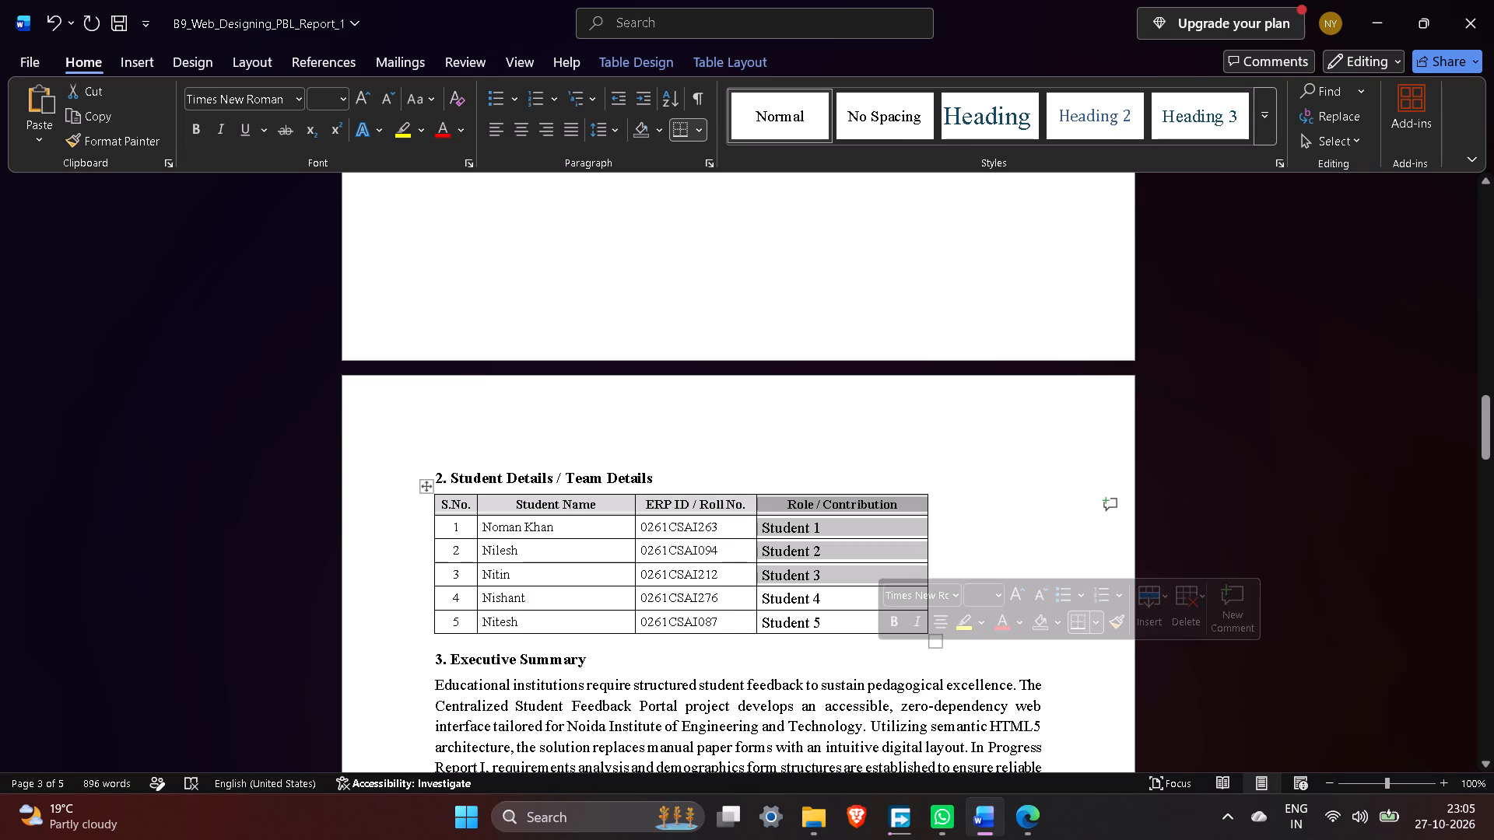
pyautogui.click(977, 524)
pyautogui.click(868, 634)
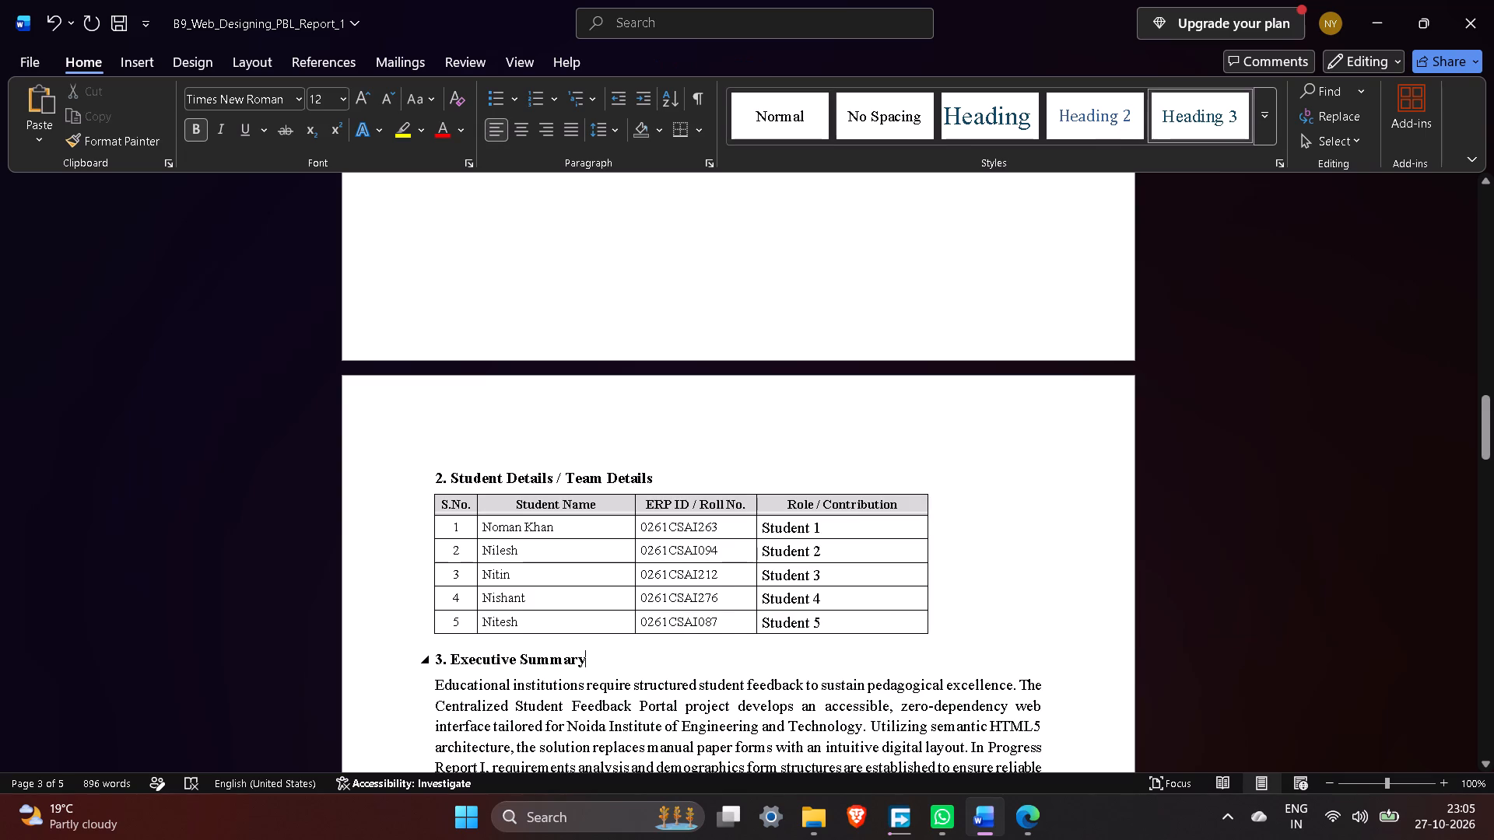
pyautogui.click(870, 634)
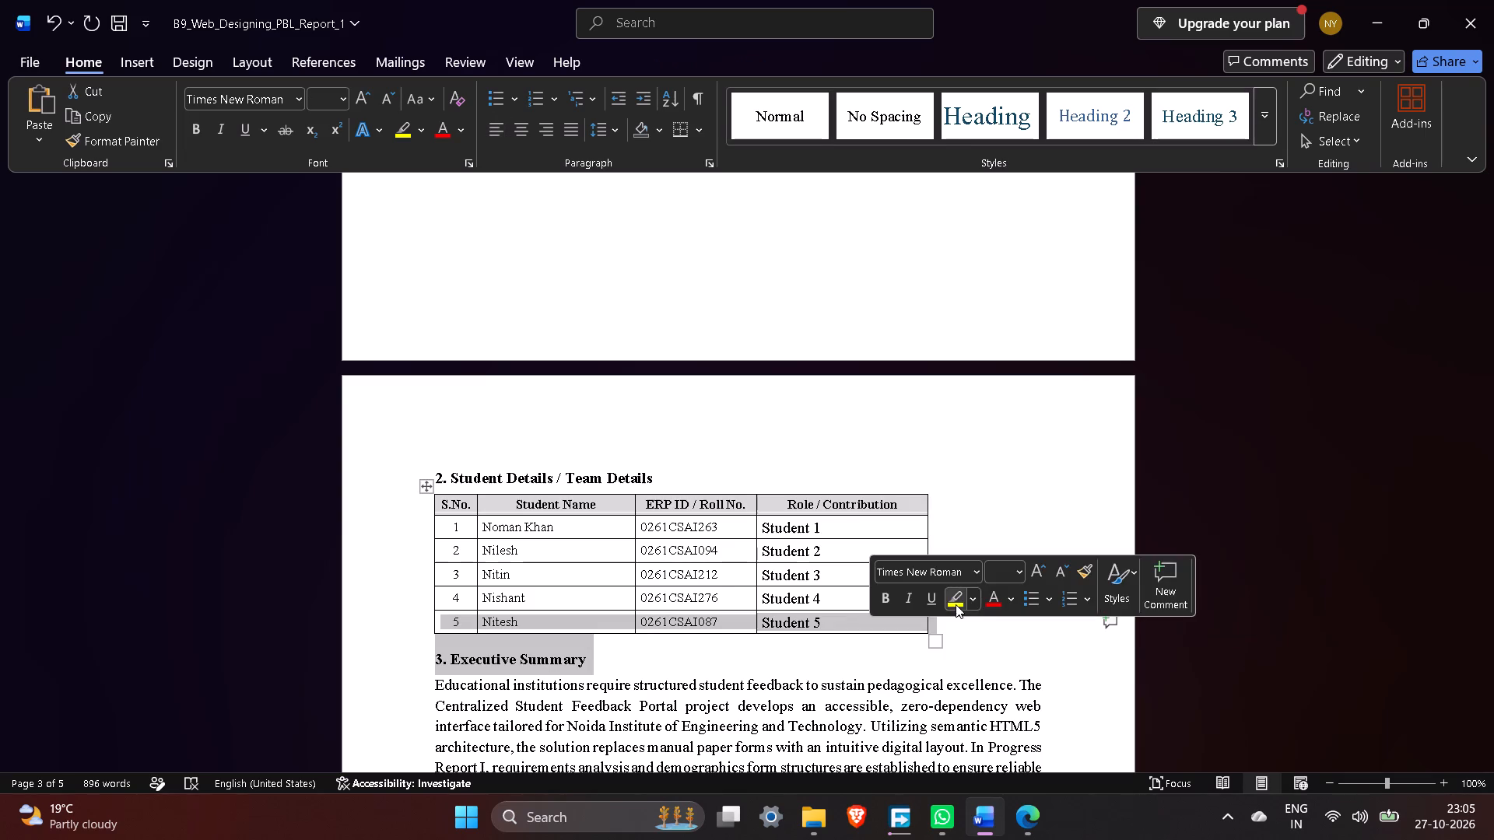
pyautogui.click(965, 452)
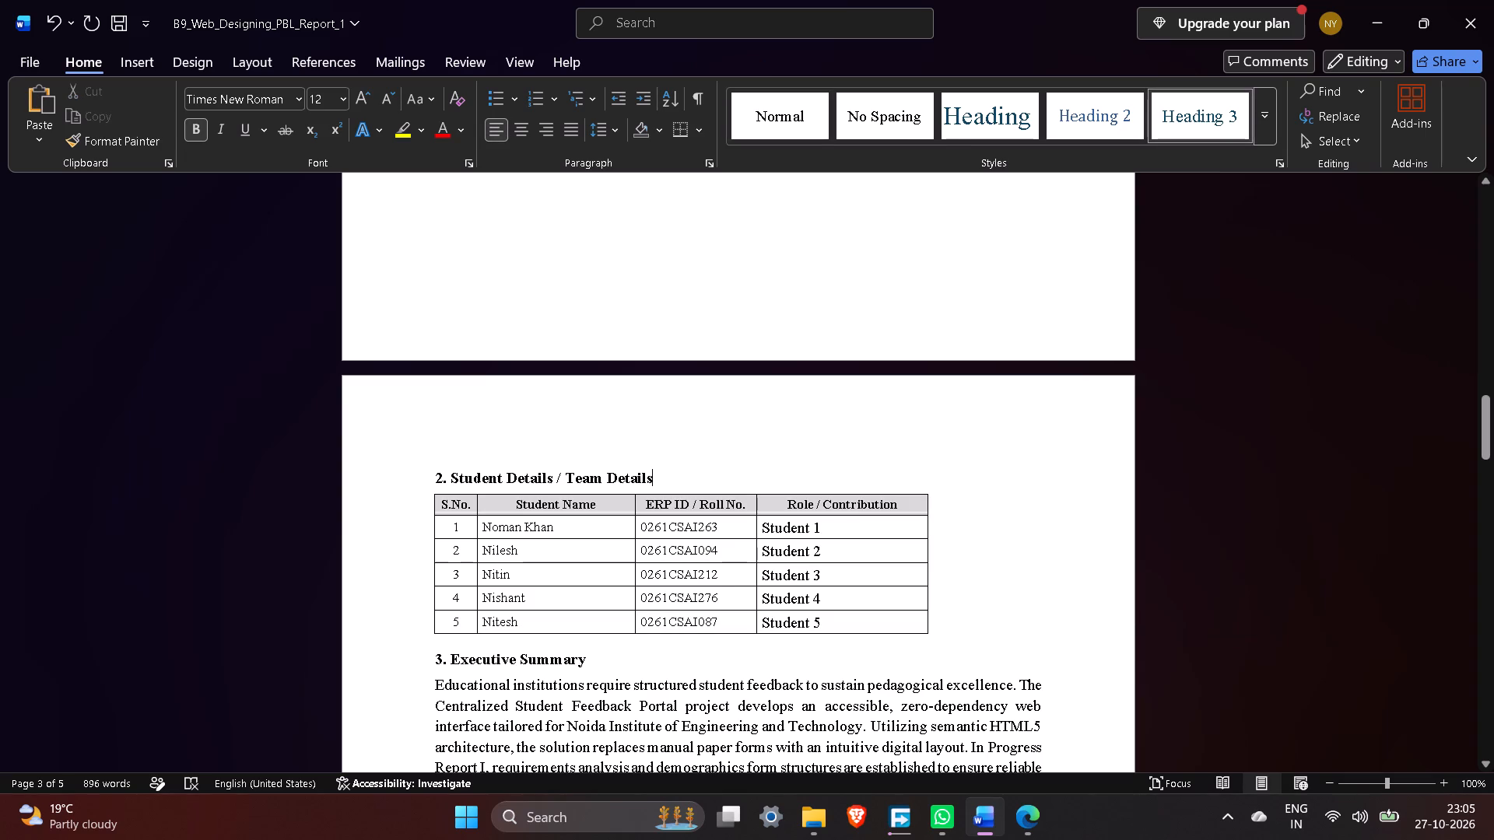
# Adjust the Role / Contribution column of the team details table to a slightly narrower width that keeps its header on one line.
pyautogui.moveTo(925, 627); pyautogui.dragTo(842, 572)
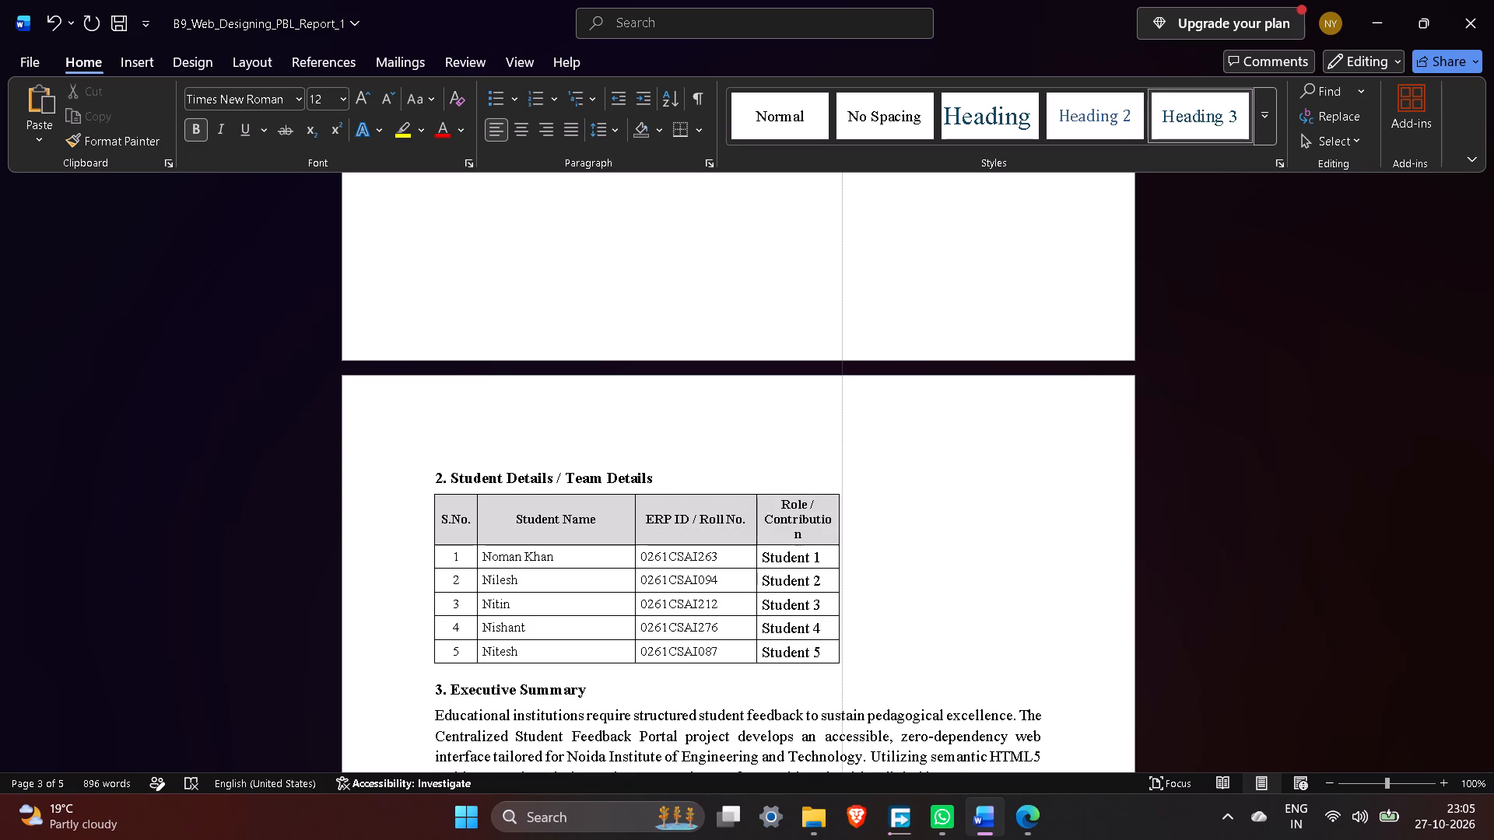
pyautogui.moveTo(842, 572); pyautogui.dragTo(991, 573)
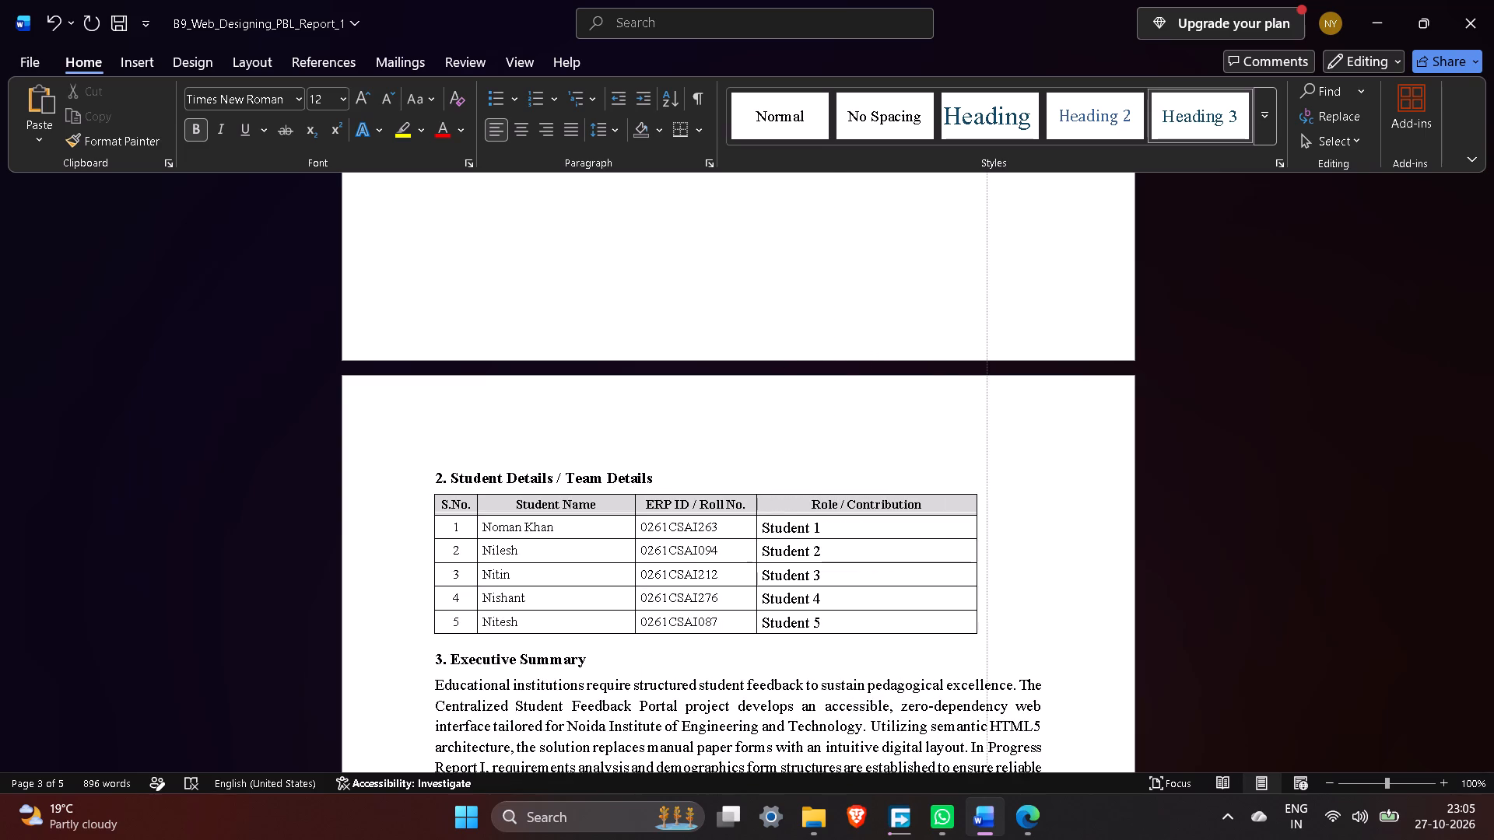
pyautogui.moveTo(991, 573); pyautogui.dragTo(1035, 576)
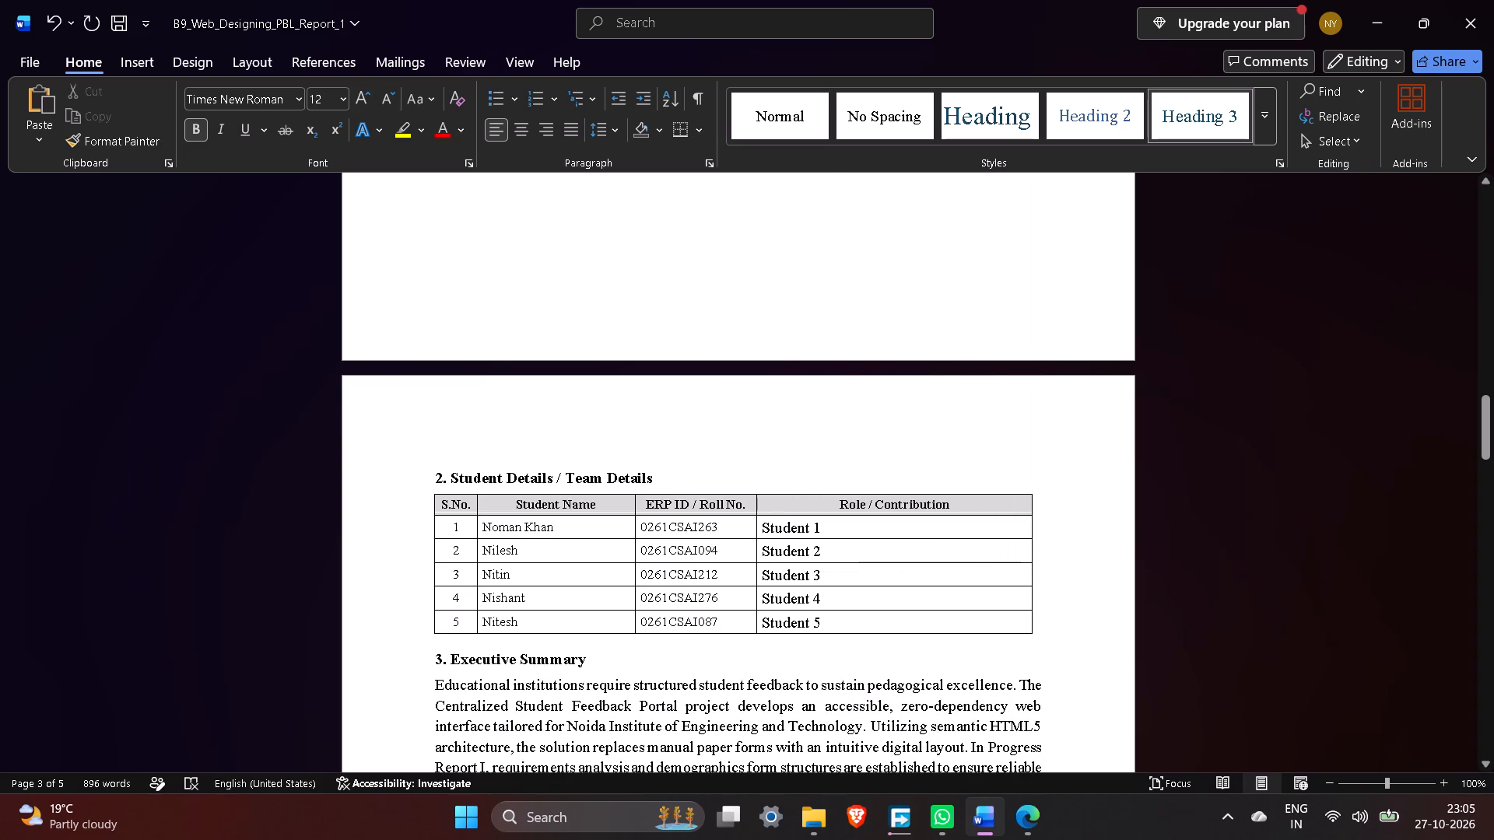
pyautogui.moveTo(1035, 576); pyautogui.dragTo(1049, 575)
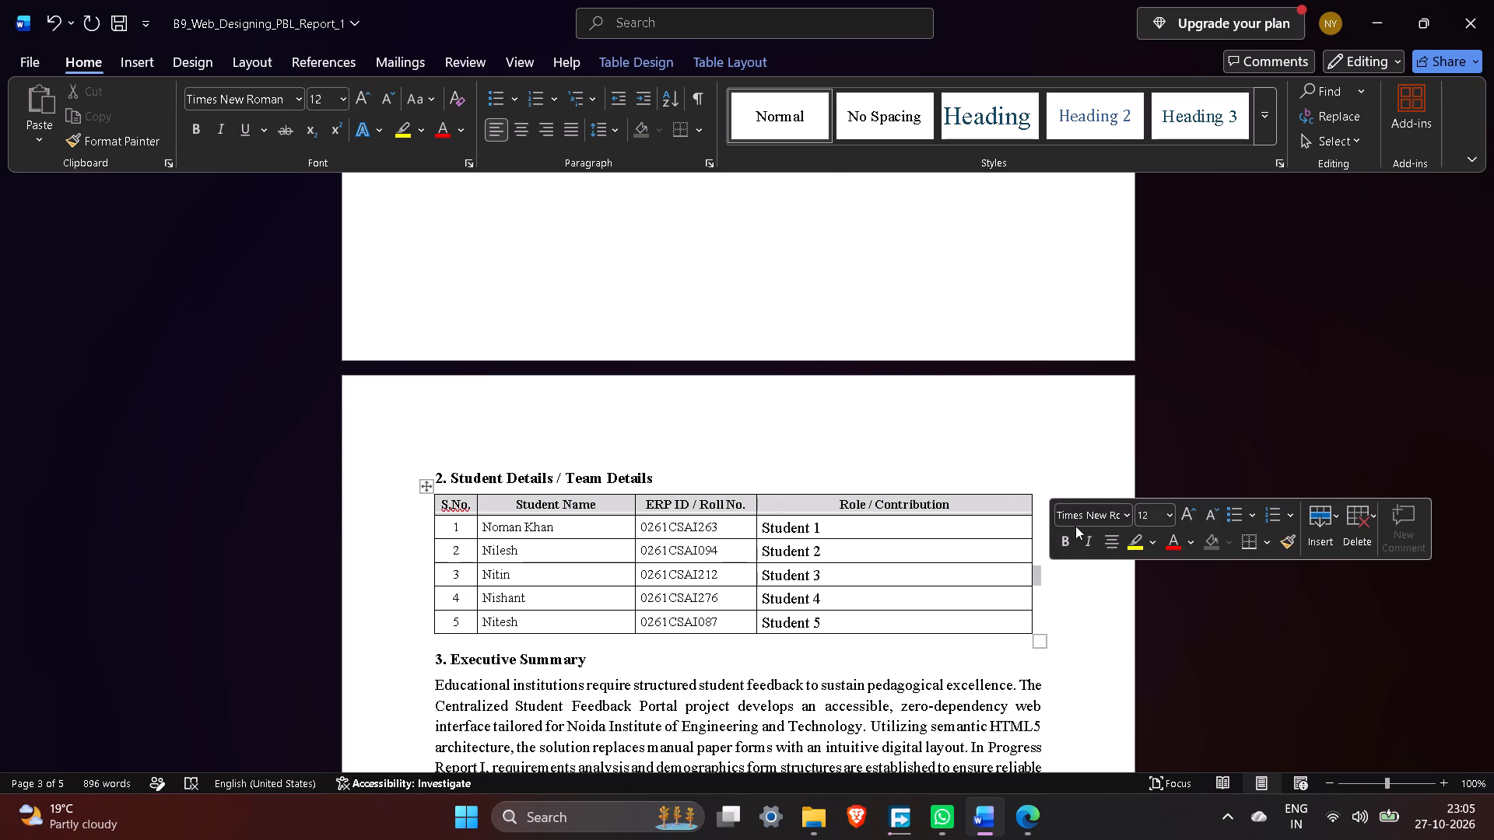
pyautogui.click(1029, 453)
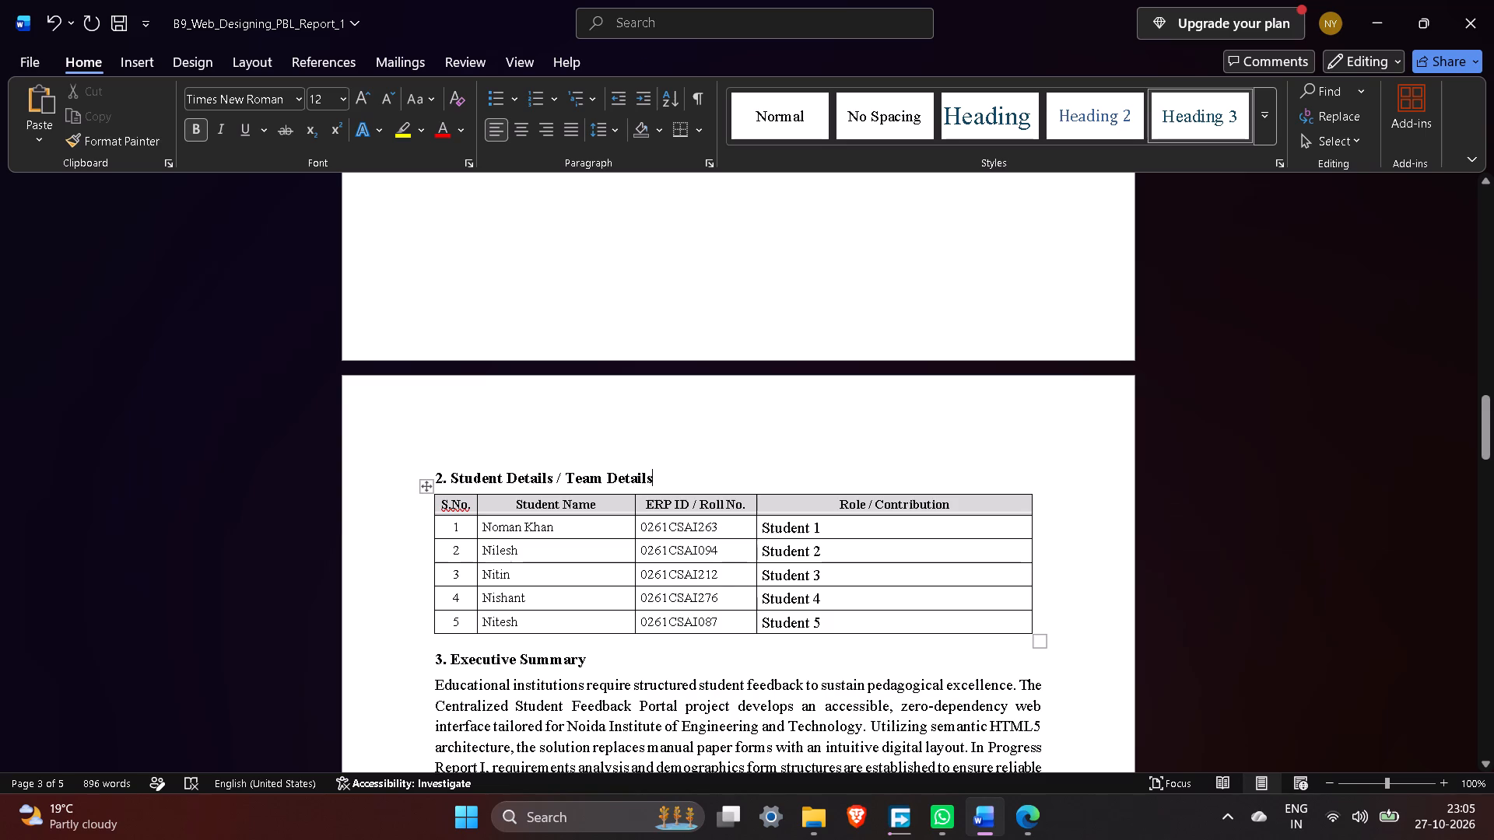
pyautogui.moveTo(1030, 534); pyautogui.dragTo(910, 534)
pyautogui.click(976, 509)
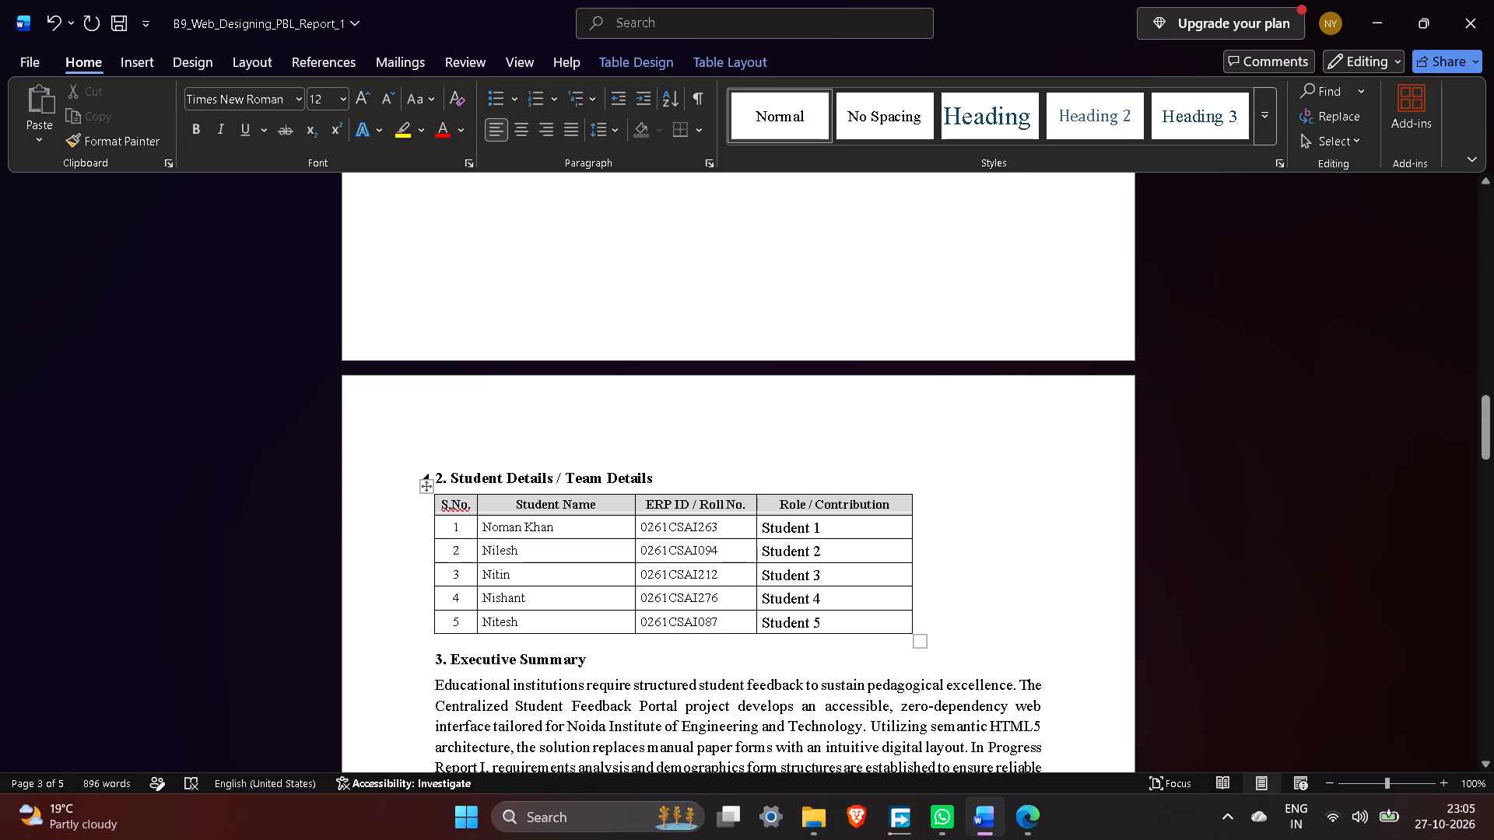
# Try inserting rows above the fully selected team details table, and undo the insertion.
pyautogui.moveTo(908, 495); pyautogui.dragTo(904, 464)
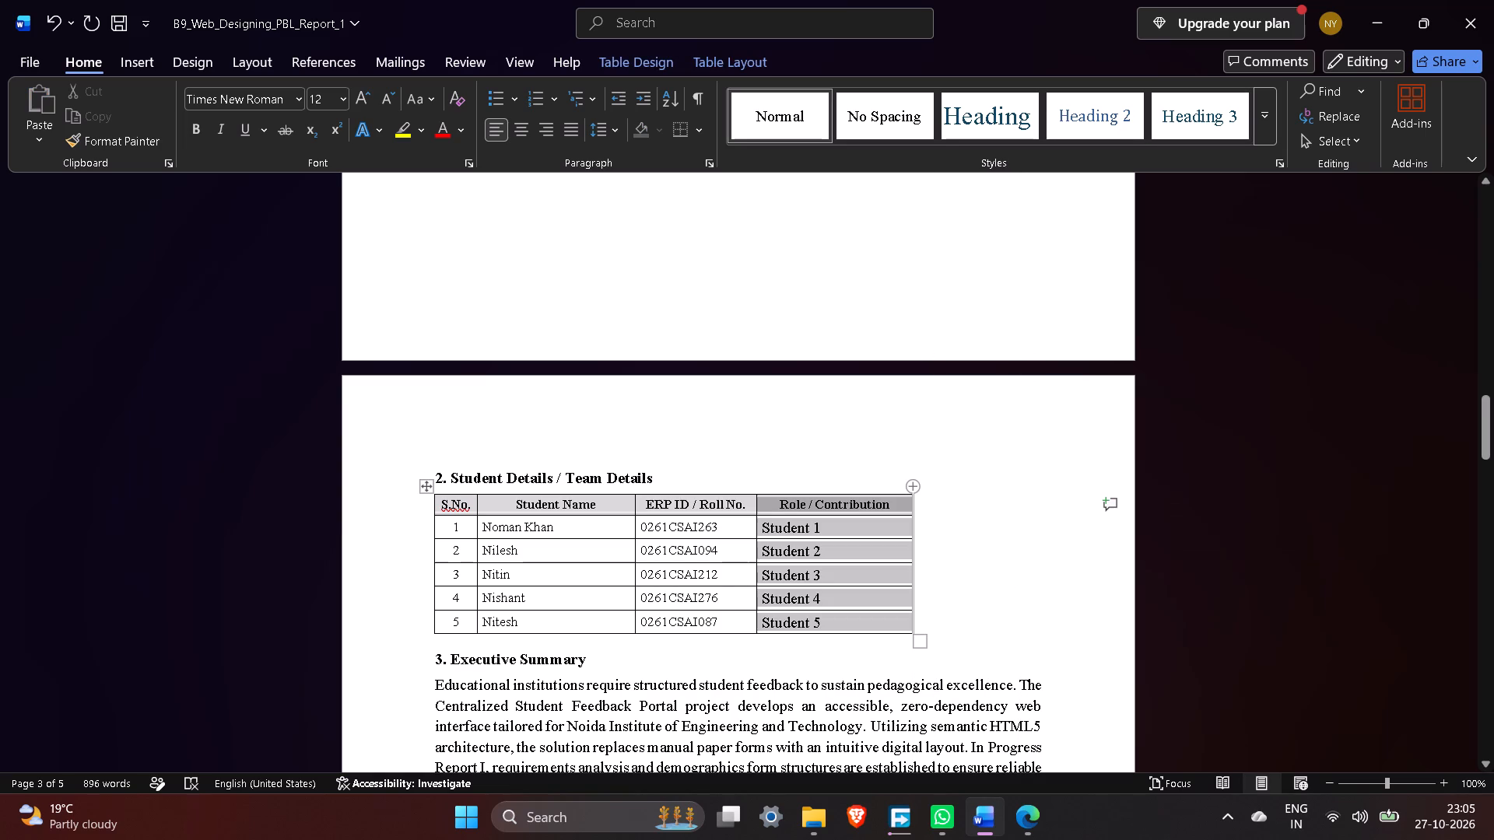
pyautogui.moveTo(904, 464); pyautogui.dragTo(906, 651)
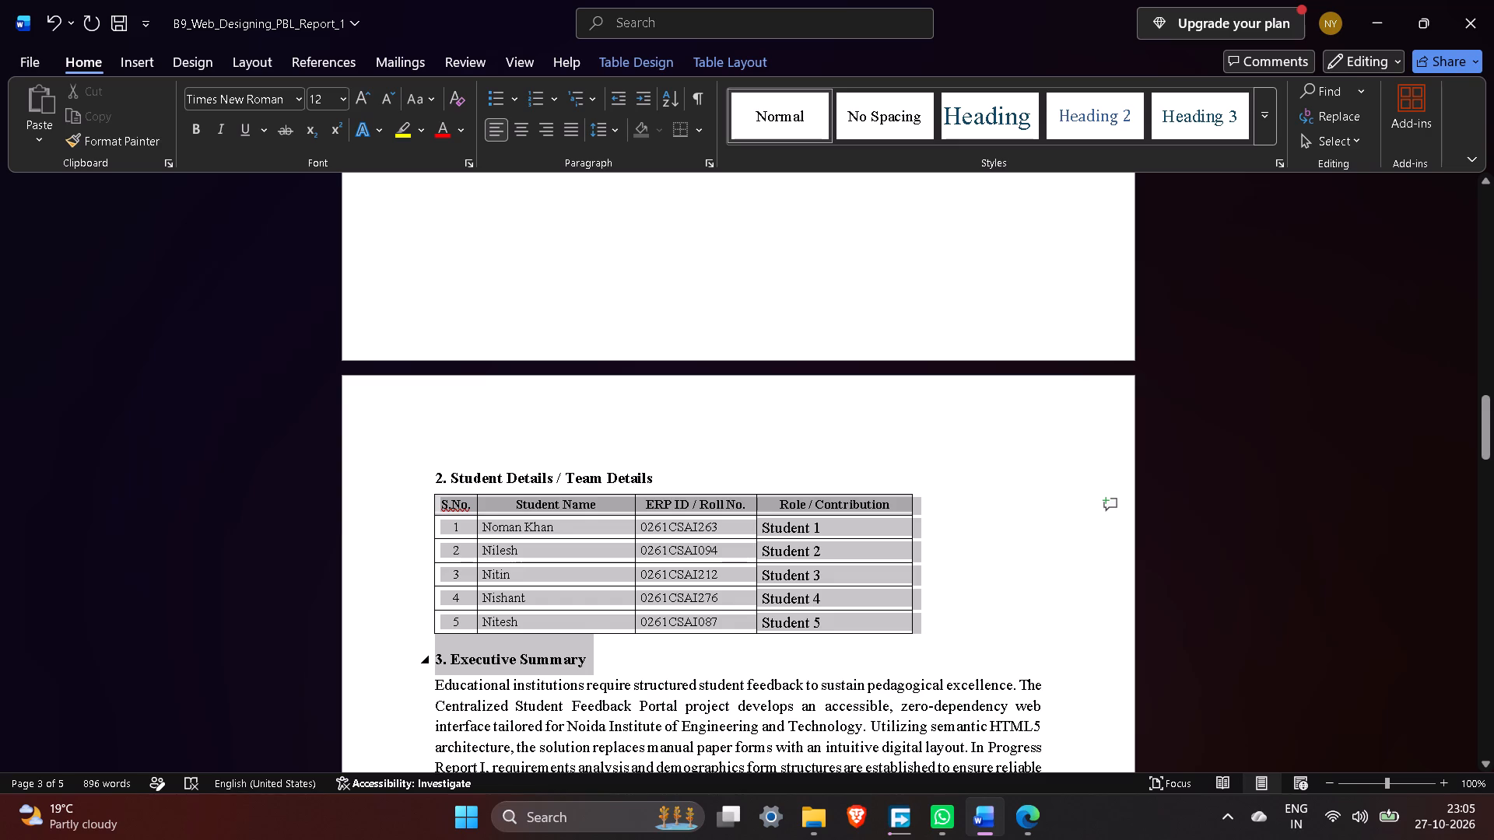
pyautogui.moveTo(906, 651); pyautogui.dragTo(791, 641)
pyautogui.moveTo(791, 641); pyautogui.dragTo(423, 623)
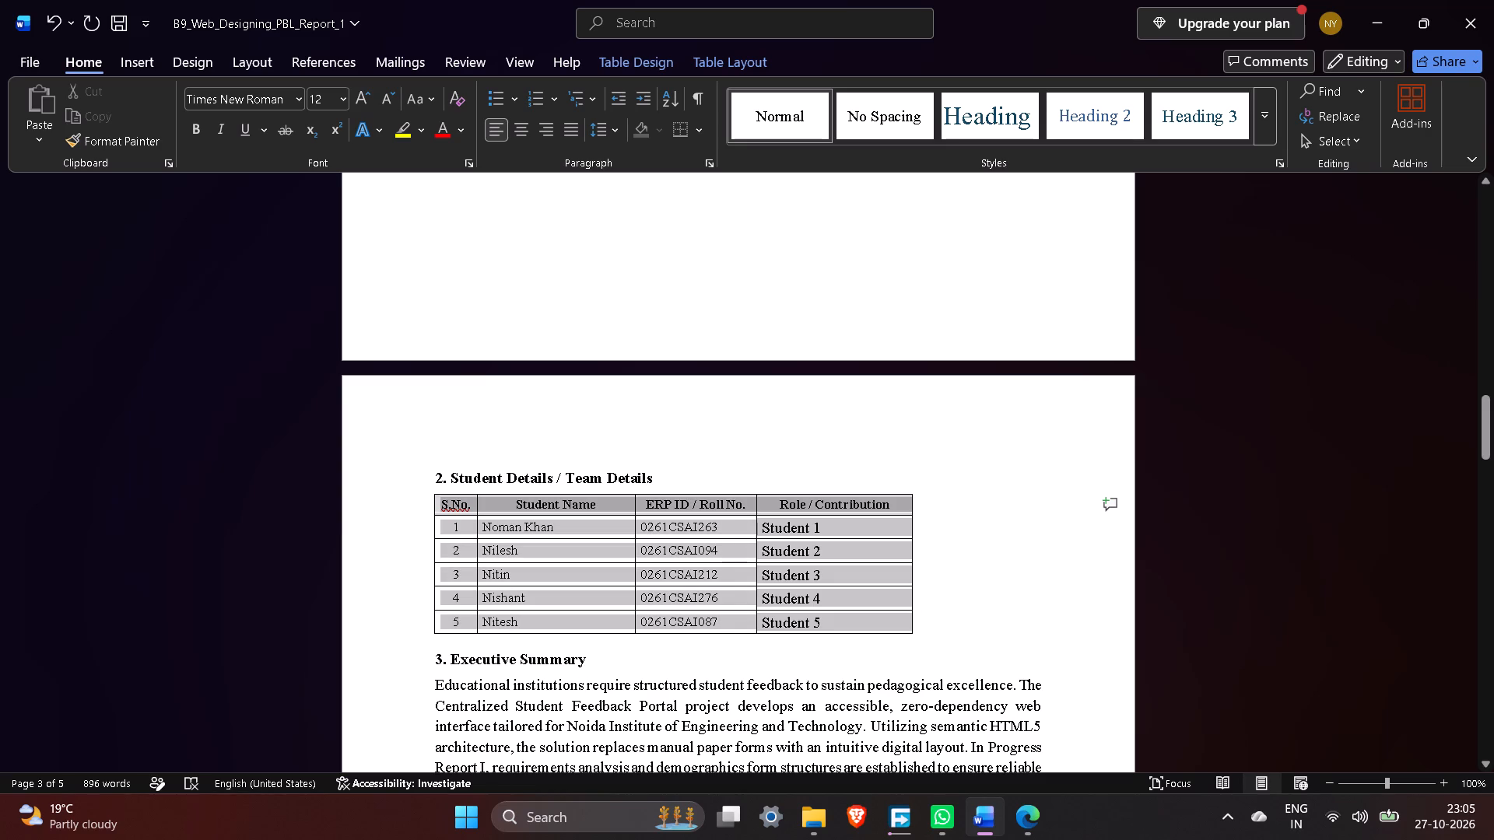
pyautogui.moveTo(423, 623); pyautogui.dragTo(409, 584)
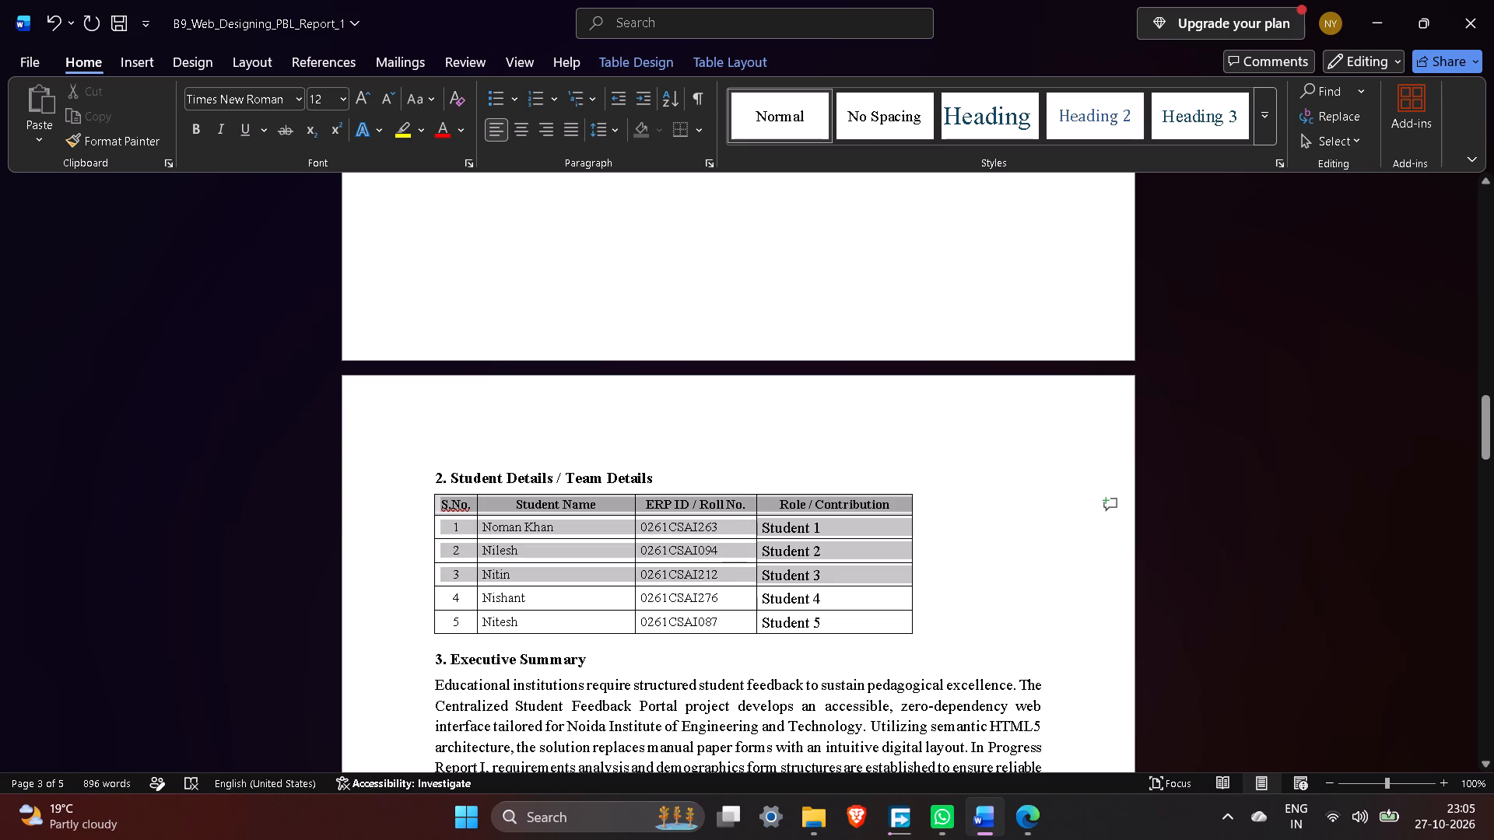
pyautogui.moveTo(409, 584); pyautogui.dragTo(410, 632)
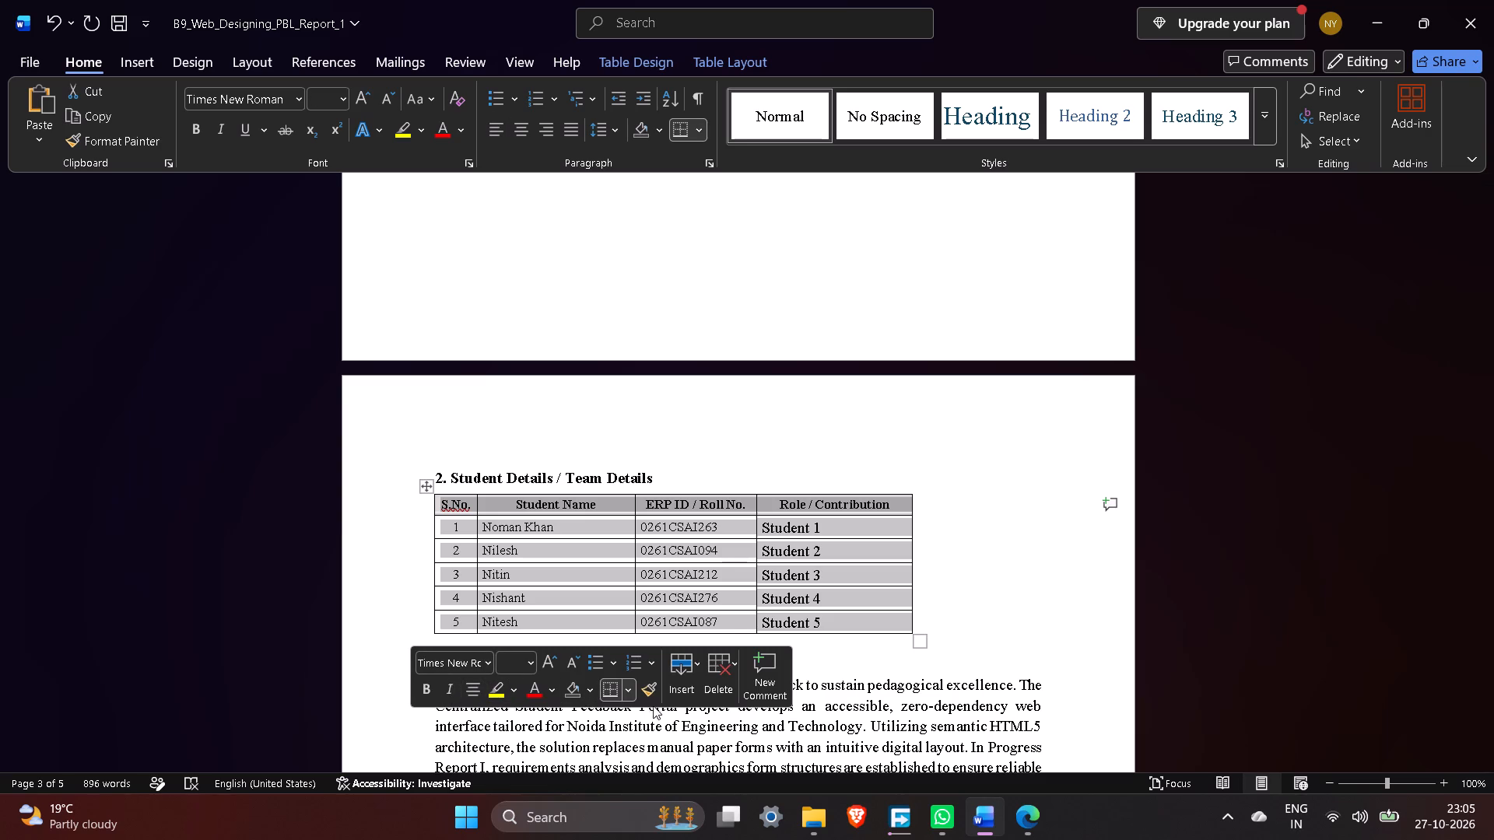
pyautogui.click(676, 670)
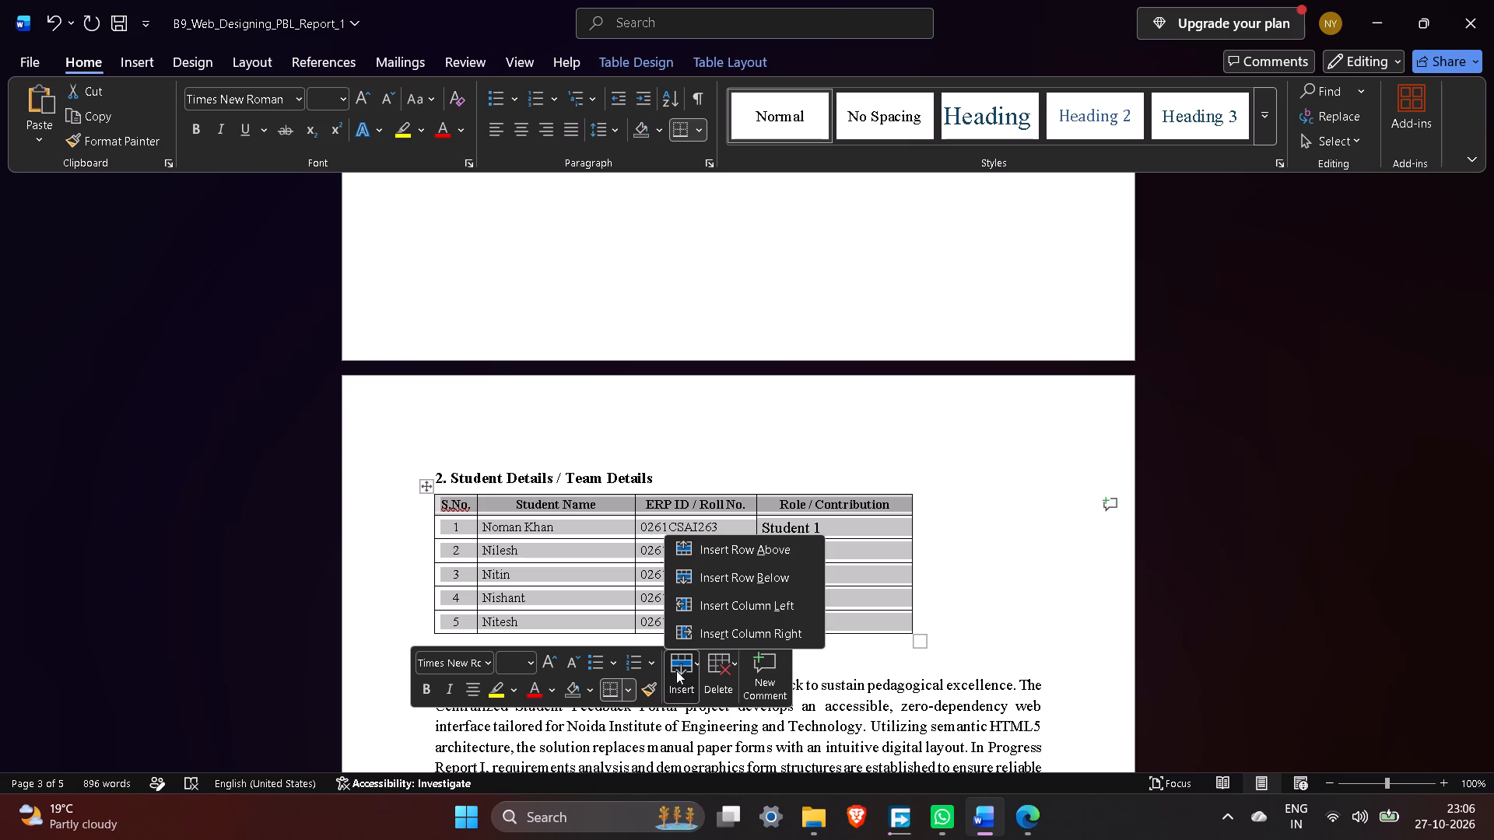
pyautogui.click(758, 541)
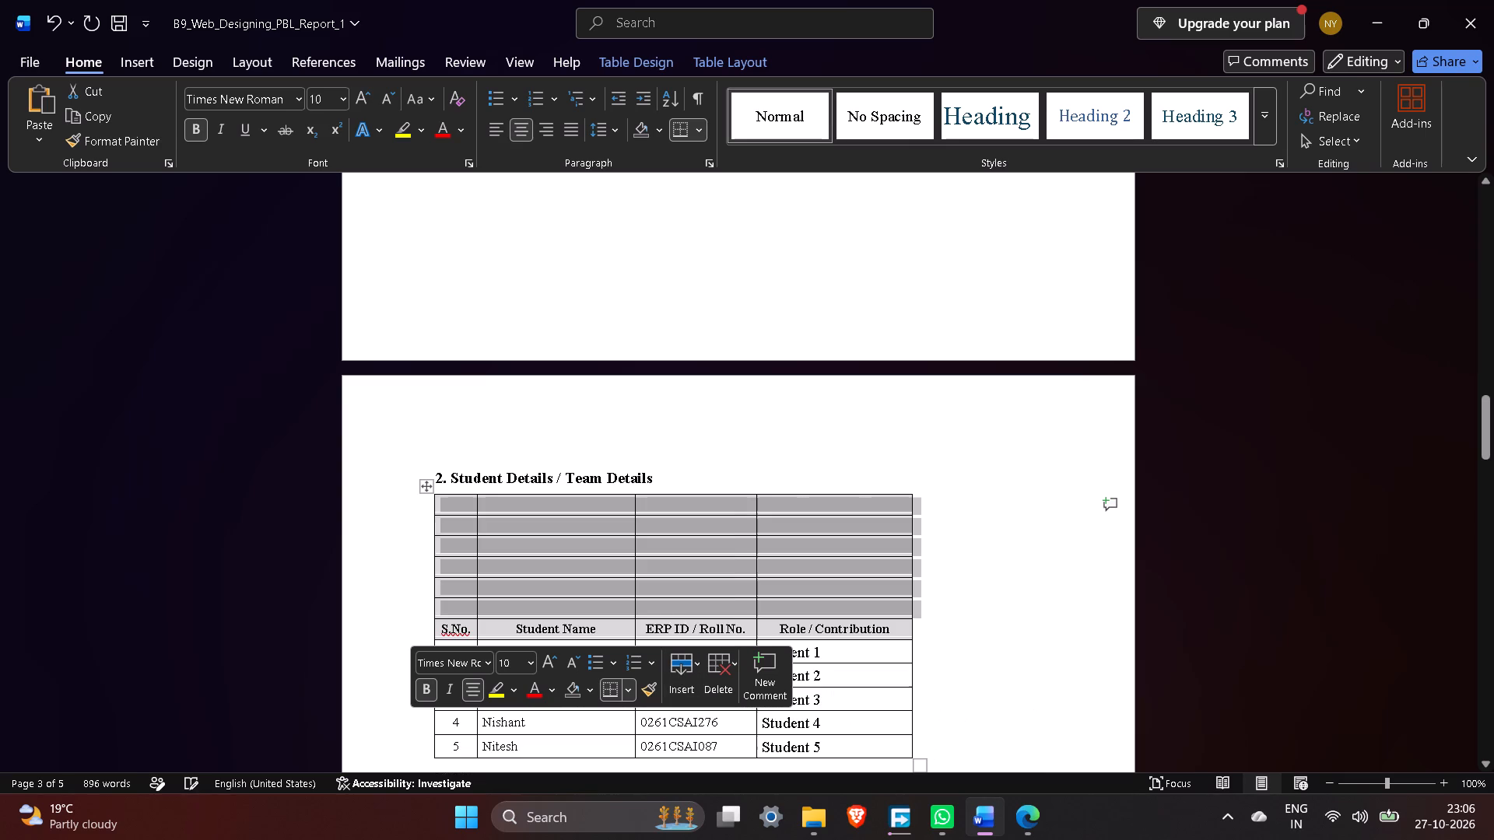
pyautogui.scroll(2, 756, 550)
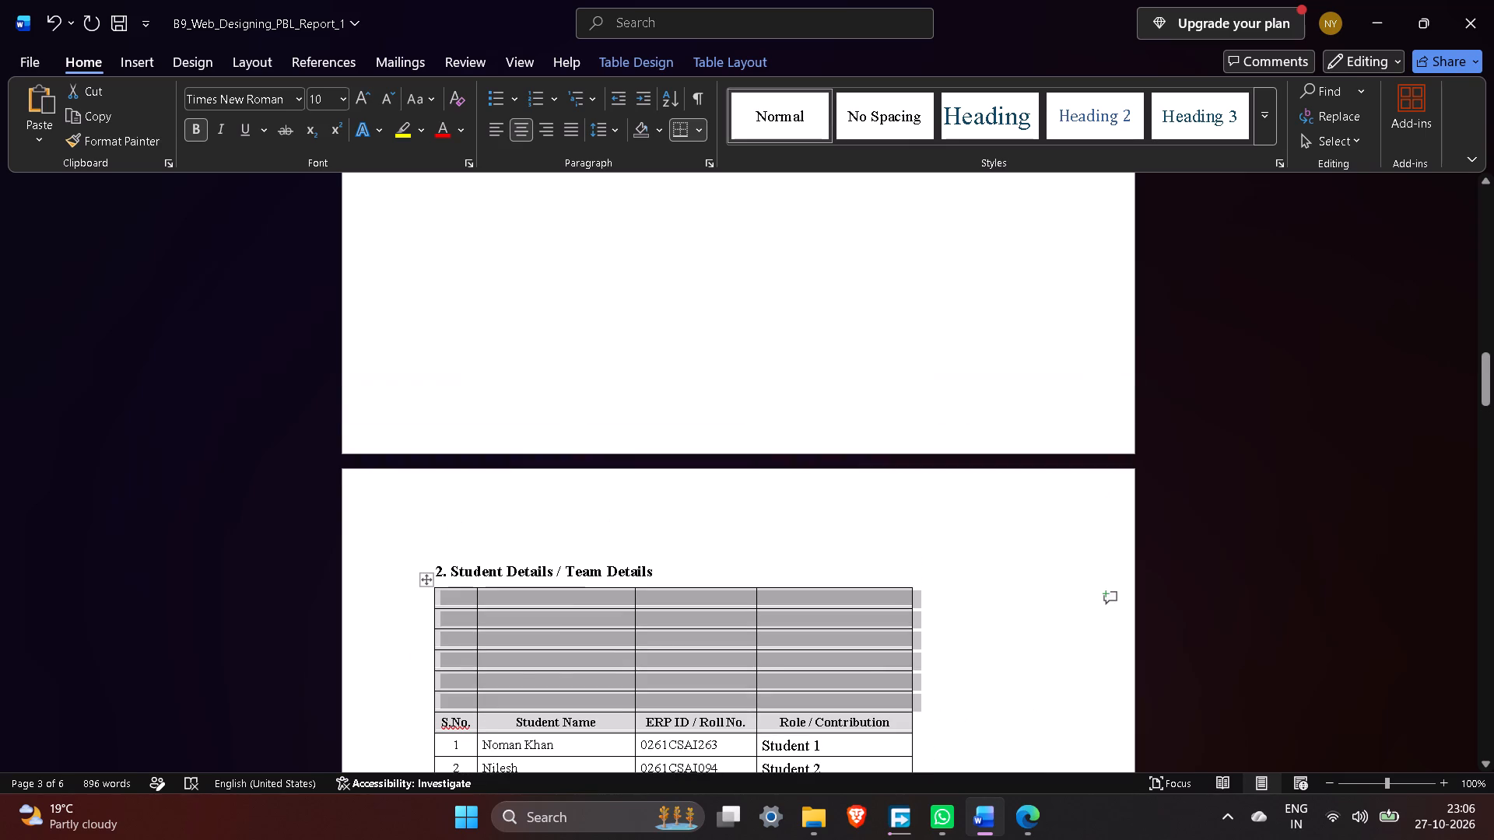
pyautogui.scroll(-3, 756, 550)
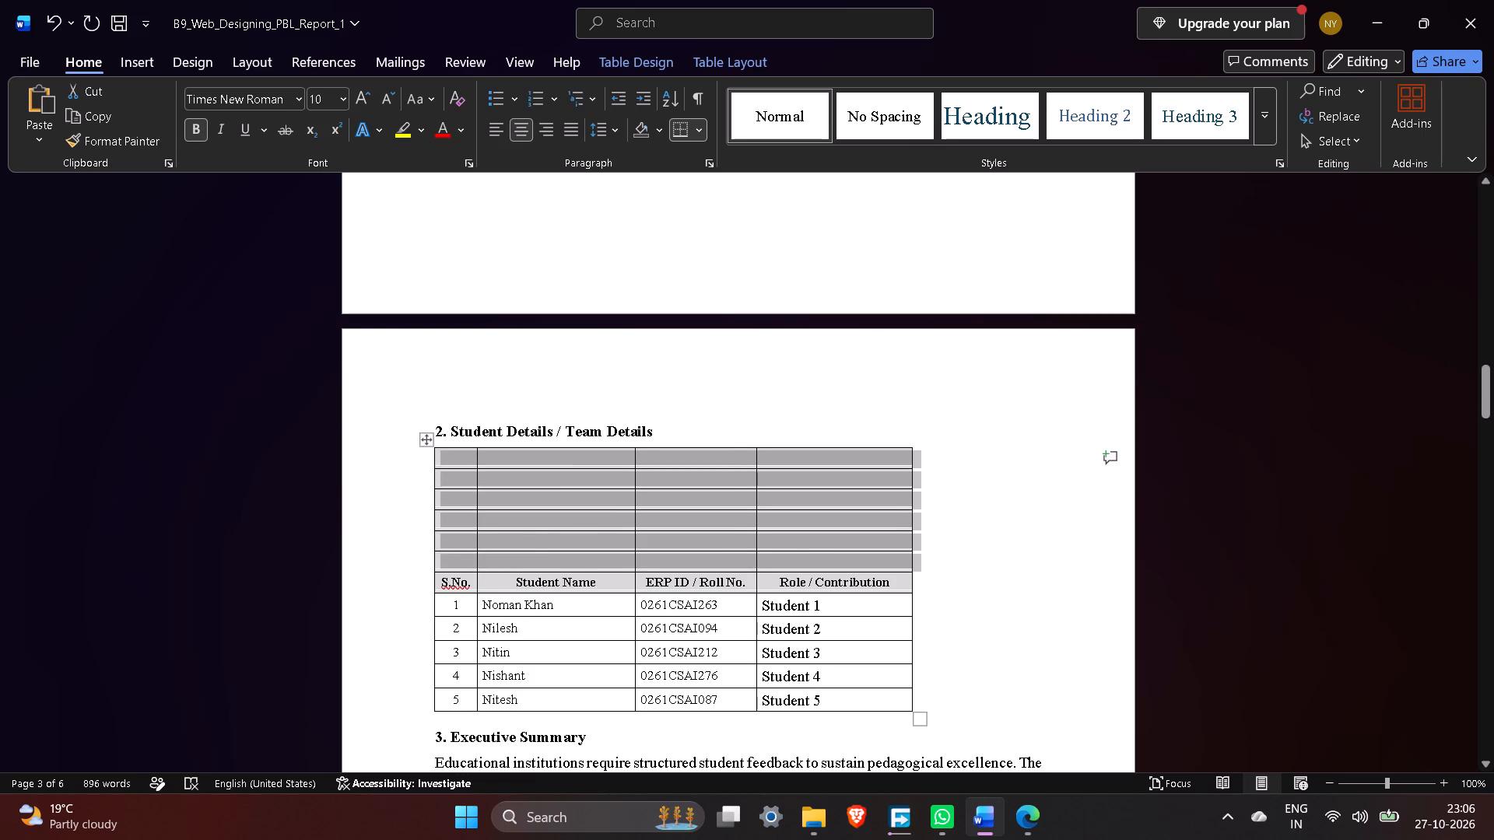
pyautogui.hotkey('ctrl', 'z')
# Copy the team details table and paste it on a new line below the Date line on the signatures page.
pyautogui.scroll(2, 1046, 621)
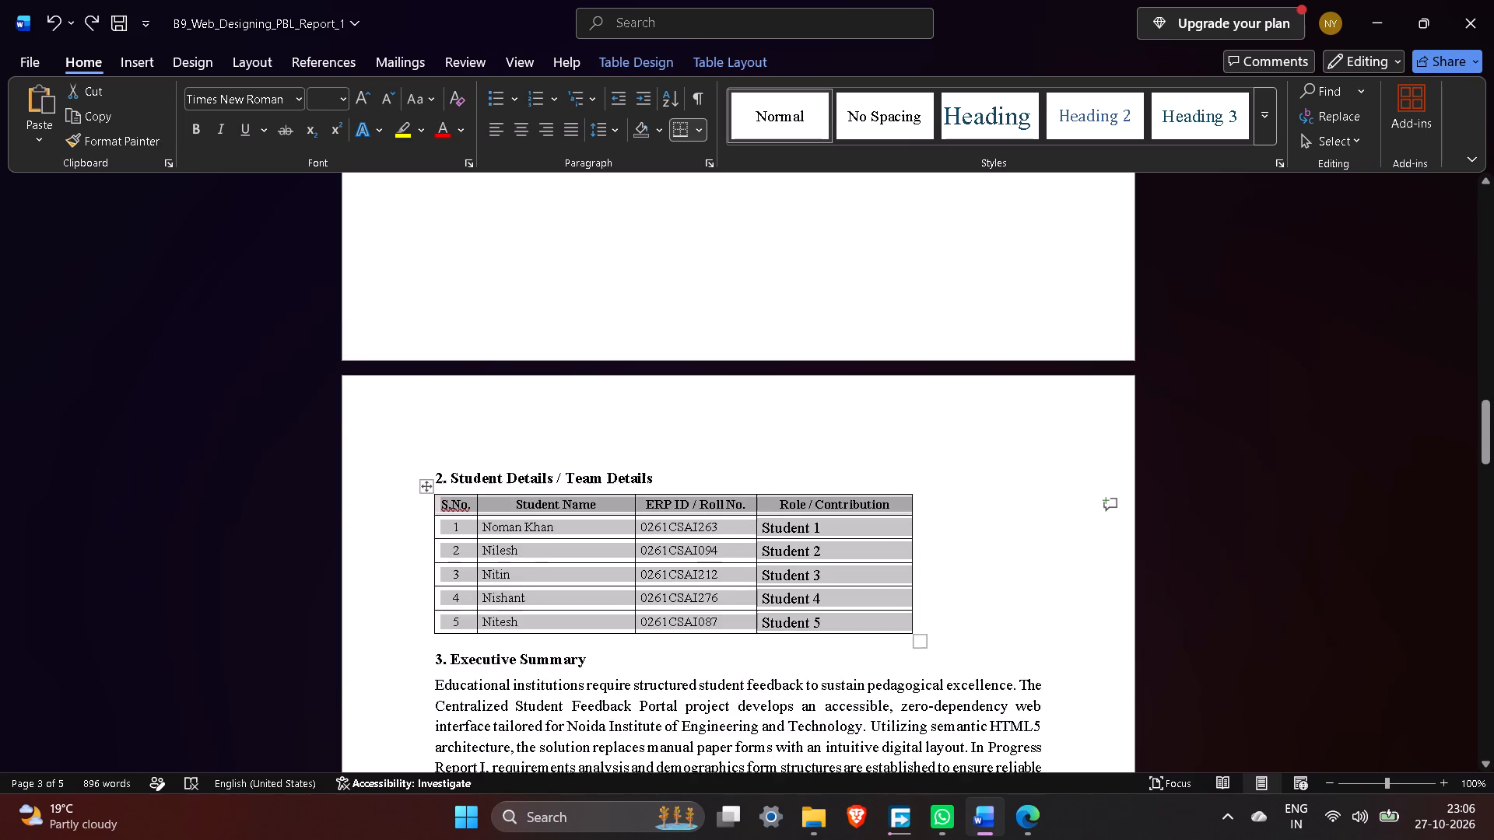
pyautogui.scroll(6, 1046, 621)
pyautogui.scroll(-4, 1024, 610)
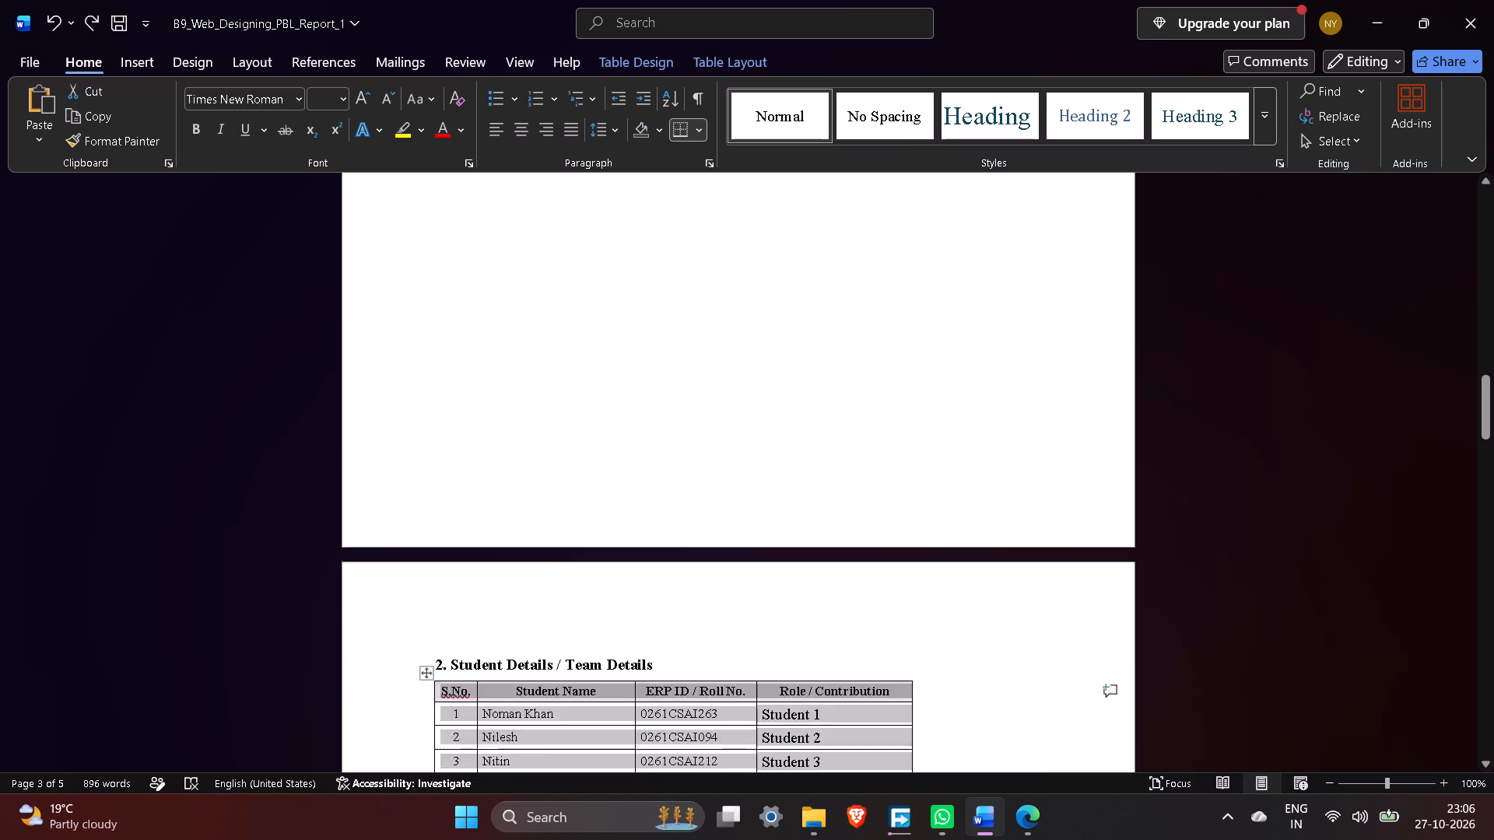
pyautogui.scroll(-2, 1024, 610)
pyautogui.hotkey('ctrl', 'c')
pyautogui.scroll(2, 1024, 610)
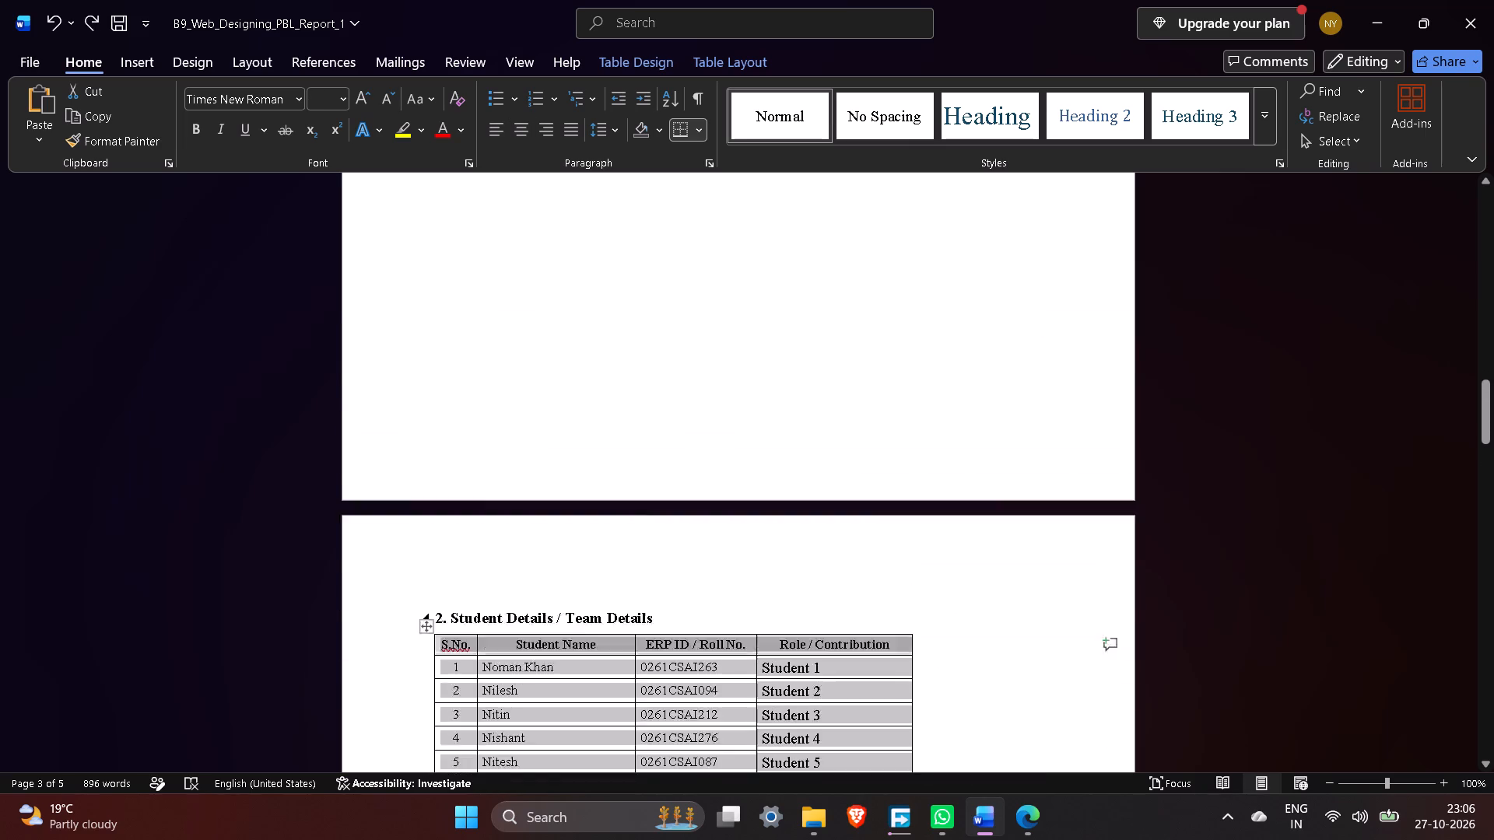
pyautogui.scroll(15, 1024, 610)
pyautogui.click(471, 505)
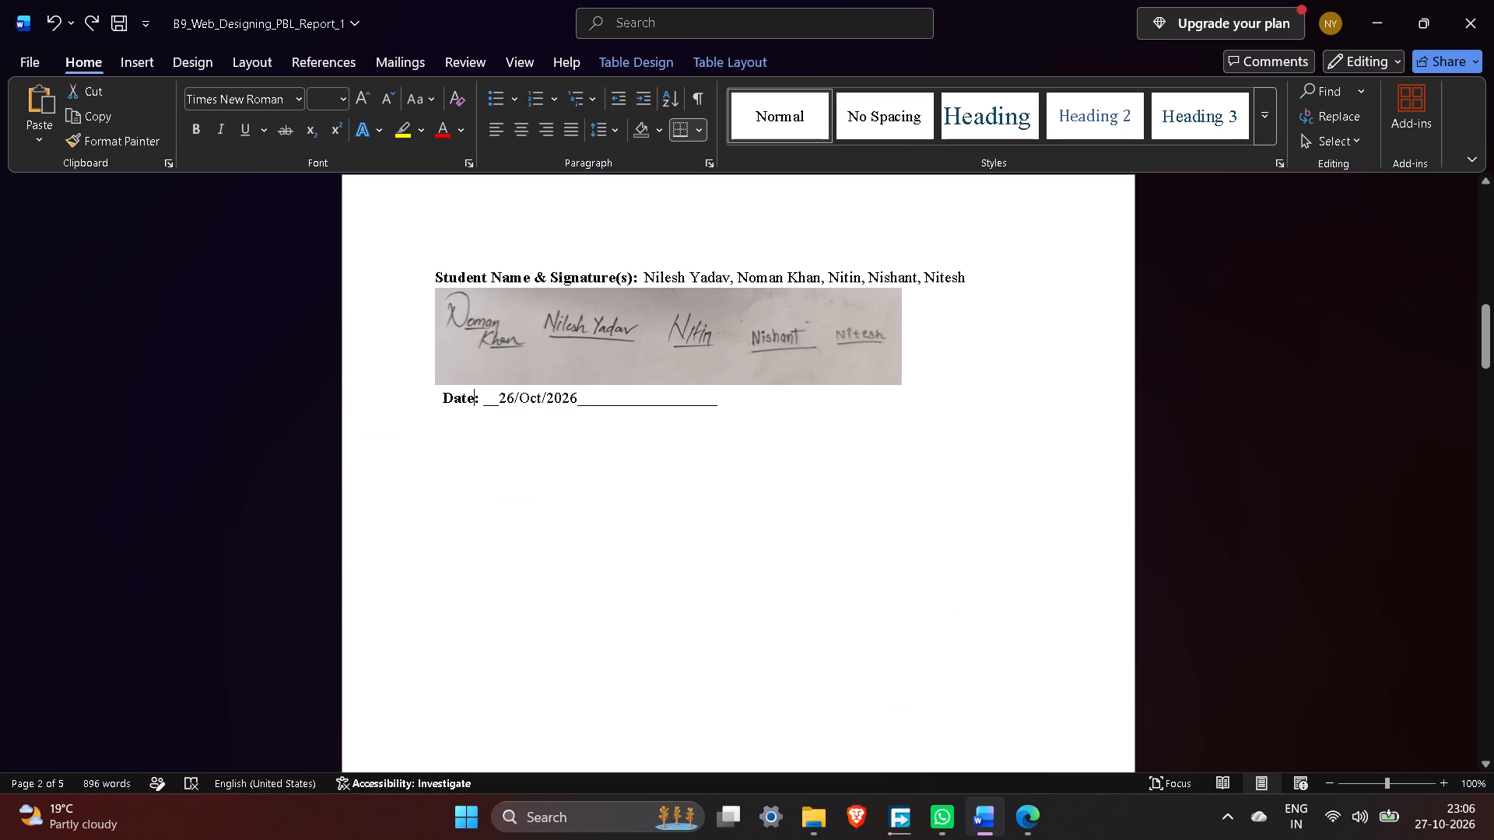
pyautogui.click(501, 570)
pyautogui.scroll(1, 501, 570)
pyautogui.rightClick(501, 570)
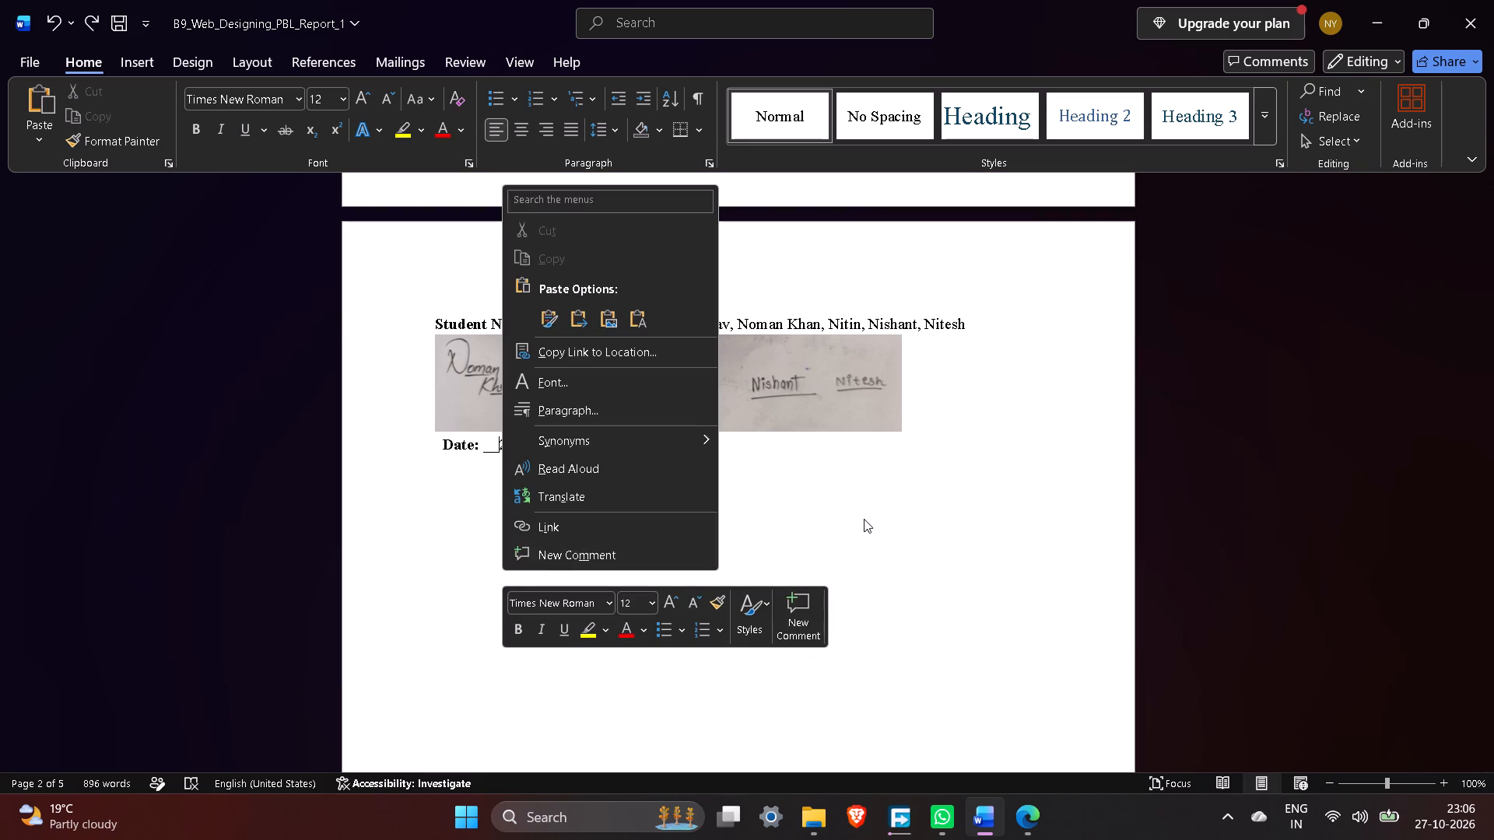
pyautogui.click(864, 519)
pyautogui.click(761, 464)
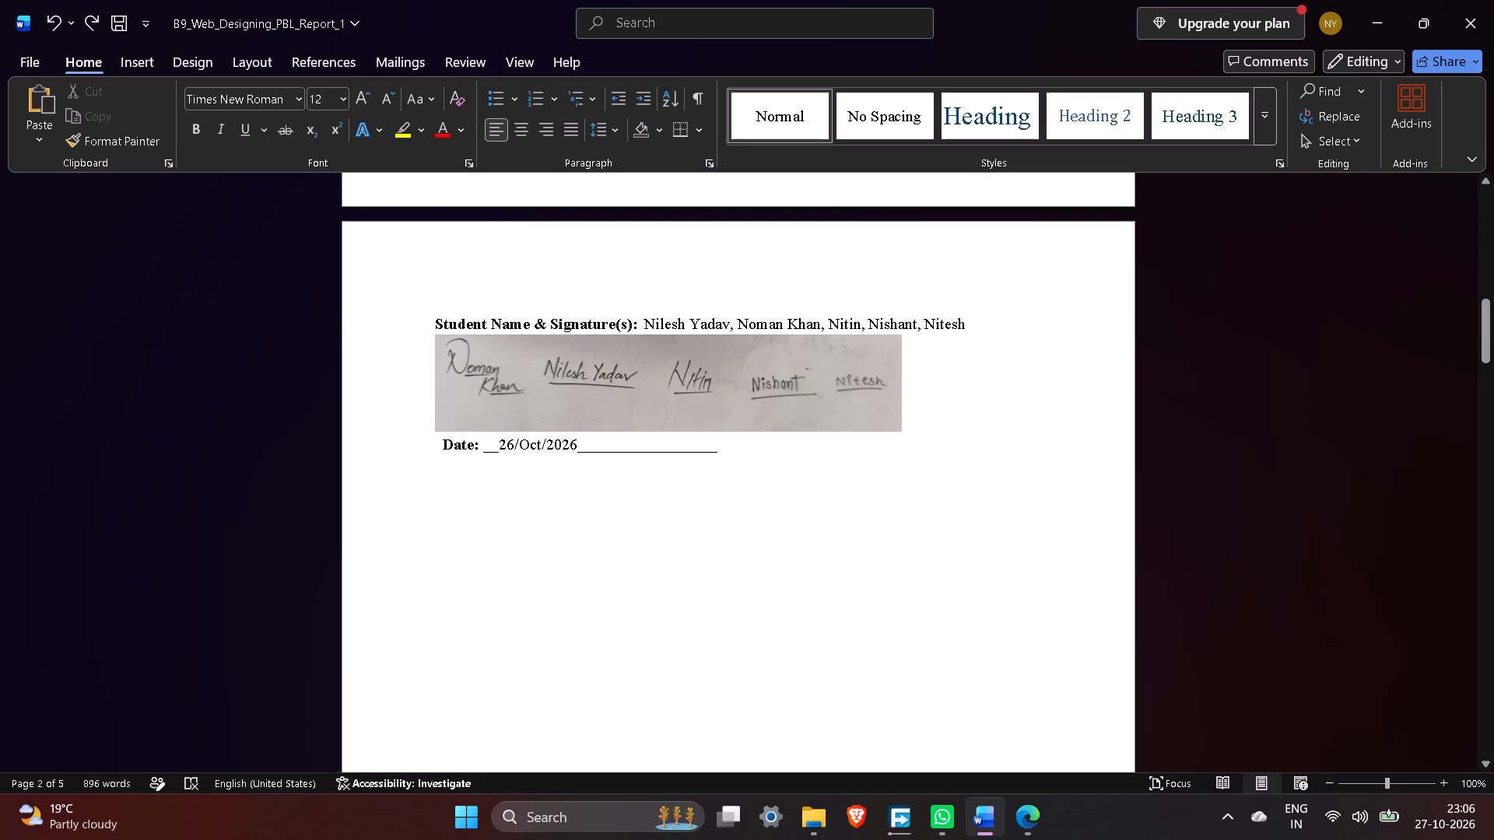
pyautogui.press('Return')
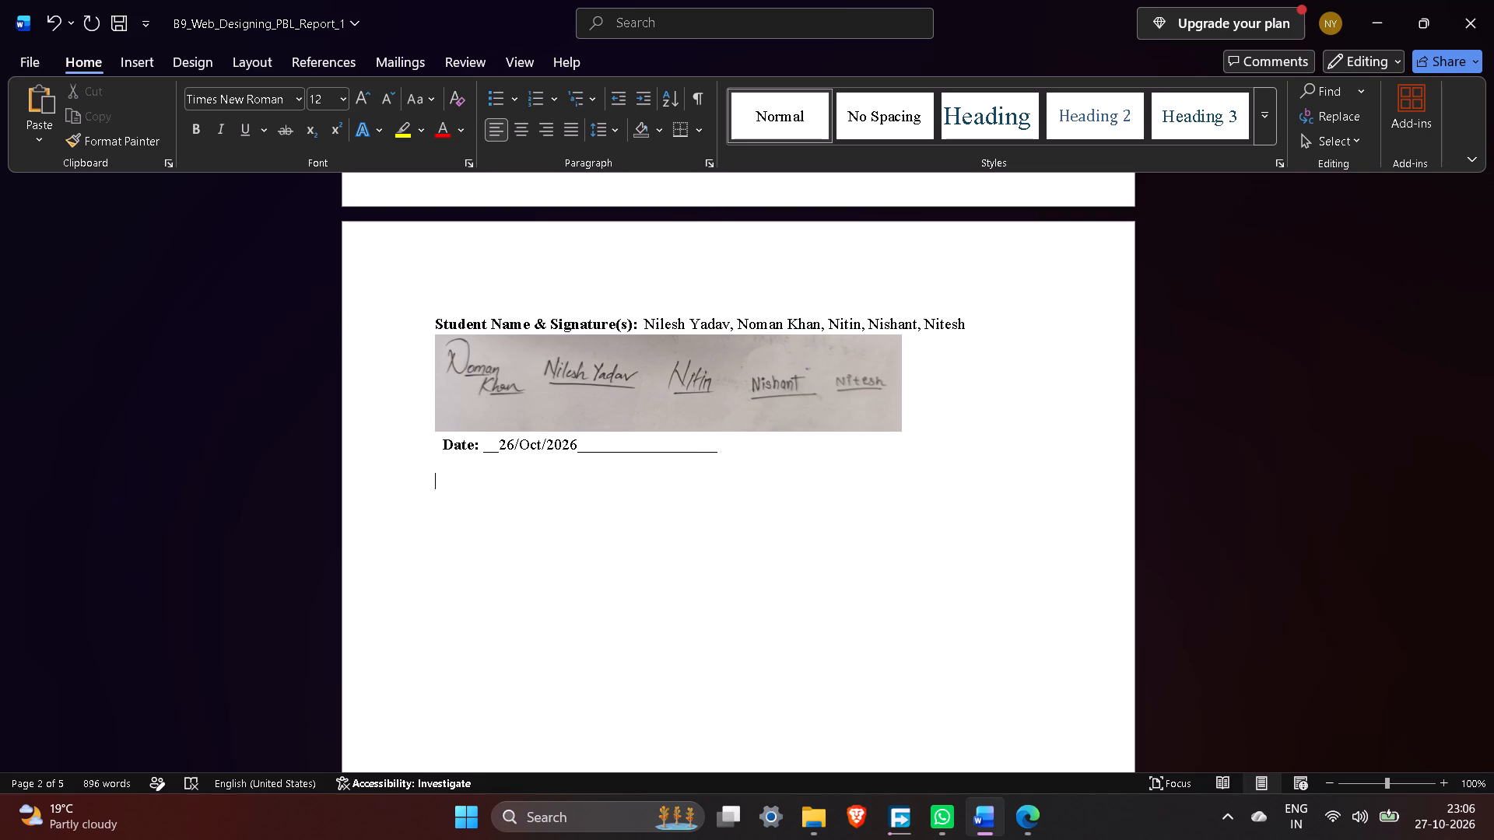
pyautogui.hotkey('ctrl', 'v')
# Add four blank lines between the Date line and the pasted team table.
pyautogui.scroll(-1, 757, 456)
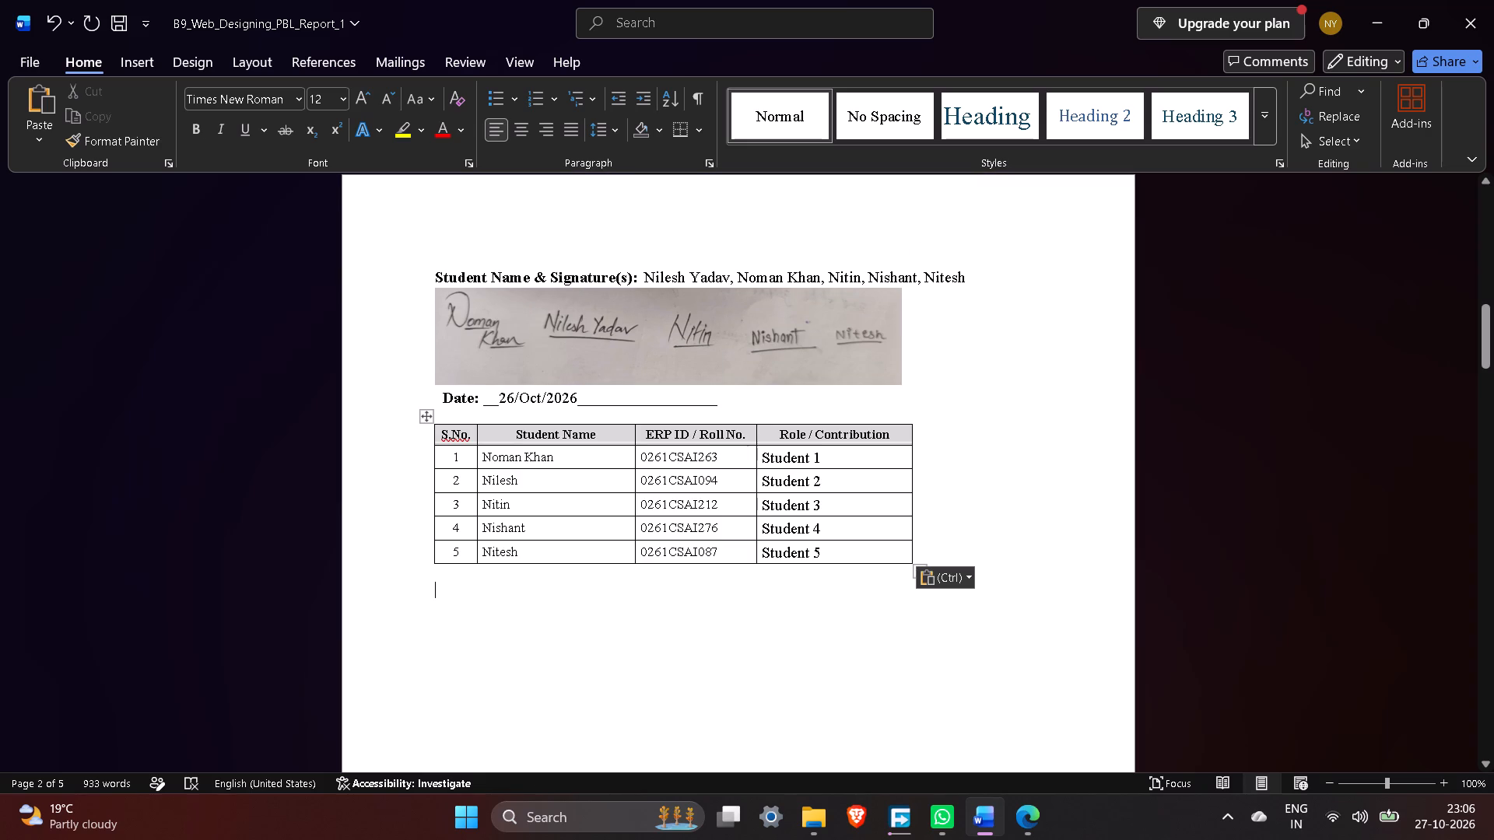
pyautogui.click(723, 404)
pyautogui.press('Return')
pyautogui.press('Return')
pyautogui.press('Return')
pyautogui.press('Return')
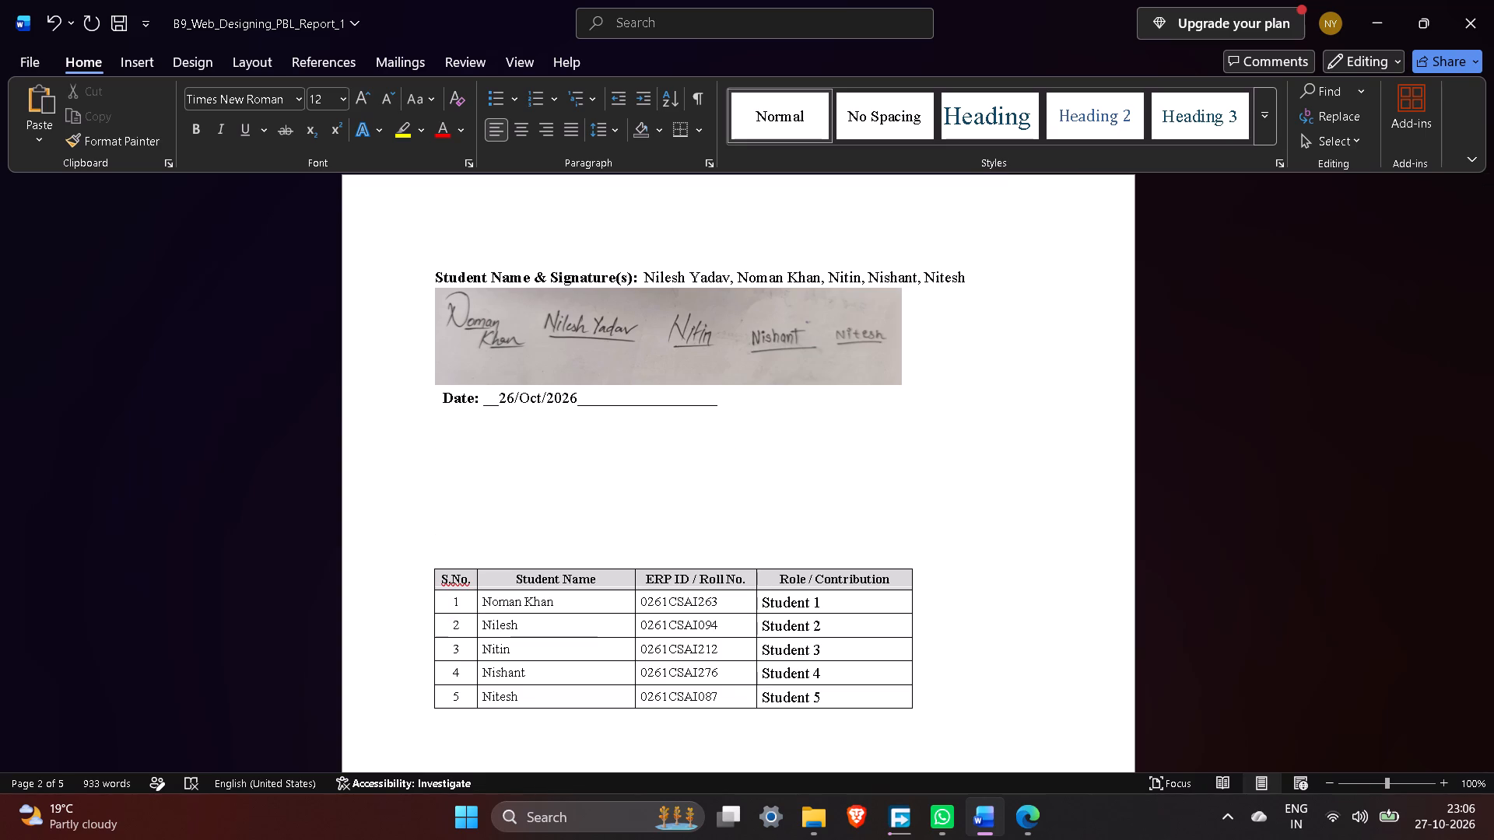
# Clear all the cell contents of the original table under "2. Student Details / Team Details".
pyautogui.scroll(-4, 731, 409)
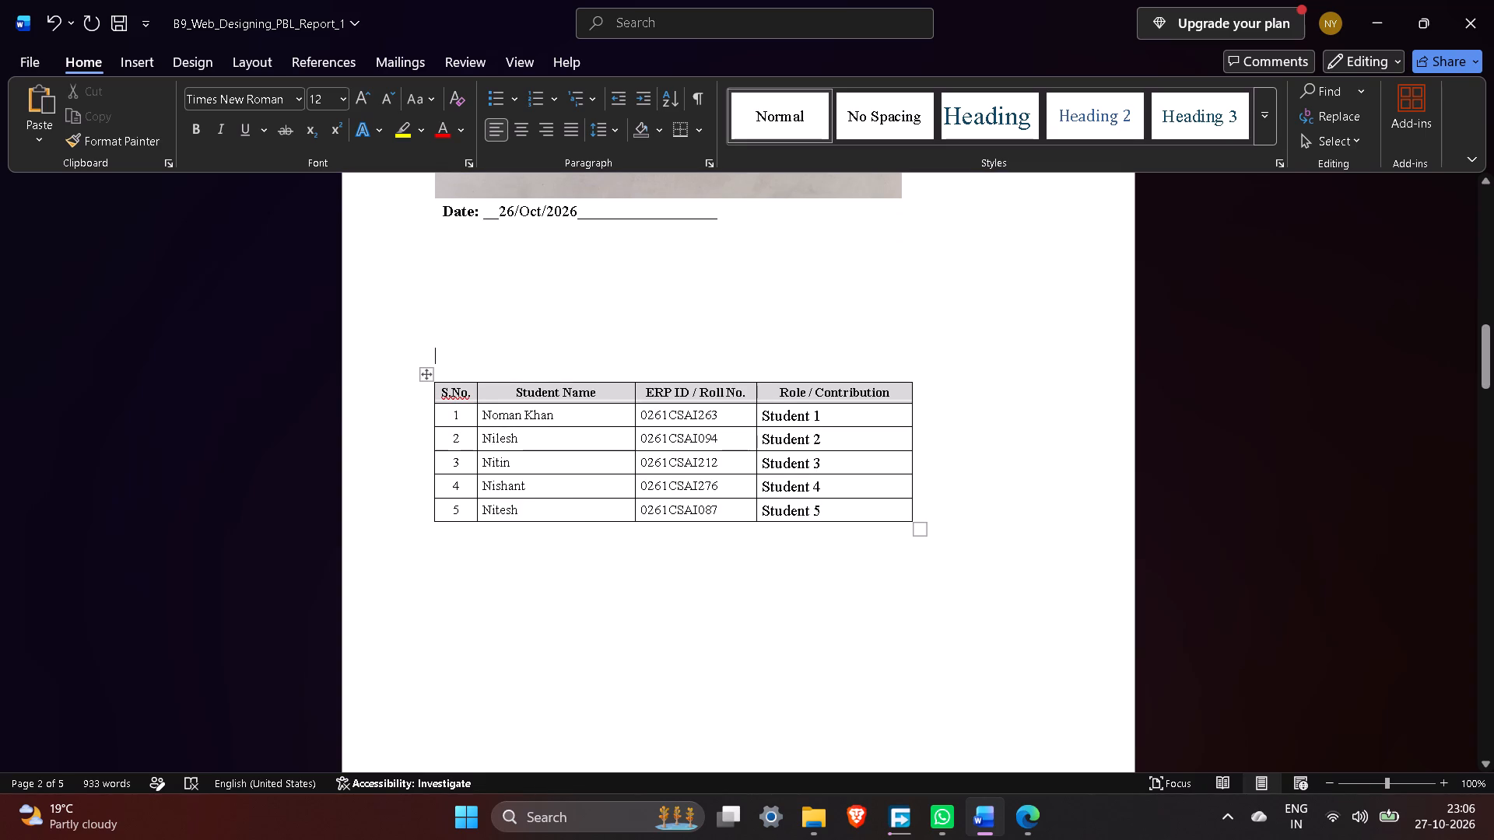
pyautogui.scroll(-7, 732, 410)
pyautogui.scroll(1, 732, 410)
pyautogui.scroll(-10, 732, 410)
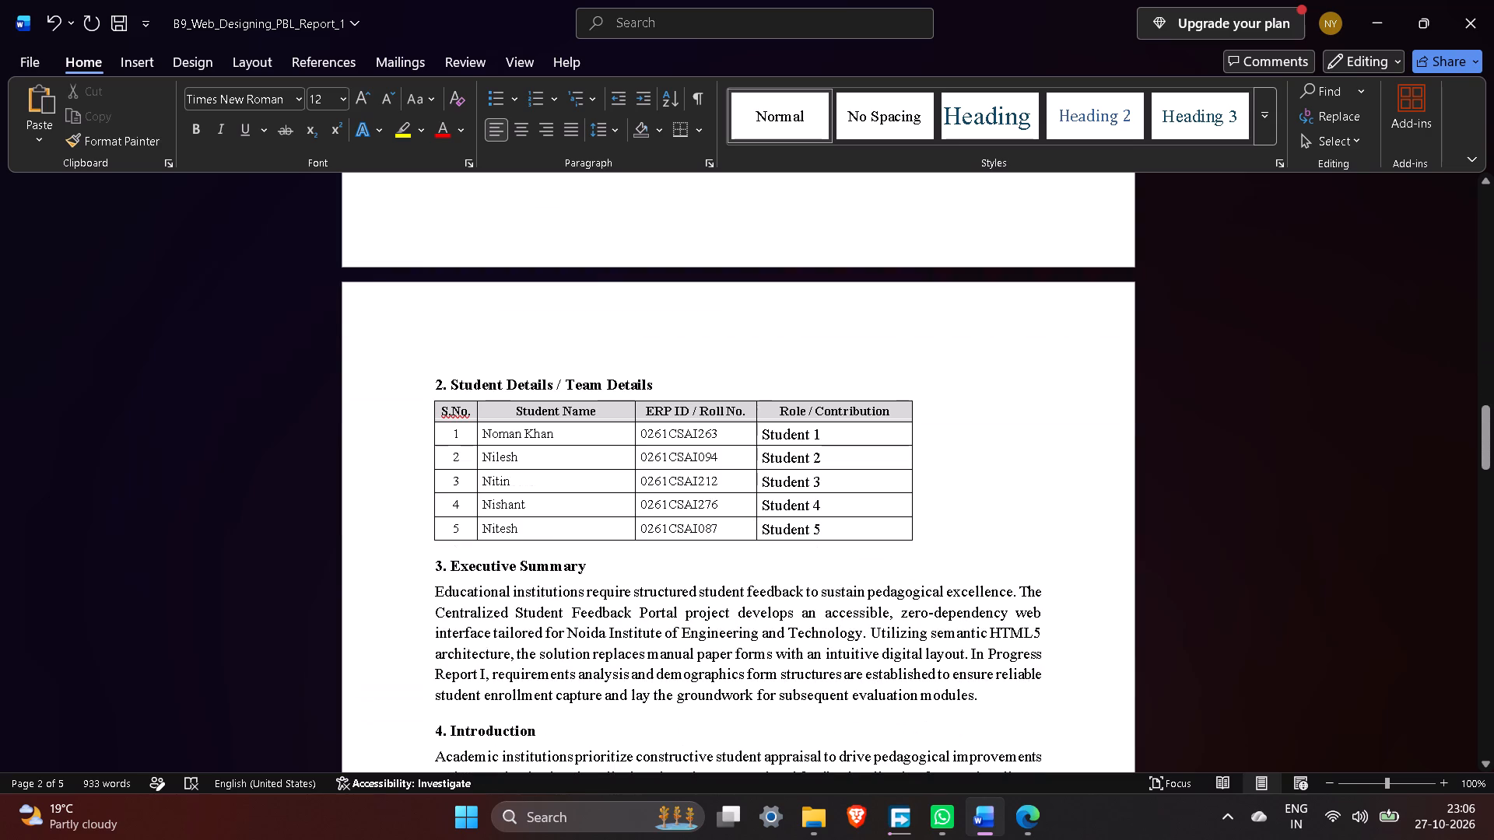
pyautogui.moveTo(936, 544); pyautogui.dragTo(780, 390)
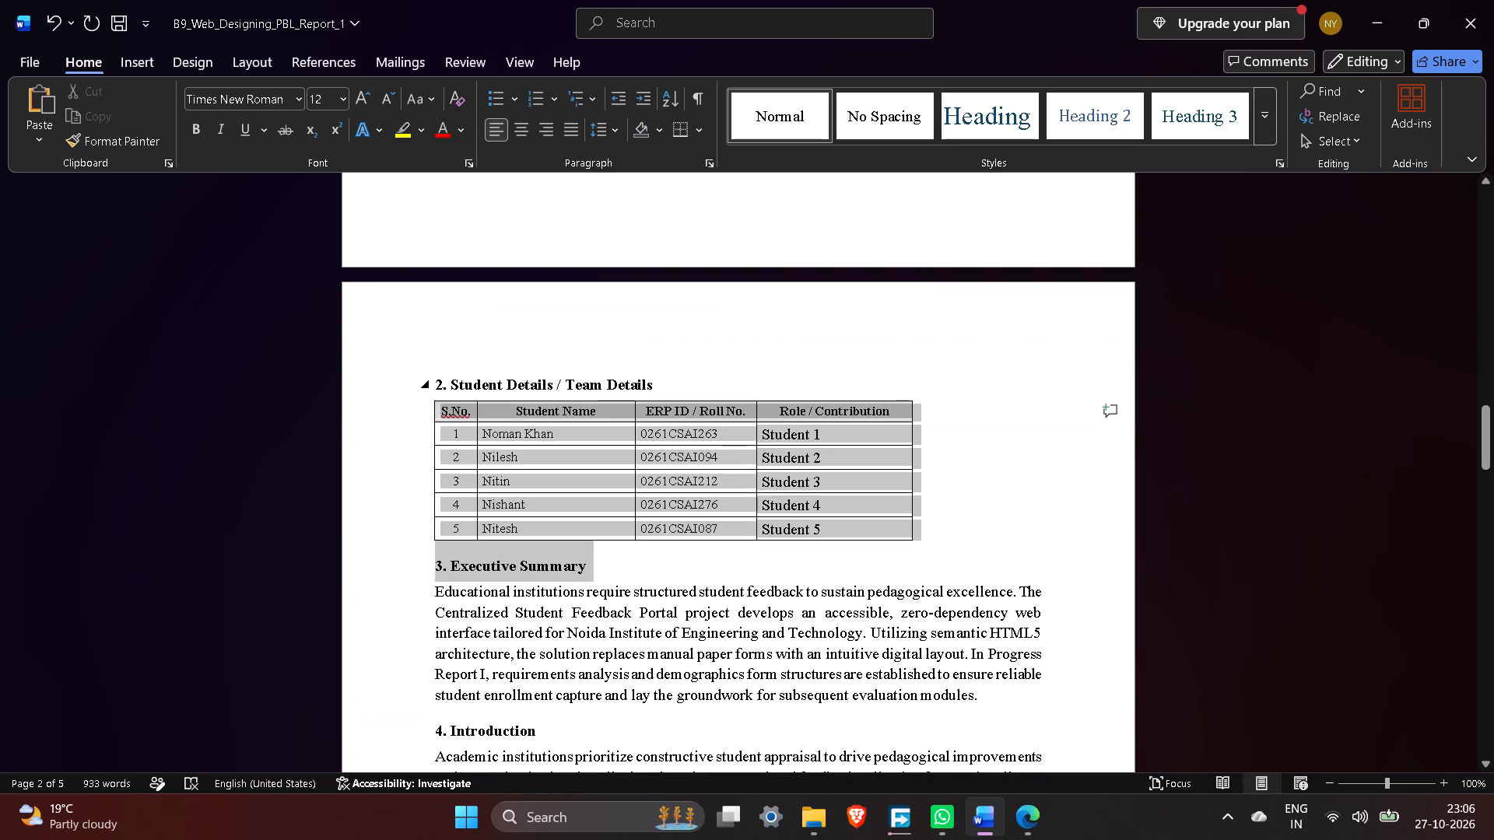
pyautogui.moveTo(780, 390); pyautogui.dragTo(409, 394)
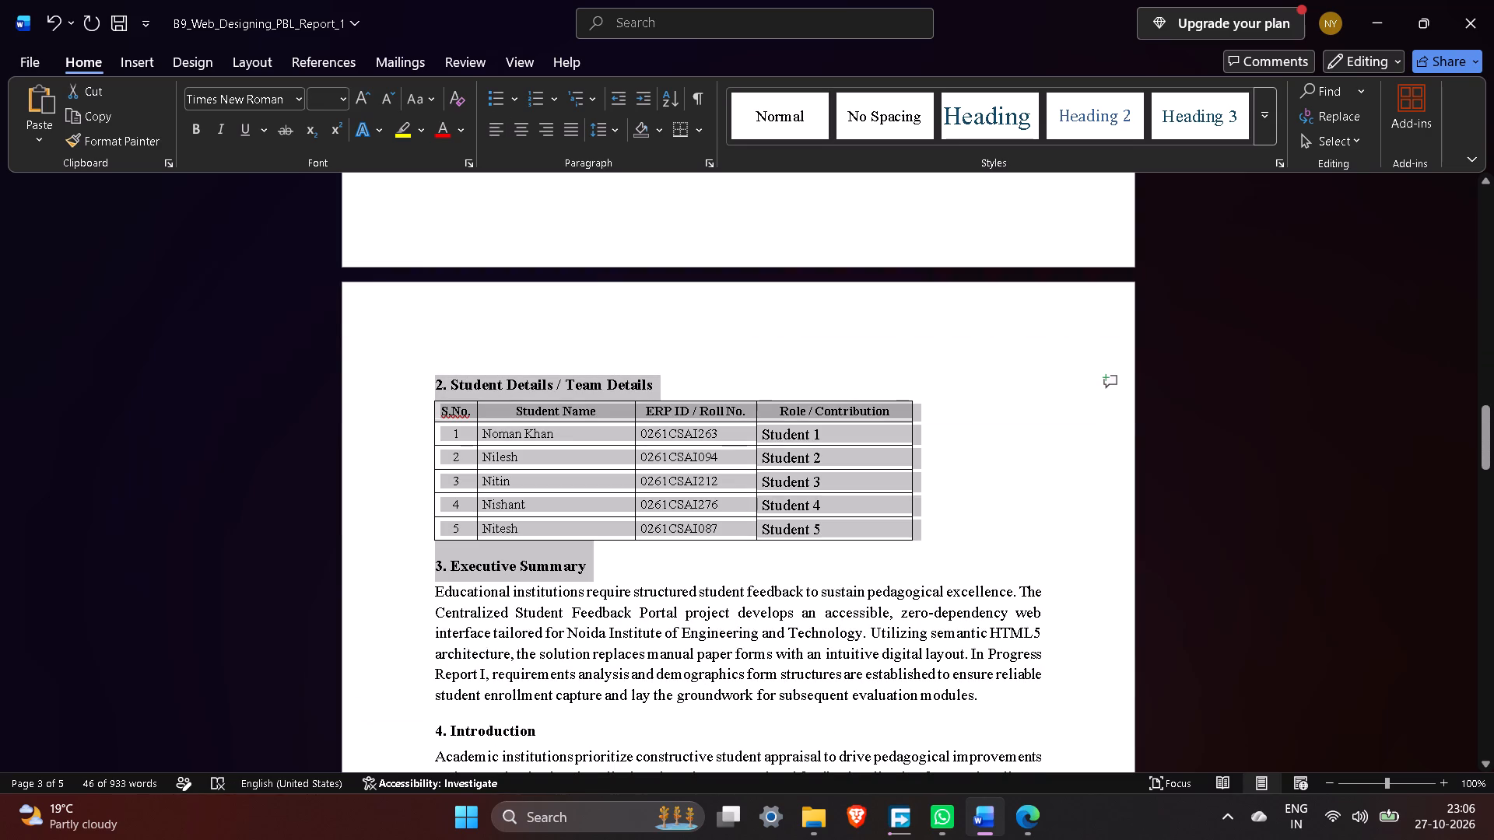
pyautogui.click(773, 550)
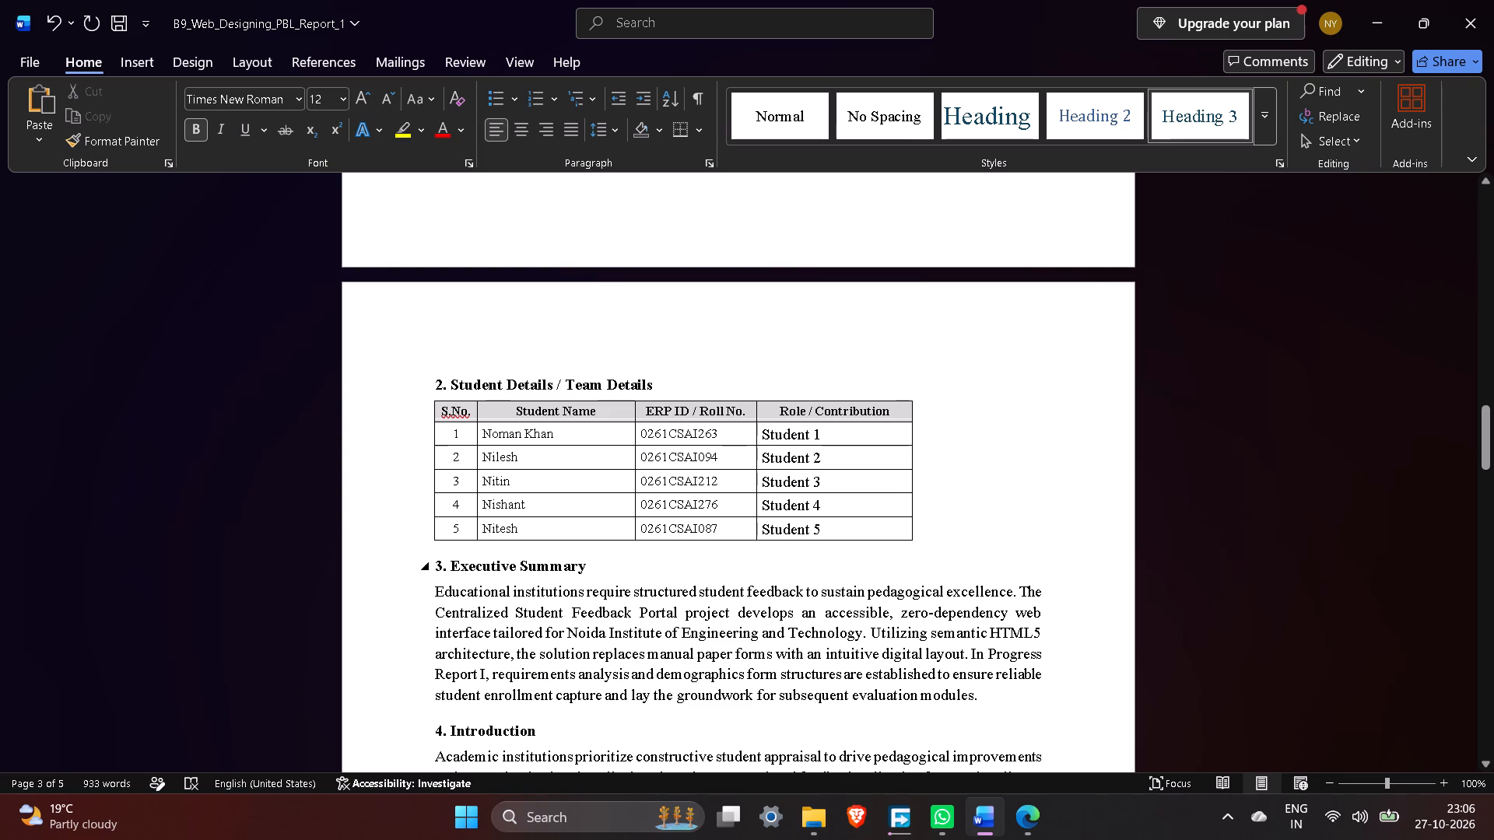
pyautogui.moveTo(923, 529); pyautogui.dragTo(427, 376)
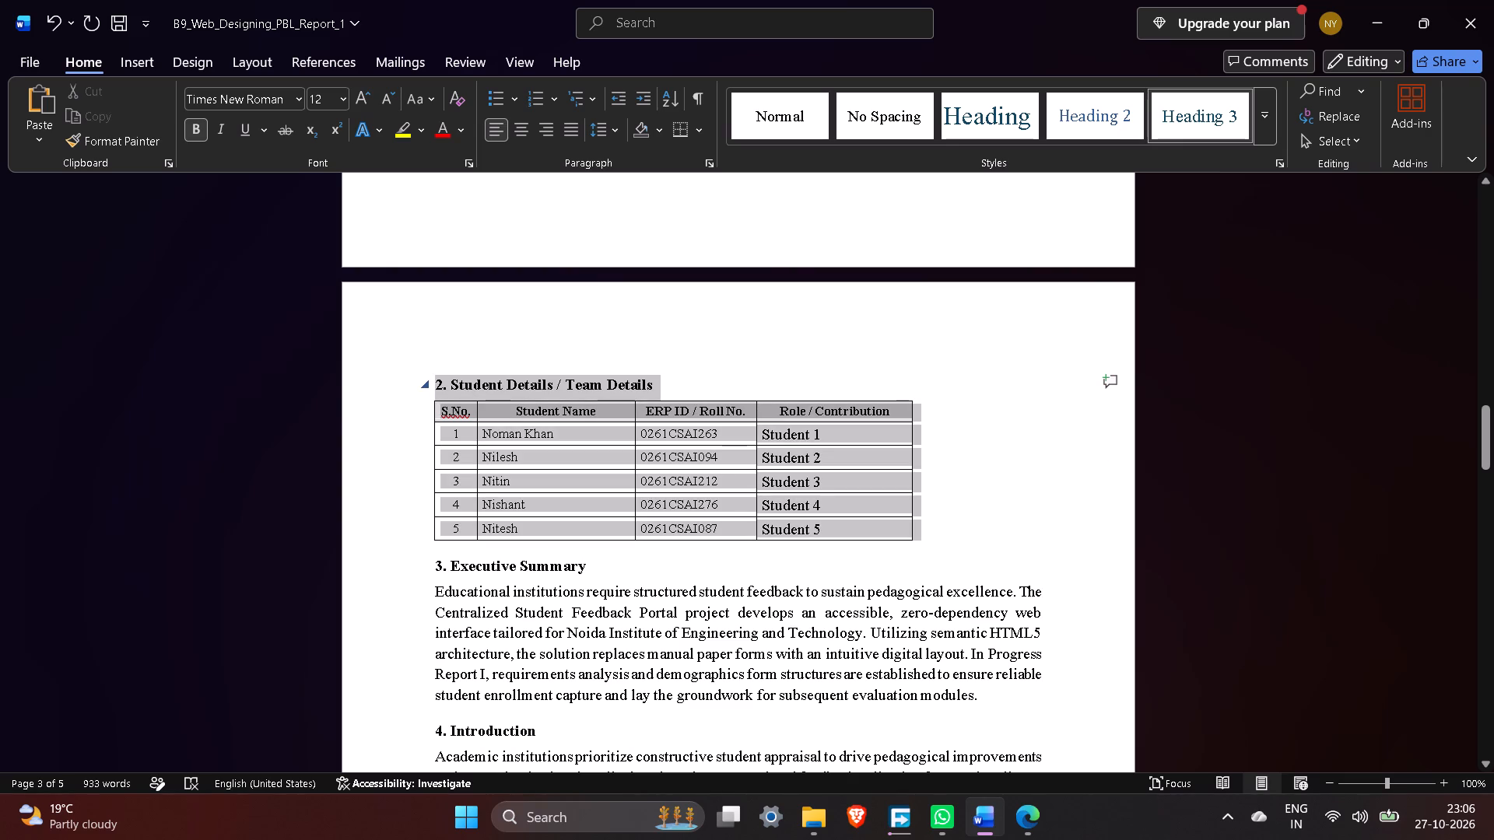
pyautogui.moveTo(427, 376); pyautogui.dragTo(423, 420)
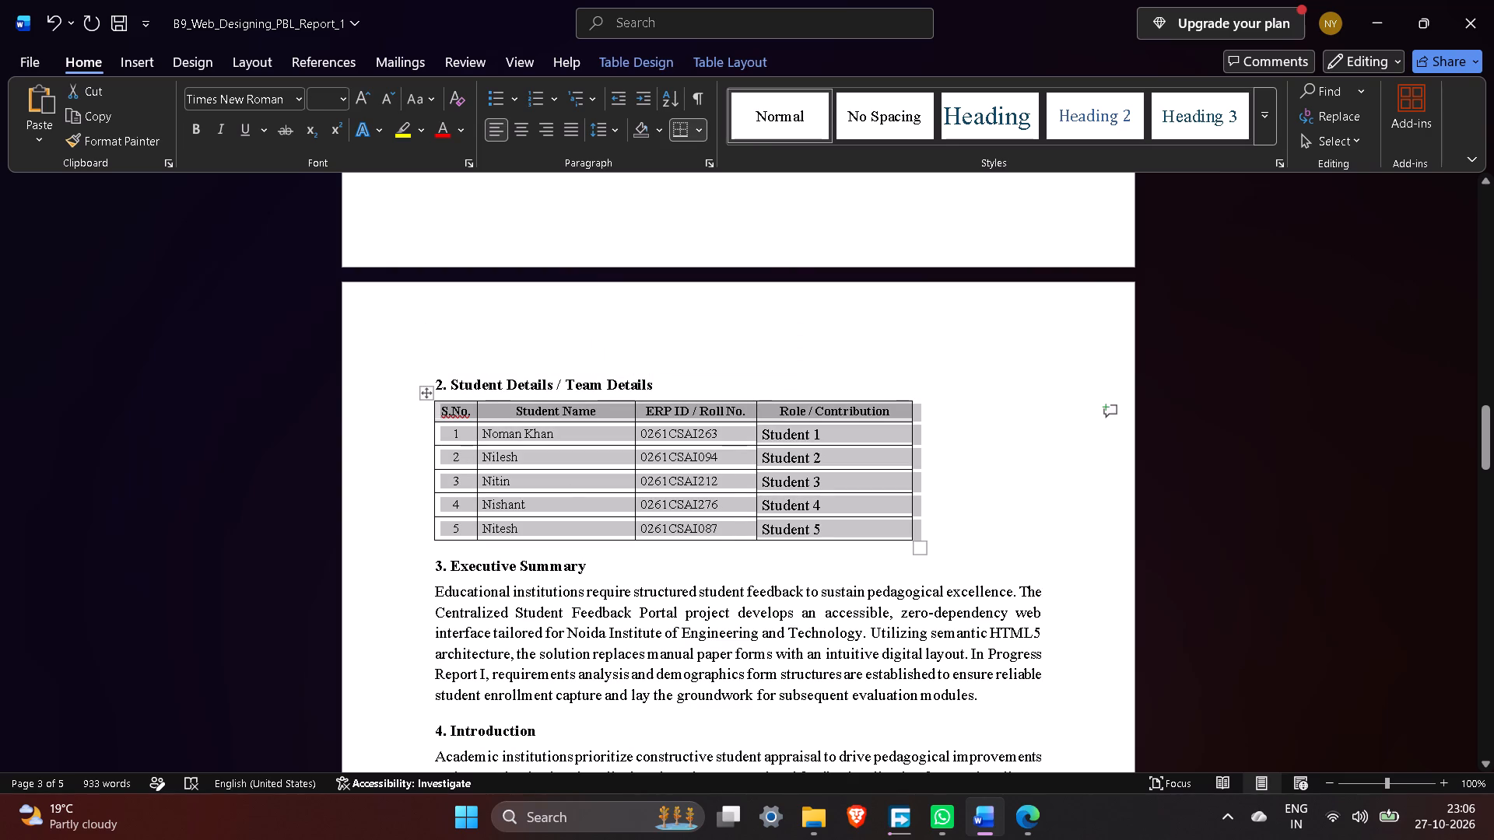
pyautogui.press('Delete')
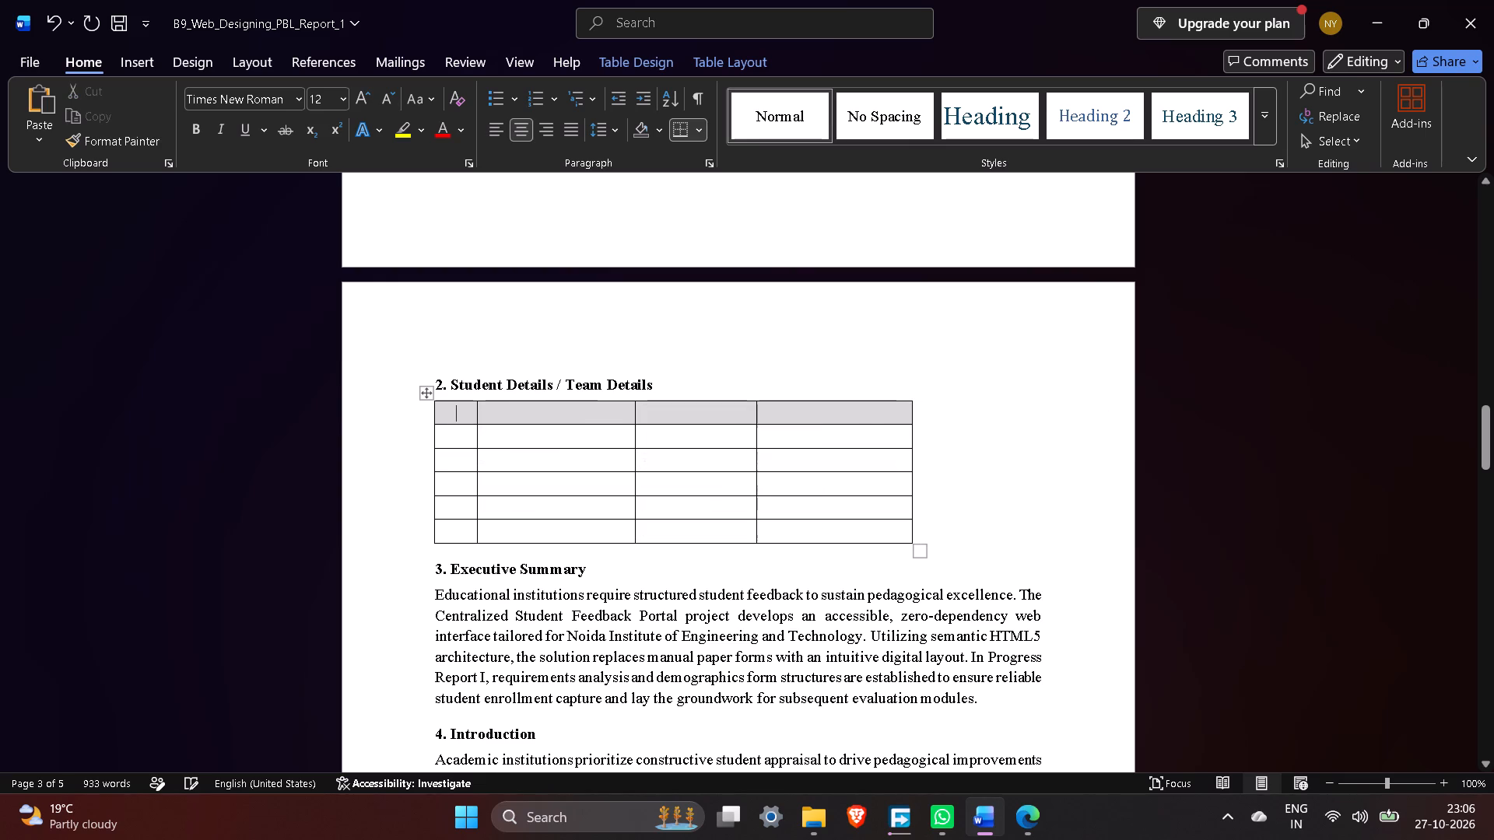
pyautogui.press('Delete')
# Delete the entire last column of the emptied table under "2. Student Details / Team Details".
pyautogui.click(920, 530)
pyautogui.moveTo(910, 526); pyautogui.dragTo(909, 507)
pyautogui.rightClick(909, 507)
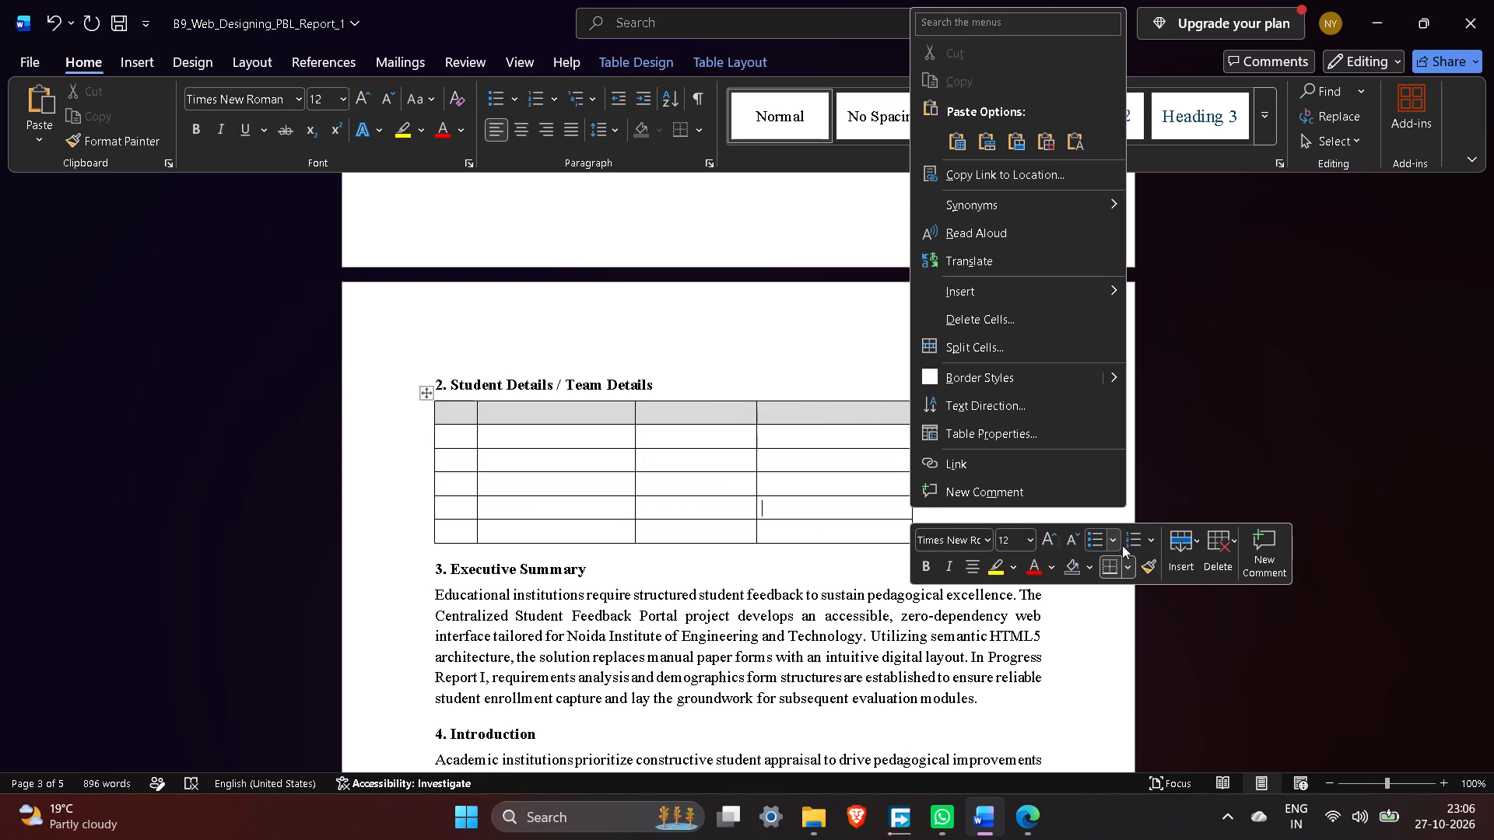
pyautogui.click(1226, 553)
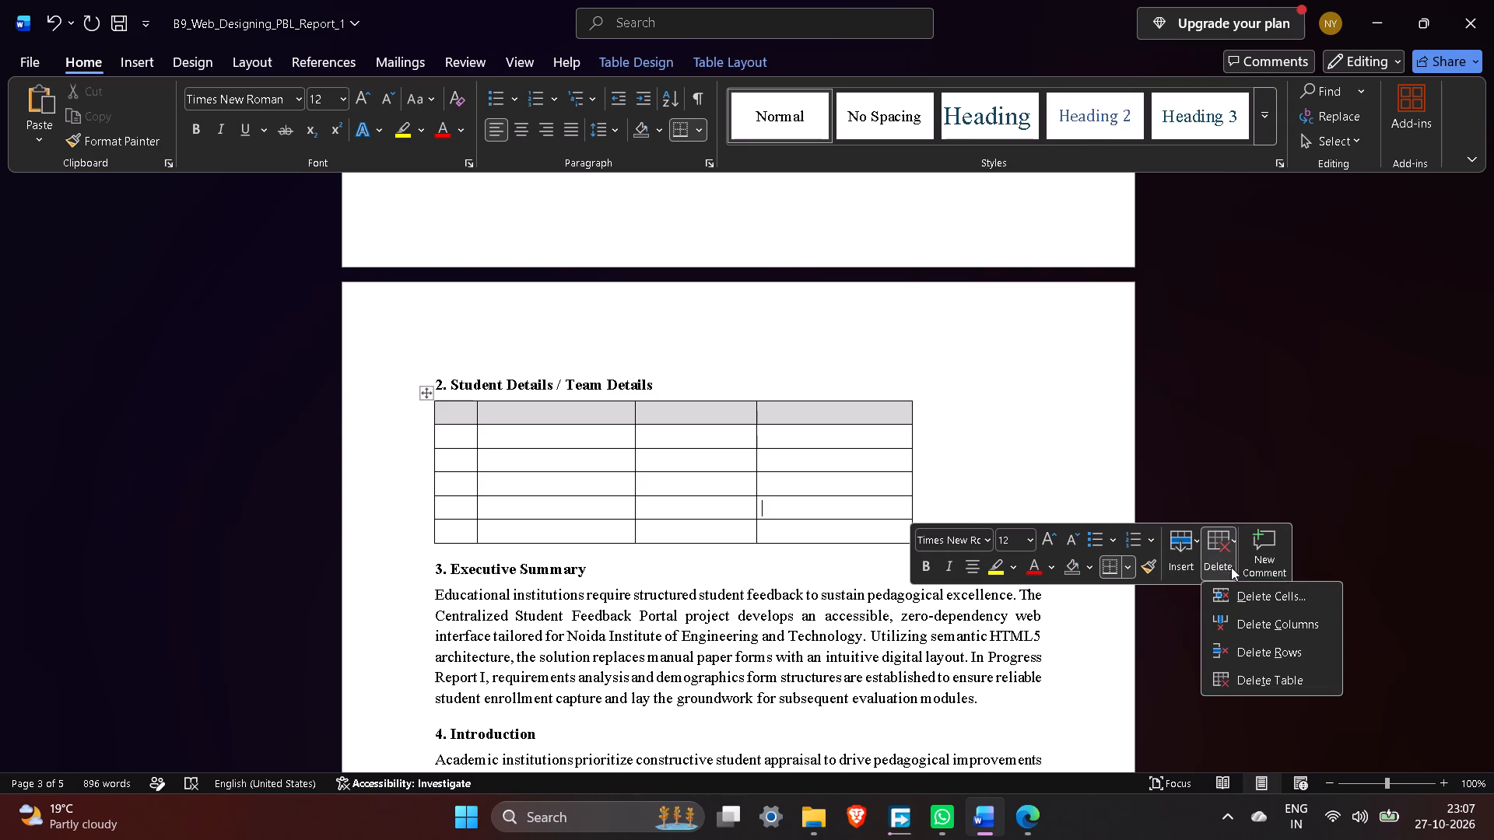
pyautogui.click(1261, 607)
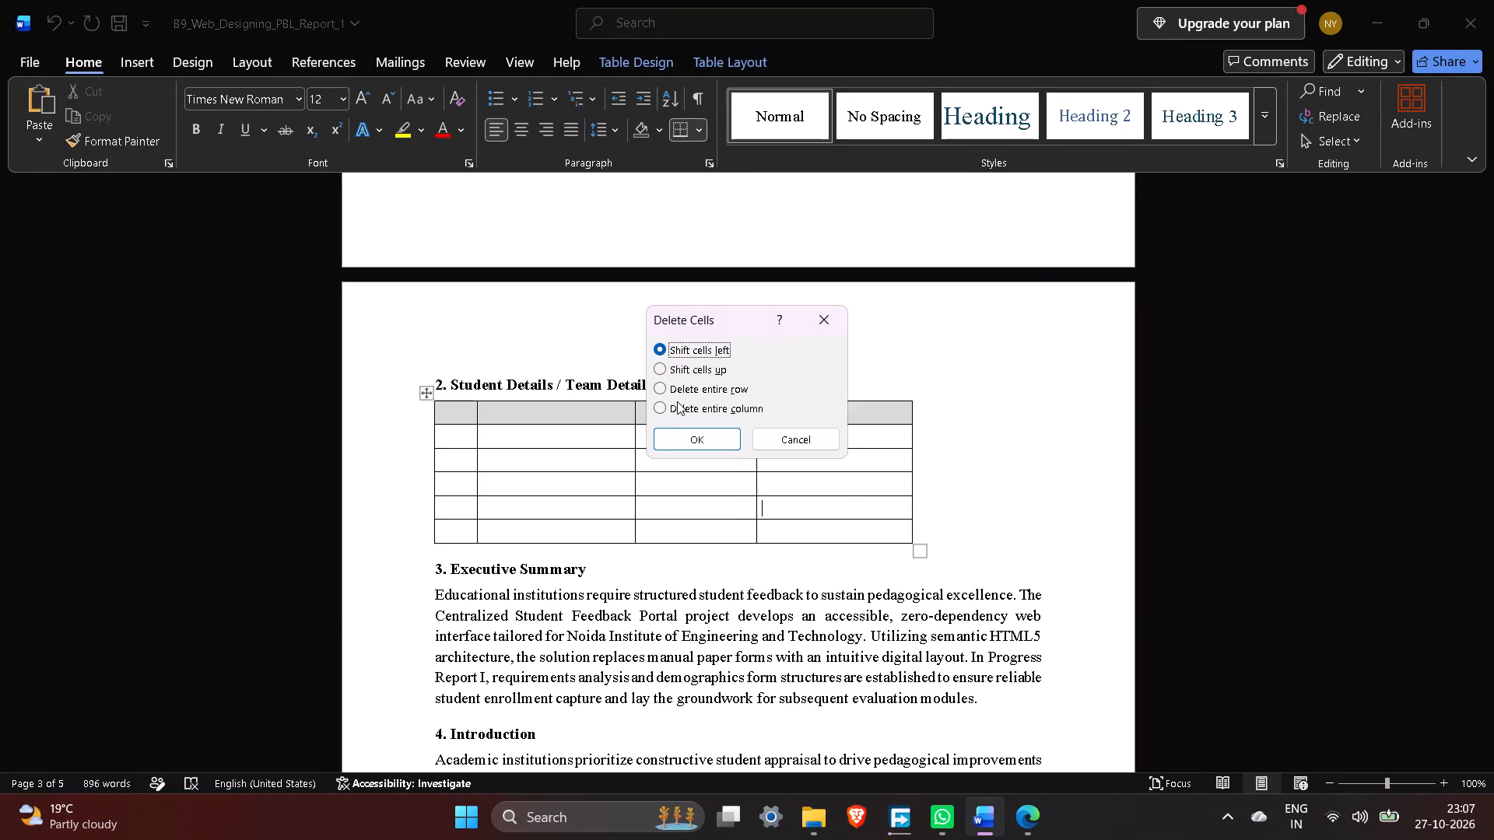
pyautogui.click(659, 411)
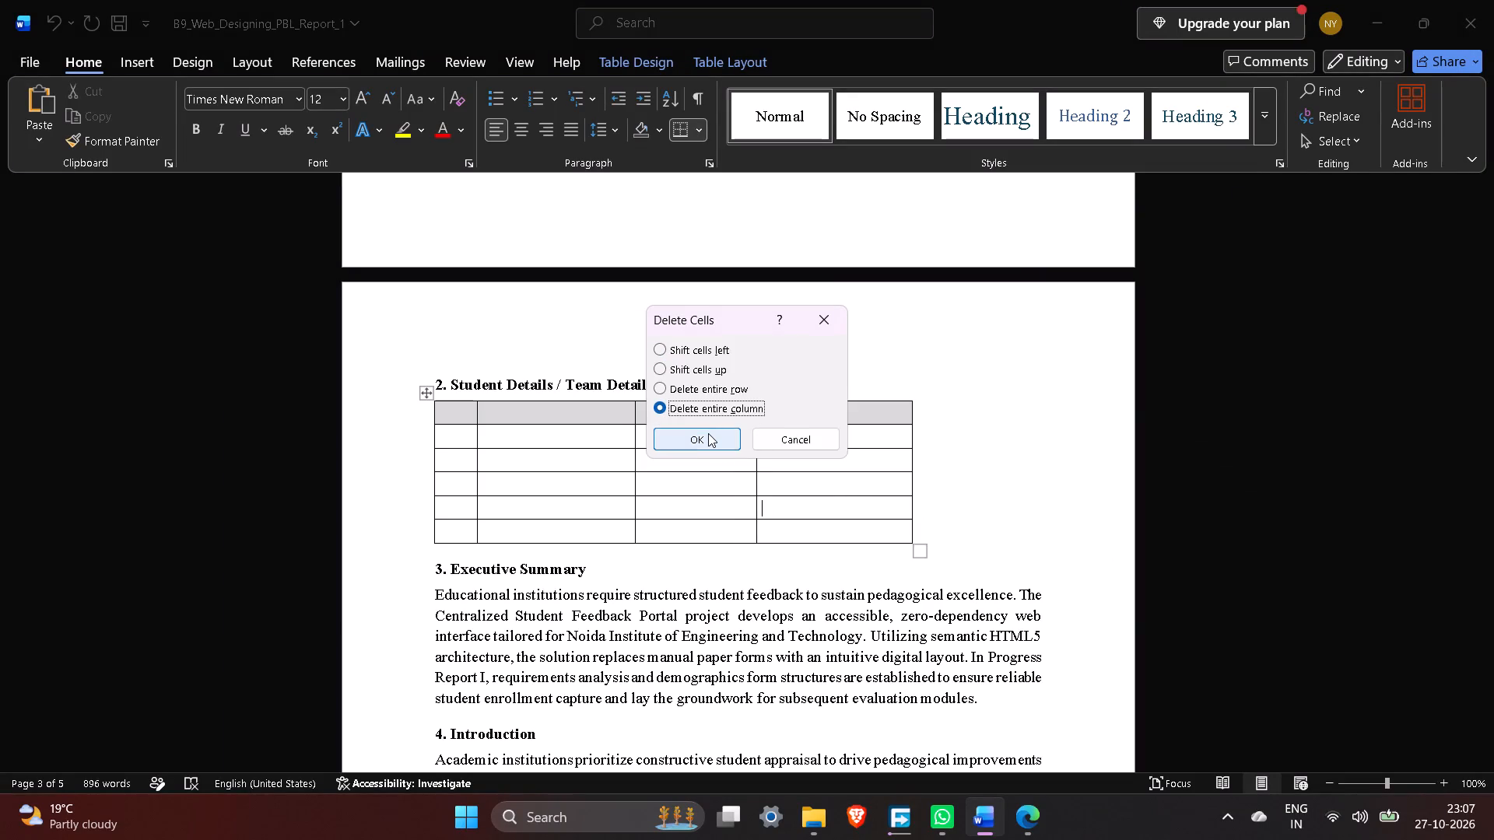
pyautogui.click(708, 435)
# Paste the copied team table over the emptied table's cells, starting at the third row of its last column.
pyautogui.rightClick(756, 467)
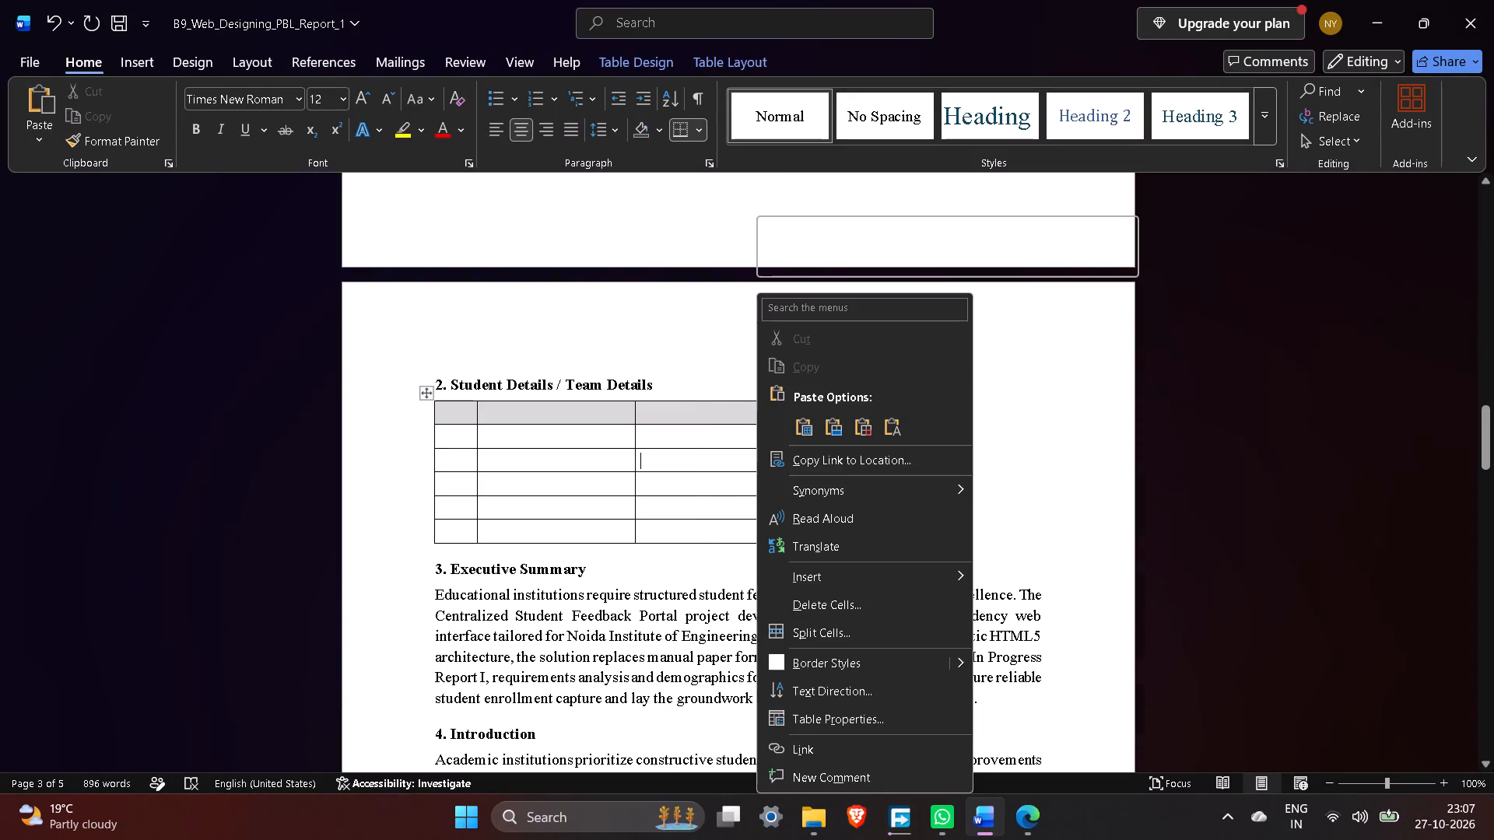
pyautogui.click(868, 426)
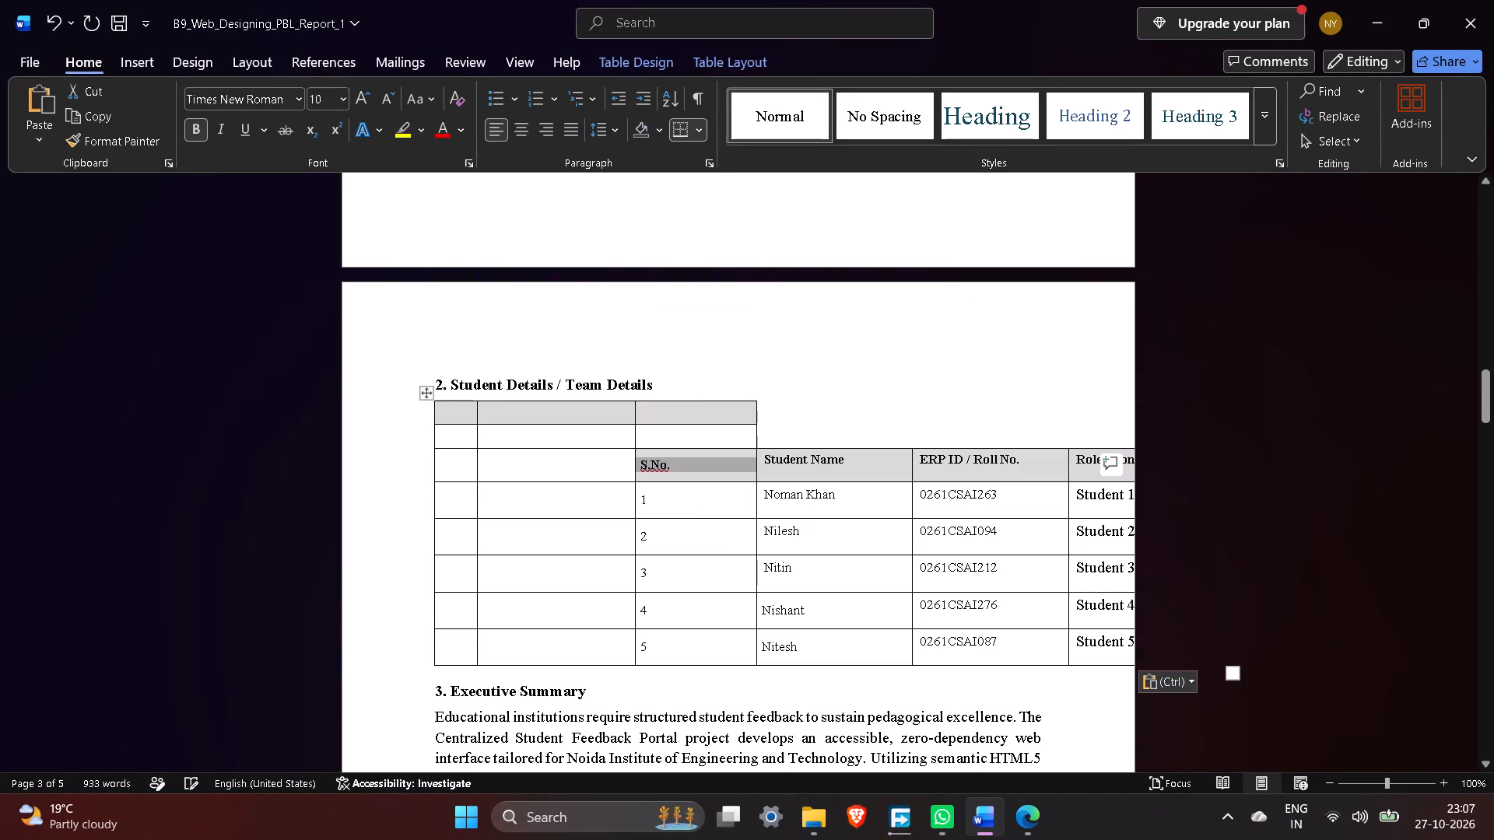
# Delete the entire malformed table under the "2. Student Details / Team Details" heading on the third page.
pyautogui.click(868, 431)
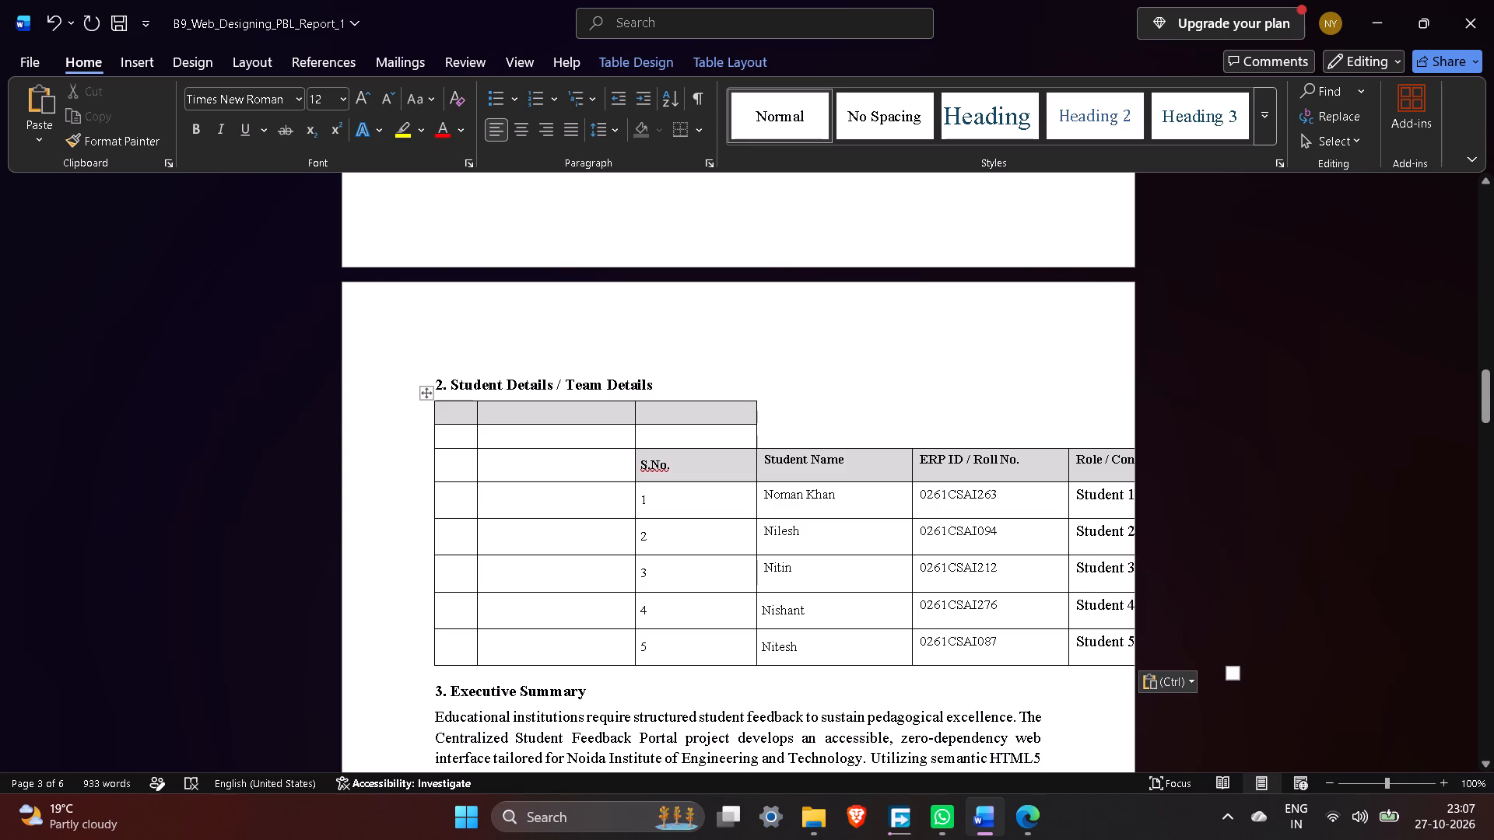
pyautogui.rightClick(1075, 468)
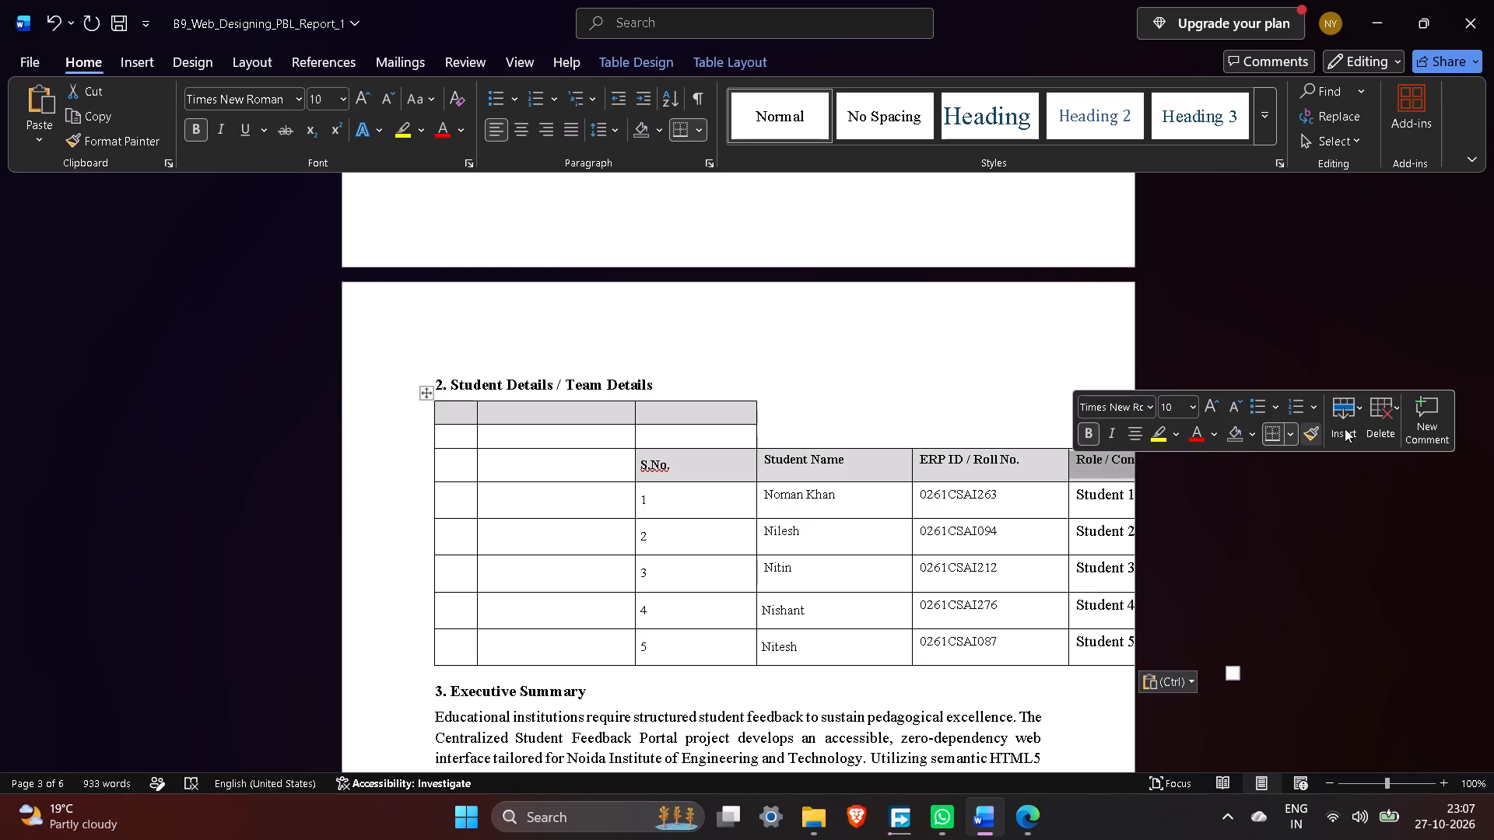
pyautogui.click(1396, 407)
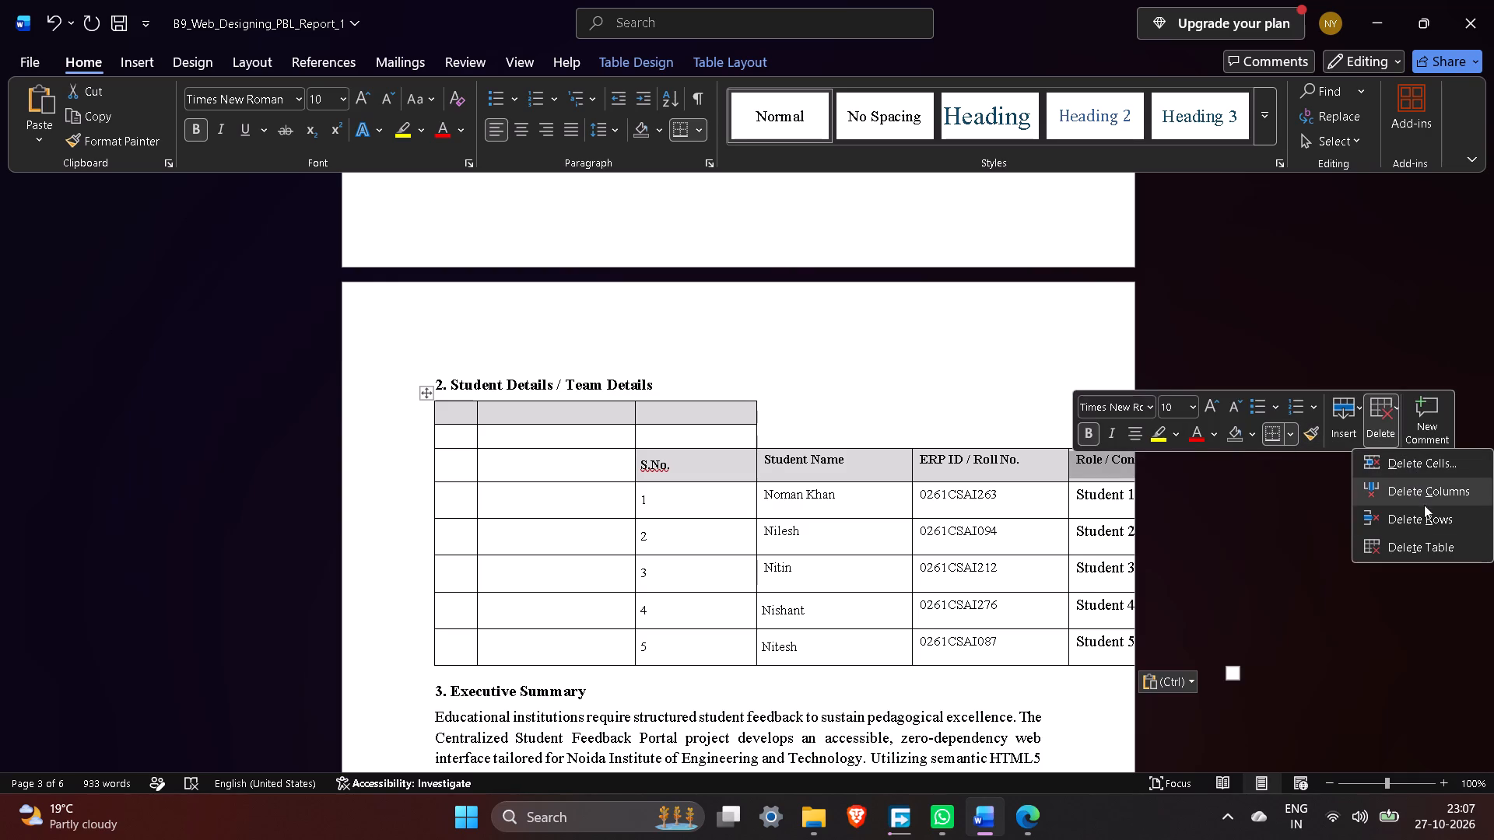
pyautogui.click(1394, 544)
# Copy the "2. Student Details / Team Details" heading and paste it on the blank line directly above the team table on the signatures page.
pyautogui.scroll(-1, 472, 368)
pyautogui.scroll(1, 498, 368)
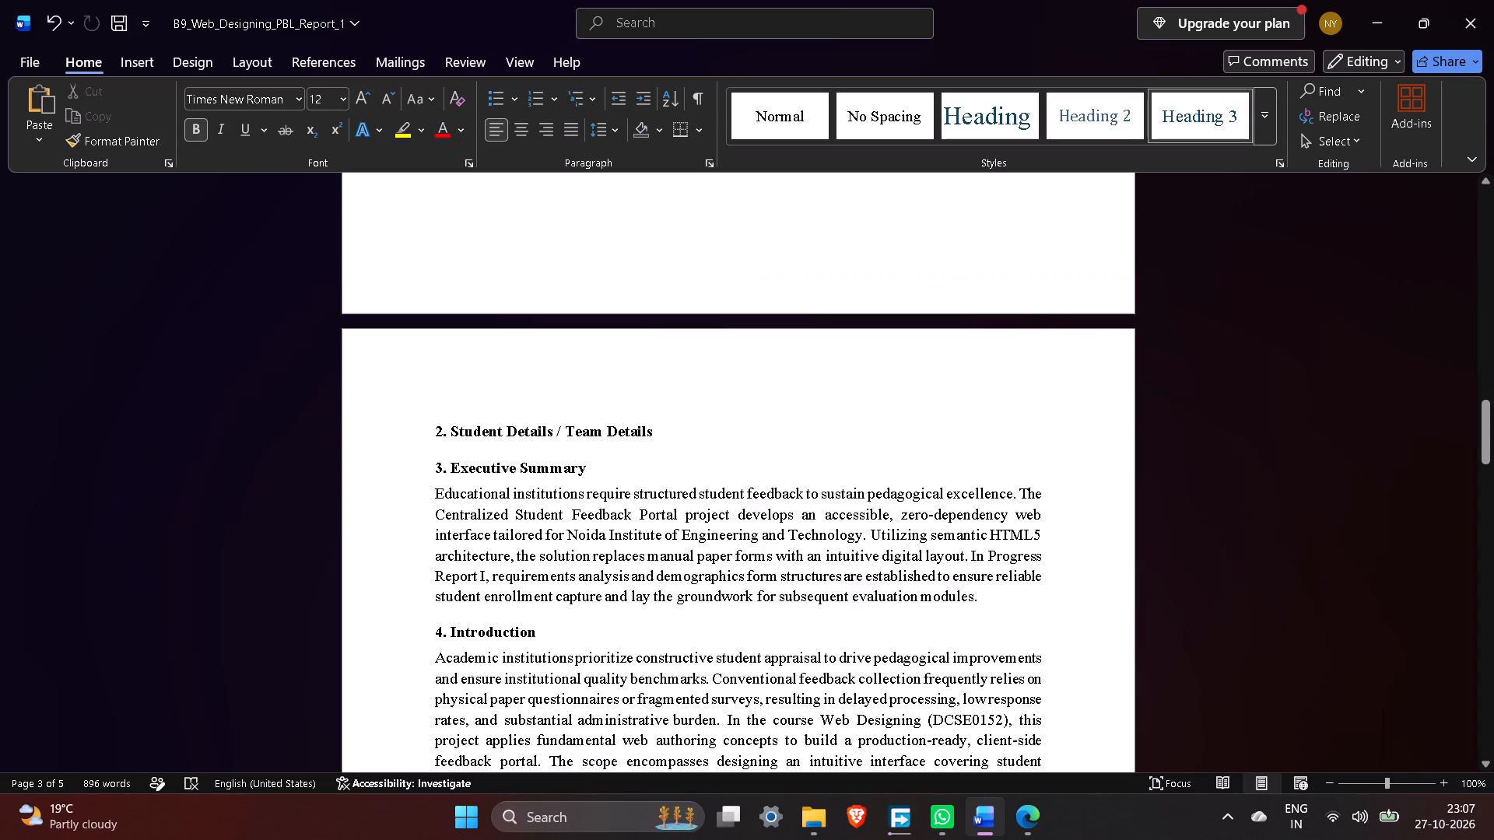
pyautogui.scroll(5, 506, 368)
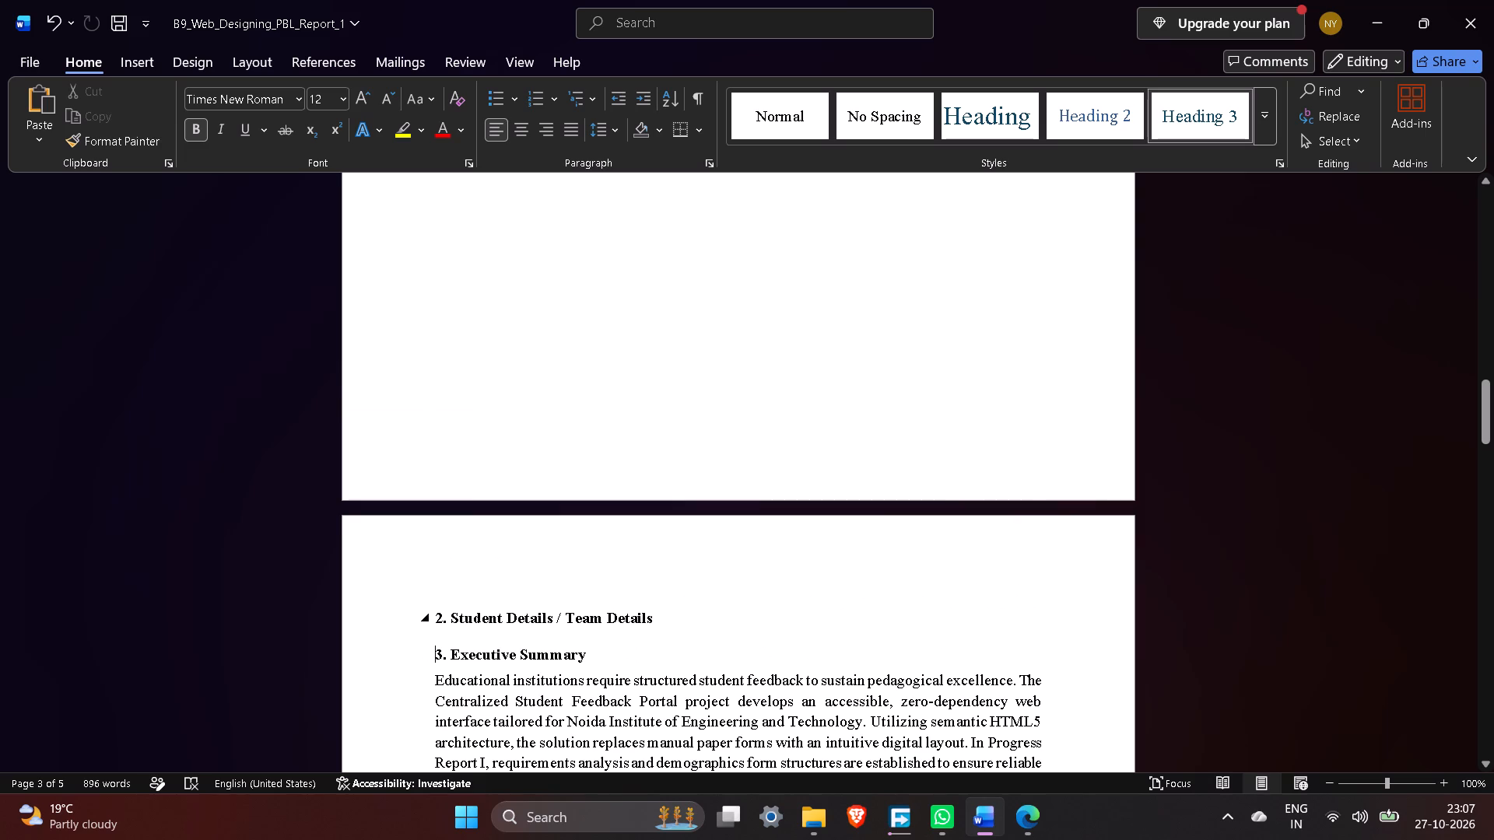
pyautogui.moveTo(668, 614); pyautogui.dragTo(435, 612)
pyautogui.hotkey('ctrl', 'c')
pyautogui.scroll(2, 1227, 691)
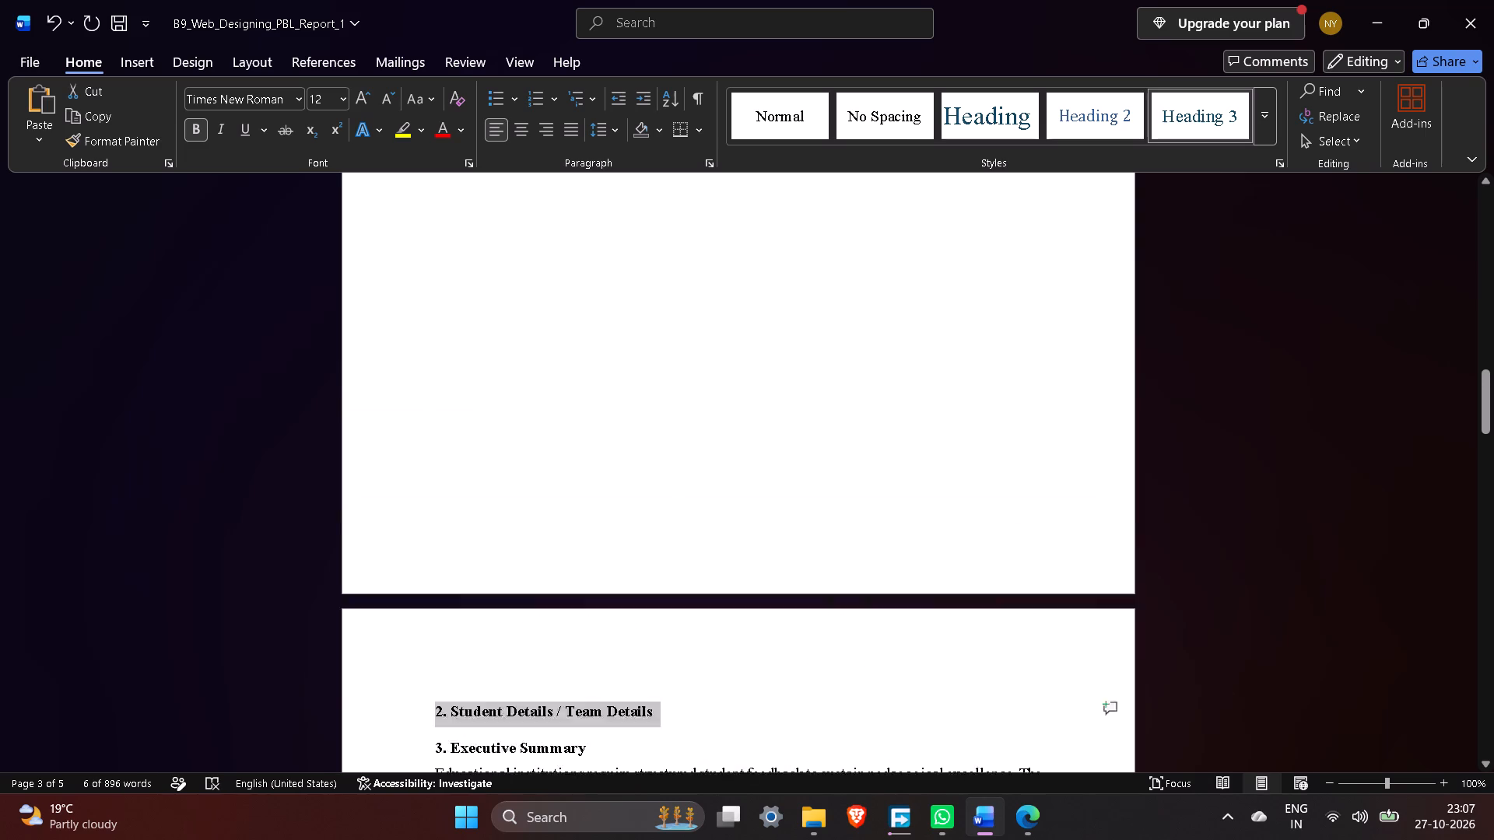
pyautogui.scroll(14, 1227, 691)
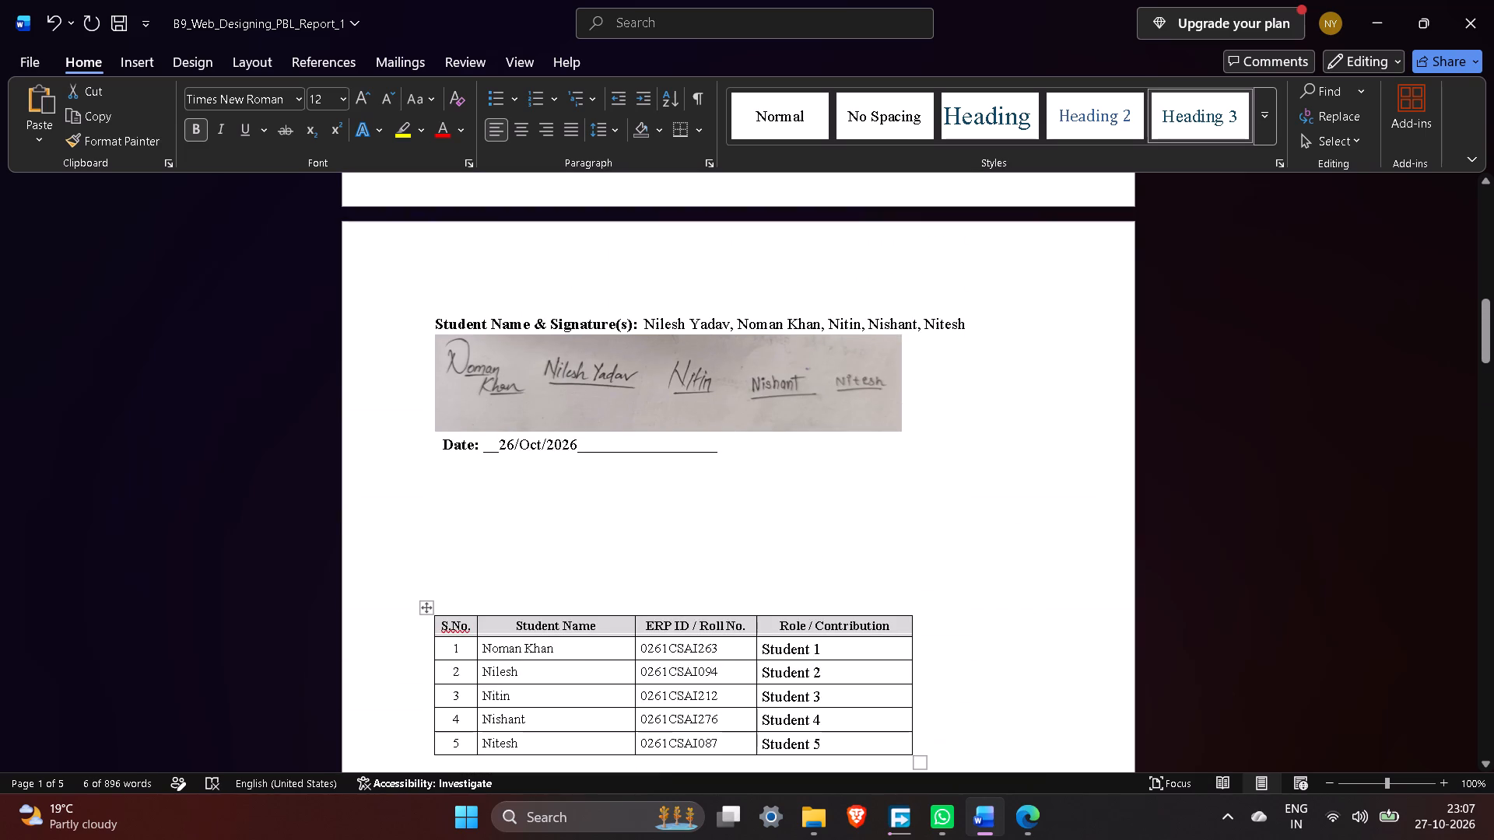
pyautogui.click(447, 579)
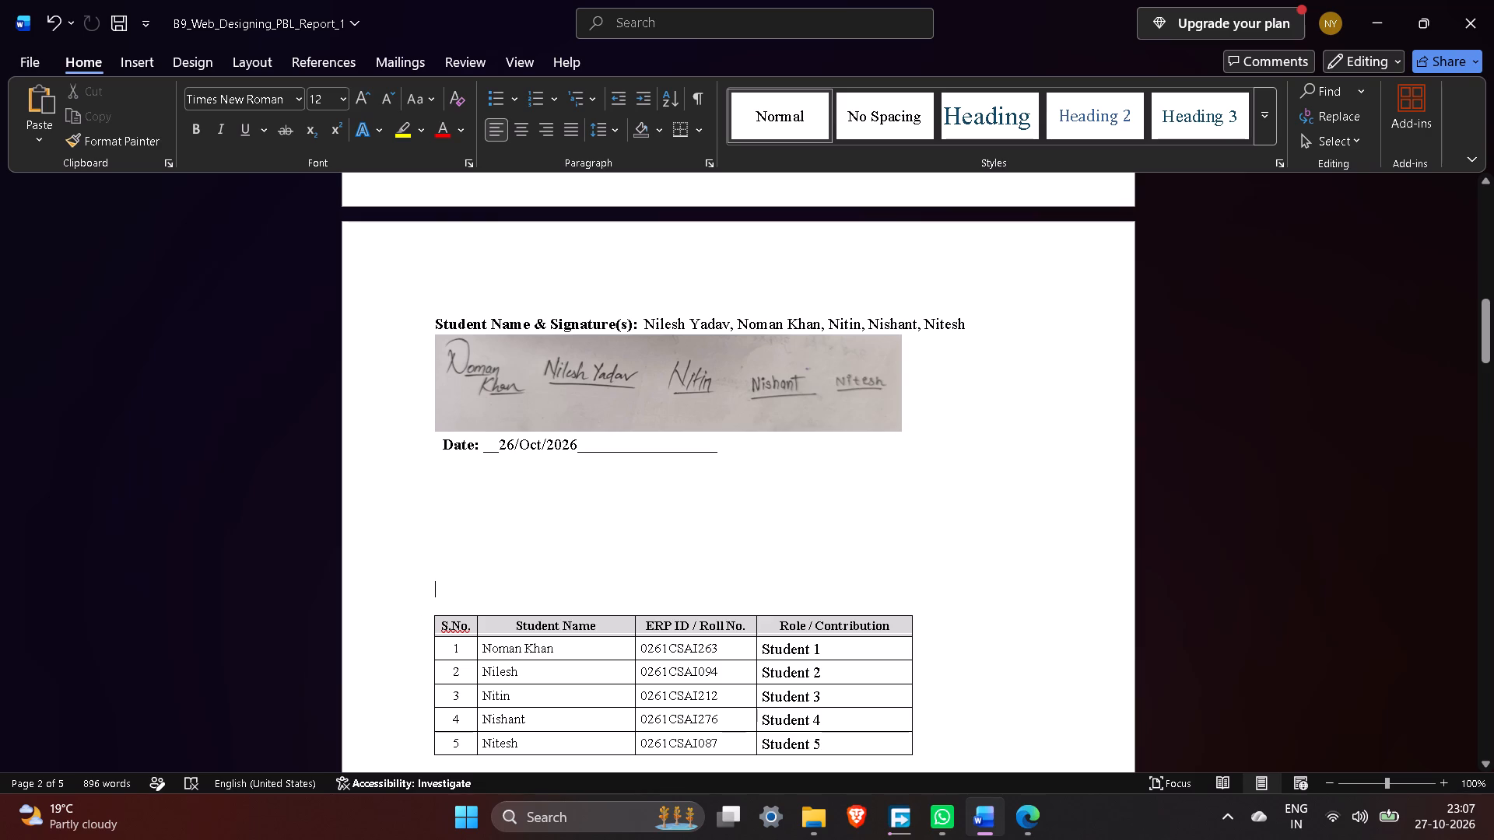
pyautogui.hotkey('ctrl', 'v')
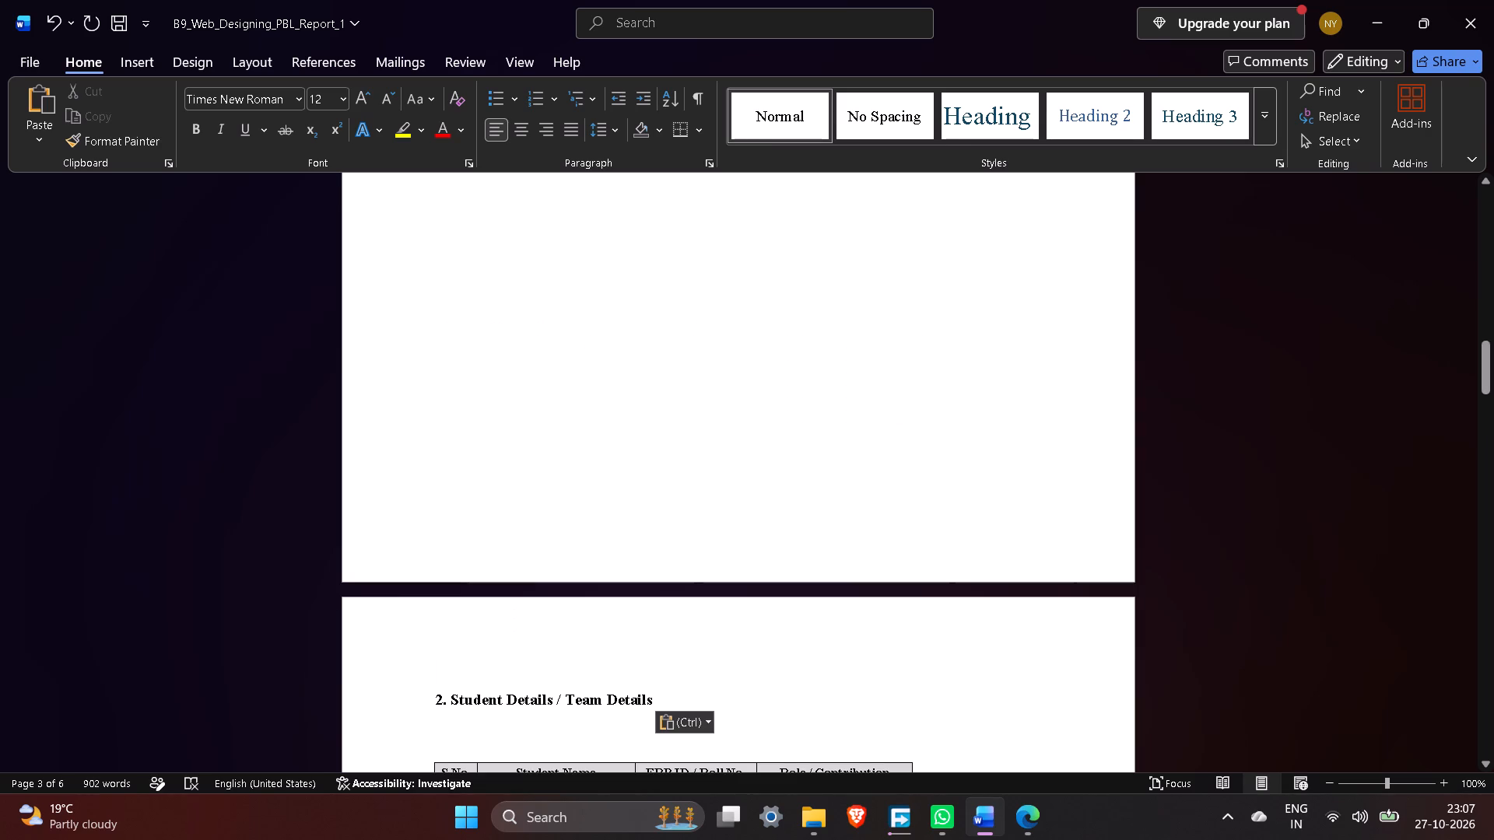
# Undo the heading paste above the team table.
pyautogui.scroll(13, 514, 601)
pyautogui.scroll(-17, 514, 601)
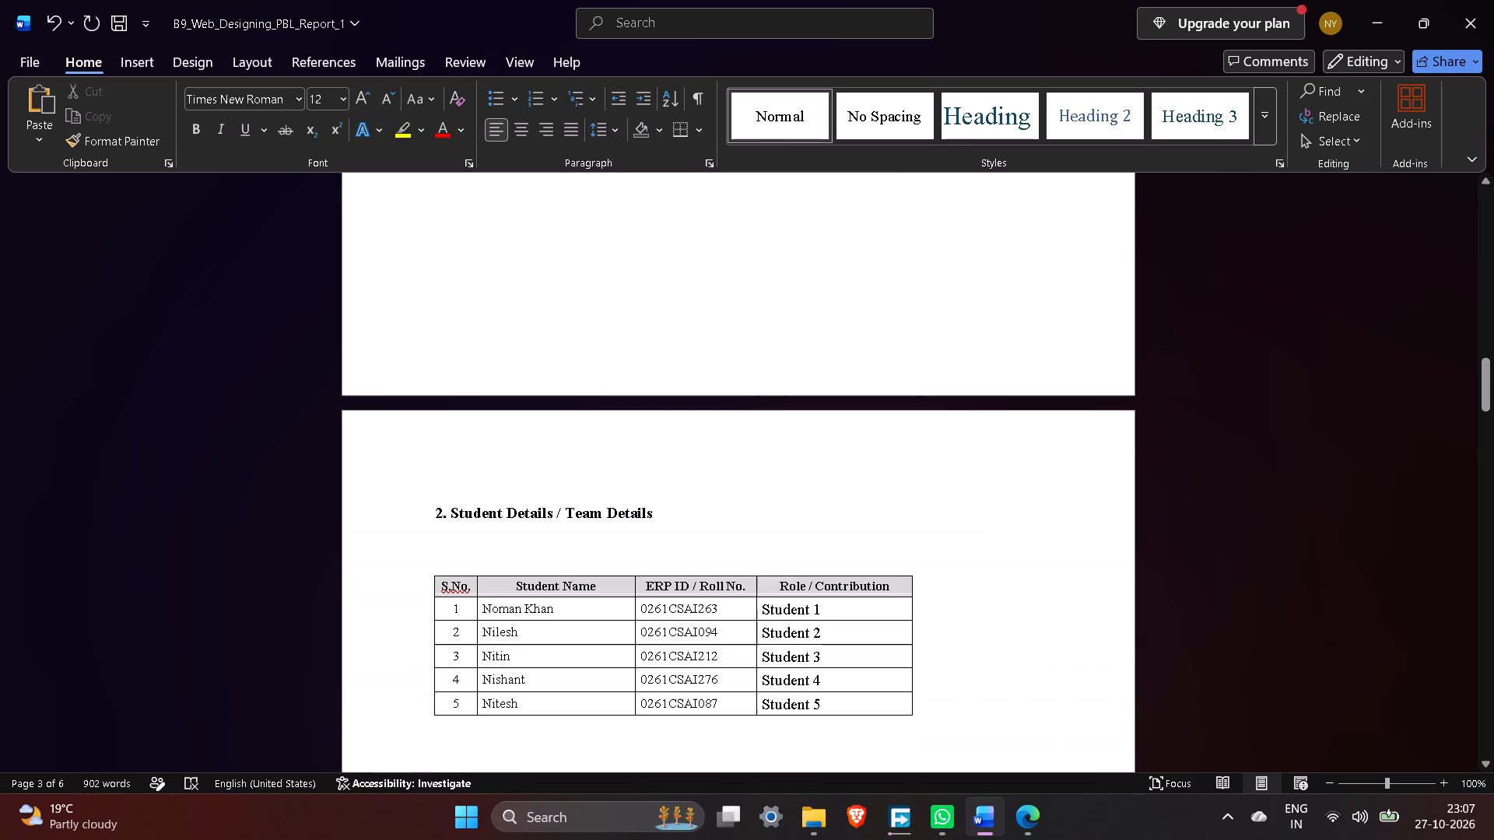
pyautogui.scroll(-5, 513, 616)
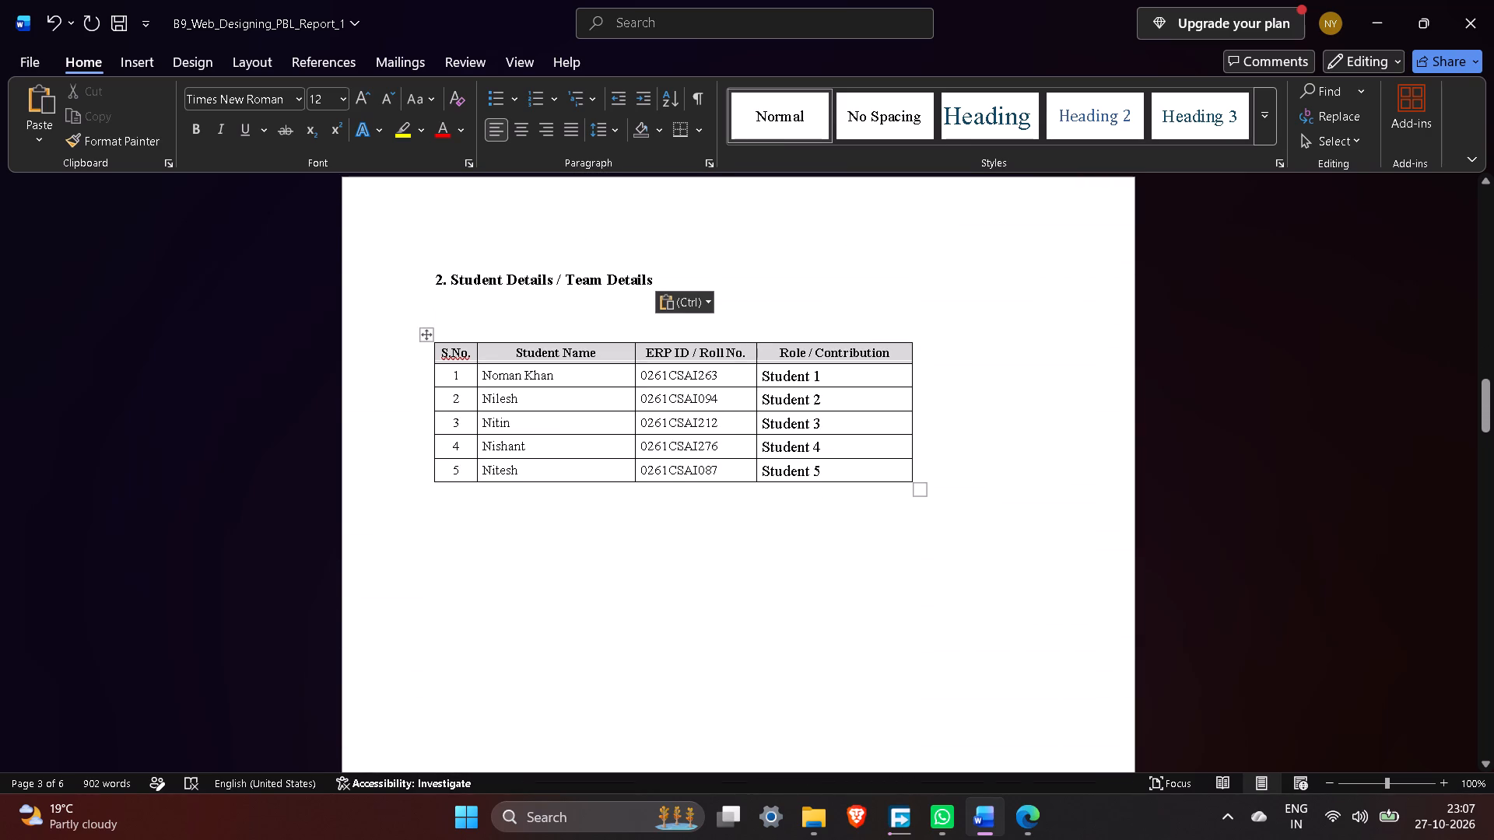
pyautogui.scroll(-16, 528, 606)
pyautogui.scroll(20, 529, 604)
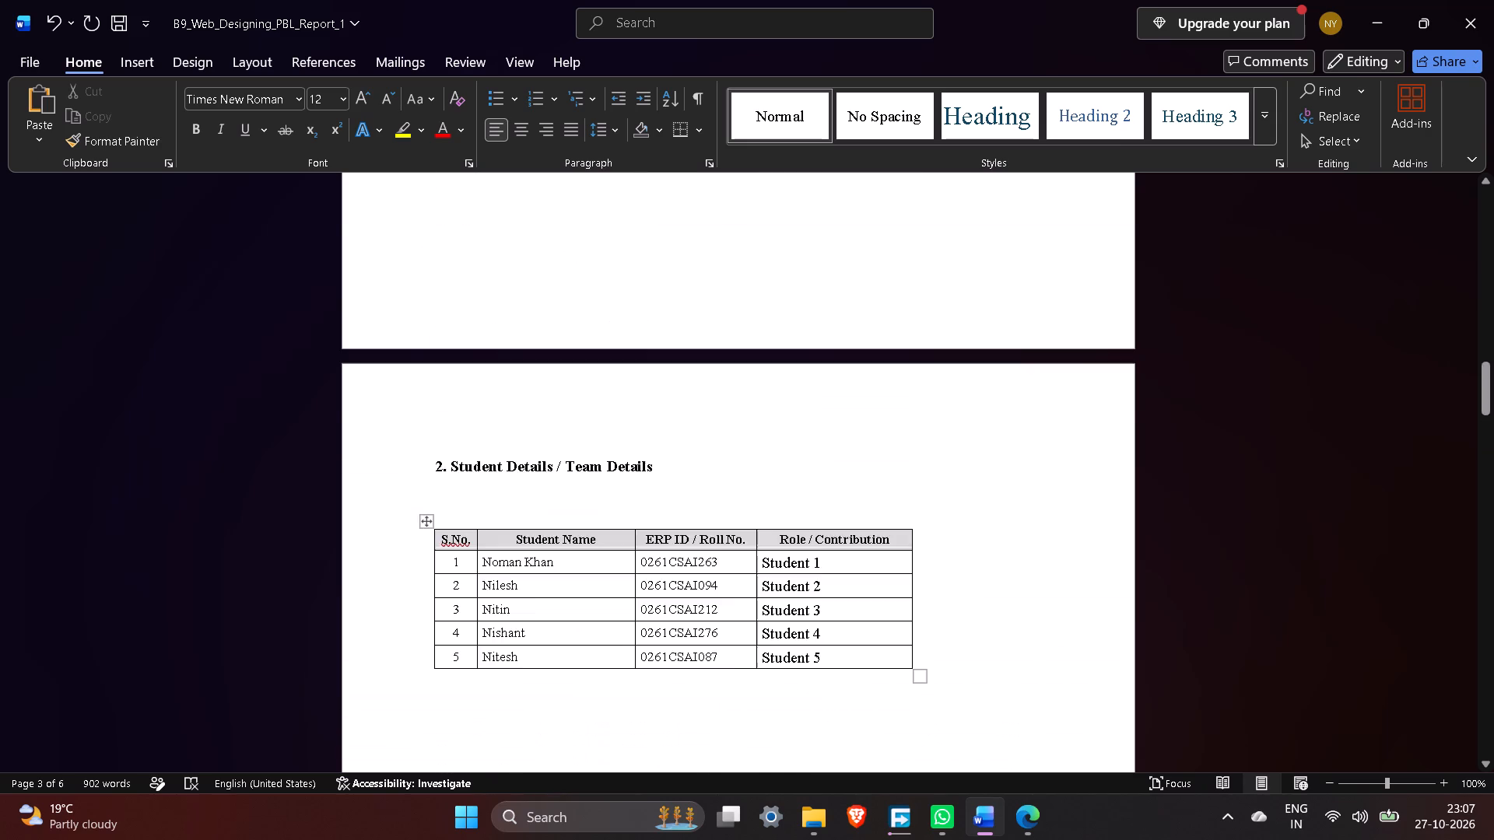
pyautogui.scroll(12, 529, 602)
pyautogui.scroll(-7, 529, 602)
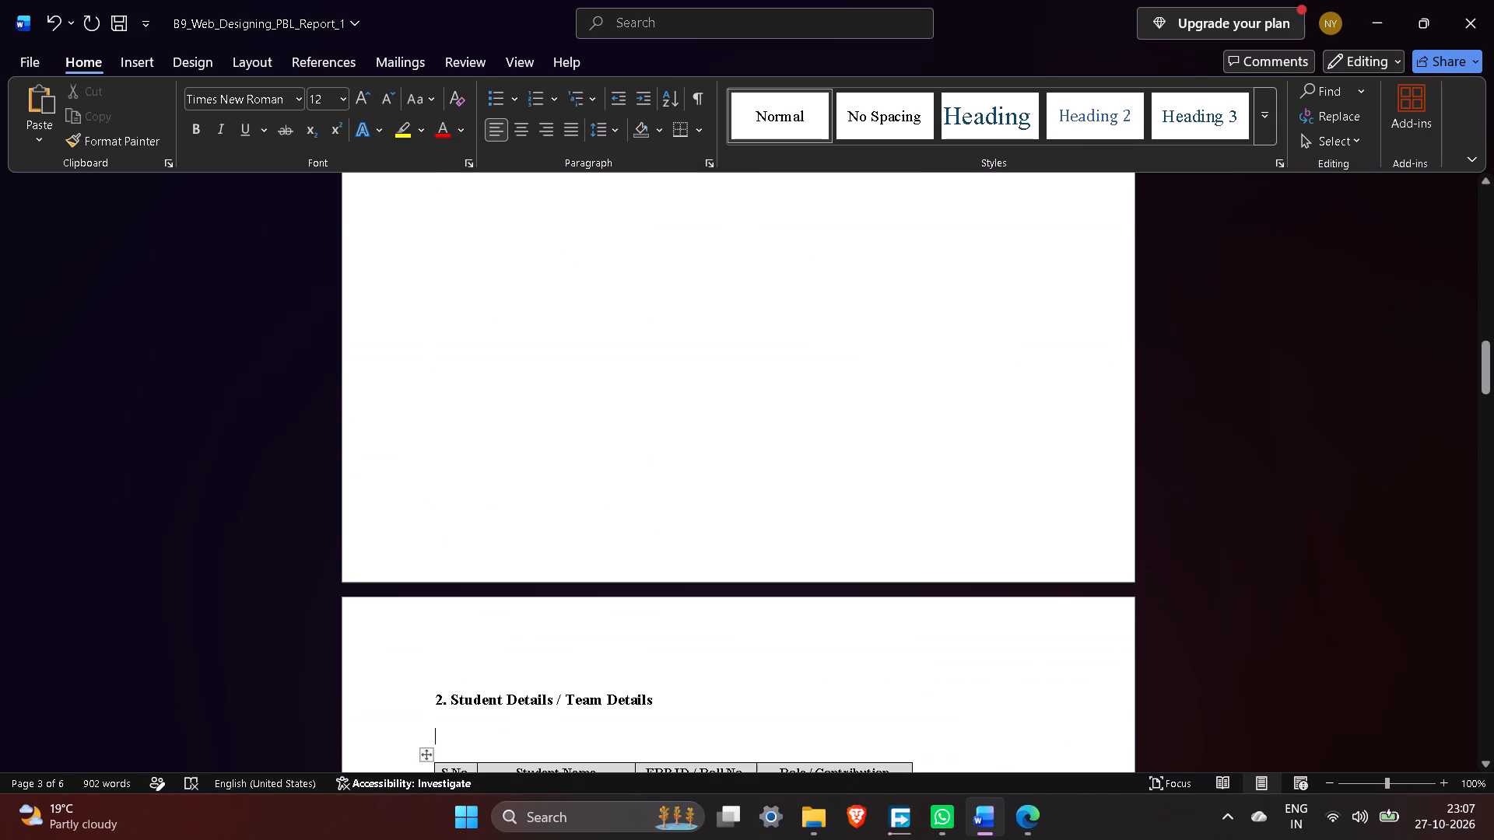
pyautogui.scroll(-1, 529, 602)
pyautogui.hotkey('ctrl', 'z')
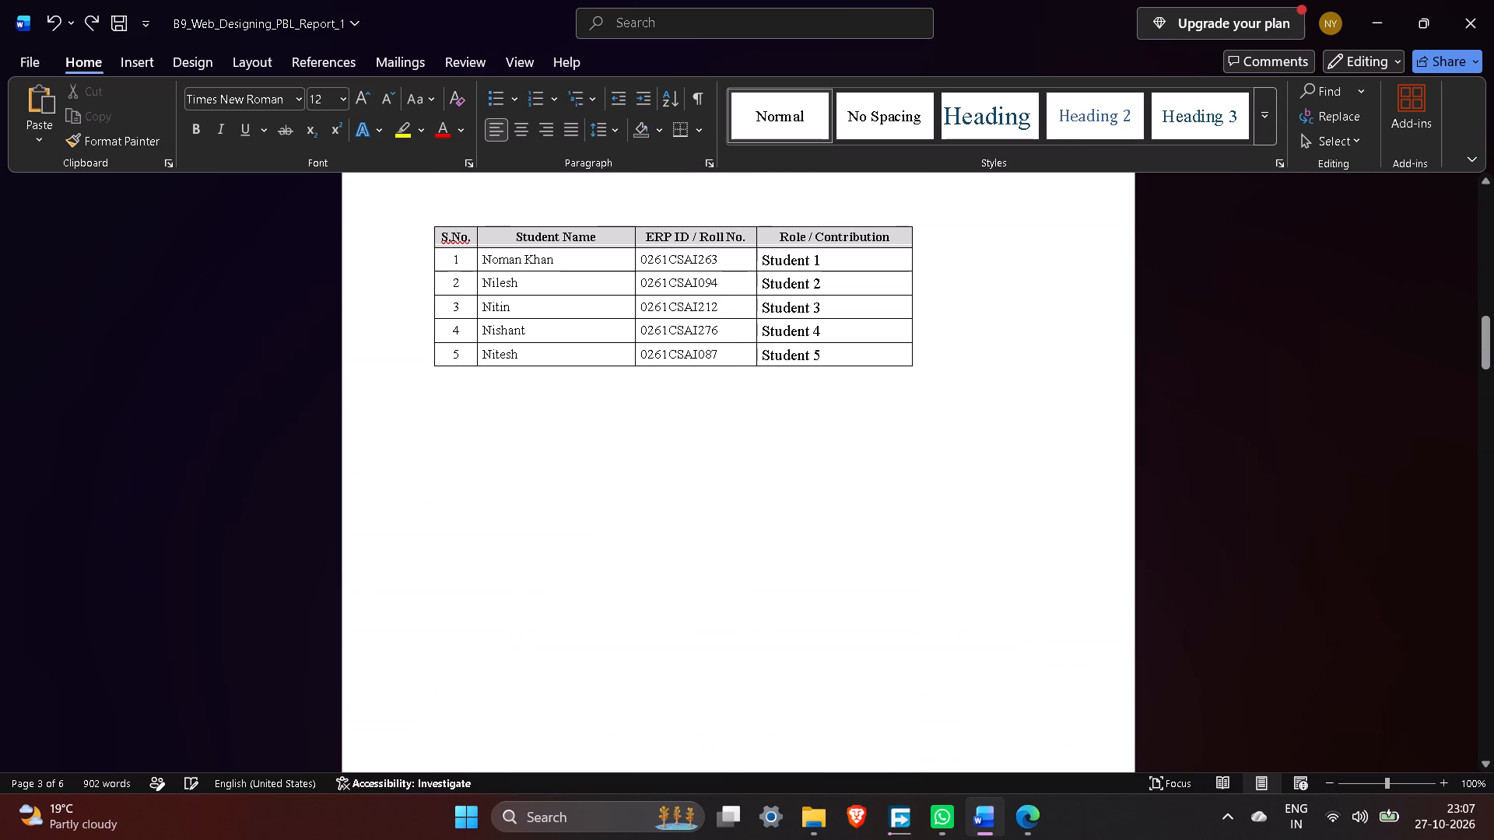
# Enter "2.Student Detail/Team" as heading text on the second-to-last blank line between the Date line and the team table.
pyautogui.scroll(3, 533, 584)
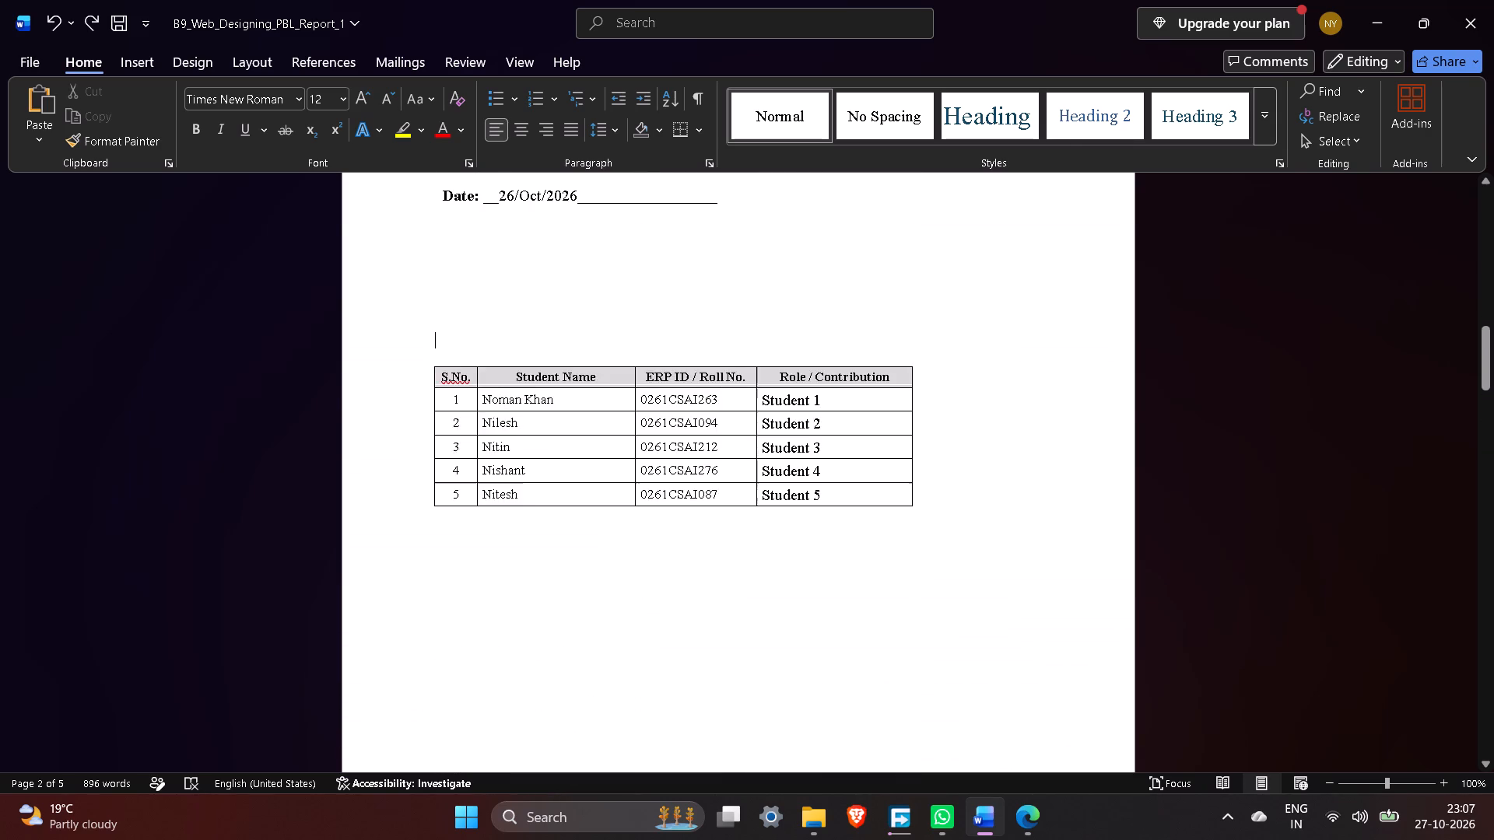
pyautogui.scroll(3, 533, 584)
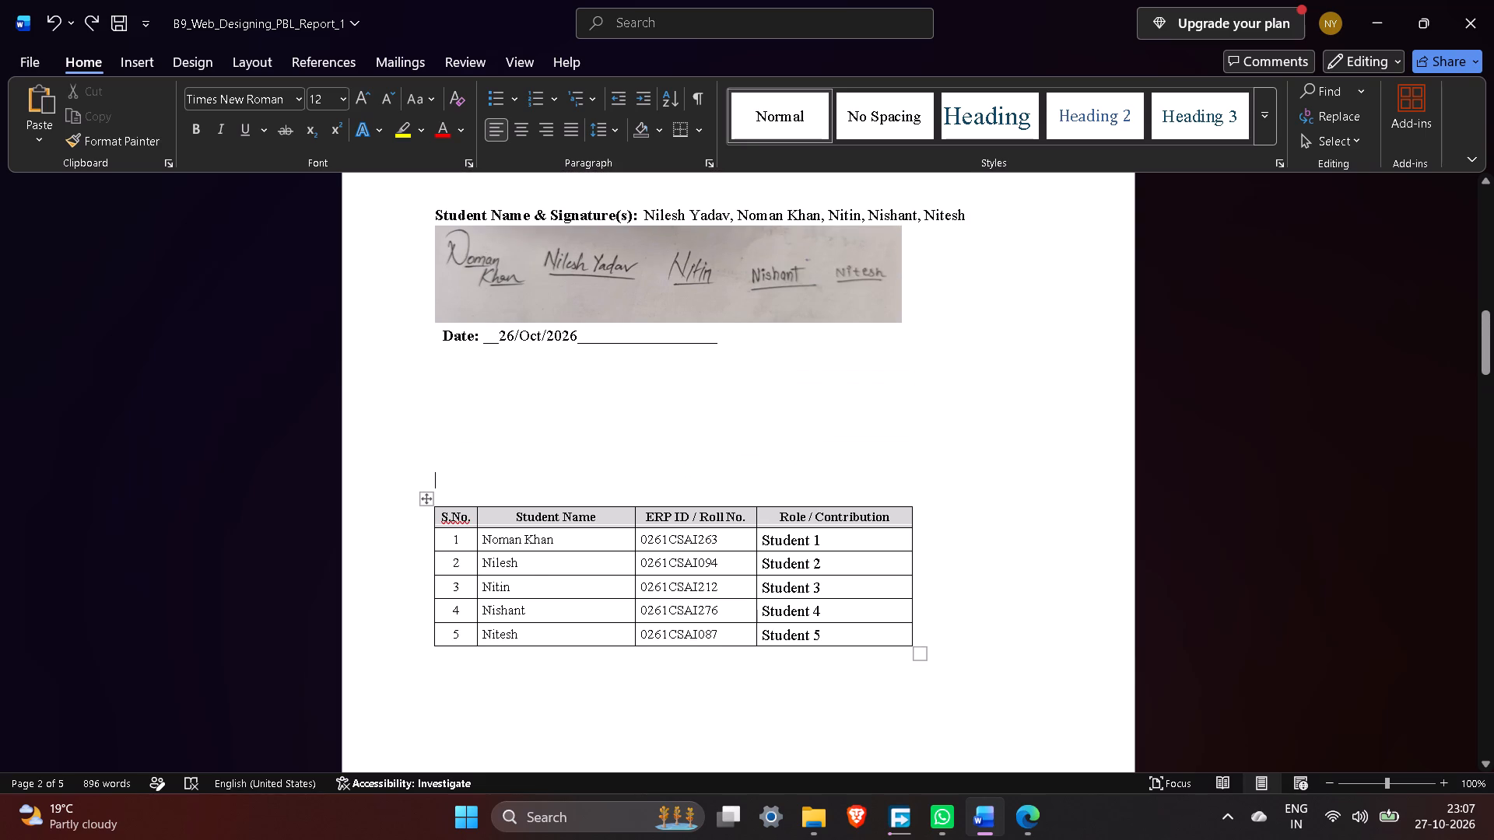
pyautogui.click(444, 443)
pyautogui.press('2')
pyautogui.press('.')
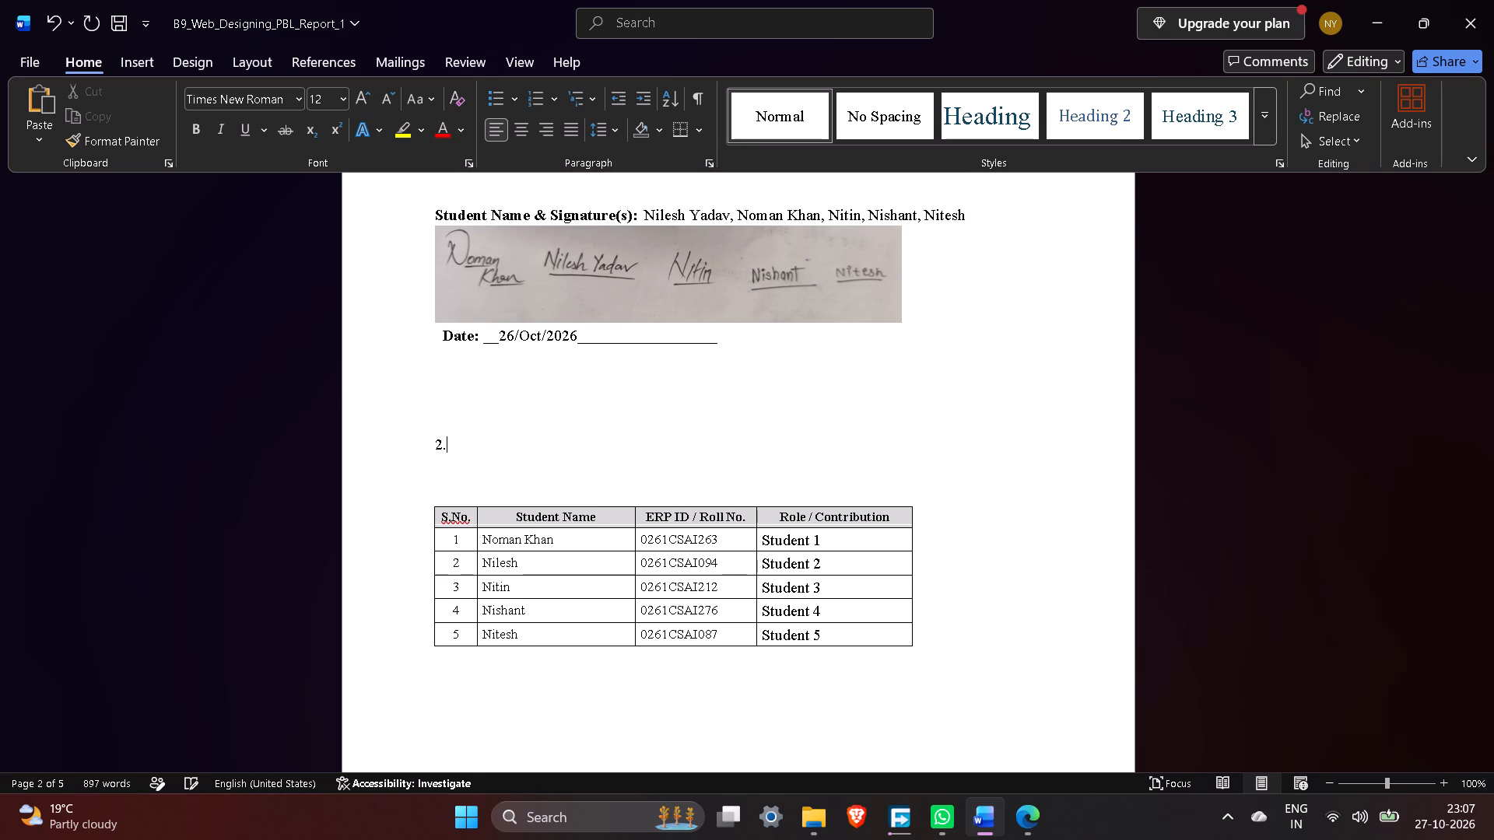
pyautogui.scroll(2, 546, 520)
pyautogui.scroll(-4, 535, 514)
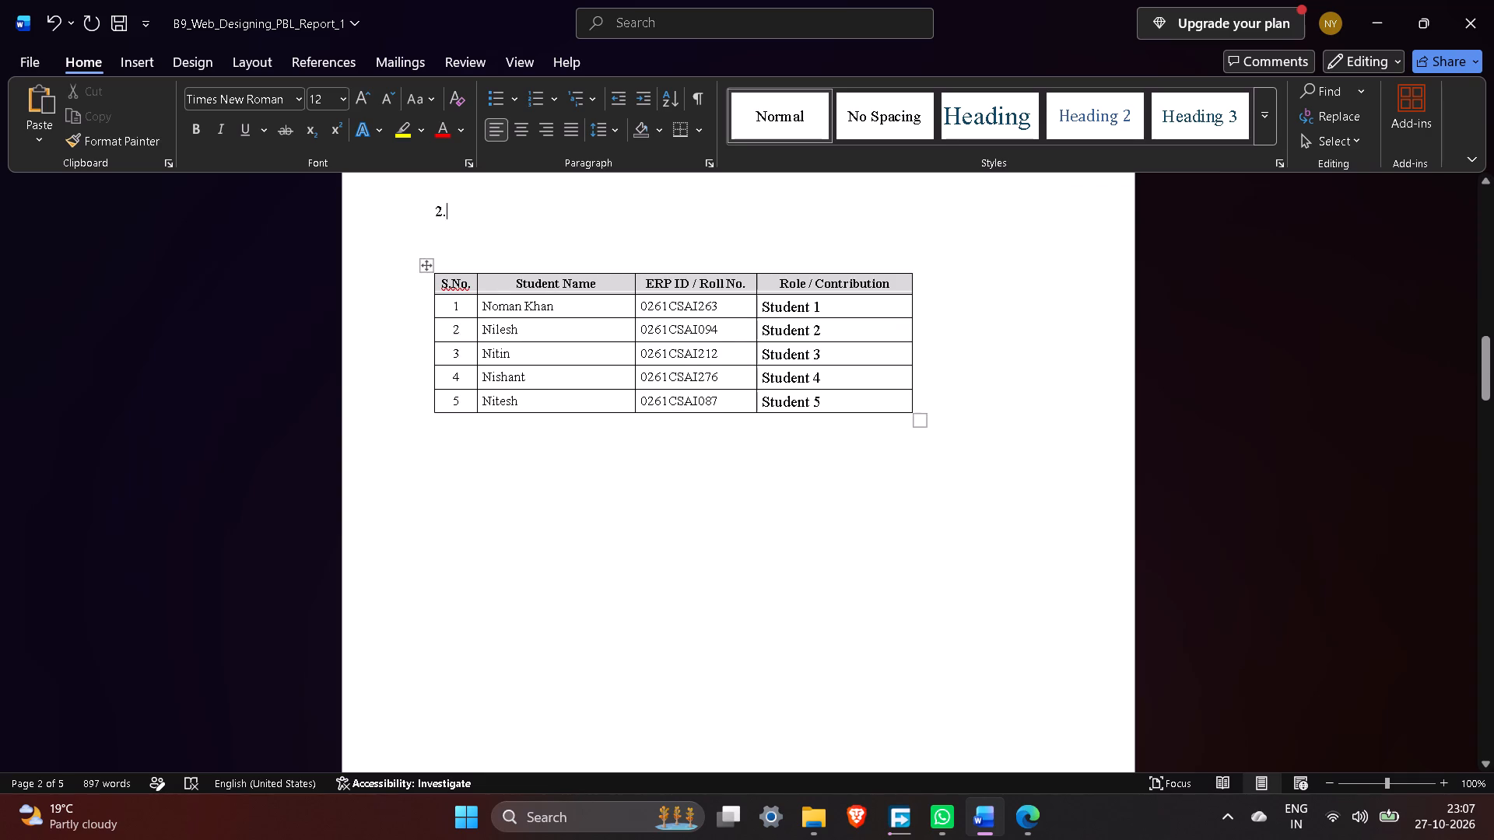
pyautogui.scroll(-11, 535, 514)
pyautogui.scroll(9, 535, 514)
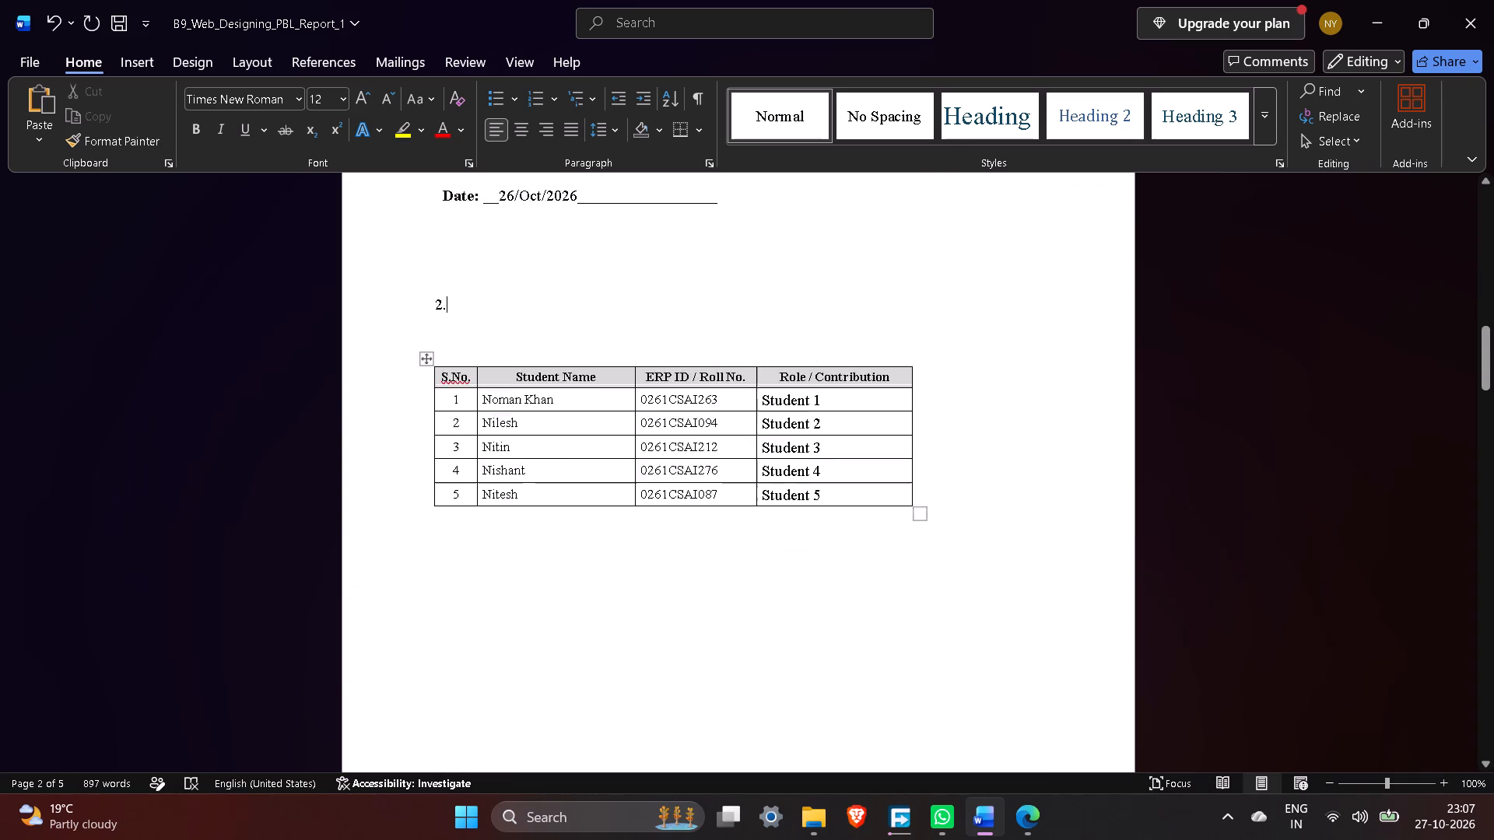
pyautogui.scroll(4, 532, 514)
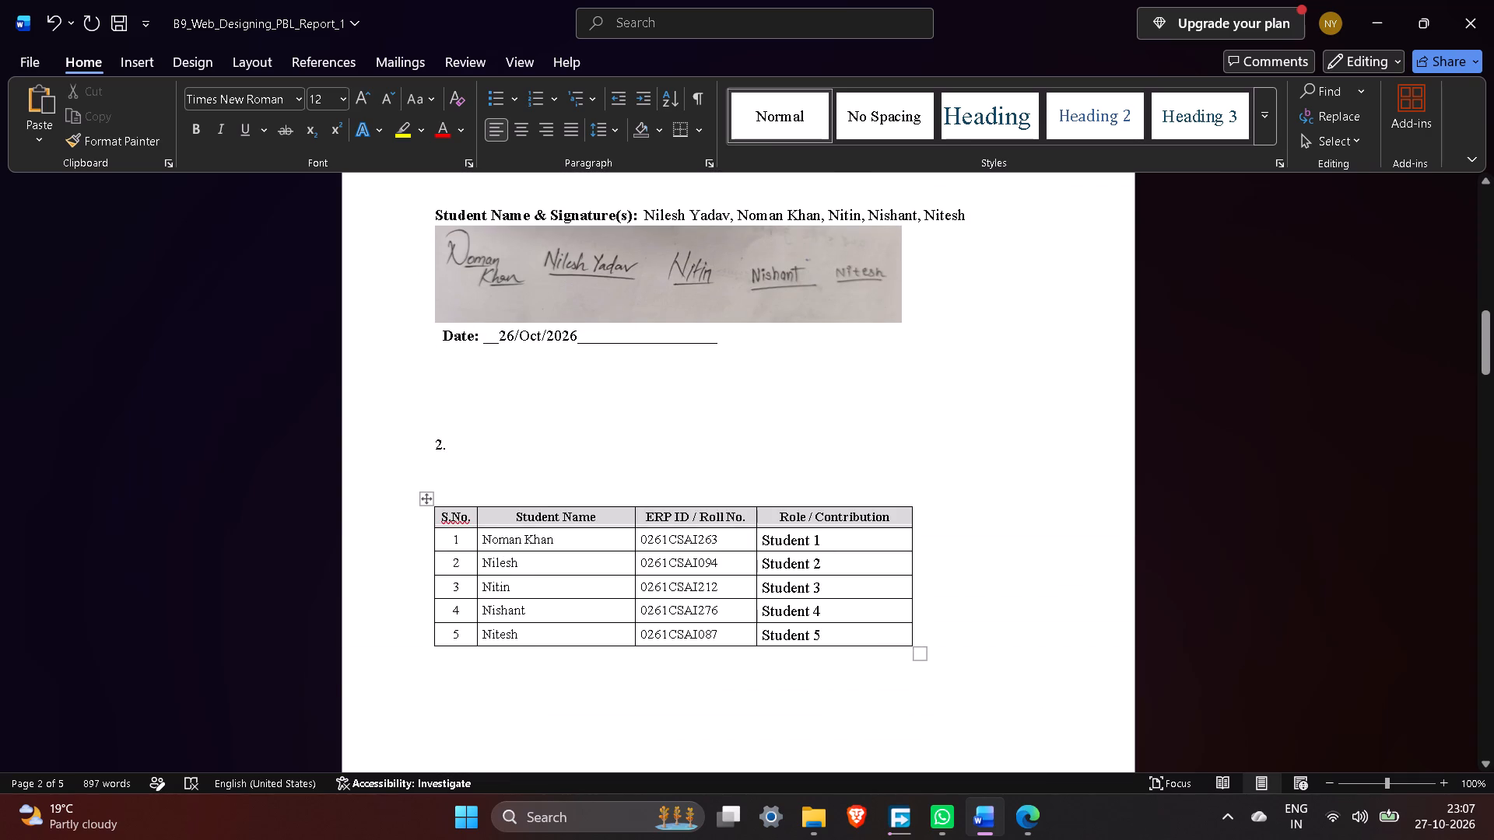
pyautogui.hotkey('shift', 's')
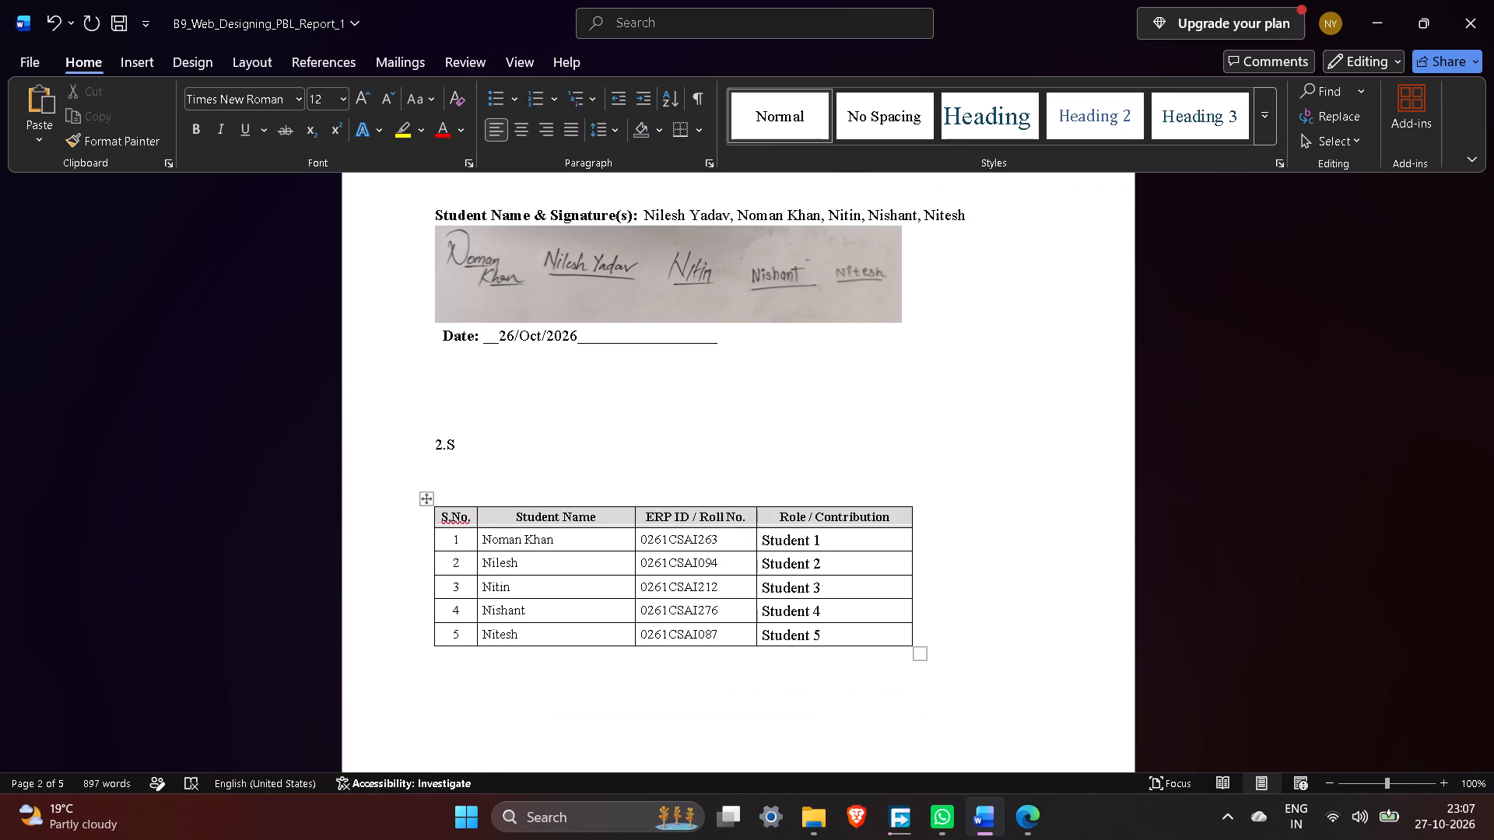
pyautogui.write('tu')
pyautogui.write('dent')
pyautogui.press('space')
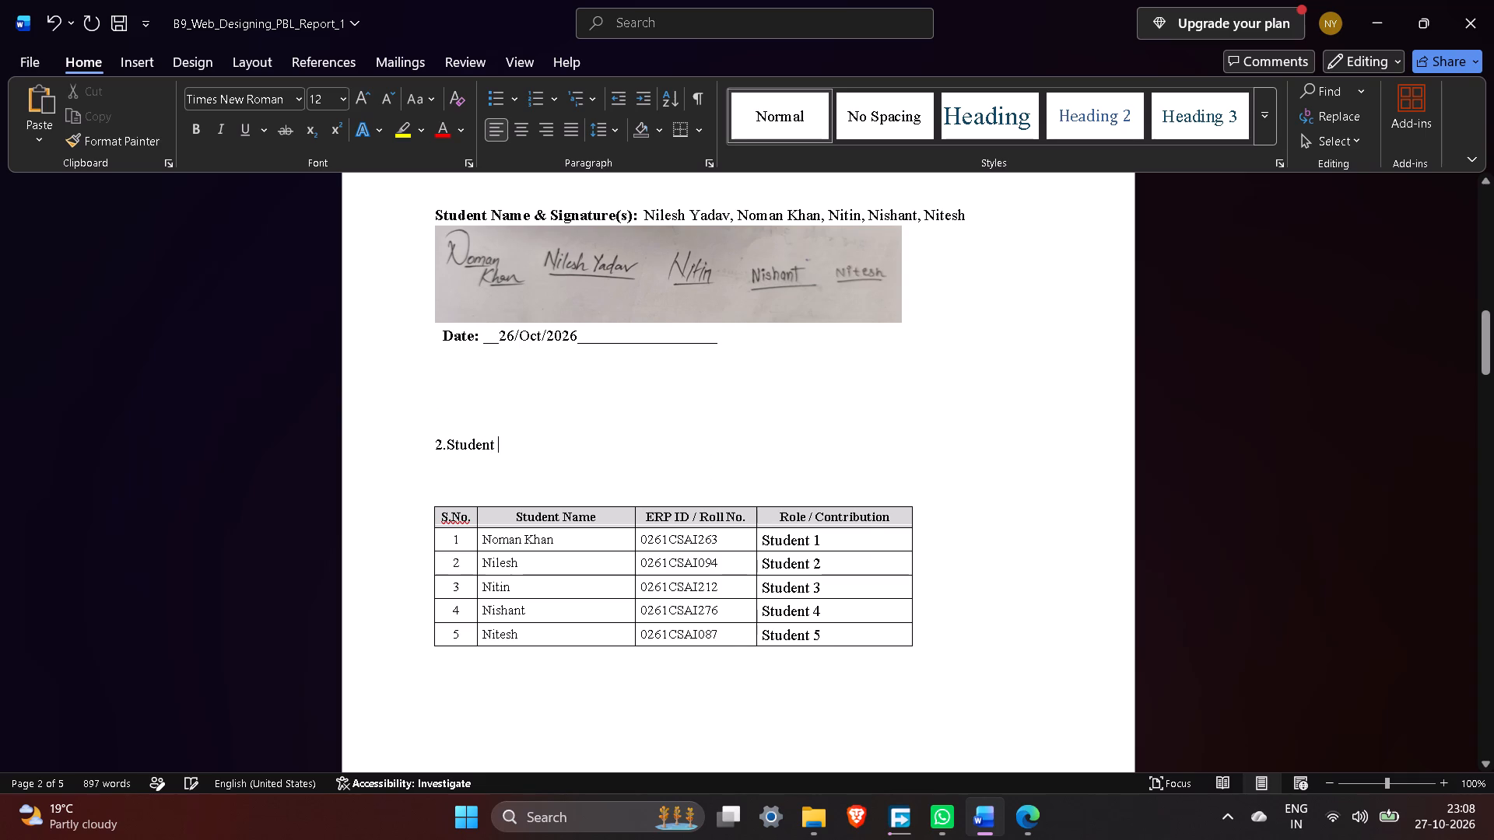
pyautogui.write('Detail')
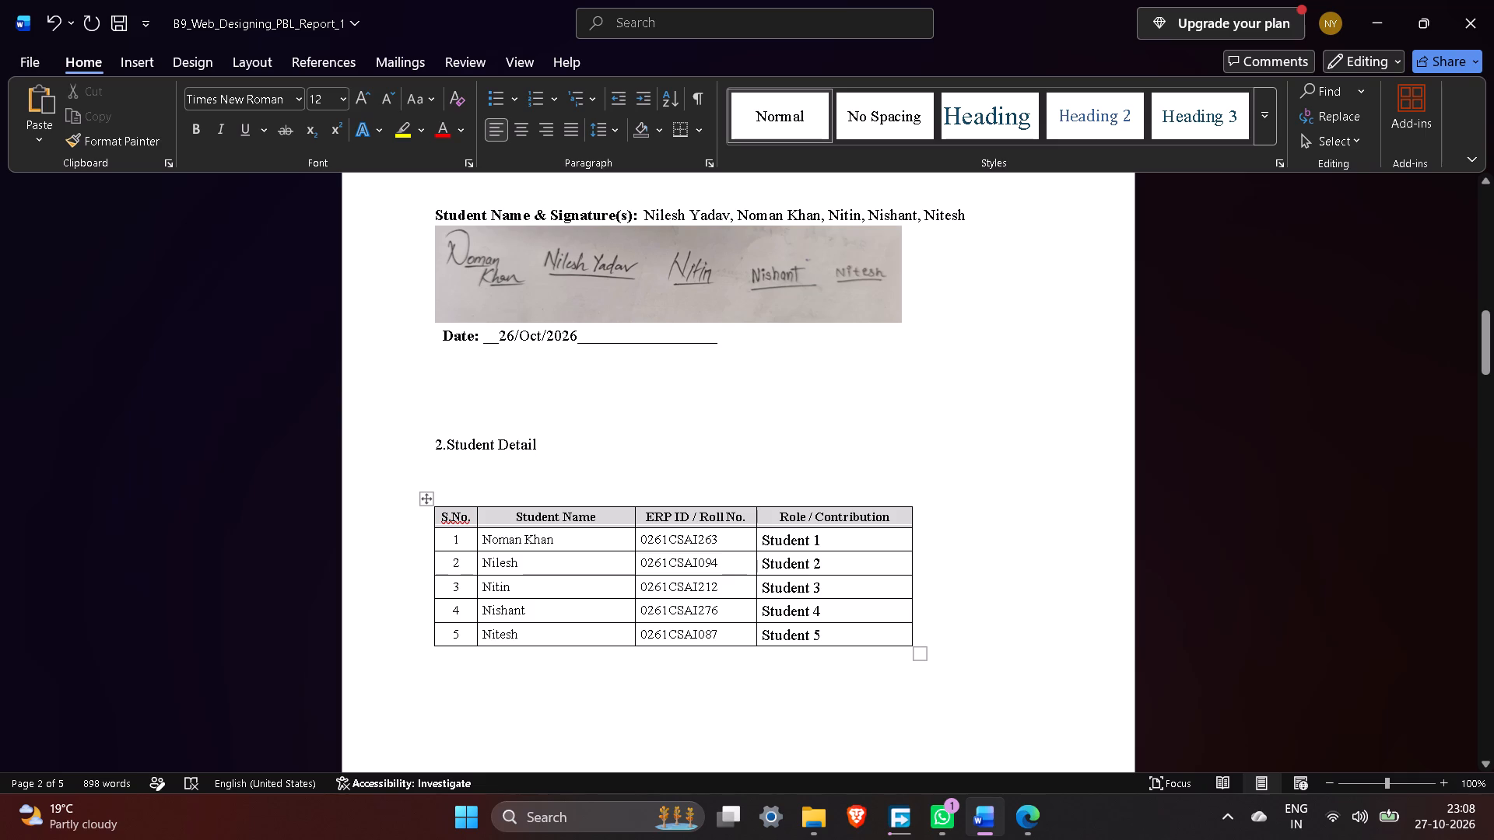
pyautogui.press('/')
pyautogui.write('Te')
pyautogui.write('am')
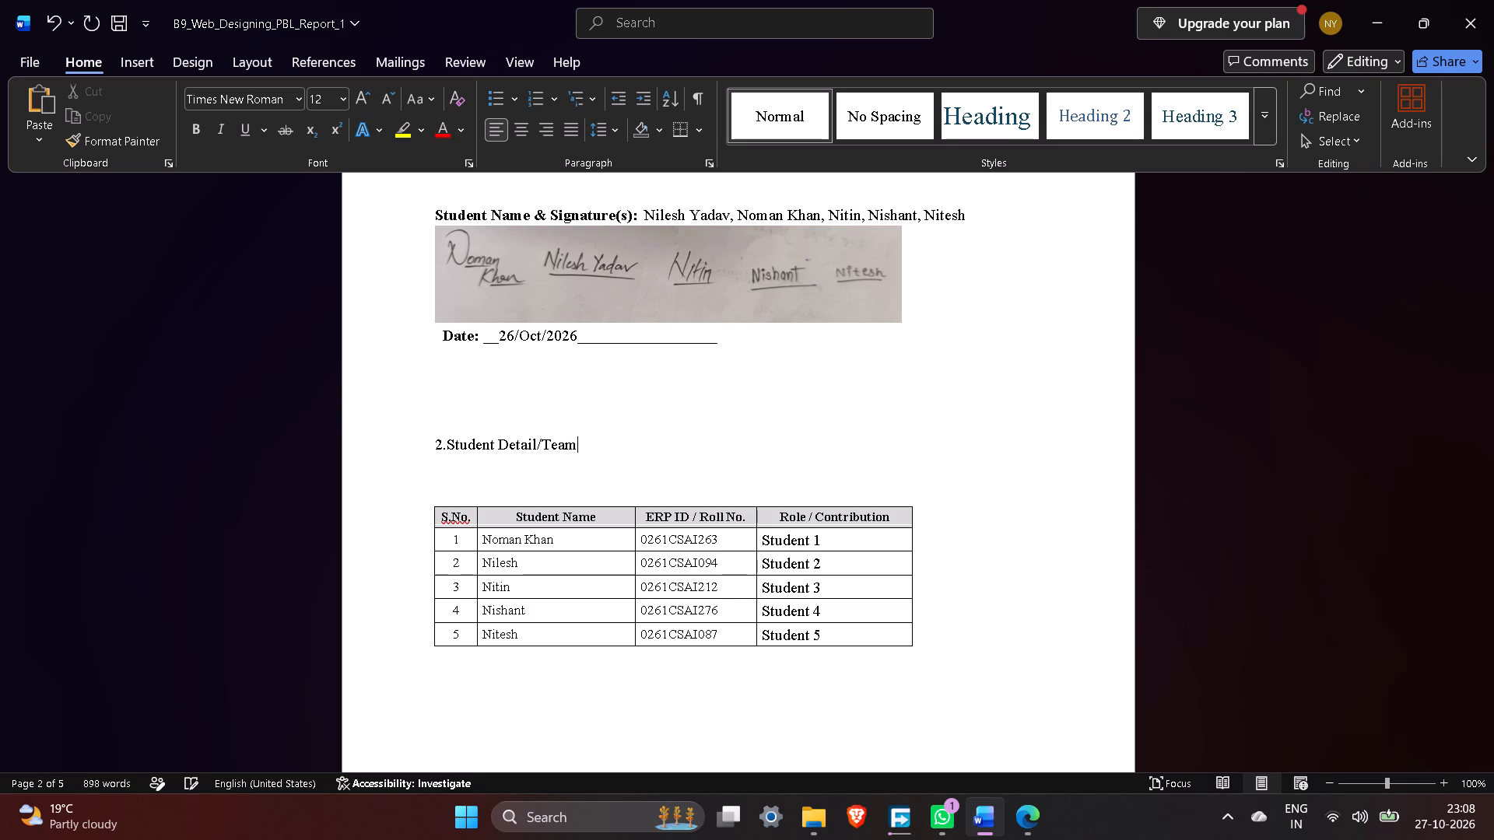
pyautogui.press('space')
# Complete the new heading above the team table with the word "Details" after "Team".
pyautogui.scroll(-8, 521, 72)
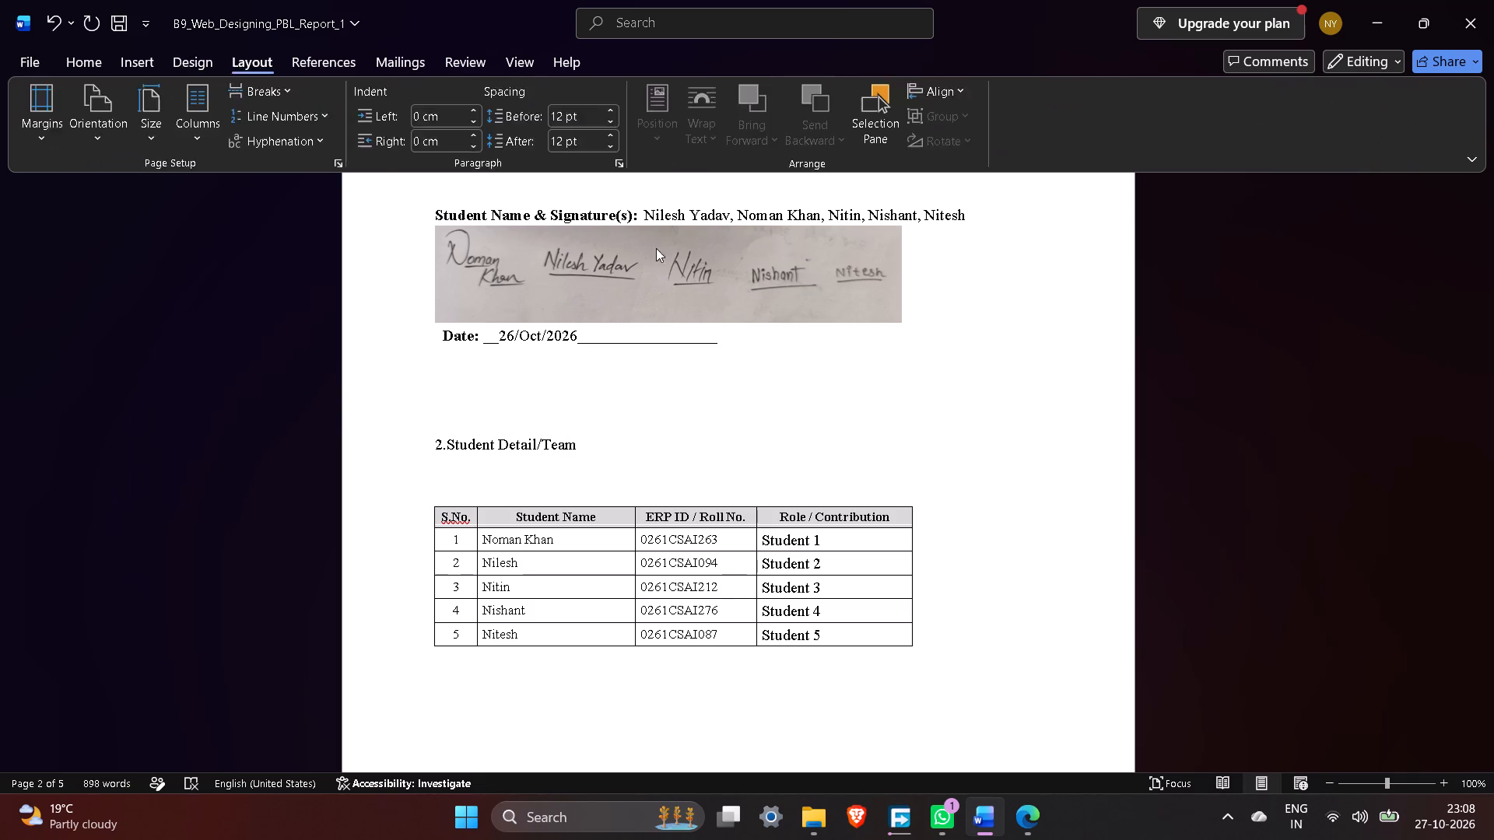
pyautogui.scroll(-5, 711, 367)
pyautogui.scroll(1, 719, 387)
pyautogui.scroll(-6, 719, 387)
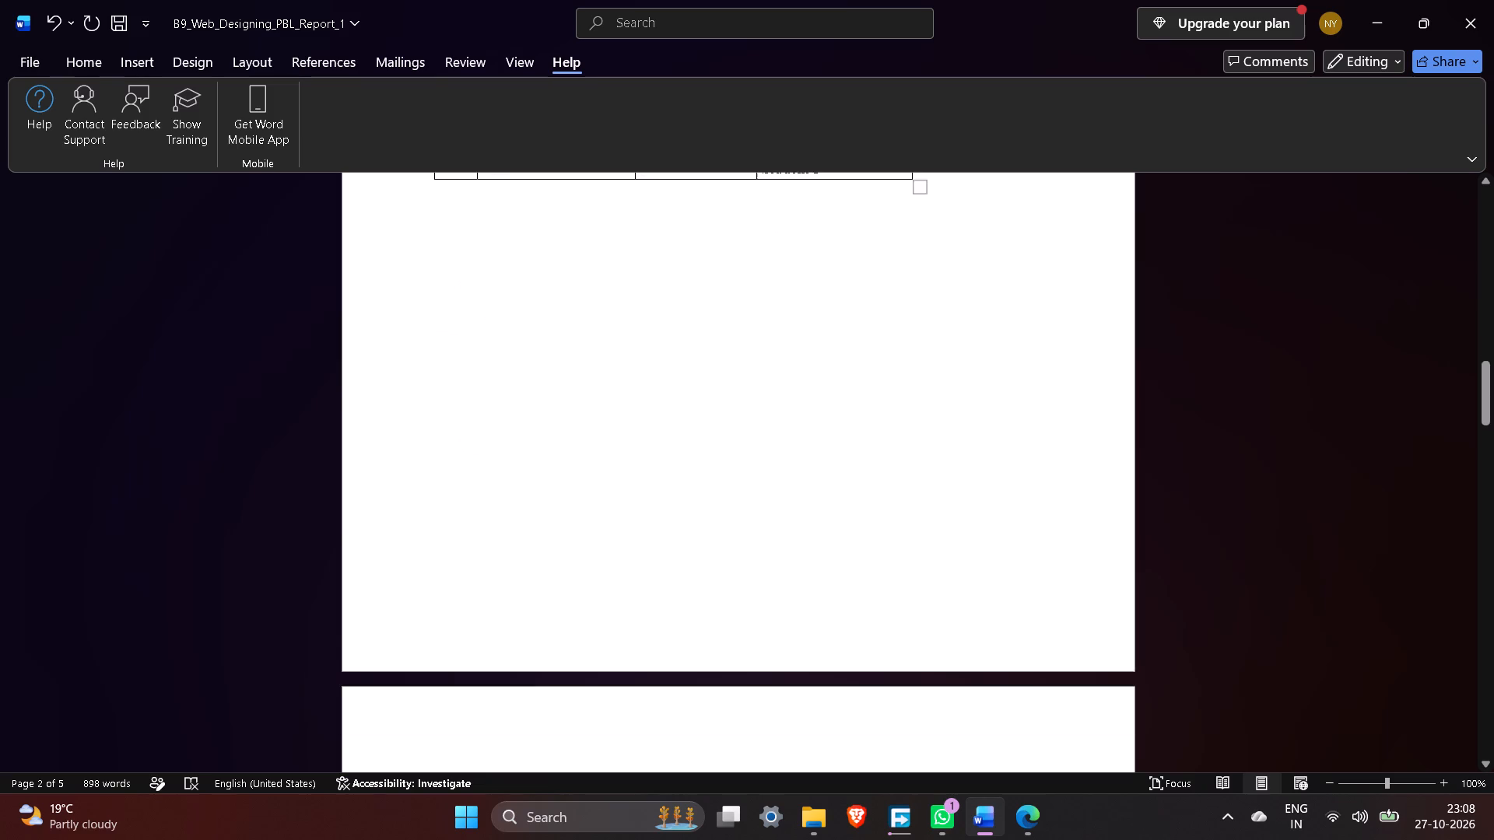
pyautogui.scroll(-5, 719, 387)
pyautogui.scroll(12, 719, 387)
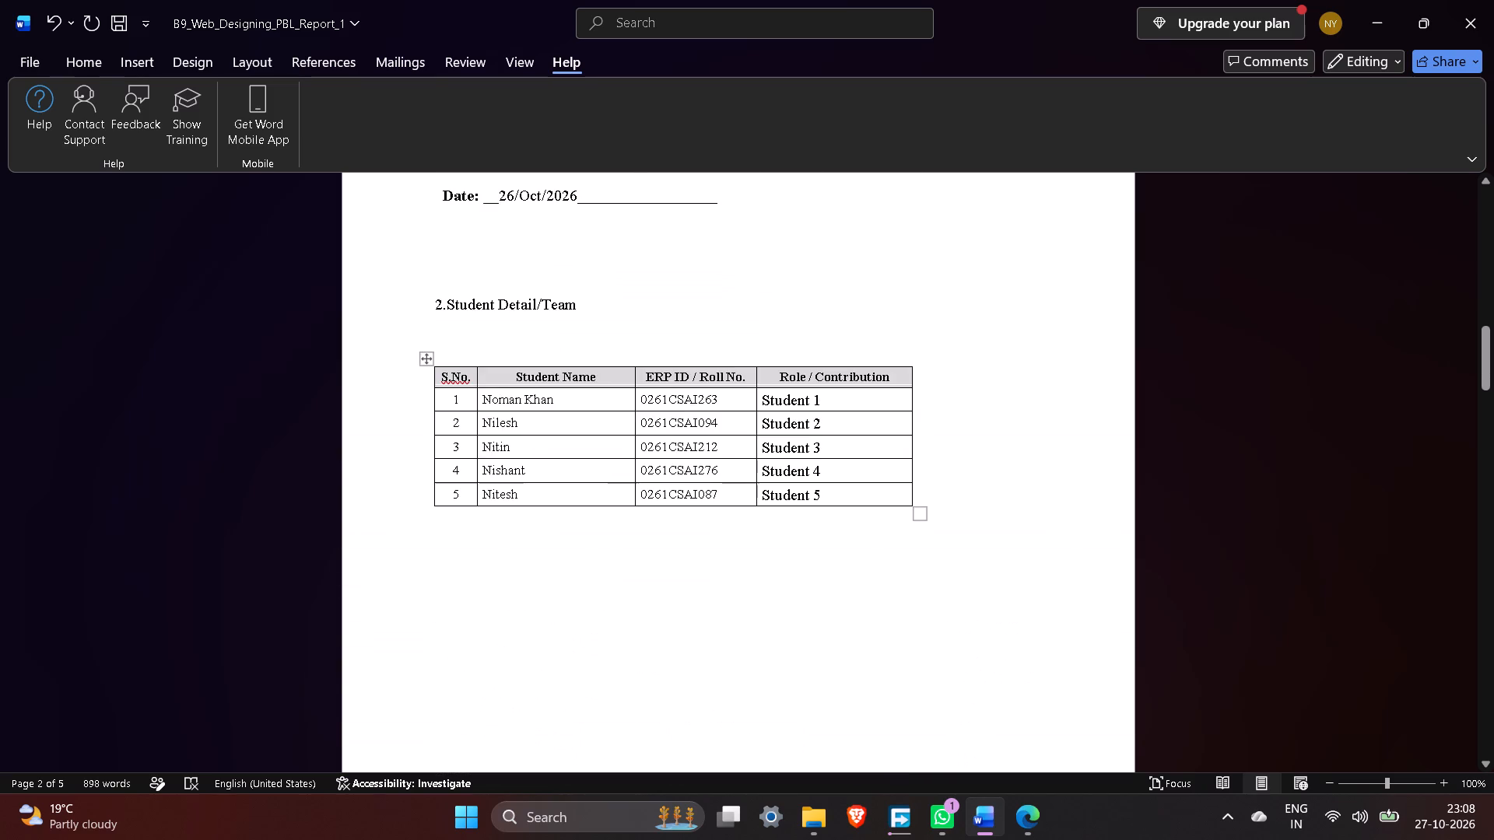
pyautogui.scroll(2, 719, 387)
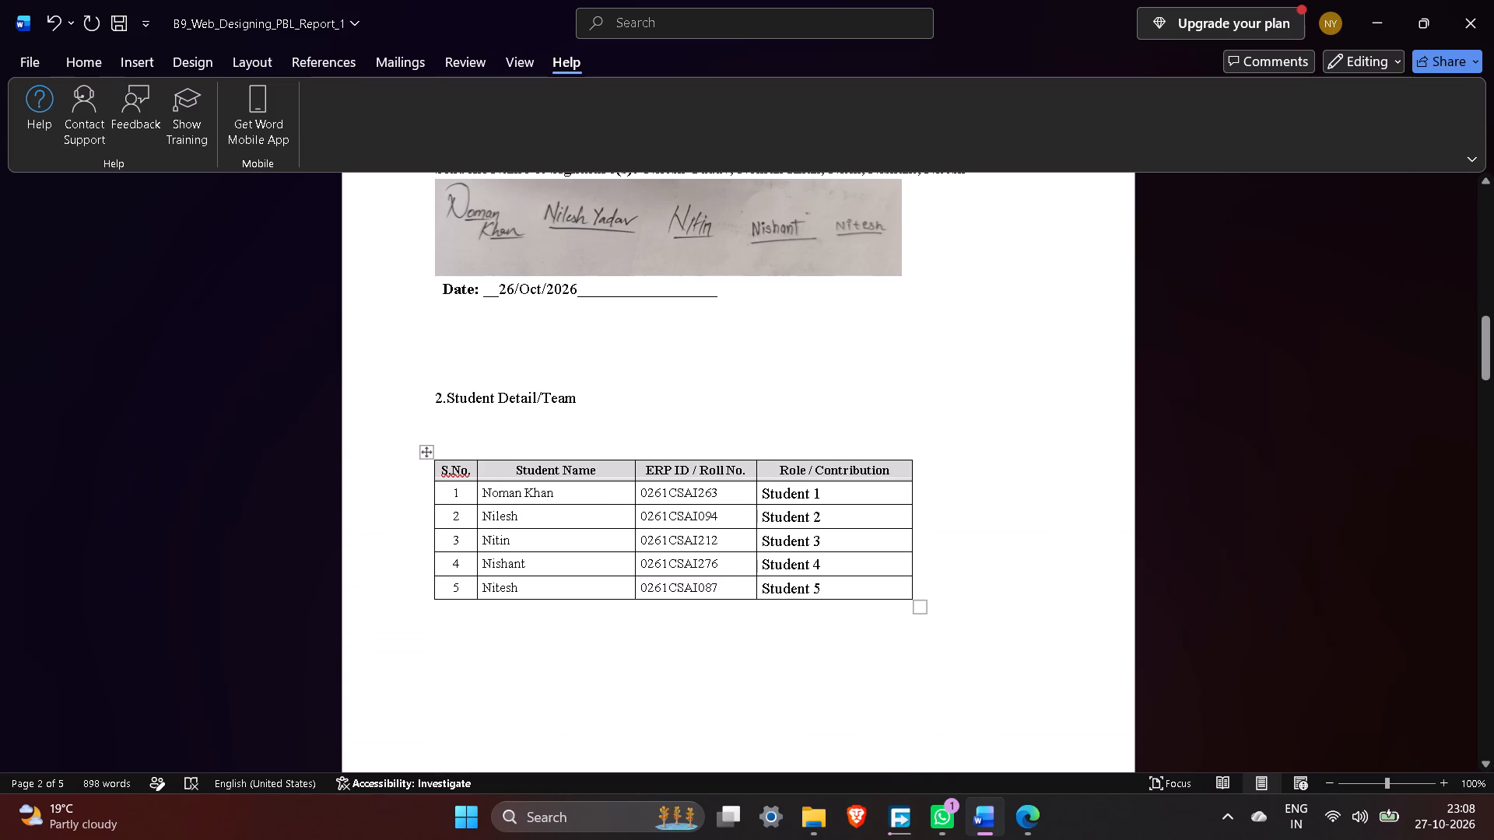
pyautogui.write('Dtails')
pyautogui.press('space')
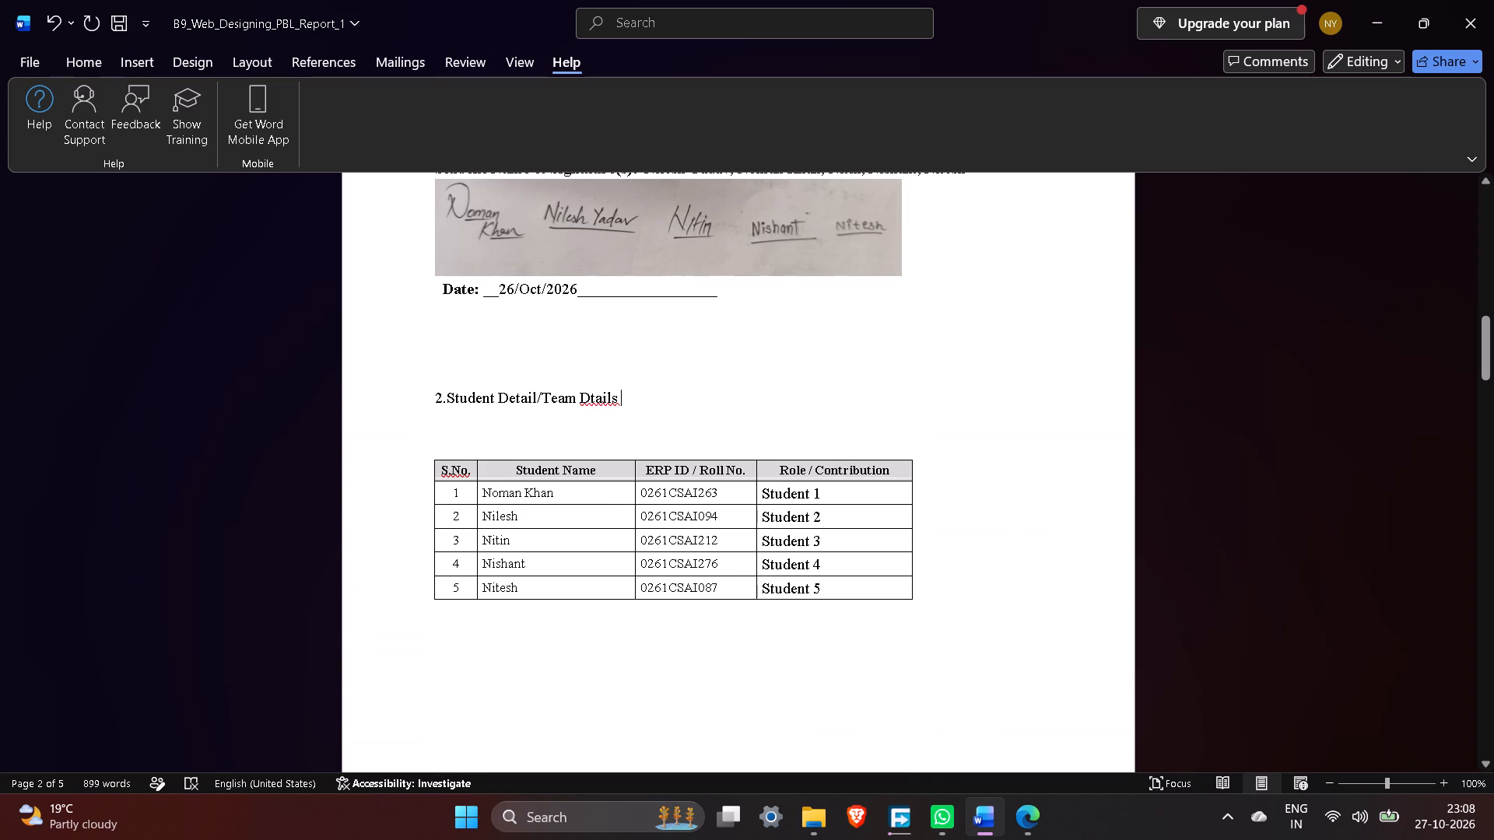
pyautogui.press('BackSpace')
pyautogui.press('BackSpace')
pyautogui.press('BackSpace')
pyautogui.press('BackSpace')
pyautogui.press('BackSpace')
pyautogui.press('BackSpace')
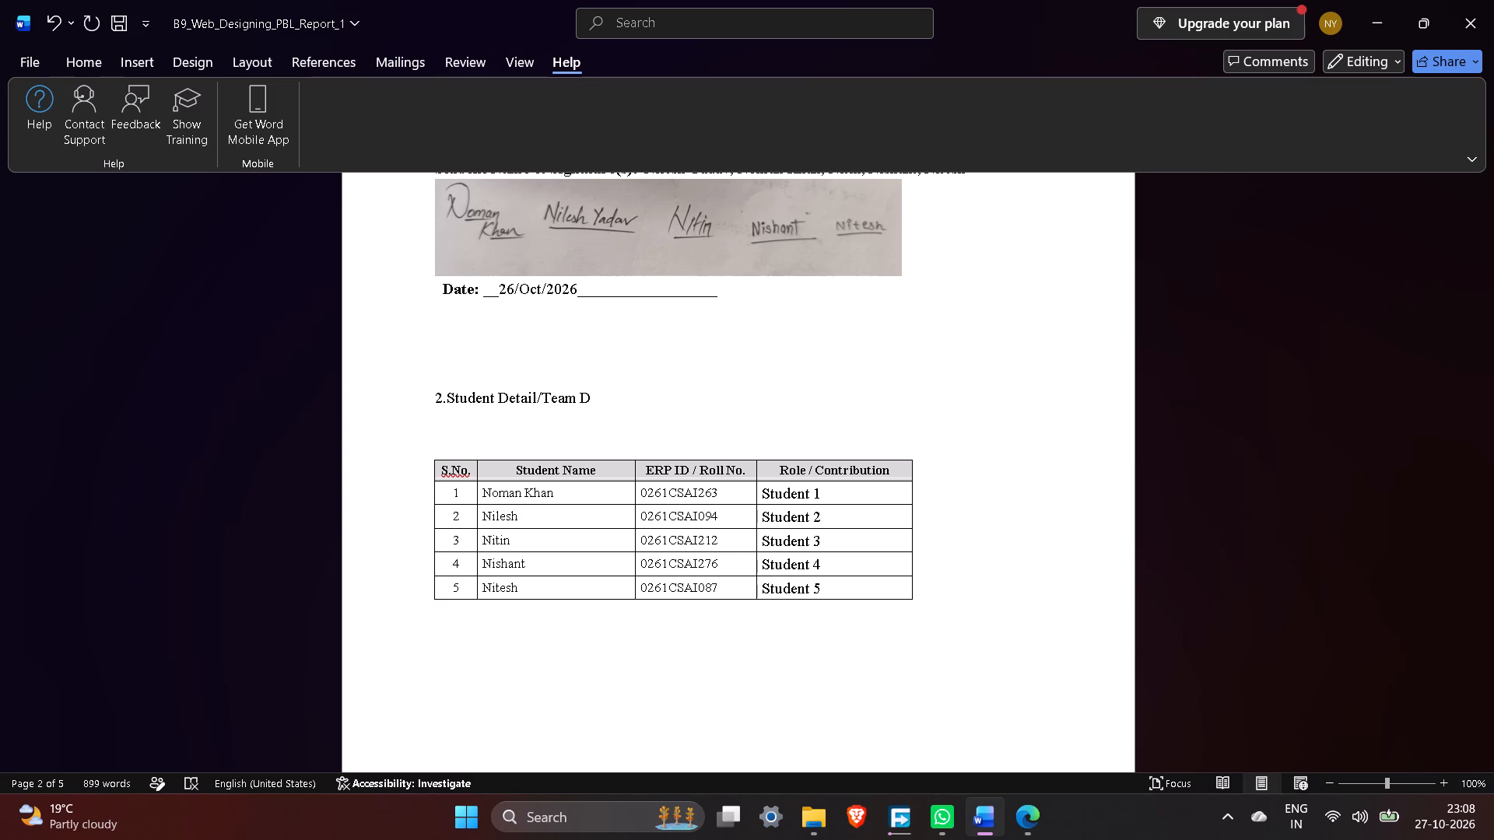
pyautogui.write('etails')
# Correct "Detail" to "Details" before the slash in the new heading.
pyautogui.click(536, 397)
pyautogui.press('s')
# Apply the Strong style to the new "2.Student Details/Team Details" heading above the team table.
pyautogui.scroll(-1, 704, 411)
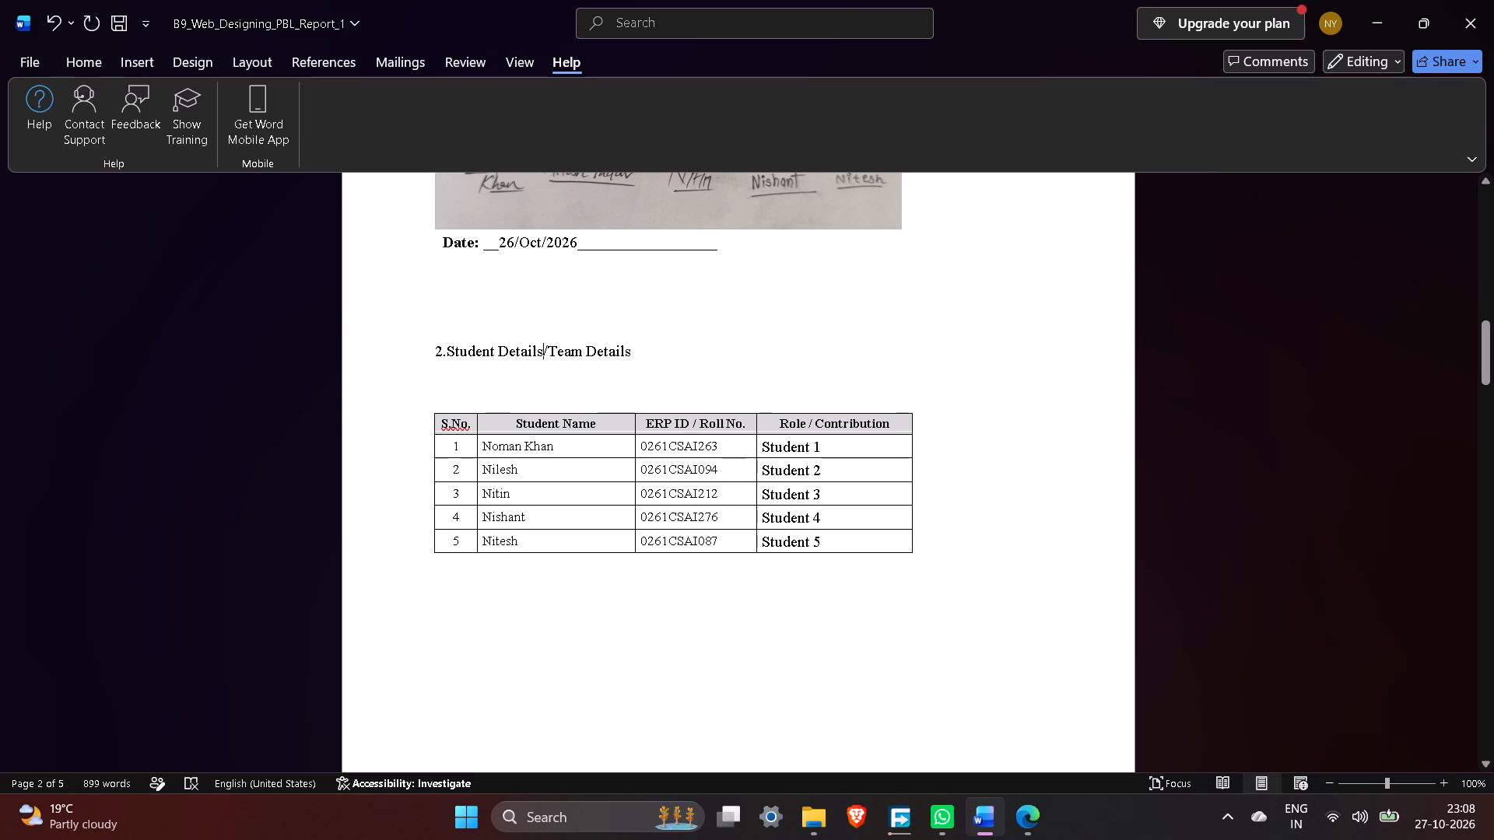
pyautogui.moveTo(435, 349); pyautogui.dragTo(614, 347)
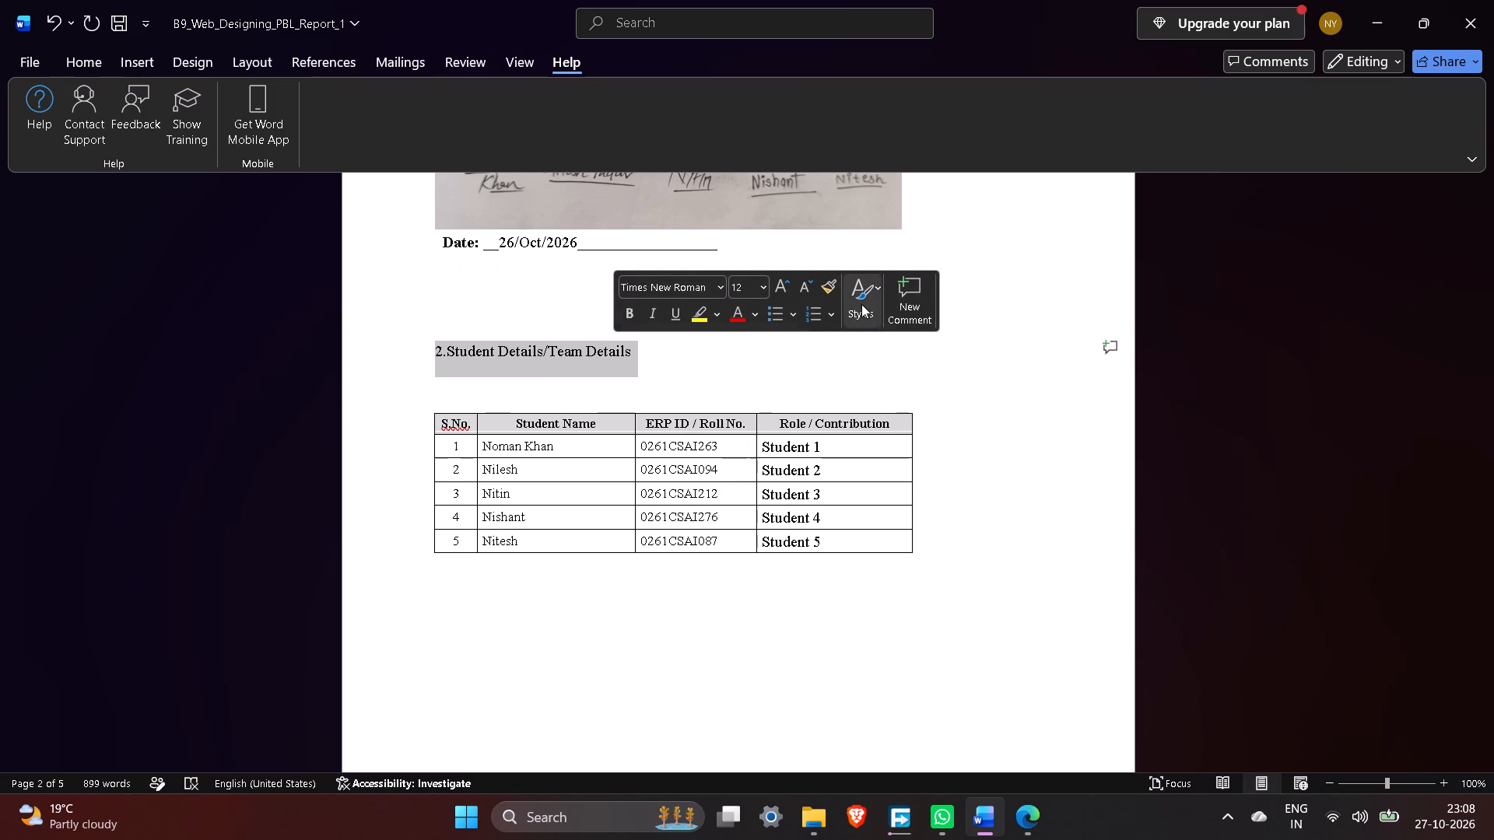
pyautogui.click(861, 304)
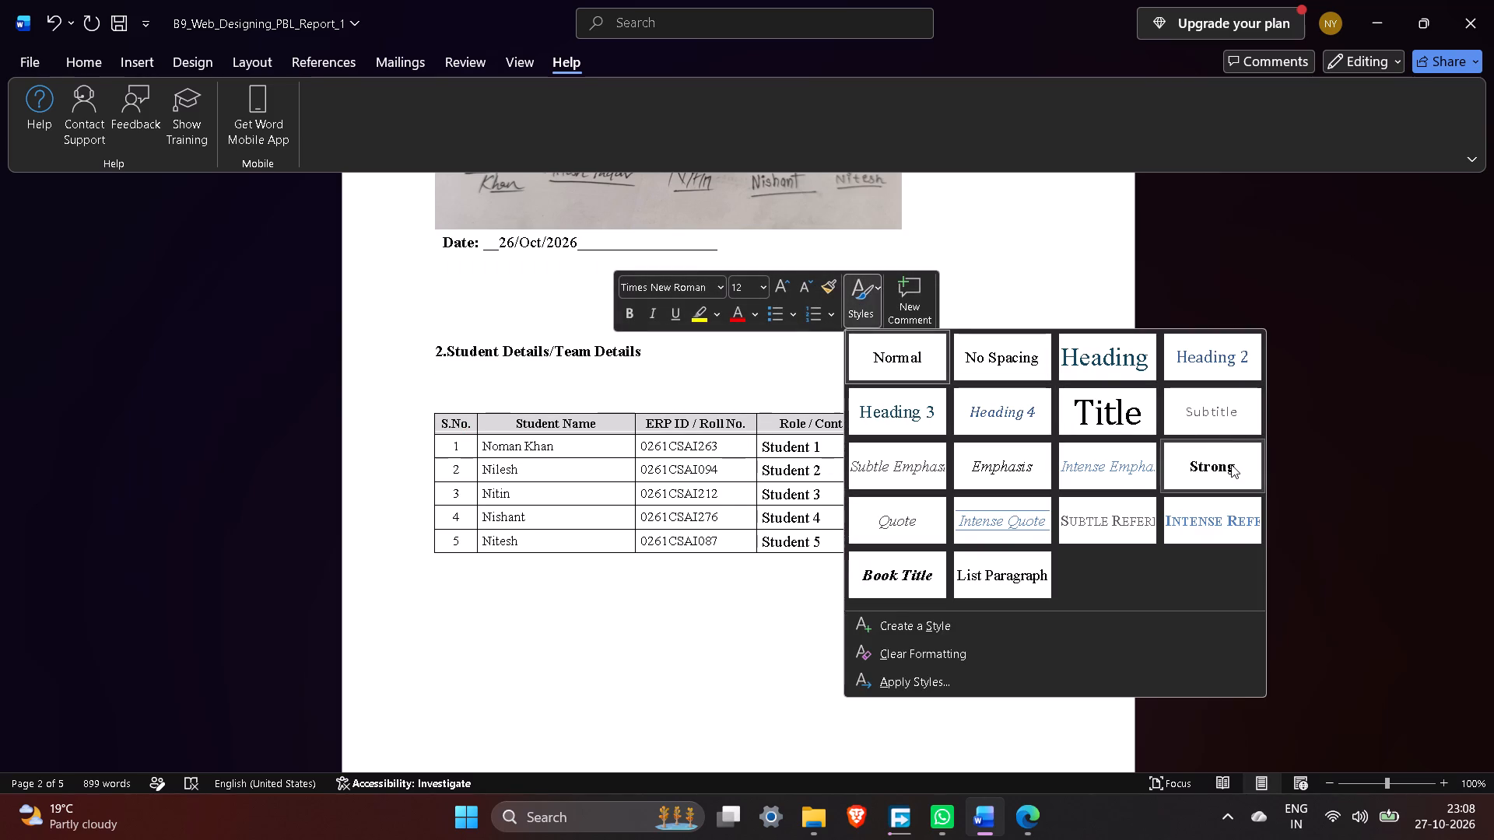
pyautogui.click(1231, 464)
pyautogui.click(931, 437)
pyautogui.scroll(2, 692, 362)
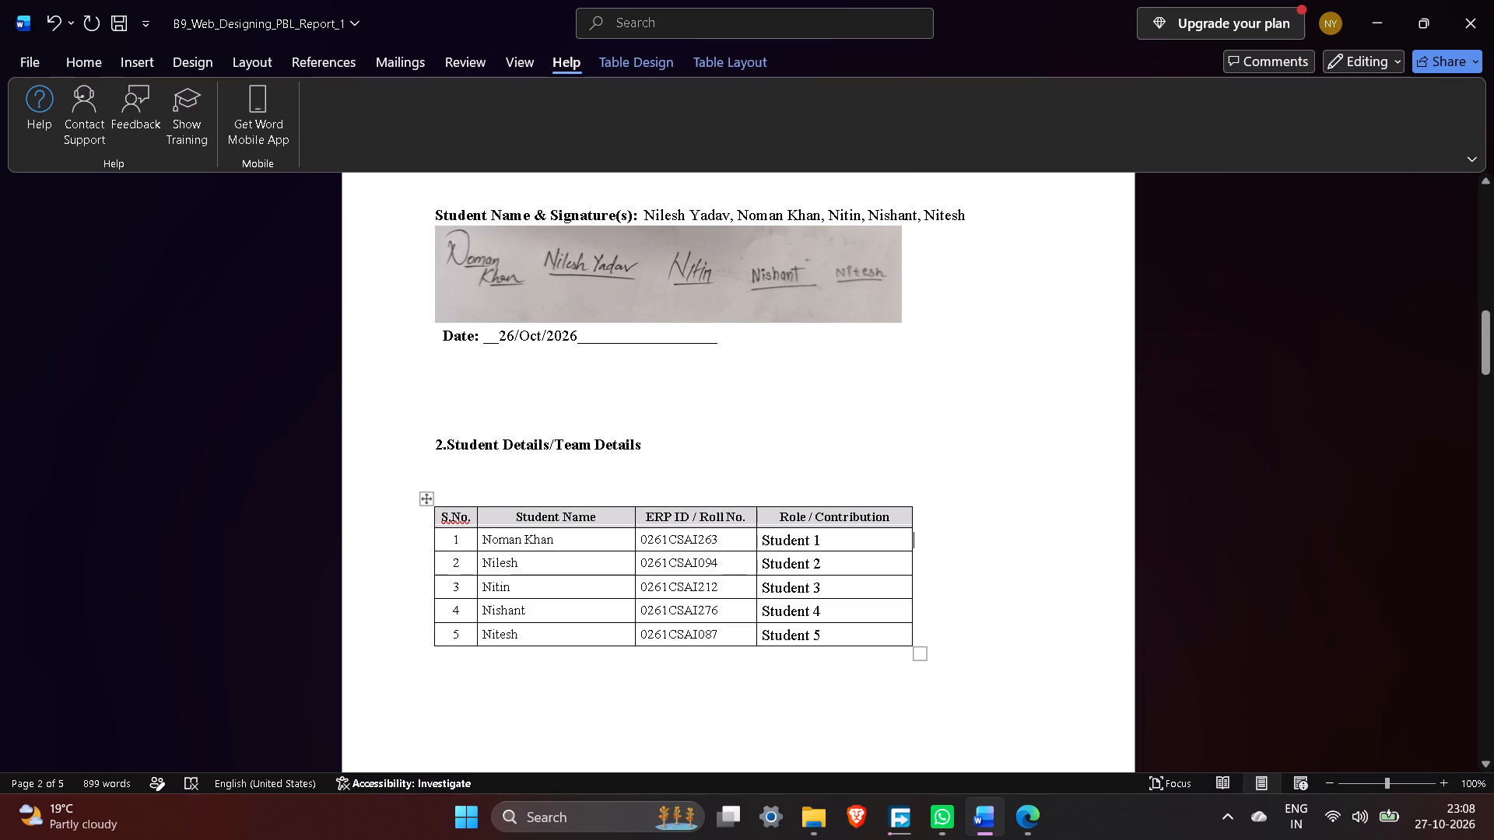
# Delete the old "2. Student Details / Team Details" heading line directly above "3. Executive Summary".
pyautogui.scroll(-13, 692, 362)
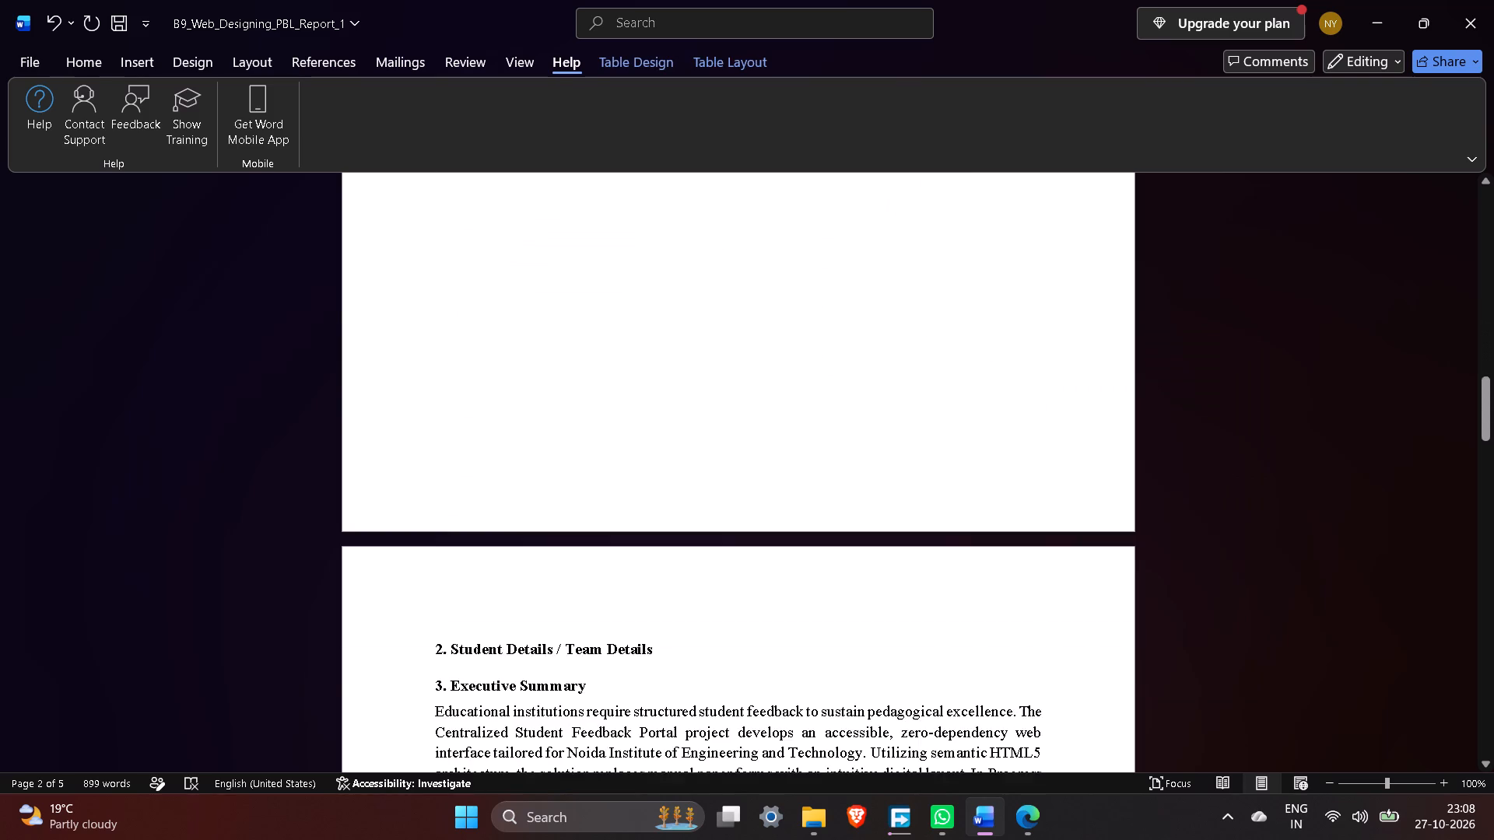
pyautogui.scroll(-6, 692, 362)
pyautogui.moveTo(667, 371); pyautogui.dragTo(369, 377)
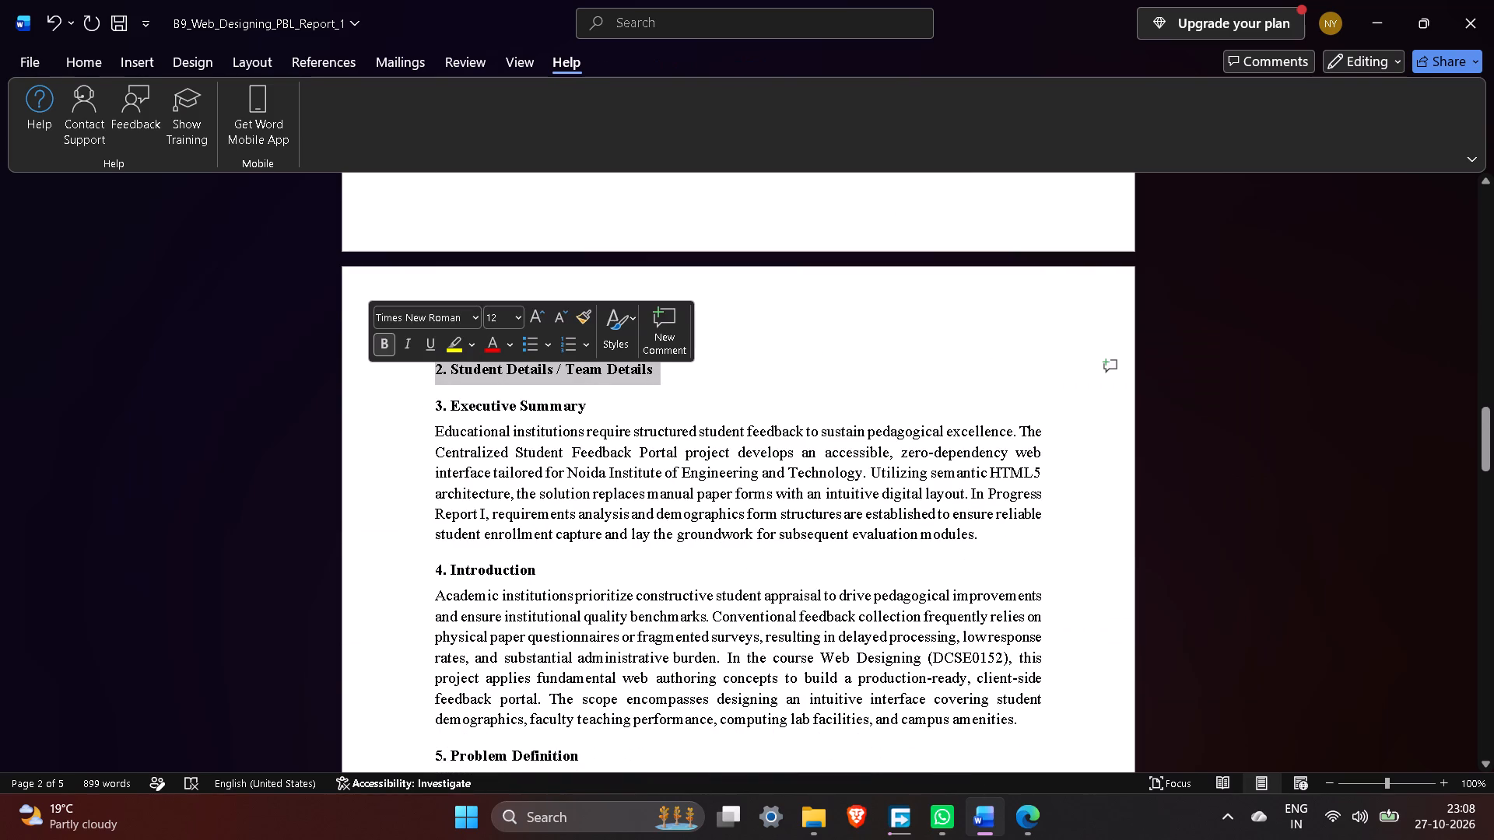
pyautogui.press('BackSpace')
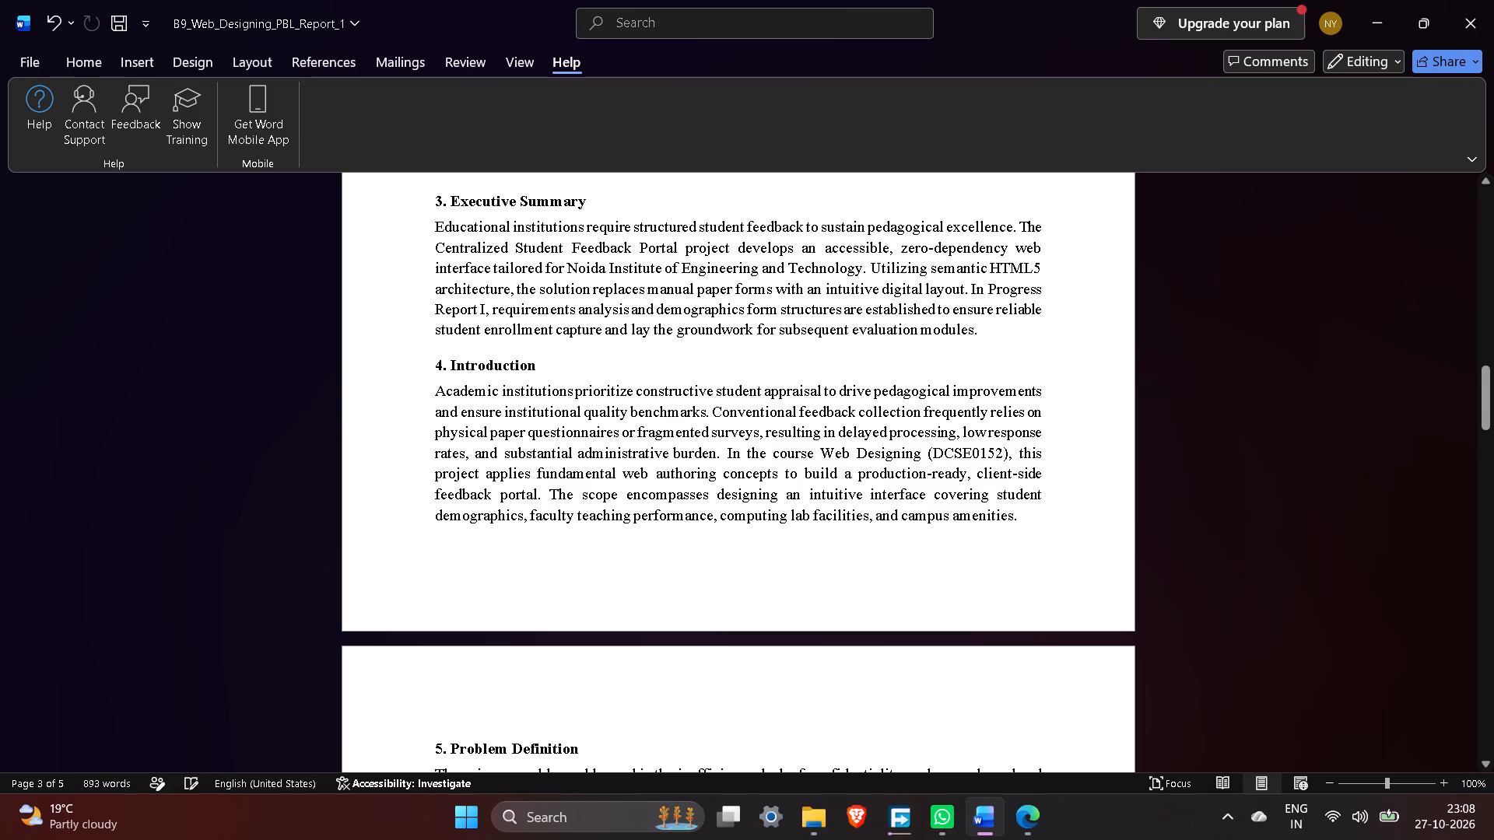
# Review the report's layout from the signatures page through the Appendix screenshot.
pyautogui.scroll(7, 880, 699)
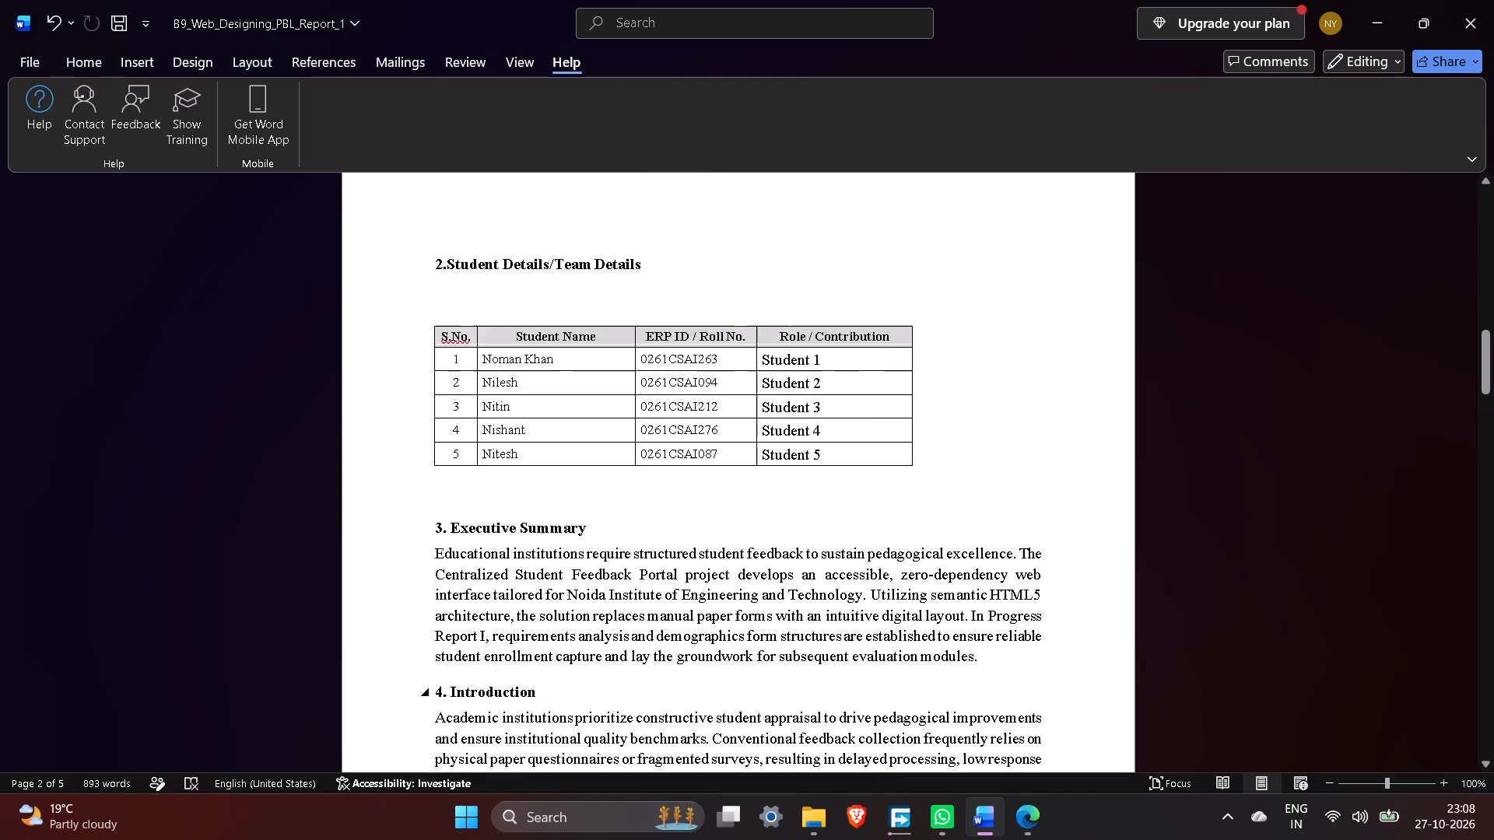
pyautogui.scroll(7, 880, 699)
pyautogui.scroll(-8, 880, 699)
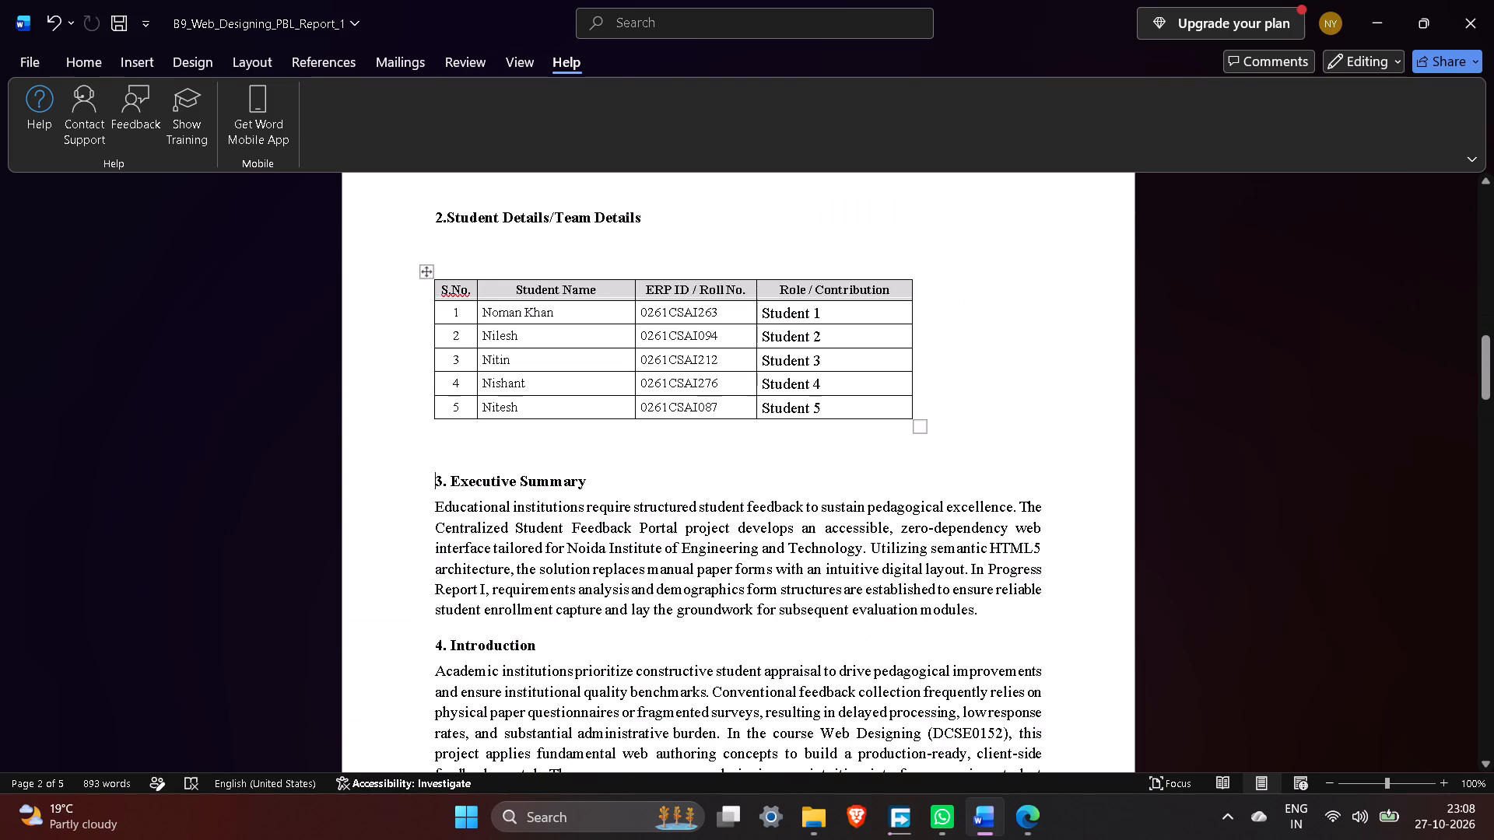
pyautogui.scroll(-12, 880, 702)
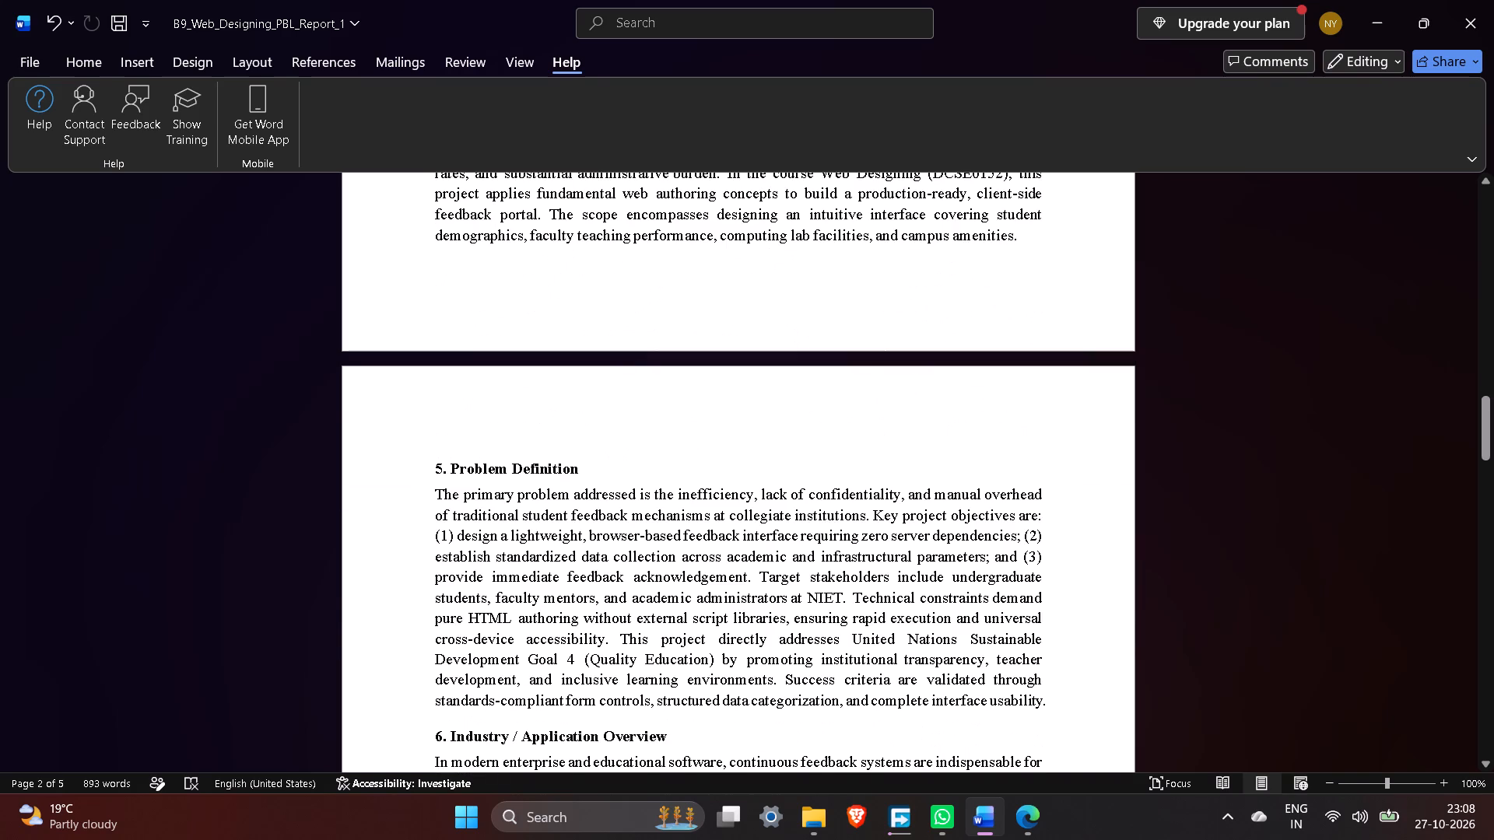
pyautogui.scroll(6, 880, 702)
pyautogui.scroll(-18, 880, 702)
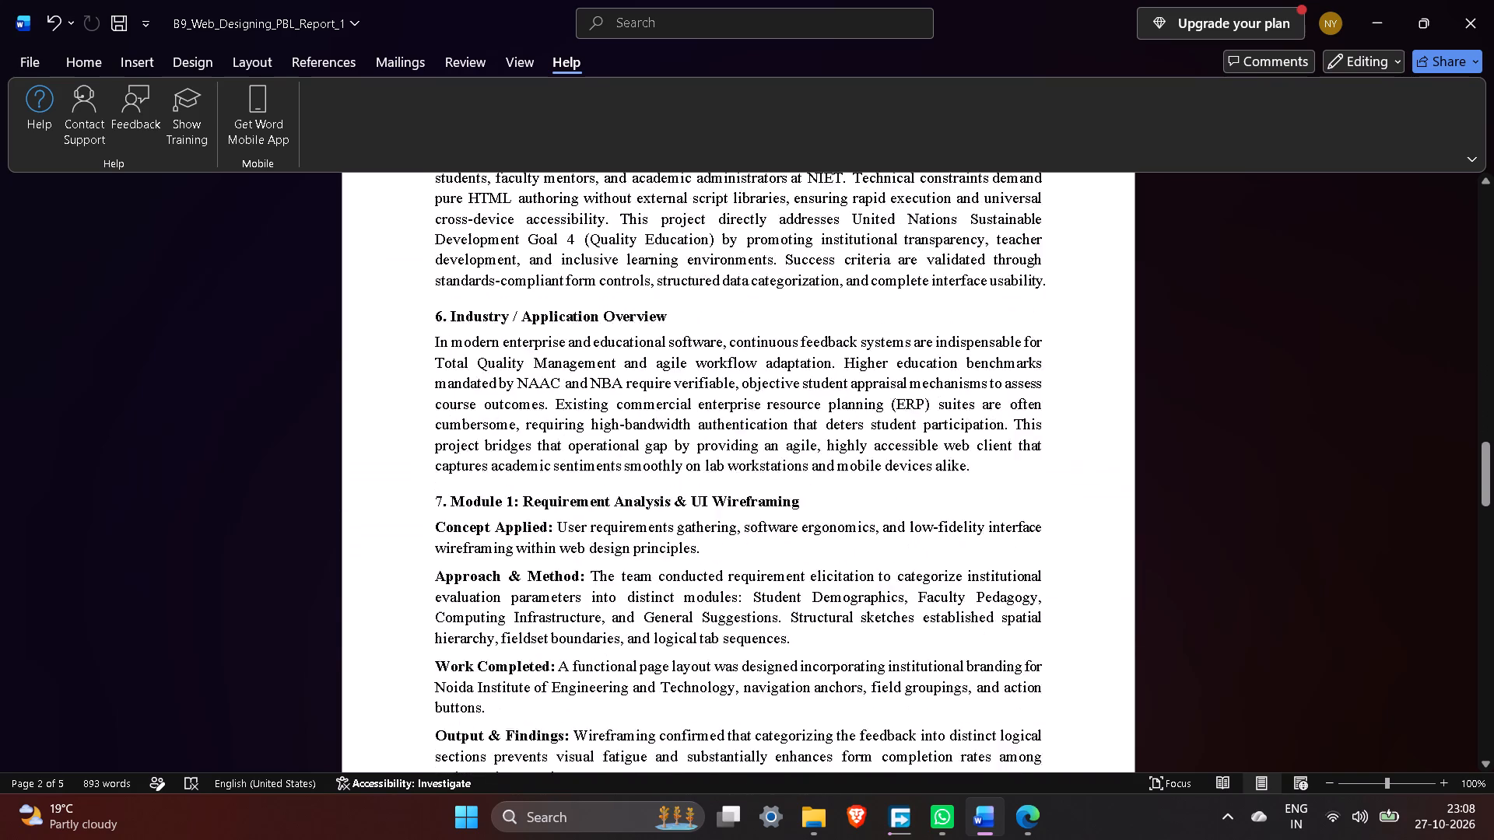
pyautogui.scroll(-13, 880, 702)
pyautogui.scroll(1, 879, 704)
pyautogui.scroll(-20, 878, 704)
pyautogui.scroll(-16, 878, 704)
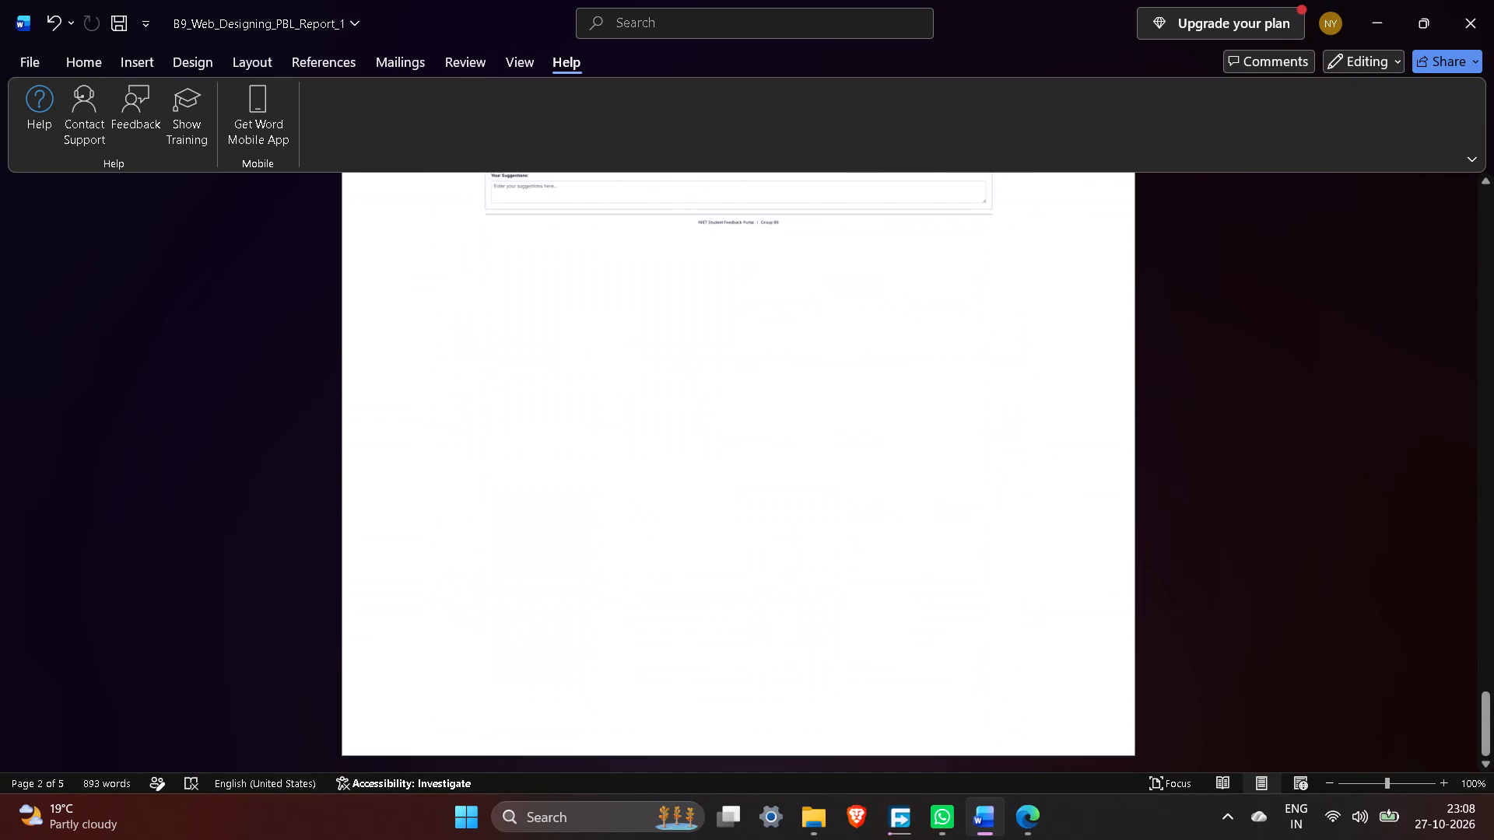
pyautogui.click(101, 65)
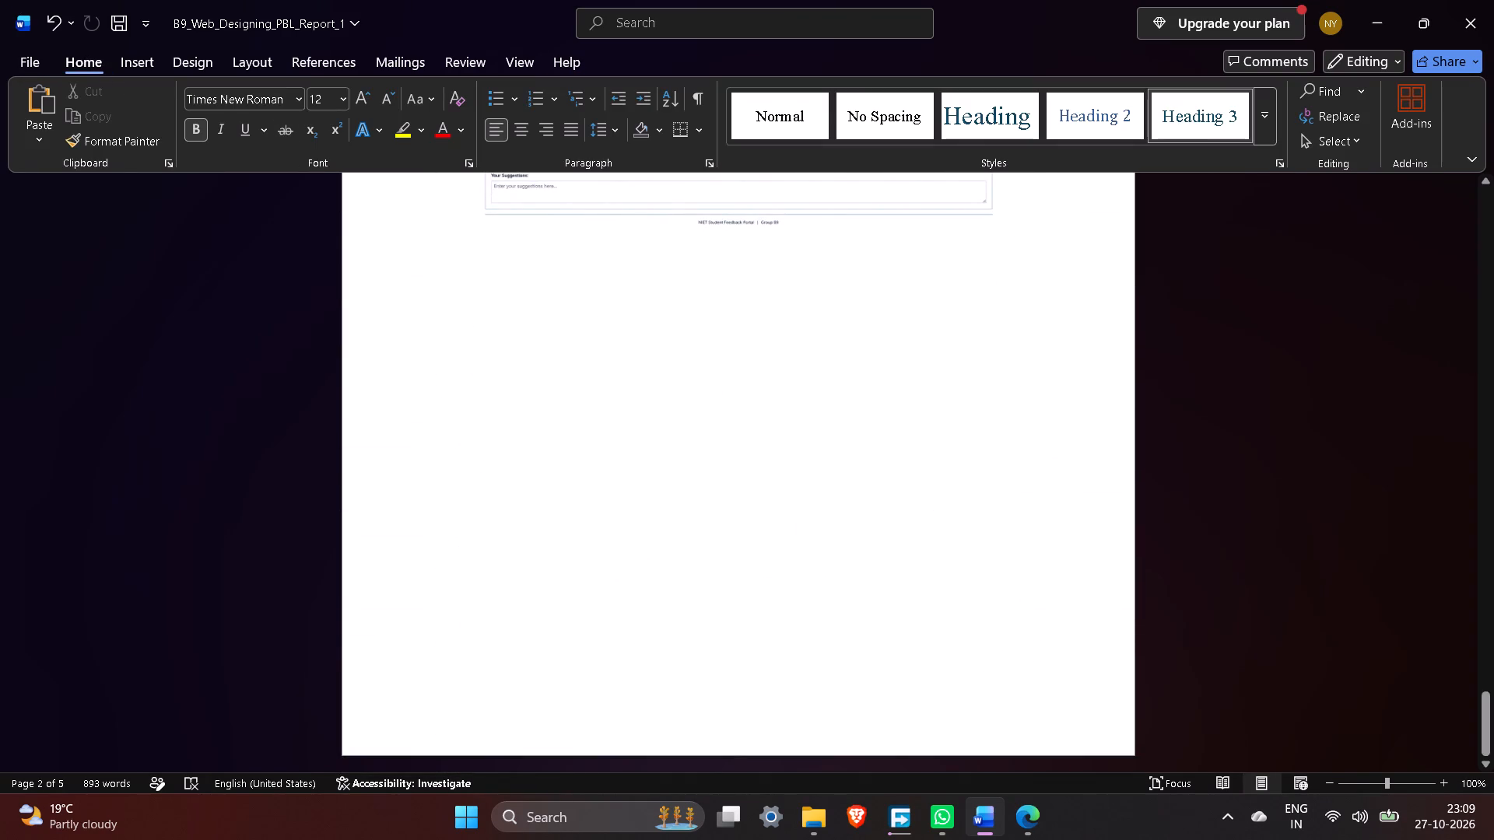
pyautogui.scroll(20, 493, 206)
pyautogui.scroll(5, 493, 206)
pyautogui.scroll(-20, 489, 226)
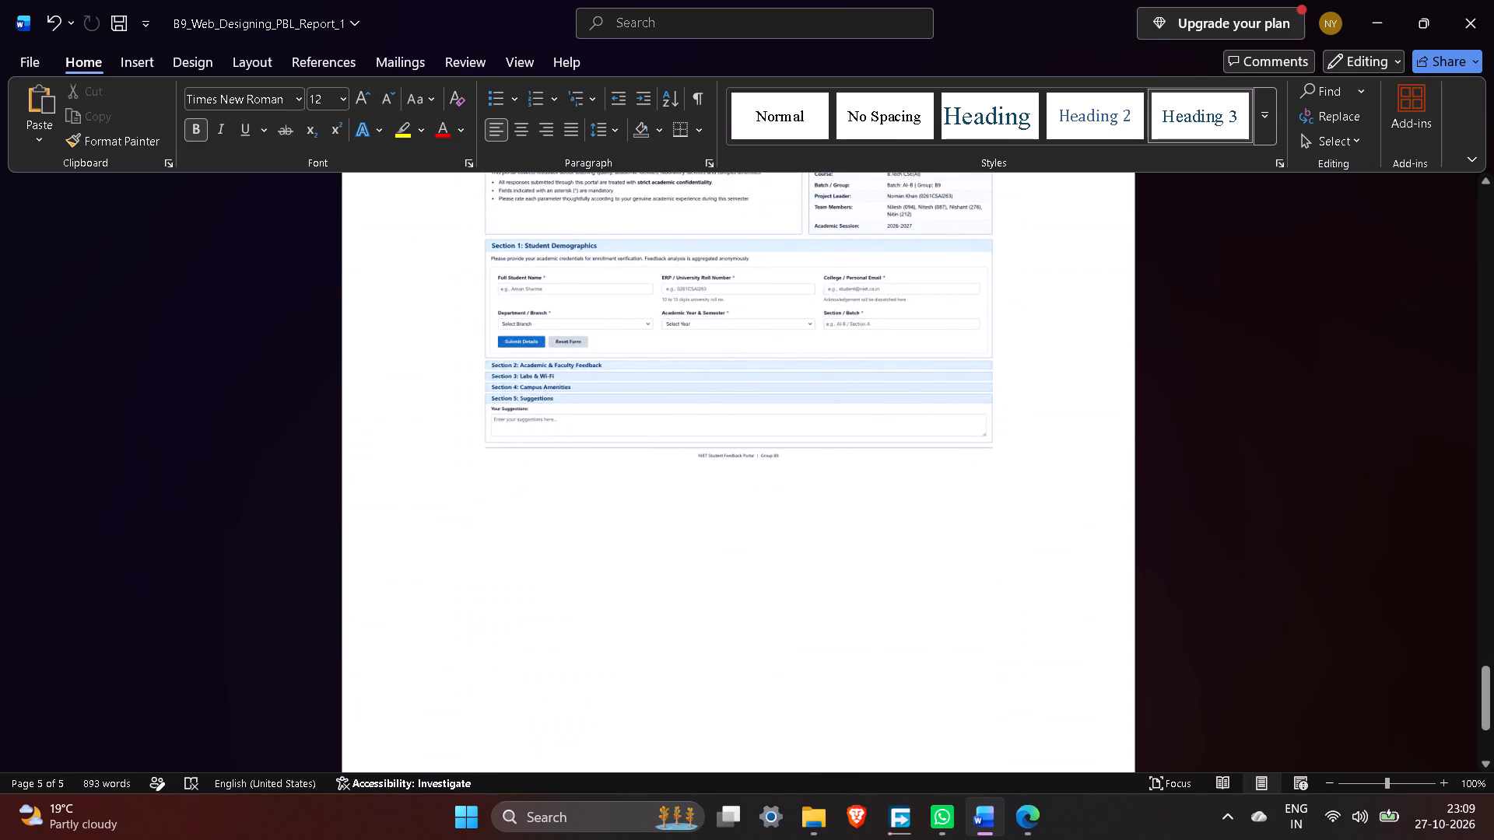
pyautogui.scroll(13, 488, 252)
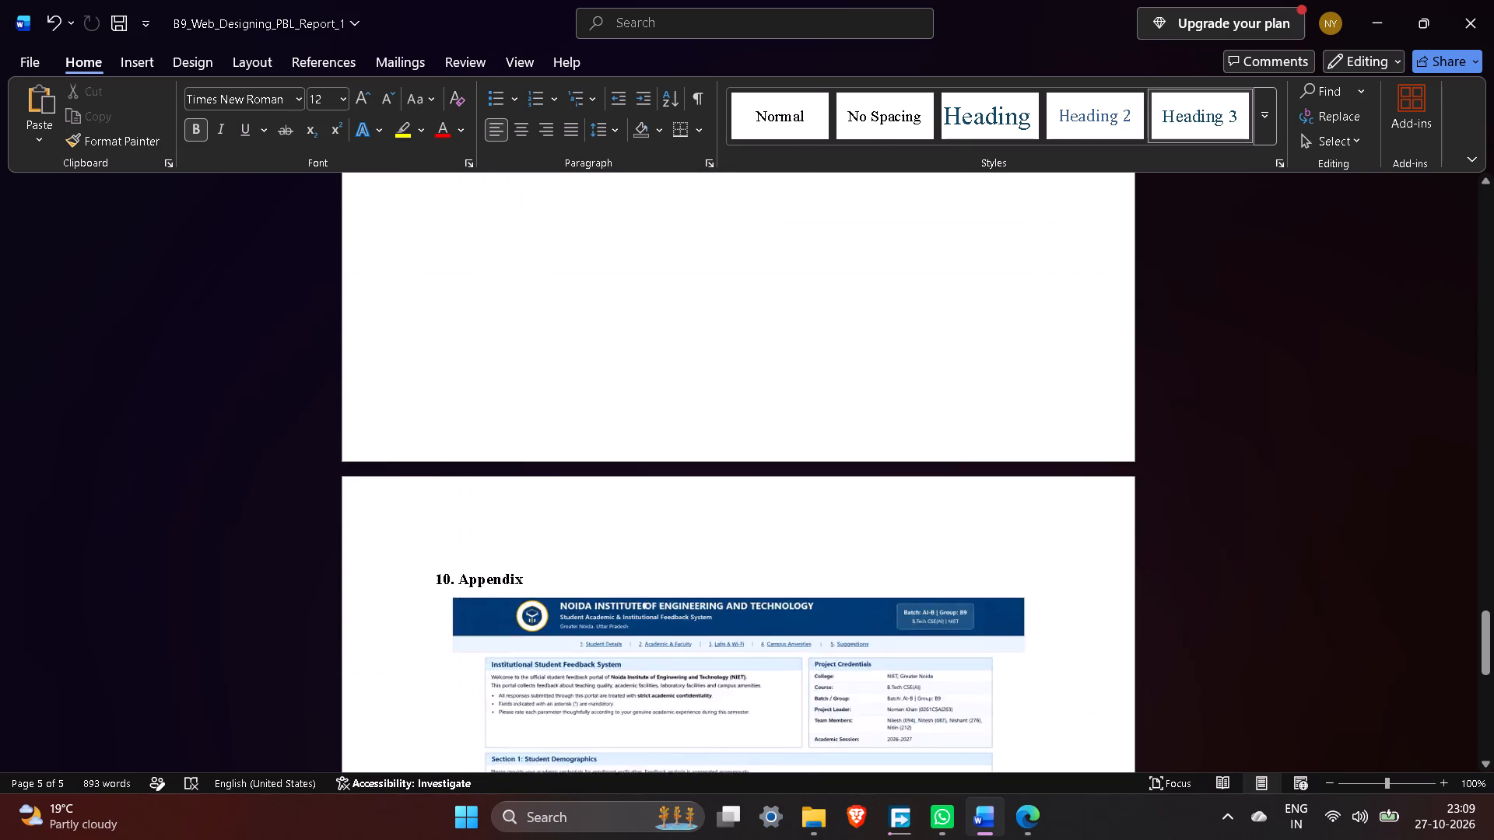
pyautogui.scroll(20, 488, 252)
pyautogui.scroll(19, 488, 252)
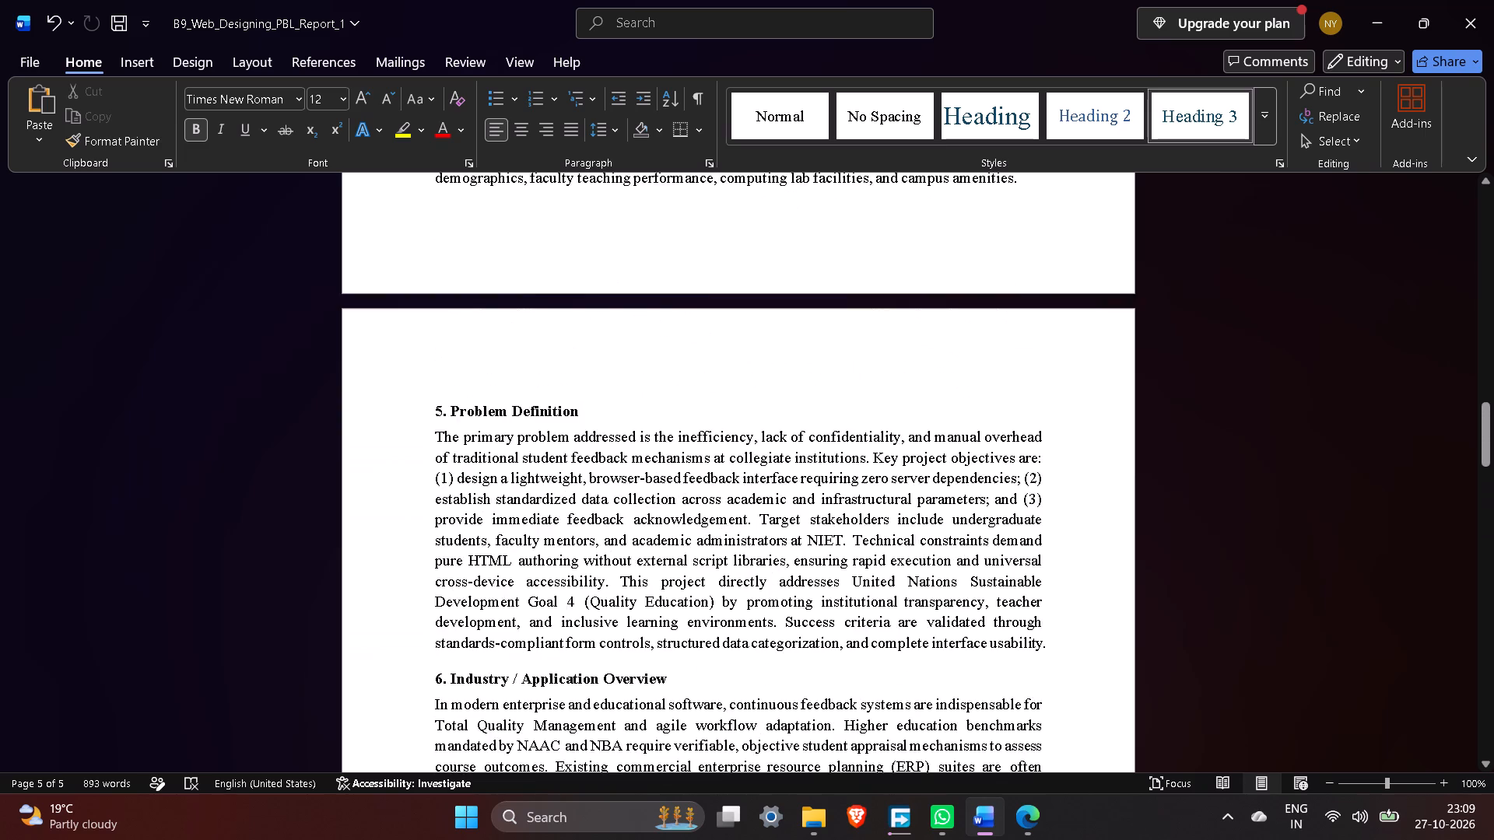
pyautogui.scroll(18, 488, 252)
pyautogui.scroll(7, 488, 252)
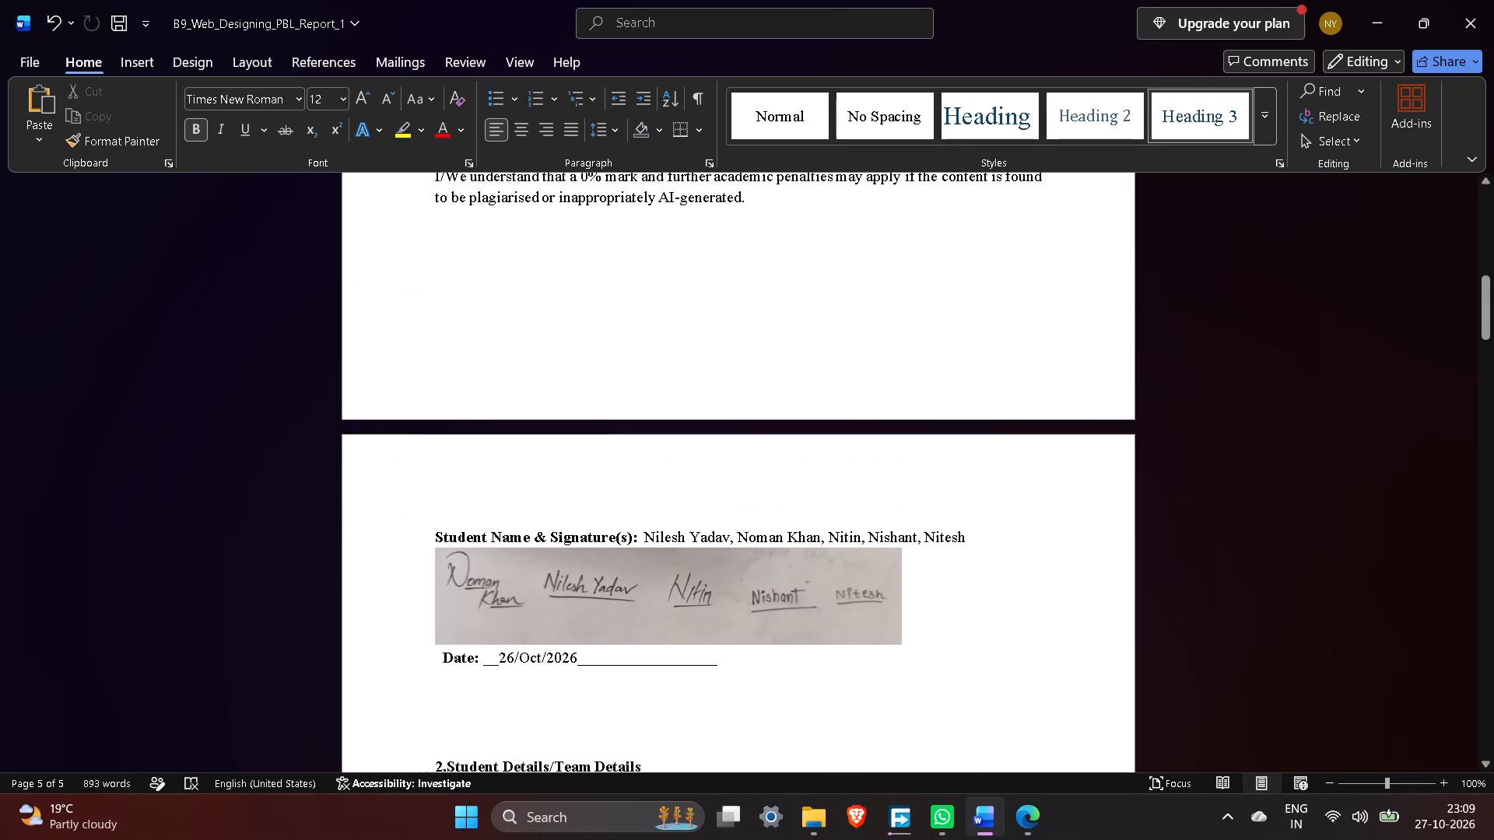
pyautogui.scroll(4, 488, 252)
pyautogui.scroll(-13, 488, 252)
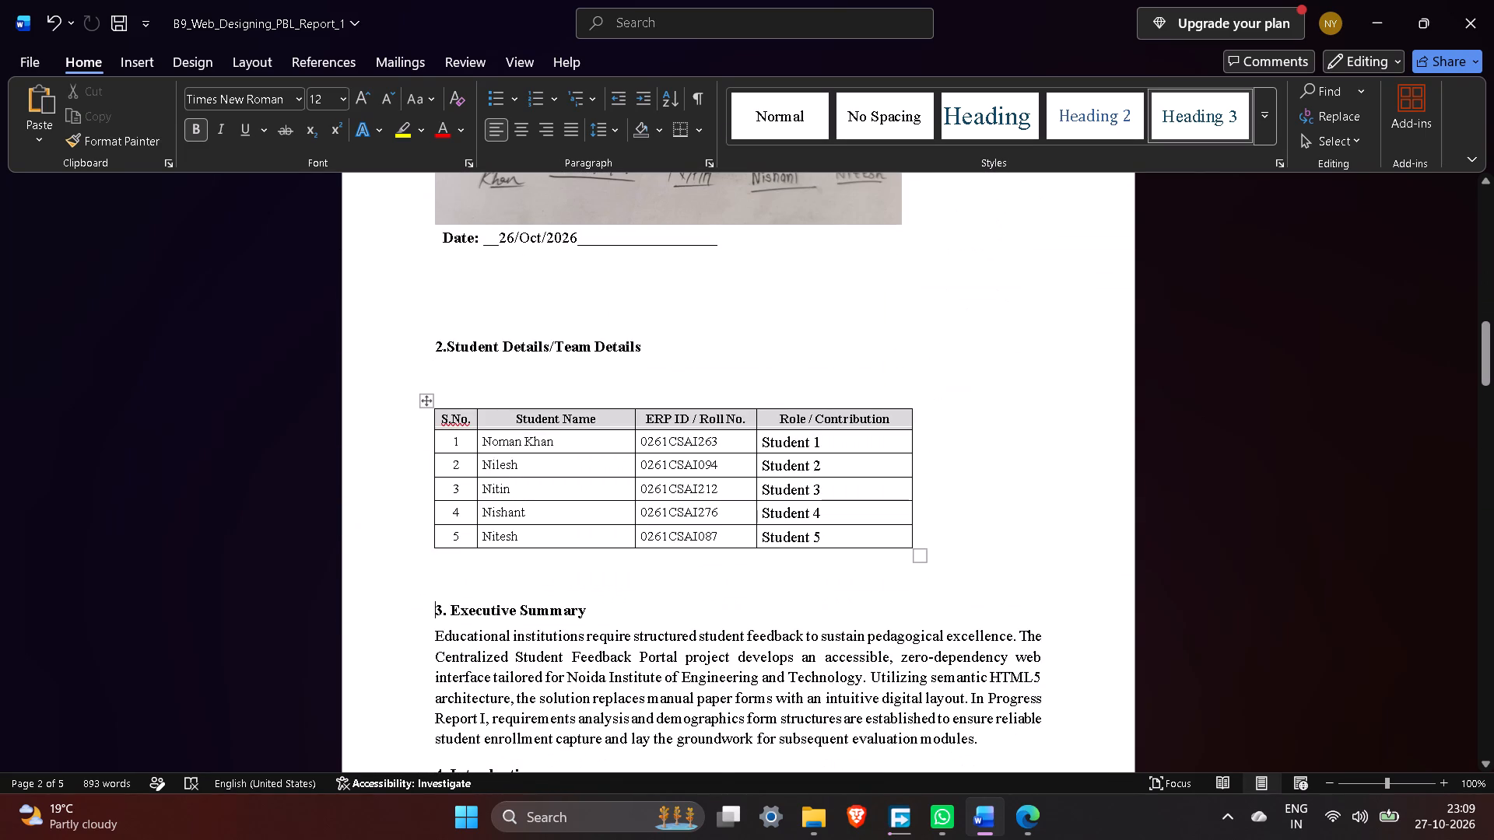
# Remove one blank line between the Date line and the "2.Student Details/Team Details" heading.
pyautogui.scroll(-1, 488, 252)
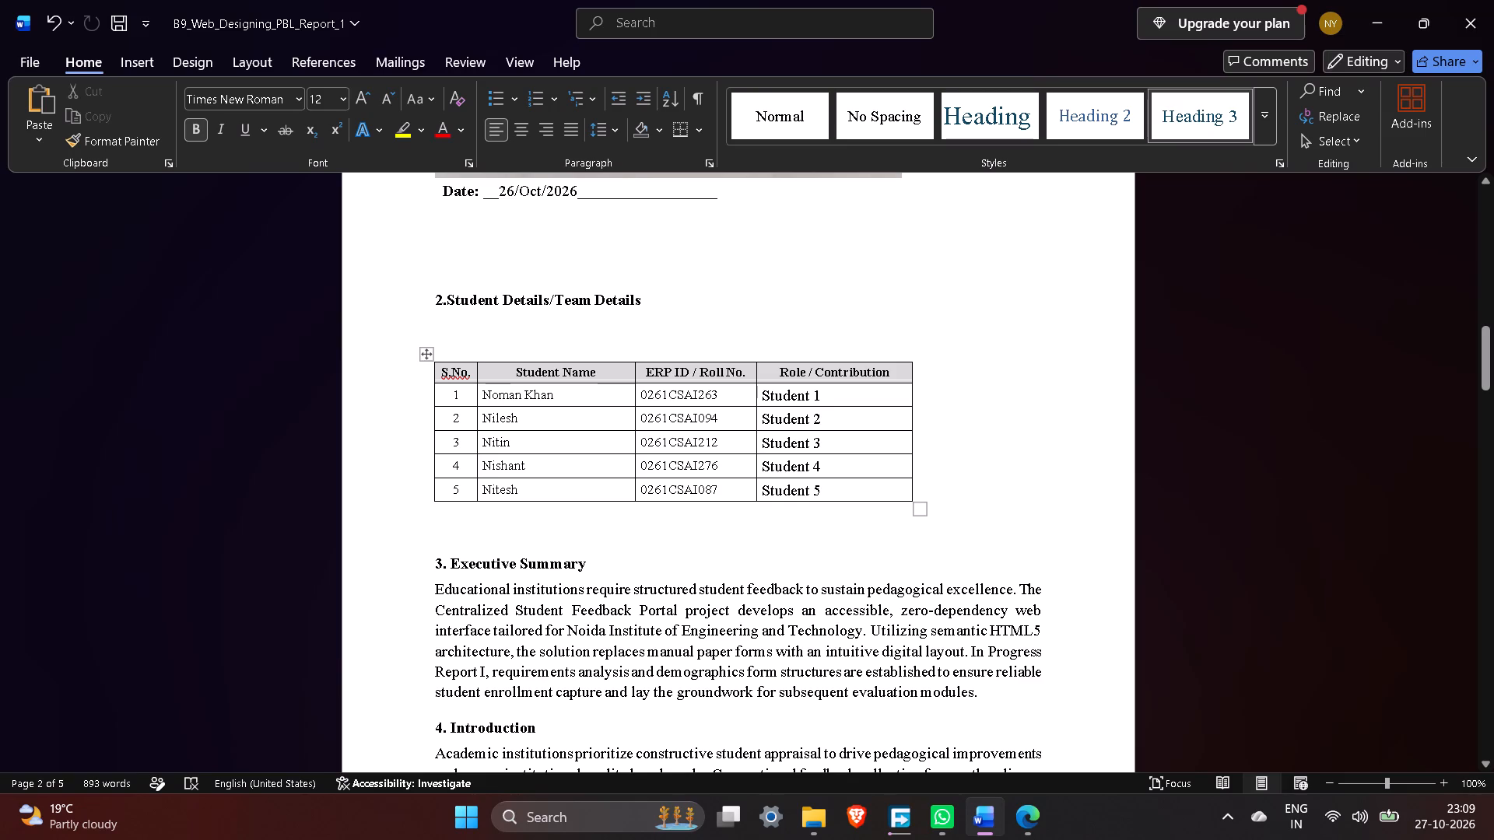
pyautogui.click(433, 299)
pyautogui.press('Return')
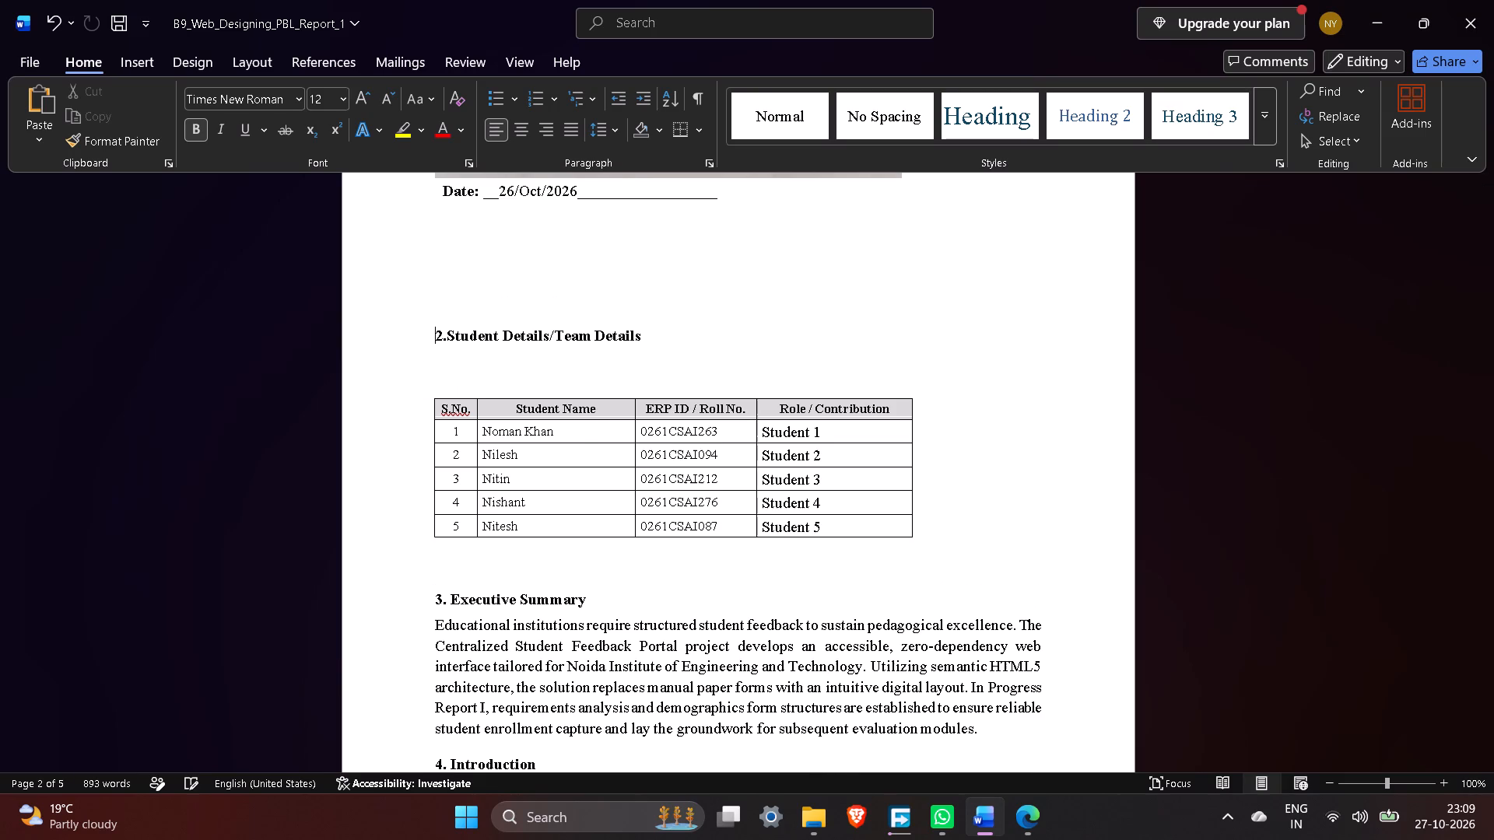
pyautogui.press('BackSpace')
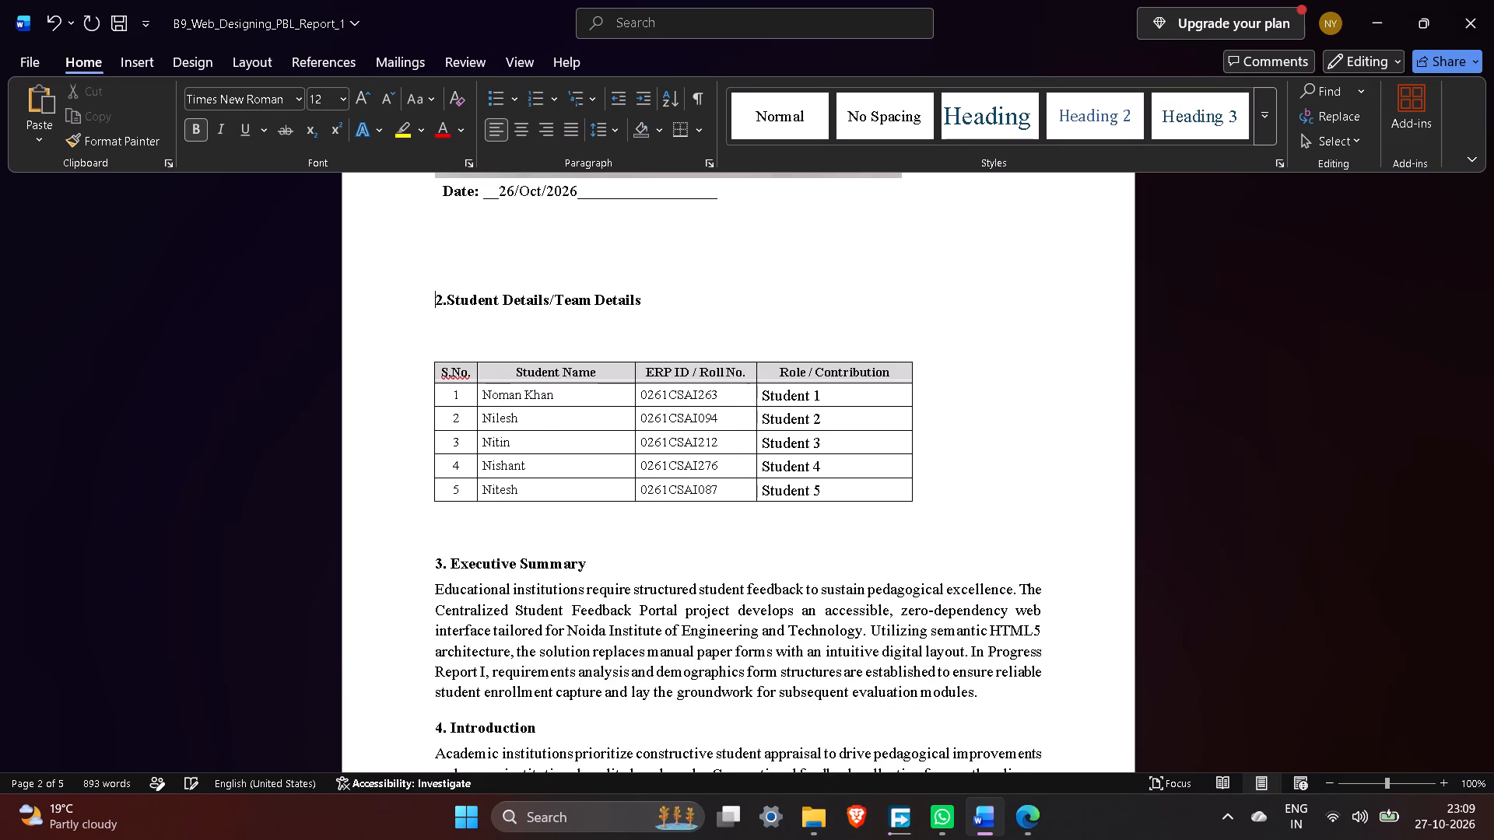
pyautogui.press('BackSpace')
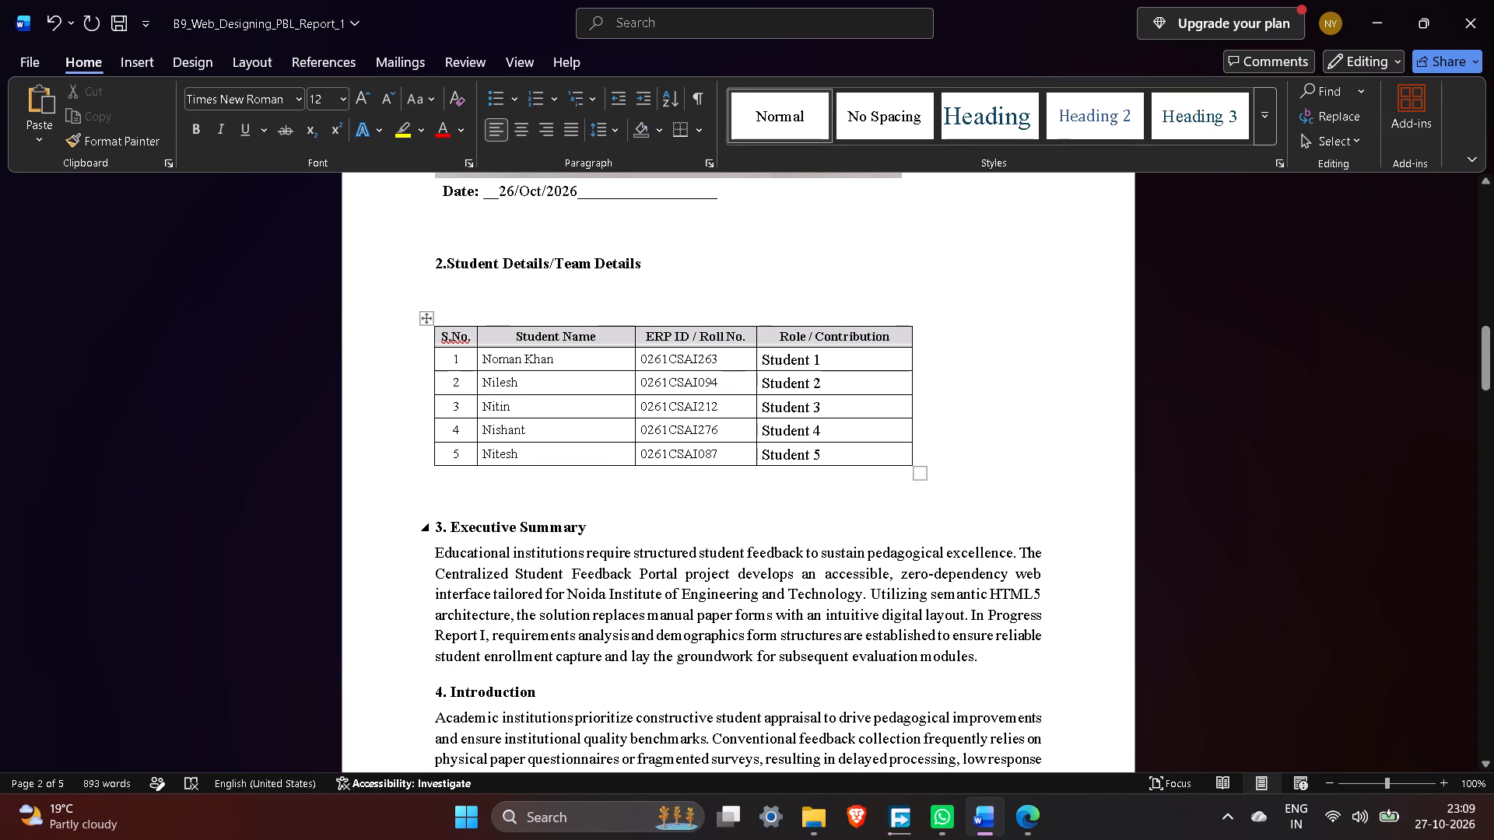
# Delete the whole body paragraph under "3. Executive Summary", keeping the heading.
pyautogui.scroll(1, 868, 451)
pyautogui.scroll(2, 953, 428)
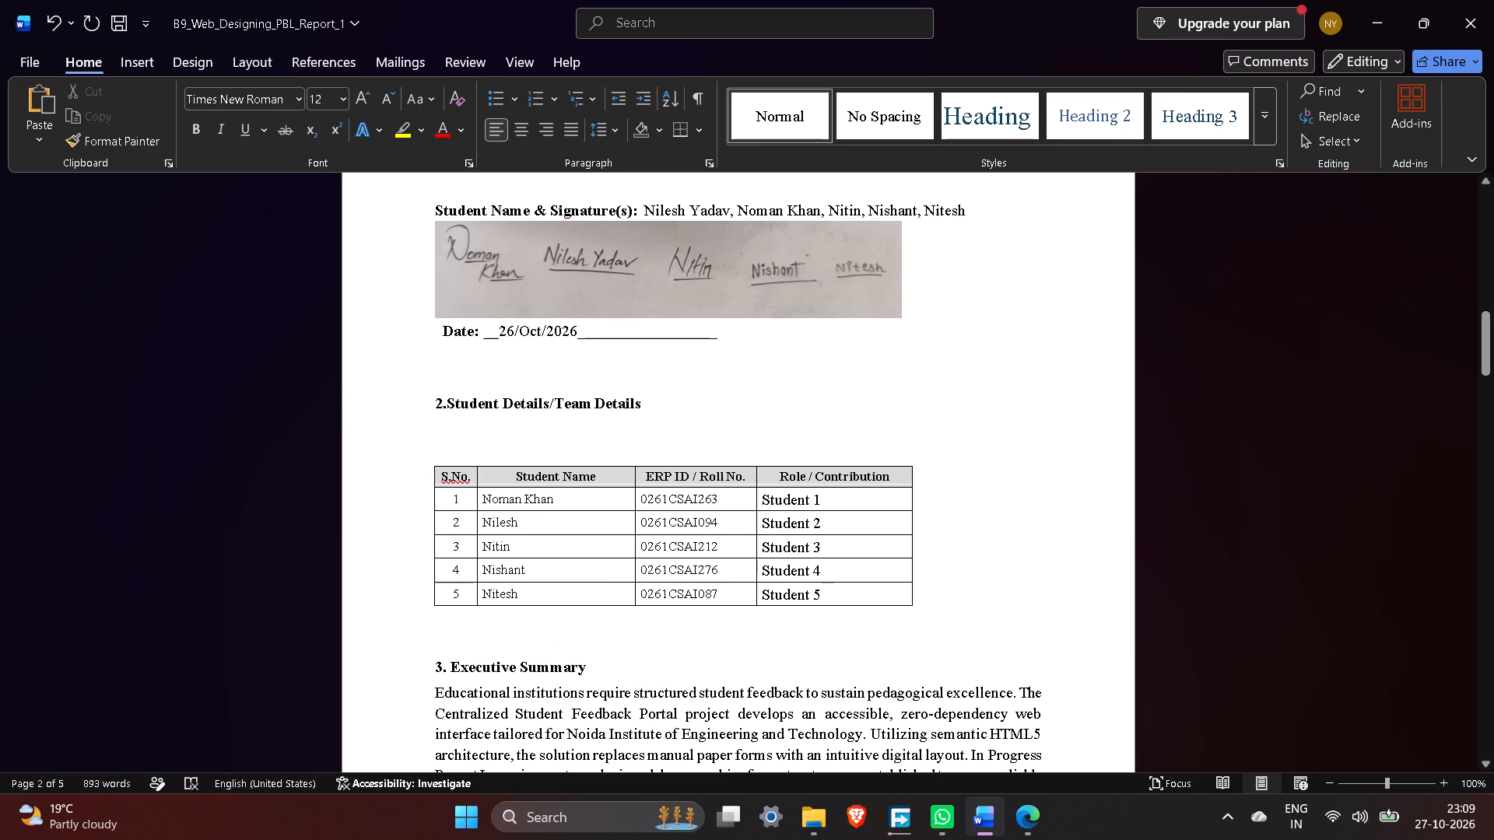
pyautogui.scroll(2, 952, 428)
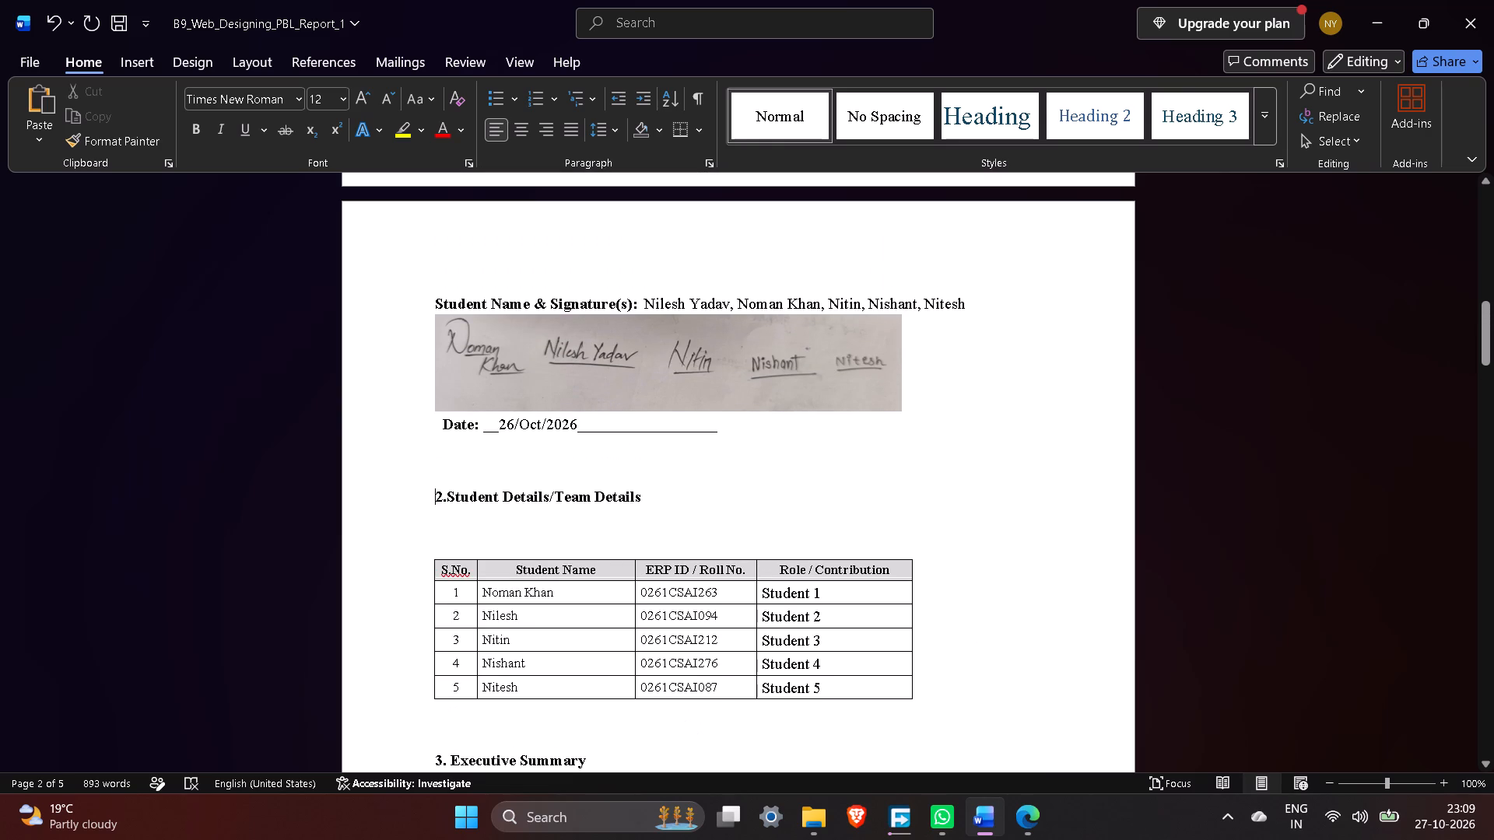
pyautogui.scroll(-8, 948, 428)
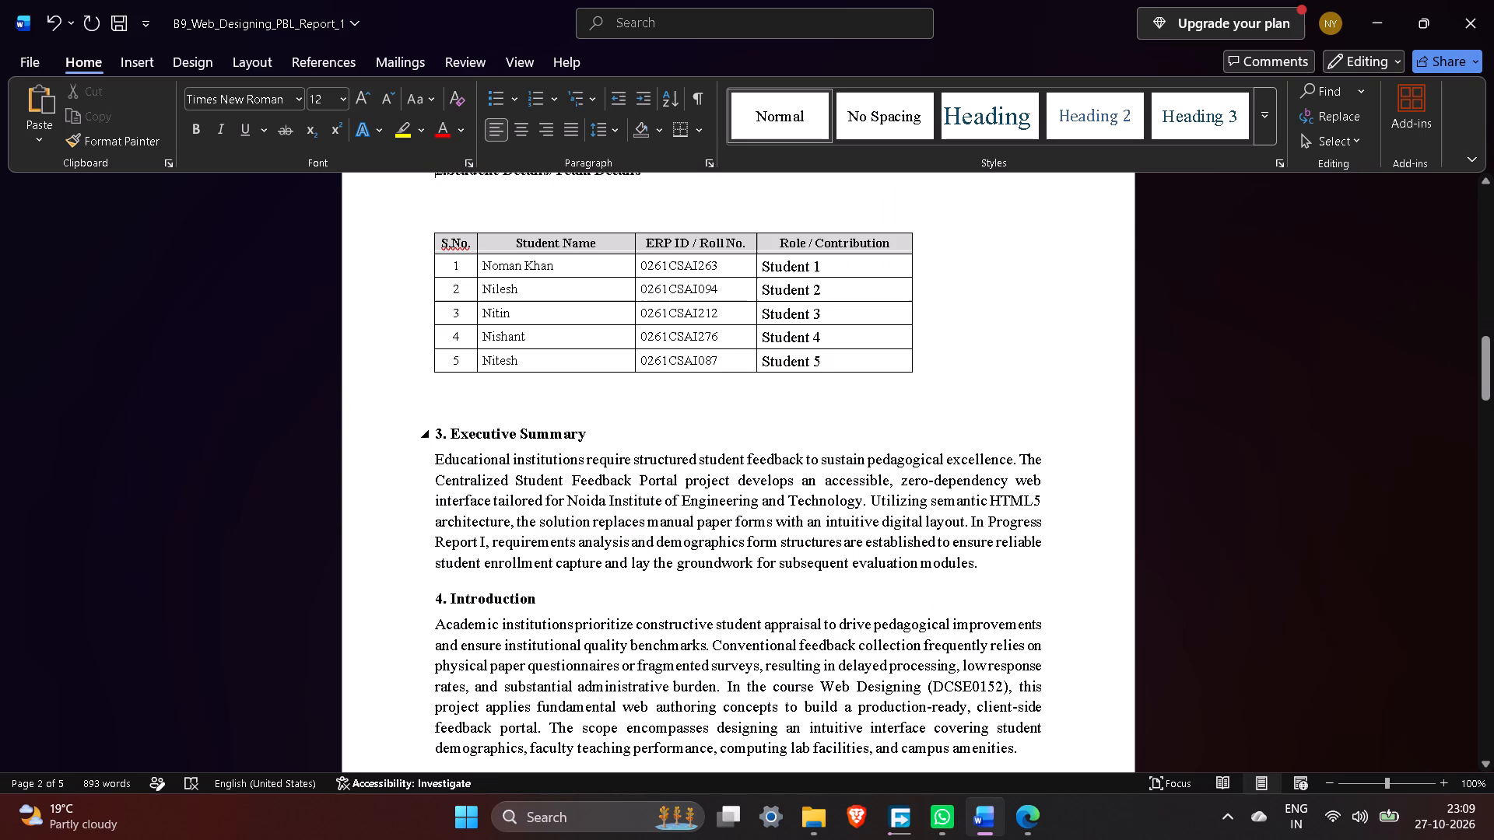
pyautogui.scroll(-2, 948, 428)
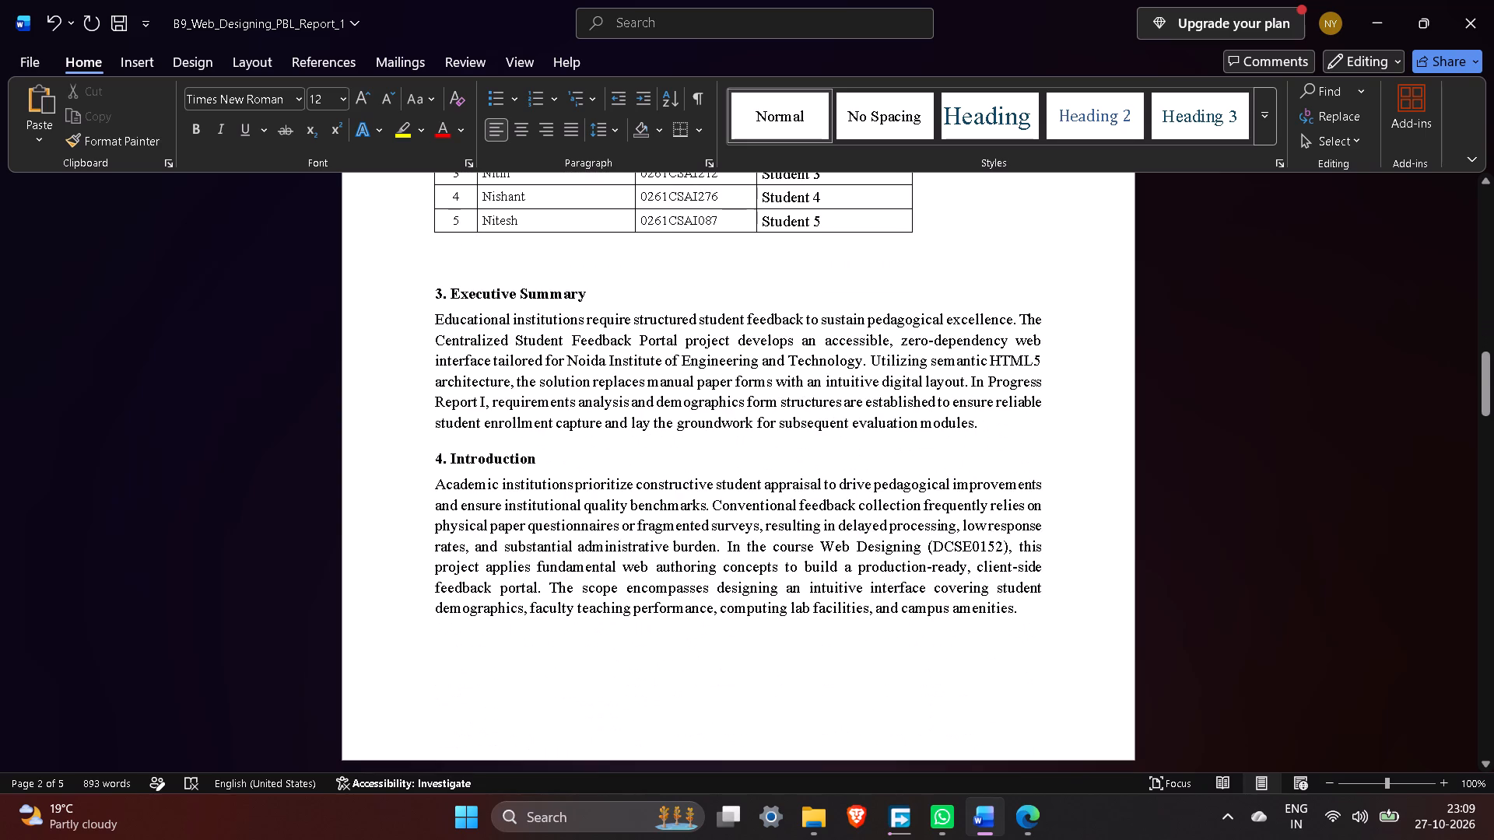
pyautogui.scroll(-1, 948, 428)
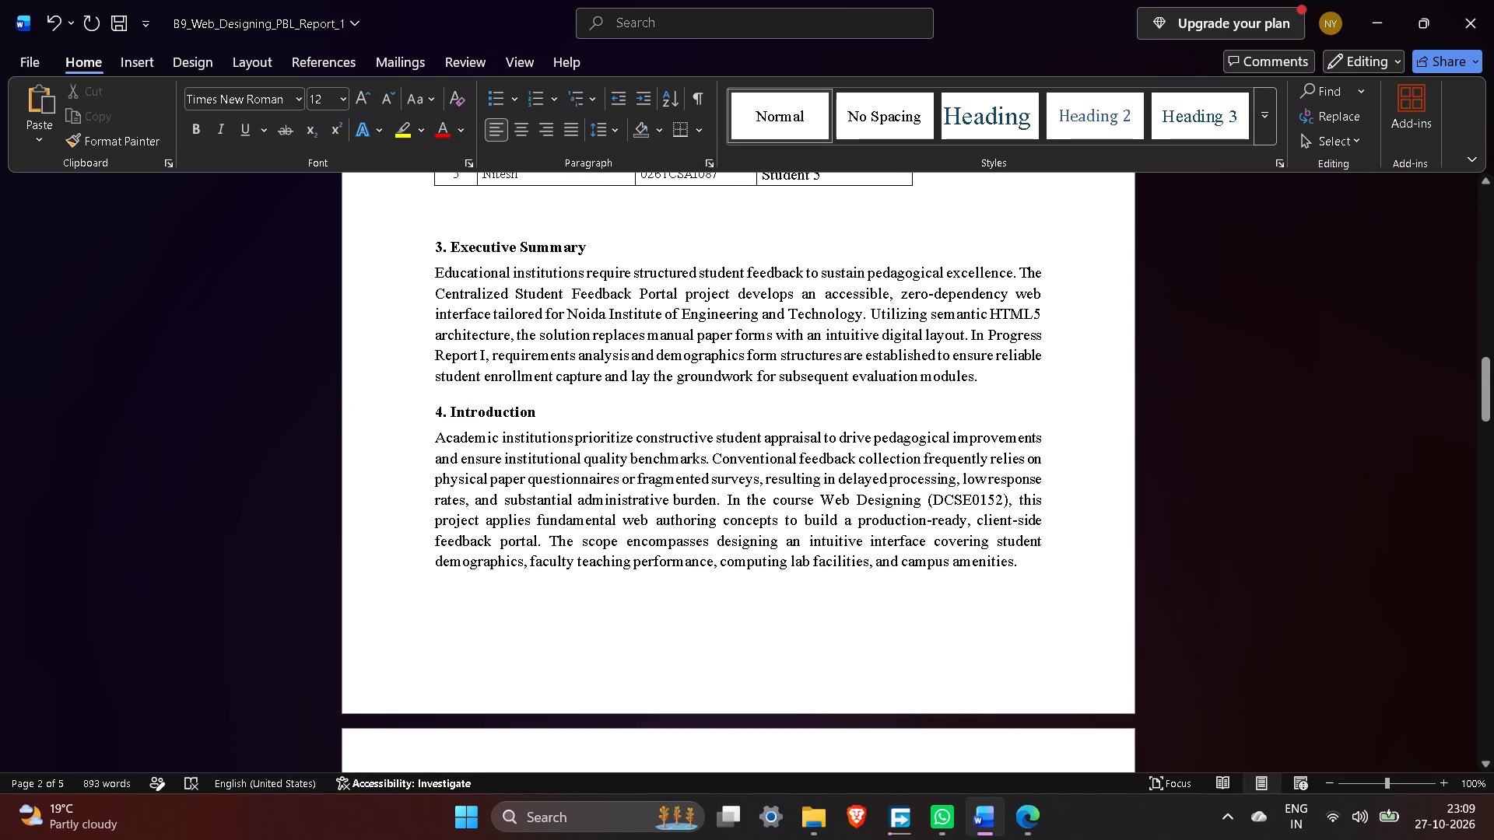
pyautogui.moveTo(431, 268); pyautogui.dragTo(474, 294)
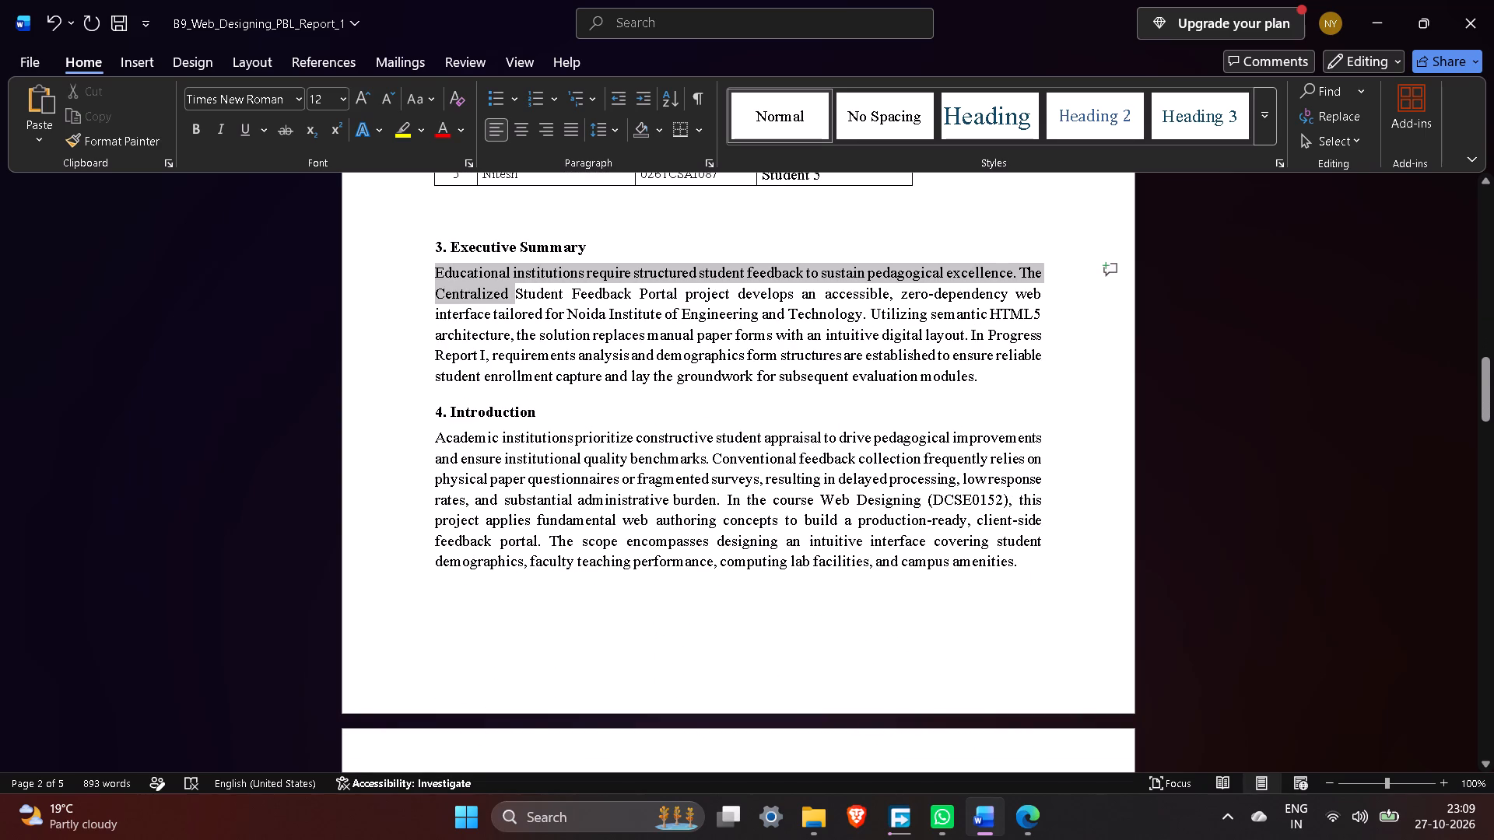
pyautogui.moveTo(474, 294); pyautogui.dragTo(1012, 387)
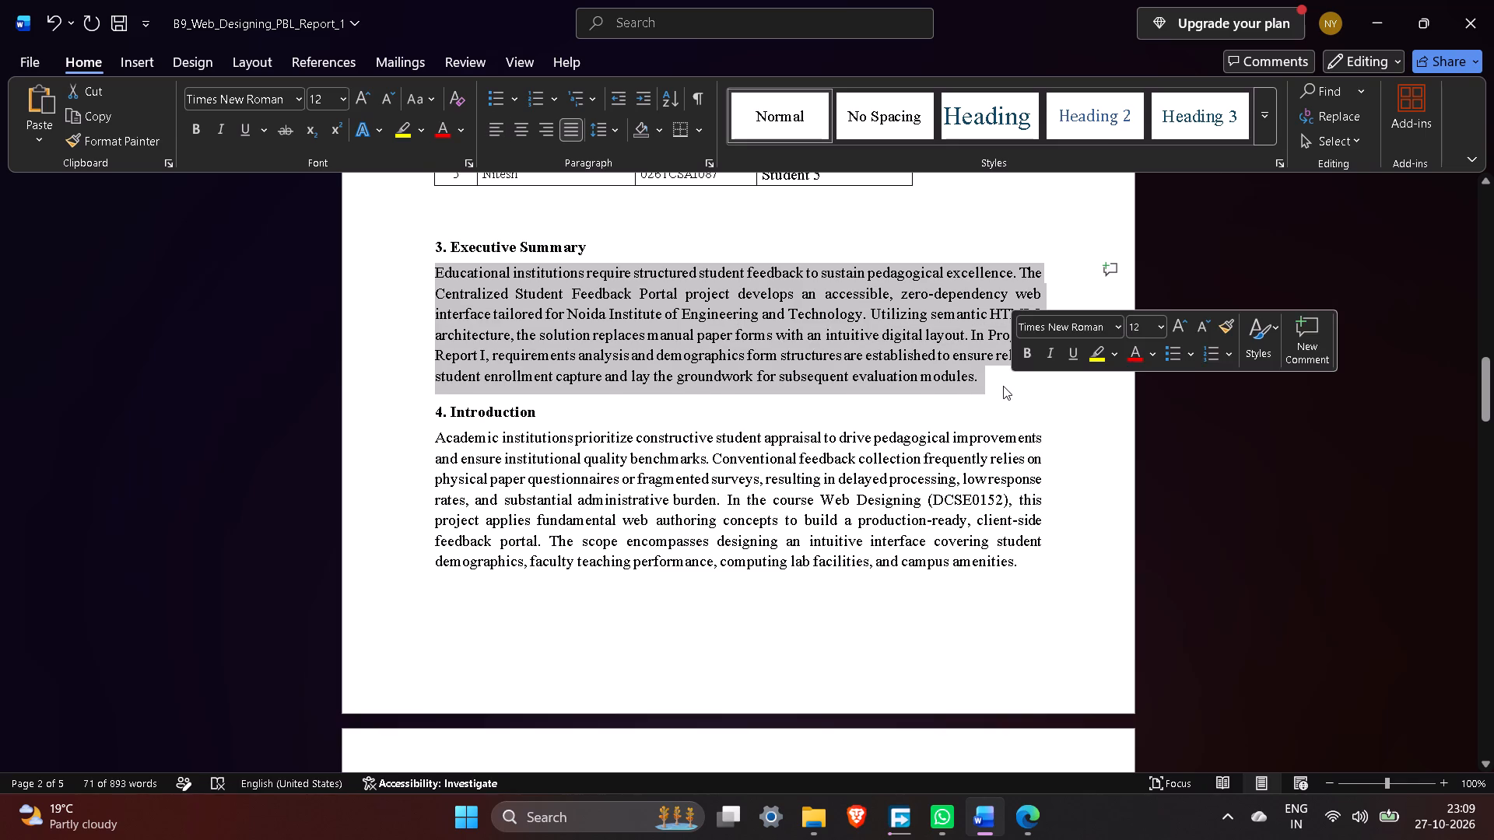
pyautogui.press('BackSpace')
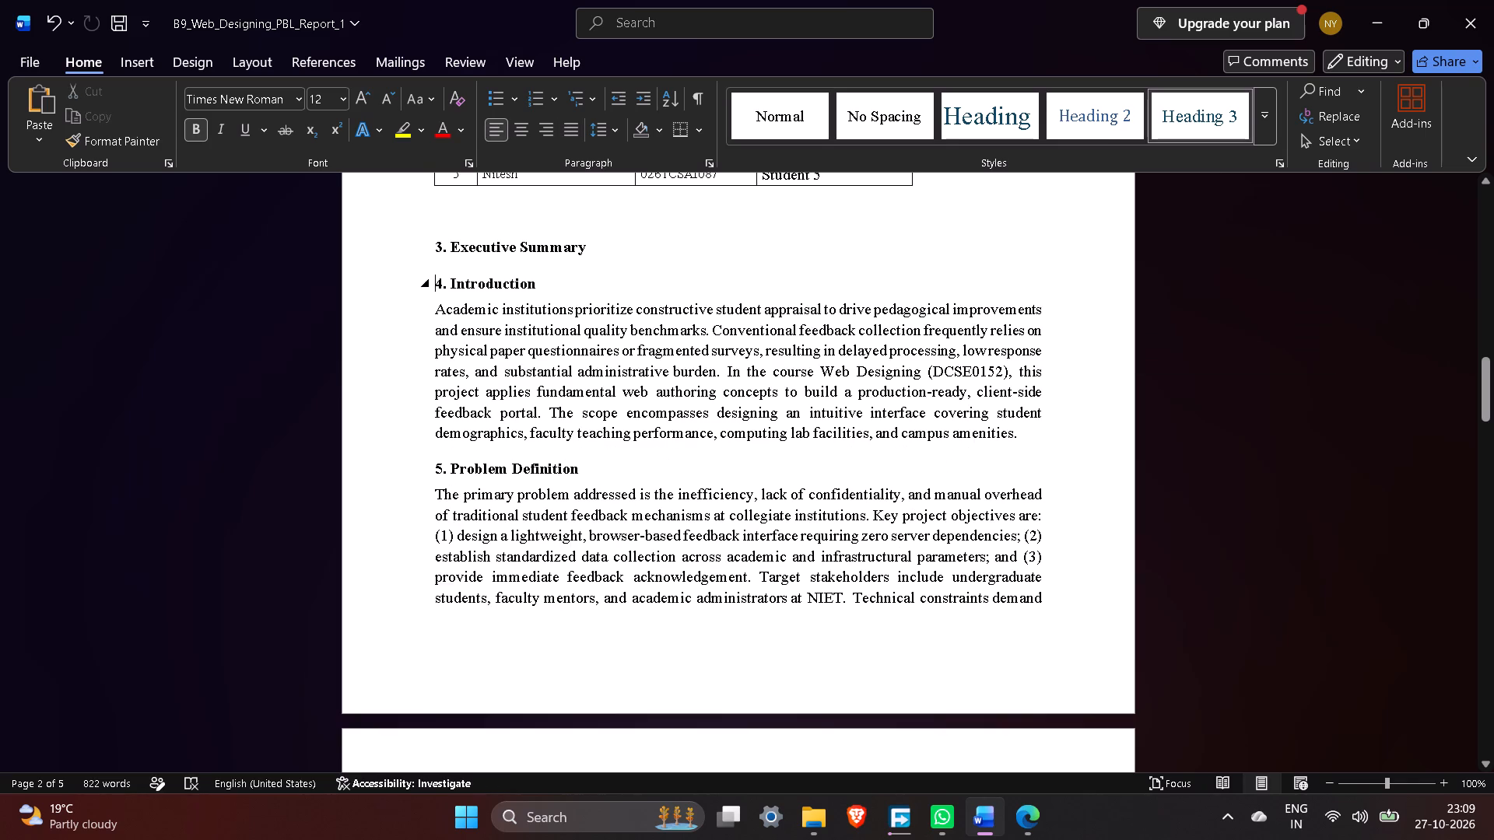
# Insert an empty body line beneath the "3. Executive Summary" heading.
pyautogui.click(447, 267)
pyautogui.doubleClick(447, 267)
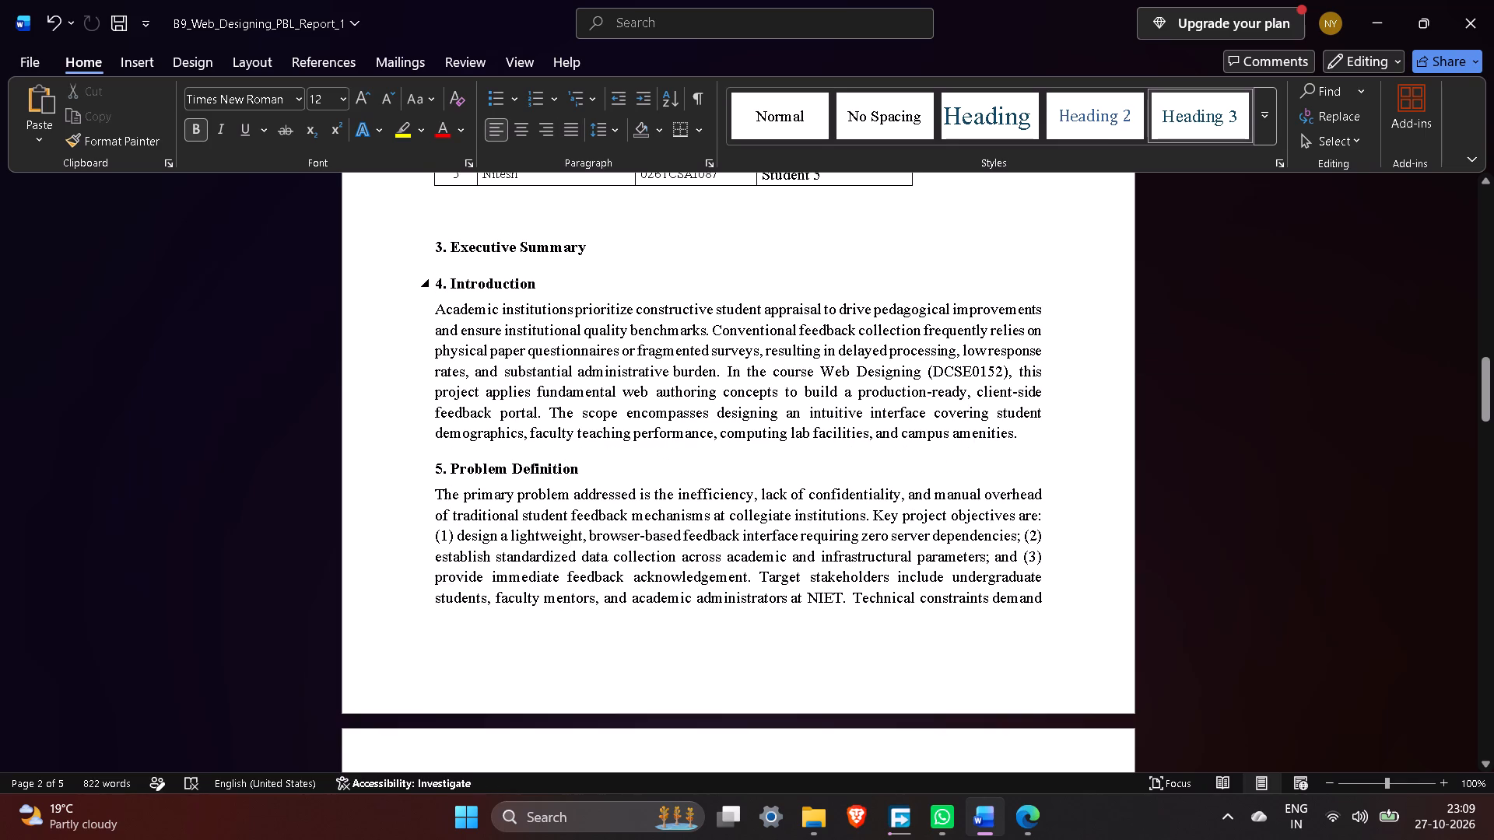
pyautogui.click(449, 261)
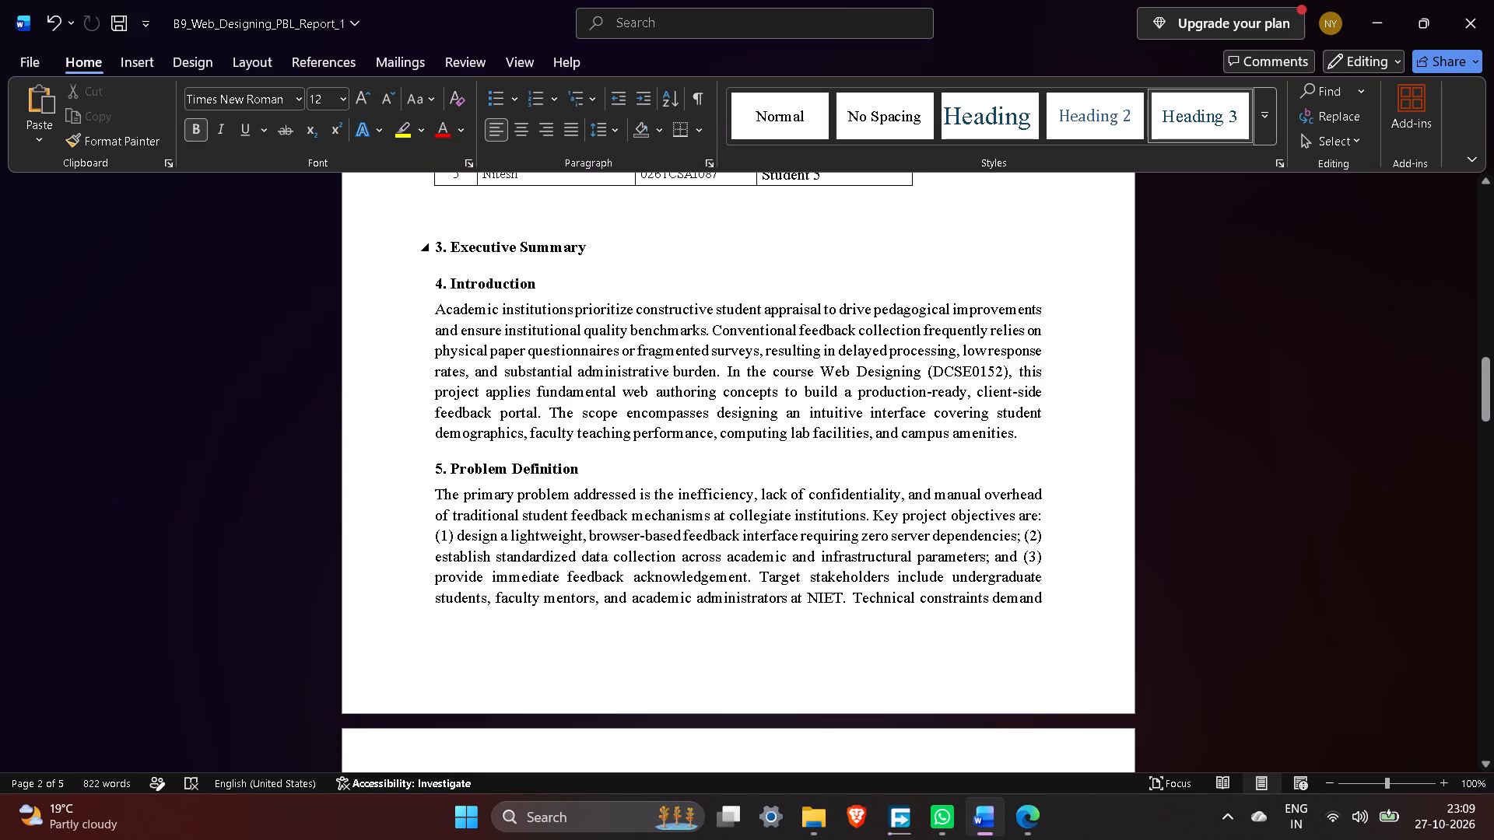
pyautogui.click(601, 247)
pyautogui.press('Return')
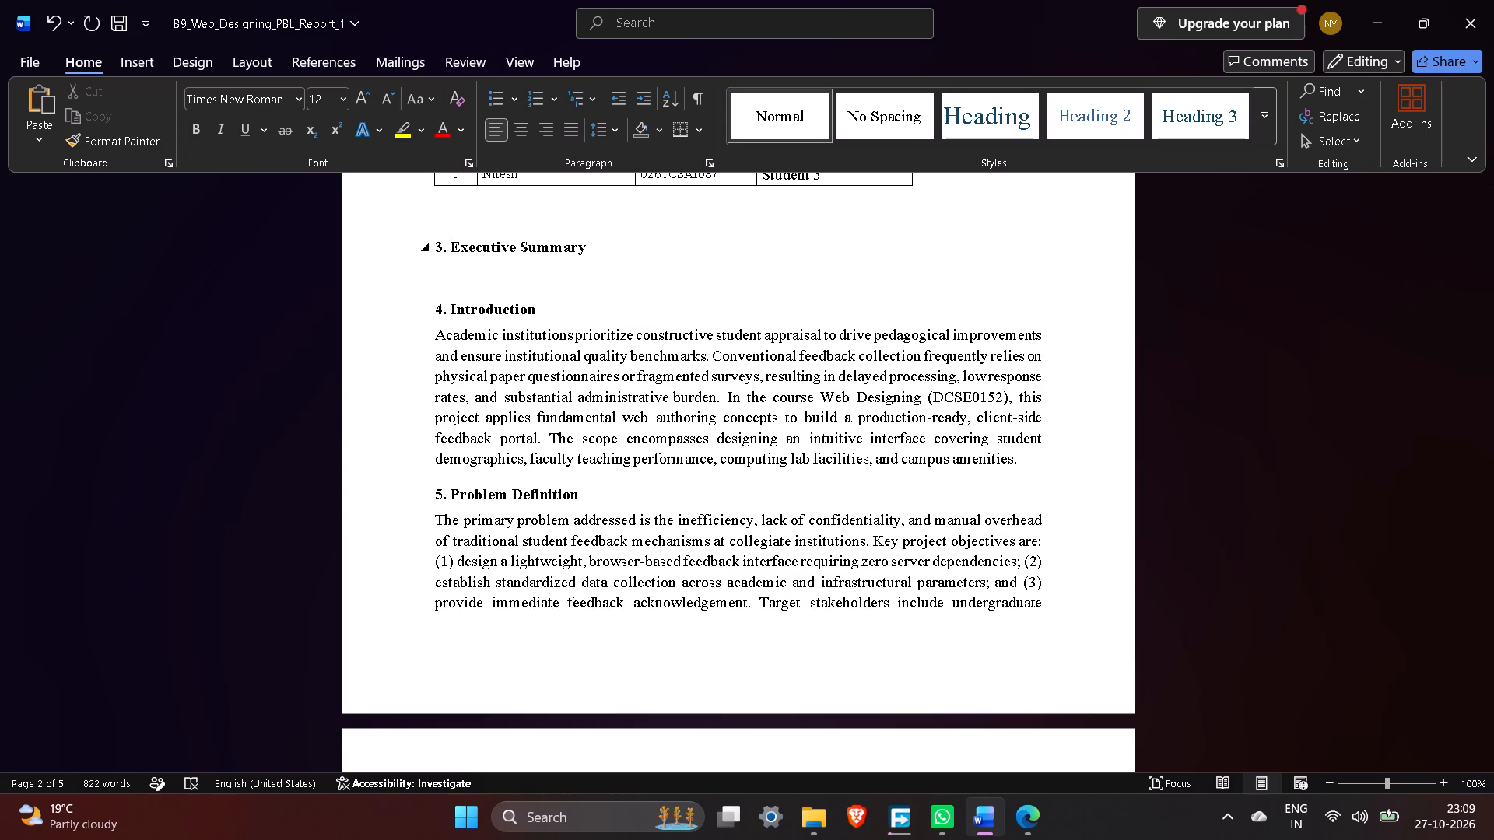
# Copy the Executive Summary paragraph from the IOT report PDF in Edge and paste it under "3. Executive Summary" in the Word report.
pyautogui.click(1027, 813)
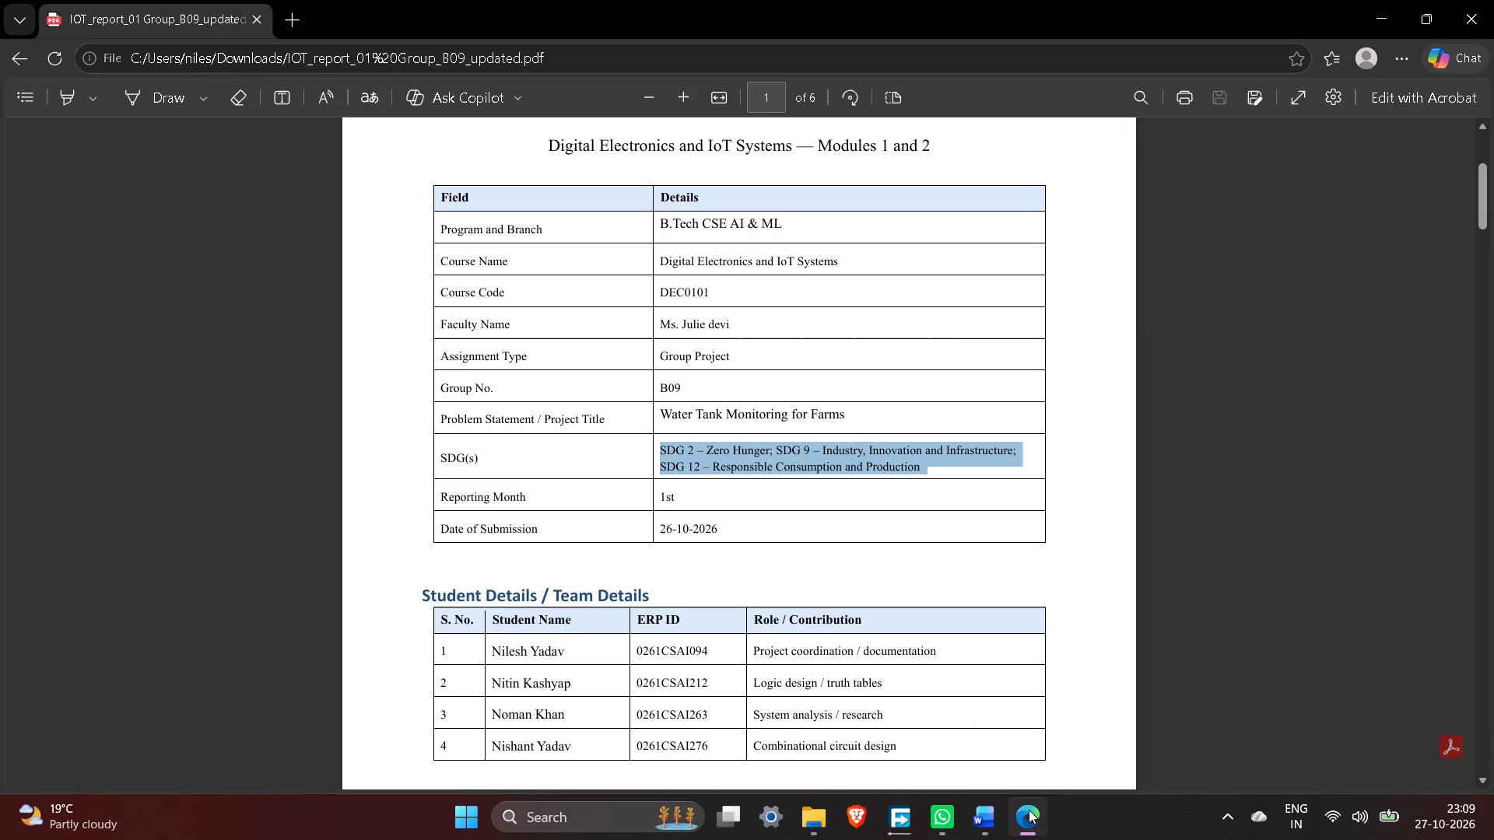
pyautogui.scroll(-2, 895, 625)
pyautogui.click(1126, 484)
pyautogui.scroll(-6, 879, 523)
pyautogui.scroll(1, 875, 527)
pyautogui.scroll(-5, 875, 527)
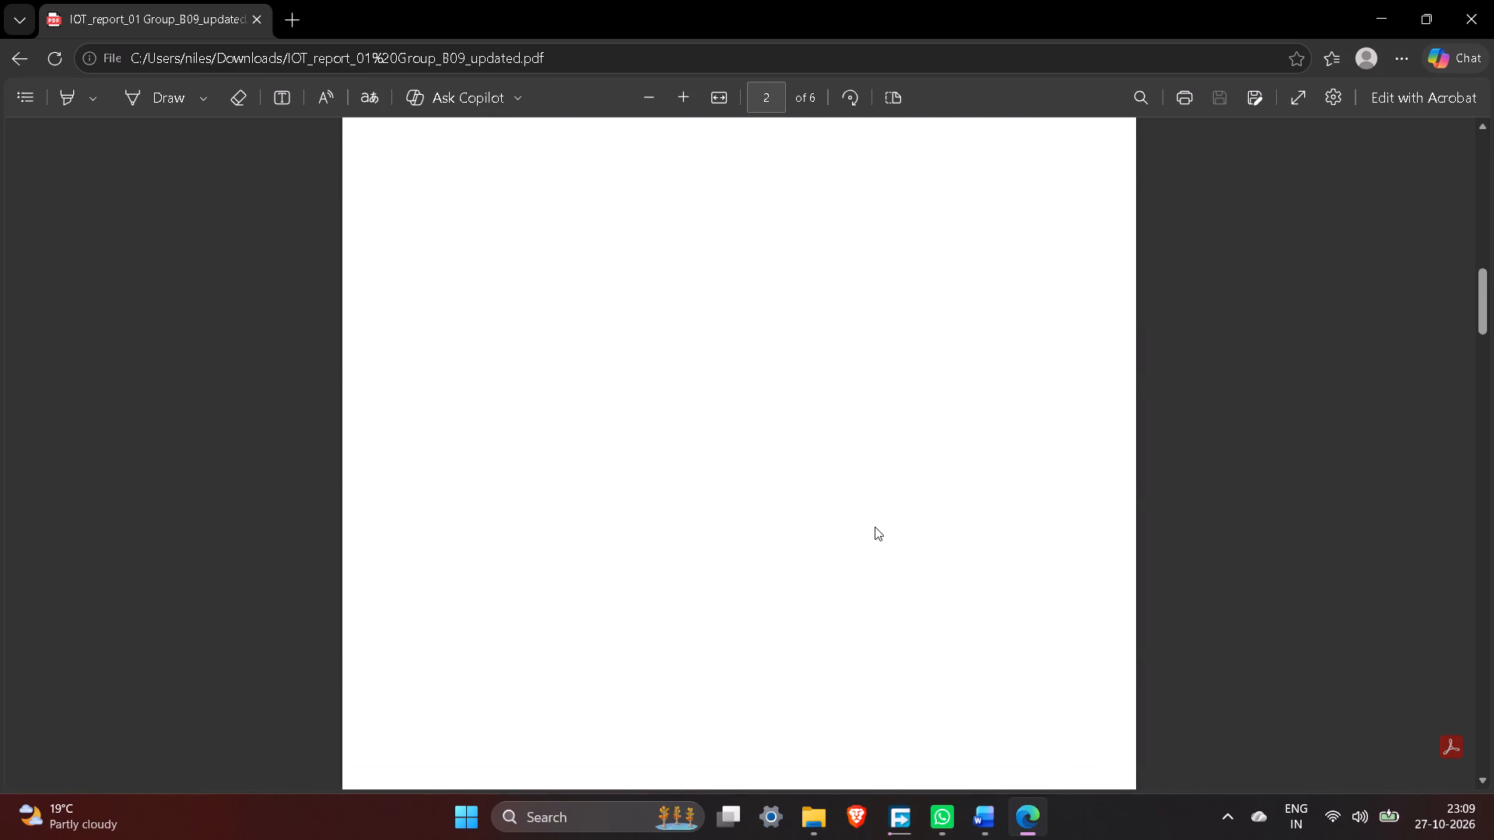
pyautogui.scroll(-5, 875, 527)
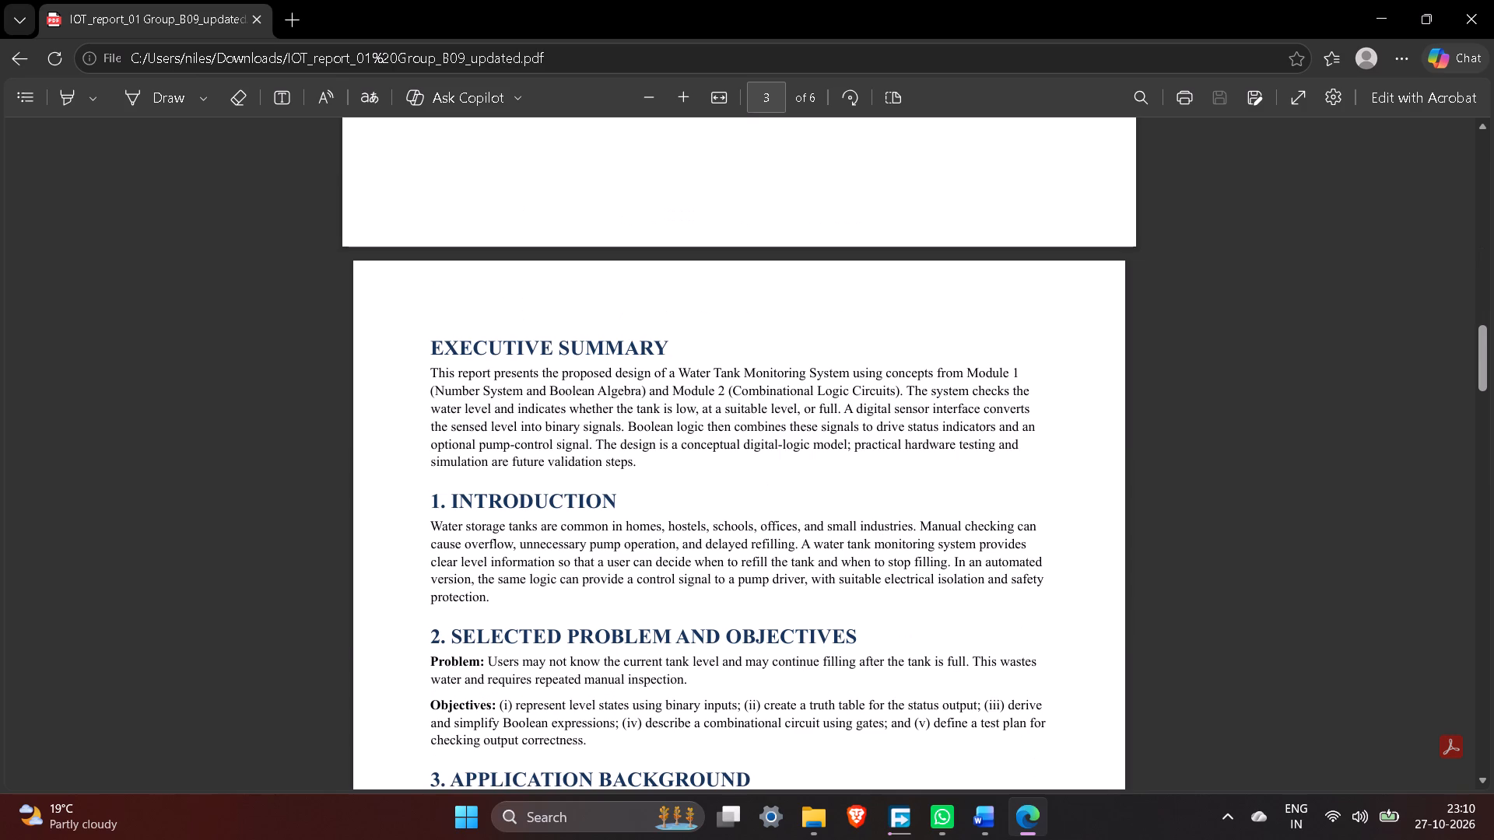
pyautogui.moveTo(430, 374); pyautogui.dragTo(631, 467)
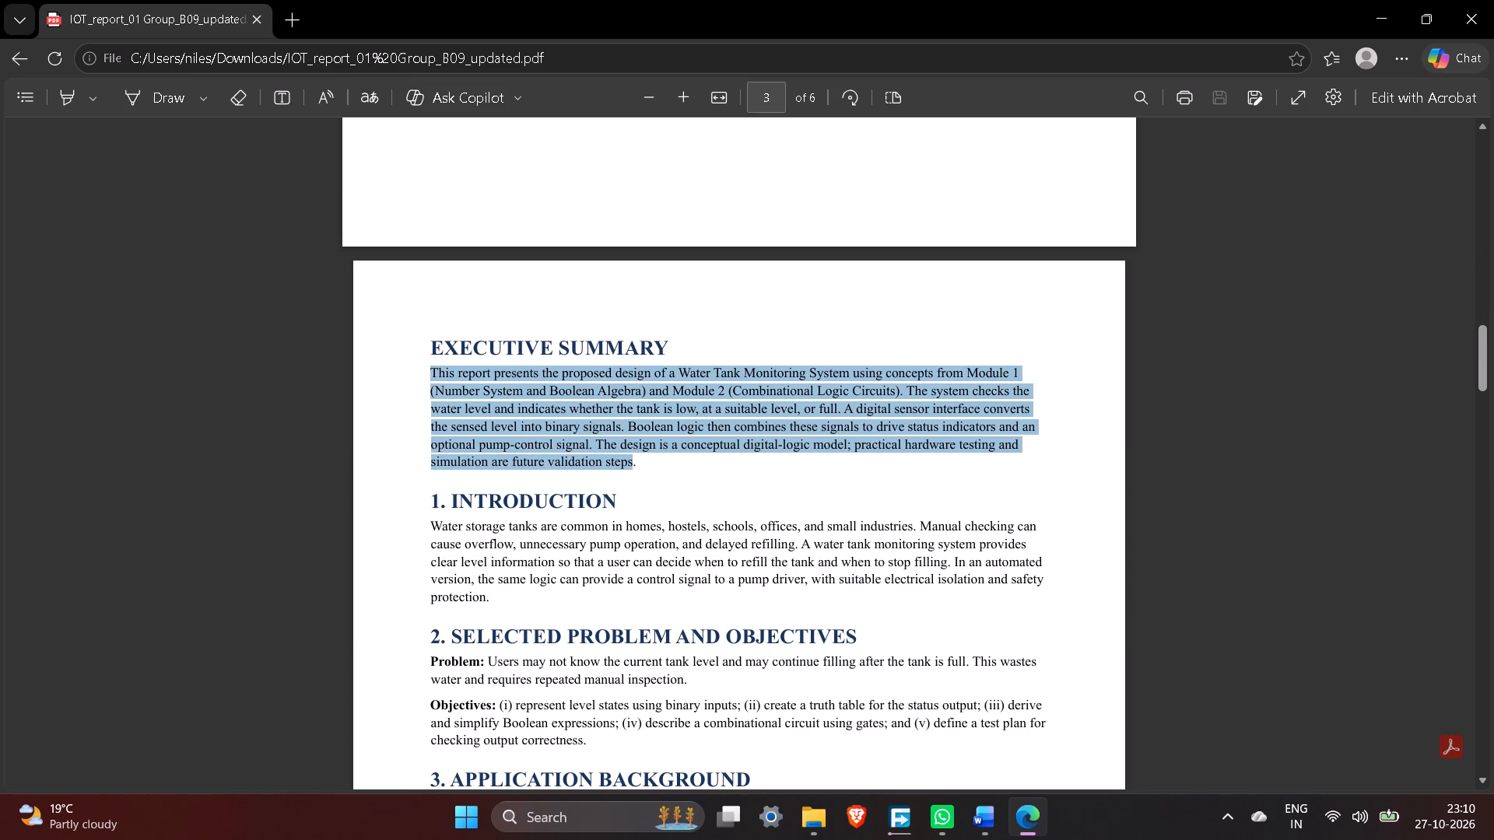
pyautogui.moveTo(631, 467); pyautogui.dragTo(642, 468)
pyautogui.hotkey('ctrl', 'c')
pyautogui.click(987, 814)
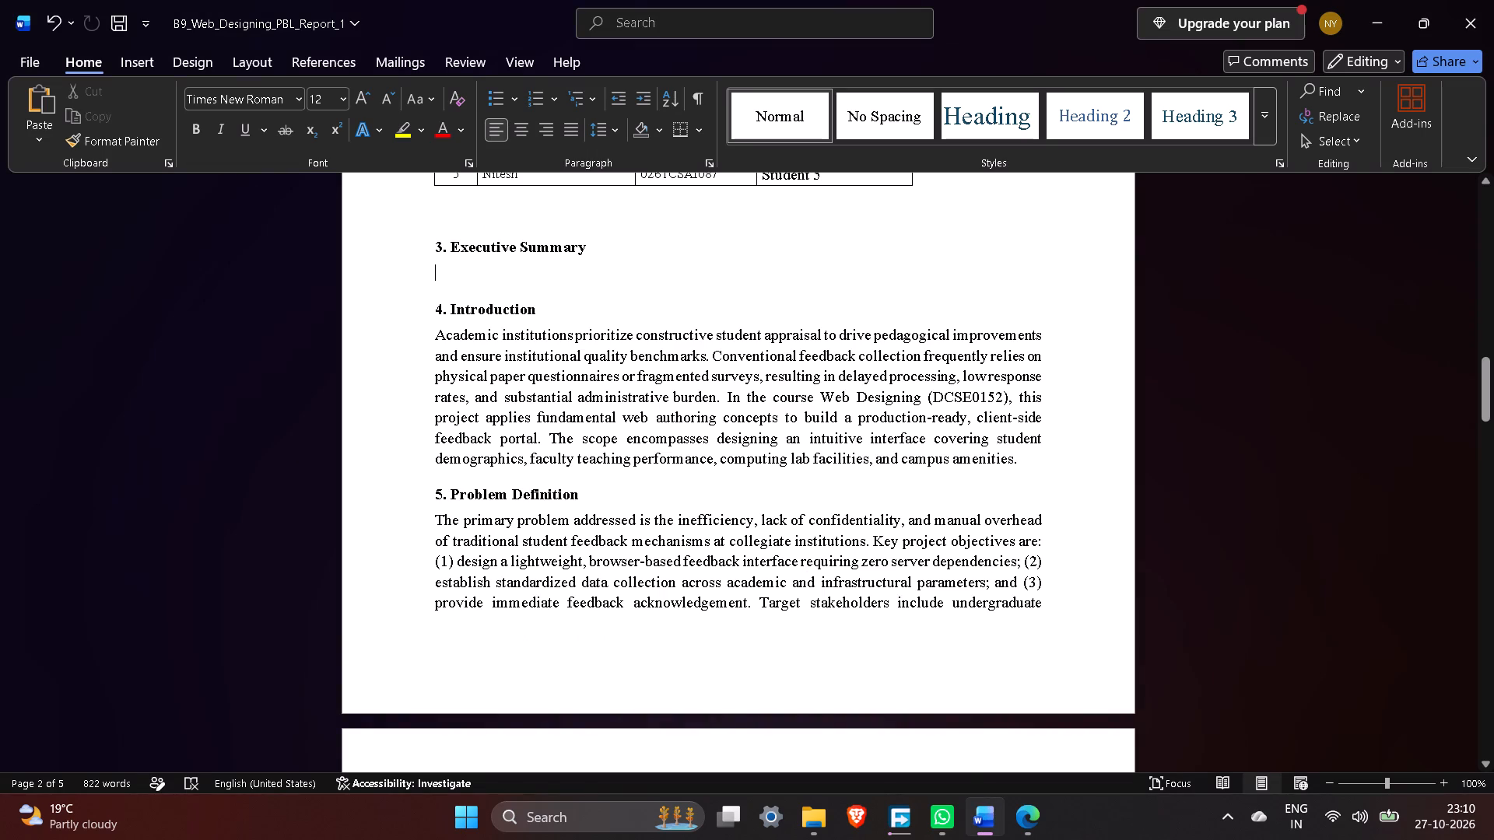
pyautogui.hotkey('ctrl', 'v')
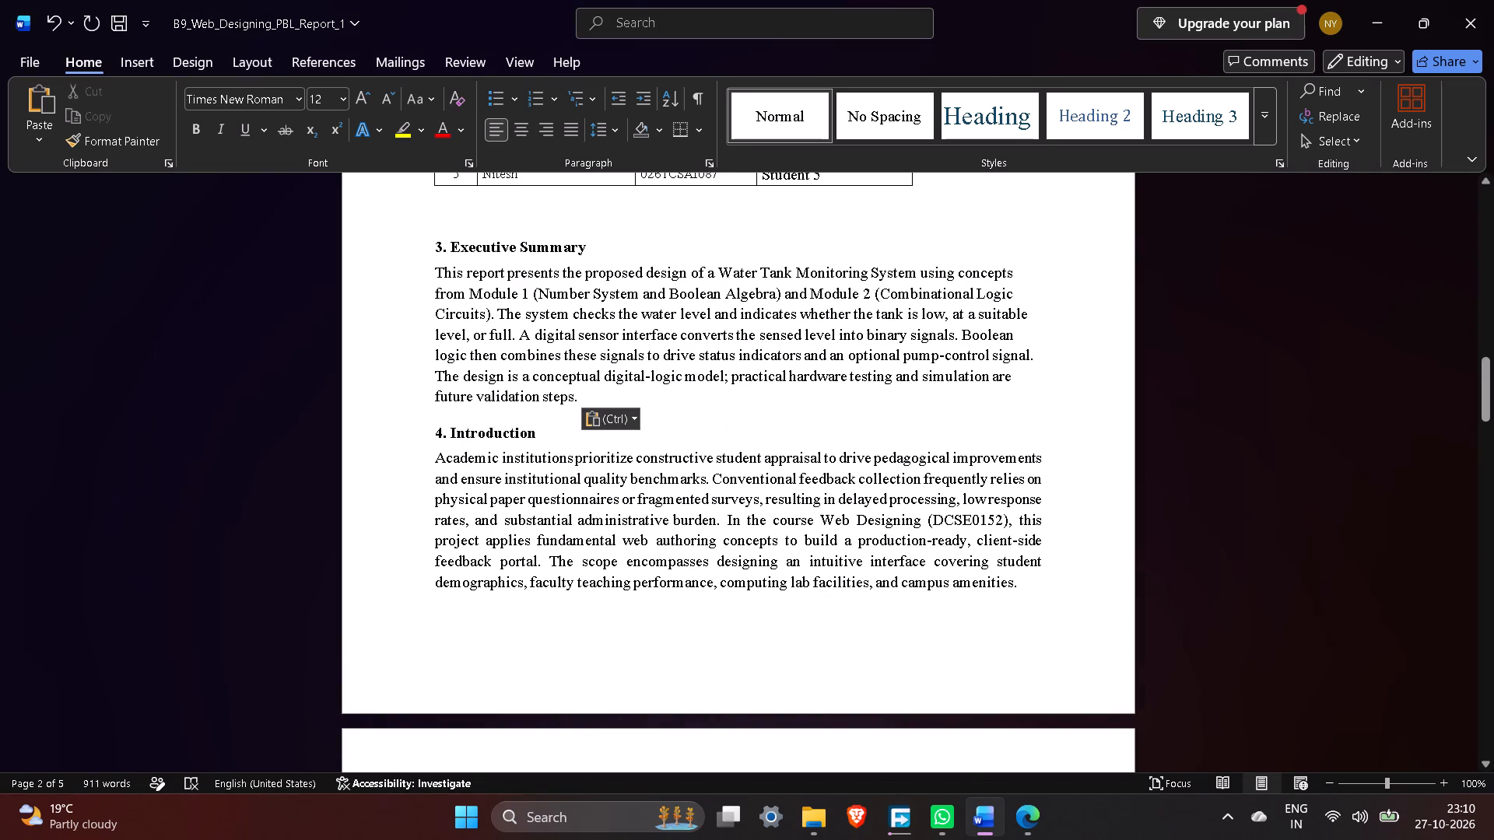
pyautogui.click(843, 399)
# Replace the body paragraph under "4. Introduction" with an empty body line, keeping the heading.
pyautogui.scroll(-1, 437, 453)
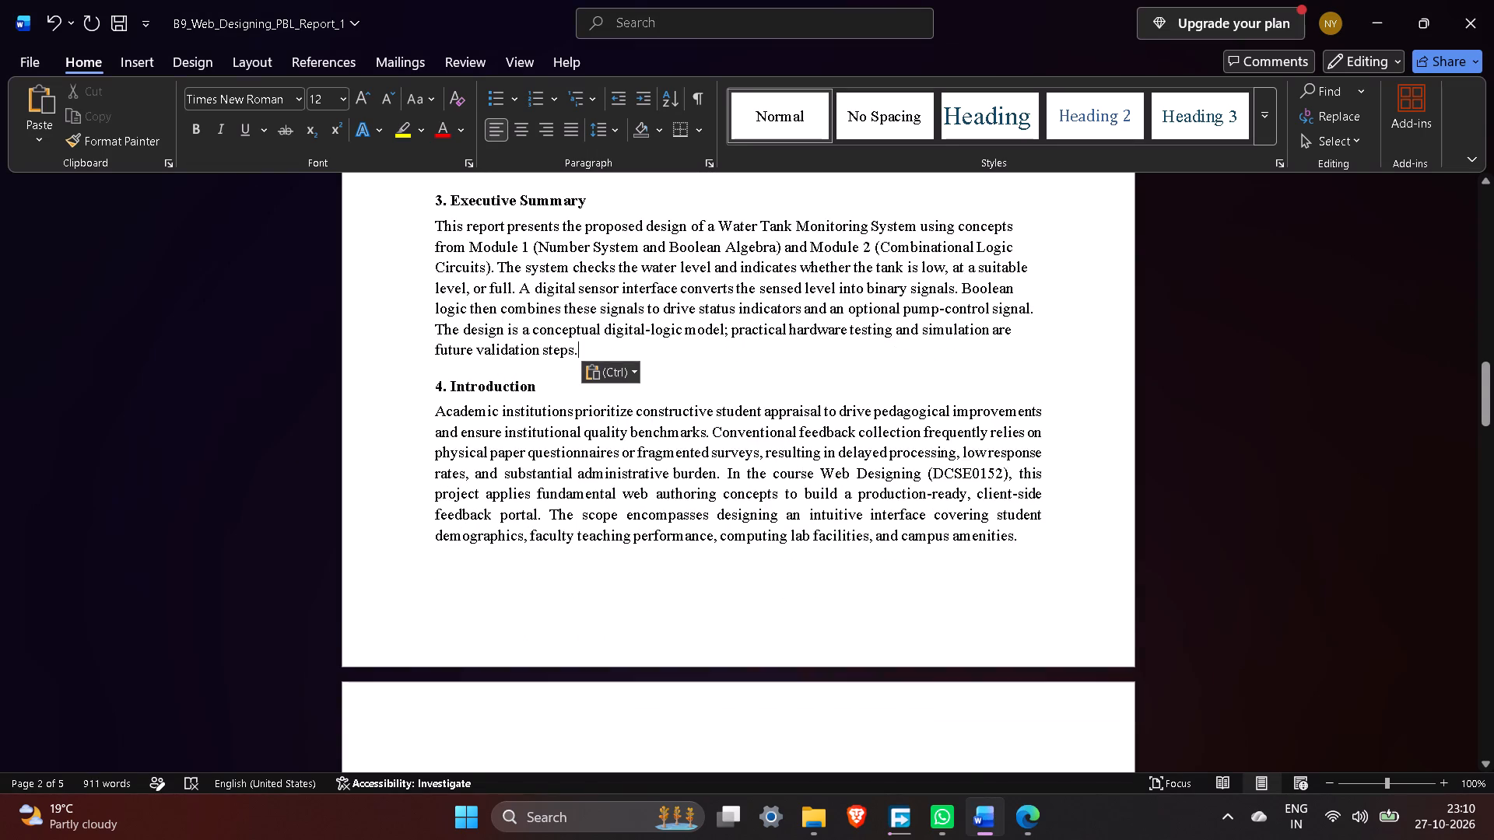
pyautogui.scroll(-2, 437, 453)
pyautogui.moveTo(430, 320); pyautogui.dragTo(1020, 453)
pyautogui.press('BackSpace')
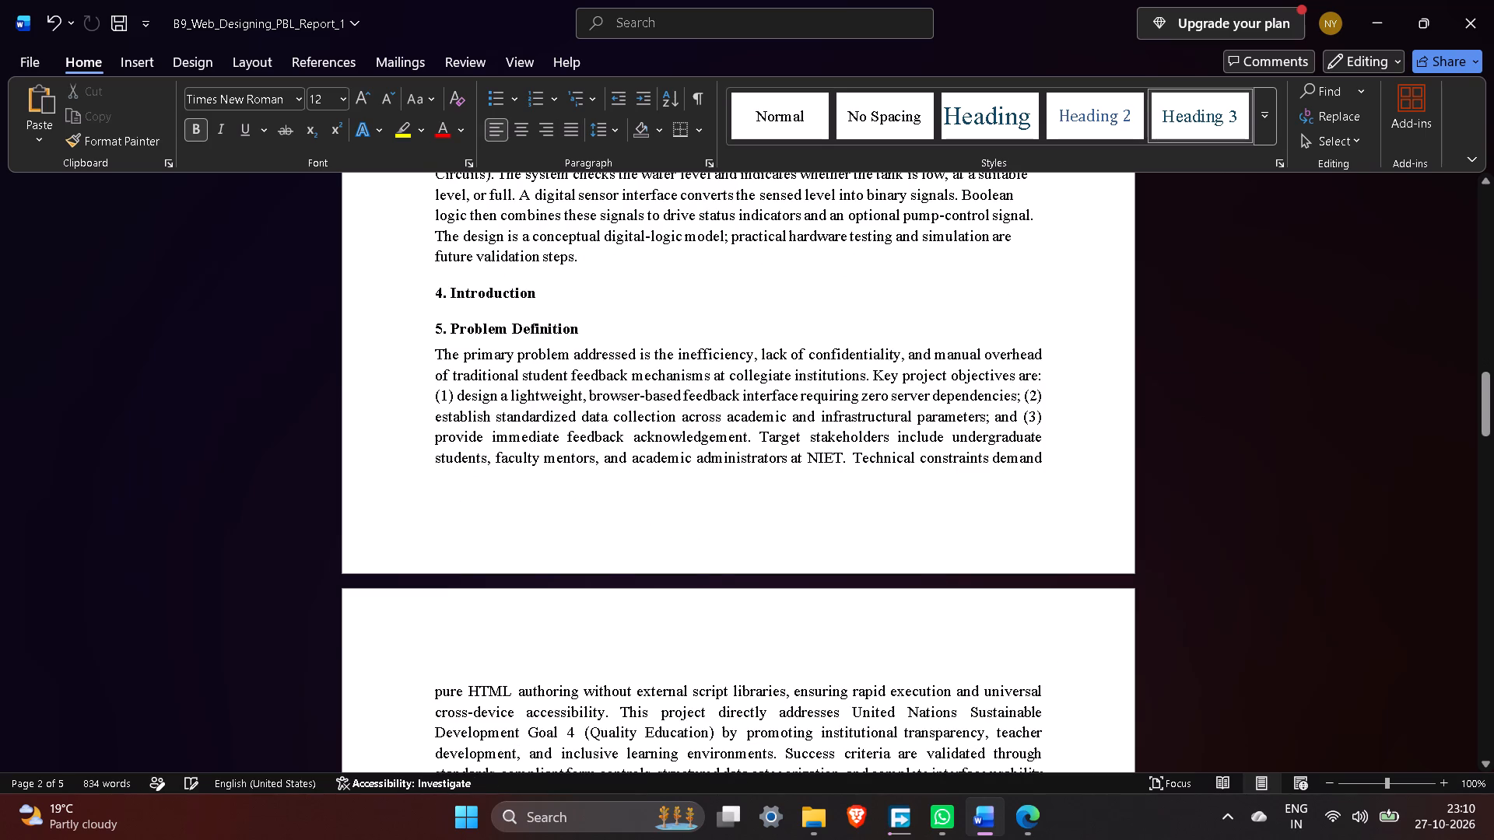
pyautogui.click(545, 297)
pyautogui.press('Return')
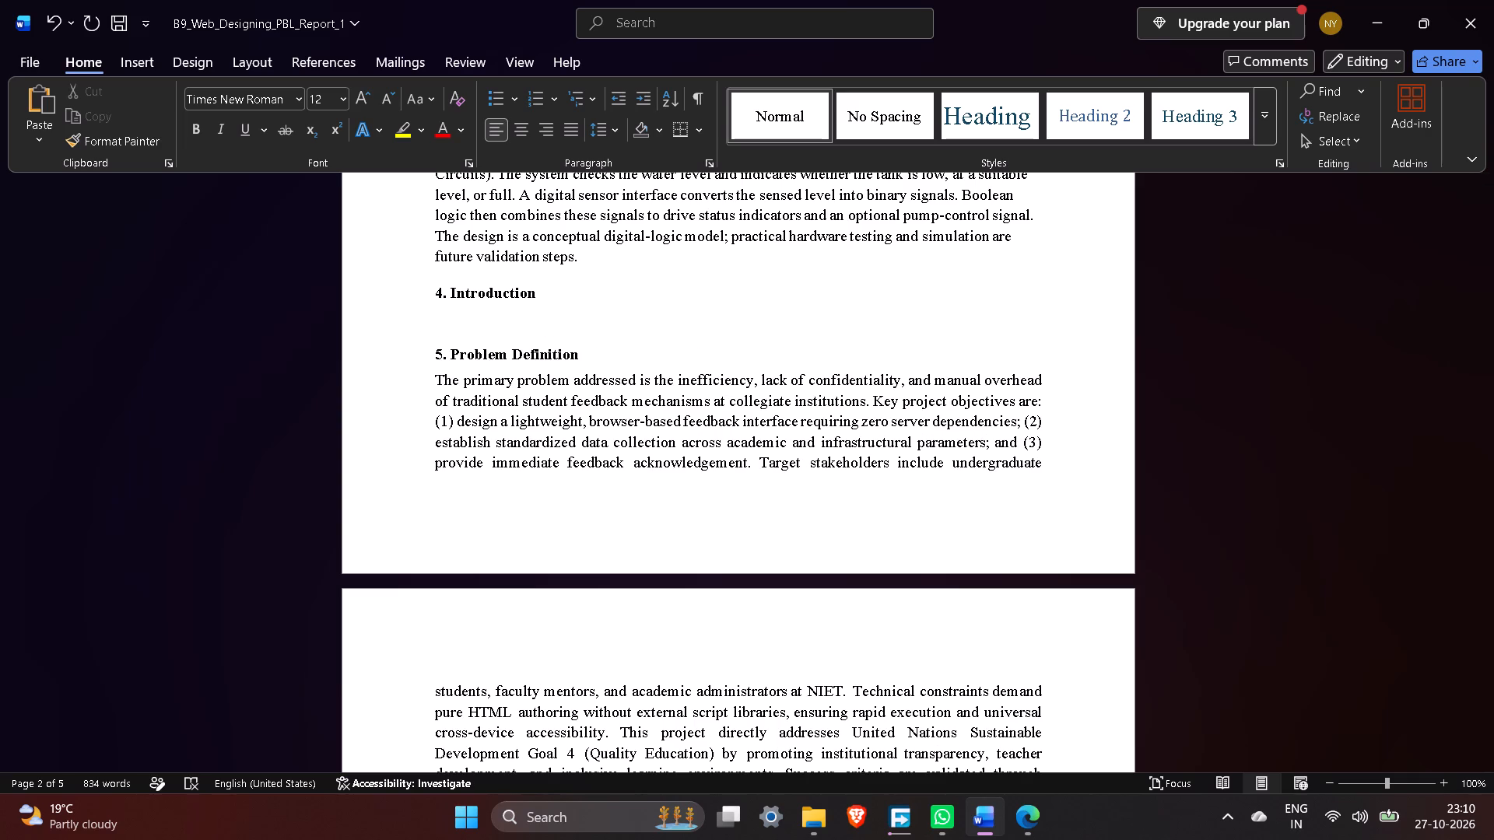
# Copy the full Introduction paragraph from the IOT report PDF in Edge and paste it under "4. Introduction" in the Word report.
pyautogui.click(1034, 821)
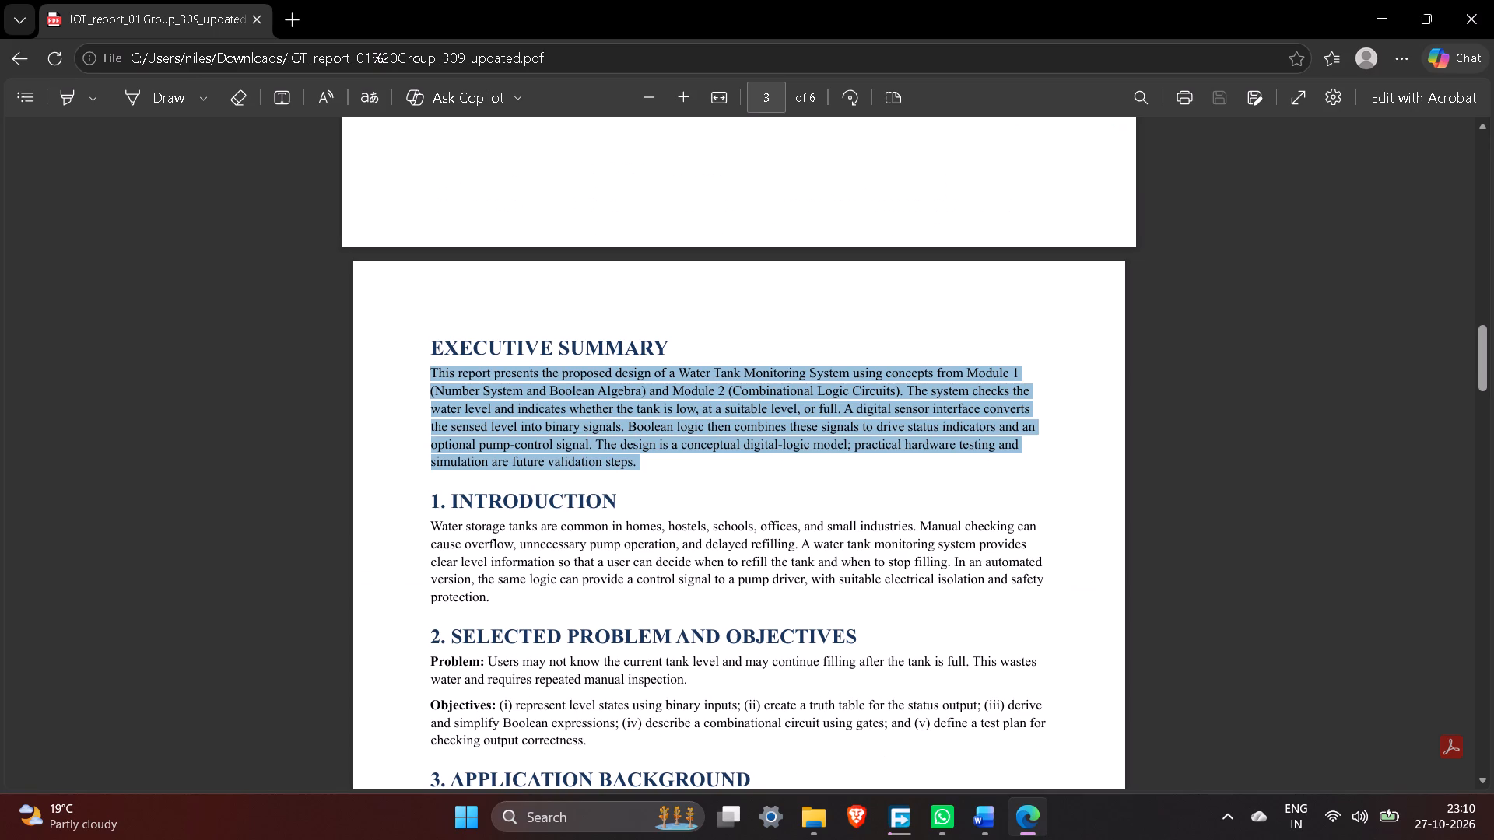
pyautogui.click(535, 582)
pyautogui.moveTo(418, 519); pyautogui.dragTo(462, 541)
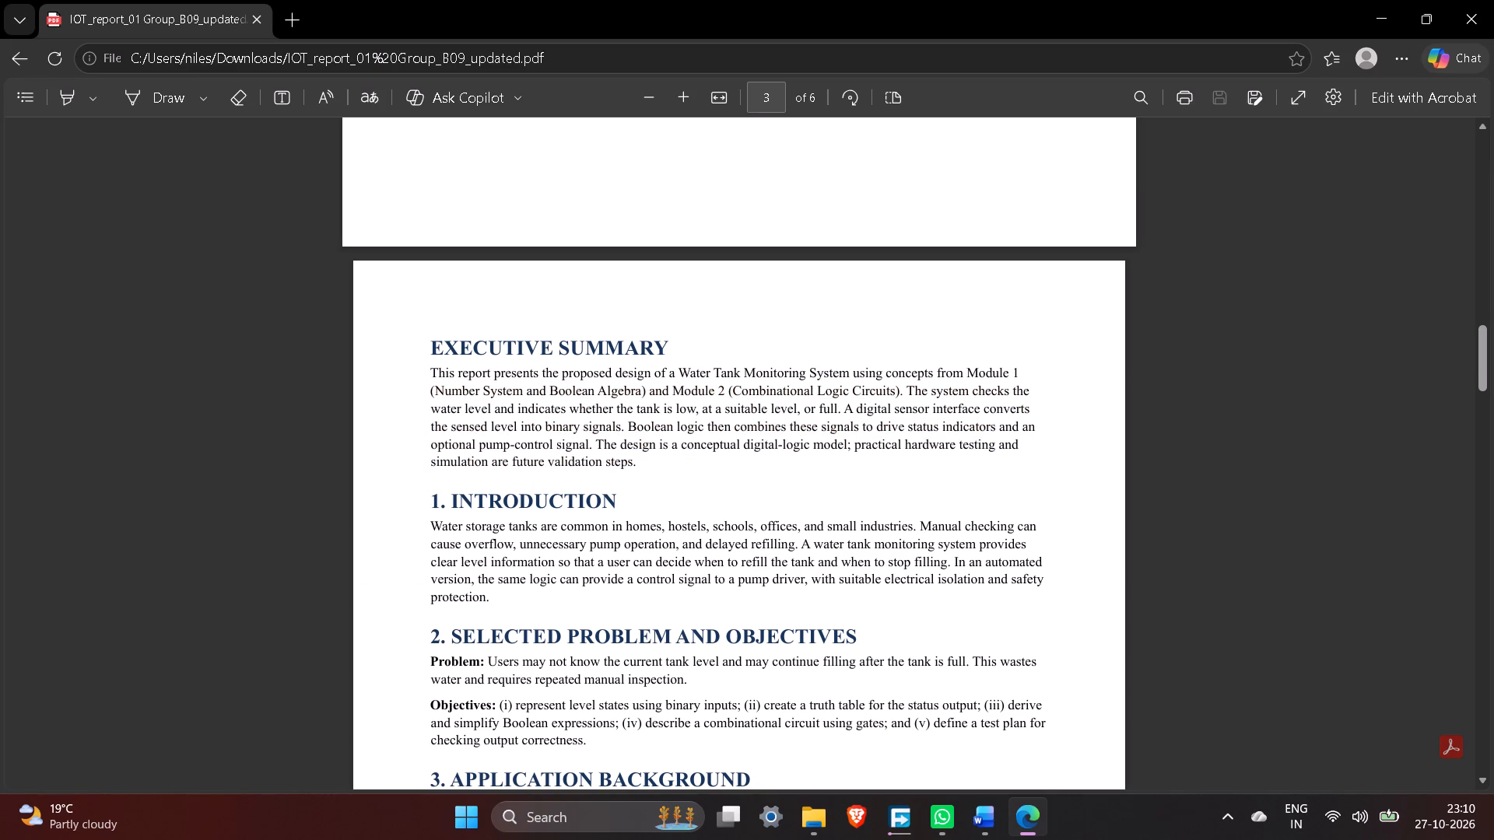
pyautogui.moveTo(462, 541); pyautogui.dragTo(460, 540)
pyautogui.moveTo(430, 525); pyautogui.dragTo(645, 593)
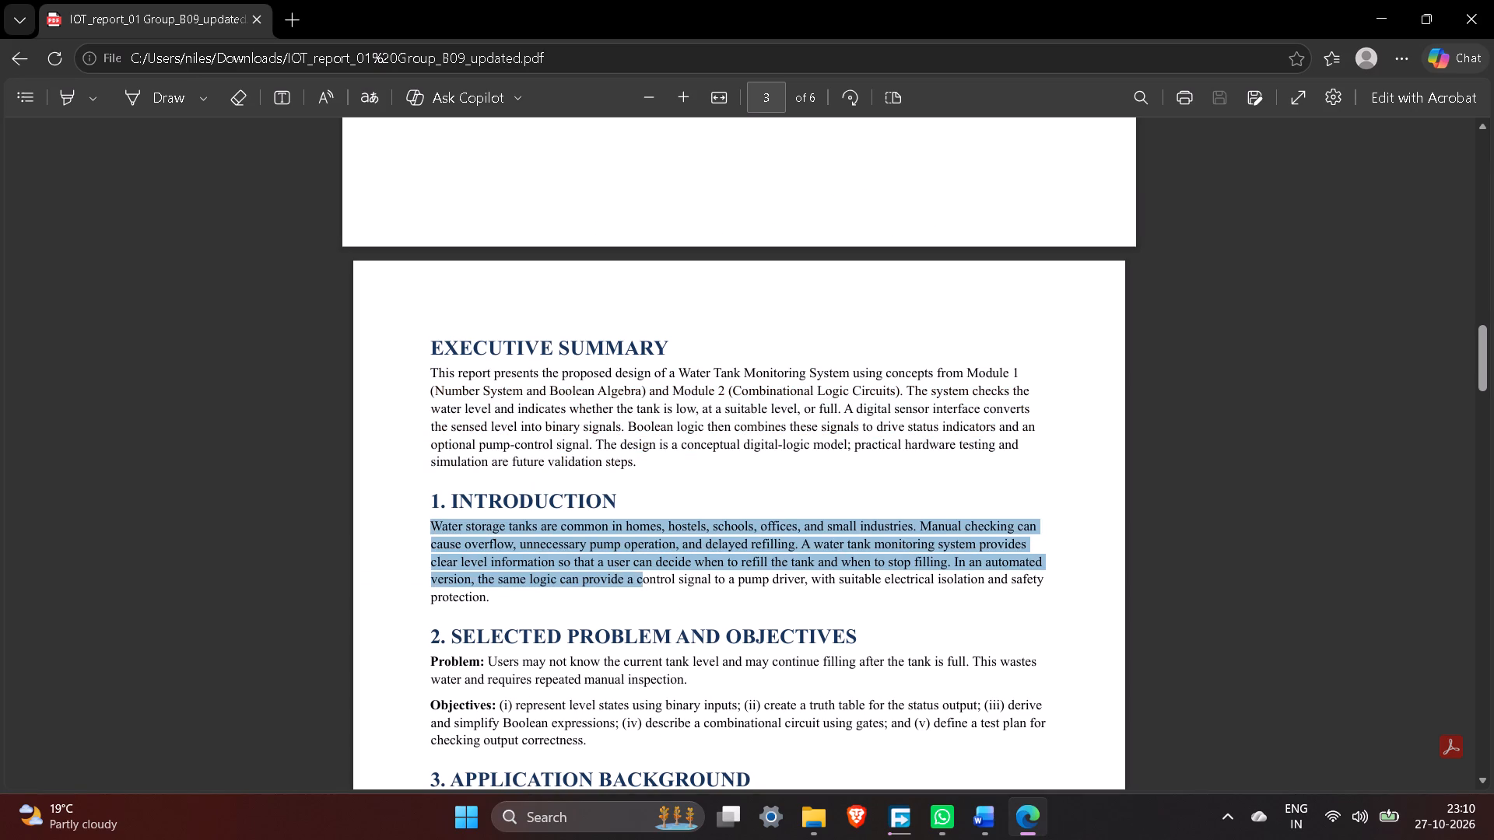
pyautogui.moveTo(645, 593); pyautogui.dragTo(1114, 600)
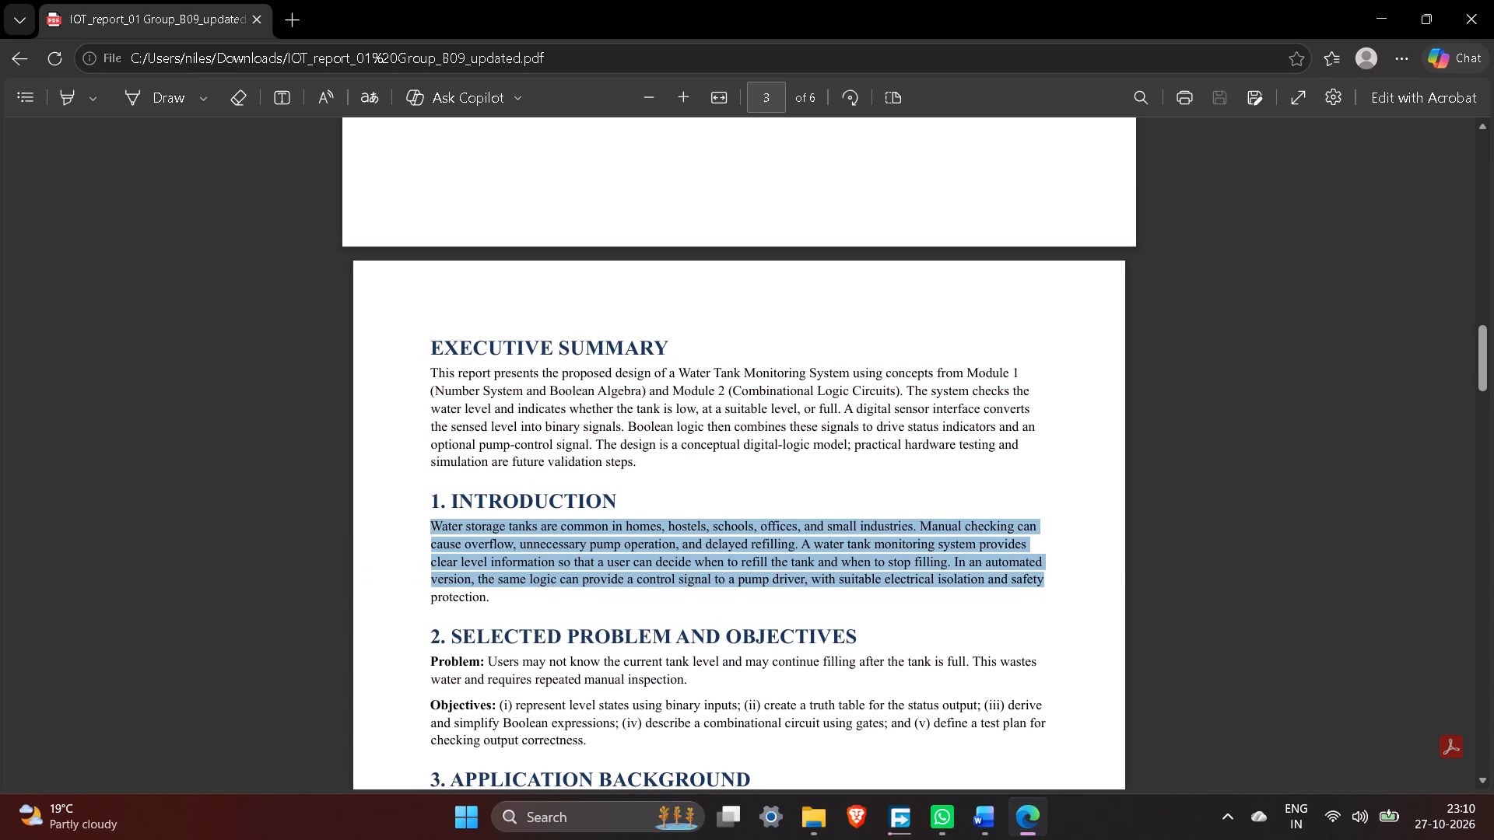
pyautogui.moveTo(1114, 600); pyautogui.dragTo(640, 613)
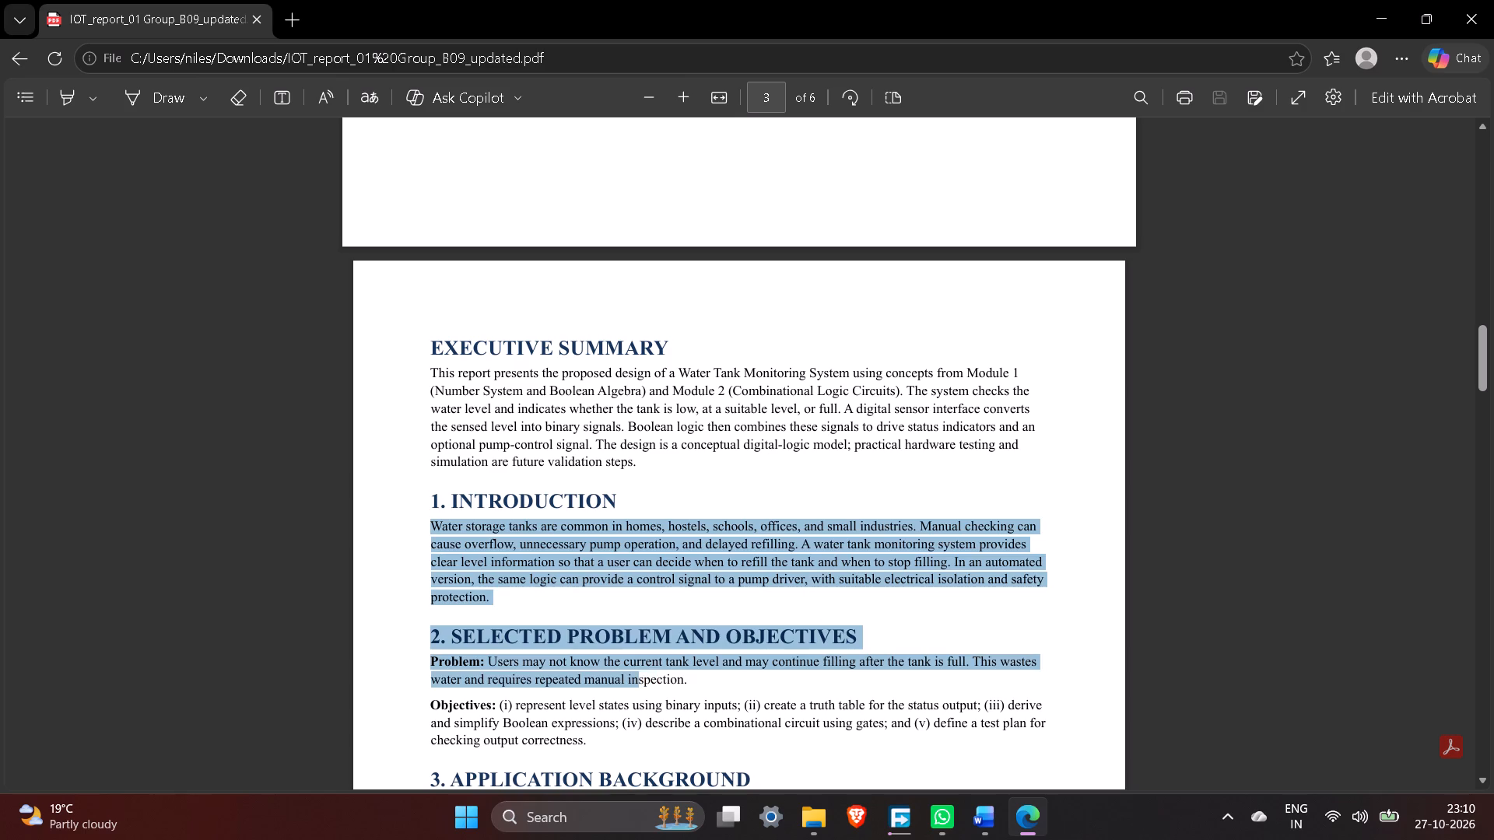
pyautogui.moveTo(640, 613); pyautogui.dragTo(583, 612)
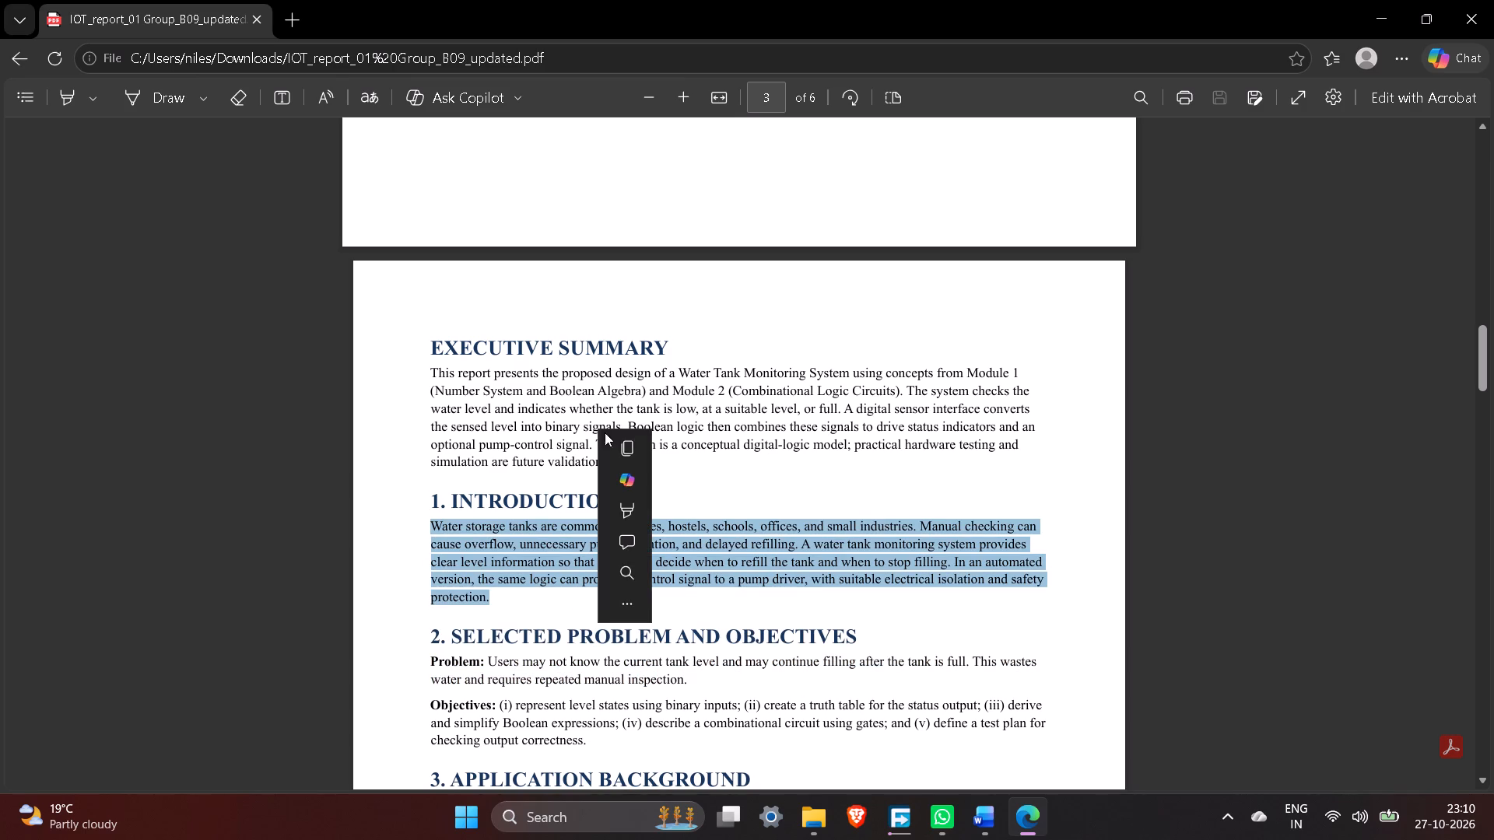
pyautogui.click(625, 438)
pyautogui.click(973, 812)
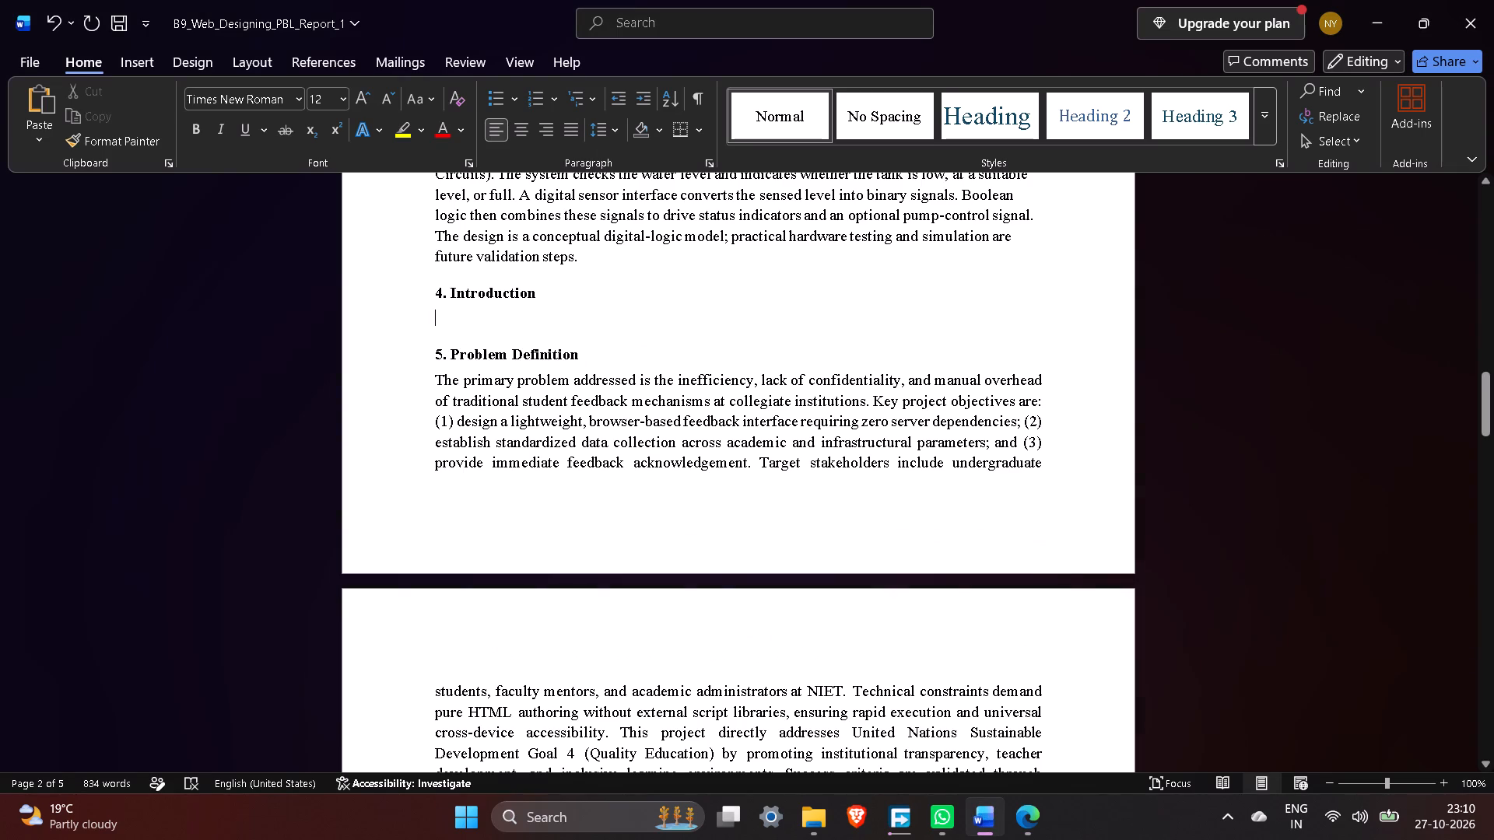
pyautogui.hotkey('ctrl', 'v')
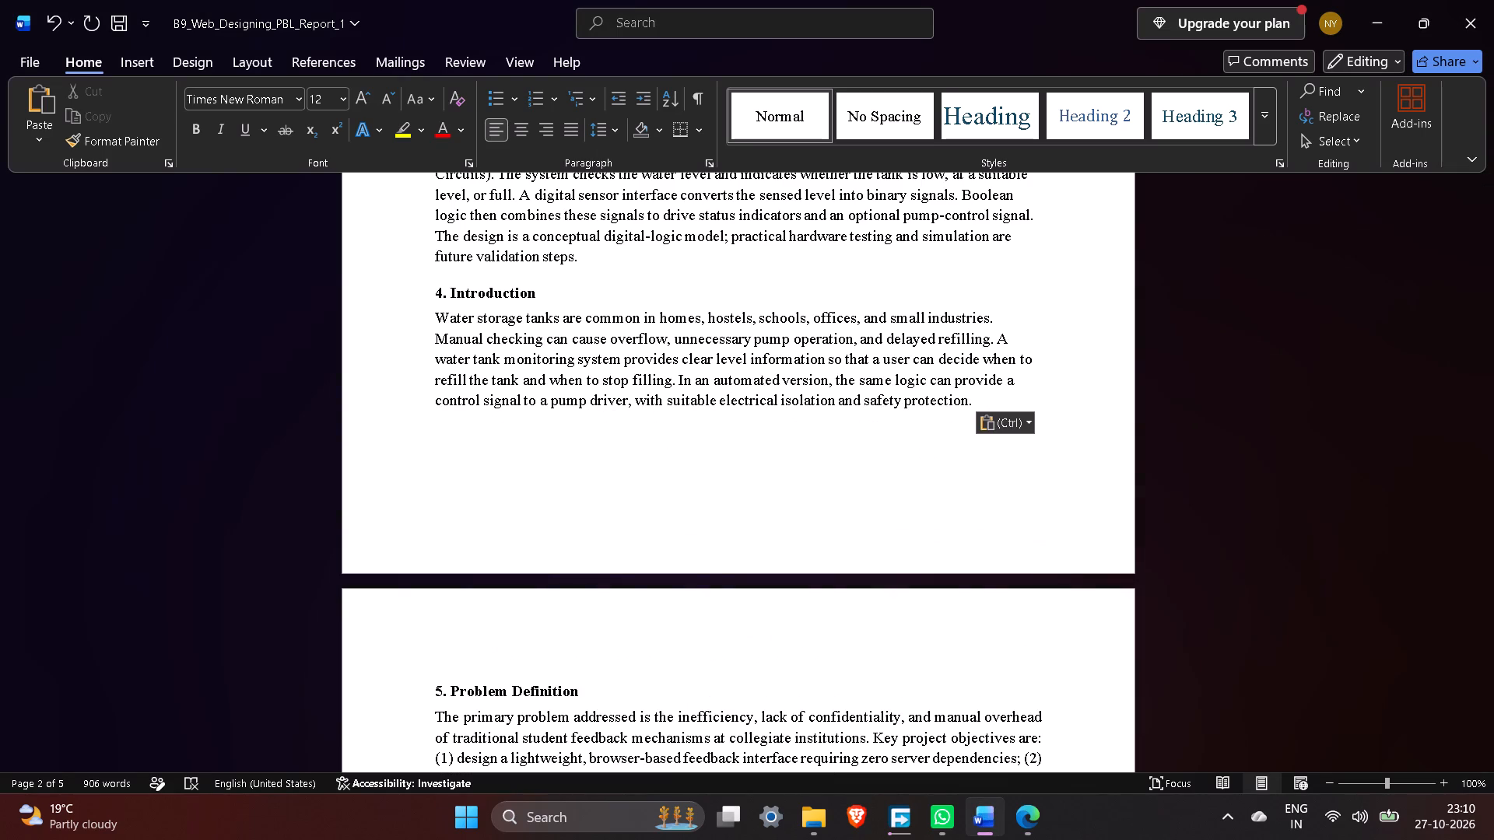
# Delete the whole body paragraph under "5. Problem Definition", keeping the heading.
pyautogui.scroll(-2, 489, 408)
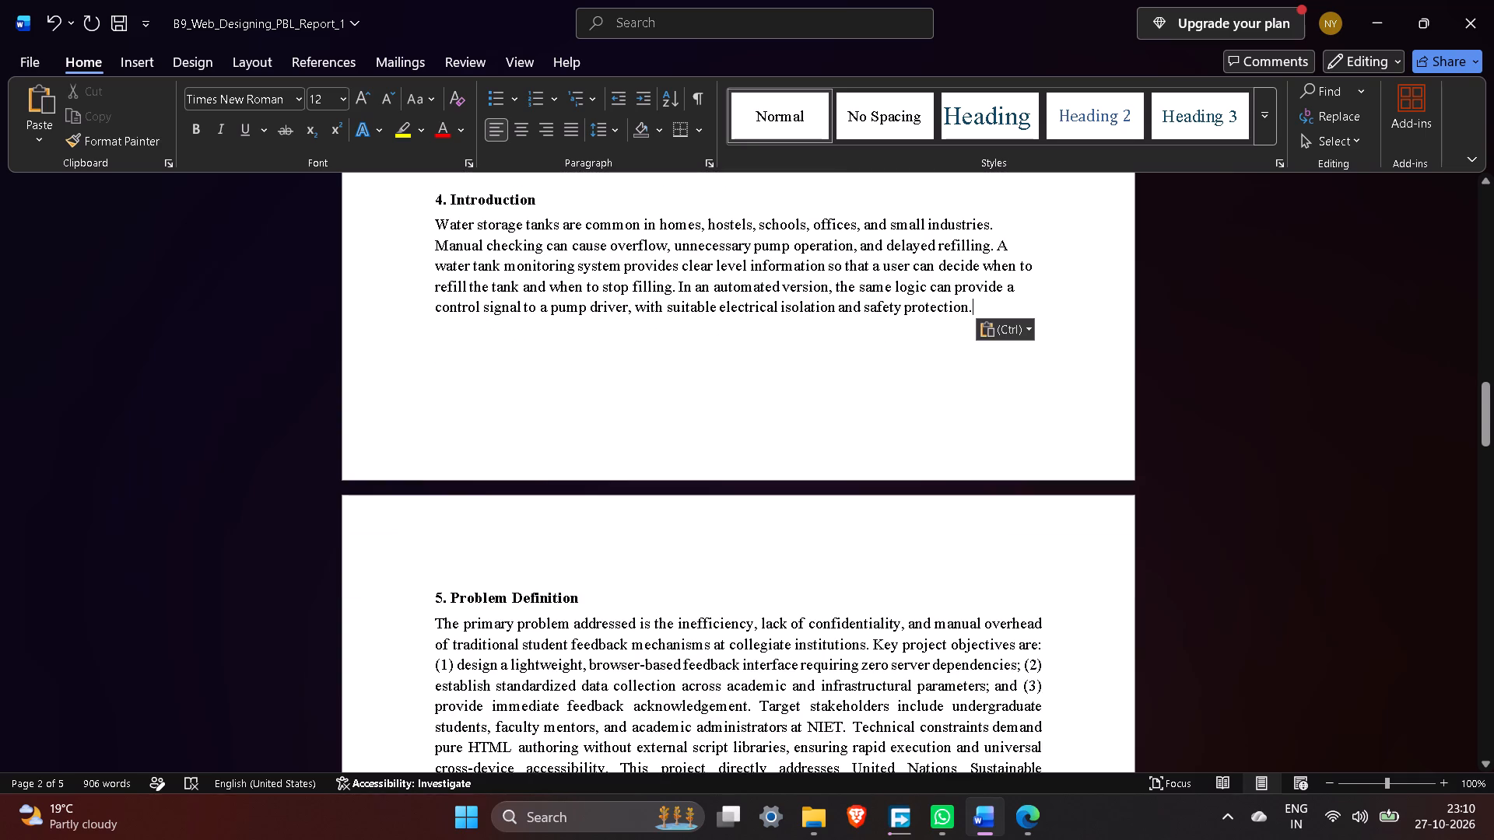
pyautogui.scroll(-4, 593, 457)
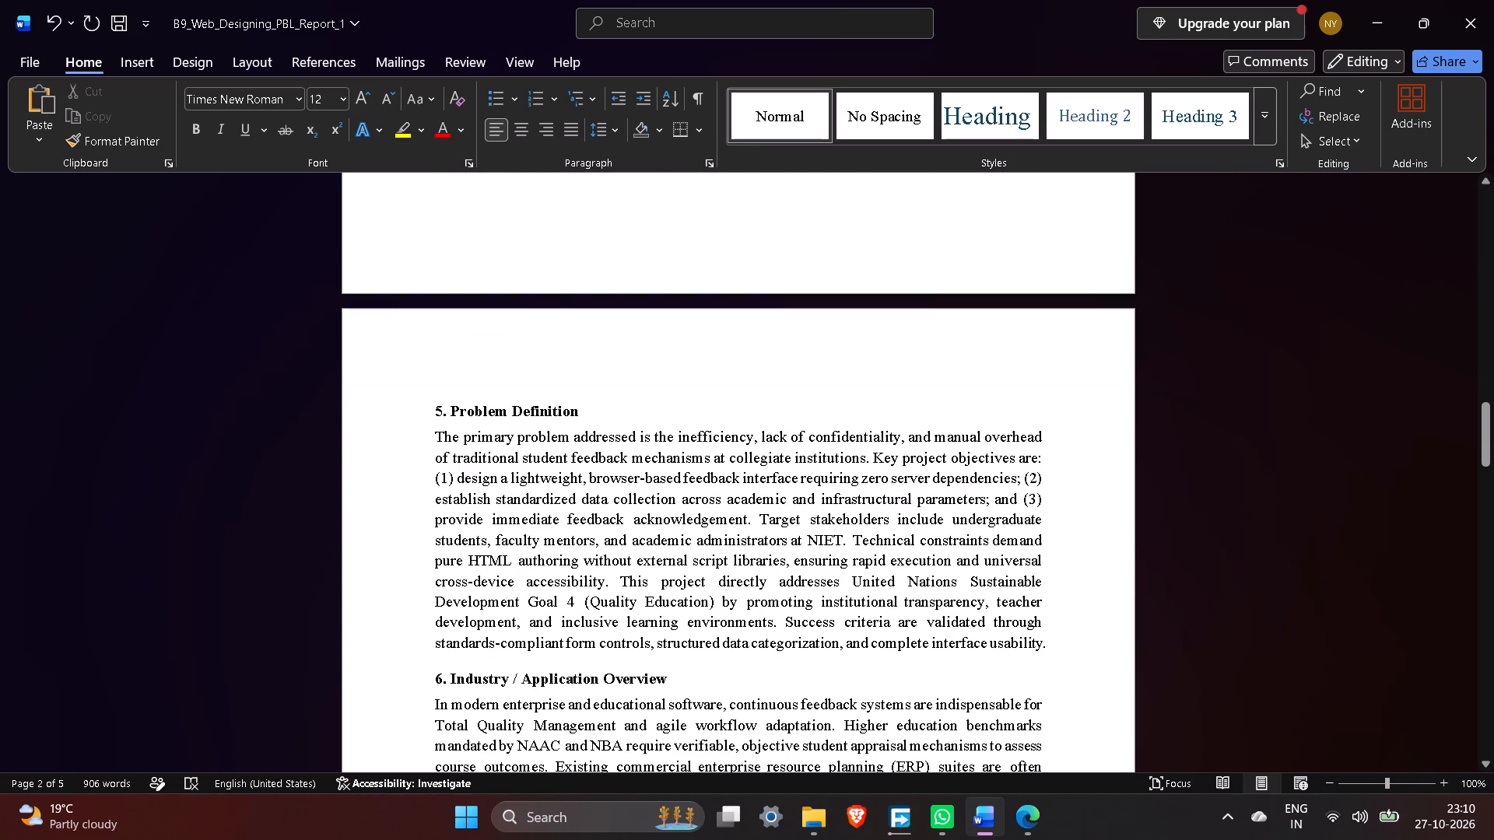
pyautogui.scroll(-3, 593, 457)
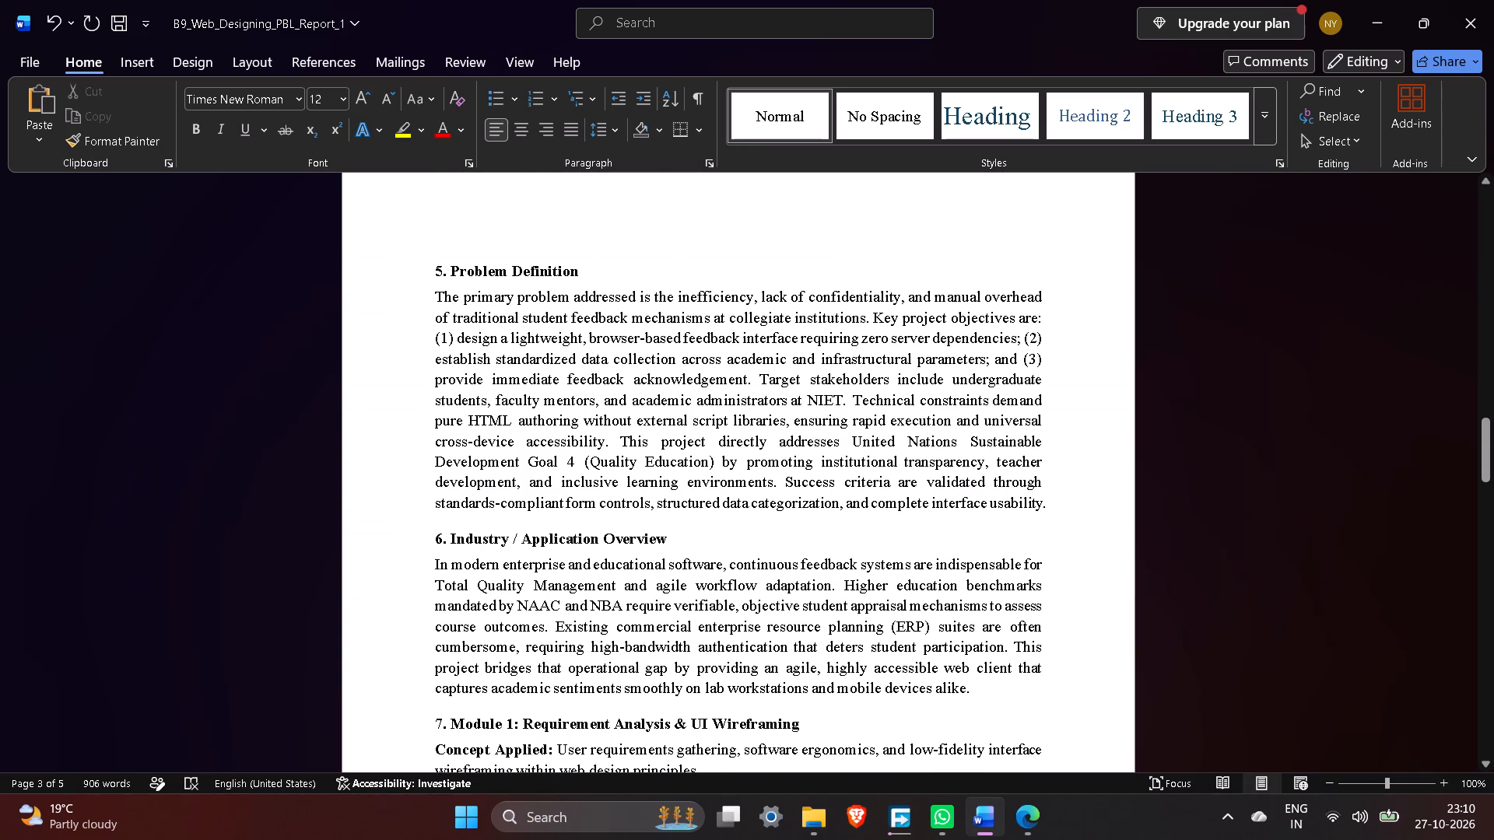
pyautogui.moveTo(432, 294); pyautogui.dragTo(1075, 513)
pyautogui.press('BackSpace')
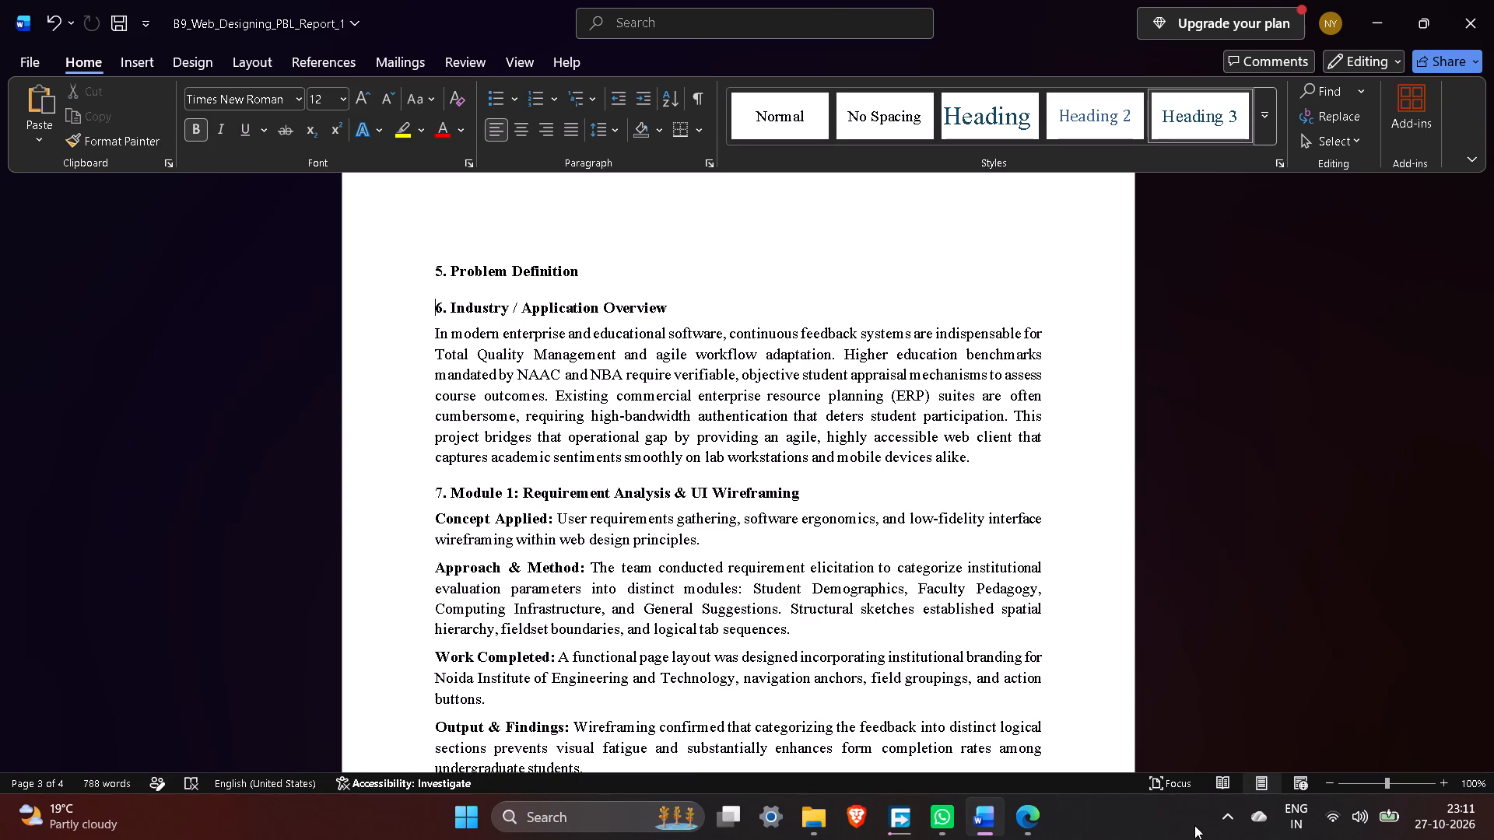
# Switch to the PDF in Edge and copy the "SELECTED PROBLEM AND OBJECTIVES" heading, without its number, with its Problem and Objectives paragraphs.
pyautogui.click(1038, 813)
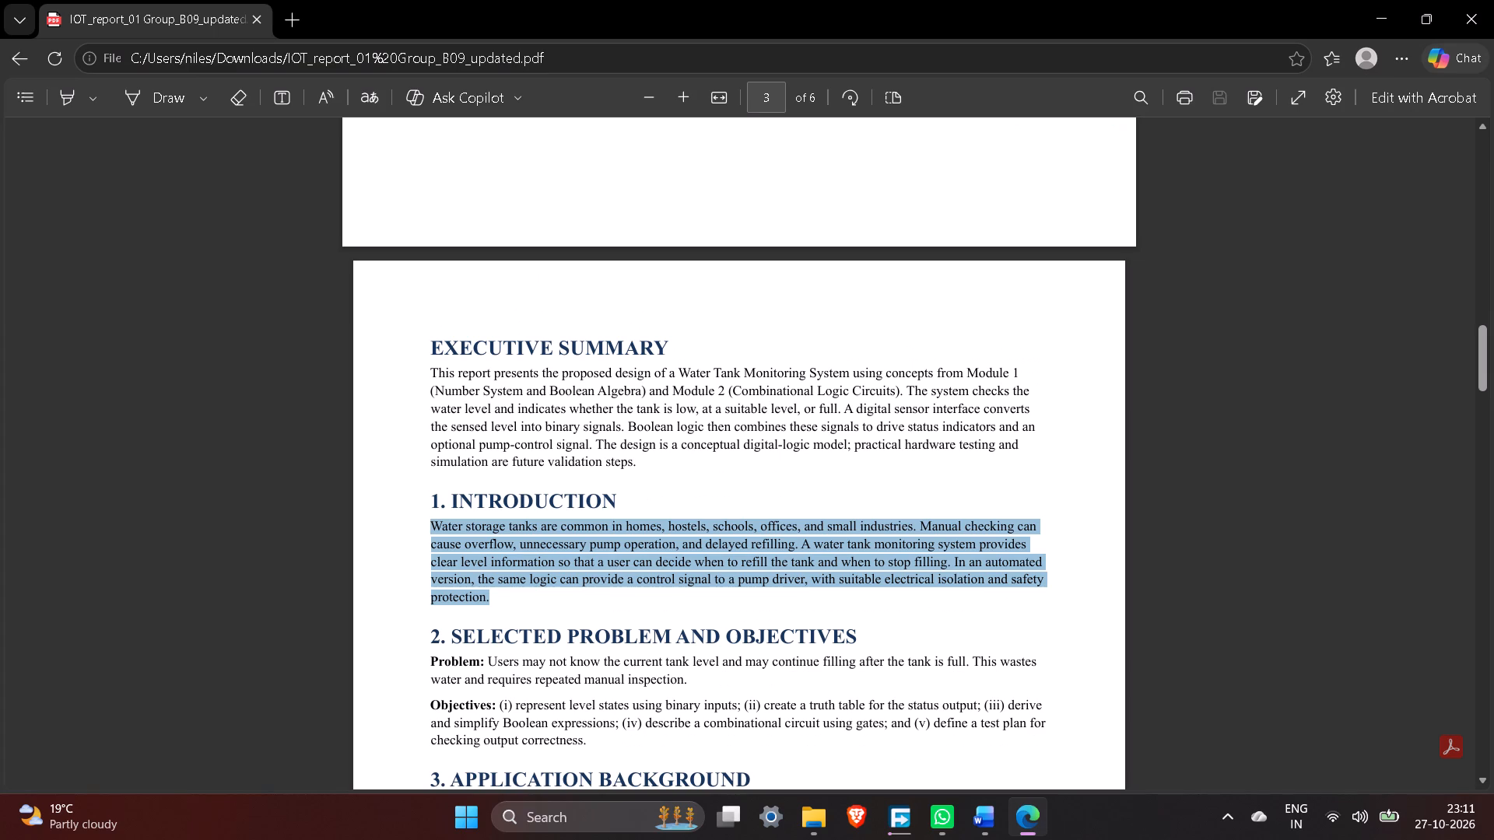
pyautogui.scroll(-3, 641, 497)
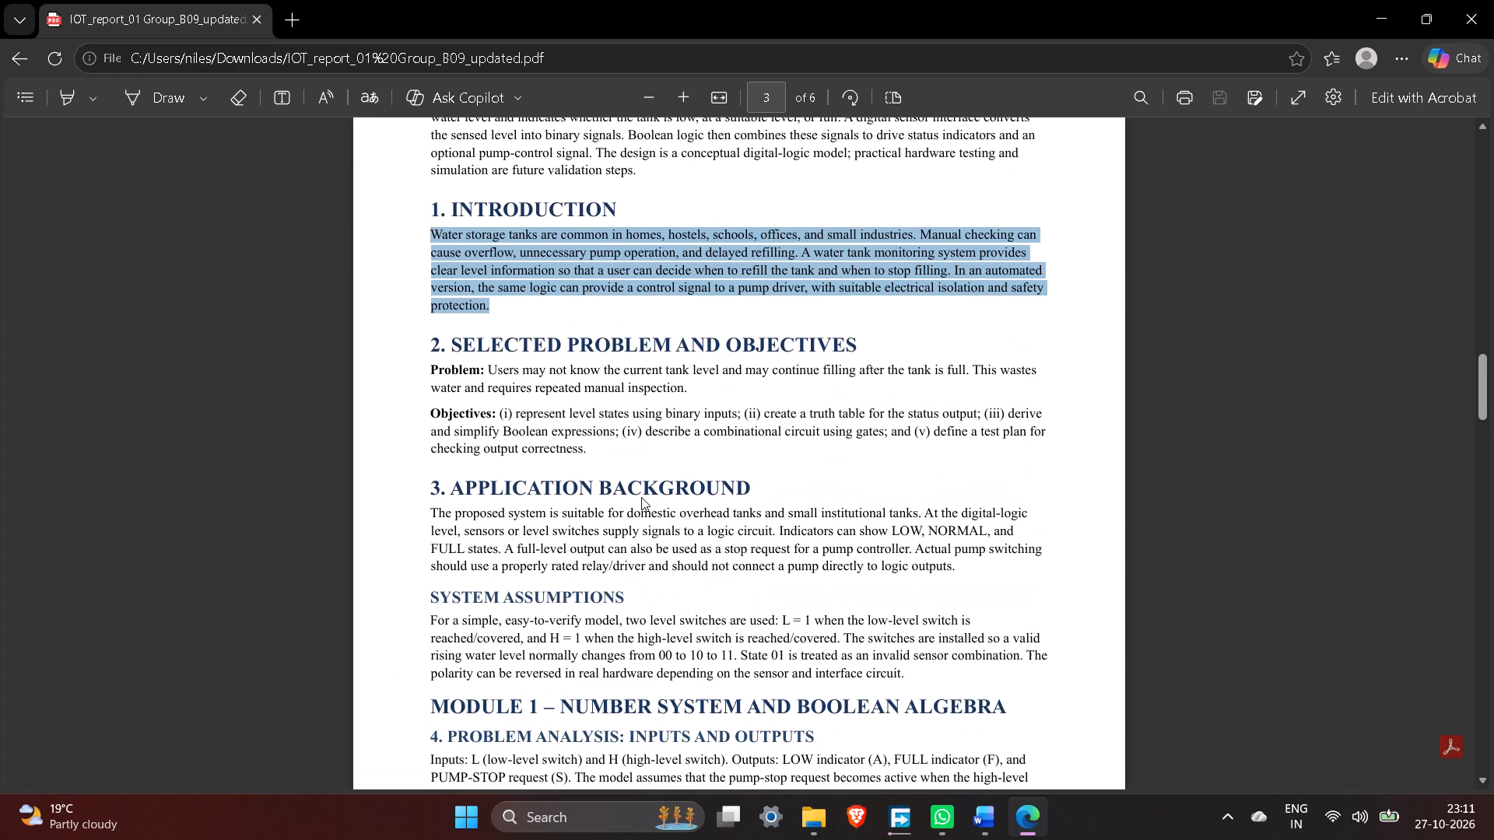
pyautogui.scroll(1, 641, 497)
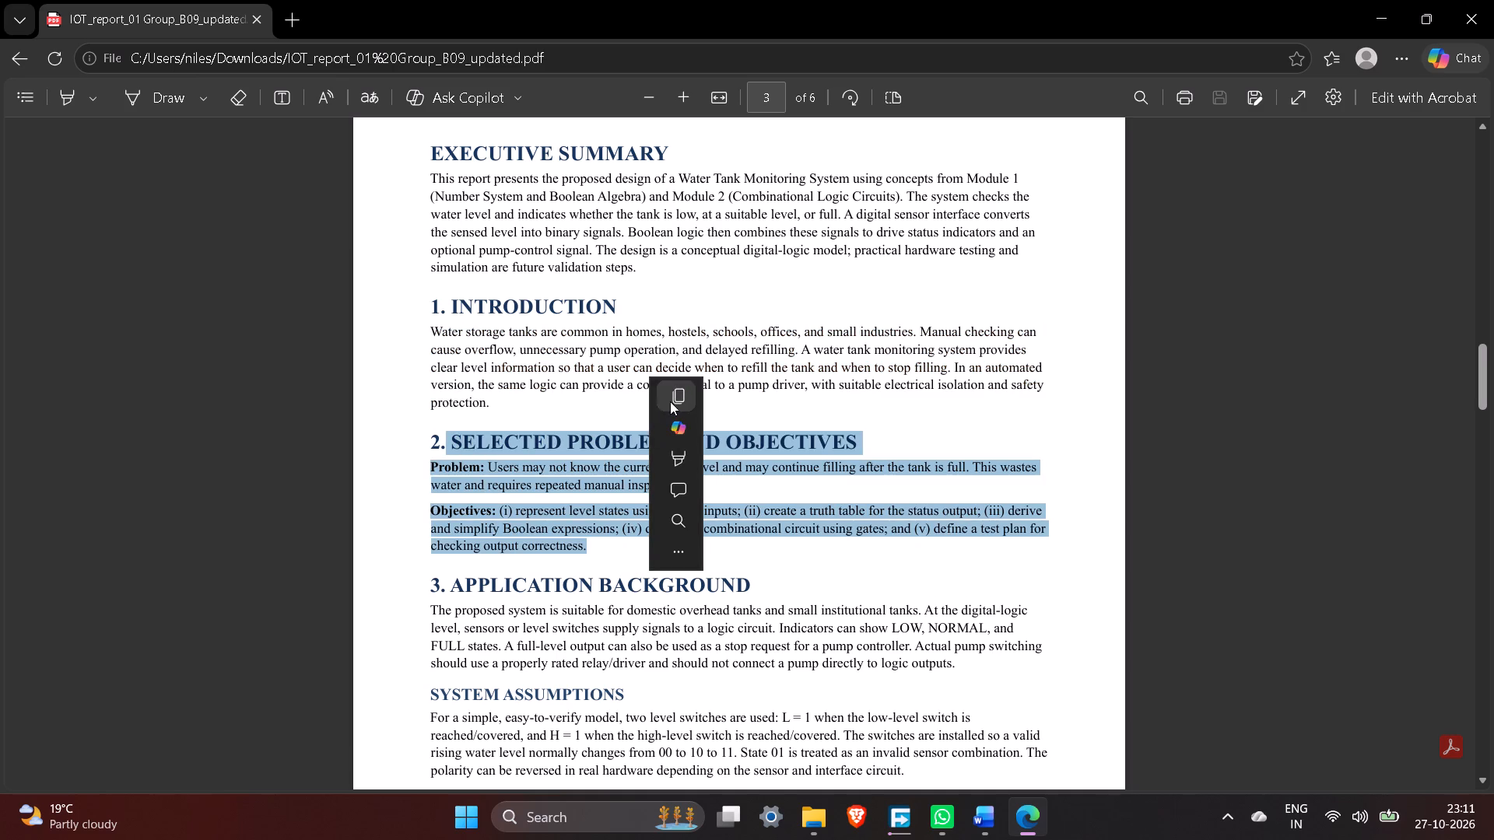
pyautogui.click(670, 401)
# Back in Word, replace the words "Problem Definition" after the number 5 with the copied "SELECTED PROBLEM AND OBJECTIVES" heading and text.
pyautogui.click(979, 831)
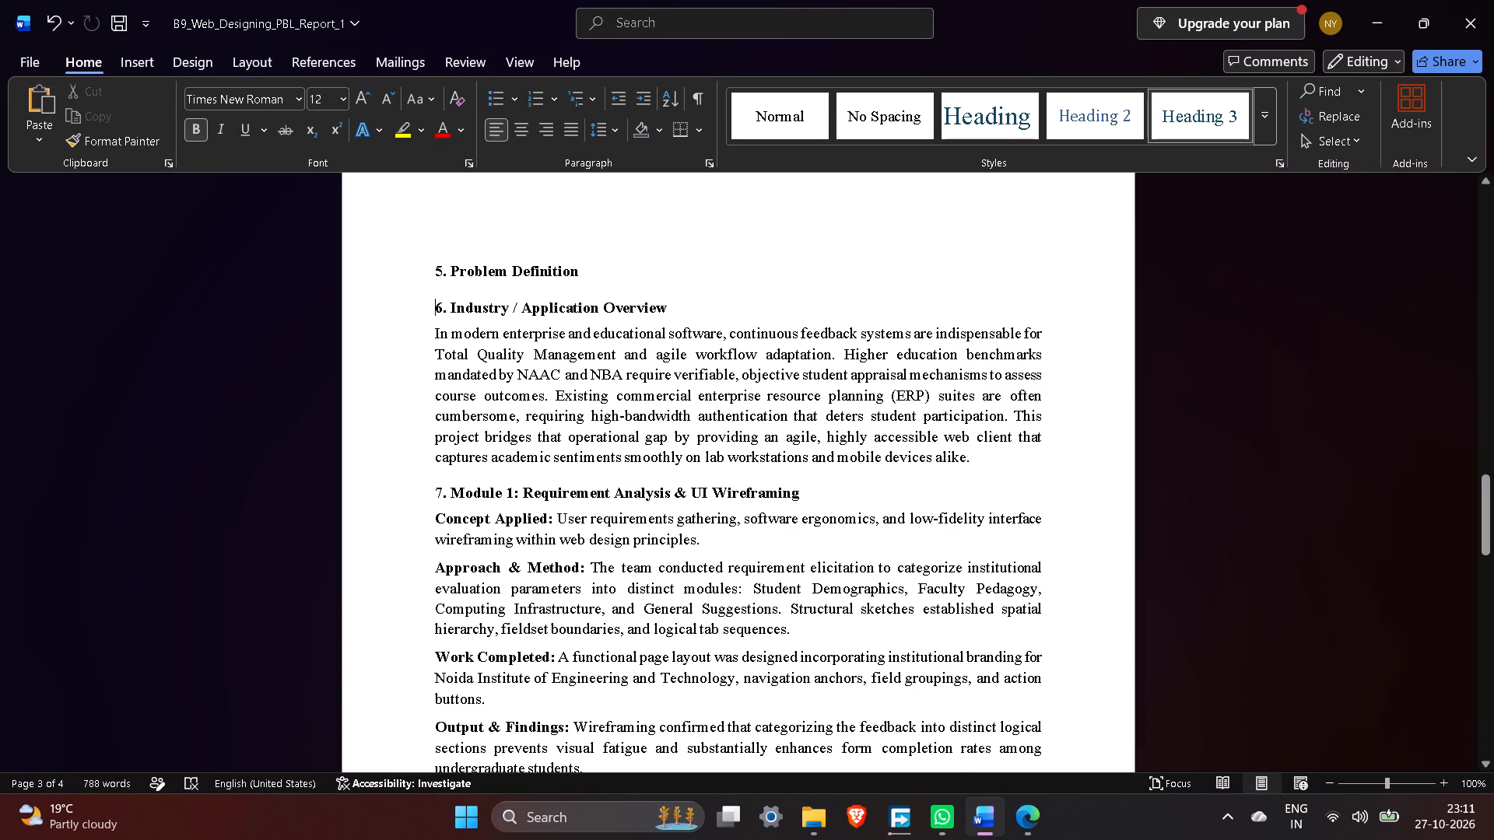
pyautogui.click(591, 275)
pyautogui.press('BackSpace')
pyautogui.press('BackSpace')
pyautogui.press('BackSpace')
pyautogui.press('BackSpace')
pyautogui.press('BackSpace')
pyautogui.press('BackSpace')
pyautogui.press('BackSpace')
pyautogui.press('BackSpace')
pyautogui.press('BackSpace')
pyautogui.press('BackSpace')
pyautogui.press('BackSpace')
pyautogui.press('BackSpace')
pyautogui.press('BackSpace')
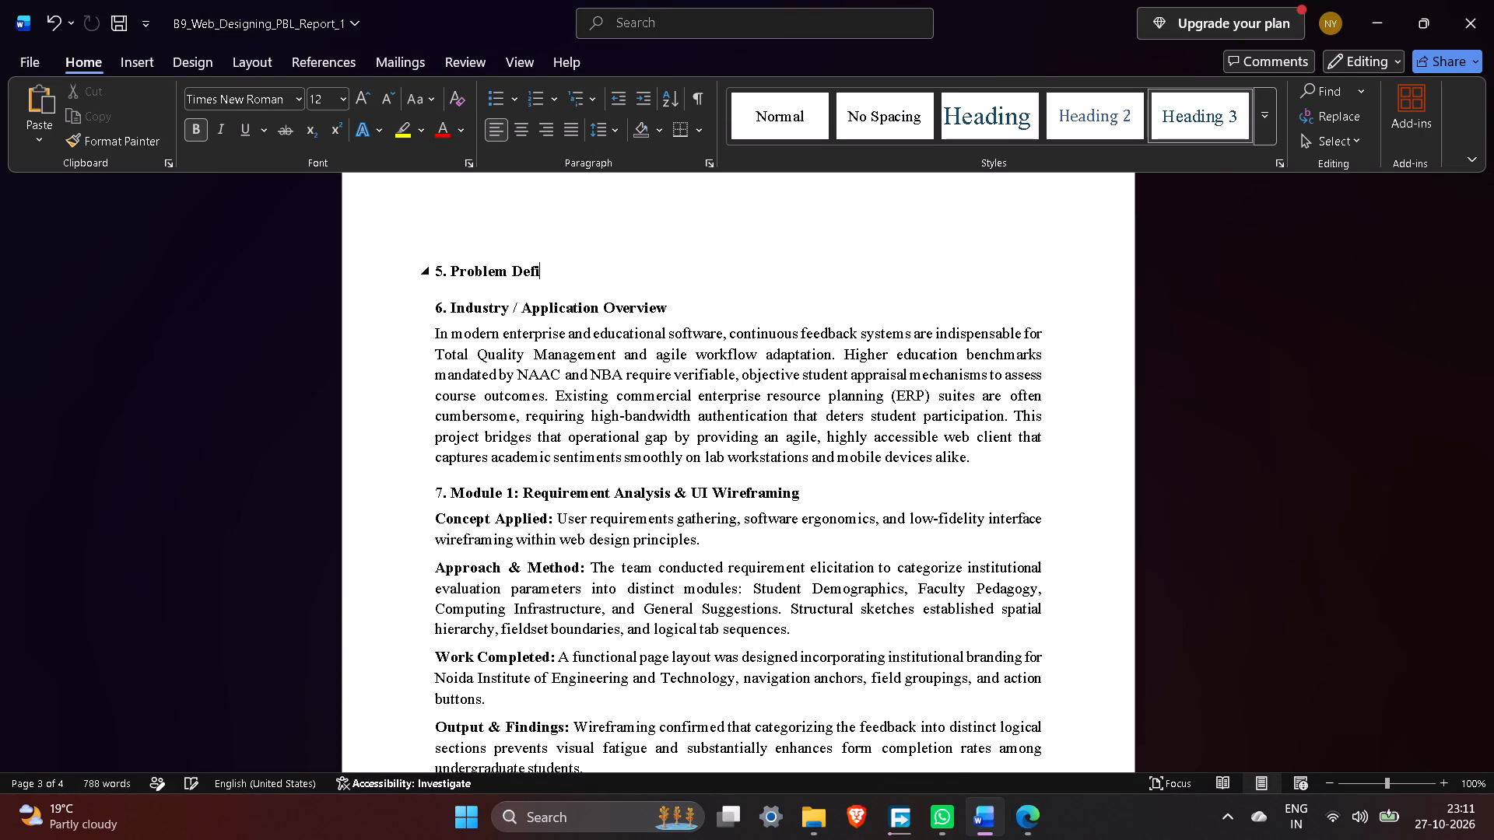
pyautogui.press('BackSpace')
pyautogui.press('BackSpace')
pyautogui.press('BackSpace')
pyautogui.press('BackSpace')
pyautogui.press('BackSpace')
pyautogui.hotkey('ctrl', 'v')
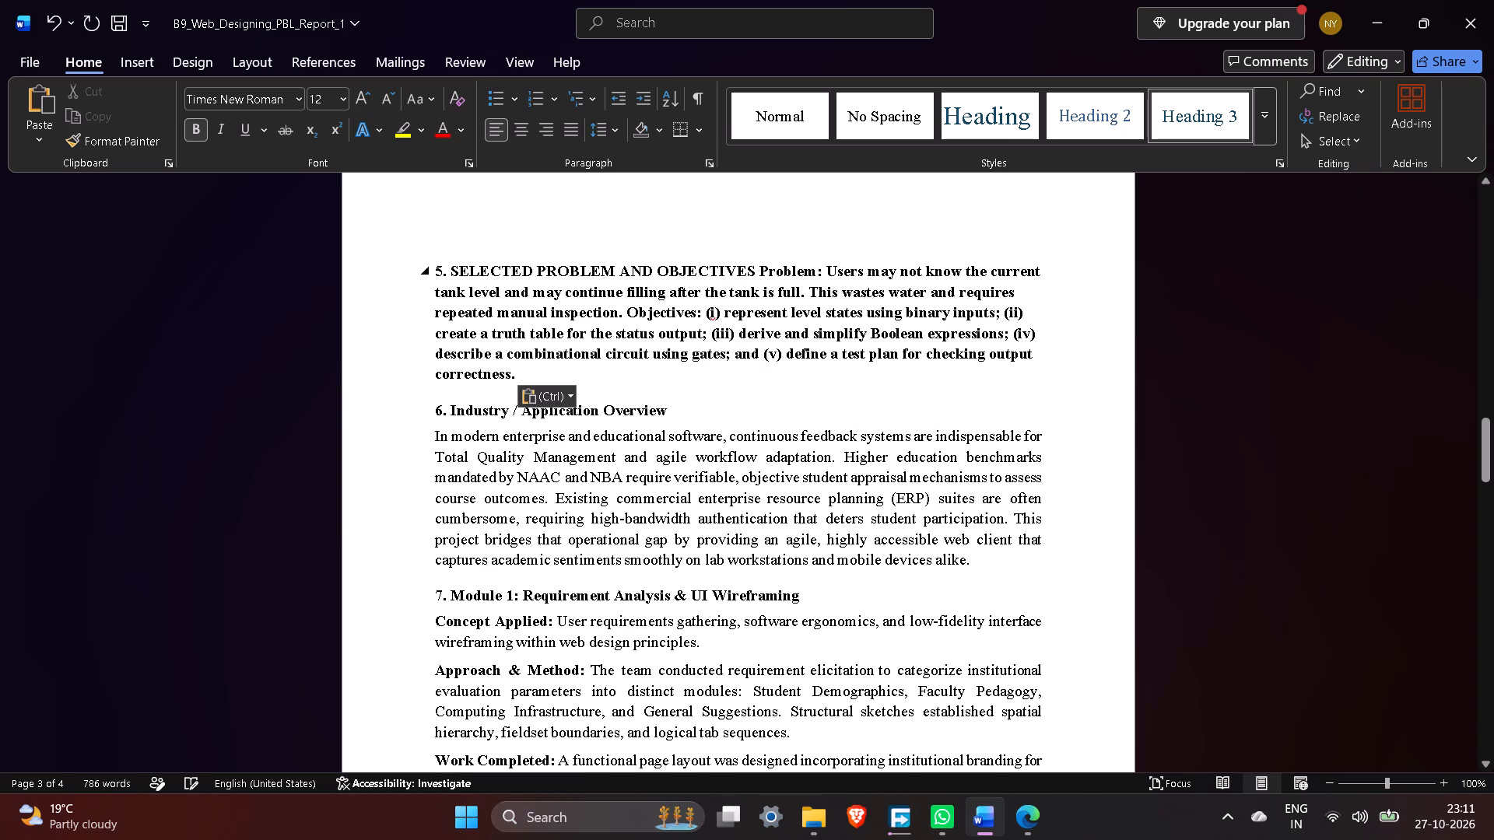
# Start a new paragraph before "Problem:" so "5. SELECTED PROBLEM AND OBJECTIVES" stands on its own line.
pyautogui.click(819, 268)
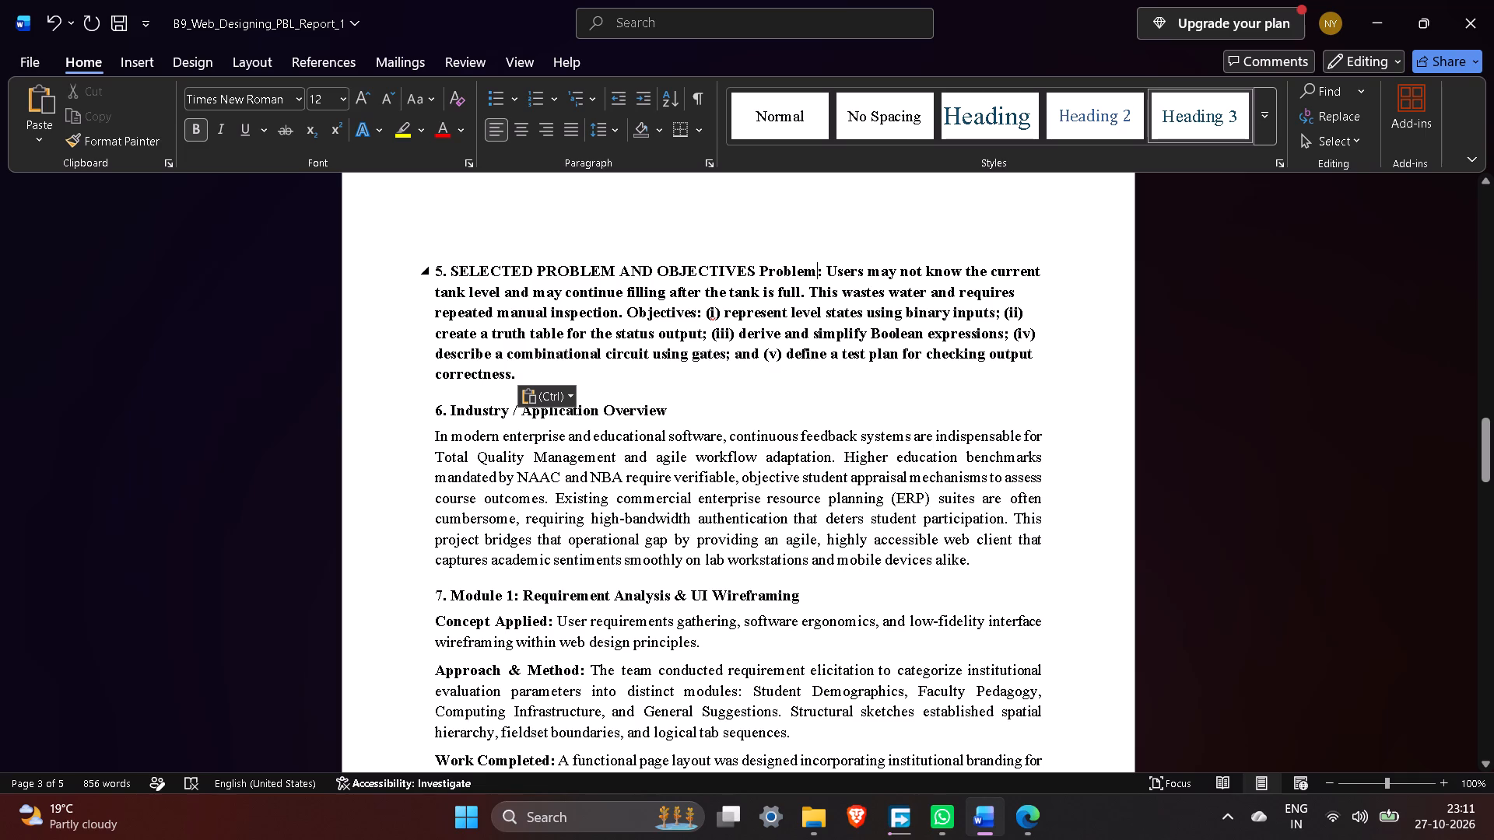
pyautogui.click(824, 271)
pyautogui.click(756, 270)
pyautogui.press('Return')
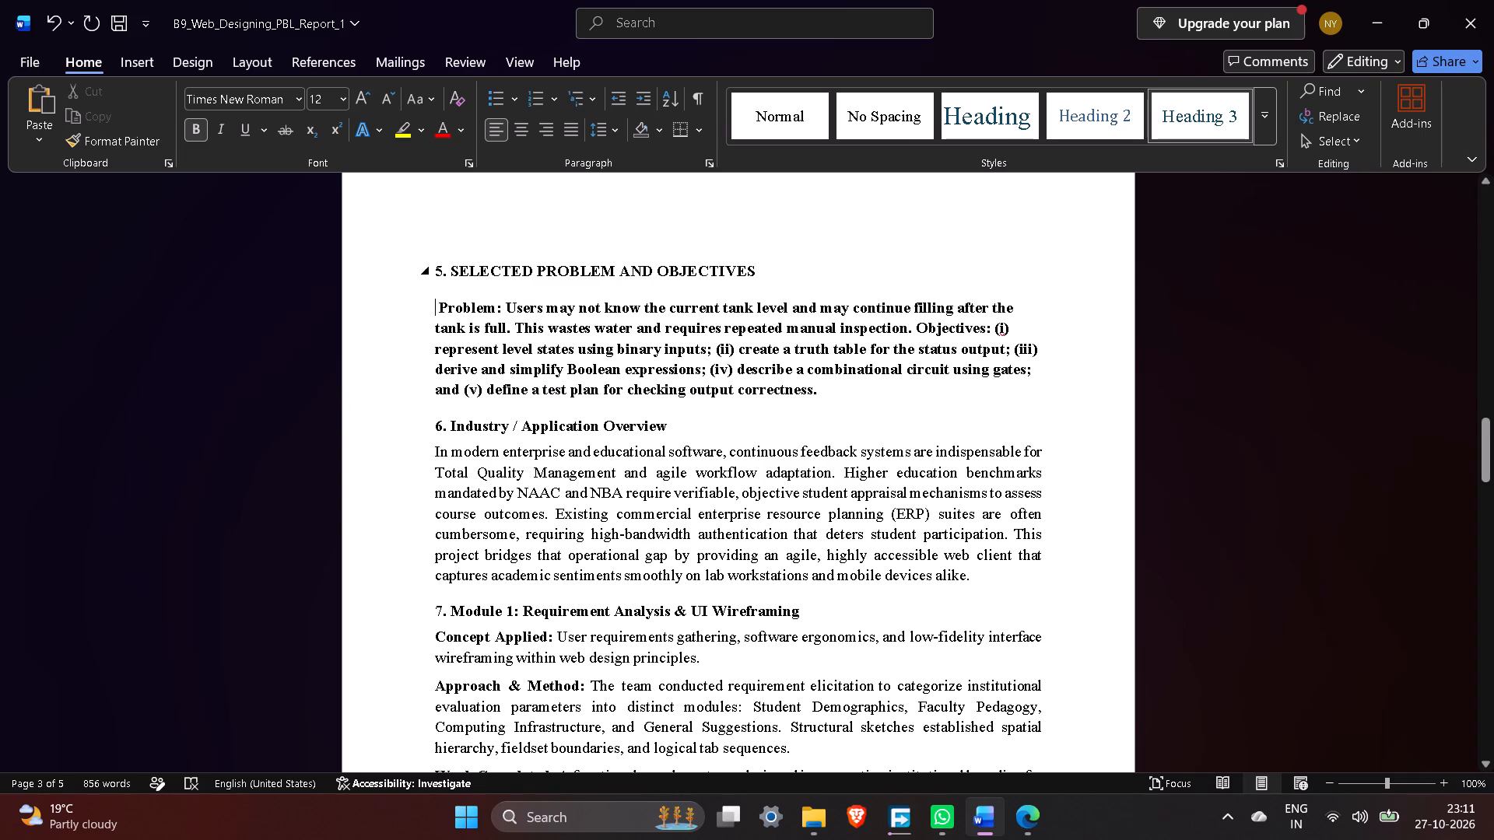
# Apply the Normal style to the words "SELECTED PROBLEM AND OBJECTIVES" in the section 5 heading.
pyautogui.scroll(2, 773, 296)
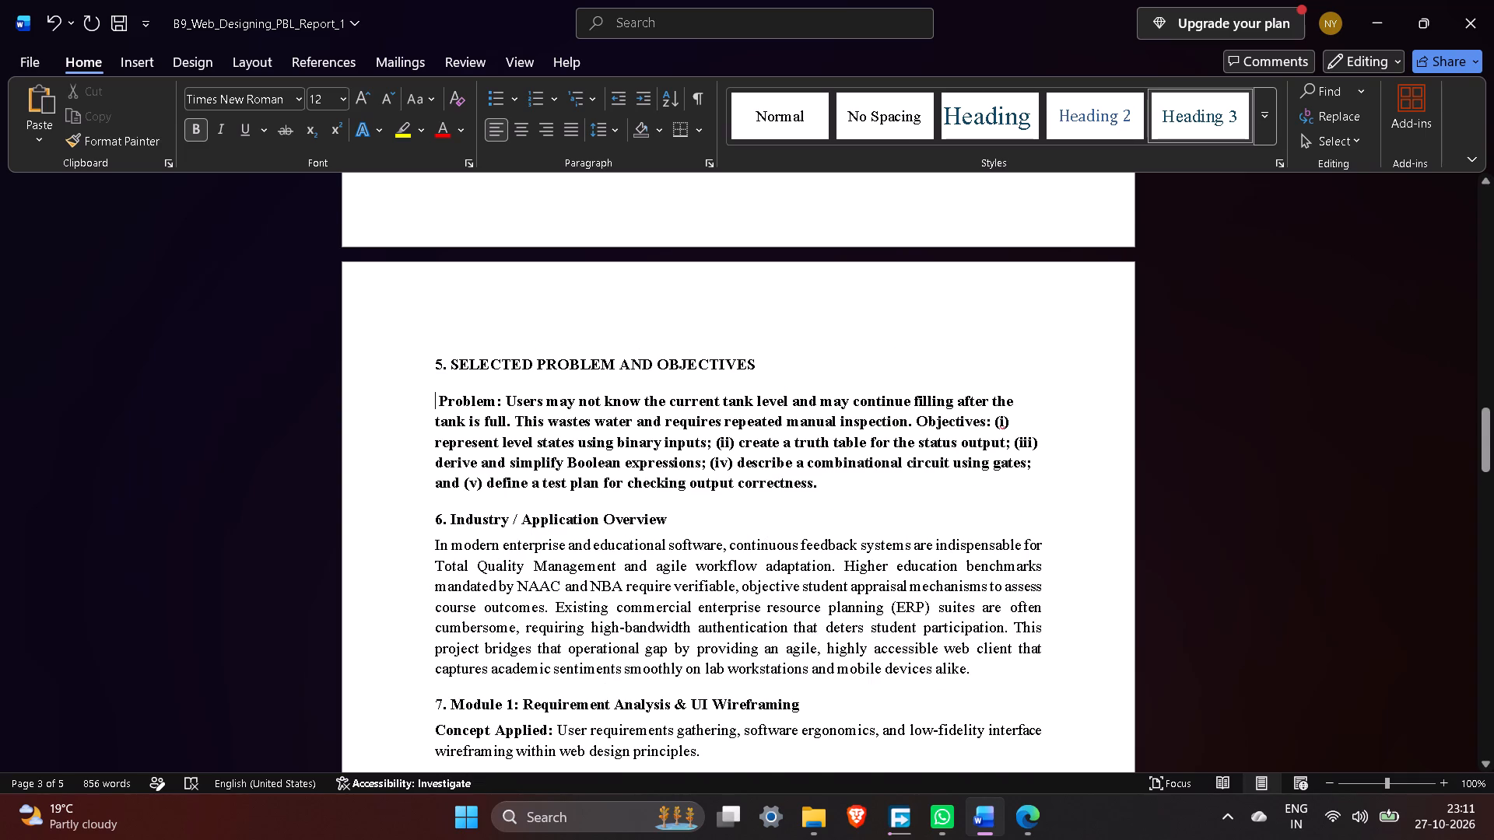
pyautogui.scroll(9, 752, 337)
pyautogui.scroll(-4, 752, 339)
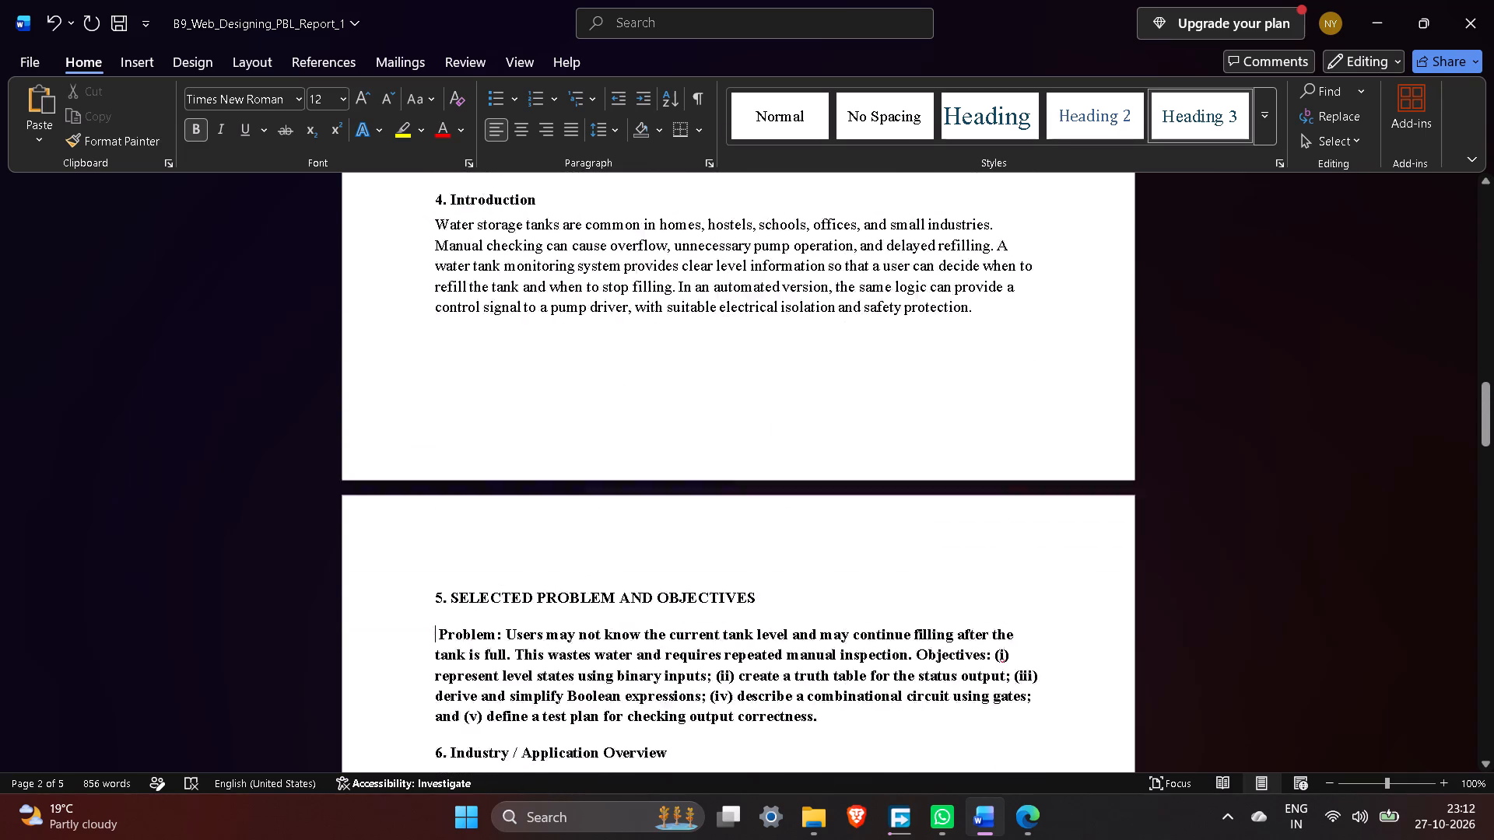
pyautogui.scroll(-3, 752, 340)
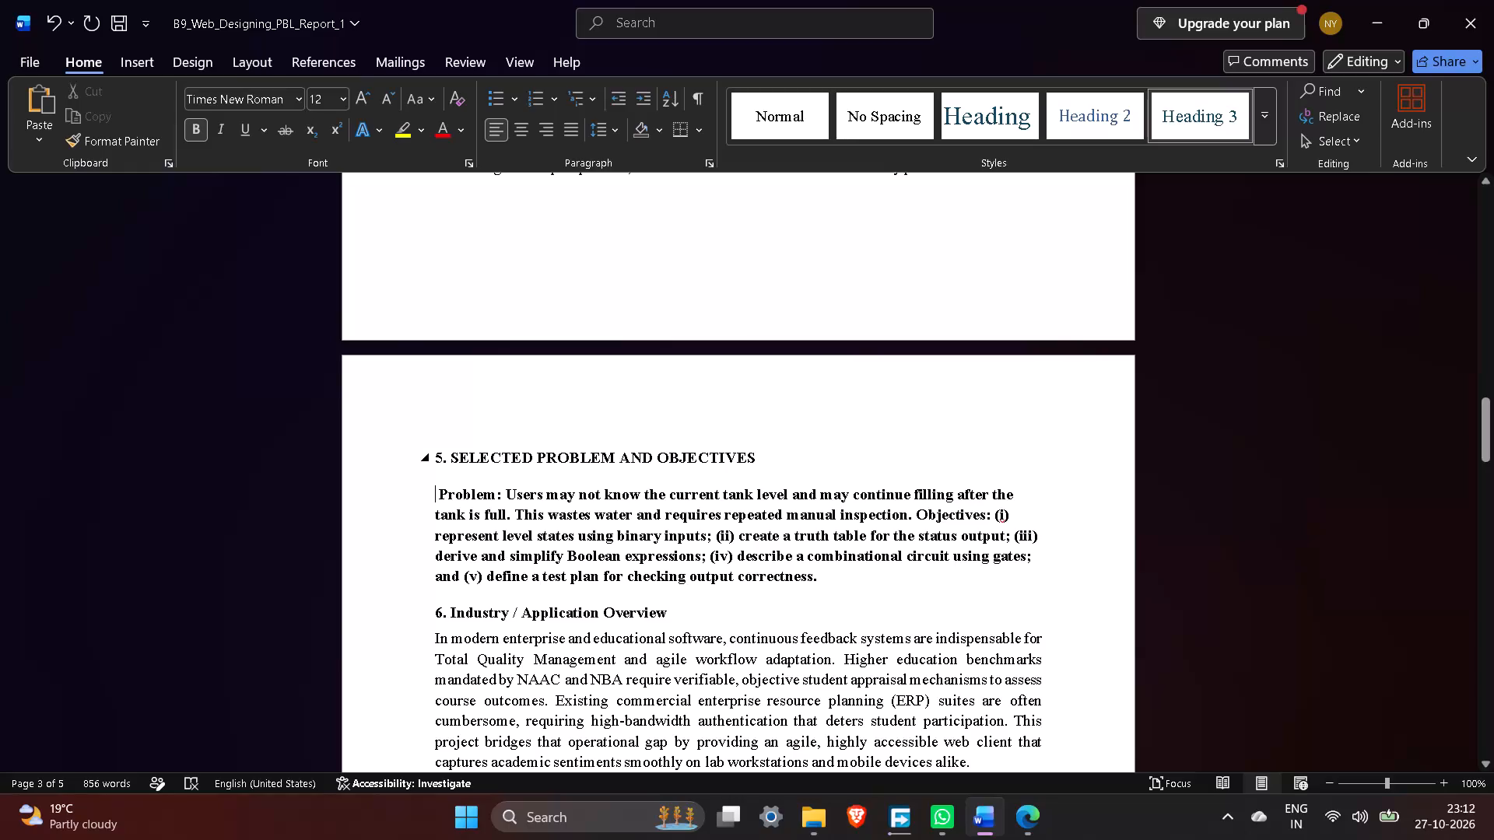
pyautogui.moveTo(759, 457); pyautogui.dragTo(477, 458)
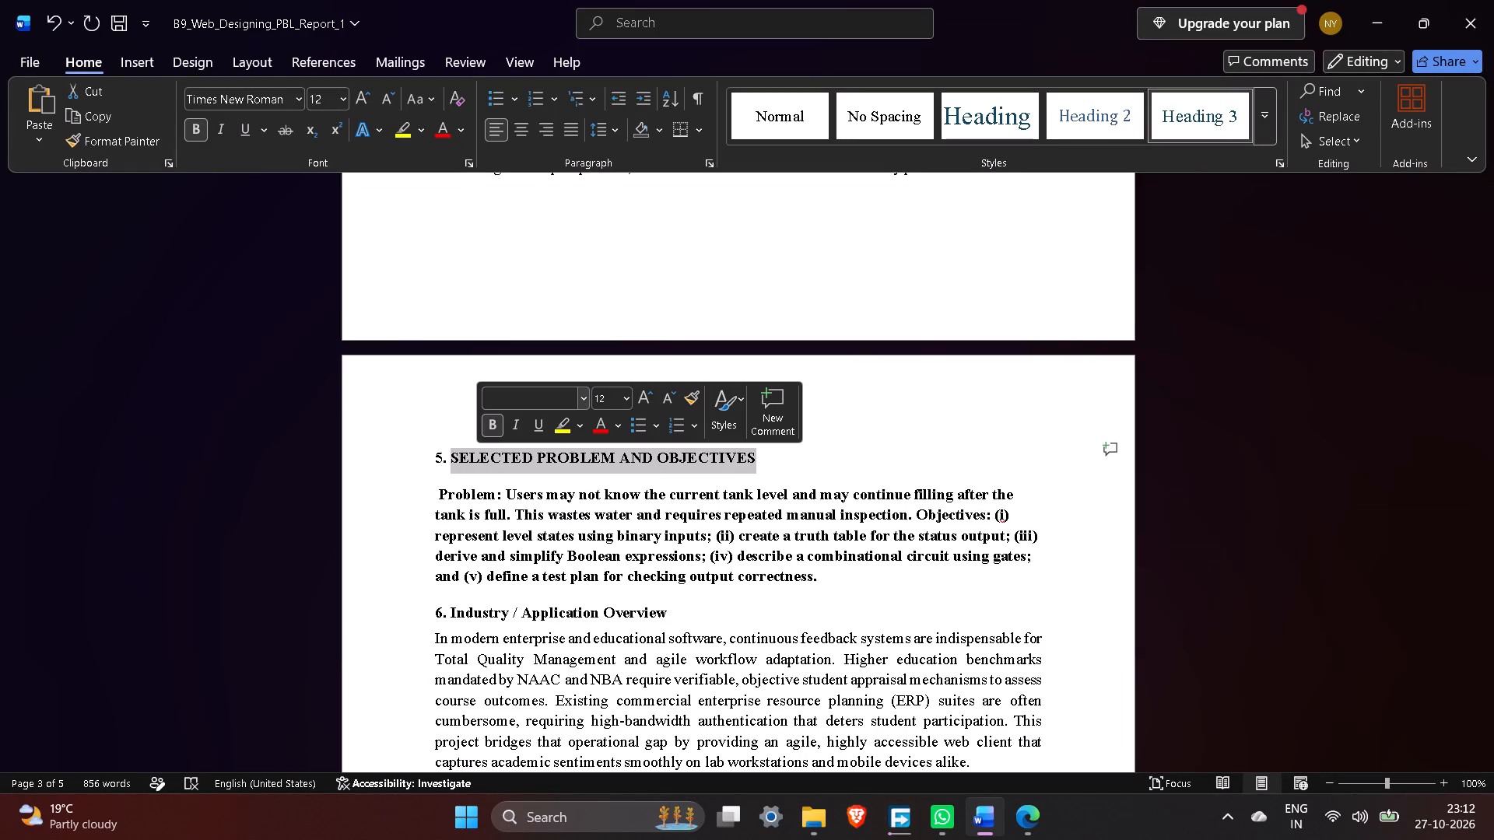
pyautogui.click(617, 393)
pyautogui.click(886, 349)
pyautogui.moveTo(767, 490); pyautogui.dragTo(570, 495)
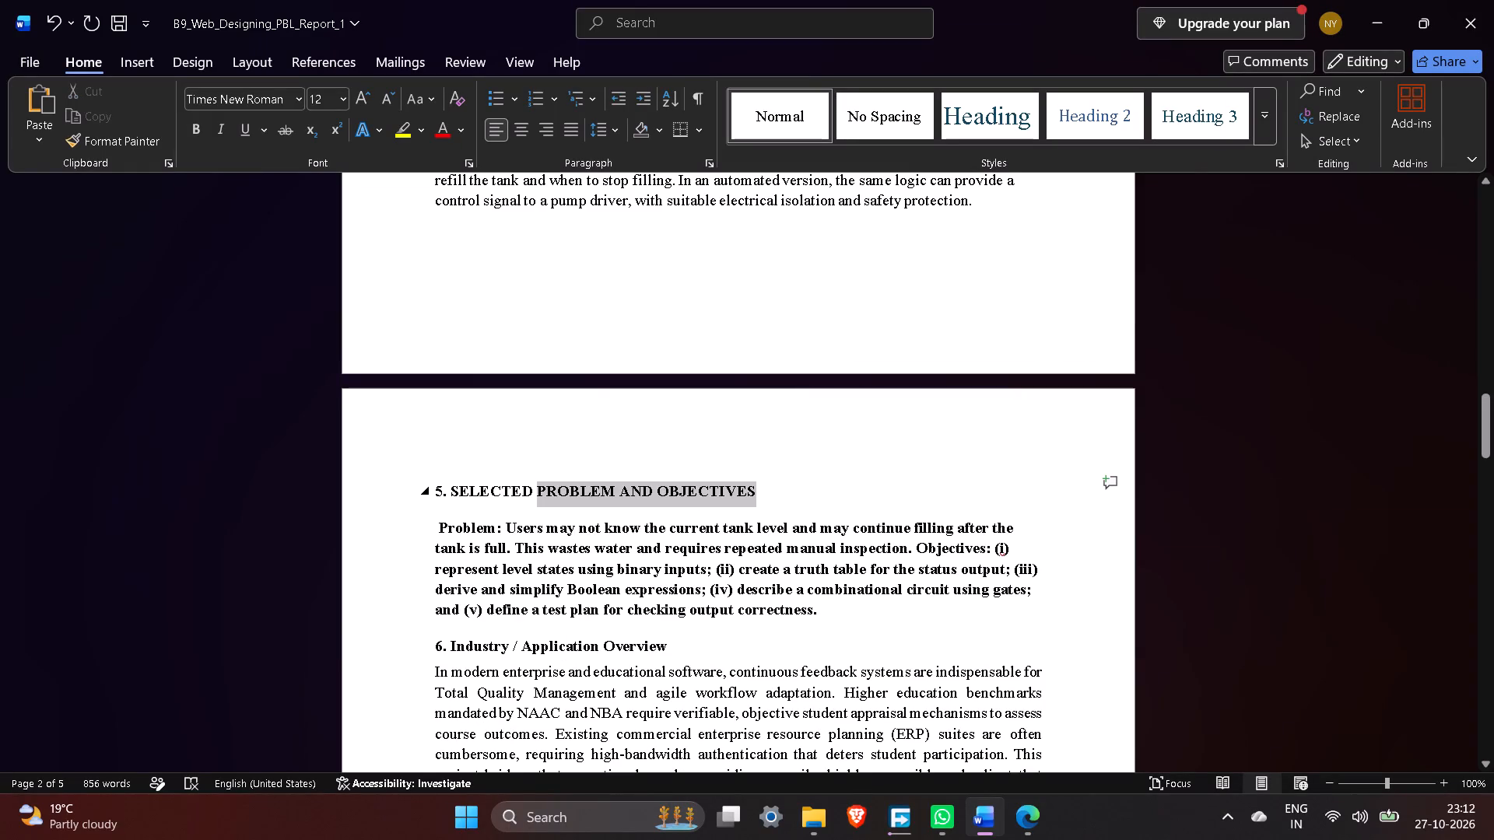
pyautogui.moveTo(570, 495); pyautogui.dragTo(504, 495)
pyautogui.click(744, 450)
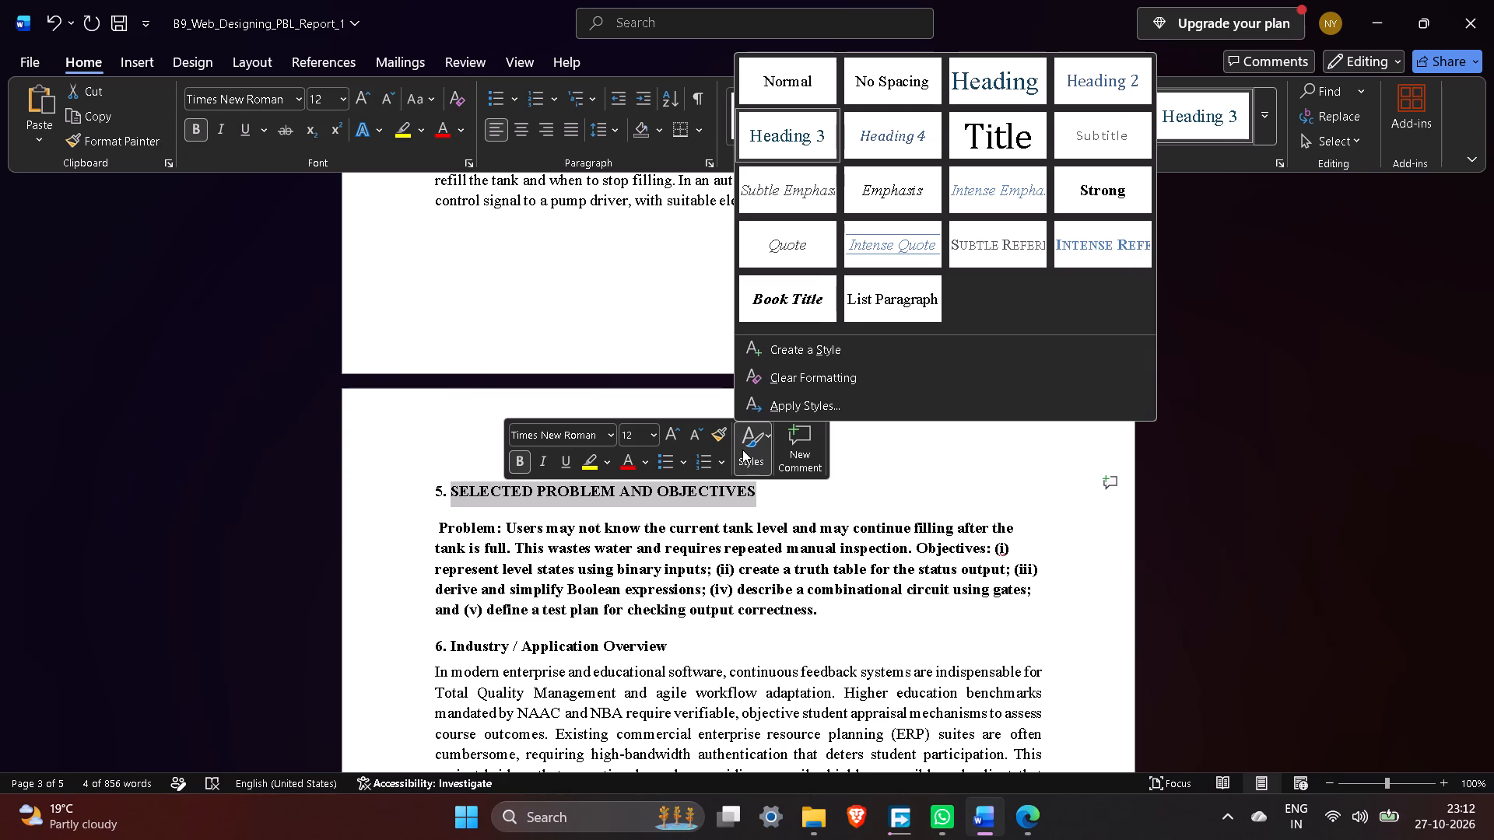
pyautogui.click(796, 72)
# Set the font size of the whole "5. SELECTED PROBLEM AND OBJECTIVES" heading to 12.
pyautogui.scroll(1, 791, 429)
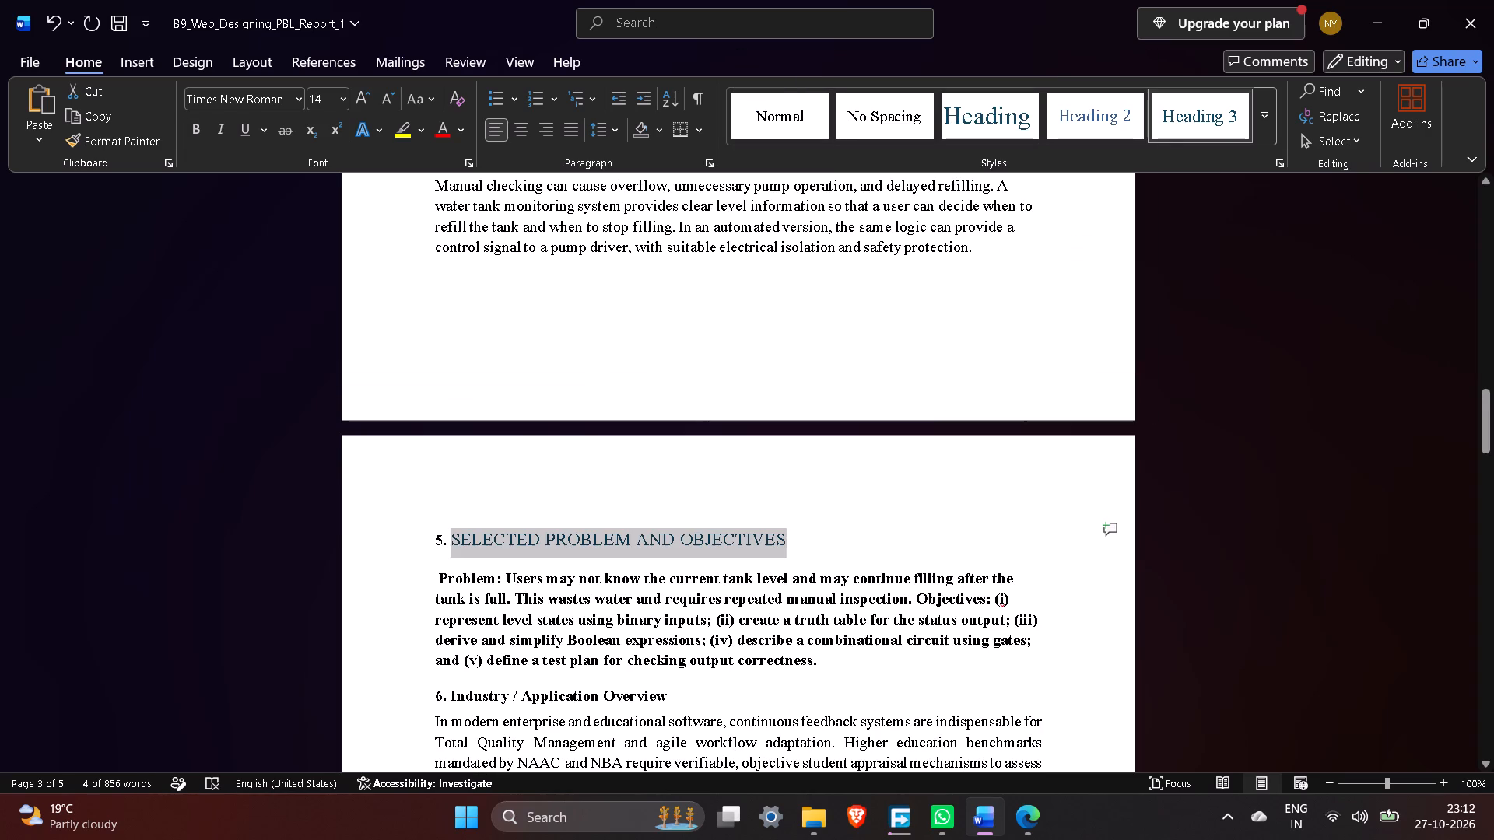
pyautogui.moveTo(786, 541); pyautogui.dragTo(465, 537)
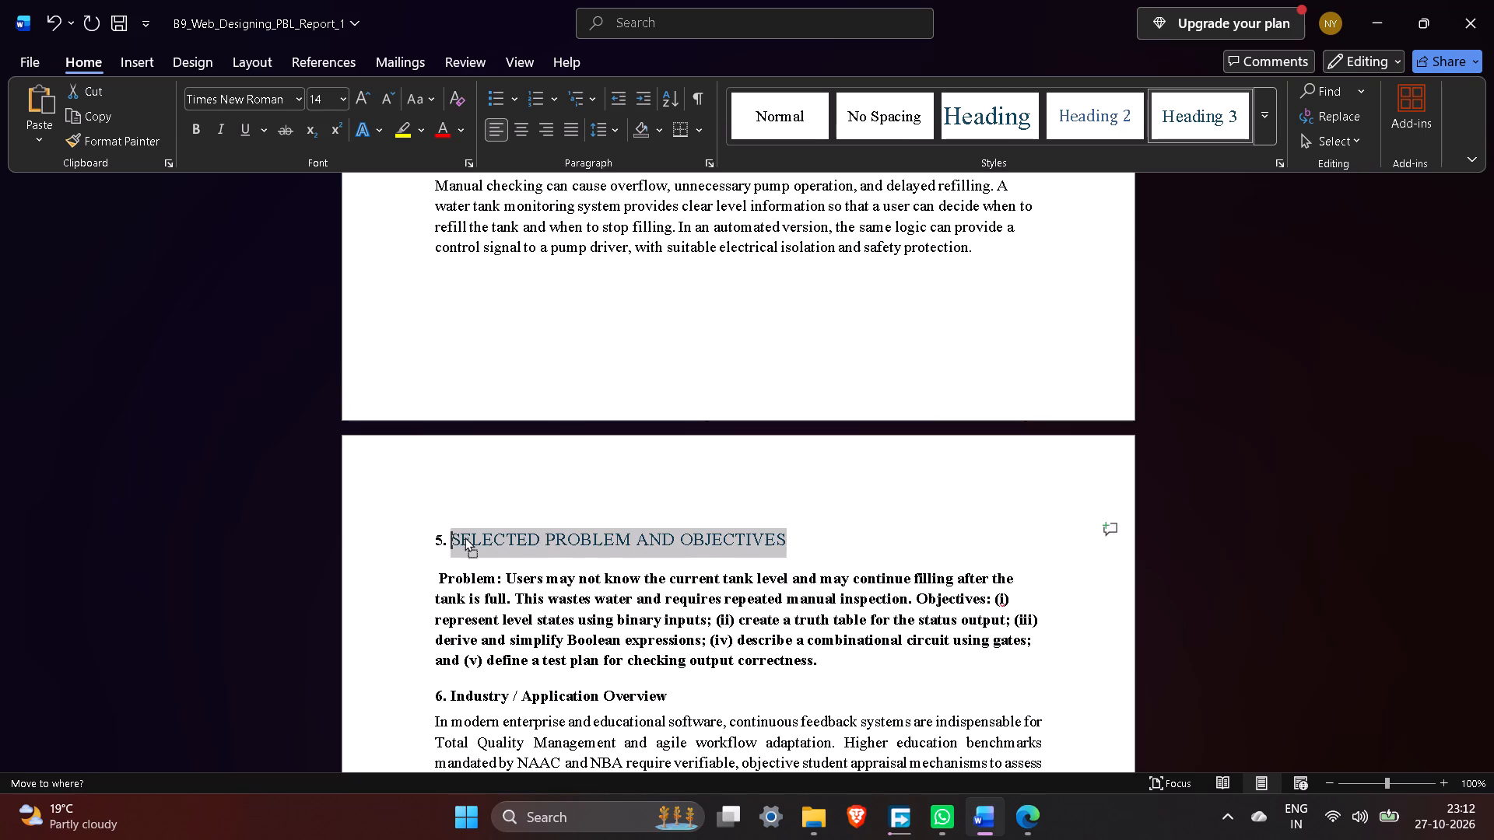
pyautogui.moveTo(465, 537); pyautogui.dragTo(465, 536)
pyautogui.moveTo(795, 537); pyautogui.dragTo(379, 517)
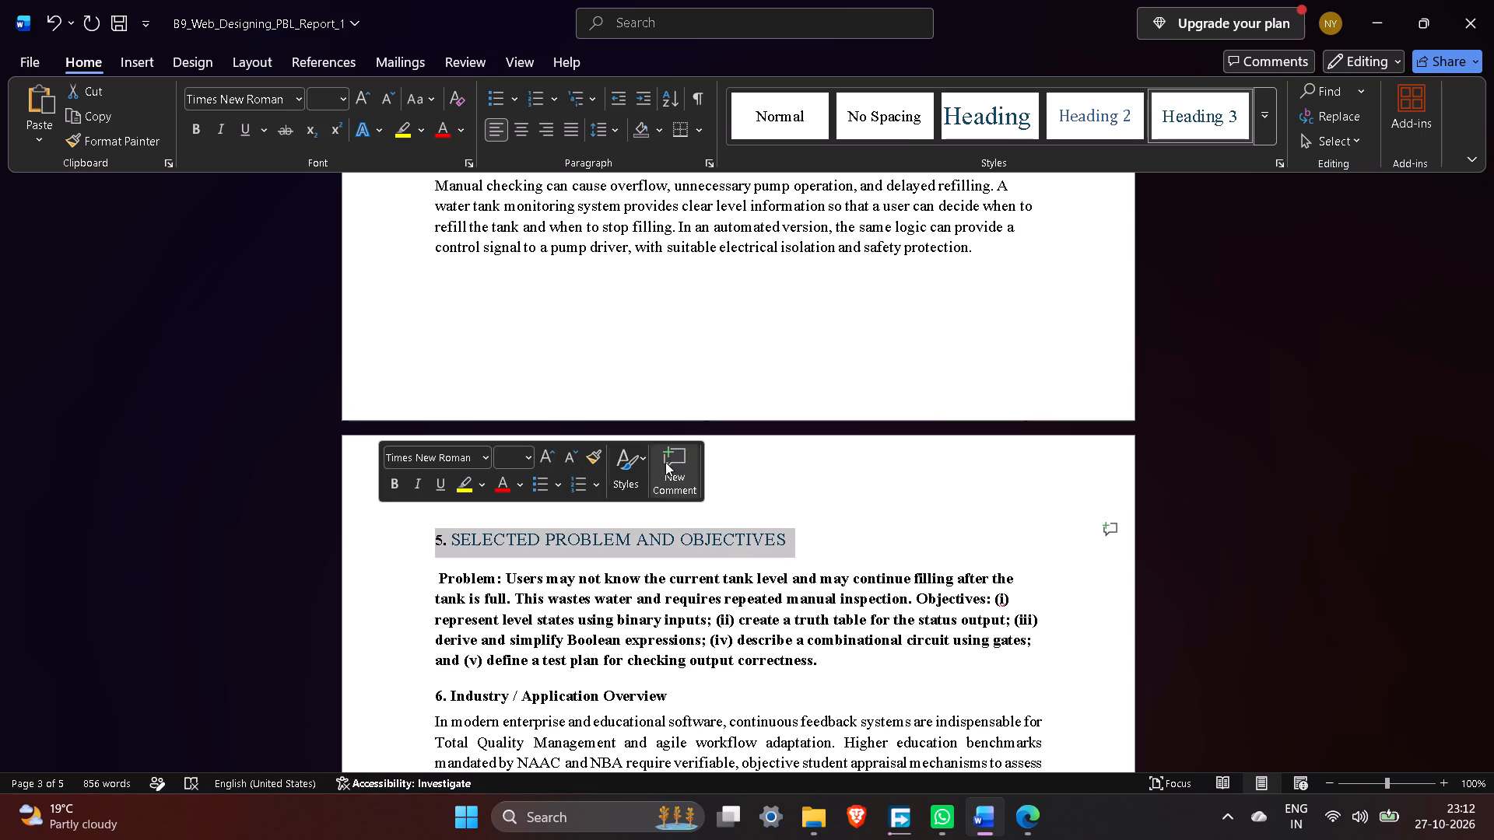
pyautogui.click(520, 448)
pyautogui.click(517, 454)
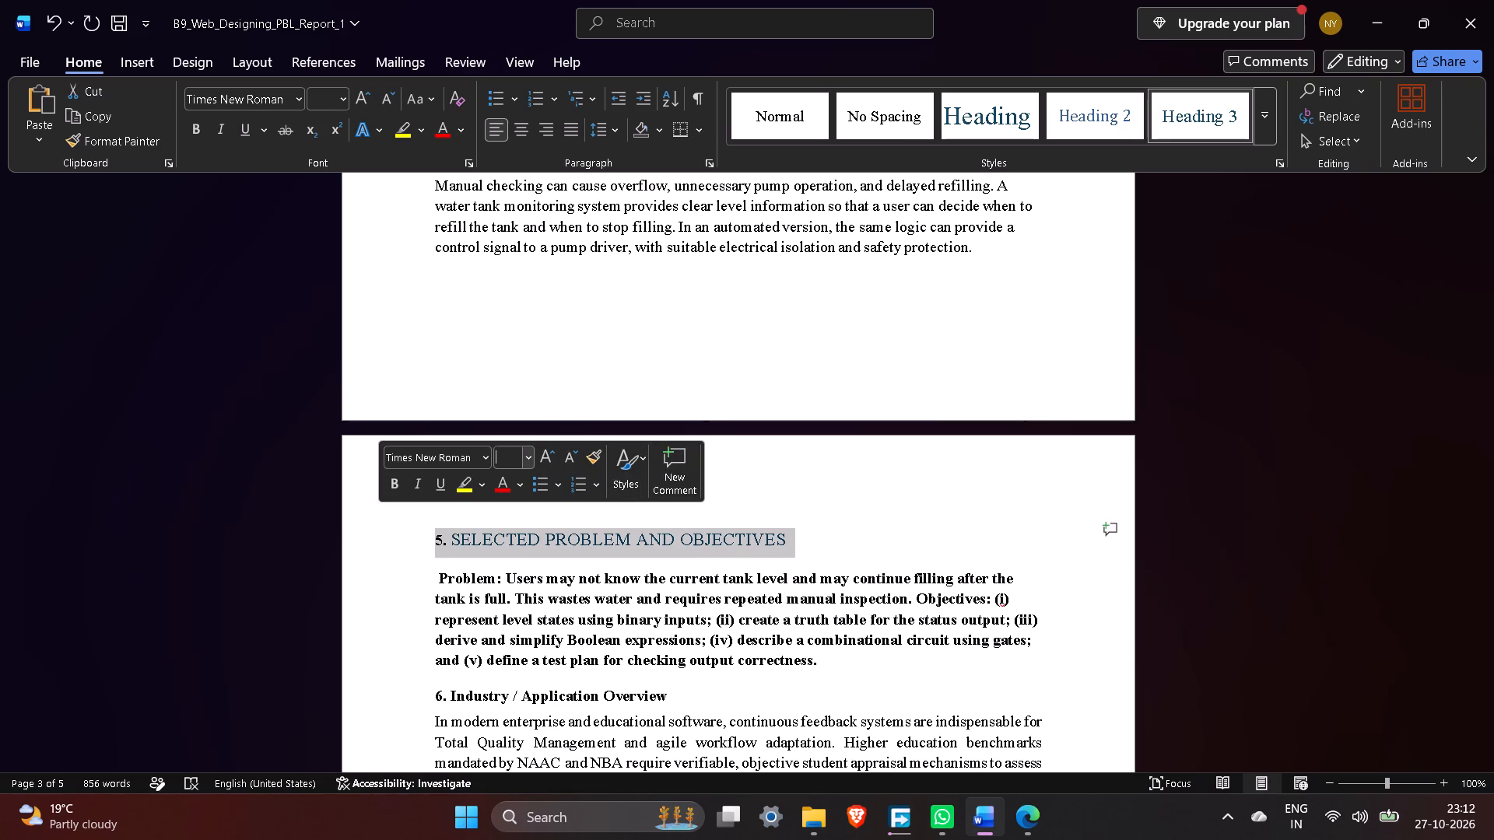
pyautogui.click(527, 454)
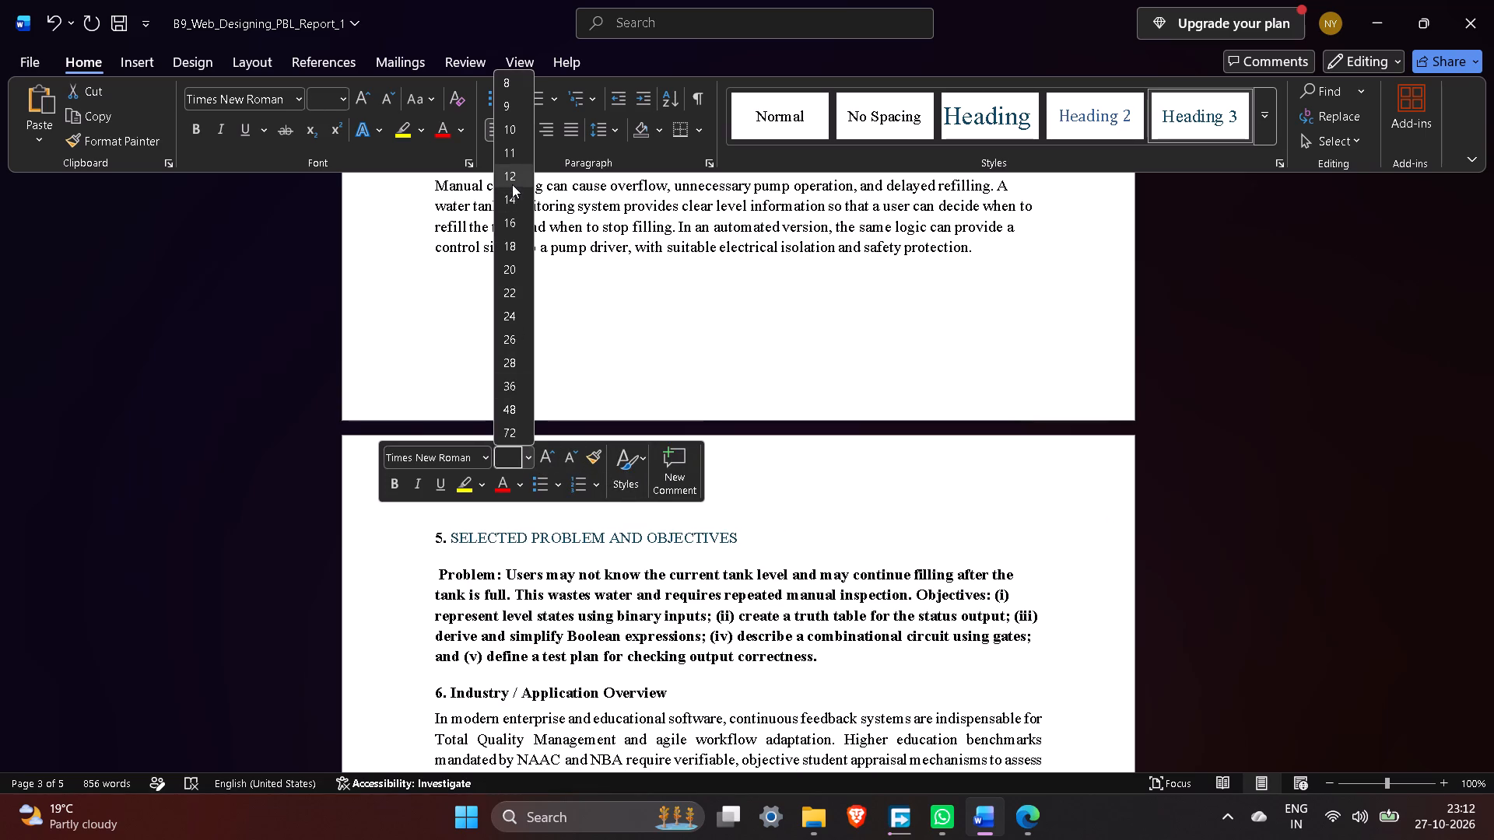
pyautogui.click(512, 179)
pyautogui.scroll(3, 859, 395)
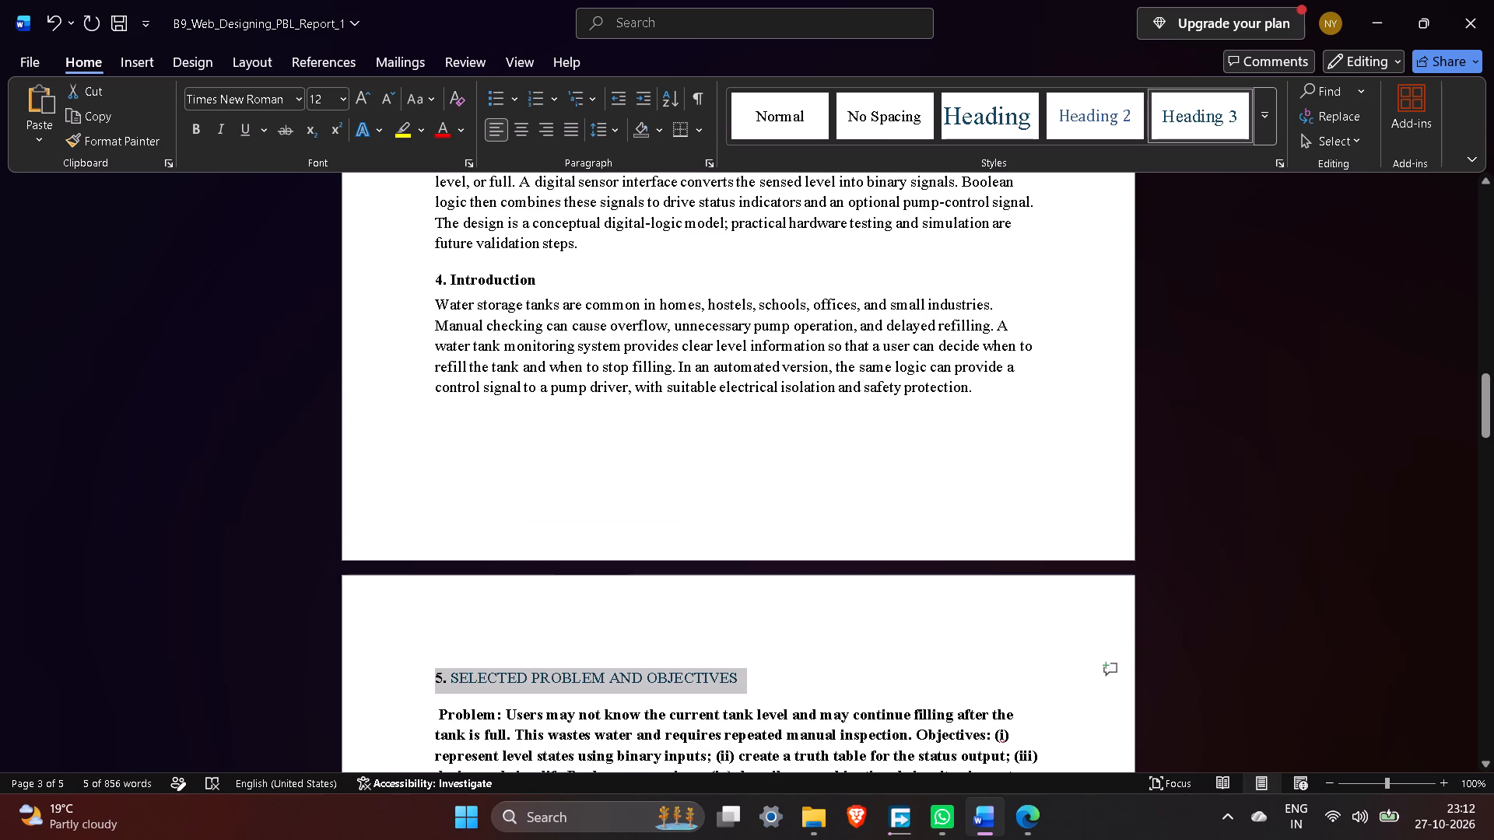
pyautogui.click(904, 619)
# Apply the Strong style to the whole "5. SELECTED PROBLEM AND OBJECTIVES" heading, including its number.
pyautogui.scroll(3, 893, 609)
pyautogui.scroll(-2, 893, 609)
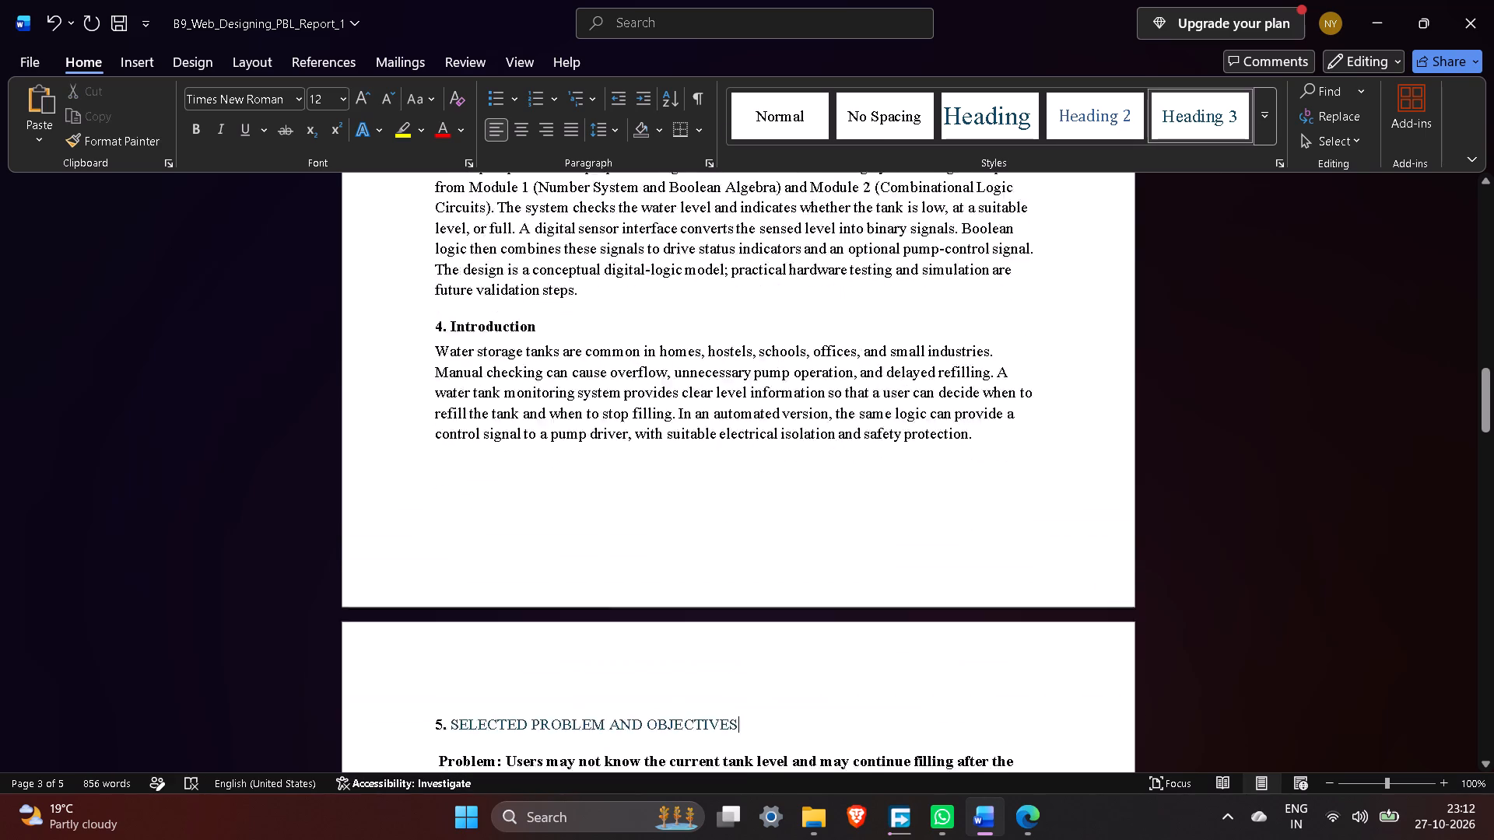
pyautogui.scroll(-2, 893, 609)
pyautogui.moveTo(740, 631); pyautogui.dragTo(553, 636)
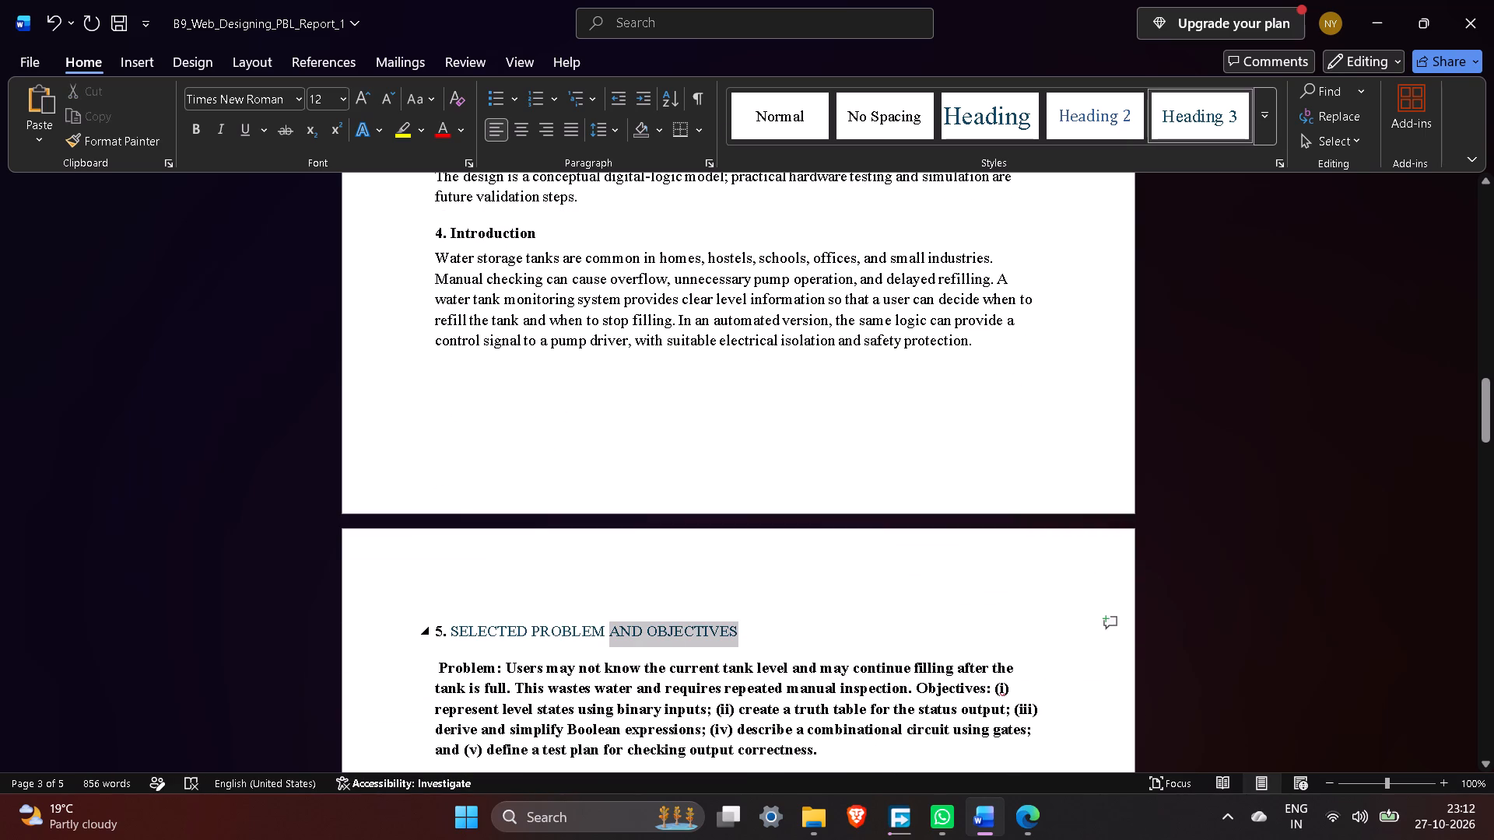
pyautogui.moveTo(553, 636); pyautogui.dragTo(437, 631)
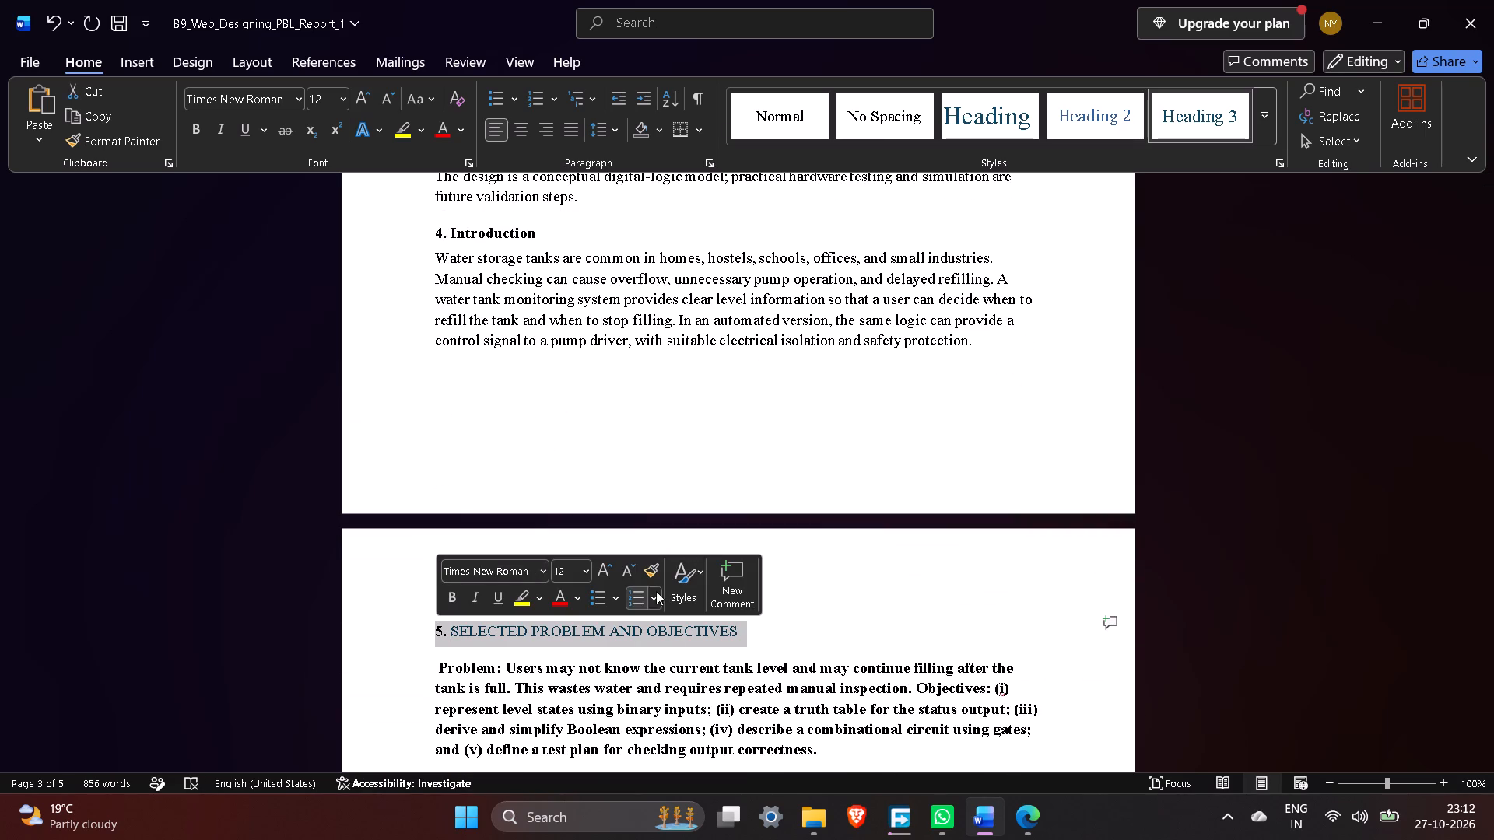
pyautogui.click(686, 596)
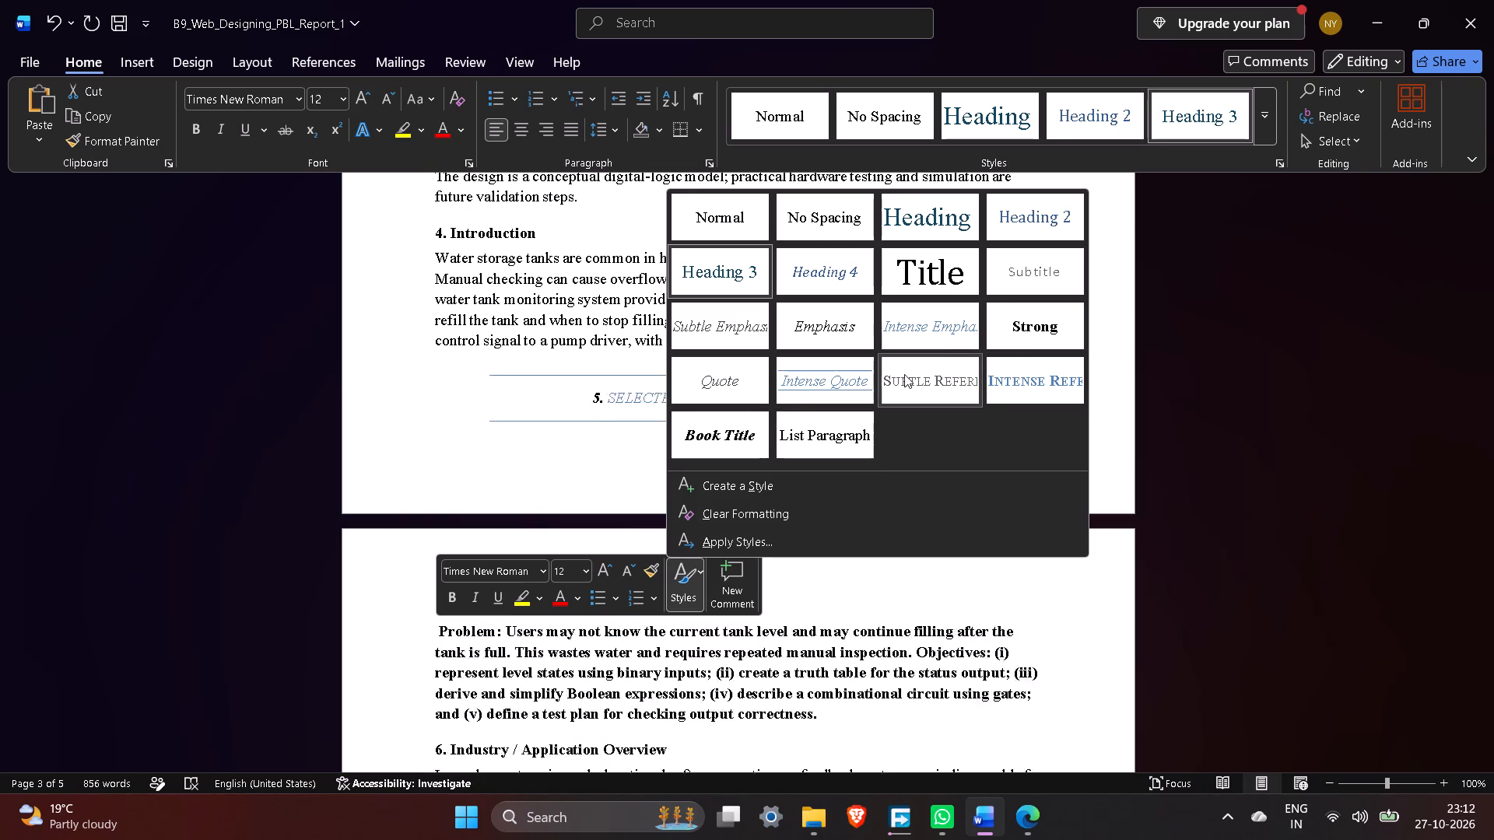
pyautogui.click(1009, 339)
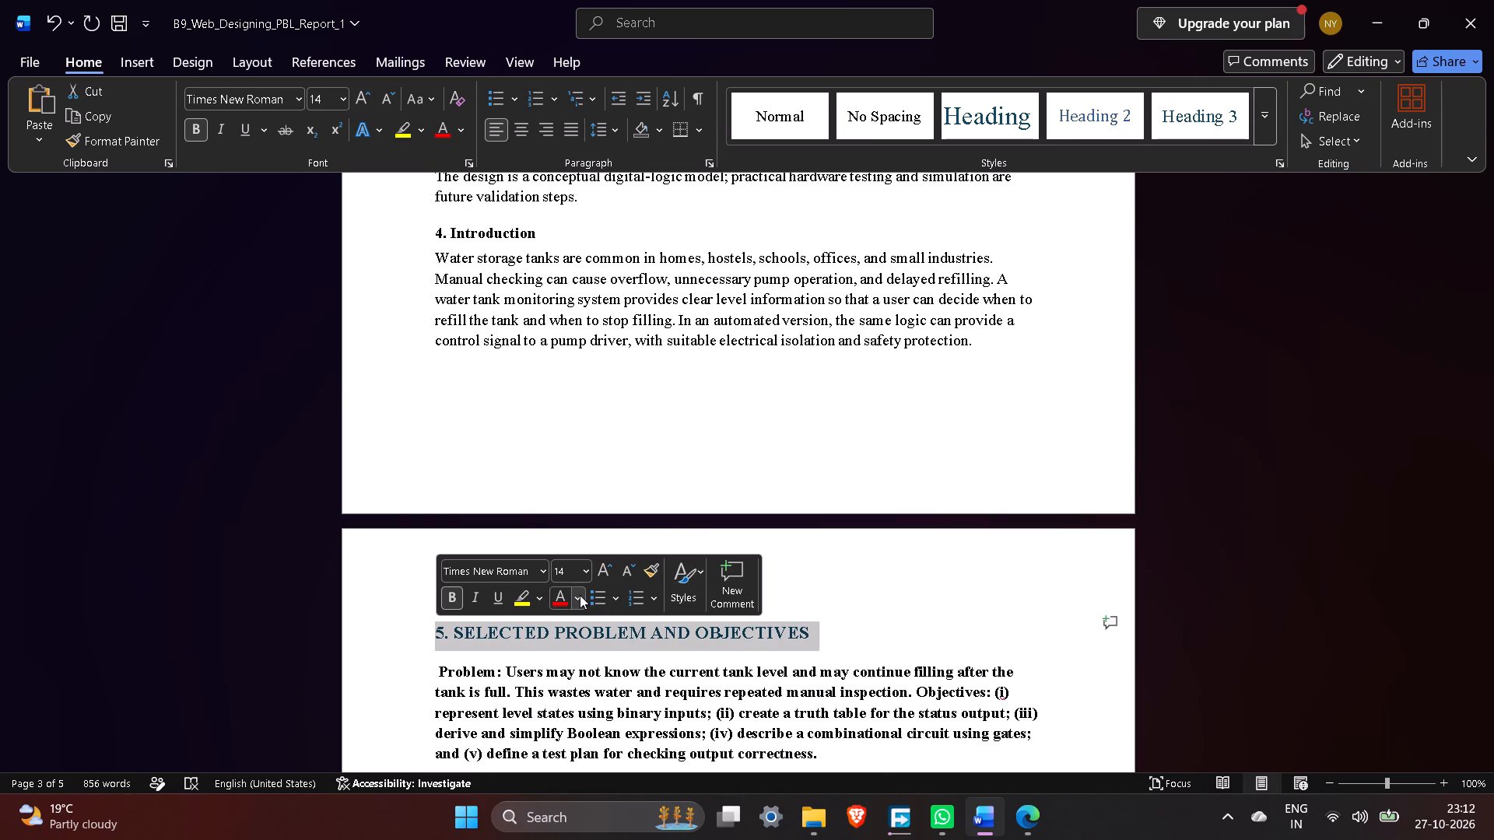
# Give the section 5 heading the darkest shade of the black theme colour and a font size of 12.
pyautogui.click(580, 595)
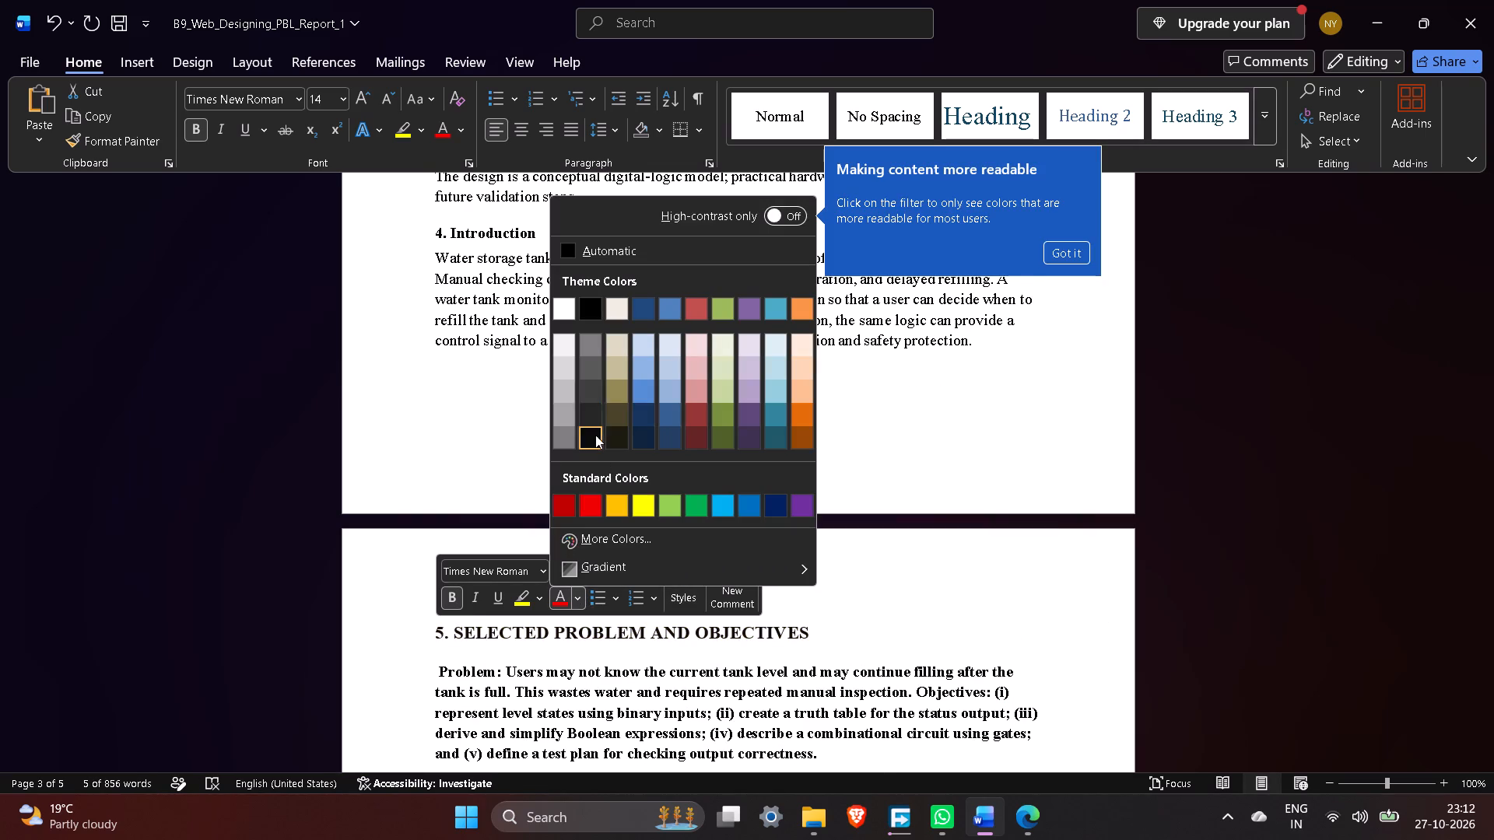
pyautogui.click(595, 435)
pyautogui.click(583, 571)
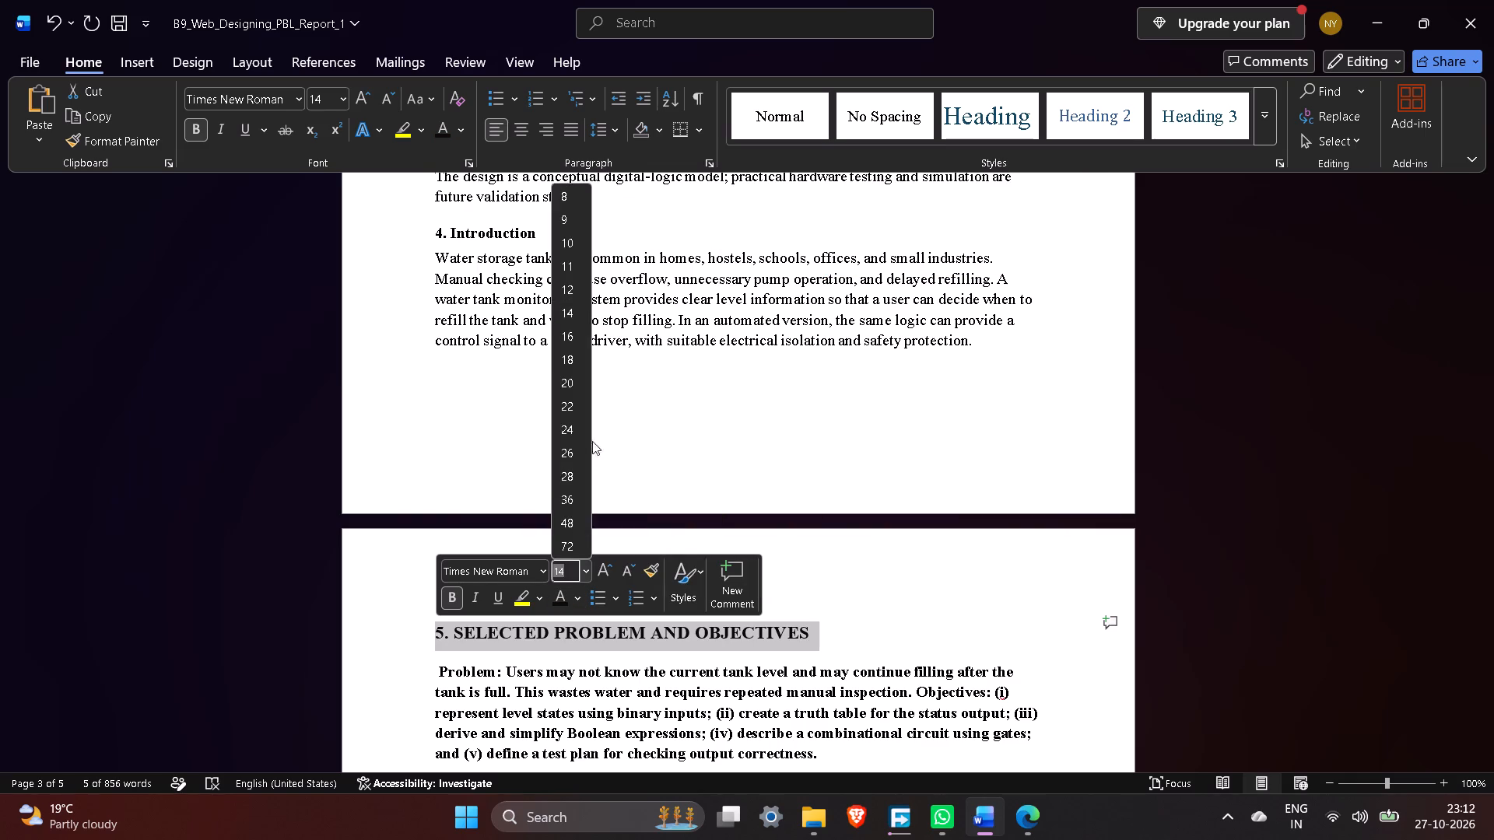
pyautogui.click(568, 283)
pyautogui.click(966, 562)
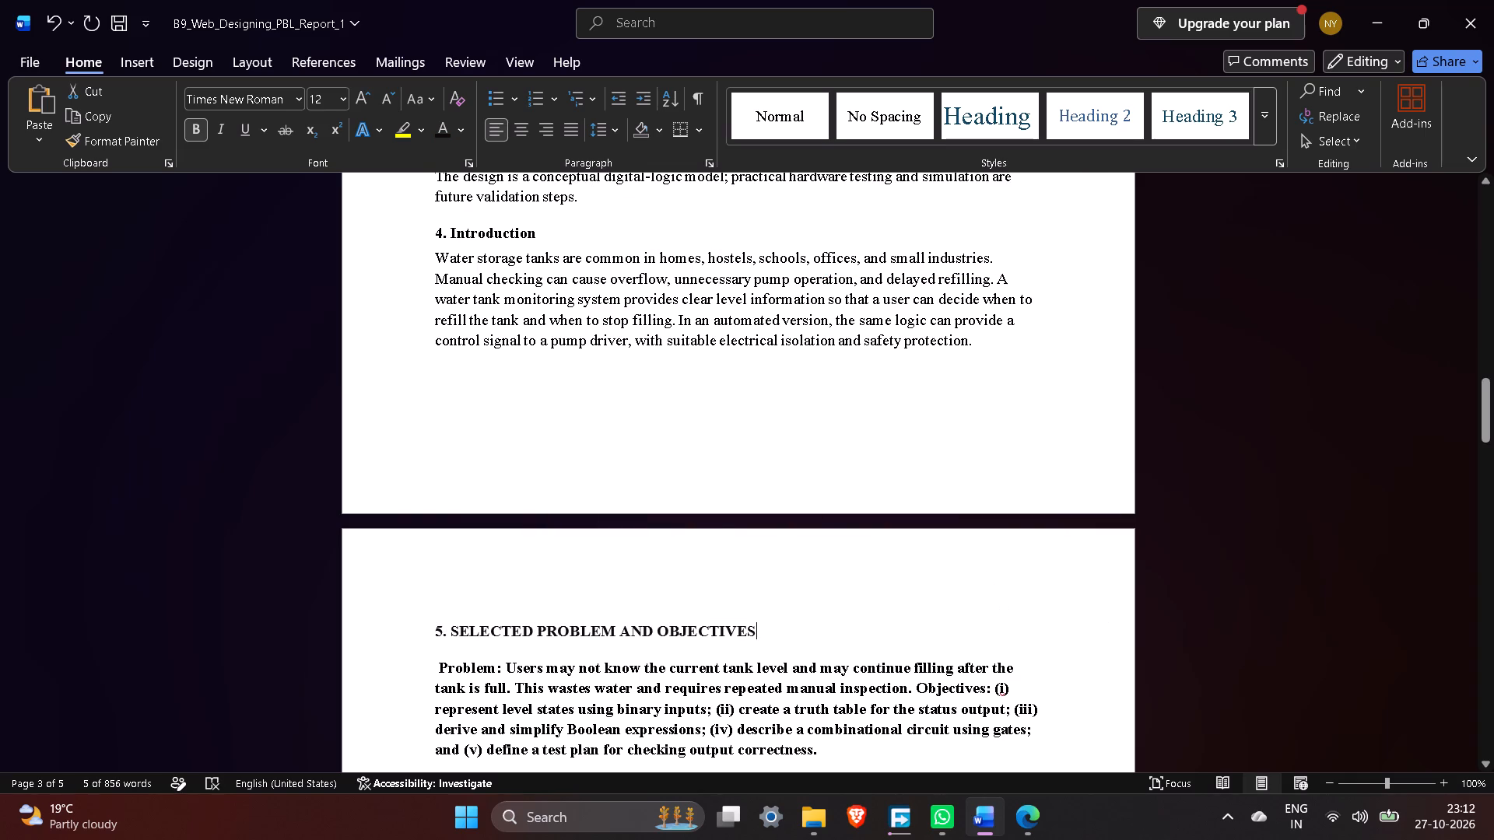
# Compare the formatting of the "5. SELECTED PROBLEM AND OBJECTIVES" heading with that of the "4. Introduction" heading.
pyautogui.scroll(-3, 611, 470)
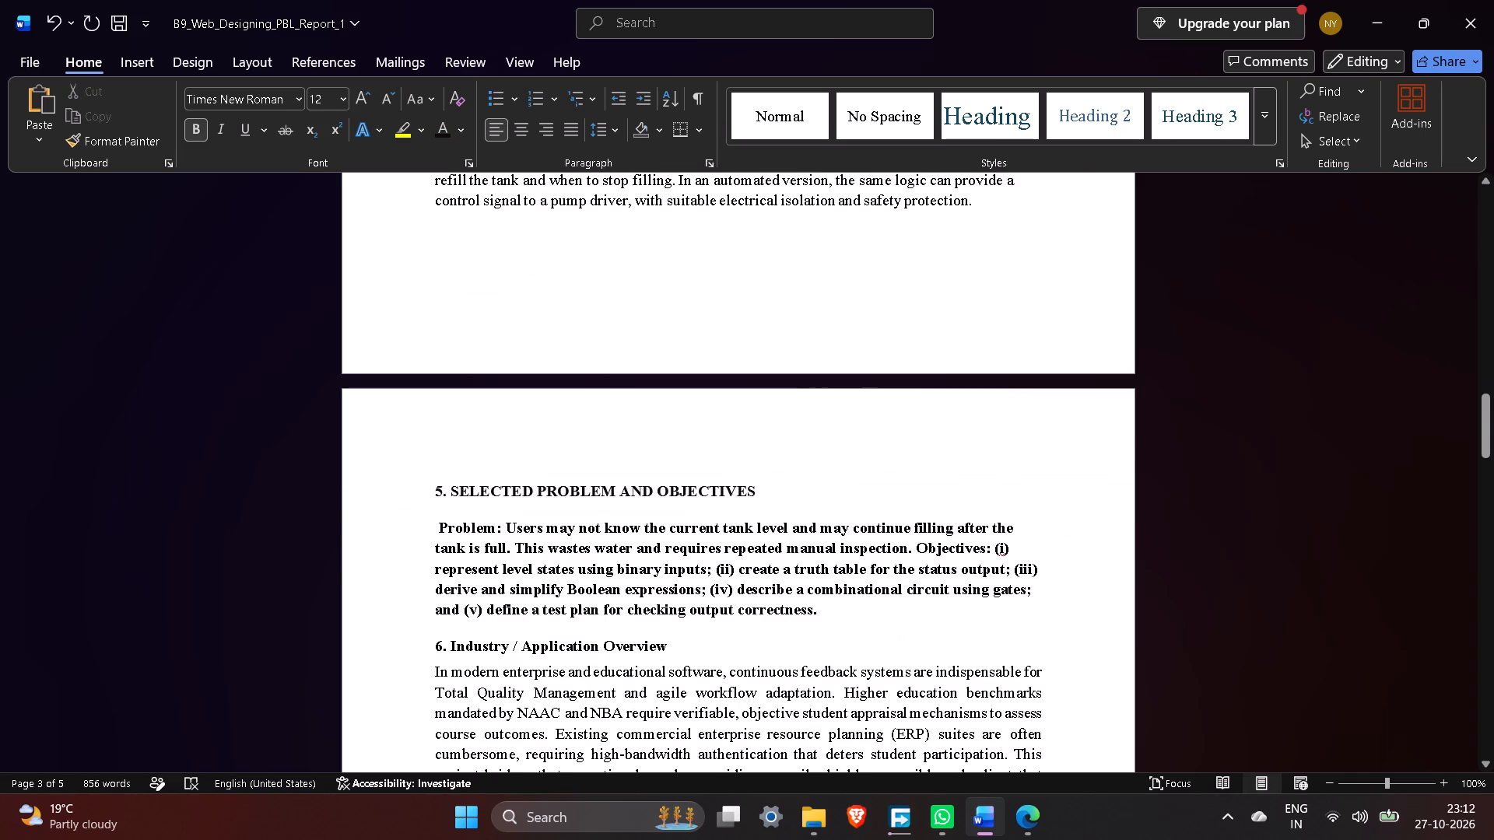
pyautogui.scroll(13, 611, 470)
pyautogui.scroll(-2, 611, 470)
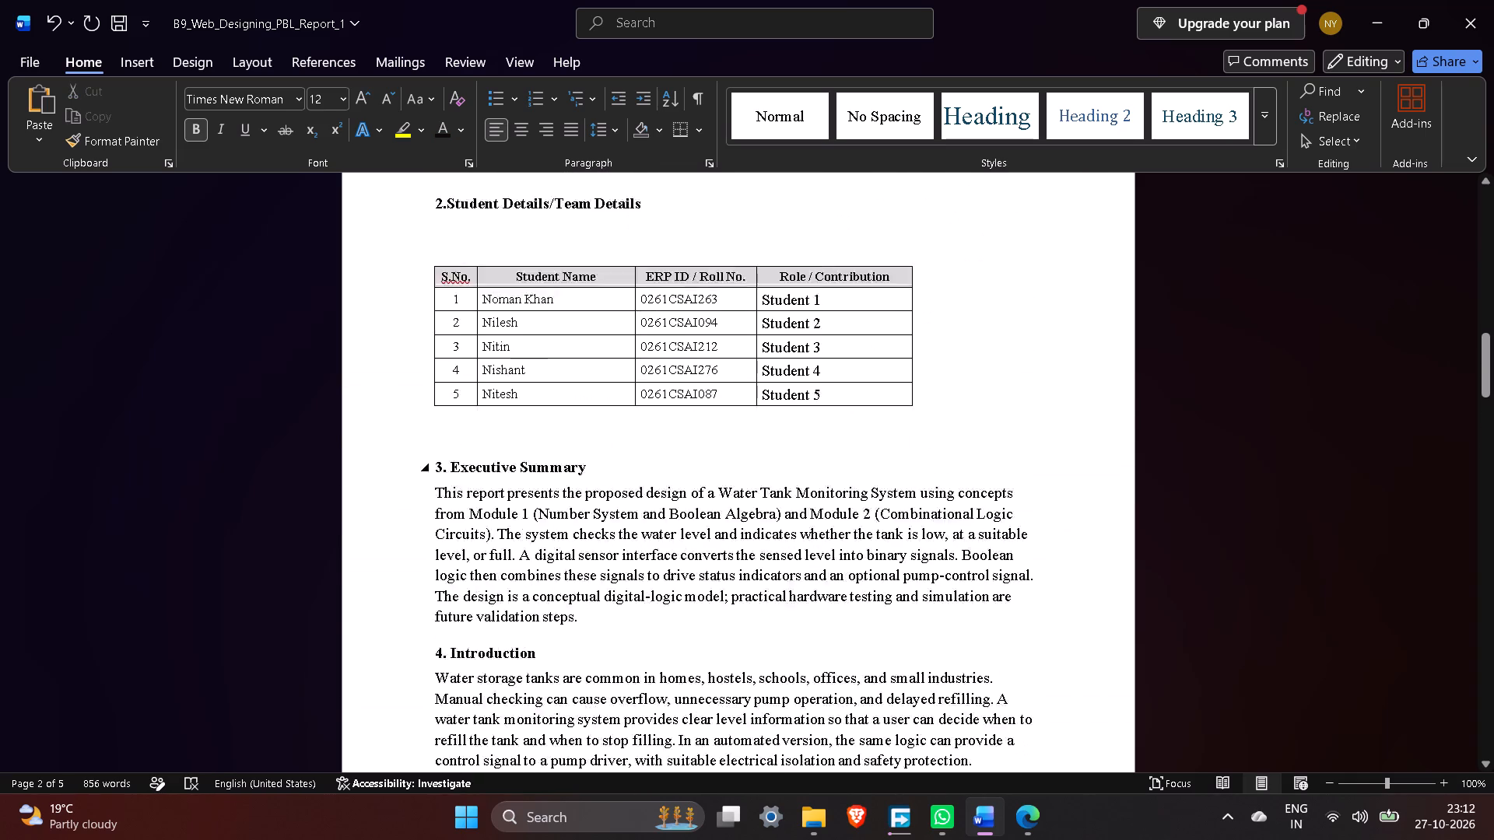
pyautogui.scroll(-13, 611, 471)
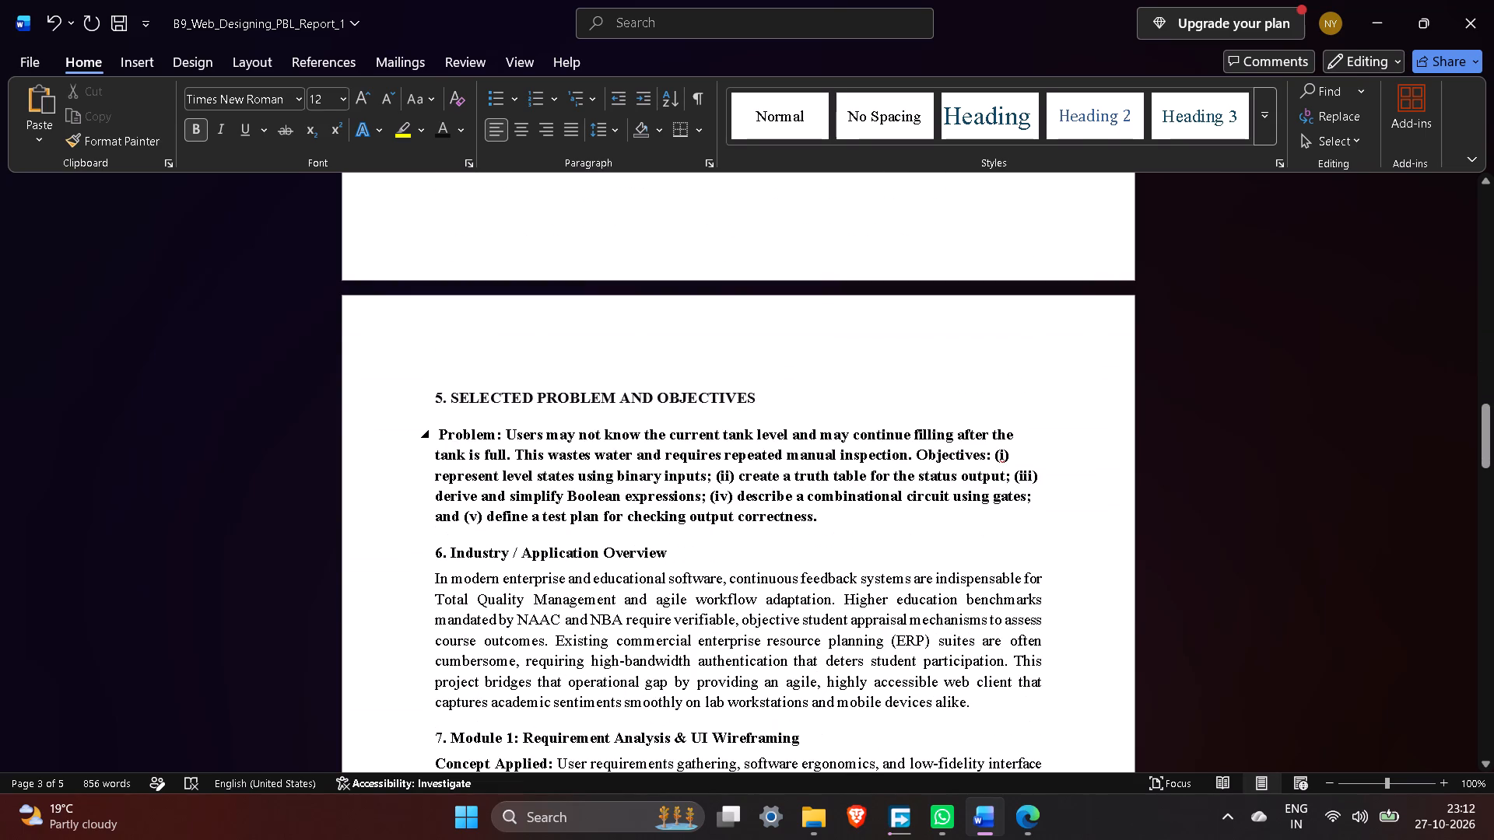
pyautogui.moveTo(745, 397); pyautogui.dragTo(441, 392)
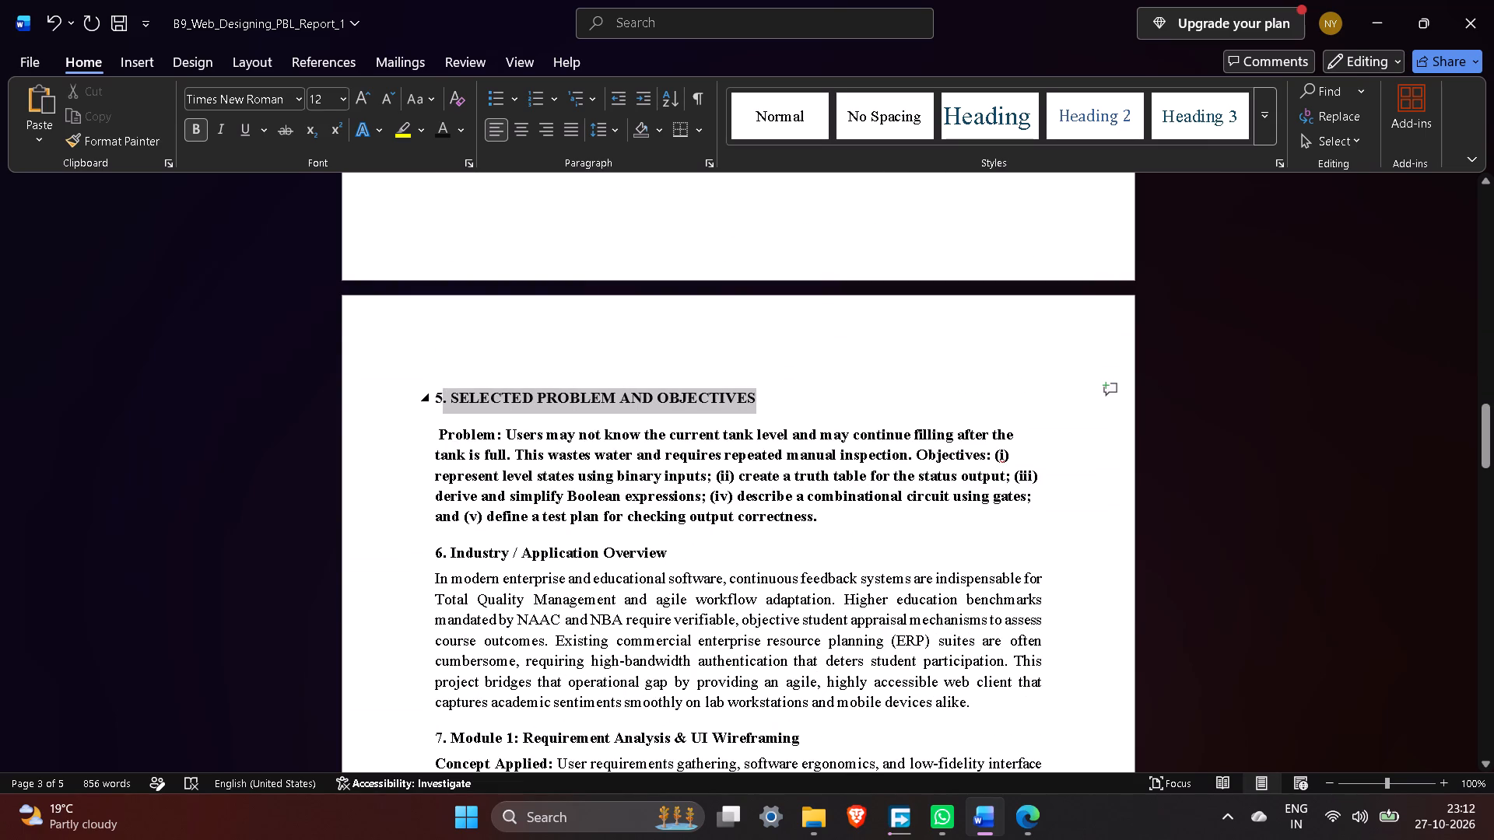
pyautogui.moveTo(441, 392); pyautogui.dragTo(421, 391)
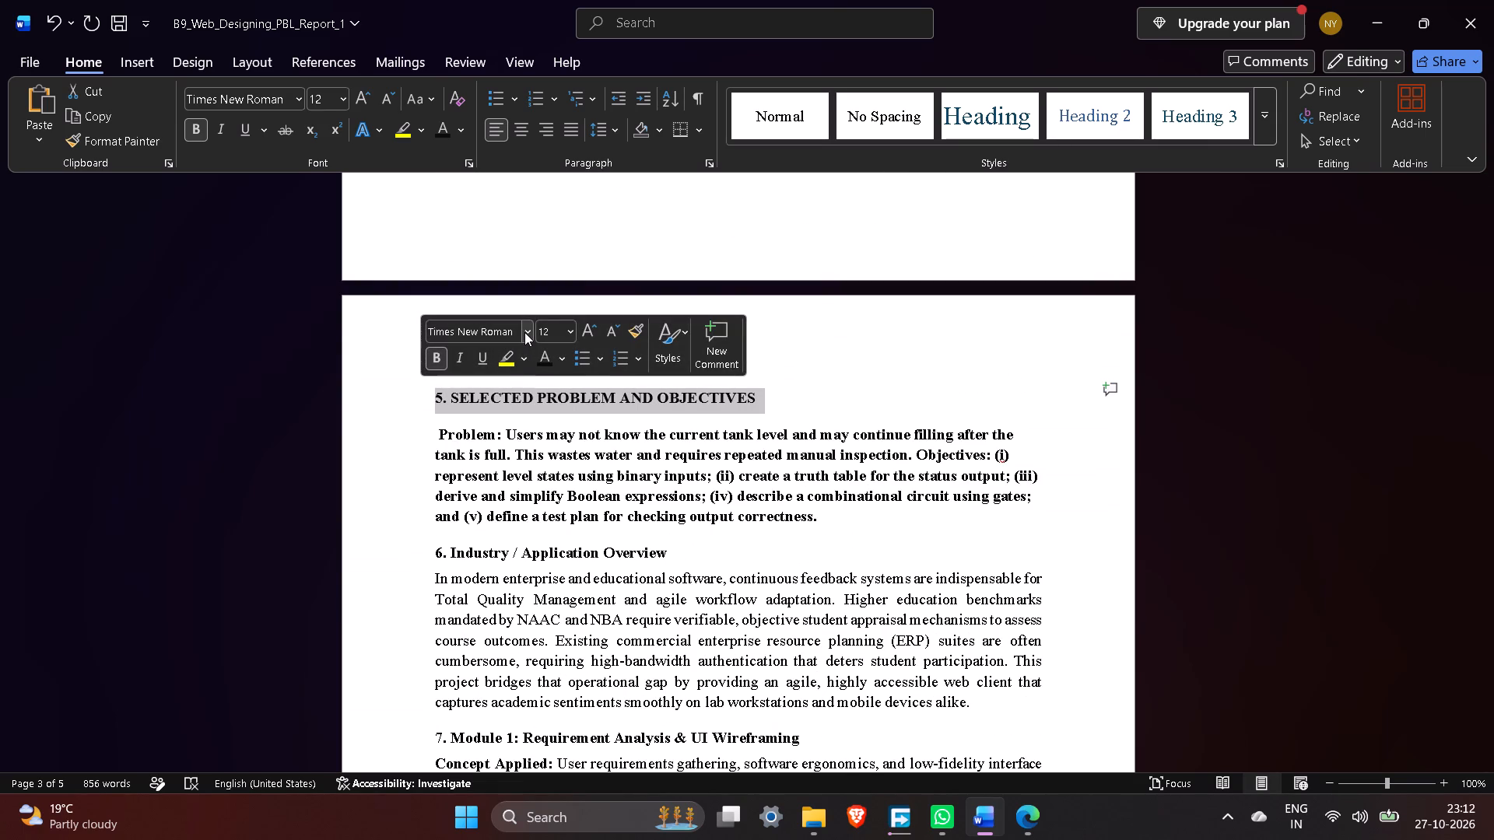
pyautogui.click(524, 332)
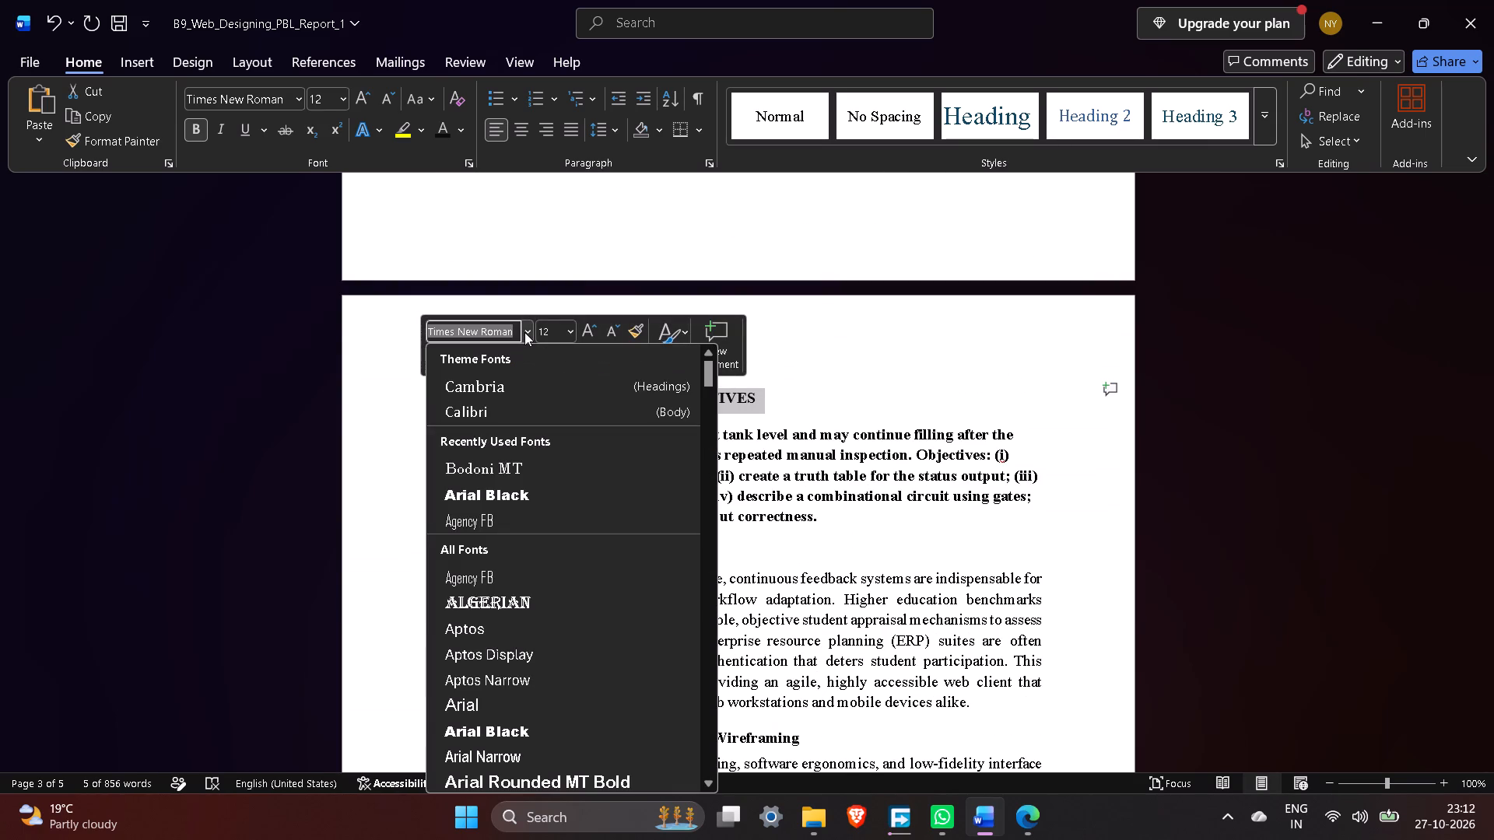
pyautogui.click(524, 332)
pyautogui.scroll(3, 925, 325)
pyautogui.scroll(3, 766, 341)
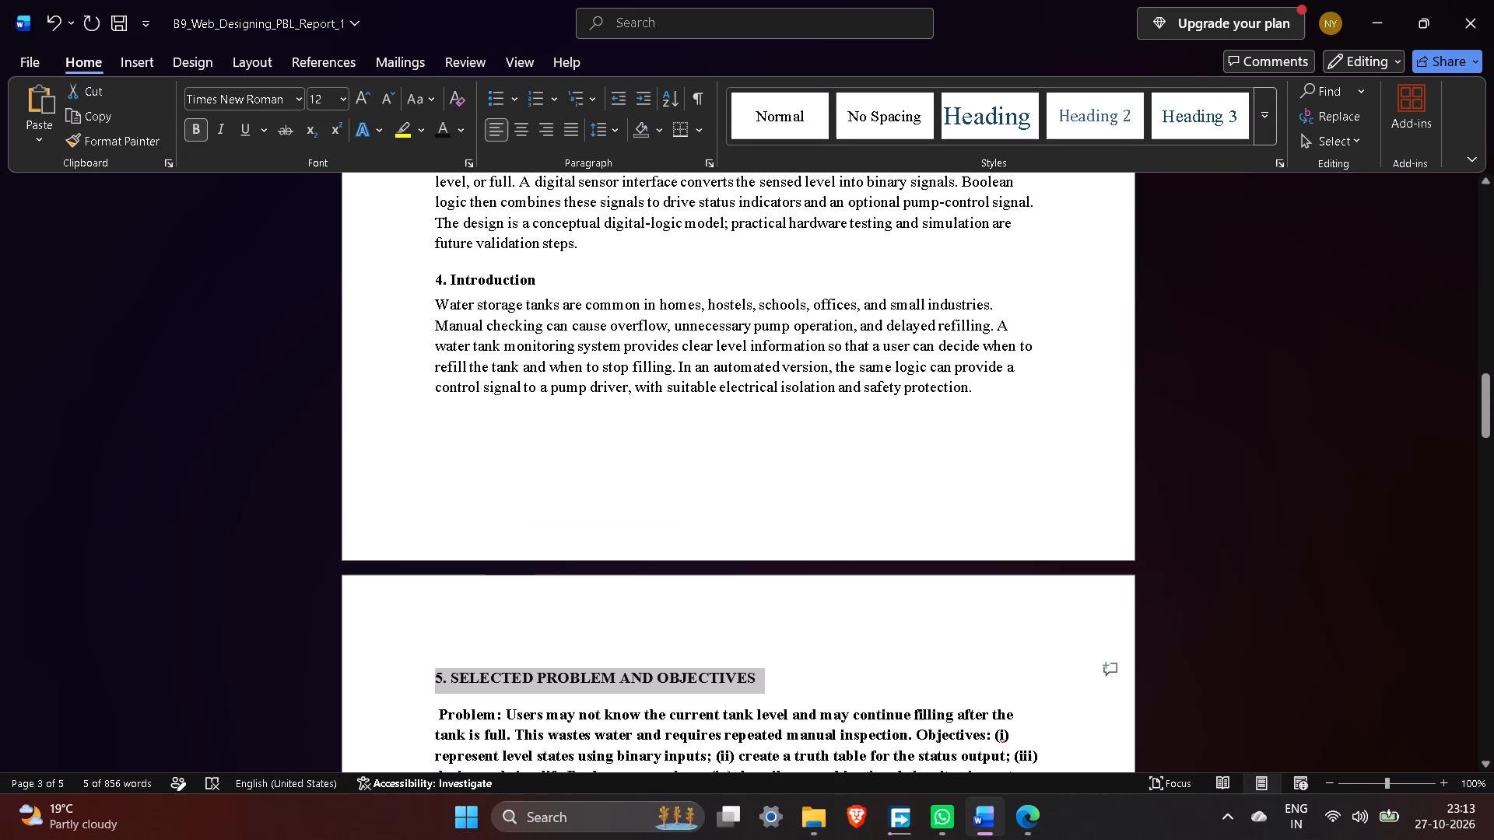
pyautogui.moveTo(552, 282); pyautogui.dragTo(389, 290)
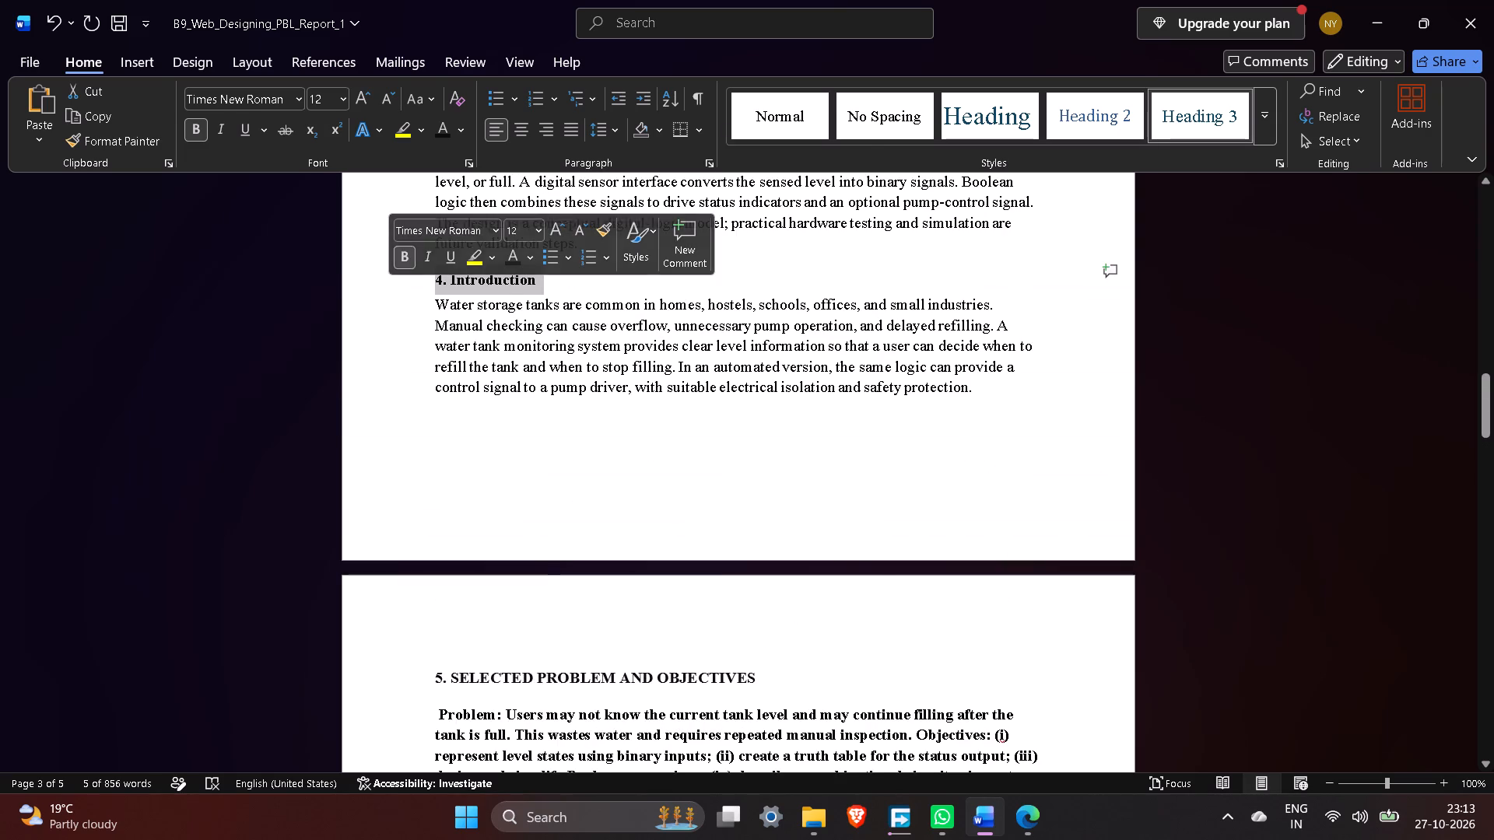
pyautogui.click(690, 534)
pyautogui.scroll(-3, 726, 544)
pyautogui.moveTo(768, 530); pyautogui.dragTo(735, 529)
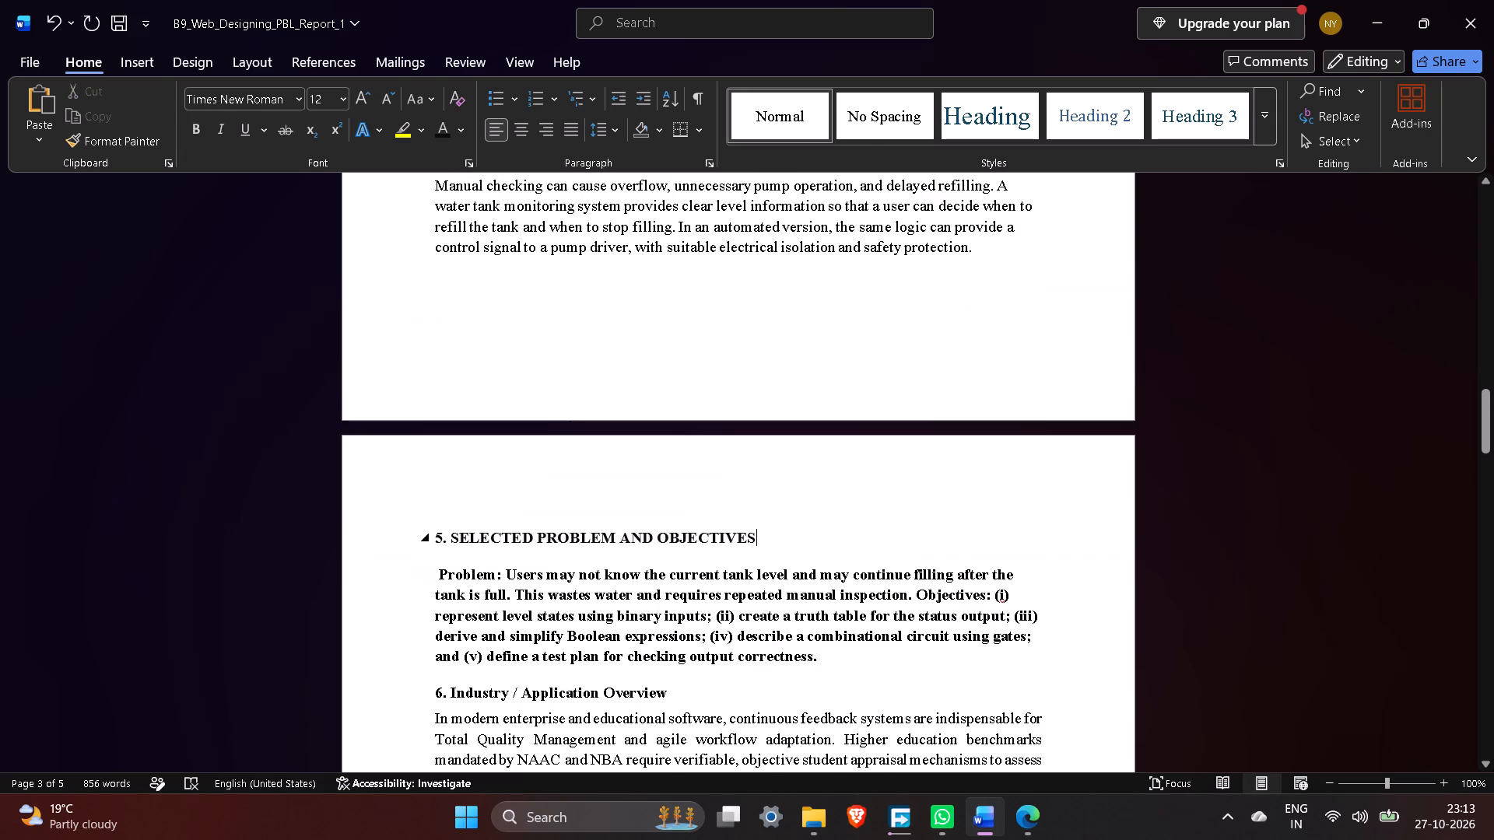
pyautogui.moveTo(735, 529); pyautogui.dragTo(470, 527)
# Apply the Normal style to the whole Problem and Objectives paragraph under the section 5 heading.
pyautogui.scroll(-1, 541, 478)
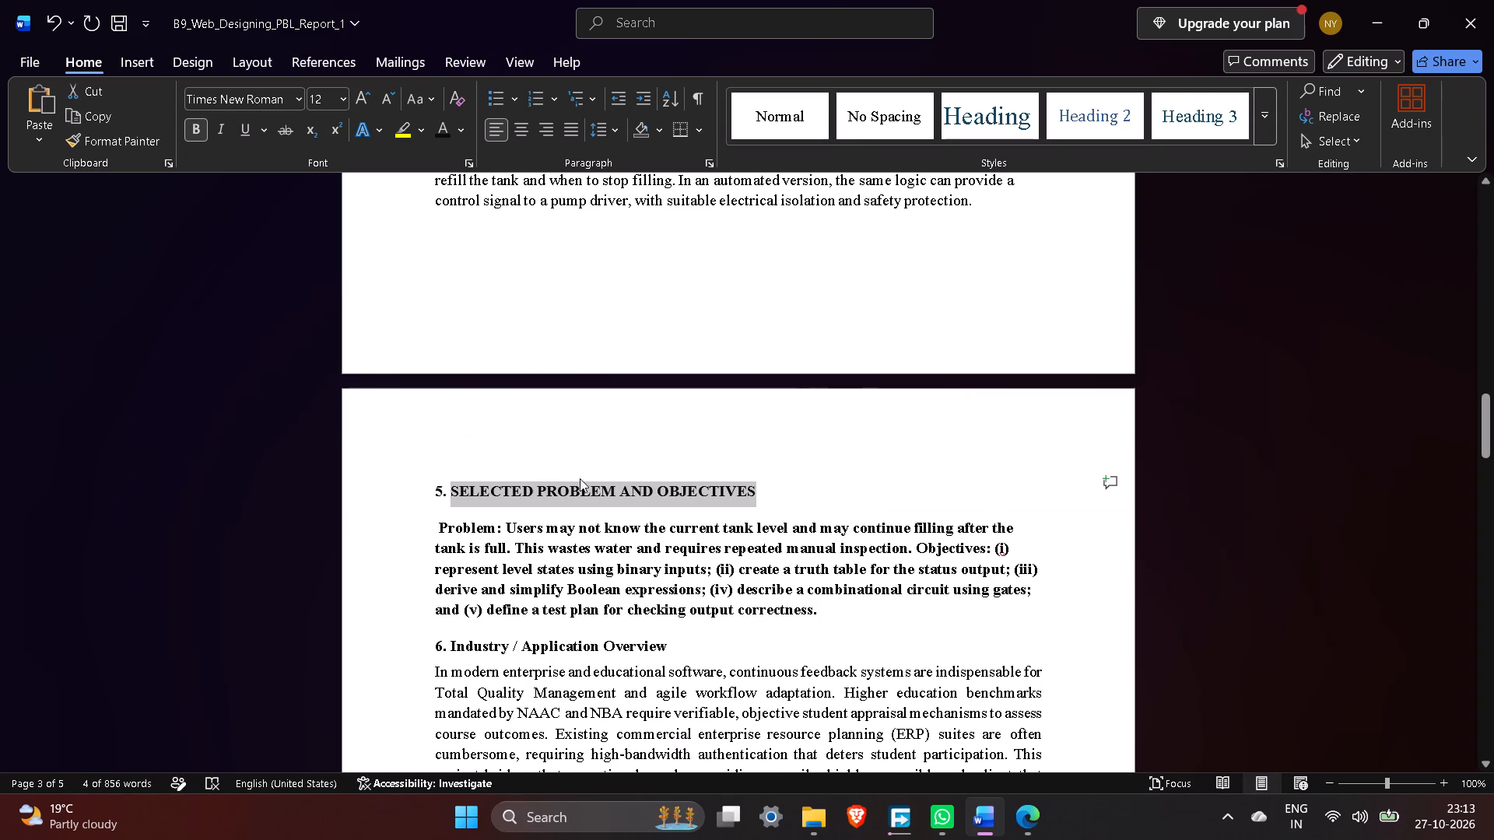
pyautogui.scroll(-2, 835, 478)
pyautogui.click(893, 478)
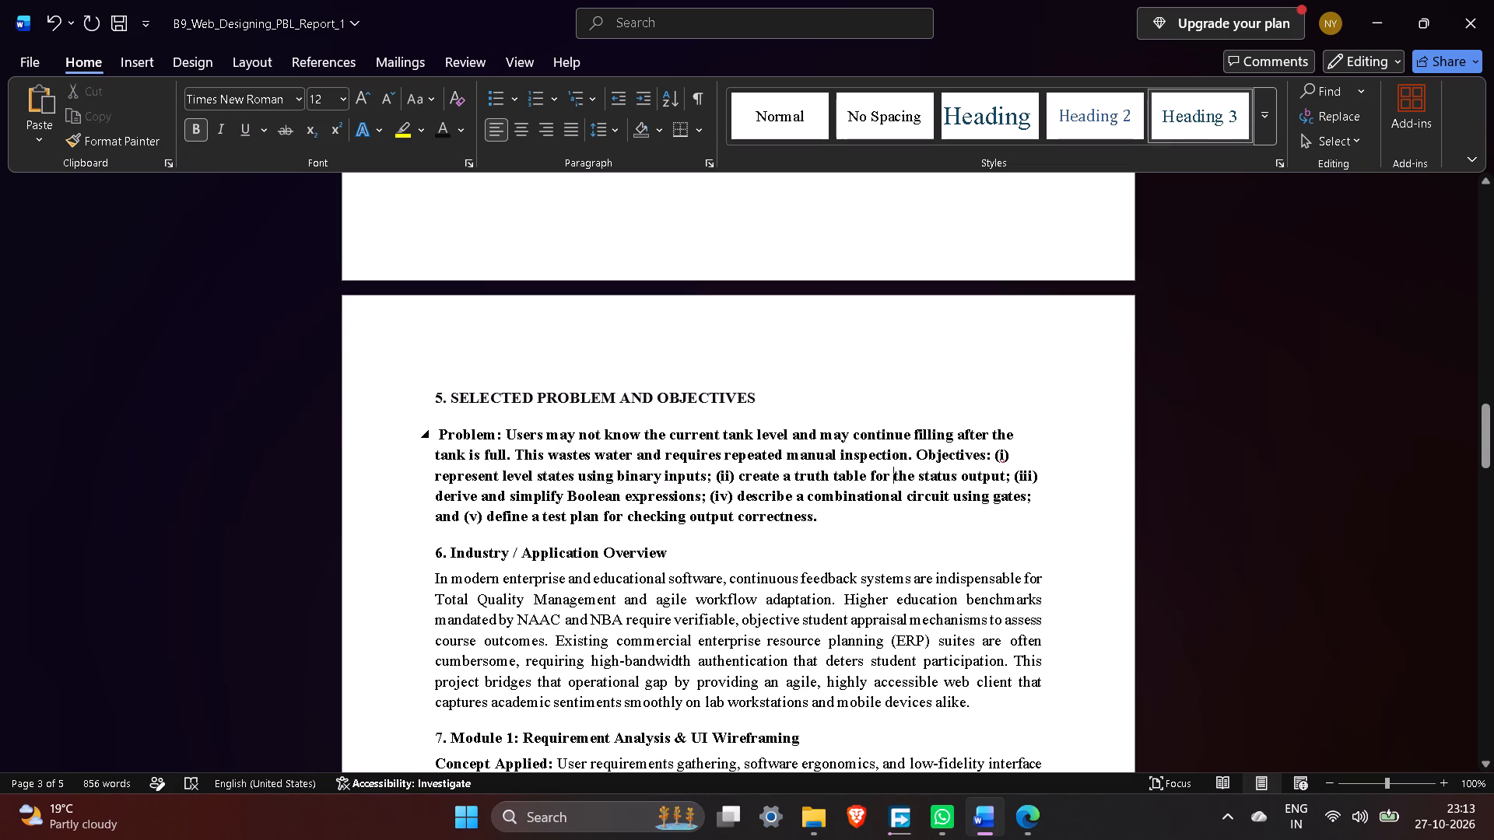
pyautogui.moveTo(439, 429); pyautogui.dragTo(708, 468)
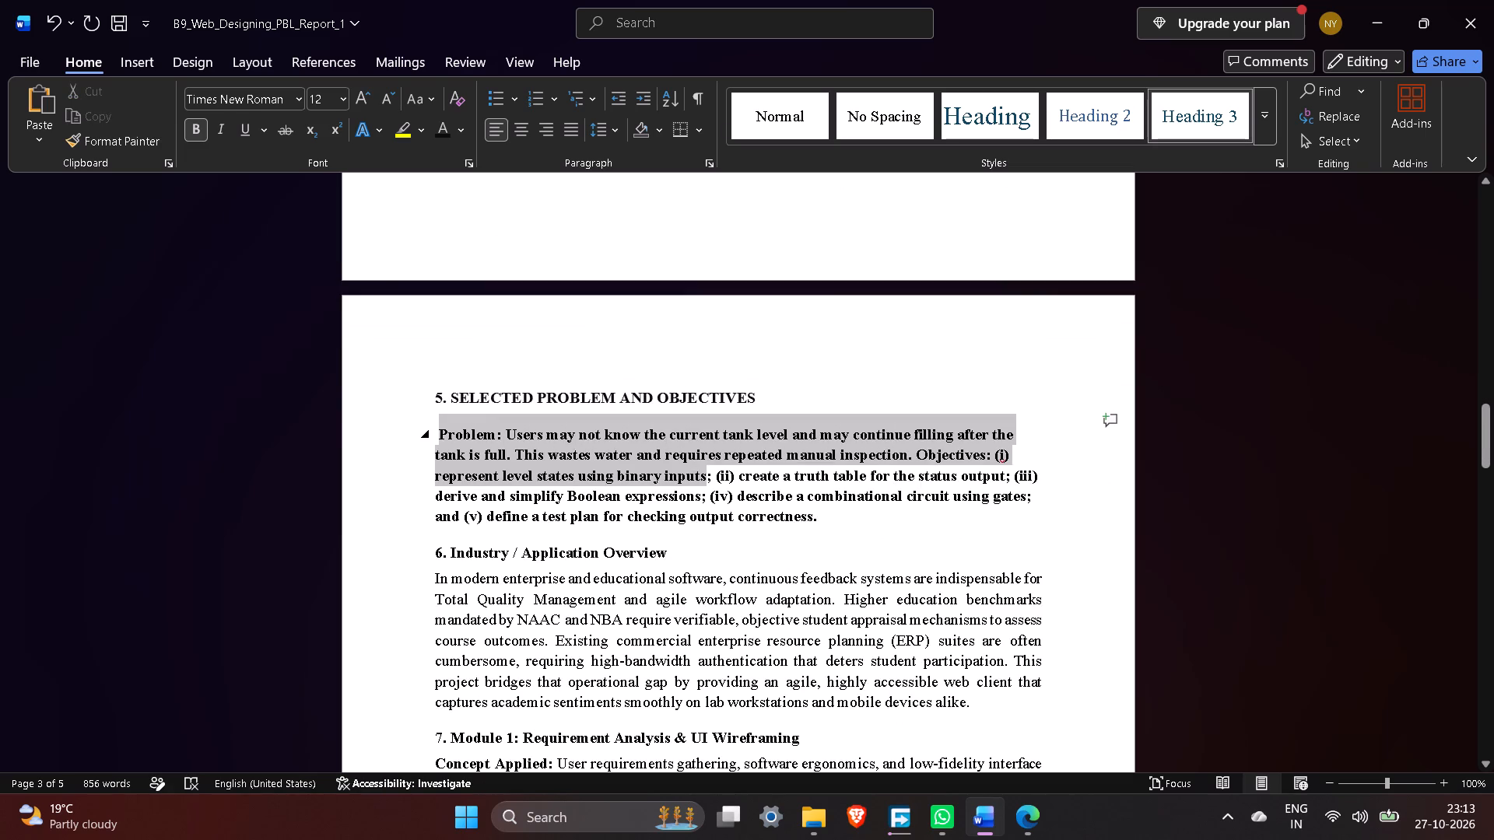
pyautogui.moveTo(708, 468); pyautogui.dragTo(870, 521)
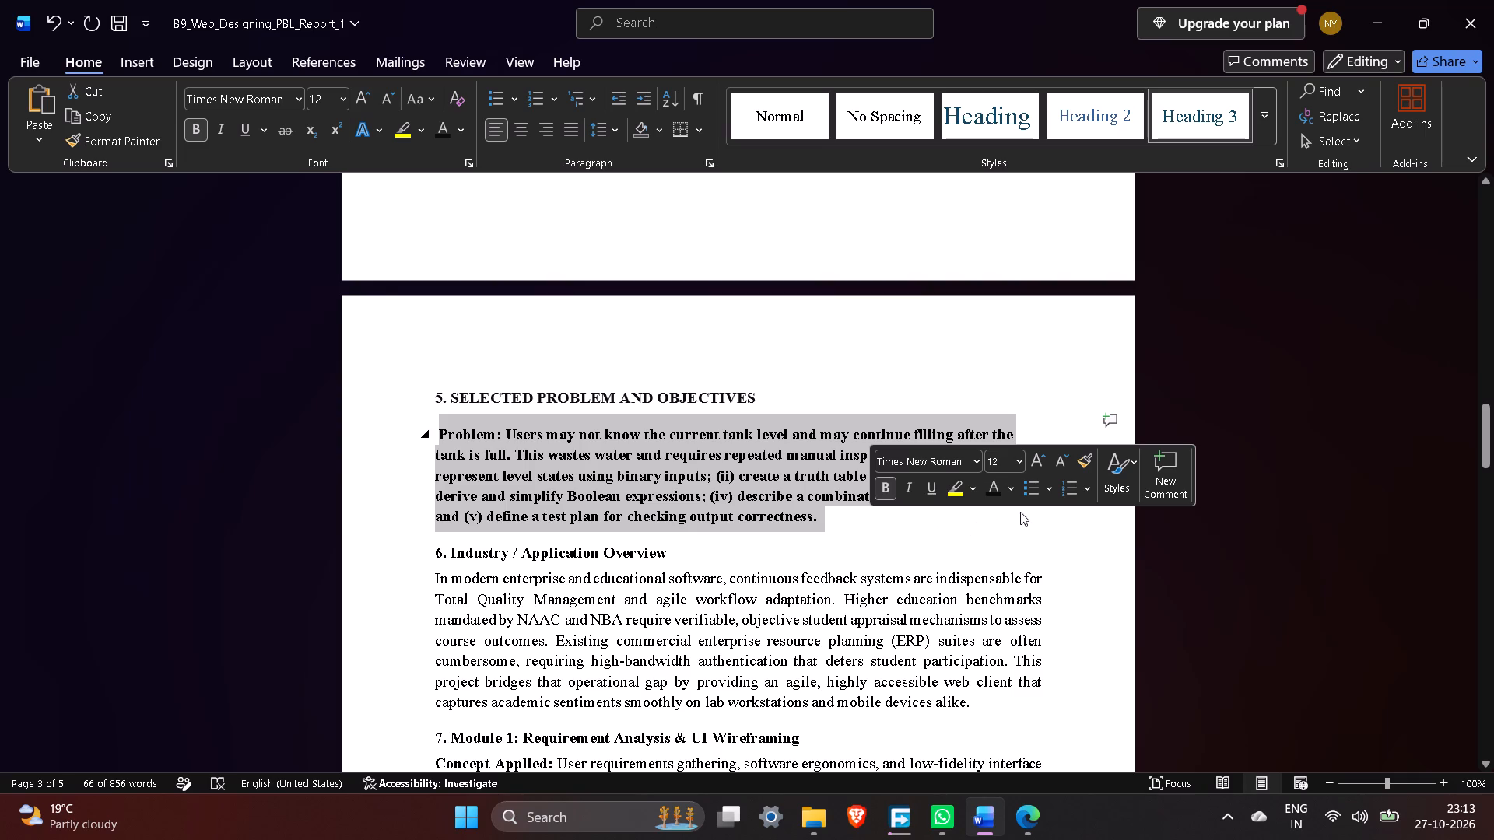
pyautogui.click(1111, 481)
pyautogui.click(1127, 105)
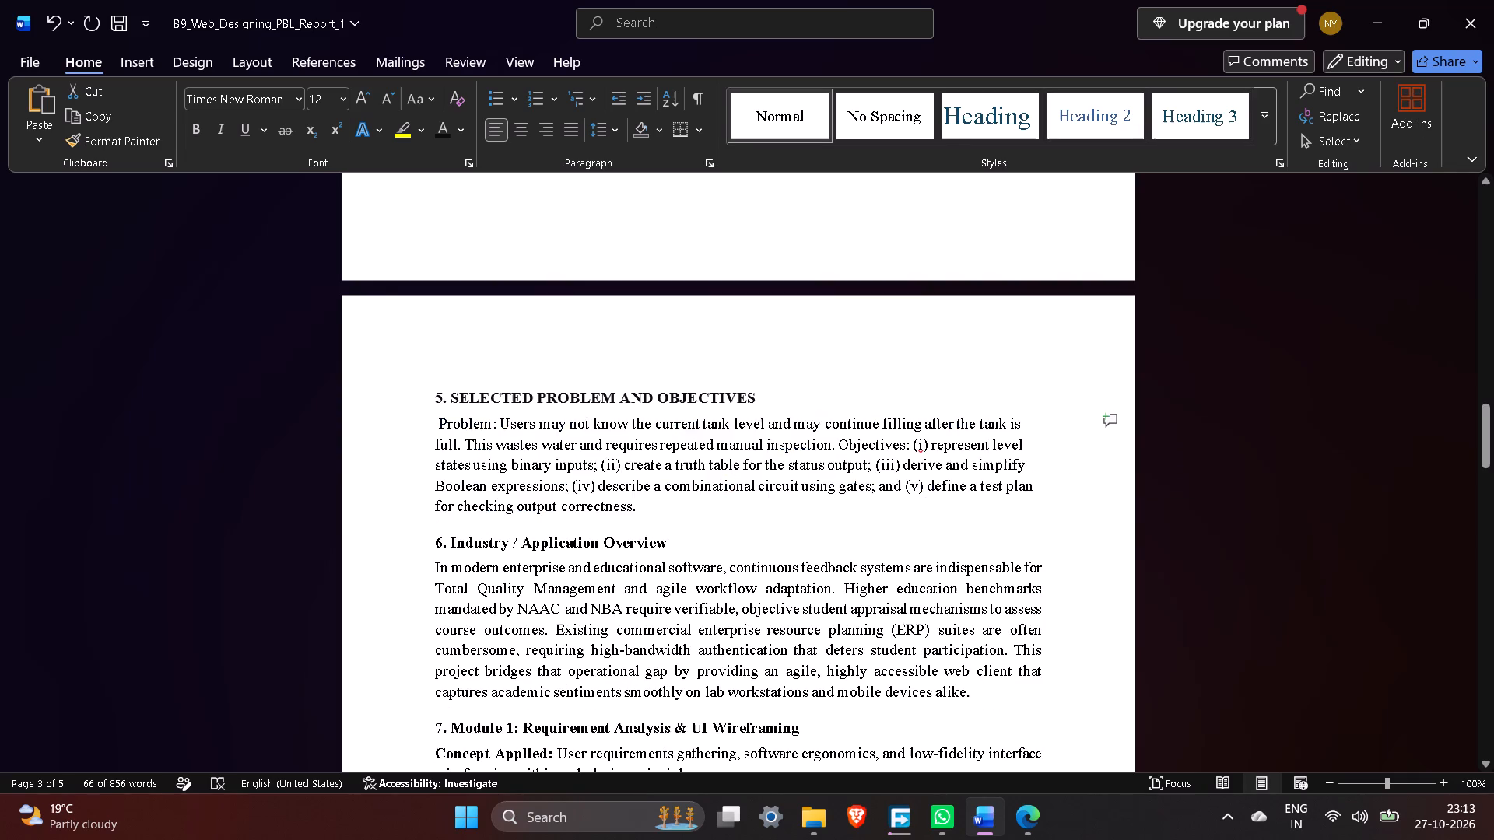
pyautogui.moveTo(949, 566); pyautogui.dragTo(940, 565)
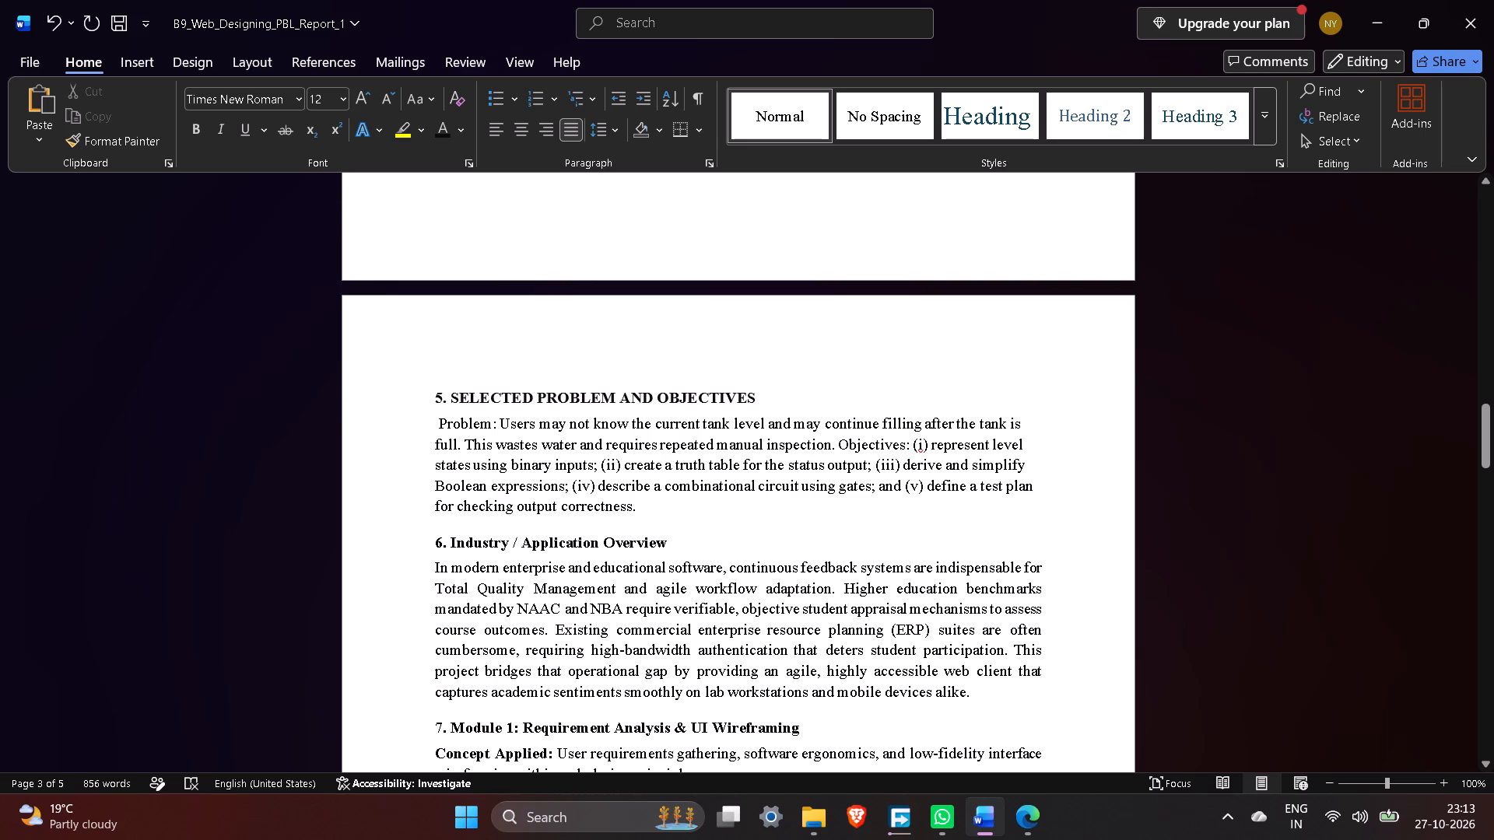
# Split the section 5 body text so that "Objectives:" starts a new paragraph.
pyautogui.click(836, 443)
pyautogui.press('Return')
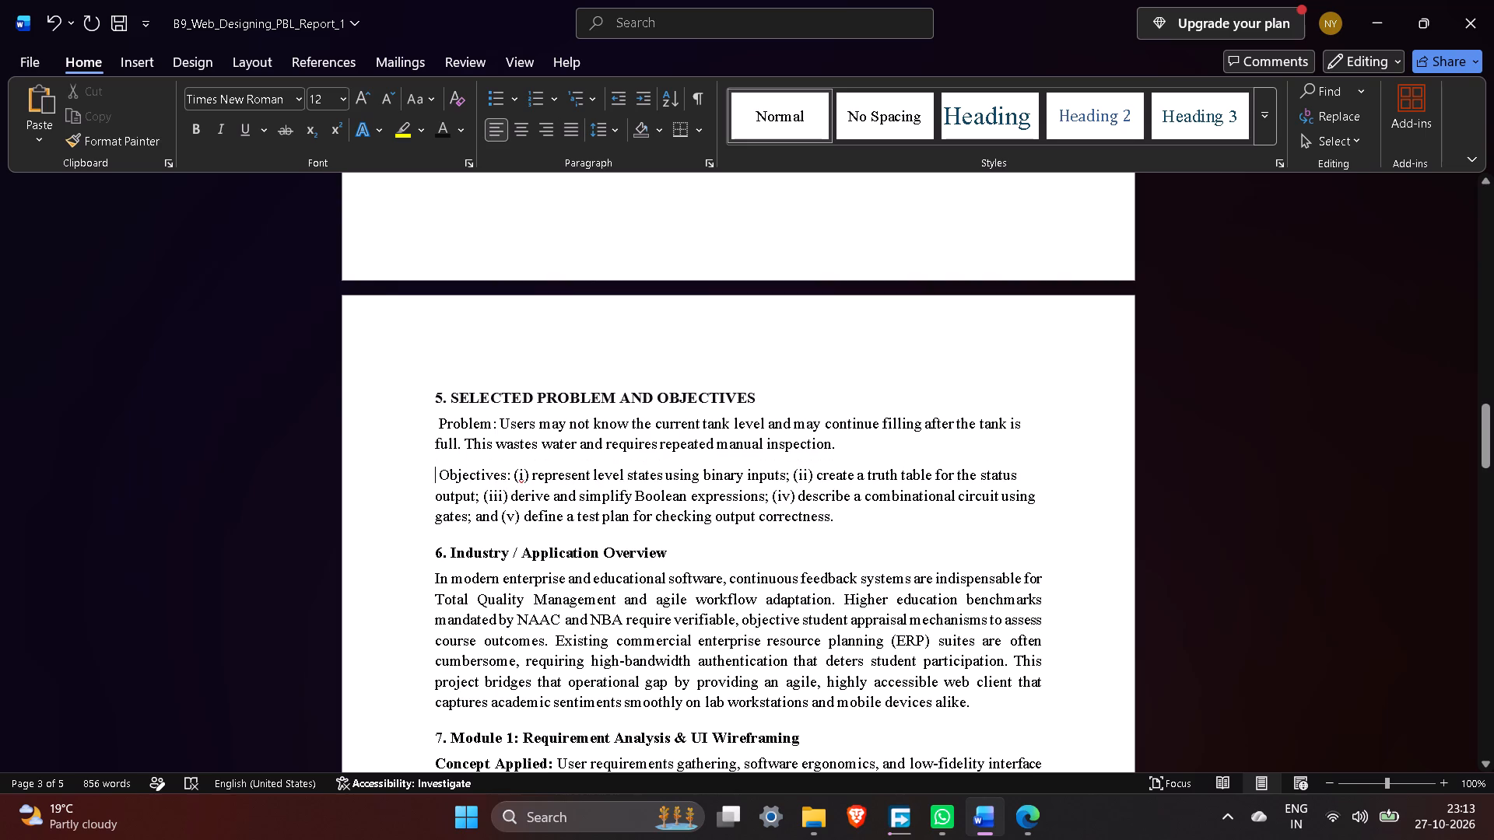
# Compare the IOT report PDF in Edge with sections 3 to 7 of the Word report.
pyautogui.click(1031, 818)
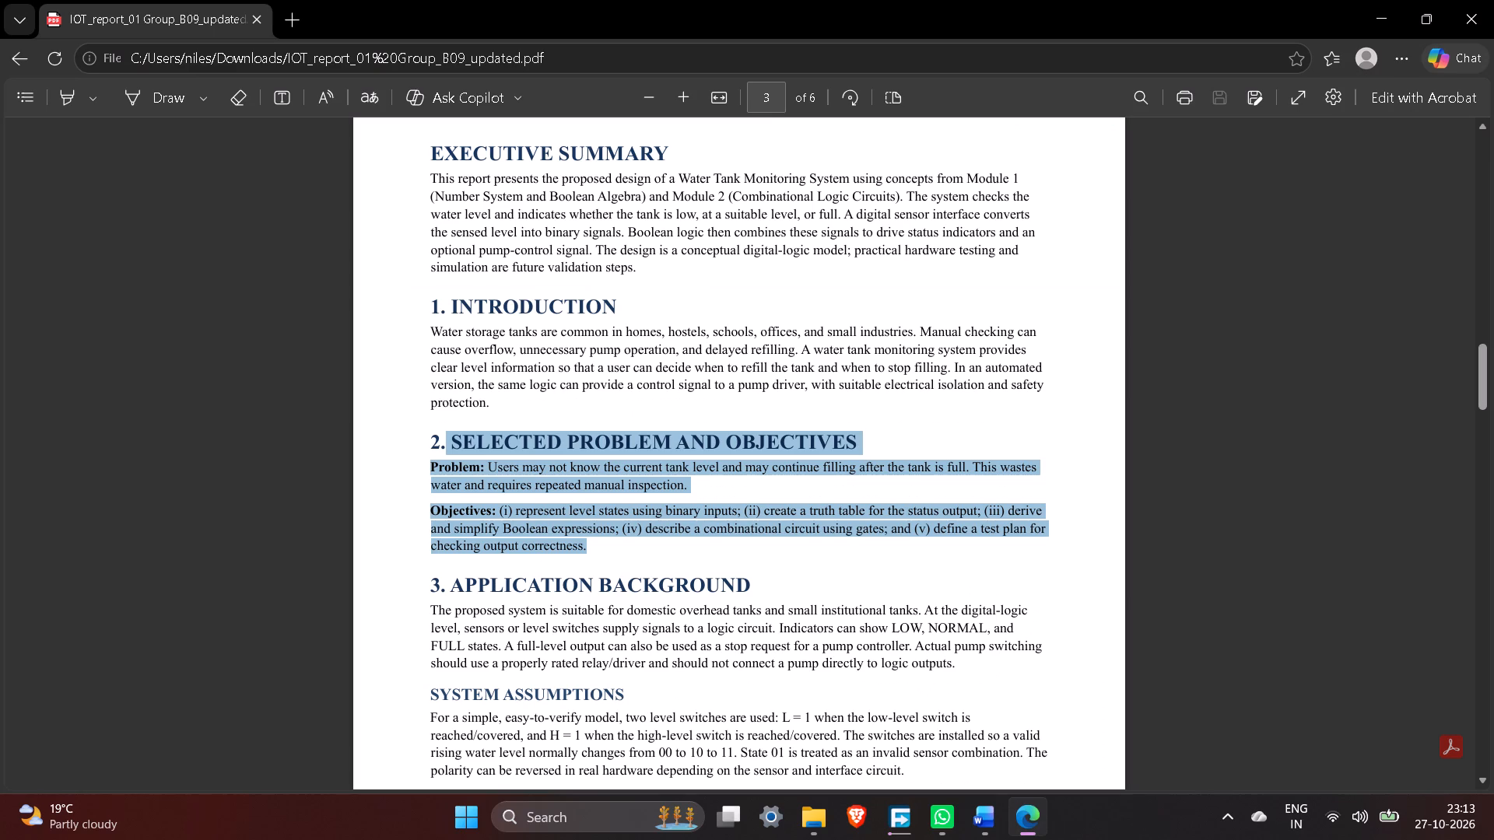
pyautogui.click(657, 556)
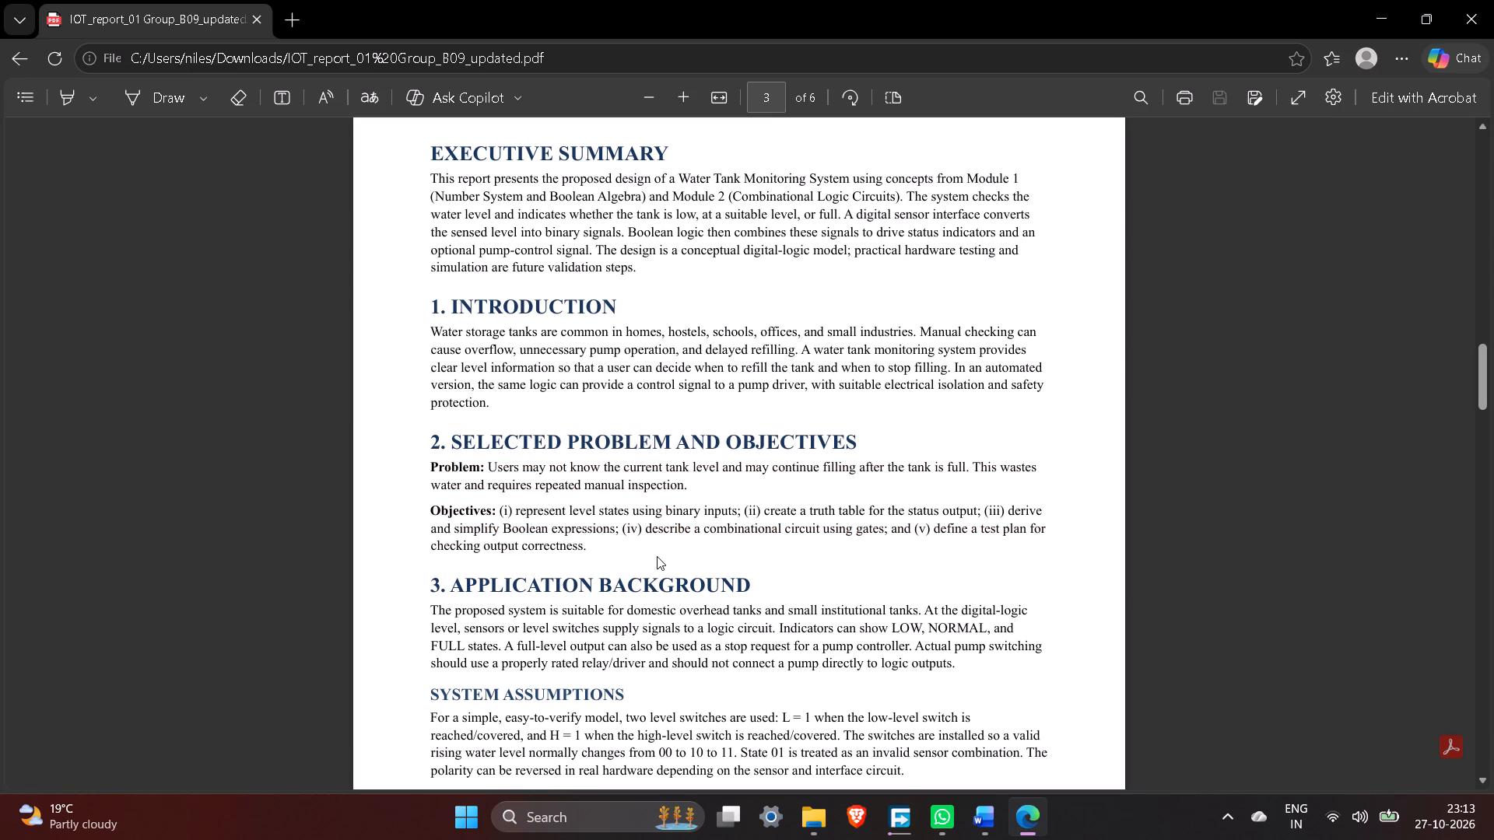
pyautogui.scroll(1, 657, 556)
pyautogui.click(991, 814)
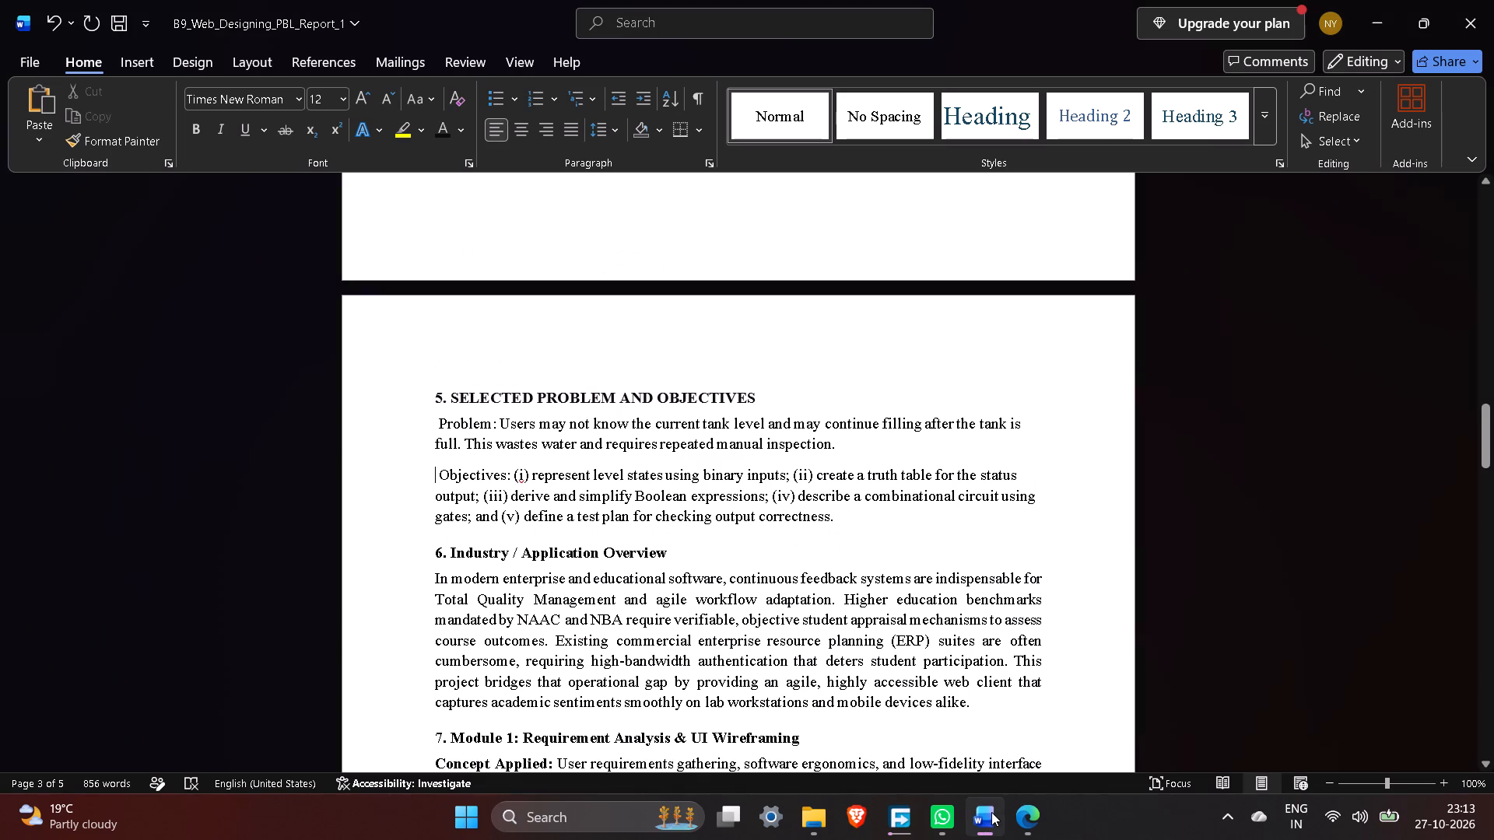
pyautogui.scroll(3, 694, 572)
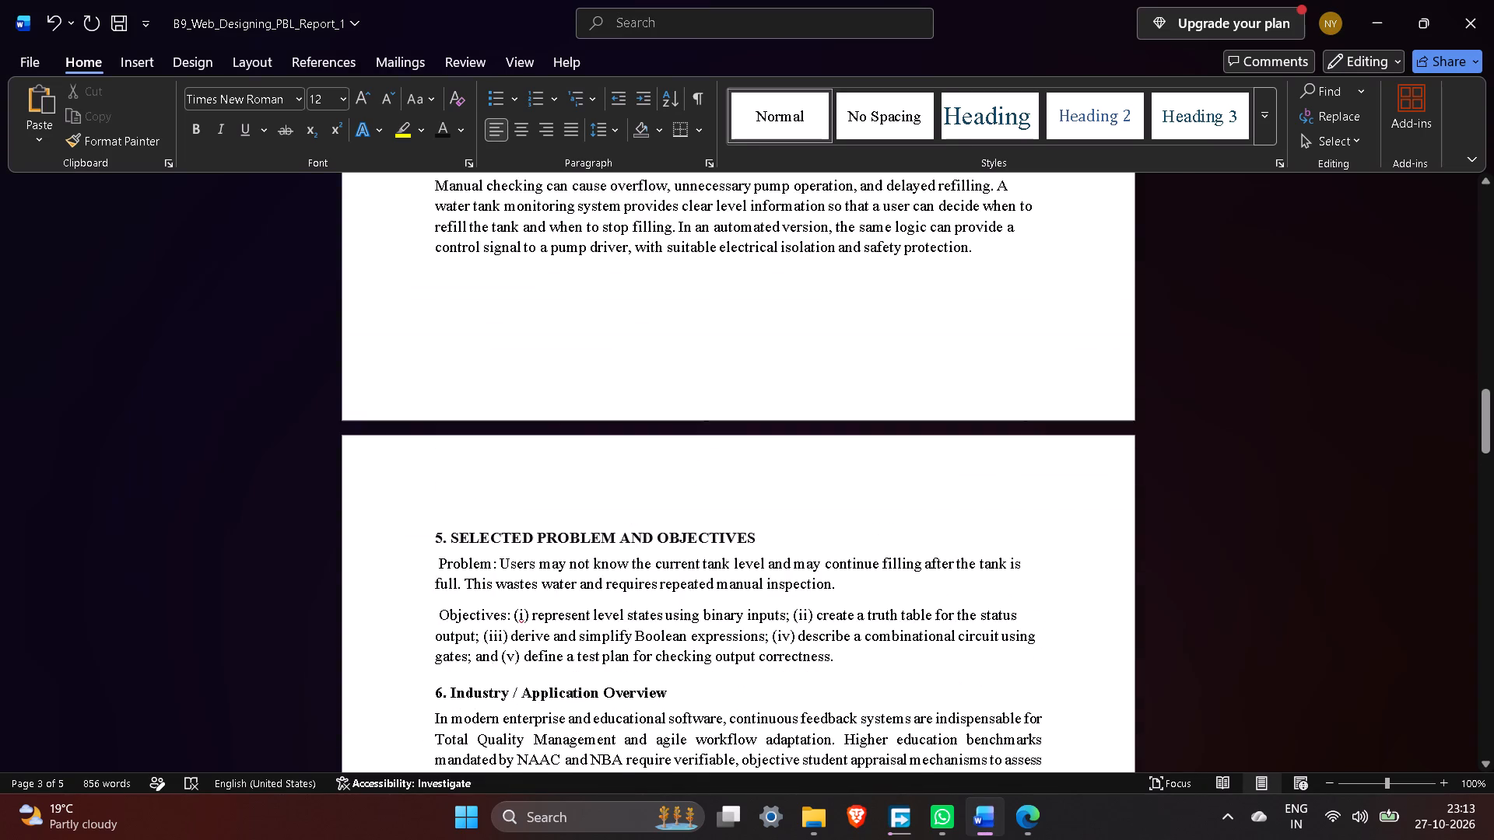
pyautogui.scroll(6, 694, 572)
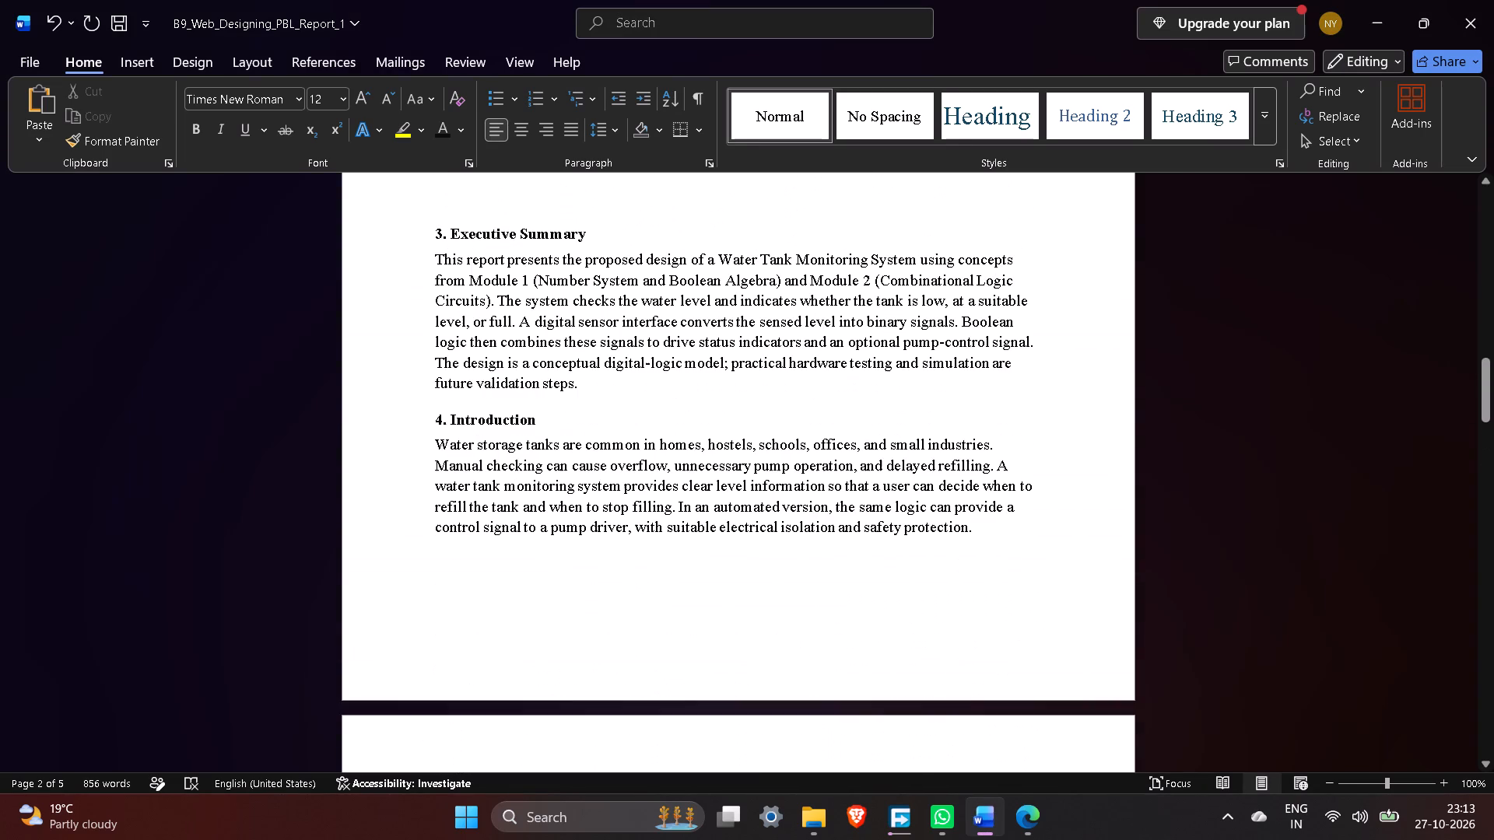
pyautogui.scroll(-13, 694, 572)
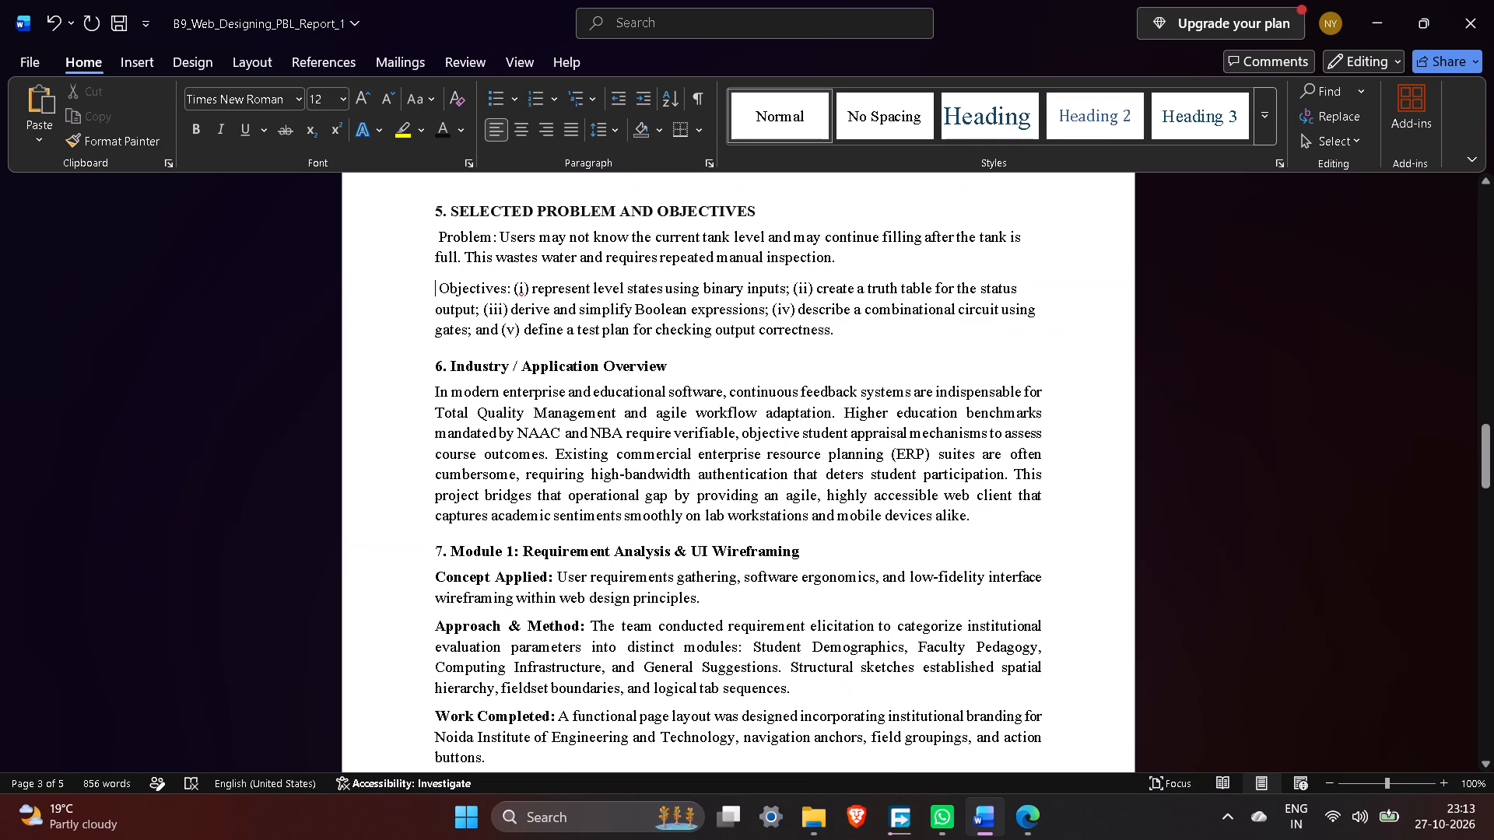
pyautogui.scroll(-2, 693, 572)
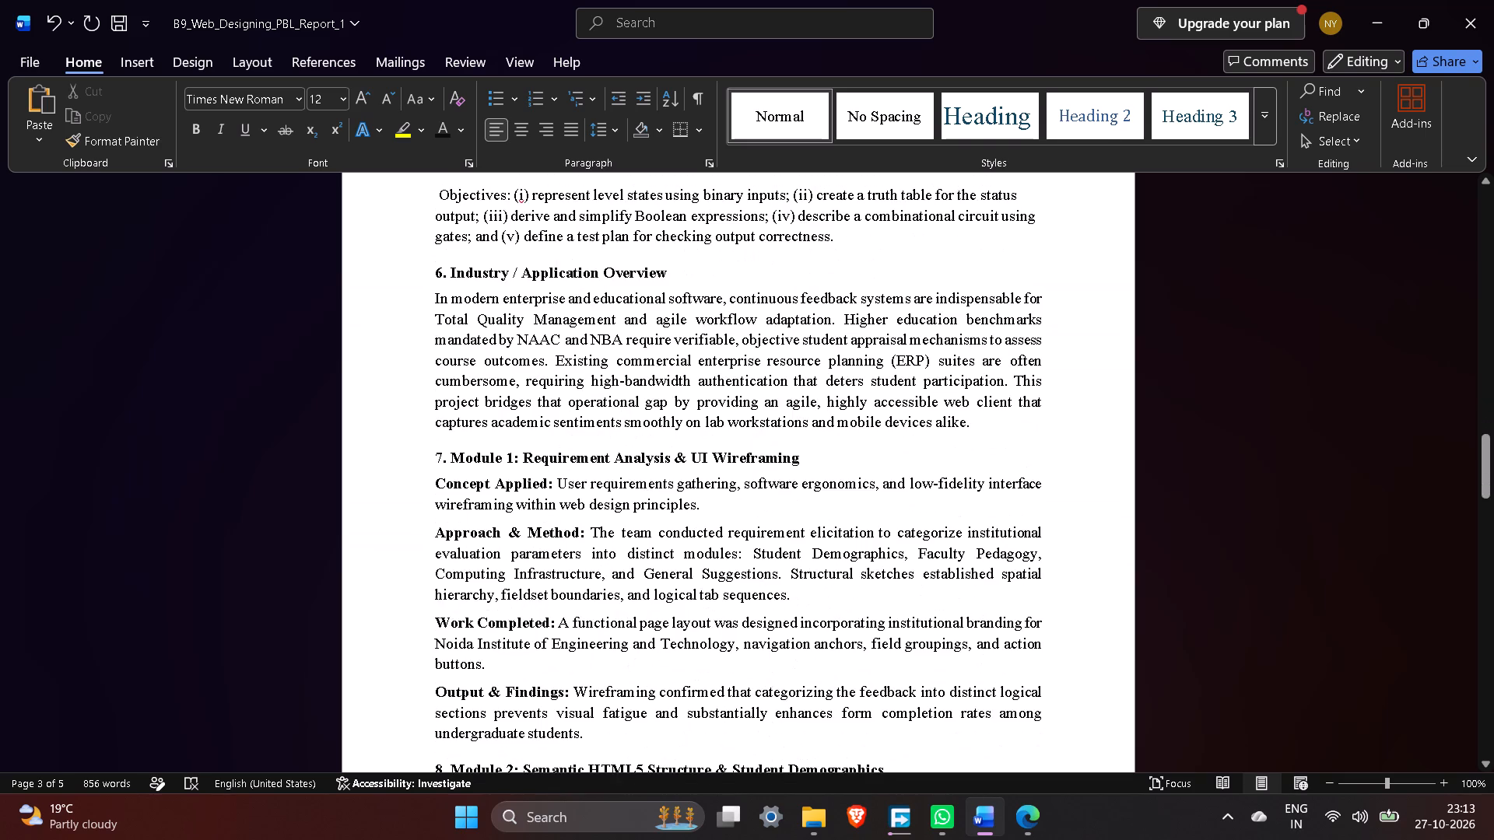
# Copy the body paragraph under "3. APPLICATION BACKGROUND" from the IOT report PDF in Edge.
pyautogui.click(1043, 825)
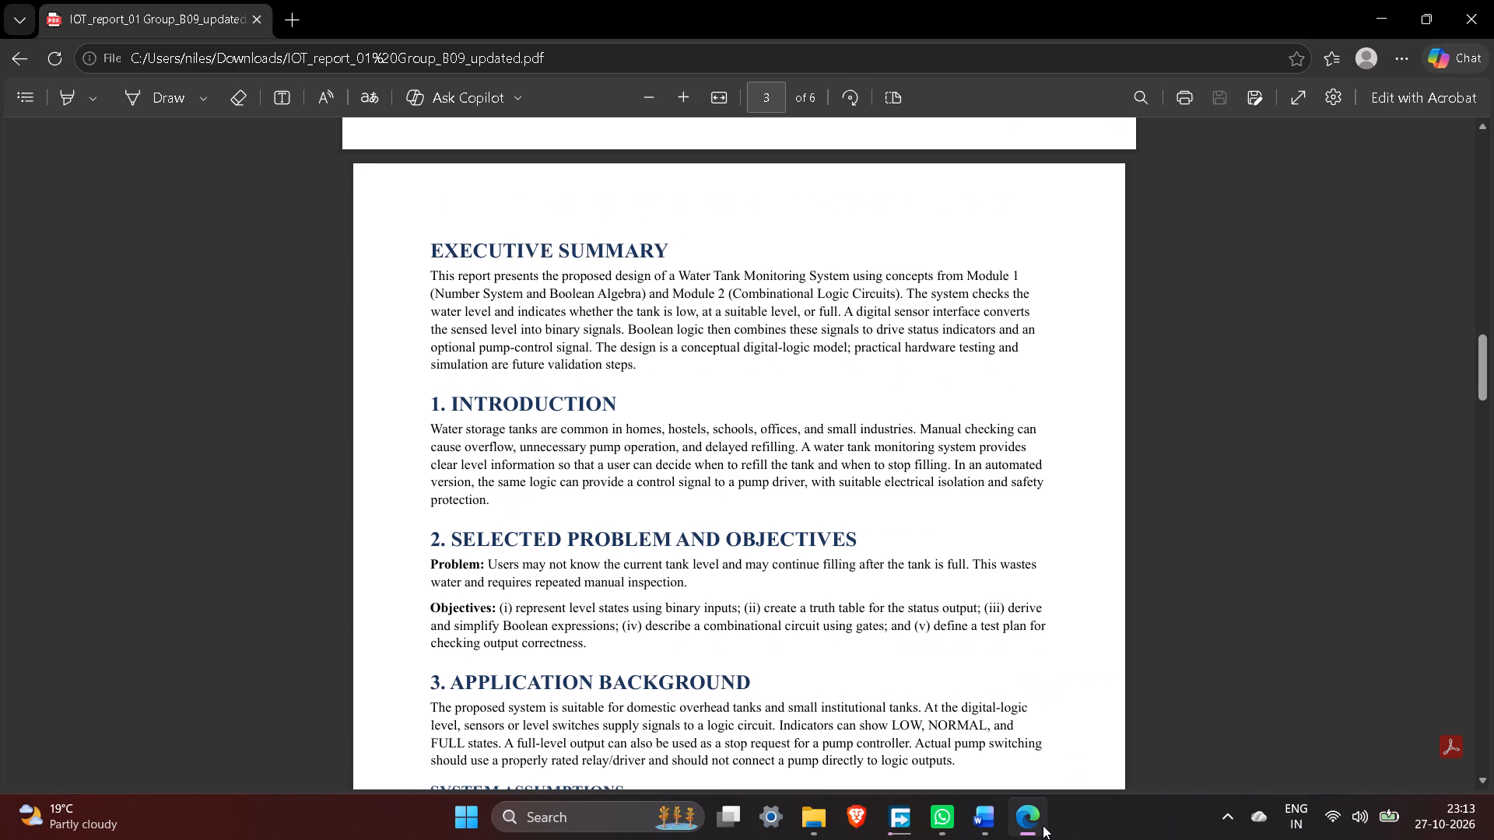
pyautogui.scroll(-2, 775, 723)
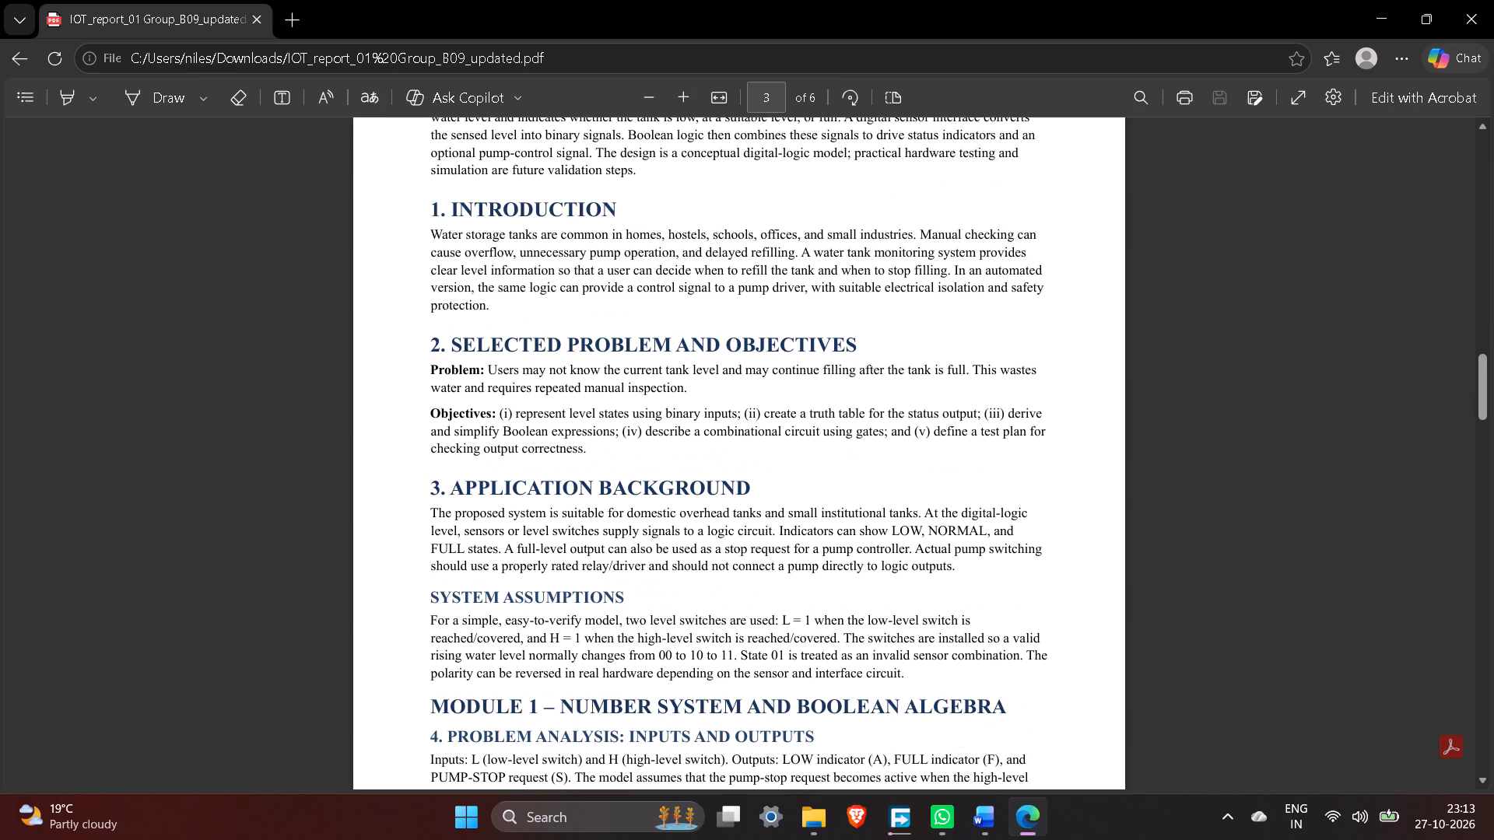
pyautogui.scroll(-3, 973, 787)
pyautogui.scroll(2, 971, 786)
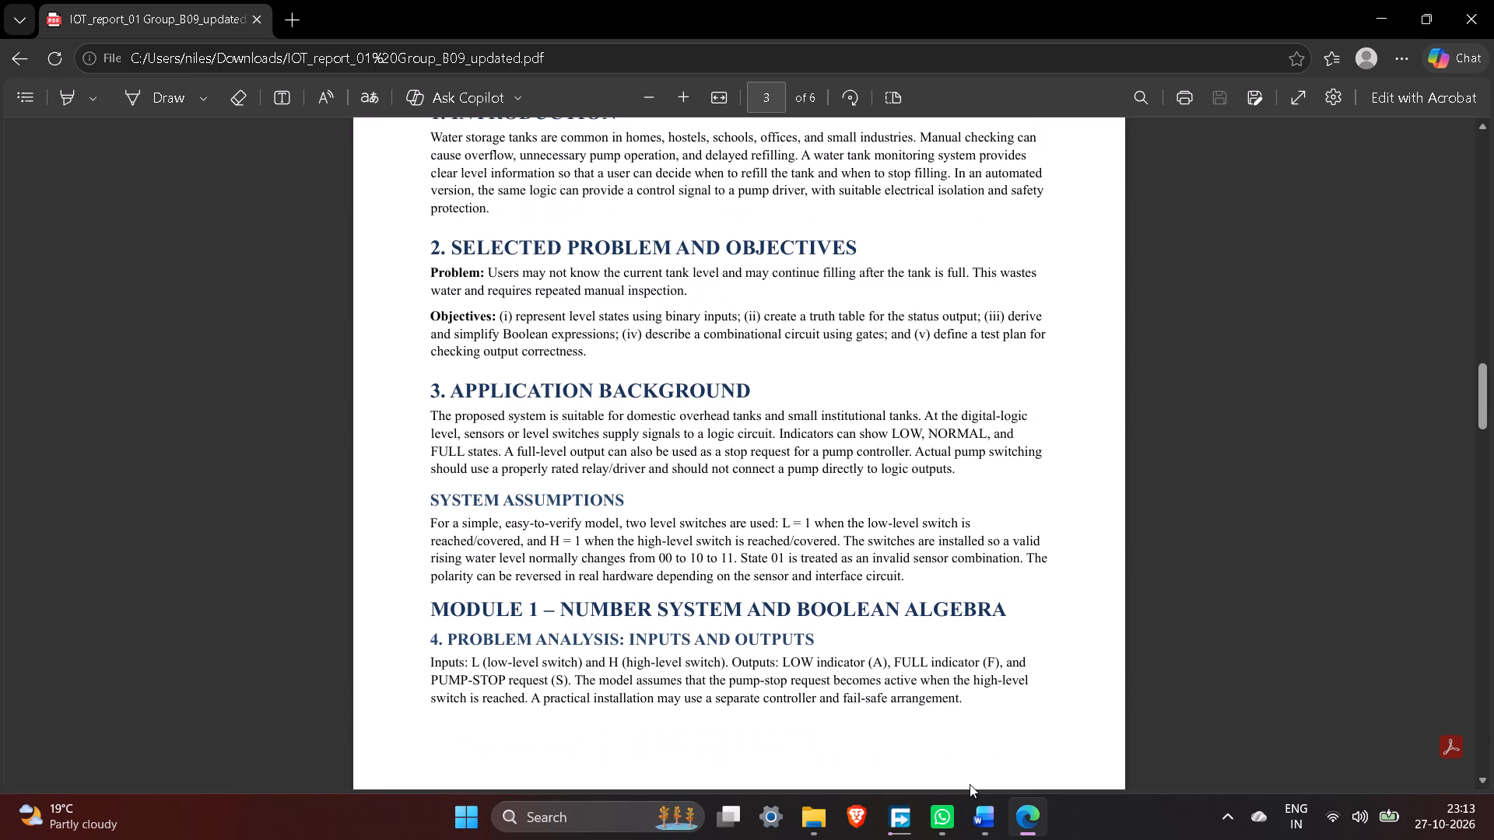
pyautogui.click(991, 821)
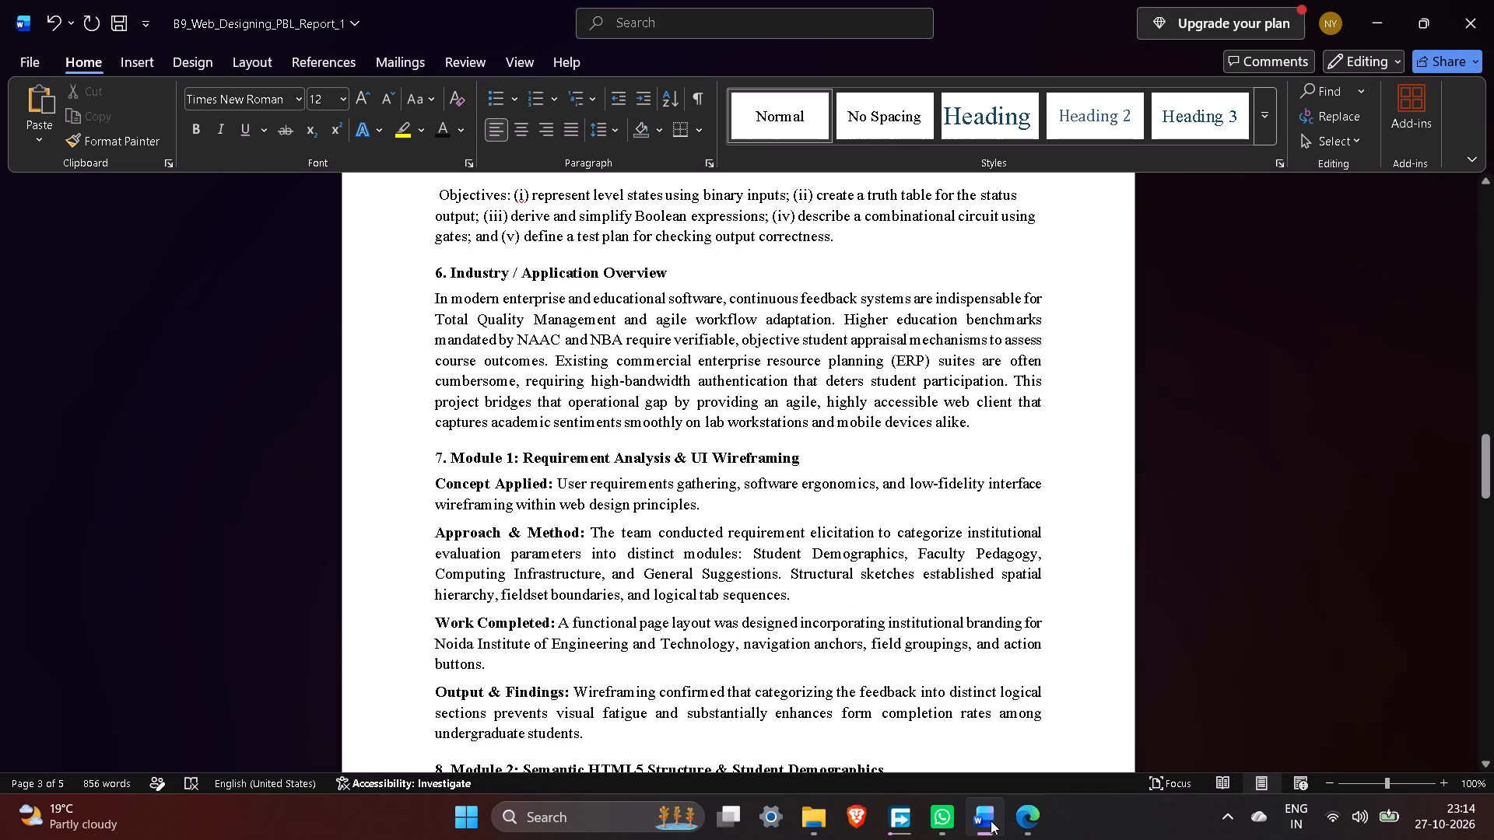
pyautogui.click(1034, 830)
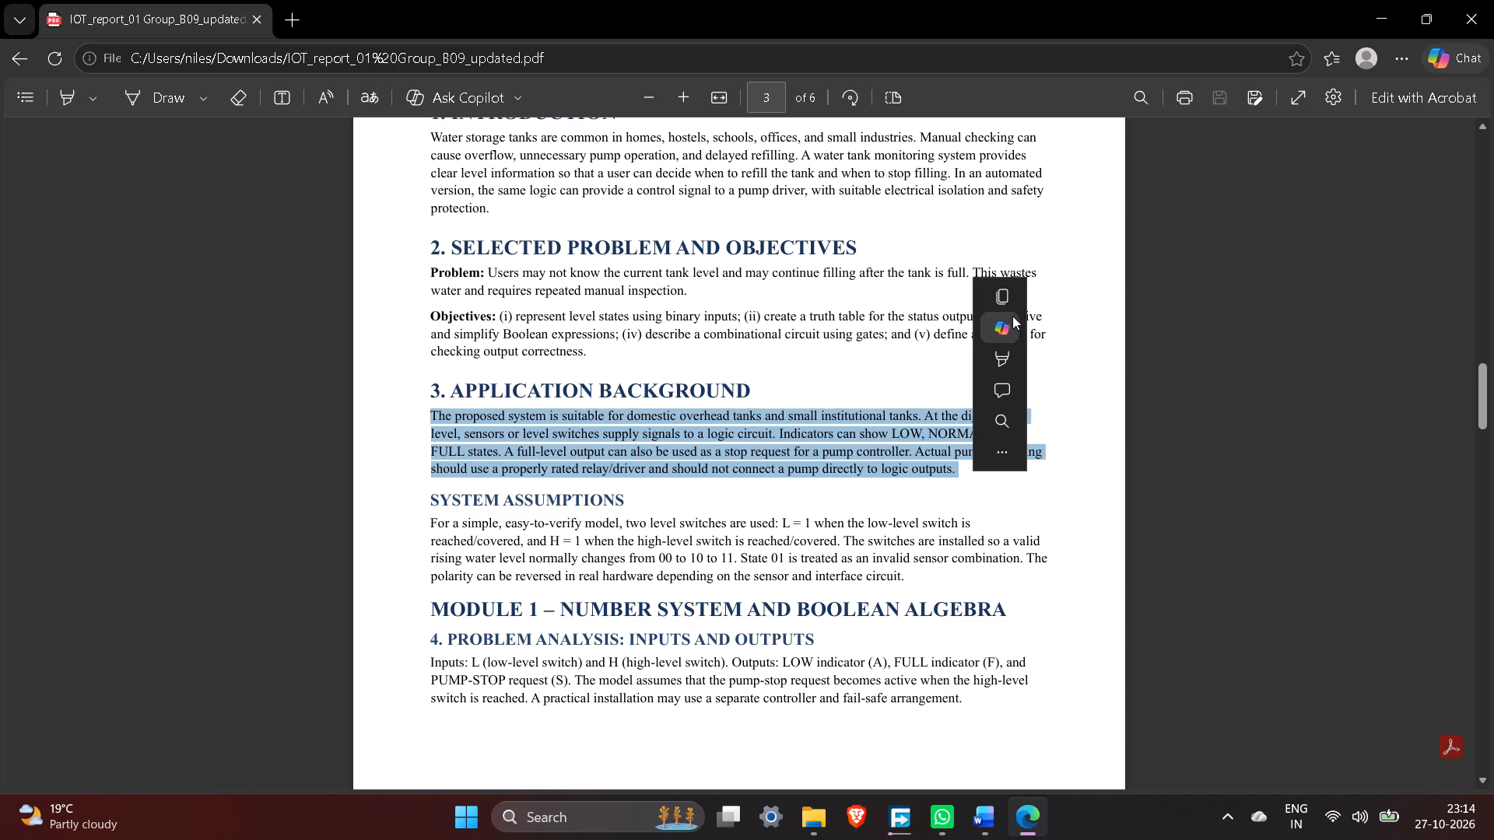
pyautogui.click(1004, 298)
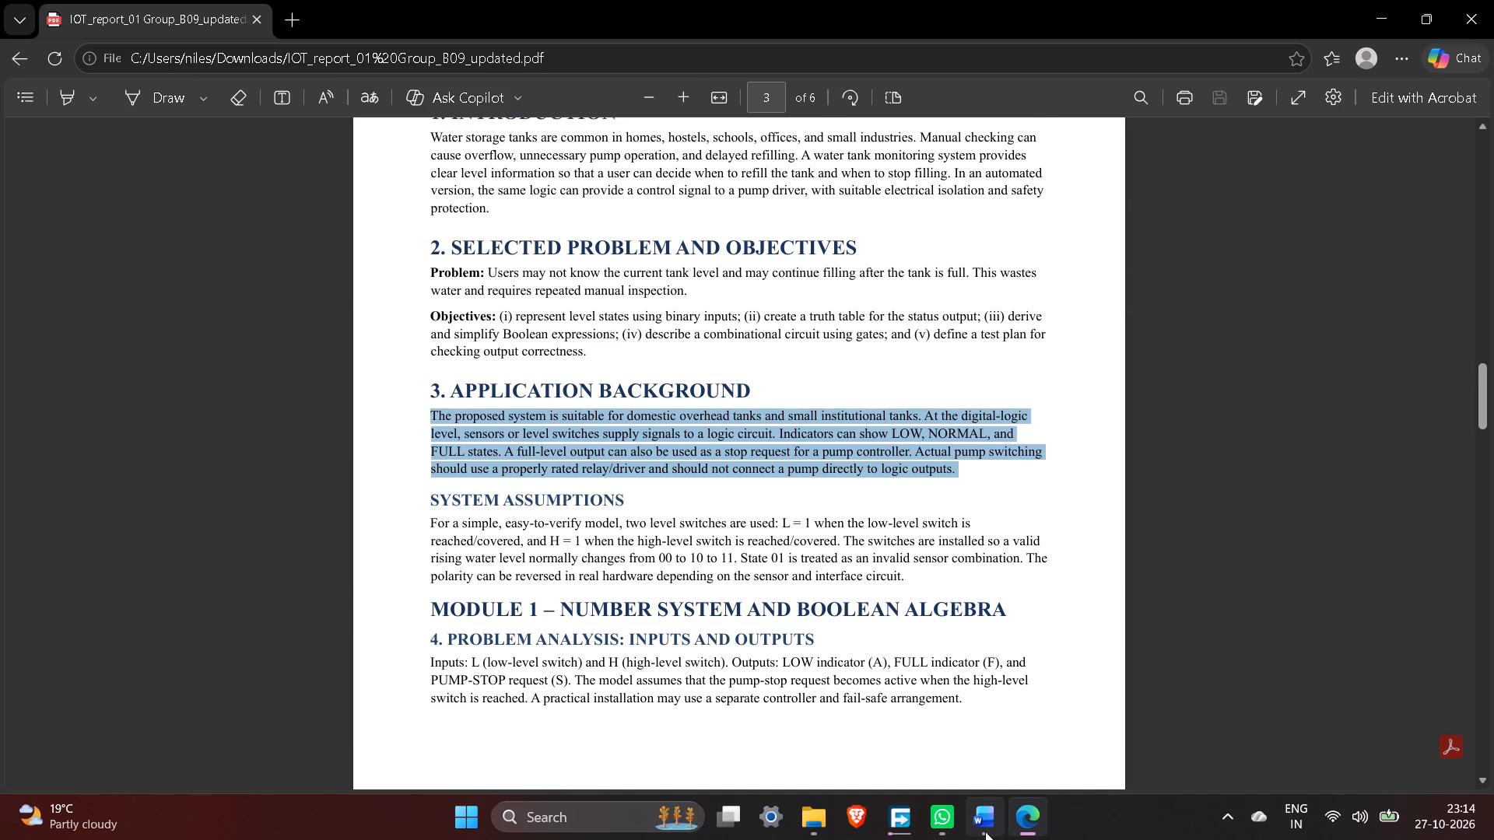
# In Word, delete the body paragraph under "6. Industry / Application Overview" and add an empty line below that heading.
pyautogui.click(985, 831)
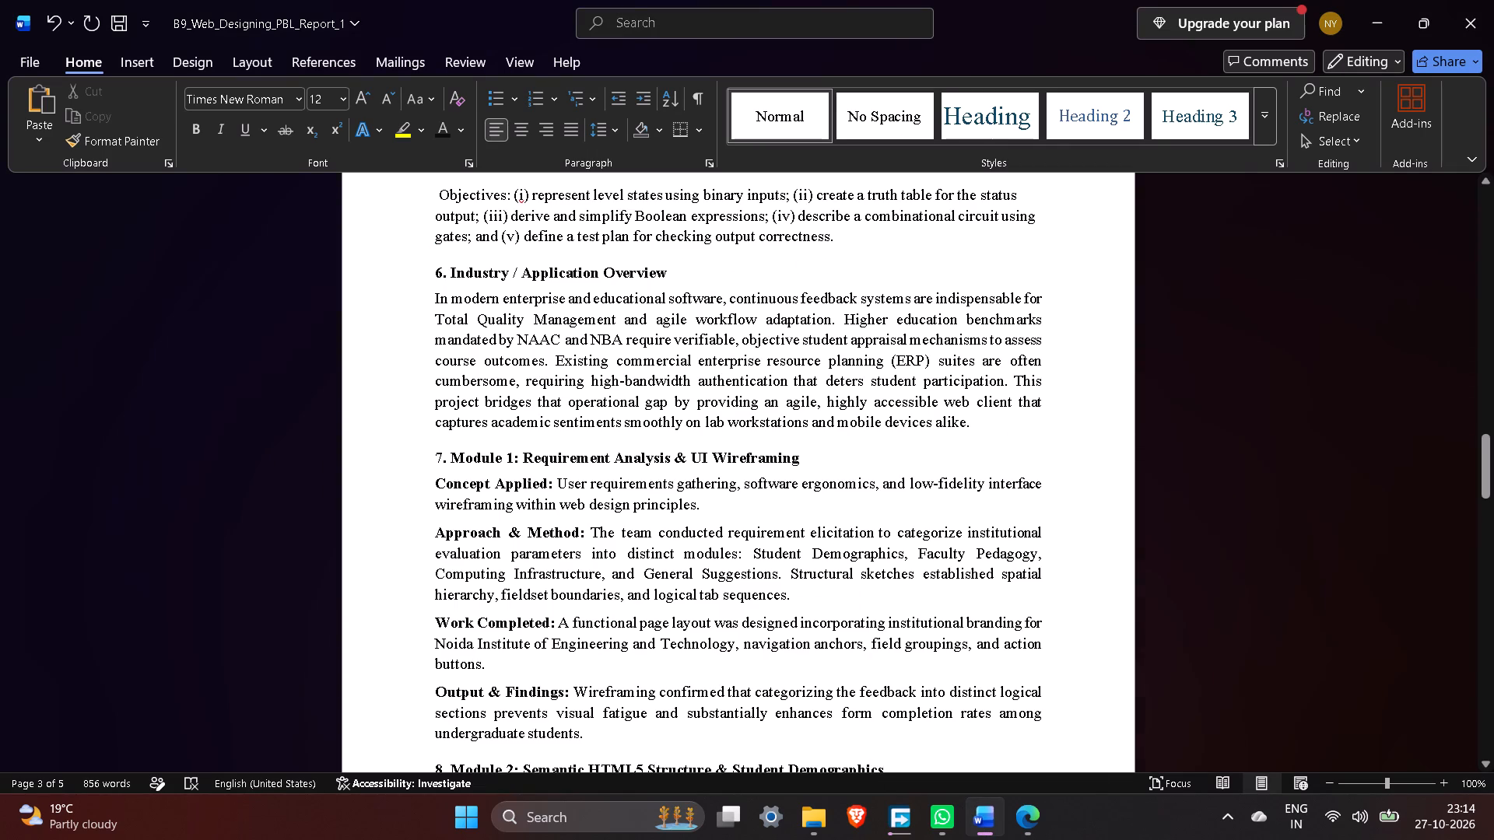
pyautogui.moveTo(429, 301); pyautogui.dragTo(1005, 408)
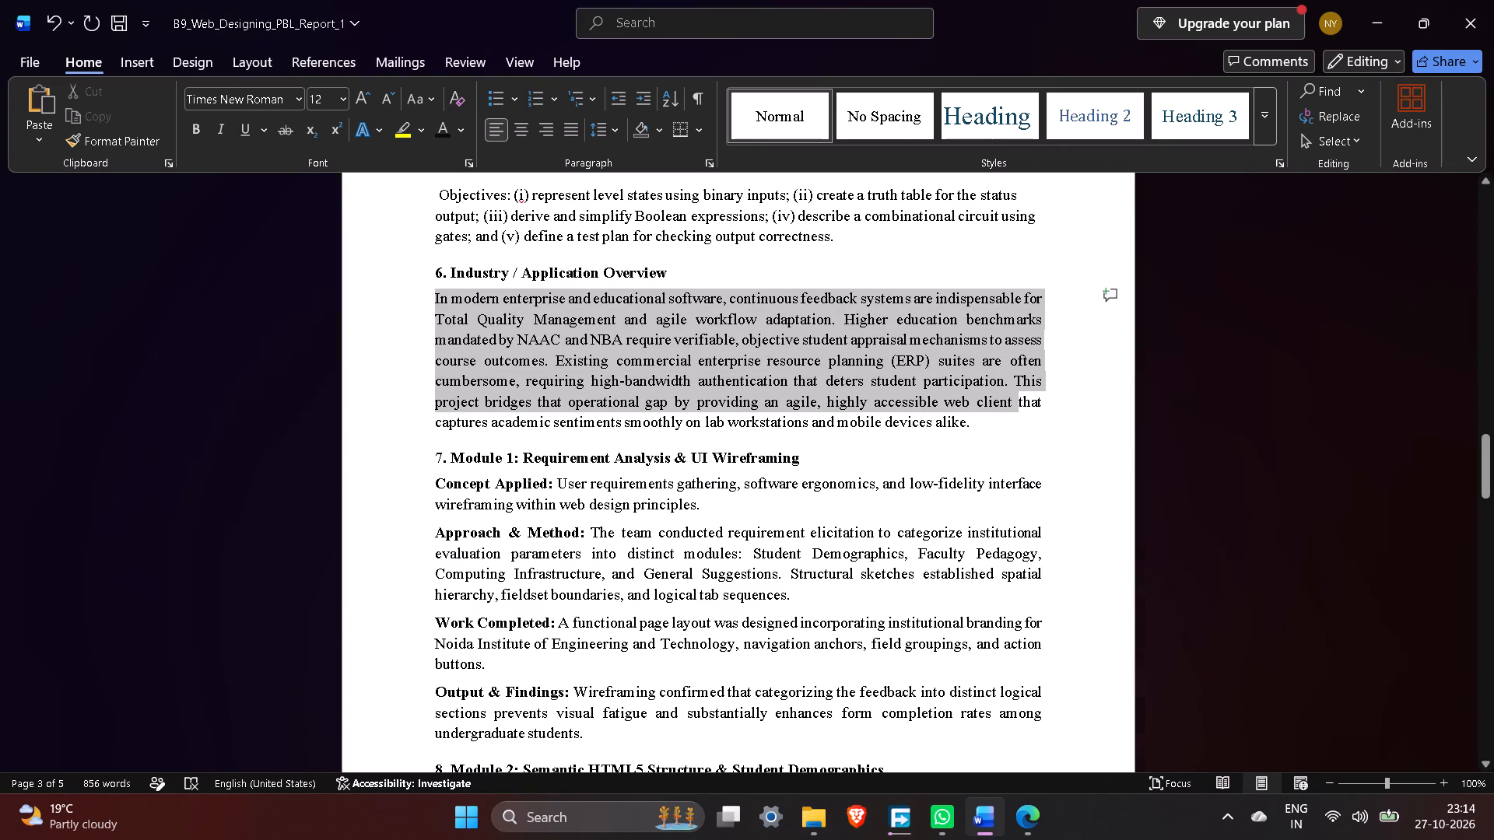
pyautogui.moveTo(1005, 408); pyautogui.dragTo(1011, 425)
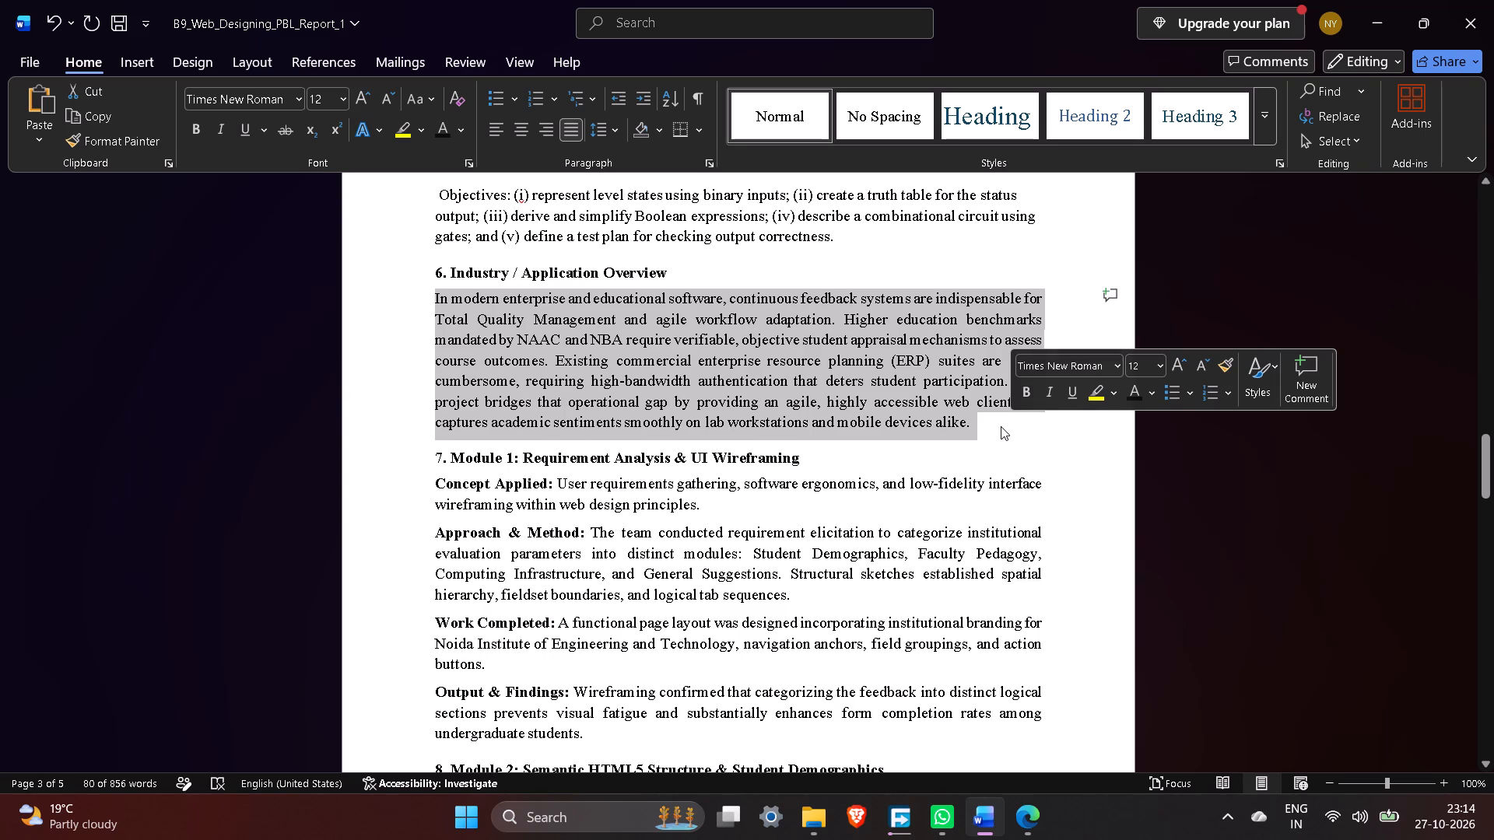
pyautogui.press('BackSpace')
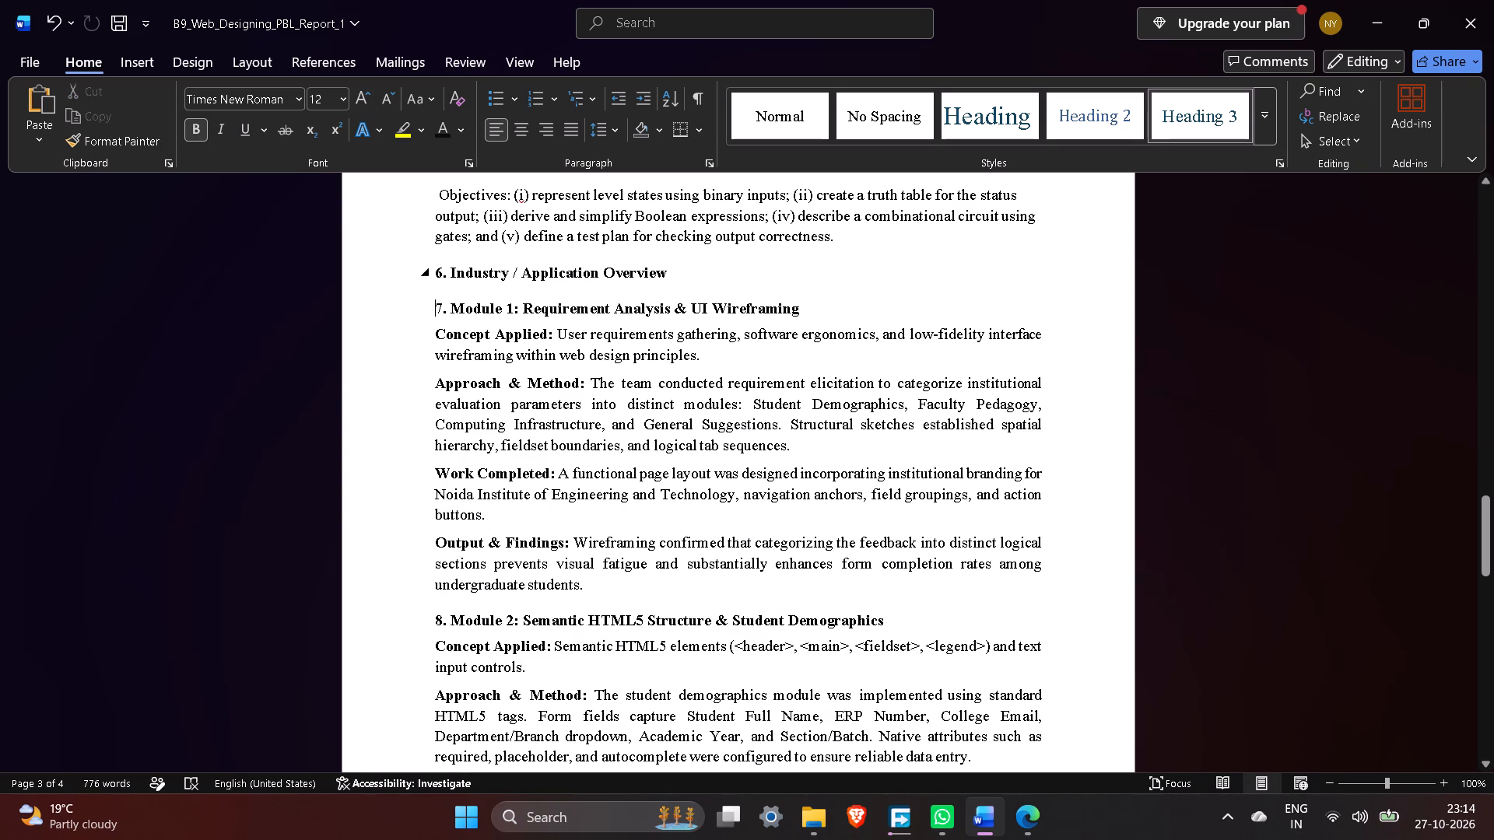
pyautogui.click(698, 278)
pyautogui.press('Return')
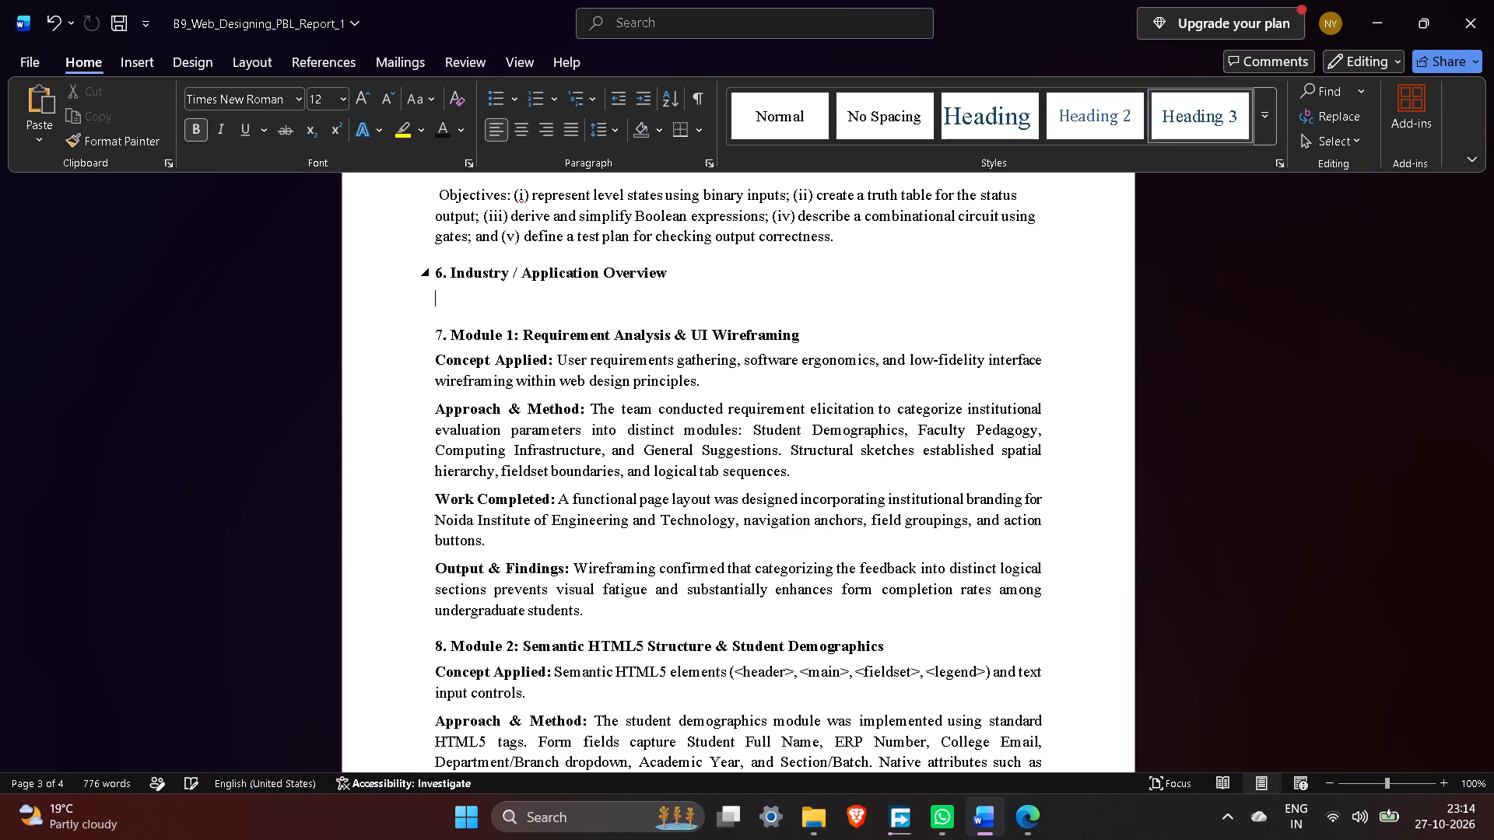
# Paste the copied application background paragraph on the empty line under "6. Industry / Application Overview".
pyautogui.hotkey('ctrl', 'v')
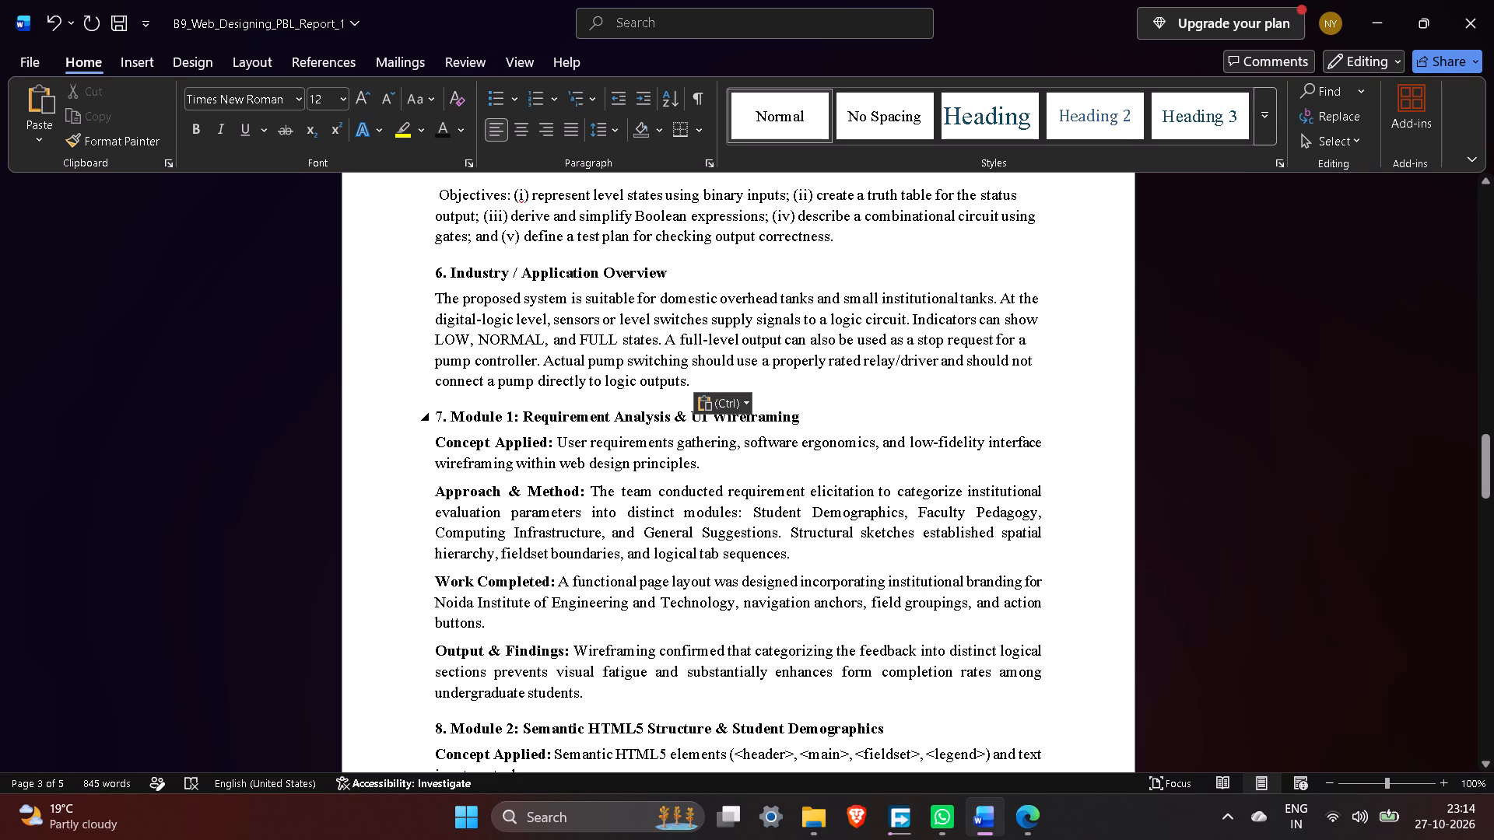
# Add a subheading "ASSUMTION" below the section 6 paragraph in the Strong style, followed by an empty line.
pyautogui.press('Return')
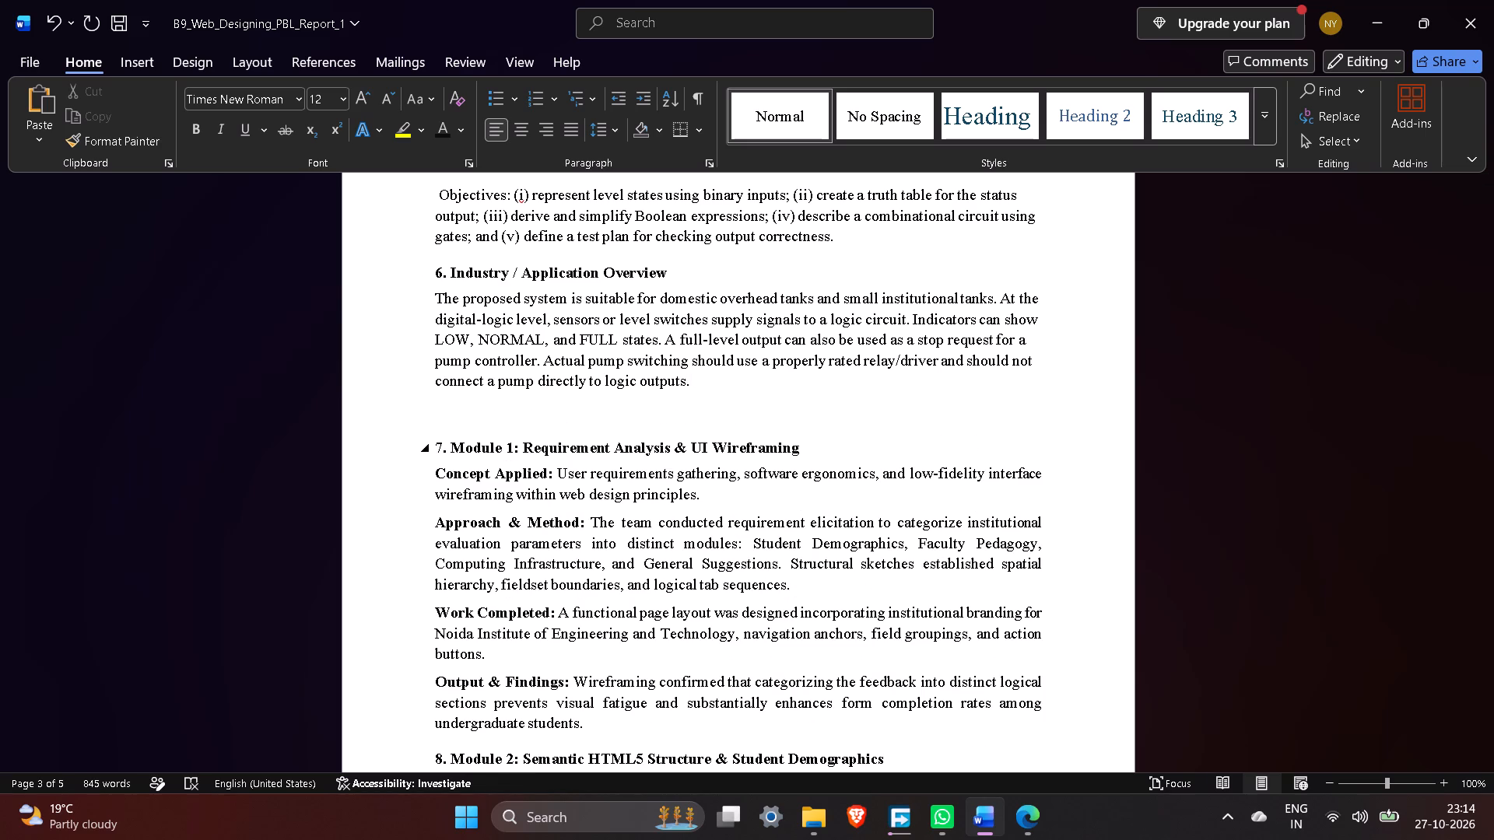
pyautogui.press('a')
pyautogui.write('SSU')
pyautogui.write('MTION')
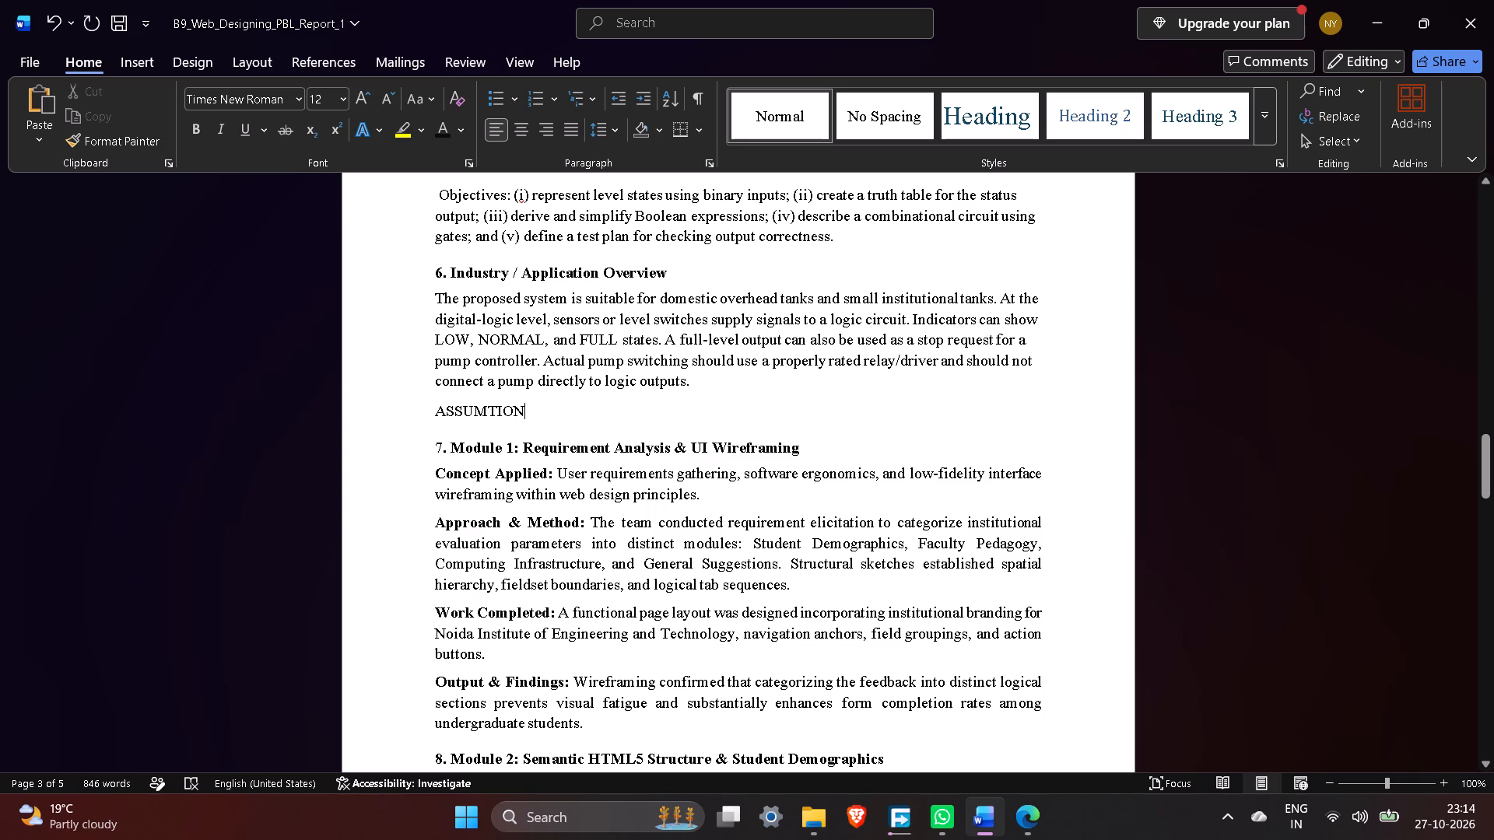
pyautogui.moveTo(526, 409); pyautogui.dragTo(386, 409)
pyautogui.click(629, 368)
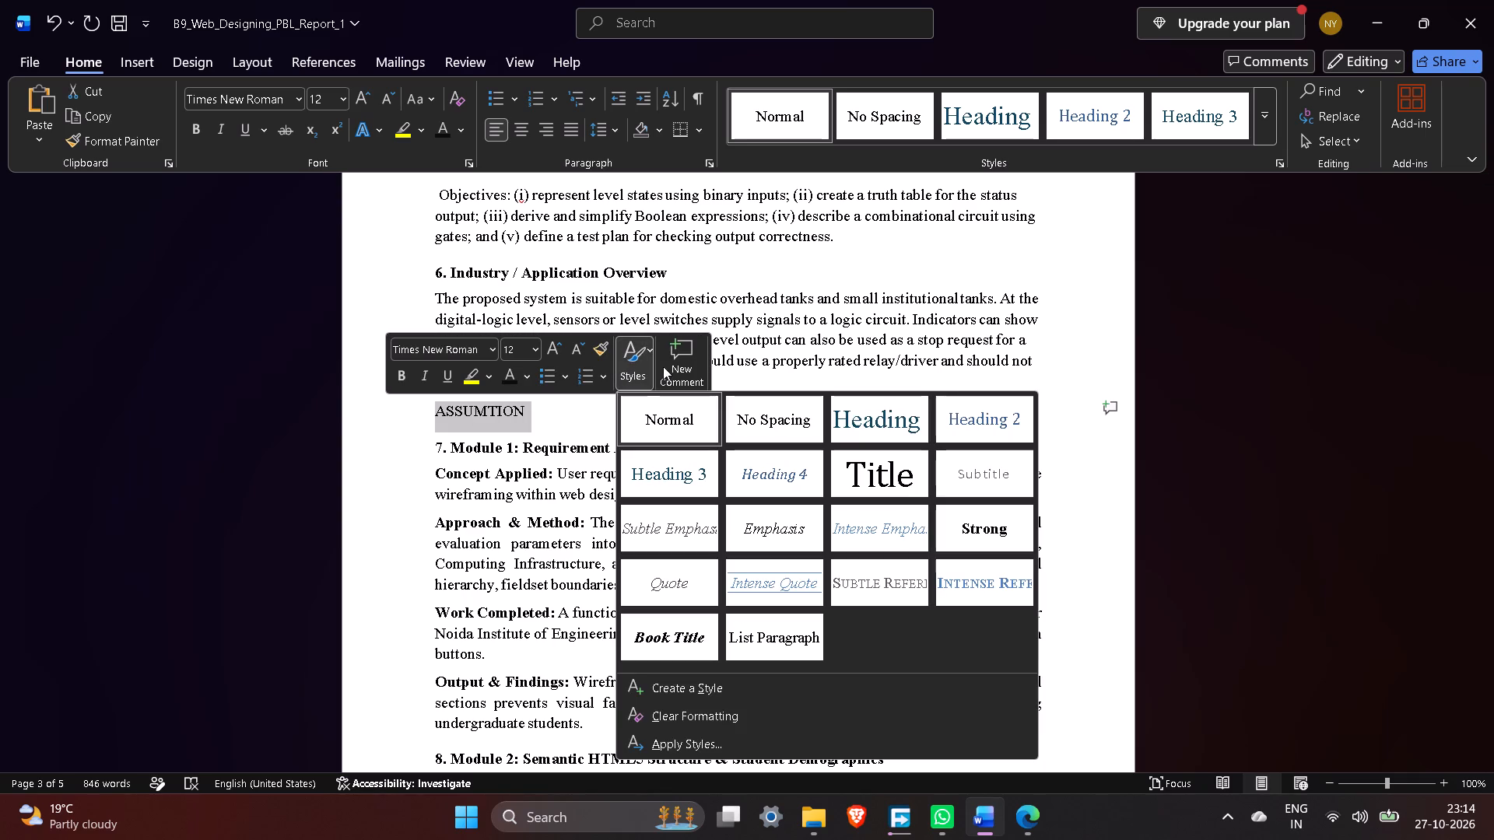
pyautogui.click(986, 540)
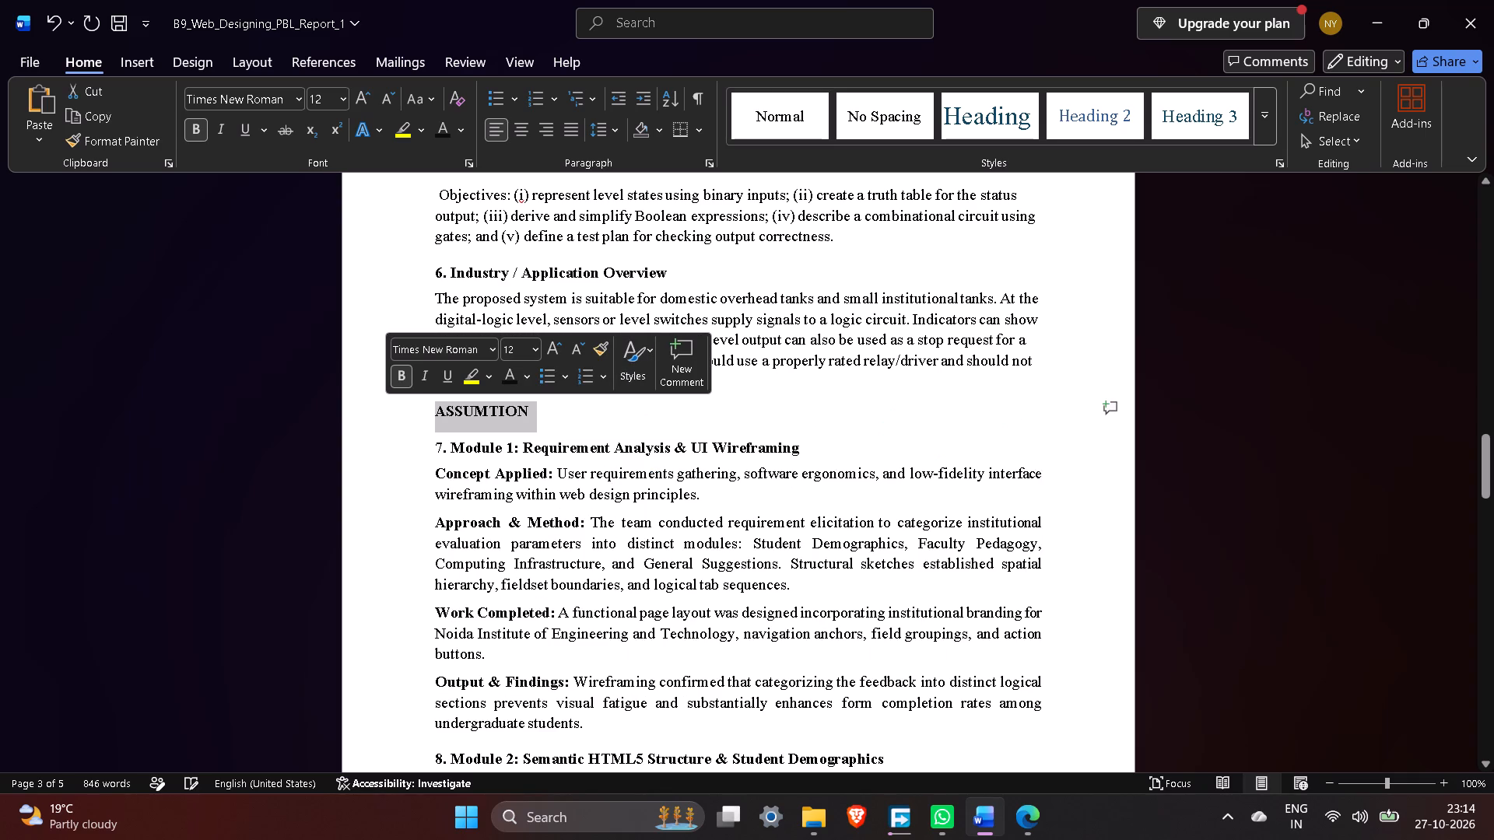
pyautogui.click(808, 434)
pyautogui.click(565, 413)
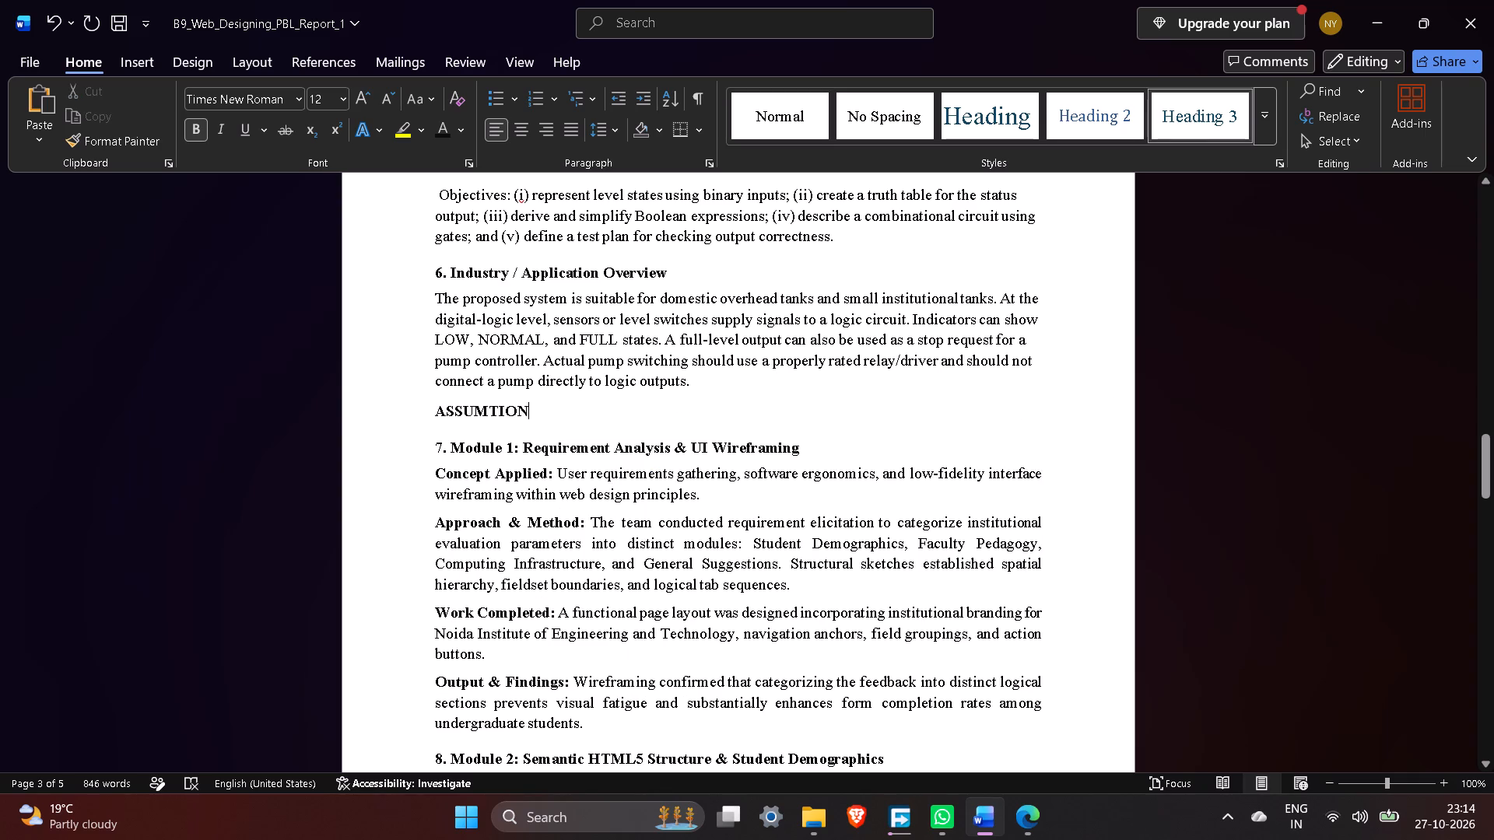
pyautogui.press('Return')
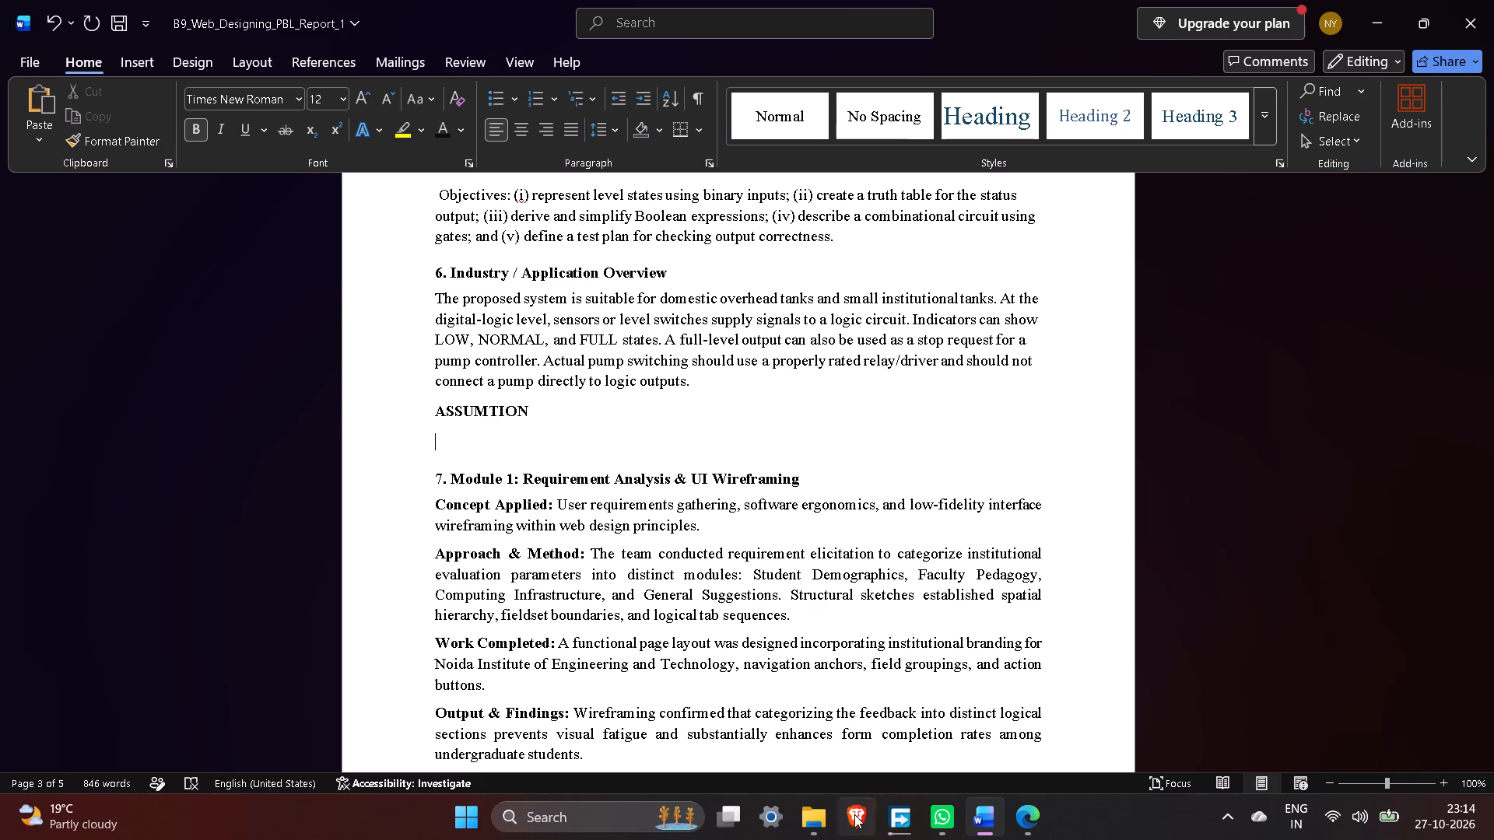
# Copy the body paragraph under "SYSTEM ASSUMPTIONS" from the IOT report PDF in Edge.
pyautogui.click(1045, 824)
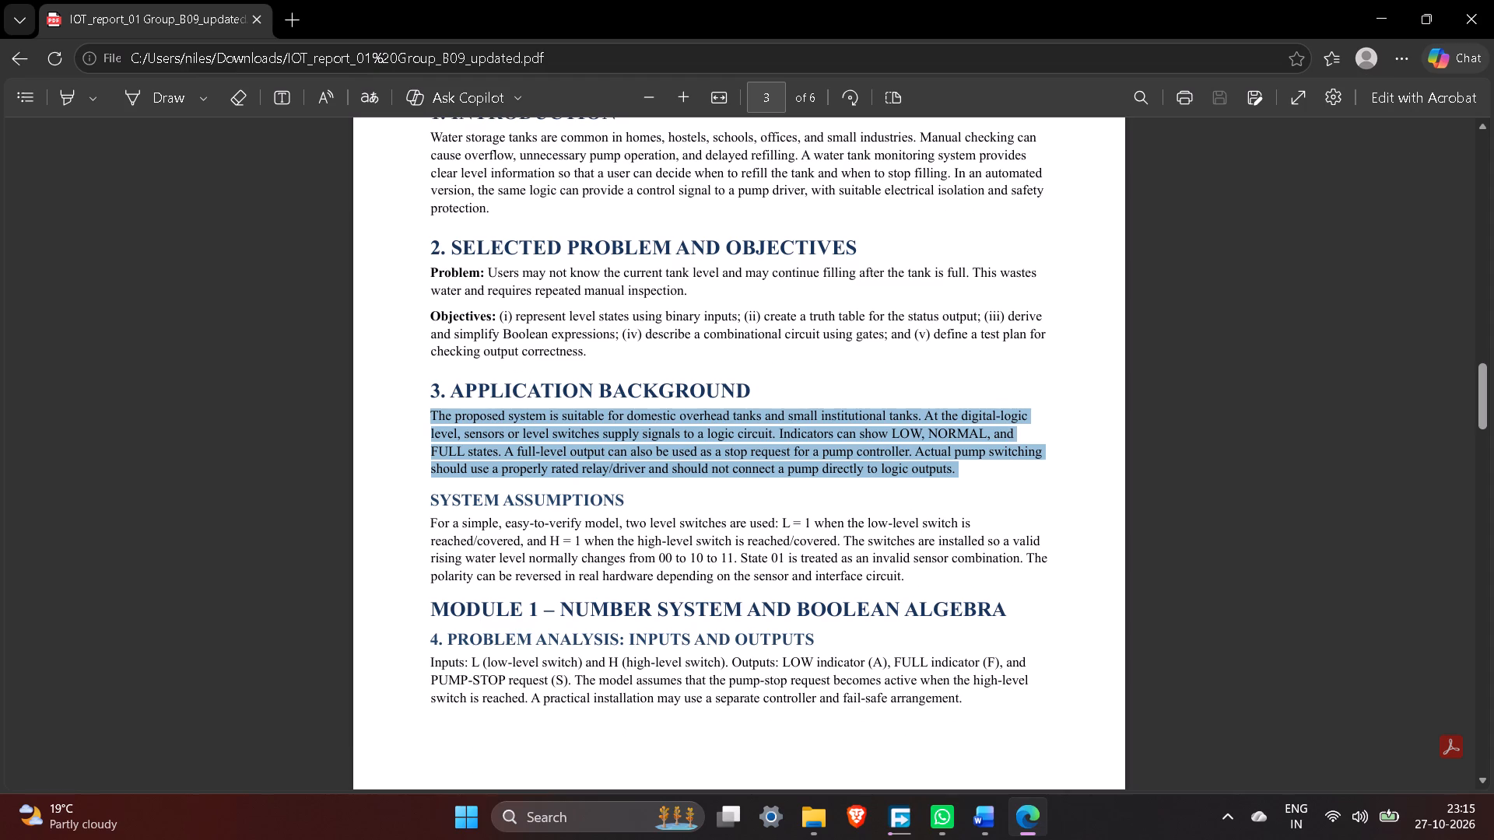
pyautogui.click(830, 451)
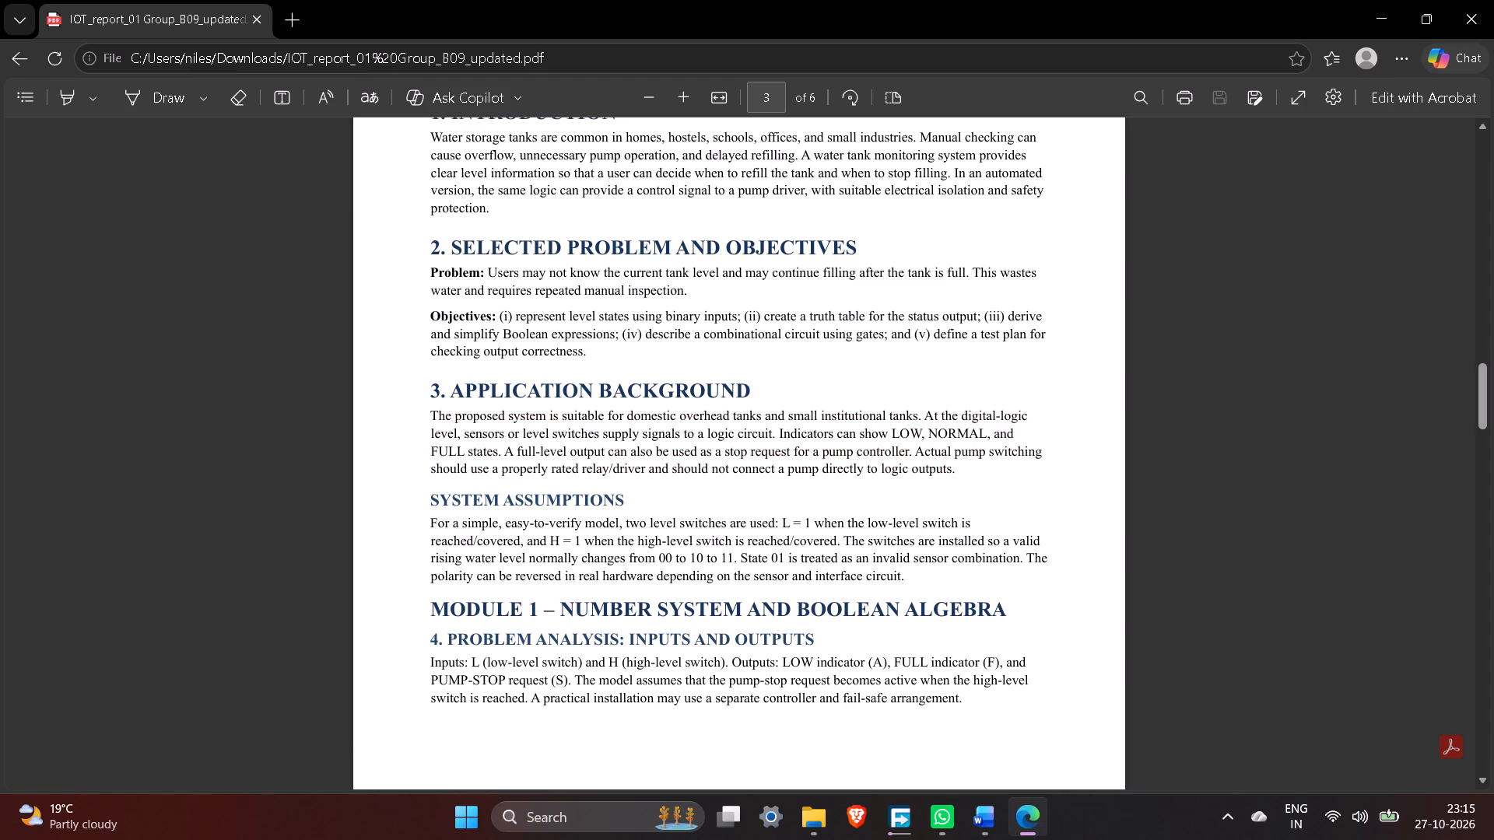
pyautogui.moveTo(430, 520); pyautogui.dragTo(661, 576)
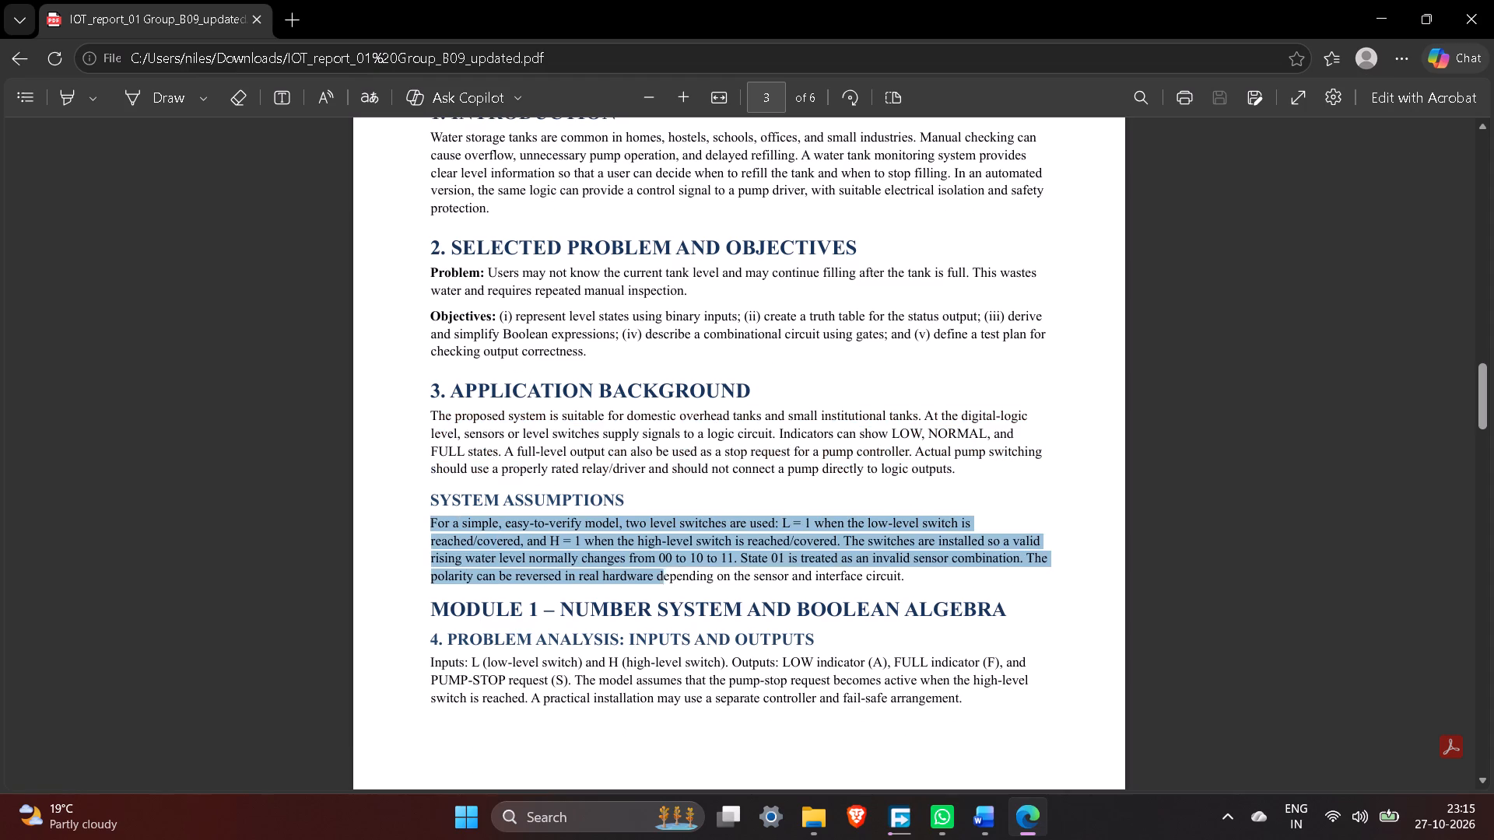
pyautogui.moveTo(661, 576); pyautogui.dragTo(909, 587)
pyautogui.moveTo(943, 409); pyautogui.dragTo(957, 417)
pyautogui.click(958, 418)
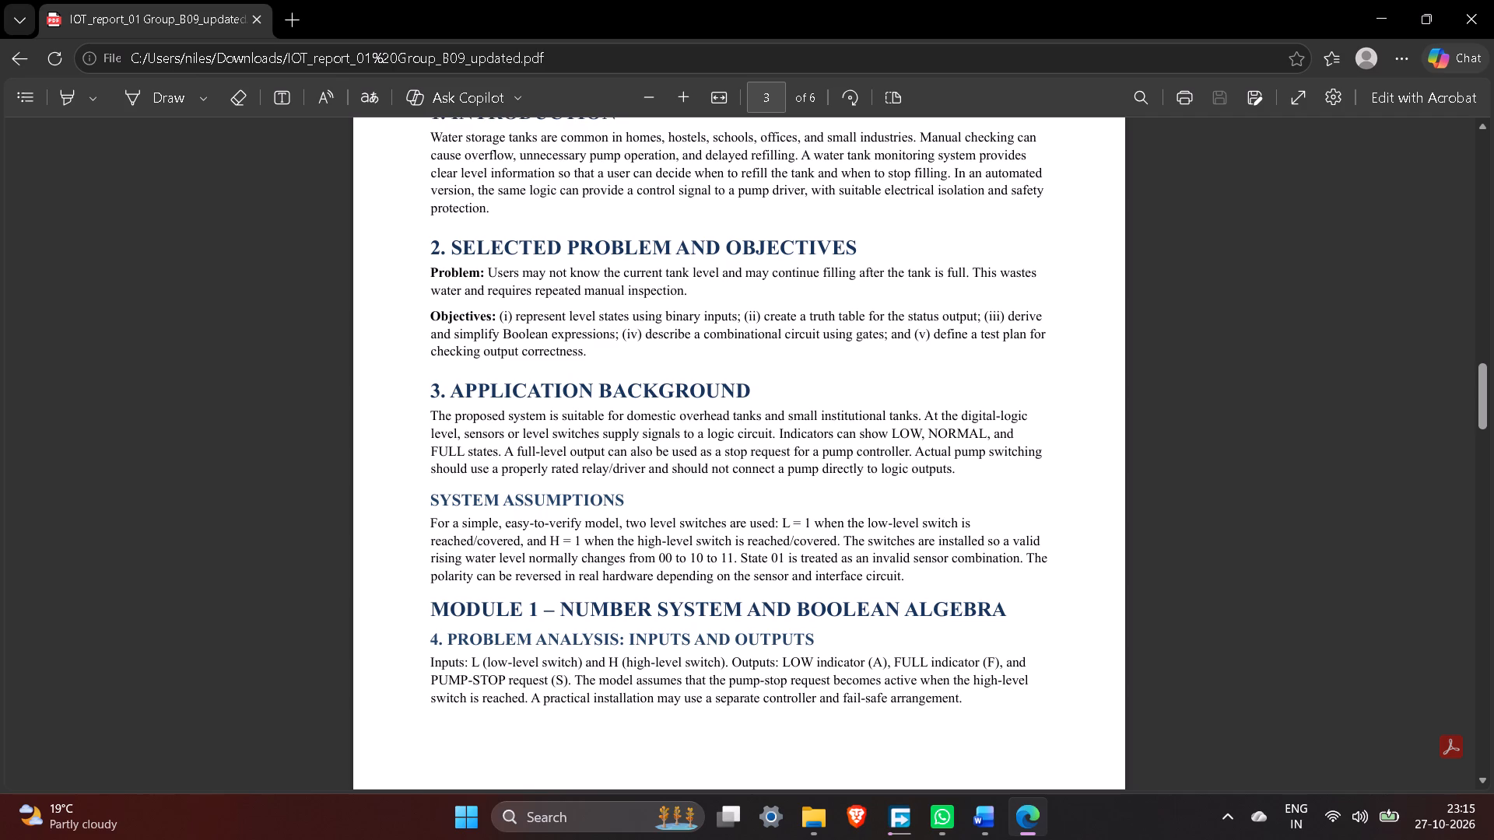
pyautogui.moveTo(427, 522); pyautogui.dragTo(907, 586)
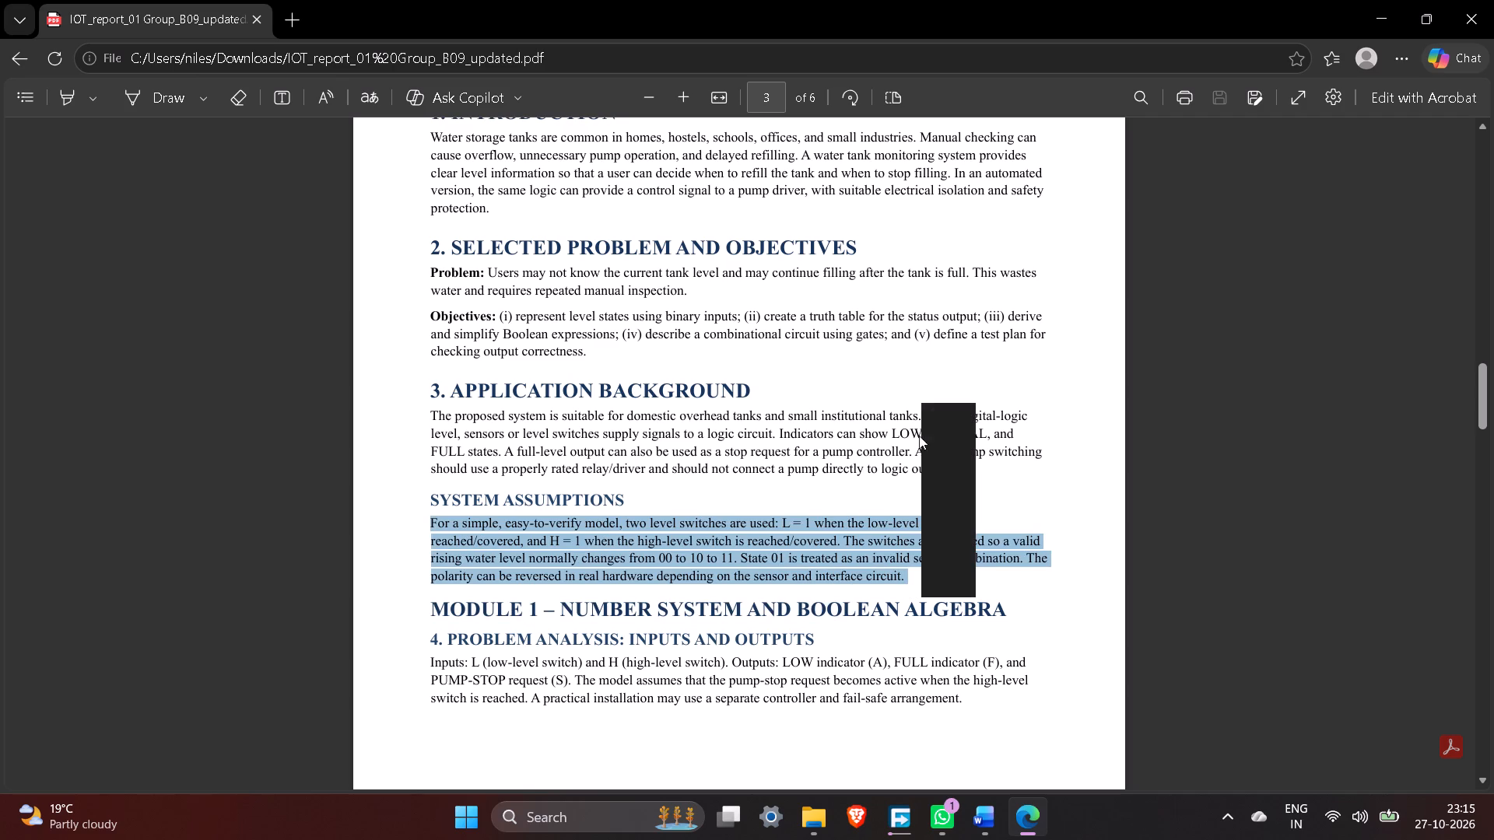
pyautogui.click(945, 428)
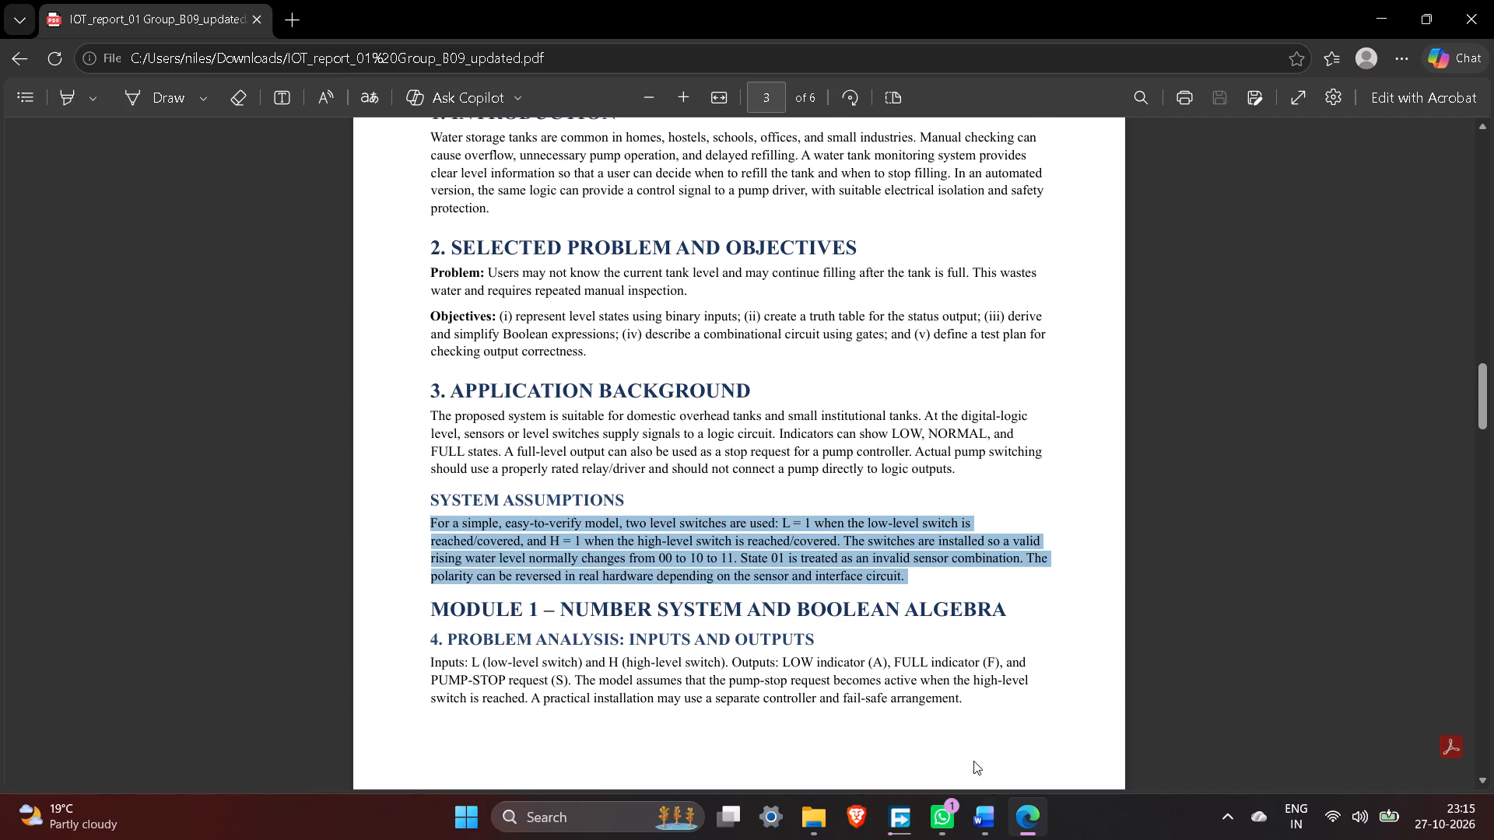
# In Word, paste the copied system assumptions paragraph on the empty line below the "ASSUMTION" subheading.
pyautogui.click(983, 838)
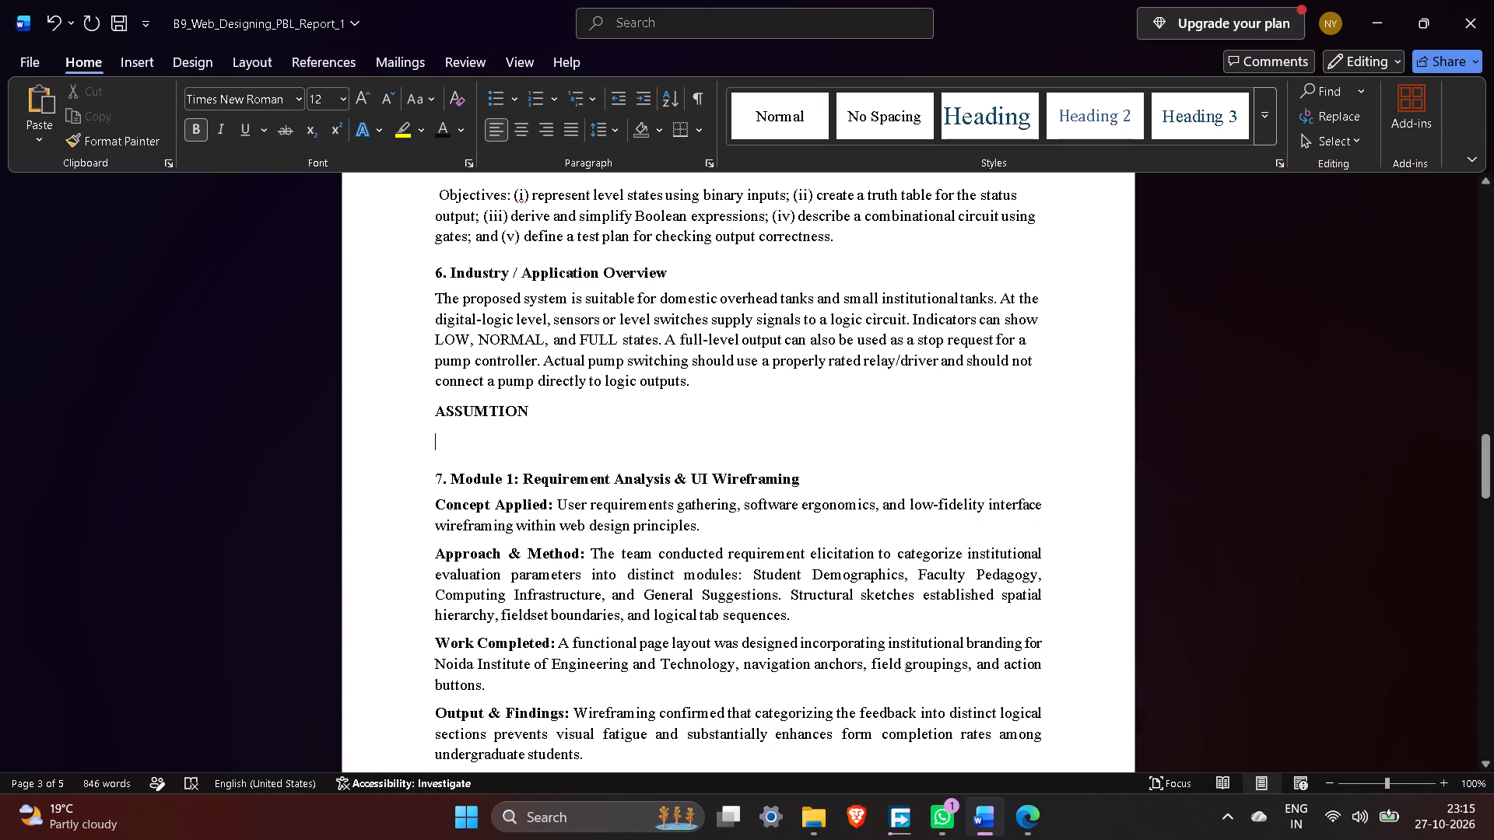
pyautogui.moveTo(440, 432); pyautogui.dragTo(472, 432)
pyautogui.click(547, 439)
pyautogui.hotkey('ctrl', 'v')
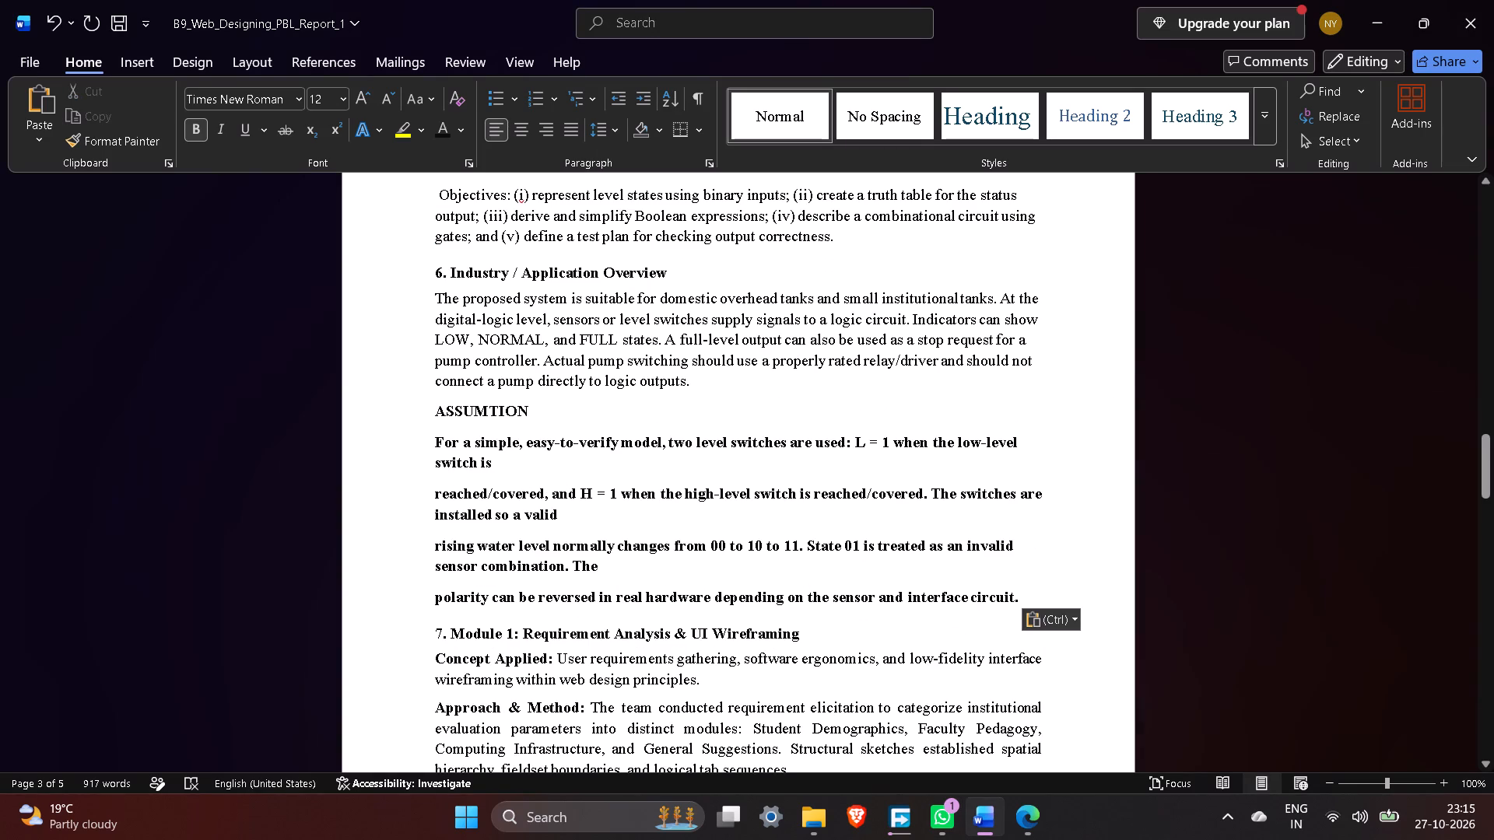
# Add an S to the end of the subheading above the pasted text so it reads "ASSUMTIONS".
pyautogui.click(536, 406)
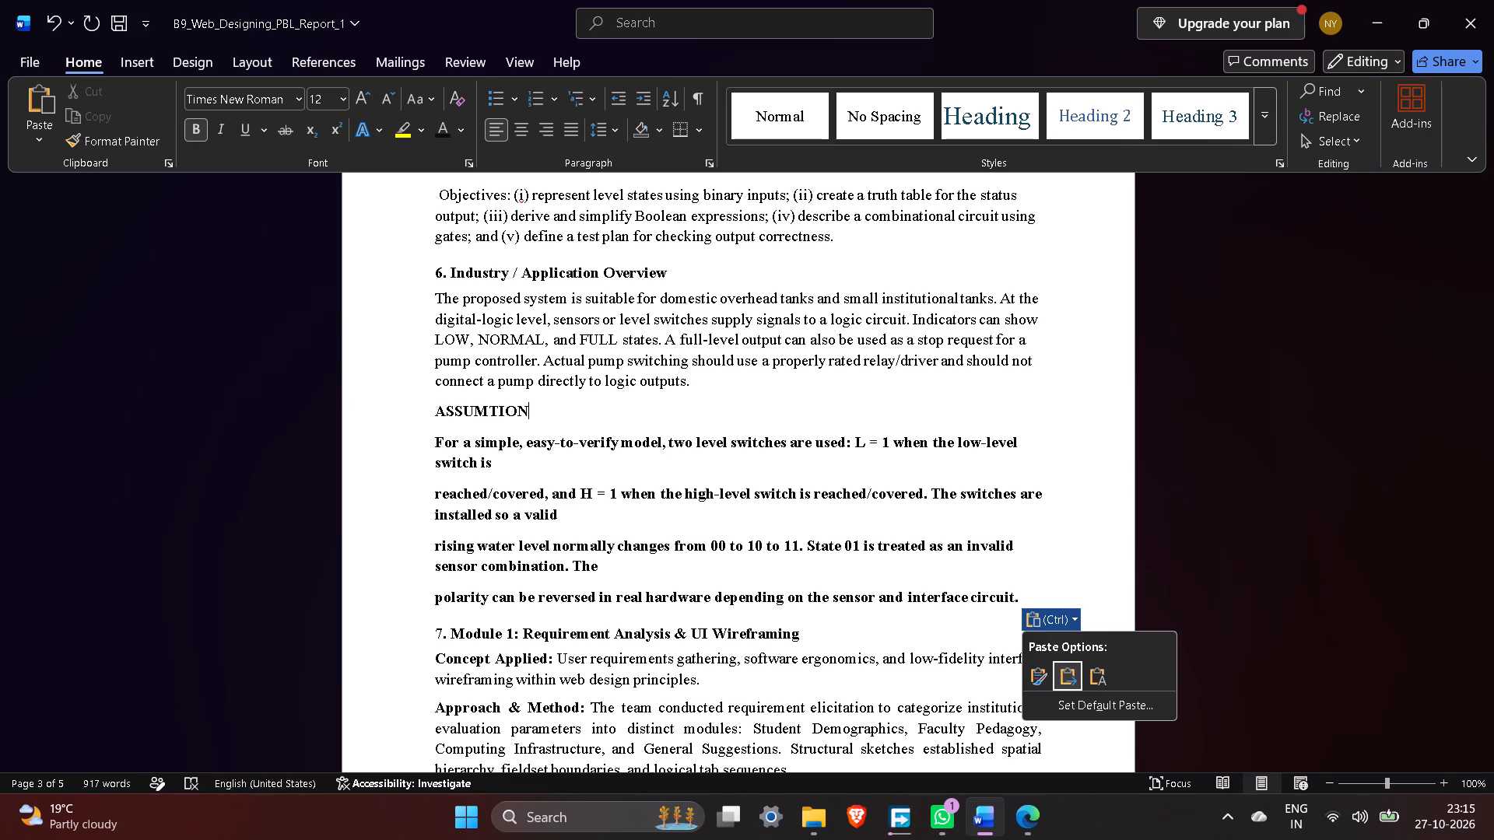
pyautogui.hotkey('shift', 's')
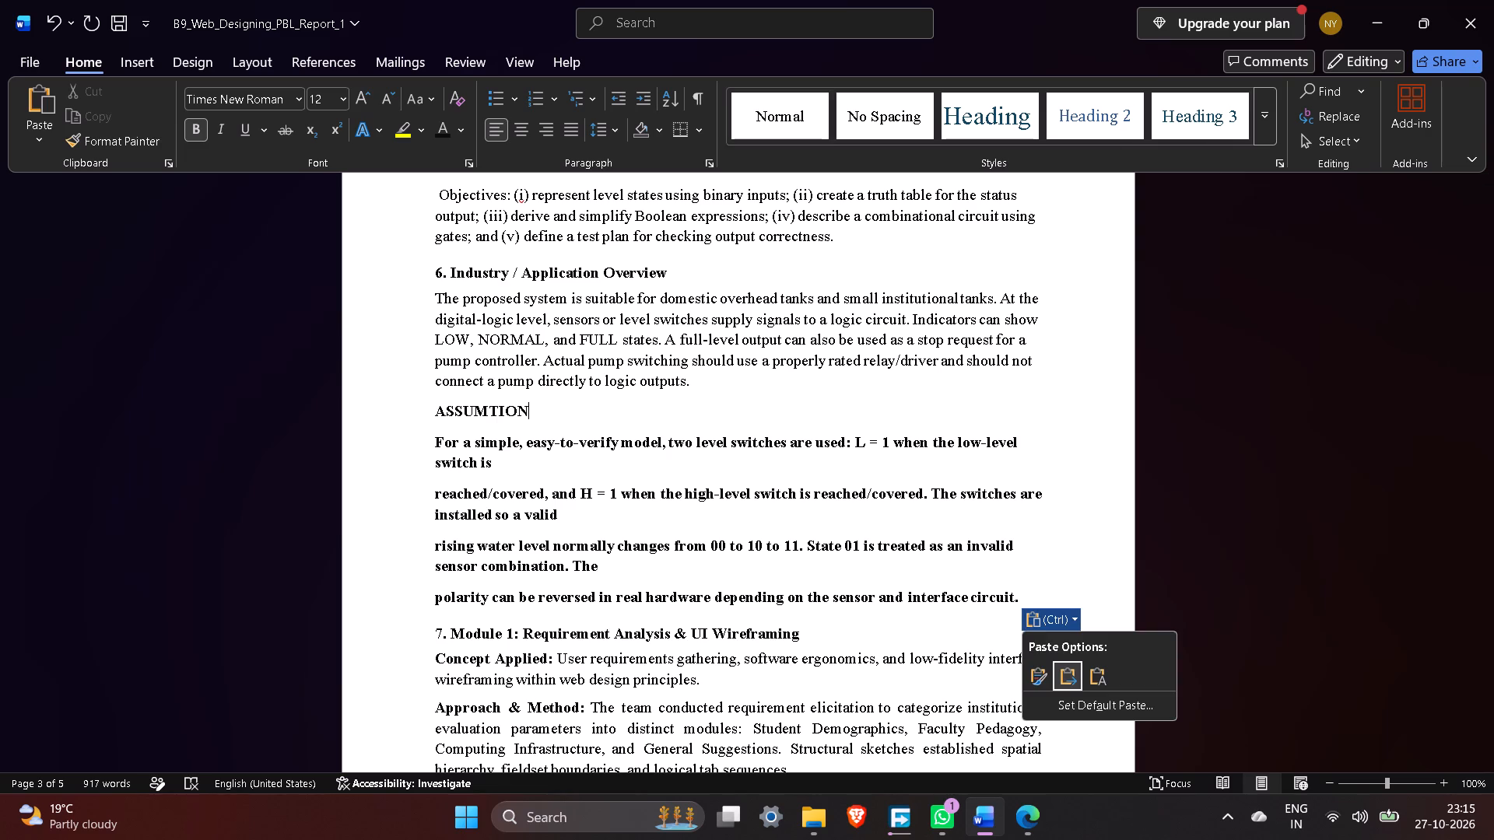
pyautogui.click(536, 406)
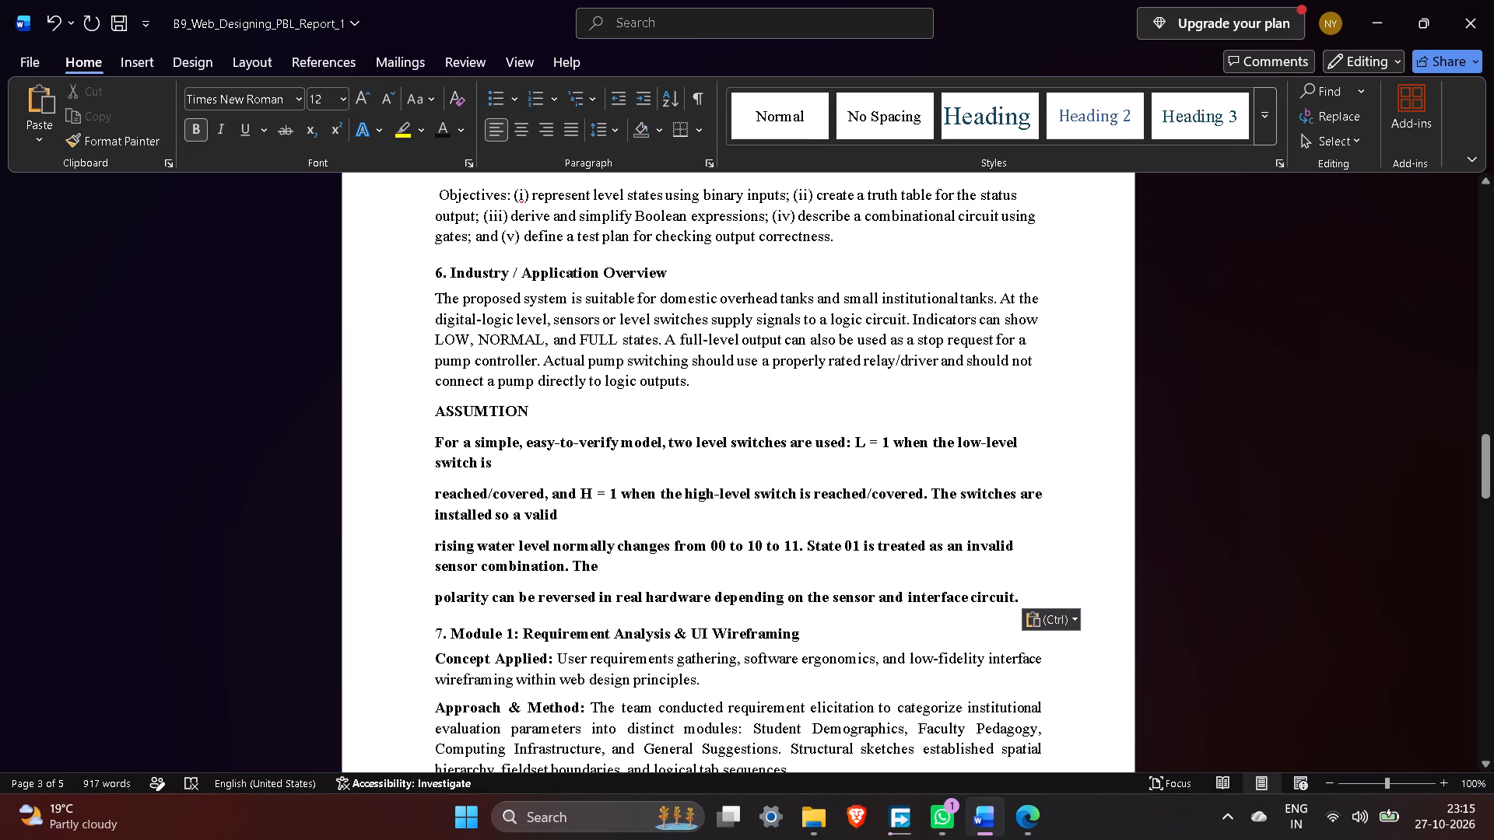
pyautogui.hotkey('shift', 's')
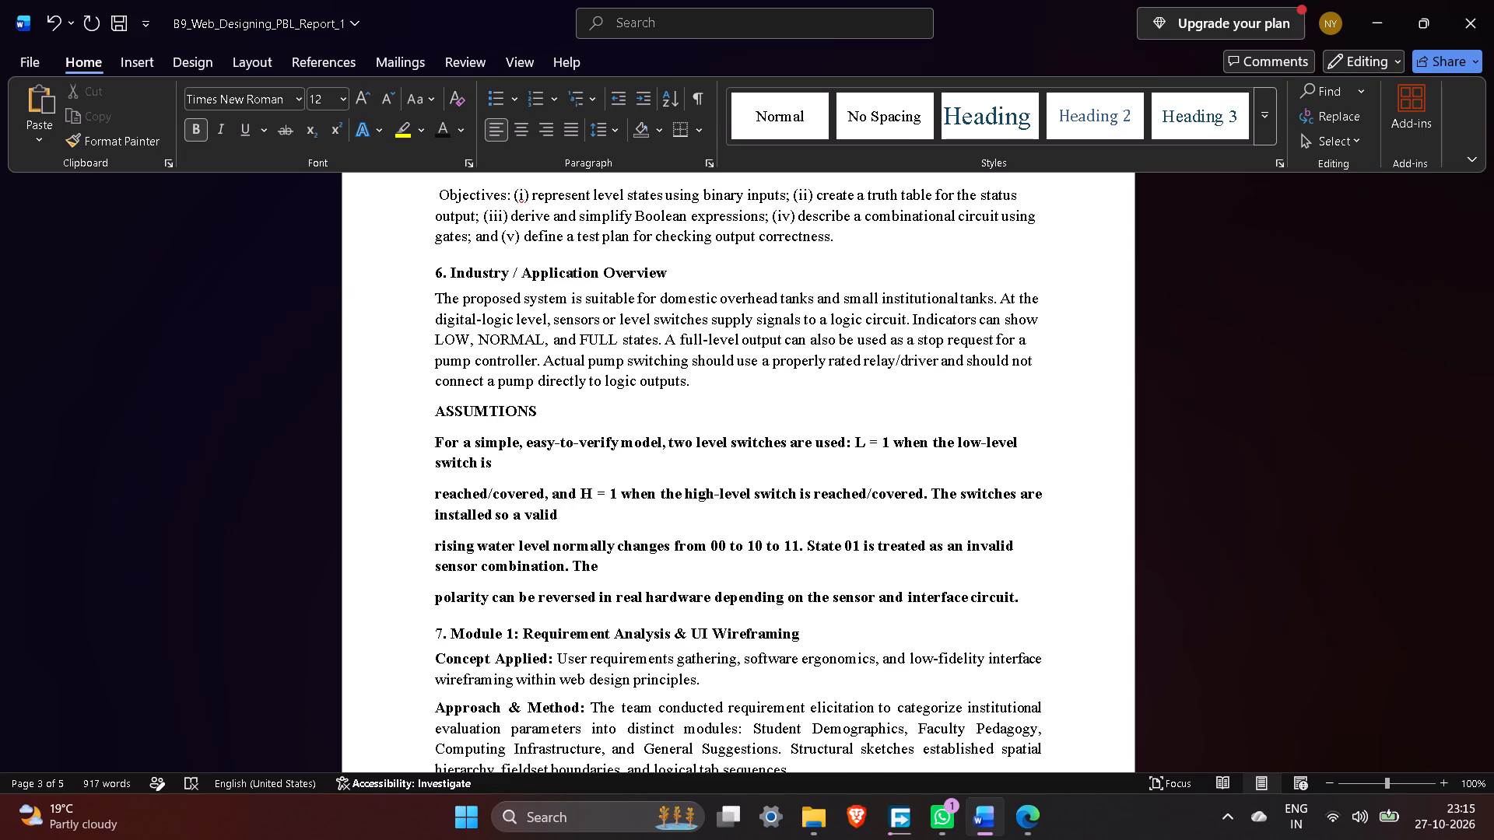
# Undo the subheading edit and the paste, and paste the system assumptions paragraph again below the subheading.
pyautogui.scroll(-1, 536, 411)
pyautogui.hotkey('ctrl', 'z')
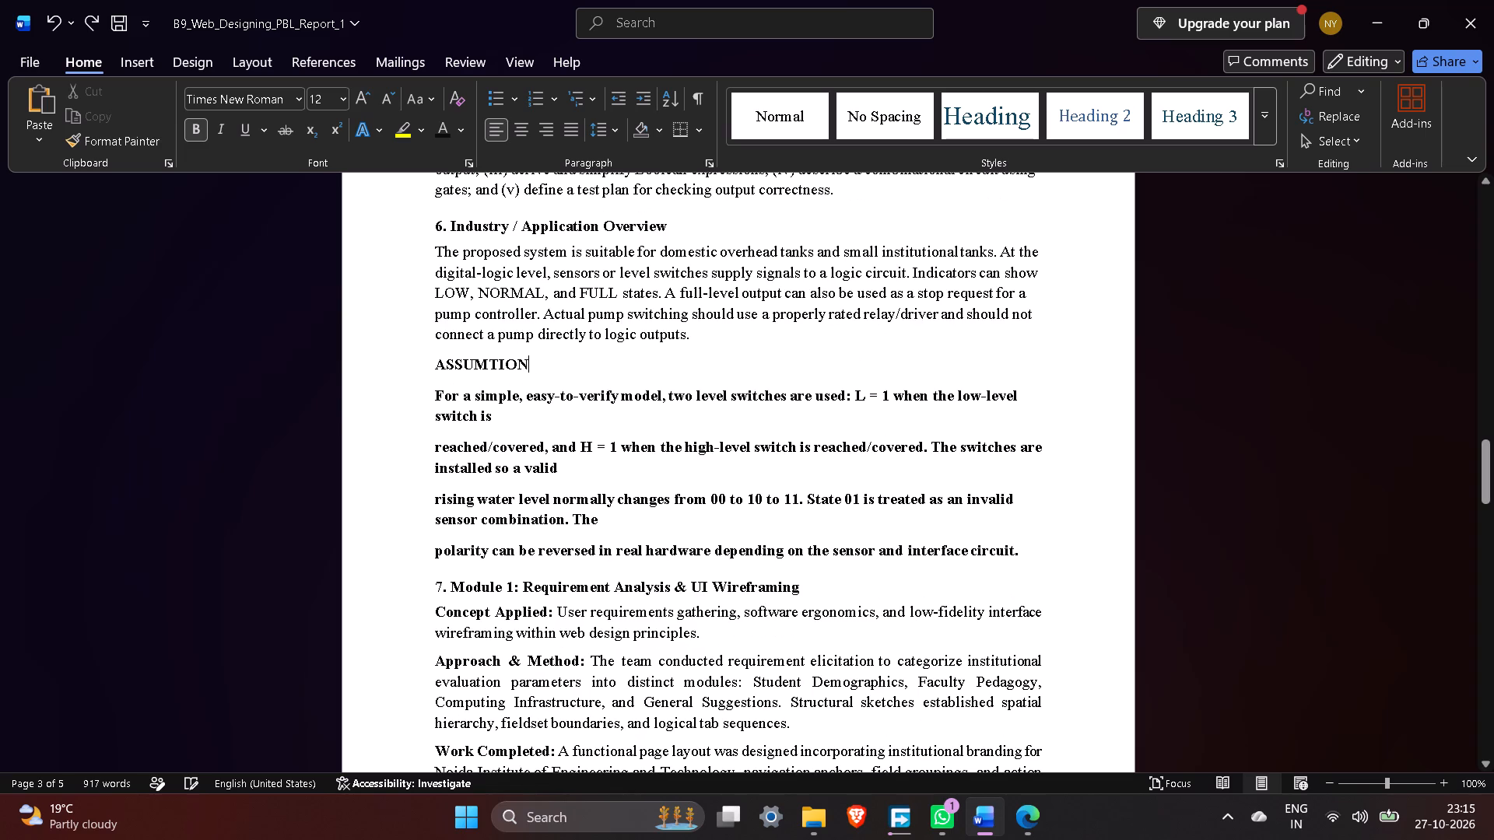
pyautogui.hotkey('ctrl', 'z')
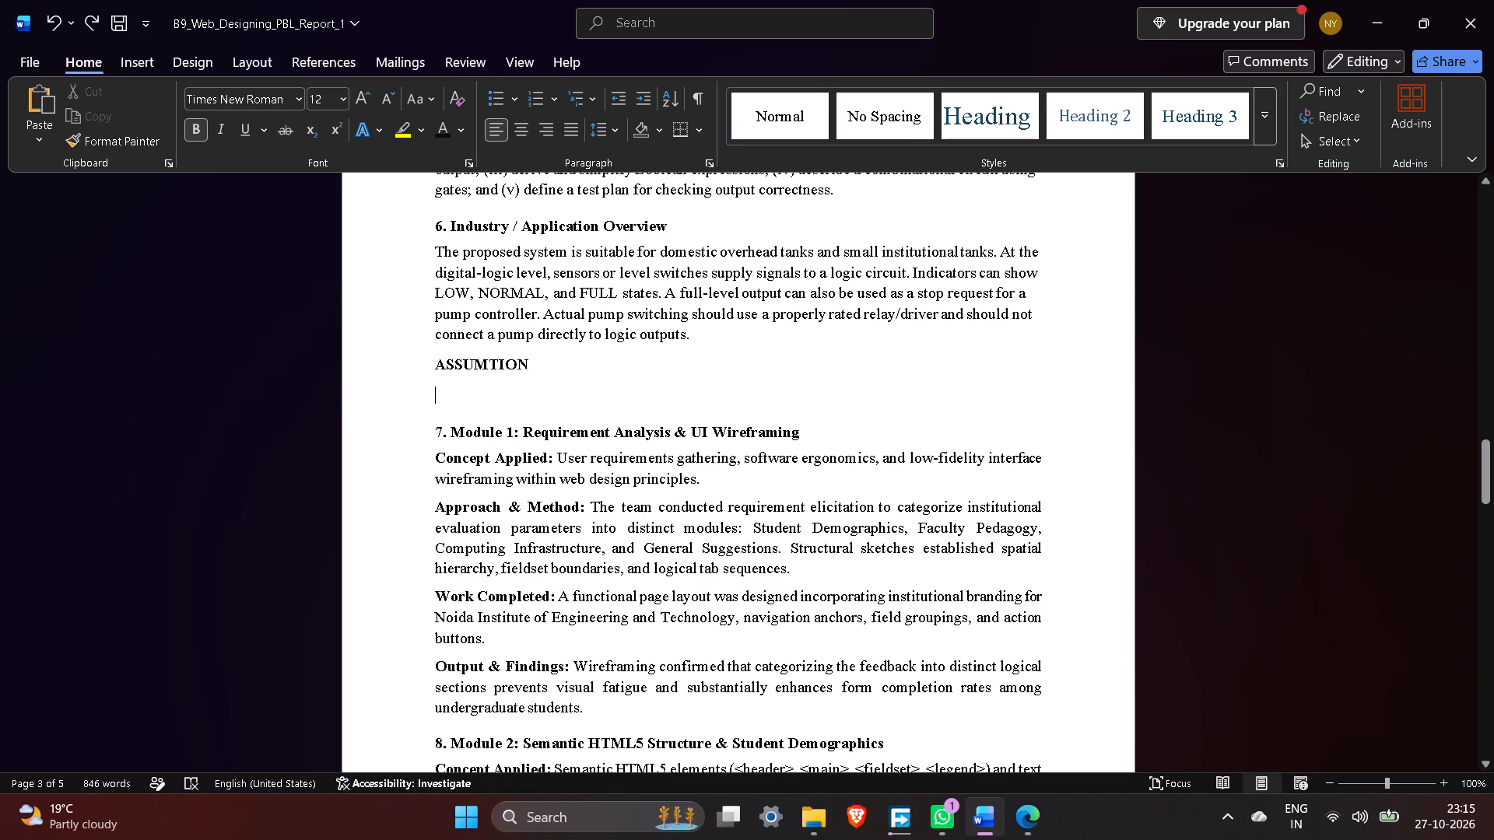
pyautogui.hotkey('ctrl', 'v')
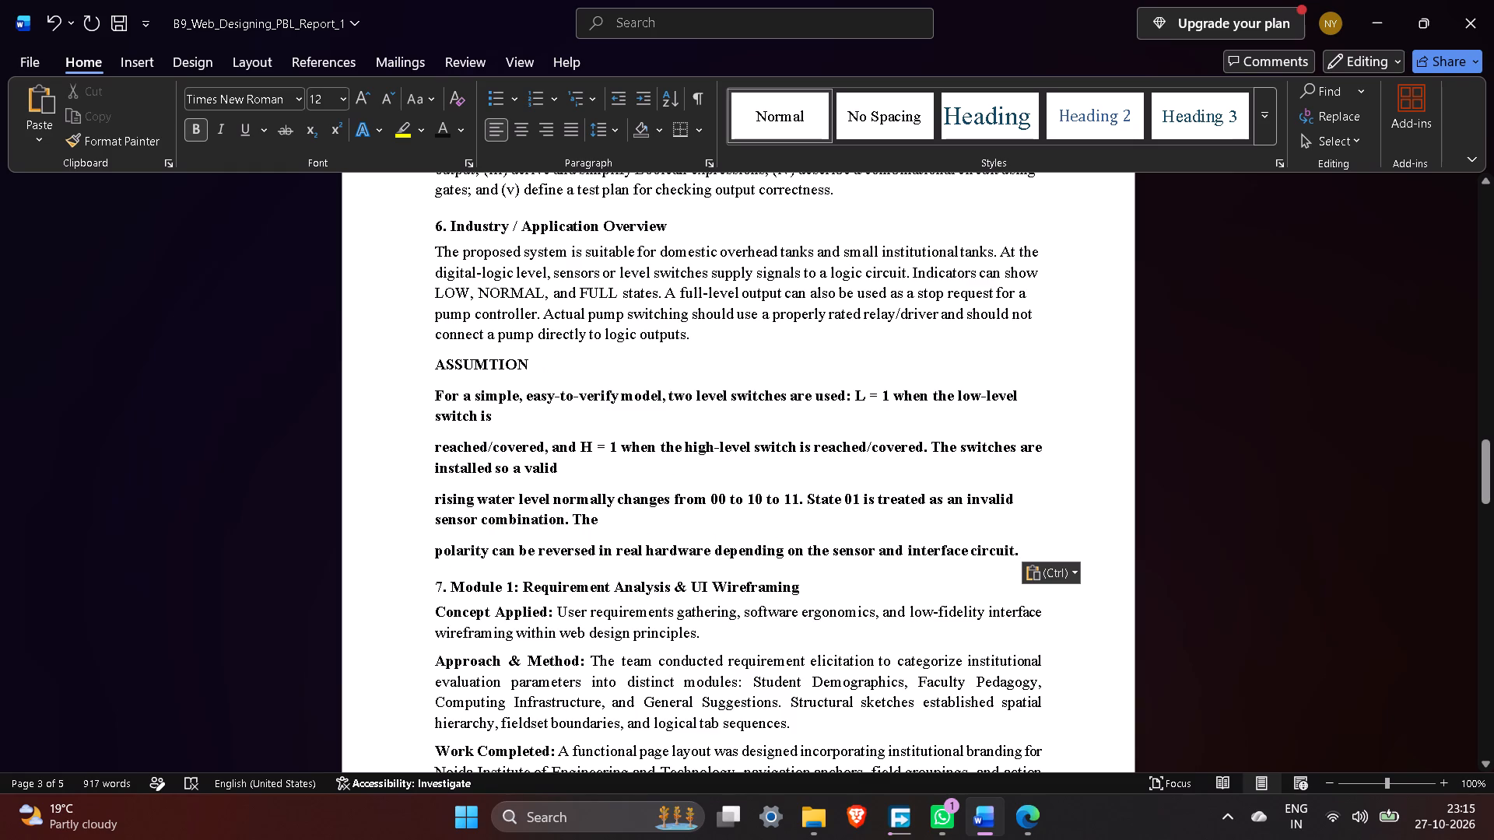
# Change the subheading above the pasted system assumptions text to "ASSUMTIONS".
pyautogui.click(540, 365)
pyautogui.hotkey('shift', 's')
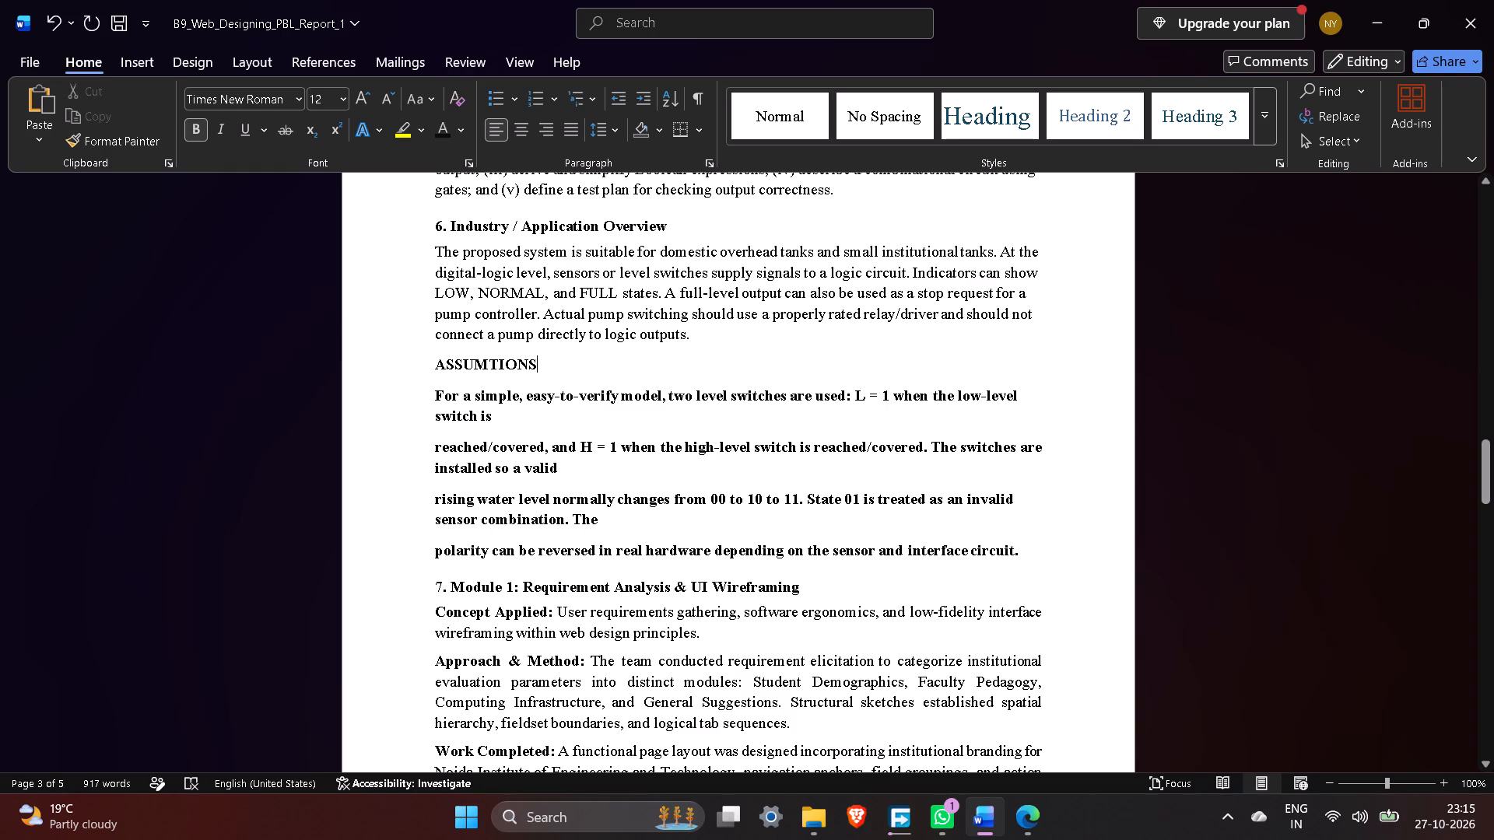
# Apply the Normal style to the pasted assumptions text from "For a simple" through "sensor combination. The".
pyautogui.moveTo(427, 395); pyautogui.dragTo(703, 531)
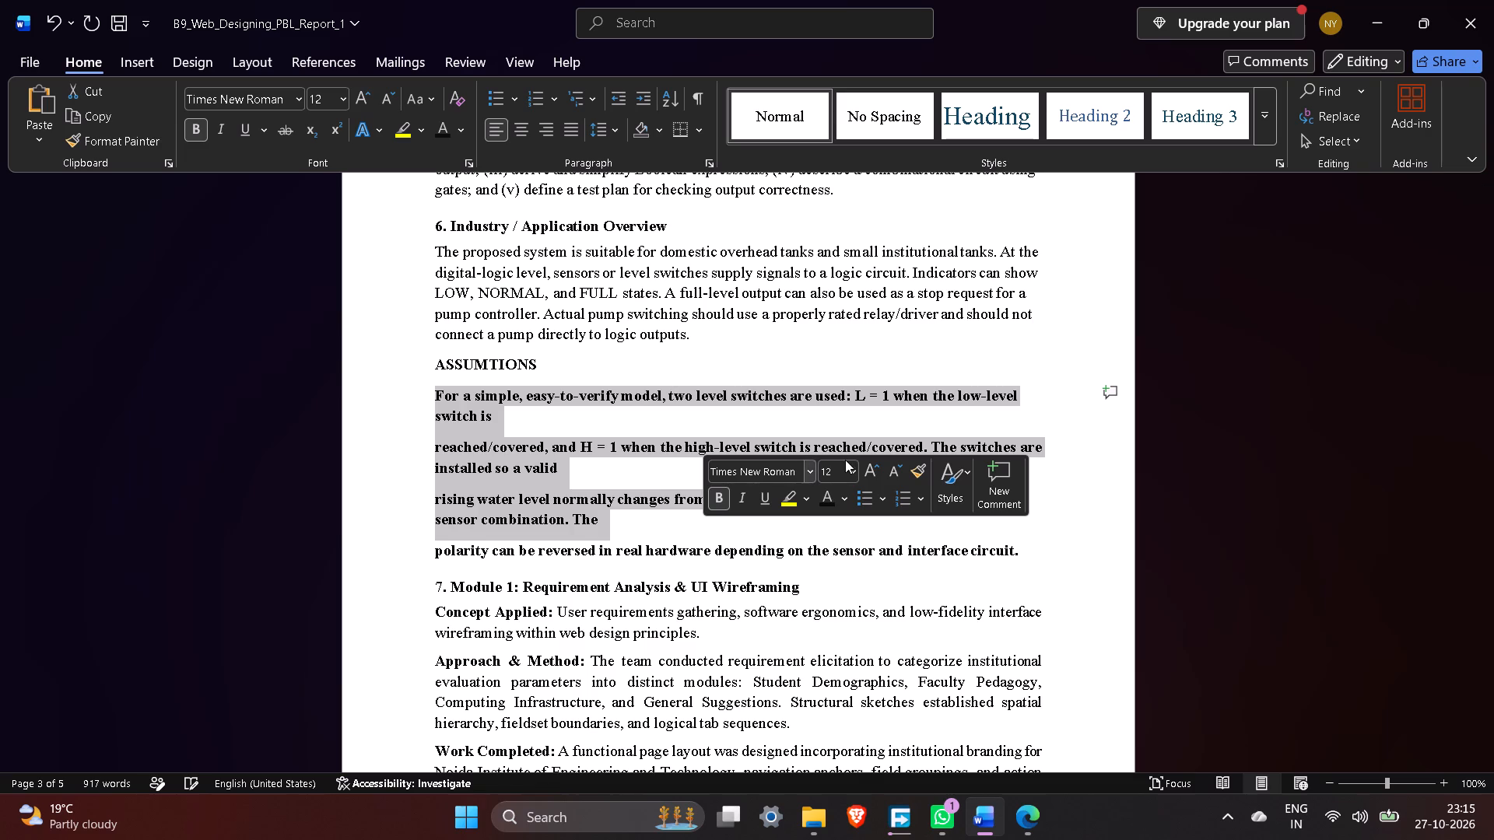
pyautogui.click(950, 495)
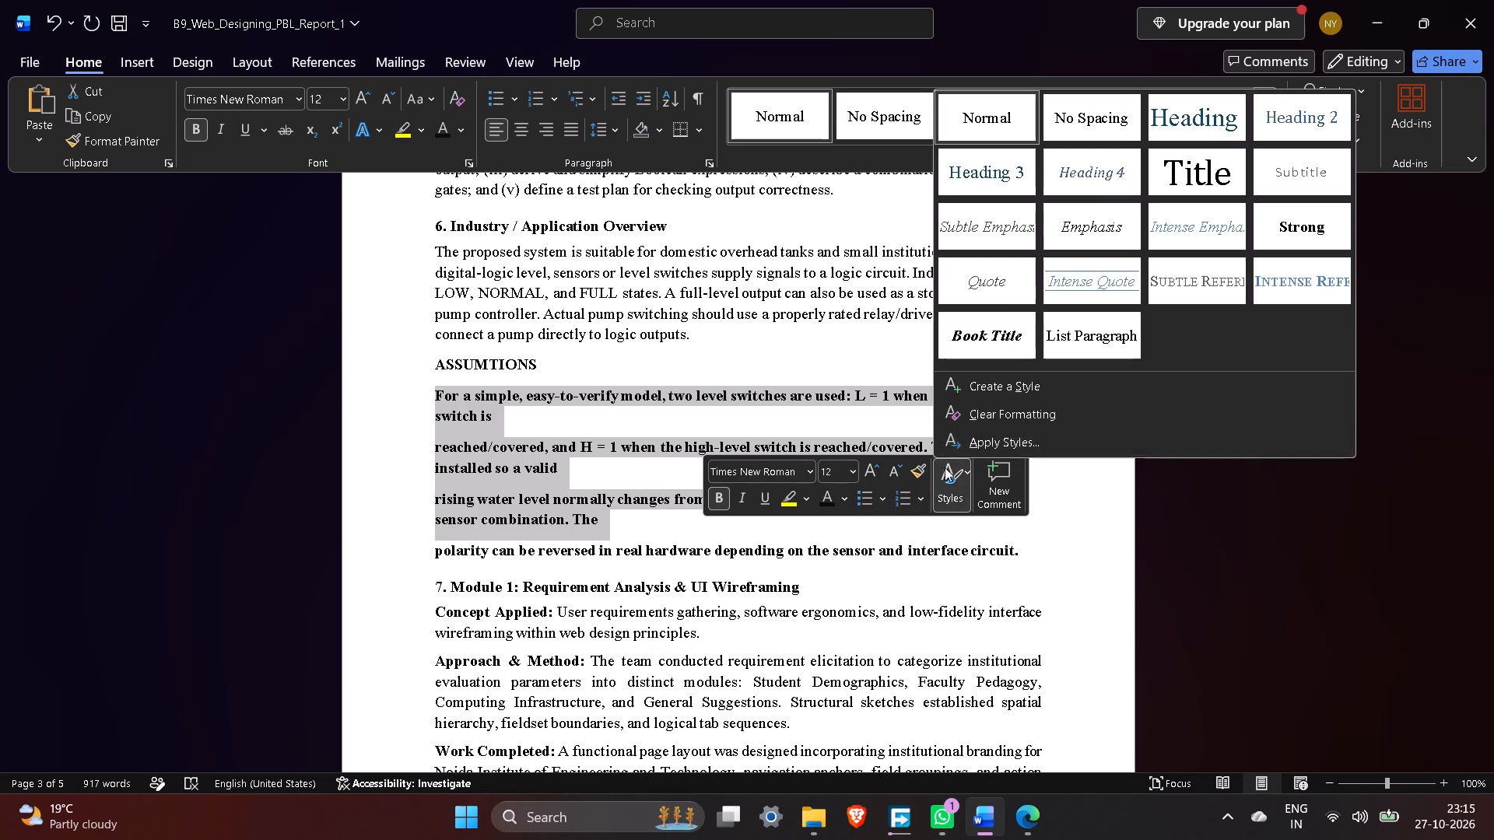
pyautogui.click(991, 105)
pyautogui.click(1155, 446)
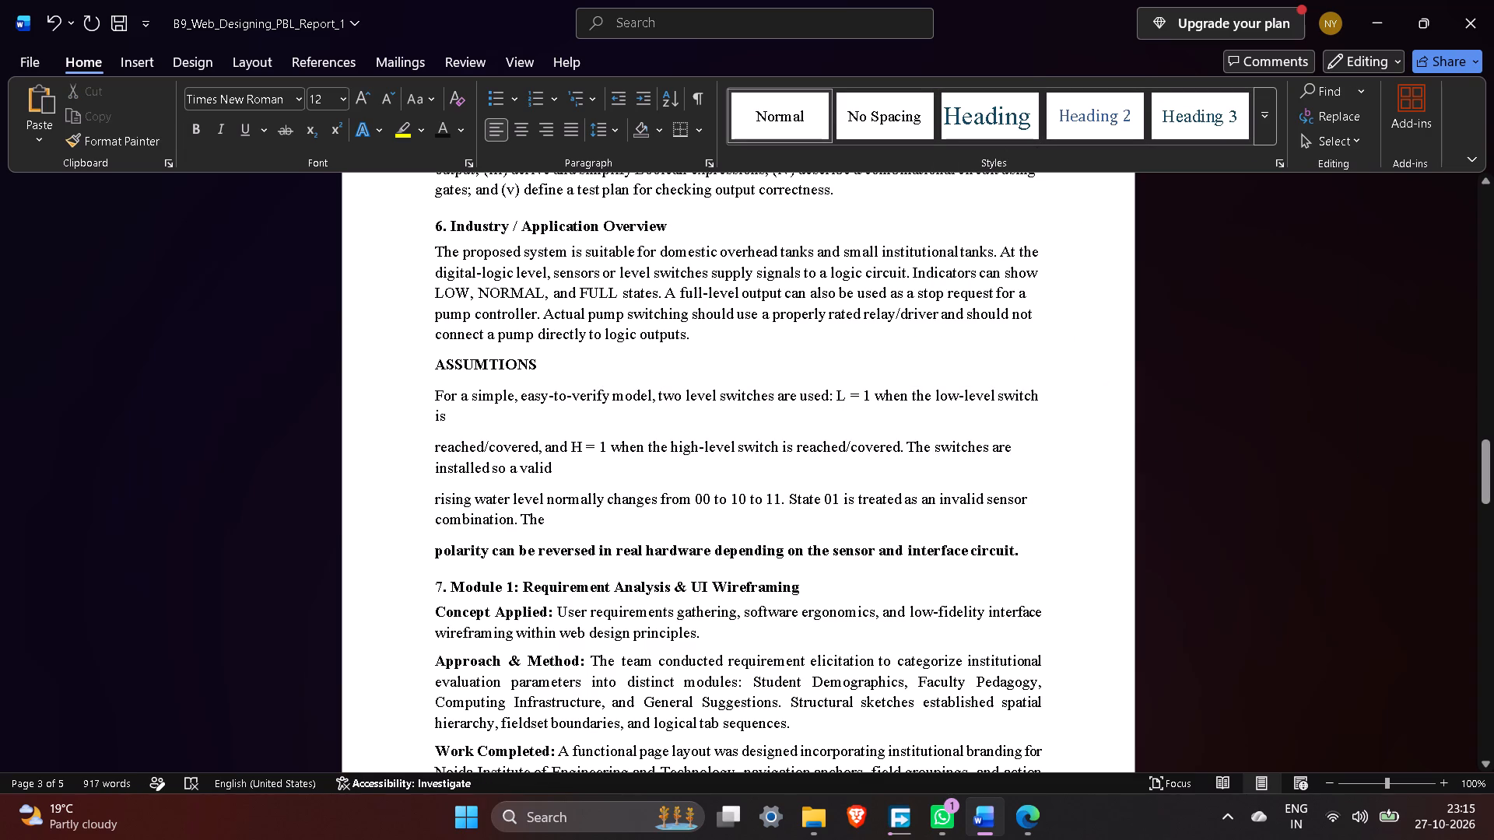
# Review the edited report from the cover page details through the sections down to Module 1.
pyautogui.scroll(-1, 961, 471)
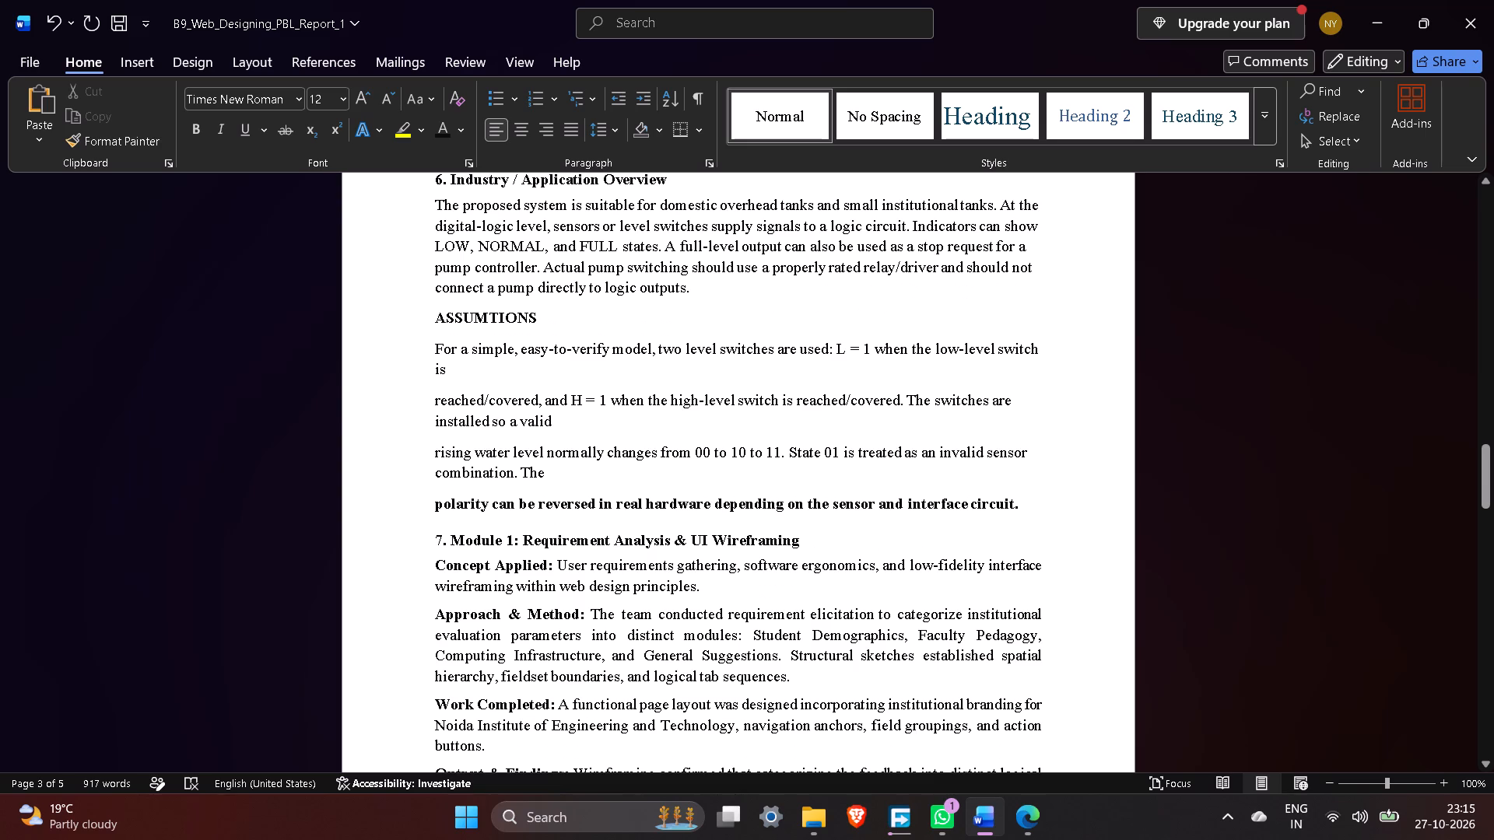
pyautogui.scroll(-2, 808, 408)
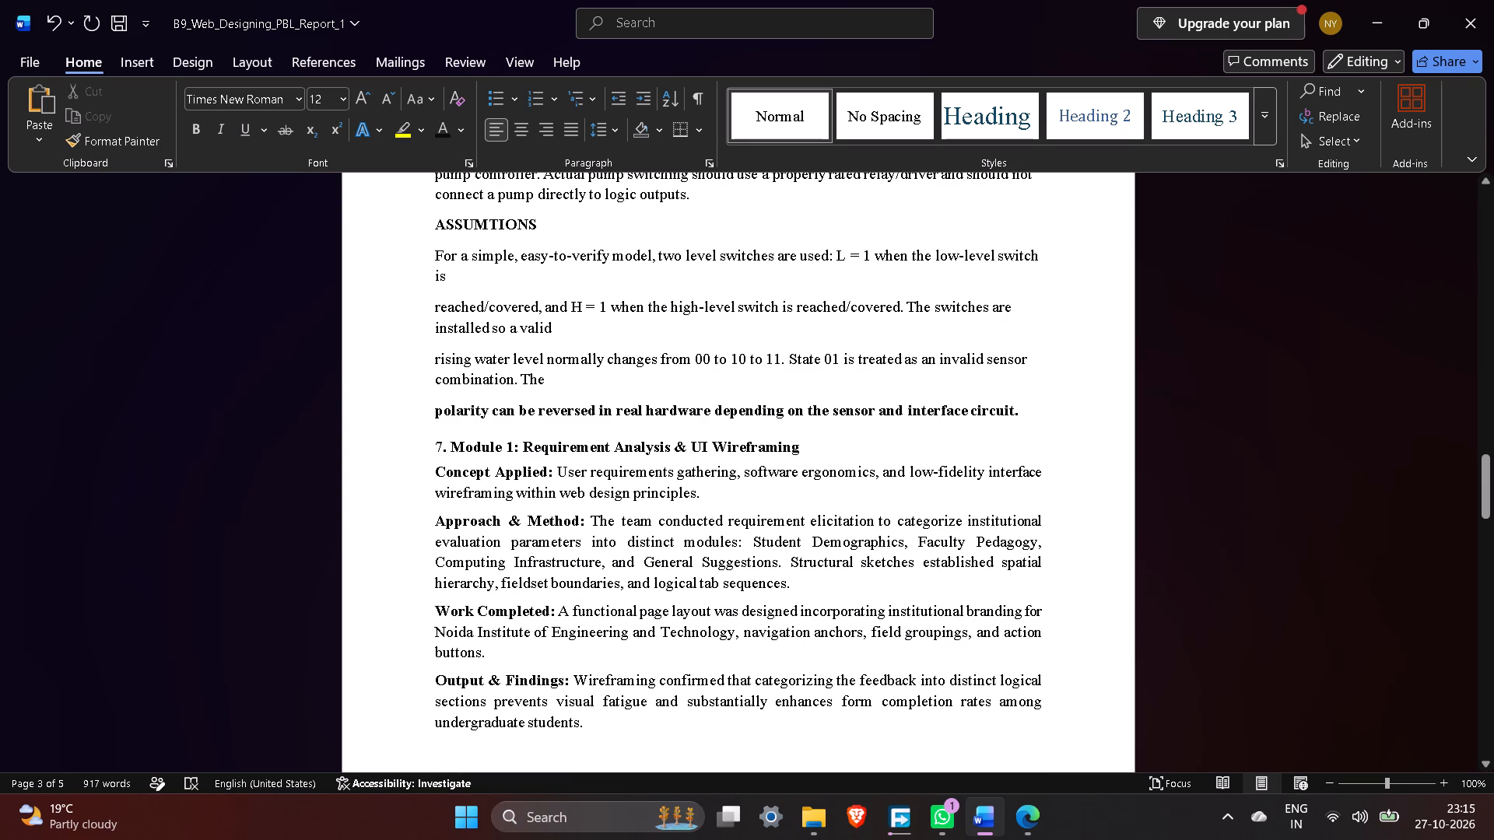
pyautogui.scroll(-1, 808, 408)
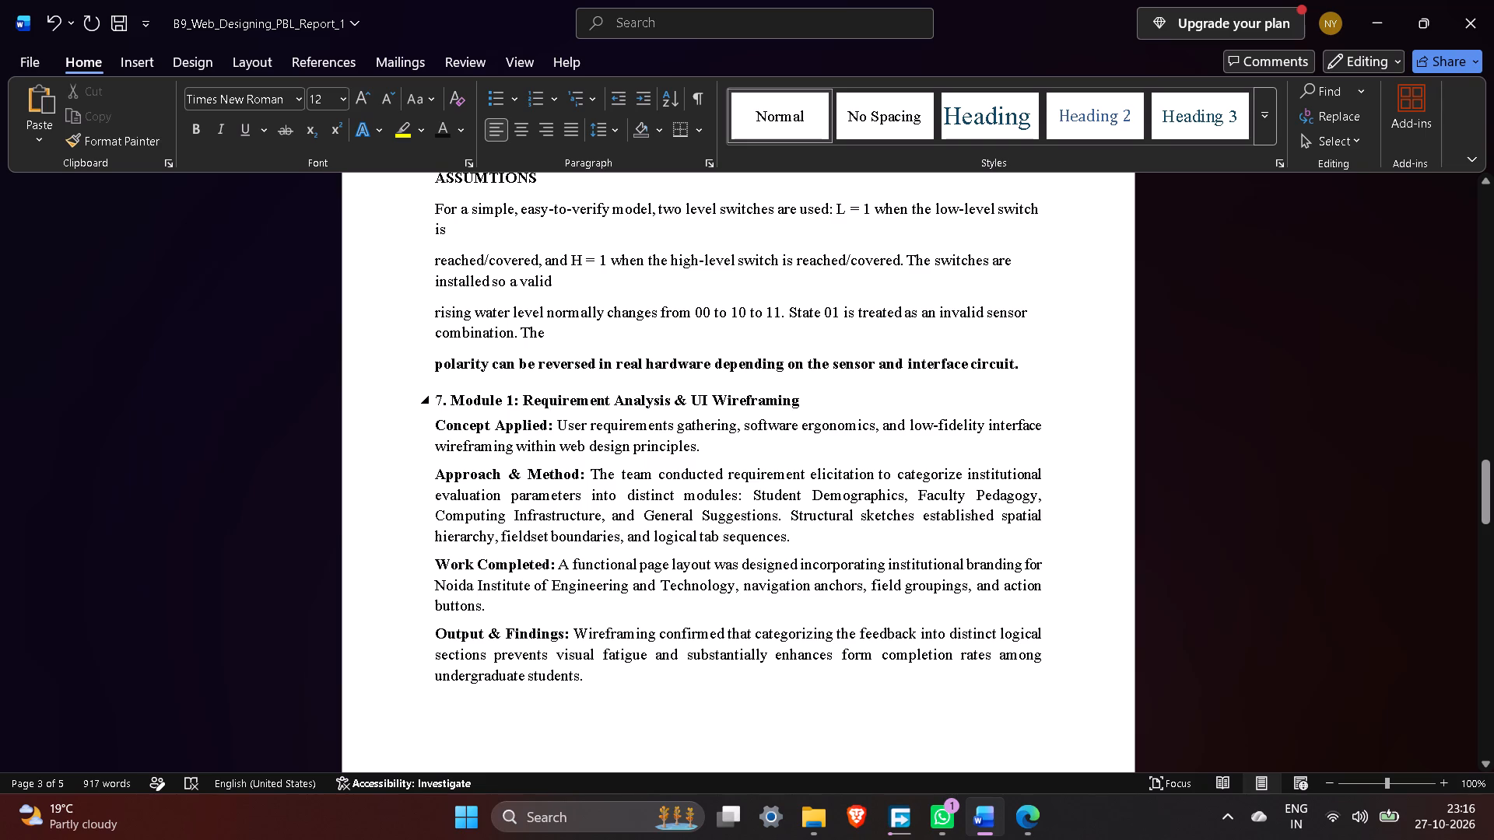
pyautogui.scroll(8, 555, 0)
pyautogui.scroll(20, 811, 502)
pyautogui.scroll(20, 811, 502)
pyautogui.scroll(1, 811, 502)
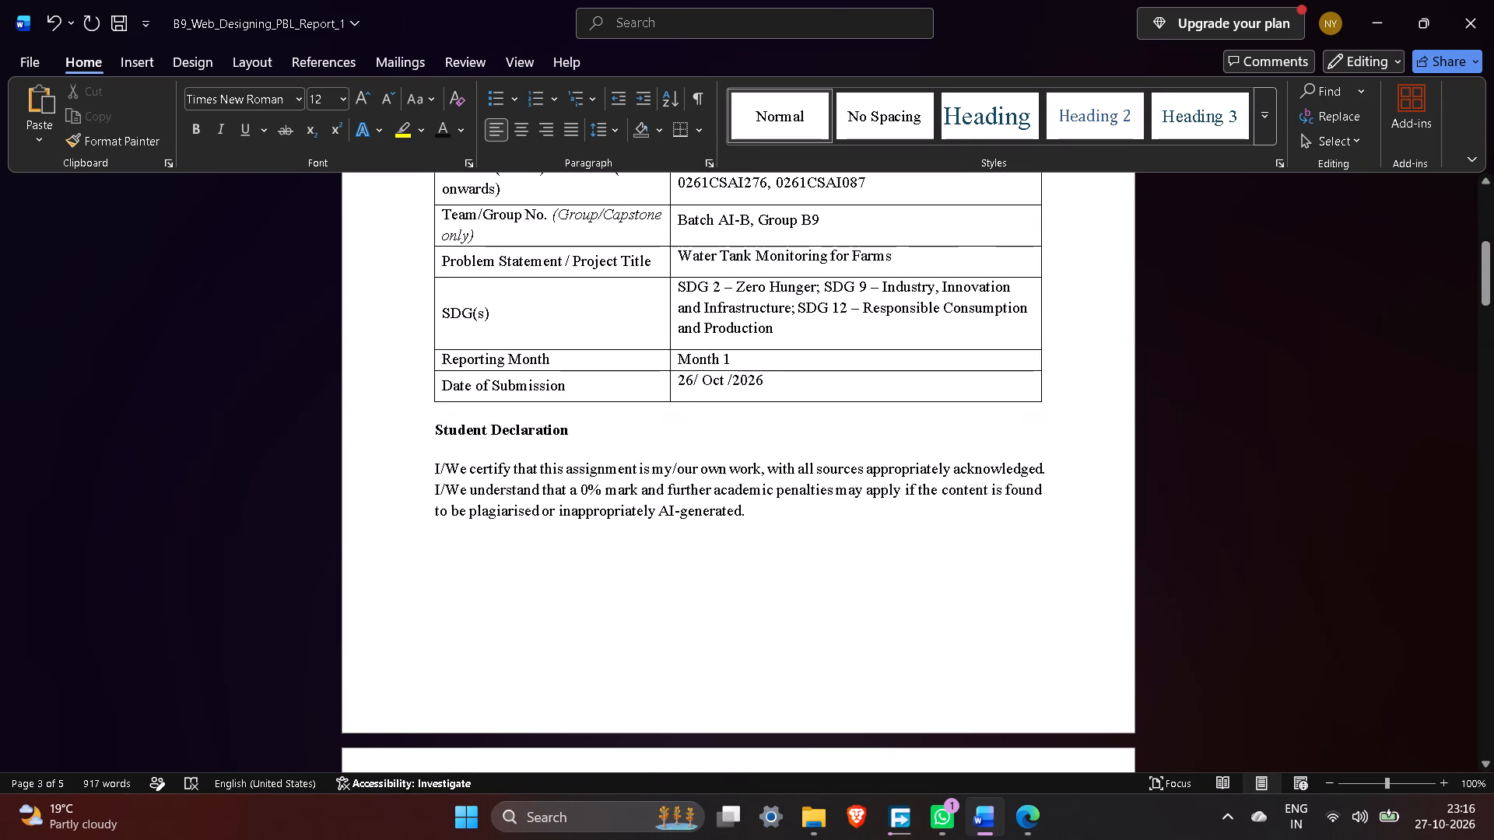
pyautogui.scroll(20, 813, 495)
pyautogui.scroll(2, 813, 495)
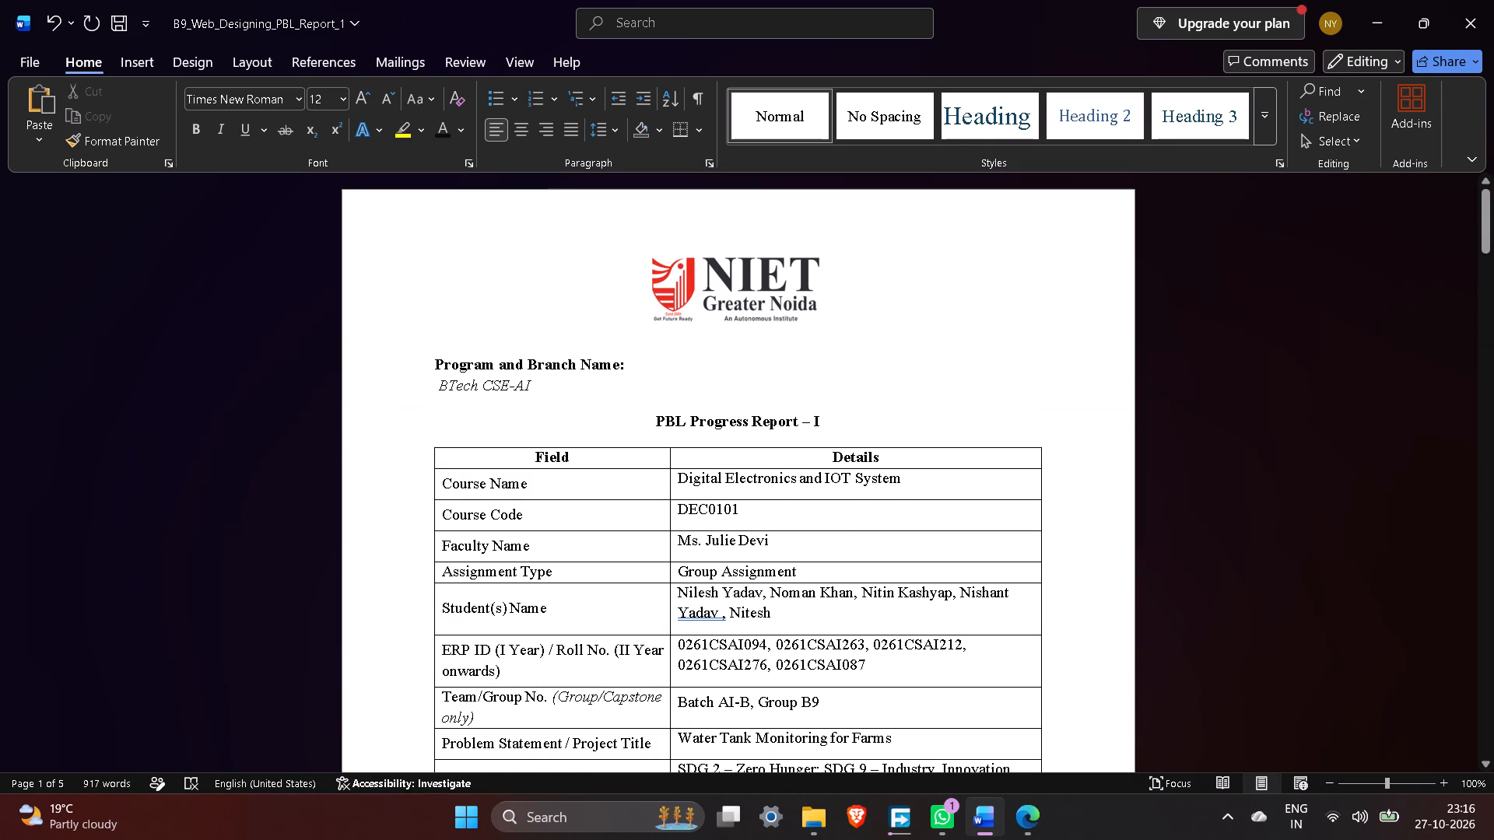
pyautogui.scroll(-3, 743, 536)
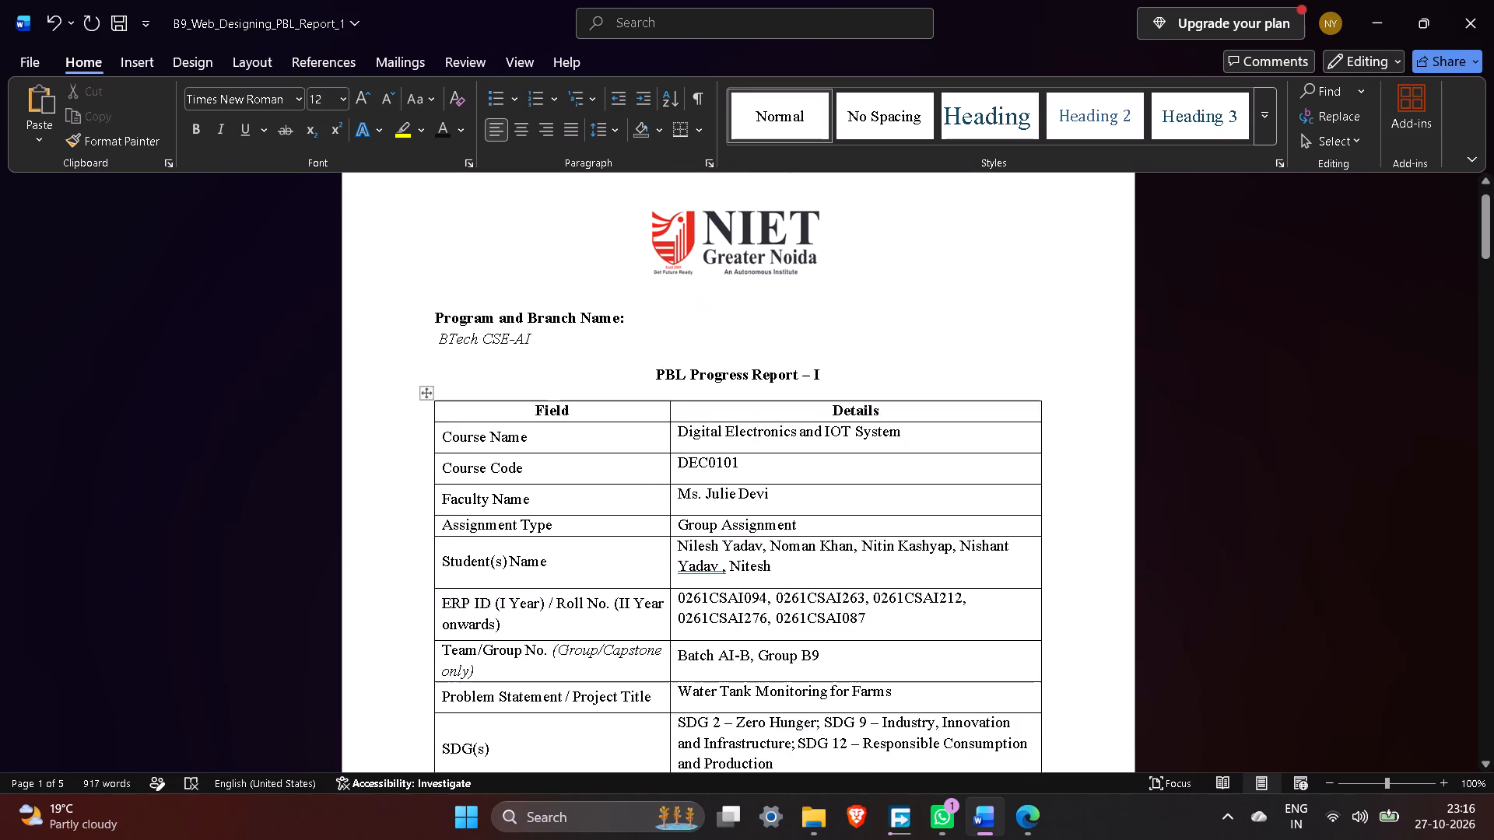
pyautogui.scroll(-8, 743, 536)
pyautogui.scroll(-6, 1097, 538)
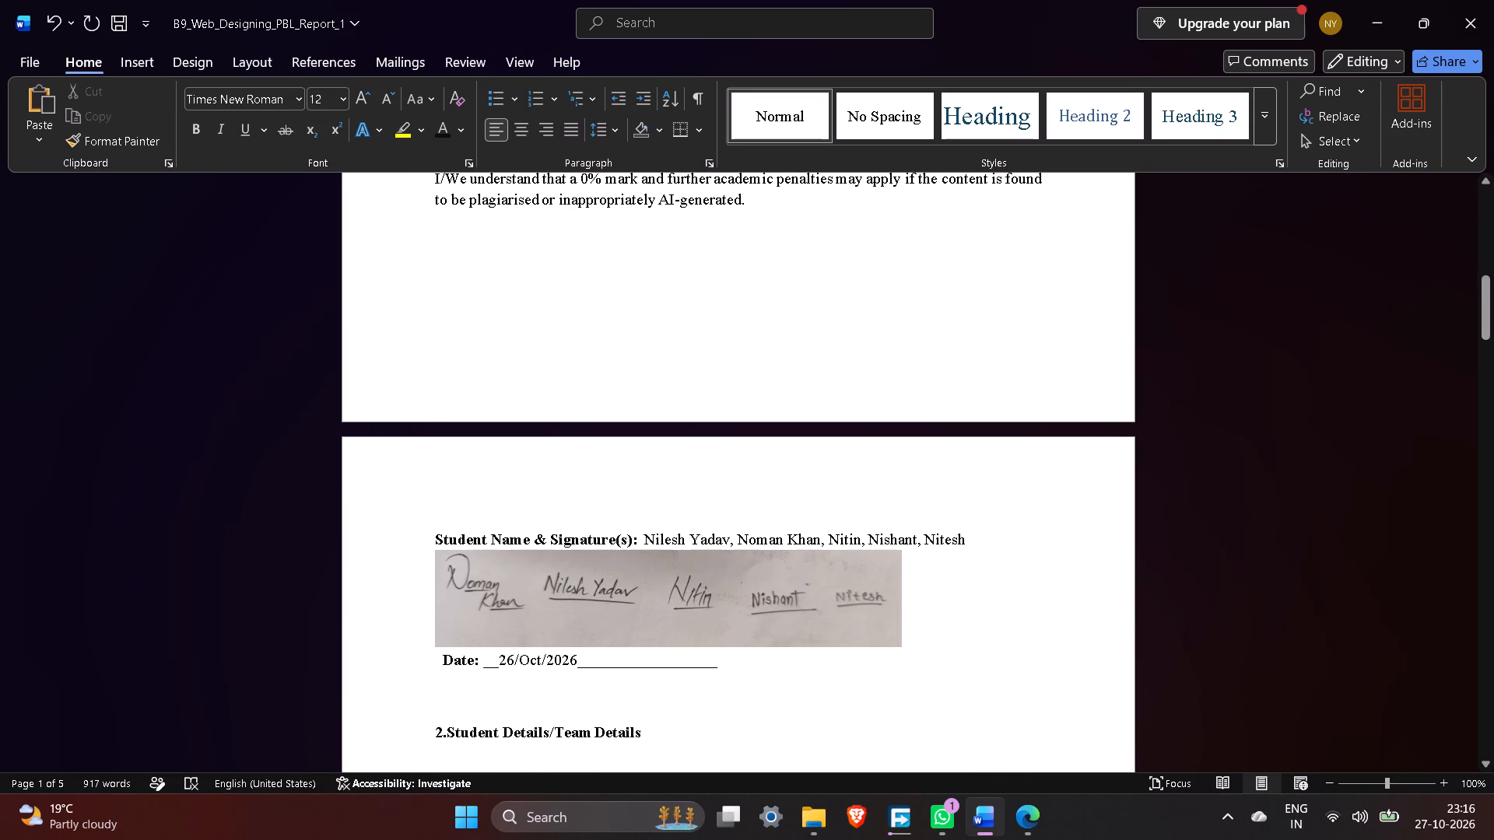
pyautogui.scroll(1, 731, 563)
pyautogui.scroll(-2, 731, 563)
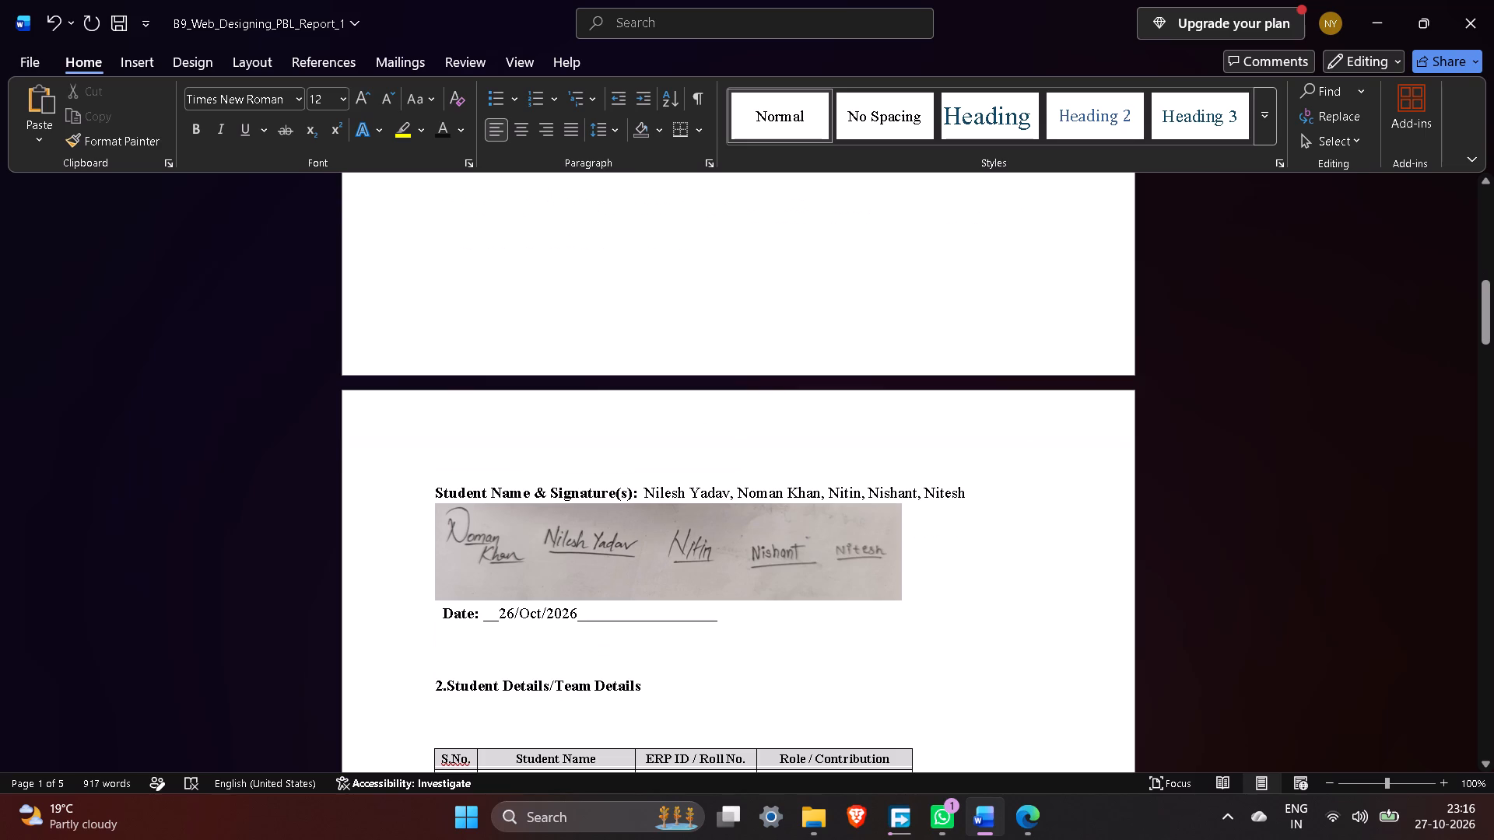
pyautogui.scroll(-17, 731, 563)
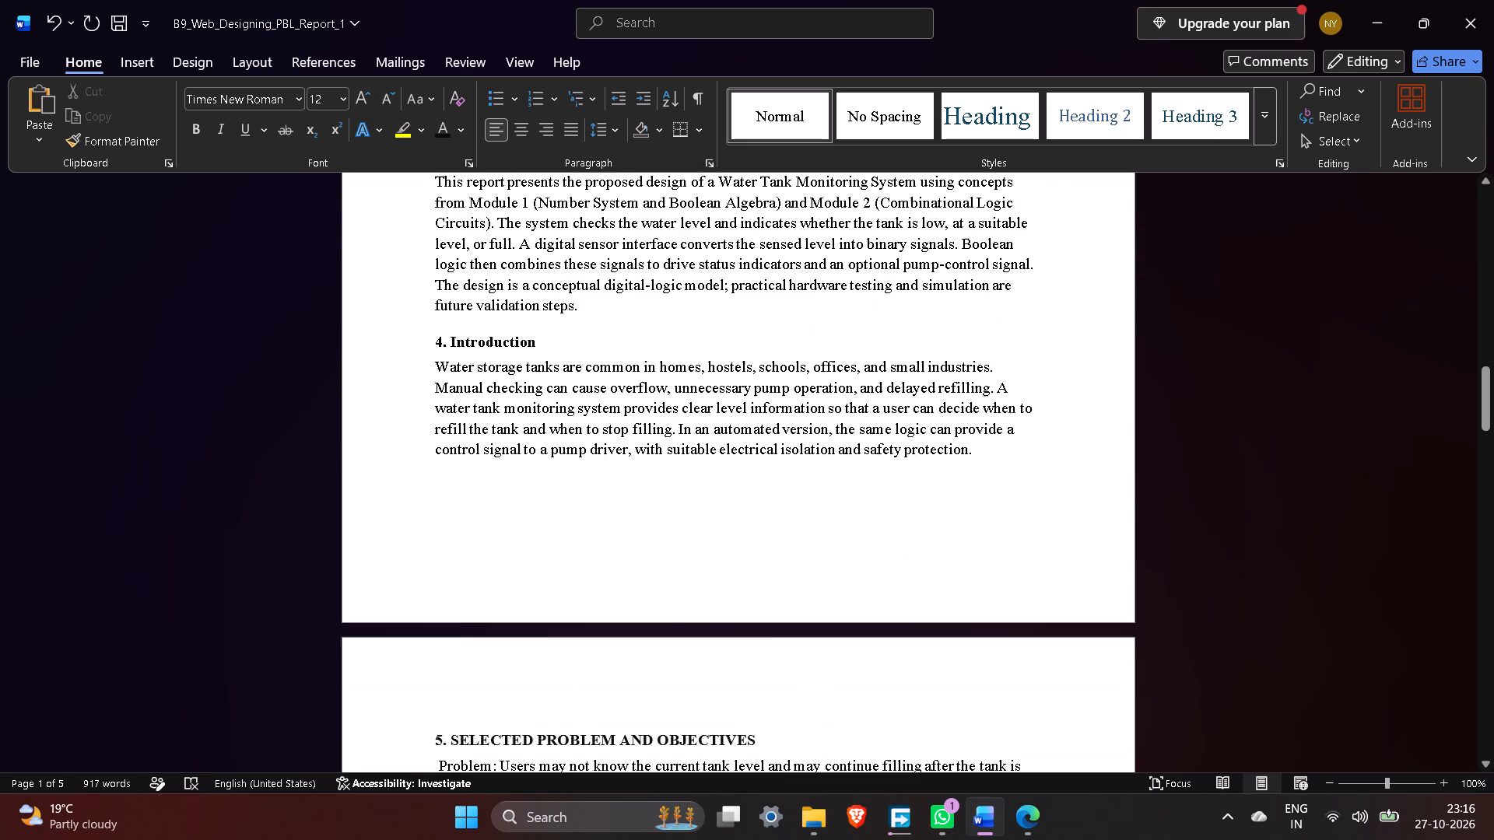
pyautogui.scroll(-20, 731, 563)
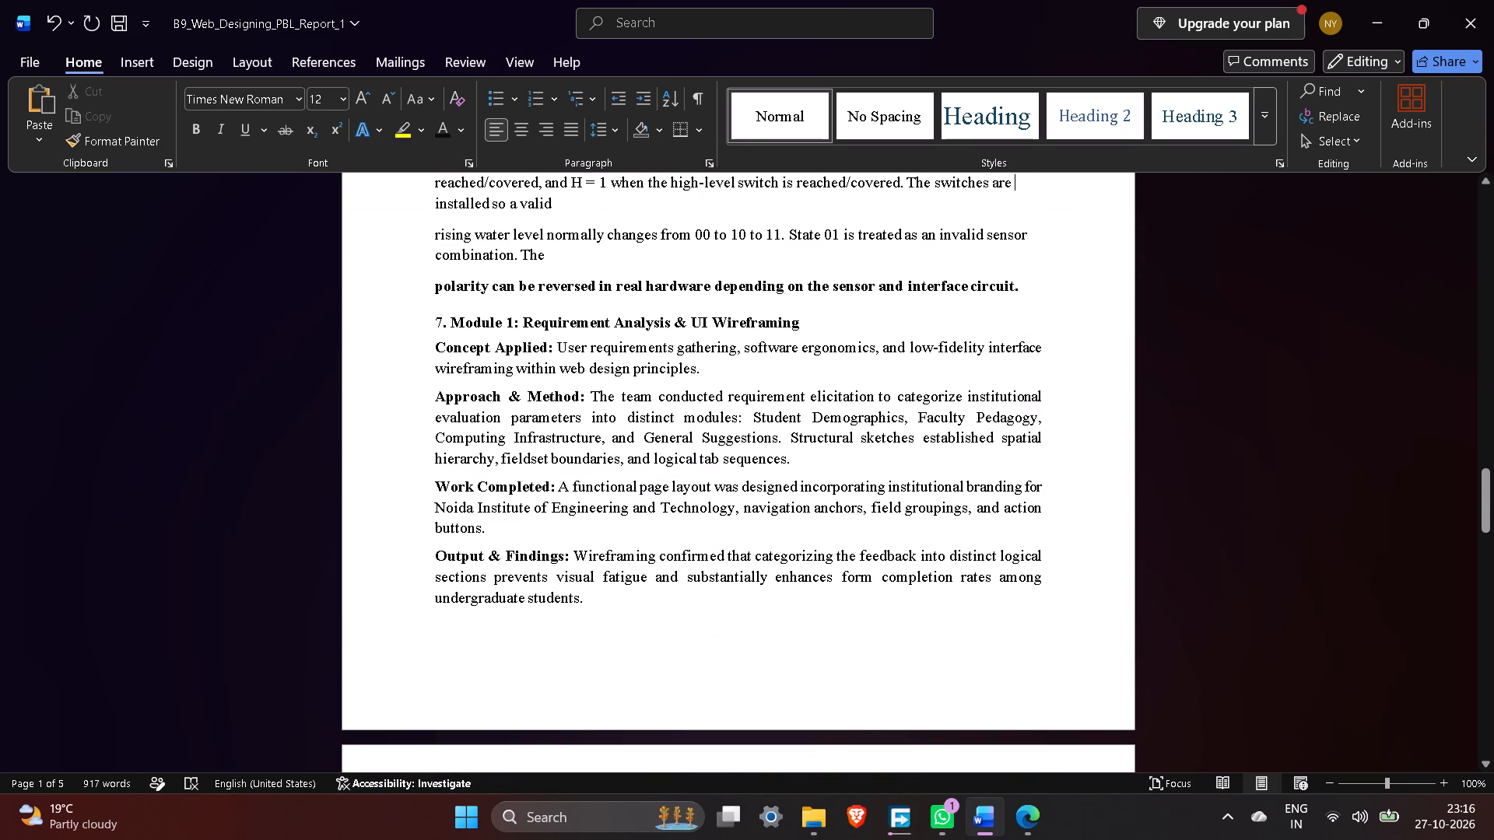
pyautogui.scroll(2, 730, 562)
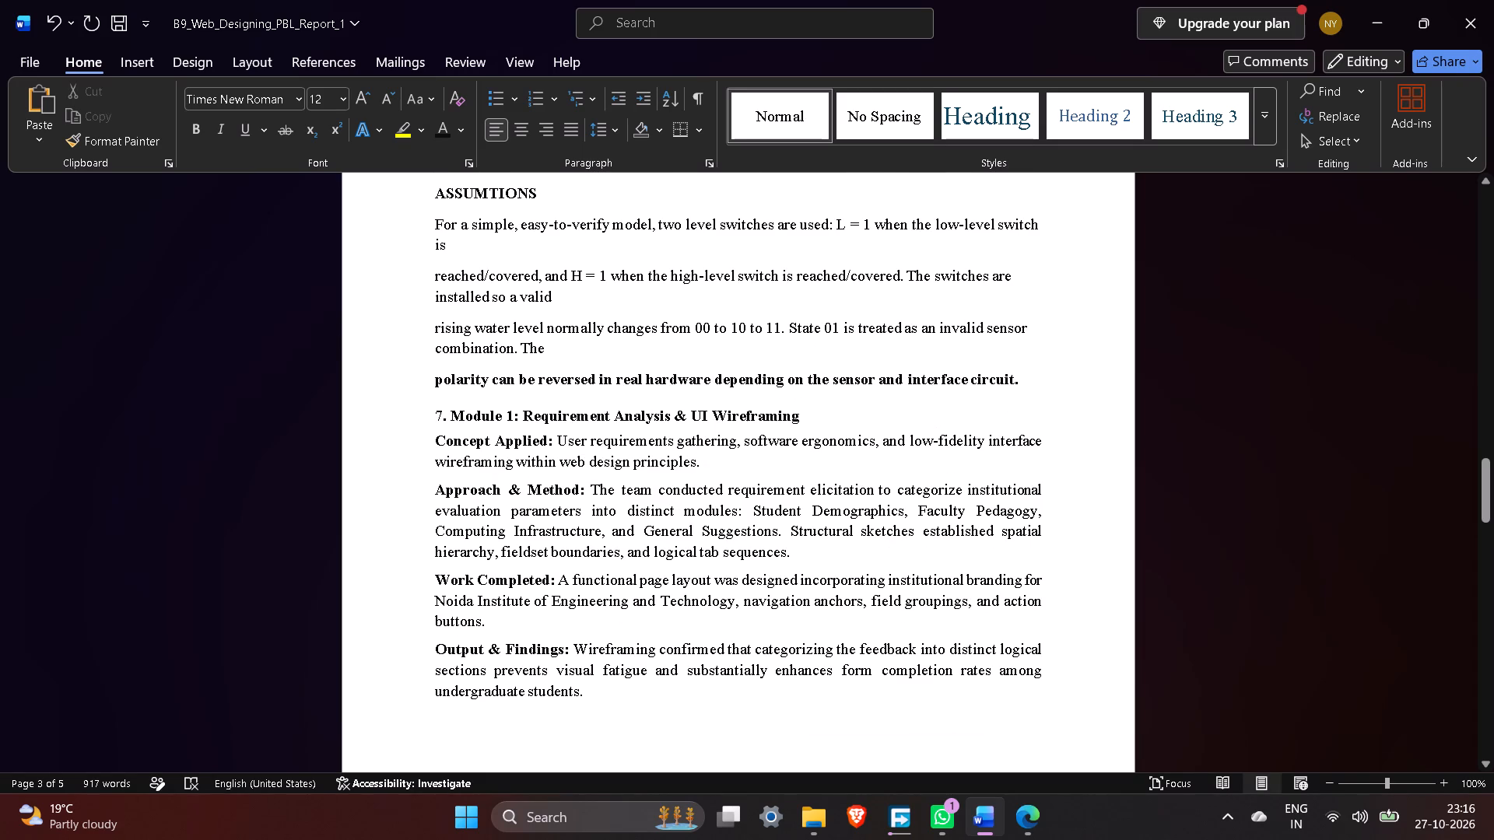
# Check the next section in the IOT report PDF, and in Word delete section 7's old title and body text, keeping "7. Module 1:".
pyautogui.click(1012, 824)
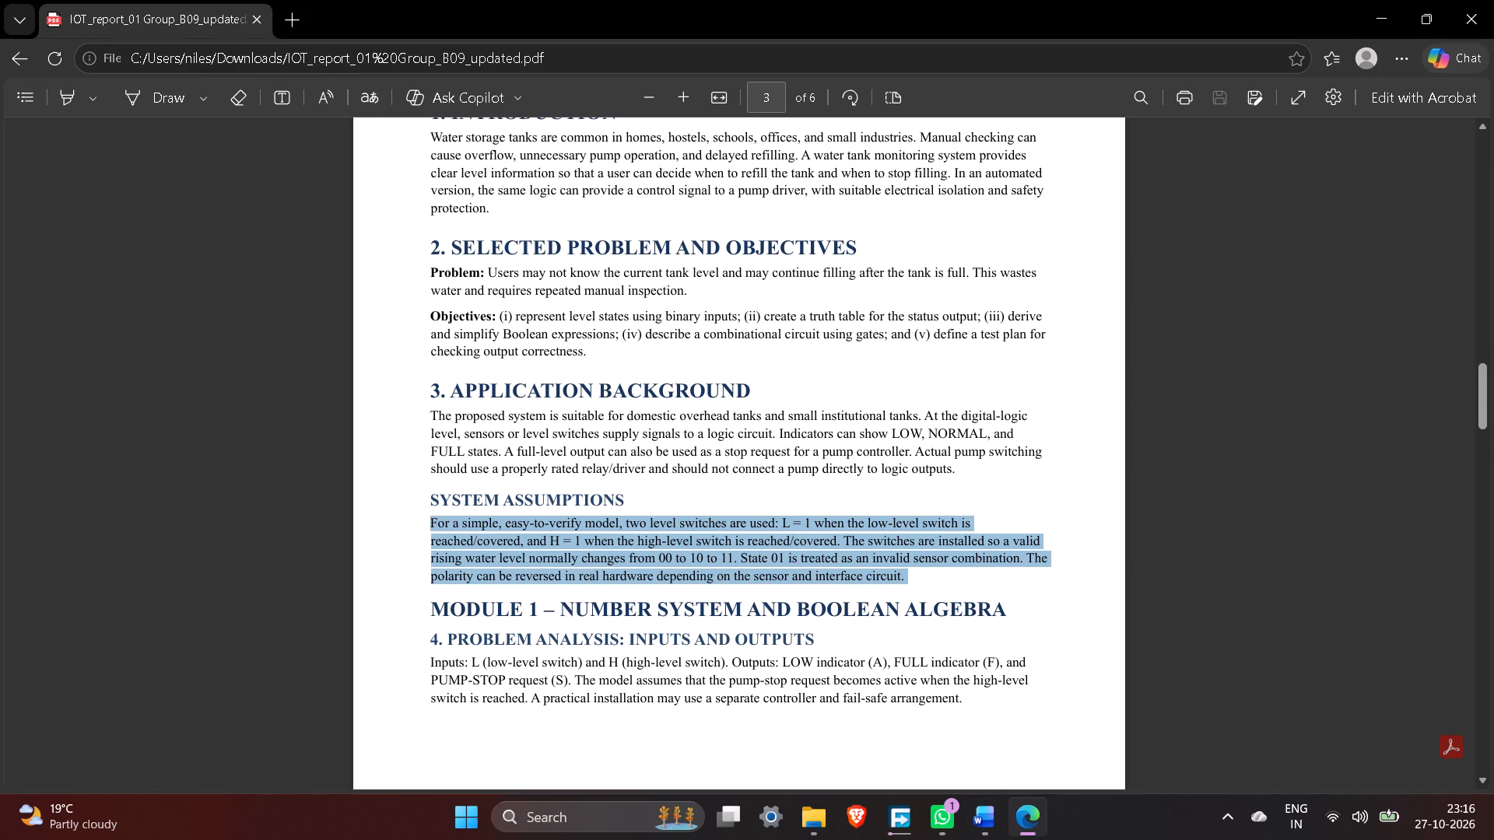
pyautogui.scroll(-2, 807, 550)
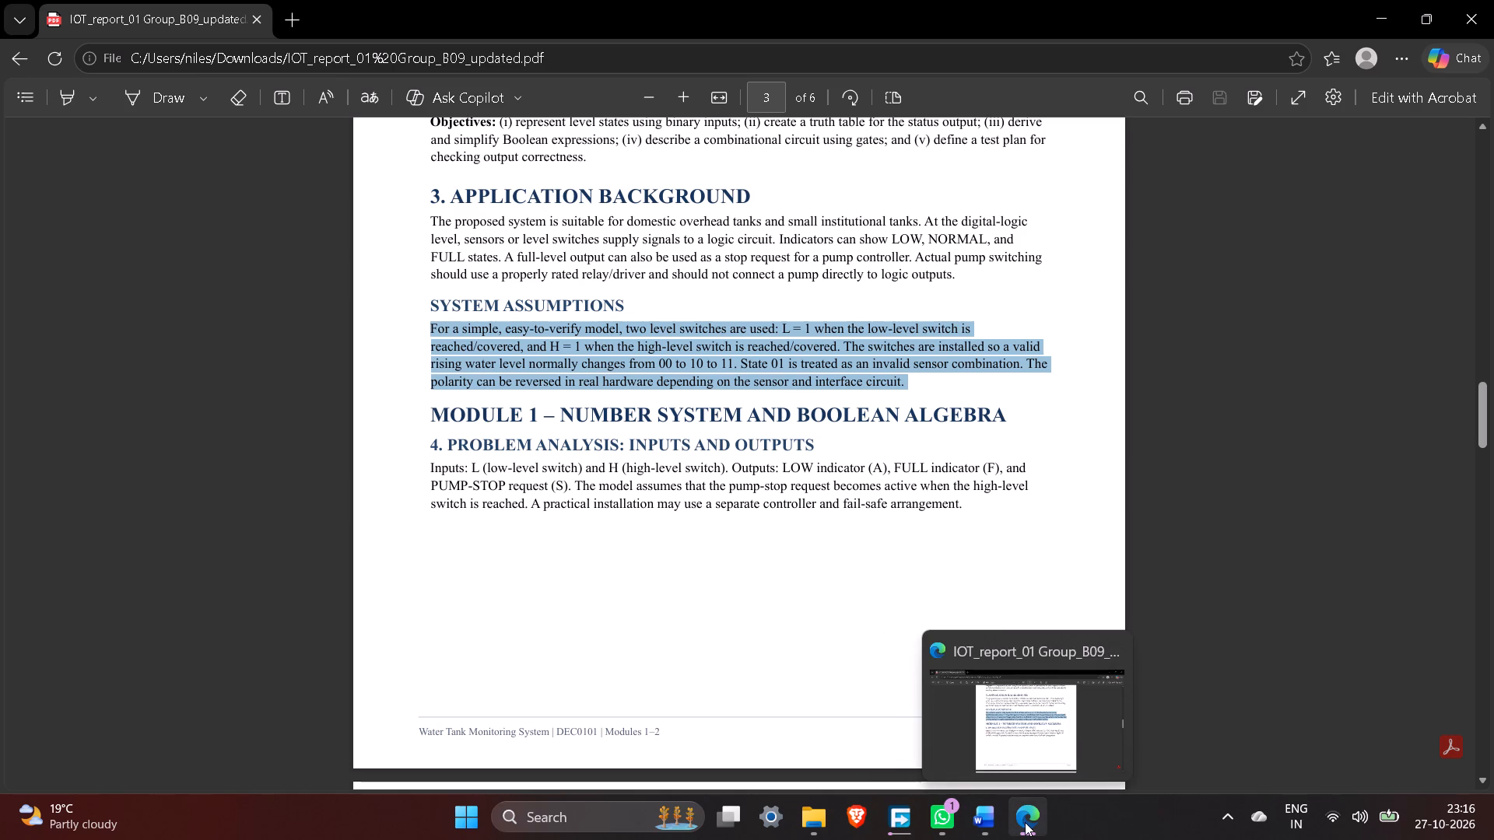
pyautogui.click(996, 824)
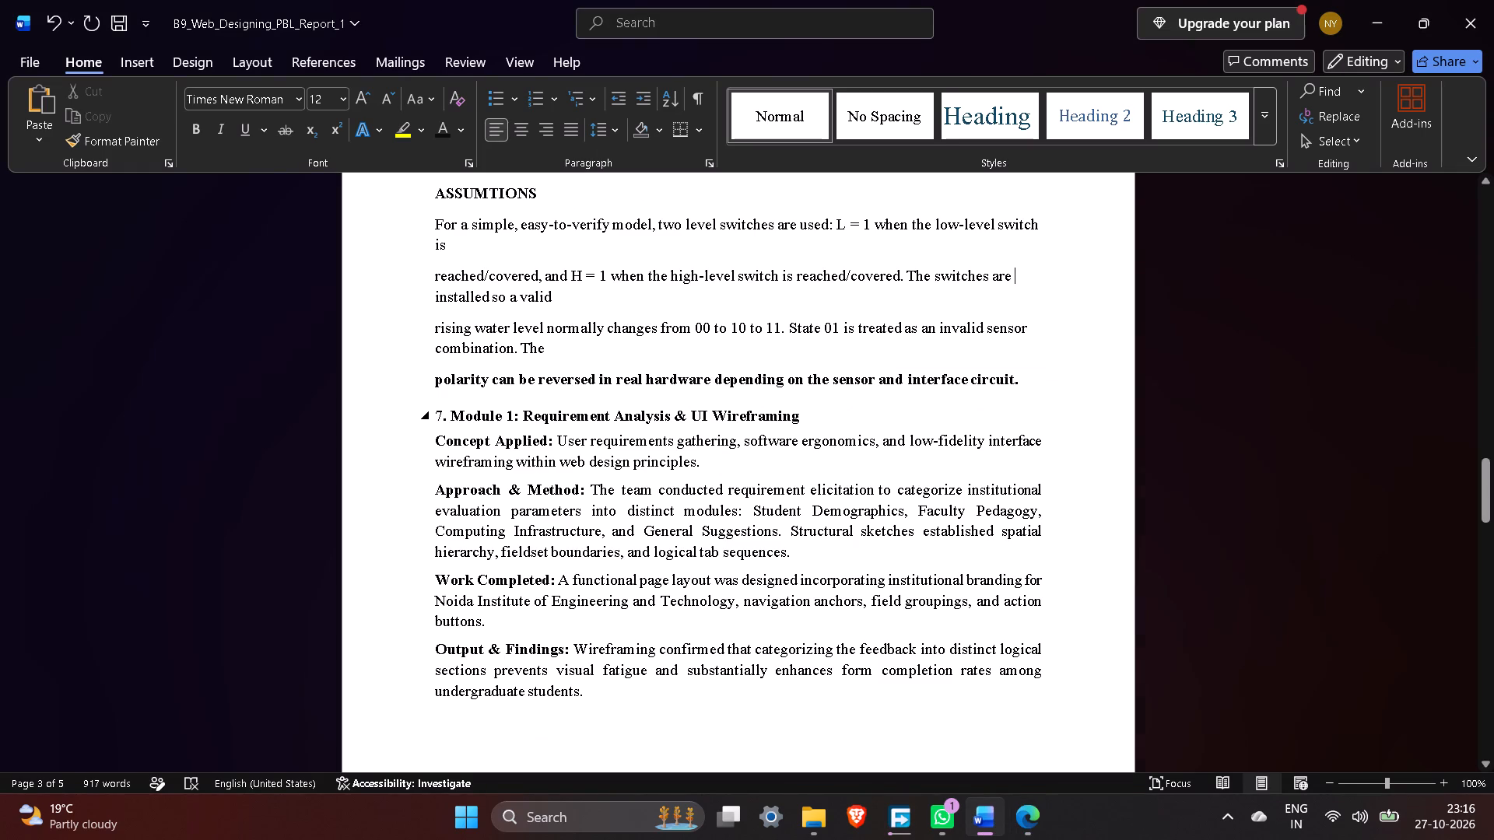
pyautogui.moveTo(523, 414); pyautogui.dragTo(1007, 492)
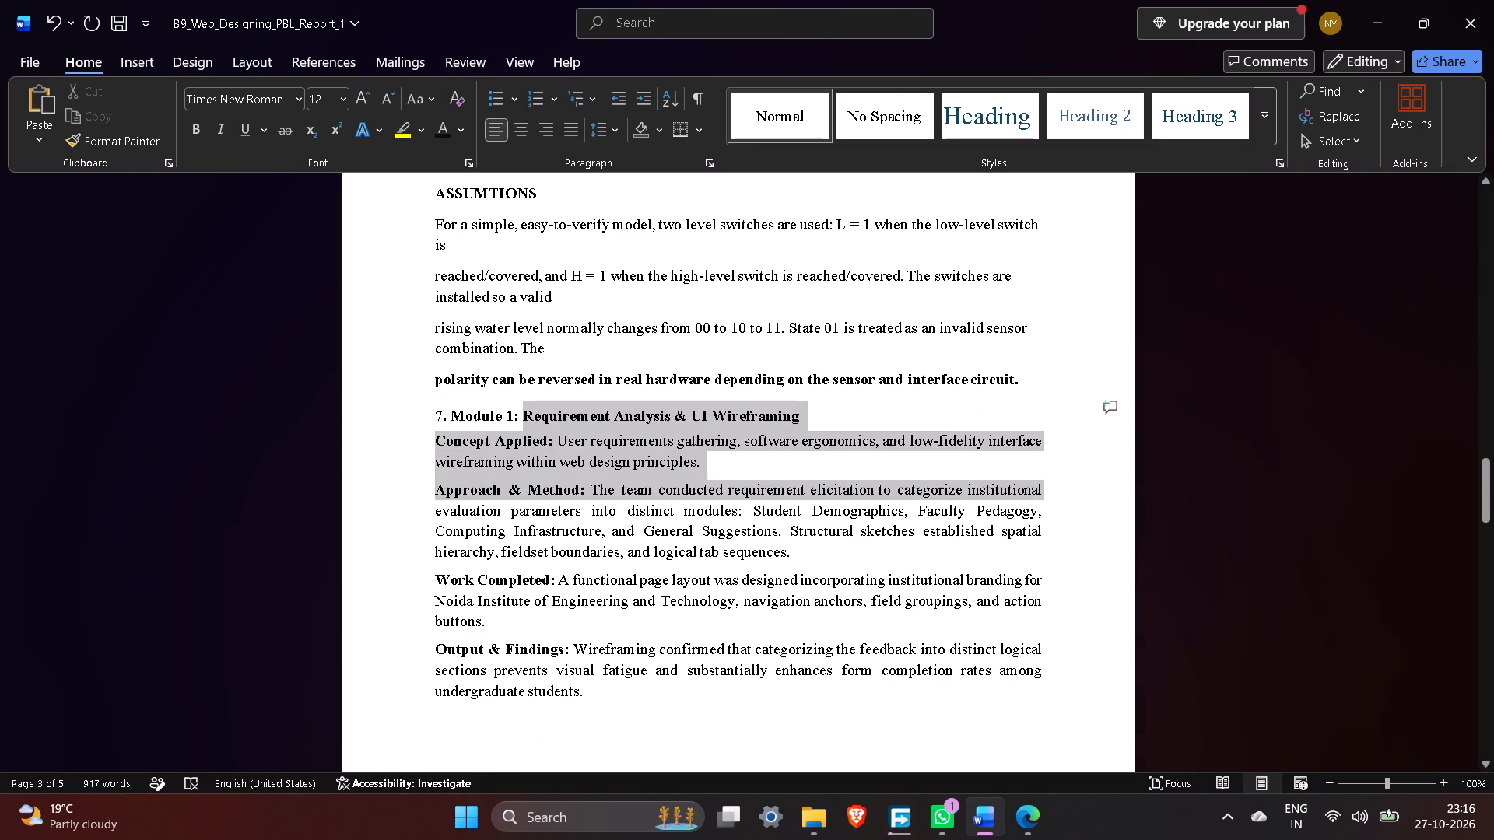
pyautogui.moveTo(1007, 492); pyautogui.dragTo(1144, 639)
pyautogui.scroll(-1, 1143, 639)
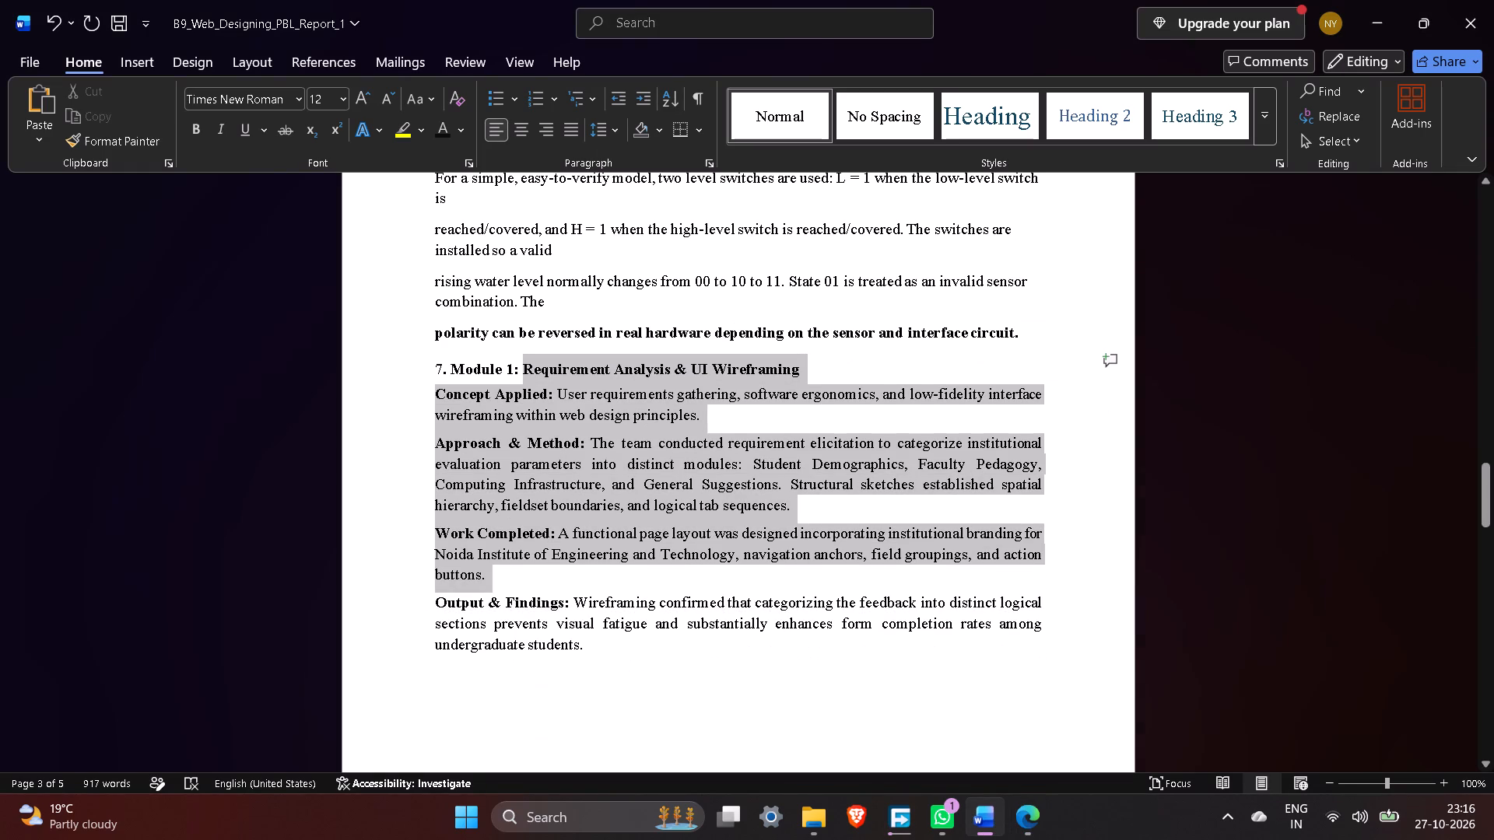
pyautogui.moveTo(1144, 639); pyautogui.dragTo(1144, 645)
pyautogui.scroll(-5, 1144, 640)
pyautogui.scroll(2, 1144, 645)
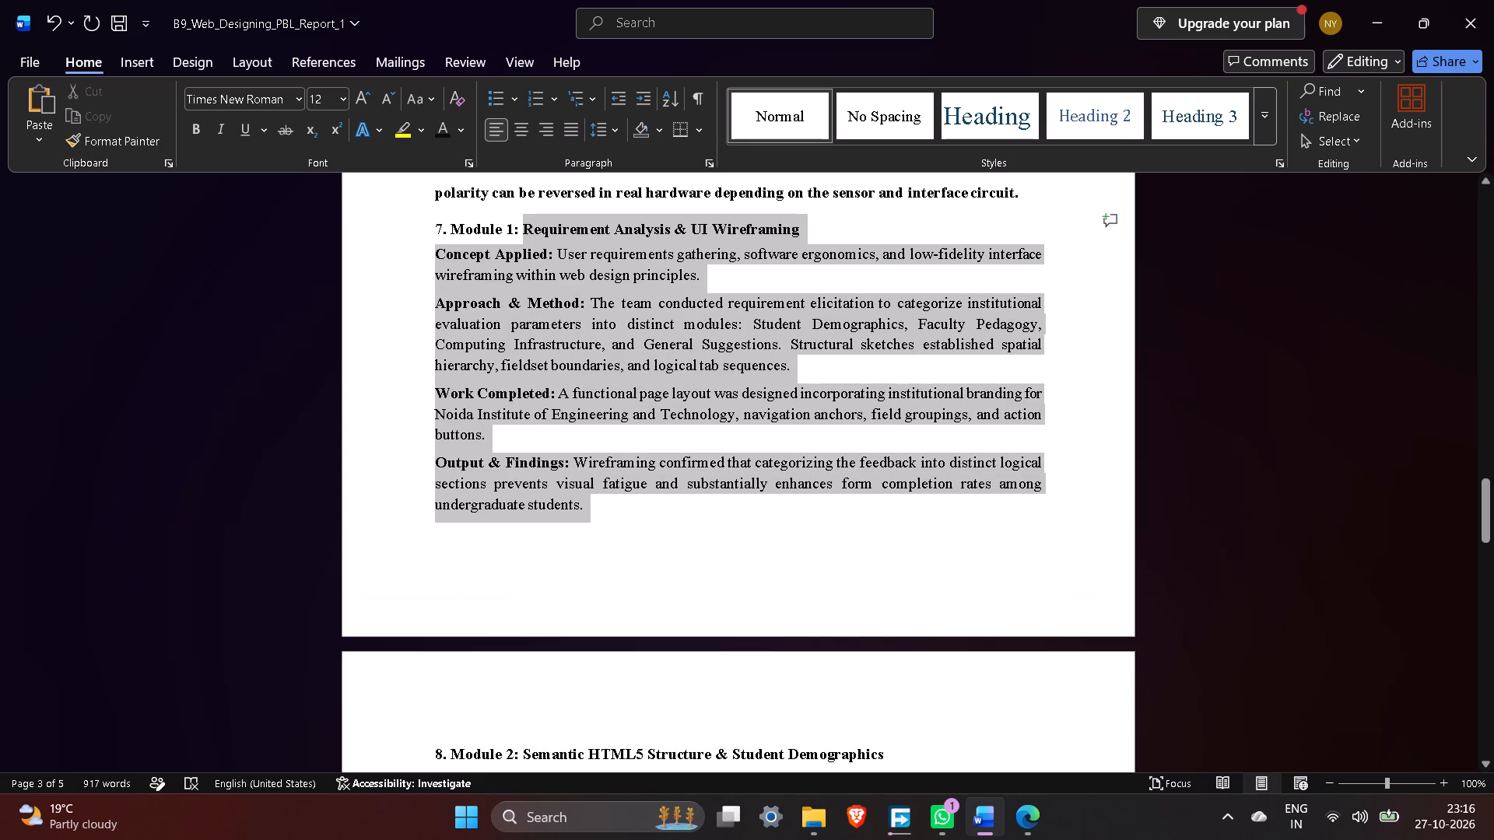
pyautogui.moveTo(1144, 645); pyautogui.dragTo(1120, 645)
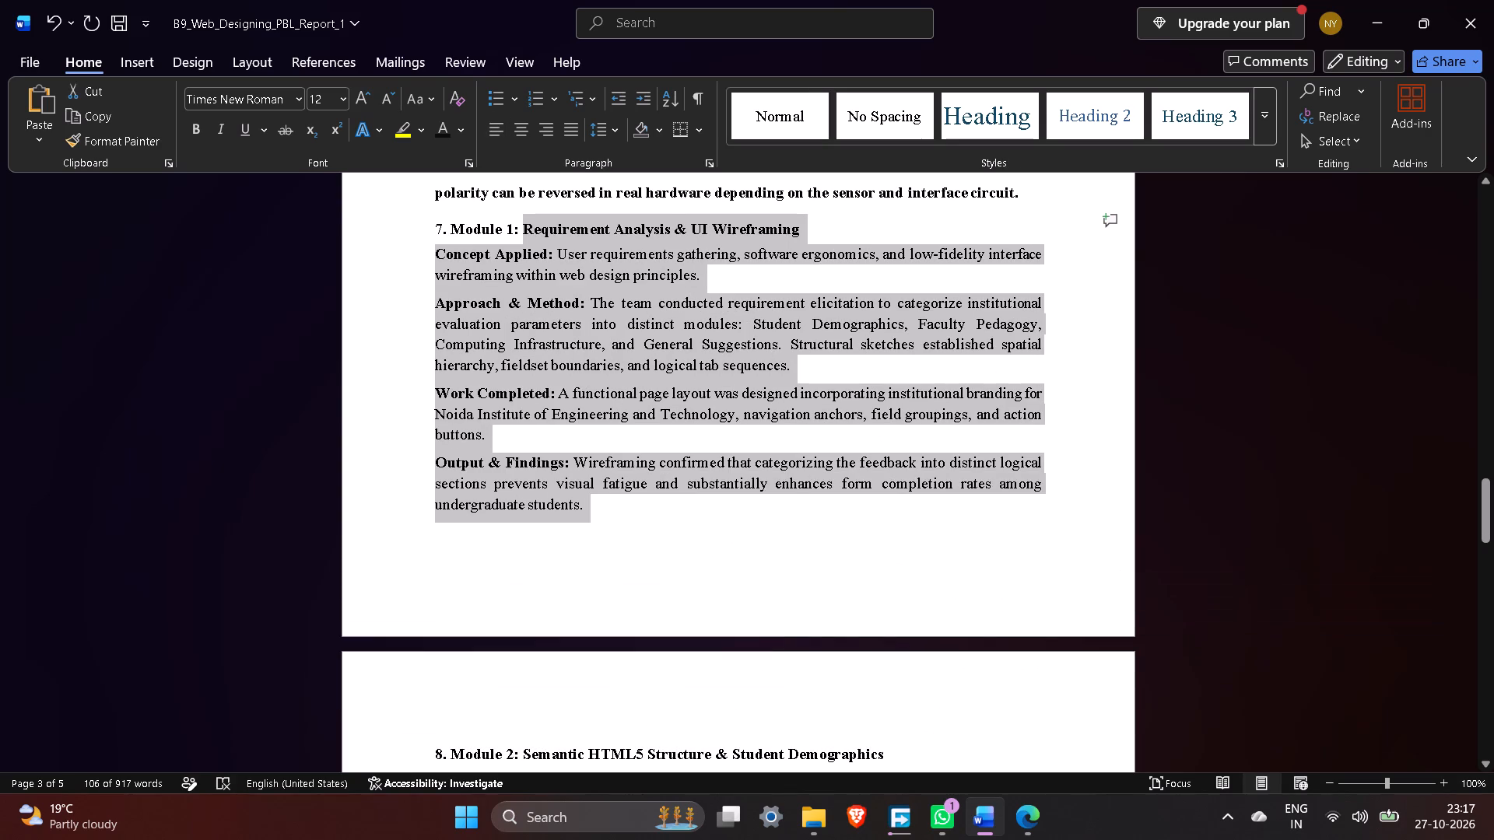
pyautogui.press('BackSpace')
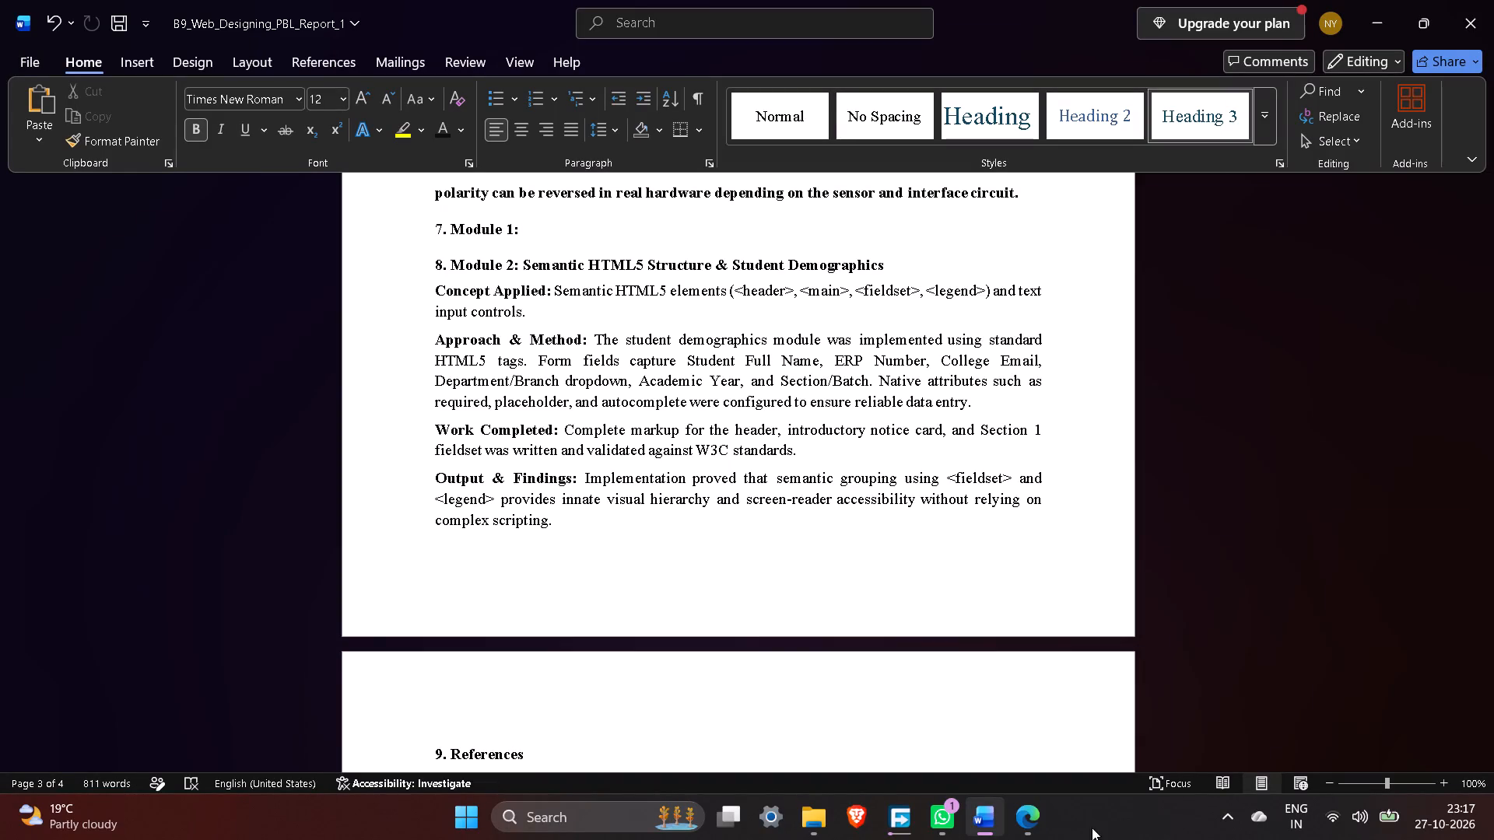
# Copy the Module 1 title "NUMBER SYSTEM AND BOOLEAN ALGEBRA" from the IOT report PDF in Edge and paste it after "7. Module 1:" in Word.
pyautogui.click(1022, 812)
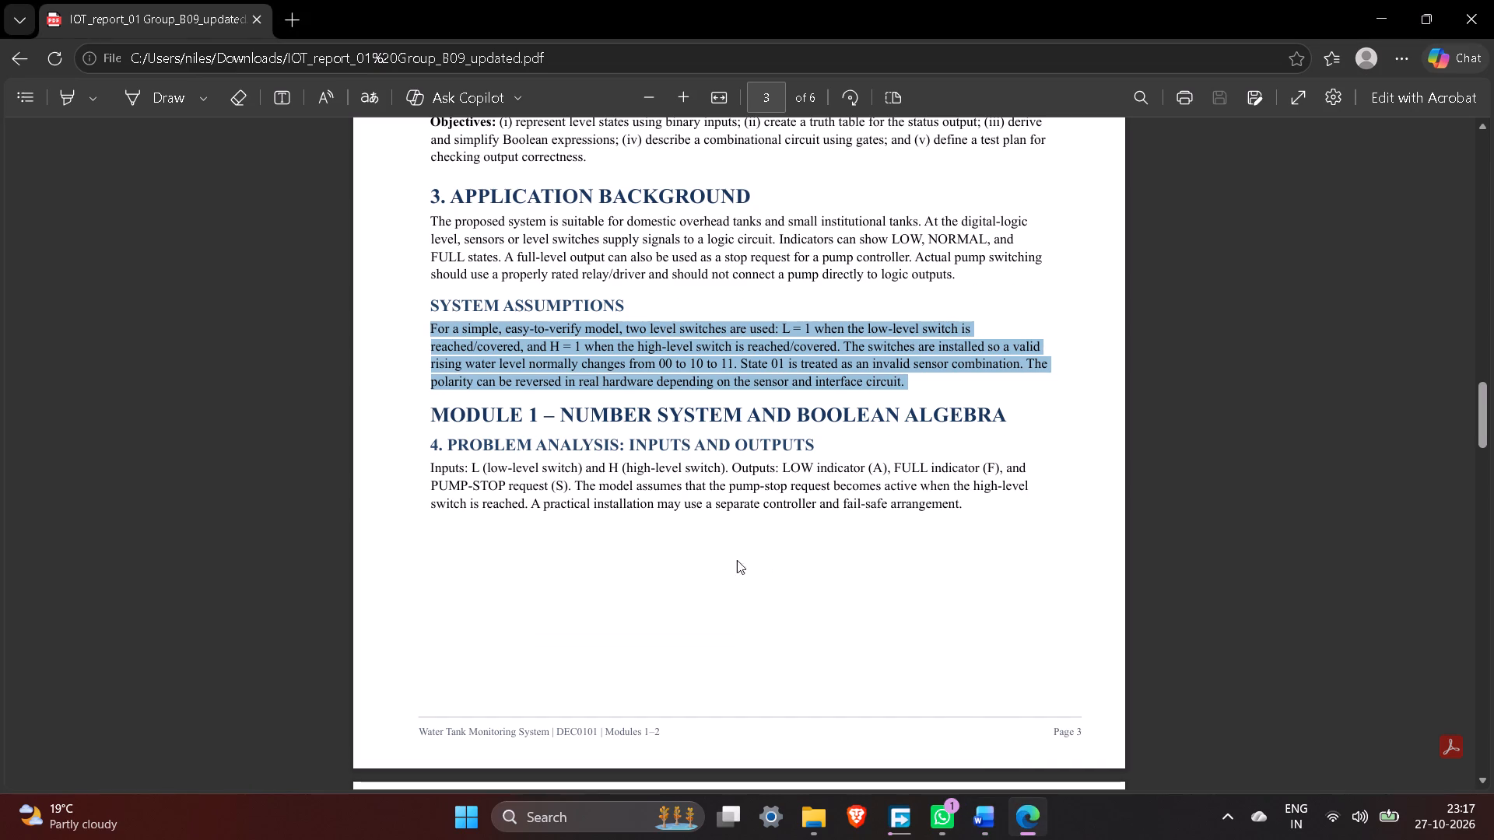
pyautogui.click(697, 623)
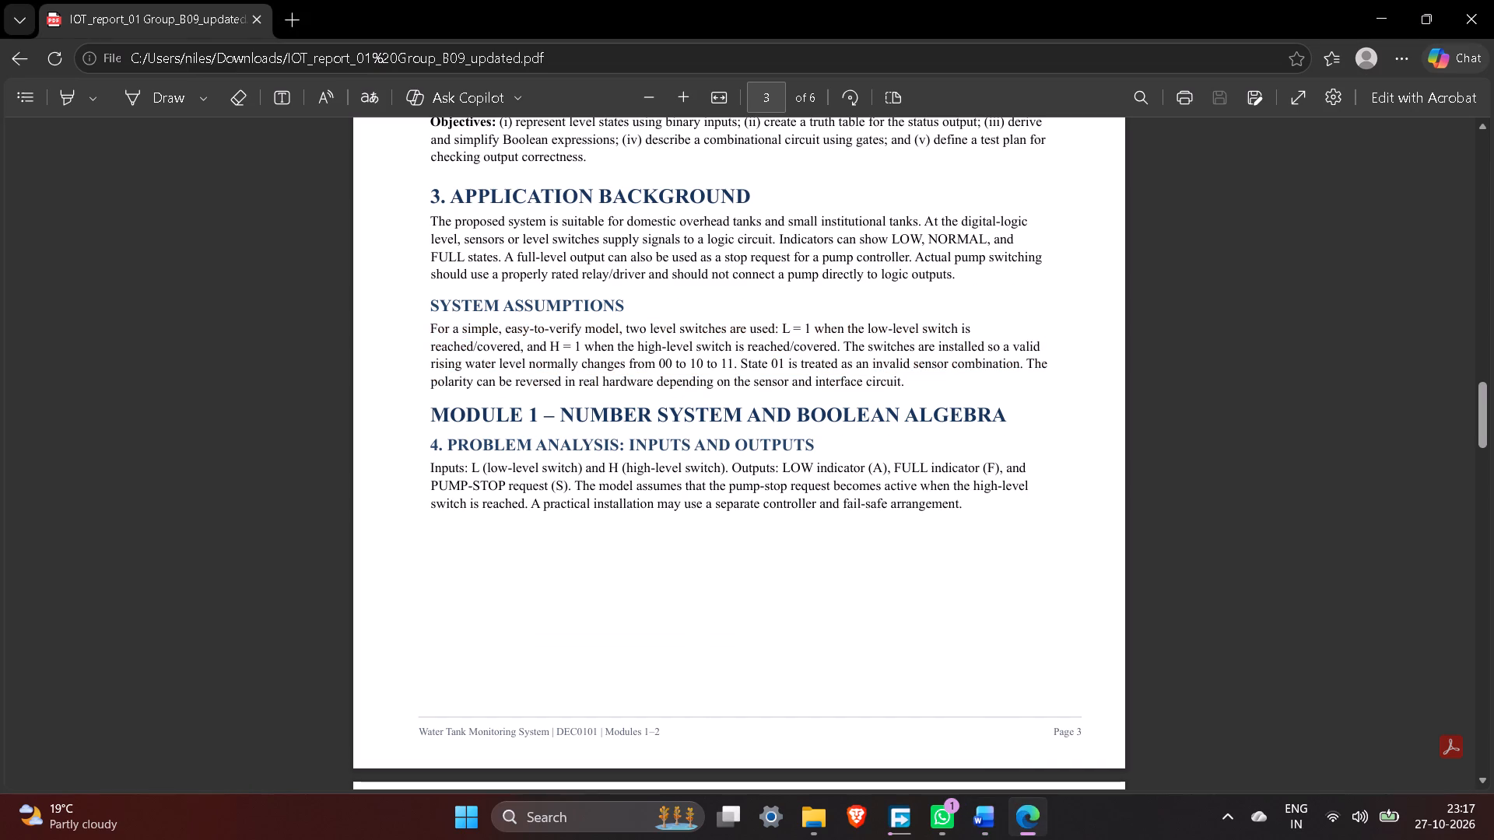
pyautogui.moveTo(557, 412); pyautogui.dragTo(1022, 421)
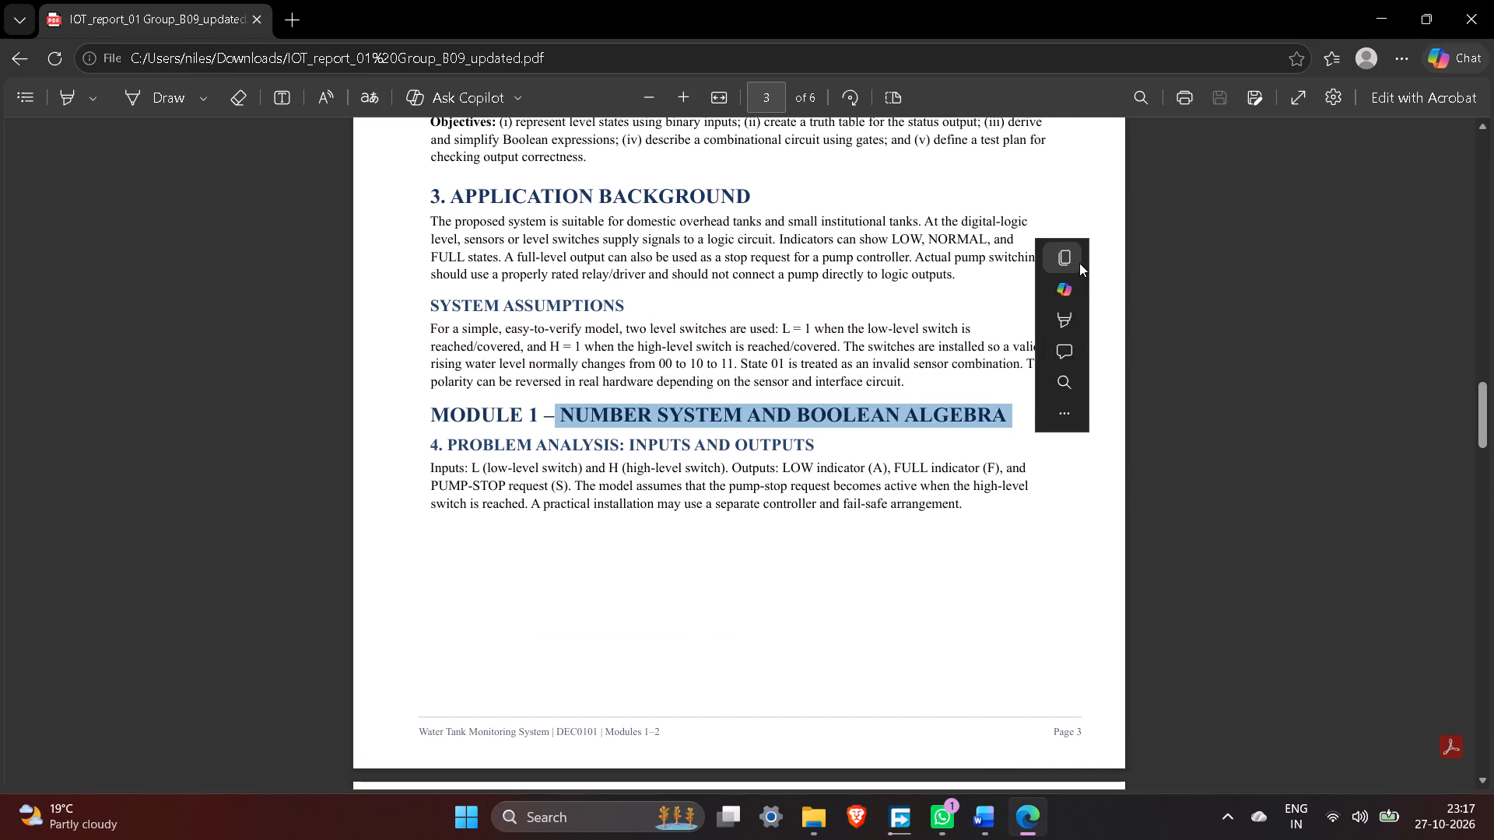
pyautogui.click(1079, 262)
pyautogui.click(975, 825)
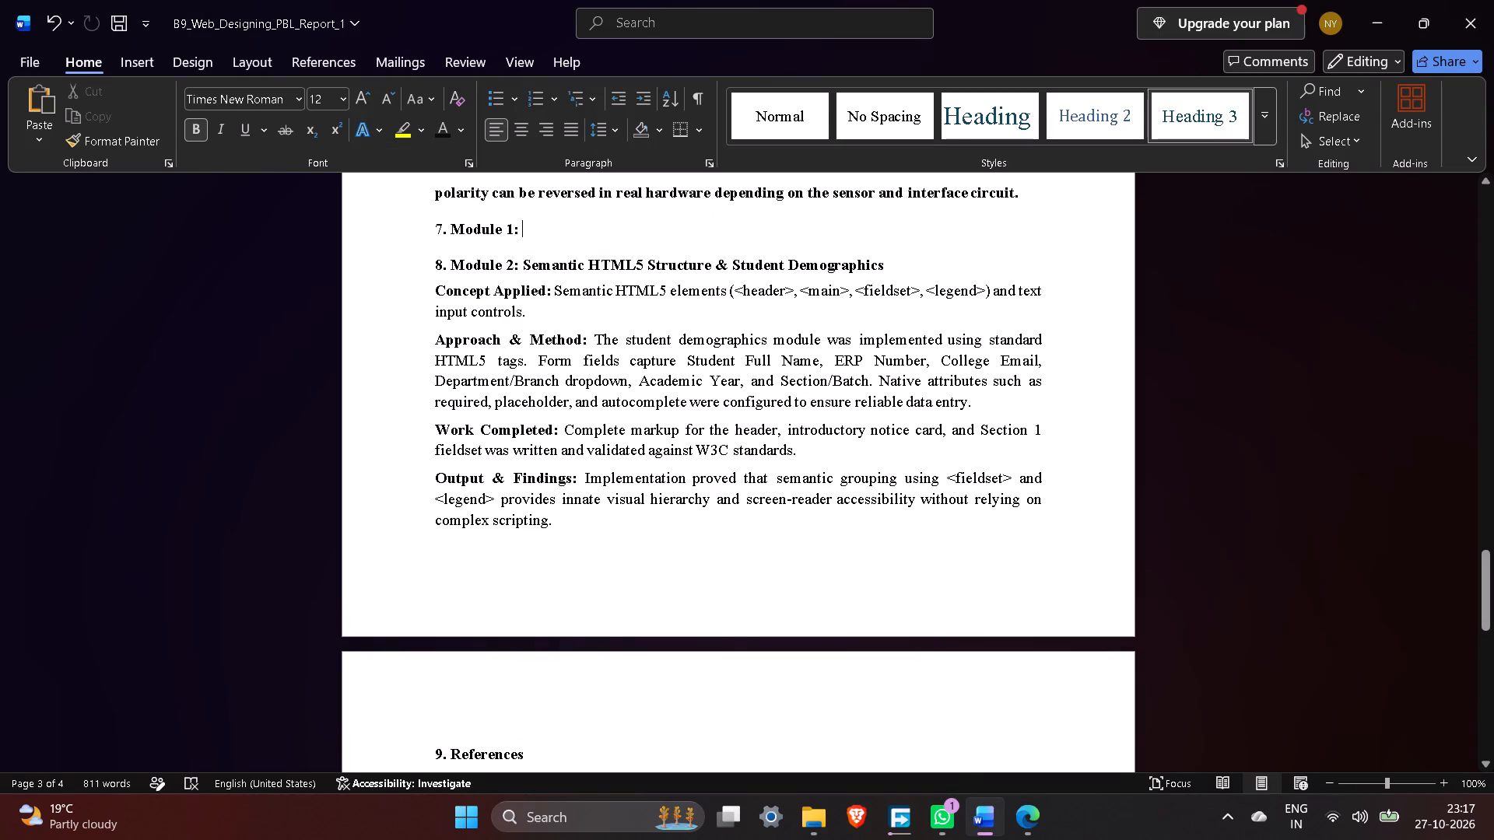
pyautogui.hotkey('ctrl', 'v')
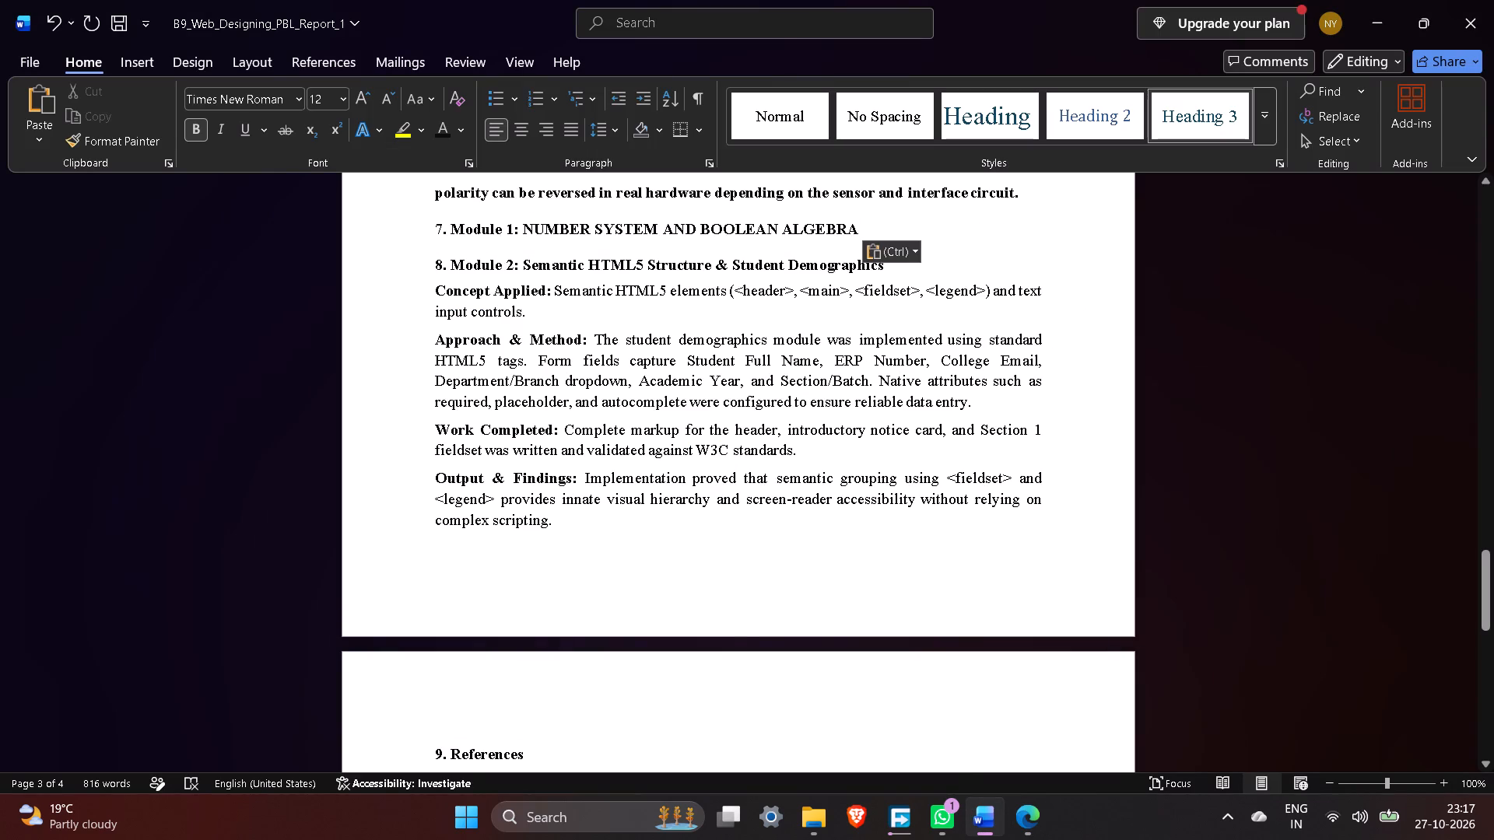
# Add a line below the Module 1 heading and paste the subheading "PROBLEM ANALYSIS: INPUTS AND OUTPUTS" from the PDF there.
pyautogui.press('Return')
pyautogui.click(1040, 816)
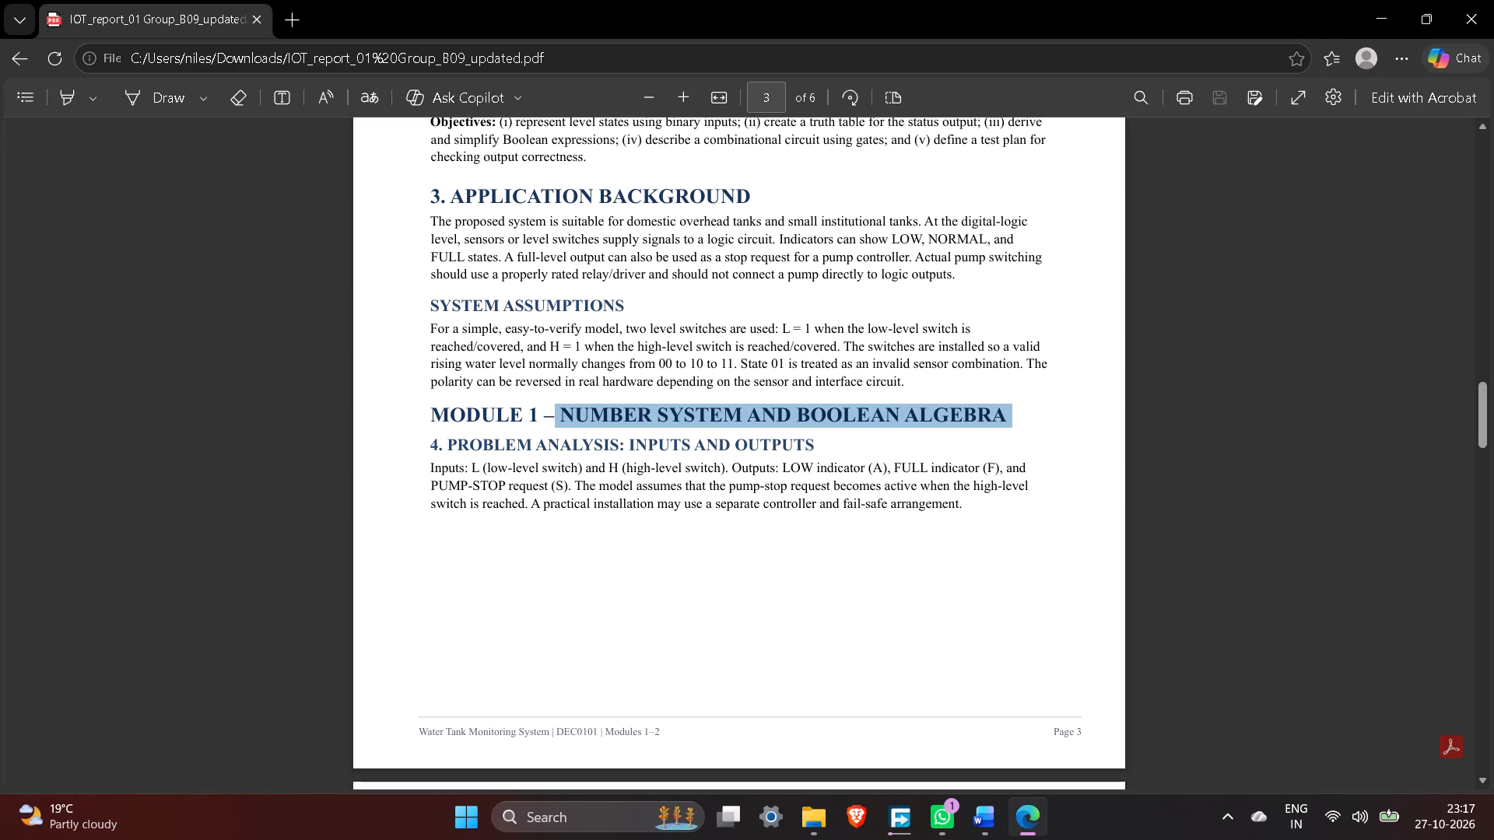
pyautogui.moveTo(444, 445); pyautogui.dragTo(675, 437)
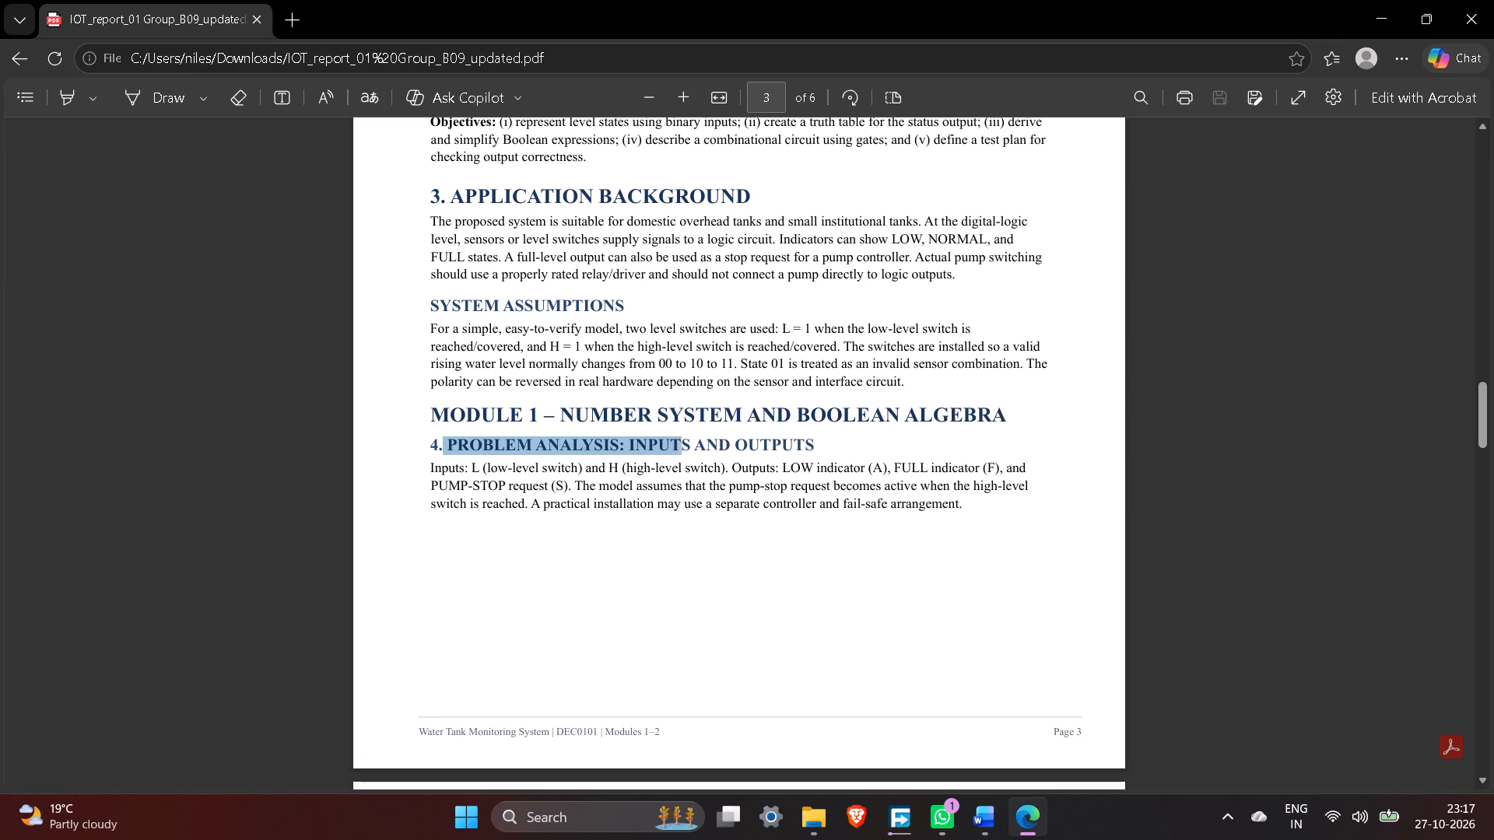
pyautogui.moveTo(675, 437); pyautogui.dragTo(813, 429)
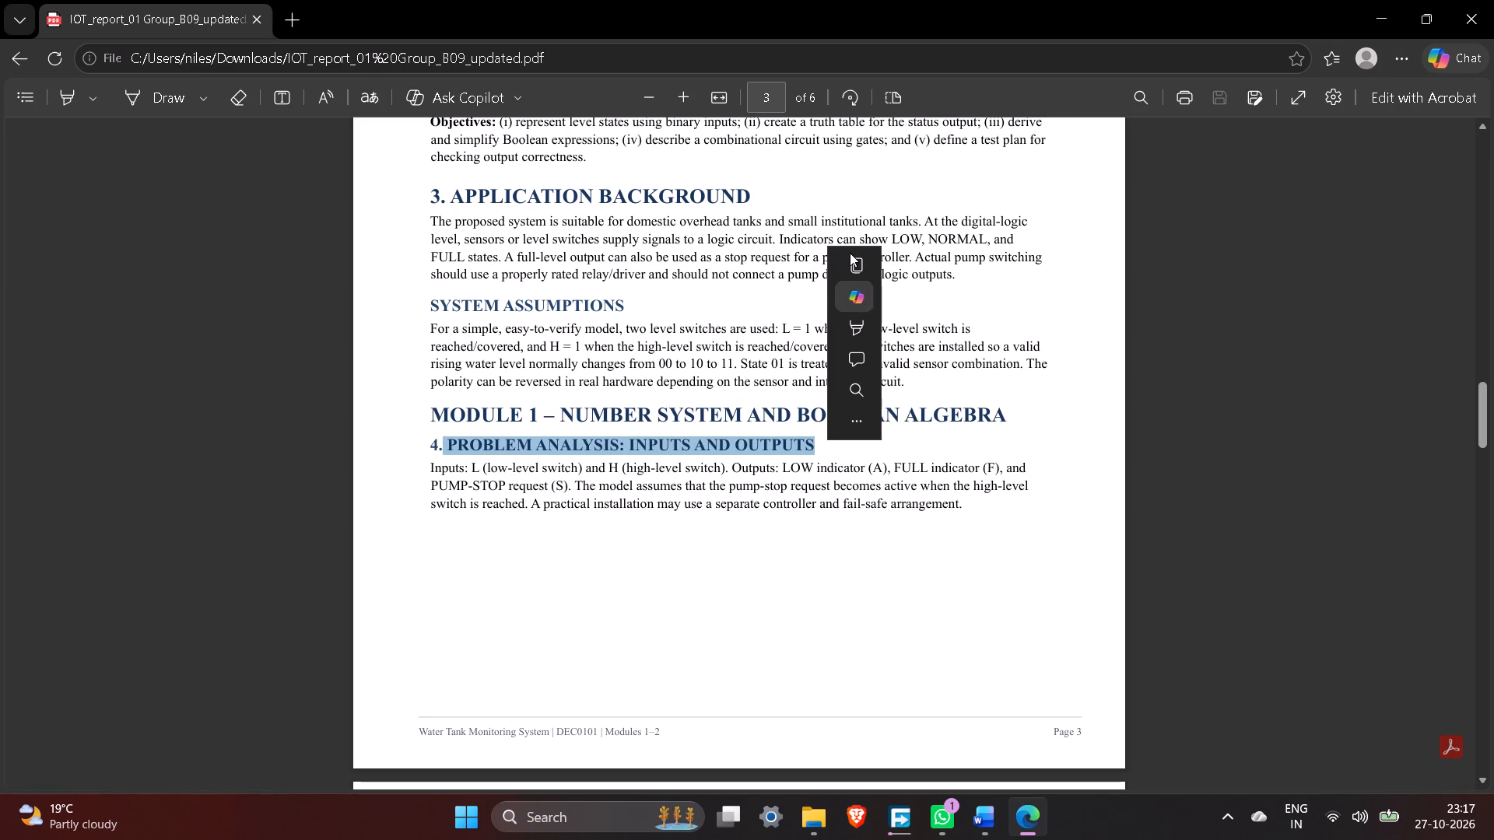
pyautogui.click(850, 253)
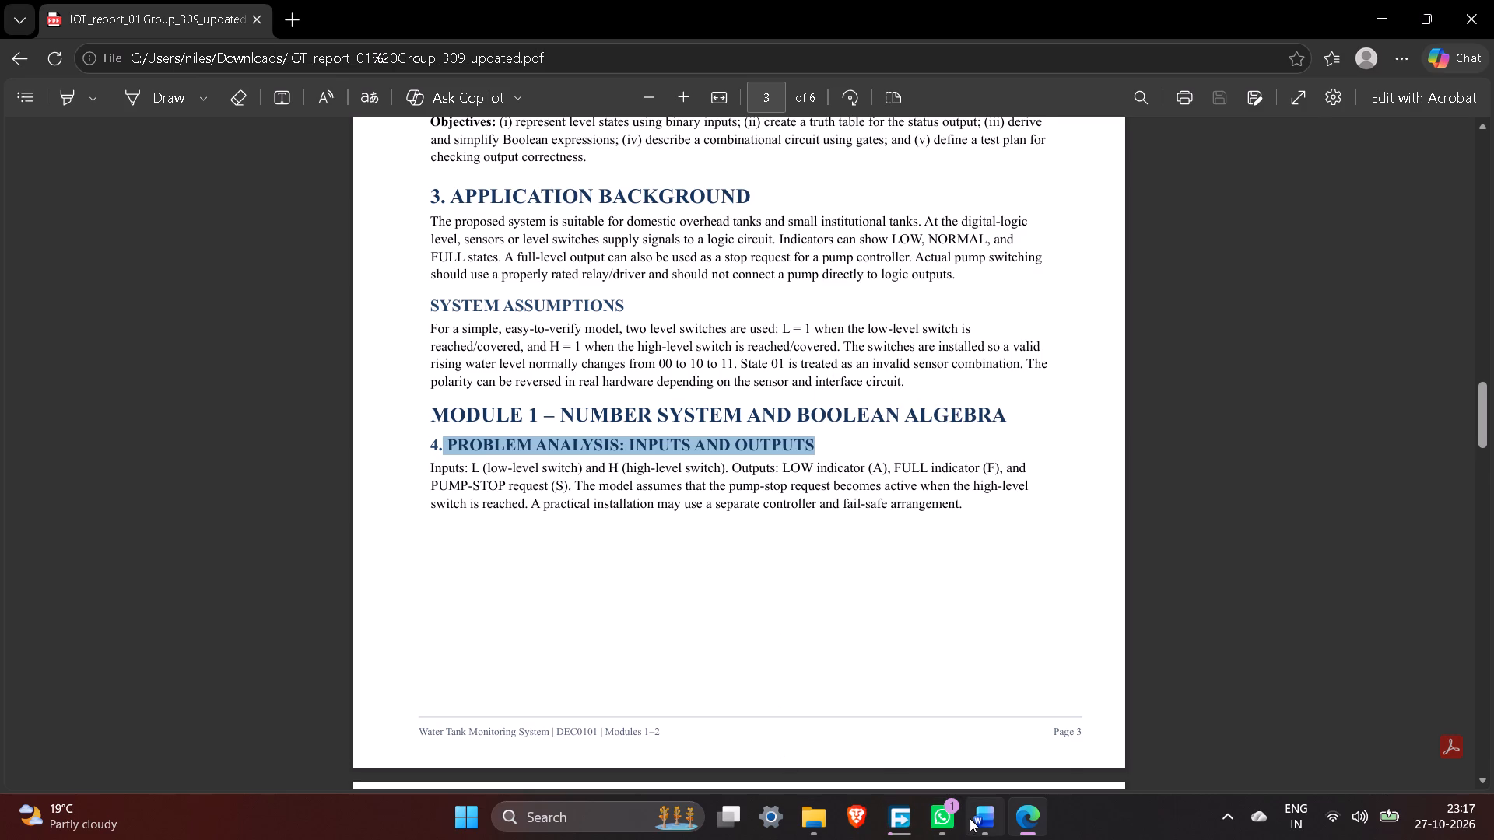
pyautogui.click(984, 817)
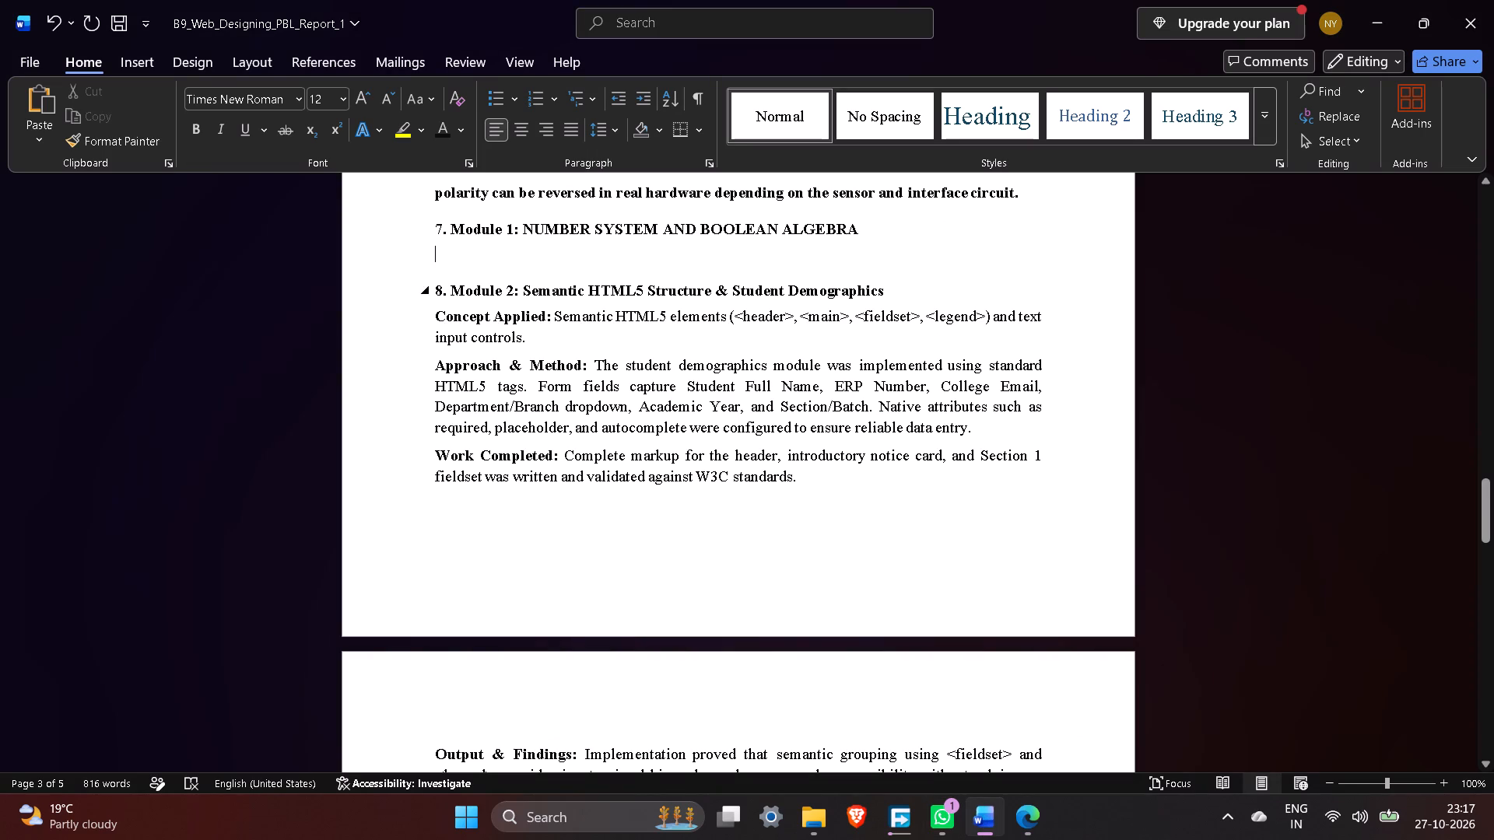
pyautogui.click(453, 250)
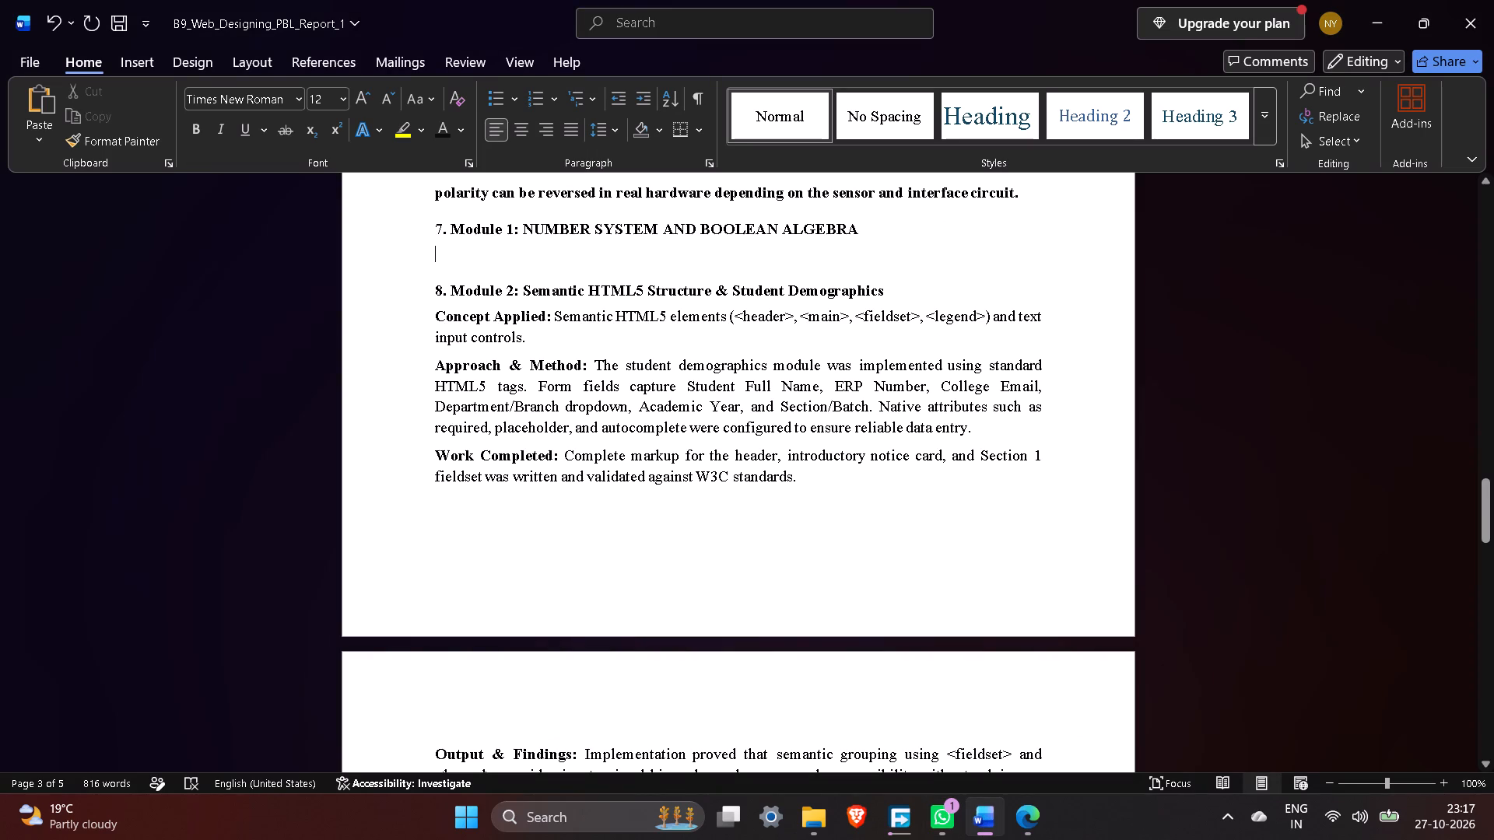
pyautogui.rightClick(453, 250)
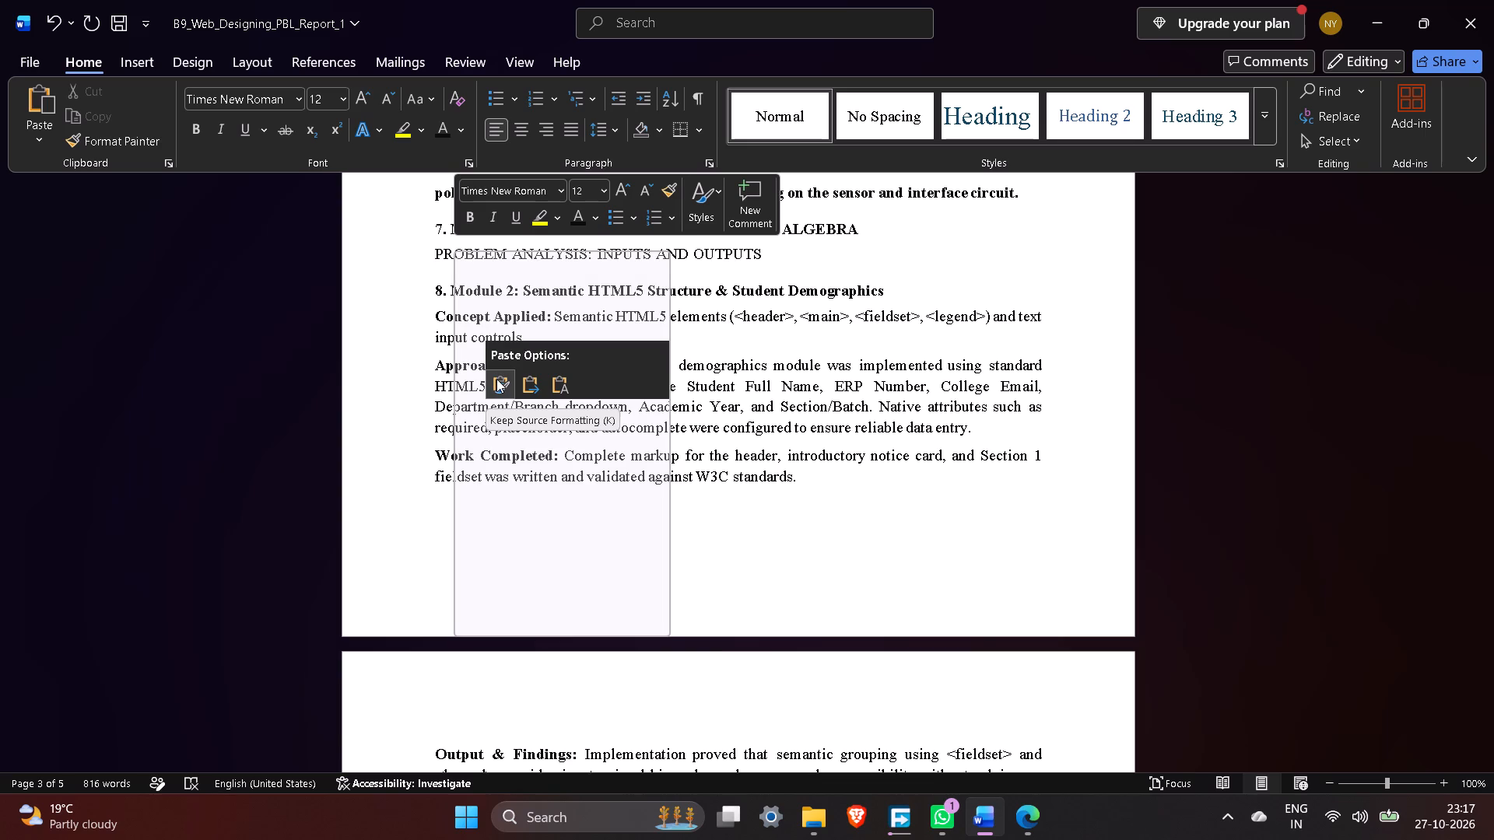
pyautogui.click(390, 312)
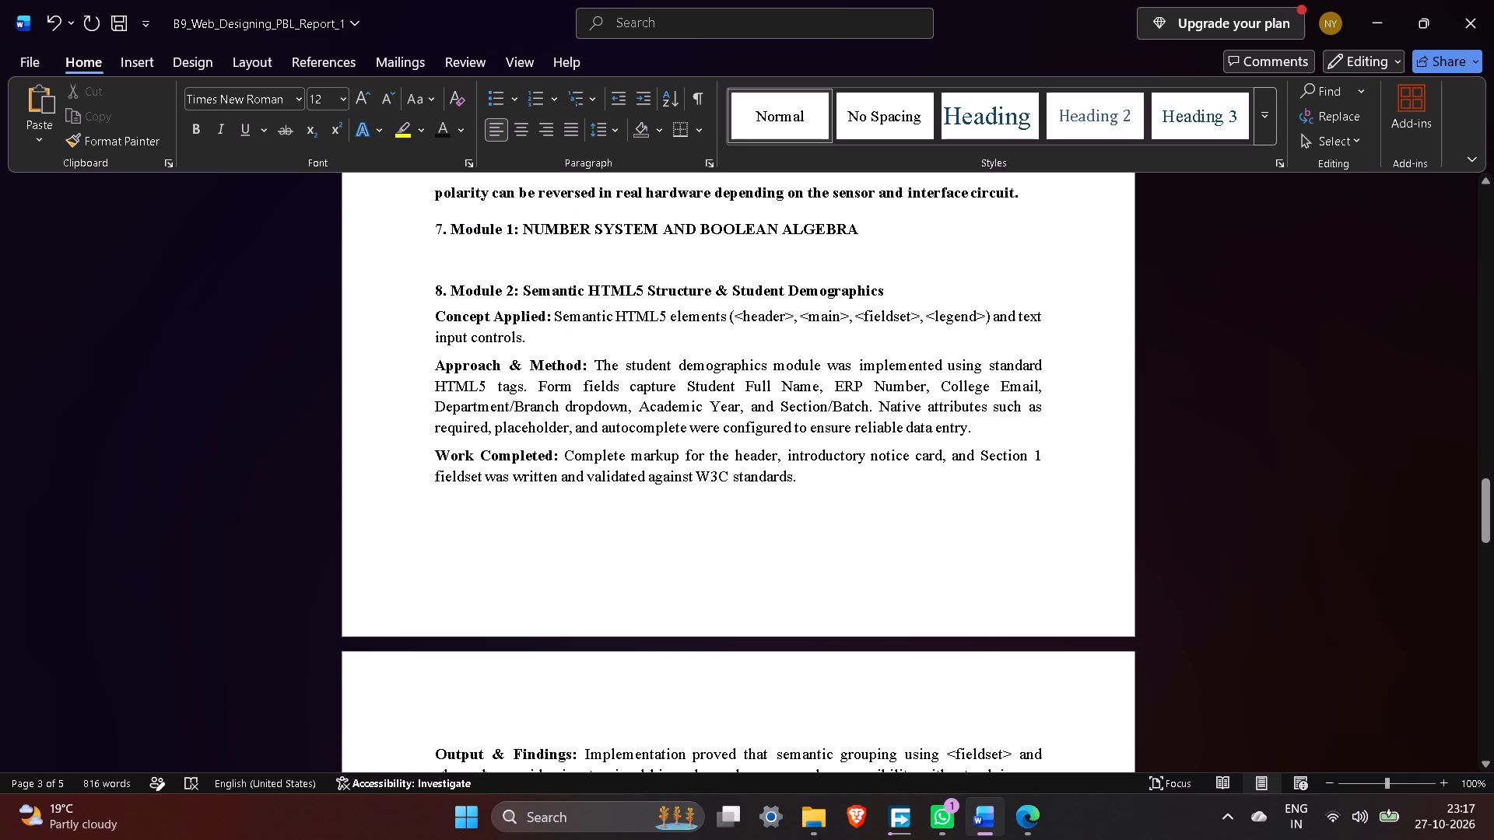
pyautogui.hotkey('ctrl', 'v')
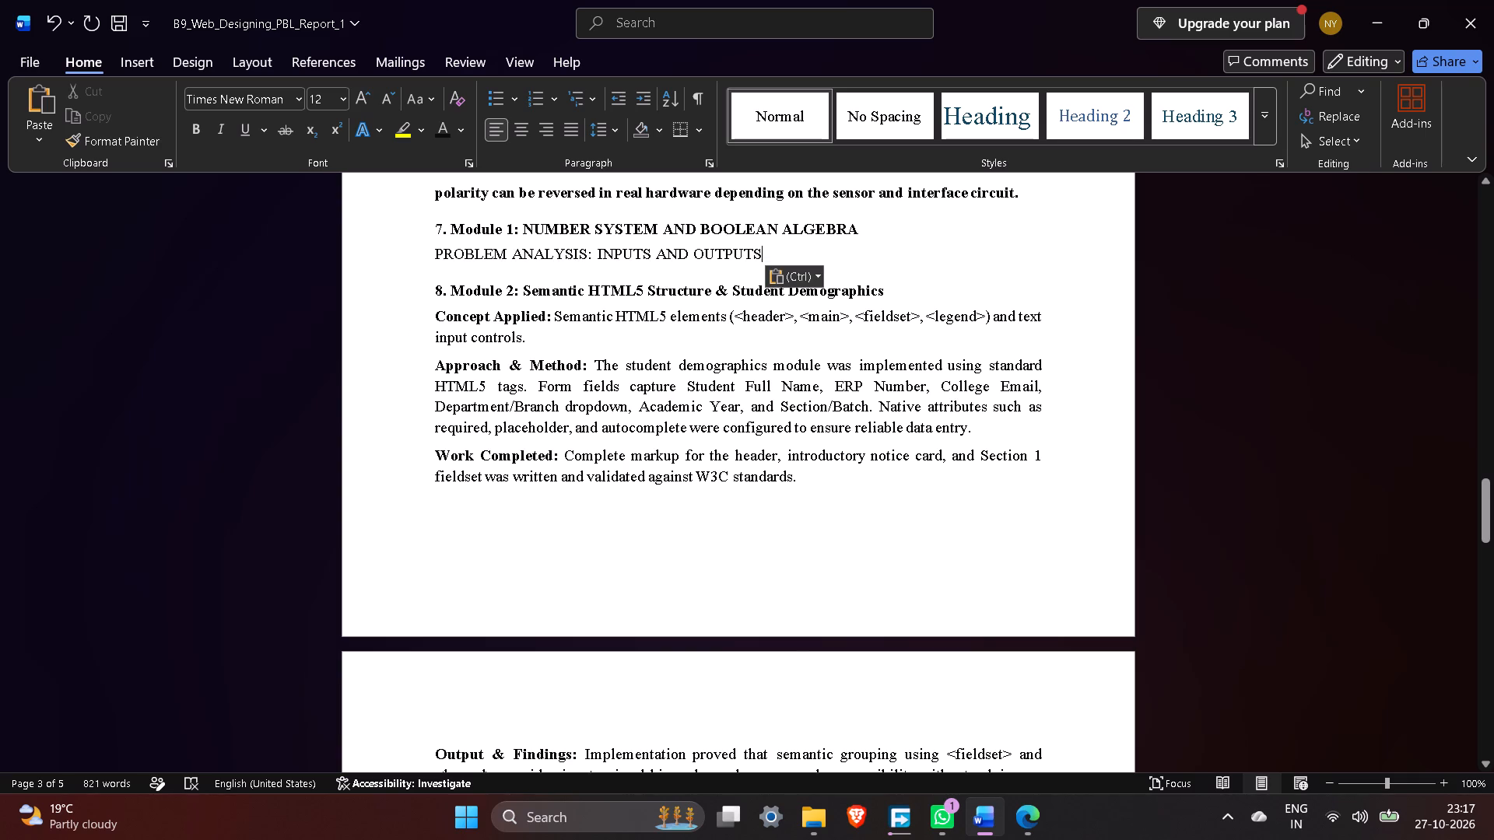
# Apply the Heading 4 style to the subheading "PROBLEM ANALYSIS: INPUTS AND OUTPUTS" under Module 1.
pyautogui.moveTo(758, 250); pyautogui.dragTo(743, 249)
pyautogui.moveTo(743, 249); pyautogui.dragTo(755, 249)
pyautogui.moveTo(755, 249); pyautogui.dragTo(796, 248)
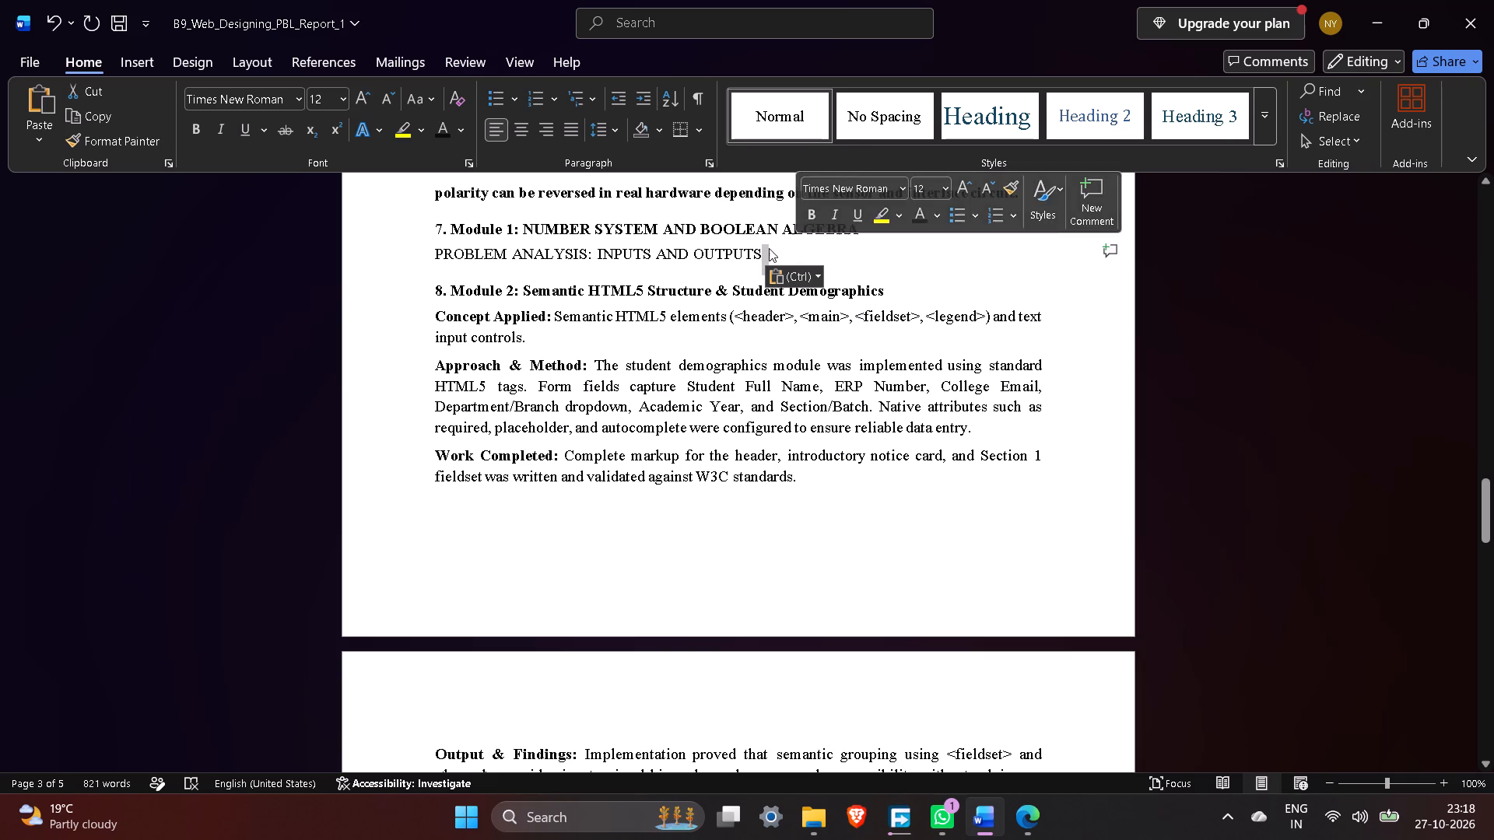
pyautogui.moveTo(757, 248); pyautogui.dragTo(551, 250)
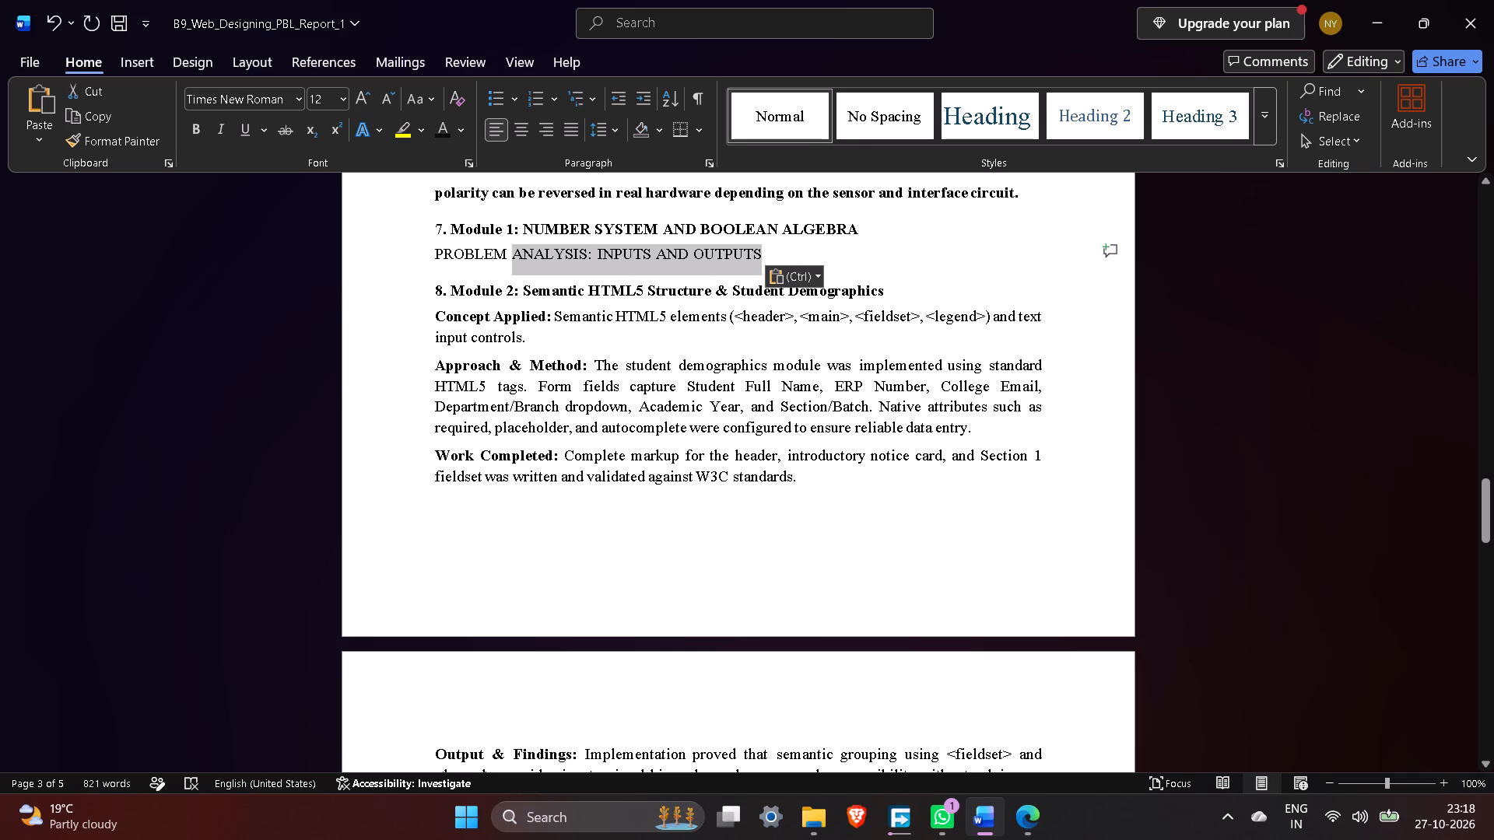
pyautogui.moveTo(551, 250); pyautogui.dragTo(451, 247)
pyautogui.click(696, 205)
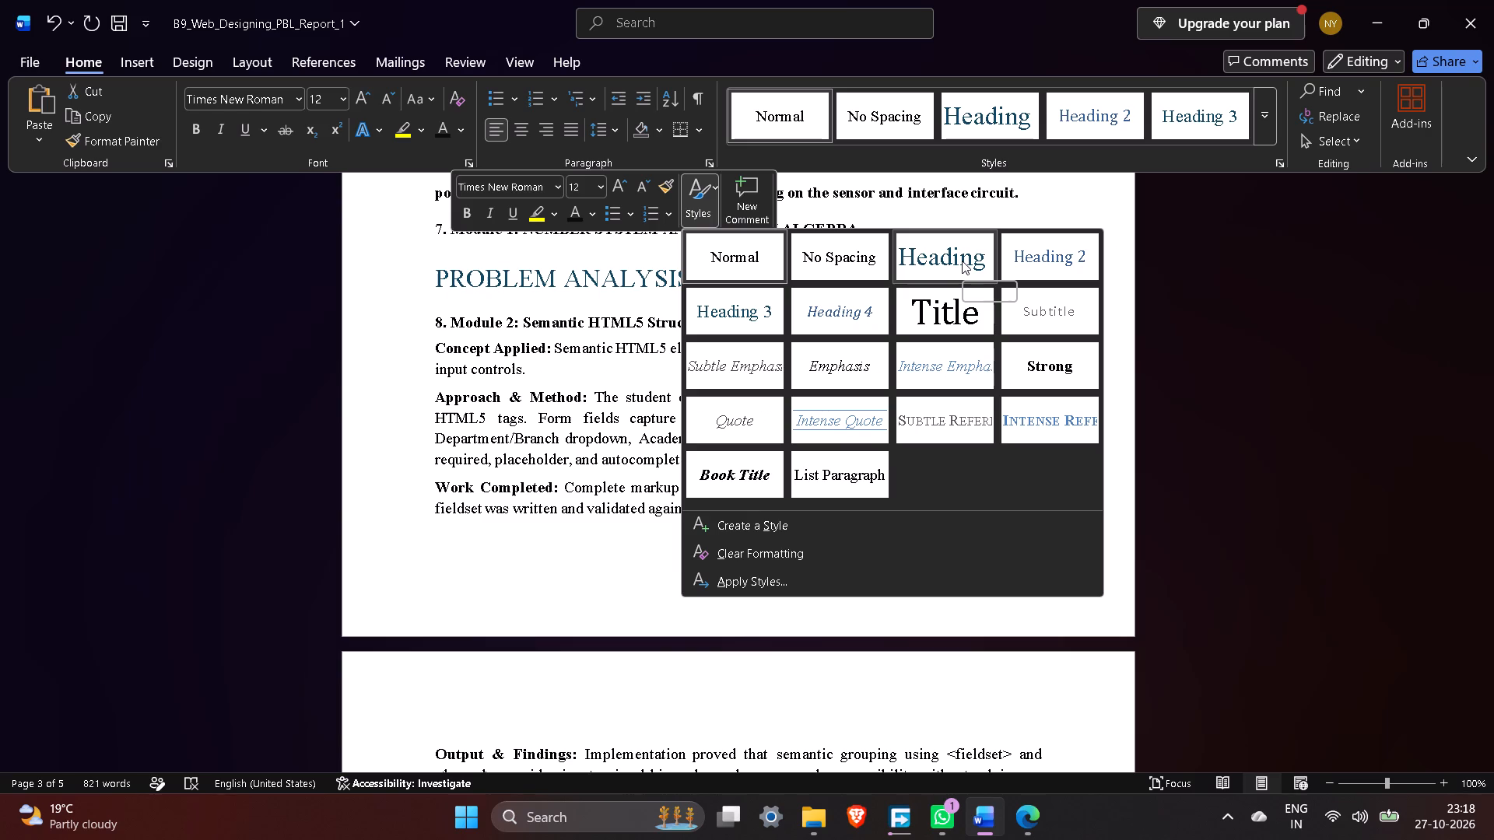
pyautogui.click(861, 301)
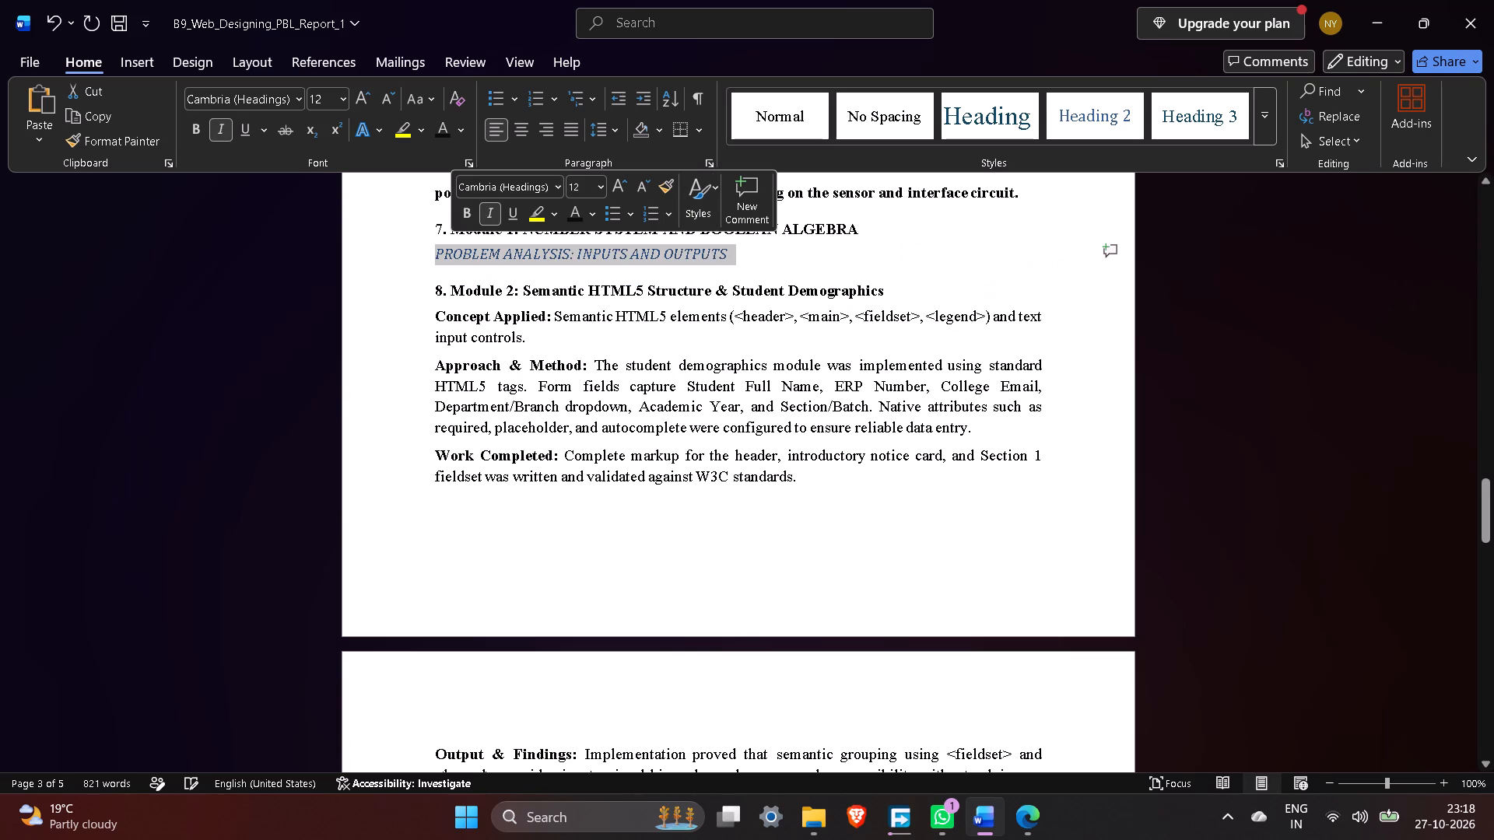
pyautogui.scroll(1, 873, 342)
pyautogui.click(891, 305)
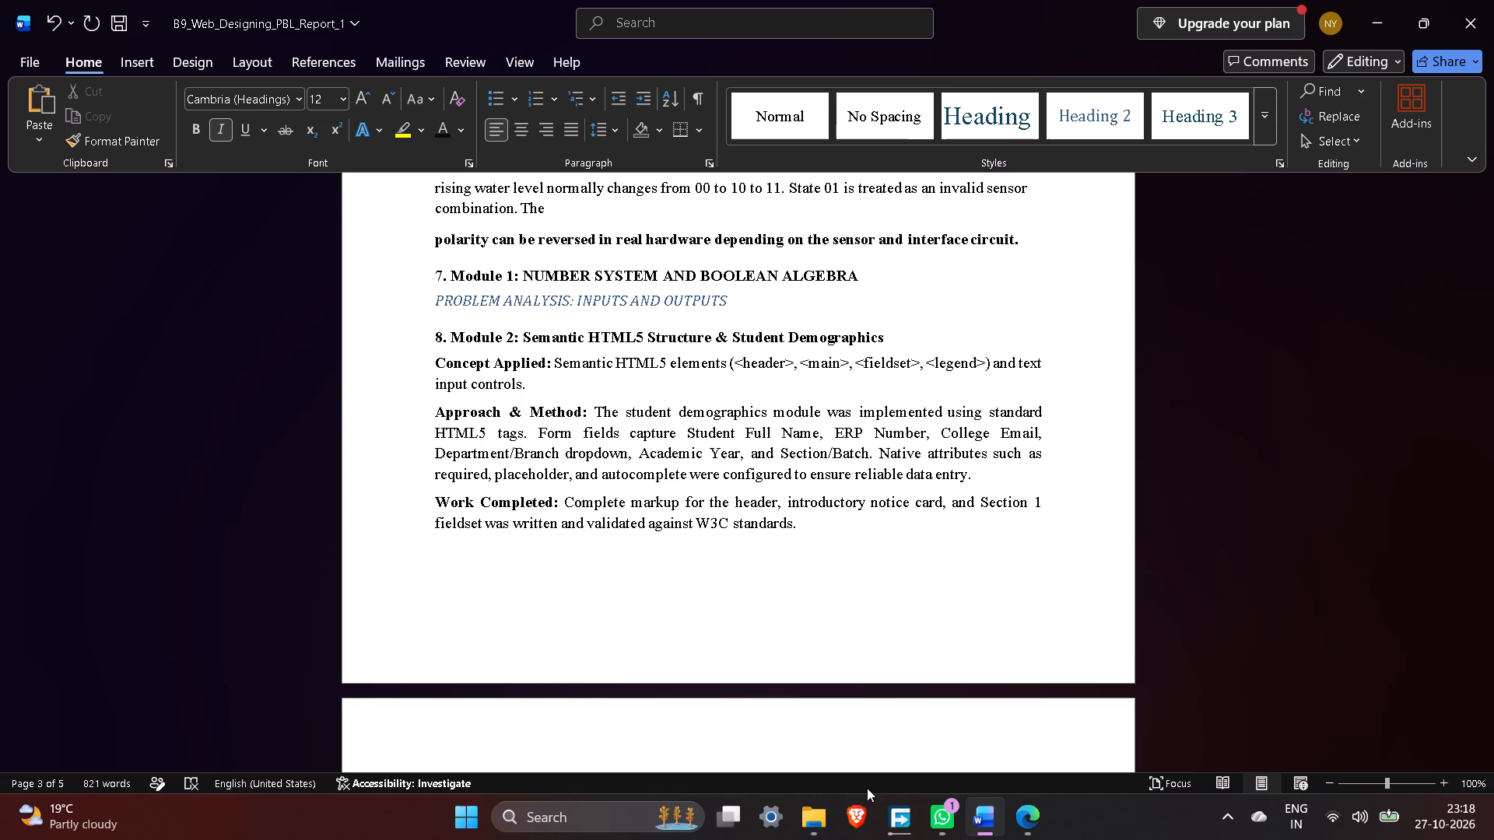
# Copy the paragraph starting "Inputs: L (low-level switch)" from the PDF in Edge and paste it below the subheading in Word, adding an empty line after it.
pyautogui.click(1028, 832)
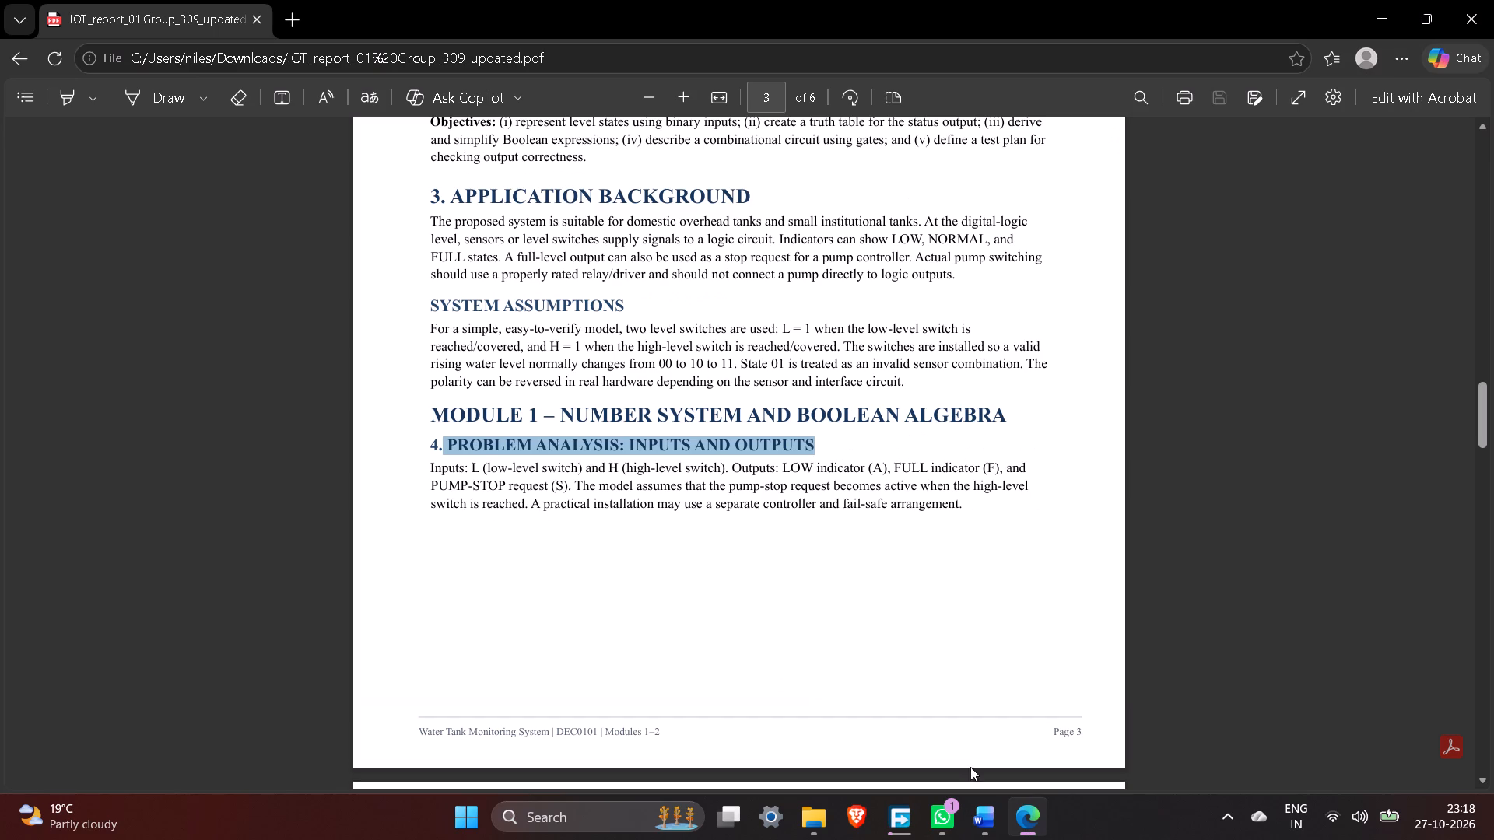
pyautogui.click(676, 605)
pyautogui.scroll(-3, 475, 481)
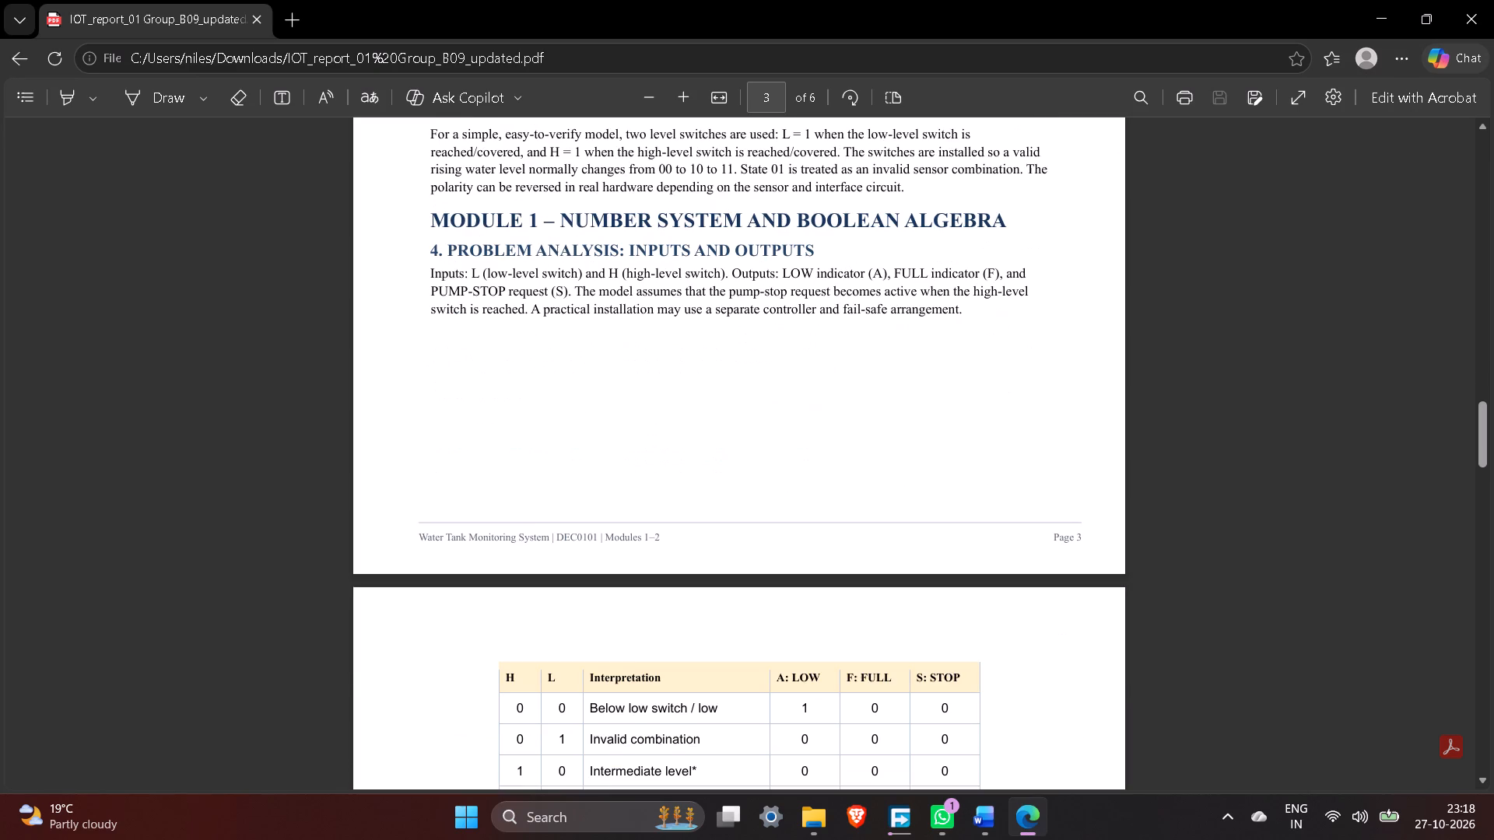
pyautogui.scroll(-2, 475, 481)
pyautogui.scroll(2, 475, 481)
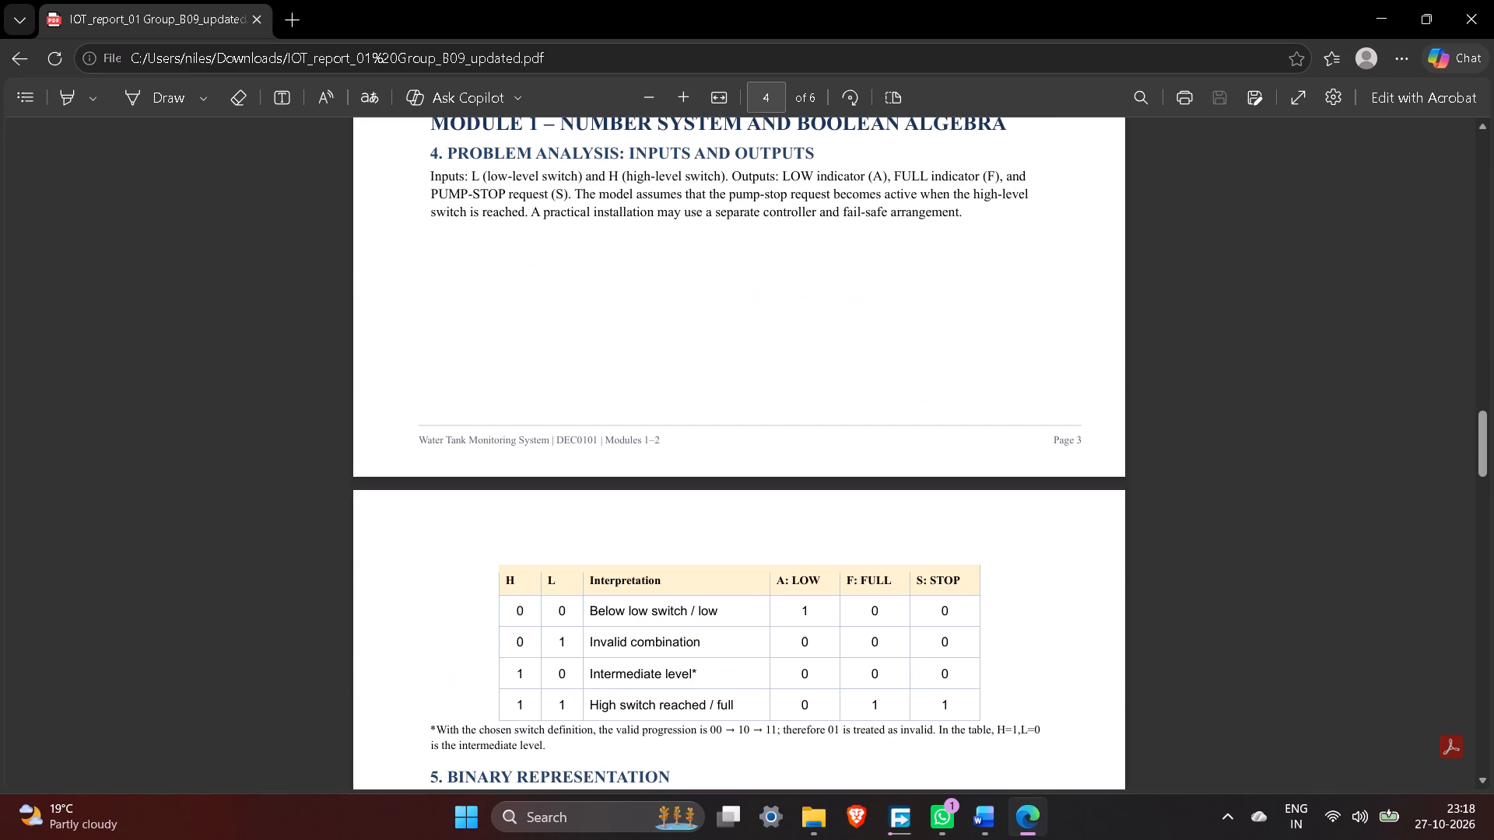
pyautogui.scroll(1, 475, 481)
pyautogui.moveTo(422, 268); pyautogui.dragTo(428, 282)
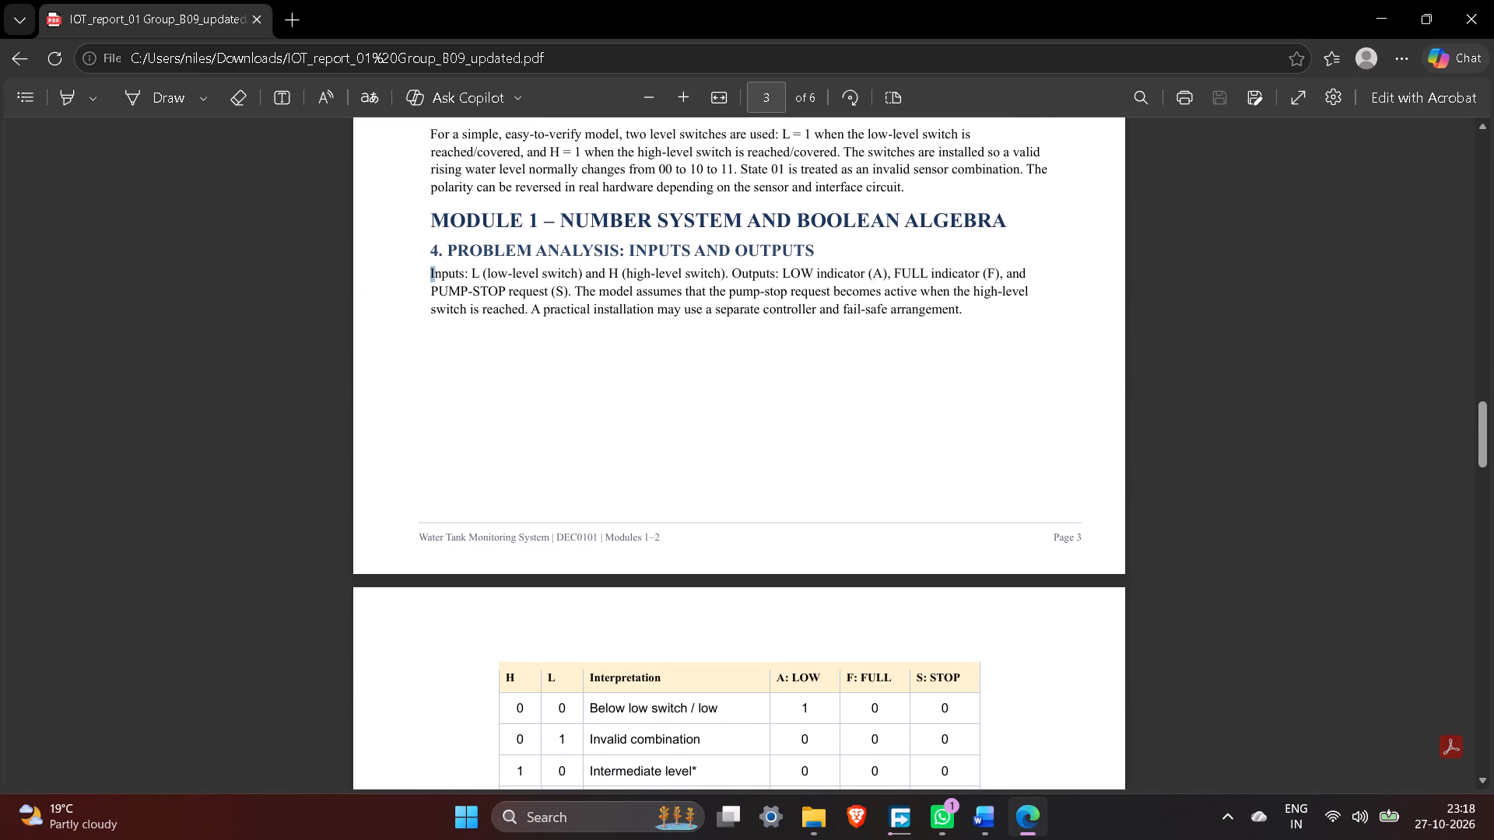
pyautogui.moveTo(428, 282); pyautogui.dragTo(718, 513)
pyautogui.scroll(-2, 650, 474)
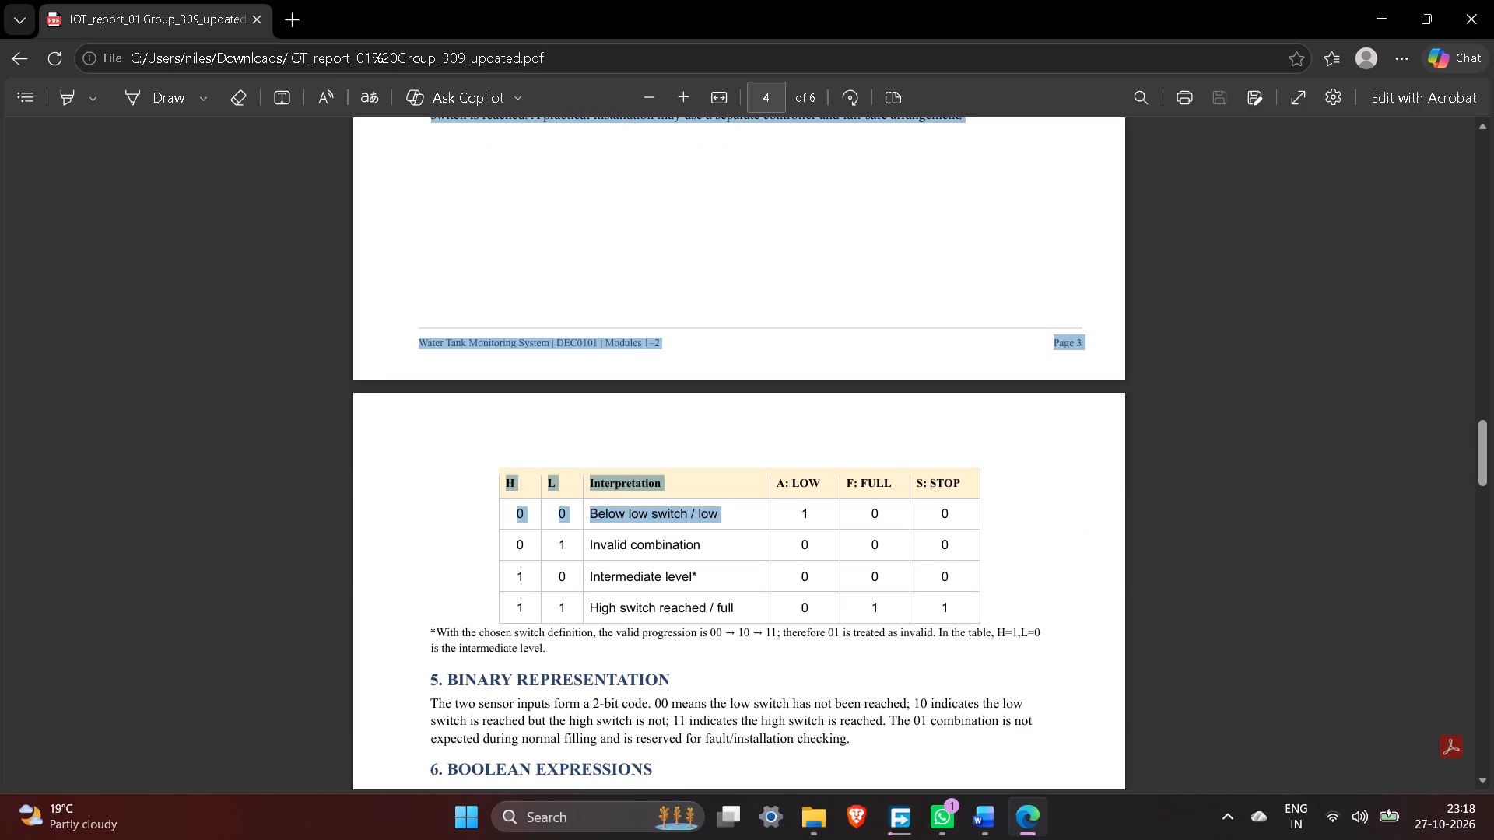
pyautogui.moveTo(718, 513); pyautogui.dragTo(917, 391)
pyautogui.scroll(4, 921, 399)
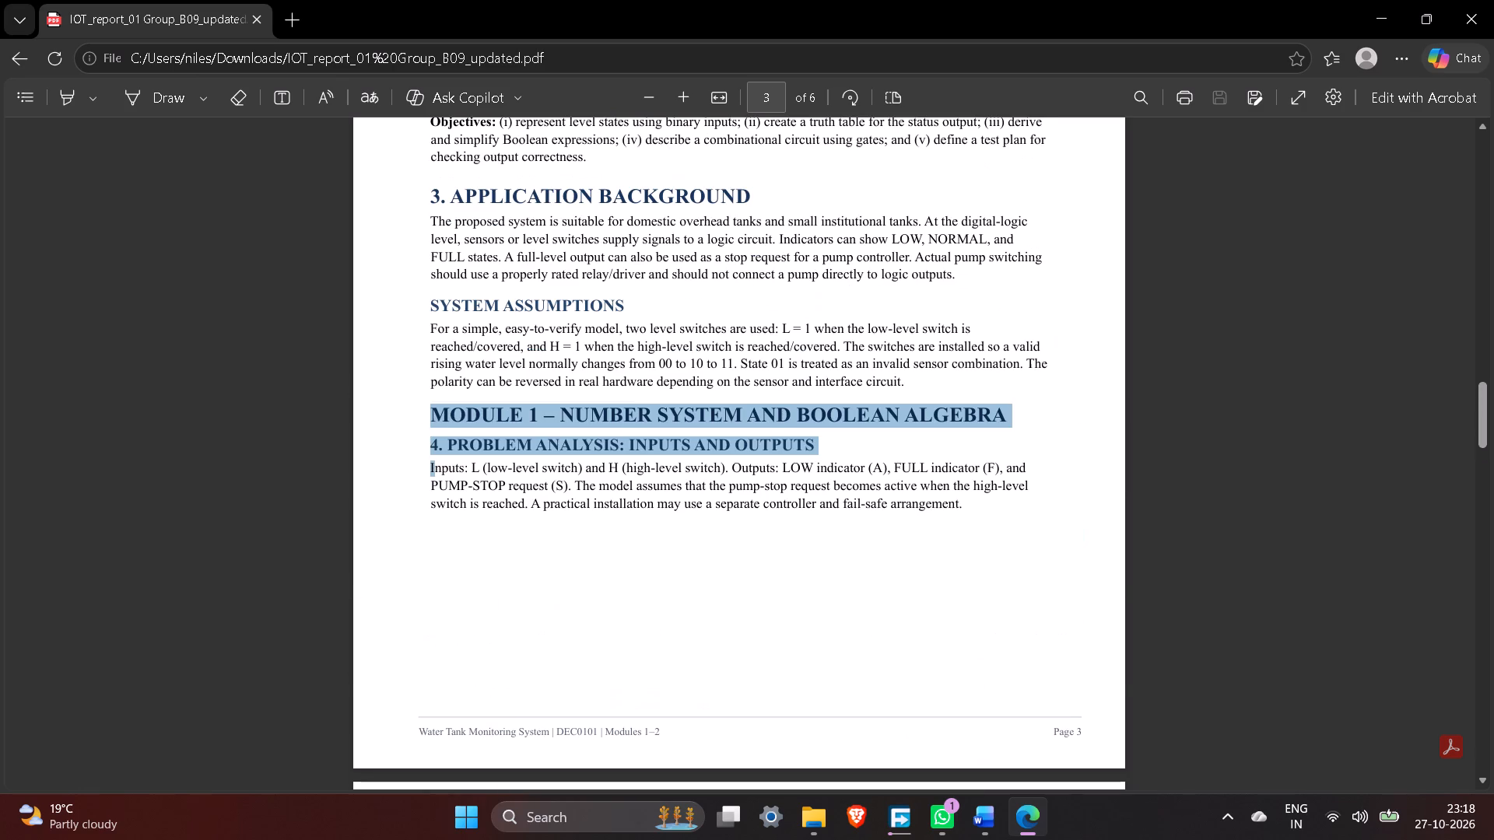
pyautogui.moveTo(917, 391); pyautogui.dragTo(970, 521)
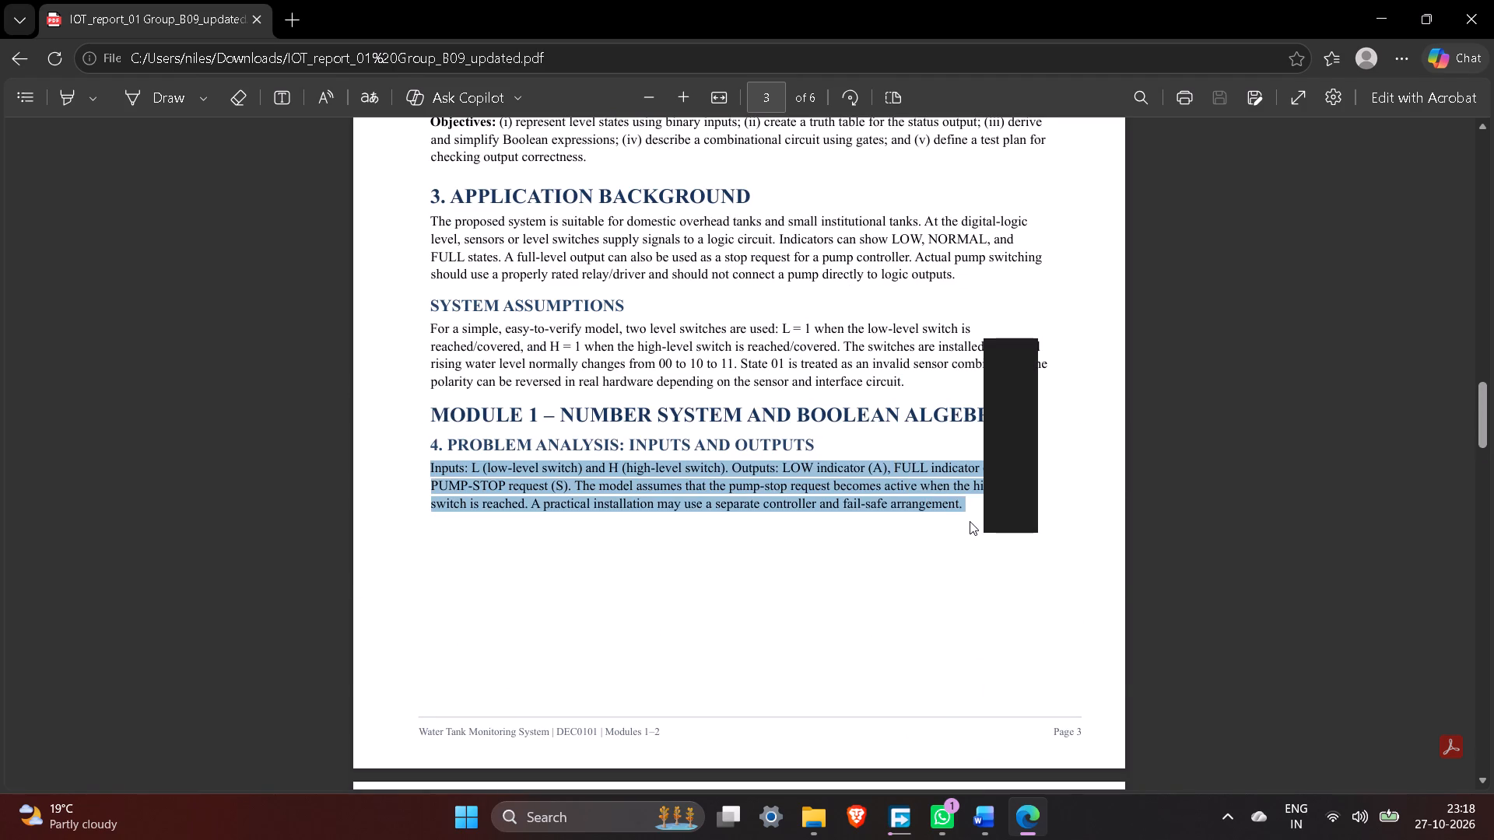
pyautogui.click(1013, 363)
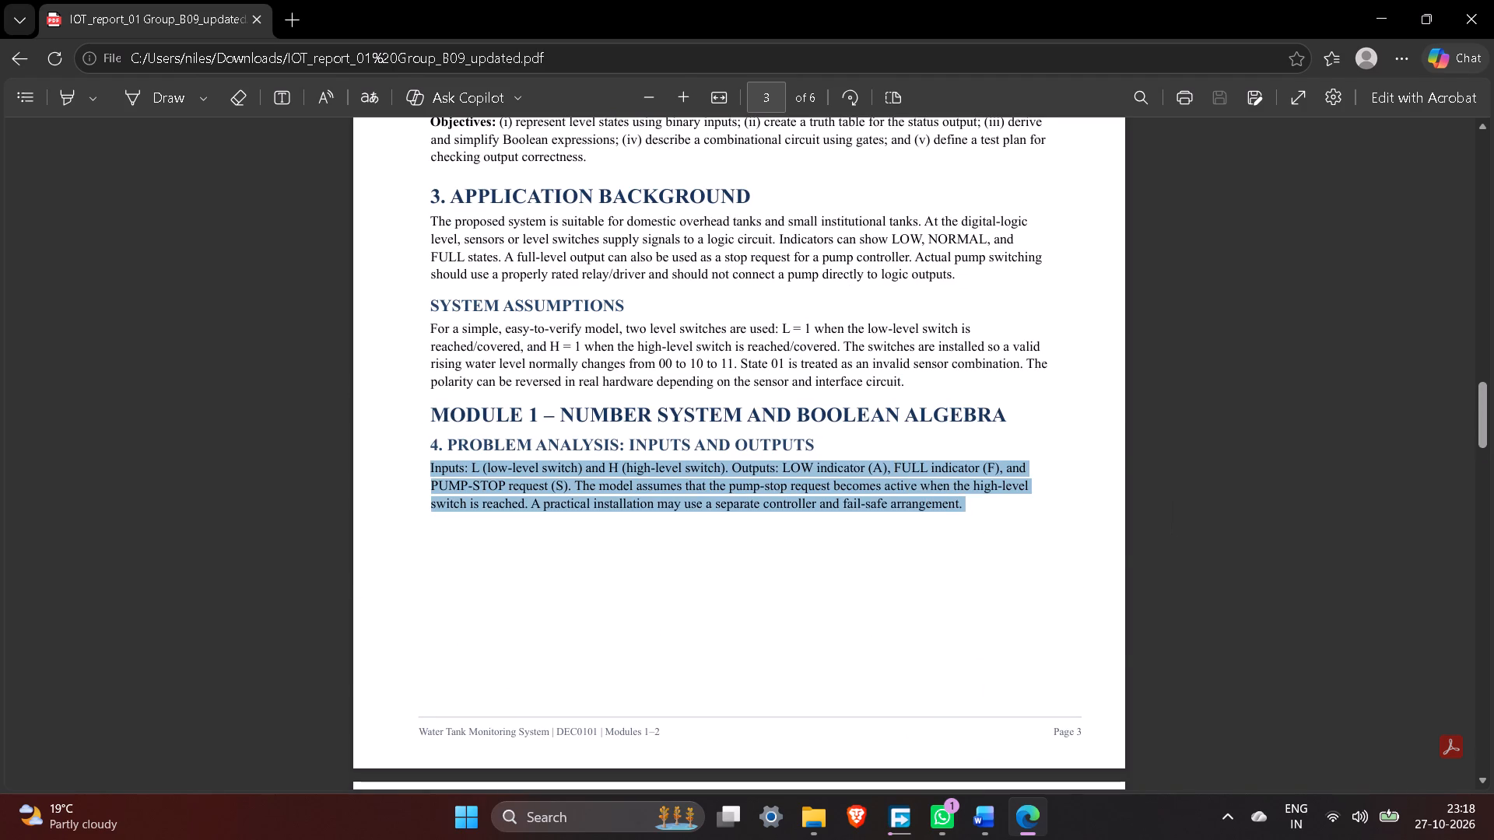
pyautogui.click(987, 811)
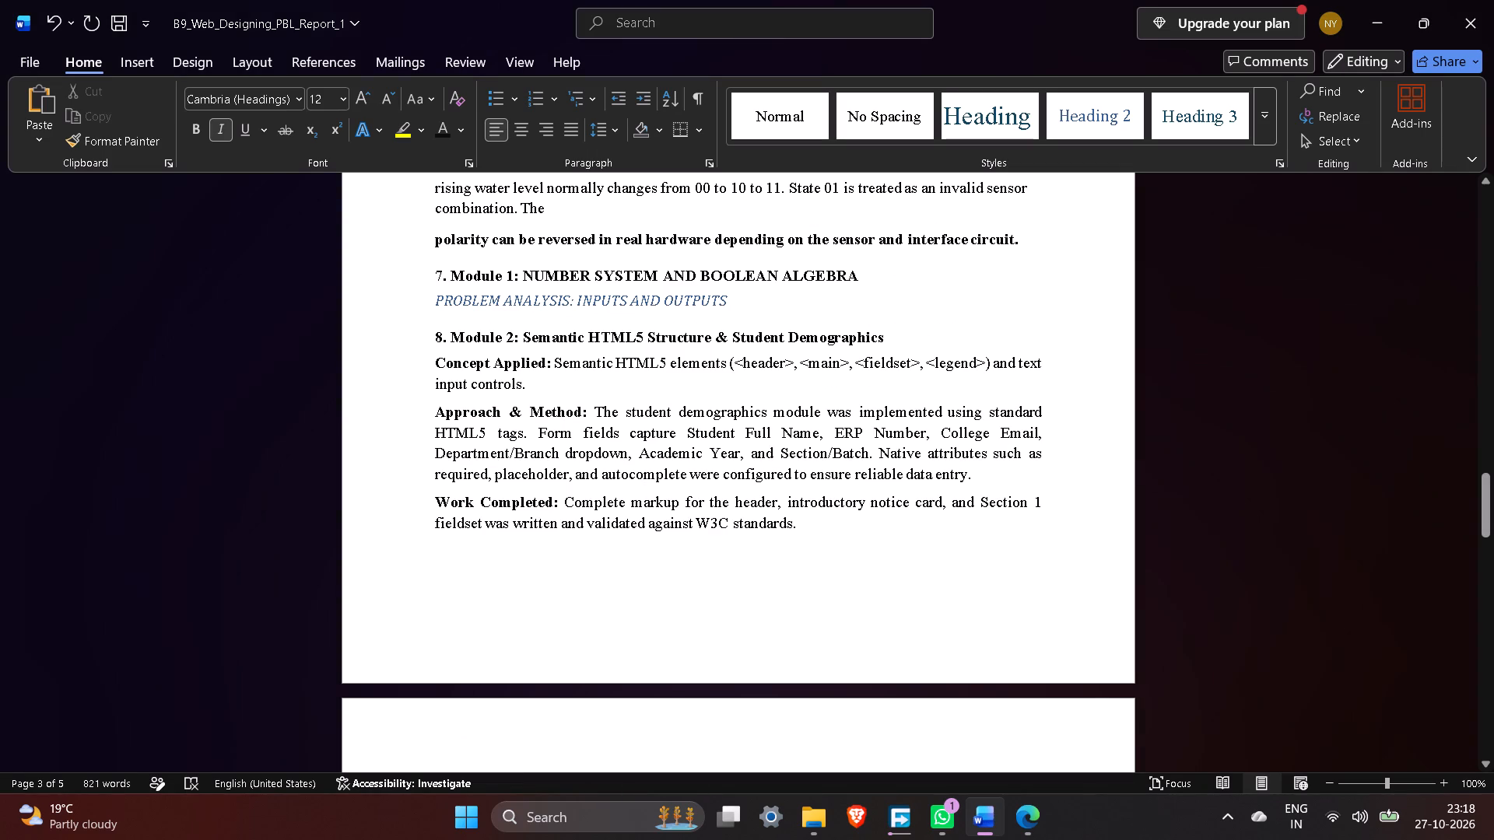
pyautogui.press('Return')
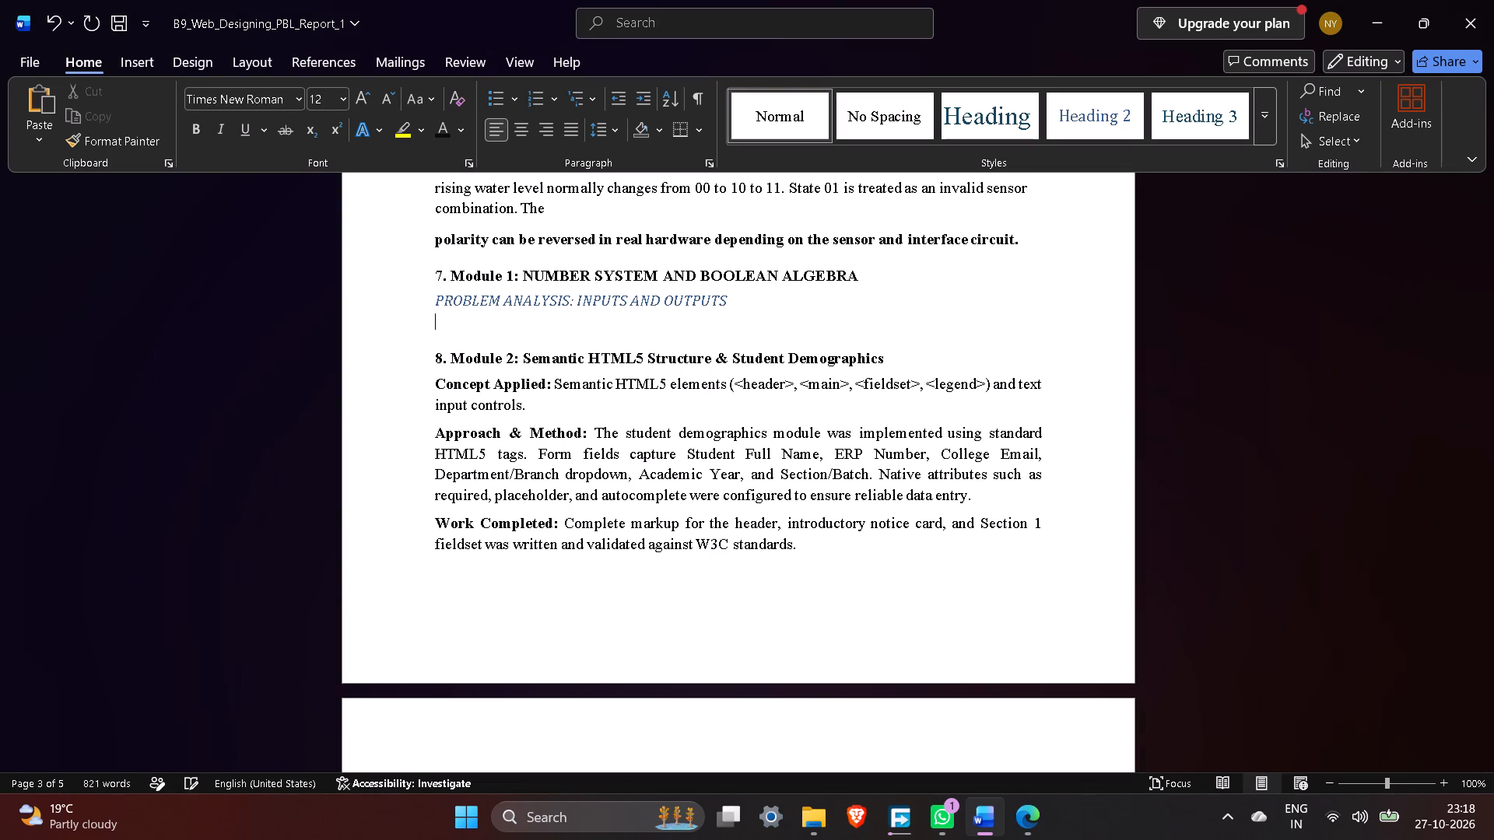
pyautogui.hotkey('ctrl', 'v')
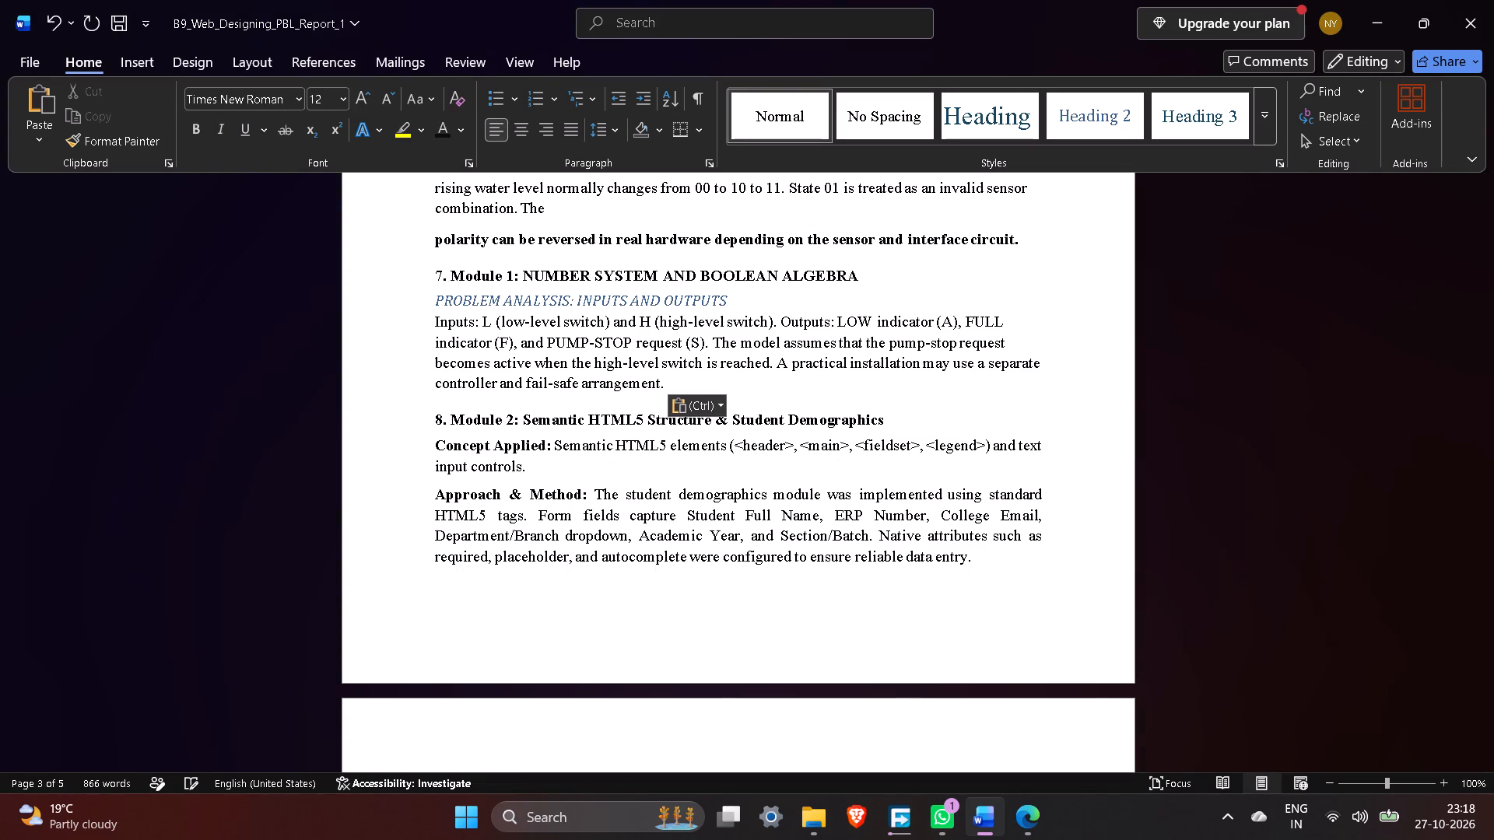
pyautogui.scroll(1, 807, 464)
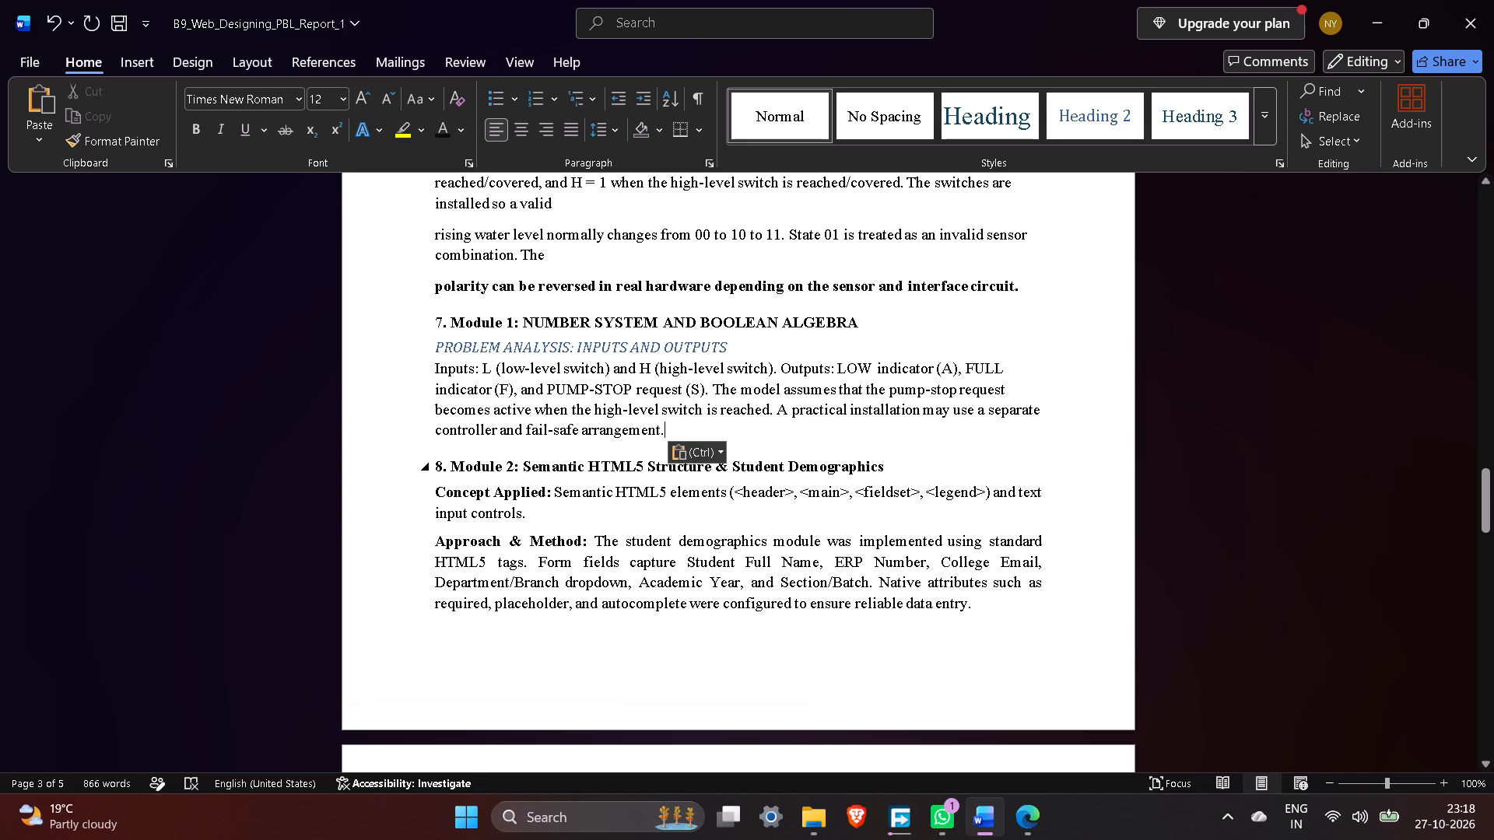
pyautogui.press('Return')
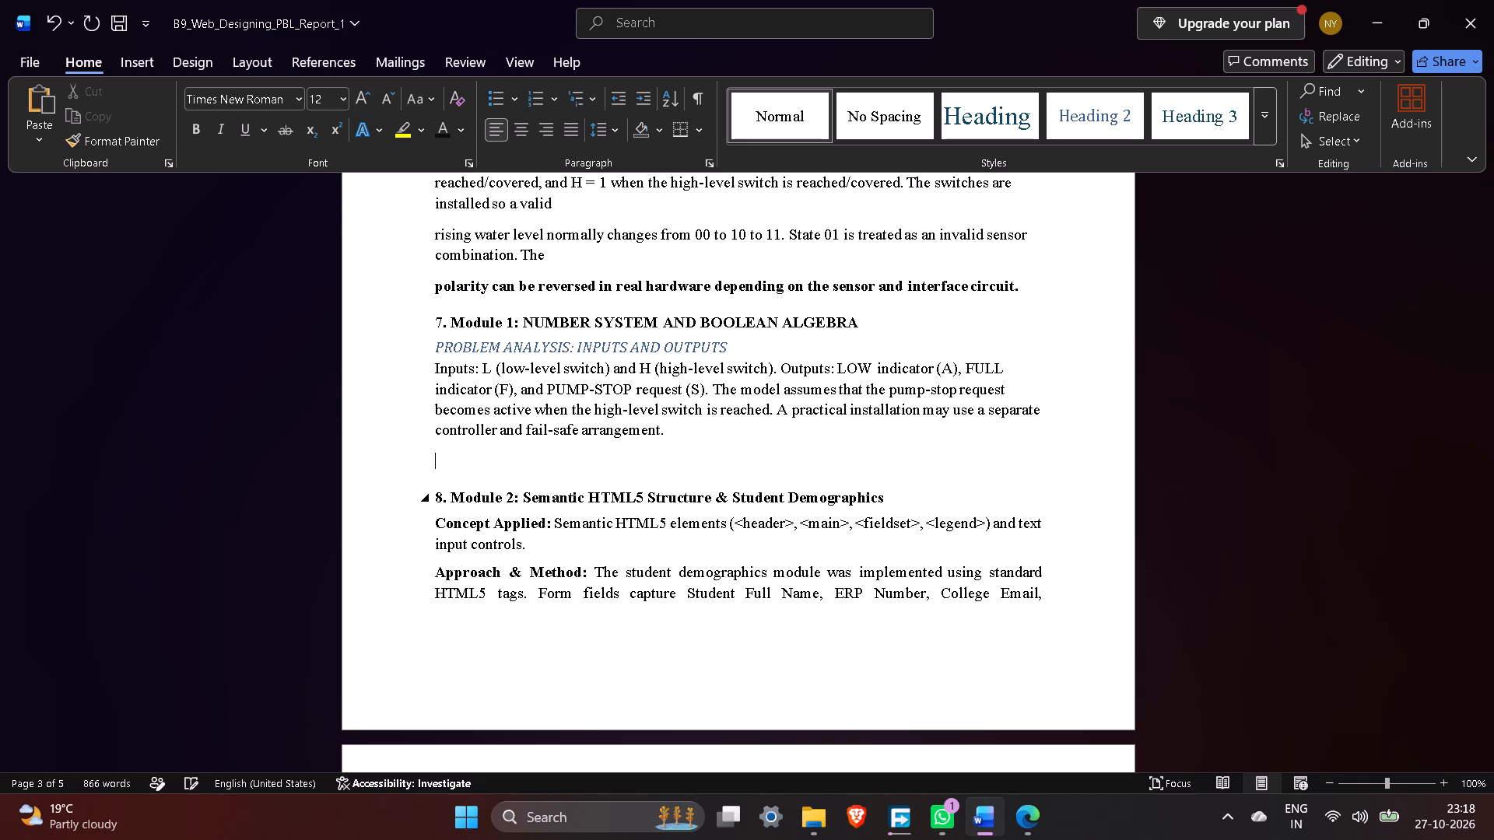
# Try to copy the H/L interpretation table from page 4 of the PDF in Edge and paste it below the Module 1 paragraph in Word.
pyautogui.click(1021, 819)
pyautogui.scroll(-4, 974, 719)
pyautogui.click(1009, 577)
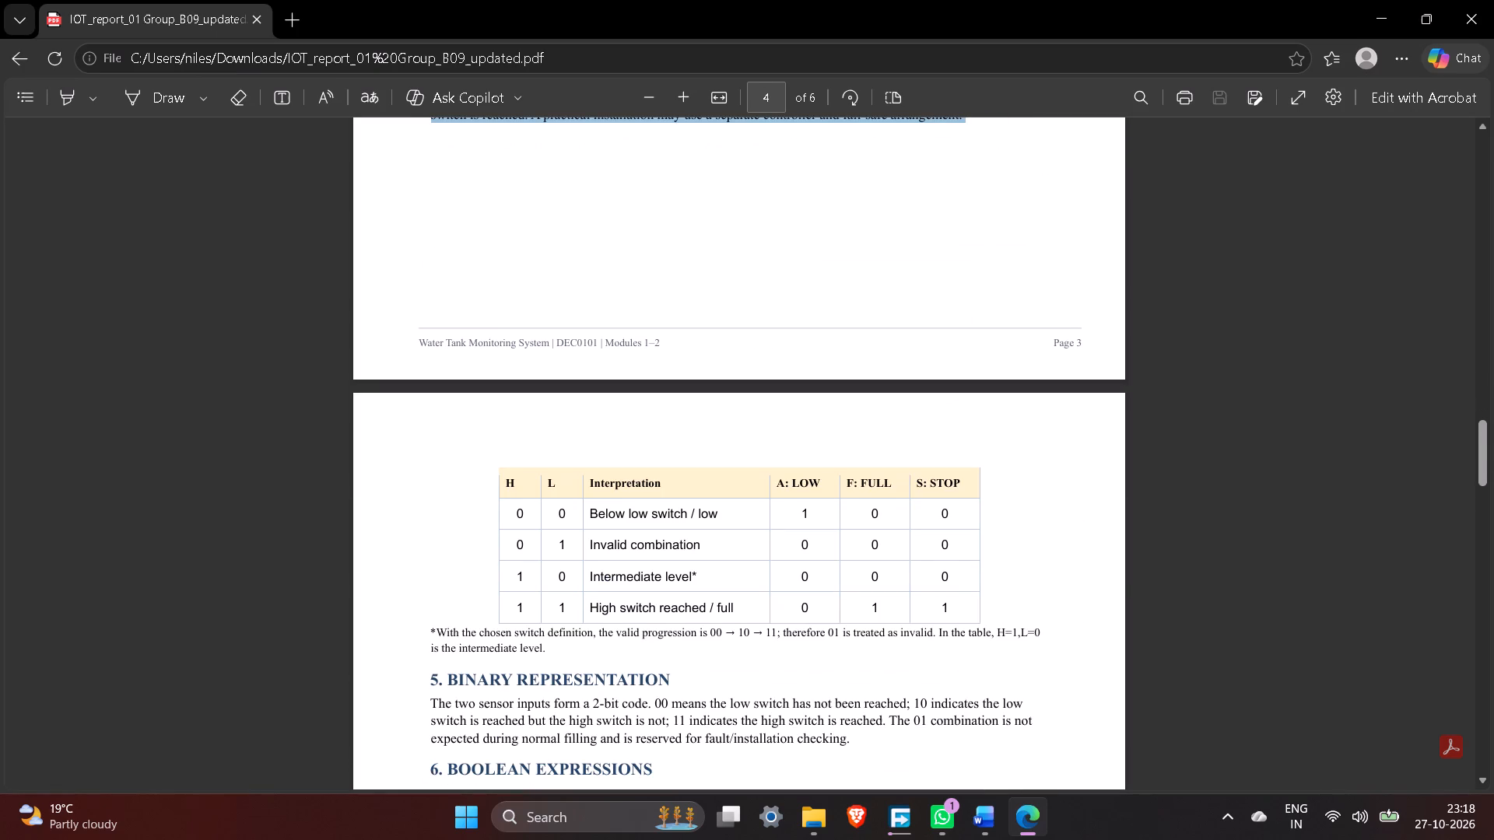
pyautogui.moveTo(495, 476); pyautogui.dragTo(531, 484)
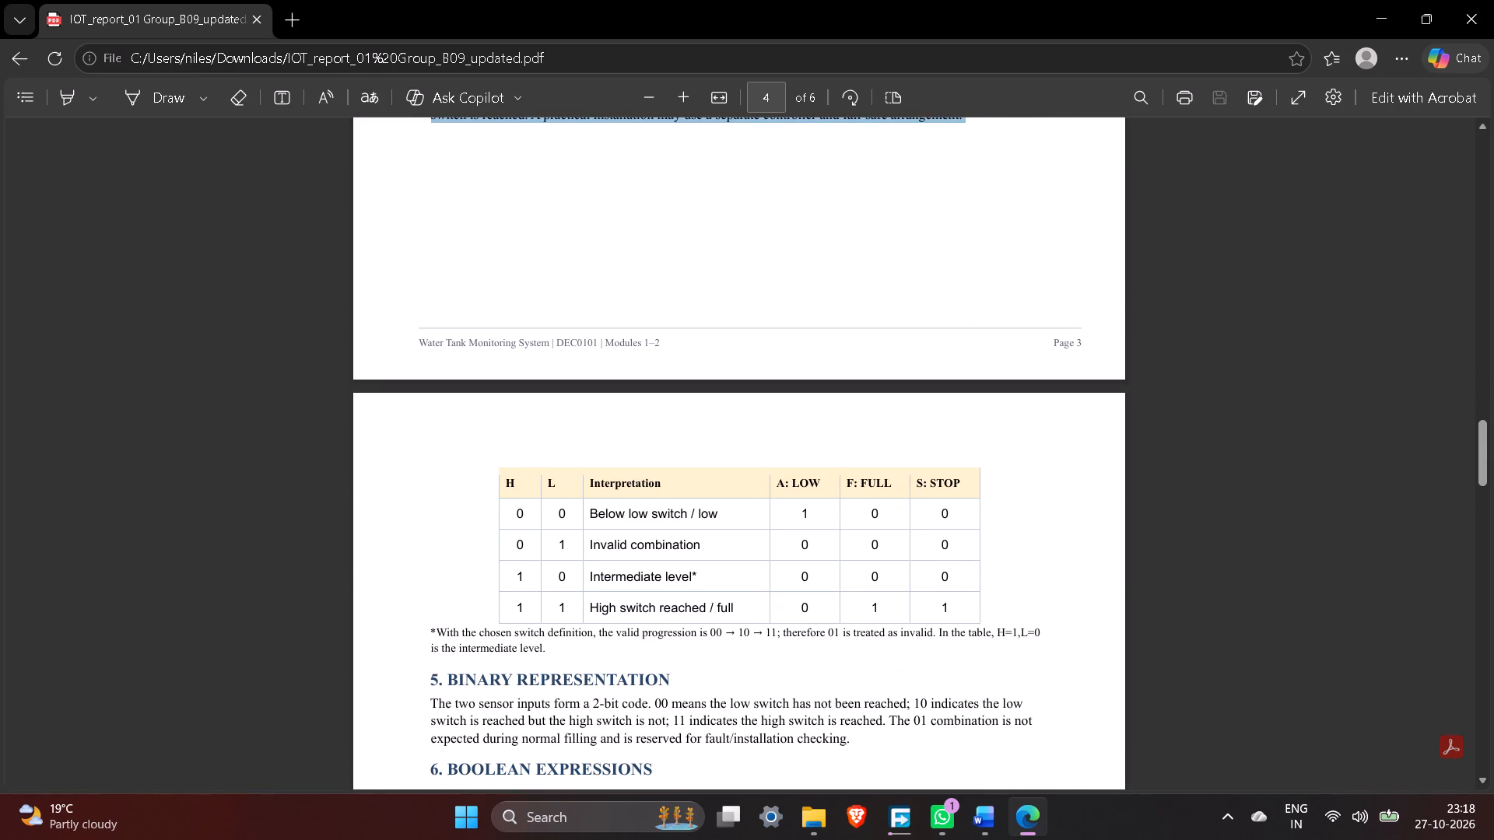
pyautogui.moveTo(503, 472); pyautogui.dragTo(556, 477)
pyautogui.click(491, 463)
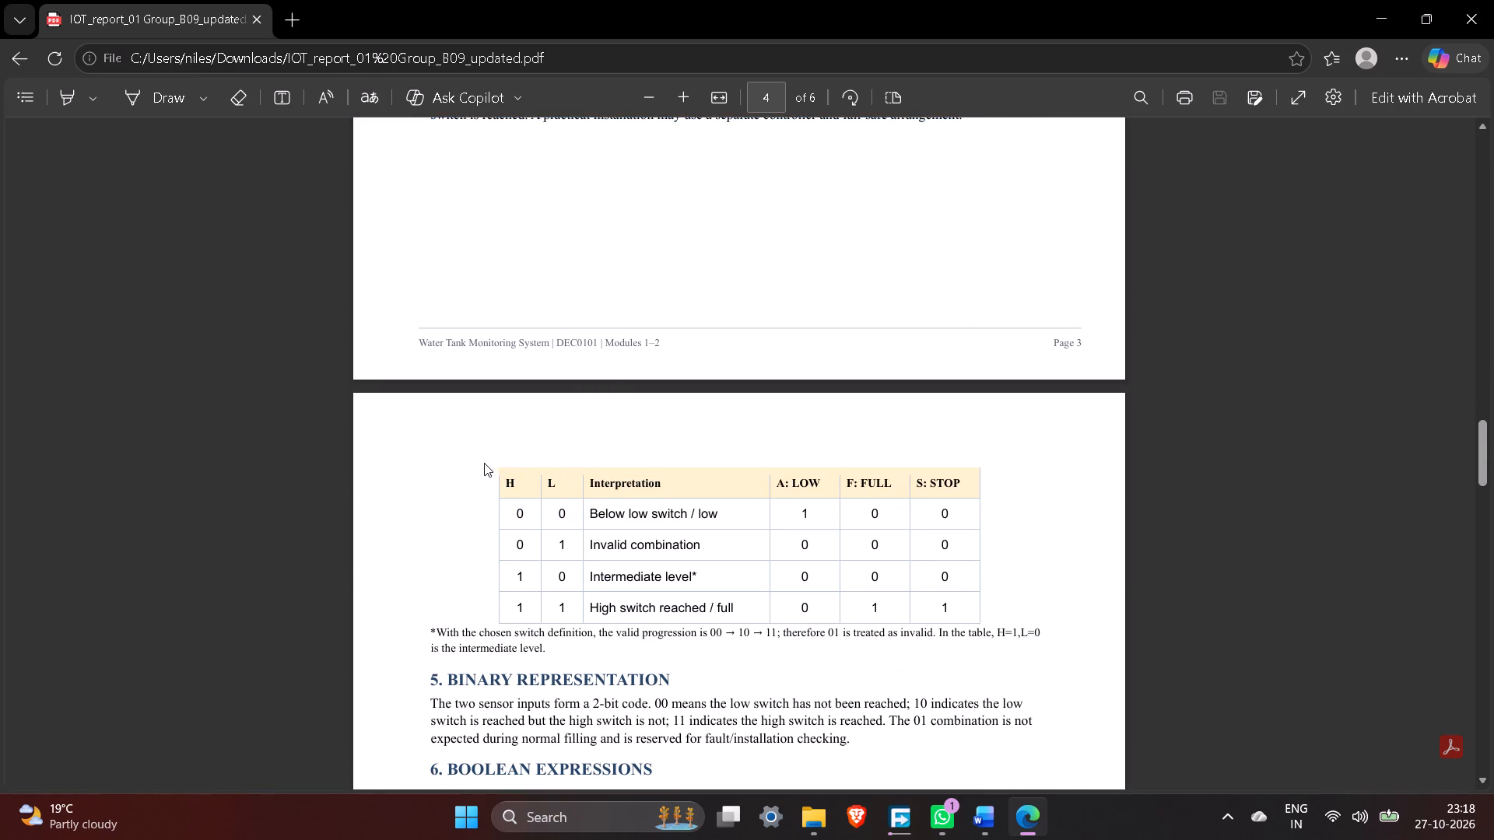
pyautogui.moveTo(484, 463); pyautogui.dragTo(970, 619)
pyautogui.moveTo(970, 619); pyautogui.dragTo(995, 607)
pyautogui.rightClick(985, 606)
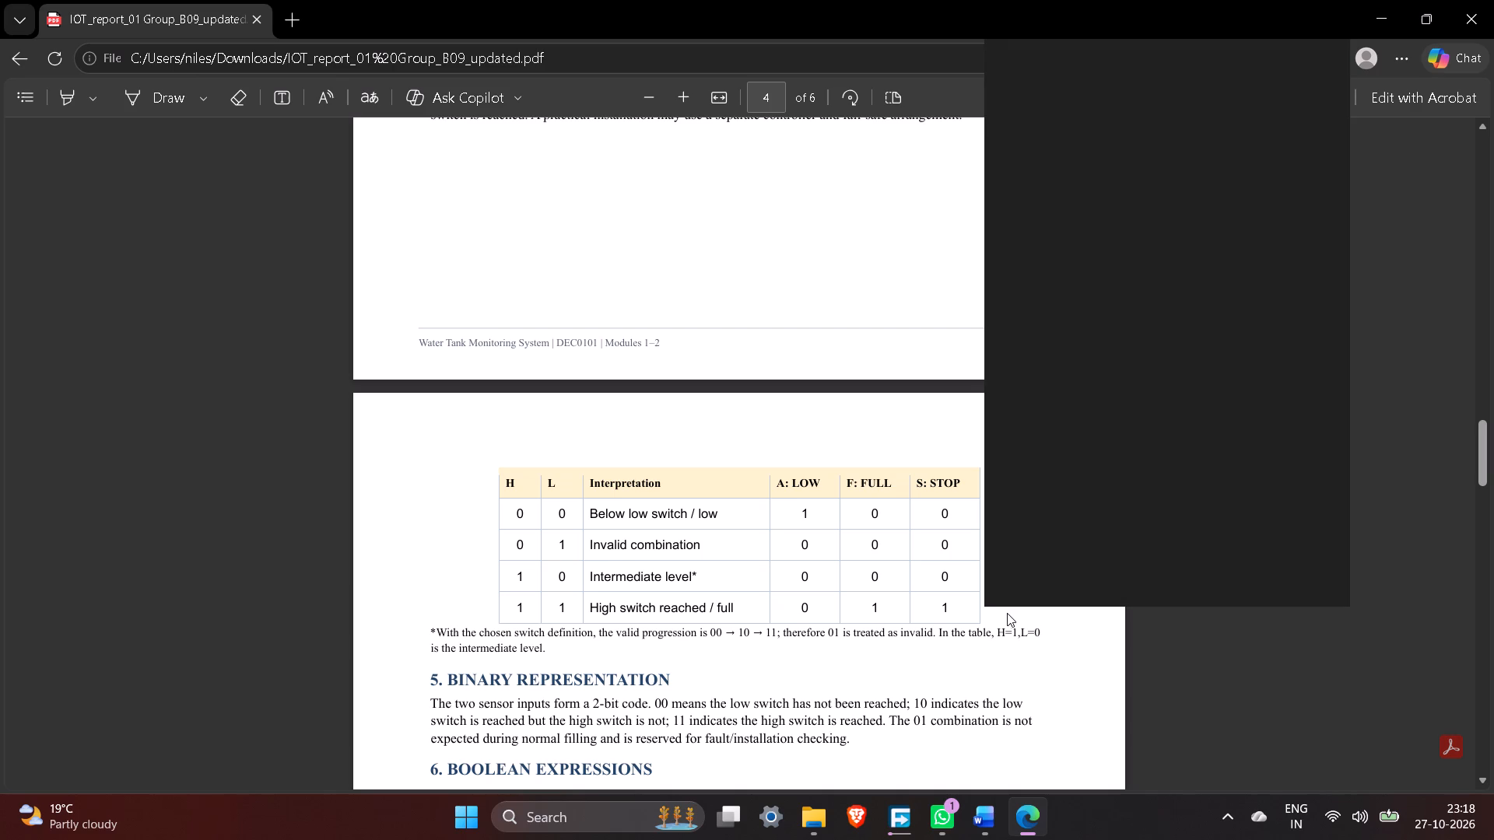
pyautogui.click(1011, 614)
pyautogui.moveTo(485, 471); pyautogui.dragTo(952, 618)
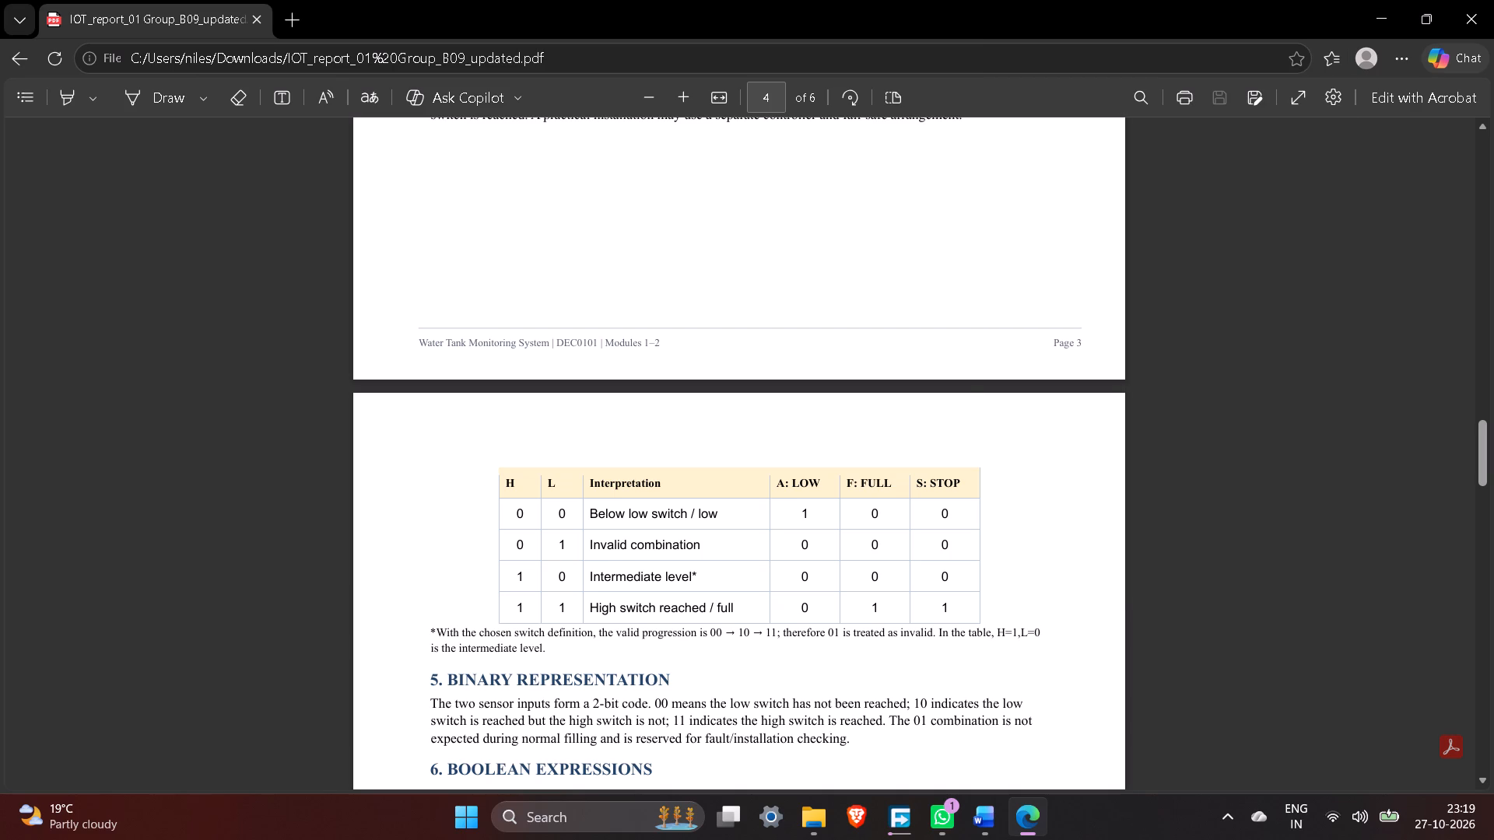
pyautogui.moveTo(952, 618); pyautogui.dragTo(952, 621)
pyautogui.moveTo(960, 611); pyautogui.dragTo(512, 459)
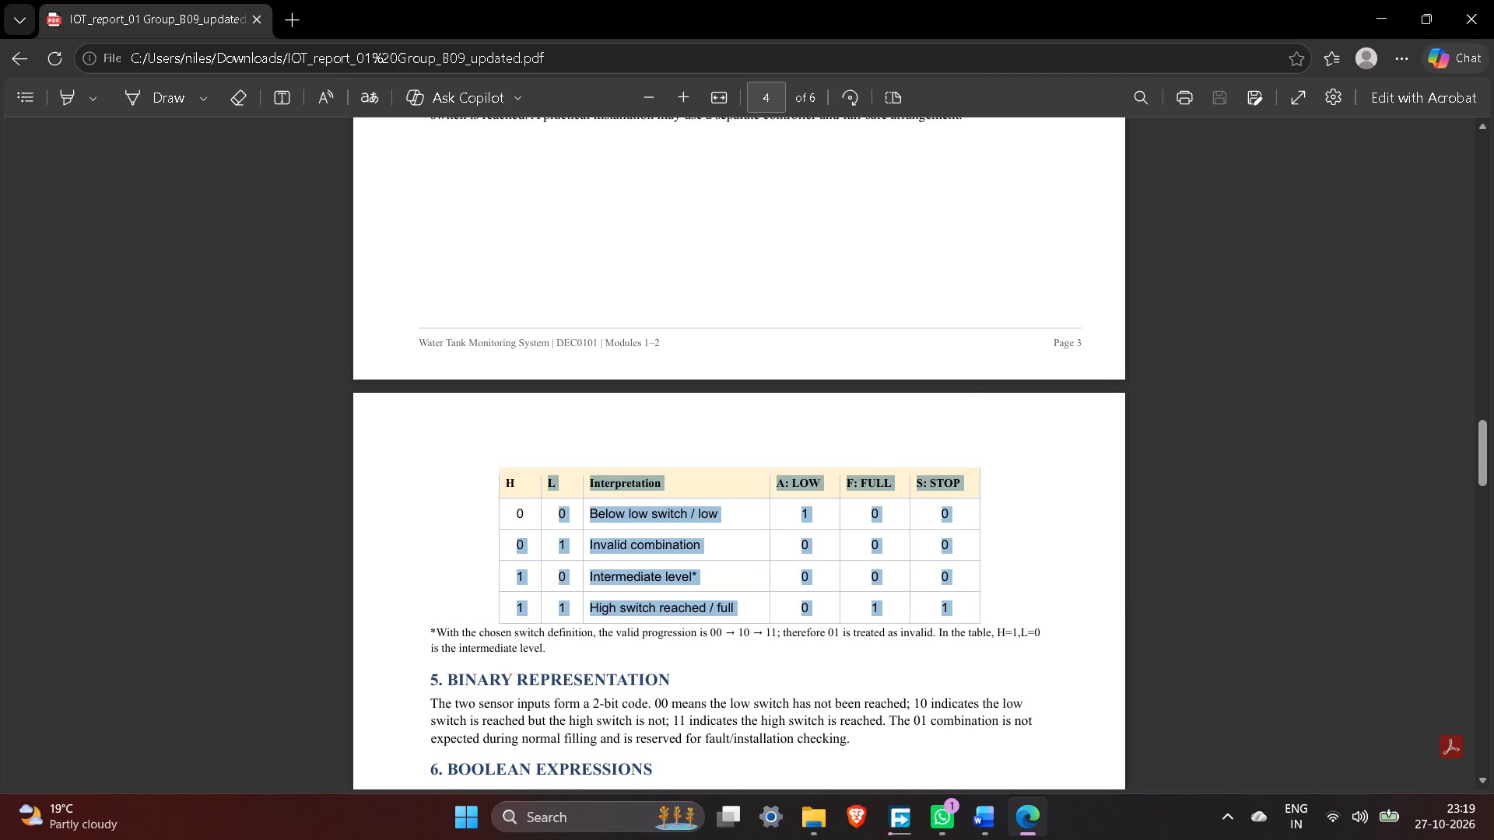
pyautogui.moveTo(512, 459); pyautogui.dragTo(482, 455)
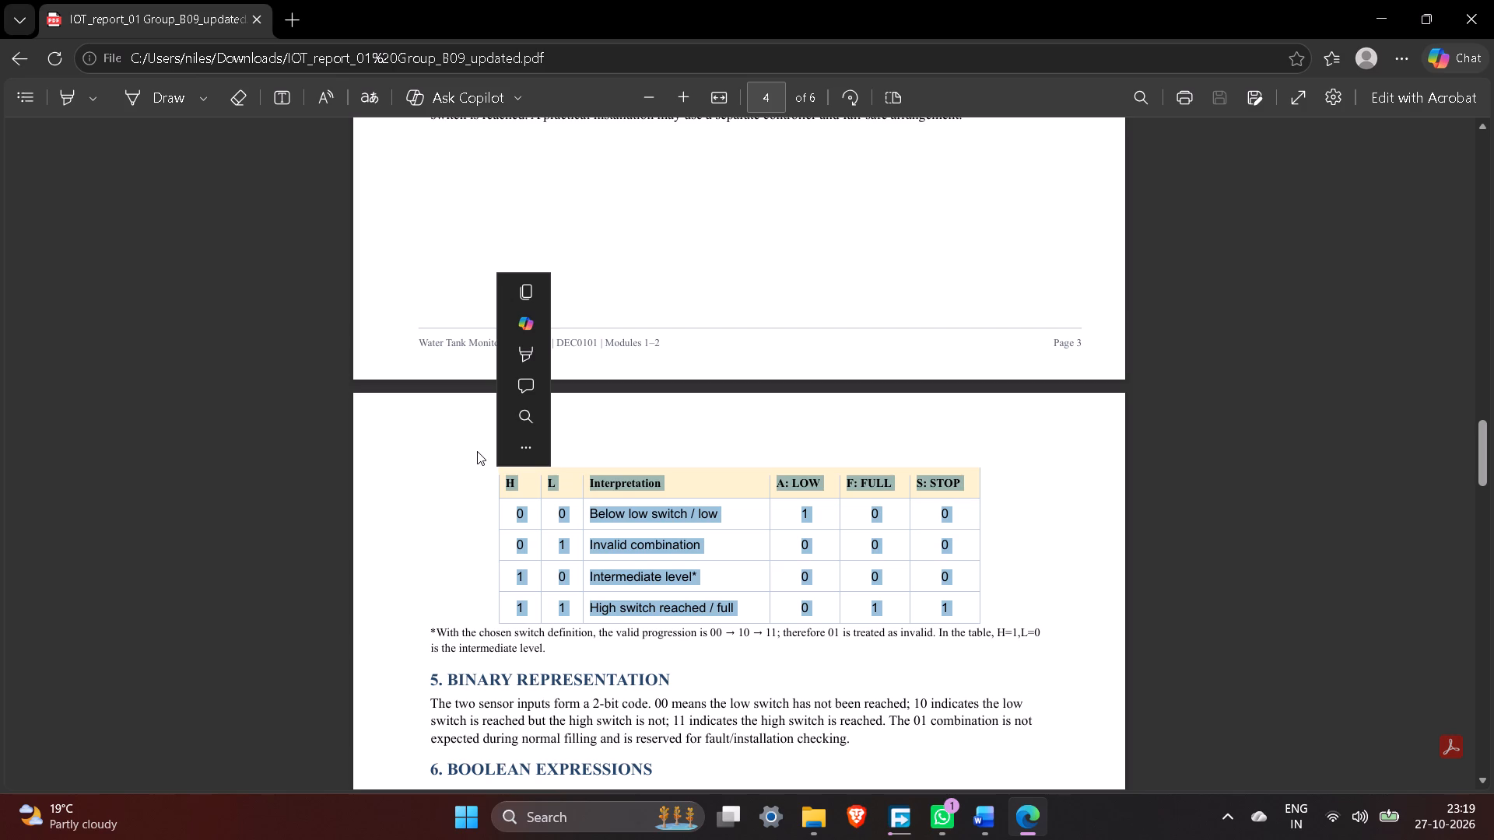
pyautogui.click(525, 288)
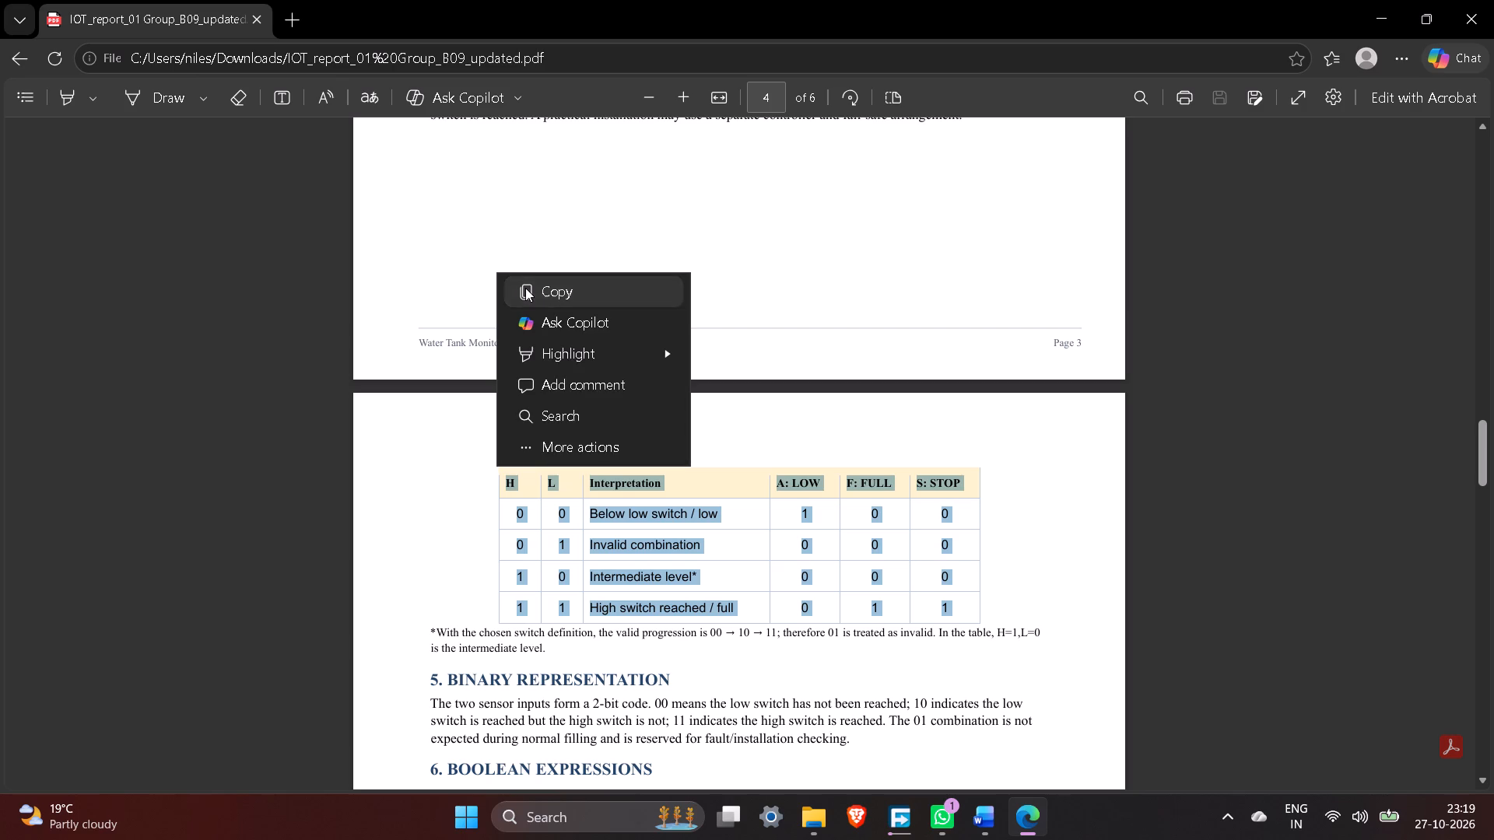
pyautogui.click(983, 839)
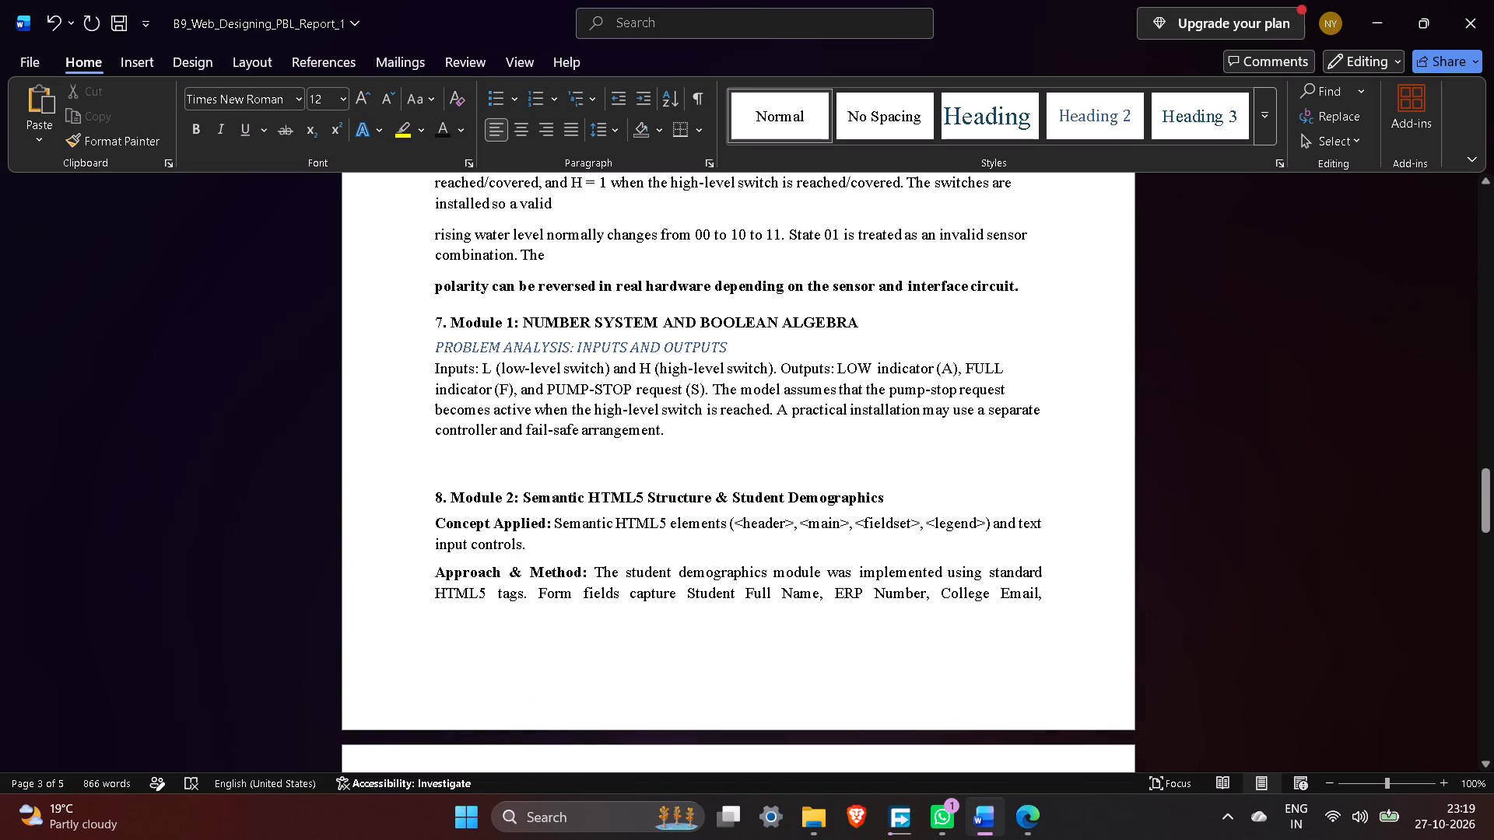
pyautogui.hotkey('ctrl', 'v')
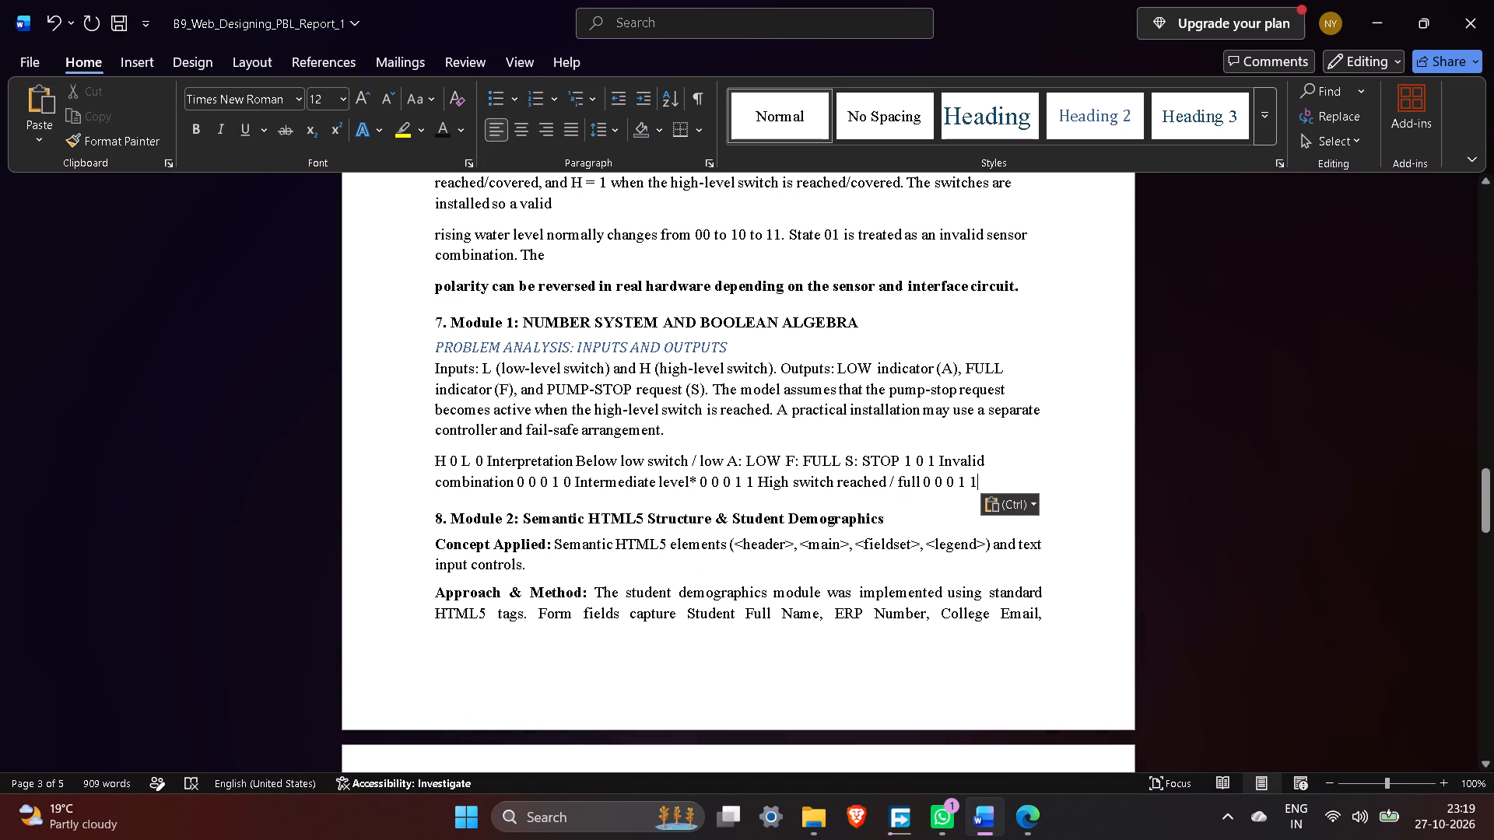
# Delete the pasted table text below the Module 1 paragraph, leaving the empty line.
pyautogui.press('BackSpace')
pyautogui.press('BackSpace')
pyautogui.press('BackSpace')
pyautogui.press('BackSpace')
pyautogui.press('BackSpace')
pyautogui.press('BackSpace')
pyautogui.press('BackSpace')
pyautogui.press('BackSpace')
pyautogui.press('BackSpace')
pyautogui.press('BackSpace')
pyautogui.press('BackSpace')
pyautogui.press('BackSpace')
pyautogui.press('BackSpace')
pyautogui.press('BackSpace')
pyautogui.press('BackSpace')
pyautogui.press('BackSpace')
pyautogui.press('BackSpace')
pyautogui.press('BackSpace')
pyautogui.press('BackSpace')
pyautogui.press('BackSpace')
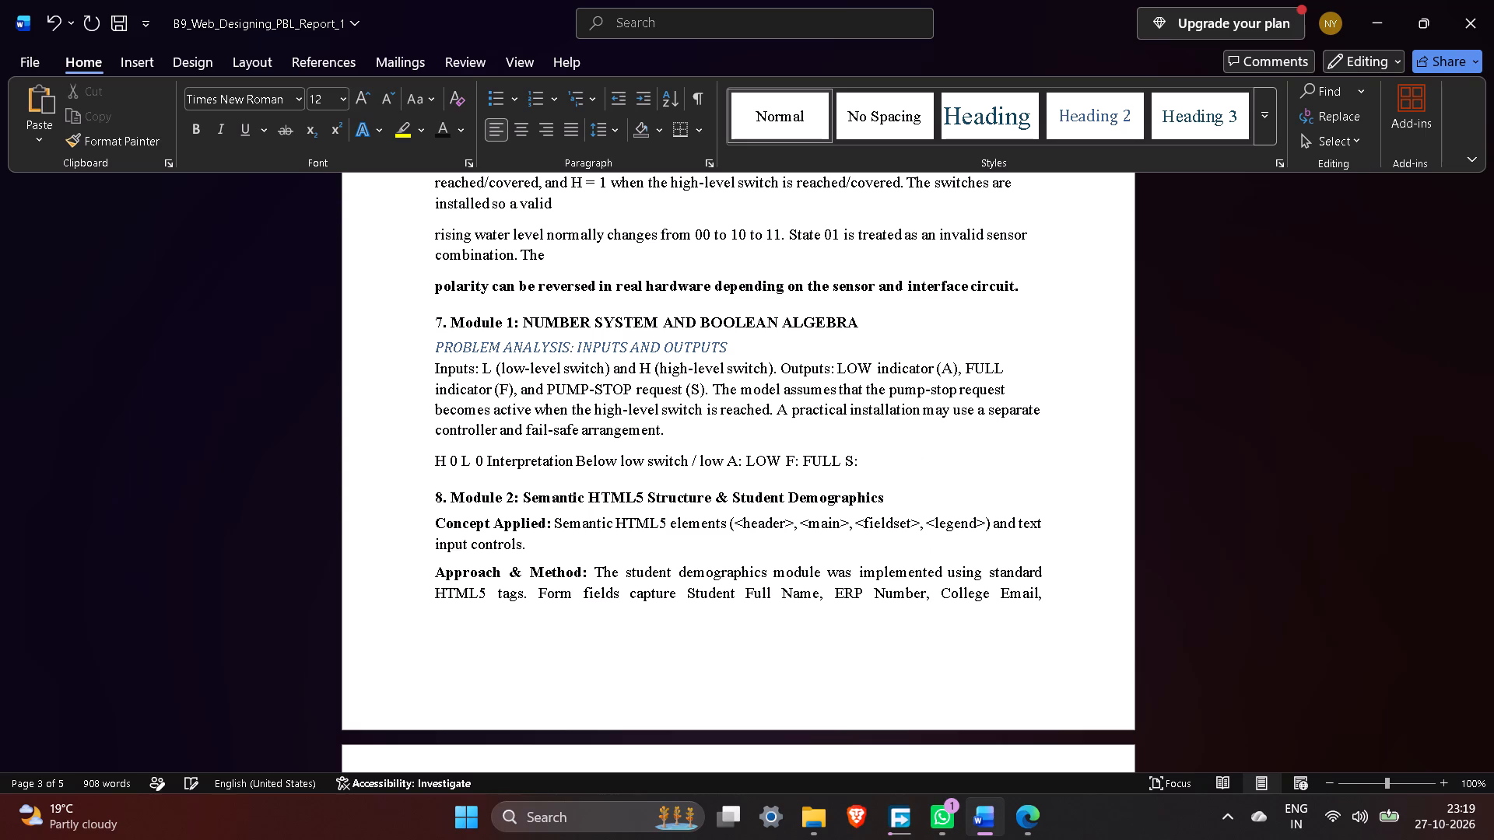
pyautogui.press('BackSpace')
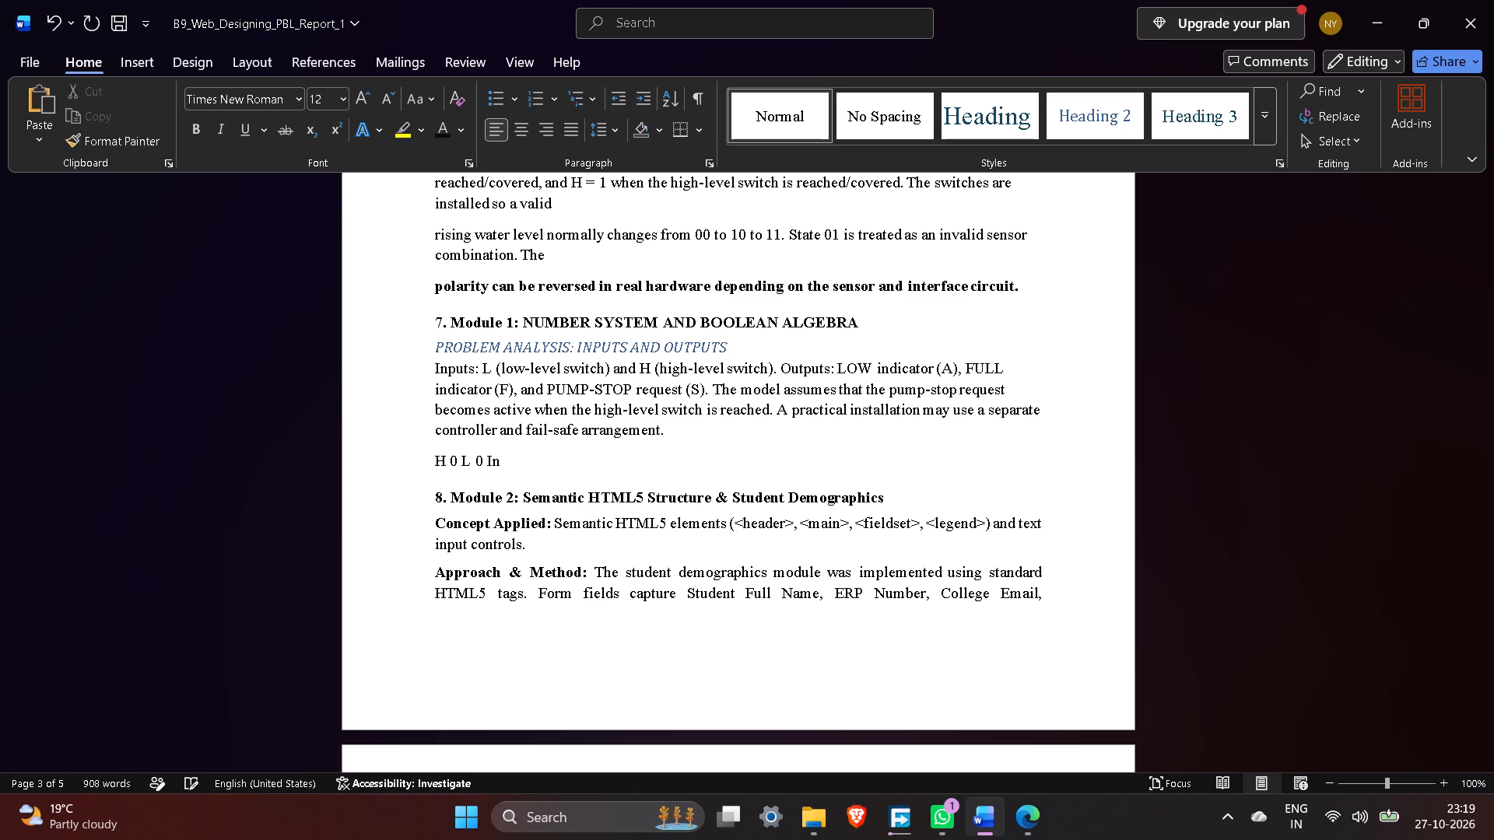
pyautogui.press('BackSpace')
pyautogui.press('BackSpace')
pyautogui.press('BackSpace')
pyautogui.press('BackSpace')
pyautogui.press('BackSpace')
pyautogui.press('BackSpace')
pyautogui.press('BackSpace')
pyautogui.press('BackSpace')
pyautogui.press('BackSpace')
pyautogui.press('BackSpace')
# Capture a screenshot of the H/L interpretation table on page 4 of the PDF in Edge and paste it below the Module 1 paragraph in Word.
pyautogui.click(1016, 835)
pyautogui.scroll(-4, 896, 566)
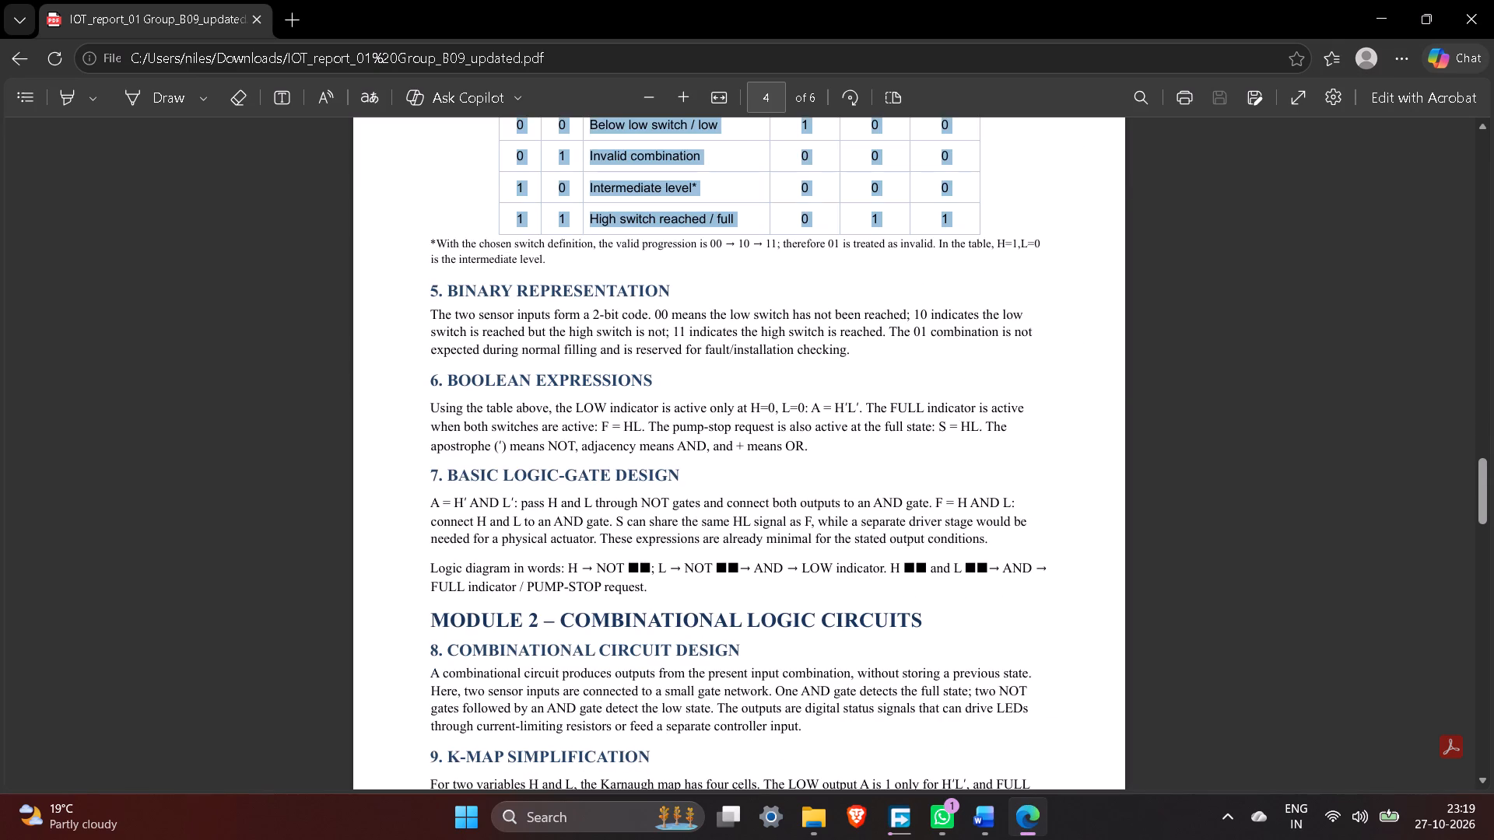
pyautogui.scroll(3, 886, 531)
pyautogui.click(971, 464)
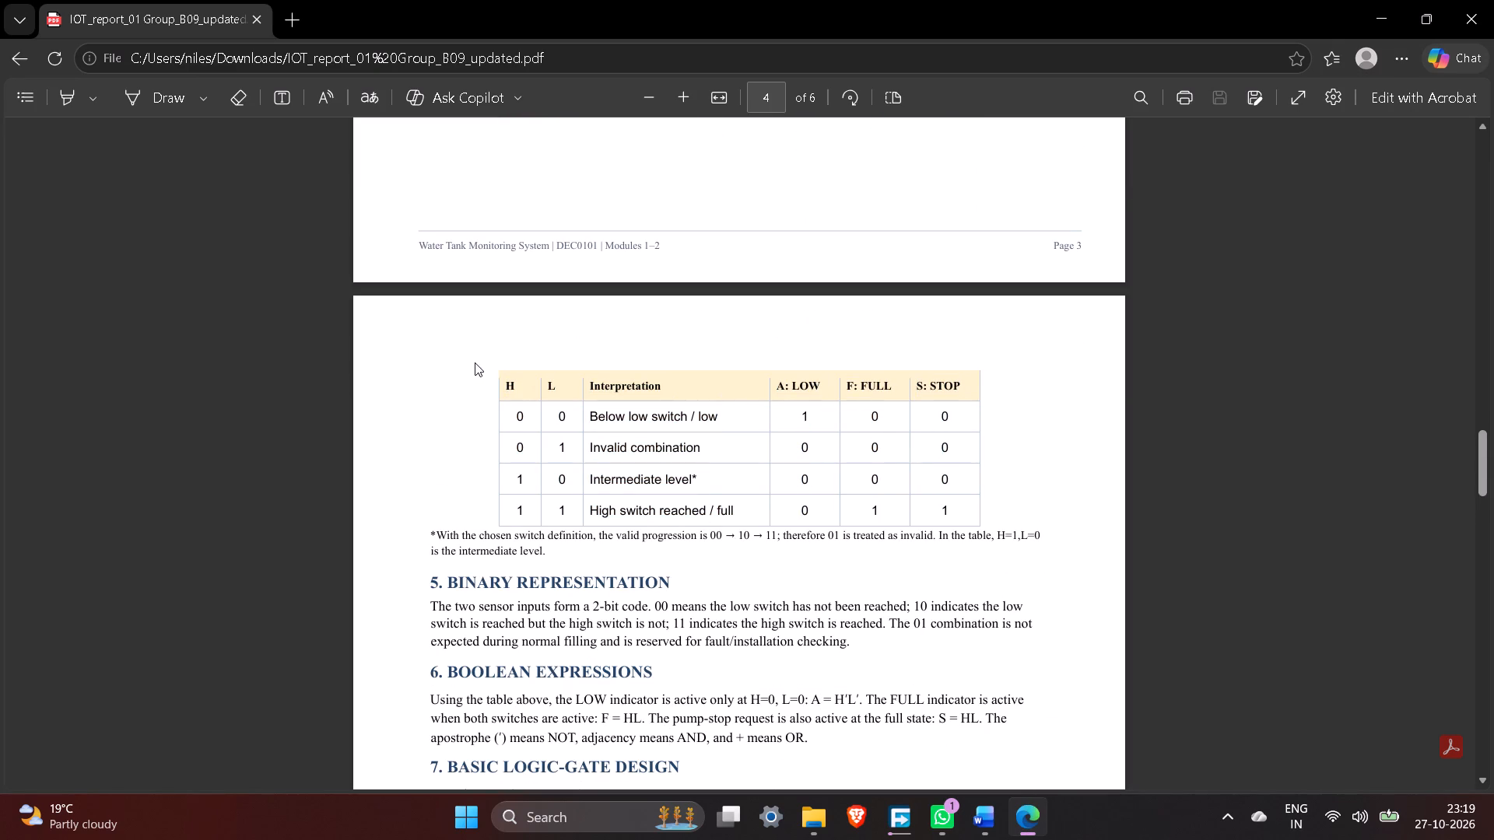
pyautogui.press('Print')
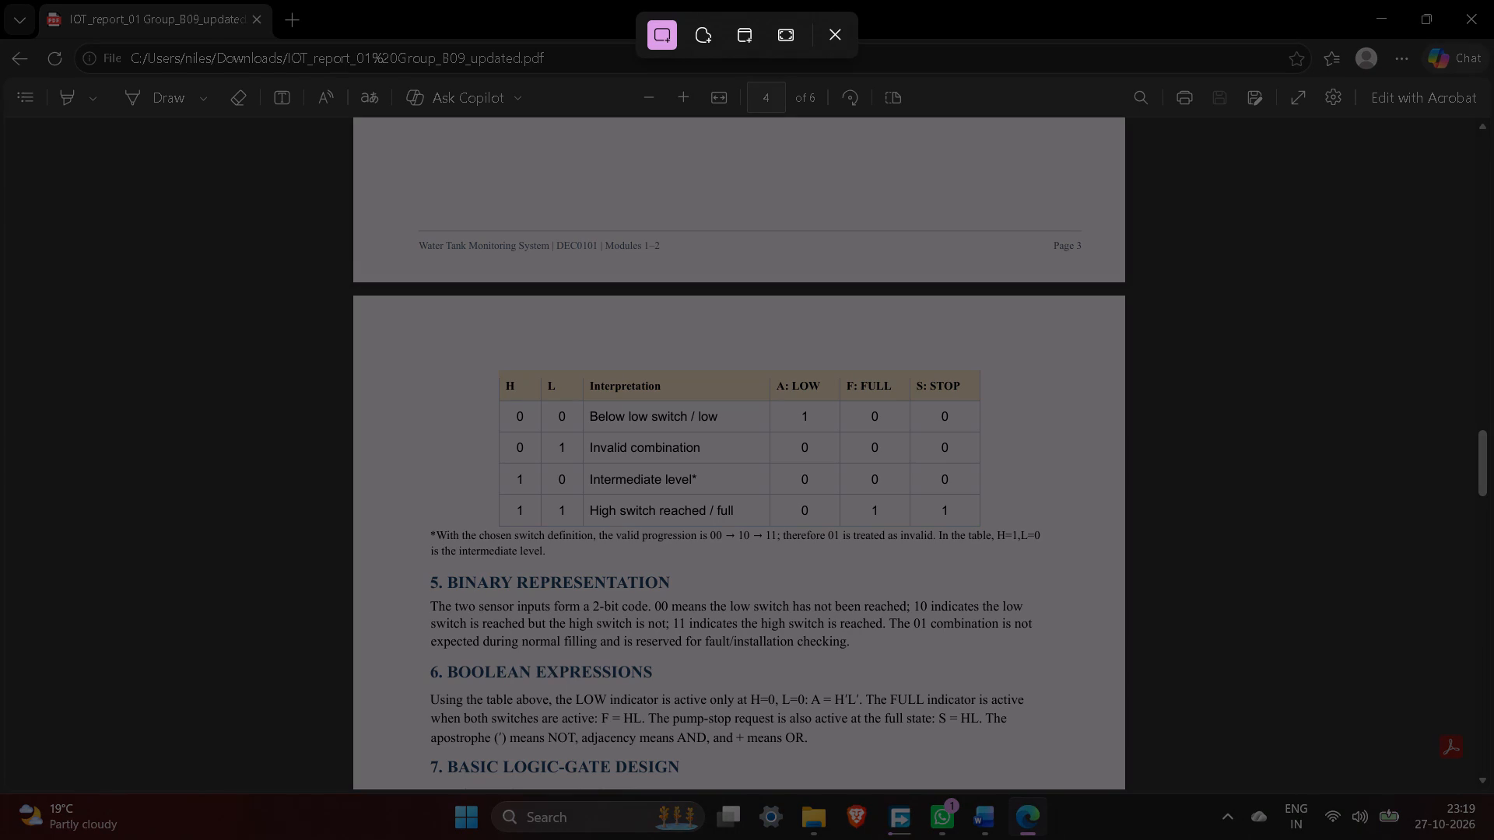
pyautogui.moveTo(497, 370); pyautogui.dragTo(590, 491)
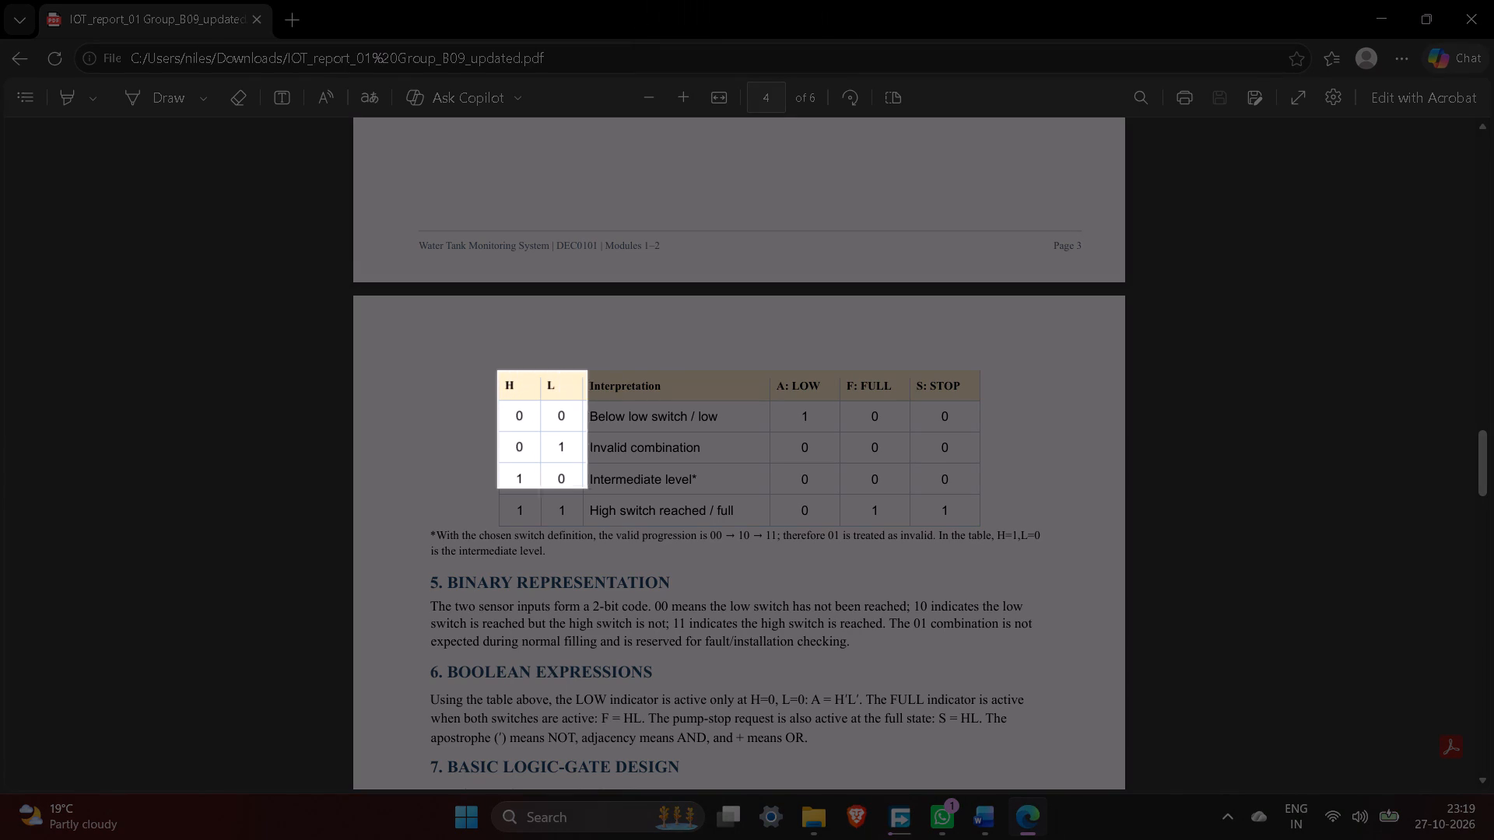
pyautogui.moveTo(590, 491); pyautogui.dragTo(836, 537)
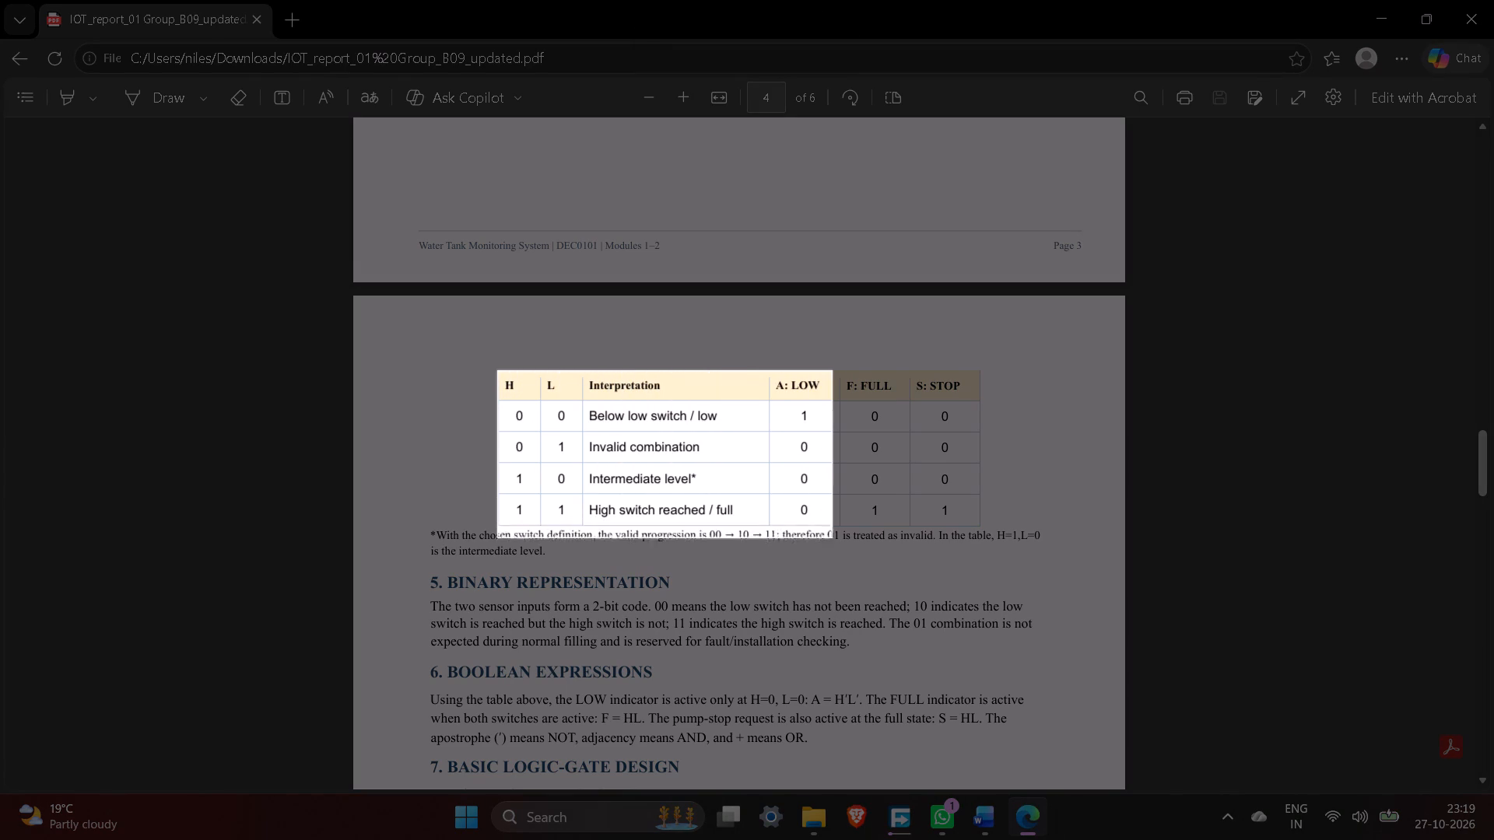
pyautogui.moveTo(836, 537); pyautogui.dragTo(981, 527)
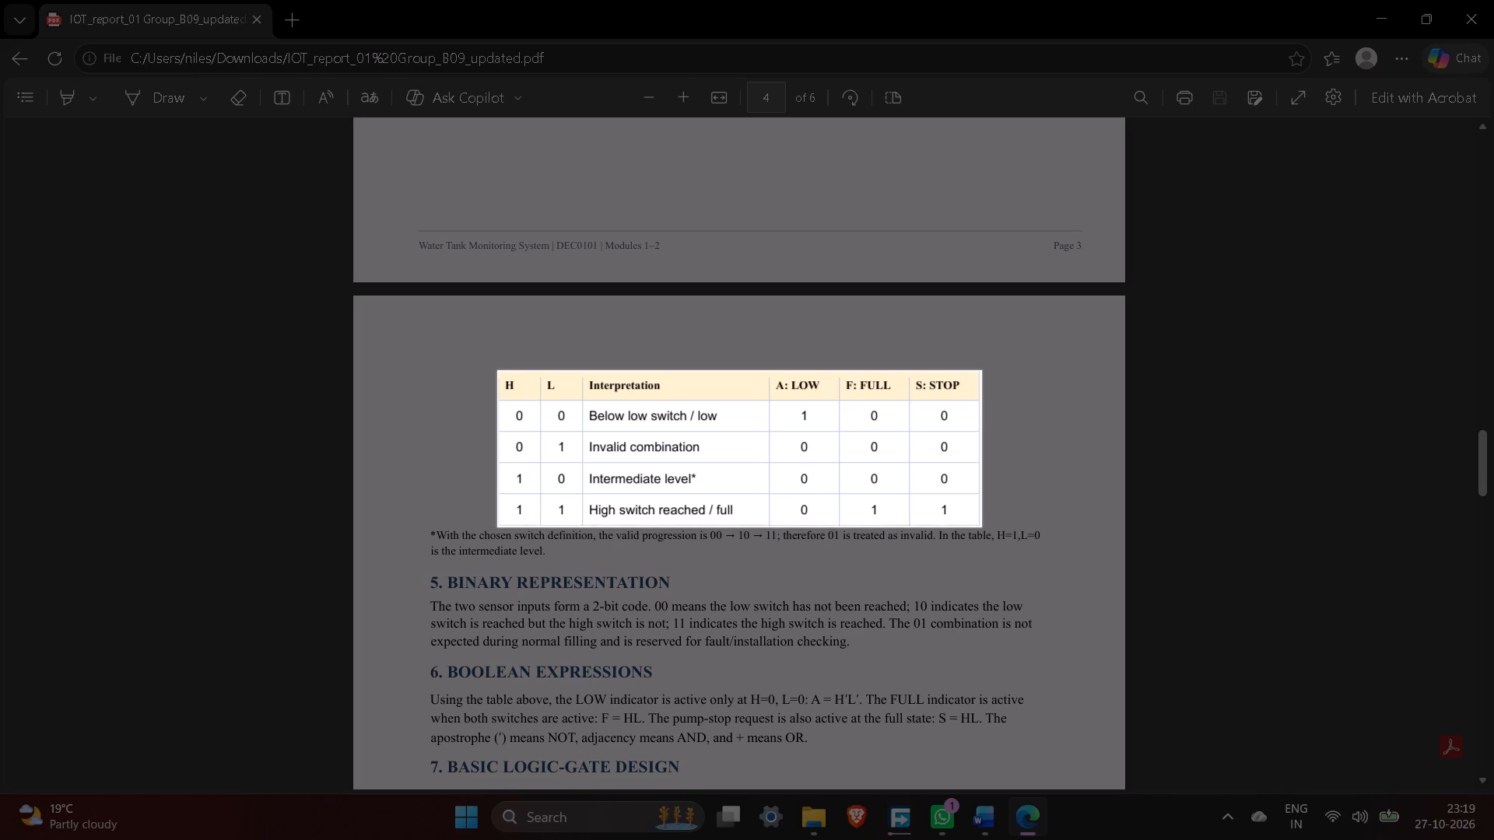
pyautogui.moveTo(981, 527); pyautogui.dragTo(980, 526)
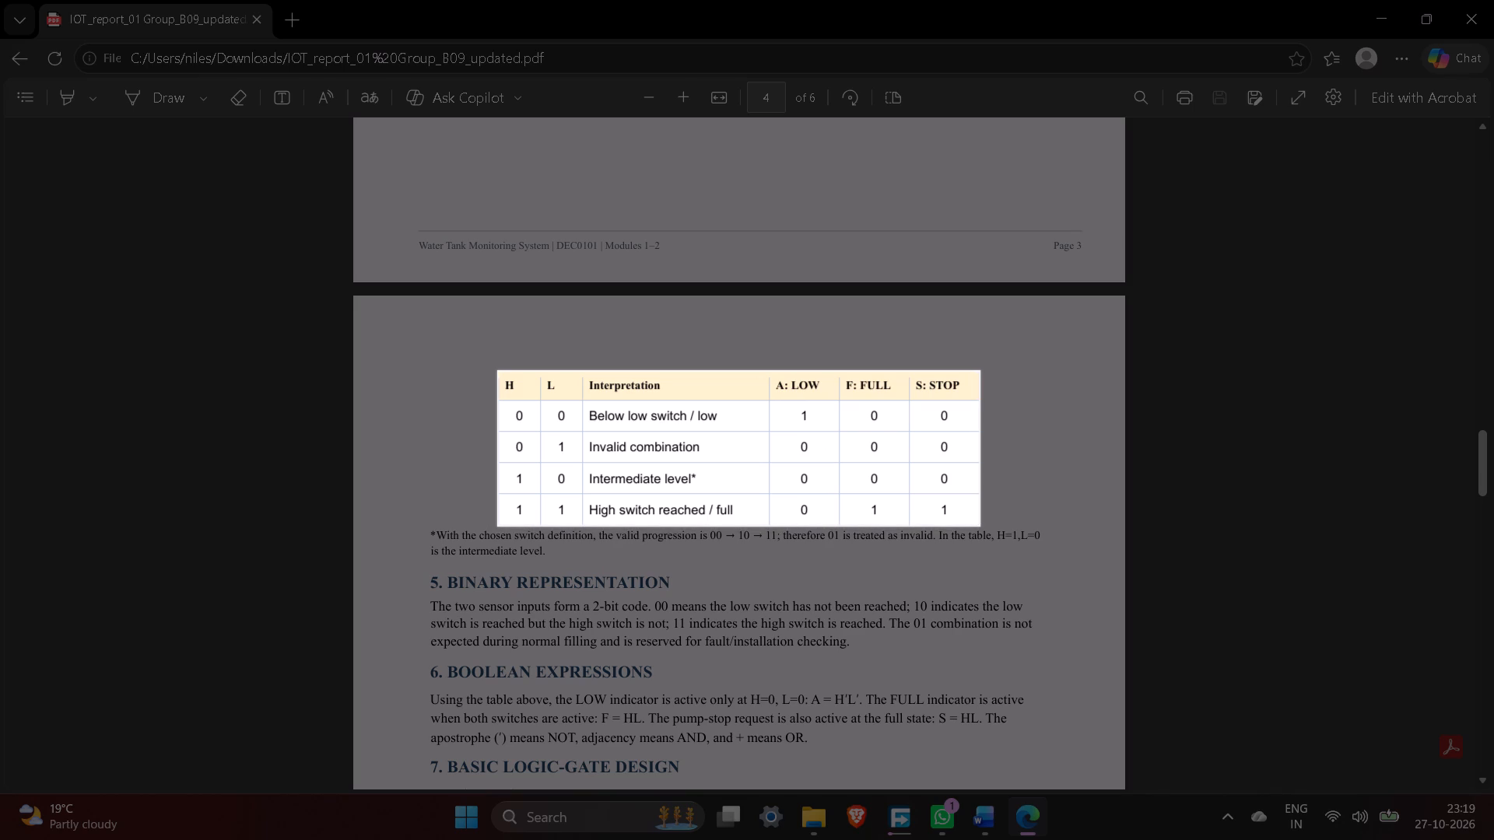
pyautogui.moveTo(980, 526); pyautogui.dragTo(978, 526)
pyautogui.moveTo(978, 526); pyautogui.dragTo(978, 523)
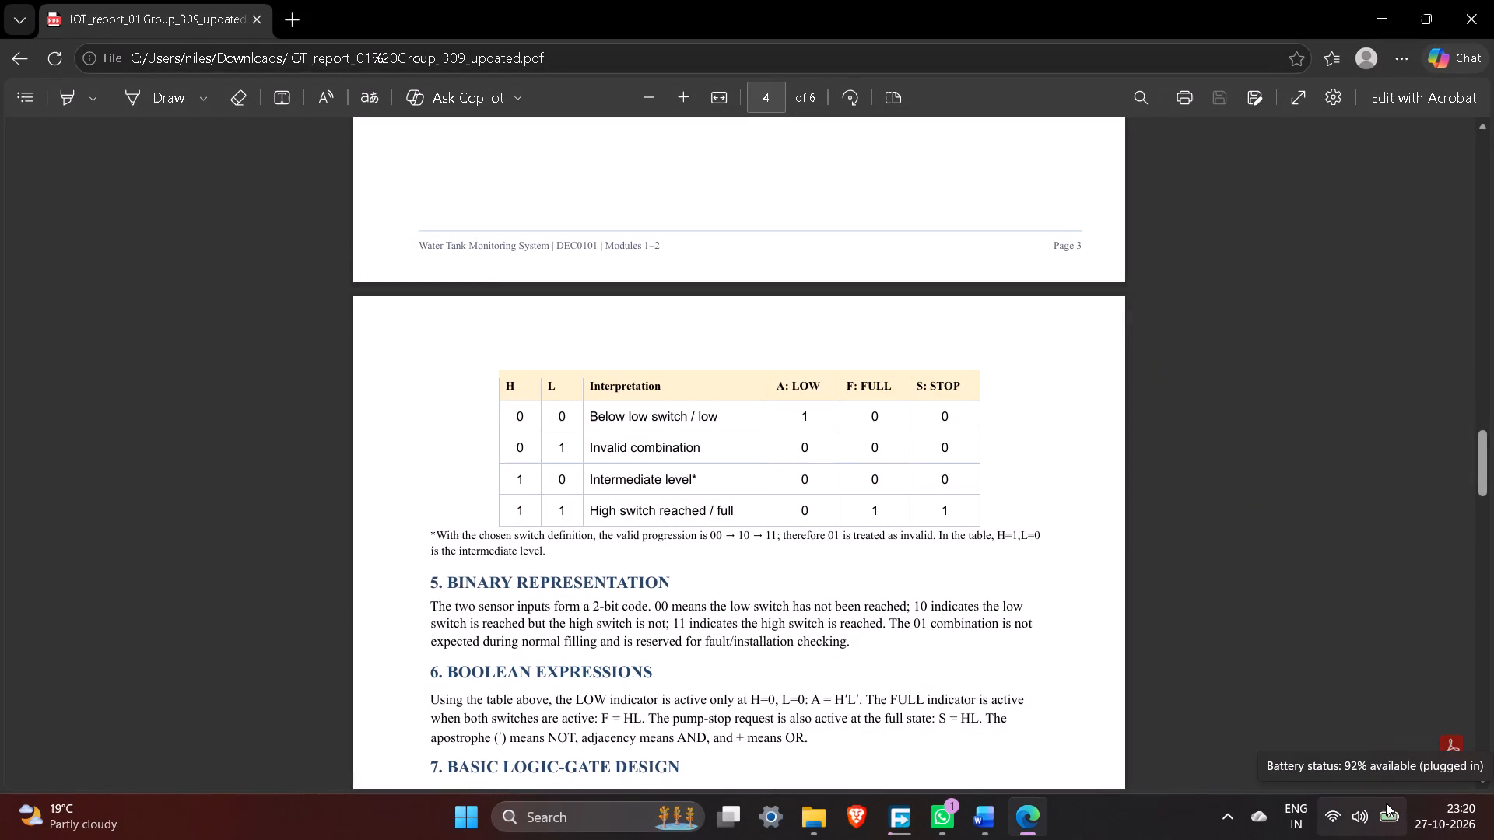
pyautogui.click(984, 816)
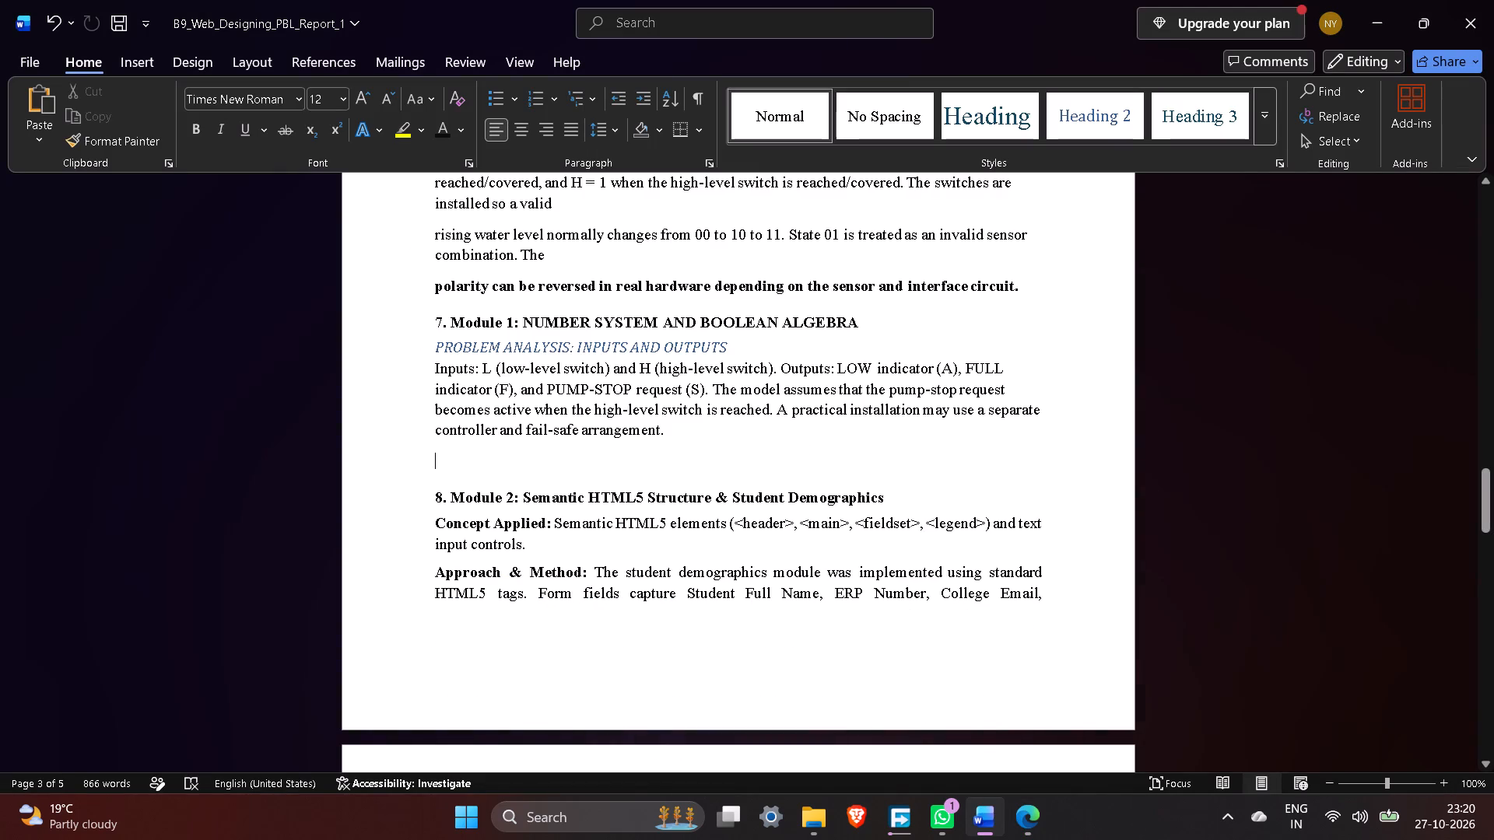
pyautogui.hotkey('ctrl', 'v')
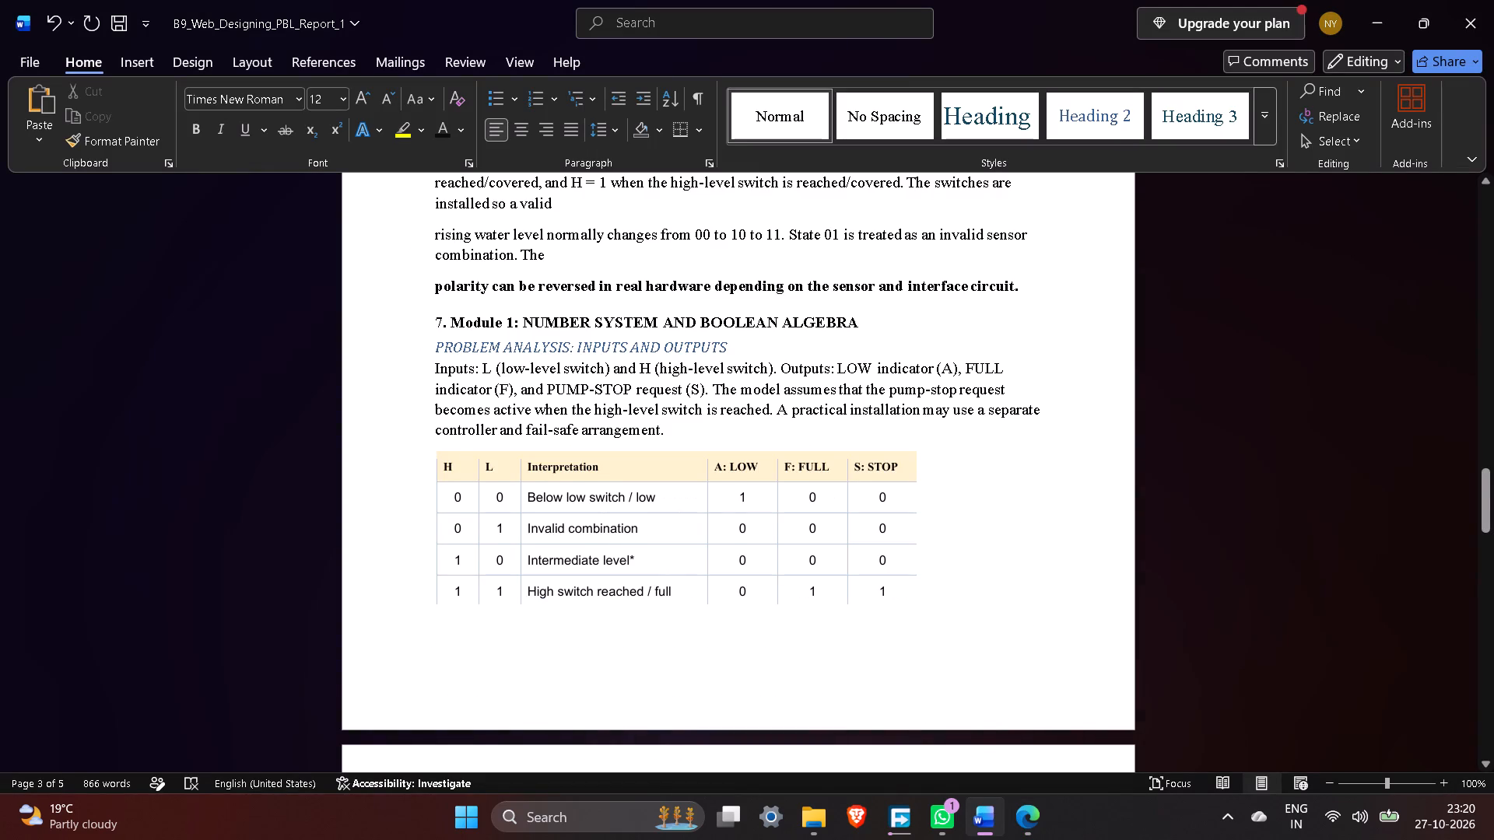
pyautogui.scroll(-3, 573, 443)
pyautogui.click(1025, 455)
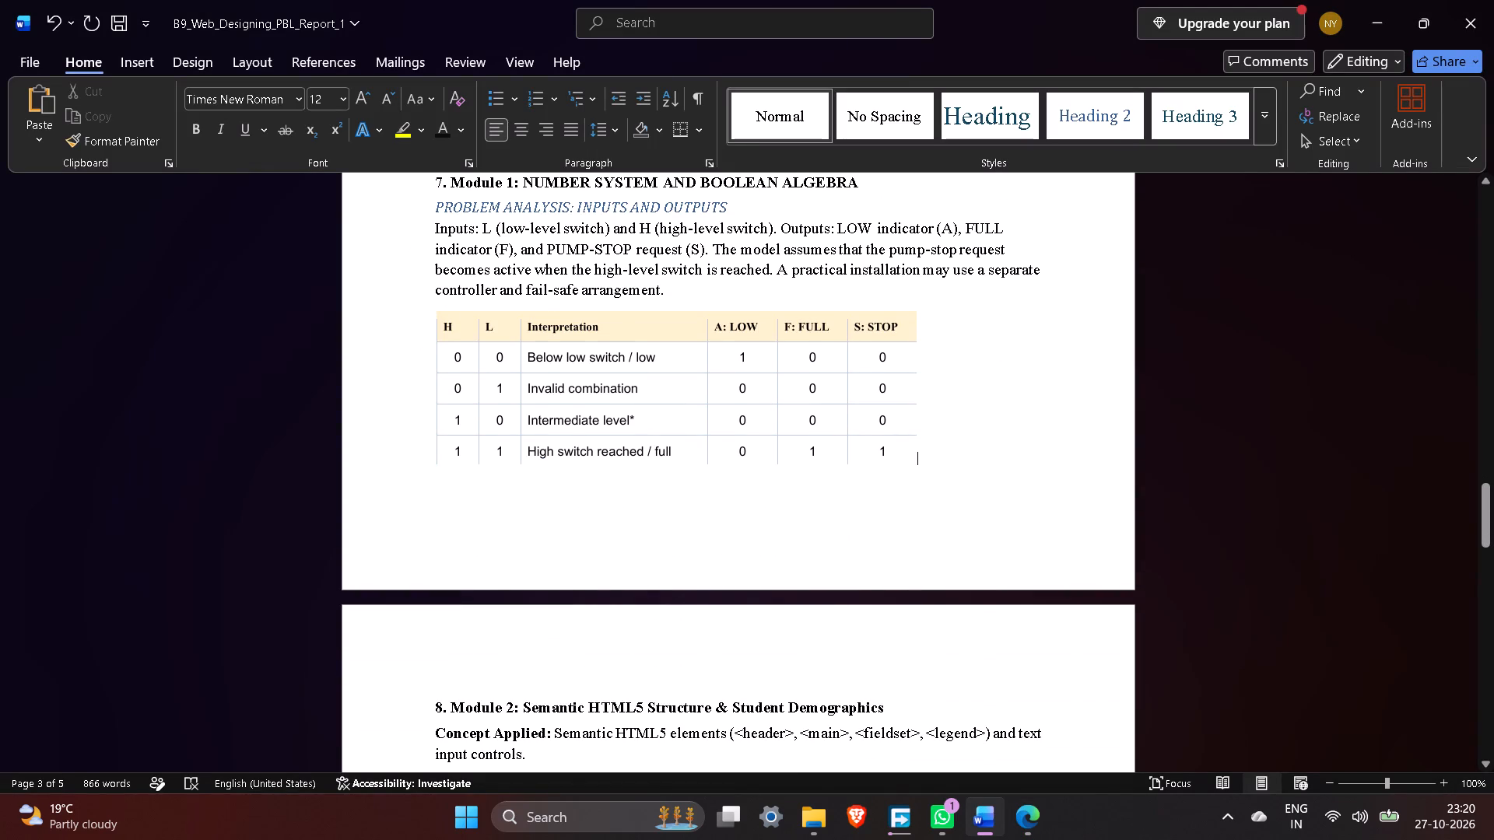
pyautogui.scroll(-3, 993, 443)
pyautogui.scroll(3, 977, 441)
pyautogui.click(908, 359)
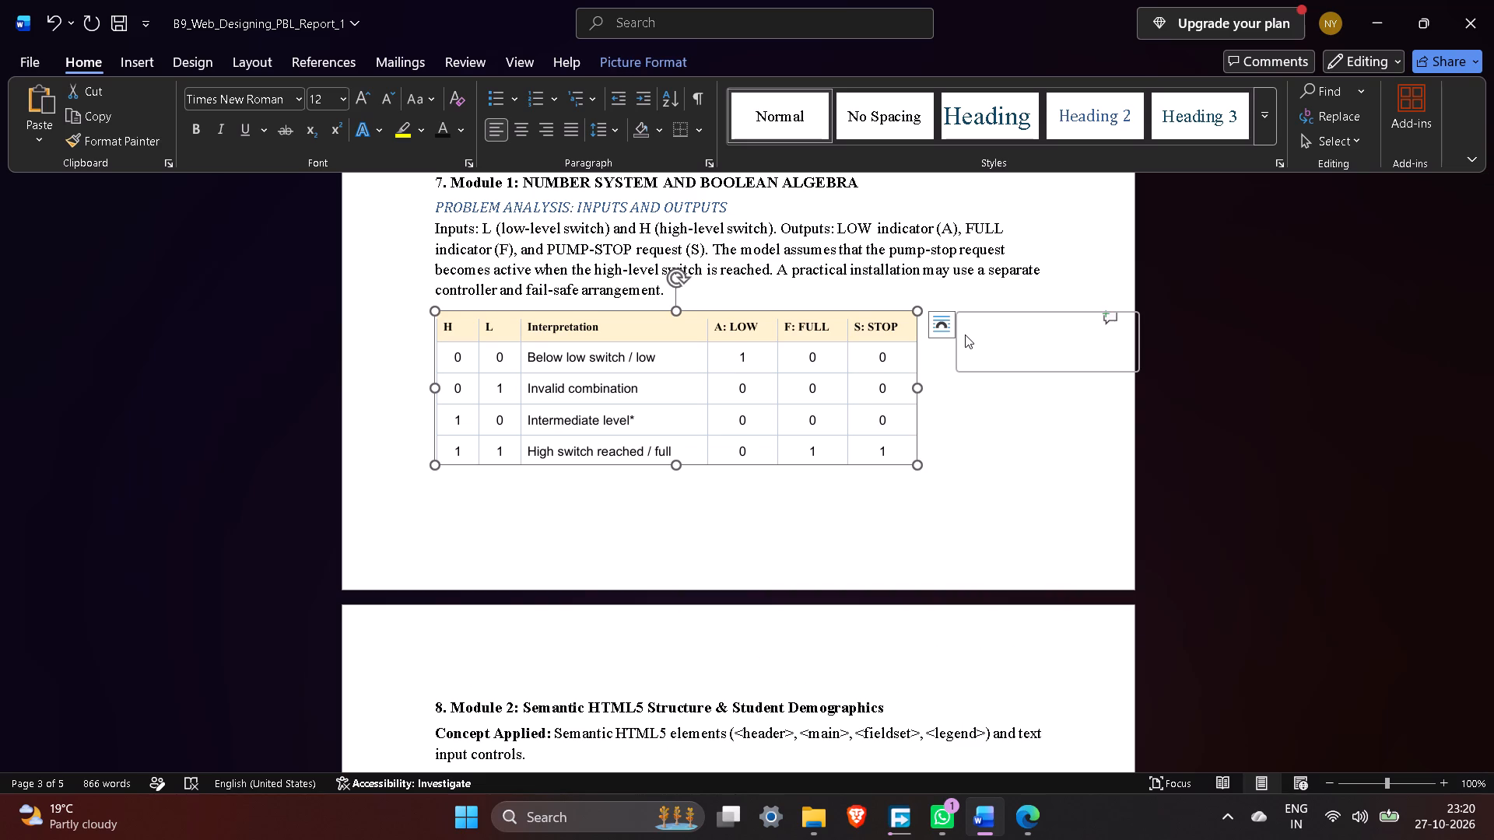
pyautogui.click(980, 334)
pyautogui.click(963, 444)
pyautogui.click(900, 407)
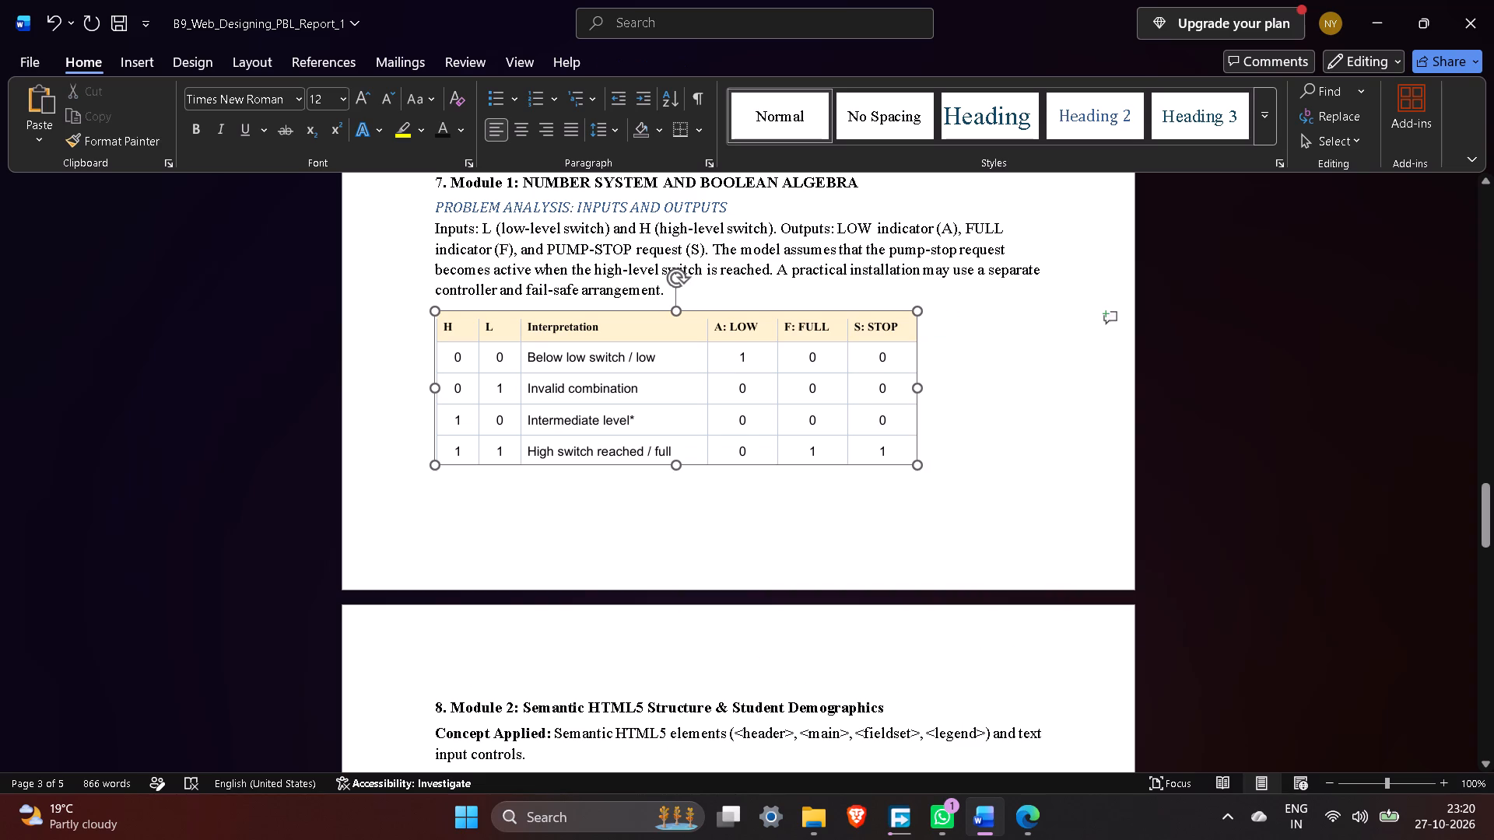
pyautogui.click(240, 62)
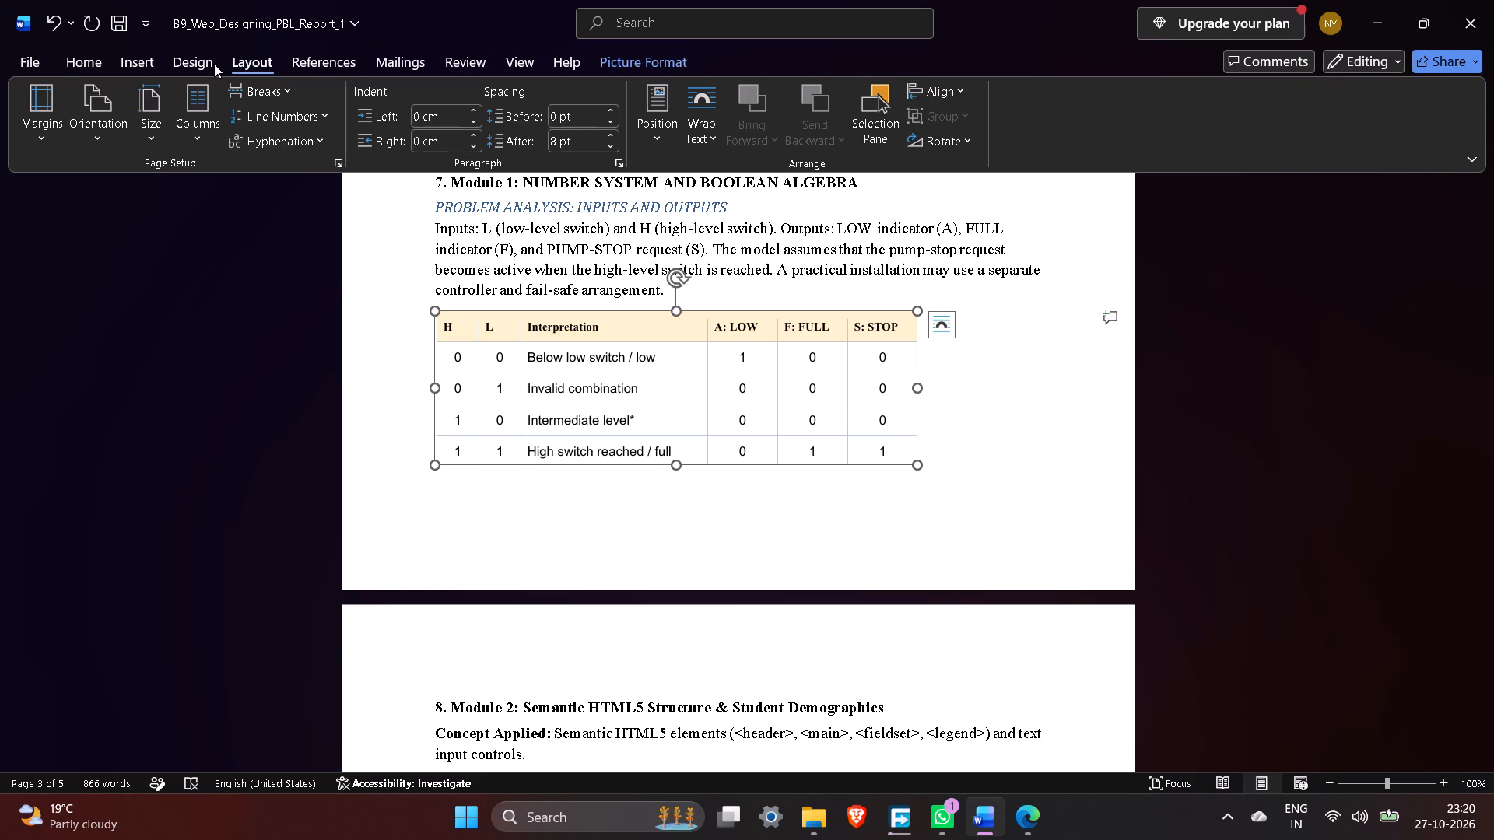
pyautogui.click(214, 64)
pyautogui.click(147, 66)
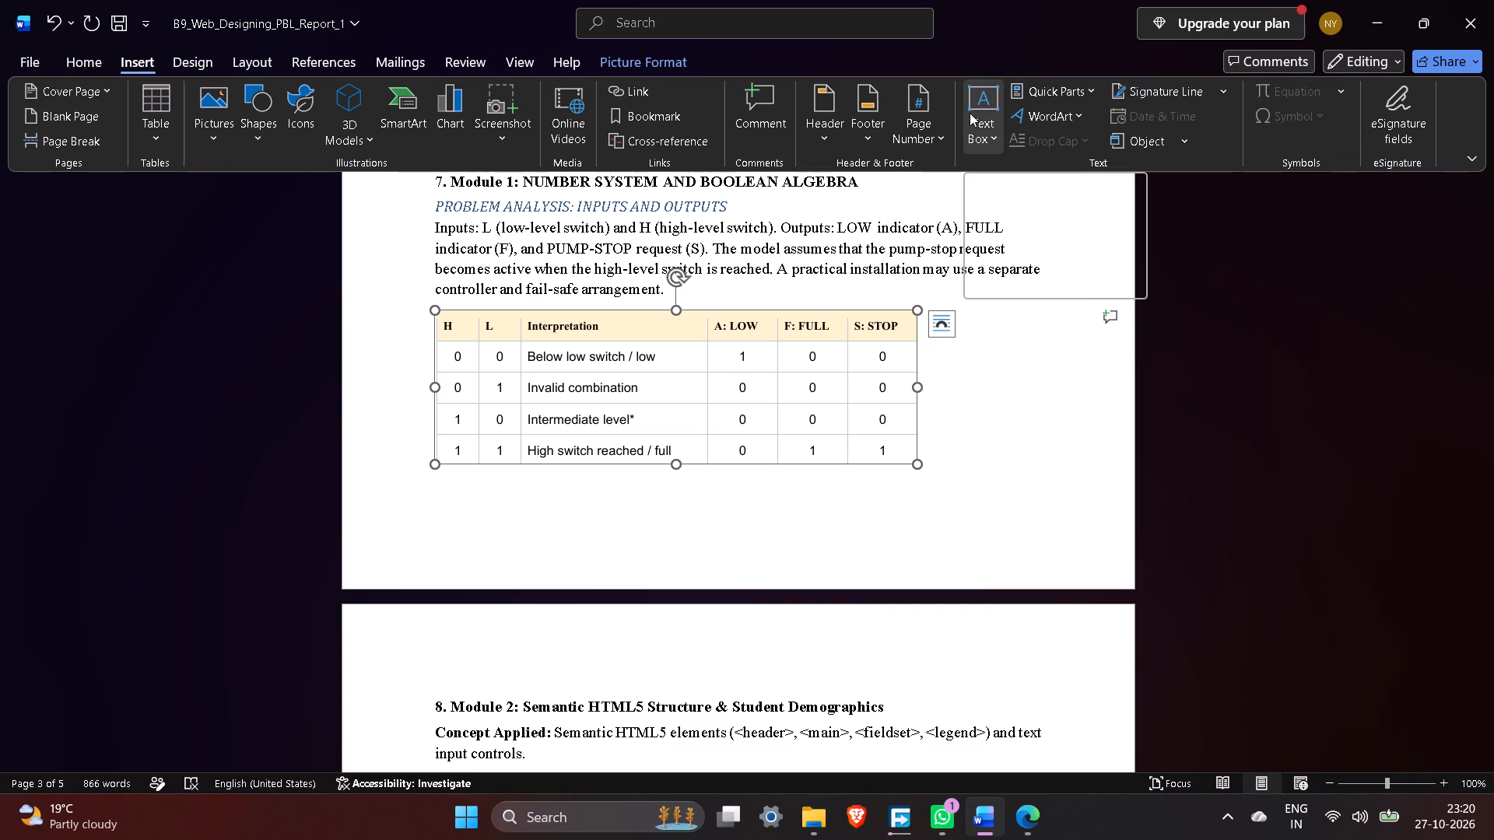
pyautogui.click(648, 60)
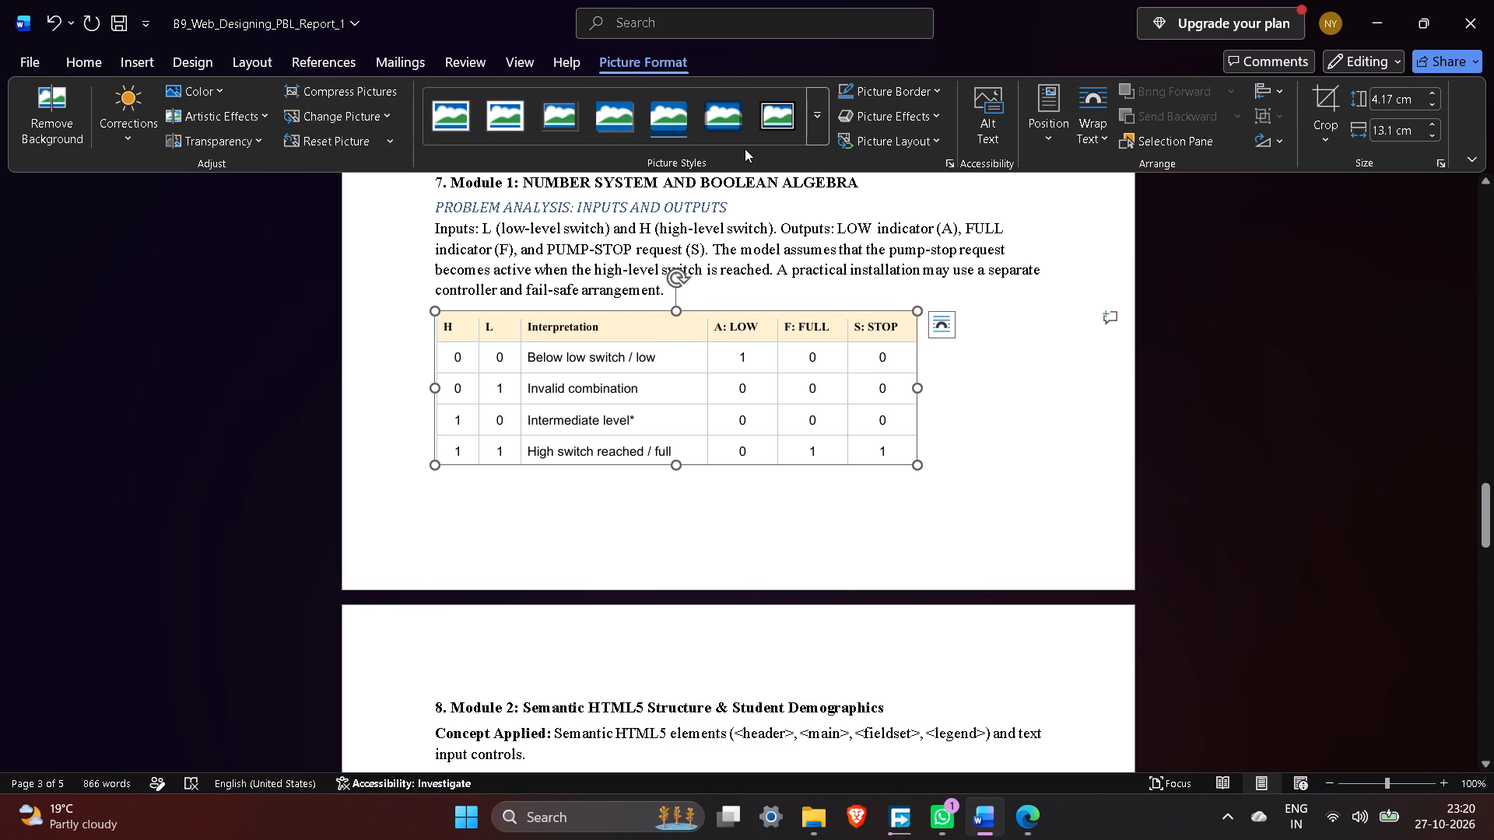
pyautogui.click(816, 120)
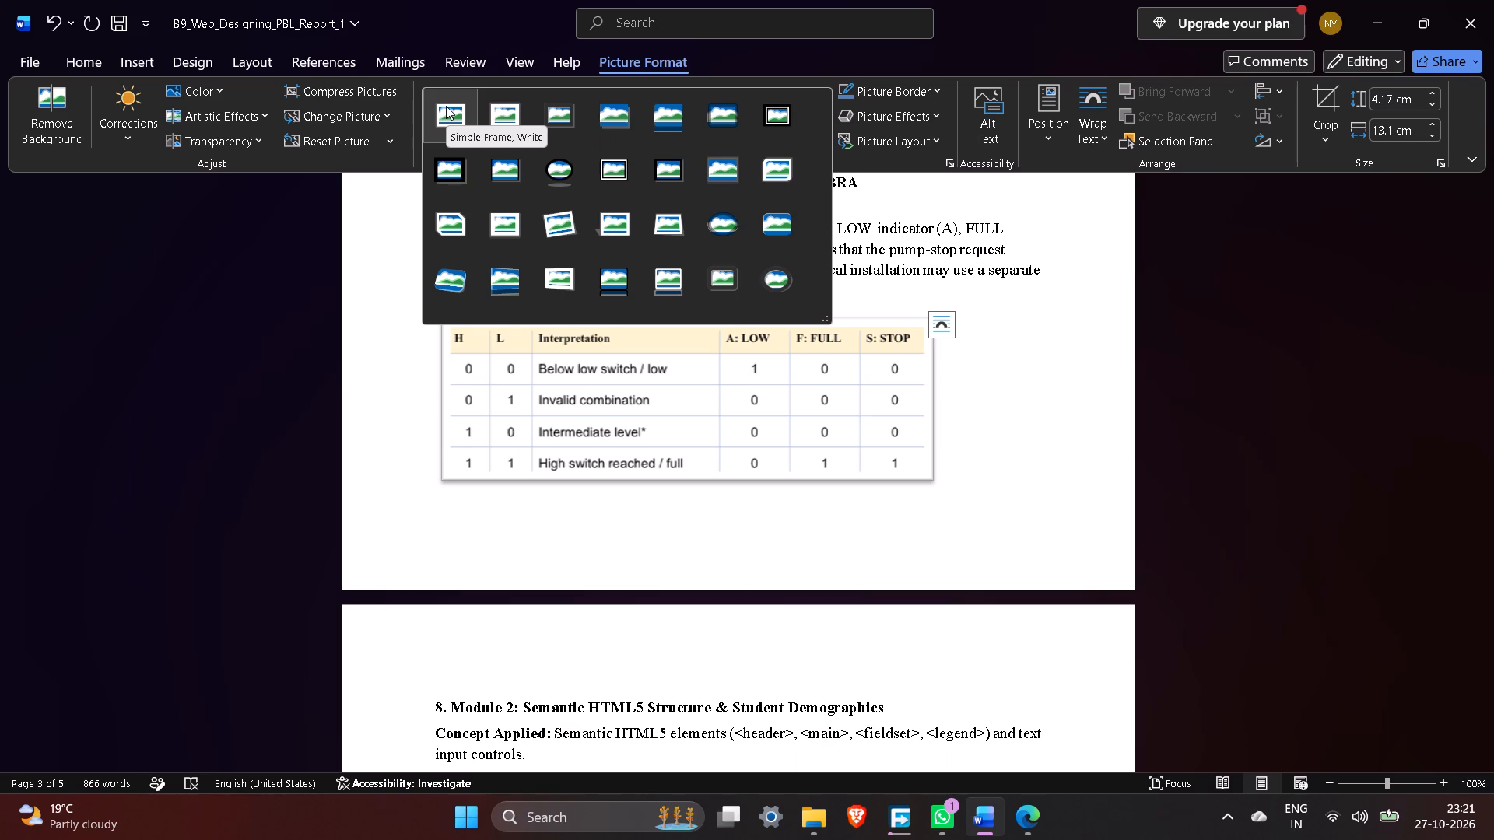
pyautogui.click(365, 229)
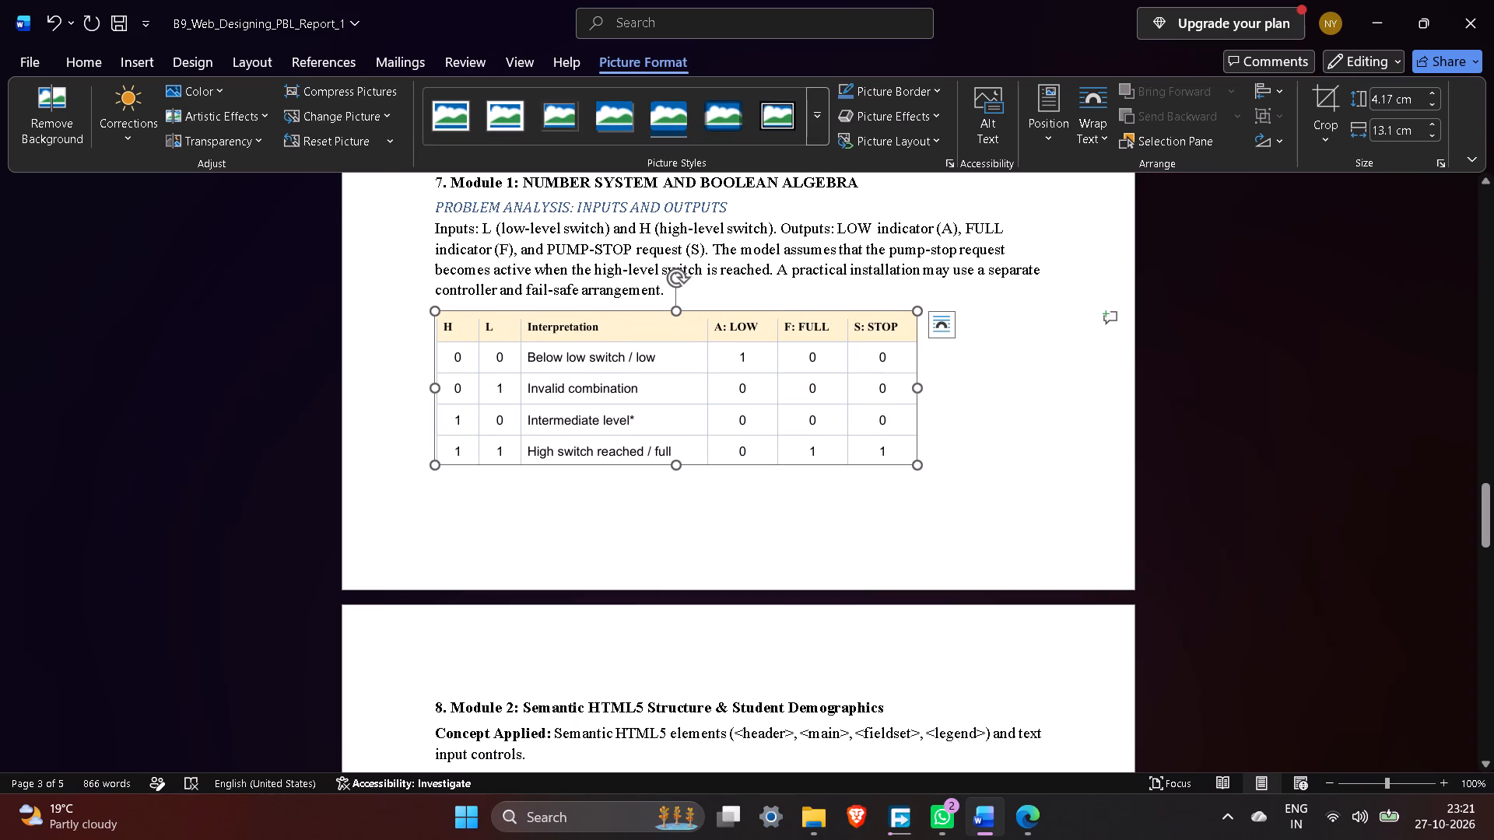
# Enlarge the pasted table picture under Module 1 to about 15.6 cm wide and 4.7 cm high.
pyautogui.moveTo(917, 386); pyautogui.dragTo(940, 420)
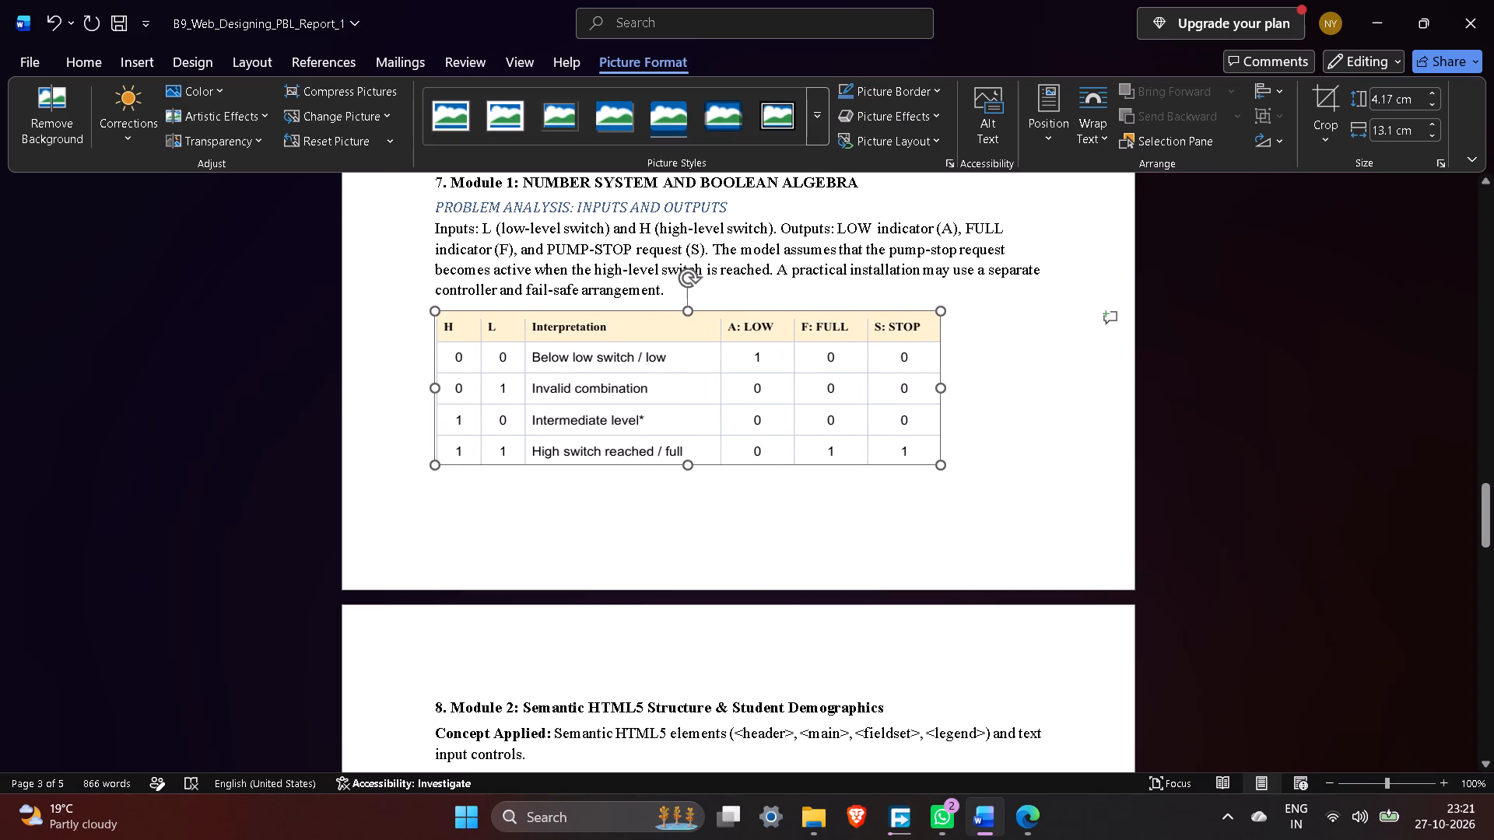
pyautogui.moveTo(940, 420); pyautogui.dragTo(940, 422)
pyautogui.moveTo(942, 470); pyautogui.dragTo(945, 486)
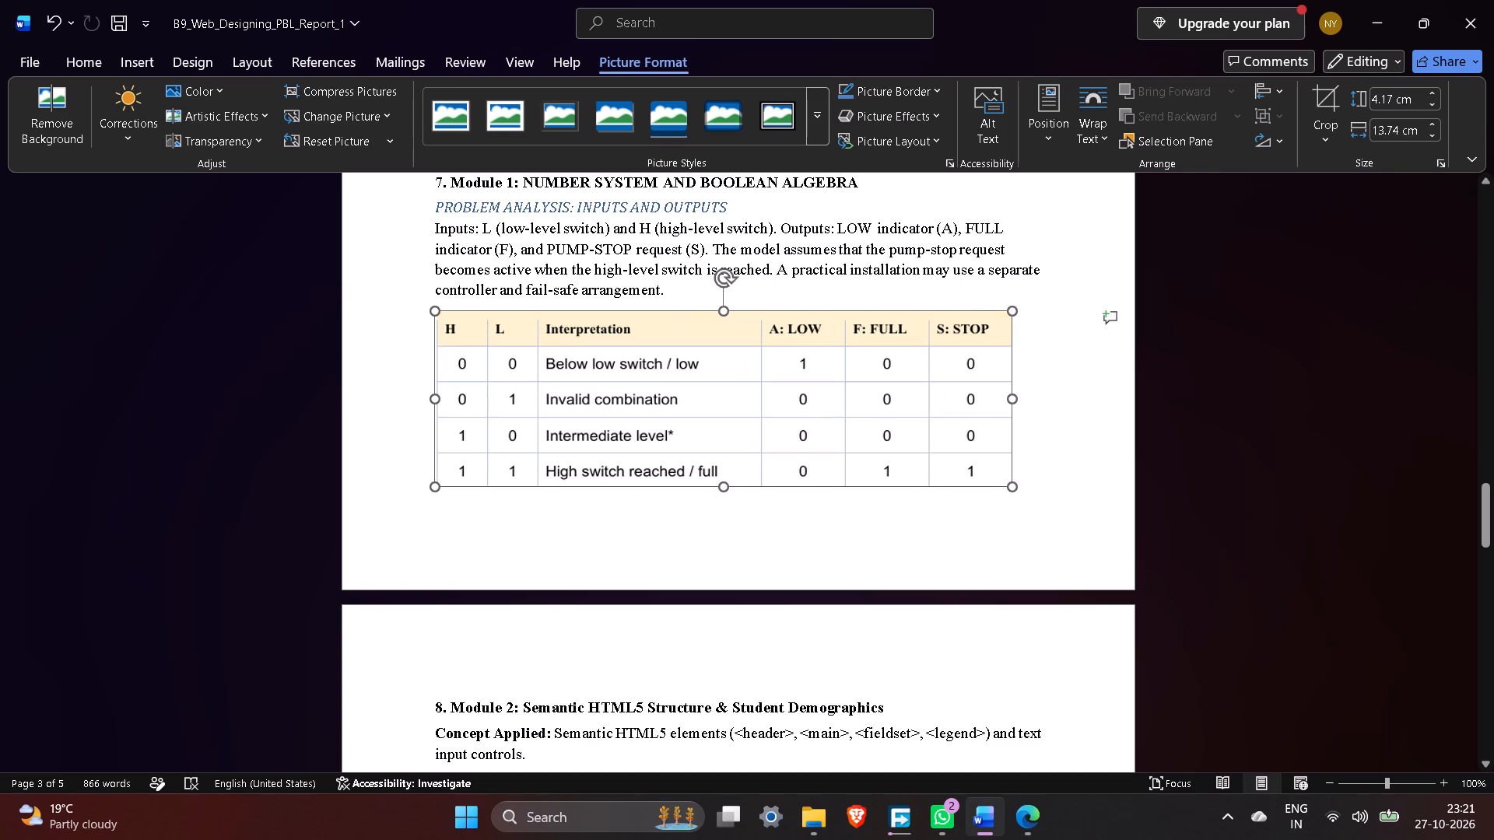
pyautogui.moveTo(945, 486); pyautogui.dragTo(944, 485)
pyautogui.moveTo(709, 313); pyautogui.dragTo(715, 332)
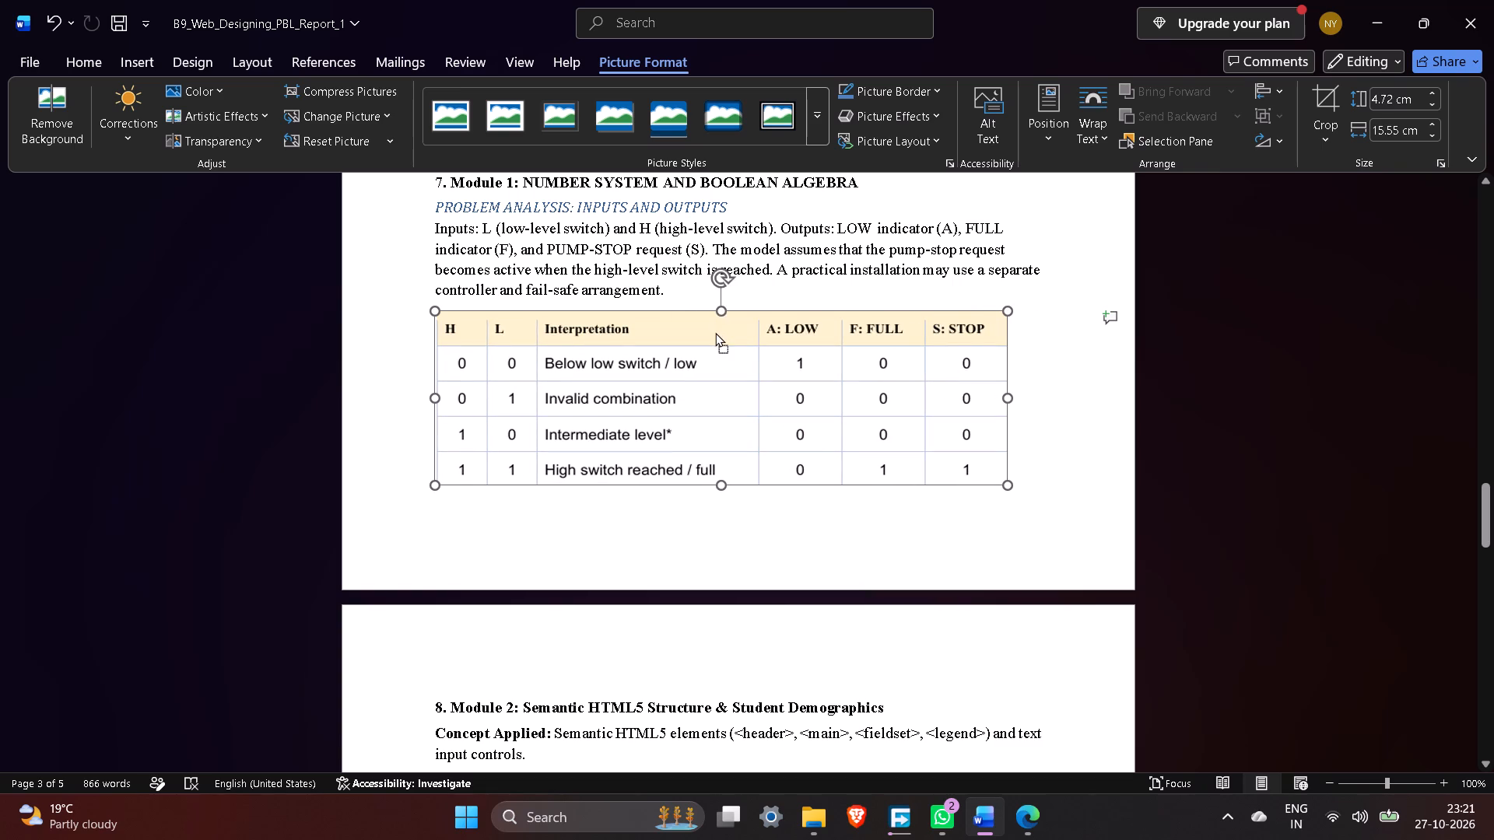
pyautogui.moveTo(715, 332); pyautogui.dragTo(713, 331)
pyautogui.moveTo(660, 310); pyautogui.dragTo(662, 320)
pyautogui.moveTo(662, 320); pyautogui.dragTo(660, 319)
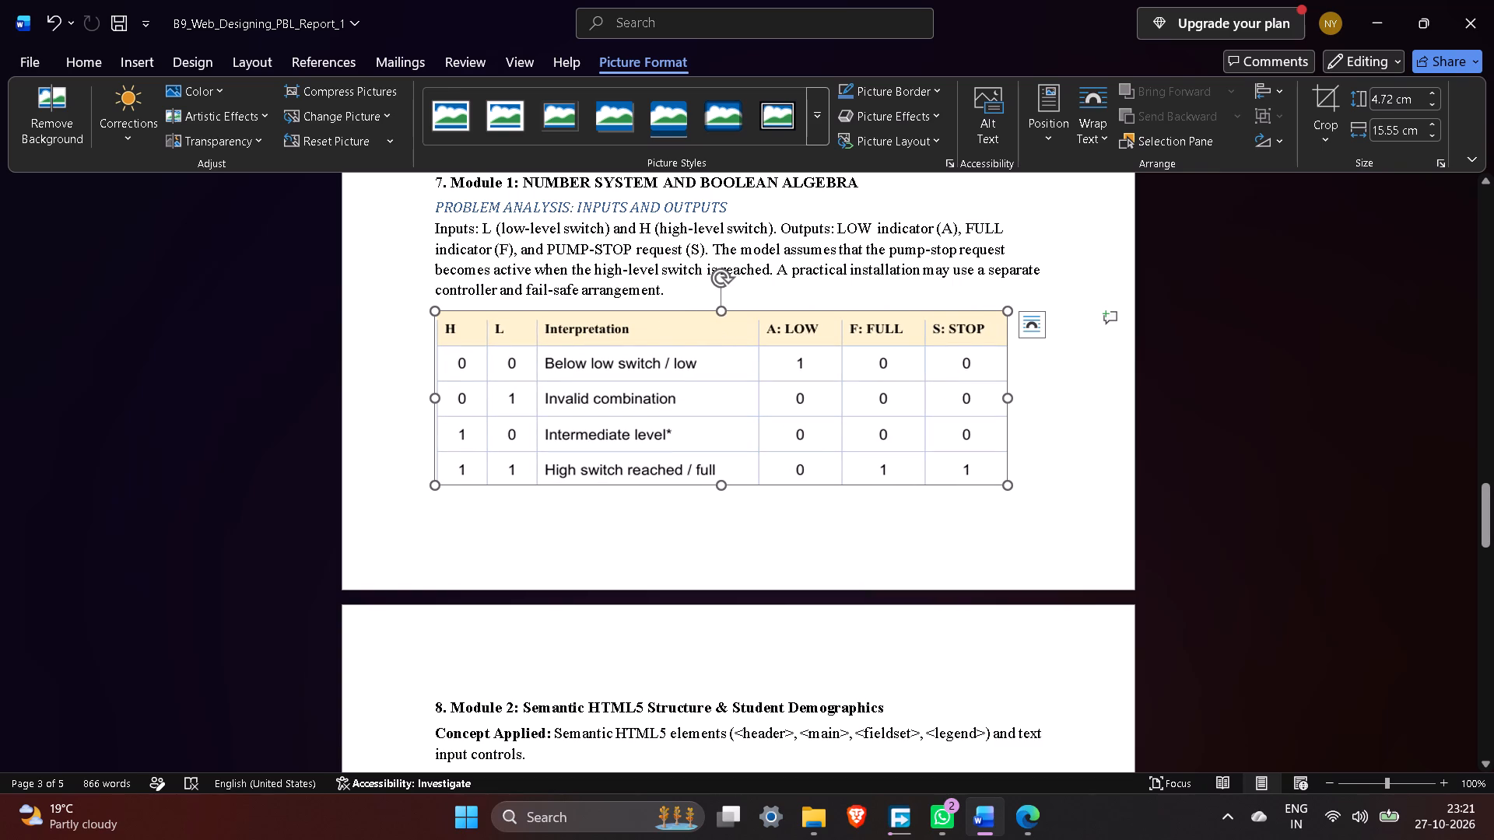
# Stretch the table picture's width to match the text width of the Module 1 paragraph, keeping its height.
pyautogui.click(381, 372)
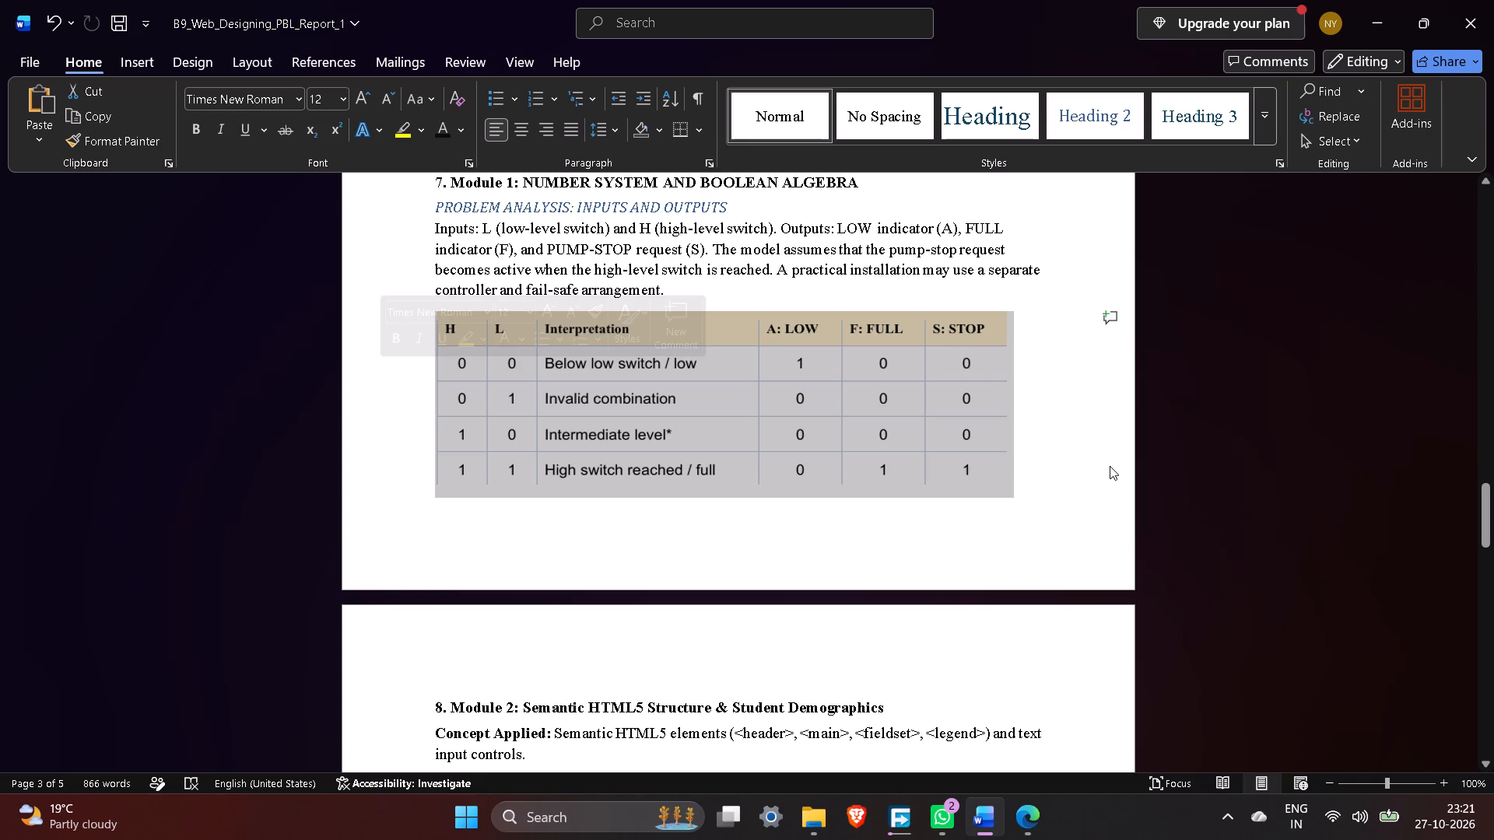
pyautogui.click(1096, 449)
pyautogui.click(1001, 409)
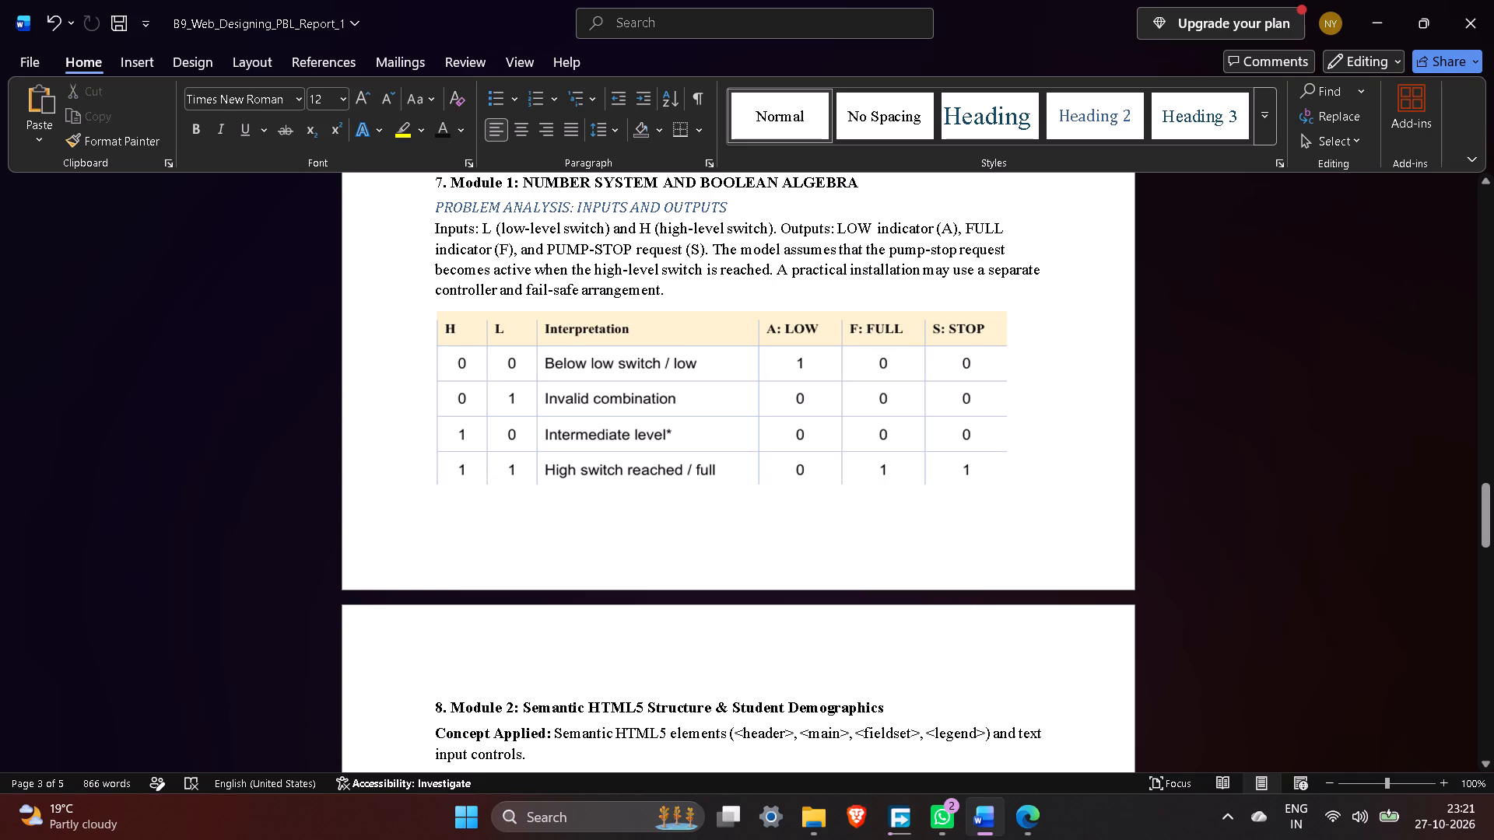
pyautogui.moveTo(1005, 396); pyautogui.dragTo(1050, 413)
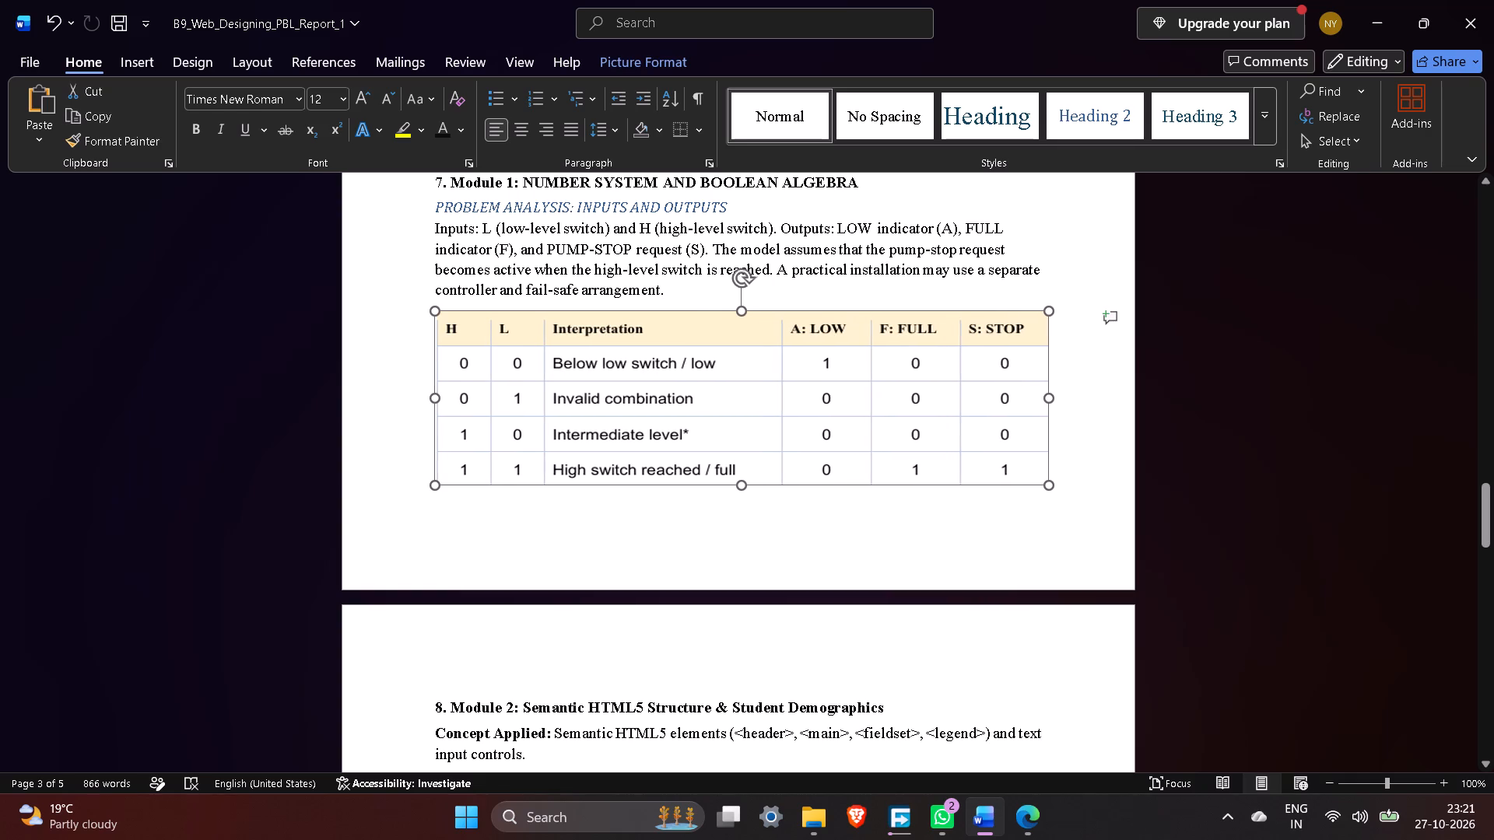
pyautogui.moveTo(1050, 413); pyautogui.dragTo(1052, 415)
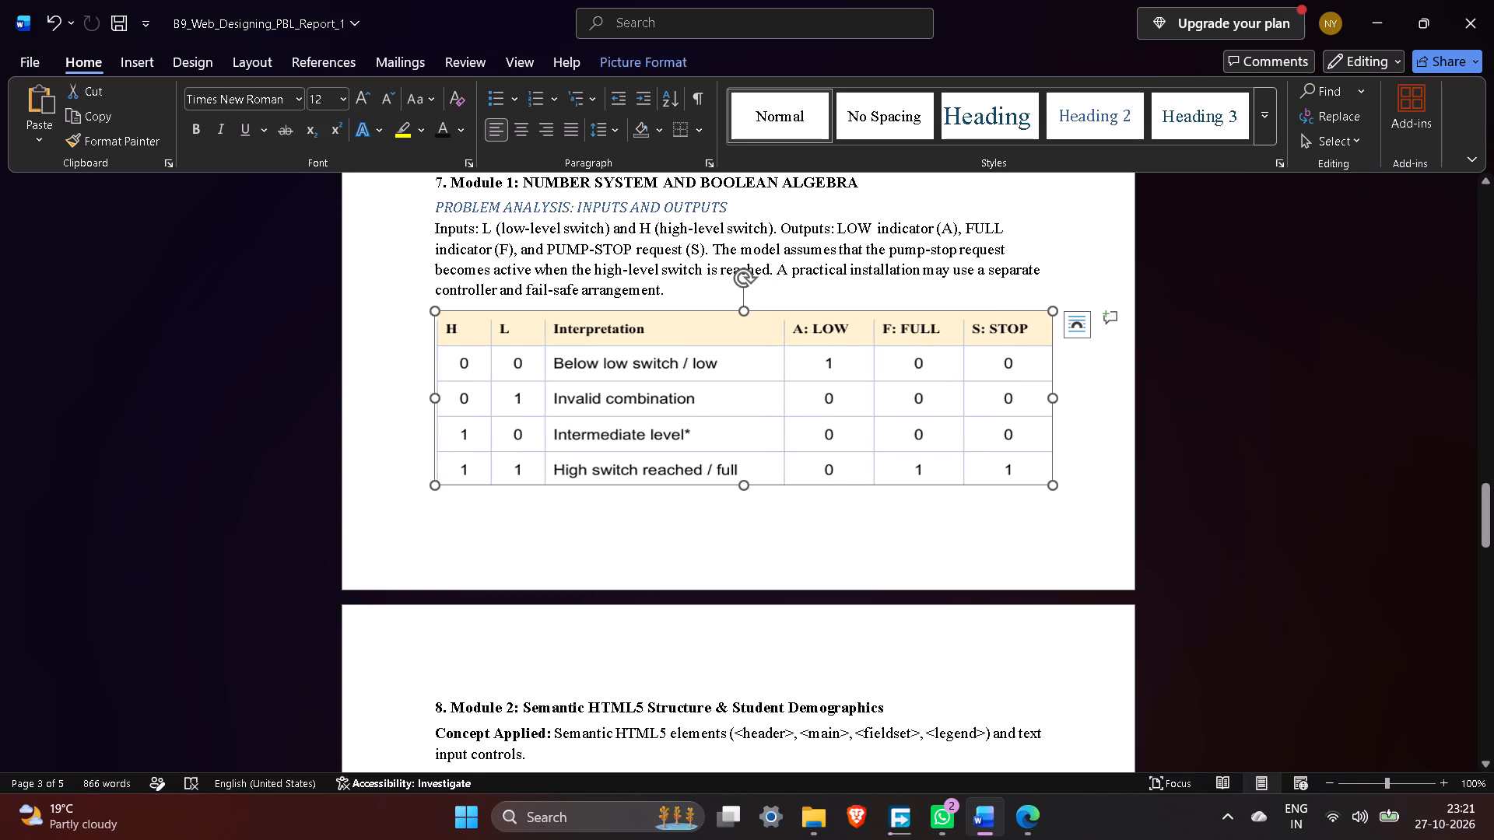
pyautogui.moveTo(1053, 398); pyautogui.dragTo(1042, 403)
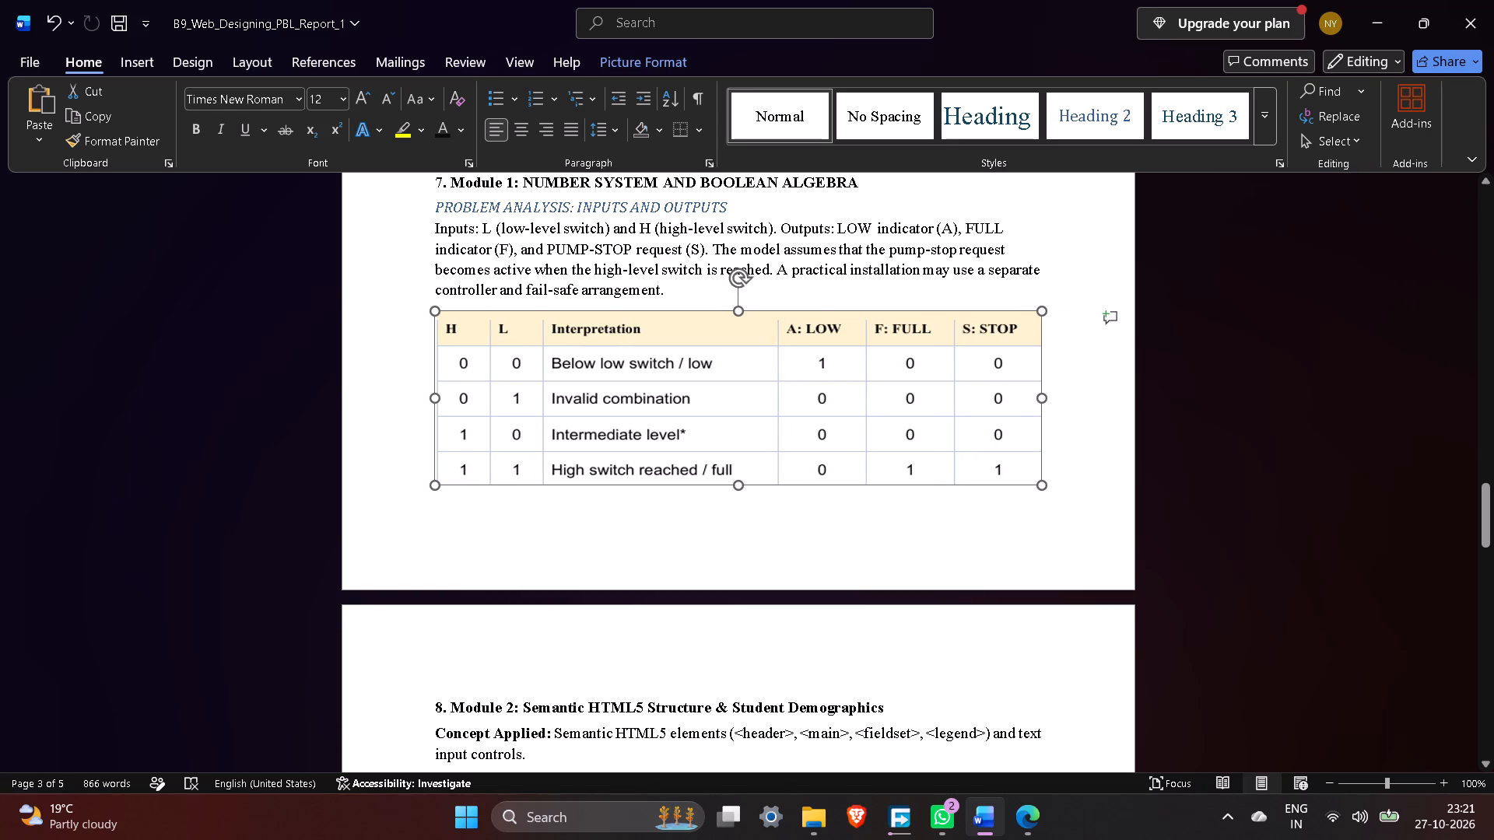
pyautogui.click(977, 523)
pyautogui.scroll(-1, 975, 463)
pyautogui.scroll(5, 973, 449)
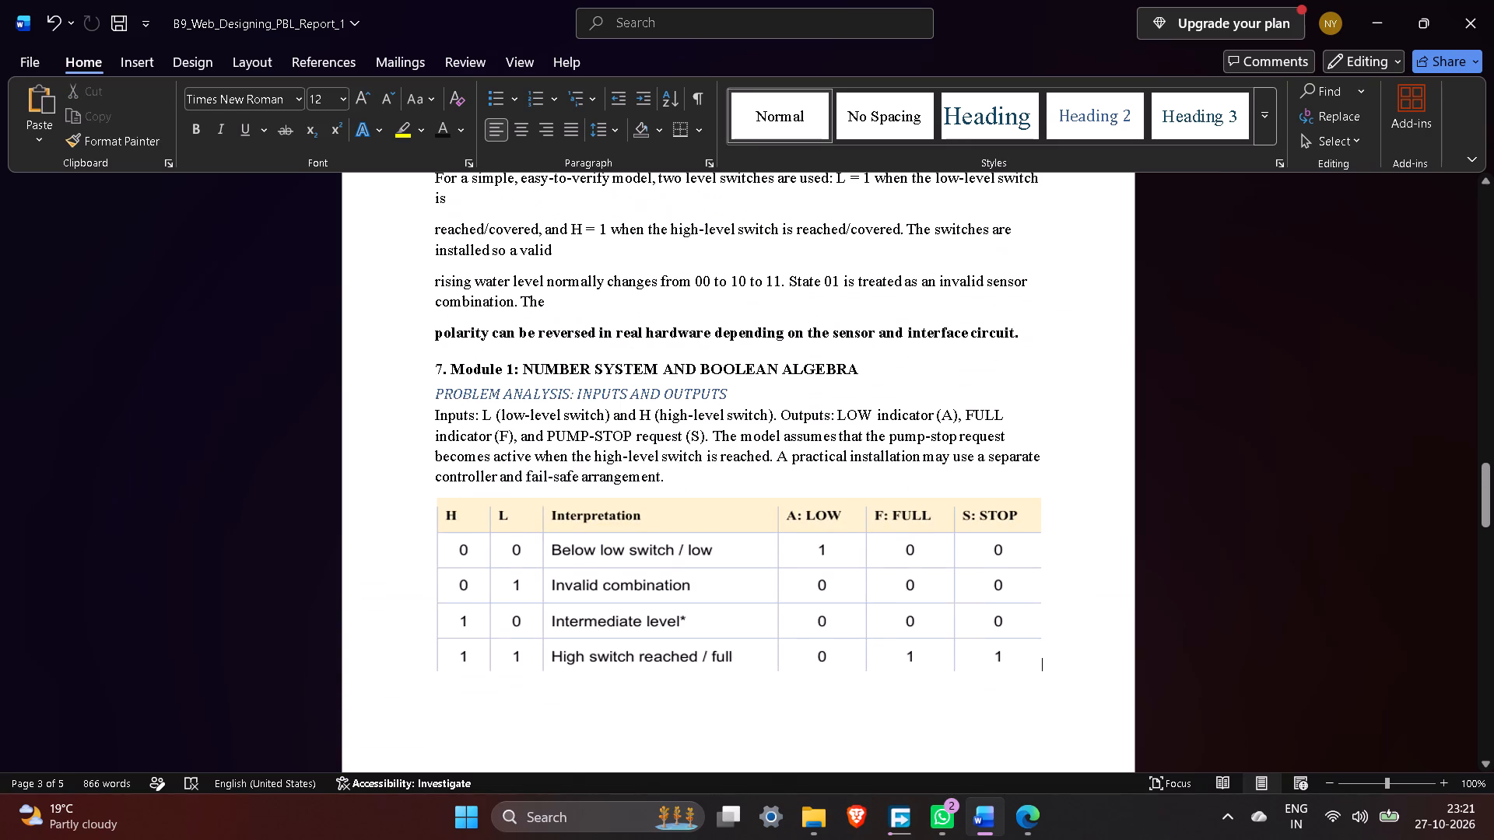
pyautogui.scroll(-1, 973, 449)
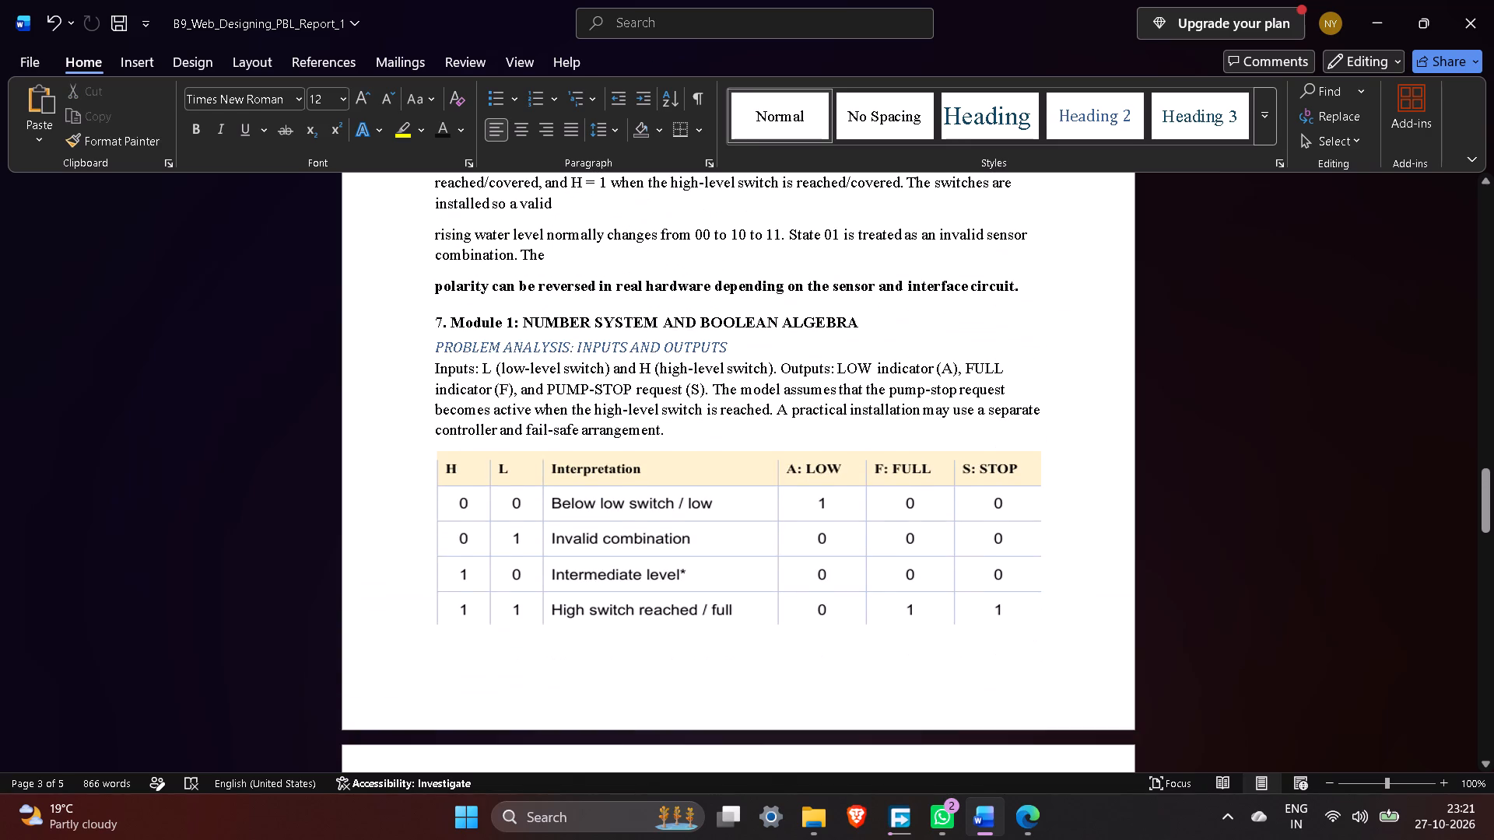
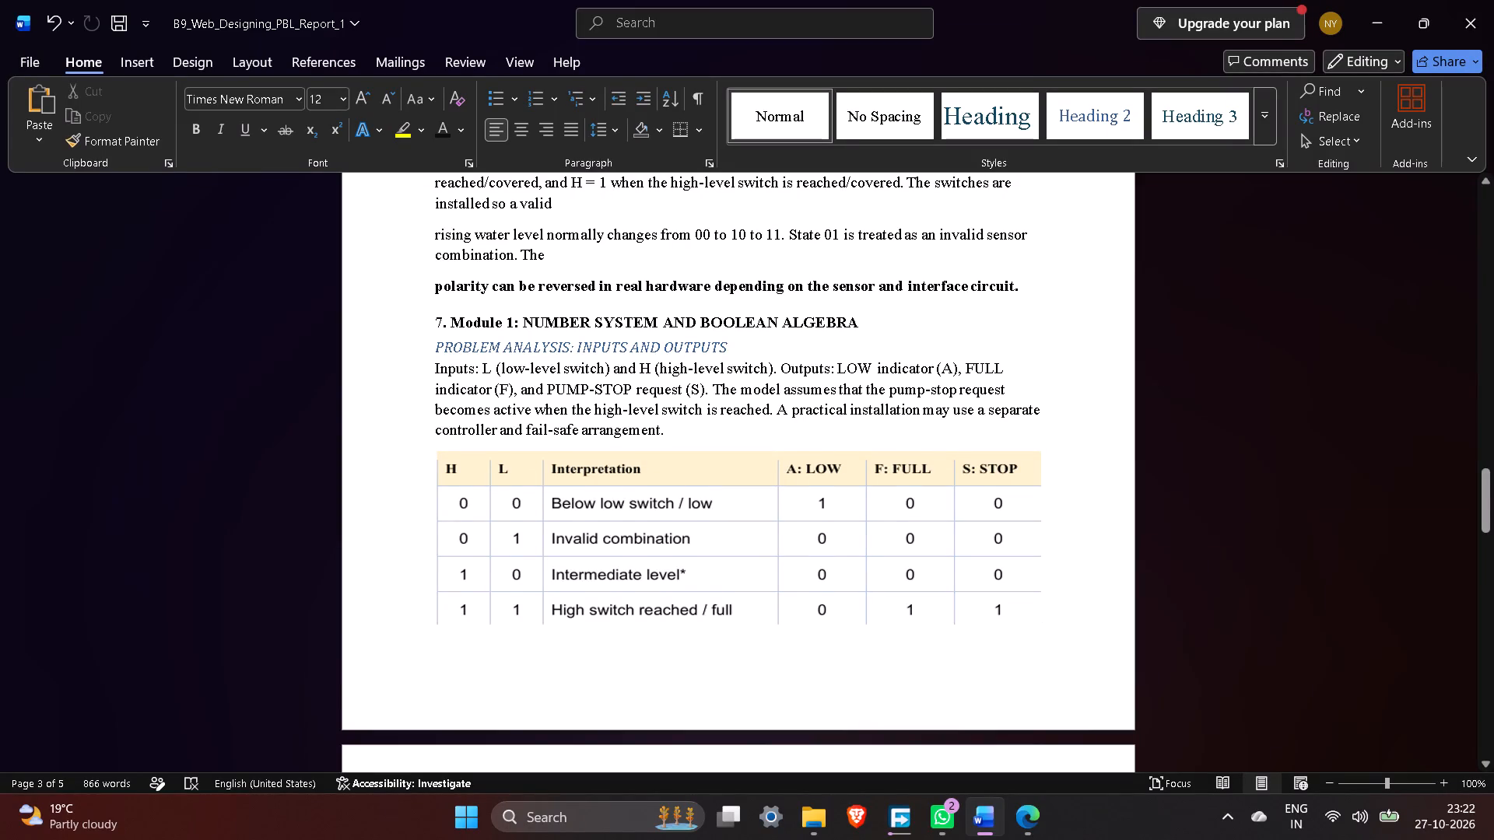
# Copy the note beginning "*With the chosen switch definition" below the table on page 4 of the PDF in Edge, and return to Word.
pyautogui.scroll(-7, 776, 511)
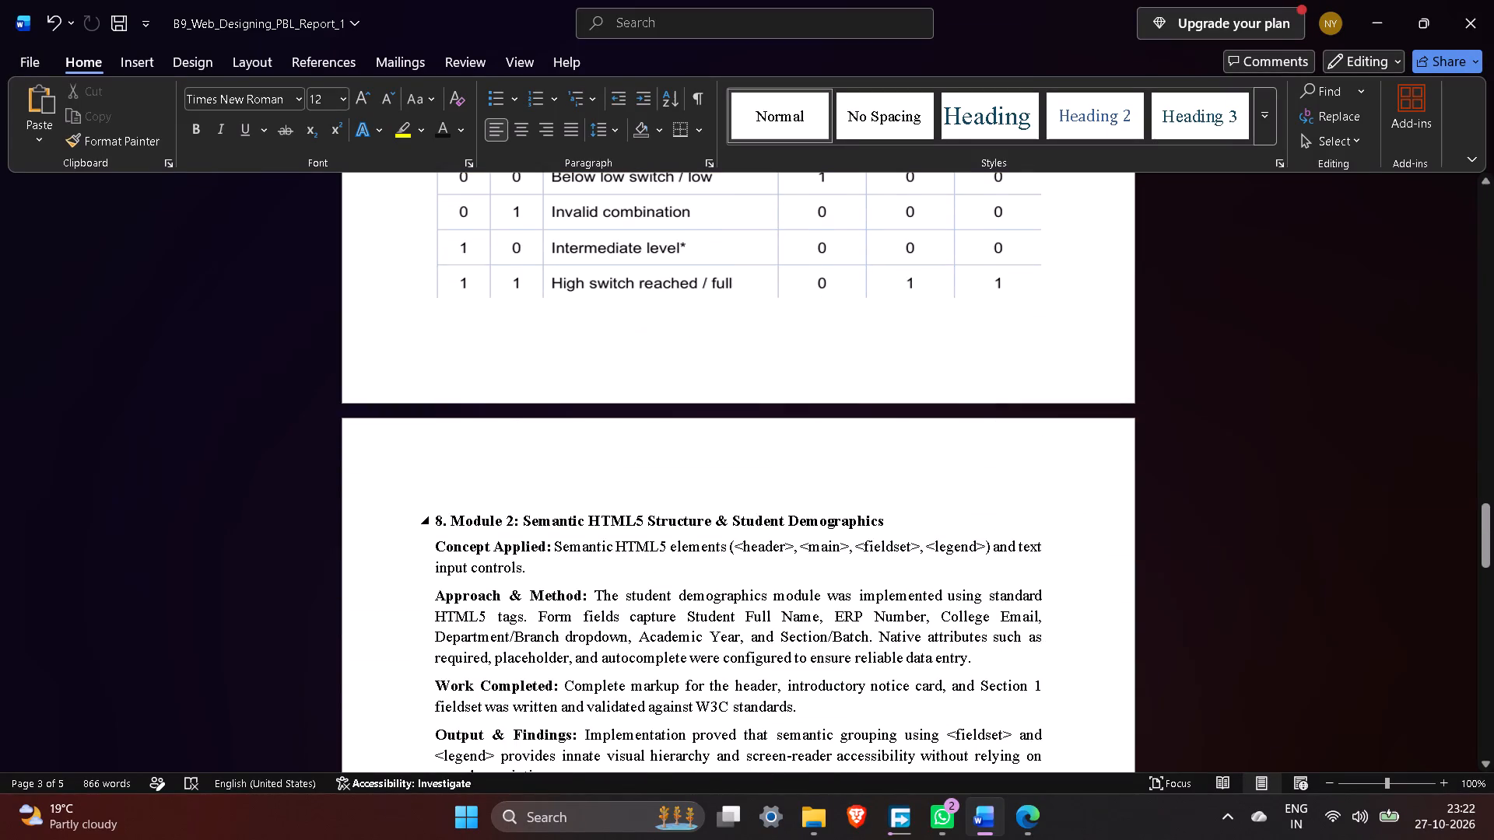
pyautogui.click(1037, 808)
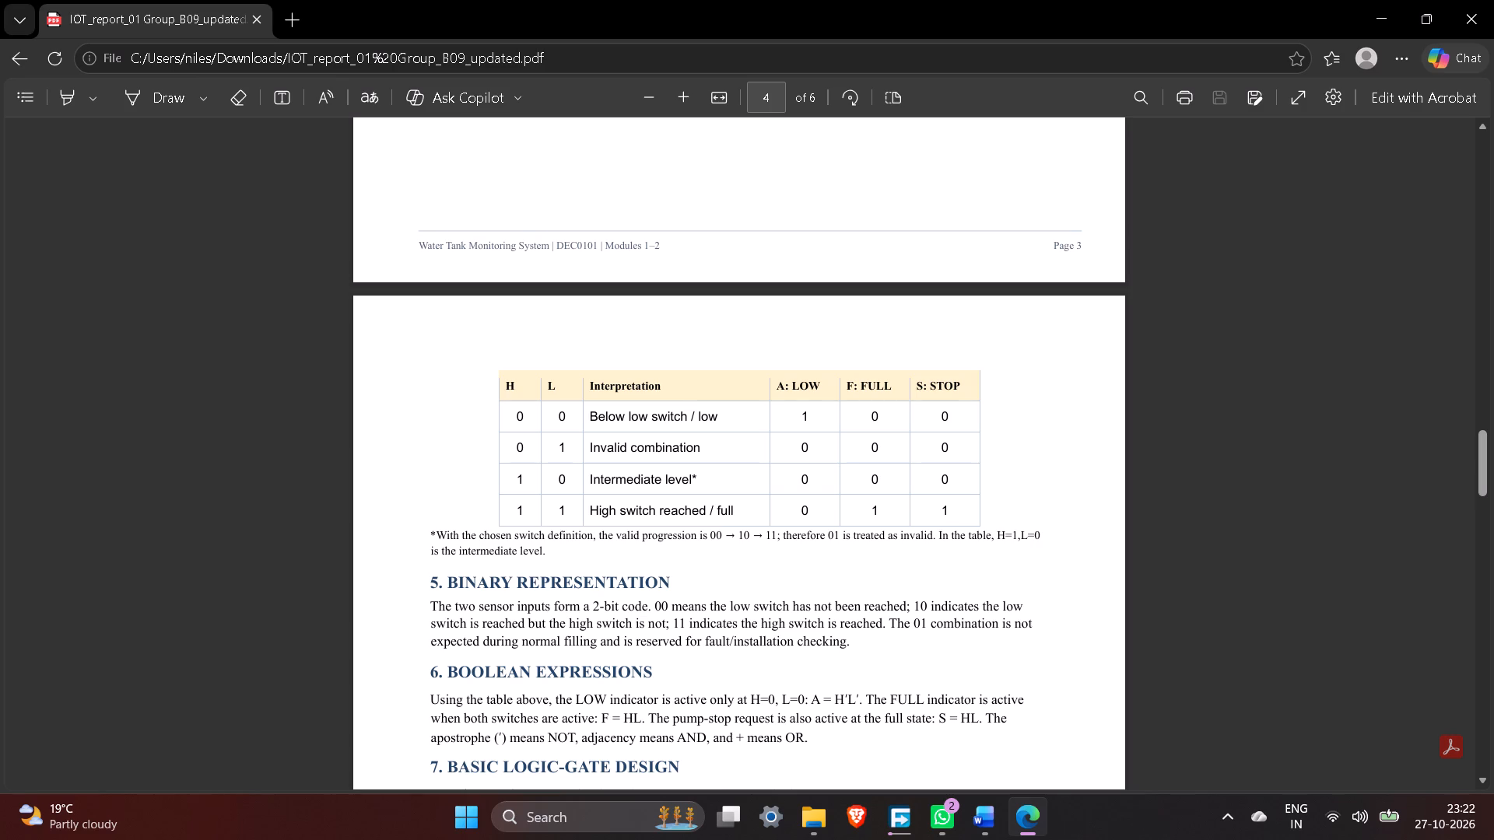
pyautogui.moveTo(430, 530); pyautogui.dragTo(564, 553)
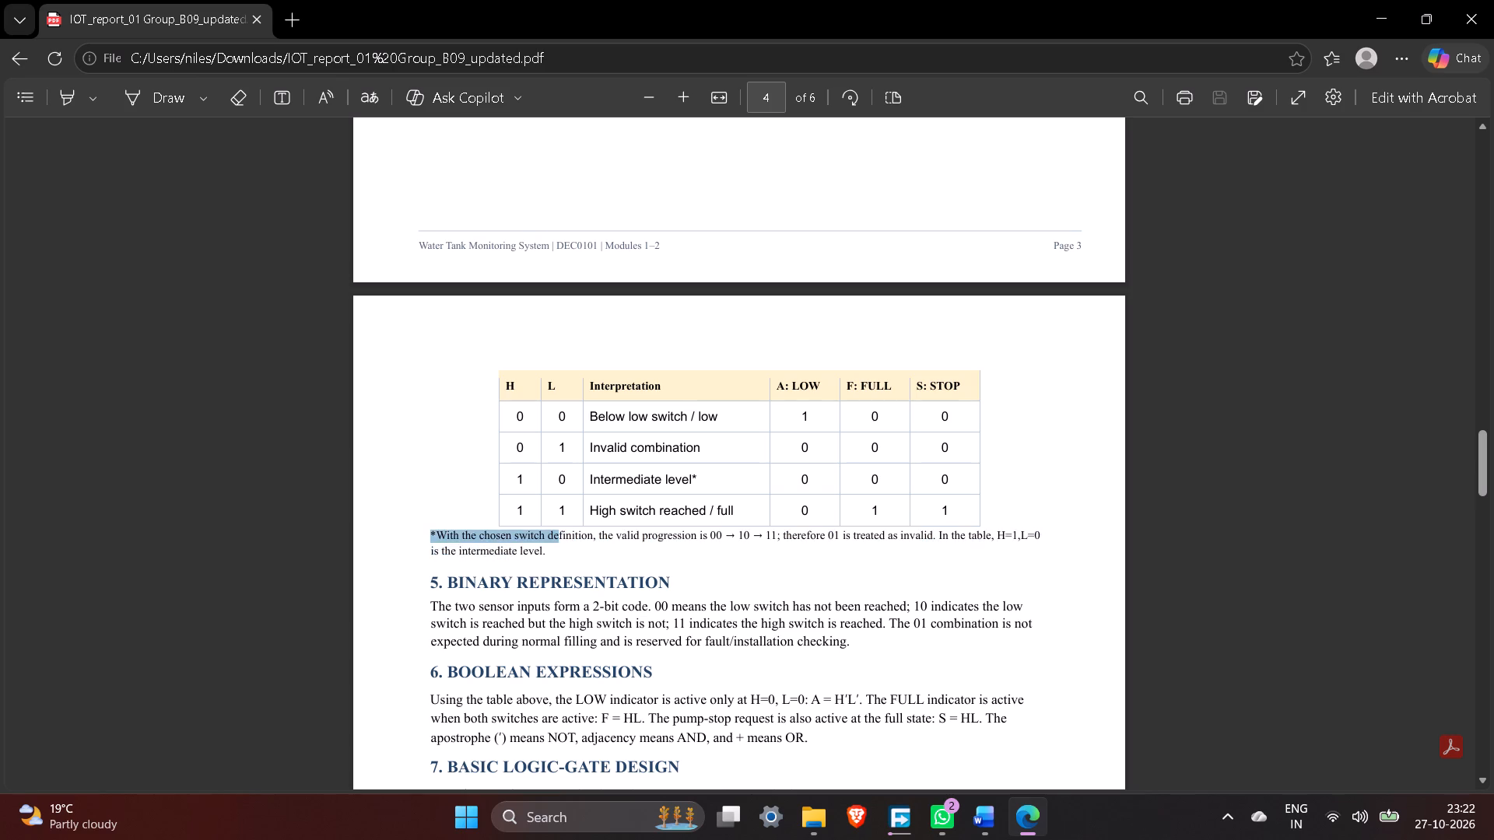
pyautogui.moveTo(564, 553); pyautogui.dragTo(581, 554)
pyautogui.click(622, 387)
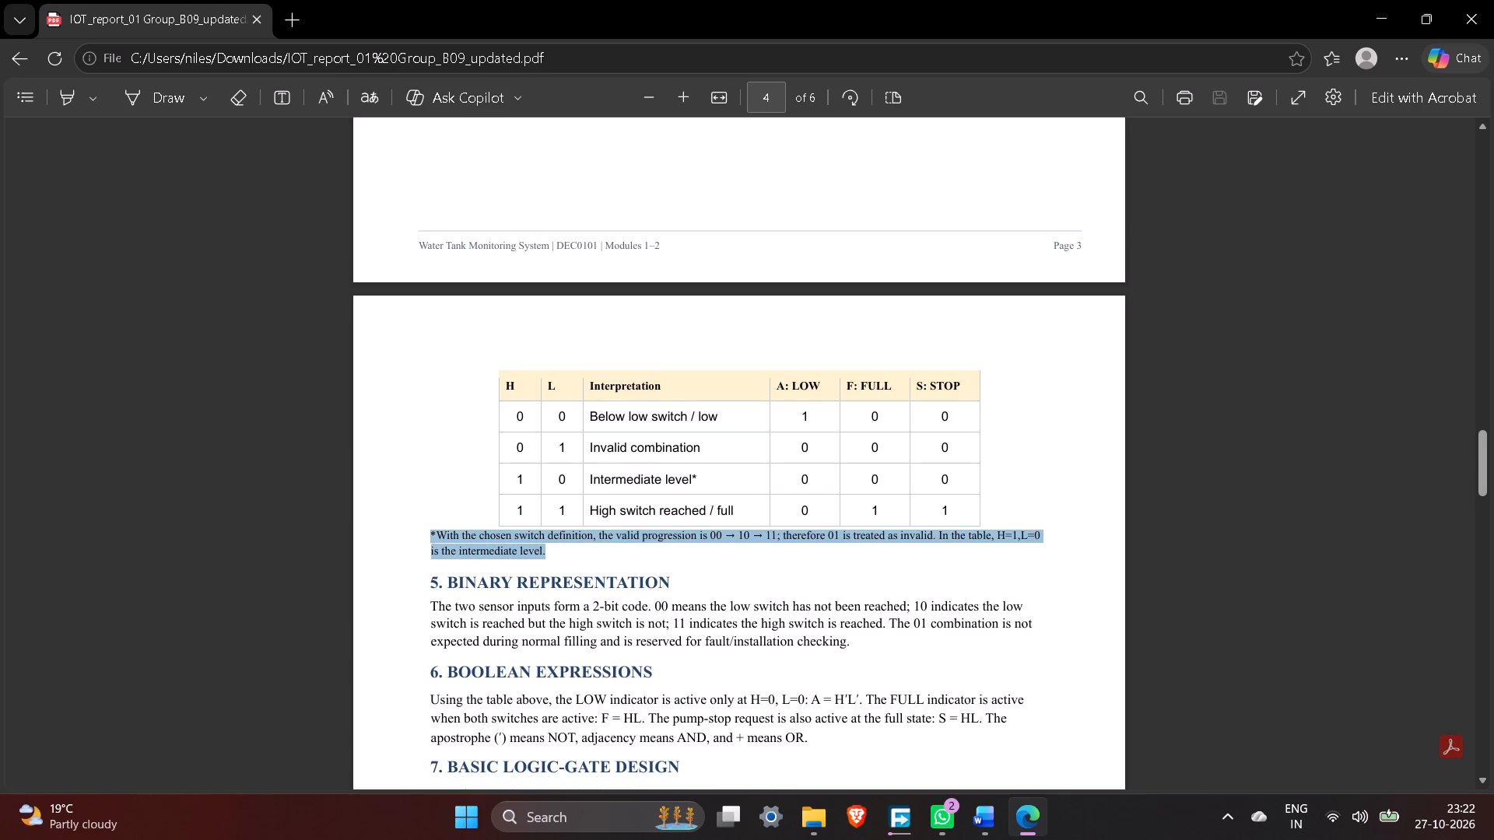
pyautogui.click(970, 817)
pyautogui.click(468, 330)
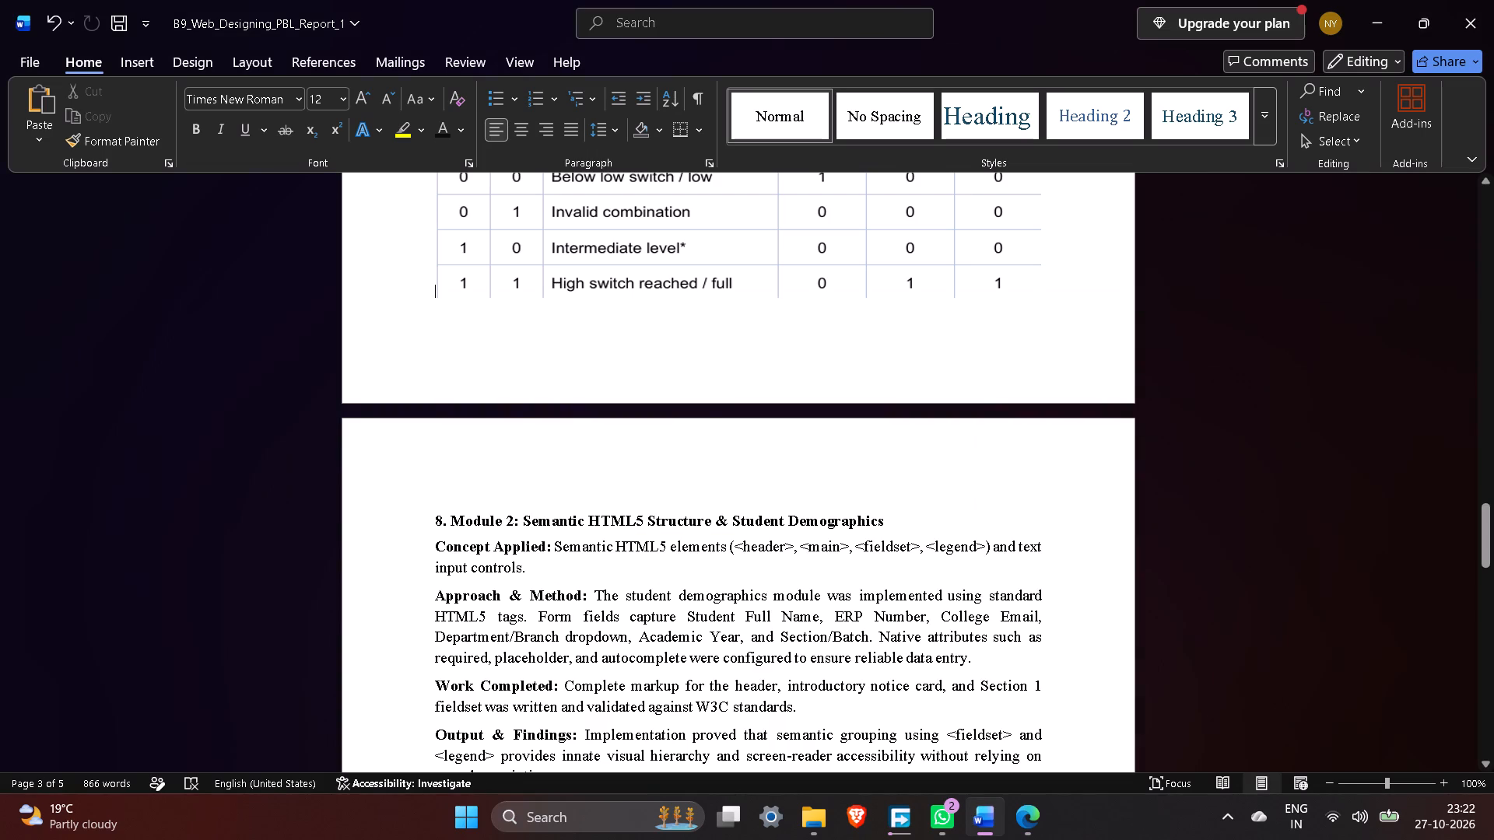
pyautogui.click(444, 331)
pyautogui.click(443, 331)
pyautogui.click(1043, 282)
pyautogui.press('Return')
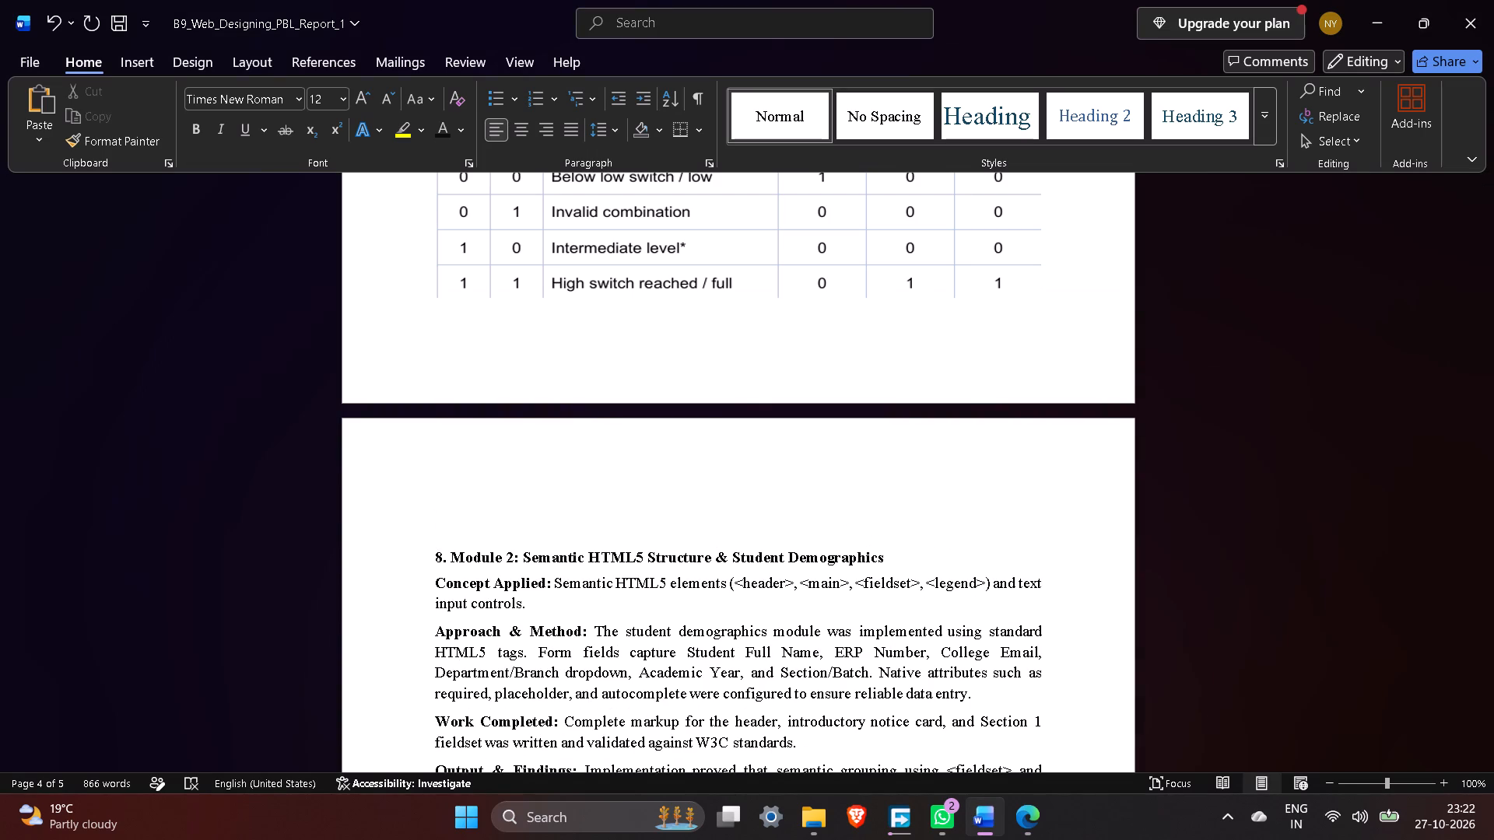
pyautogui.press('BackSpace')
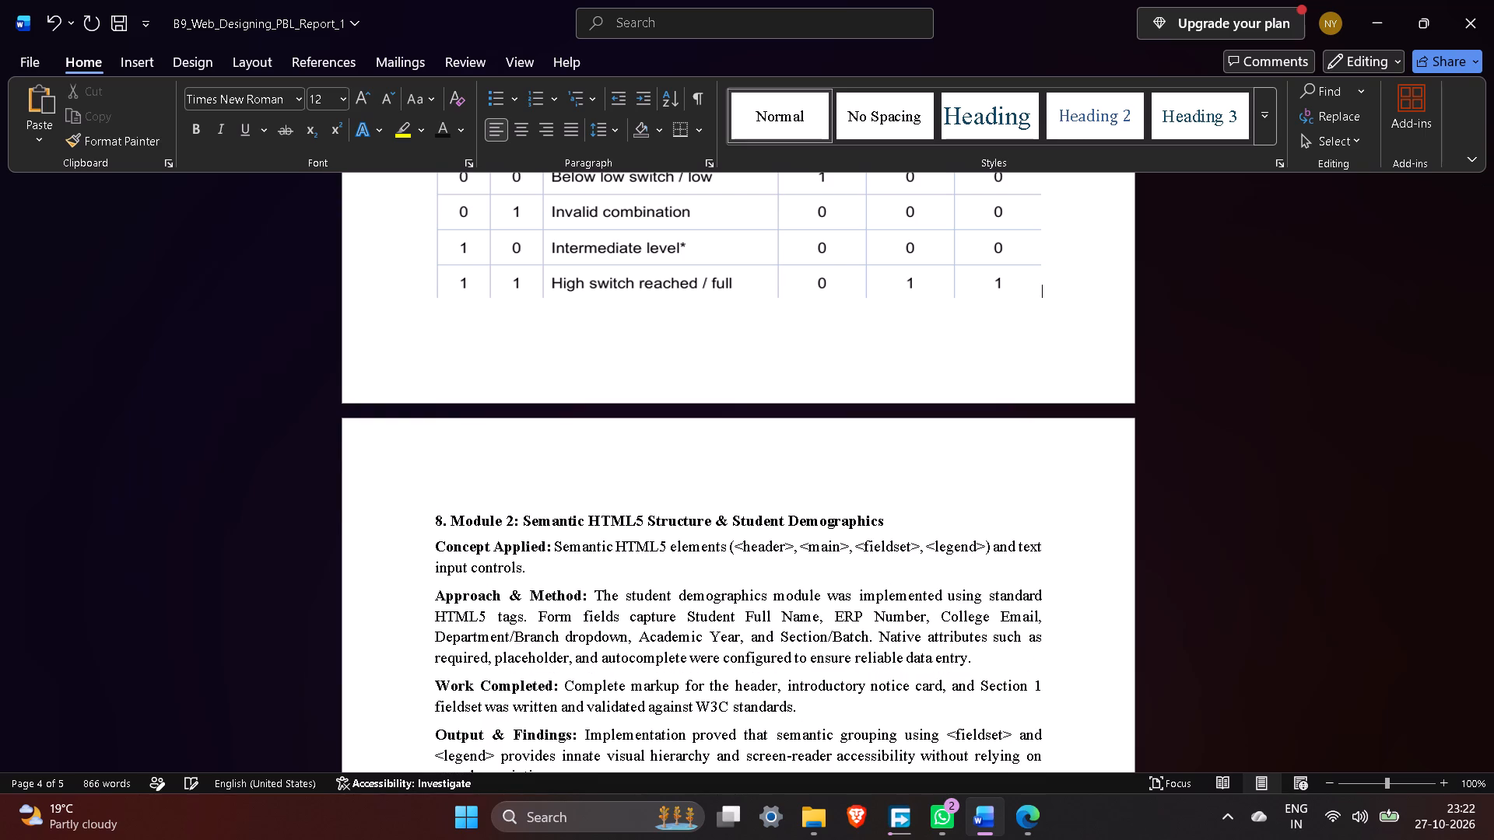
# Shrink the H/L interpretation table picture under Module 1 proportionally so it is narrower than the paragraph text above it.
pyautogui.scroll(5, 1050, 285)
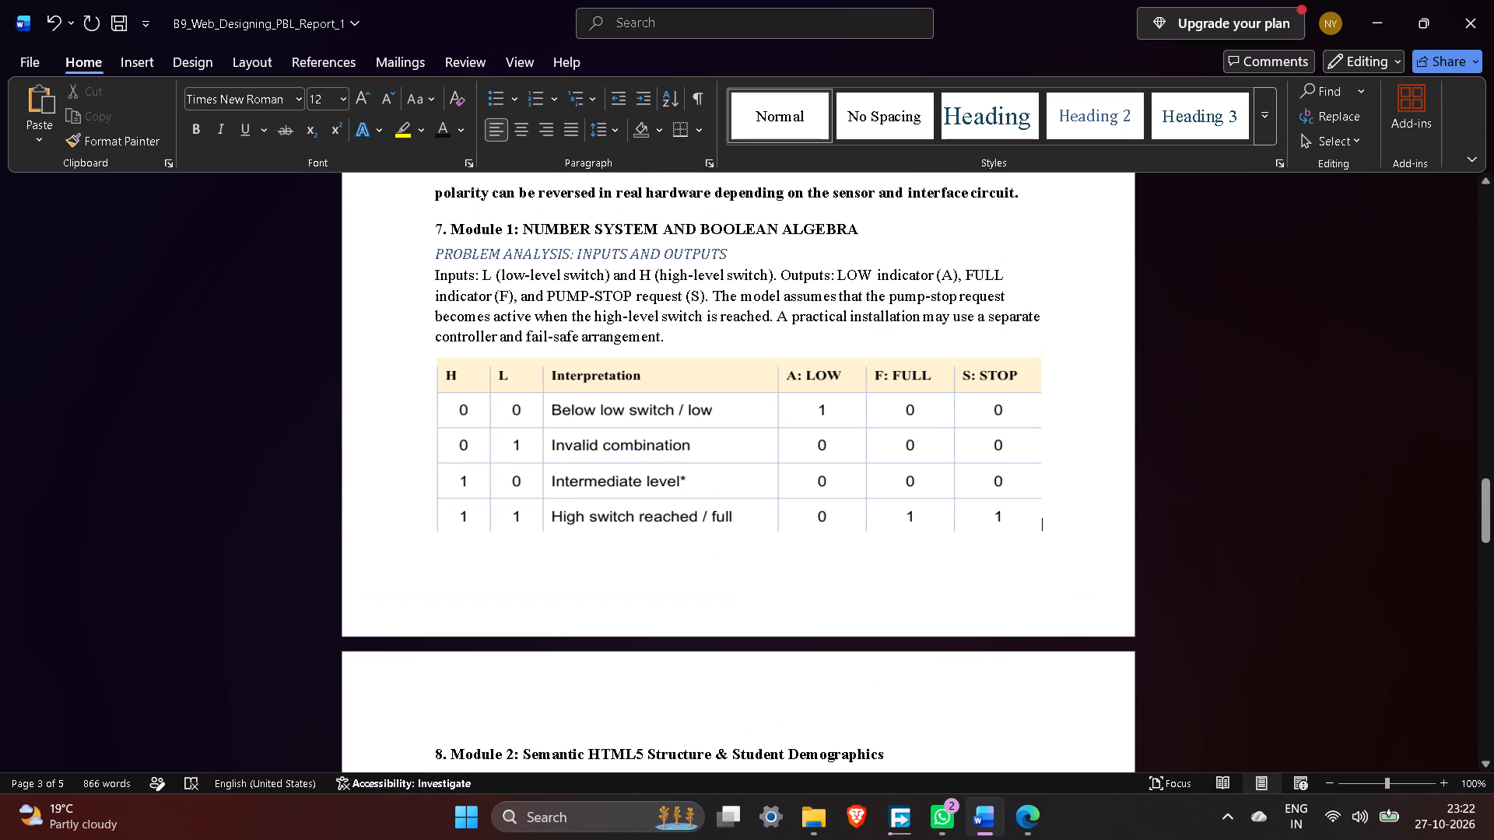
pyautogui.click(926, 415)
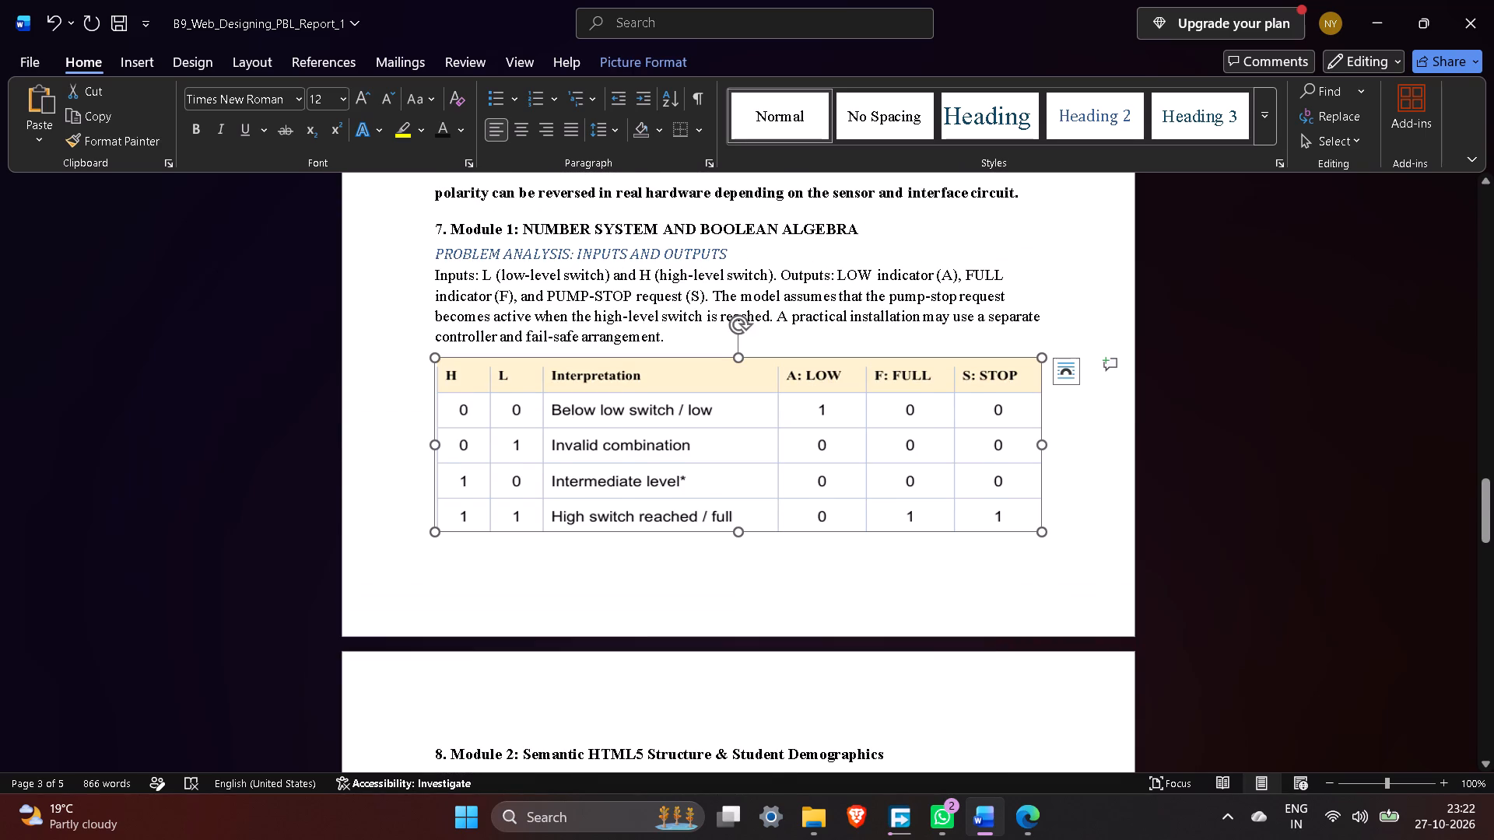
pyautogui.moveTo(1045, 526); pyautogui.dragTo(989, 486)
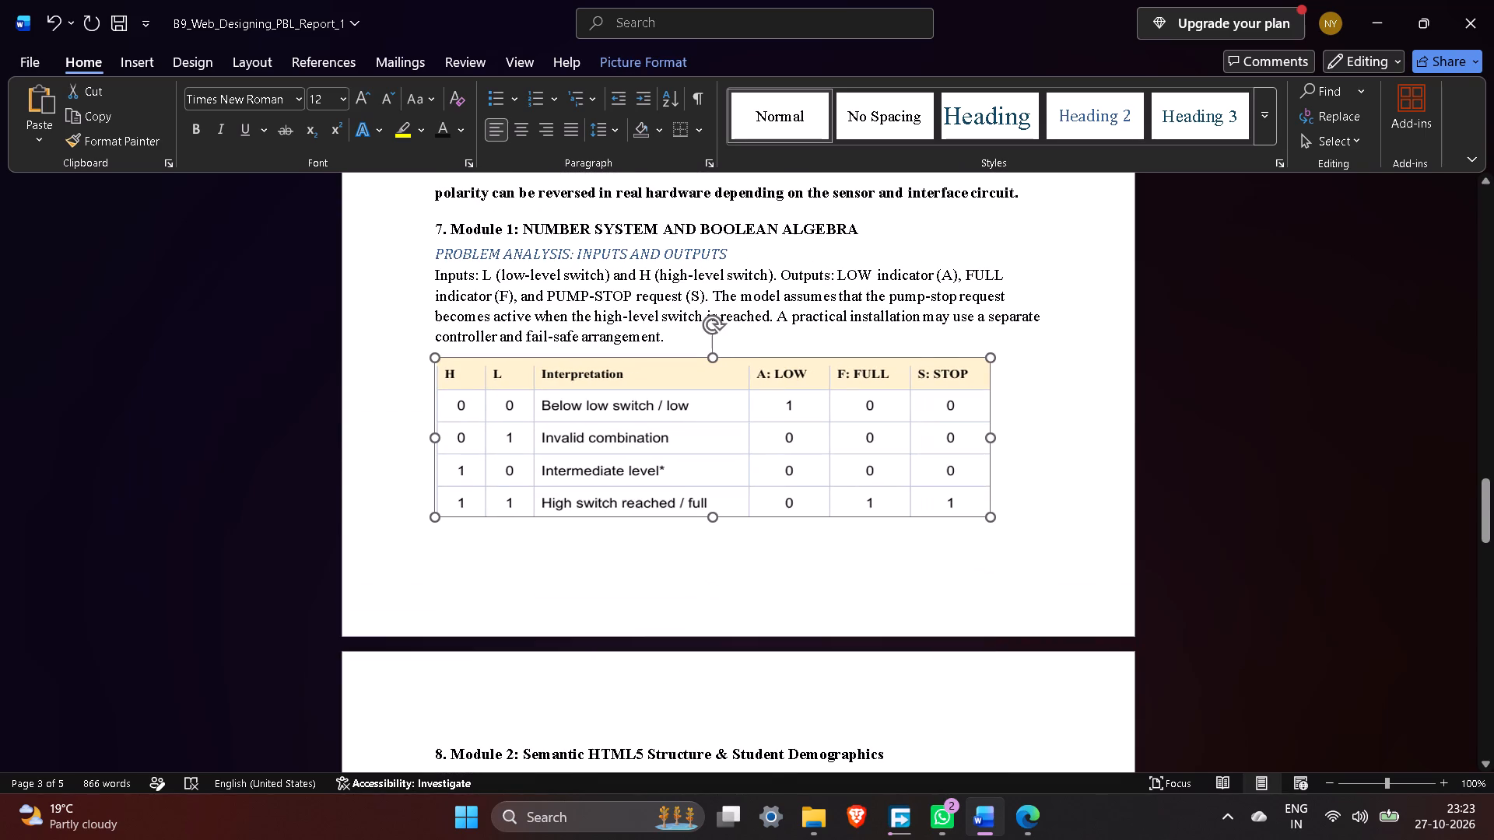
pyautogui.moveTo(989, 486); pyautogui.dragTo(966, 469)
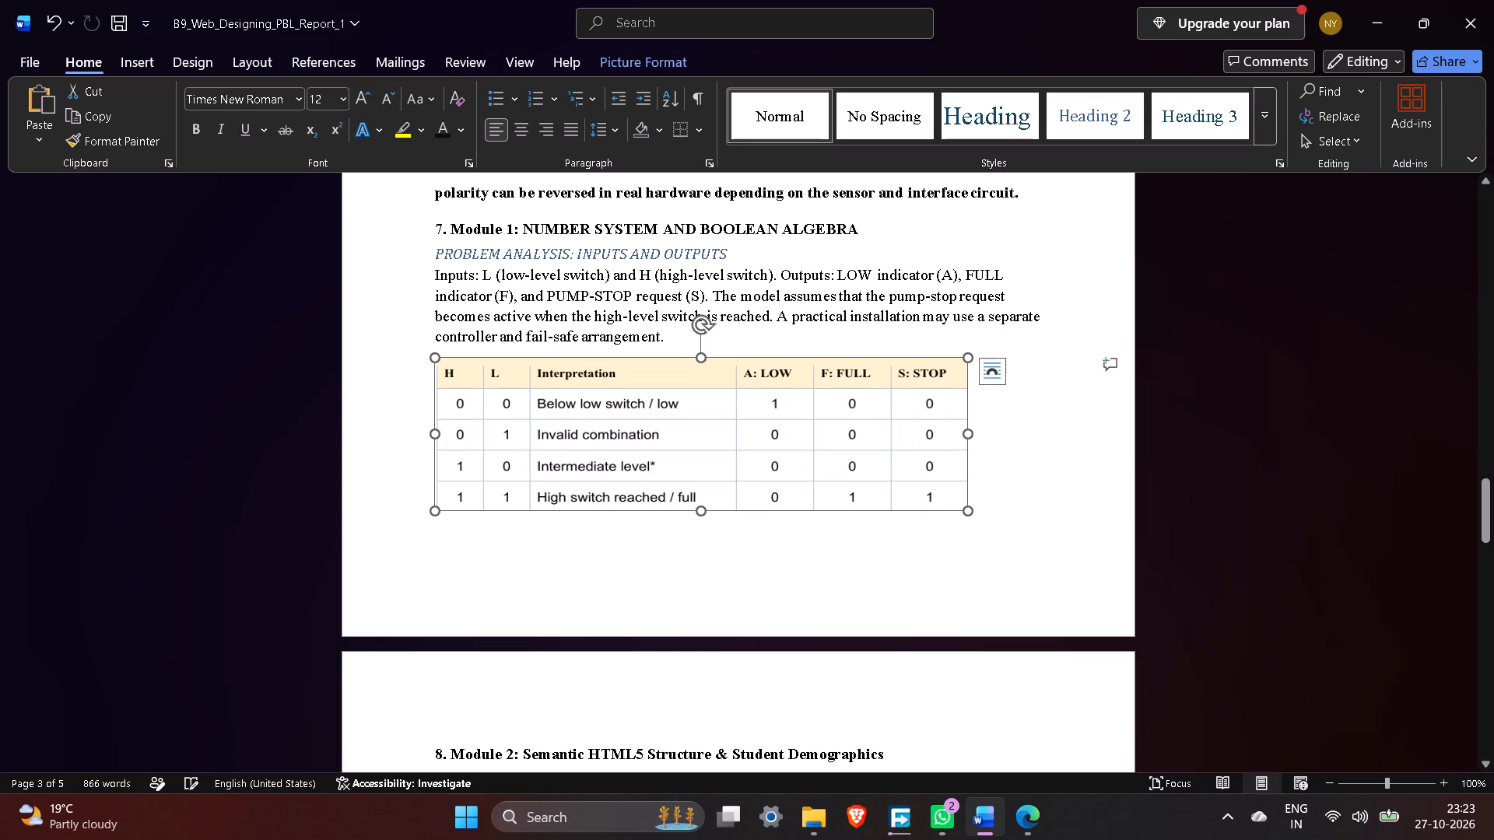
# Paste the copied switch definition note on a new line after the Module 1 table picture.
pyautogui.click(688, 562)
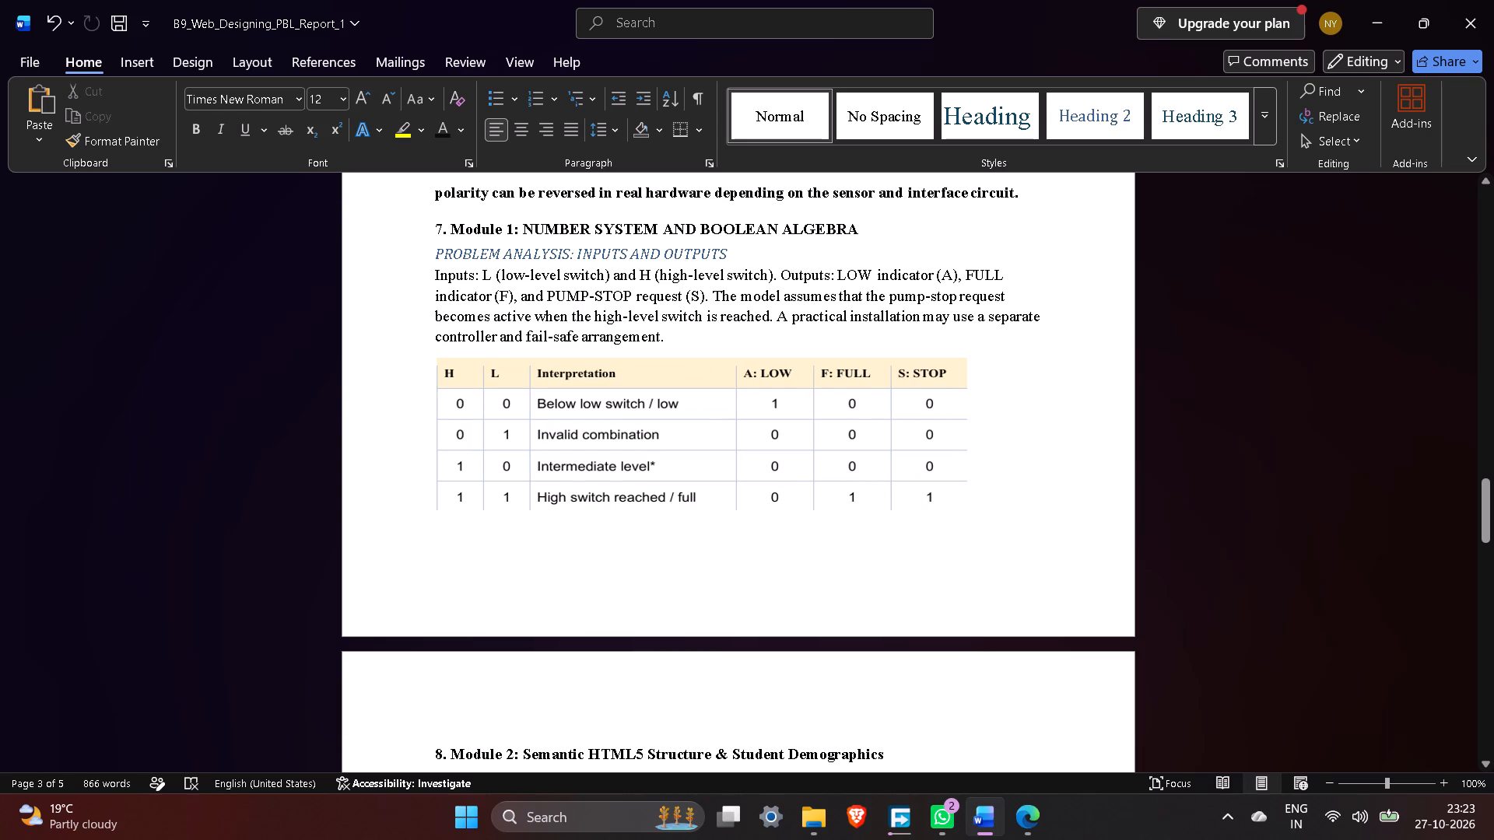
pyautogui.click(987, 502)
pyautogui.press('Return')
pyautogui.hotkey('ctrl', 'v')
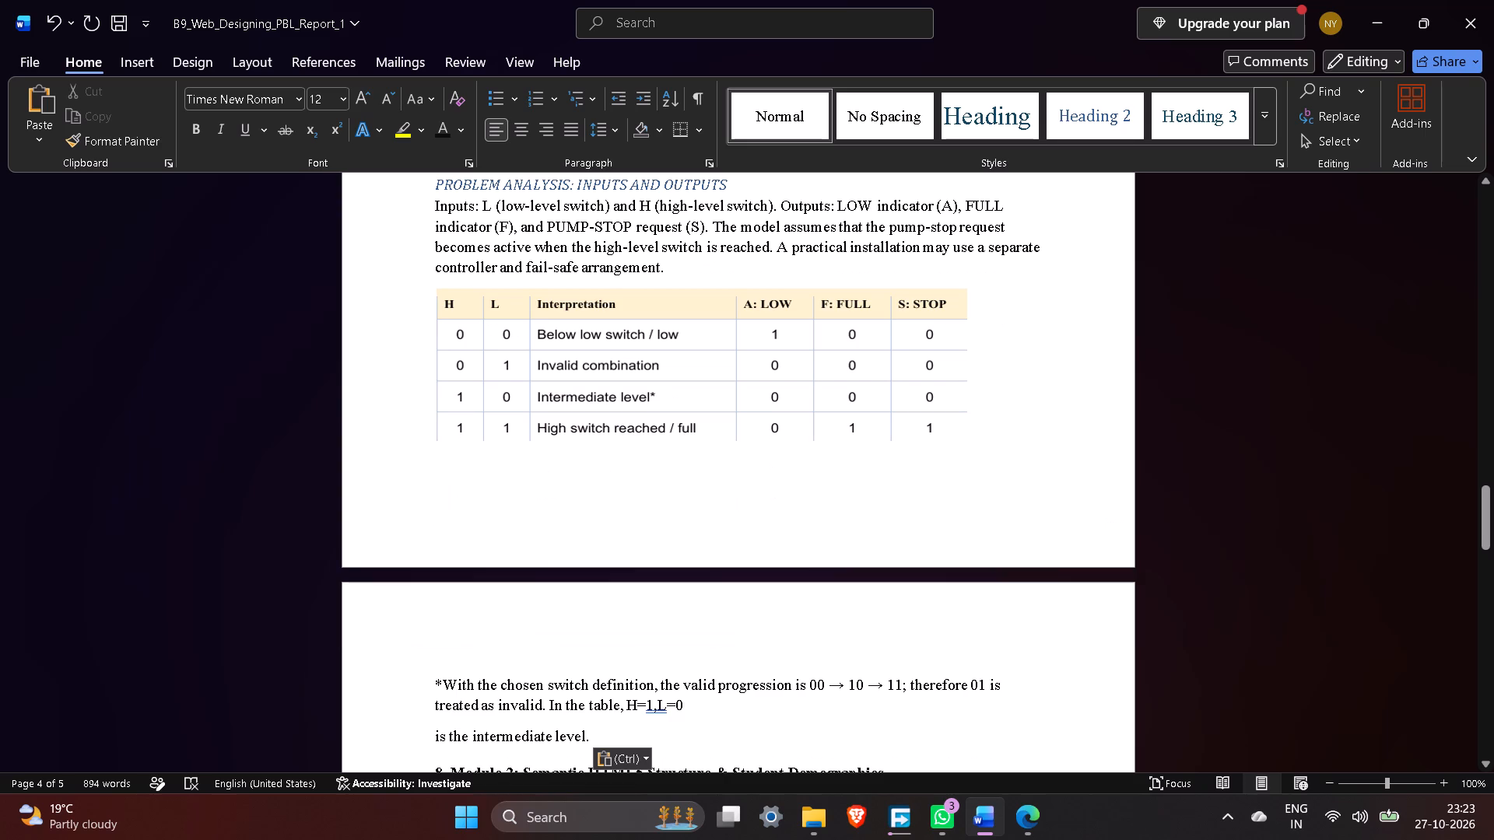
# Delete the end of the pasted note, keeping its text up to "therefore 01 is treated as invalid. In".
pyautogui.press('BackSpace')
pyautogui.press('BackSpace')
pyautogui.press('BackSpace')
pyautogui.press('BackSpace')
pyautogui.press('BackSpace')
pyautogui.press('BackSpace')
pyautogui.press('BackSpace')
pyautogui.press('BackSpace')
pyautogui.press('BackSpace')
pyautogui.press('BackSpace')
pyautogui.press('BackSpace')
pyautogui.press('BackSpace')
pyautogui.press('BackSpace')
pyautogui.press('BackSpace')
pyautogui.press('BackSpace')
pyautogui.press('BackSpace')
pyautogui.press('BackSpace')
pyautogui.press('BackSpace')
pyautogui.press('BackSpace')
pyautogui.press('BackSpace')
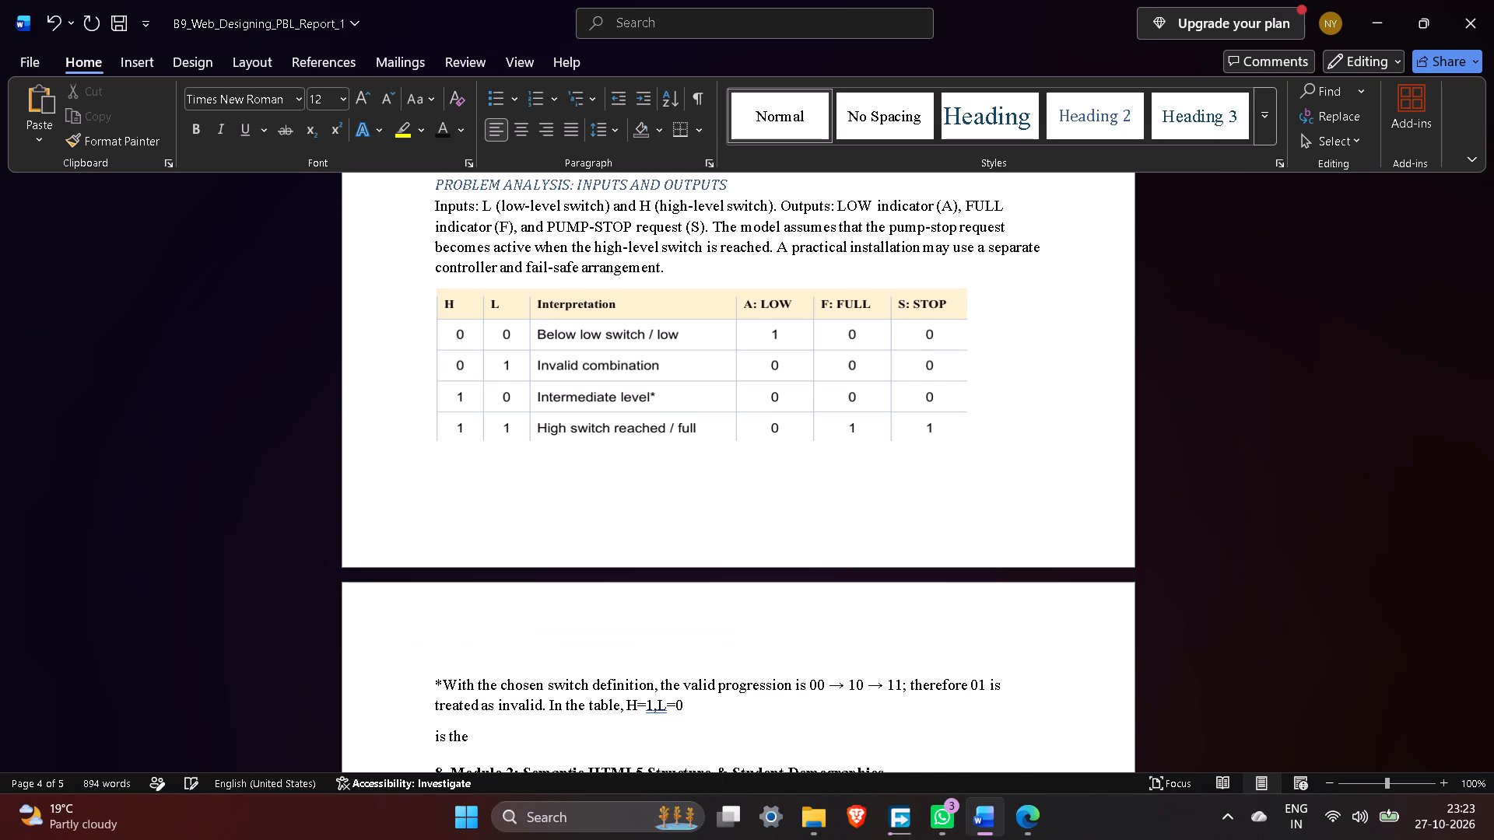
pyautogui.tripleClick(1104, 521)
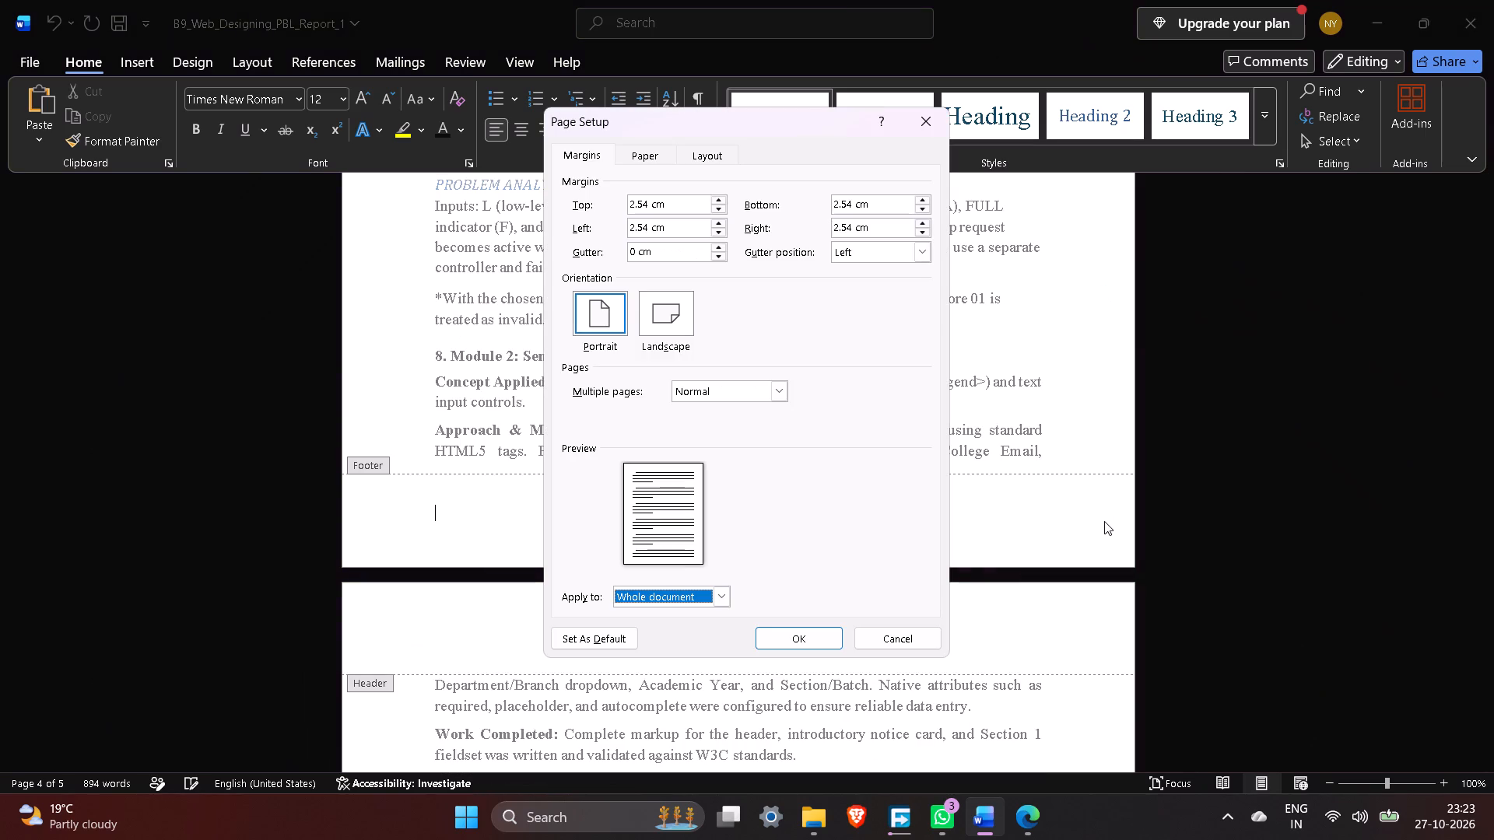
pyautogui.click(914, 125)
# Undo the excess deletions to restore the Module 1 table picture and the word "arrangement." in the paragraph above it.
pyautogui.scroll(2, 901, 352)
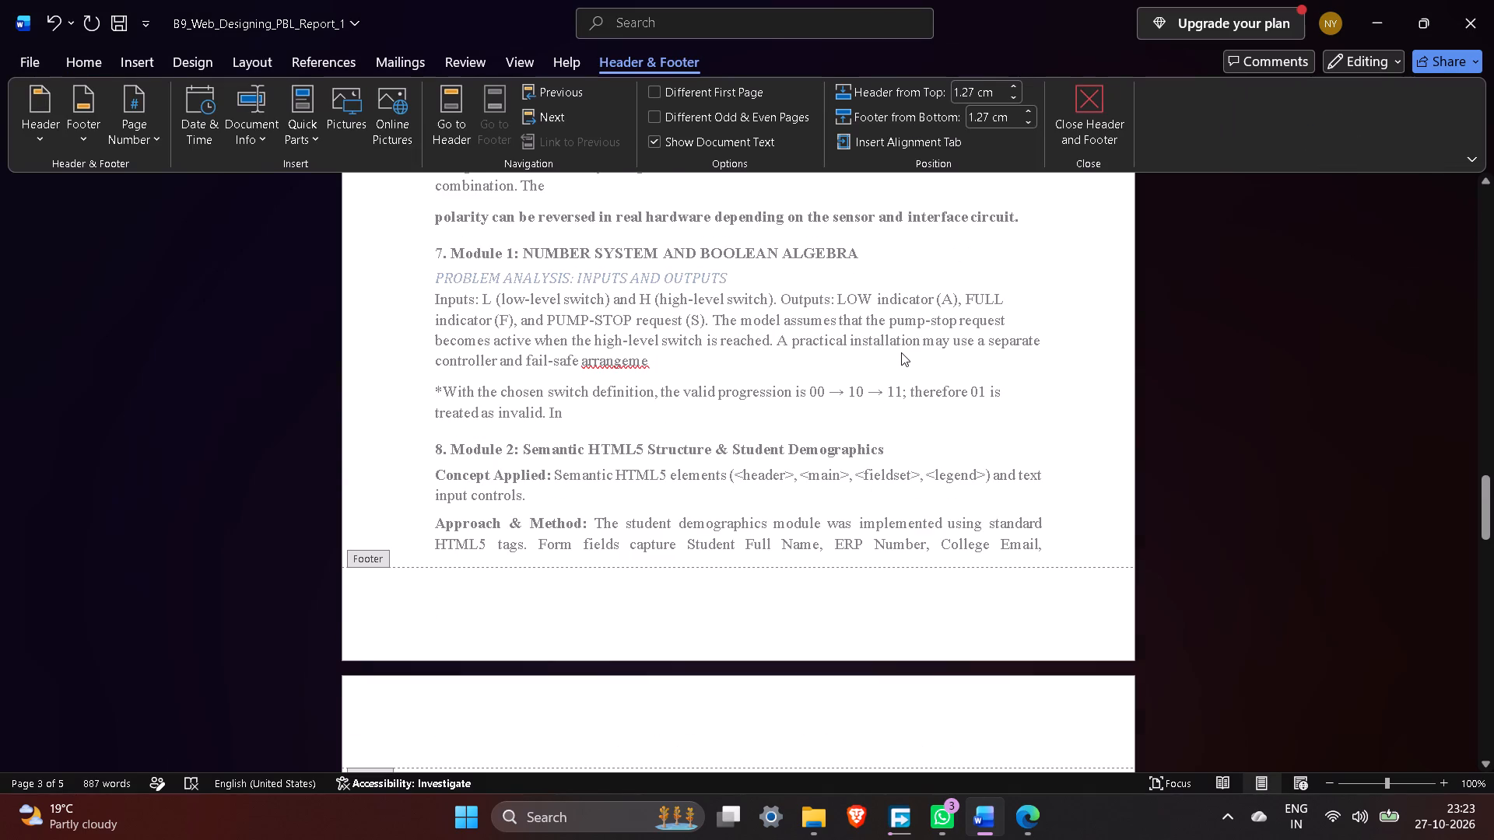
pyautogui.scroll(4, 902, 352)
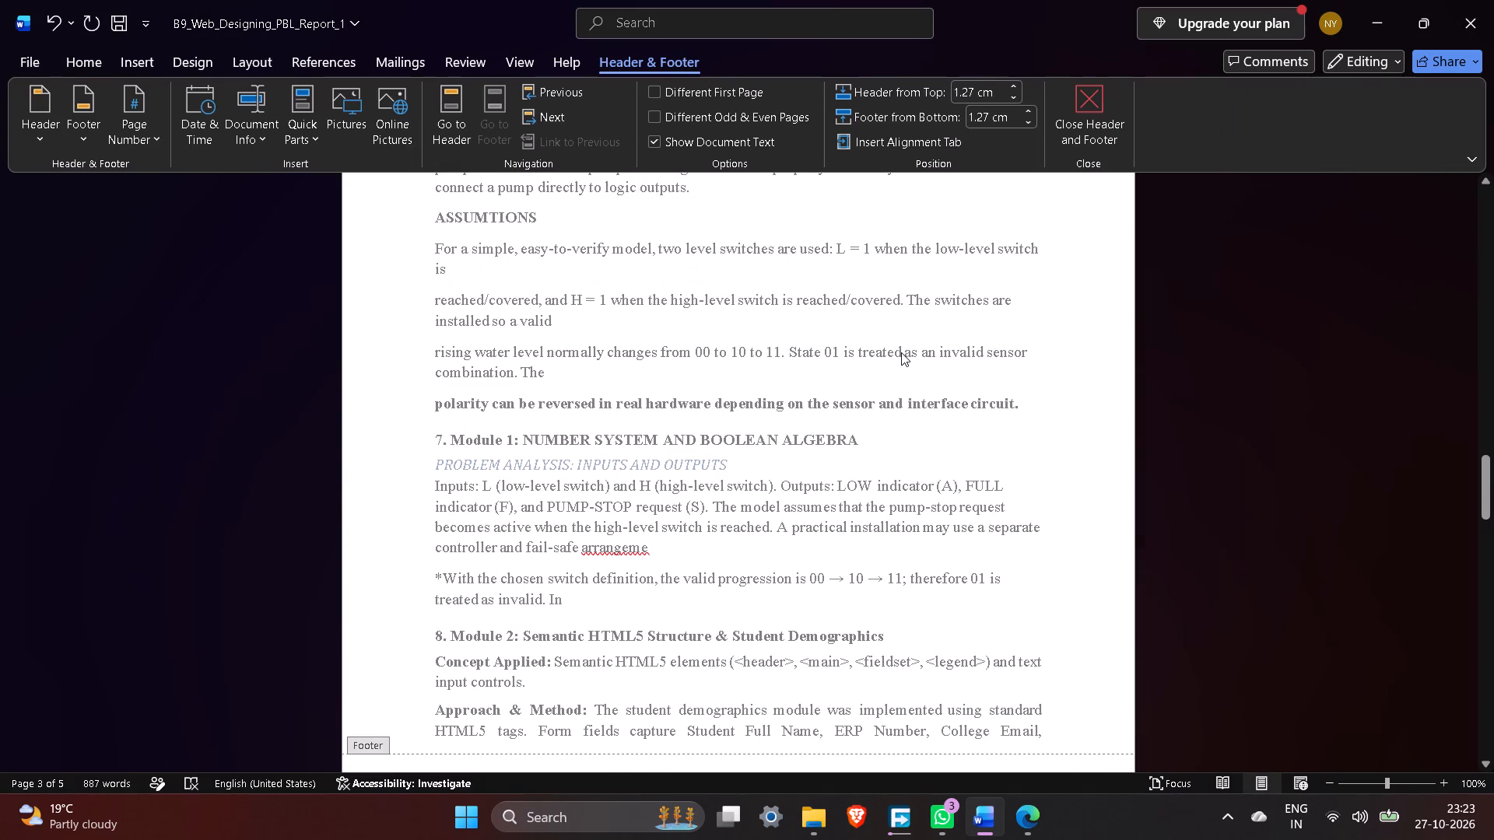
pyautogui.scroll(-6, 901, 352)
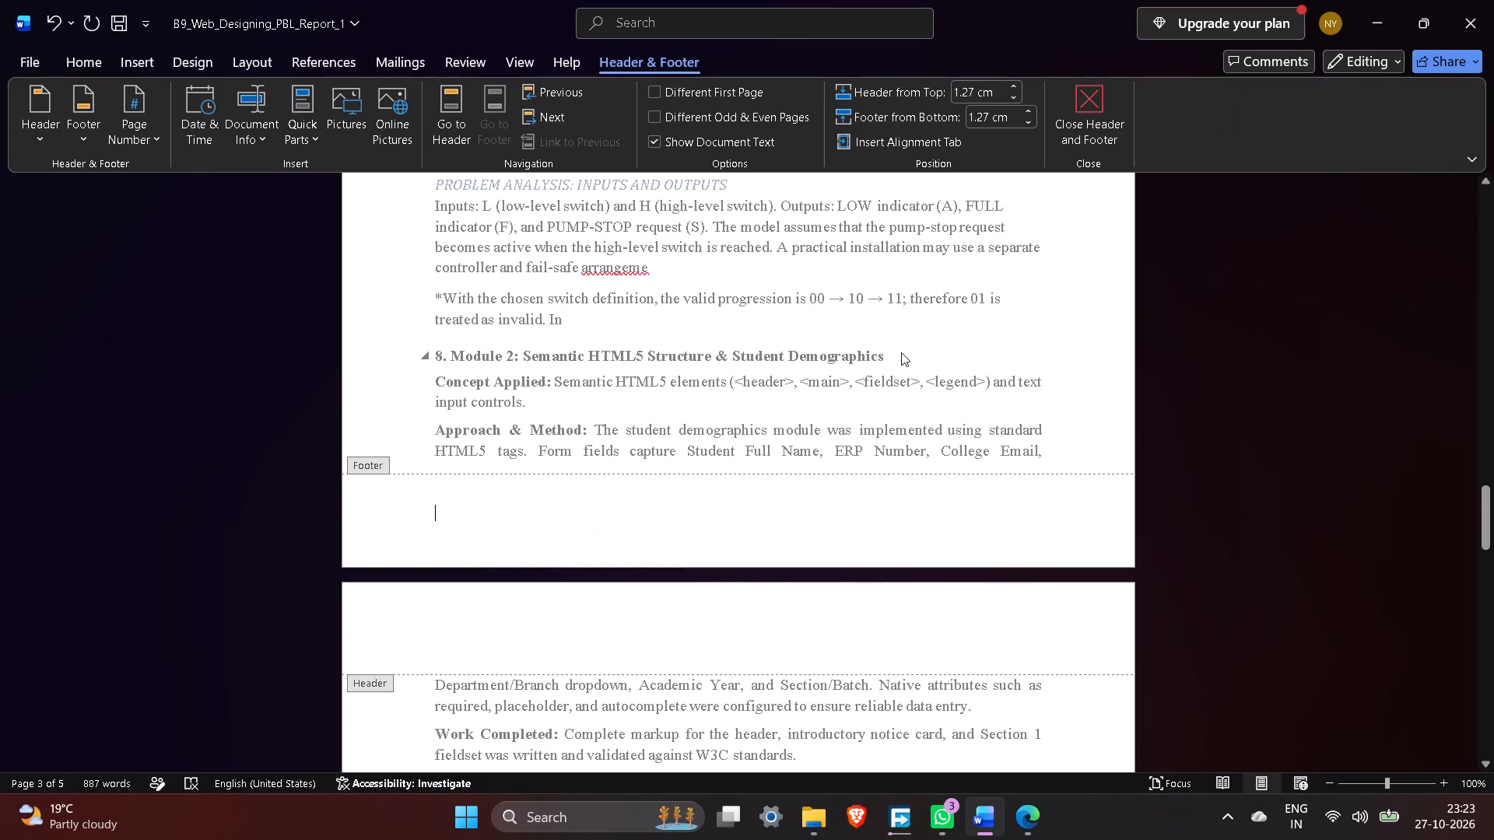
pyautogui.hotkey('ctrl', 'z')
pyautogui.press('z')
pyautogui.hotkey('ctrl', 'z')
pyautogui.hotkey('ctrl', 'z')
pyautogui.hotkey('ctrl', 'z')
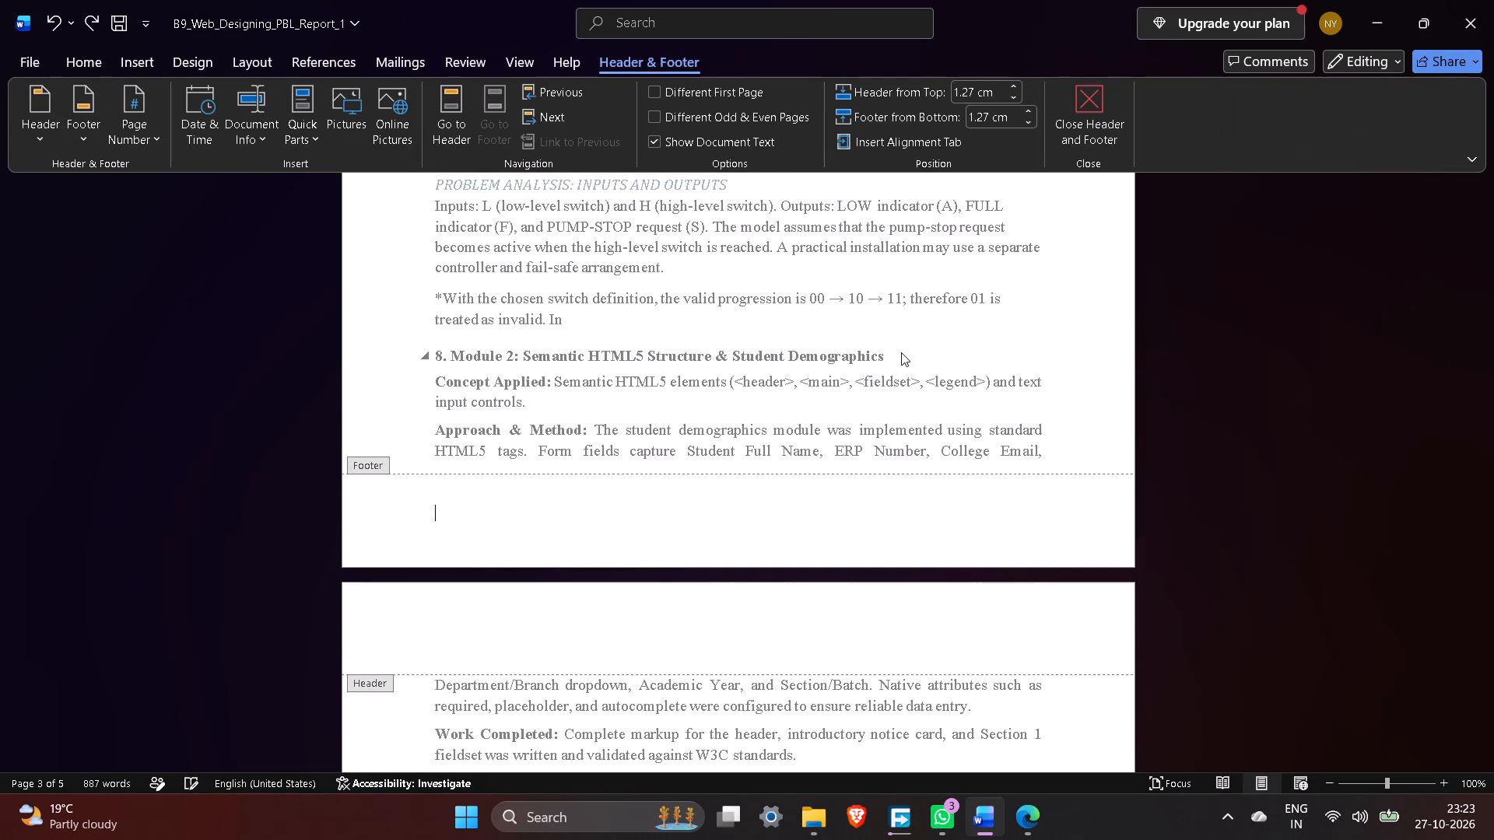
pyautogui.hotkey('ctrl', 'z')
pyautogui.hotkey('ctrl', 'z')
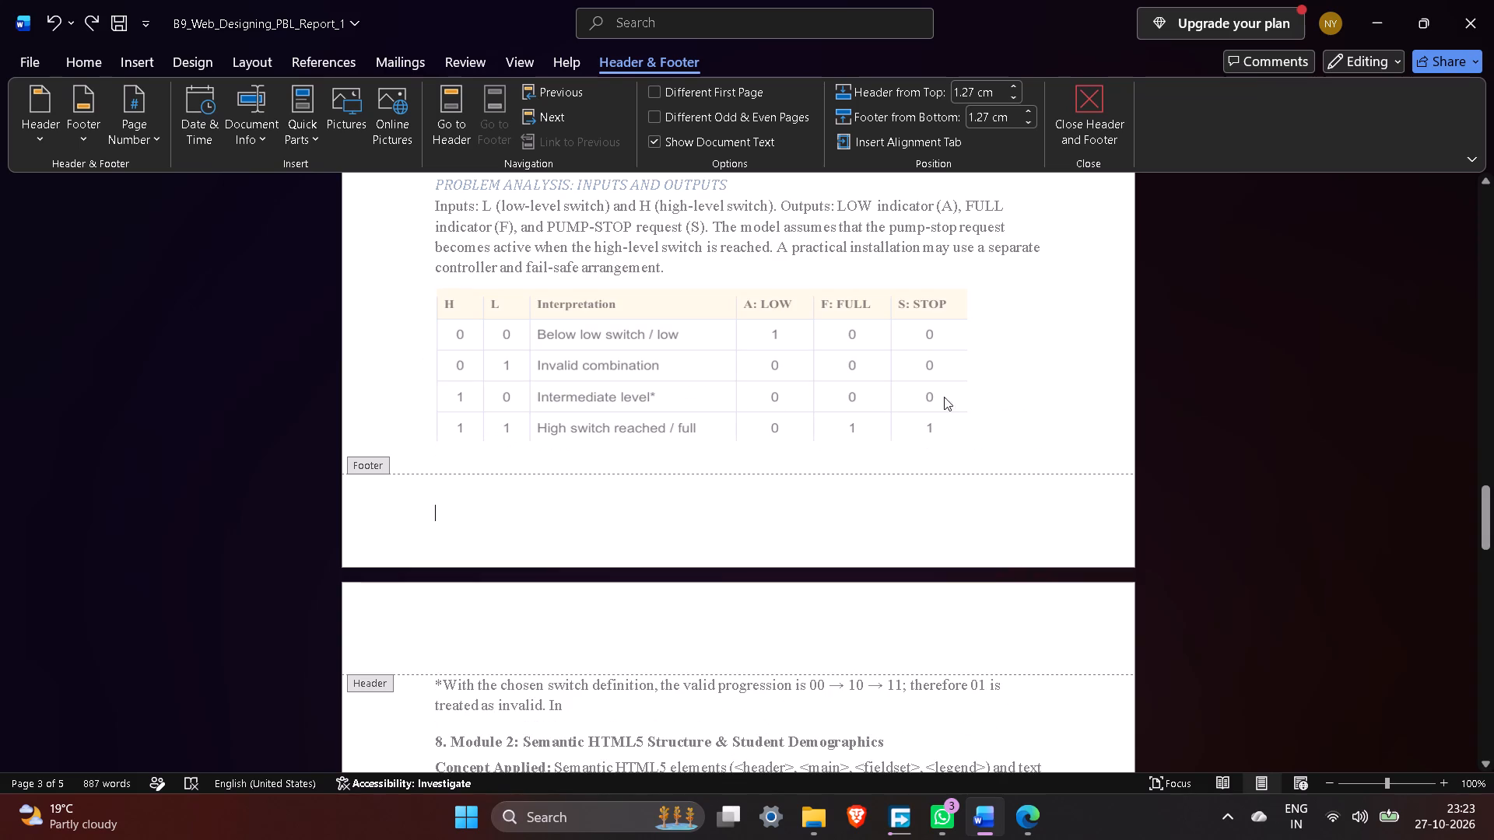
# Close the header and footer editing mode and return to the document body.
pyautogui.click(977, 425)
pyautogui.click(1095, 410)
pyautogui.click(1466, 156)
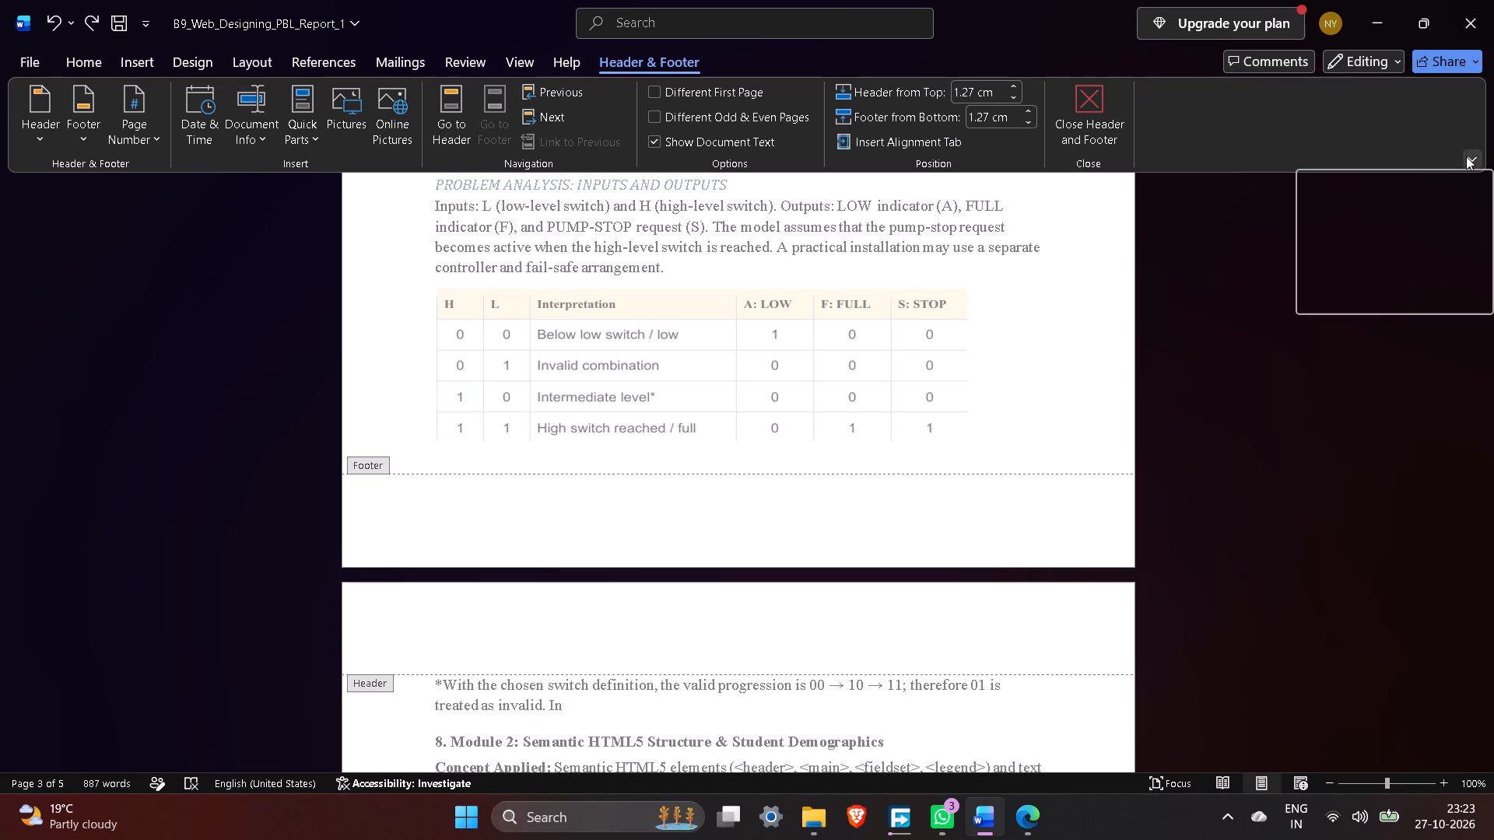
pyautogui.click(1271, 310)
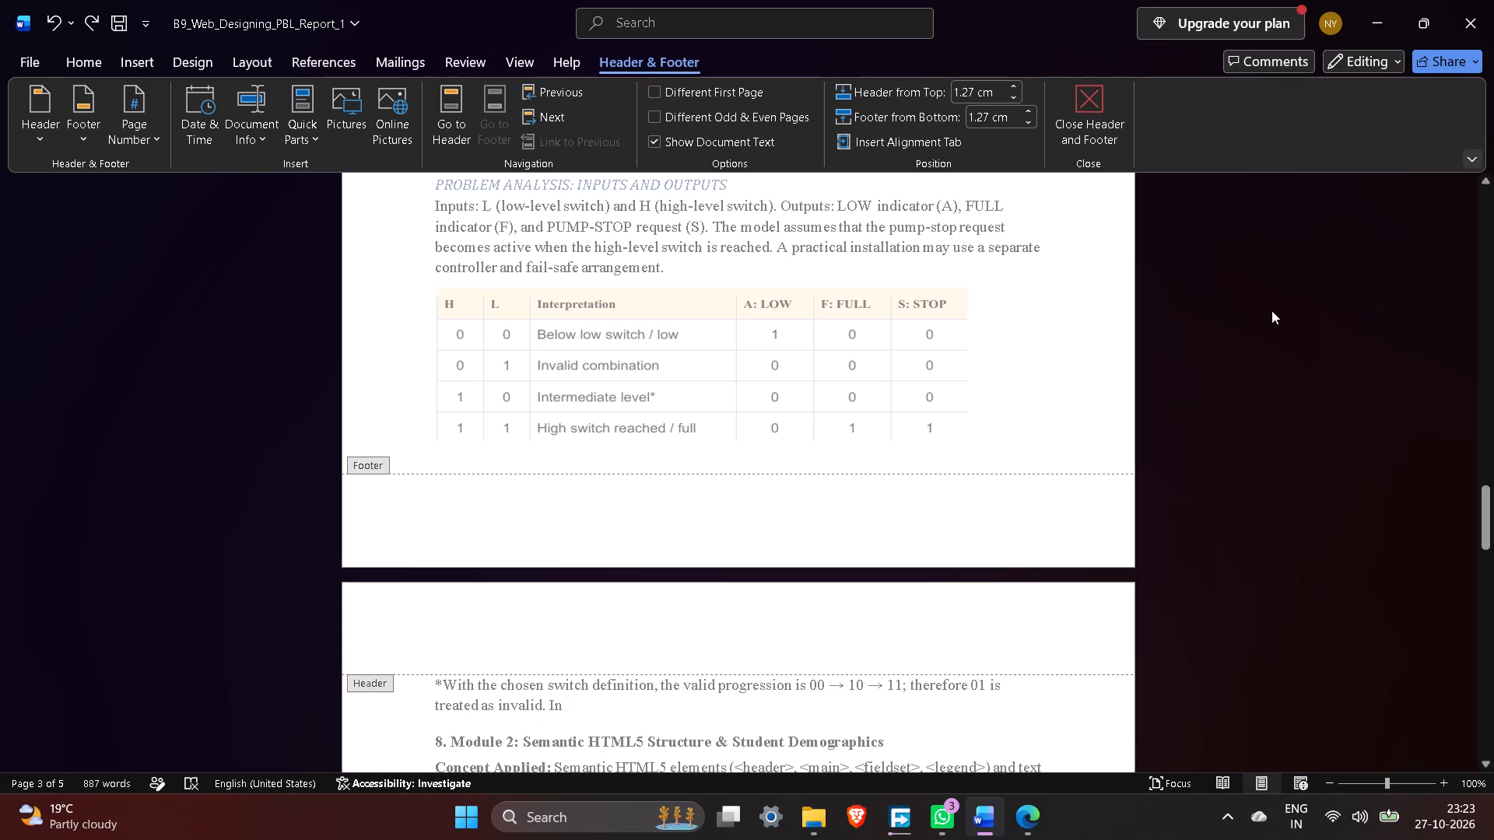
pyautogui.moveTo(1109, 111); pyautogui.dragTo(1082, 114)
# Review the layout from the Module 1 table picture through the note, Module 2 and the References section.
pyautogui.scroll(2, 1021, 364)
pyautogui.scroll(-7, 1021, 364)
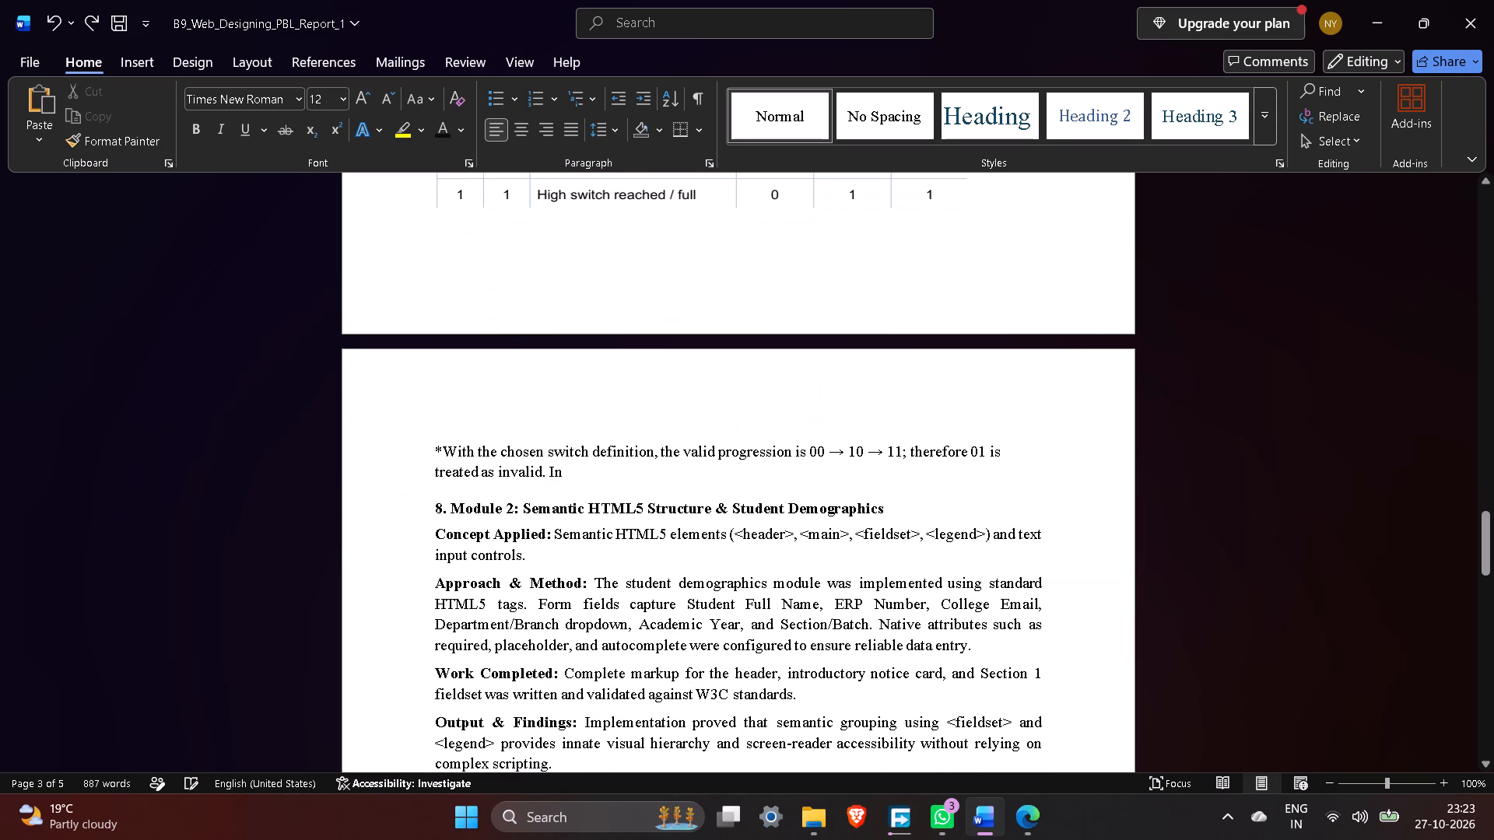
pyautogui.scroll(3, 693, 334)
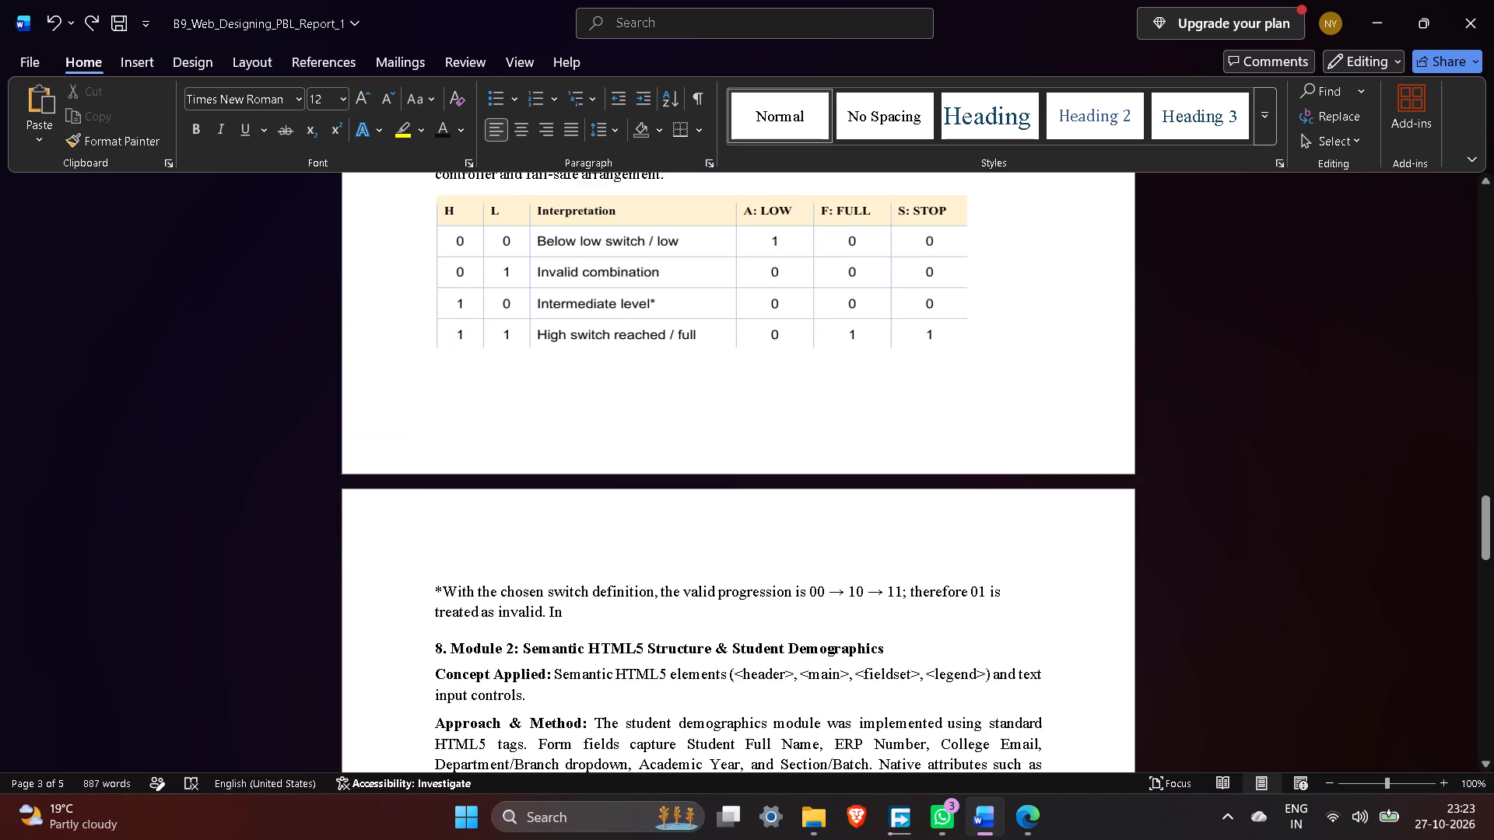
pyautogui.scroll(4, 693, 334)
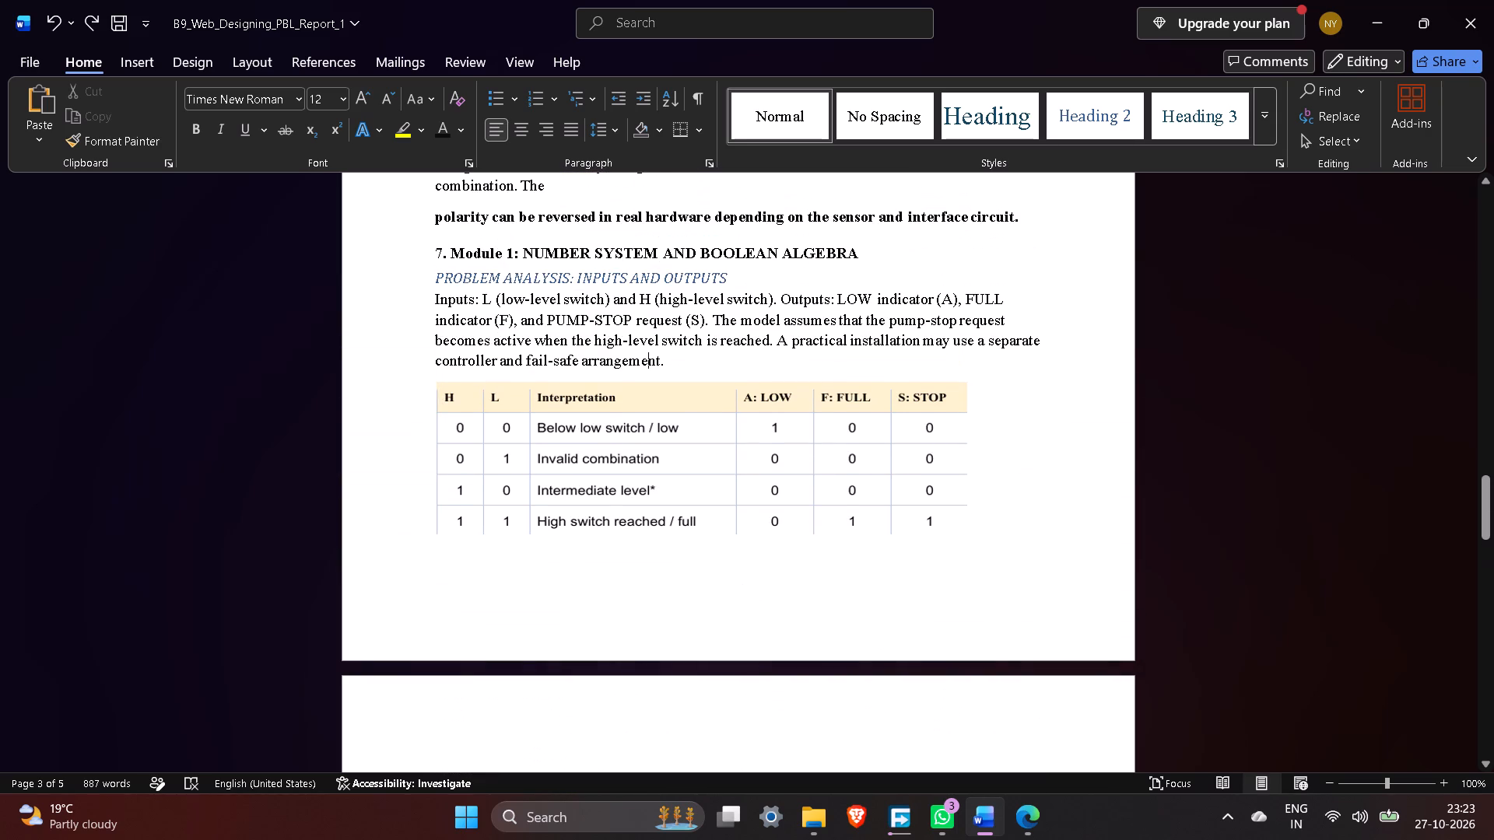
pyautogui.scroll(-5, 694, 332)
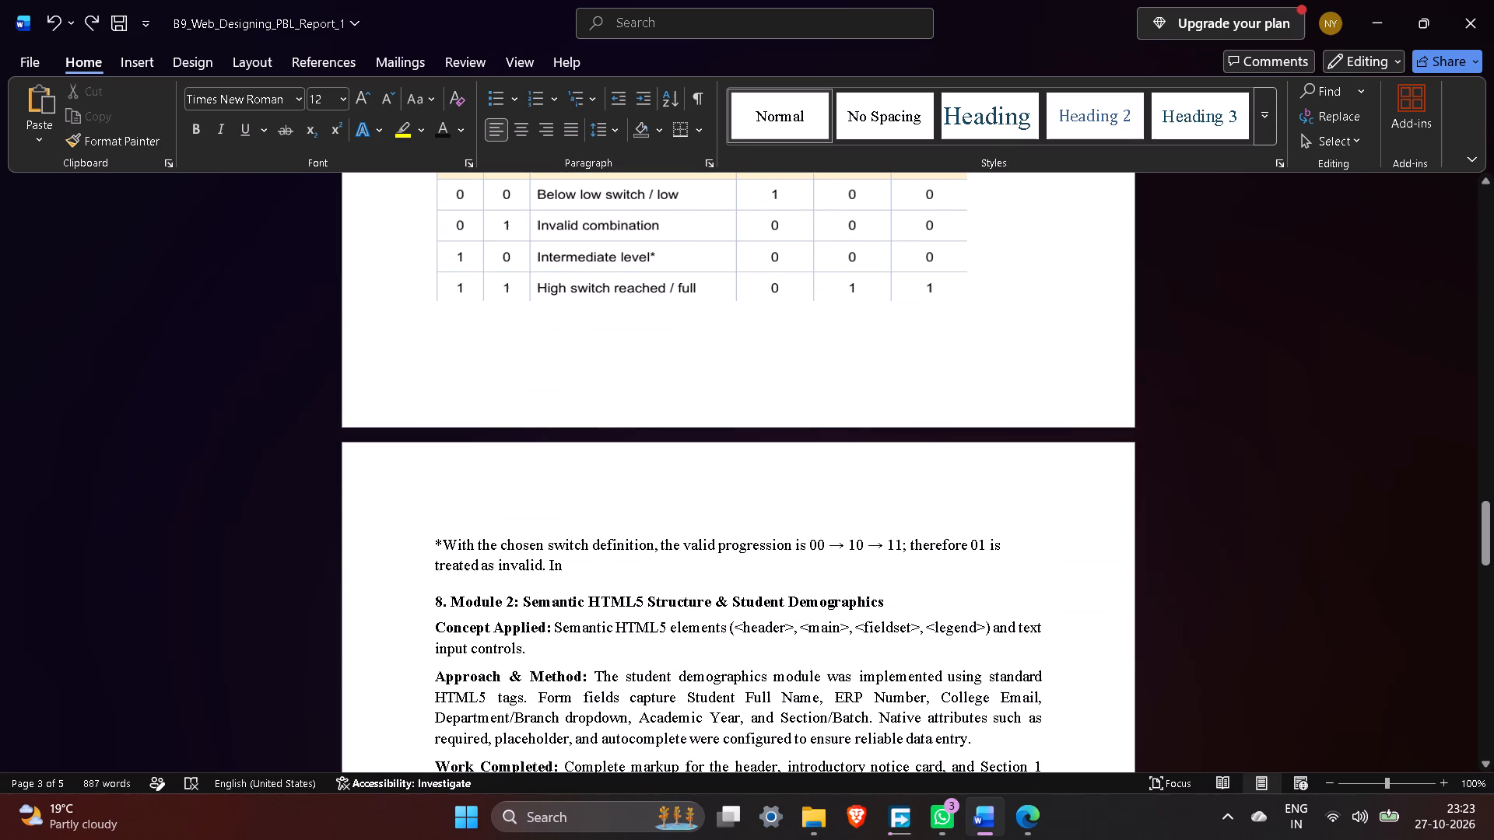
pyautogui.scroll(2, 694, 332)
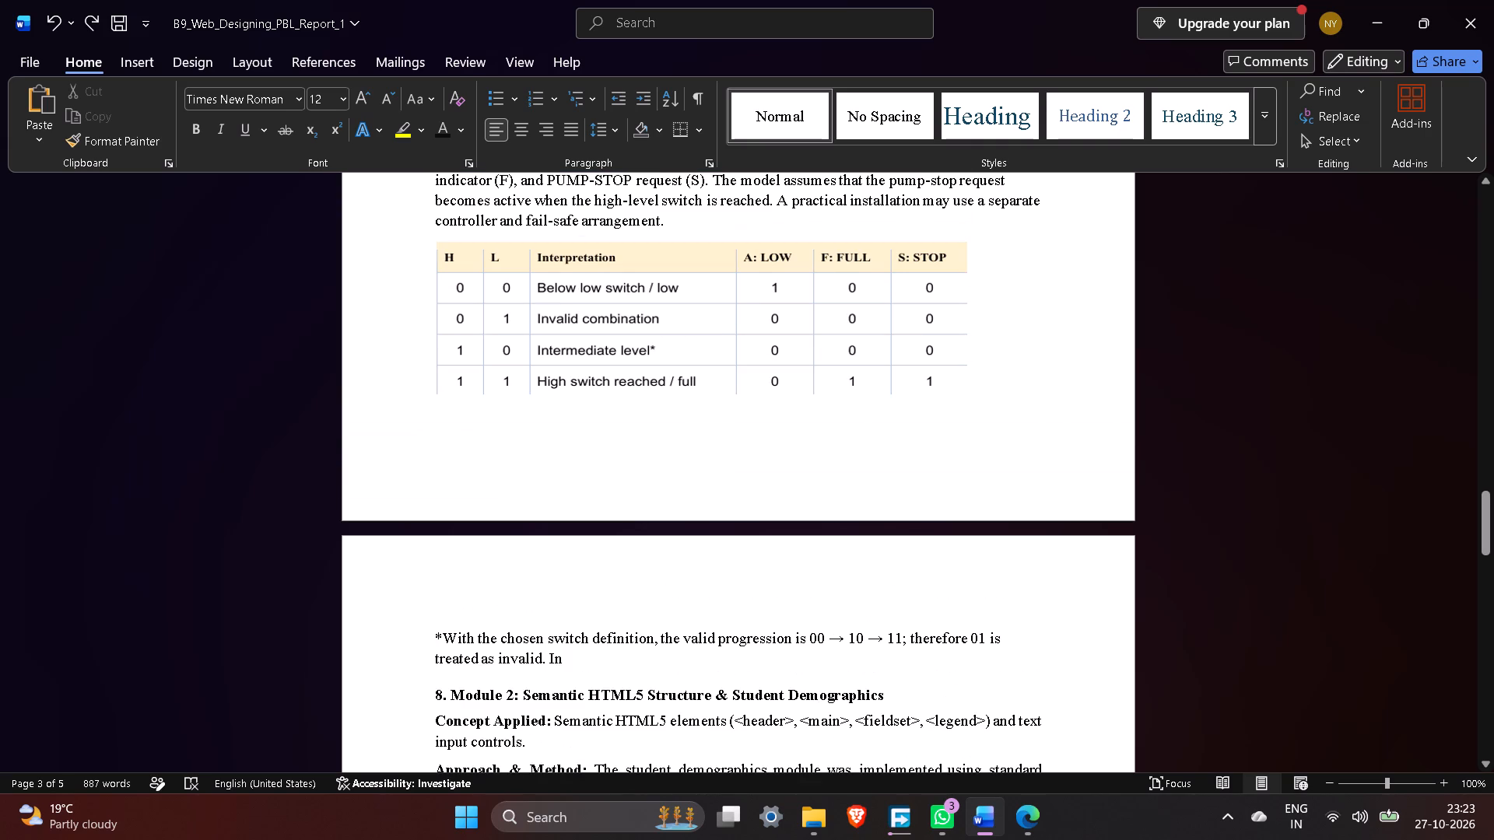
pyautogui.scroll(-2, 694, 332)
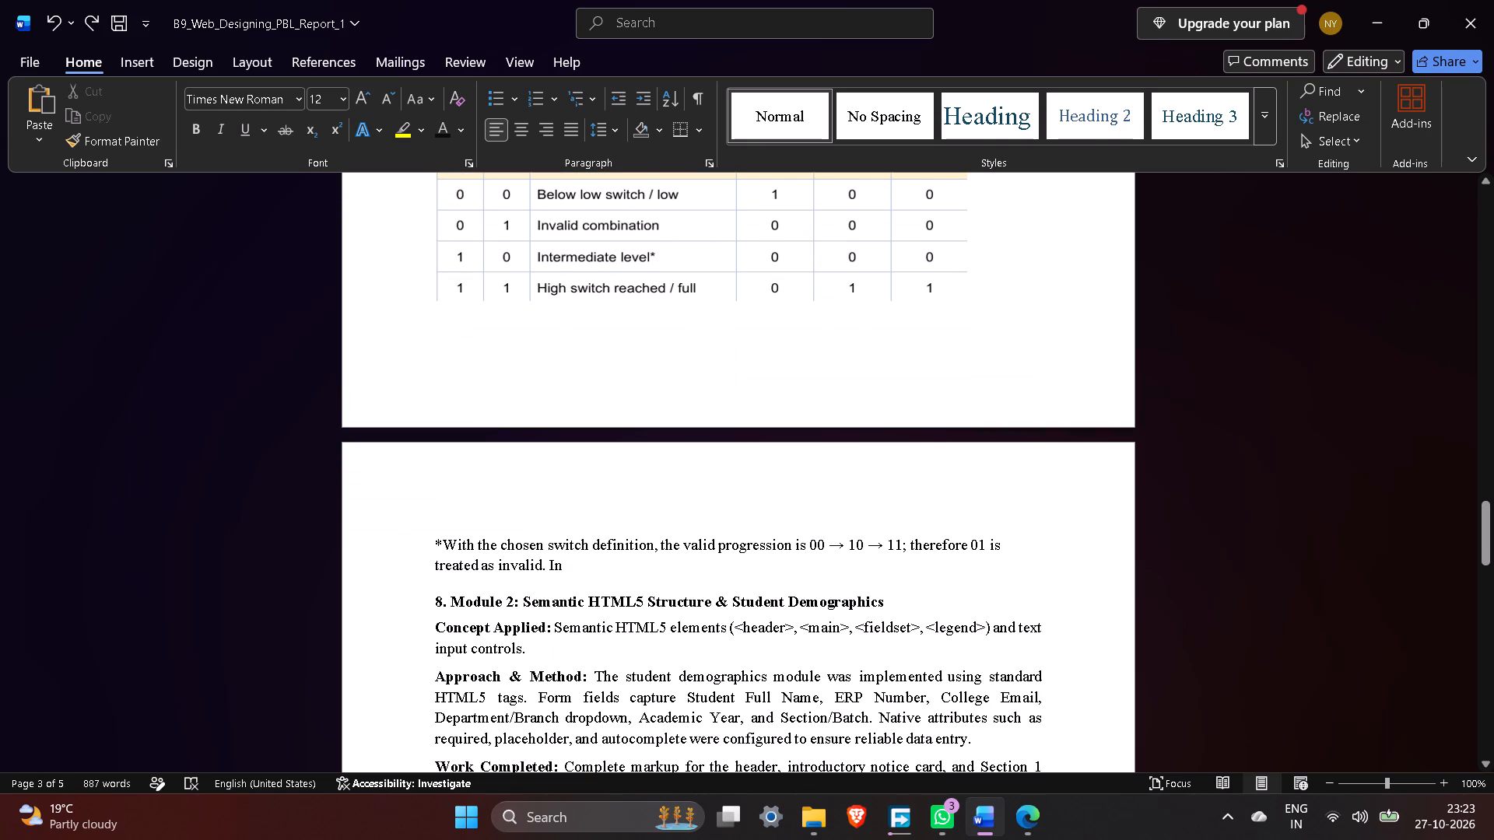
pyautogui.scroll(-6, 694, 332)
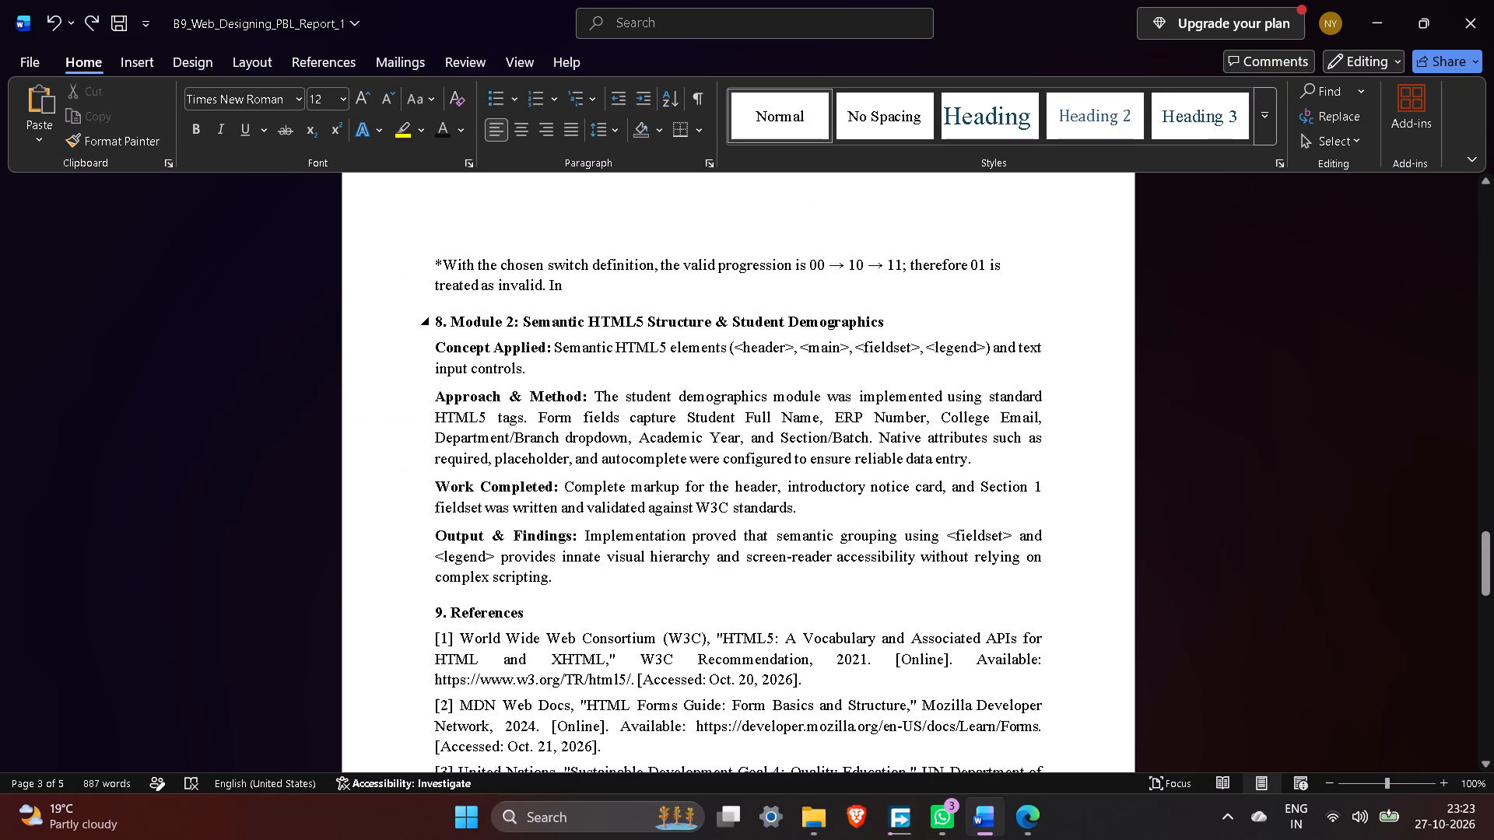
pyautogui.scroll(-1, 694, 332)
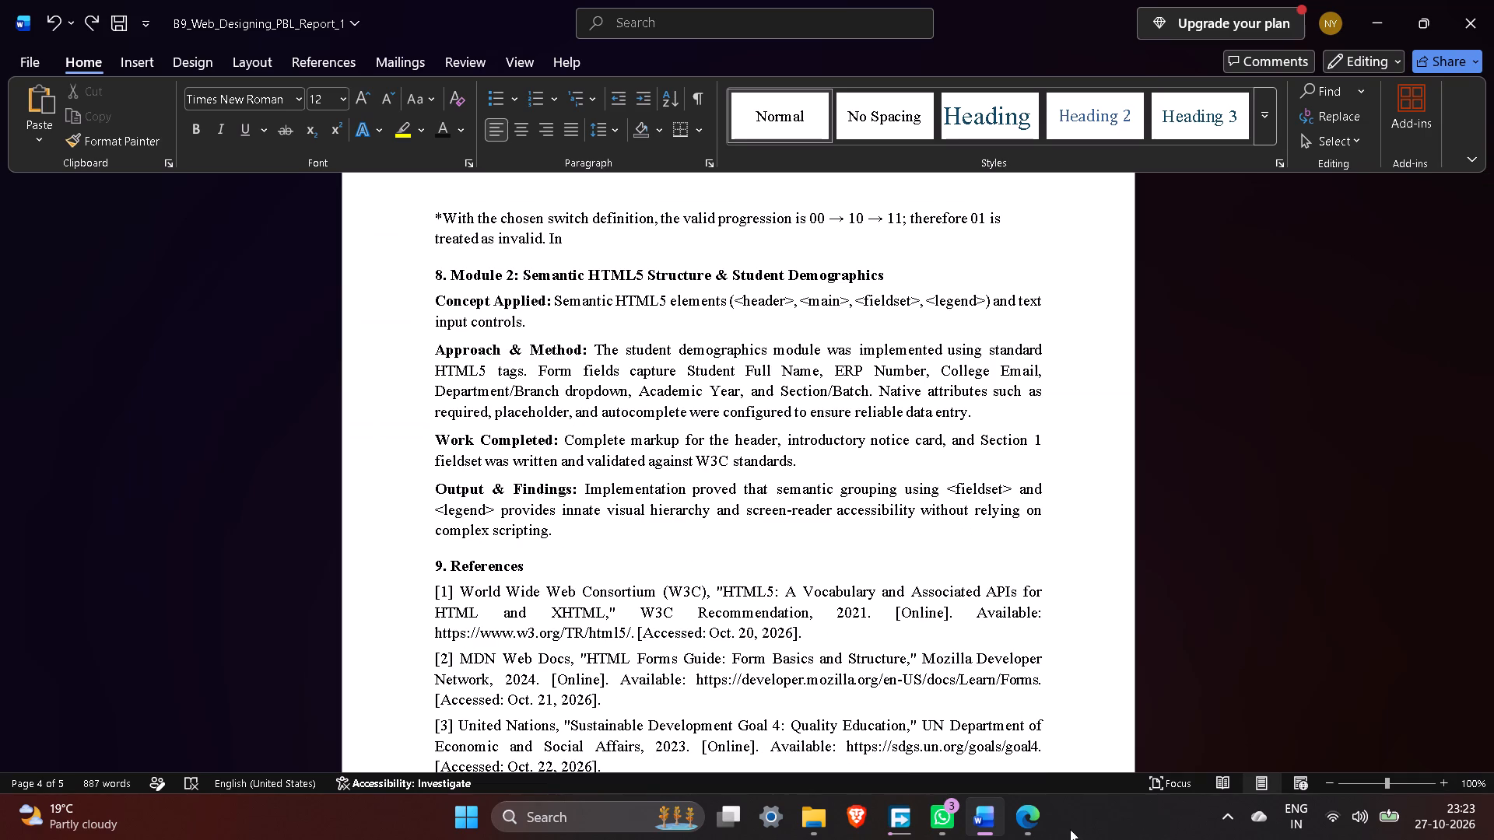
# Compare the section order and numbering around Module 1 in the IOT report PDF in Edge with the Word report.
pyautogui.click(1033, 811)
pyautogui.scroll(-1, 850, 396)
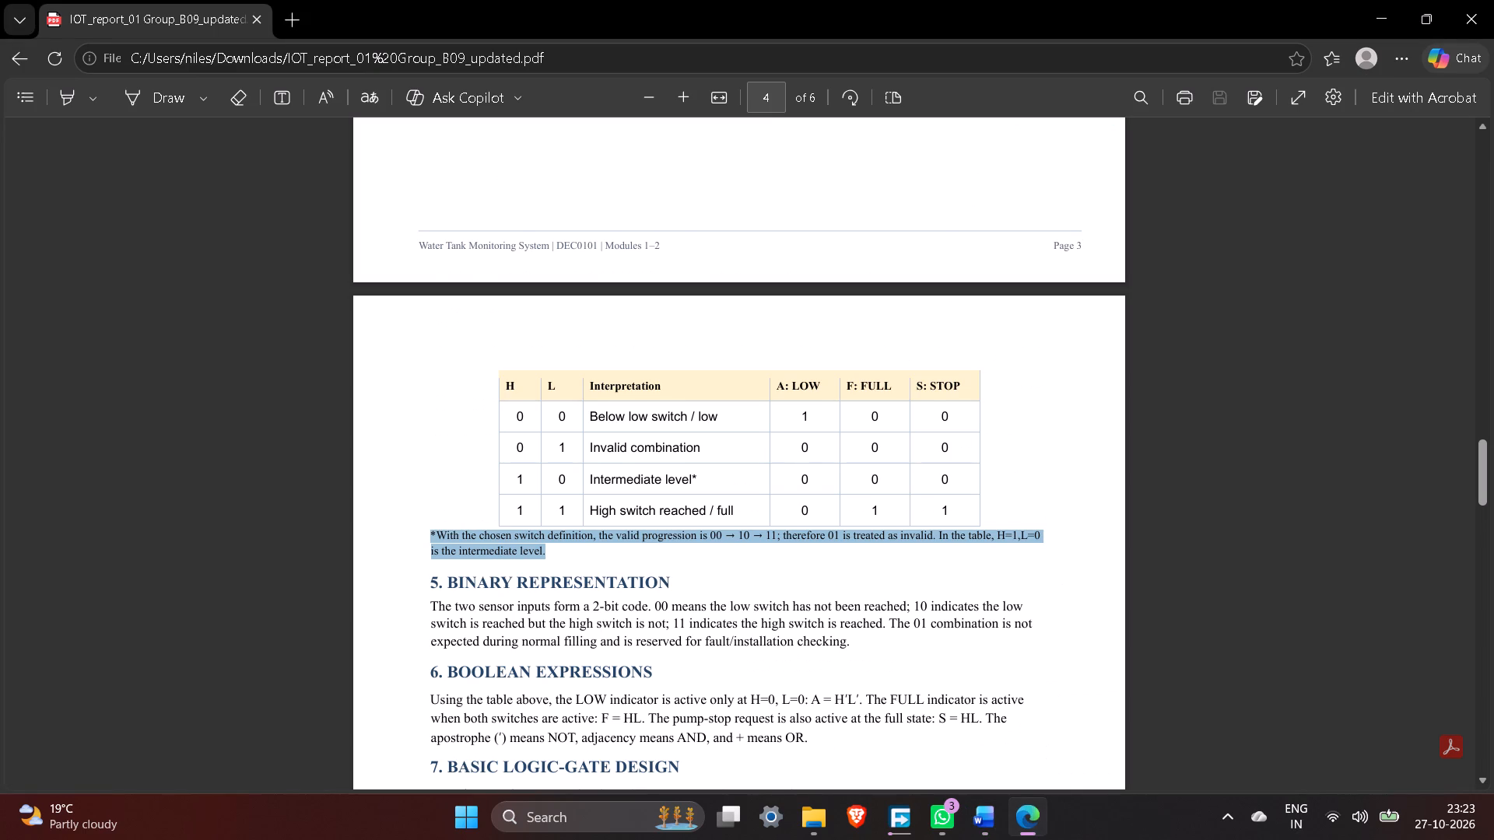
pyautogui.scroll(-1, 850, 396)
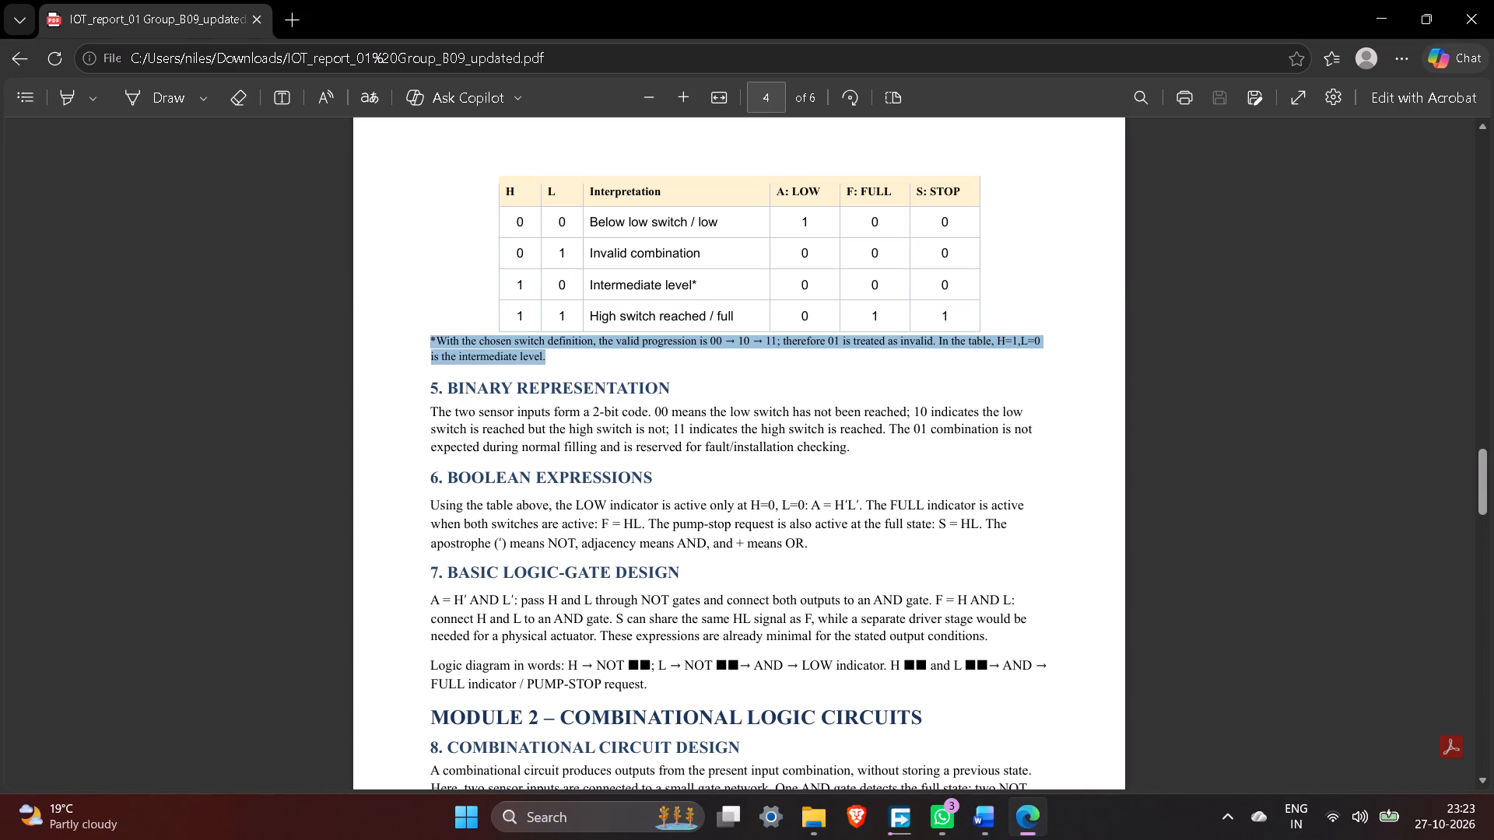
pyautogui.click(855, 452)
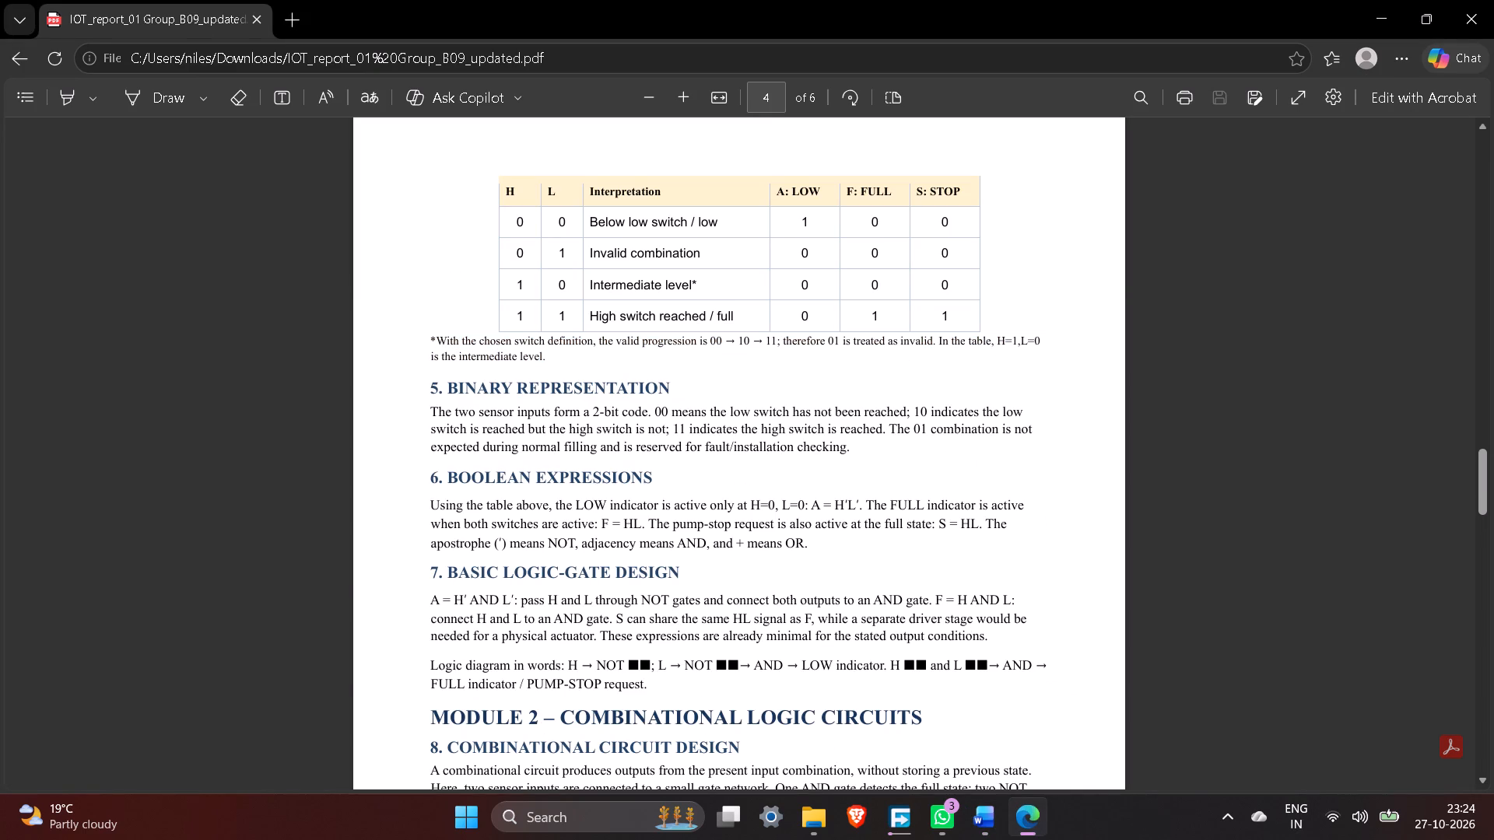
pyautogui.scroll(9, 854, 446)
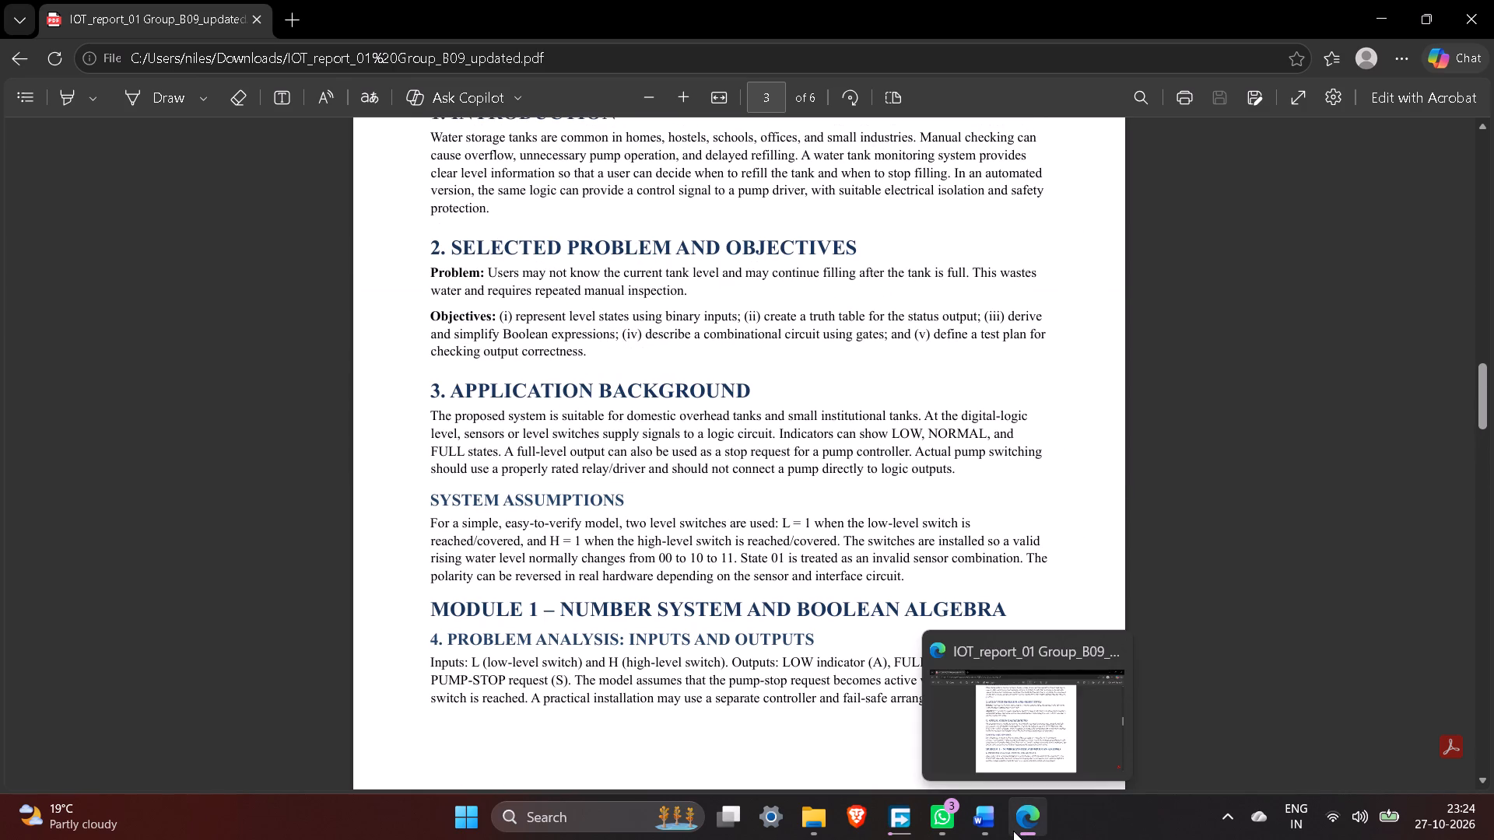
pyautogui.click(991, 826)
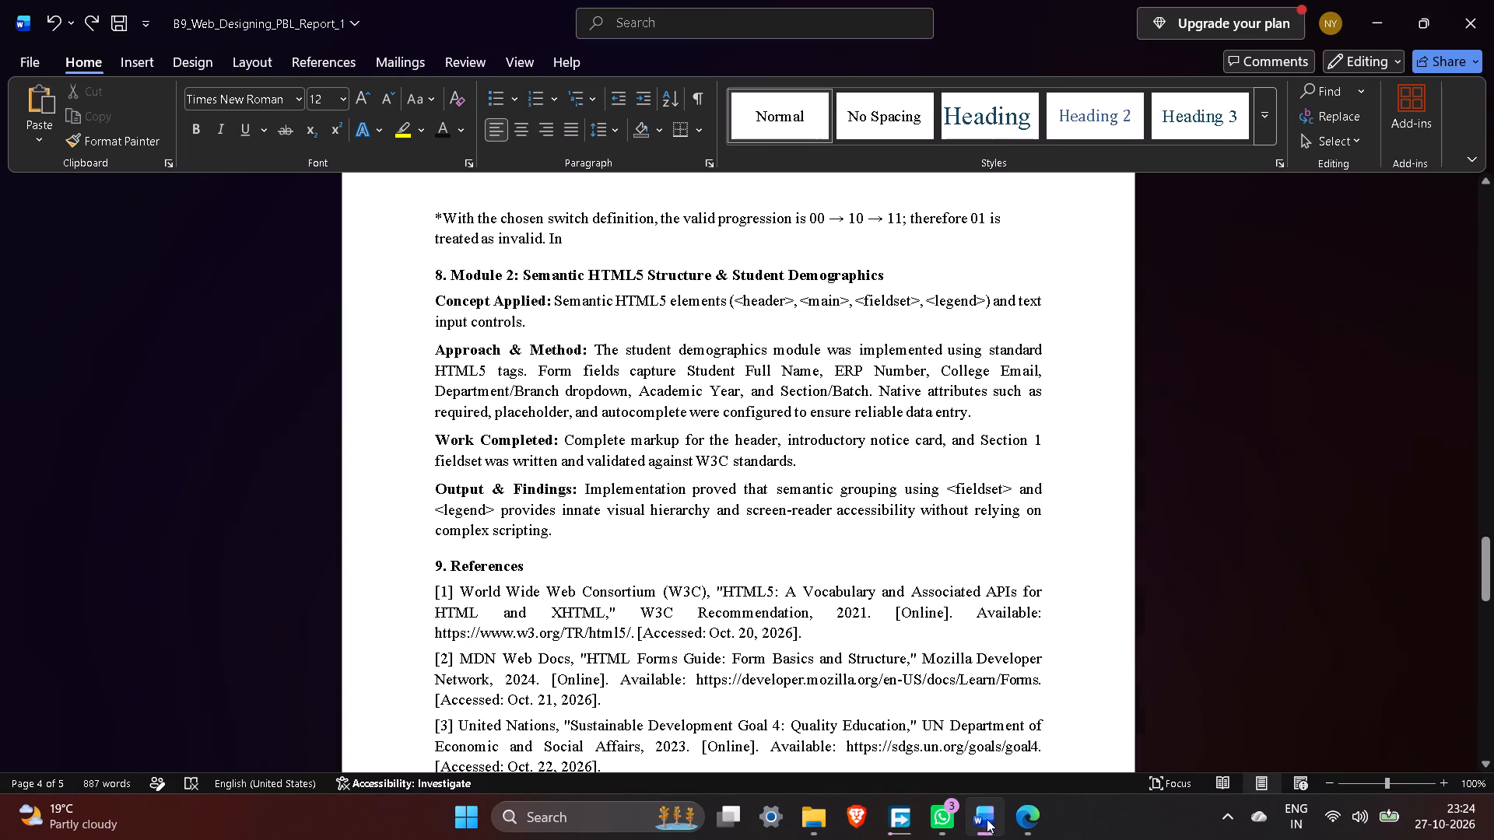
pyautogui.scroll(4, 426, 311)
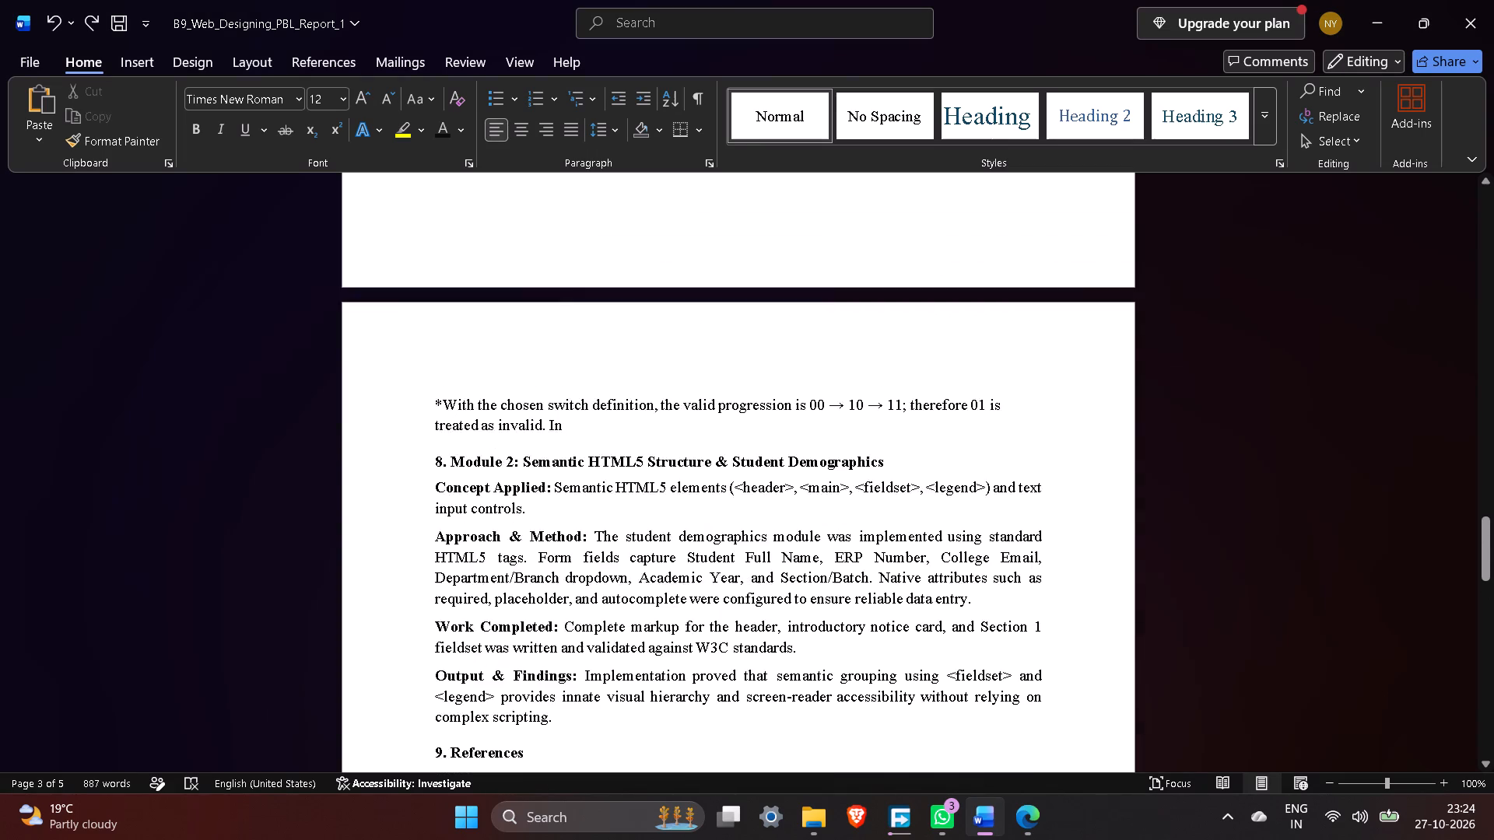
pyautogui.scroll(10, 415, 305)
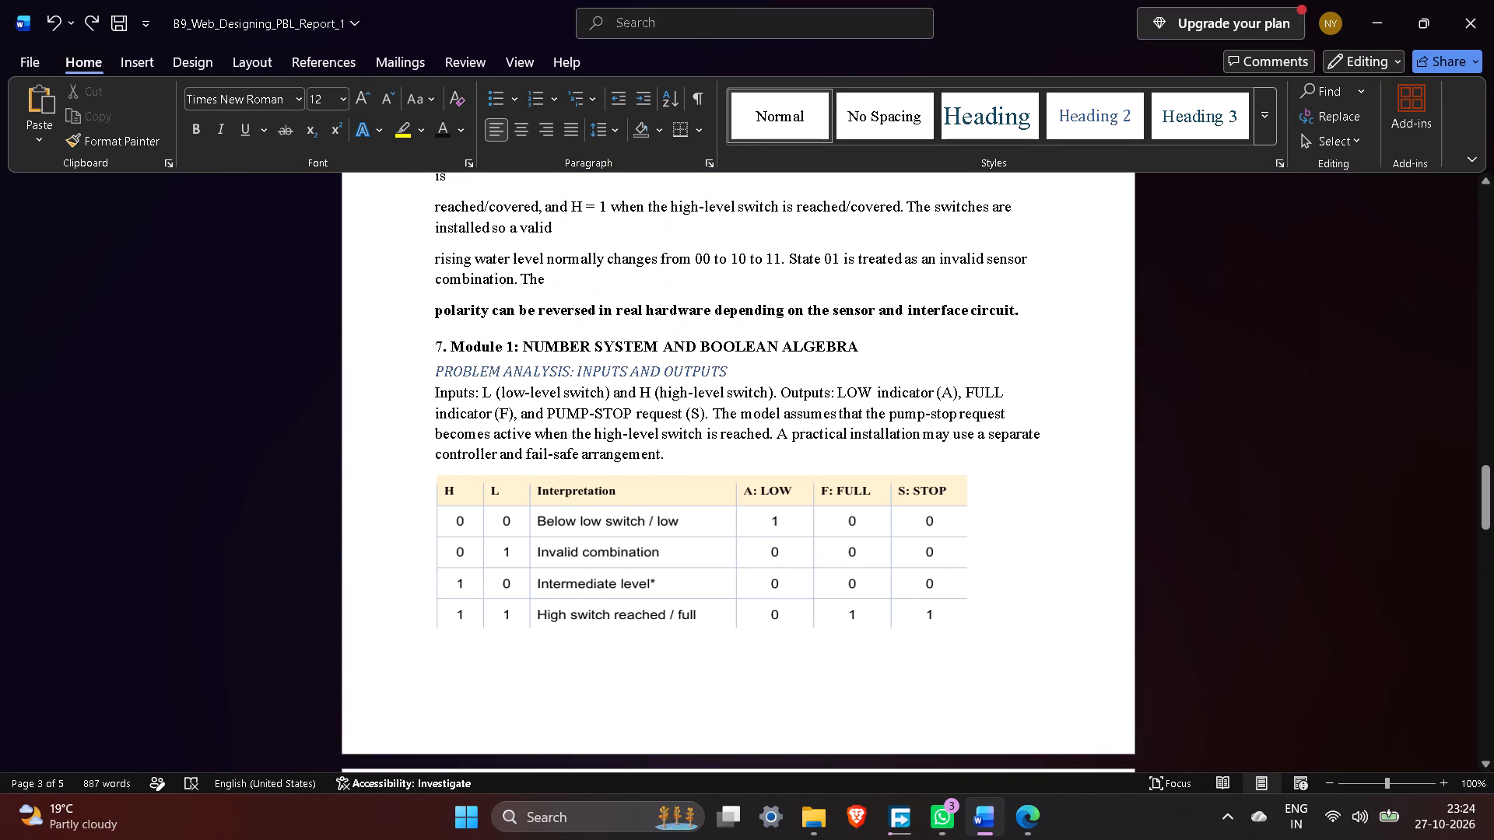
pyautogui.scroll(1, 415, 305)
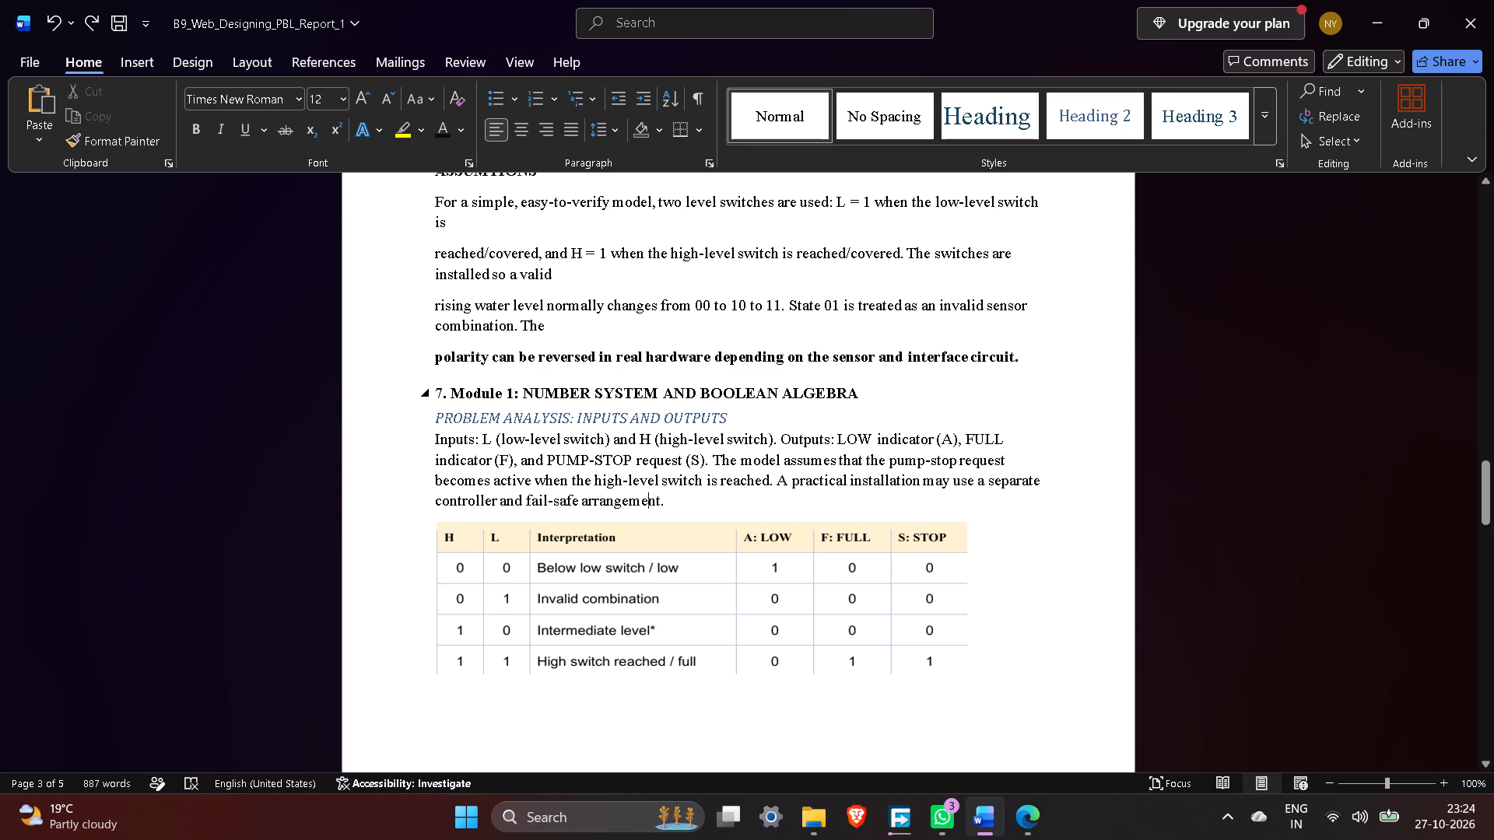
pyautogui.scroll(-2, 469, 389)
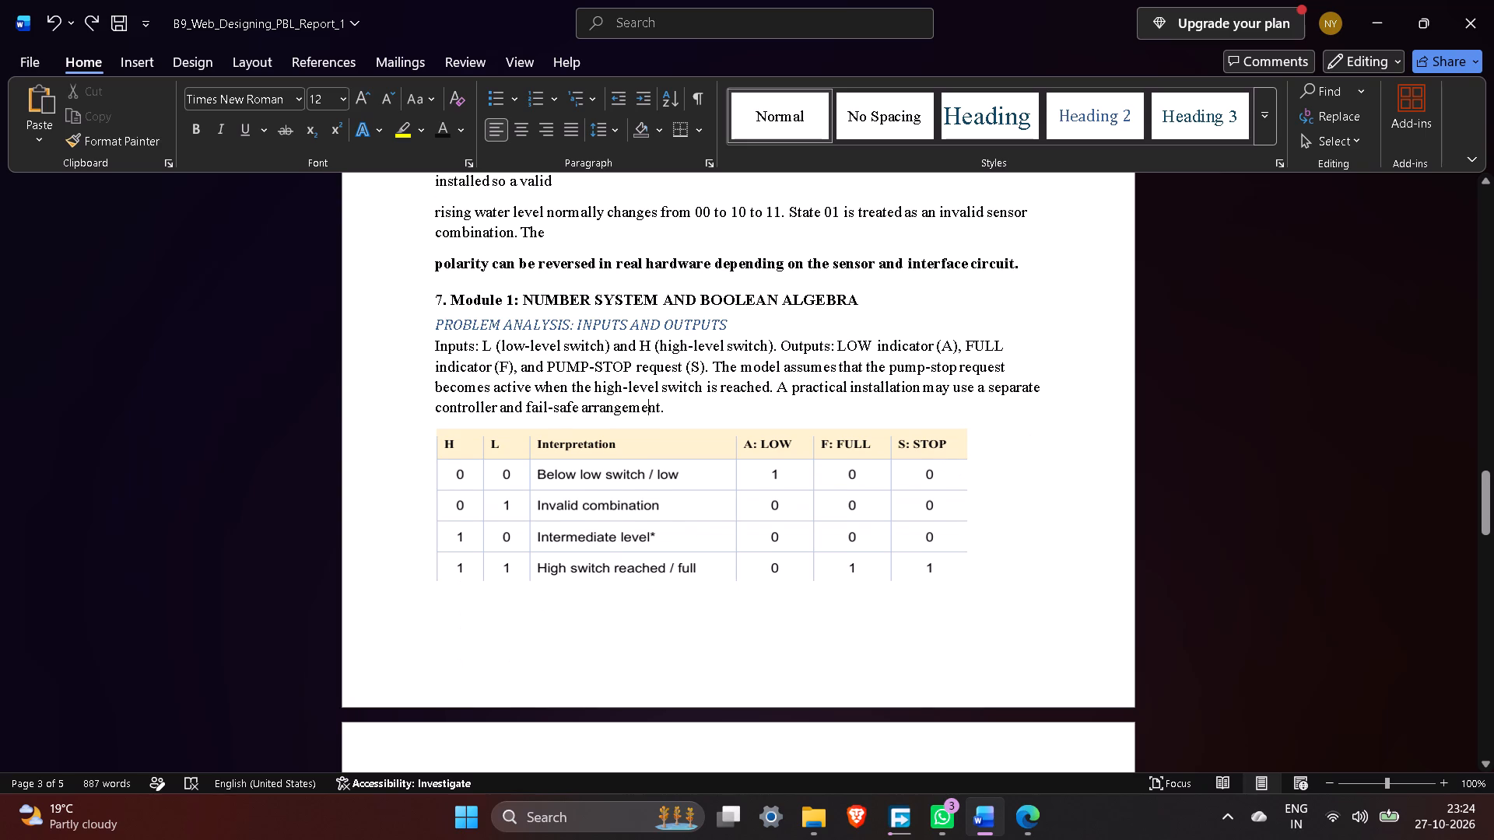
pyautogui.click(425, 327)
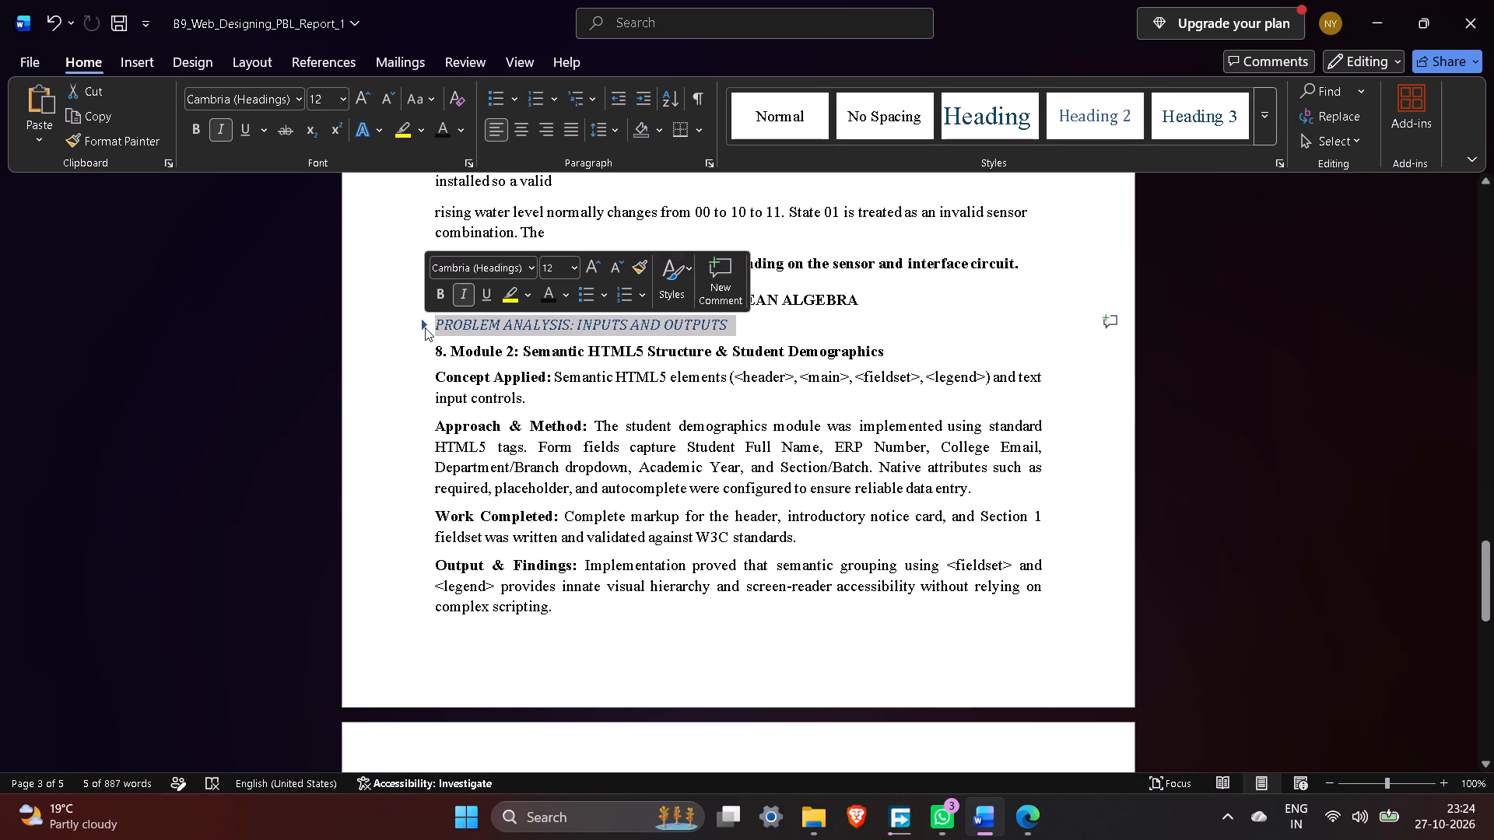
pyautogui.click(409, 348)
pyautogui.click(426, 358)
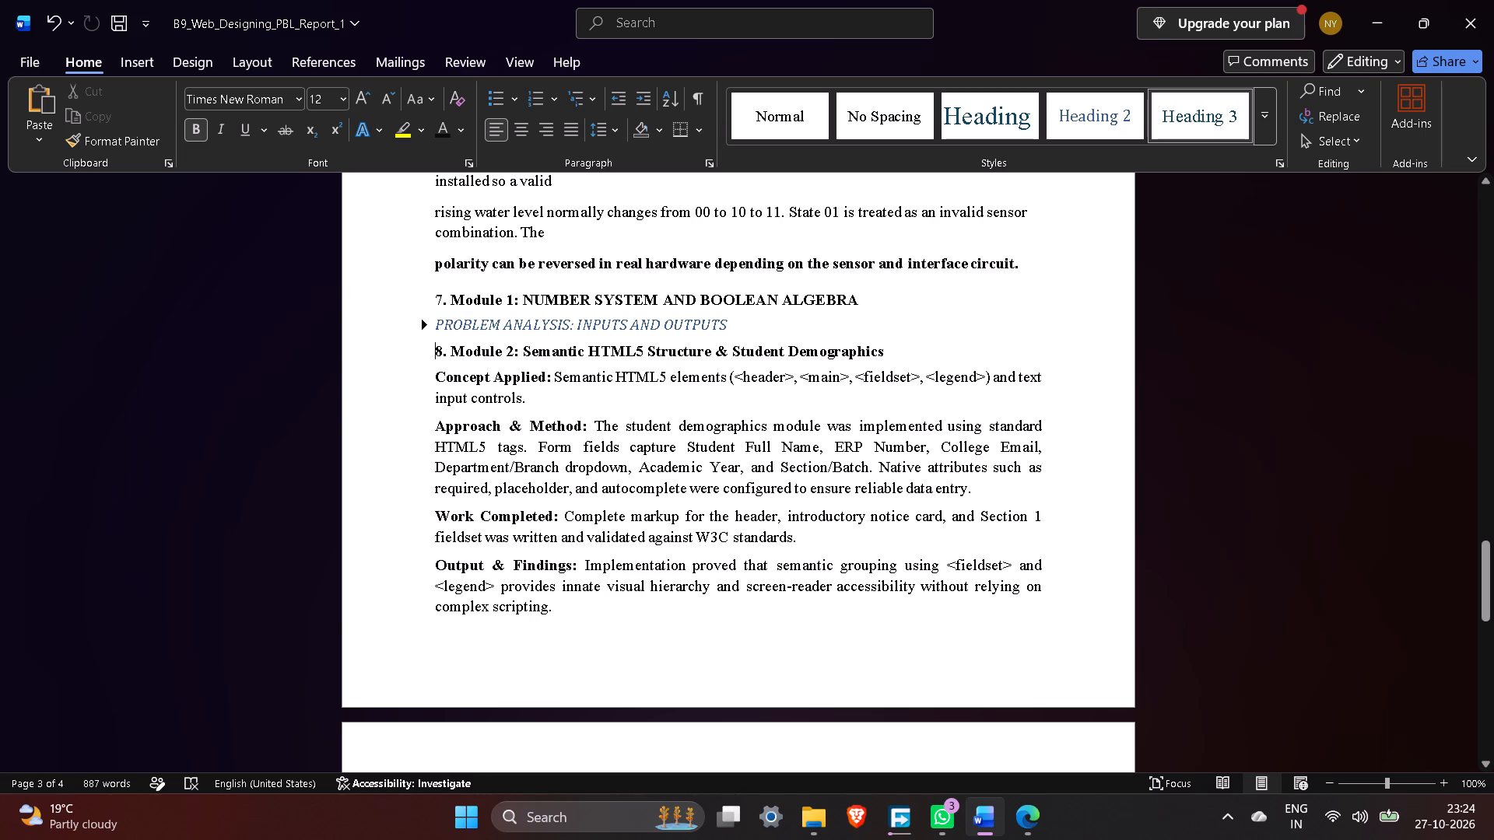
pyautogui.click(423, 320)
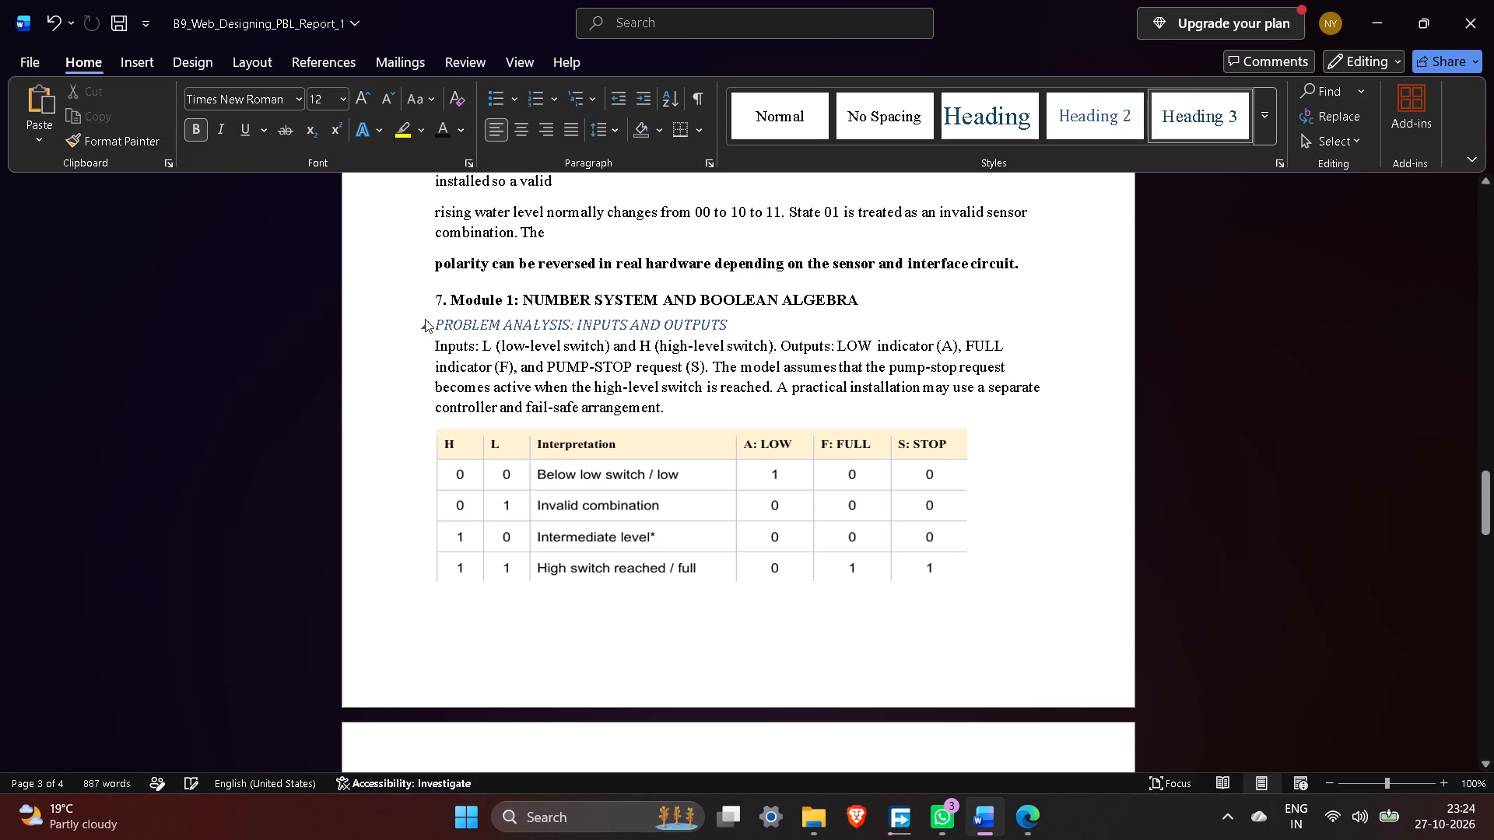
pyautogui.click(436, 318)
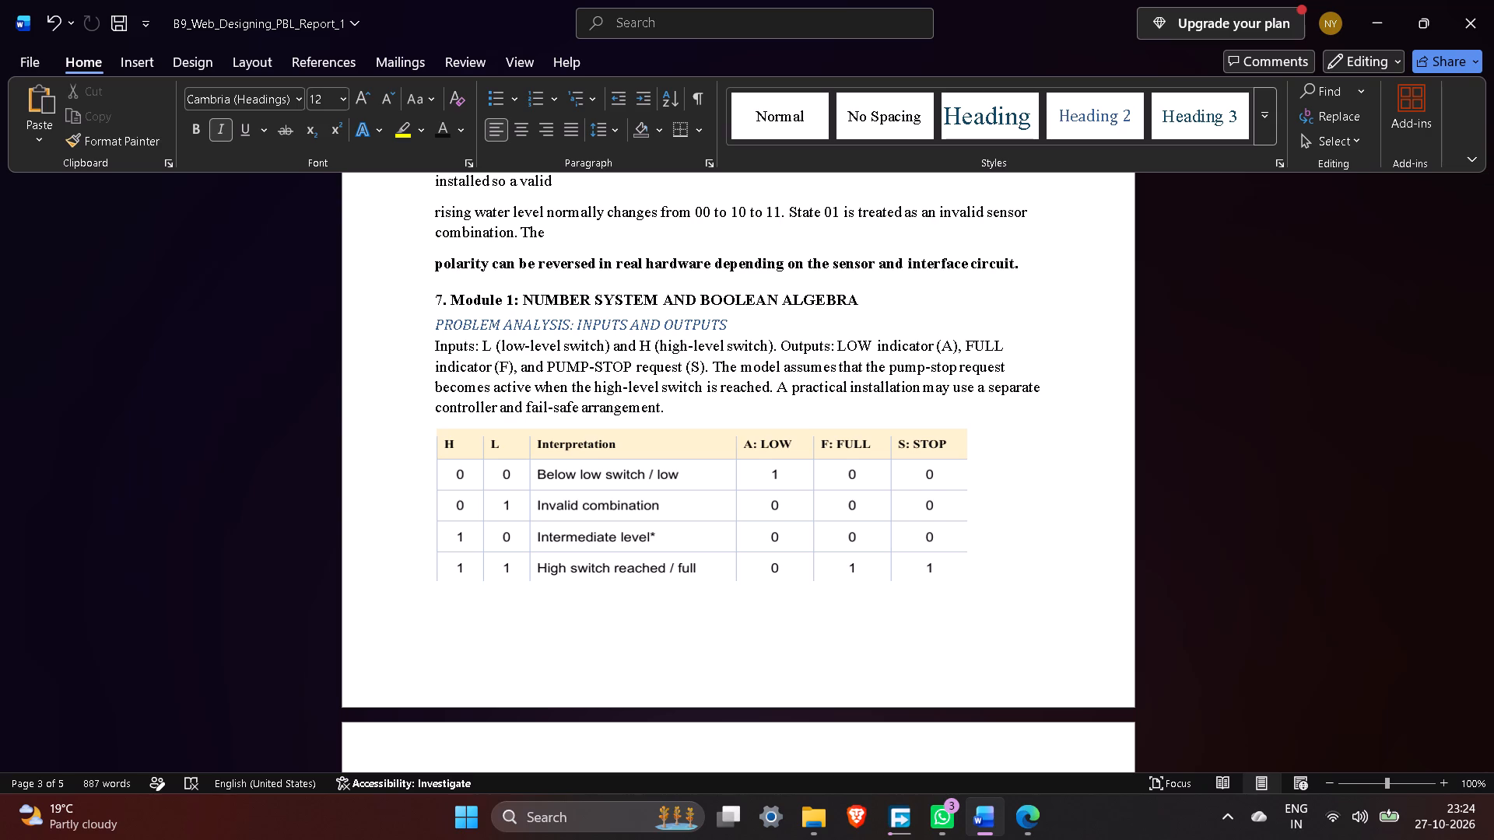
# Remove the number "7." from the "Module 1: NUMBER SYSTEM AND BOOLEAN ALGEBRA" heading.
pyautogui.scroll(4, 682, 375)
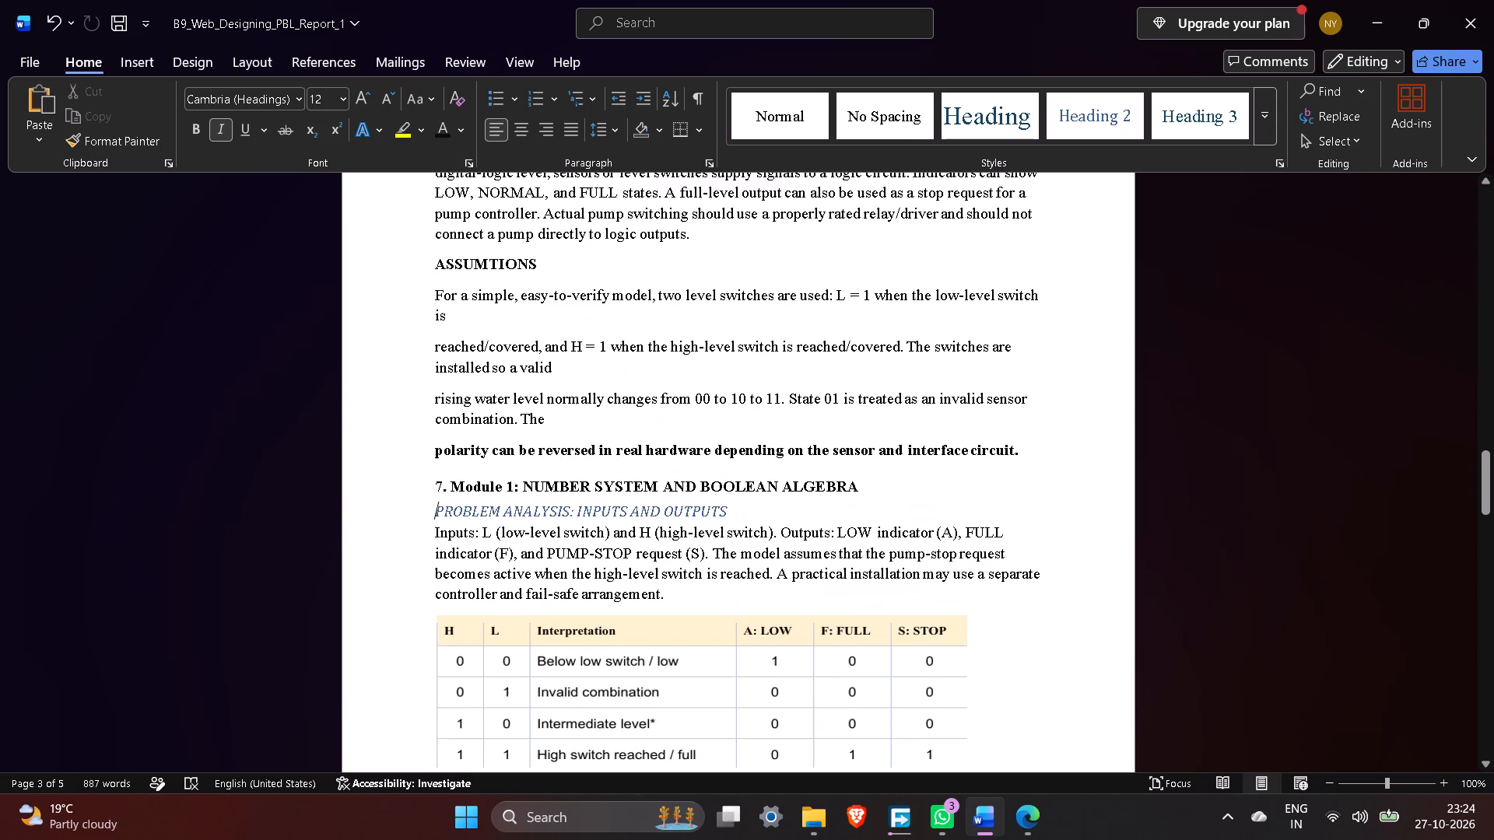
pyautogui.scroll(9, 682, 375)
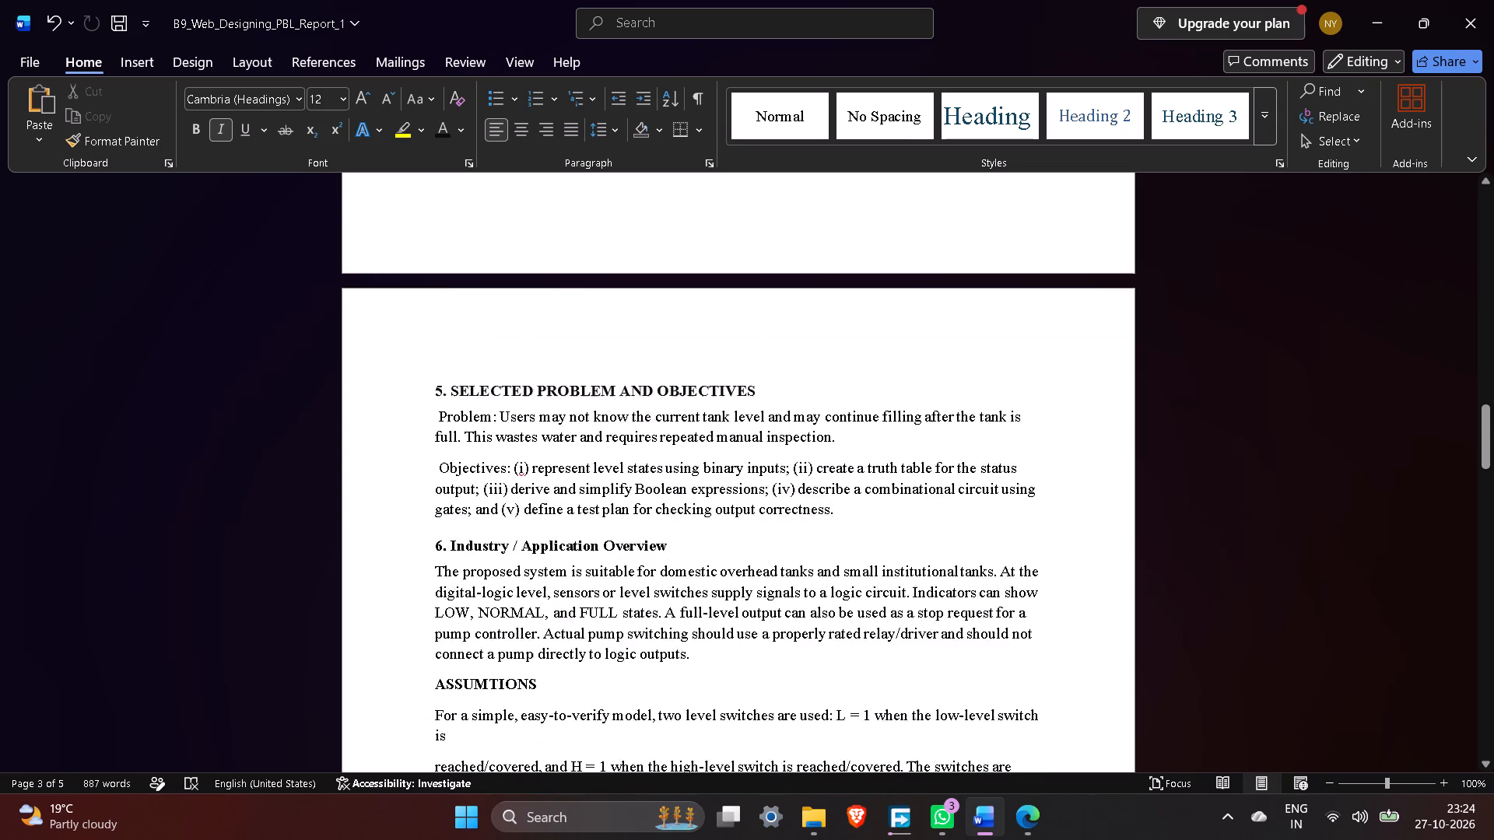
pyautogui.scroll(9, 682, 375)
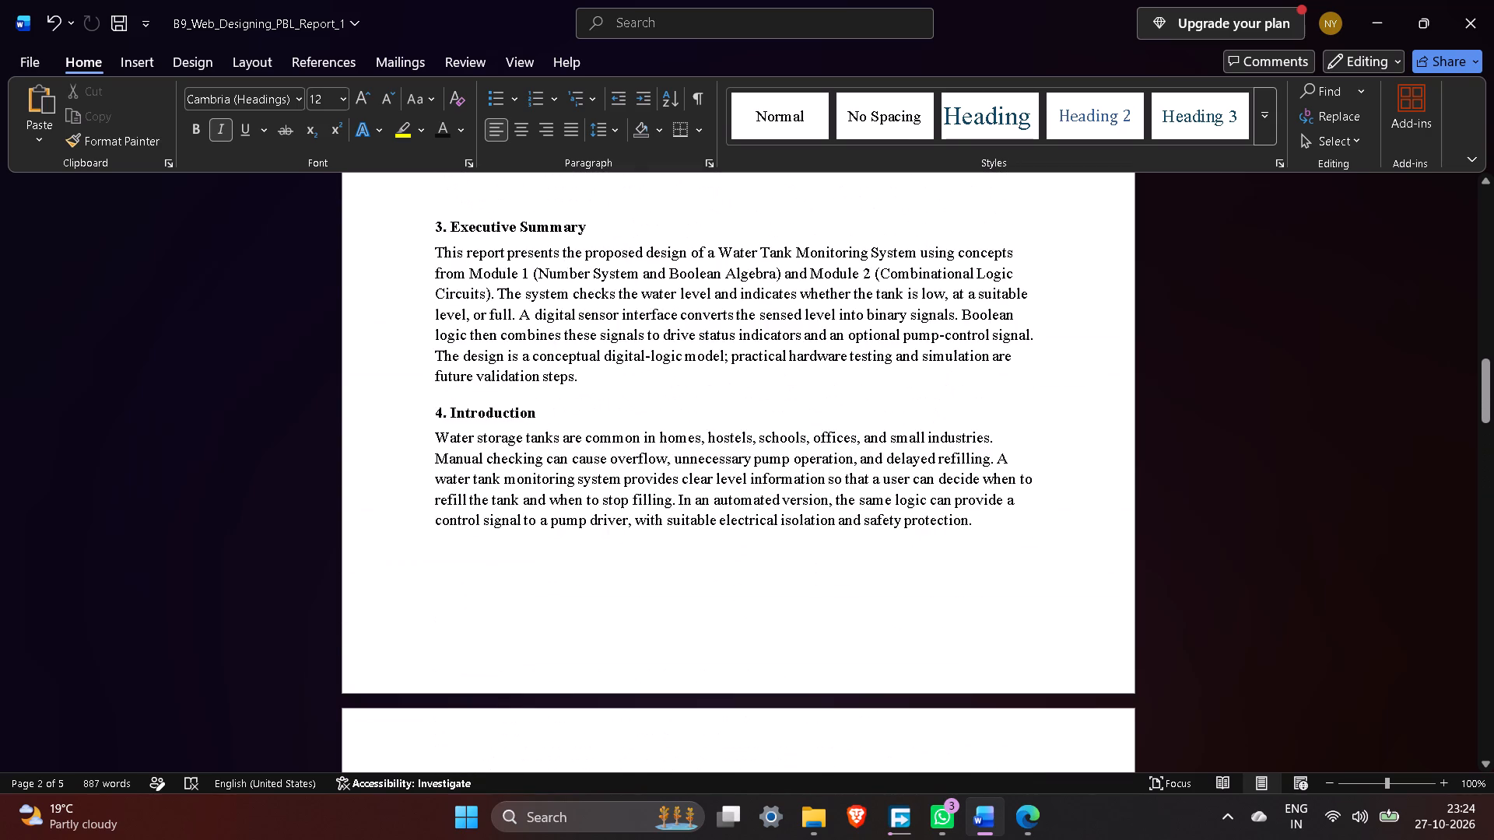
pyautogui.scroll(-19, 682, 375)
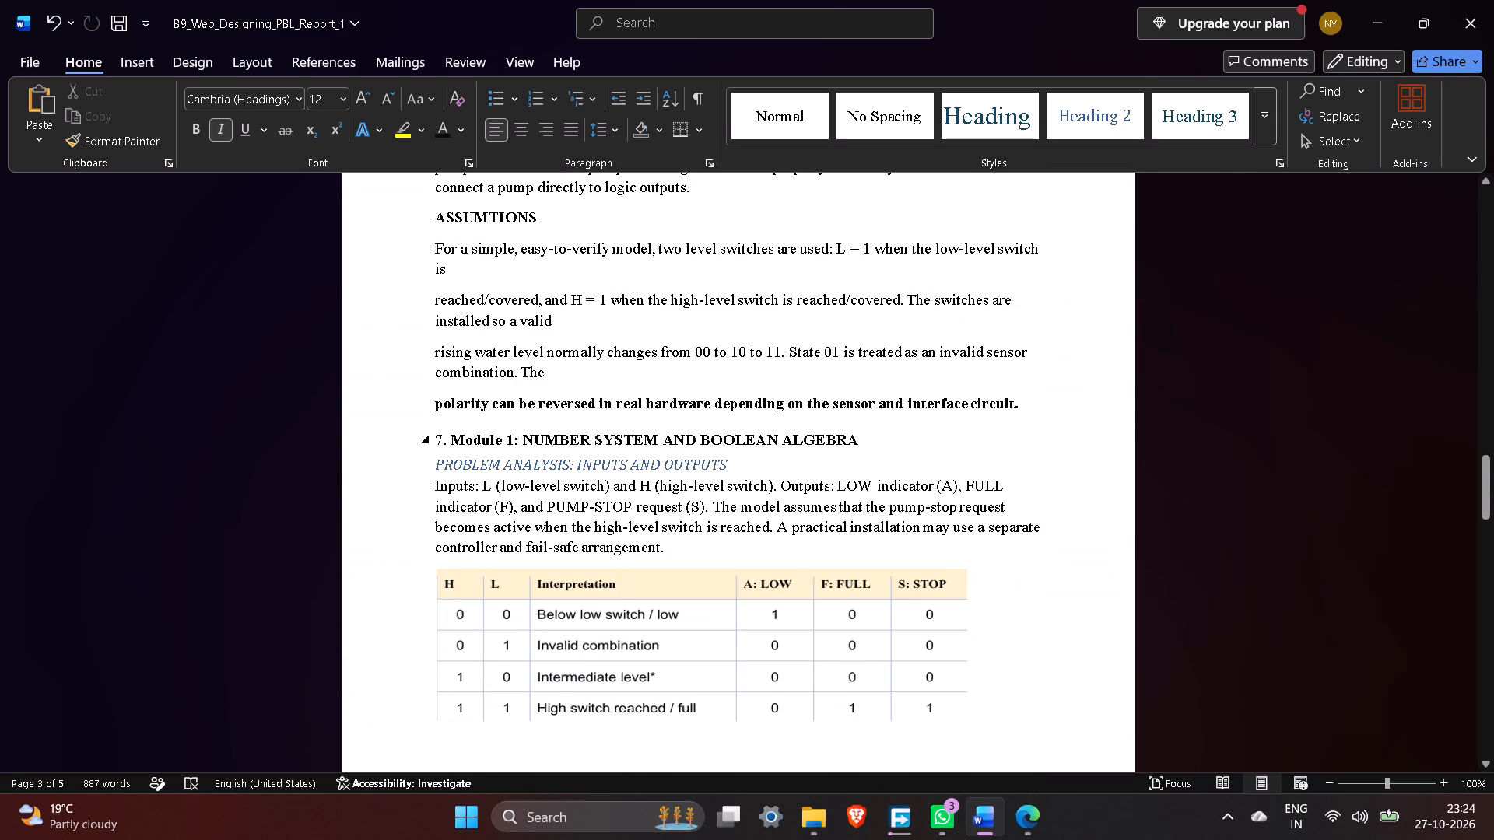
pyautogui.click(442, 438)
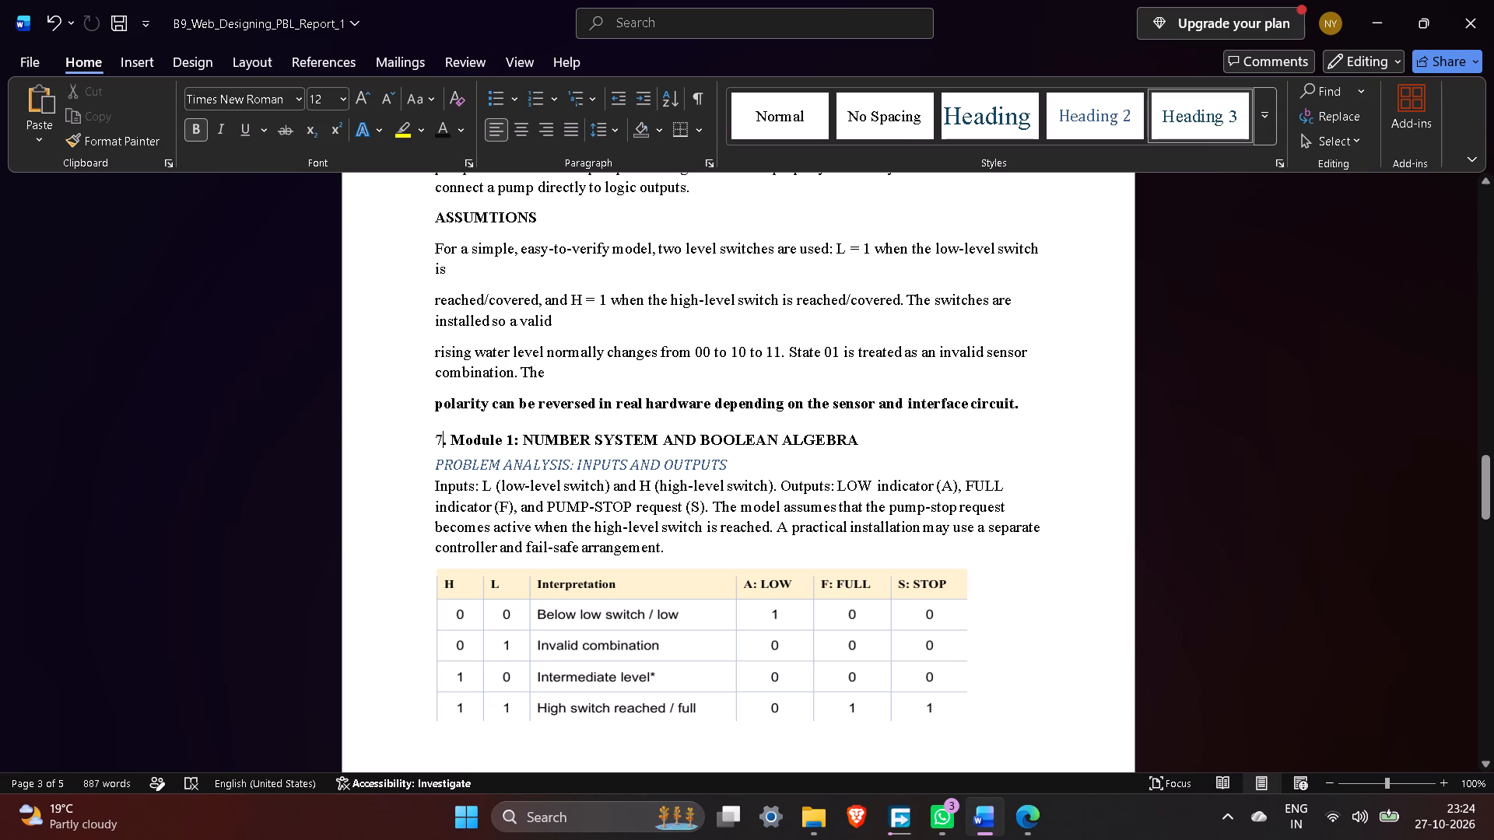
pyautogui.press('BackSpace')
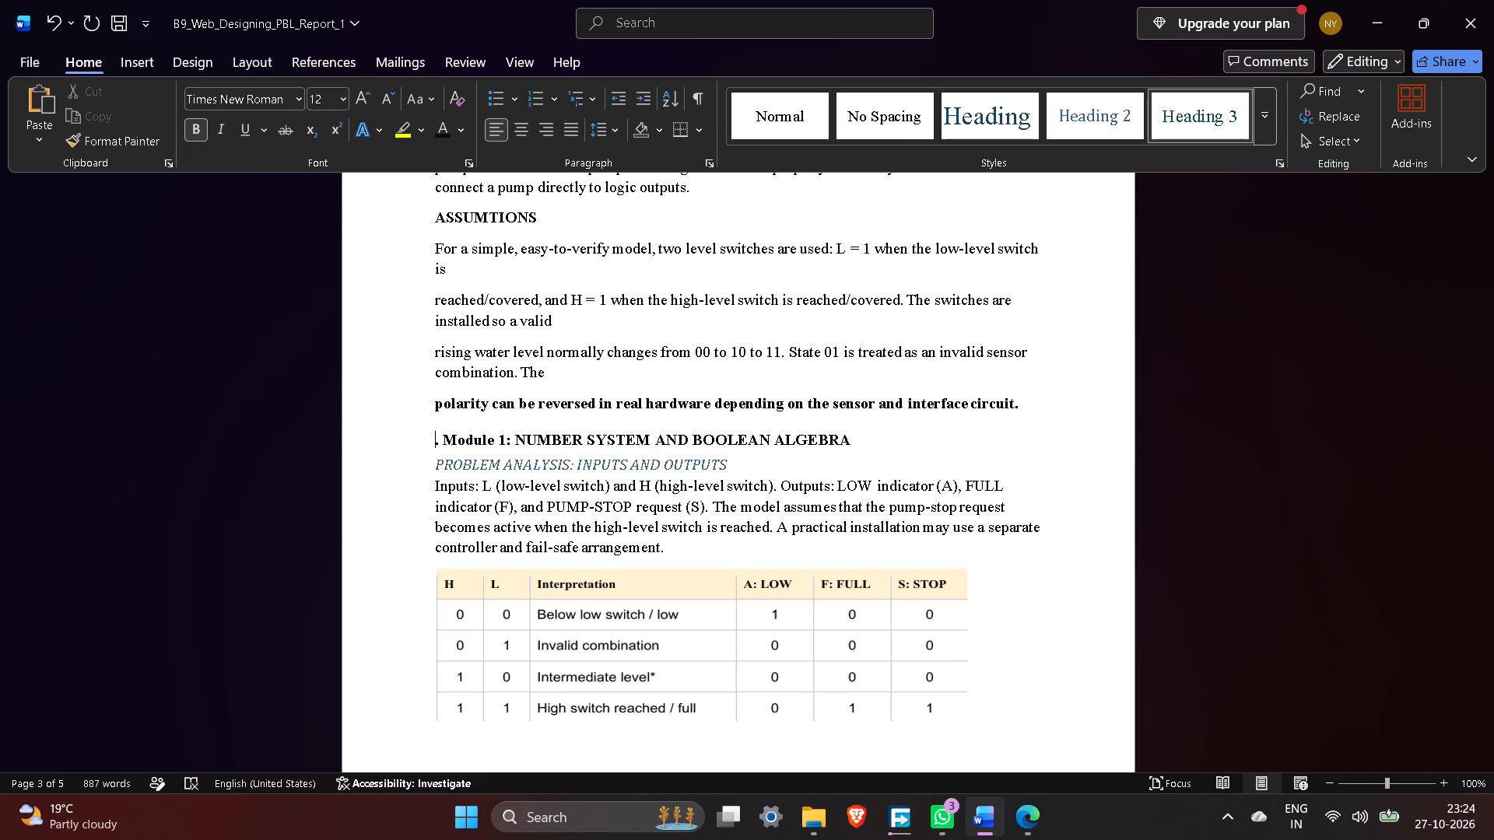
pyautogui.click(437, 438)
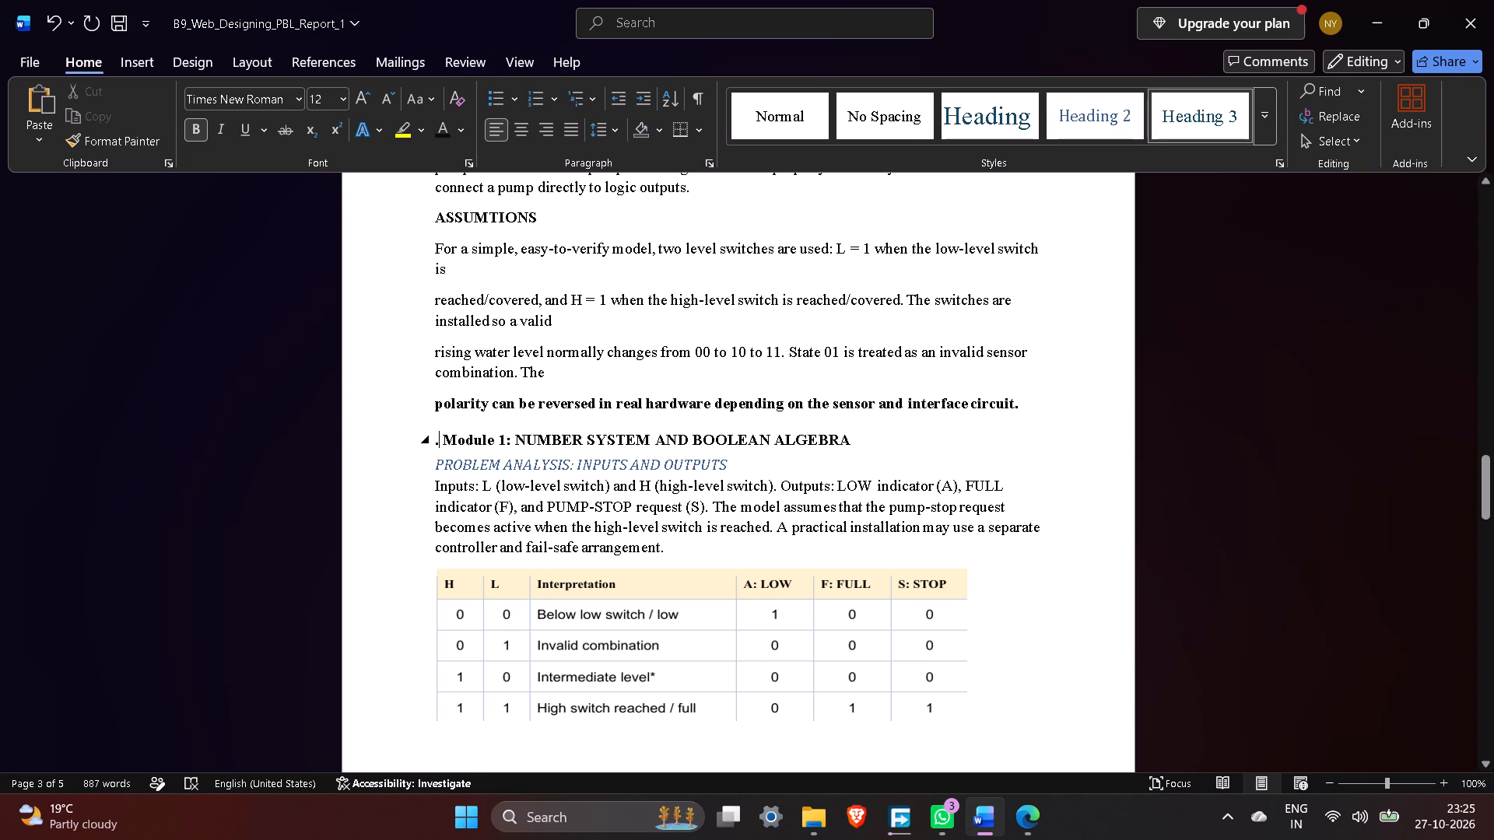
pyautogui.press('BackSpace')
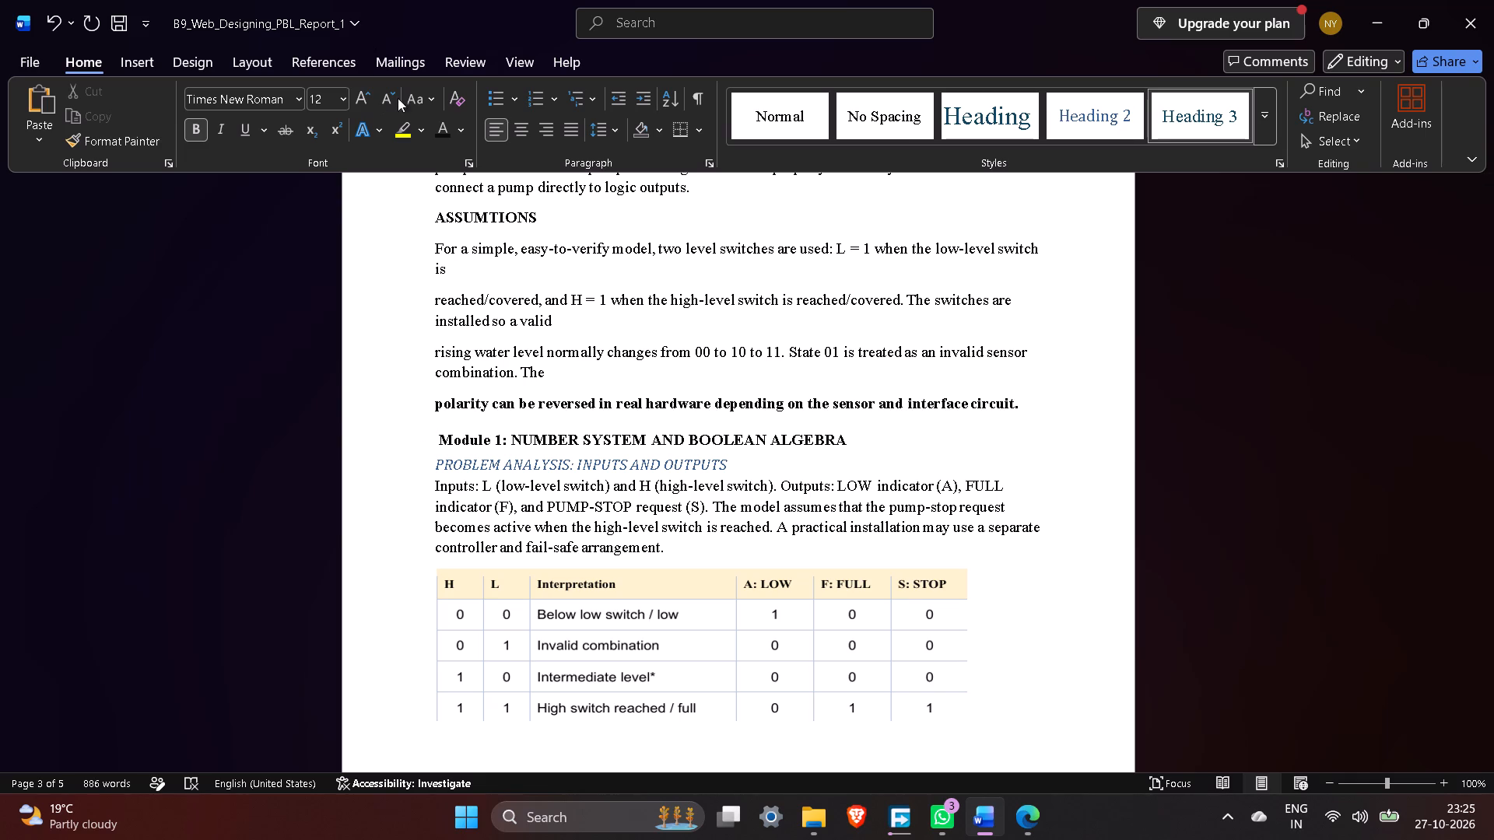
# Insert "7." in front of the "PROBLEM ANALYSIS: INPUTS AND OUTPUTS" subheading.
pyautogui.click(434, 468)
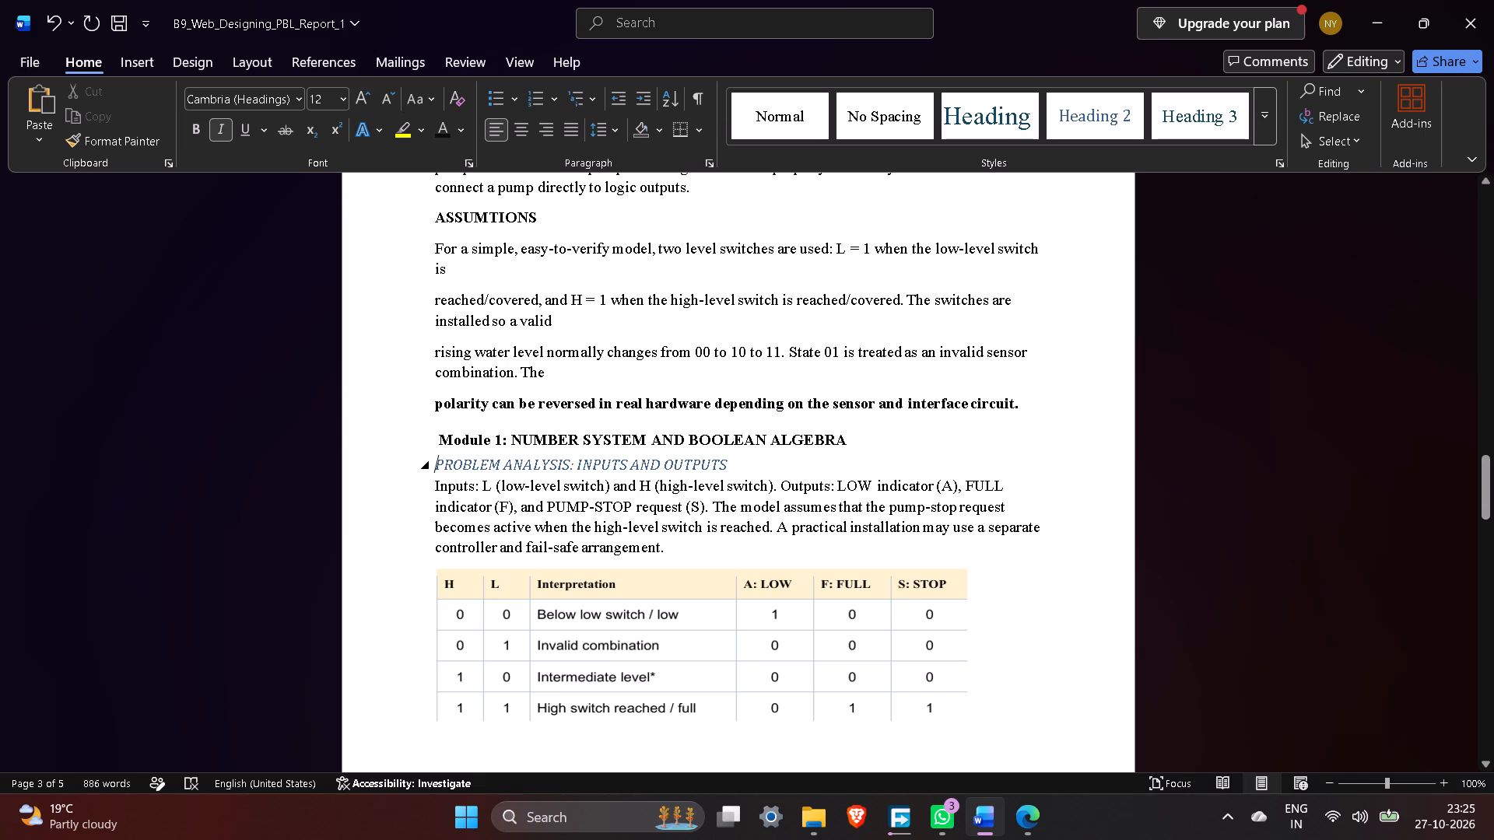
pyautogui.press('7')
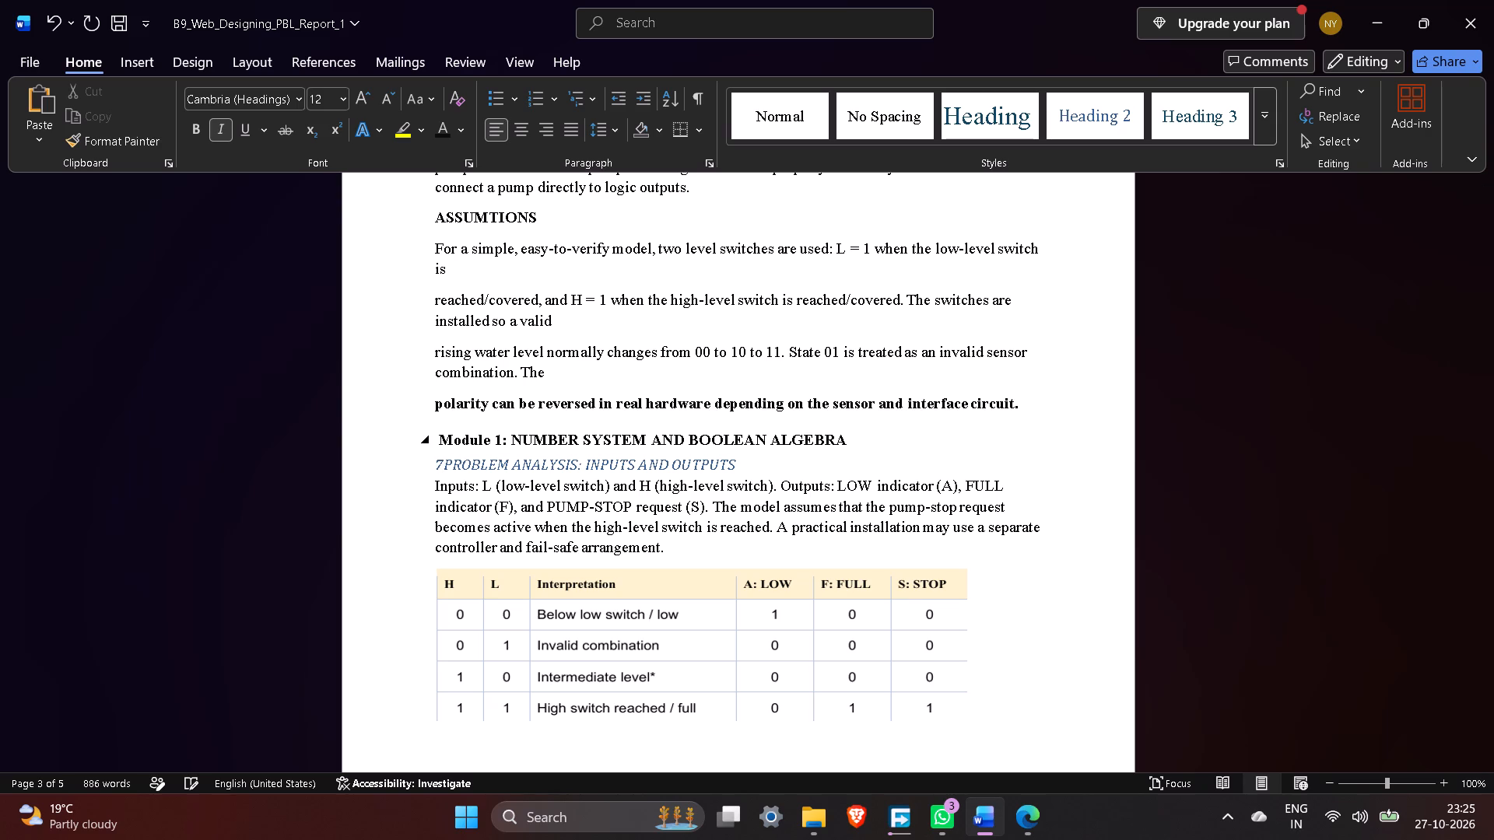
pyautogui.press('.')
# Add a new line "8." below the switch-definition note and apply the Heading 4 style to it.
pyautogui.scroll(-3, 433, 415)
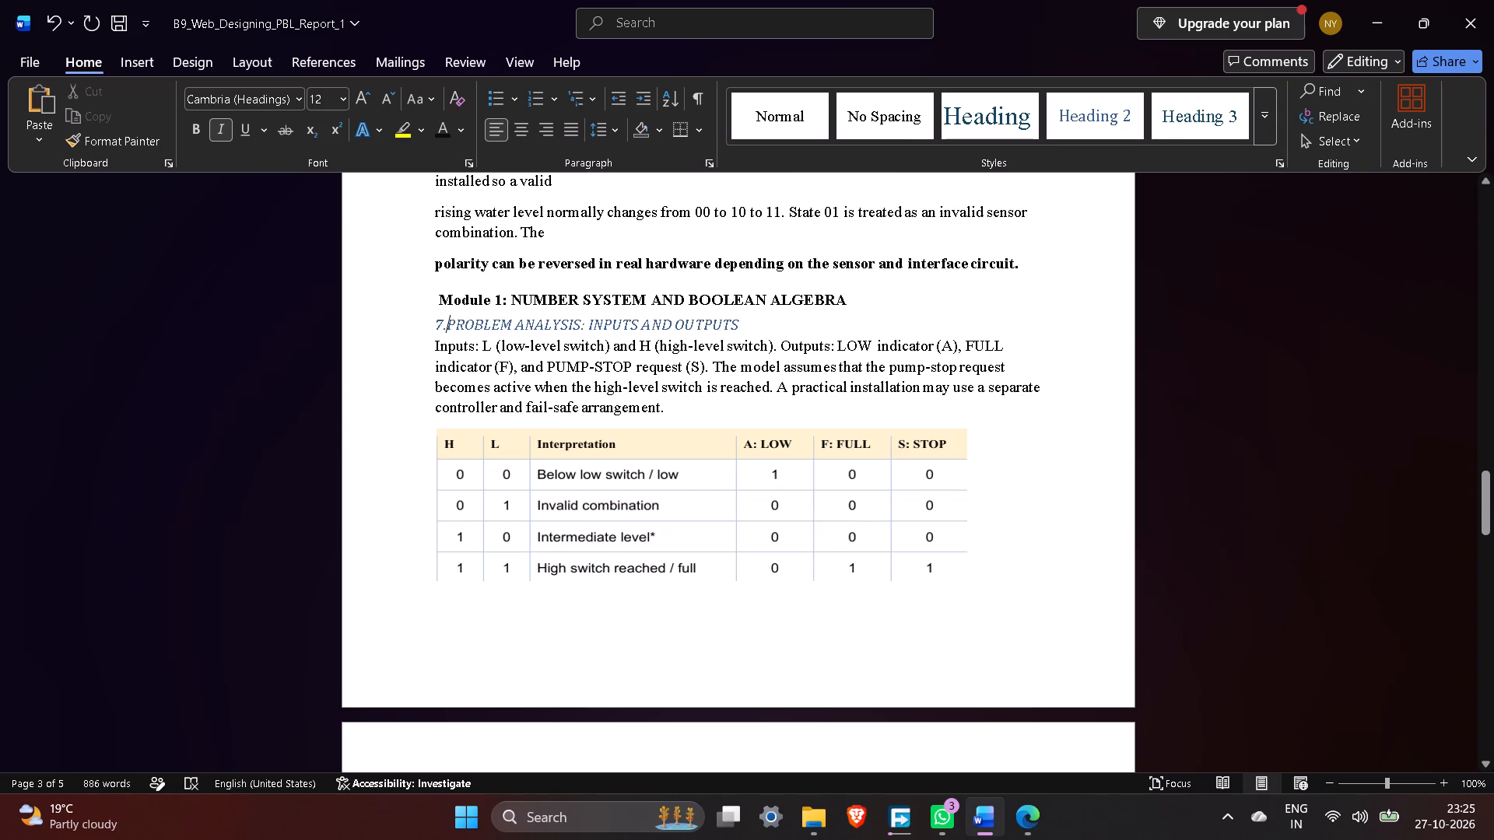
pyautogui.scroll(-6, 448, 416)
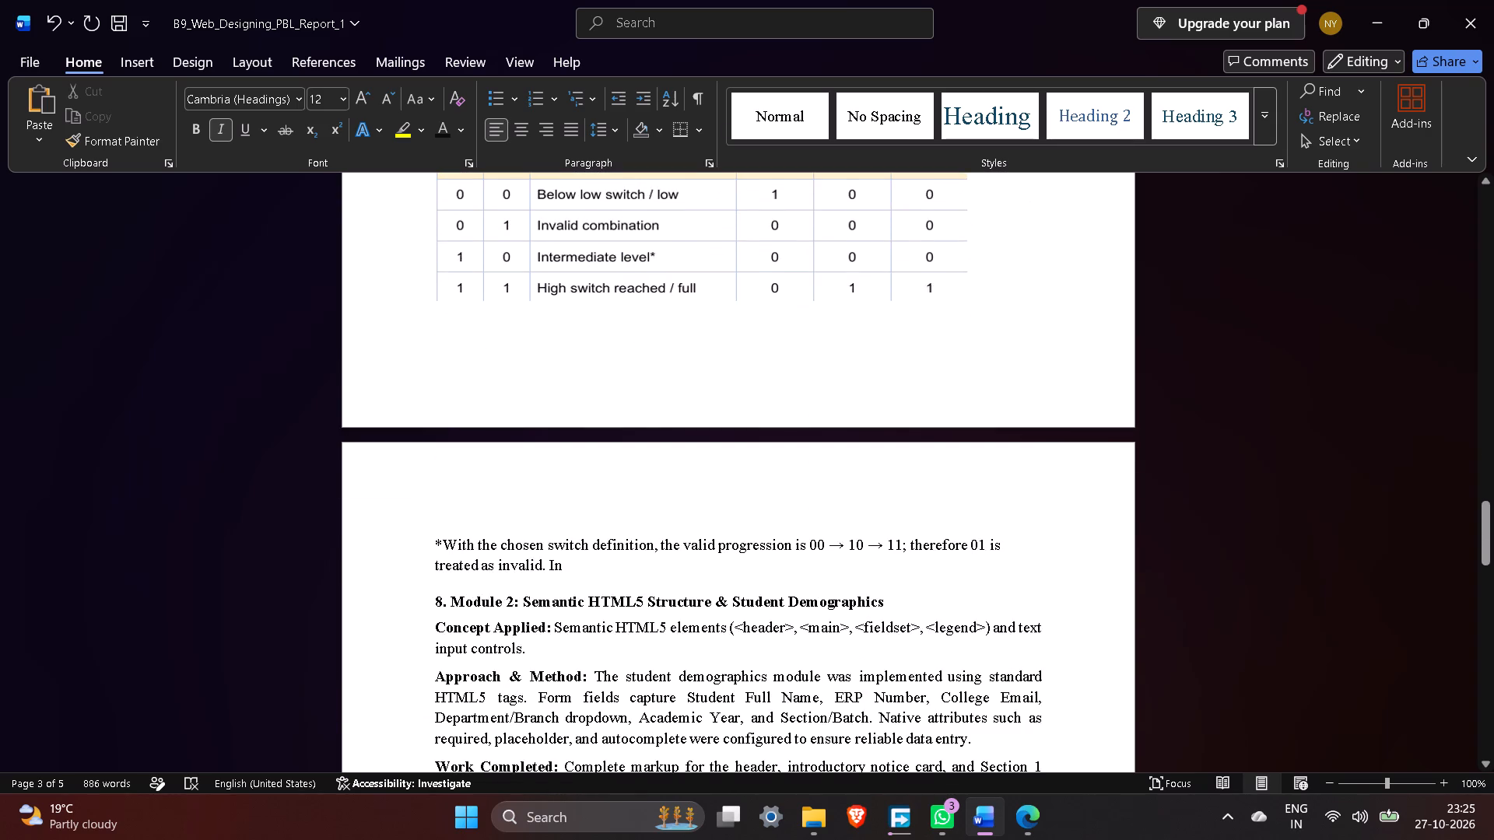
pyautogui.scroll(-2, 549, 456)
pyautogui.click(587, 472)
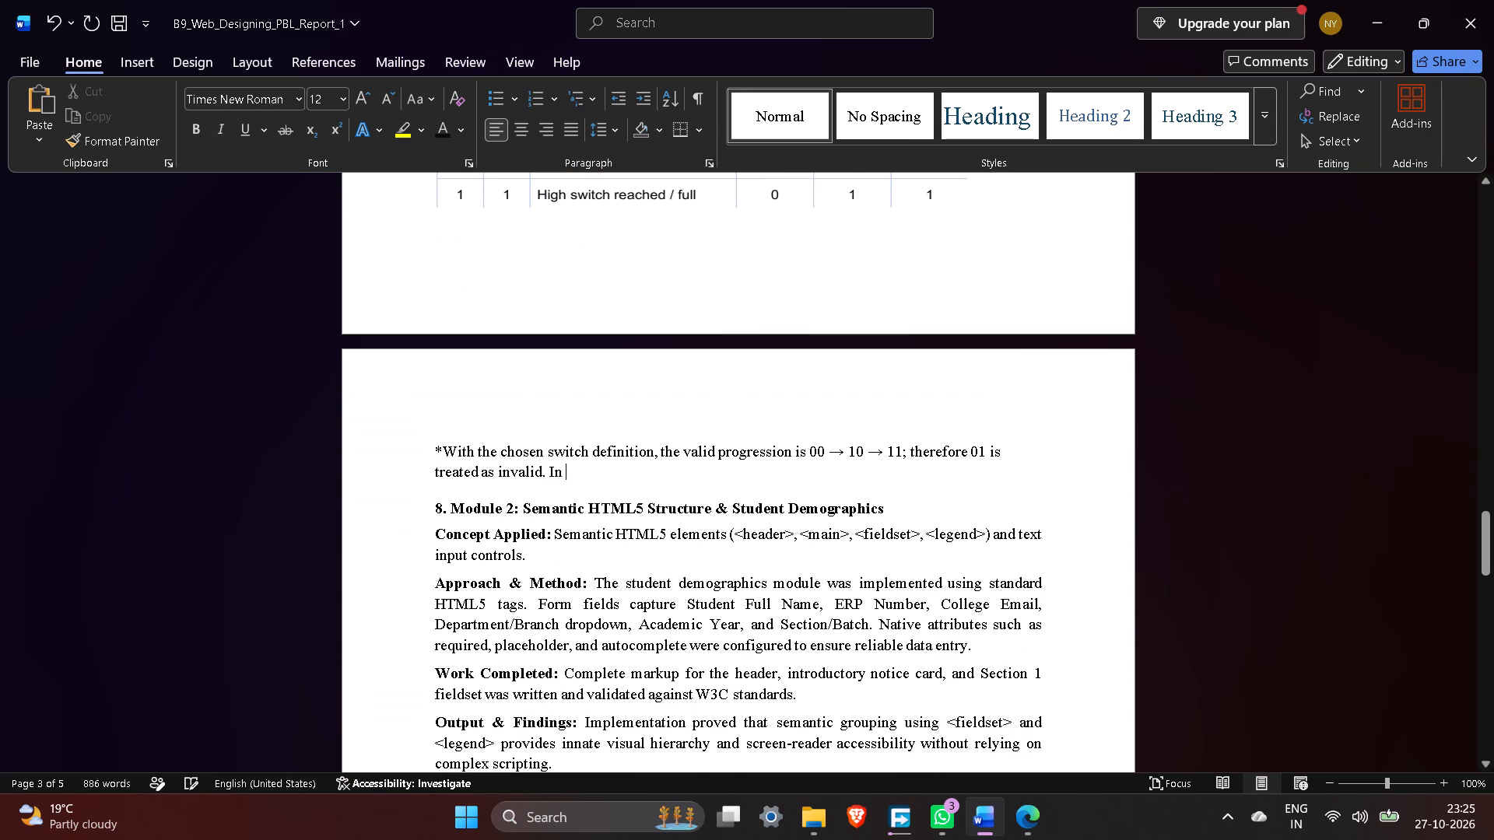
pyautogui.press('Return')
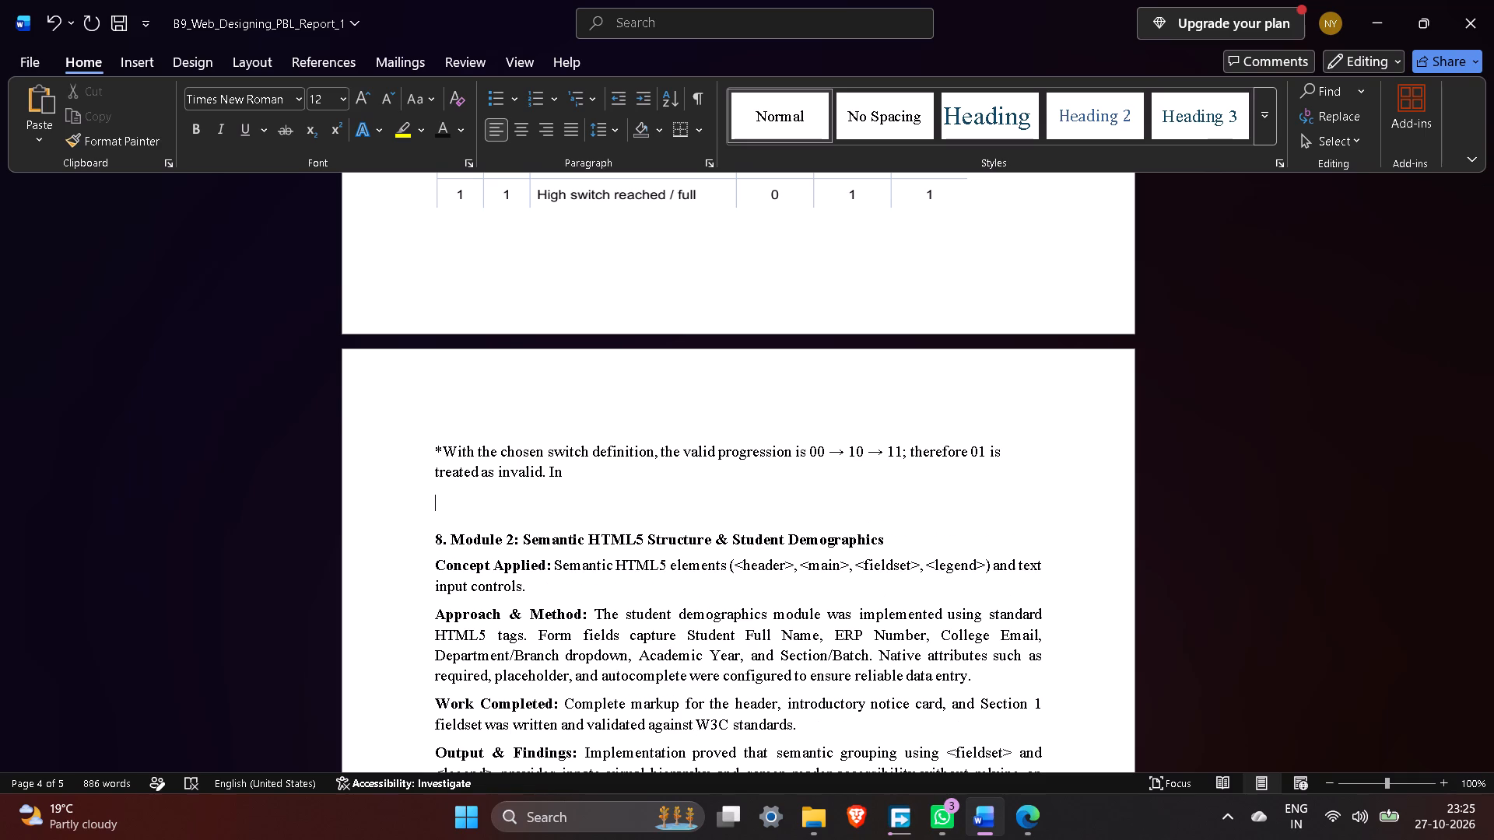
pyautogui.press('8')
pyautogui.press('.')
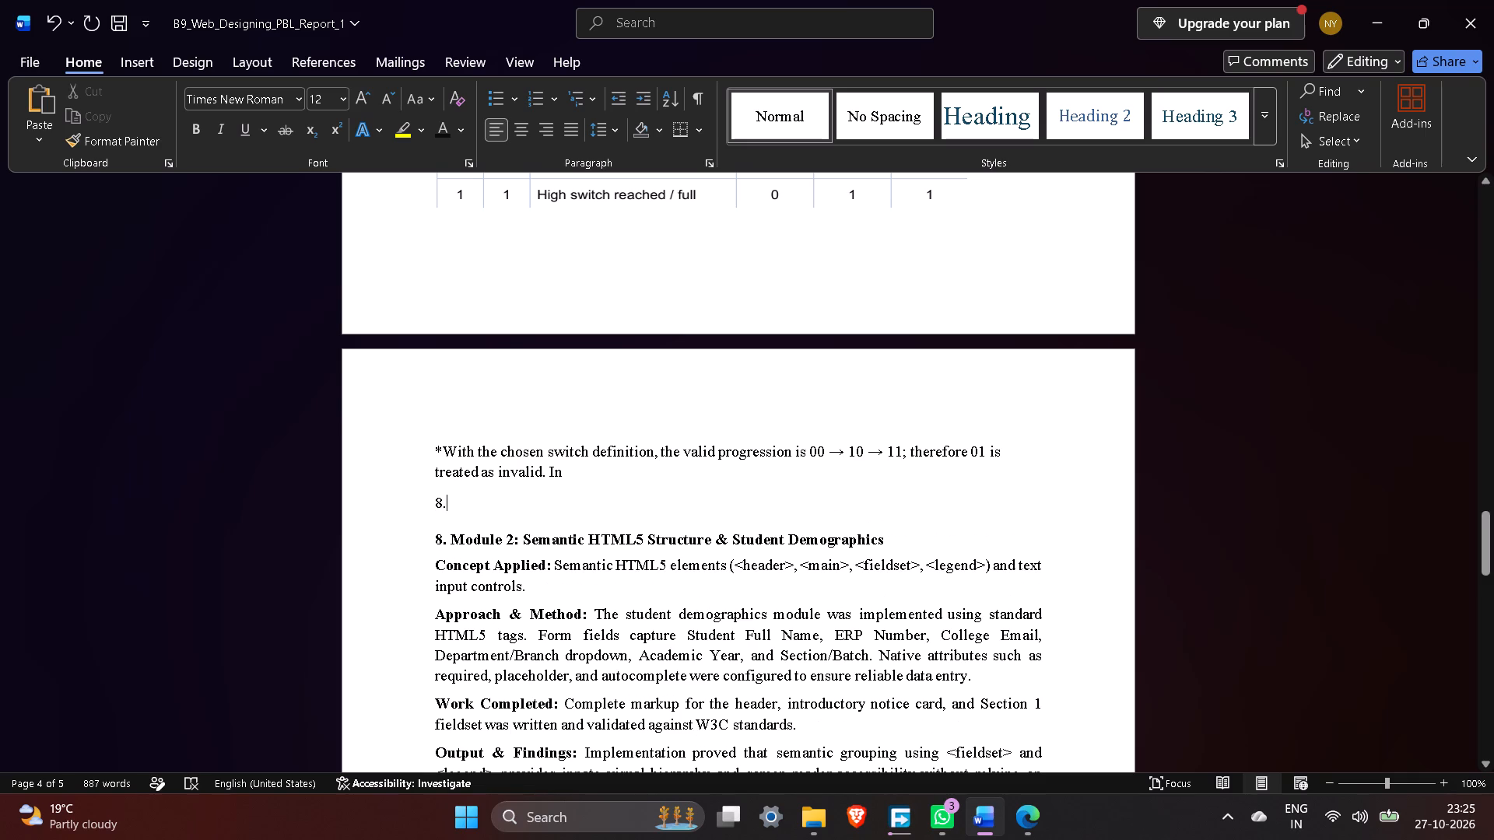
pyautogui.moveTo(448, 506); pyautogui.dragTo(406, 499)
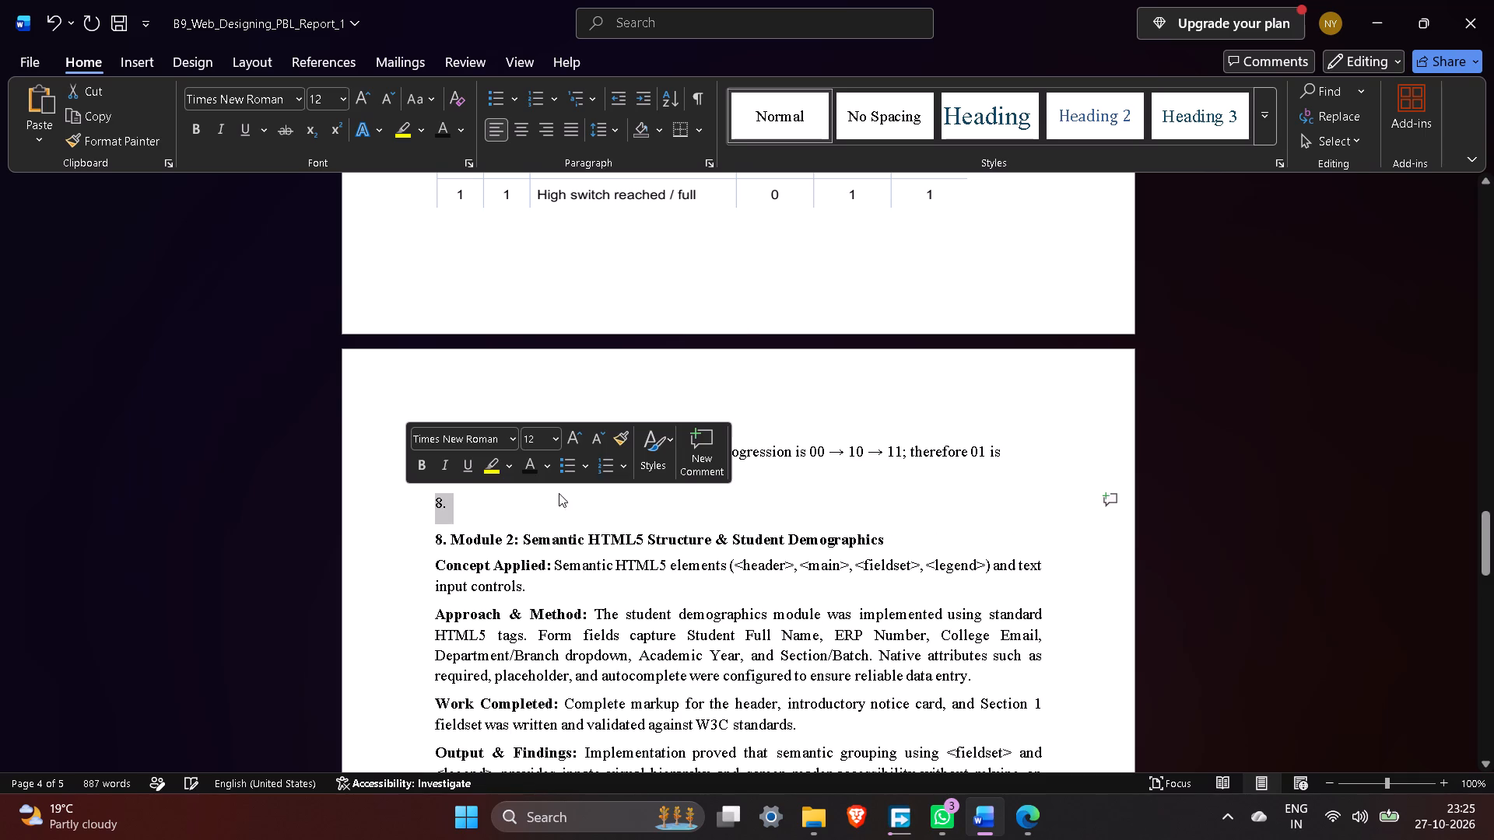
pyautogui.click(653, 467)
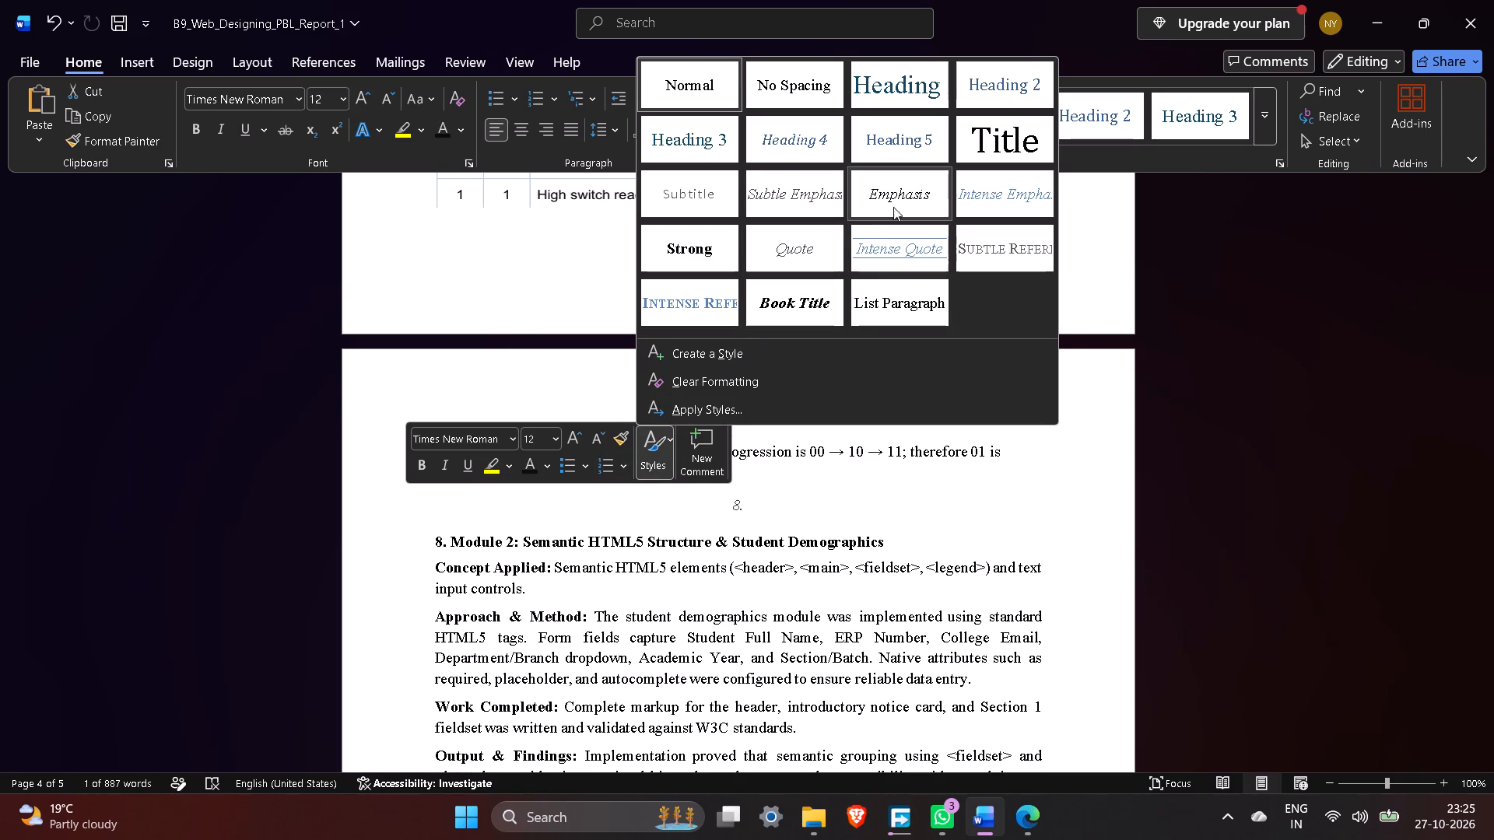
pyautogui.click(808, 137)
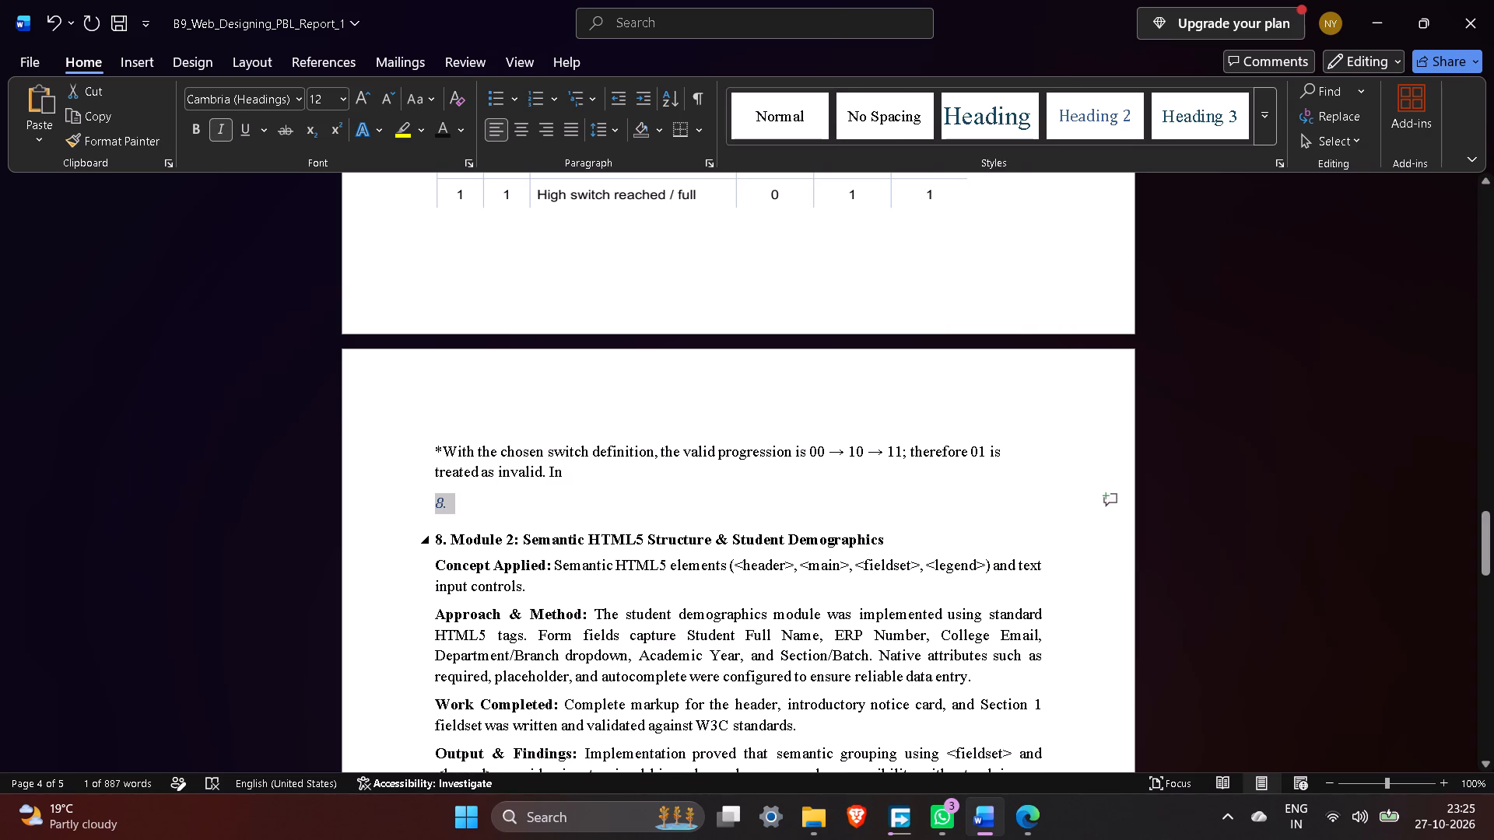
pyautogui.scroll(1, 717, 541)
pyautogui.click(485, 556)
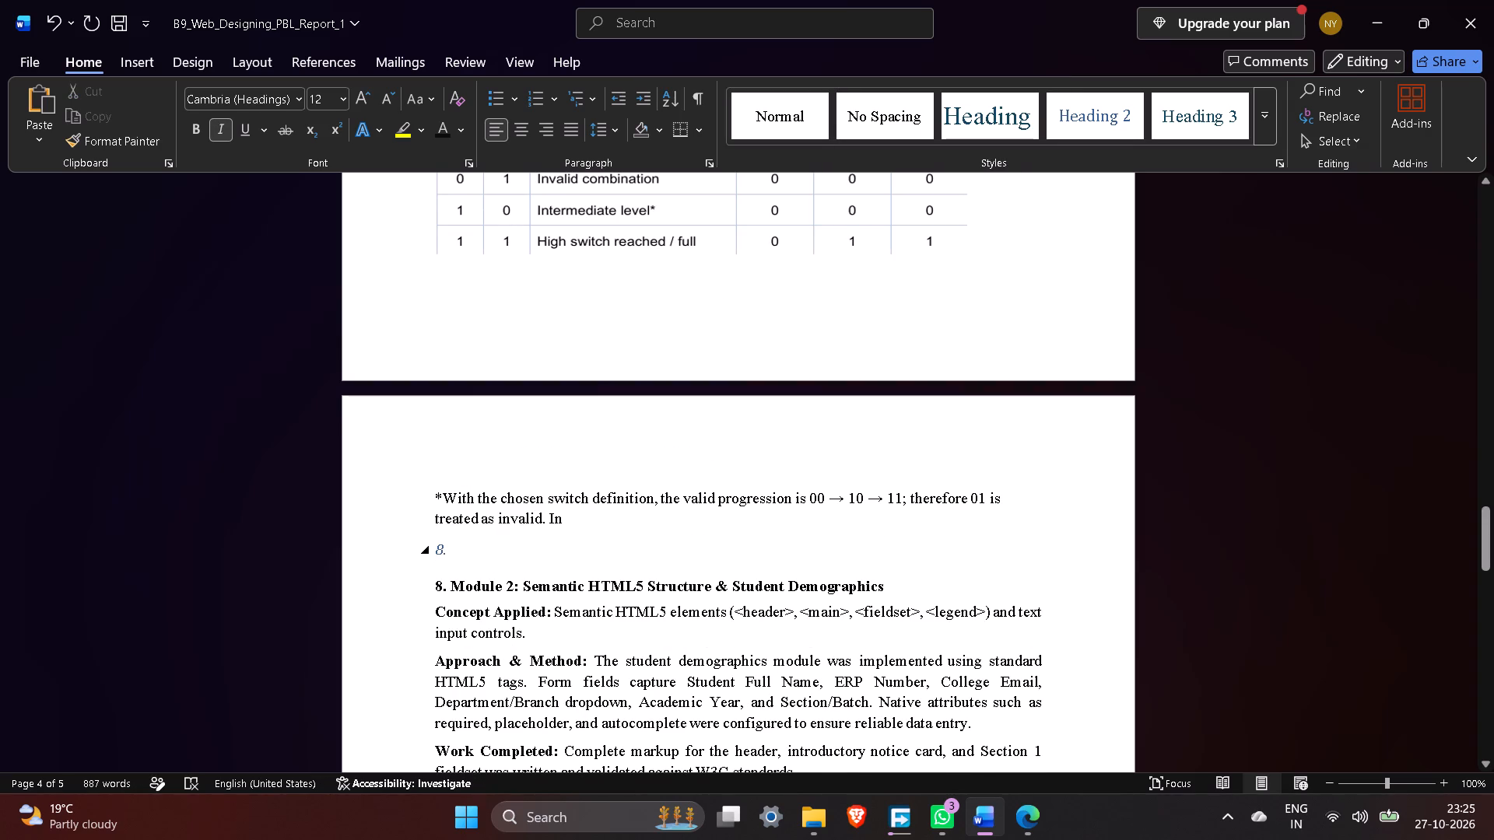
# Copy the heading text "BINARY REPRESENTATION" from the IOT report PDF in Edge and paste it after "8." in the Word report.
pyautogui.click(1042, 837)
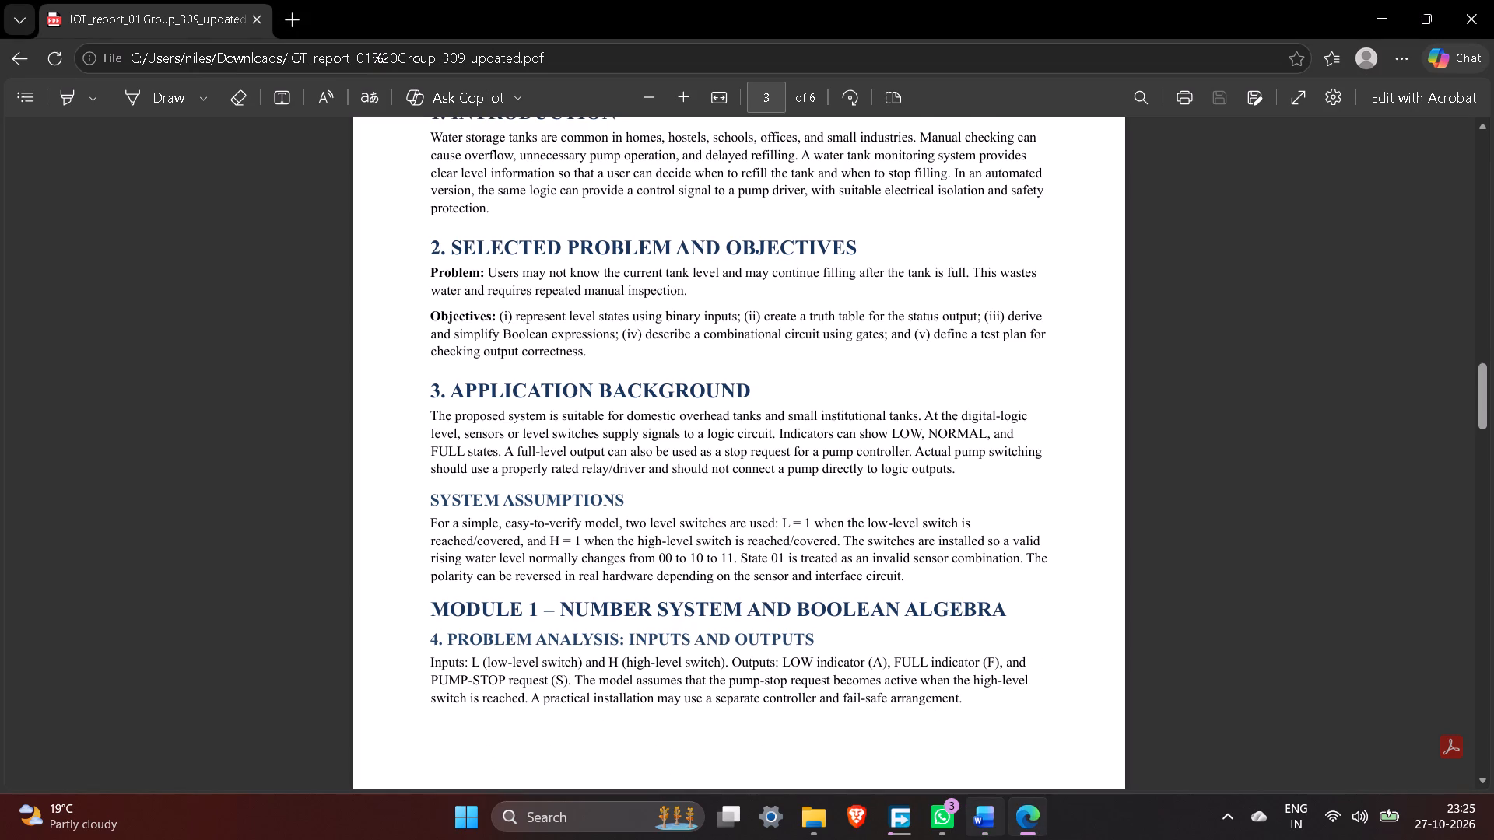
pyautogui.scroll(2, 641, 520)
pyautogui.scroll(-4, 641, 520)
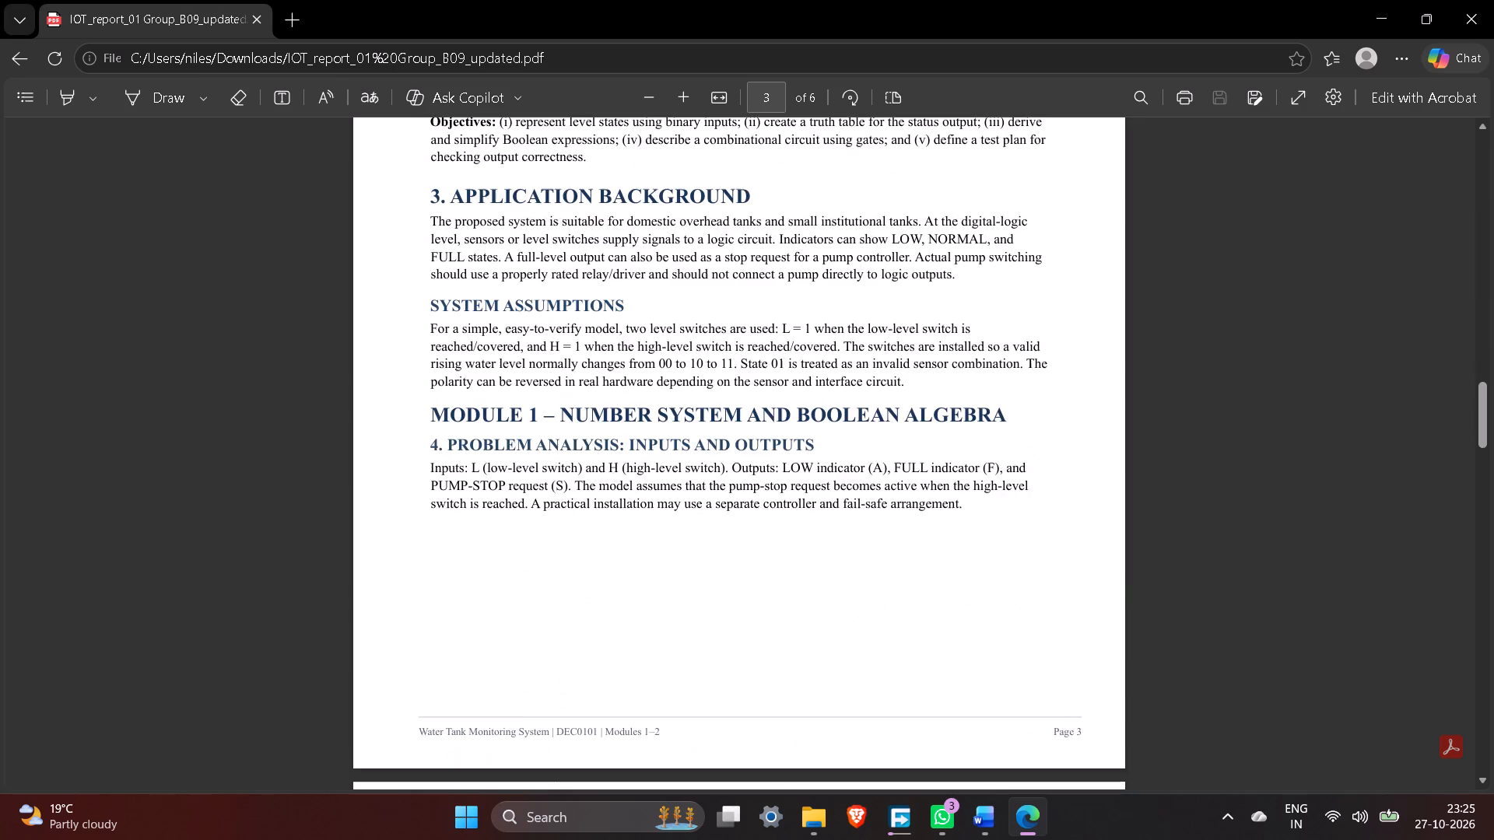
pyautogui.scroll(-8, 641, 521)
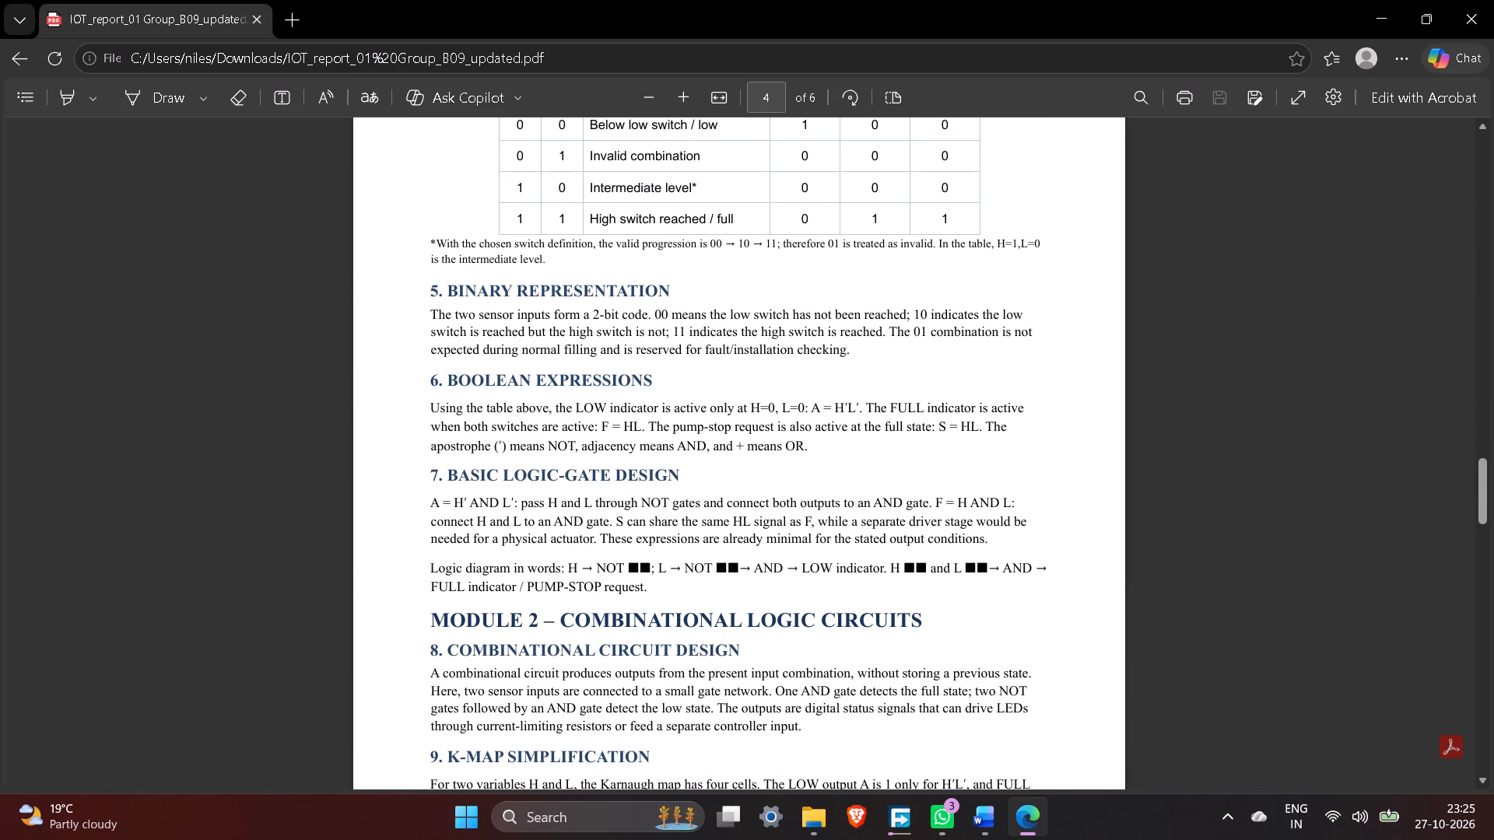
pyautogui.moveTo(447, 289); pyautogui.dragTo(662, 284)
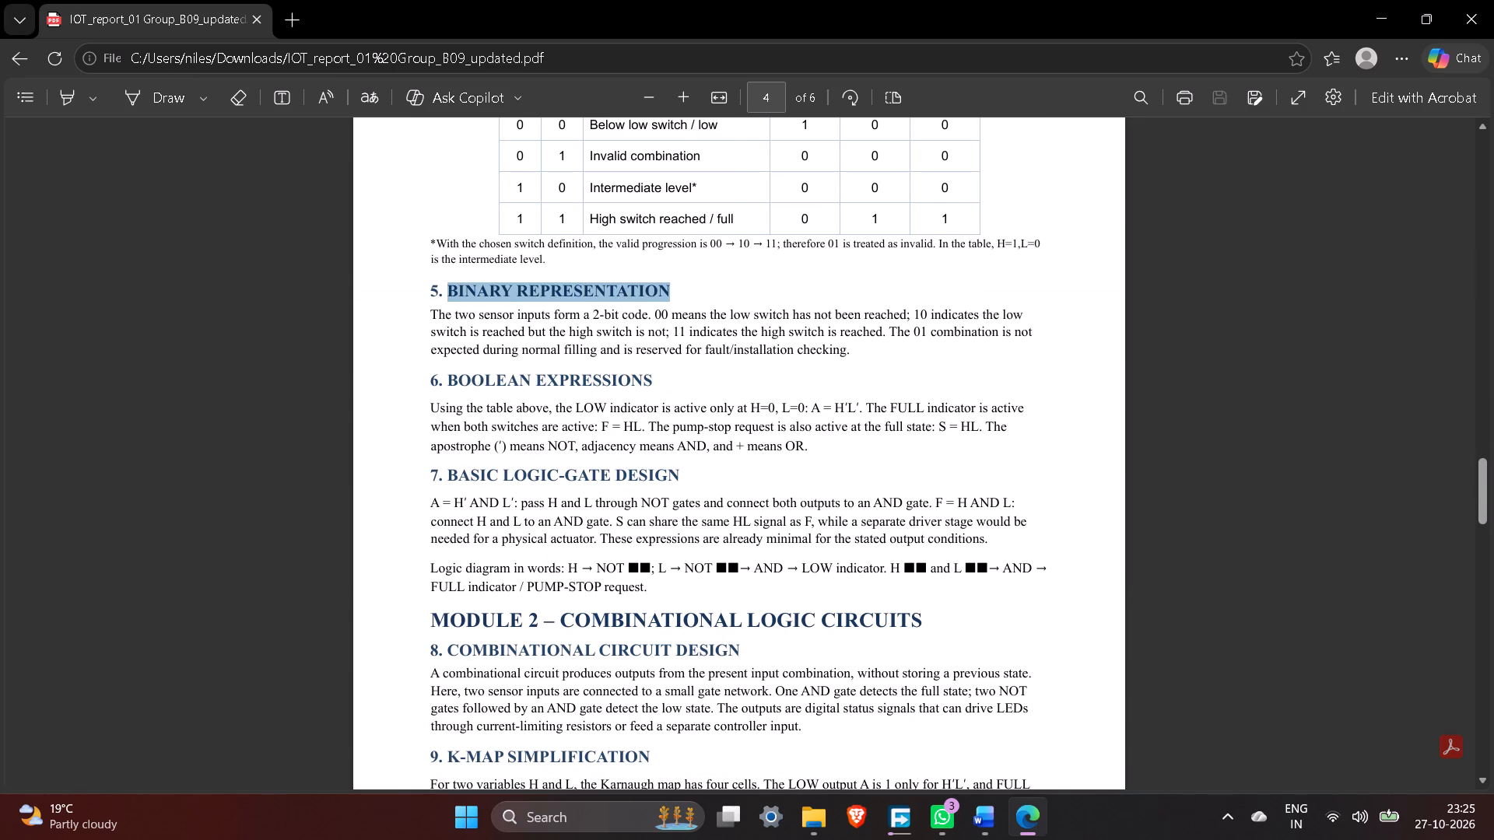
pyautogui.moveTo(662, 284); pyautogui.dragTo(666, 284)
pyautogui.click(713, 125)
pyautogui.click(978, 813)
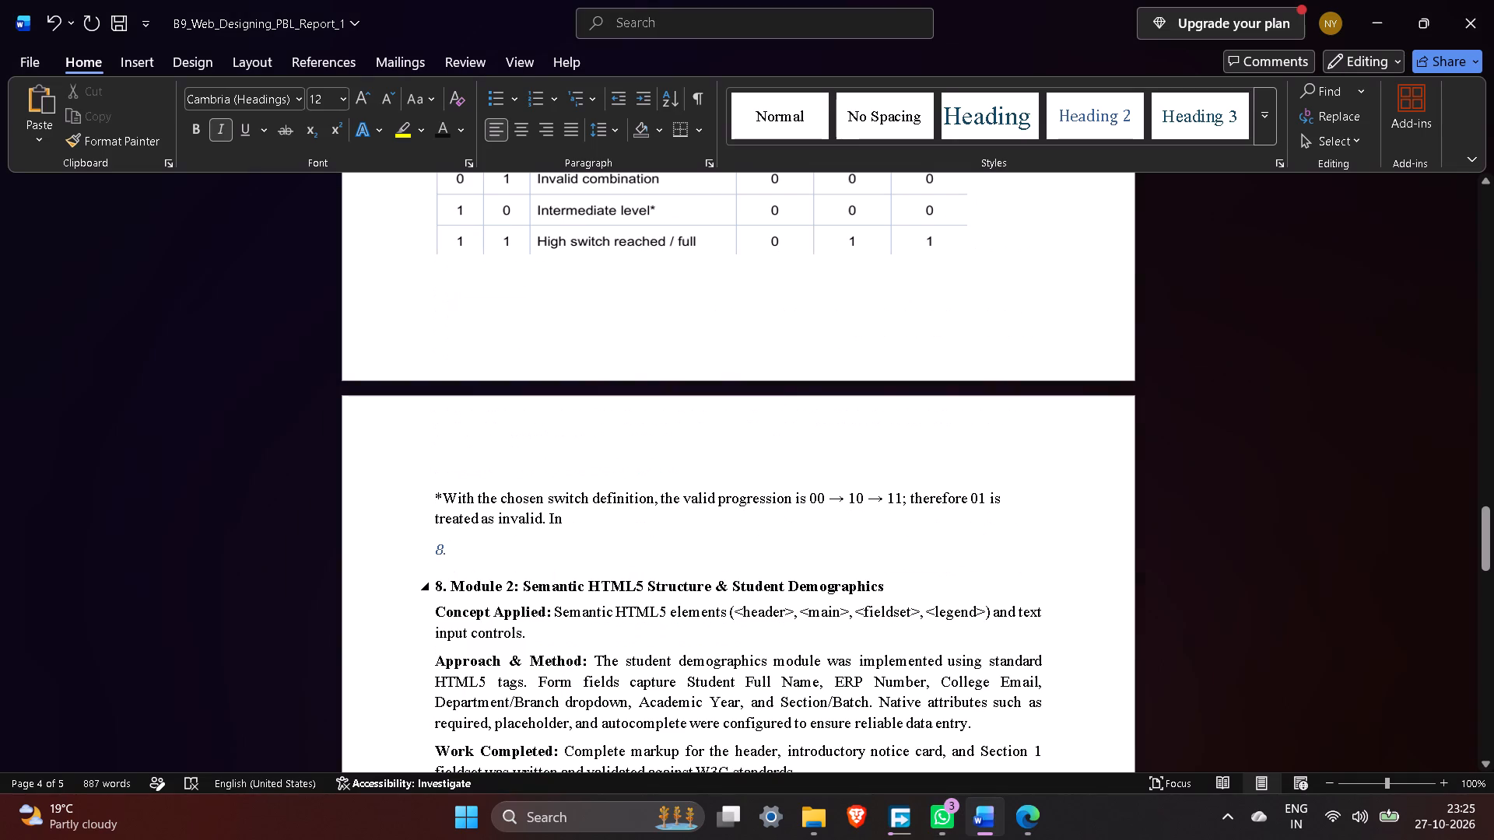
pyautogui.hotkey('ctrl', 'v')
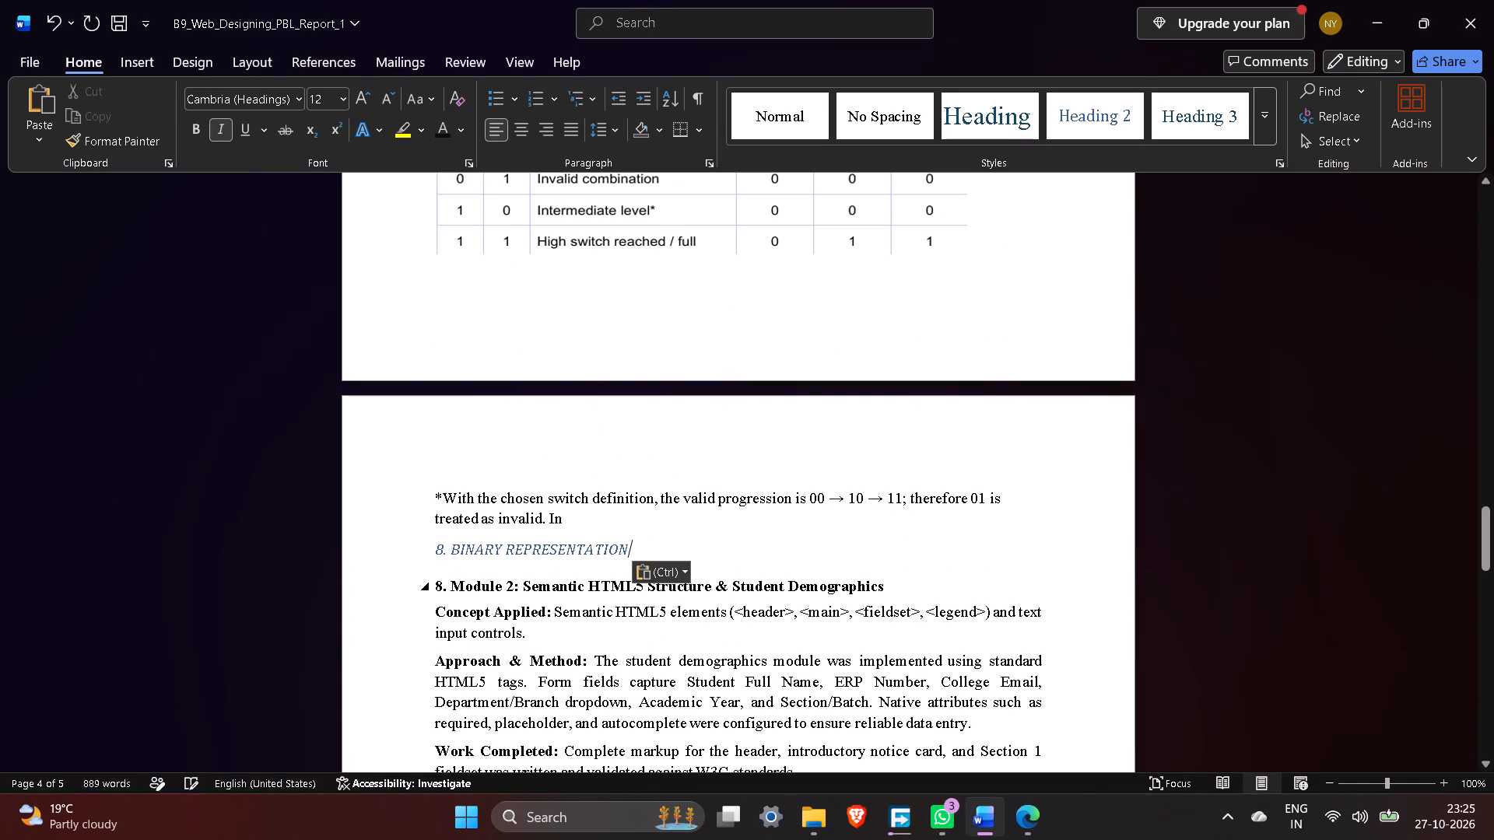
# Copy the Binary Representation paragraph from the PDF in Edge and paste it on a new line under the "8. BINARY REPRESENTATION" heading in Word.
pyautogui.press('Return')
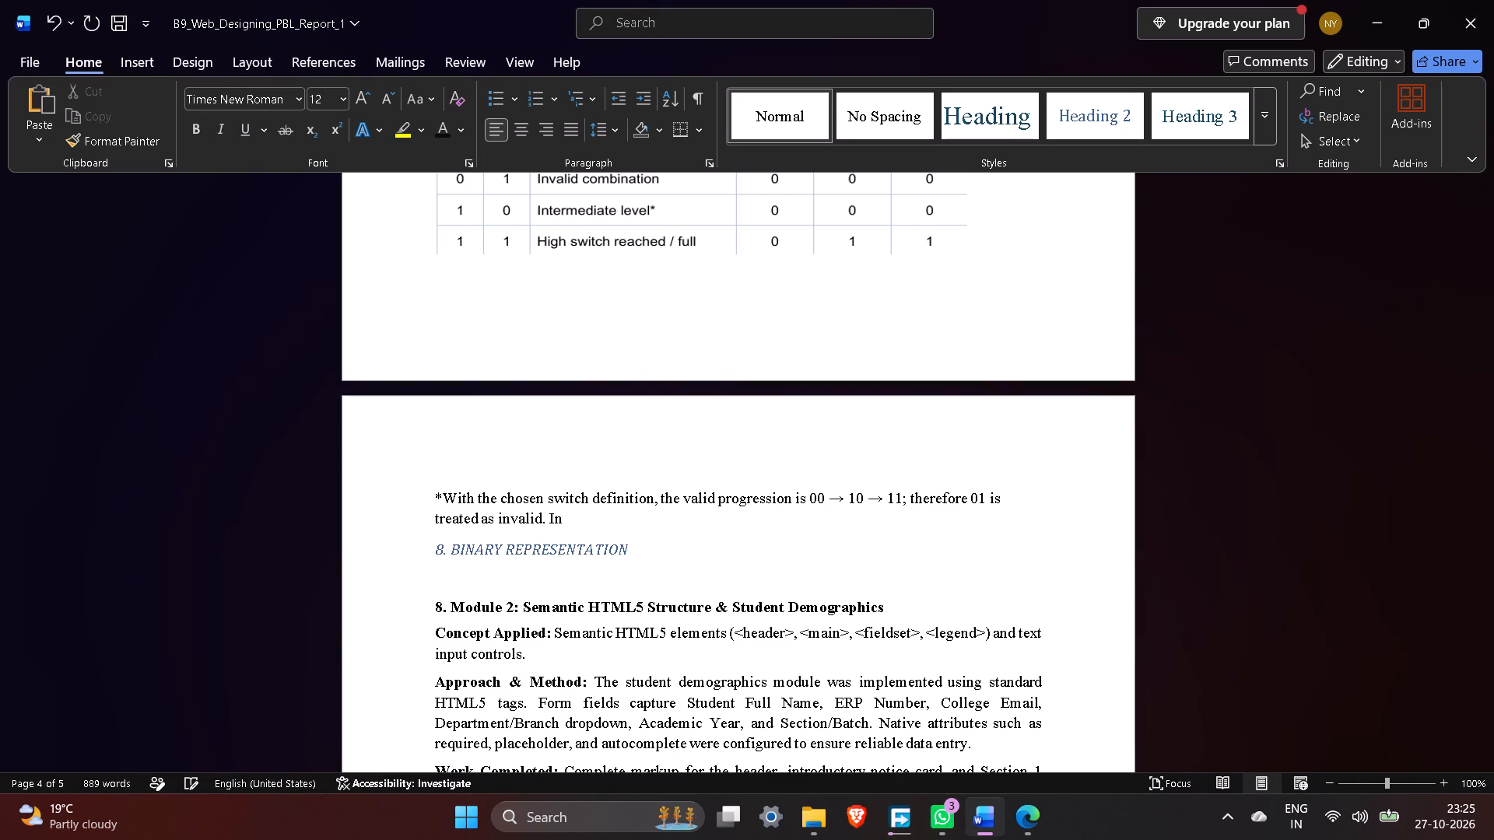
pyautogui.click(1037, 819)
pyautogui.moveTo(515, 359); pyautogui.dragTo(507, 355)
pyautogui.moveTo(416, 315); pyautogui.dragTo(585, 340)
pyautogui.moveTo(426, 313); pyautogui.dragTo(864, 355)
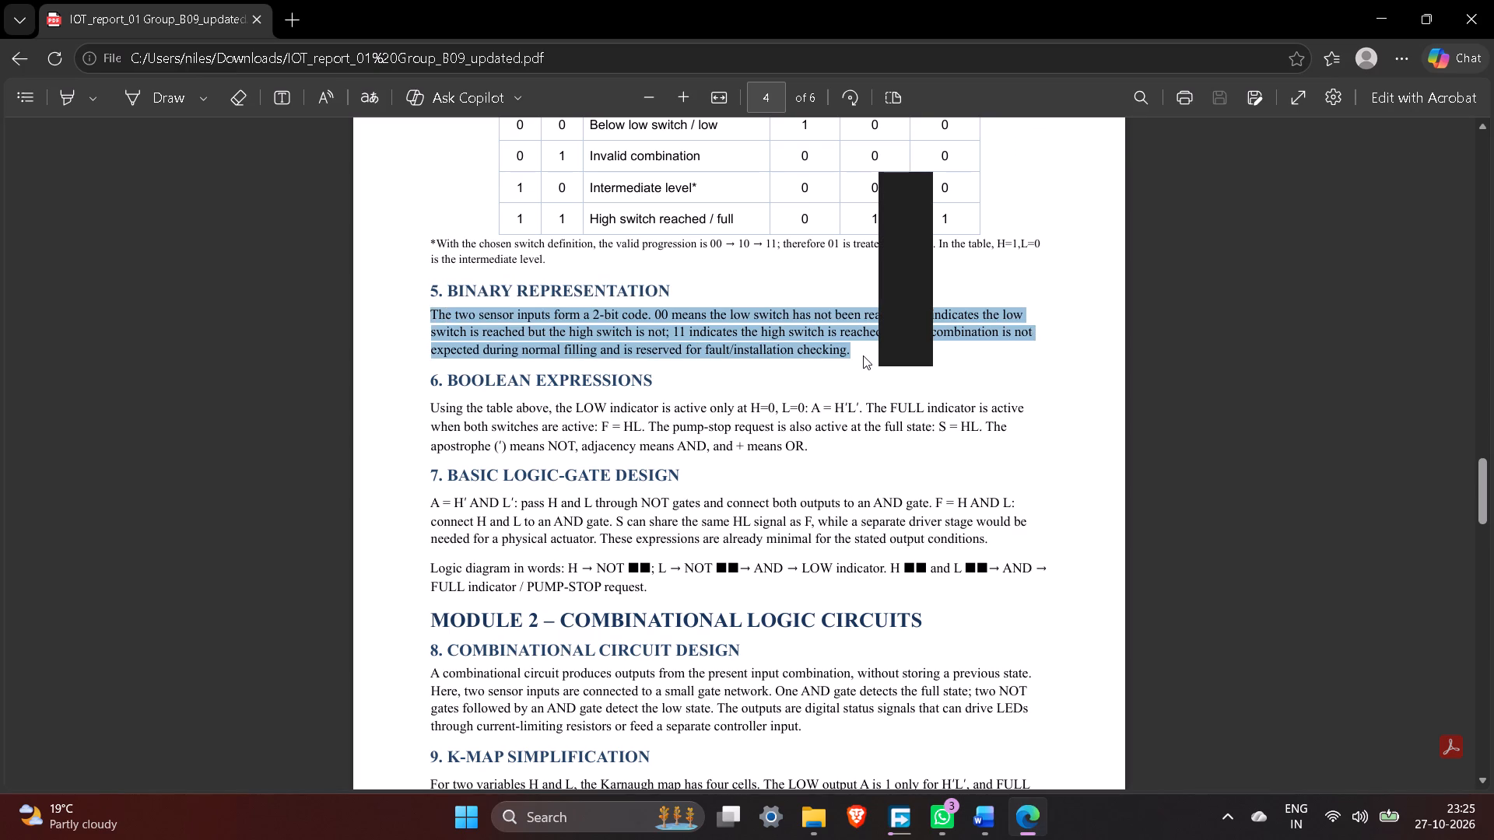
pyautogui.click(921, 183)
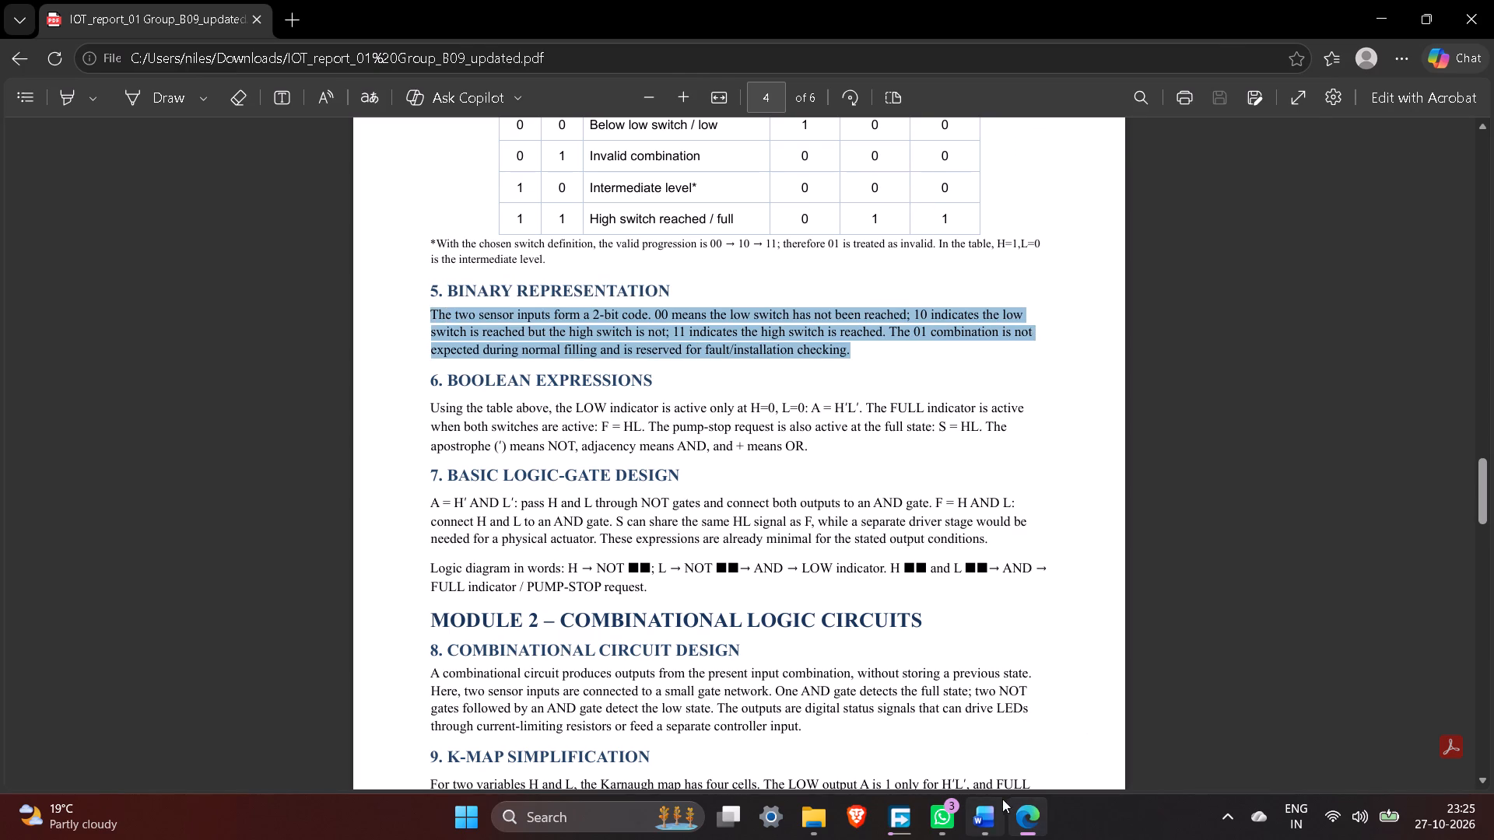
pyautogui.click(977, 819)
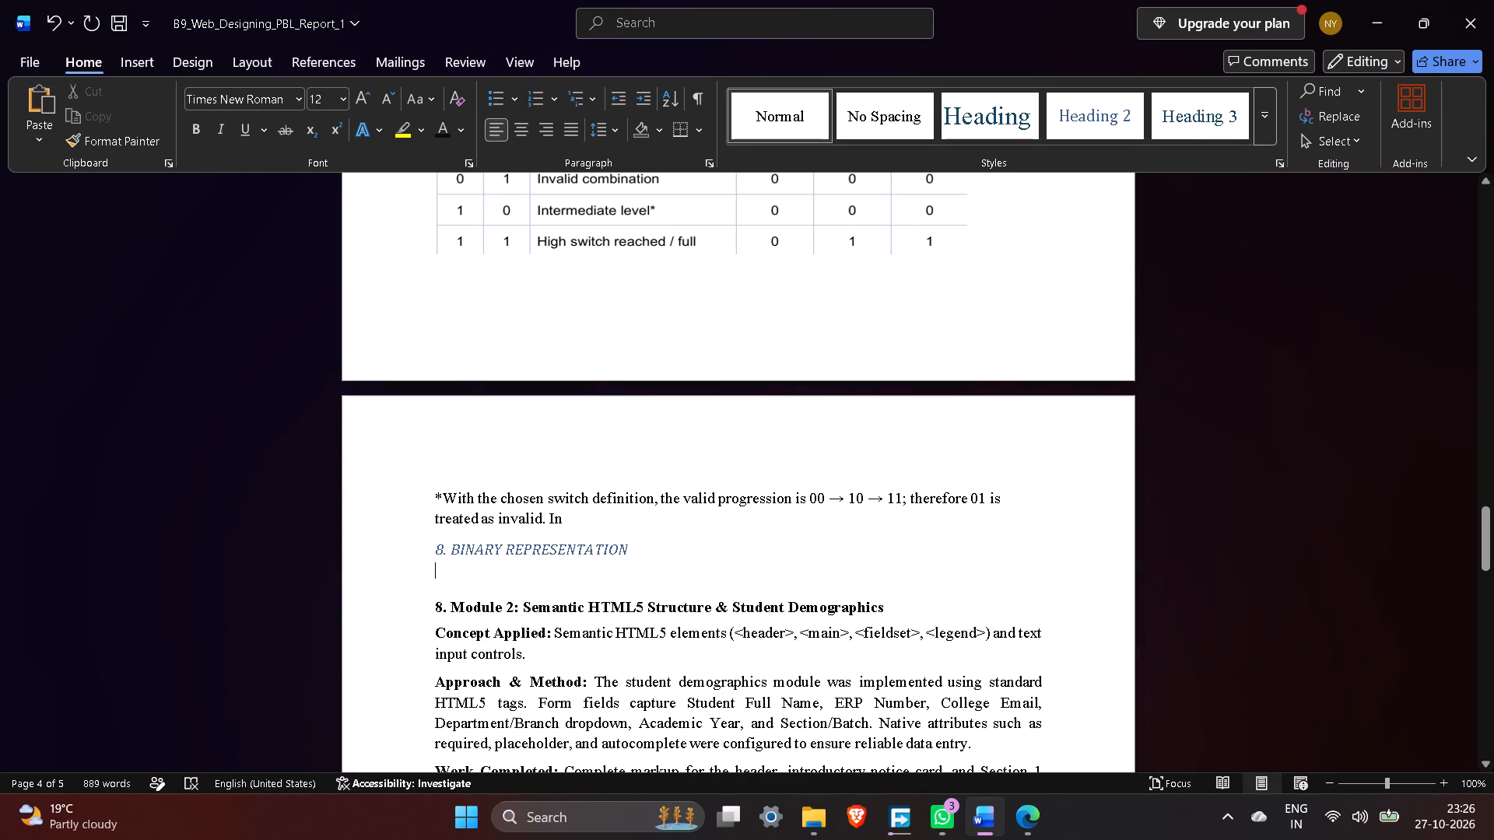
pyautogui.hotkey('ctrl', 'v')
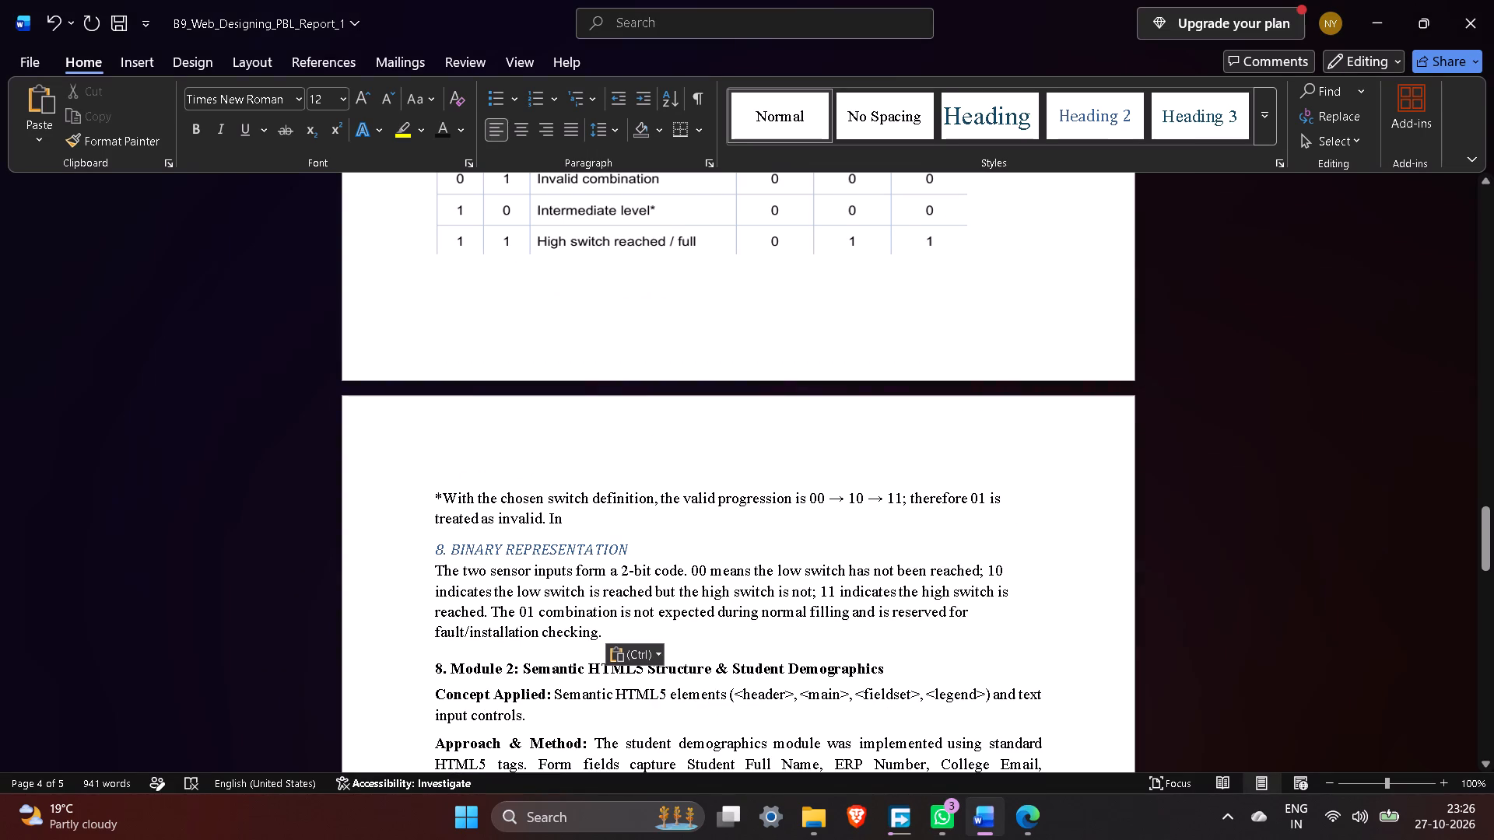
# Add a new line "9." below the Binary Representation paragraph and apply the Heading 4 style to it.
pyautogui.click(809, 631)
pyautogui.press('Return')
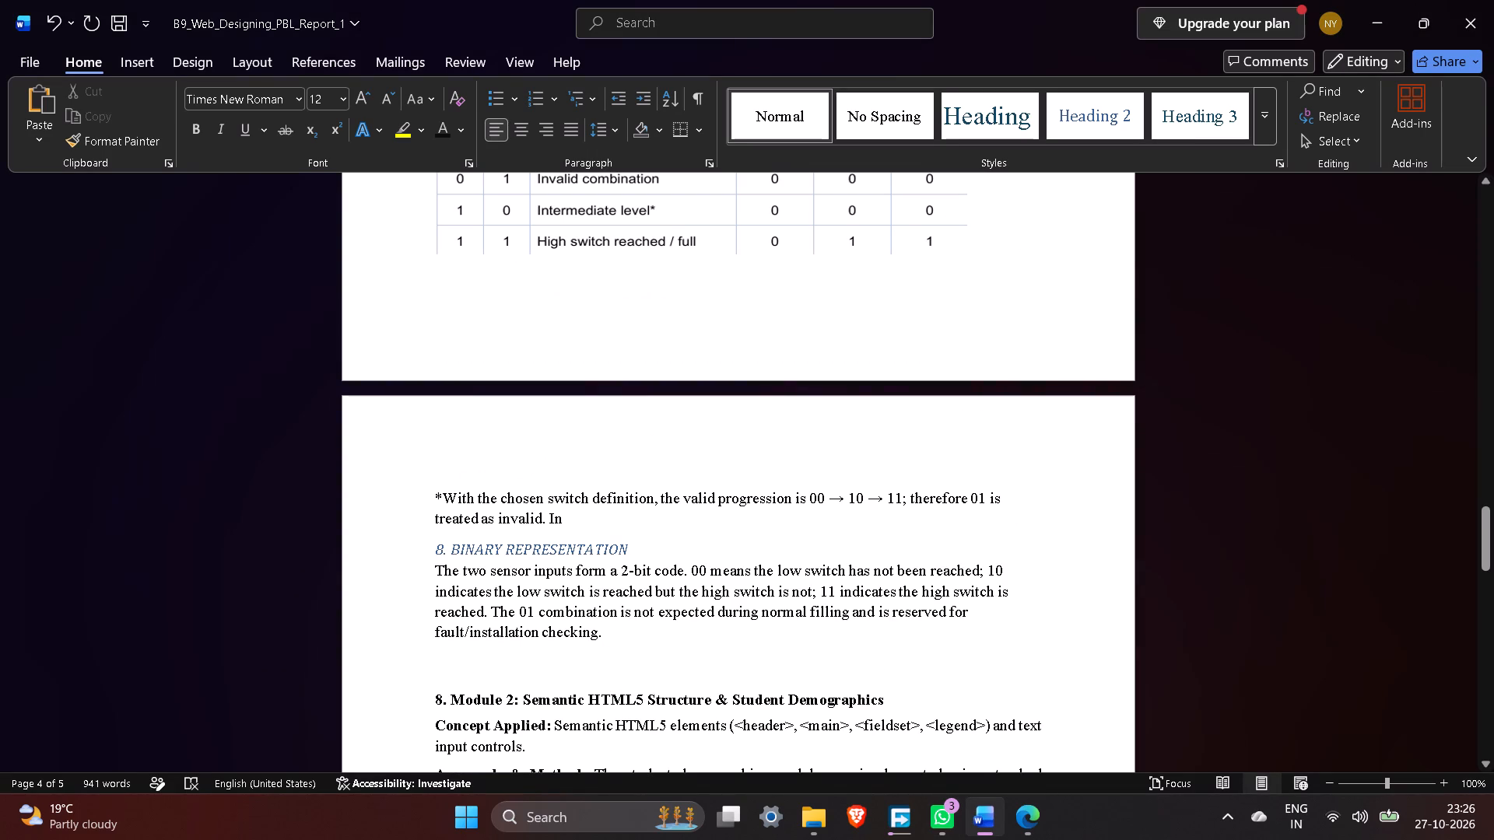
pyautogui.press('9')
pyautogui.press('.')
pyautogui.moveTo(488, 661); pyautogui.dragTo(419, 657)
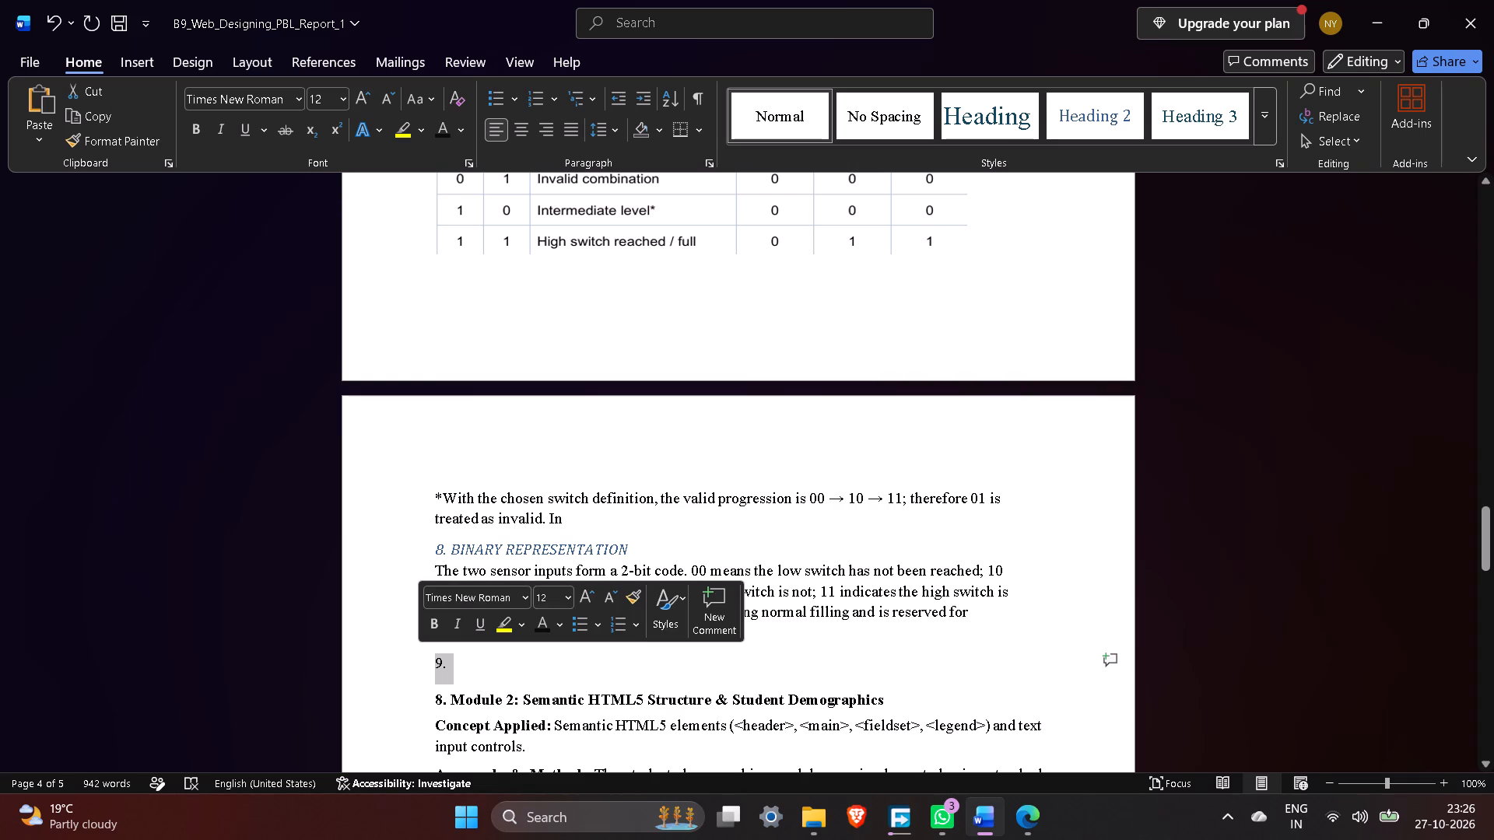
pyautogui.click(660, 602)
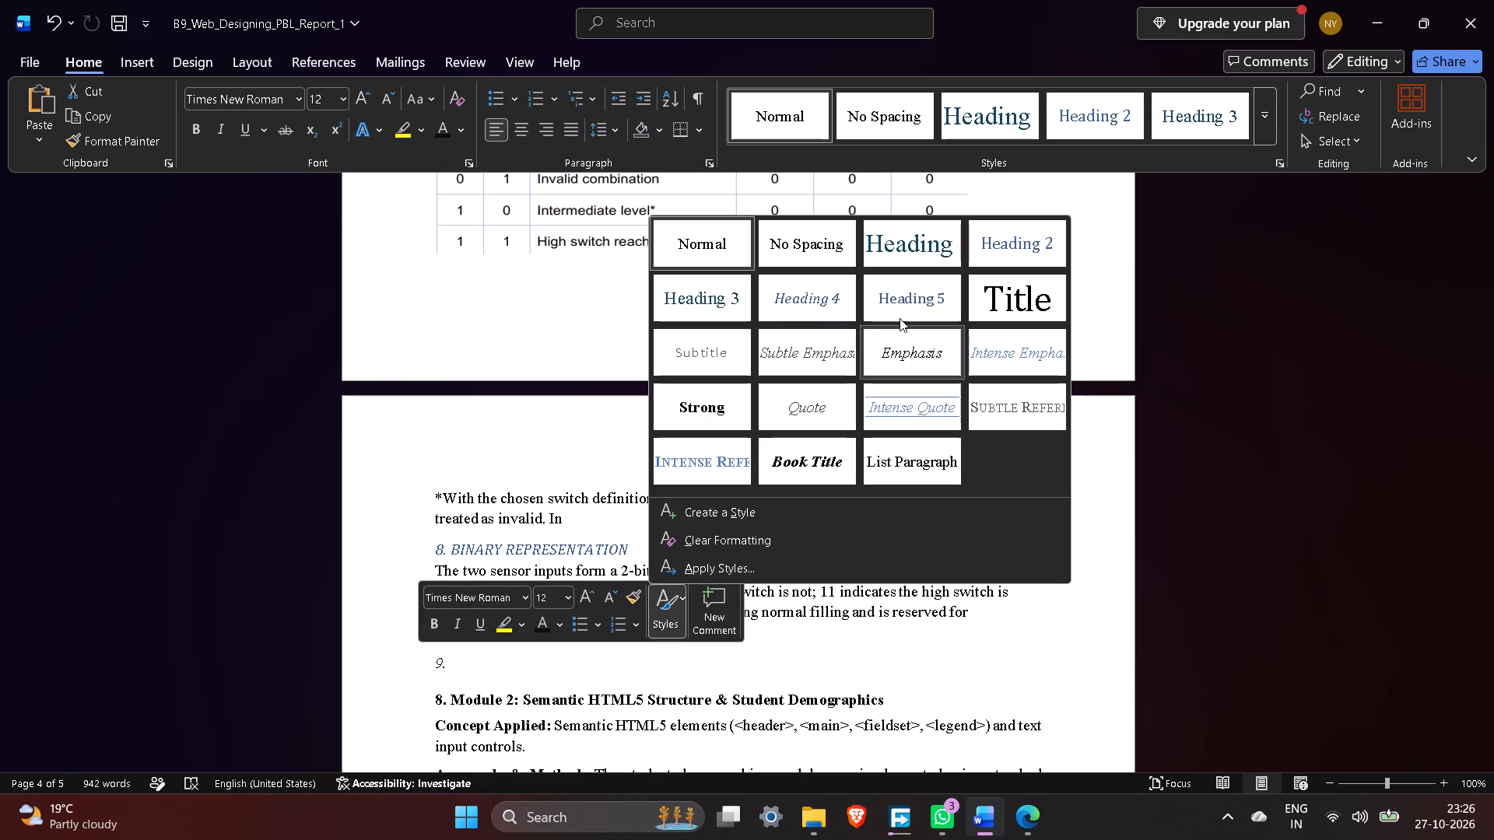
pyautogui.click(823, 305)
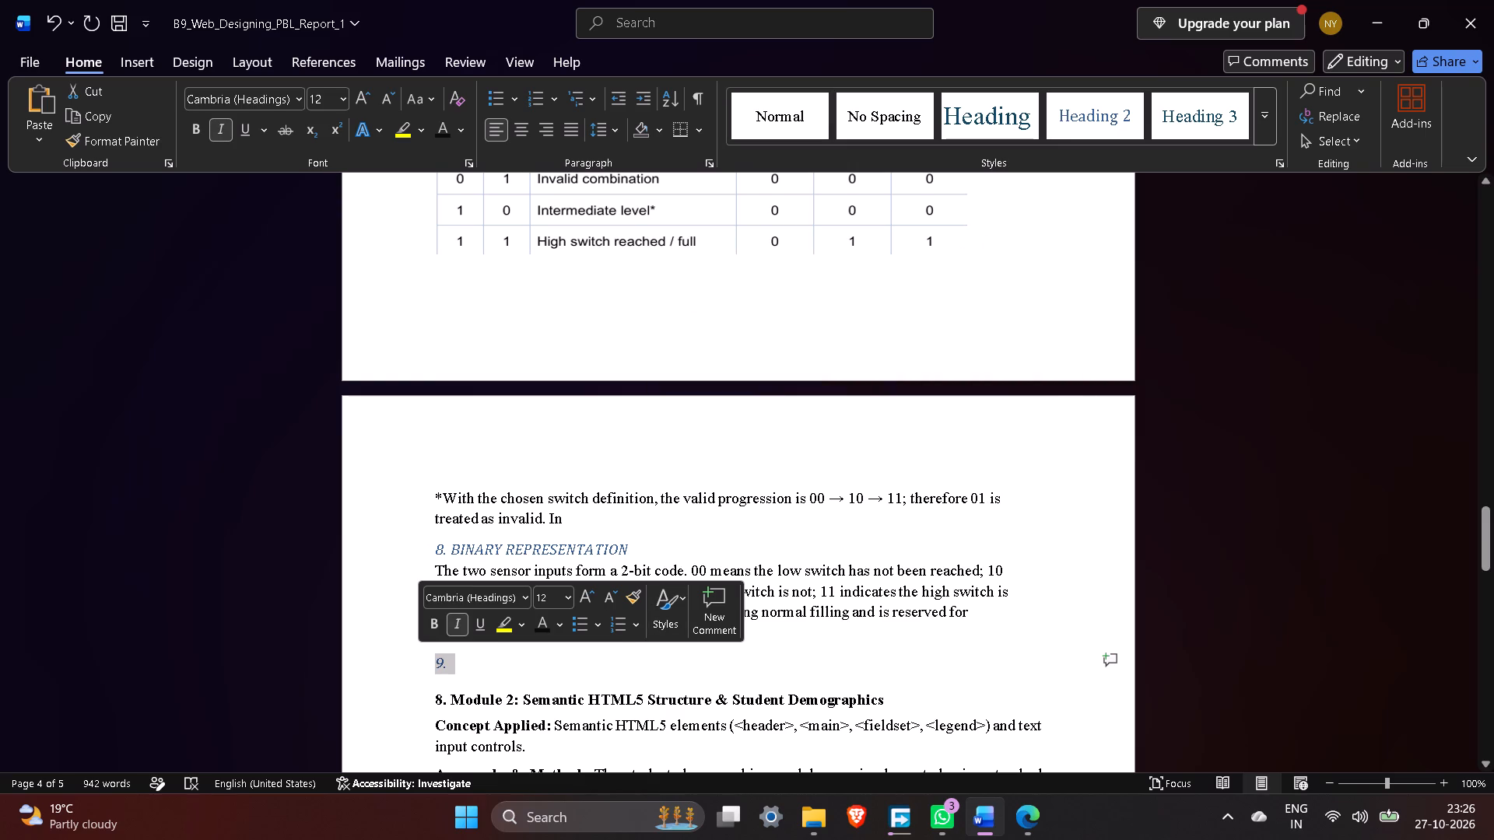
pyautogui.click(634, 647)
# Copy the heading text "BOOLEAN EXPRESSIONS" from the PDF in Edge and paste it after "9." in the Word report.
pyautogui.click(1018, 835)
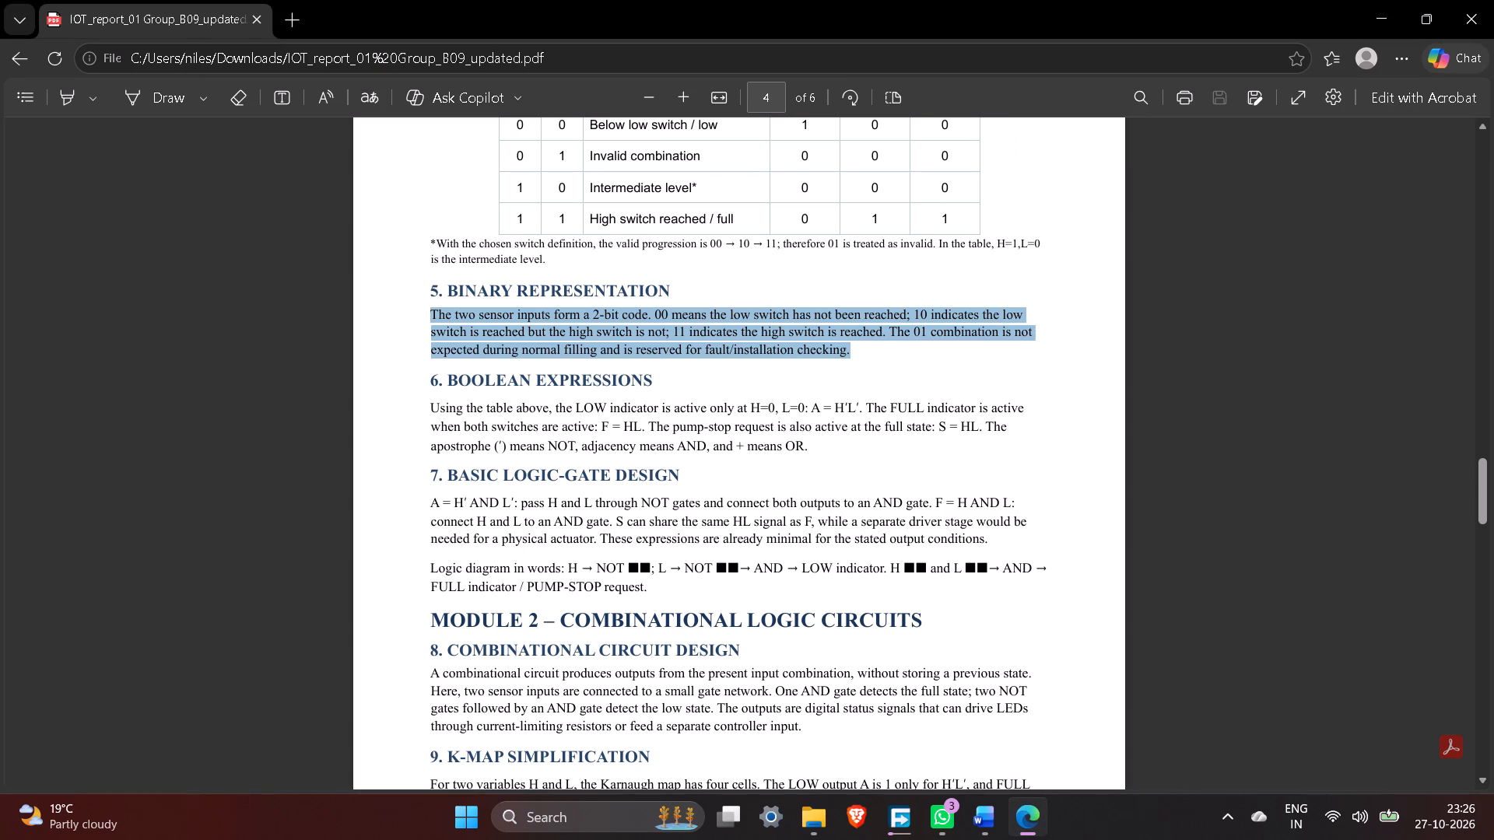
pyautogui.click(661, 387)
pyautogui.moveTo(654, 376); pyautogui.dragTo(532, 394)
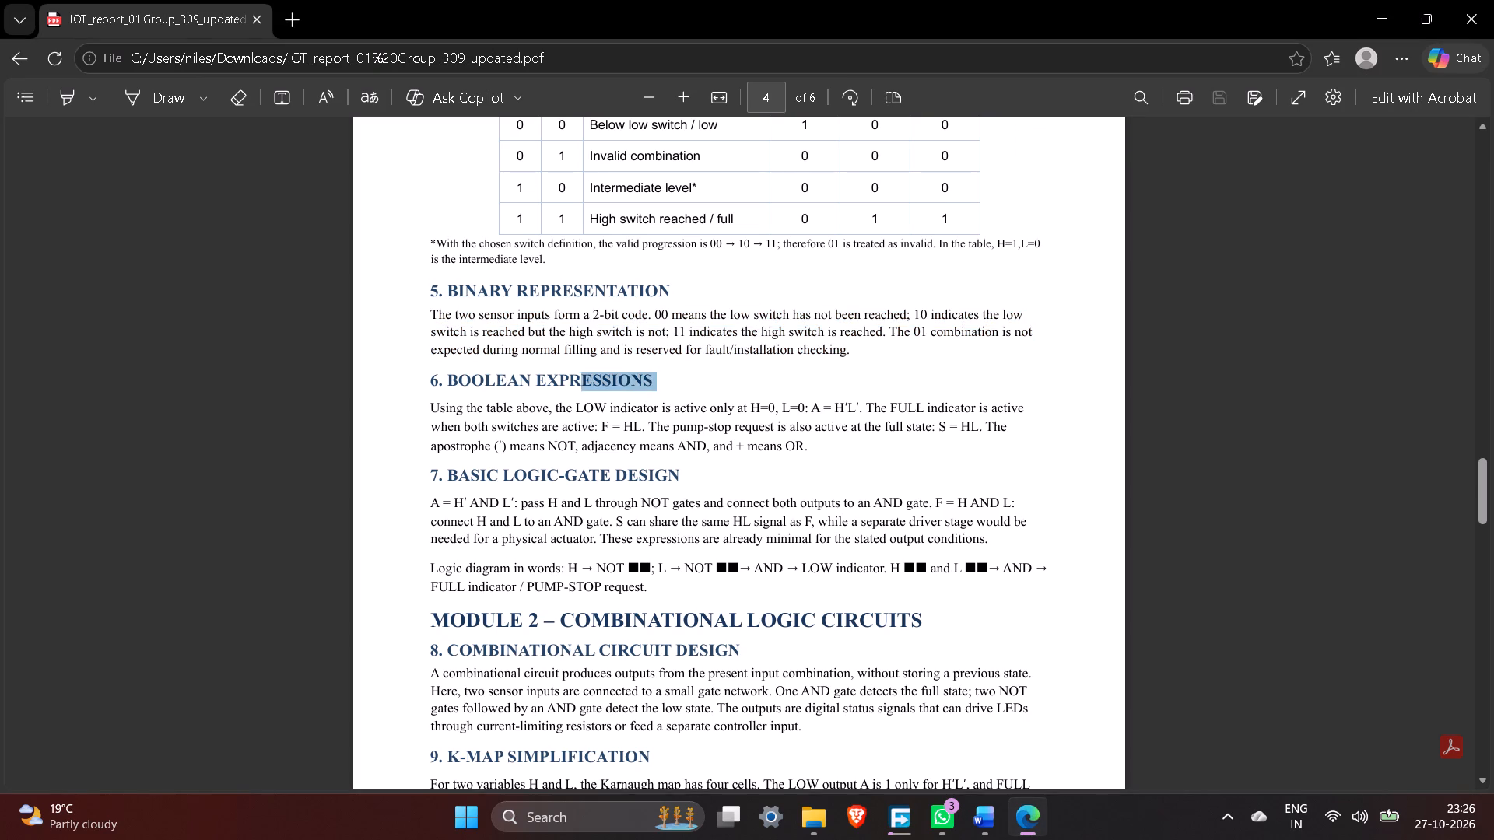
pyautogui.moveTo(532, 394); pyautogui.dragTo(445, 381)
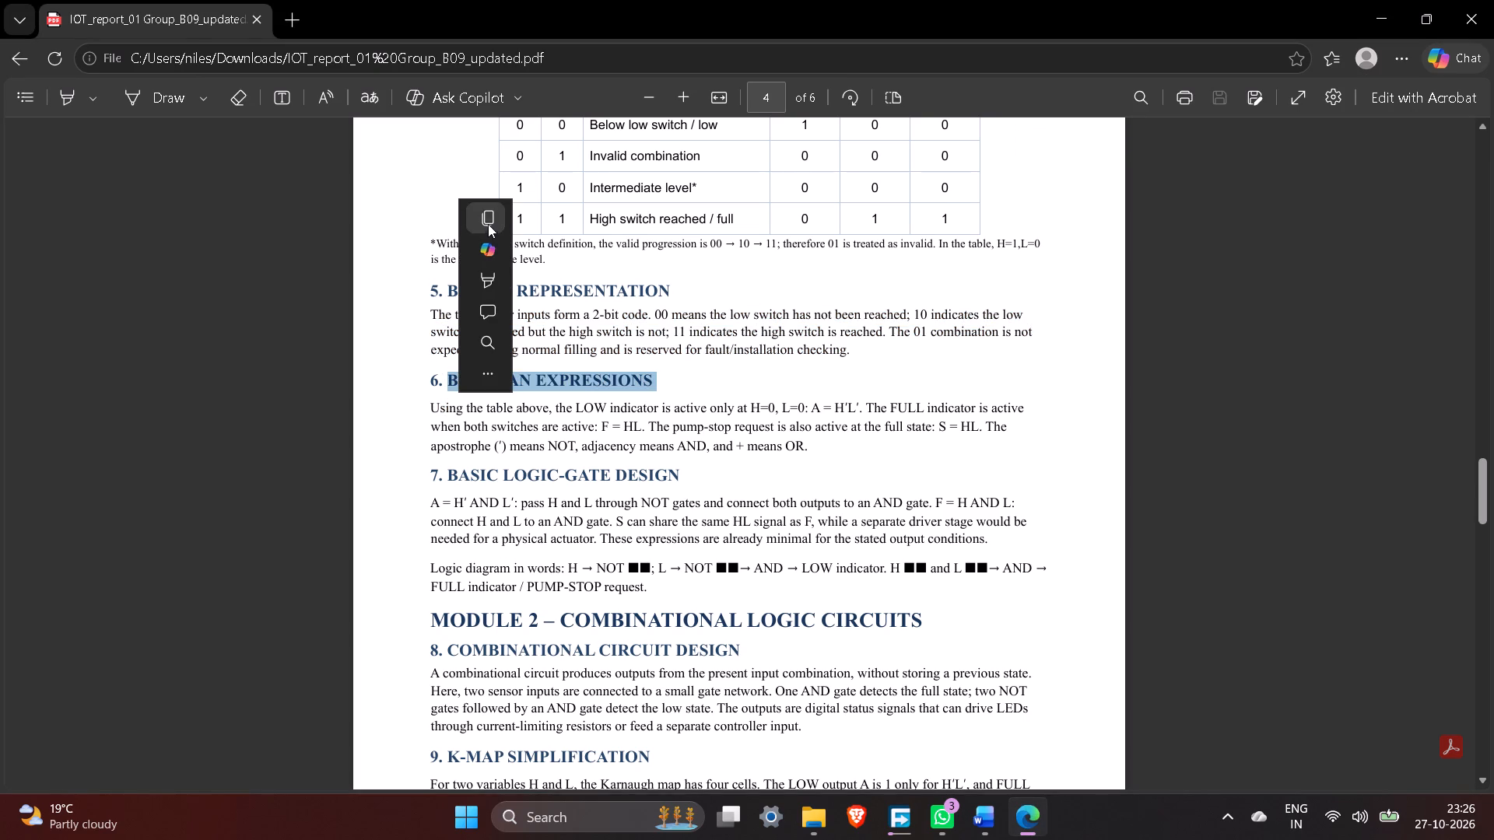
pyautogui.click(488, 223)
pyautogui.click(971, 816)
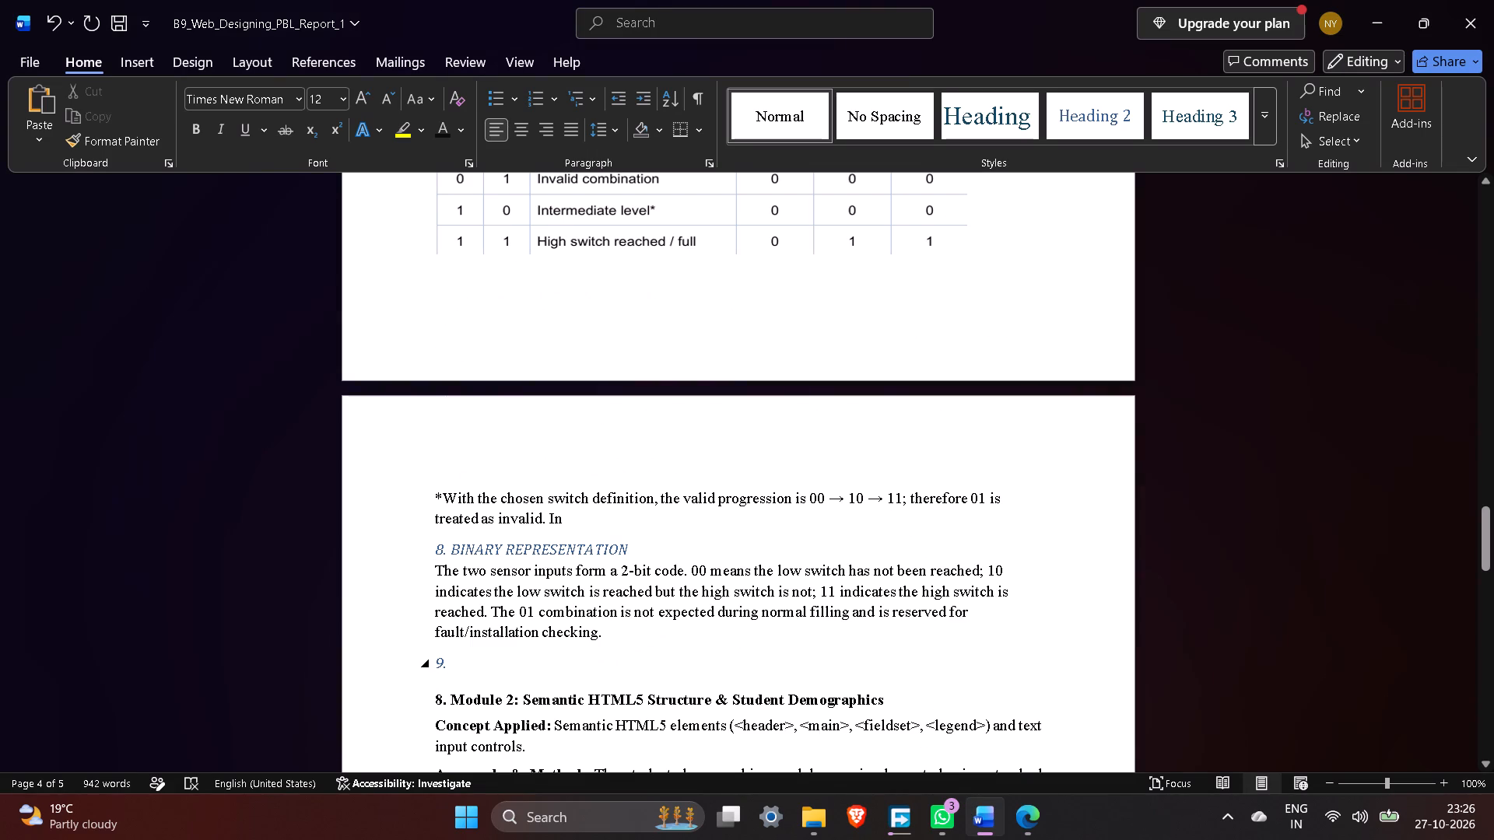
pyautogui.click(450, 667)
pyautogui.hotkey('ctrl', 'v')
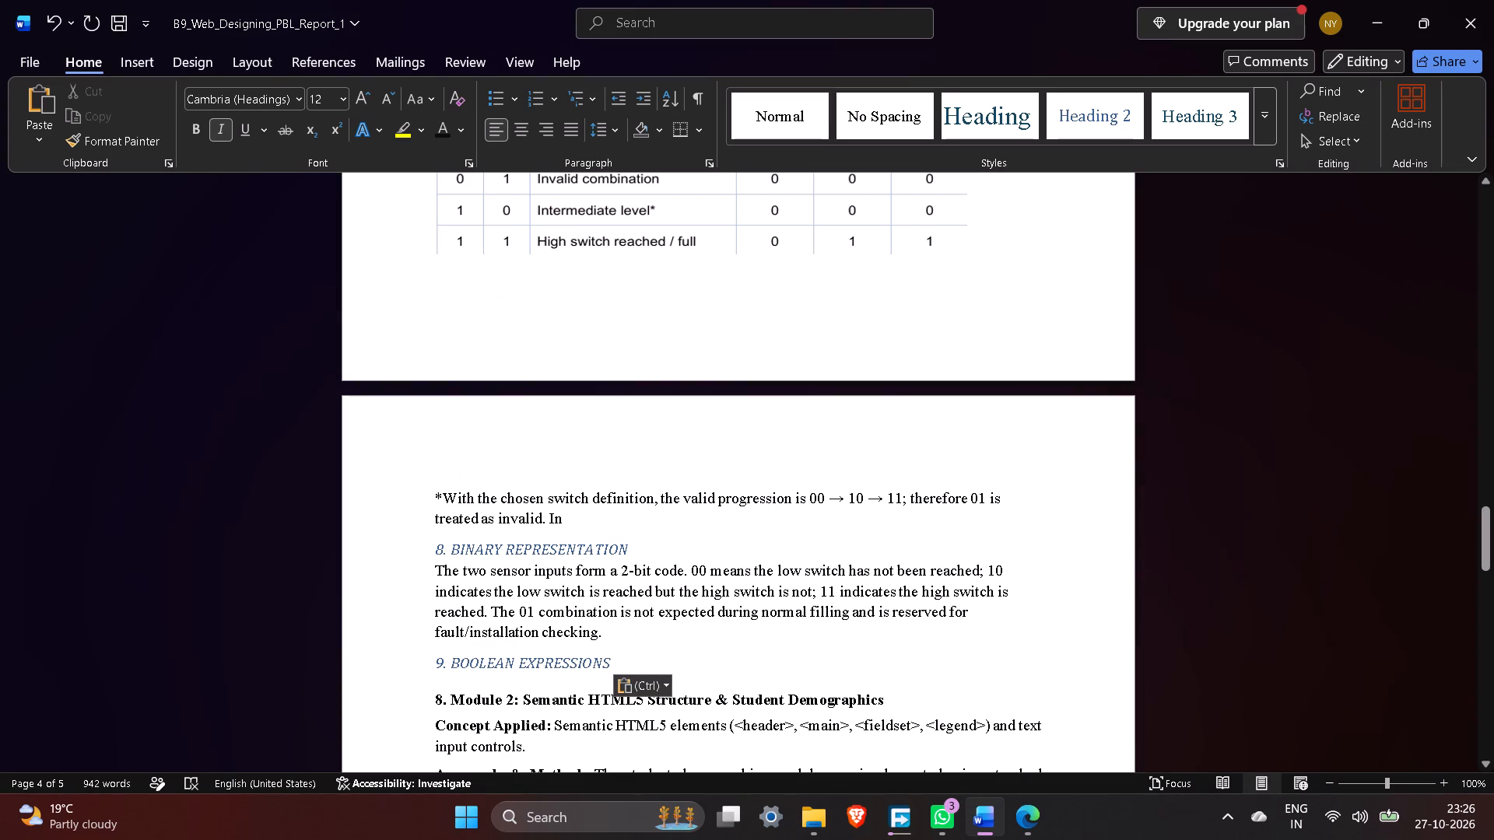
# Copy the Boolean Expressions paragraph from the PDF in Edge and paste it on a new line under the "9. BOOLEAN EXPRESSIONS" heading in Word.
pyautogui.click(1029, 832)
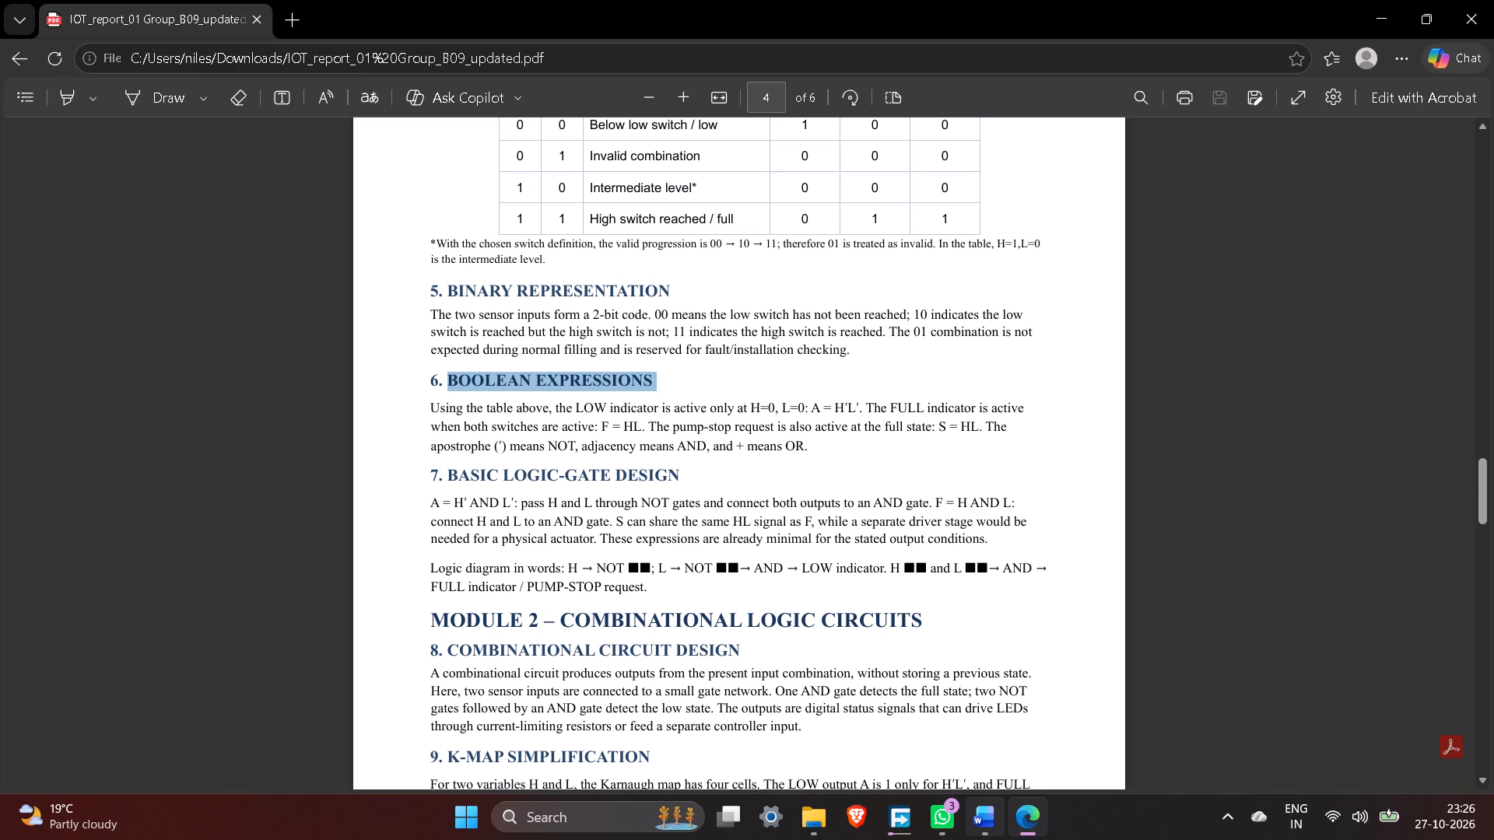
pyautogui.moveTo(423, 412); pyautogui.dragTo(798, 457)
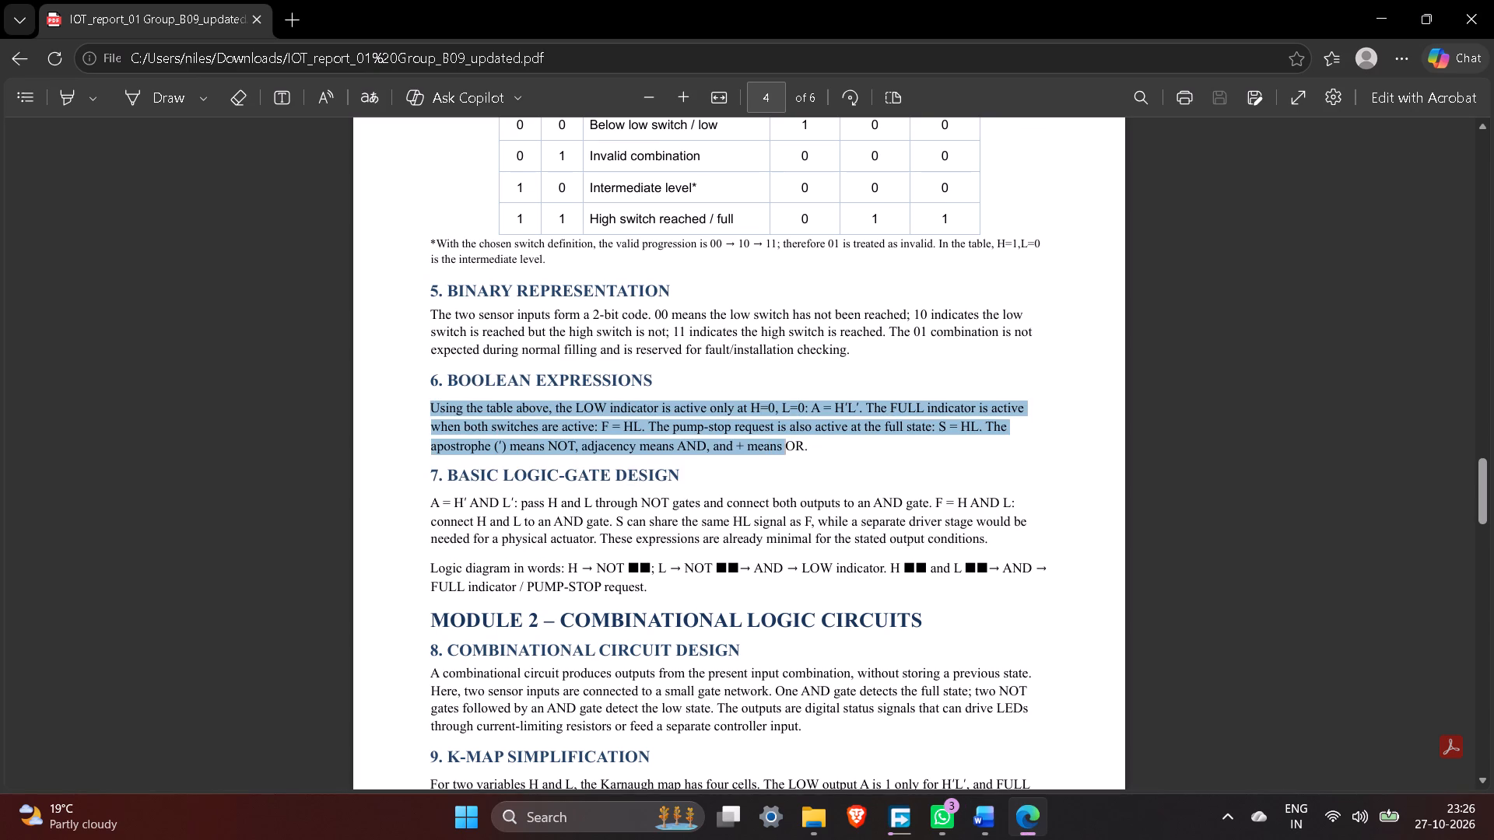
pyautogui.moveTo(798, 457); pyautogui.dragTo(823, 452)
pyautogui.click(861, 295)
pyautogui.click(990, 827)
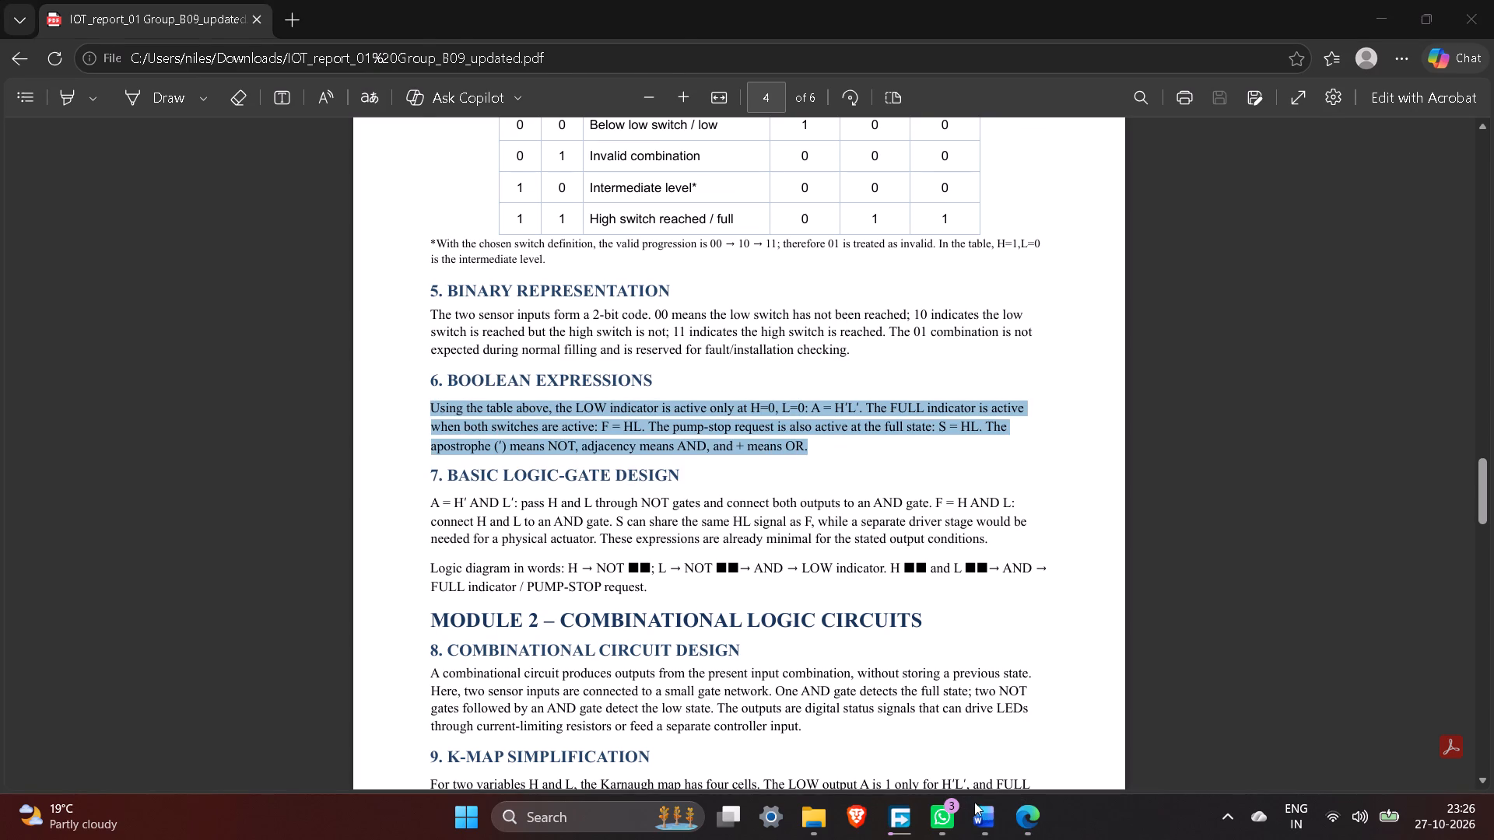
pyautogui.click(980, 805)
pyautogui.click(654, 656)
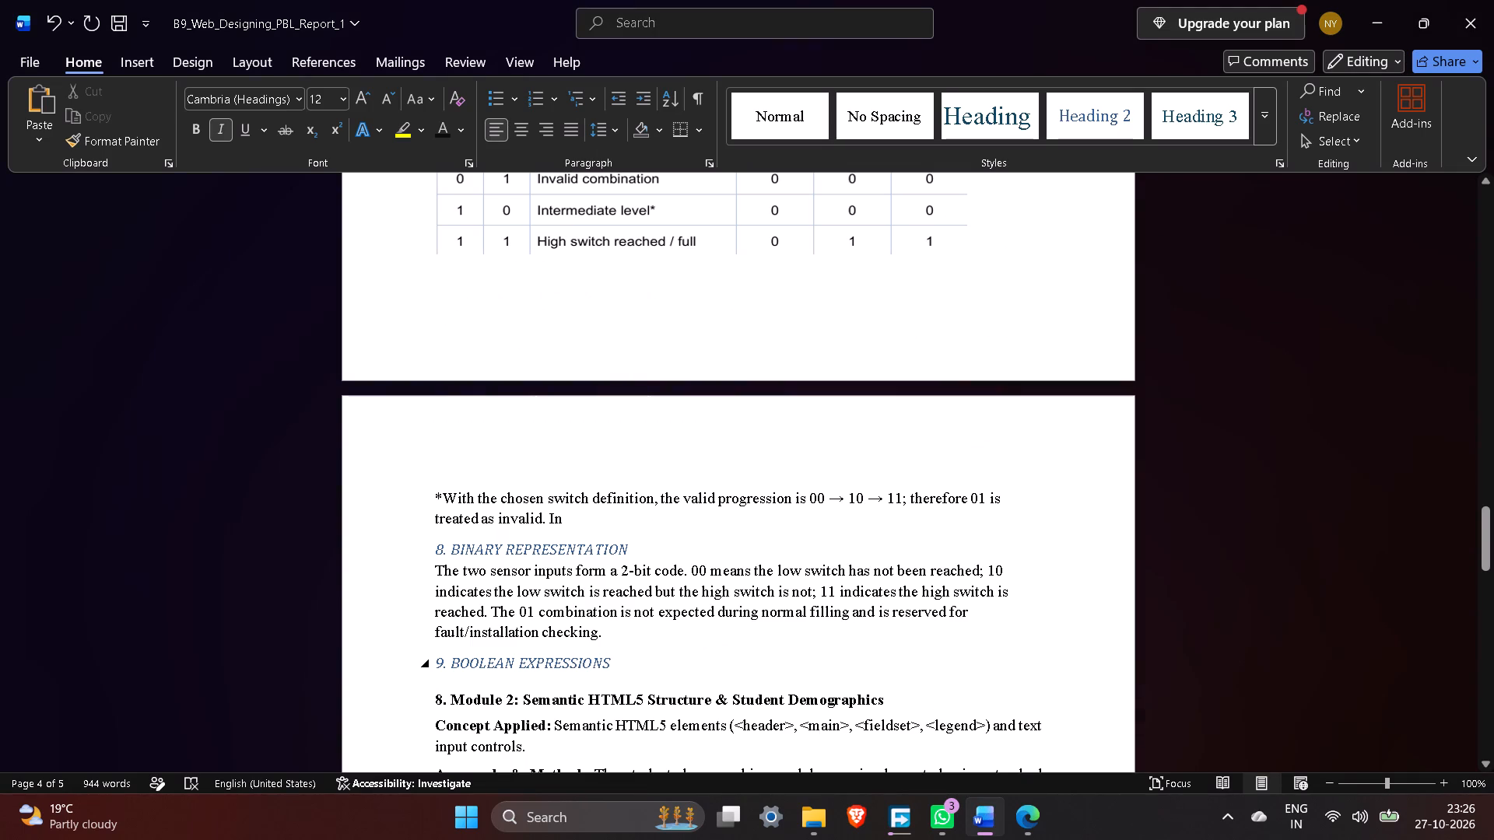
pyautogui.press('Return')
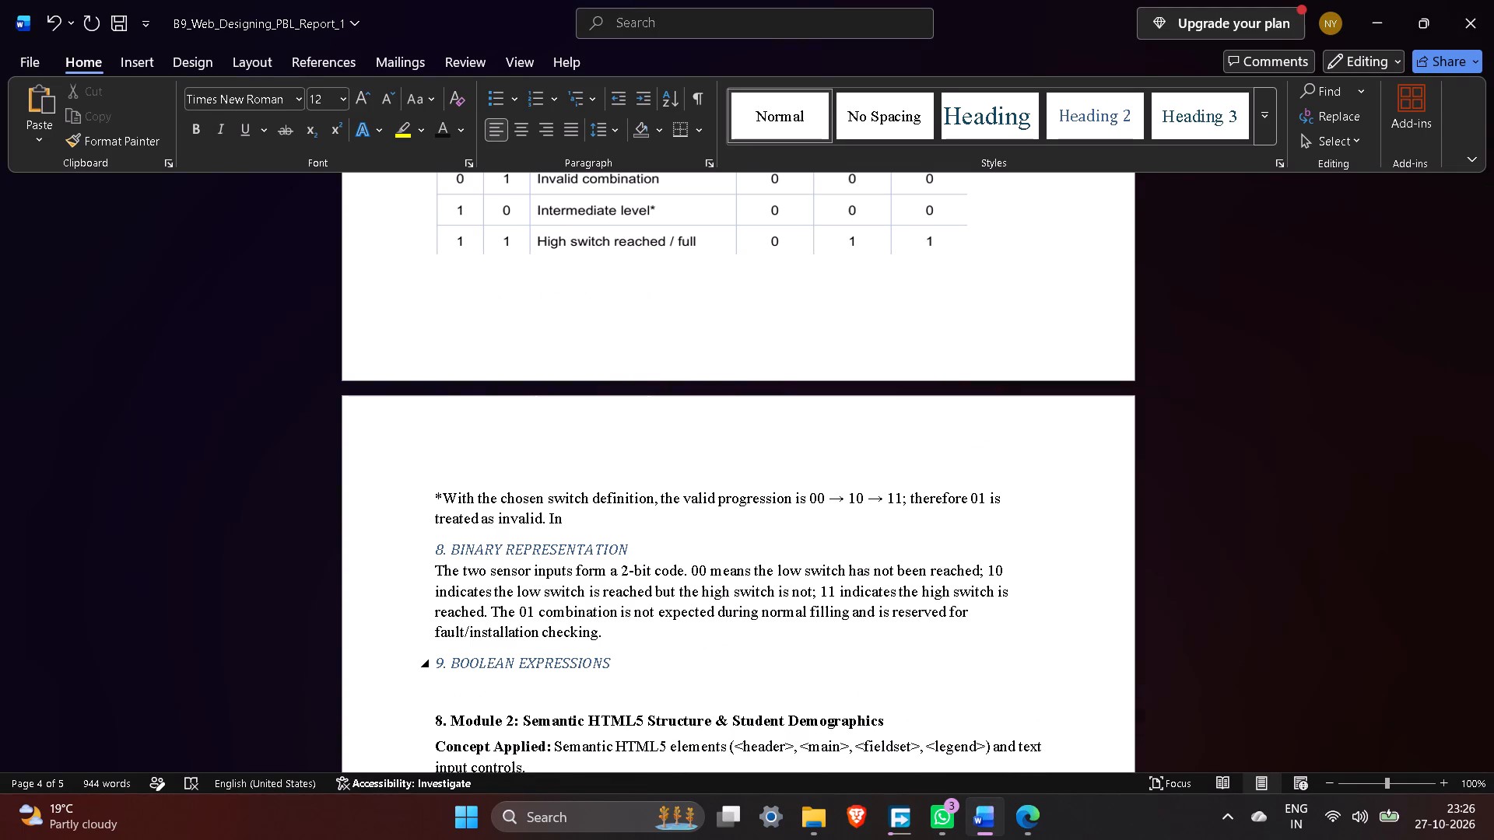
pyautogui.hotkey('ctrl', 'v')
# Add a new line "10." below the Boolean Expressions paragraph and apply the Heading 4 style to it.
pyautogui.scroll(-2, 656, 658)
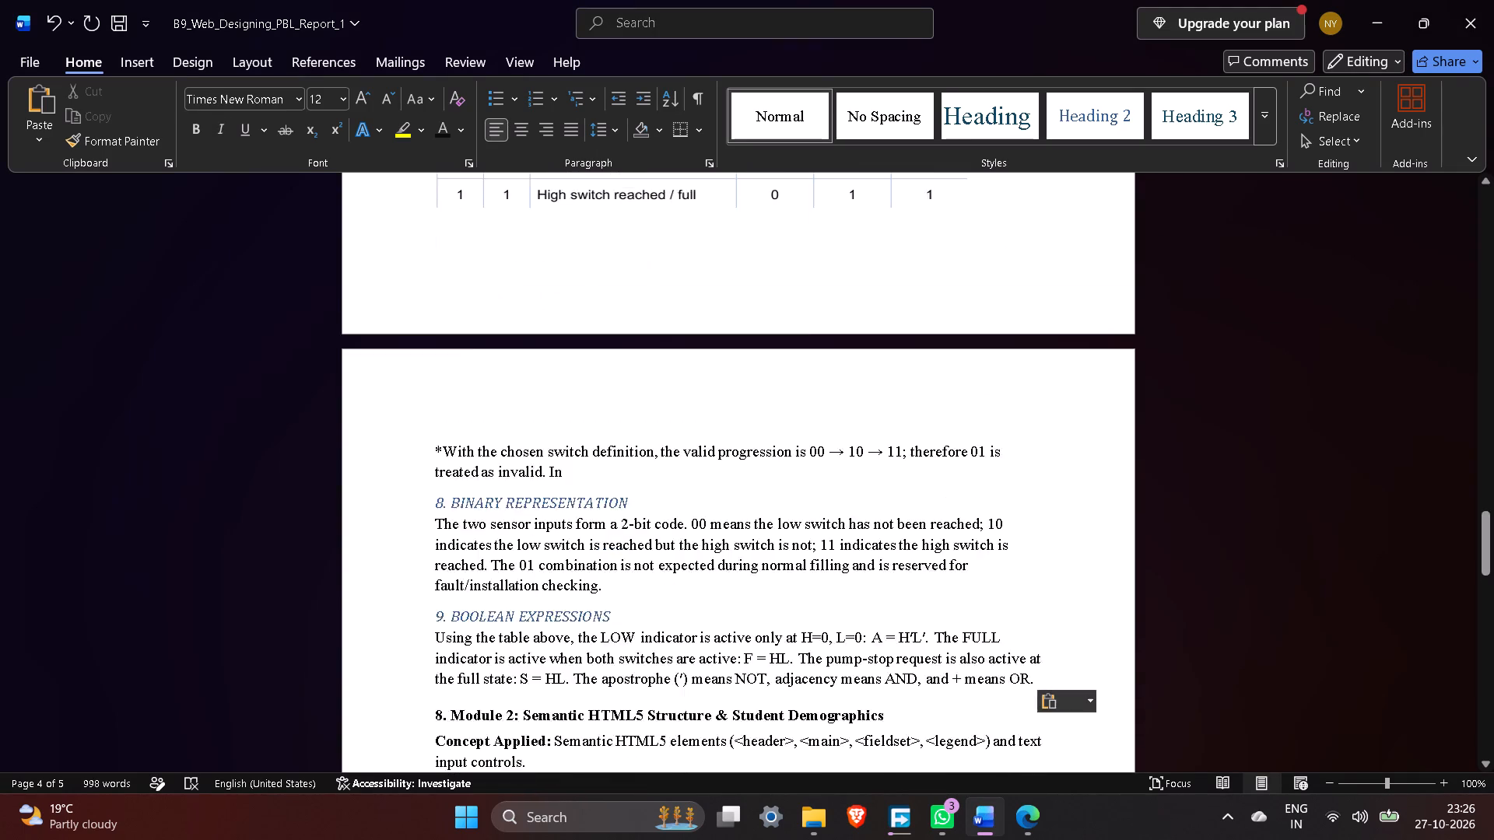
pyautogui.scroll(-1, 656, 659)
pyautogui.press('Return')
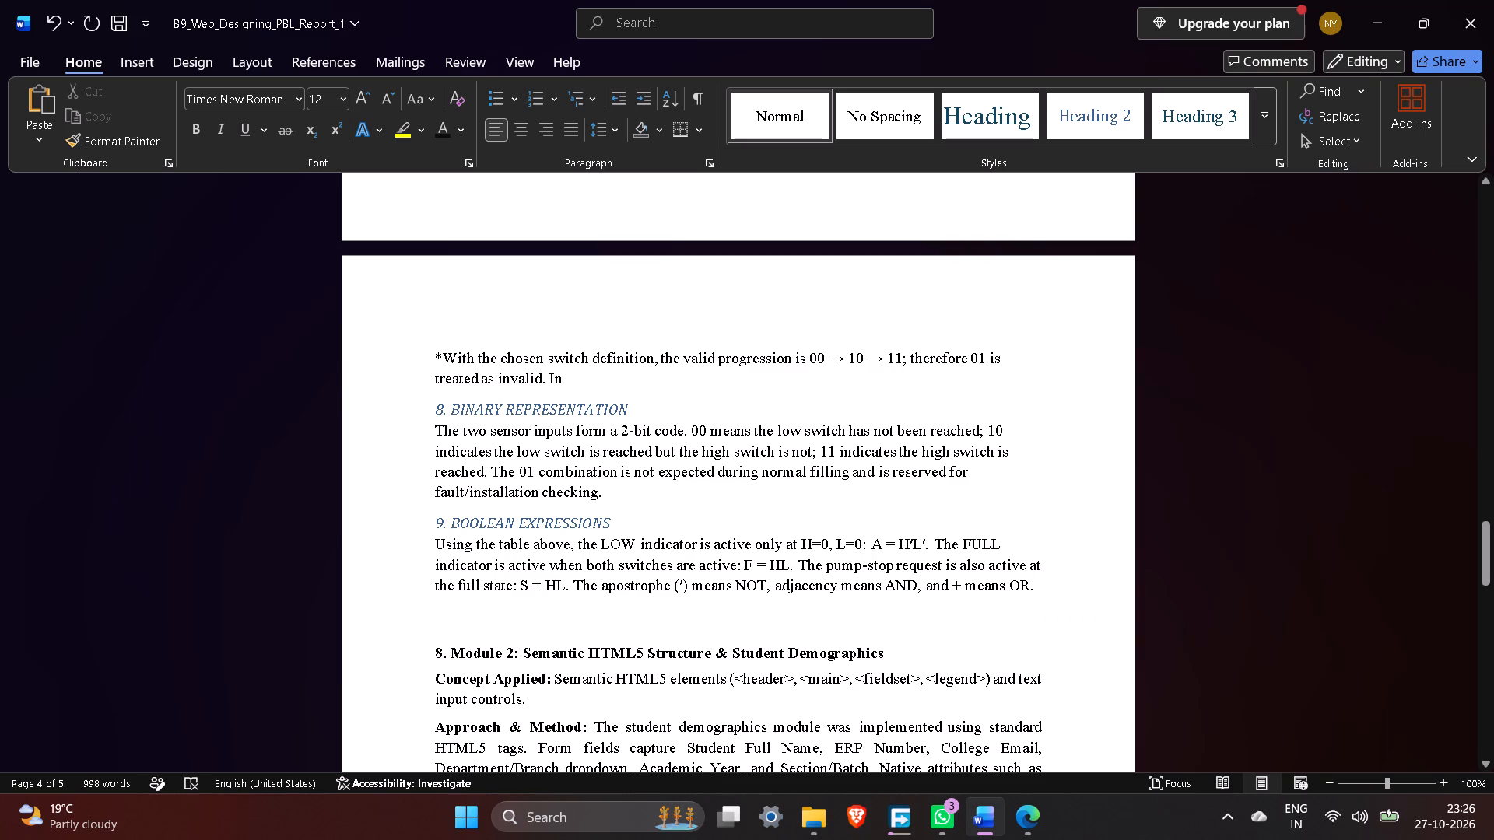
pyautogui.write('10')
pyautogui.press('.')
pyautogui.moveTo(468, 614); pyautogui.dragTo(431, 613)
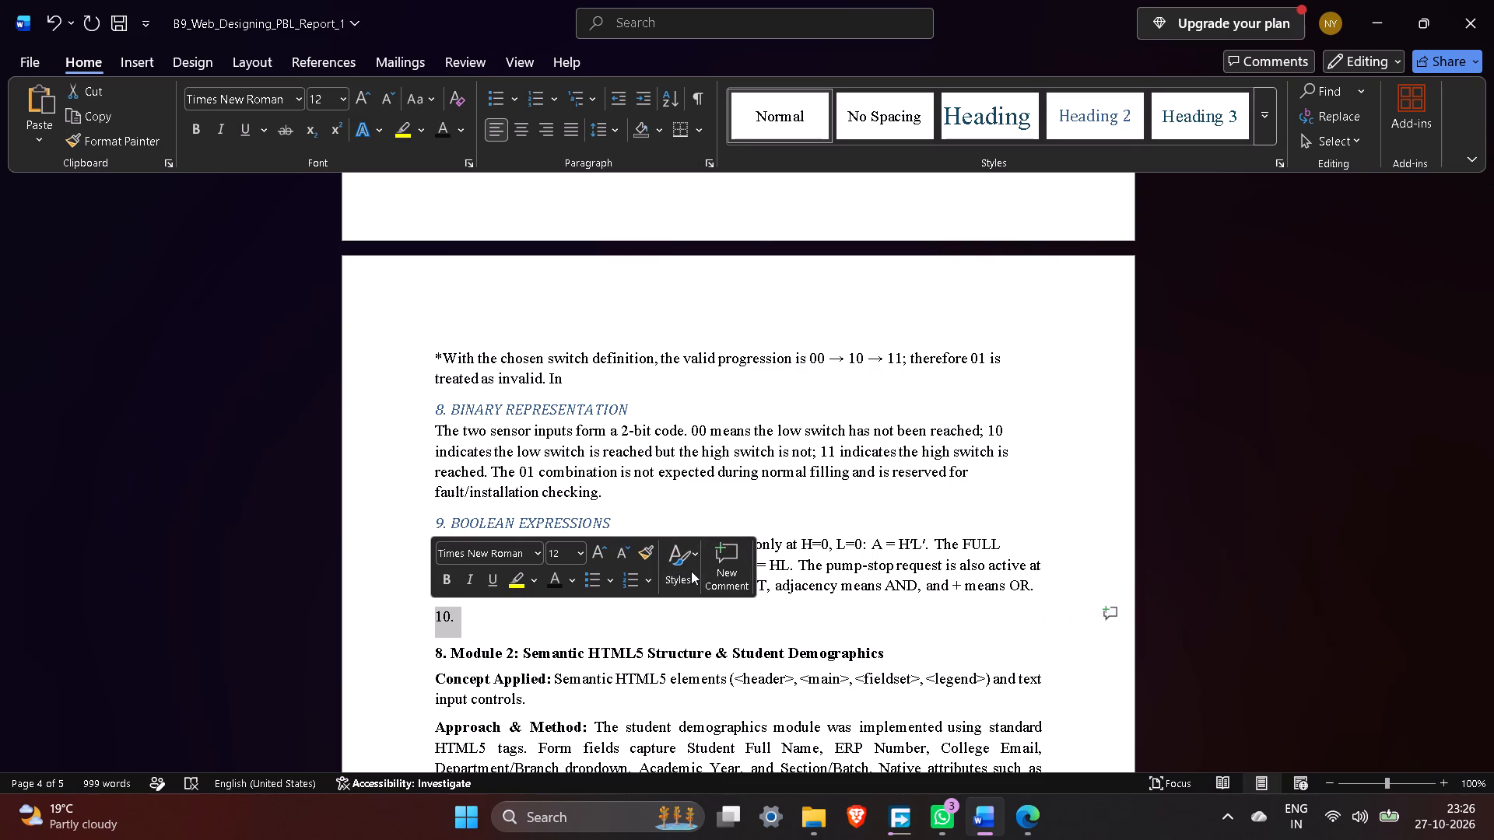
pyautogui.click(690, 572)
pyautogui.click(836, 256)
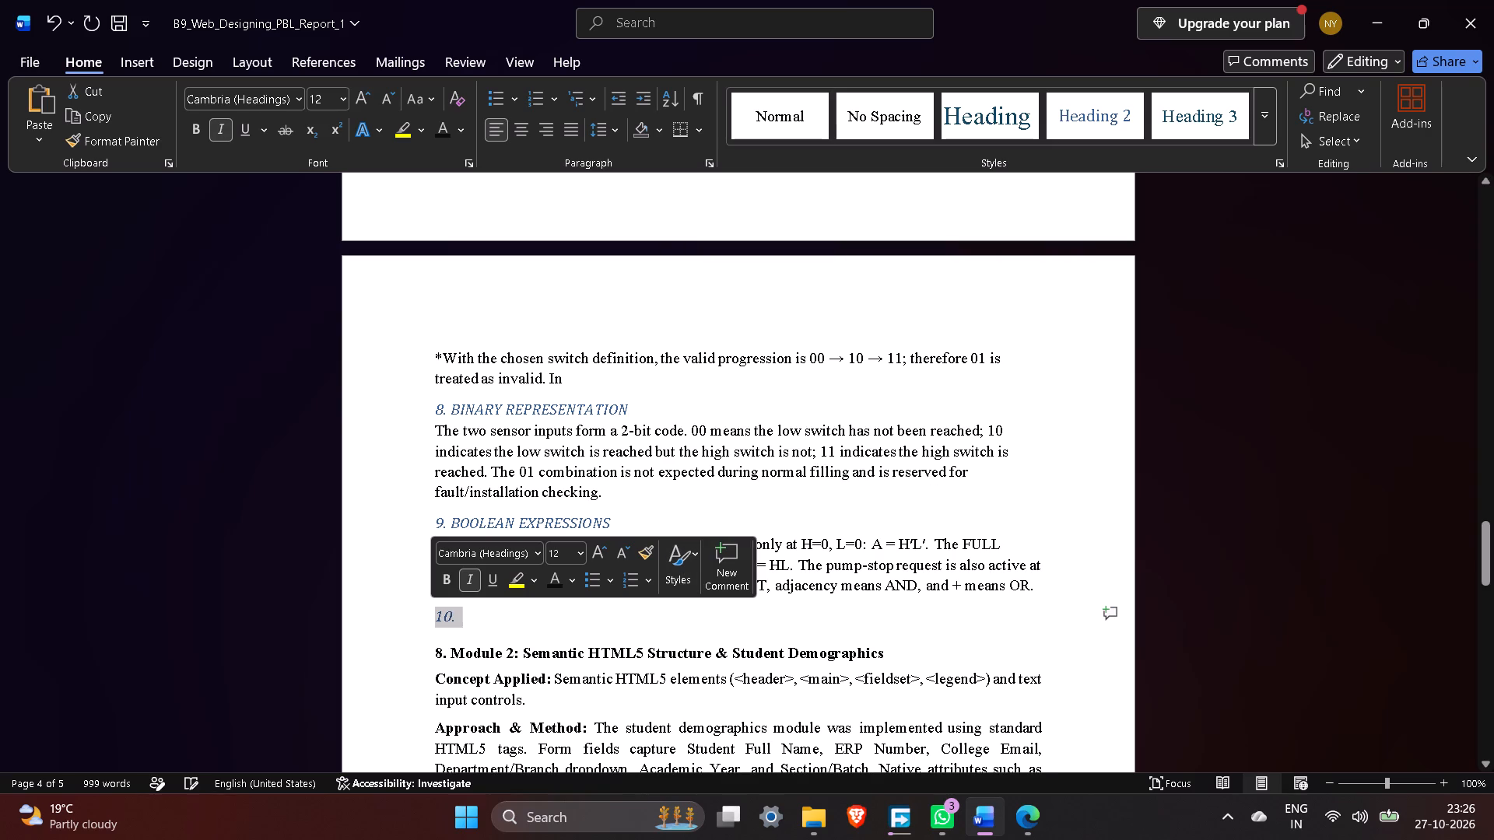
# Copy the heading text "BASIC LOGIC-GATE DESIGN" from the PDF in Edge and paste it after "10." in the Word report.
pyautogui.click(1023, 803)
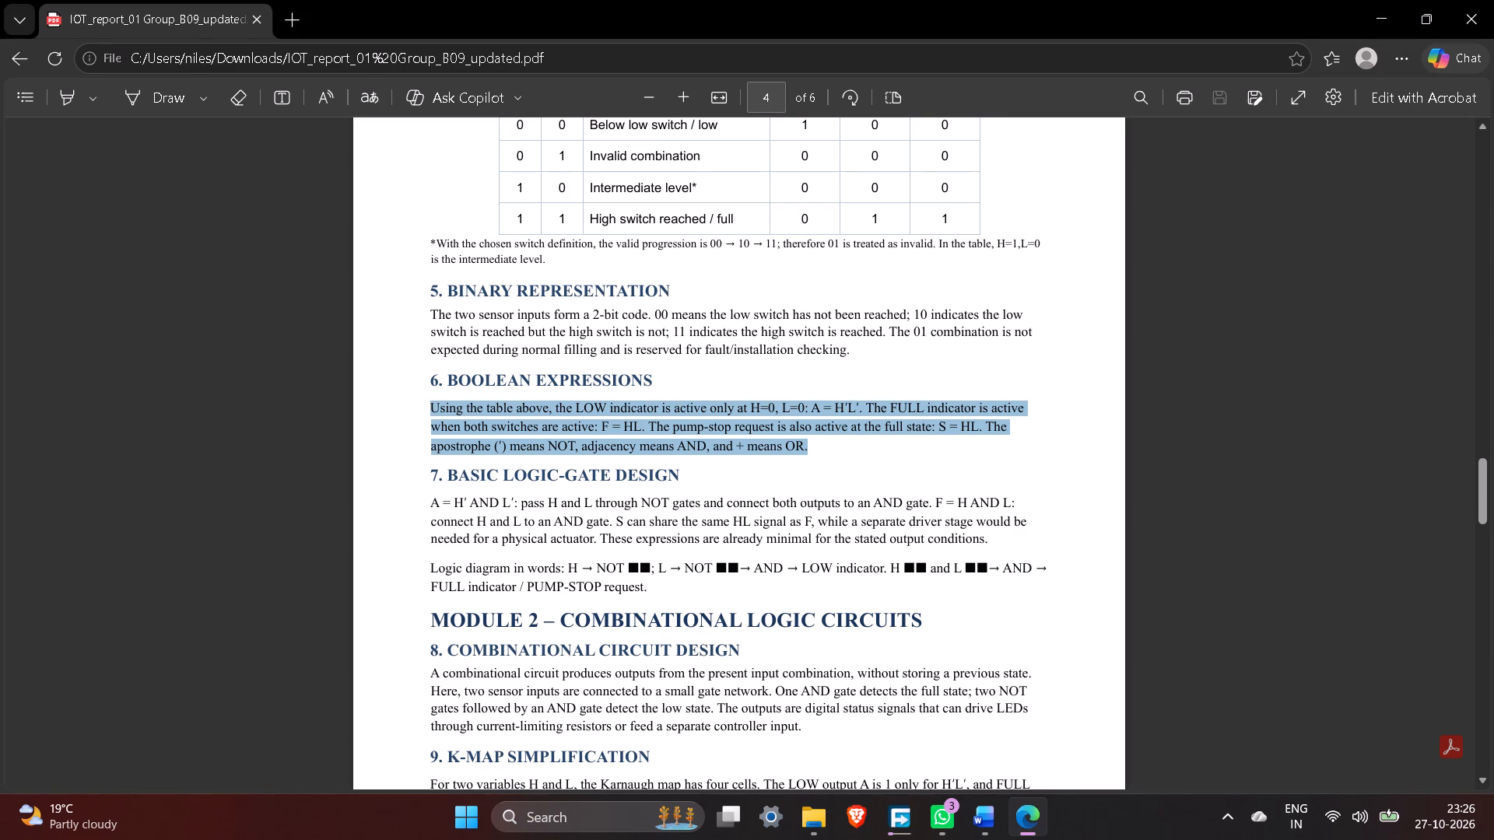
pyautogui.moveTo(691, 473); pyautogui.dragTo(462, 479)
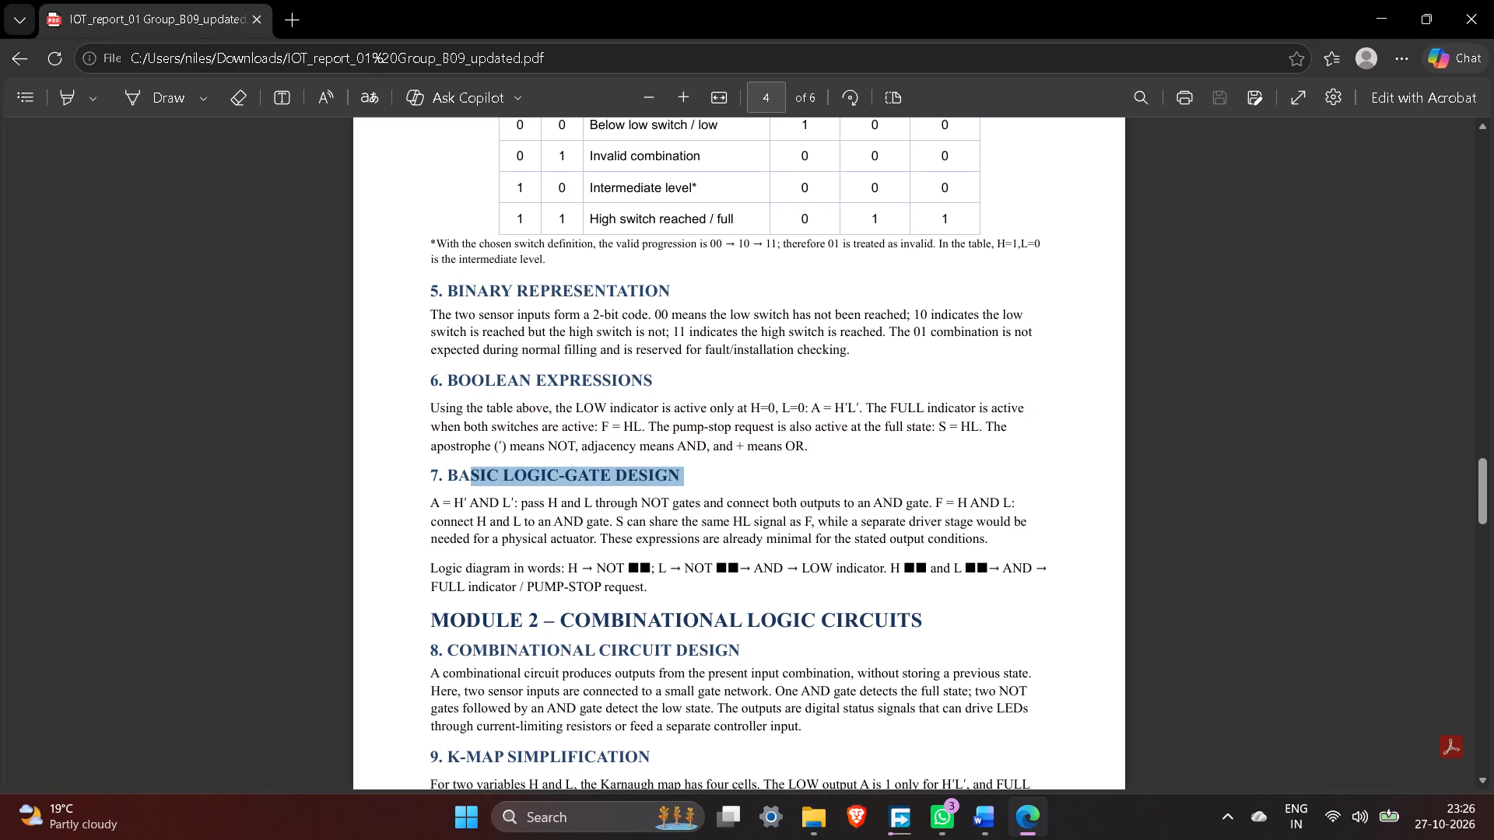
pyautogui.moveTo(462, 479); pyautogui.dragTo(441, 477)
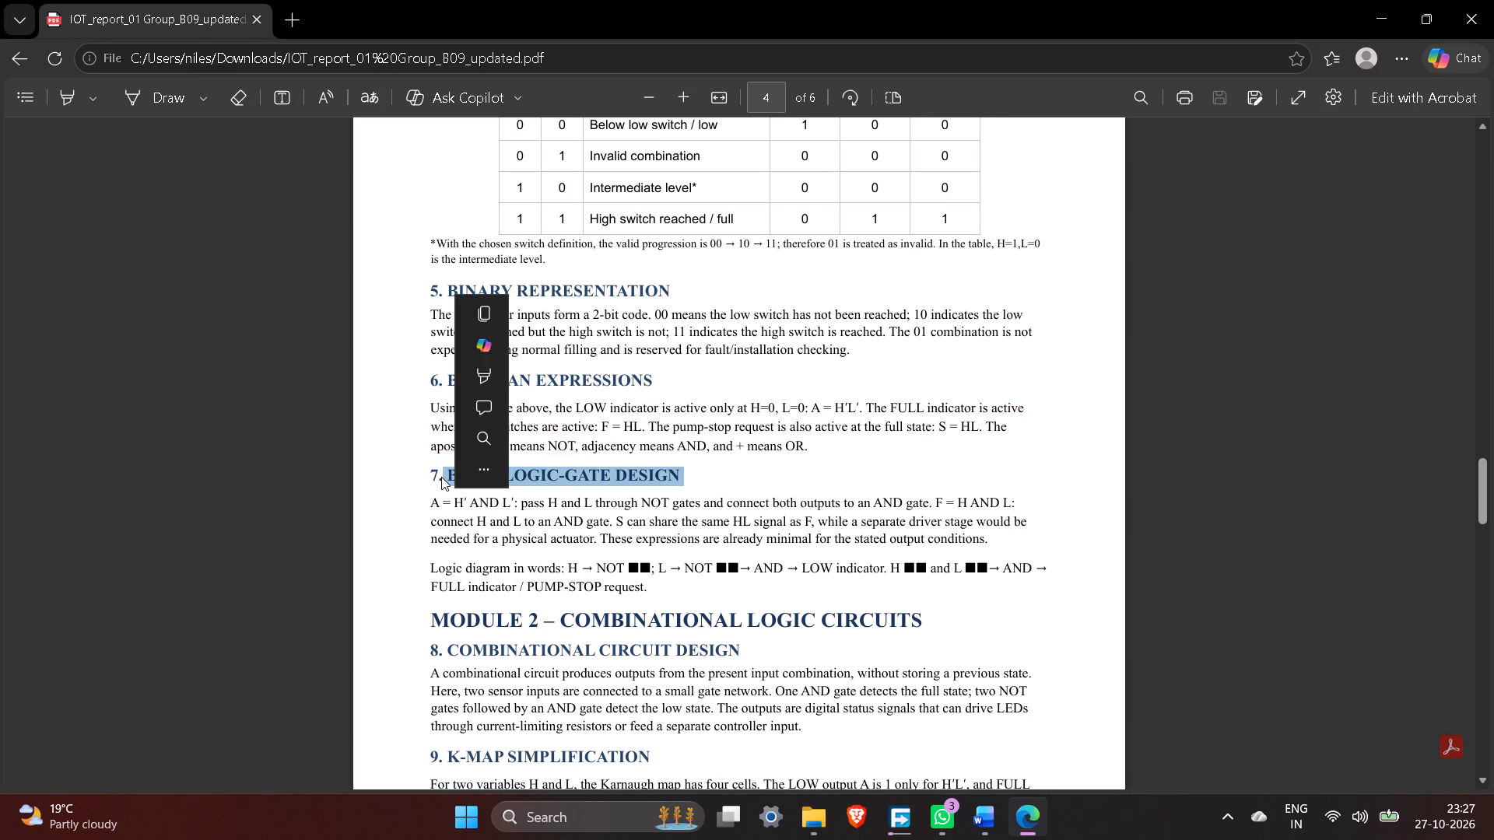
pyautogui.click(476, 320)
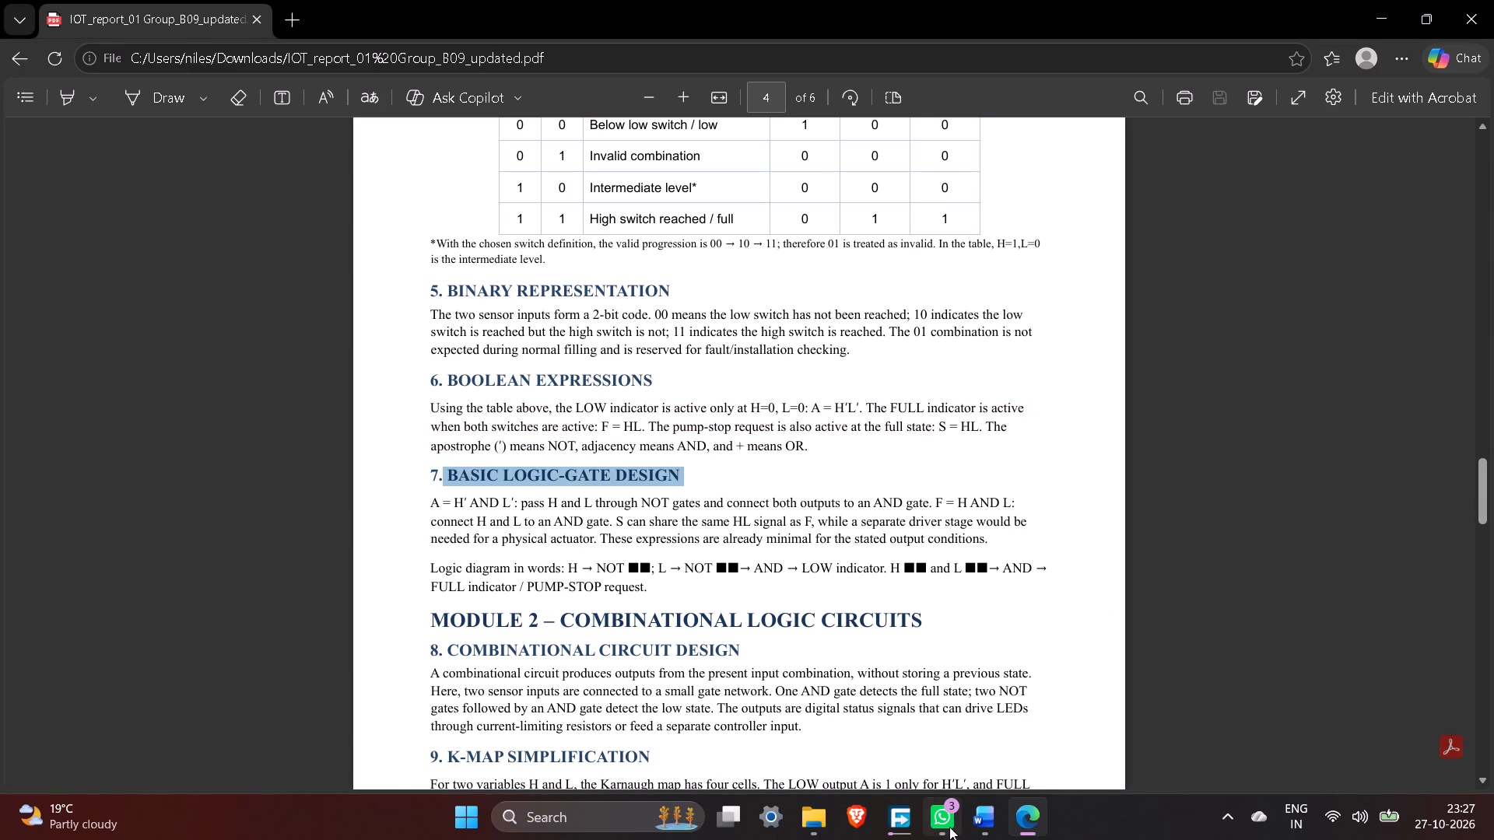
pyautogui.click(970, 829)
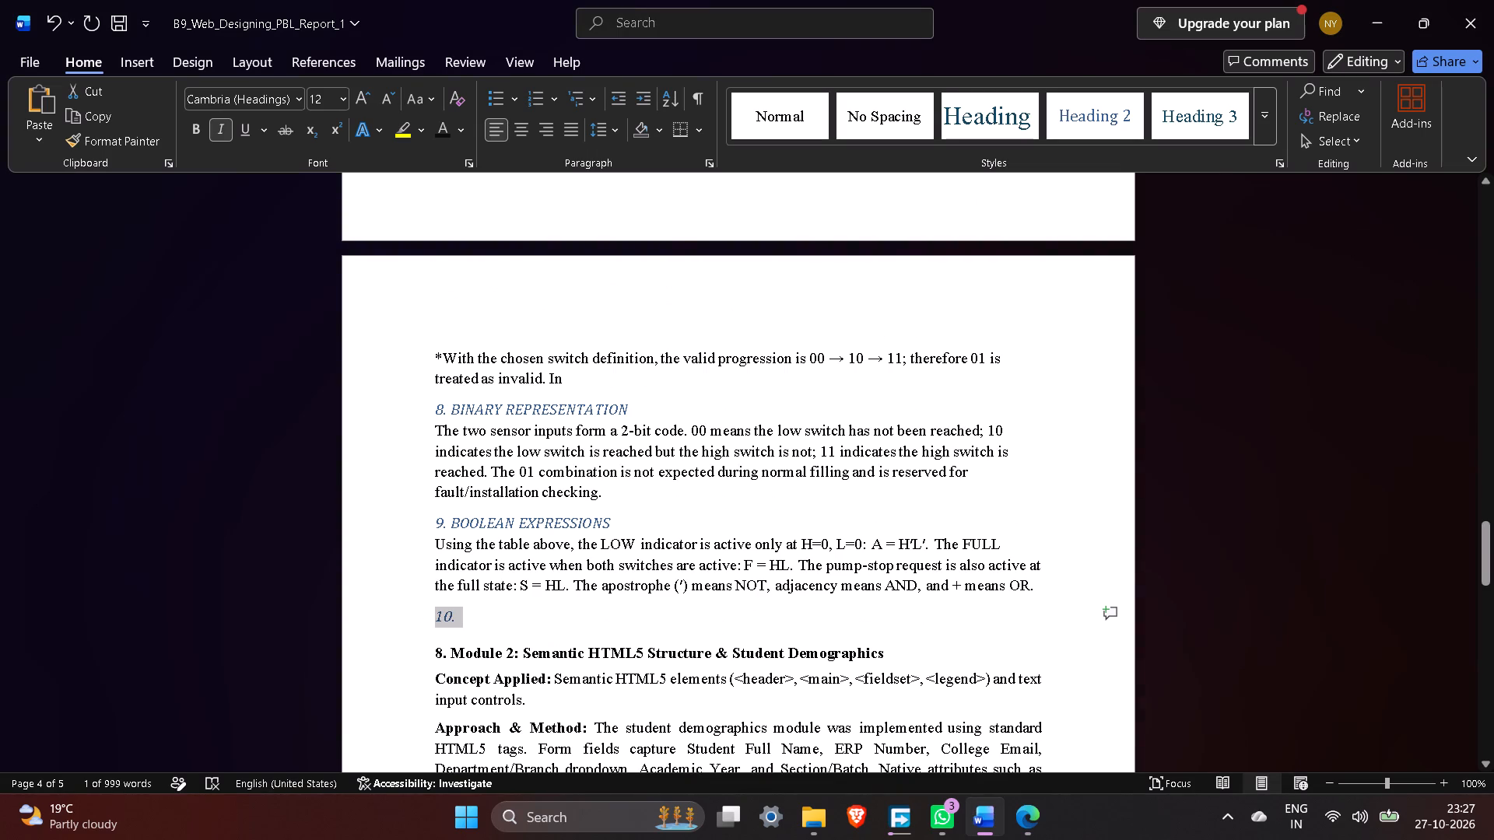
pyautogui.click(527, 605)
pyautogui.click(459, 621)
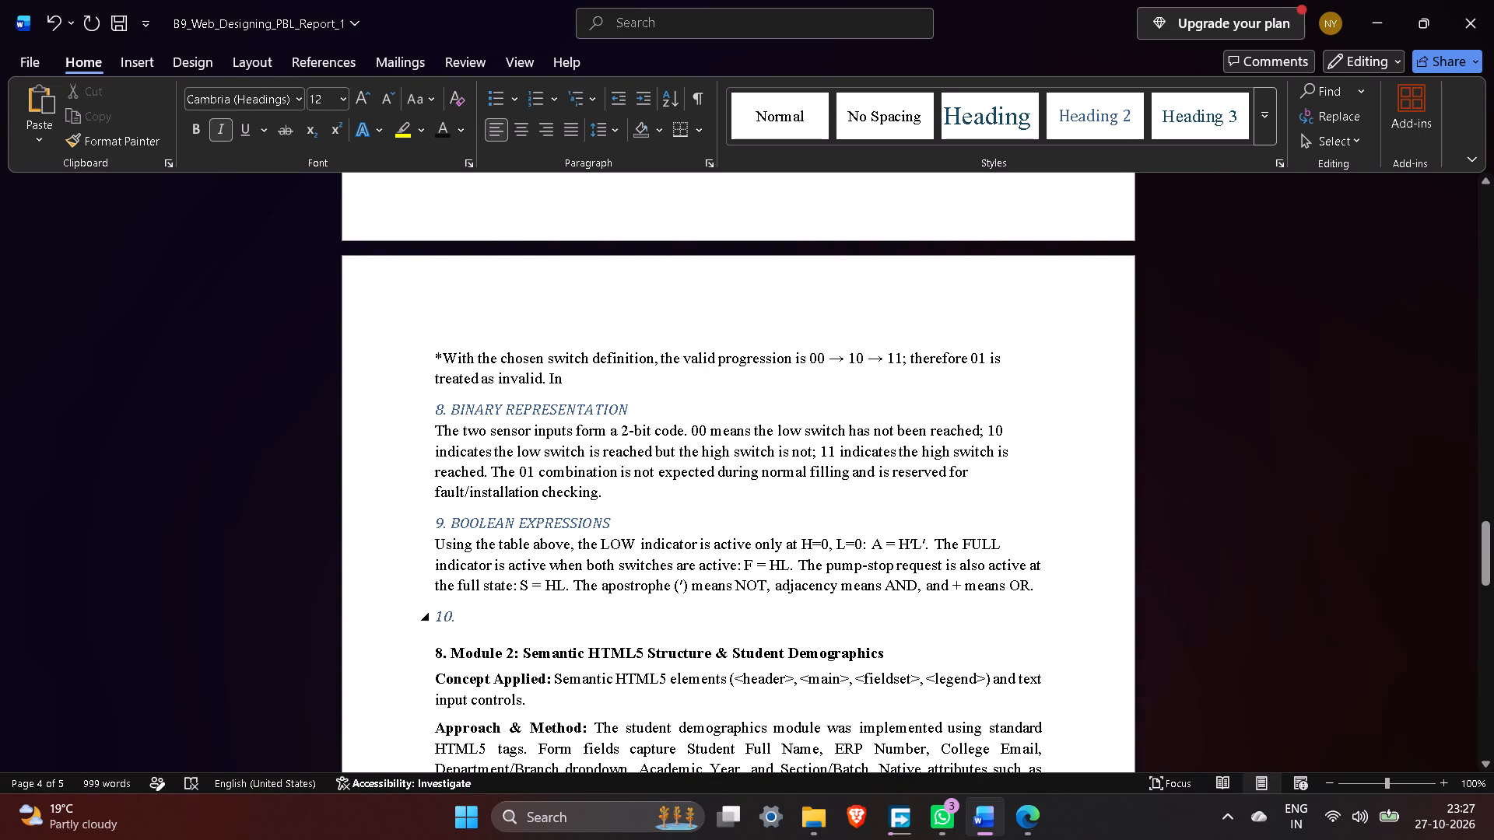
pyautogui.hotkey('ctrl', 'v')
# Copy the Basic Logic-Gate Design text, including the logic diagram lines, from the PDF in Edge and paste it on a new line under heading 10 in Word.
pyautogui.press('Return')
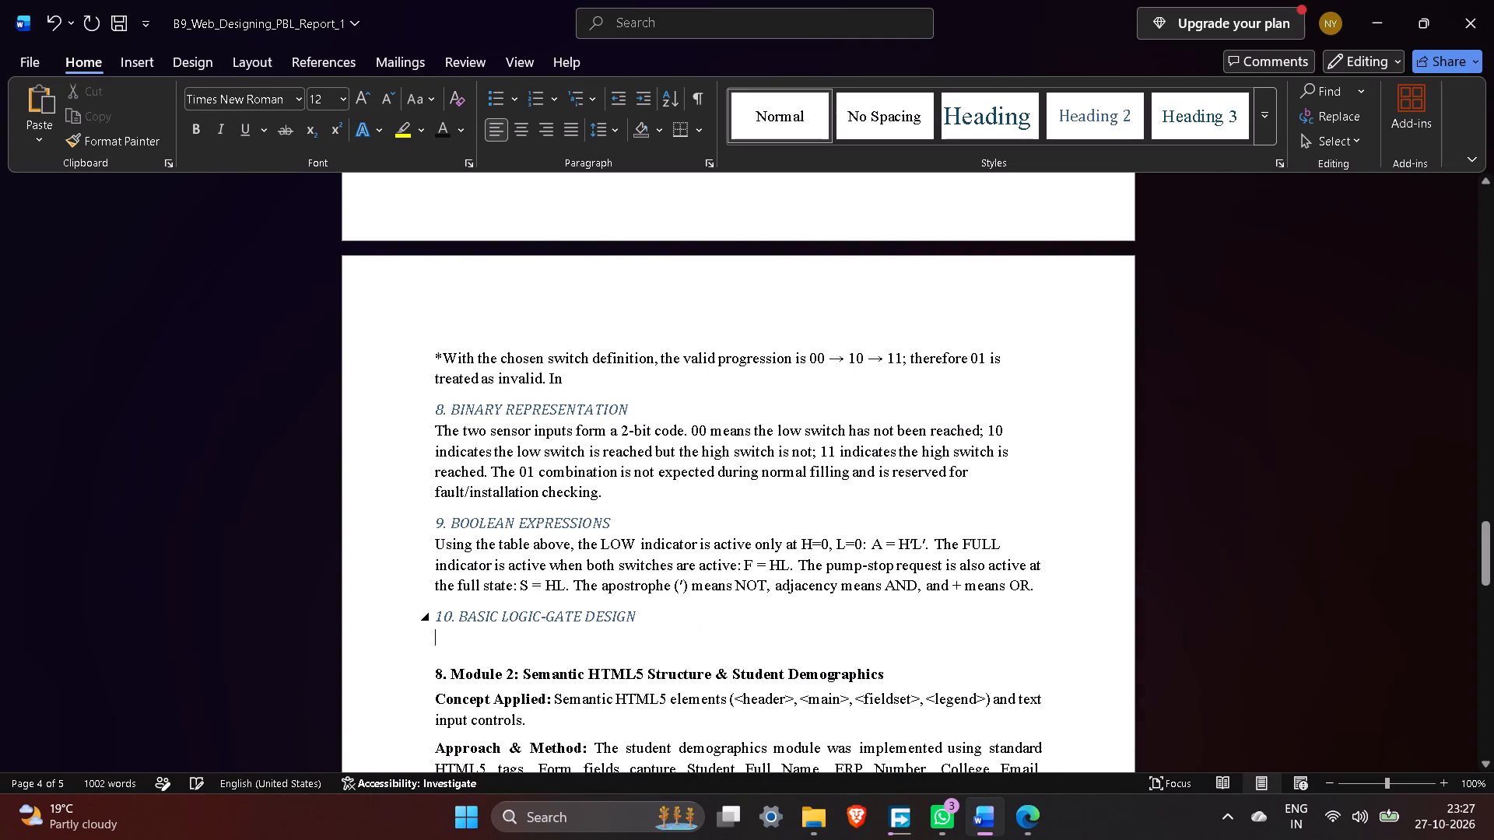
pyautogui.click(1033, 822)
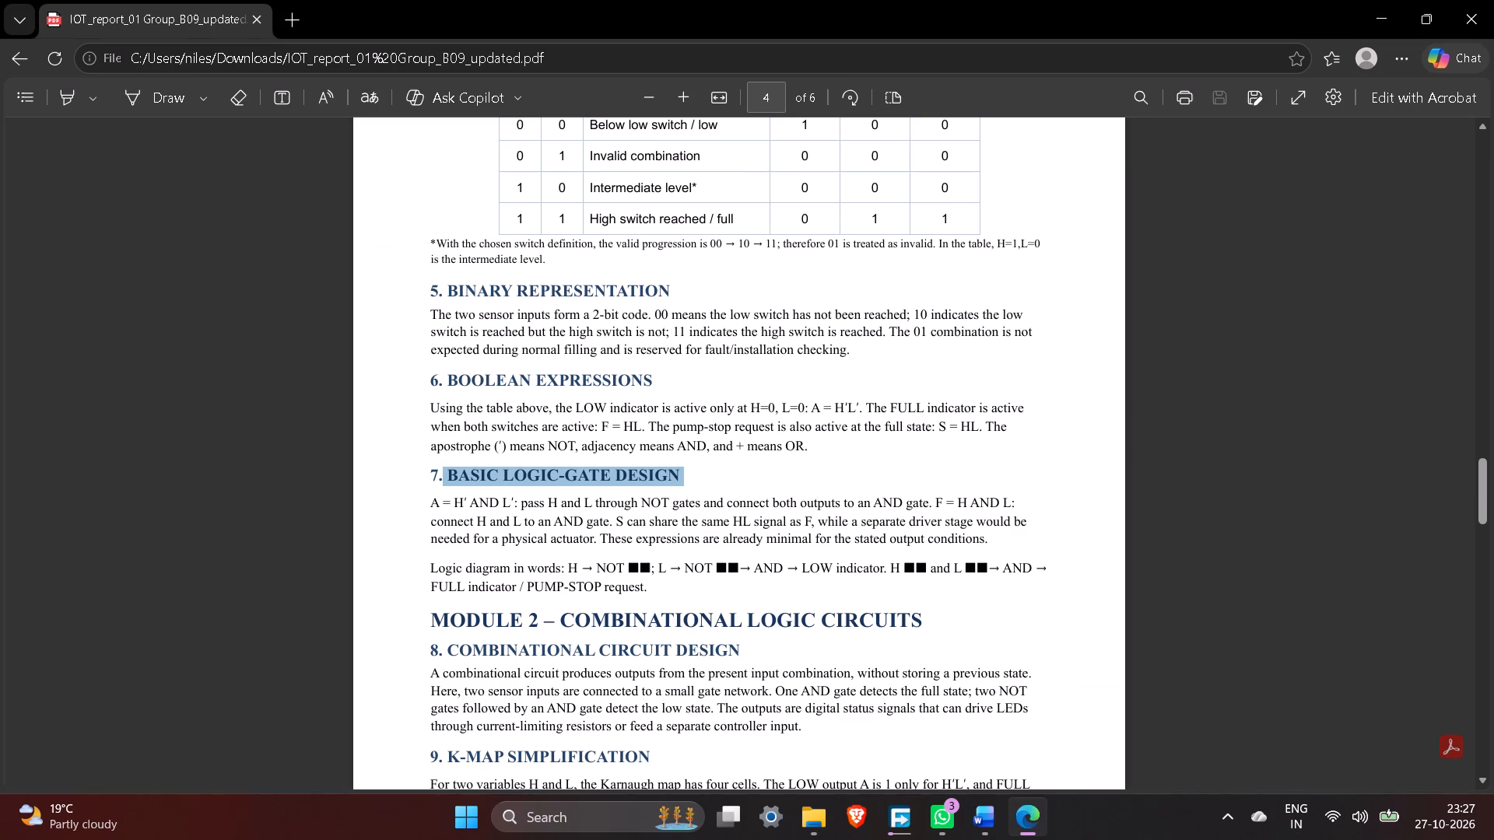
pyautogui.moveTo(427, 506); pyautogui.dragTo(834, 597)
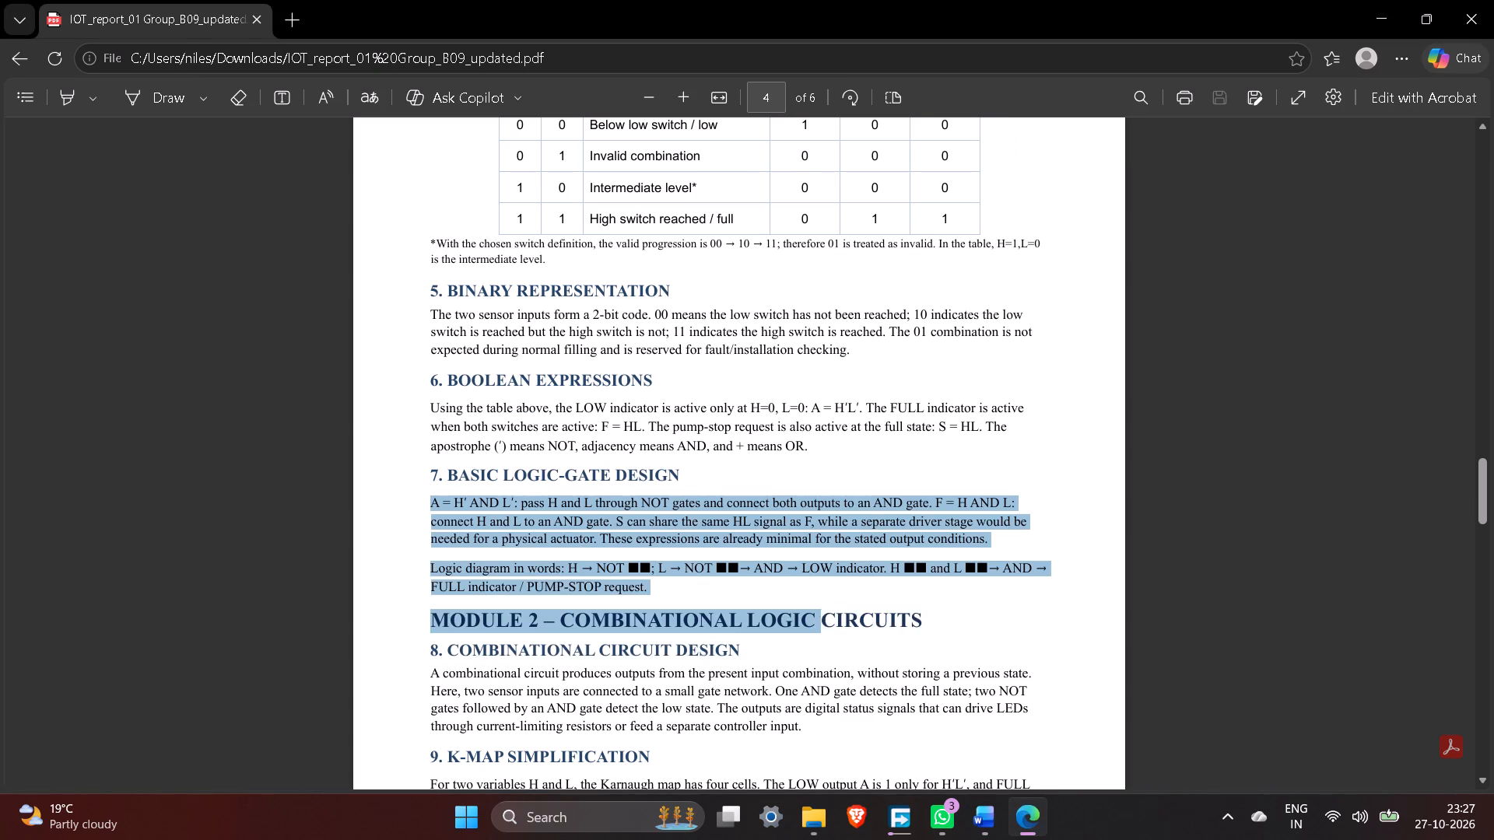
pyautogui.moveTo(834, 597); pyautogui.dragTo(714, 590)
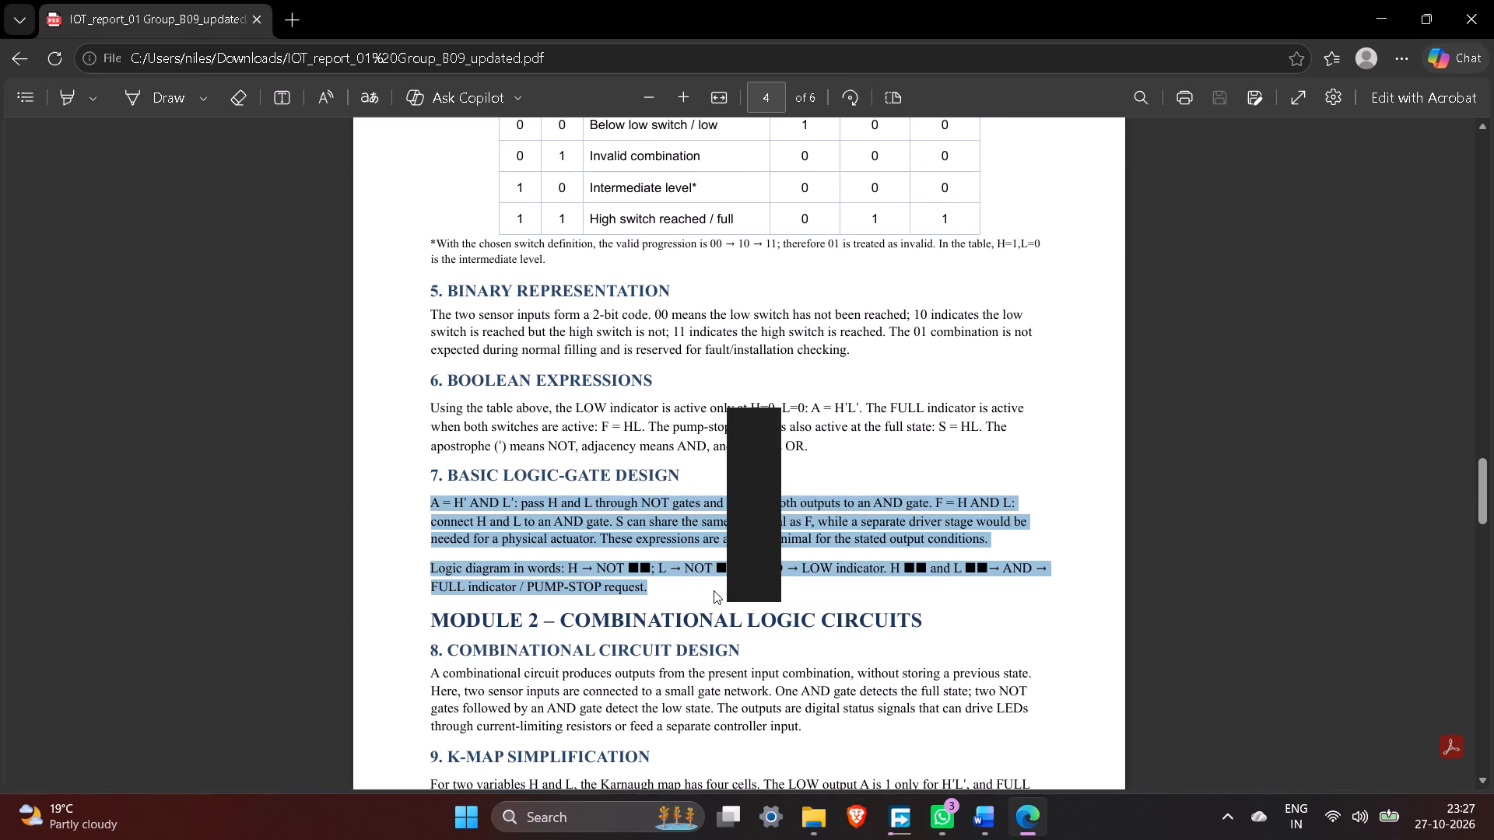
pyautogui.click(747, 429)
pyautogui.click(978, 821)
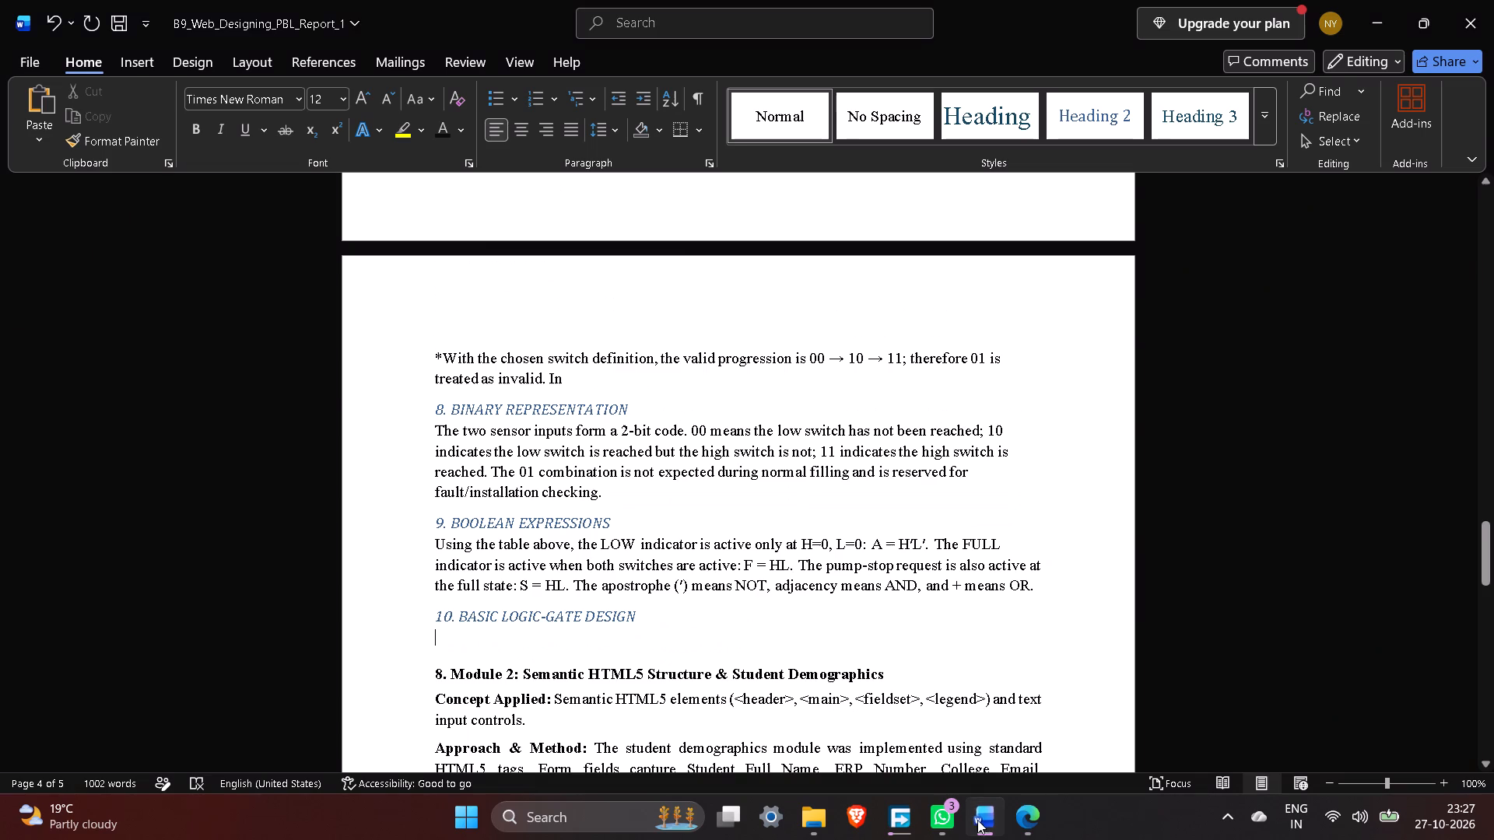
pyautogui.hotkey('ctrl', 'v')
# Delete the number "8." from the start of the "Module 2: Semantic HTML5 Structure & Student Demographics" heading.
pyautogui.scroll(1, 972, 813)
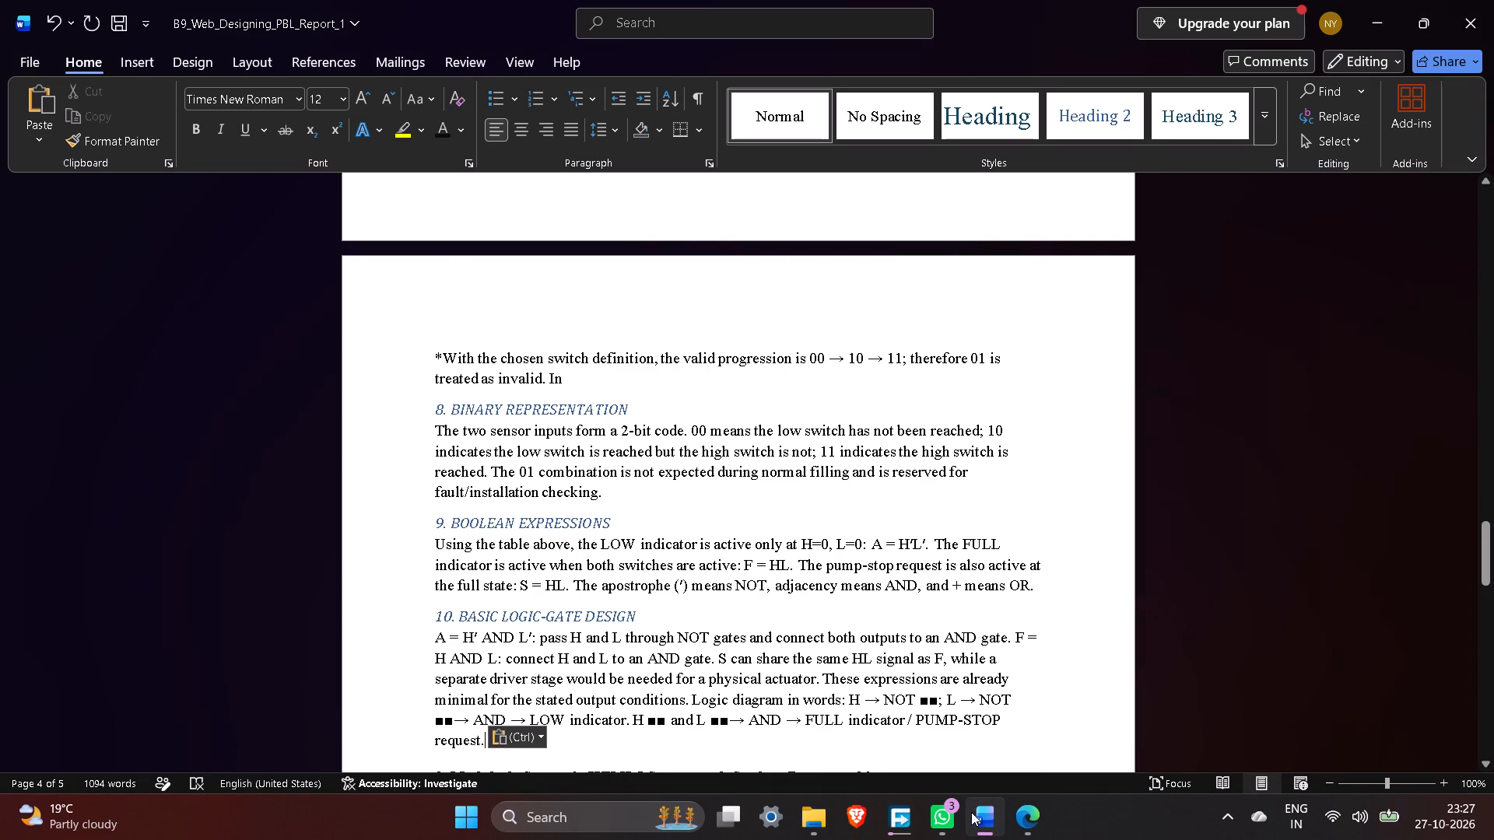
pyautogui.scroll(-2, 971, 812)
pyautogui.scroll(-2, 1003, 639)
pyautogui.click(1070, 612)
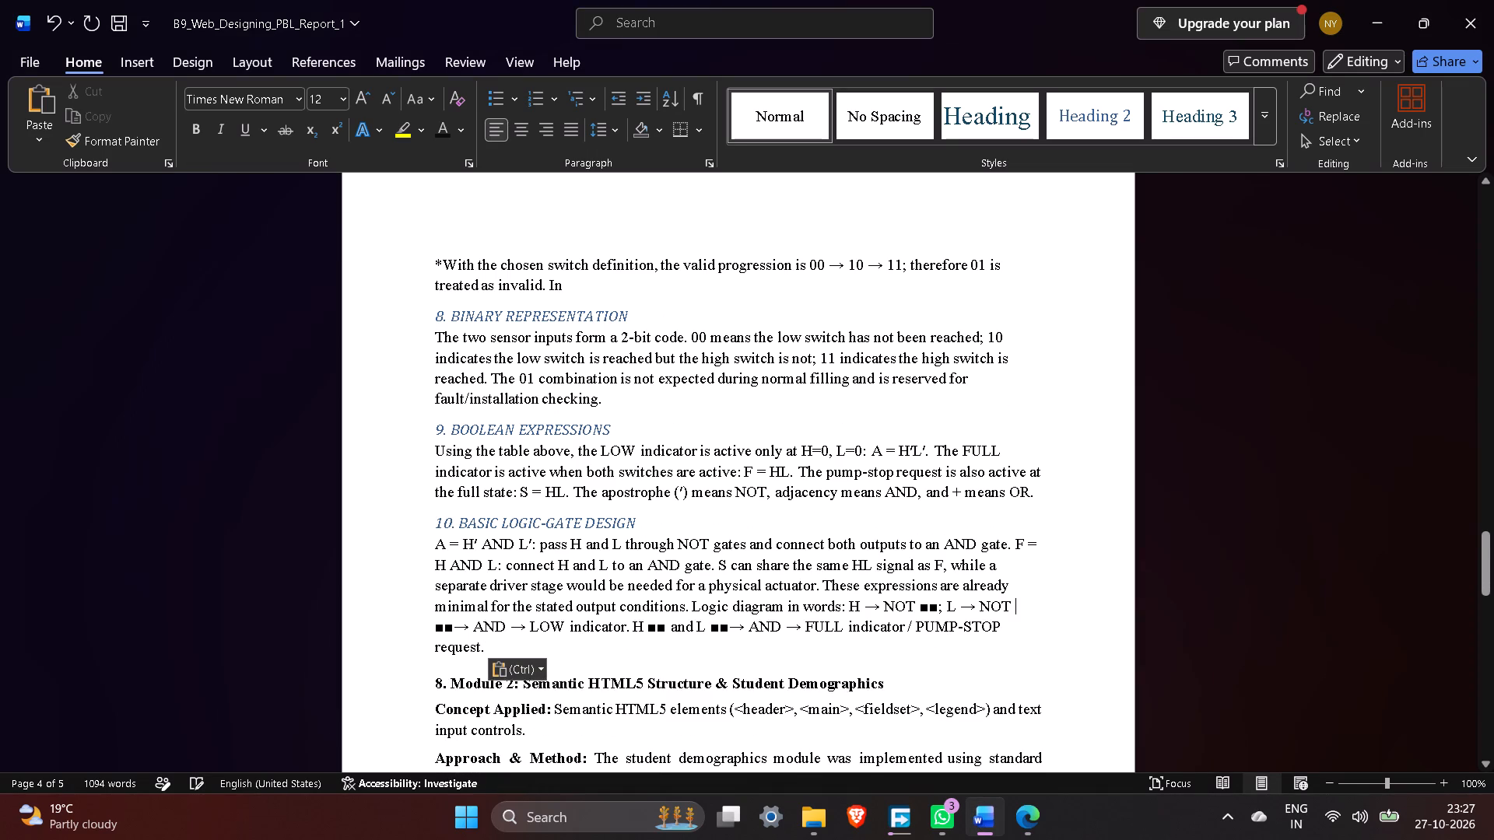
pyautogui.click(449, 681)
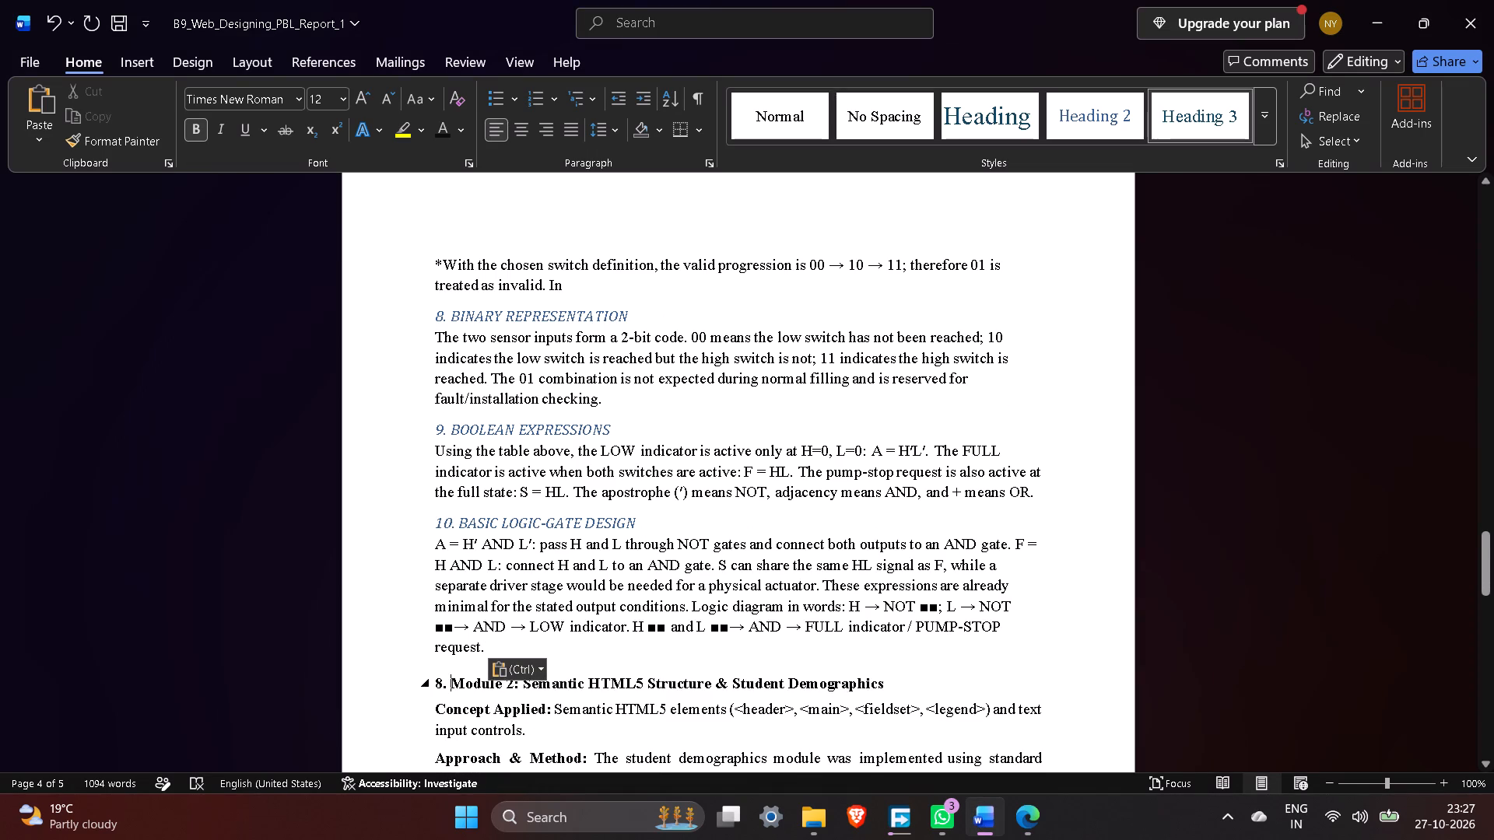
pyautogui.press('BackSpace')
pyautogui.press('BackSpace')
pyautogui.press('BackSpace')
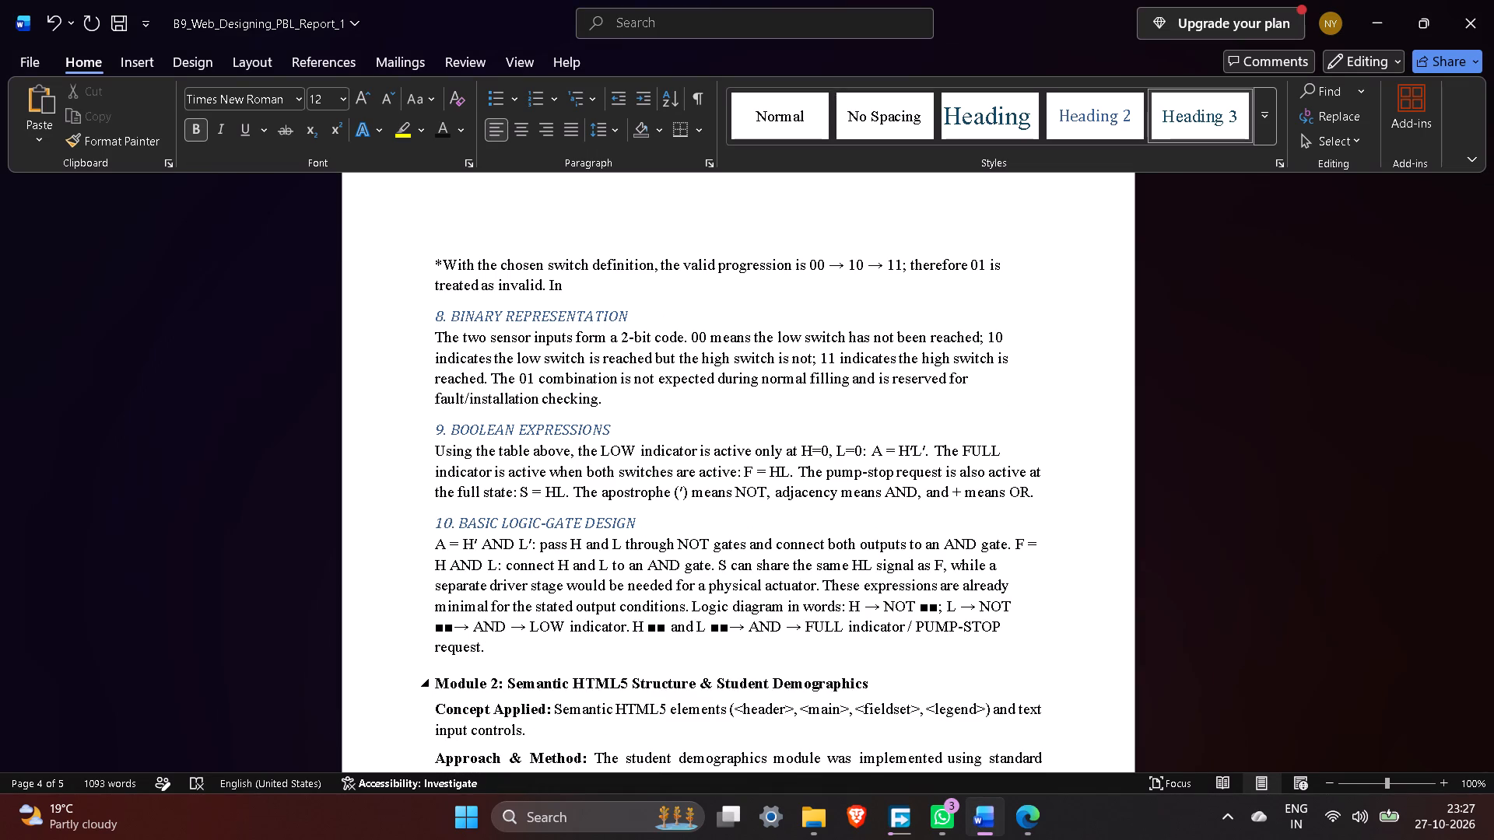
# Delete the old Module 2 title and its body text through Output & Findings, keeping only "Module 2" above the References section.
pyautogui.scroll(6, 538, 499)
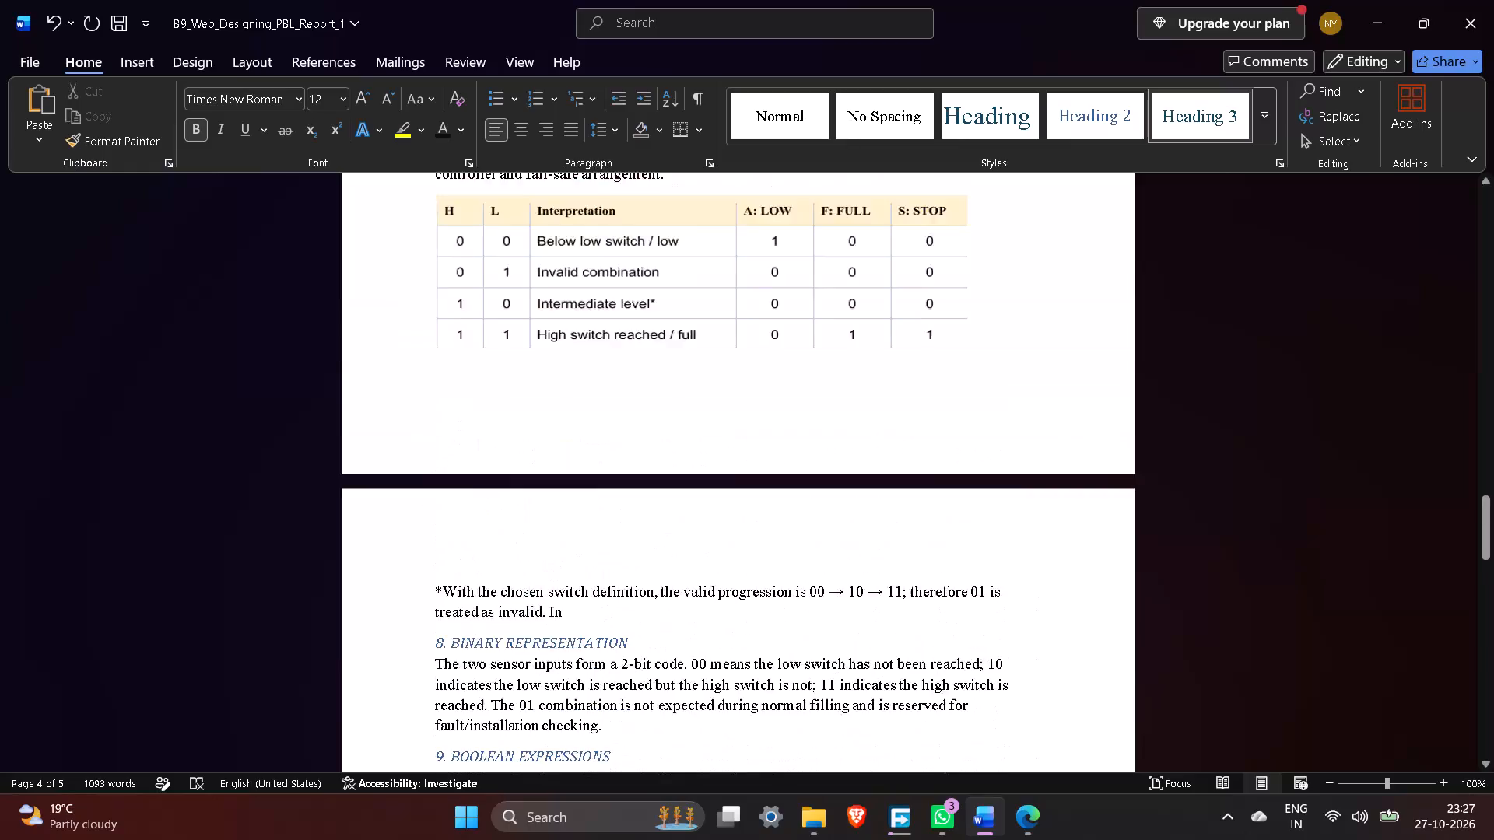
pyautogui.scroll(7, 538, 499)
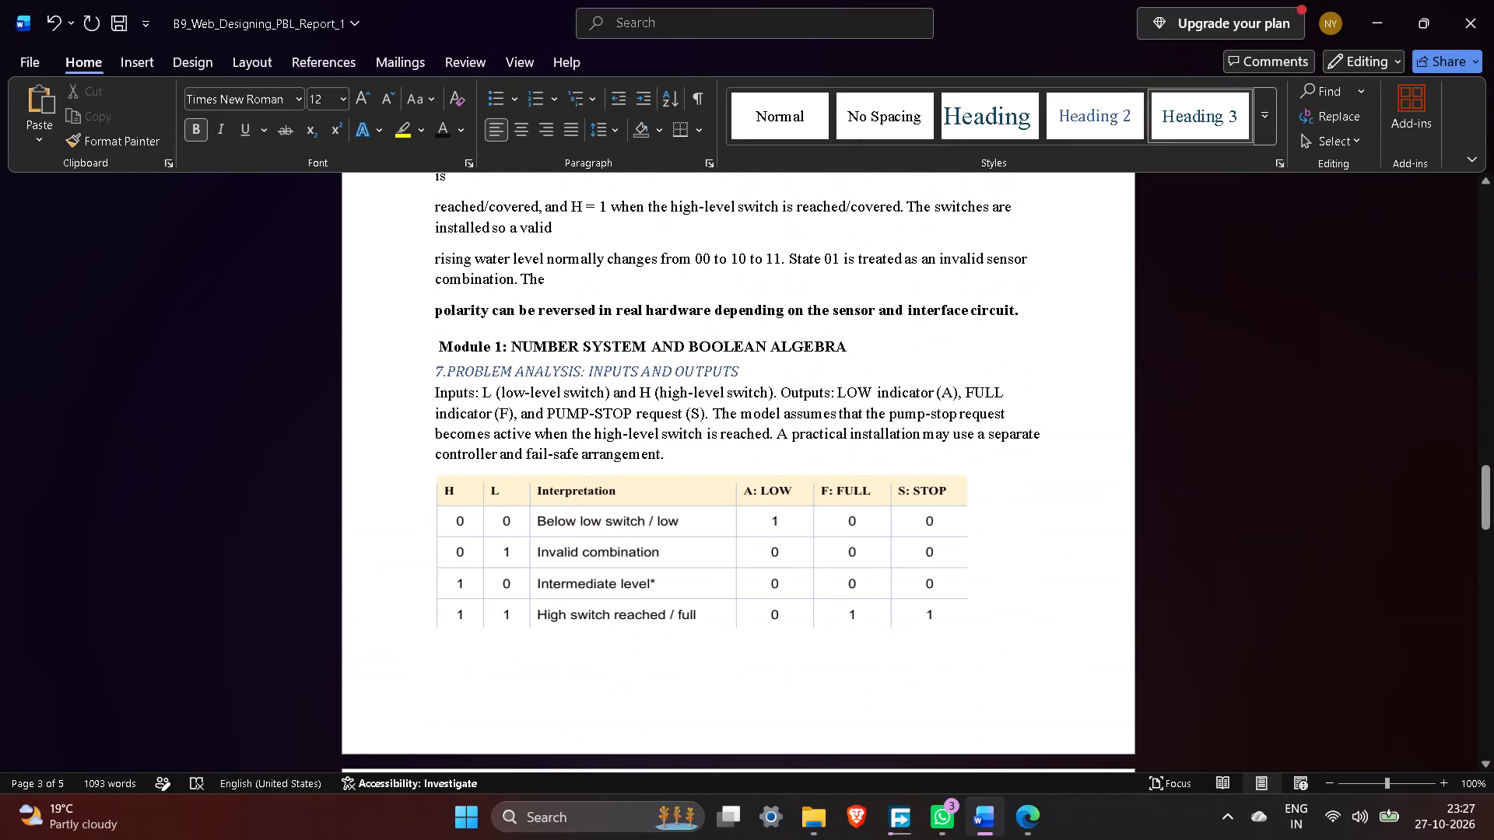
pyautogui.scroll(-16, 538, 509)
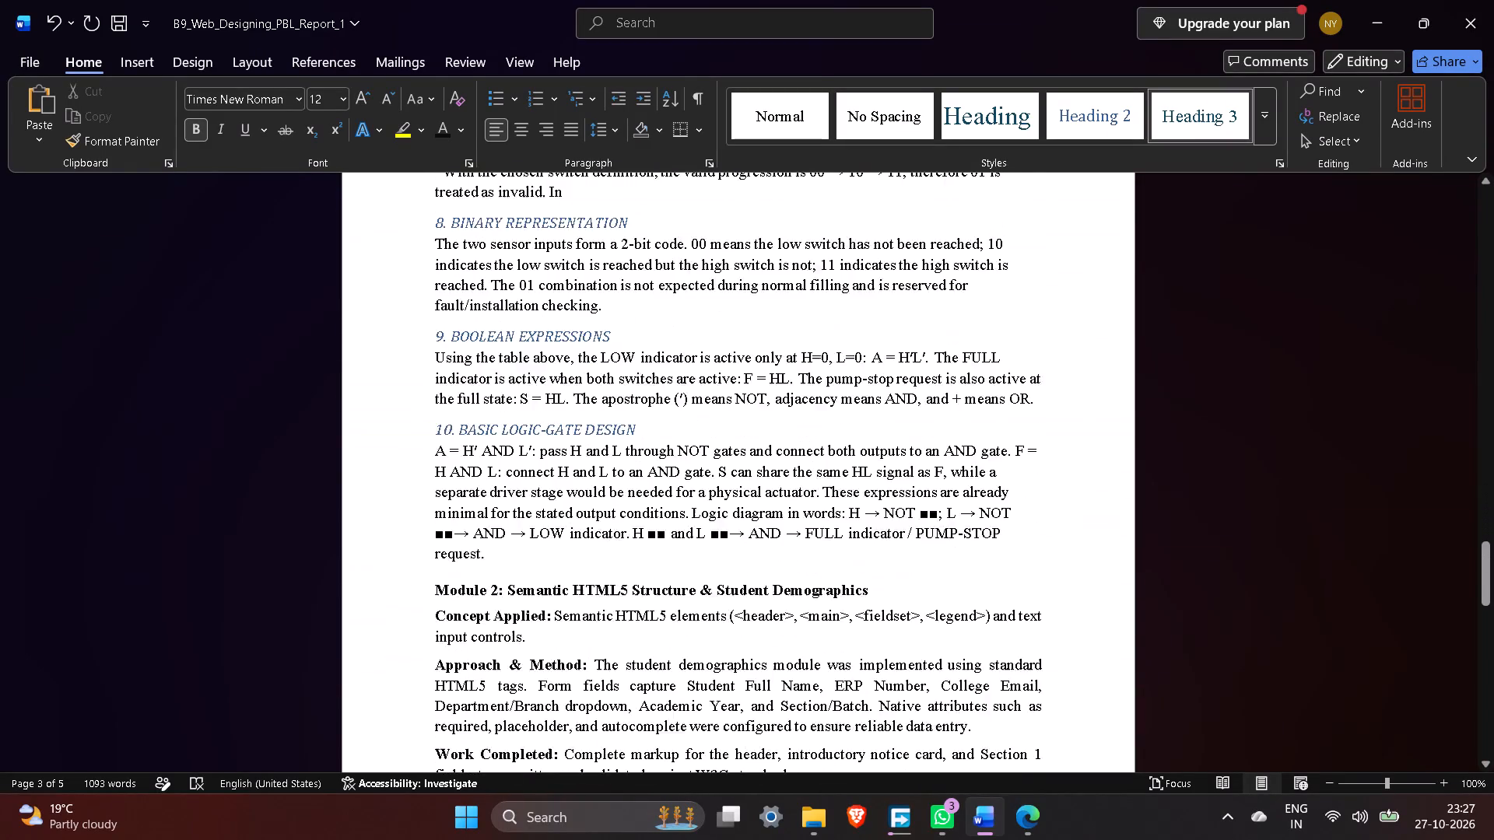
pyautogui.scroll(-2, 538, 511)
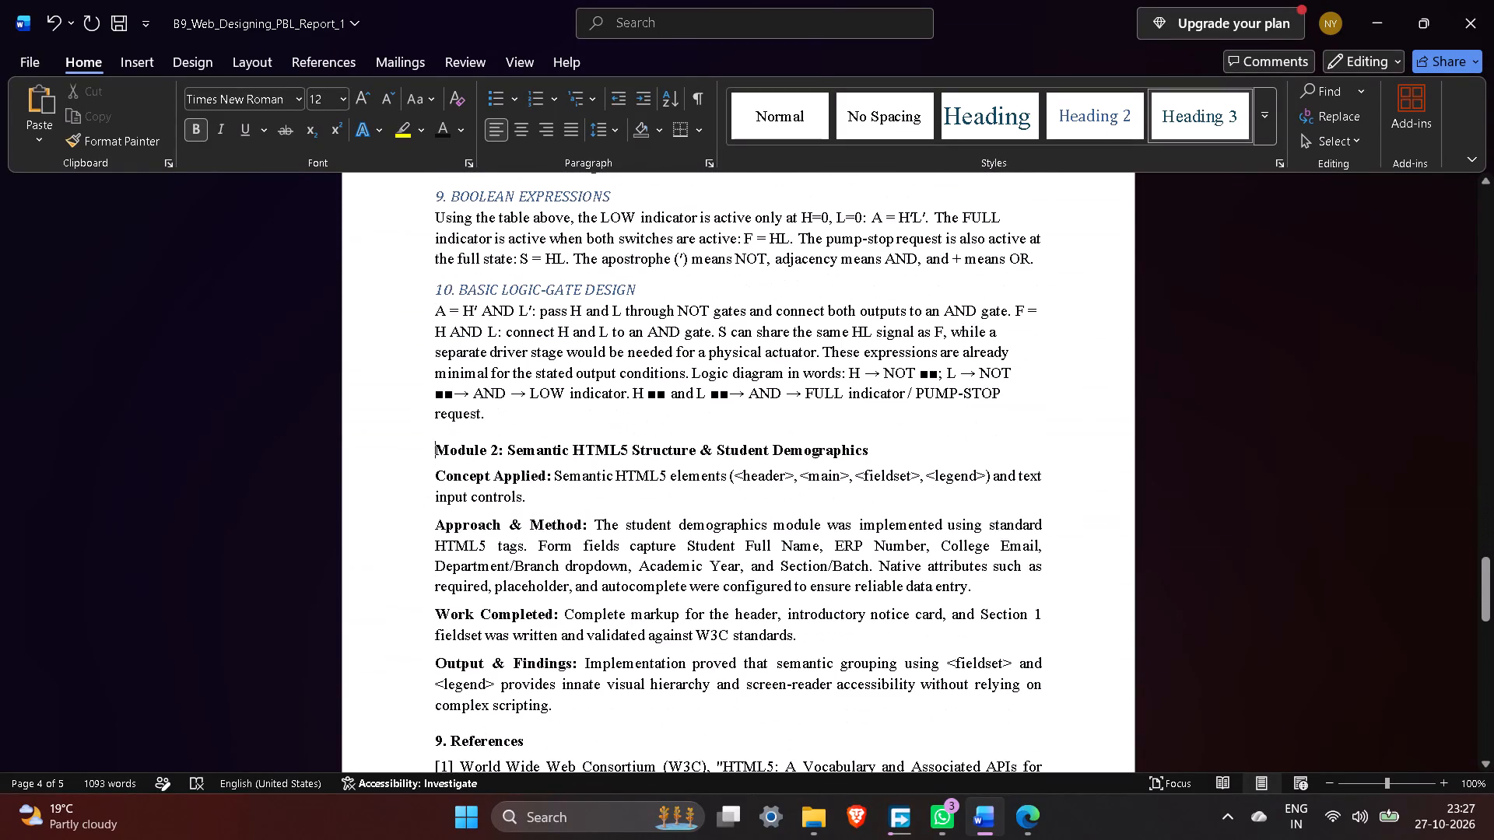
pyautogui.scroll(-1, 538, 511)
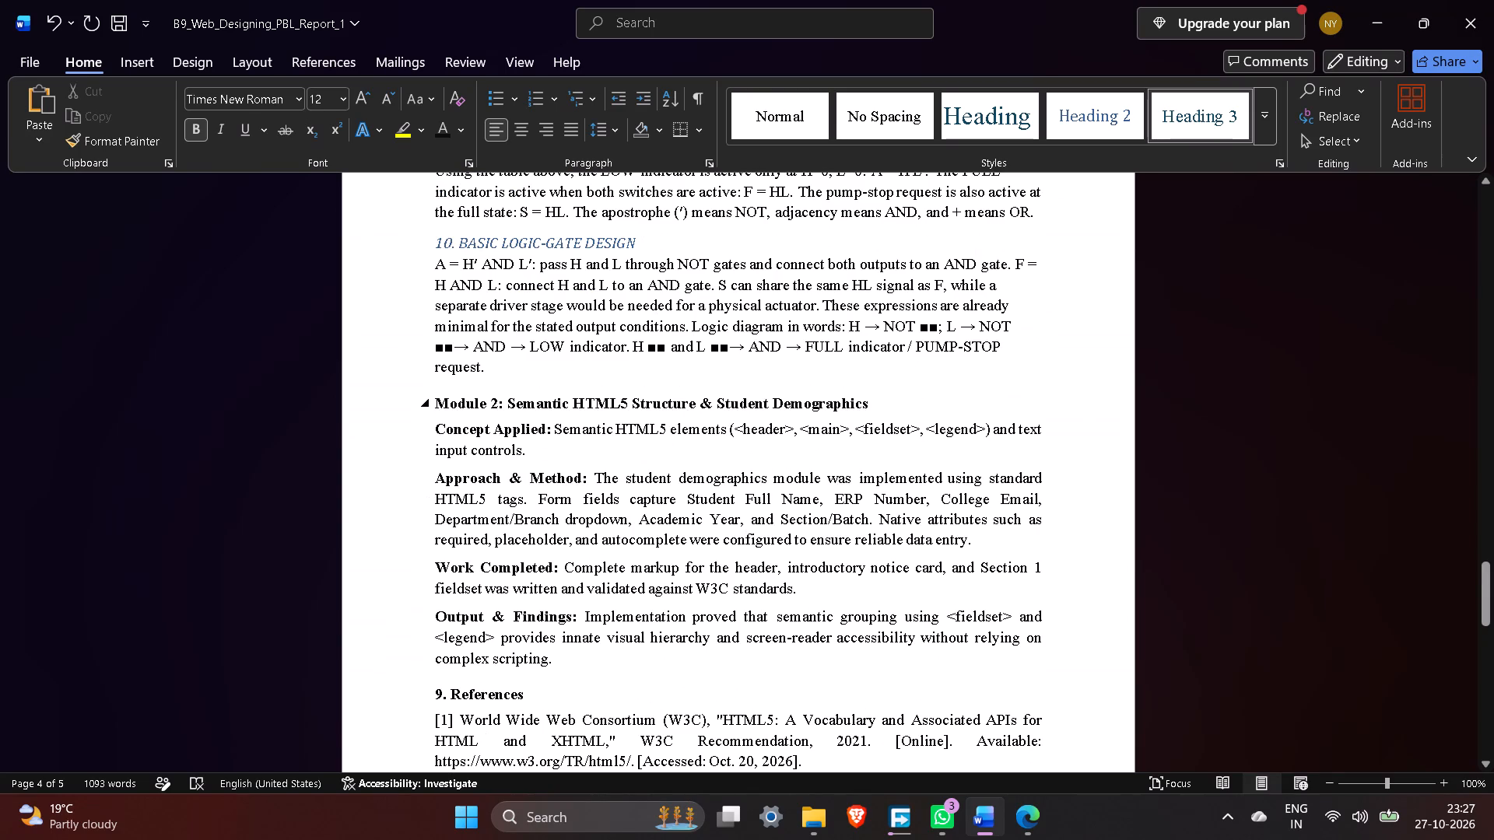
pyautogui.moveTo(503, 402); pyautogui.dragTo(872, 538)
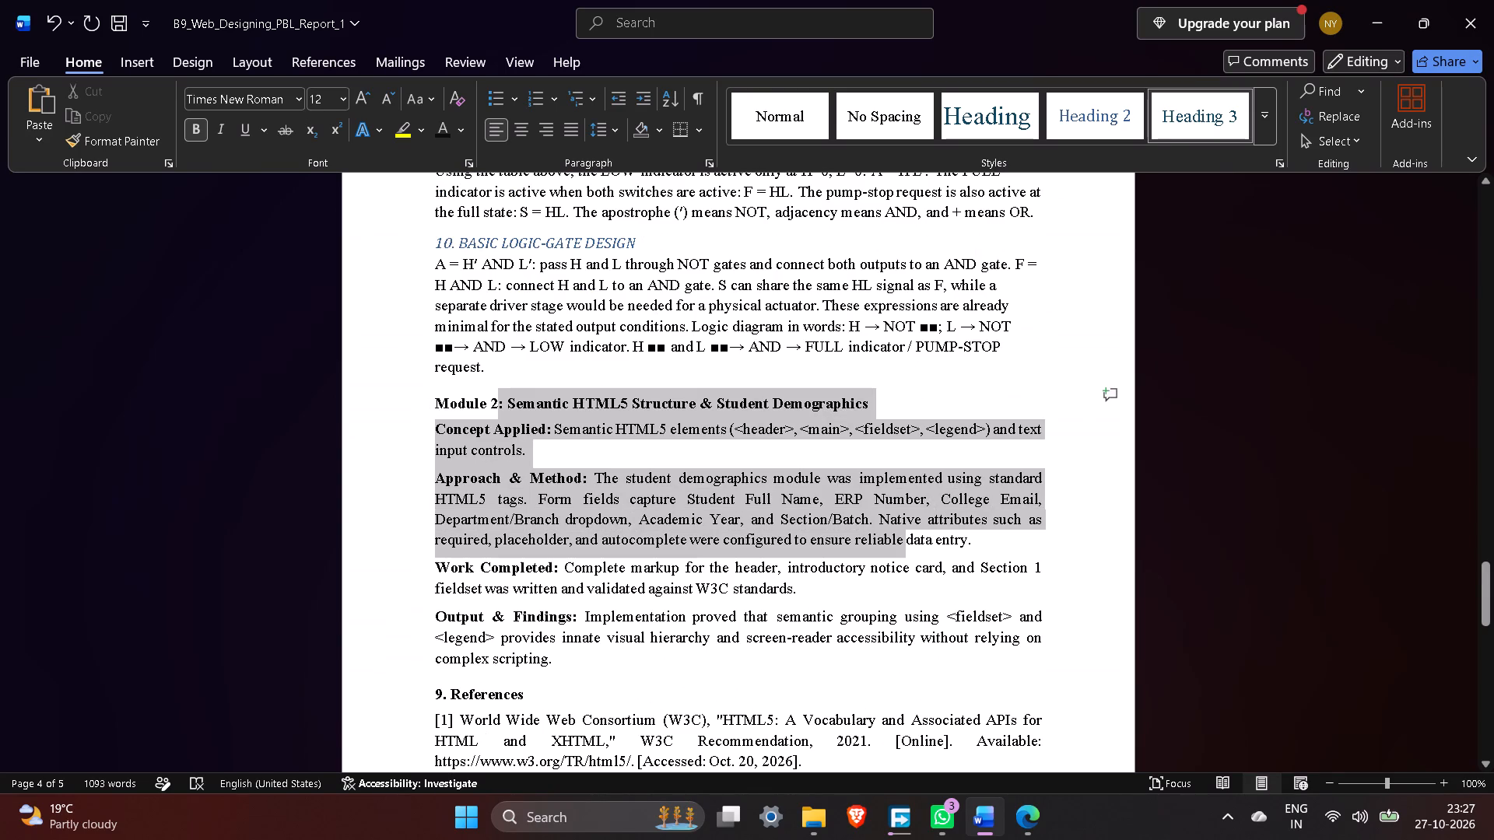
pyautogui.moveTo(872, 538); pyautogui.dragTo(950, 655)
pyautogui.press('BackSpace')
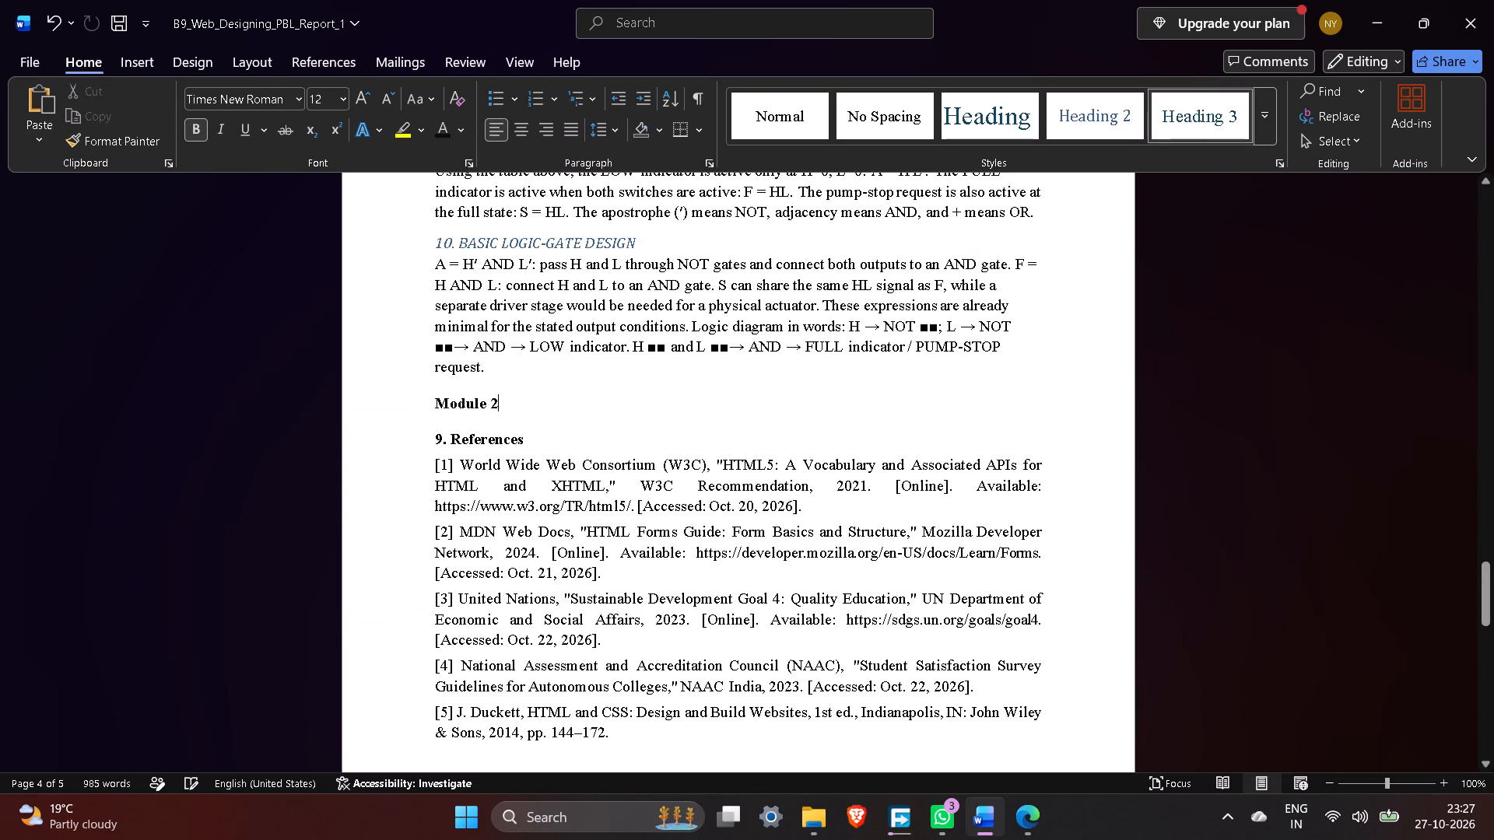
# Copy the title text "COMBINATIONAL LOGIC CIRCUITS" from the PDF in Edge and paste it after "Module 2" in the Word report.
pyautogui.click(1029, 824)
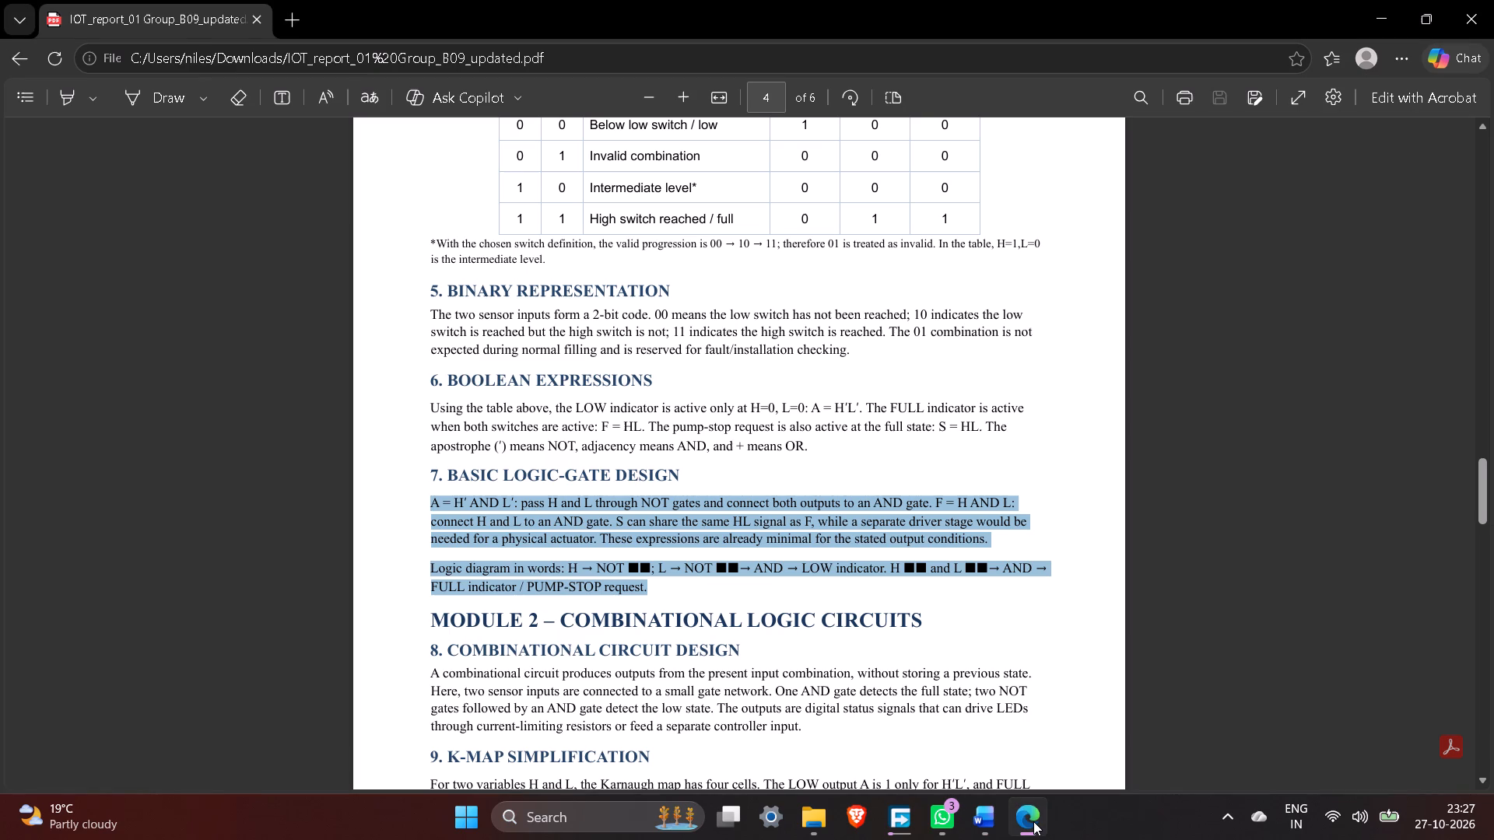
pyautogui.scroll(-2, 841, 753)
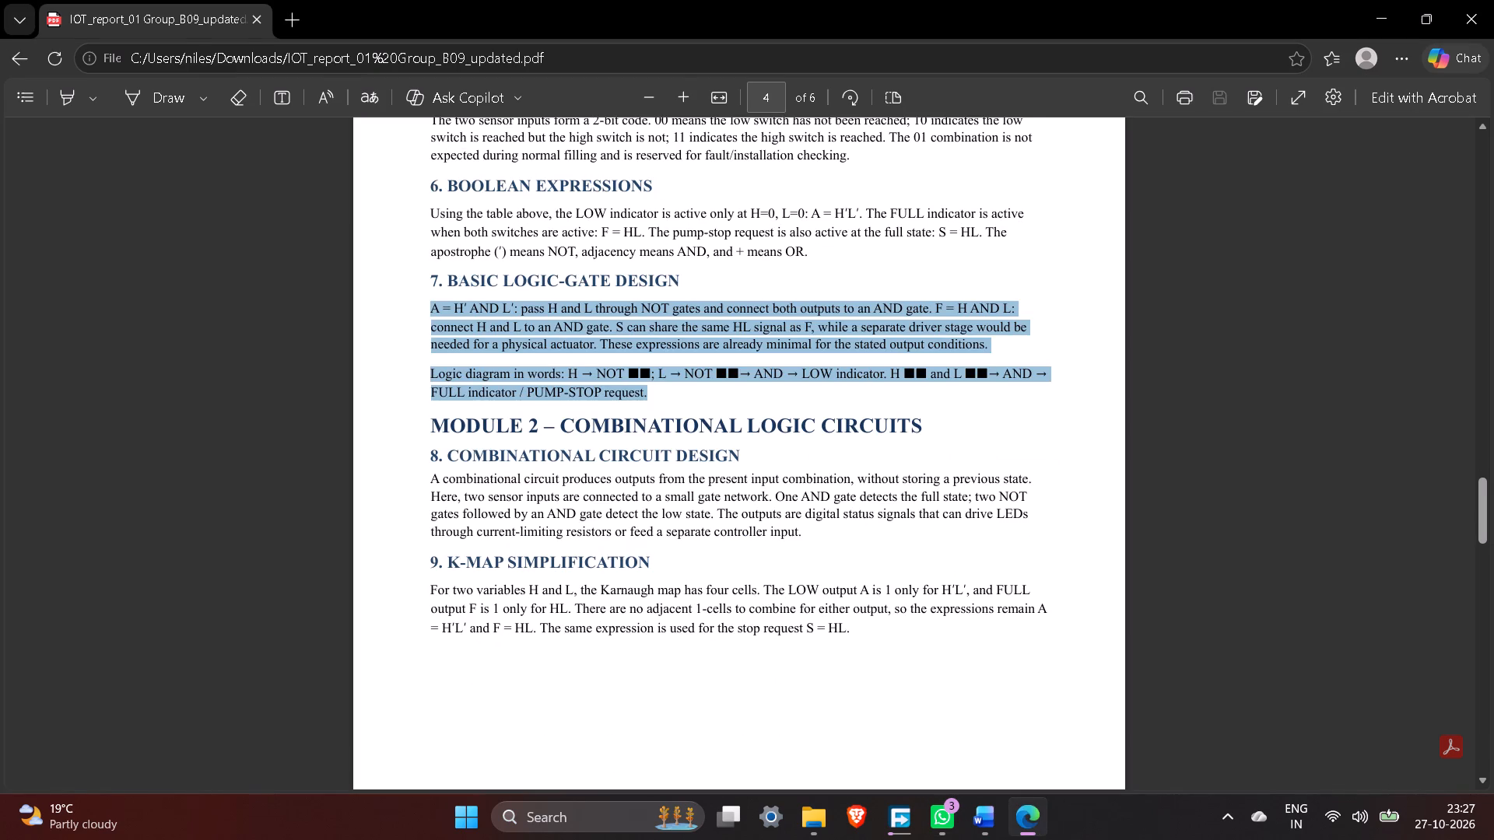
pyautogui.moveTo(559, 423); pyautogui.dragTo(952, 436)
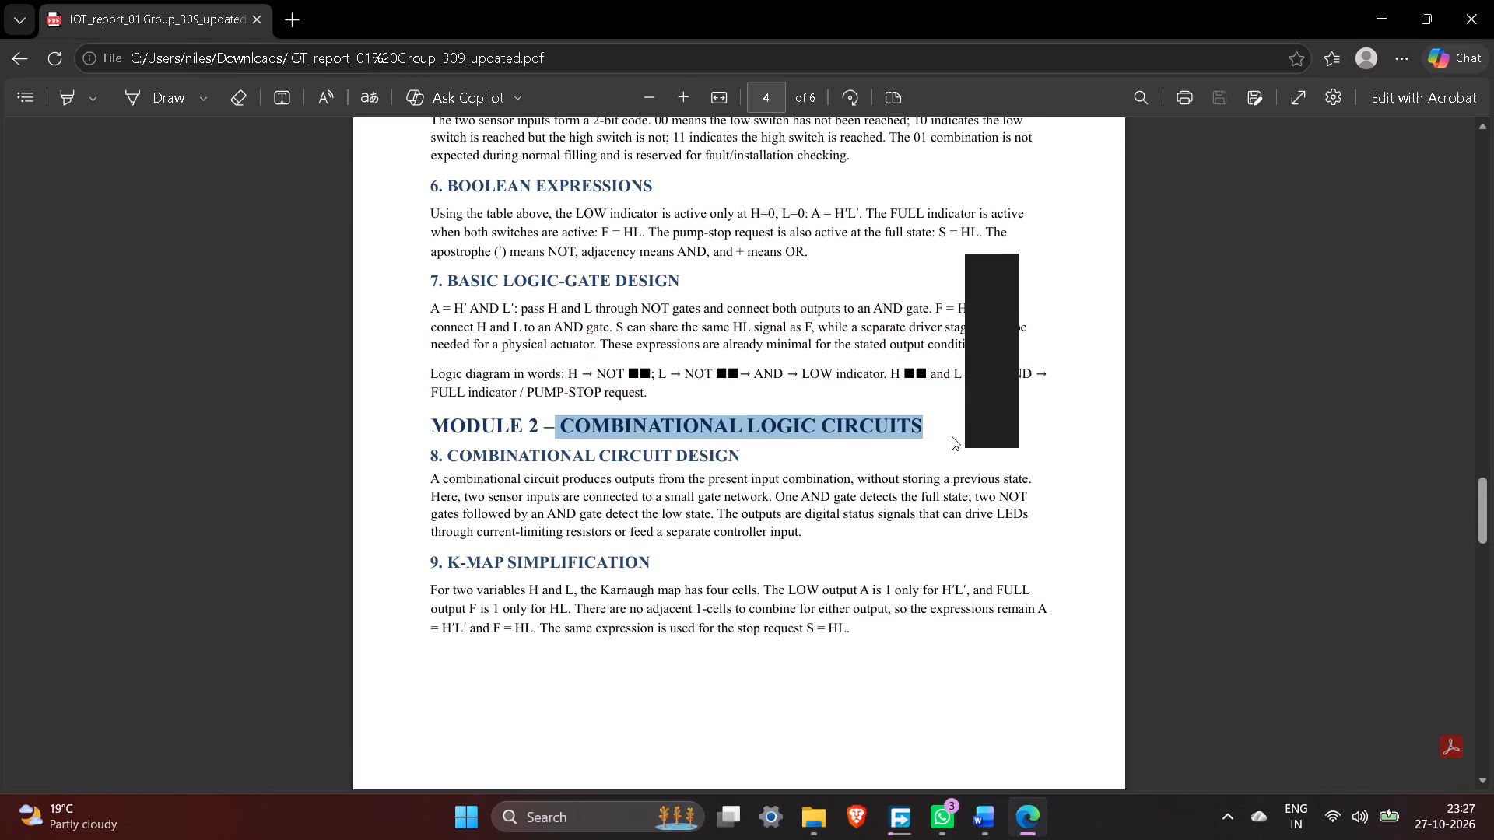
pyautogui.click(976, 282)
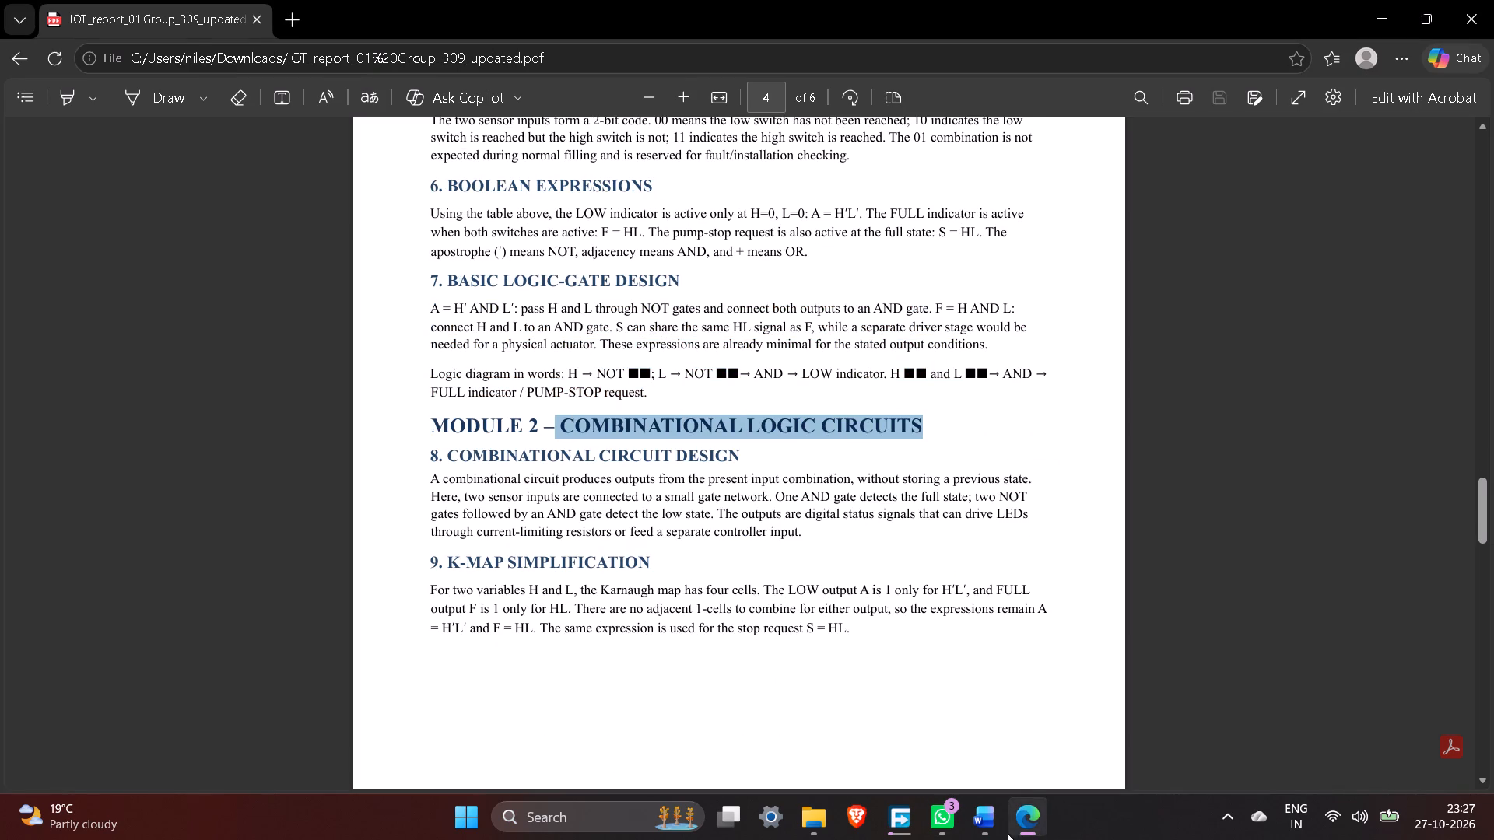
pyautogui.moveTo(977, 827); pyautogui.dragTo(975, 819)
pyautogui.click(994, 821)
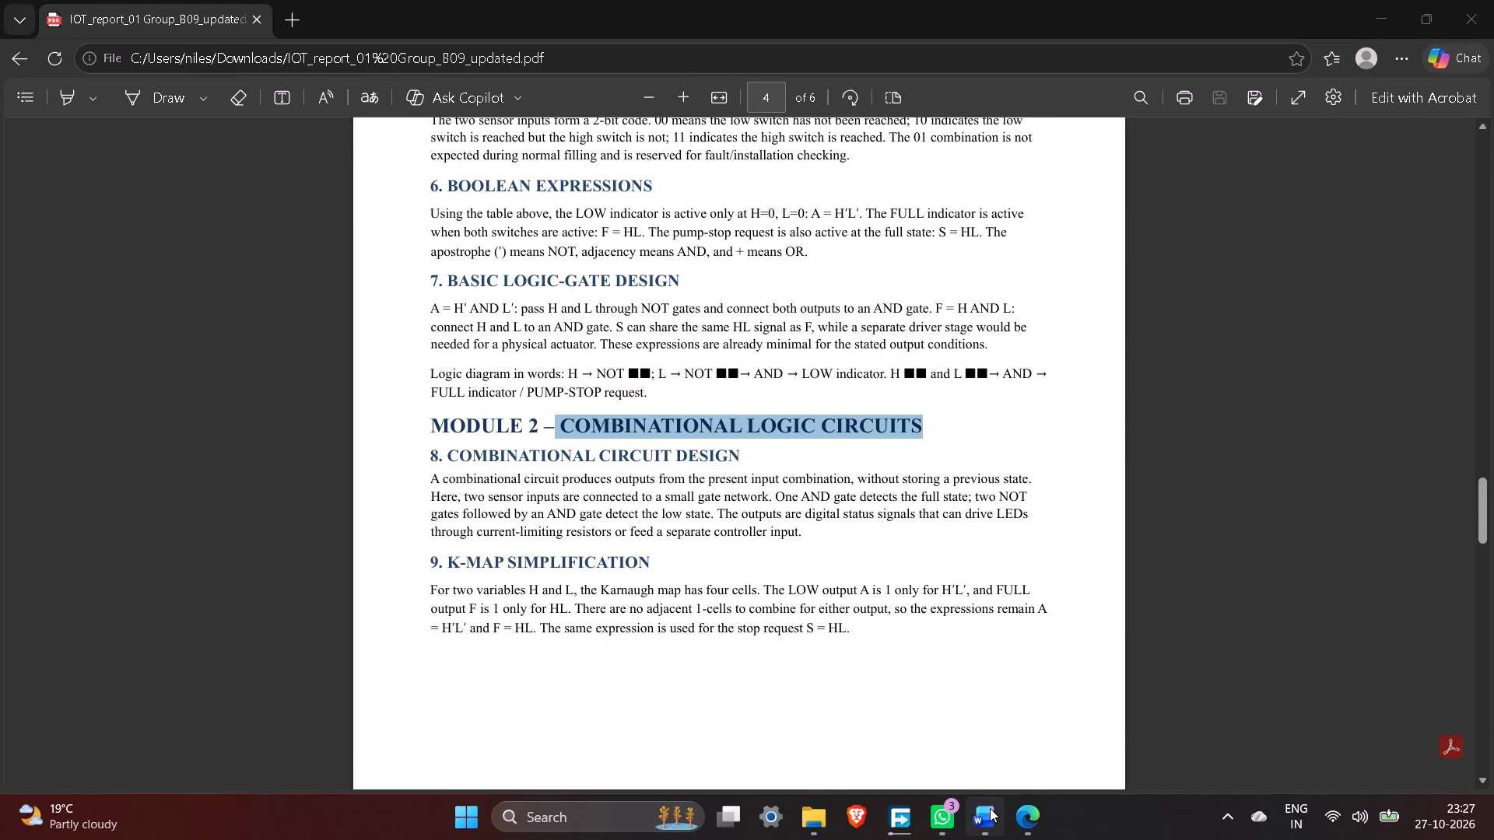
pyautogui.click(991, 813)
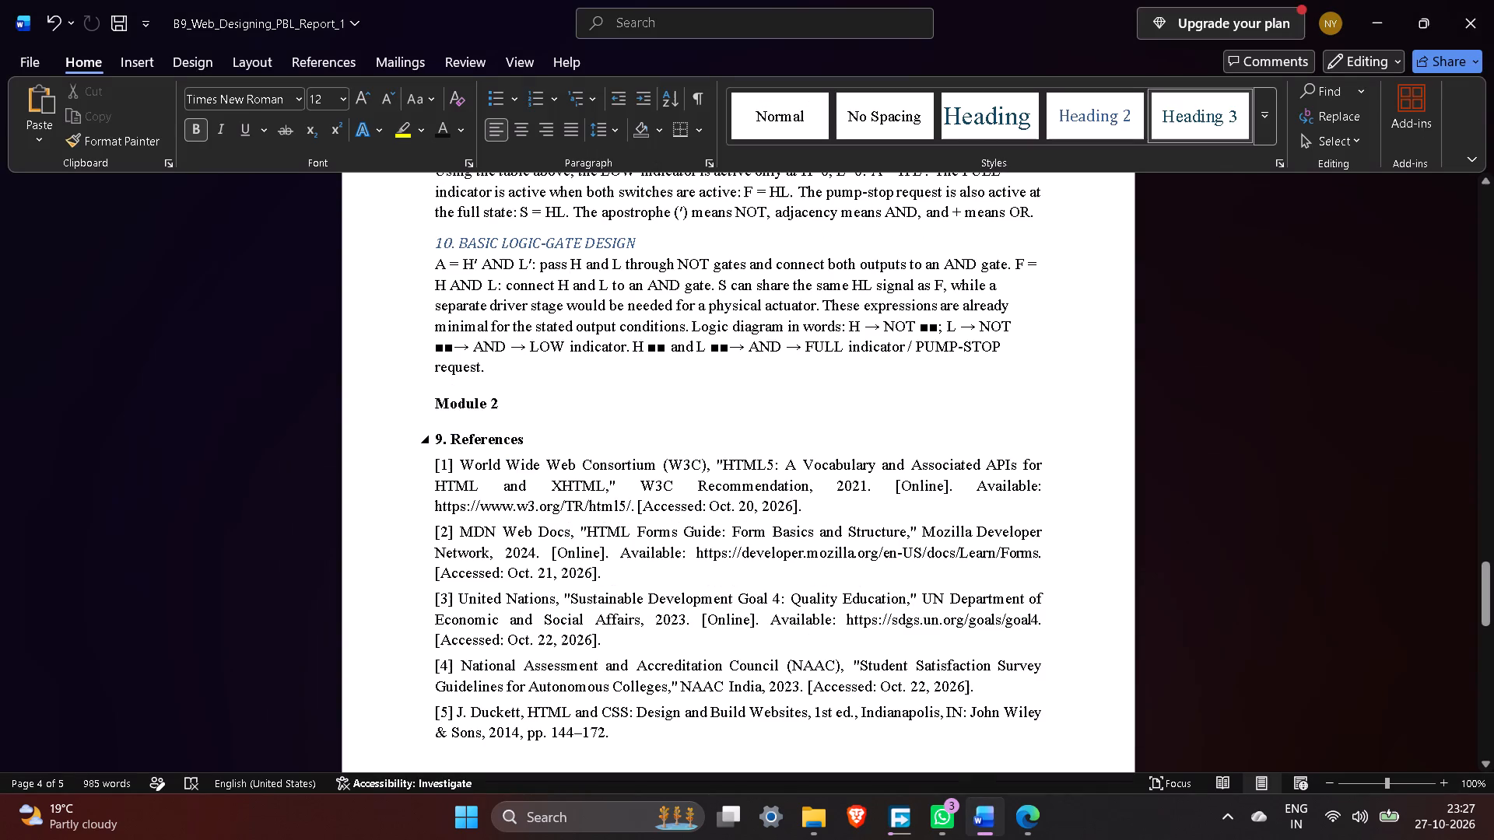
pyautogui.hotkey('ctrl', 'v')
# Insert a space and a period between "Module 2" and "COMBINATIONAL LOGIC CIRCUITS" in the heading.
pyautogui.keyDown('ctrl'); pyautogui.click(554, 428); pyautogui.keyUp('ctrl')
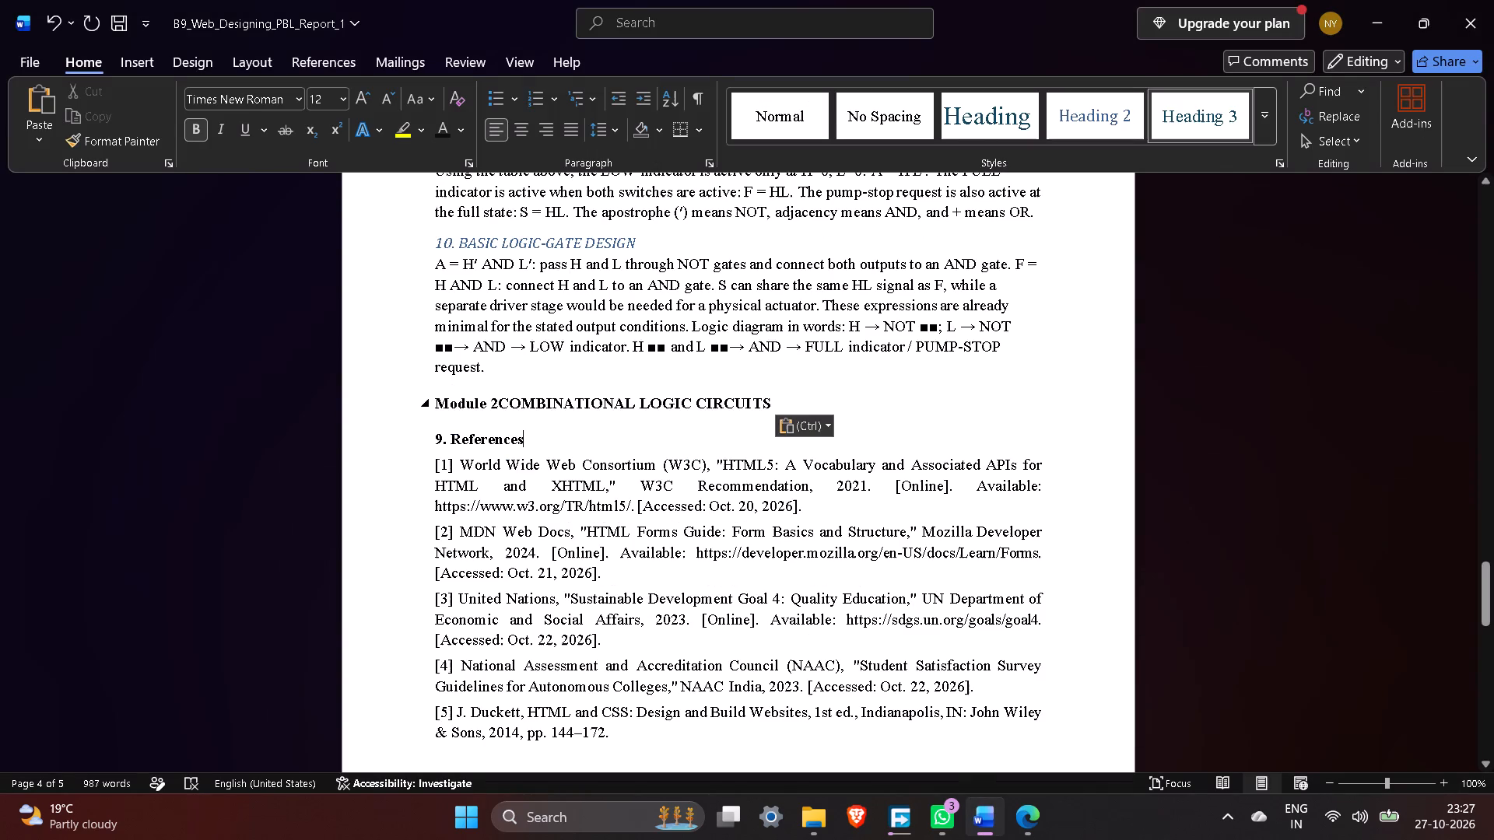
pyautogui.click(499, 402)
pyautogui.press('space')
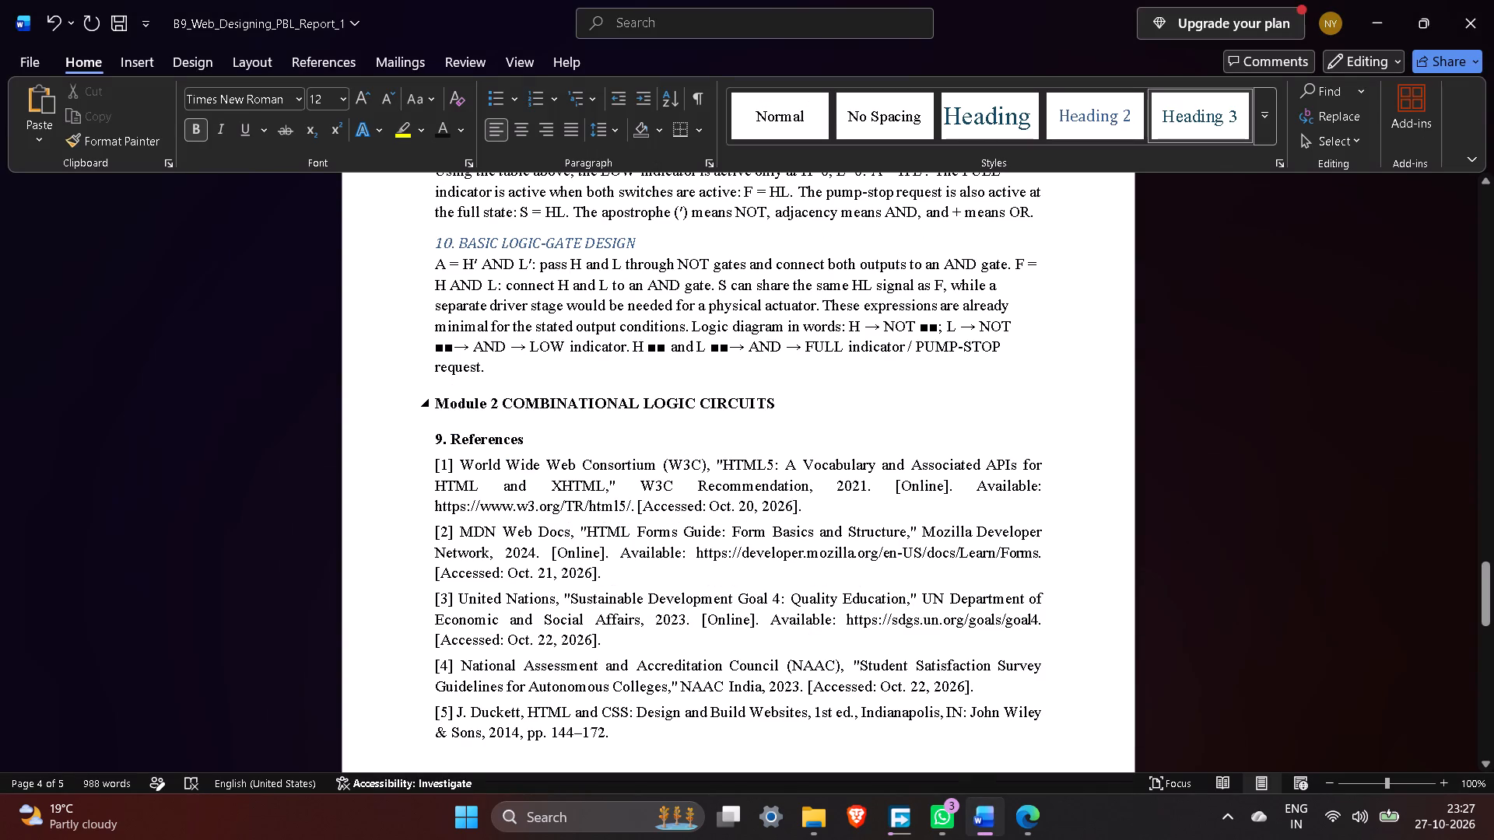
pyautogui.press('.')
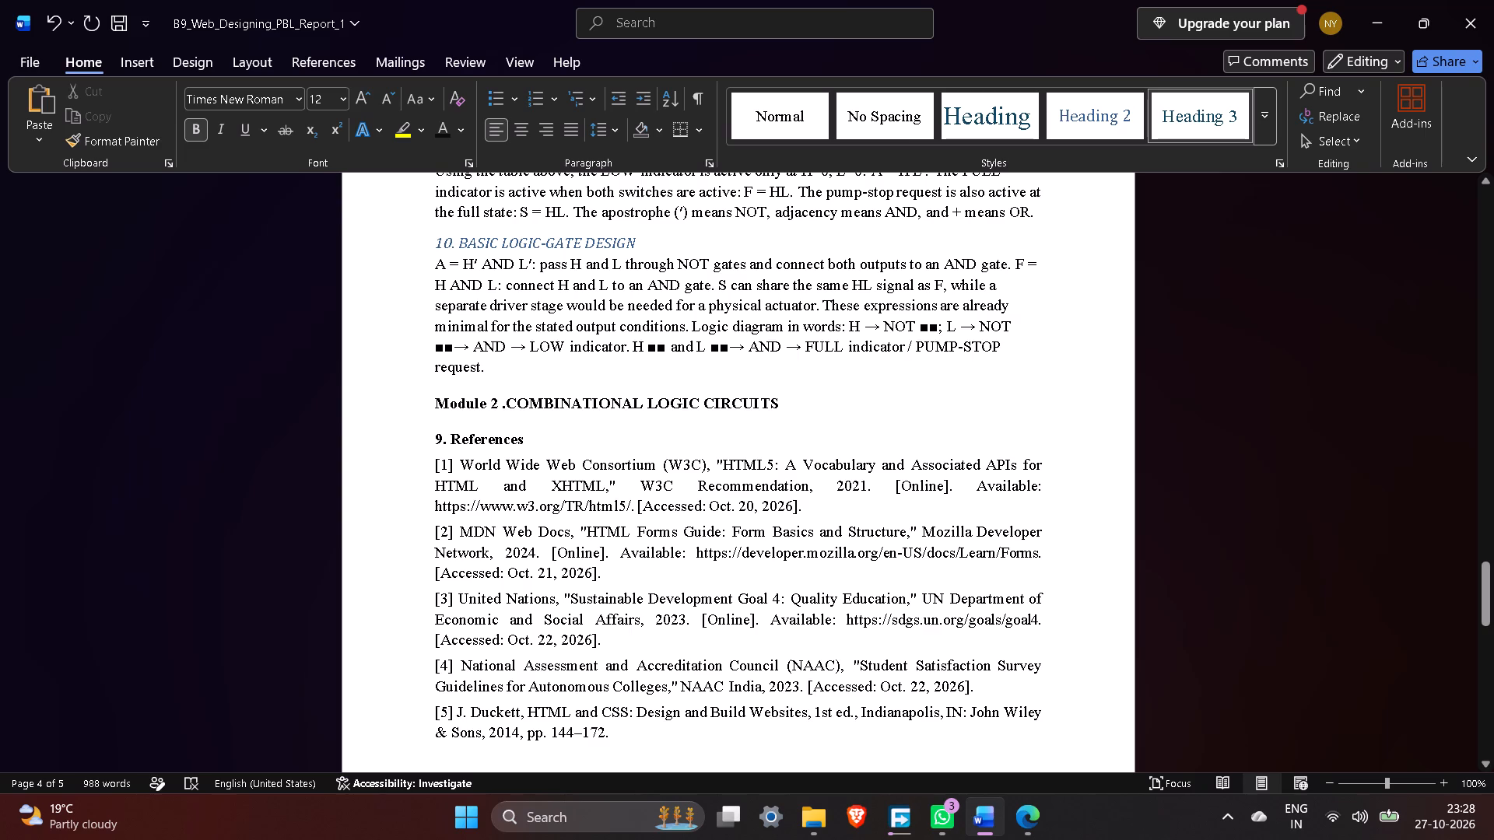
# Add a new empty line below the "Module 2 .COMBINATIONAL LOGIC CIRCUITS" heading.
pyautogui.click(797, 402)
pyautogui.press('Return')
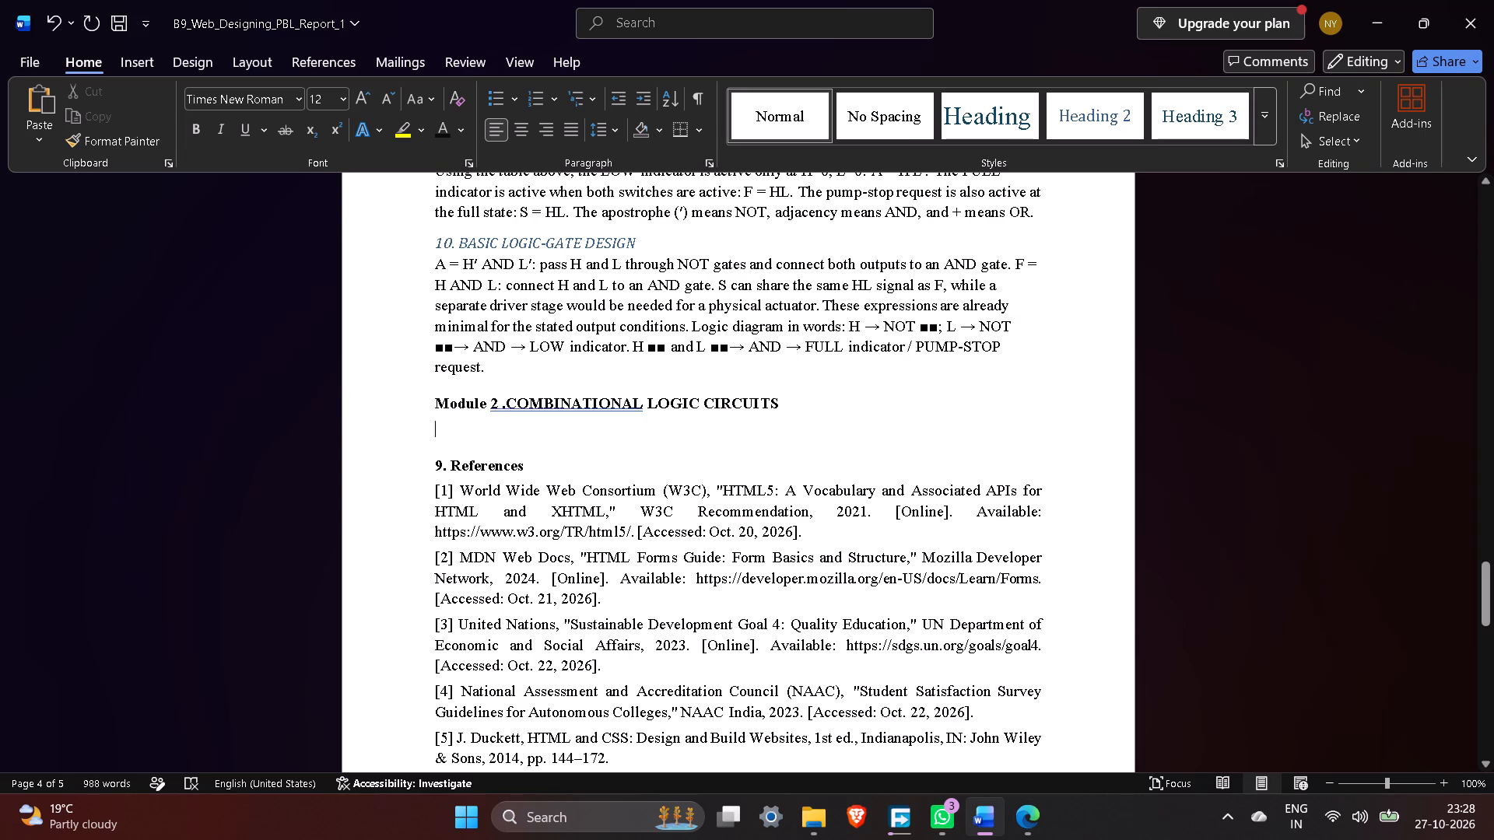
# Switch to the IOT report PDF in Edge and review its contents from Module 2 through the references and appendix.
pyautogui.click(1017, 814)
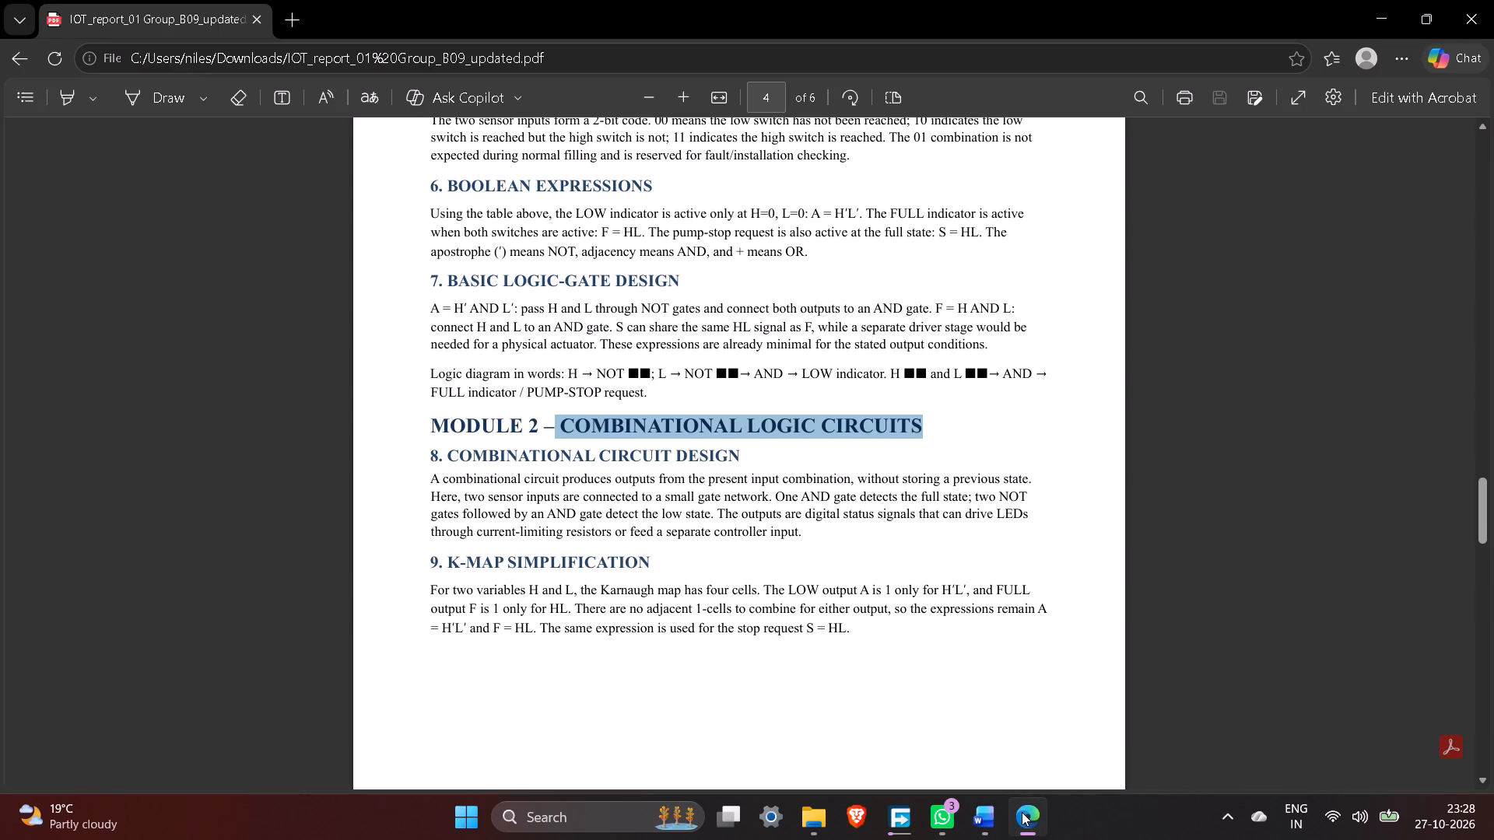
pyautogui.scroll(-4, 791, 714)
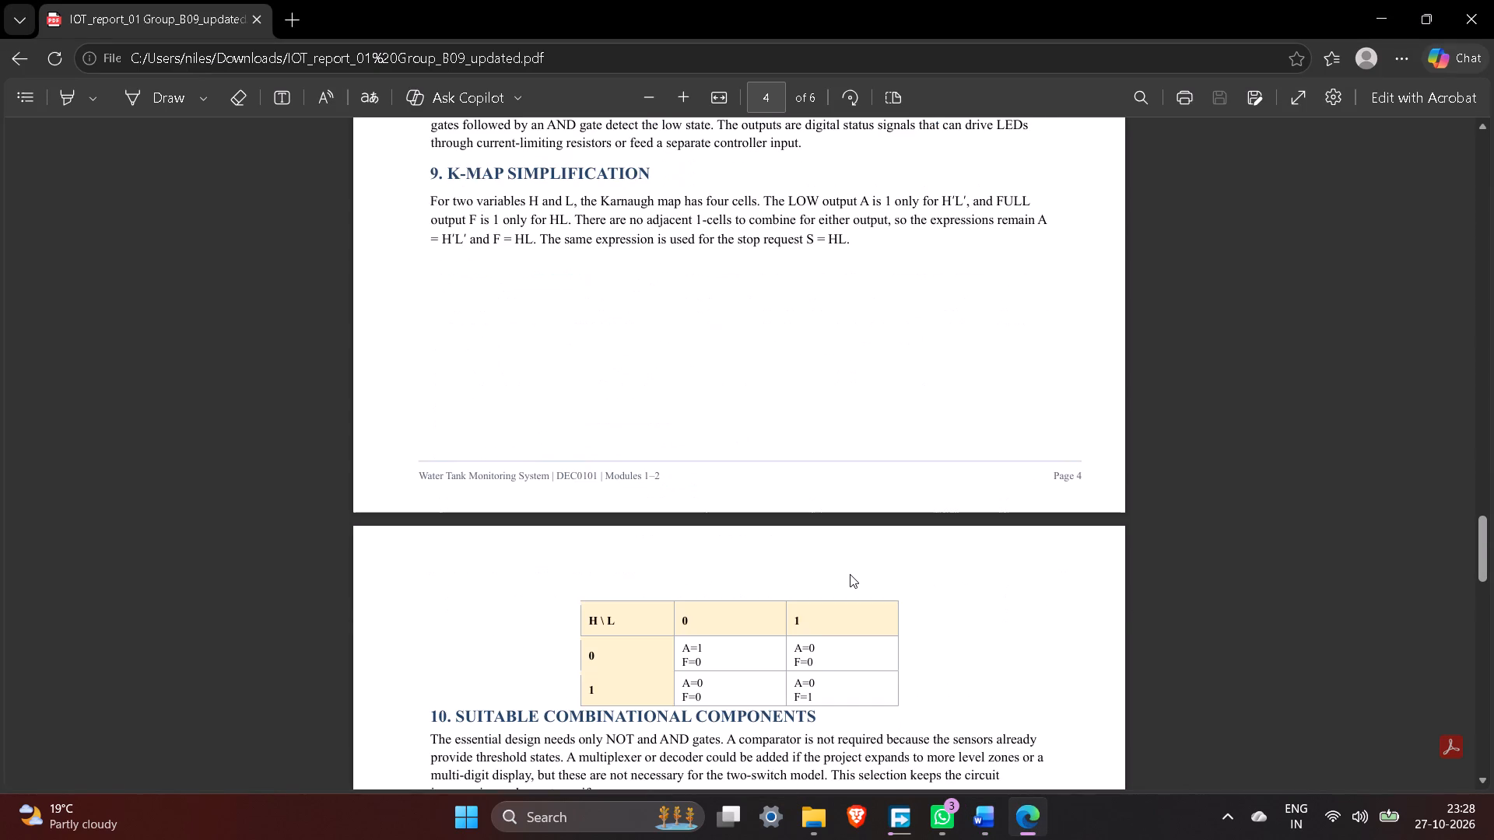
pyautogui.scroll(-4, 850, 574)
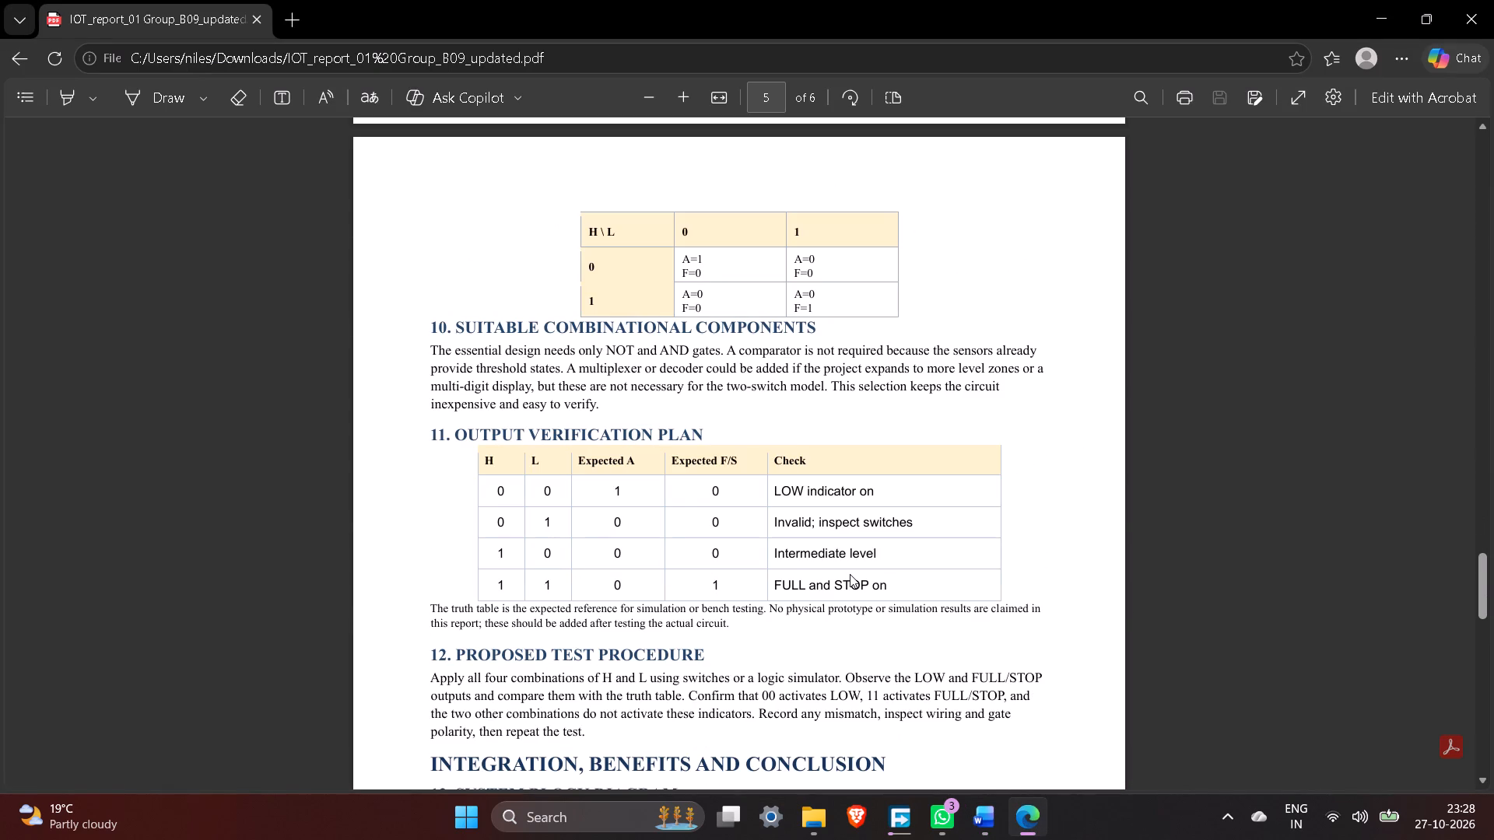
pyautogui.scroll(-1, 850, 574)
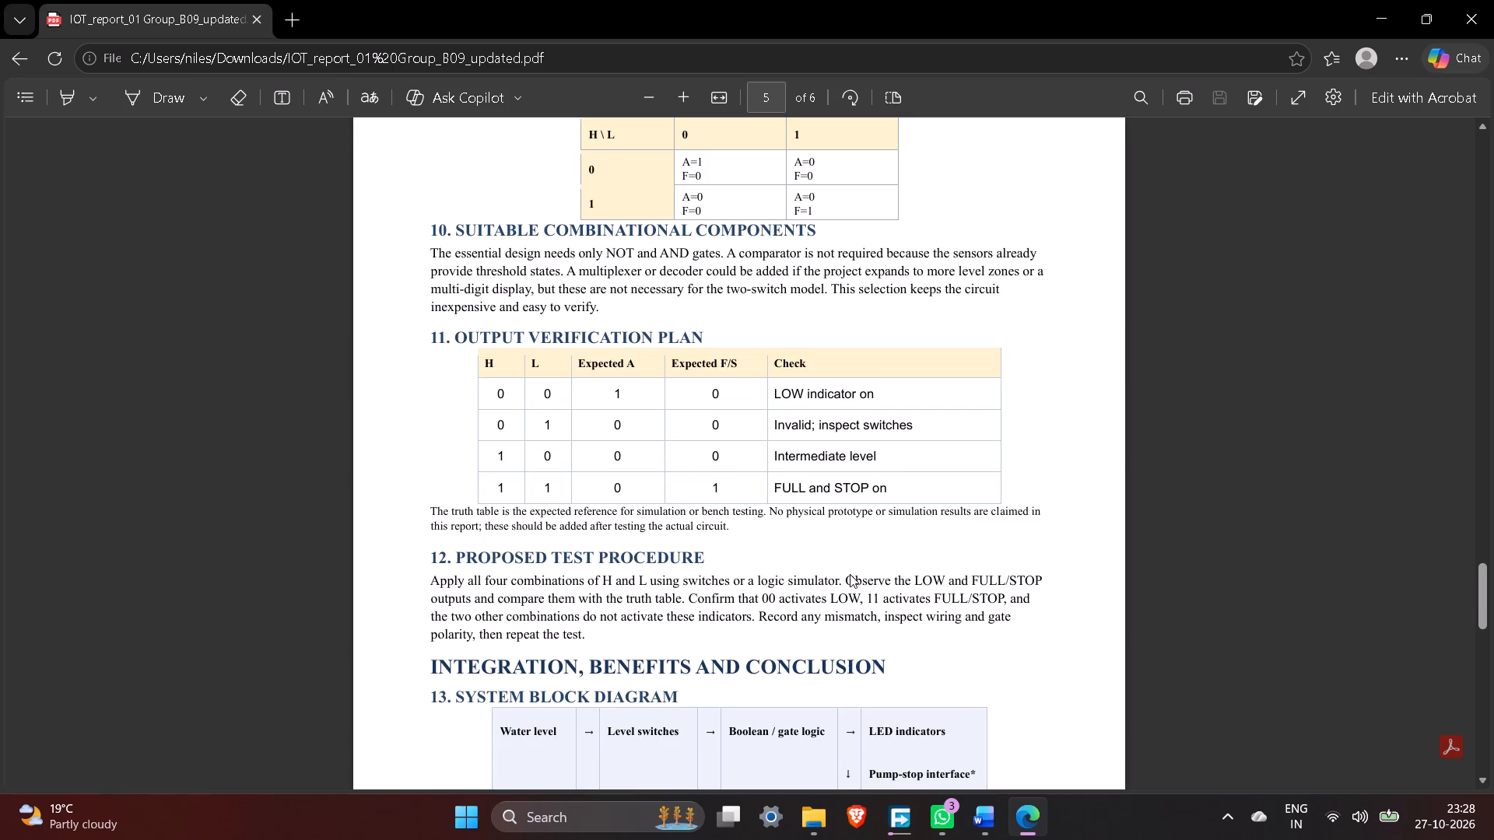
pyautogui.scroll(-1, 850, 574)
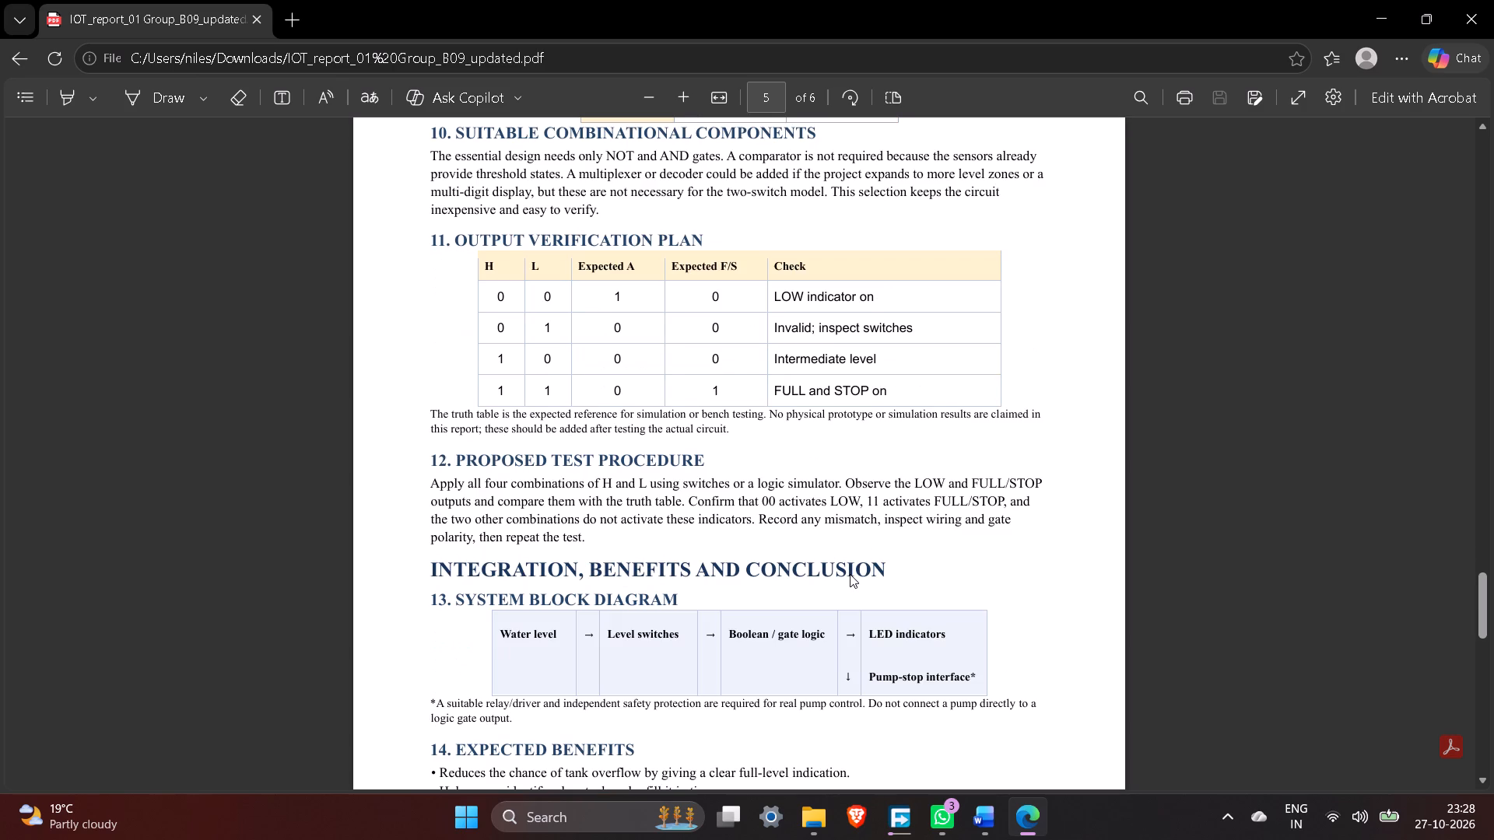
pyautogui.scroll(-1, 850, 574)
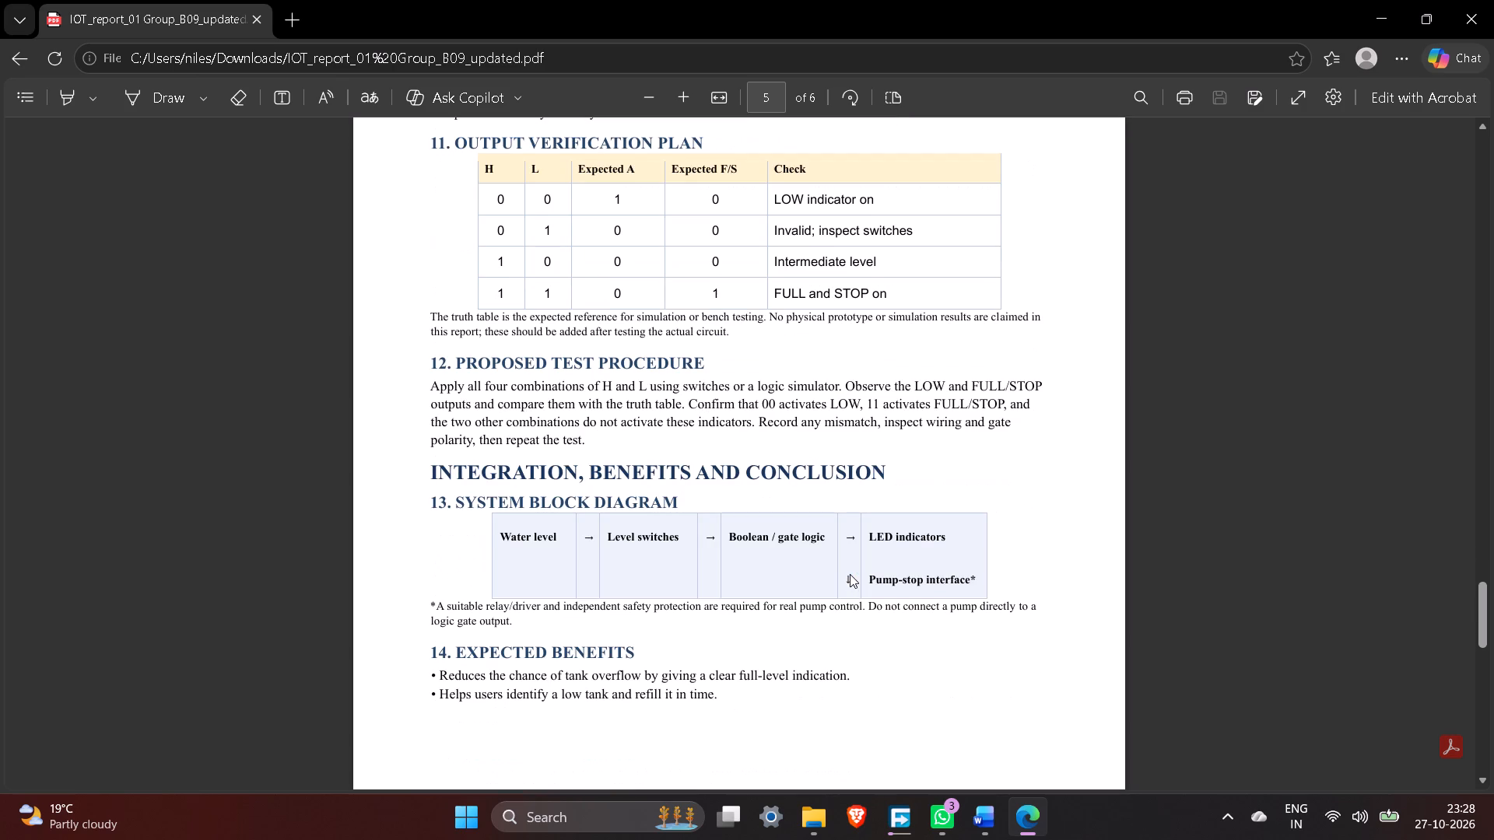
pyautogui.scroll(-2, 850, 574)
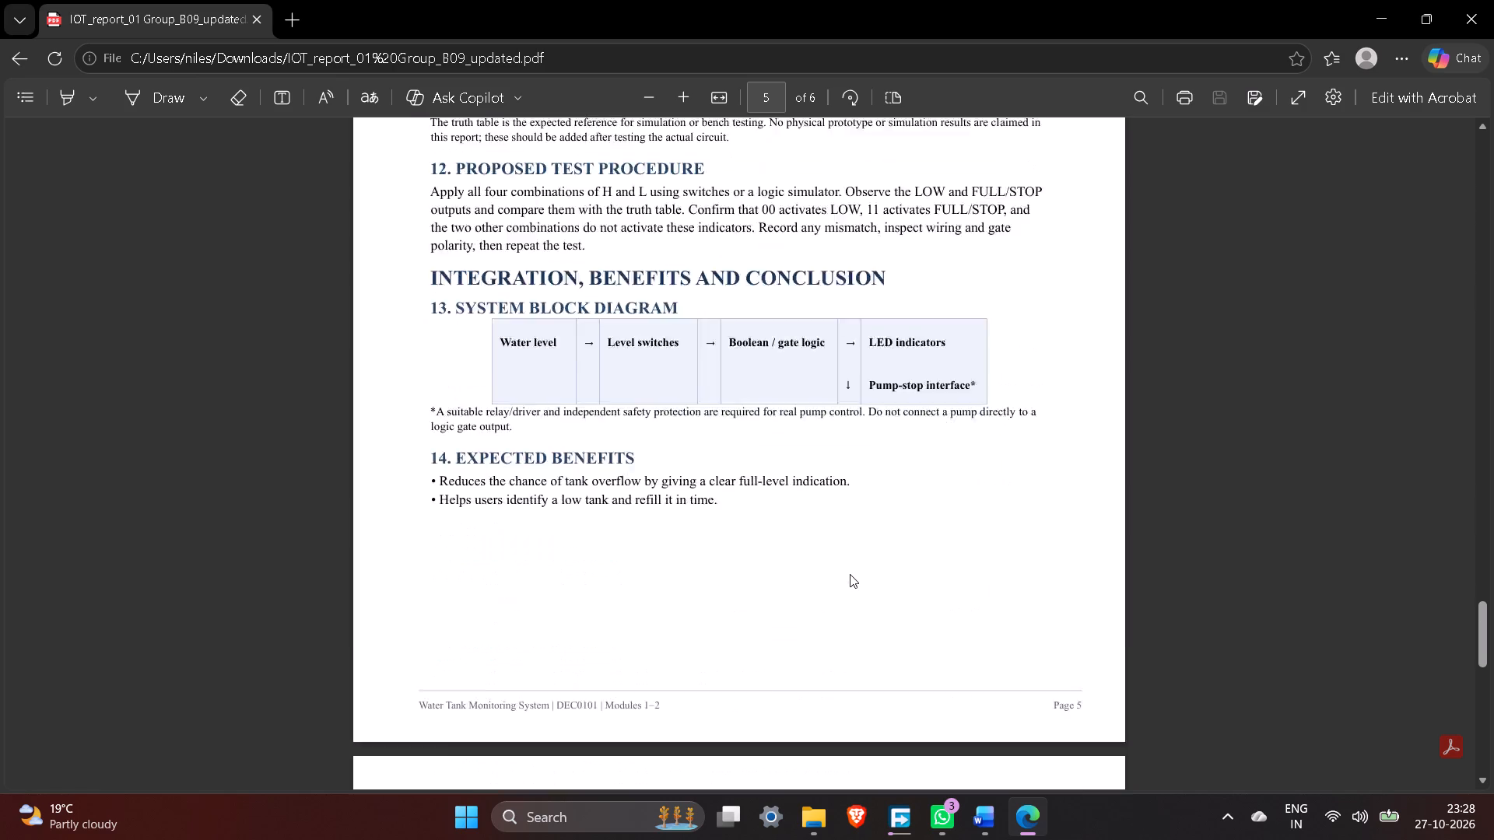
pyautogui.scroll(-1, 850, 574)
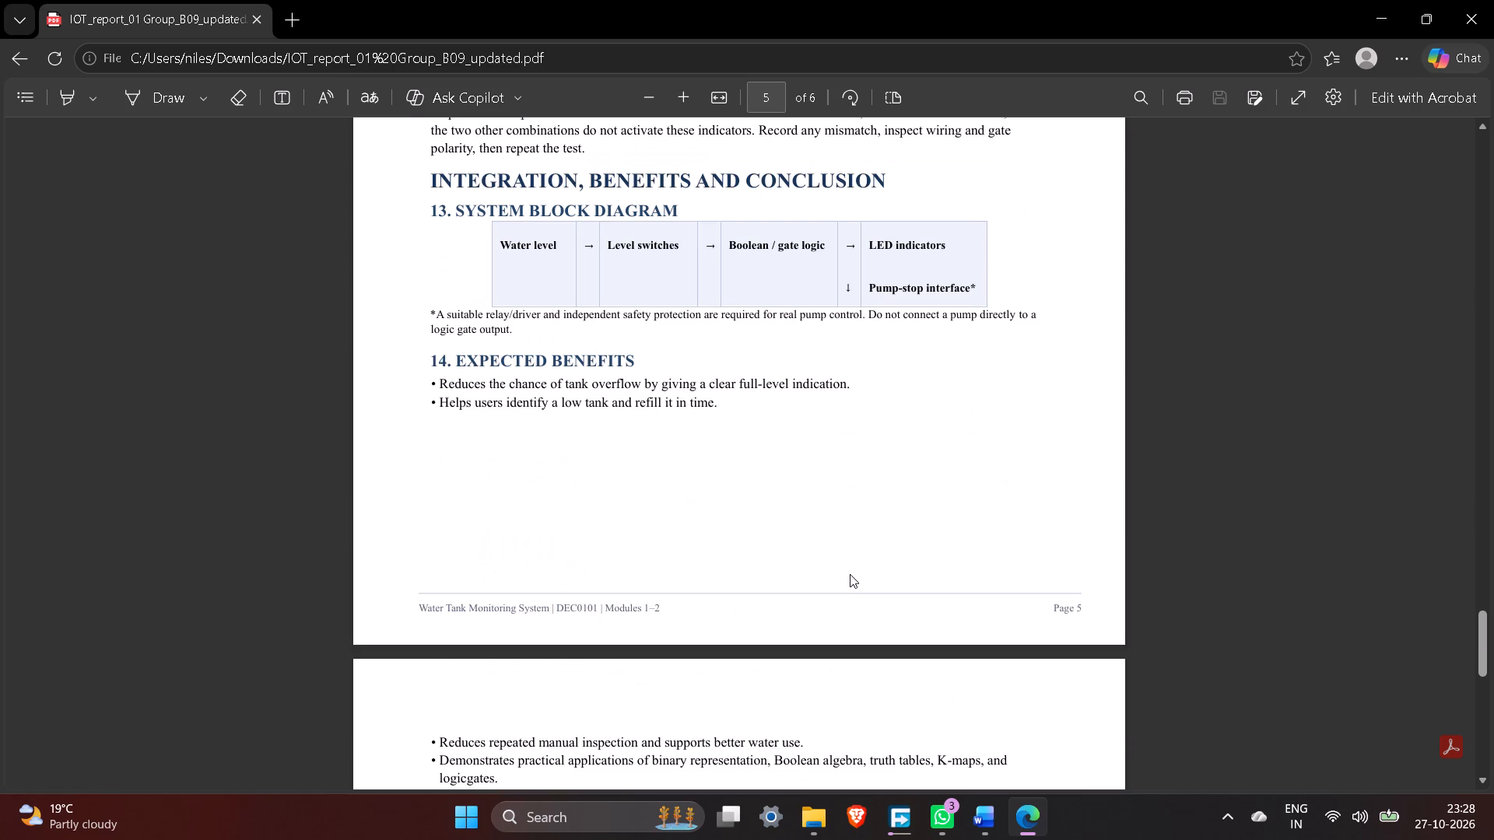
pyautogui.scroll(-2, 850, 574)
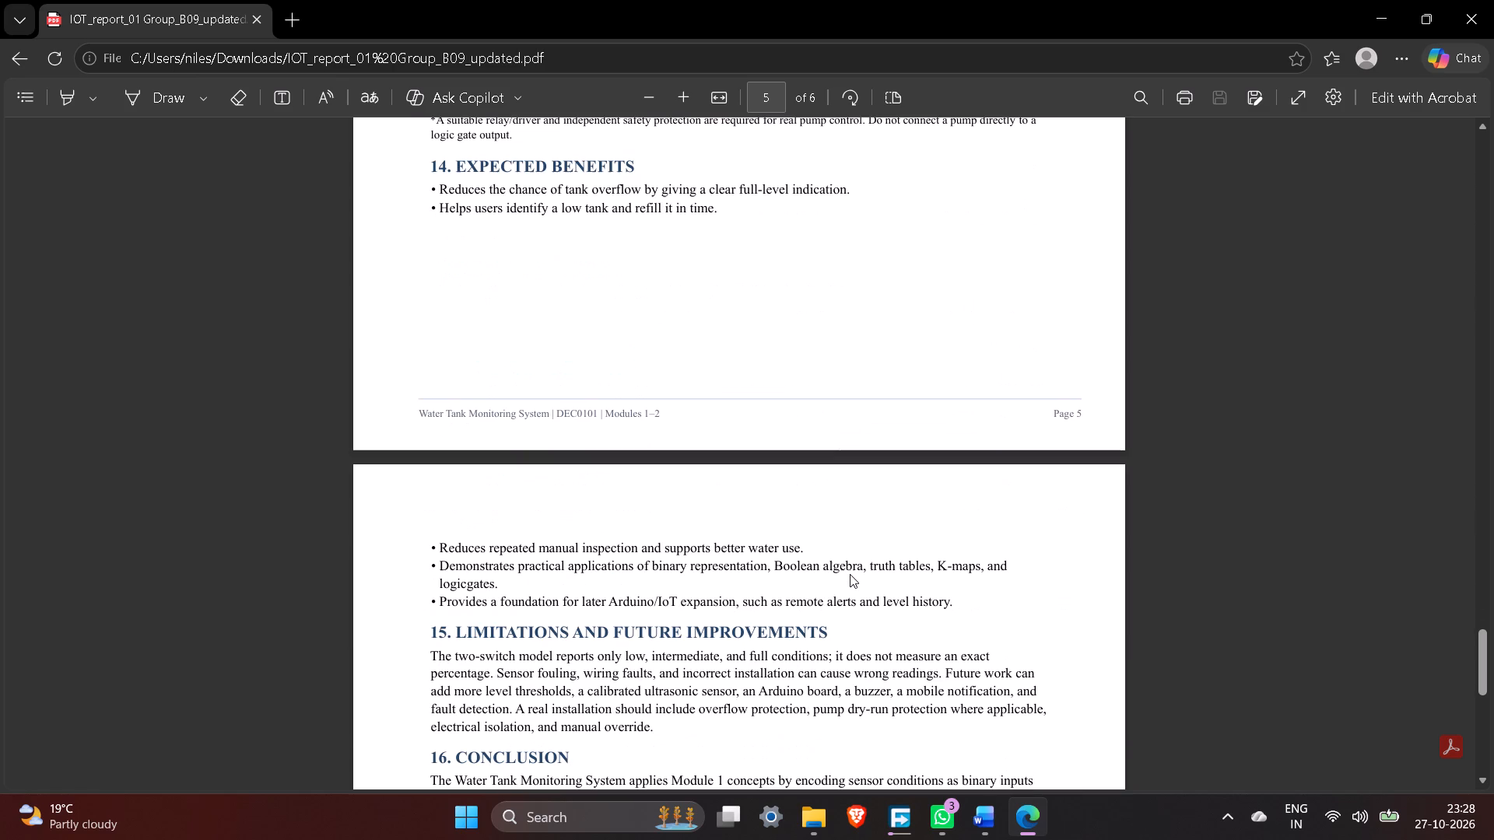
pyautogui.scroll(-1, 850, 574)
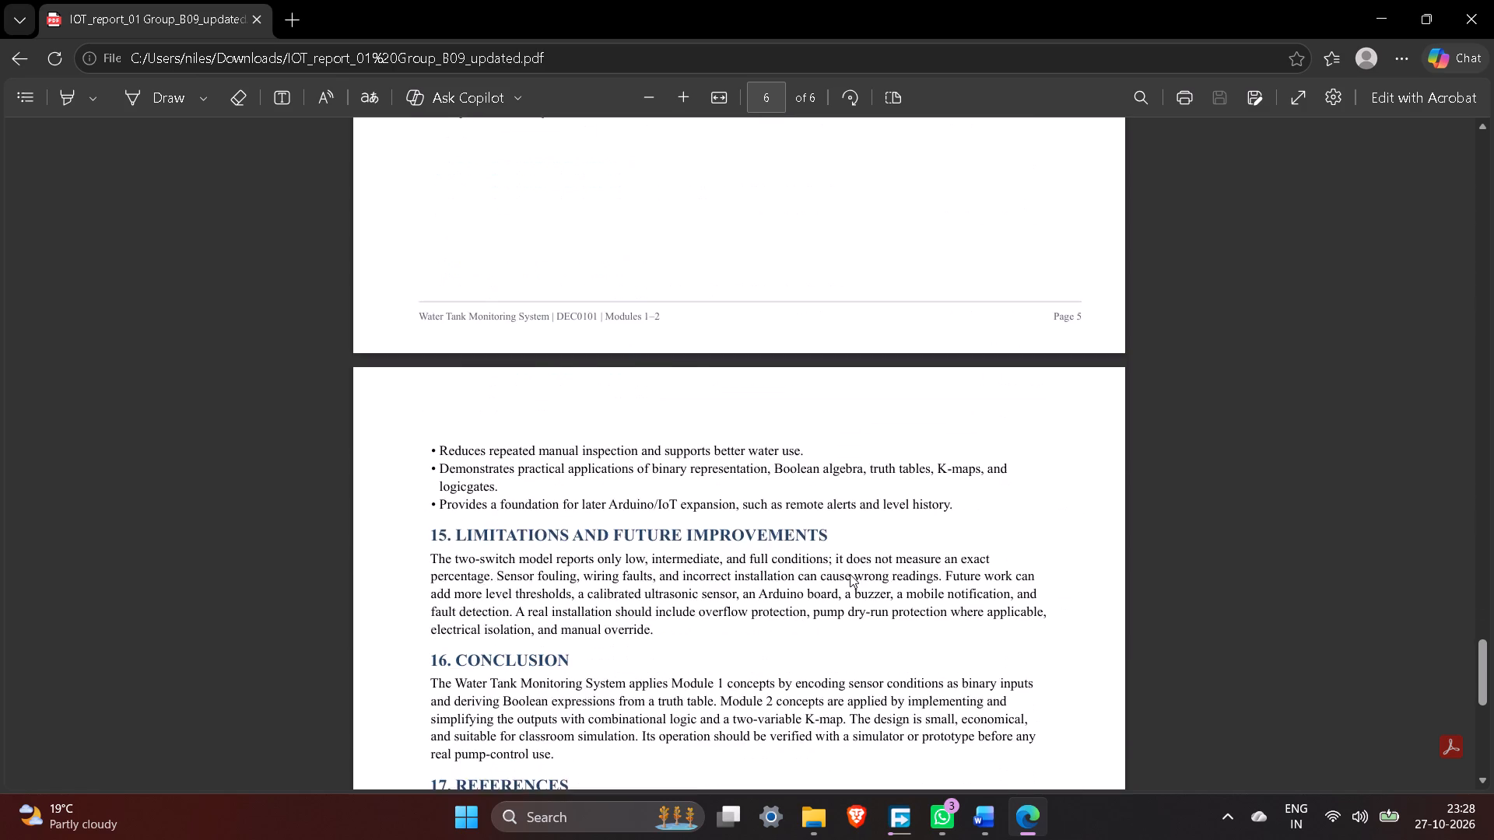
pyautogui.scroll(-2, 850, 574)
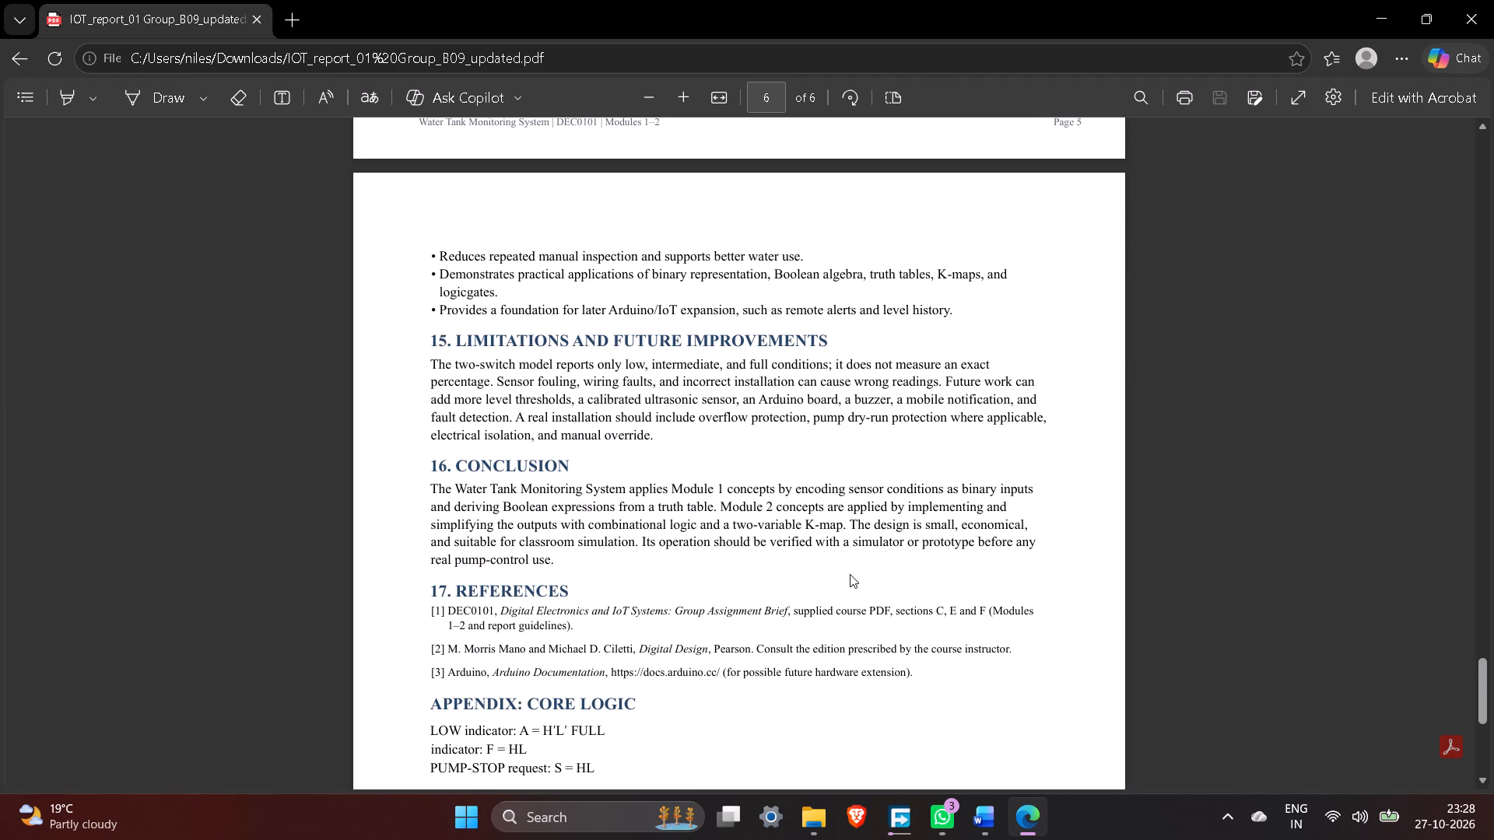
pyautogui.scroll(1, 850, 574)
pyautogui.scroll(-3, 850, 574)
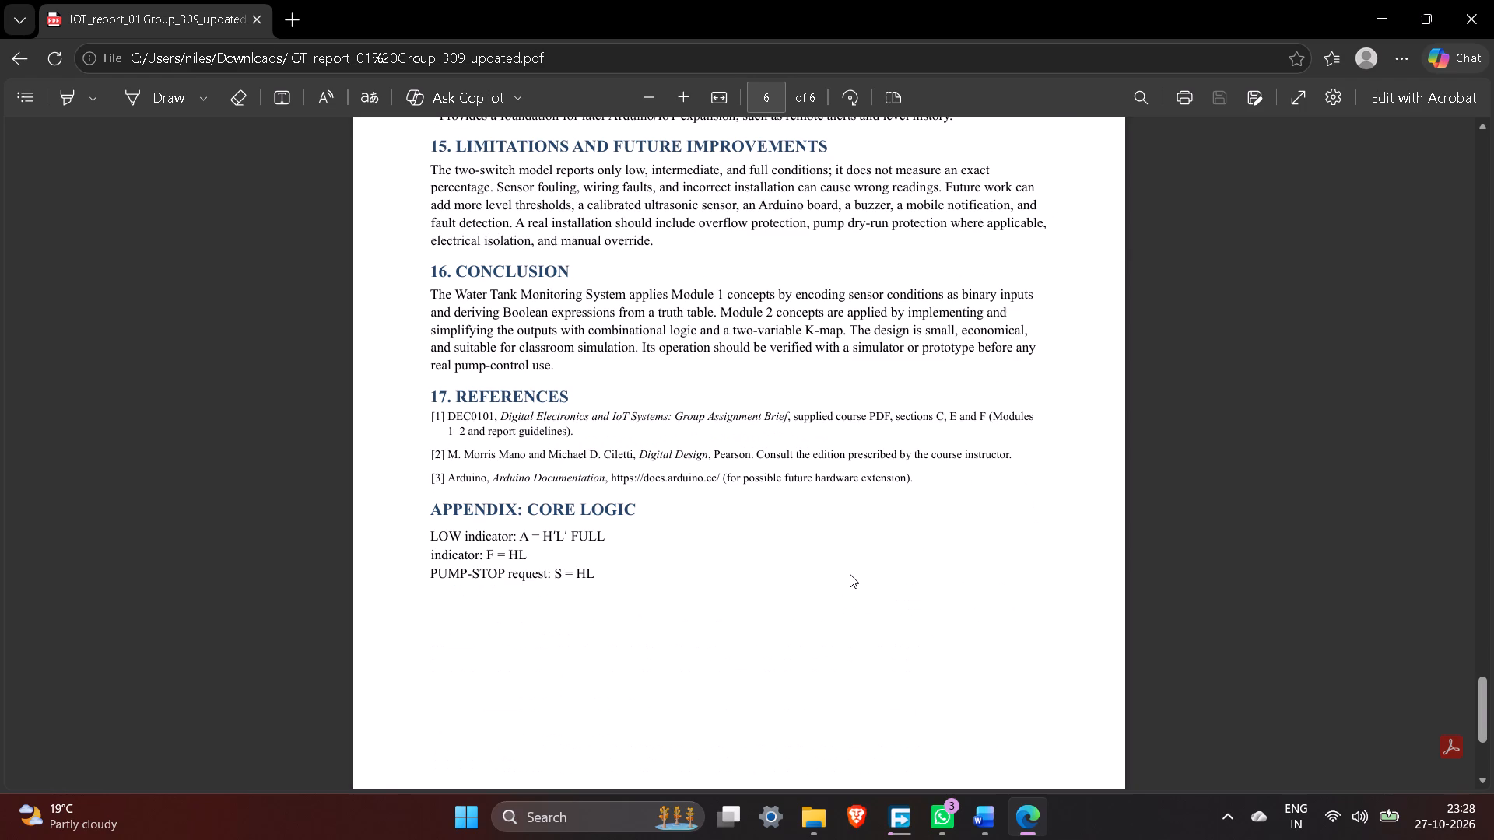
pyautogui.scroll(-3, 850, 574)
pyautogui.scroll(3, 850, 574)
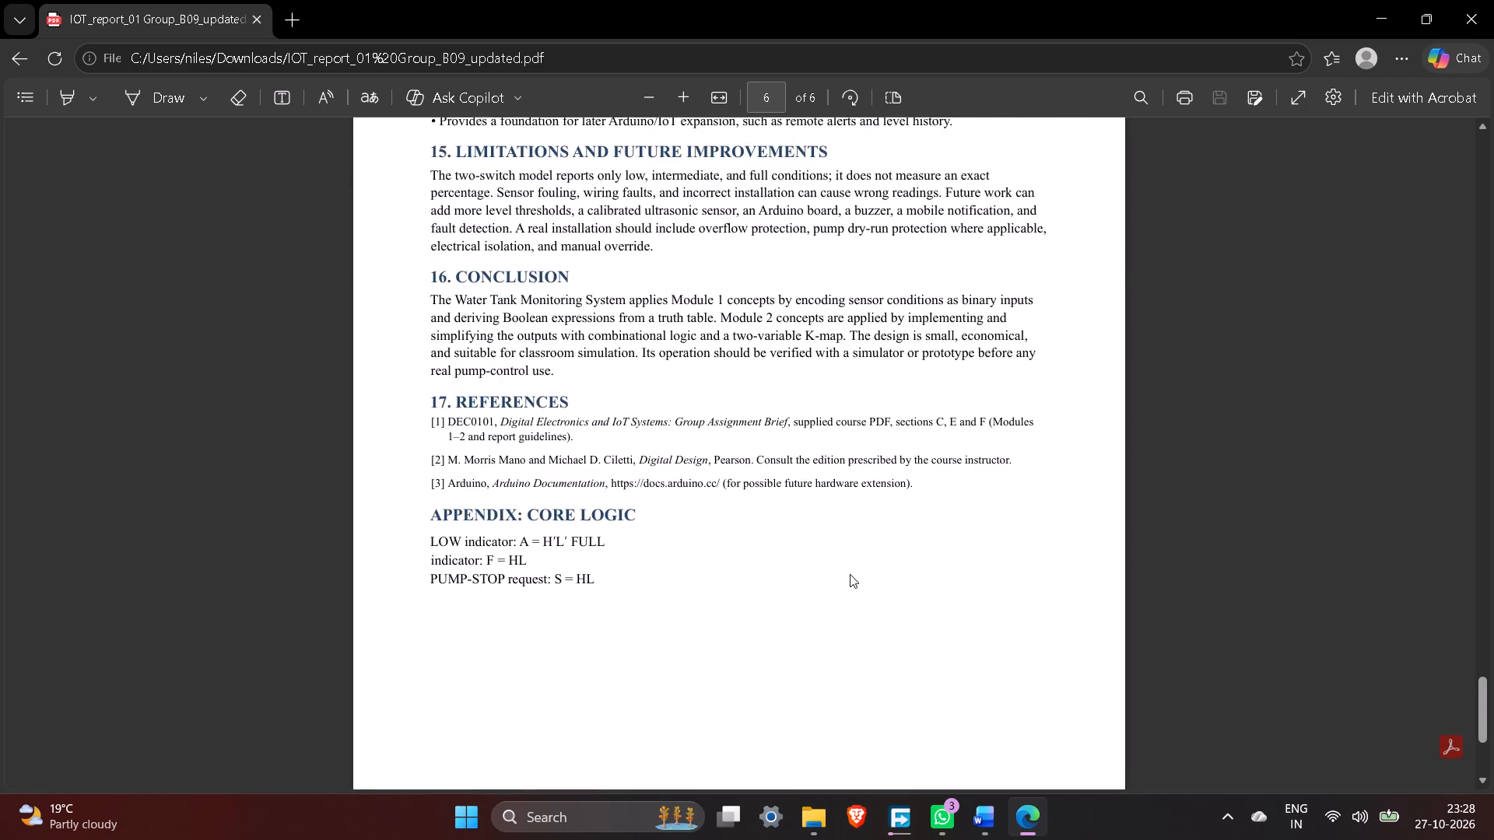
pyautogui.scroll(3, 850, 574)
pyautogui.scroll(-3, 850, 574)
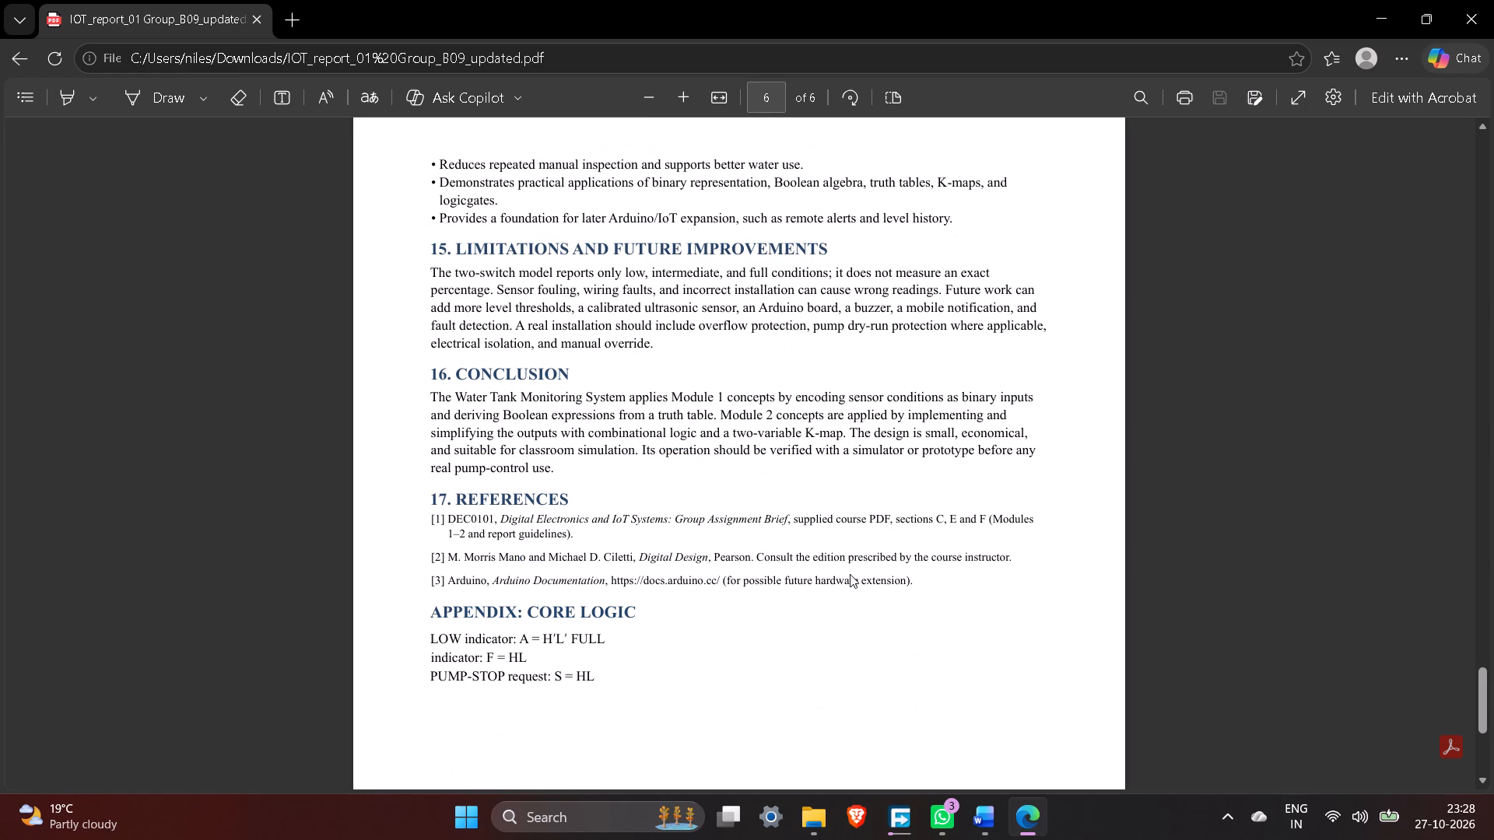
pyautogui.scroll(3, 850, 574)
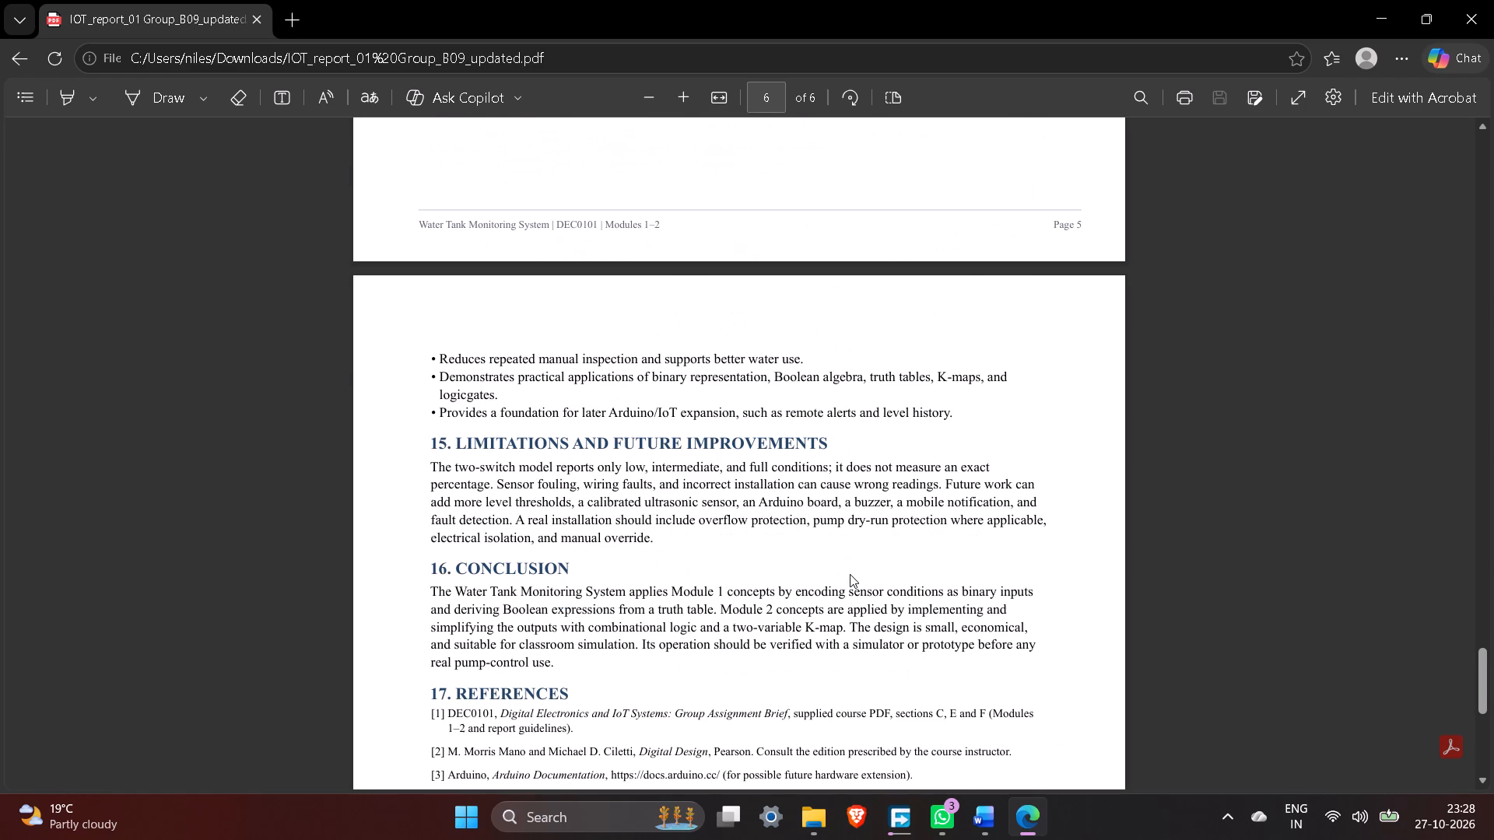
pyautogui.scroll(6, 850, 574)
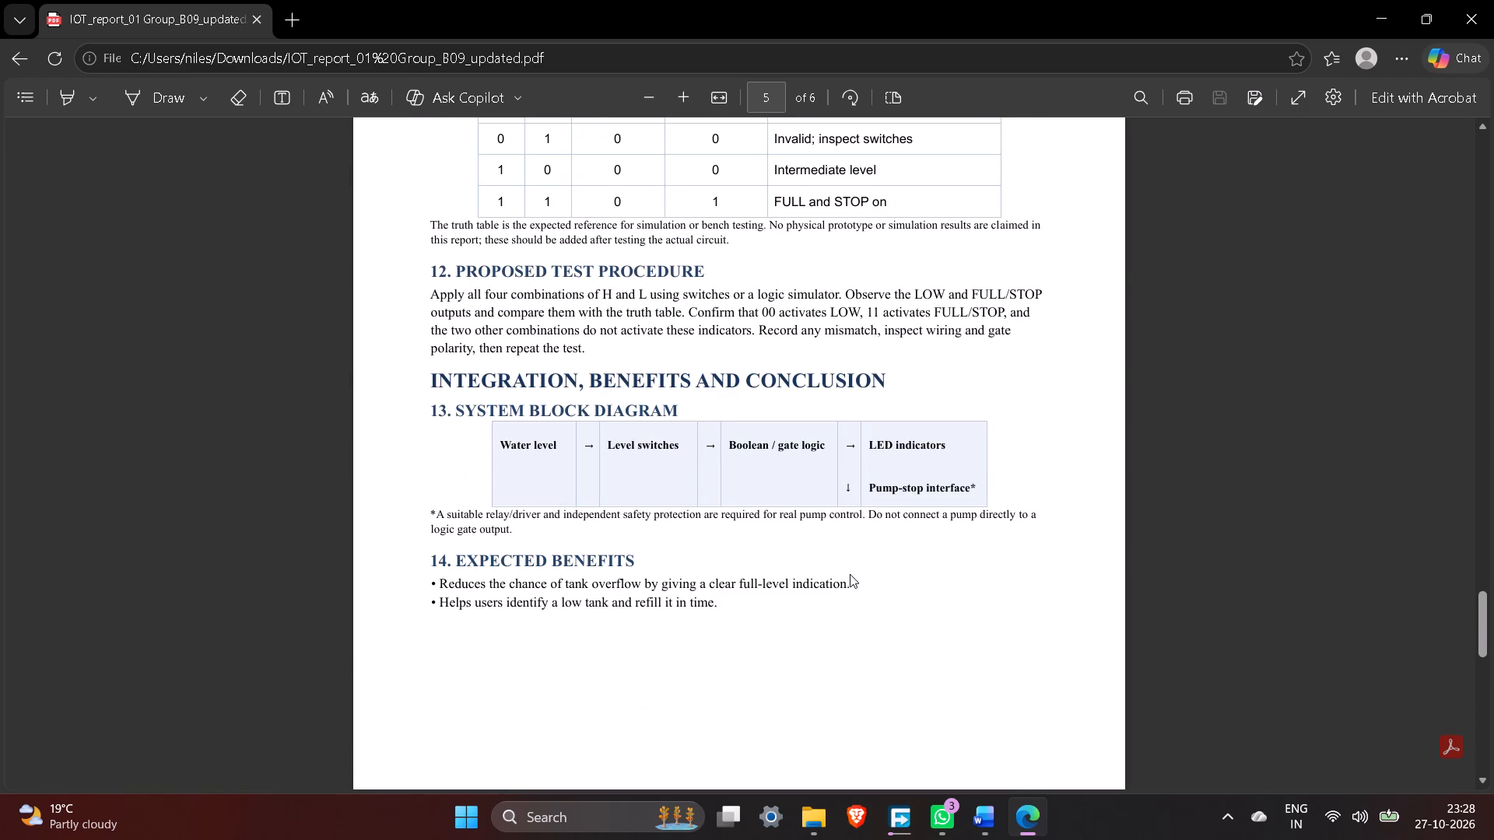
pyautogui.scroll(3, 850, 574)
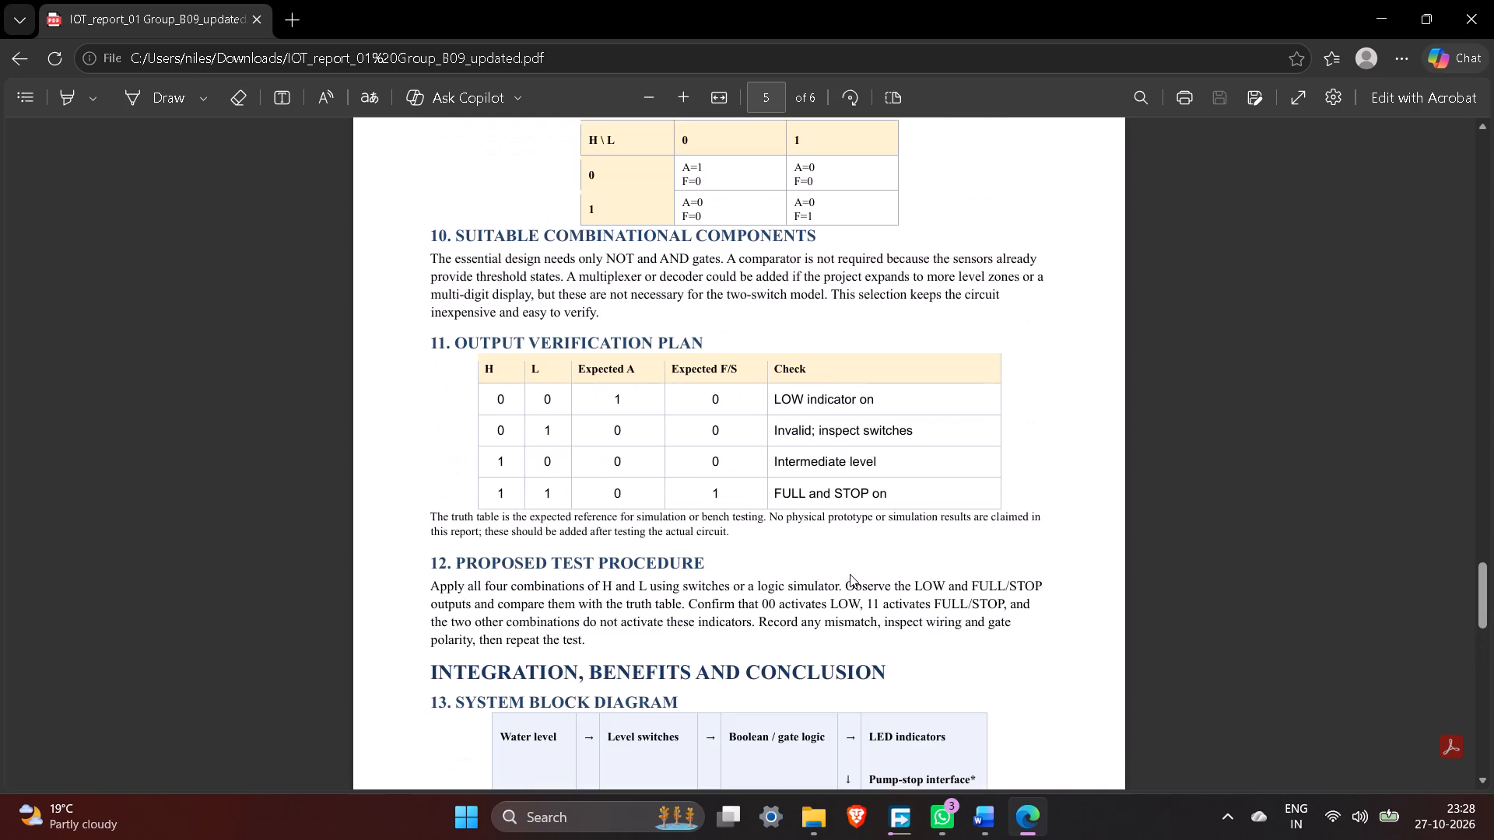
pyautogui.scroll(7, 850, 574)
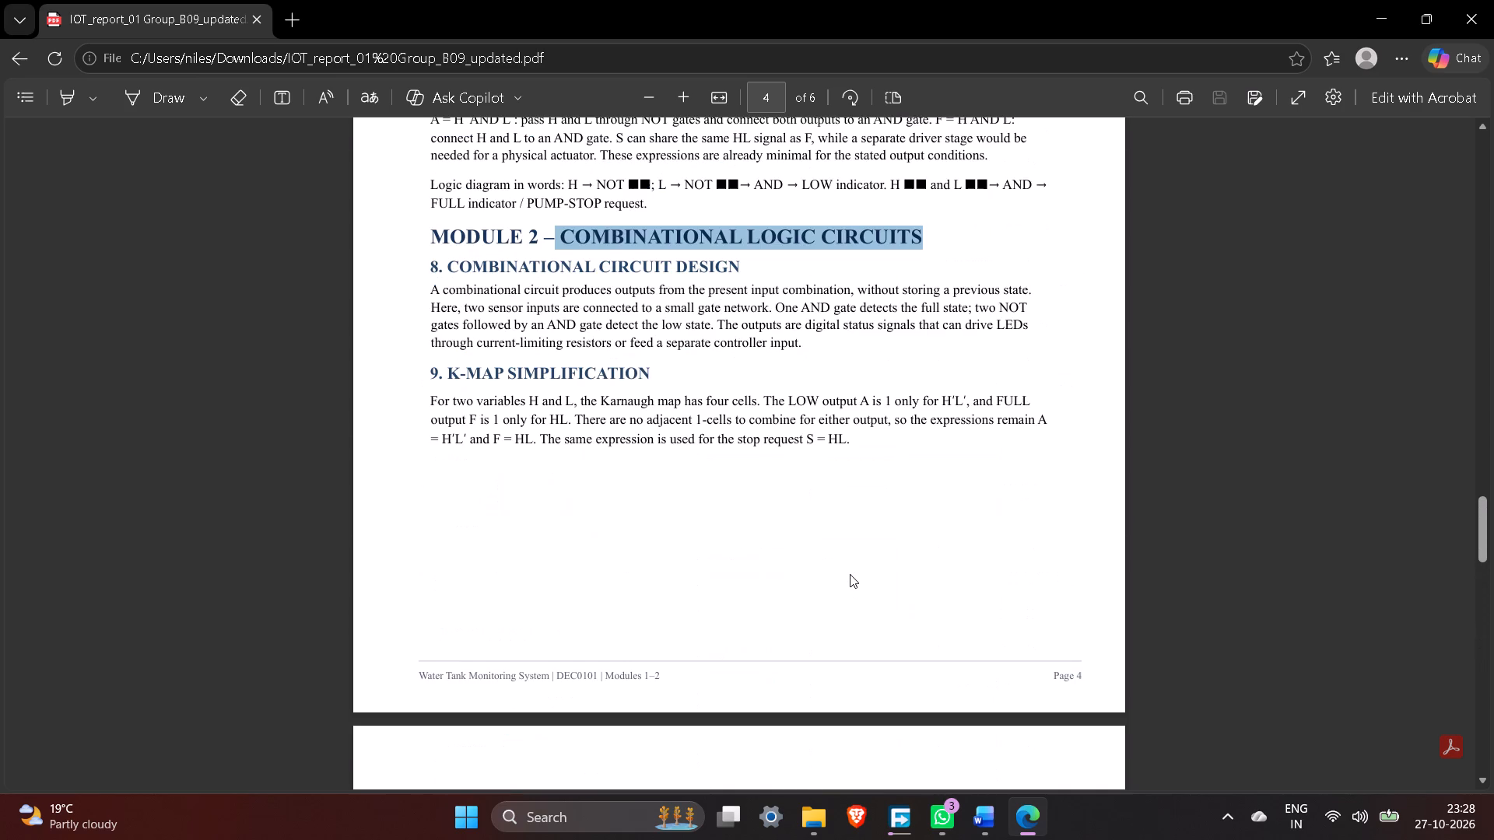
pyautogui.scroll(1, 850, 574)
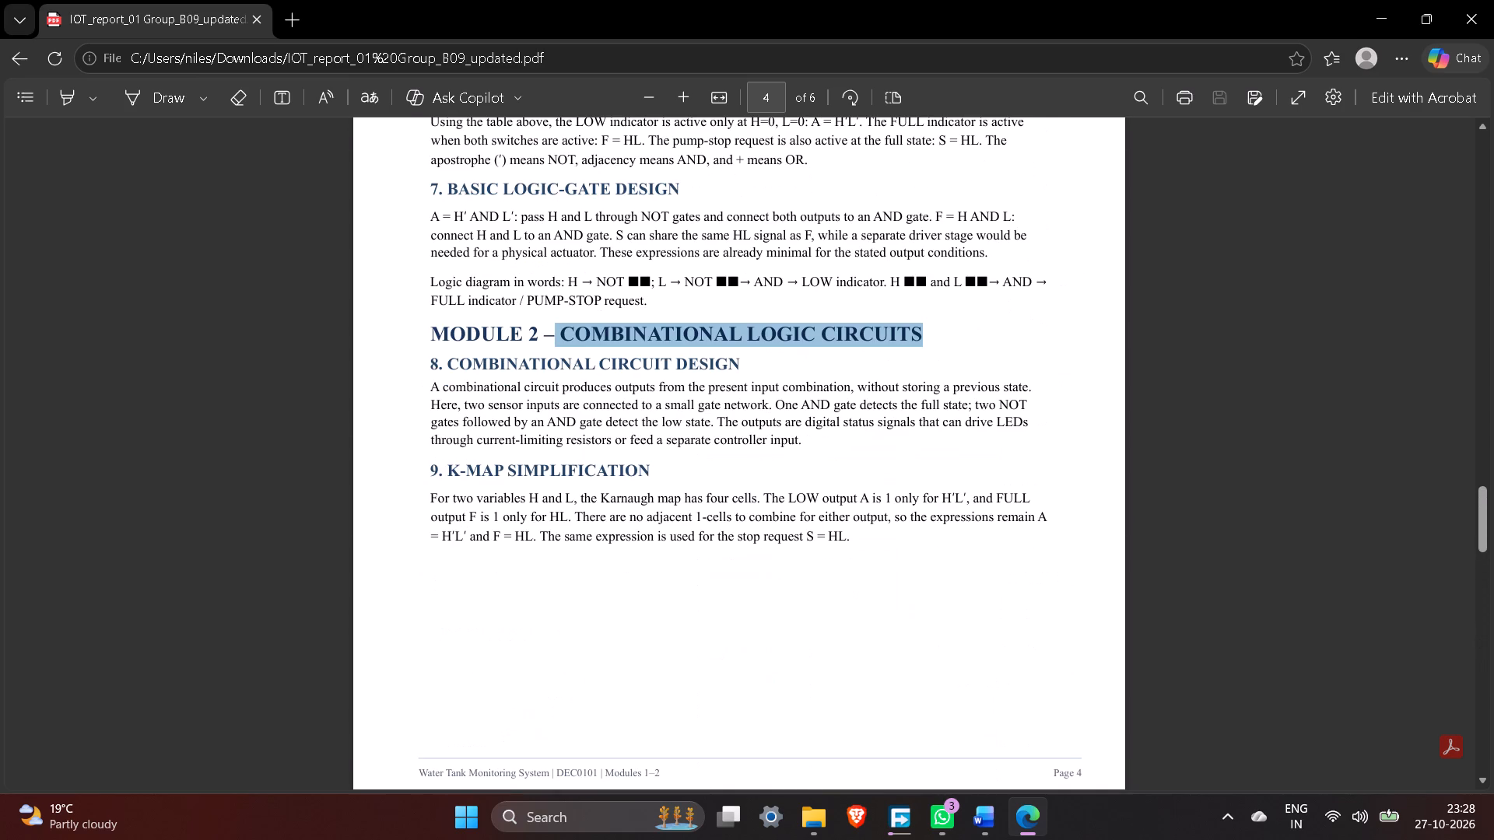
# Copy the PDF heading "COMBINATIONAL CIRCUIT DESIGN" and paste it in Word, numbered "11.", on the empty line under the Module 2 heading.
pyautogui.click(907, 465)
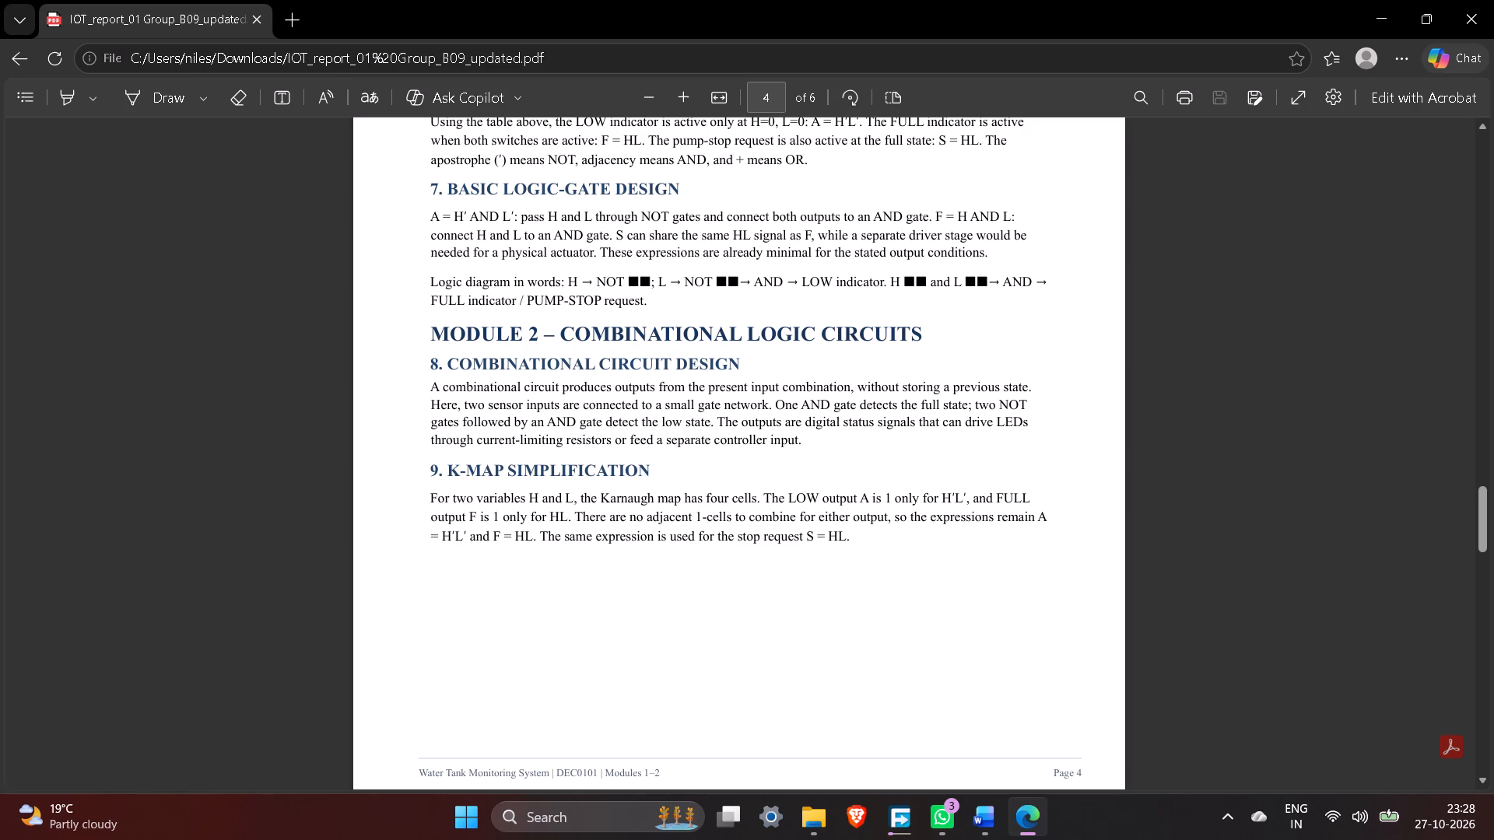
pyautogui.moveTo(444, 363); pyautogui.dragTo(749, 372)
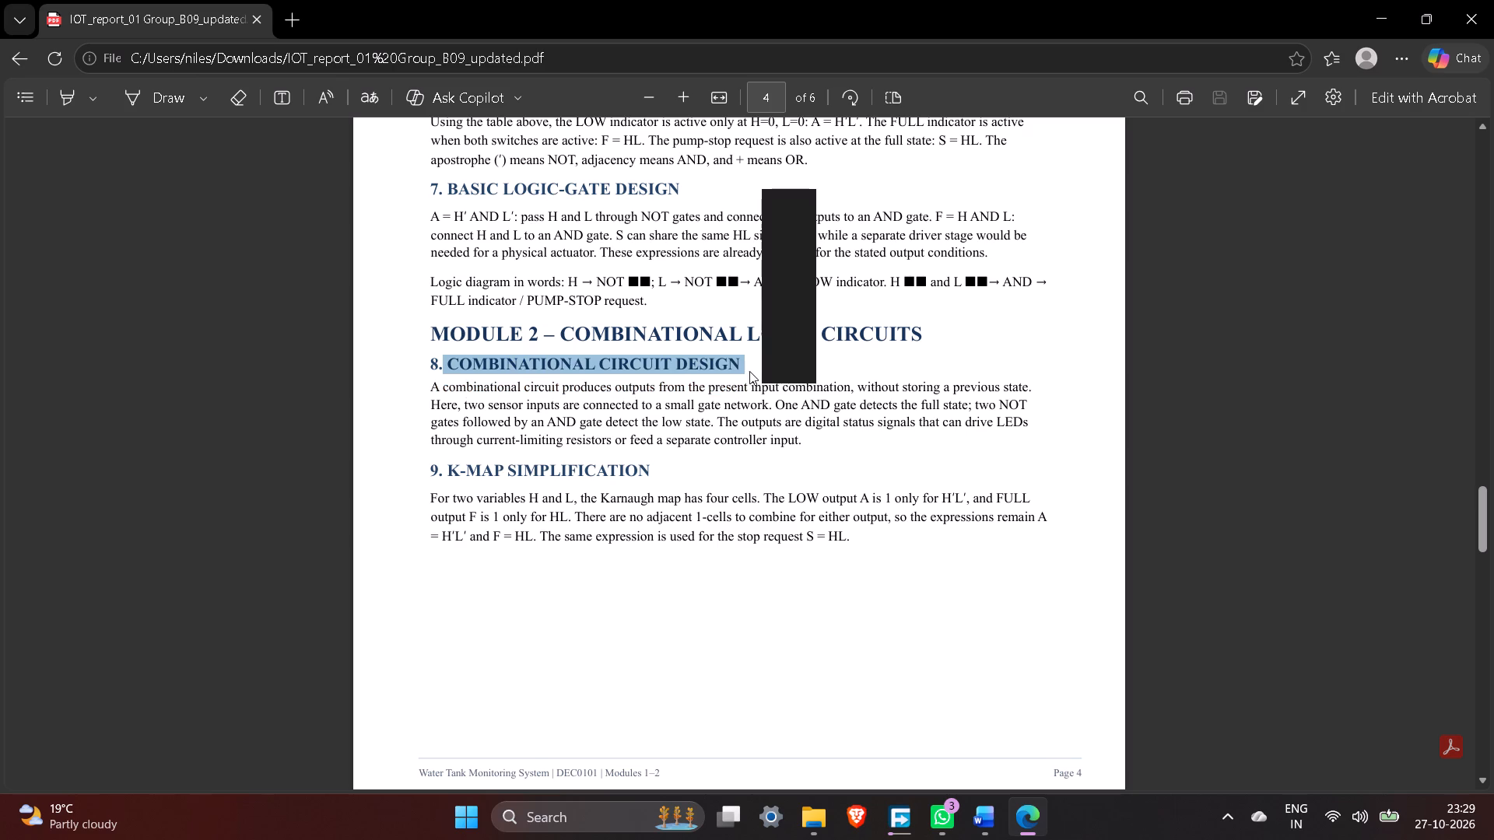
pyautogui.click(788, 201)
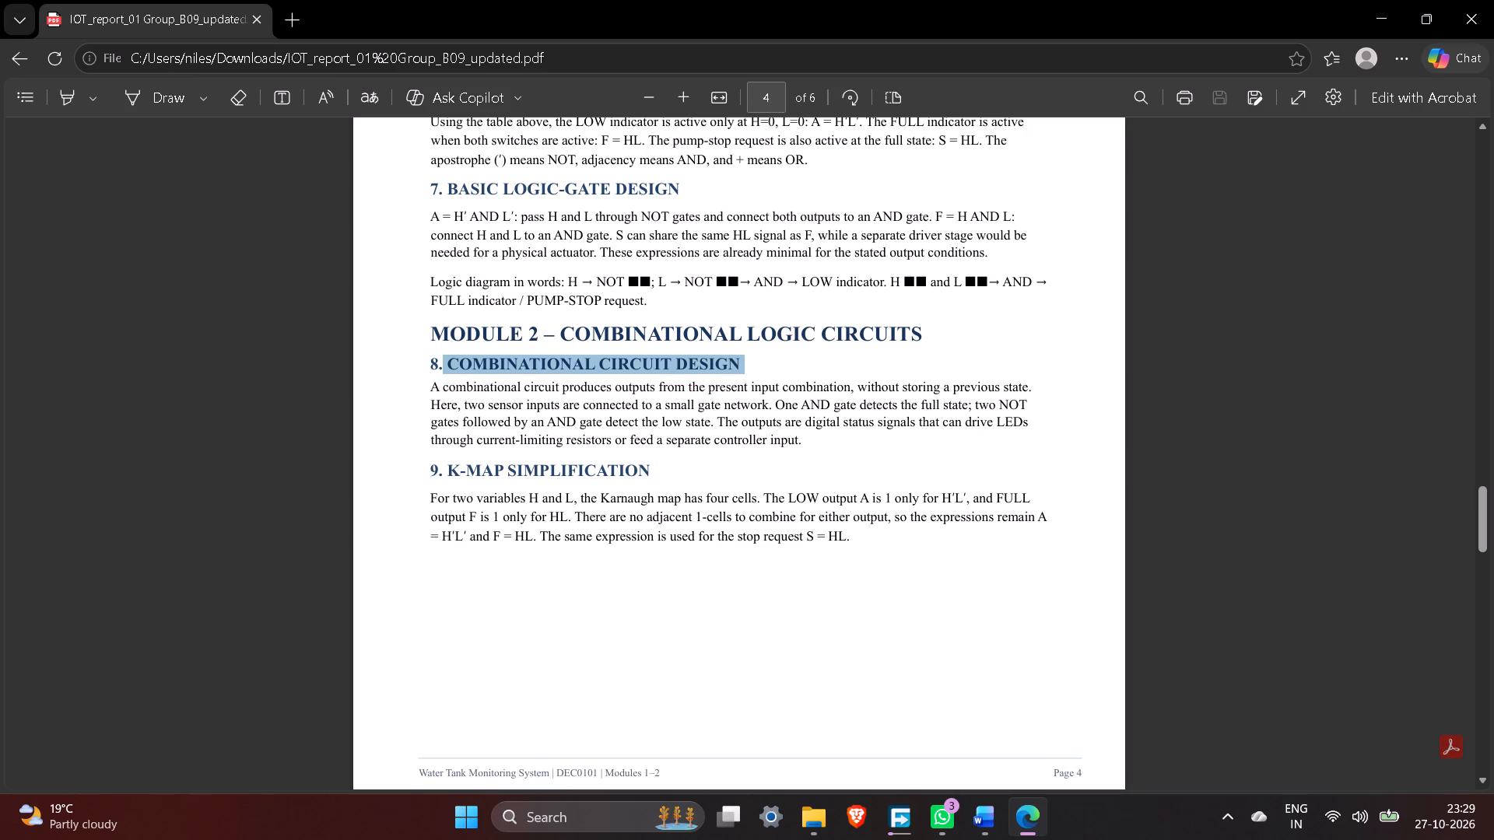
pyautogui.click(1001, 831)
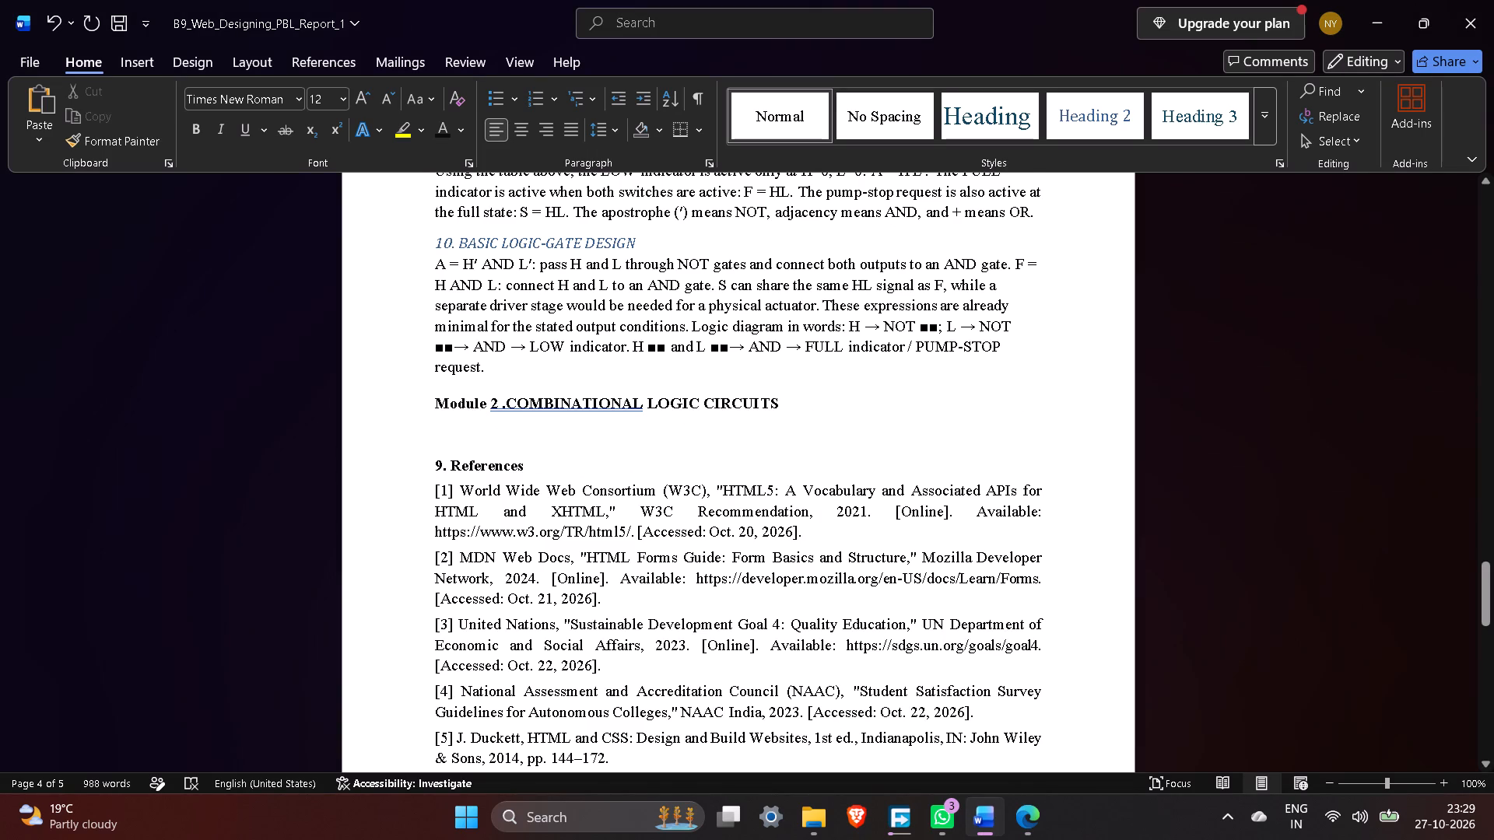
pyautogui.scroll(2, 517, 495)
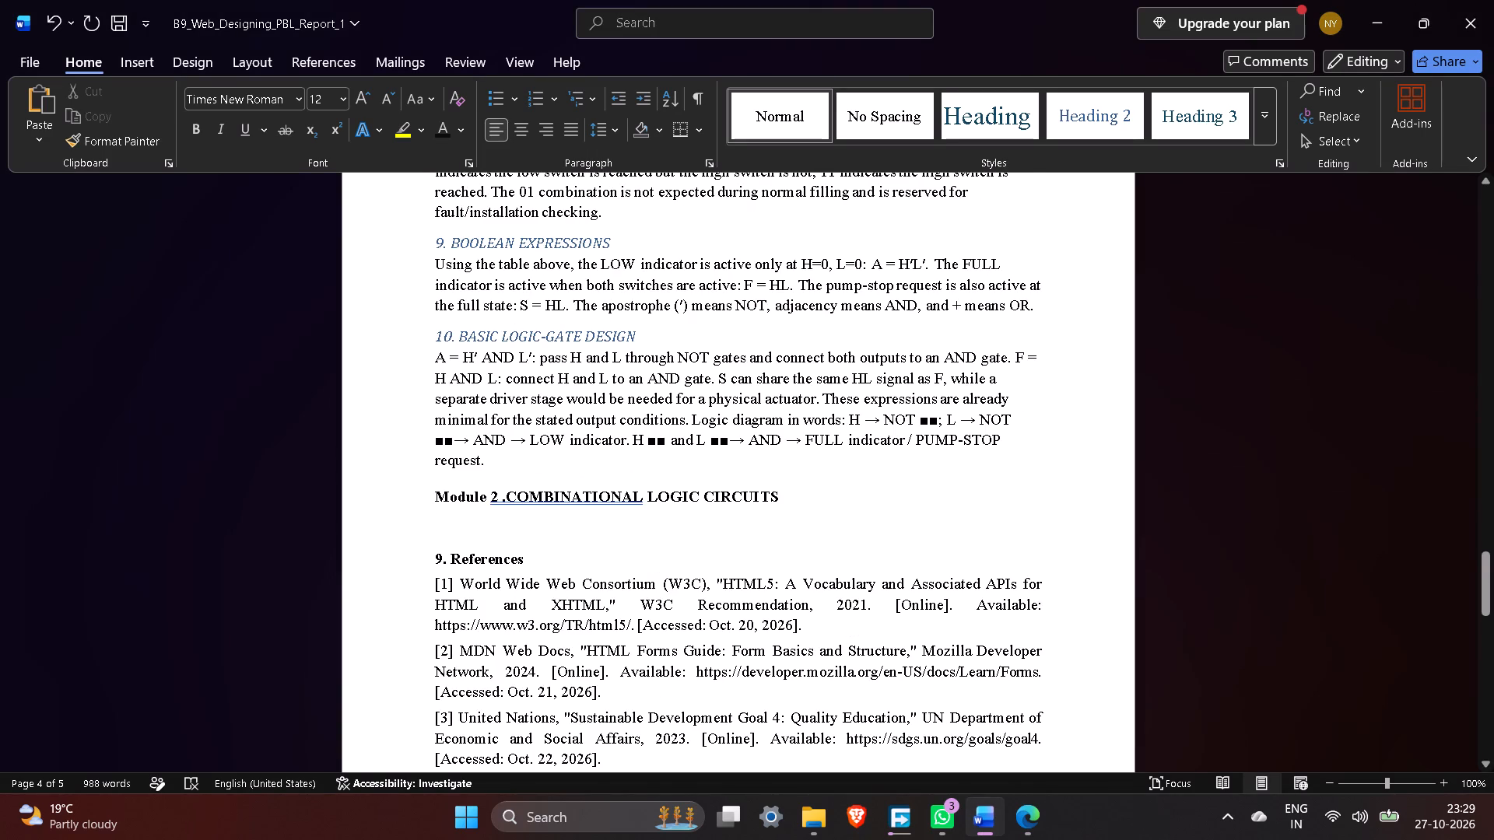
pyautogui.click(435, 527)
pyautogui.write('11')
pyautogui.press('.')
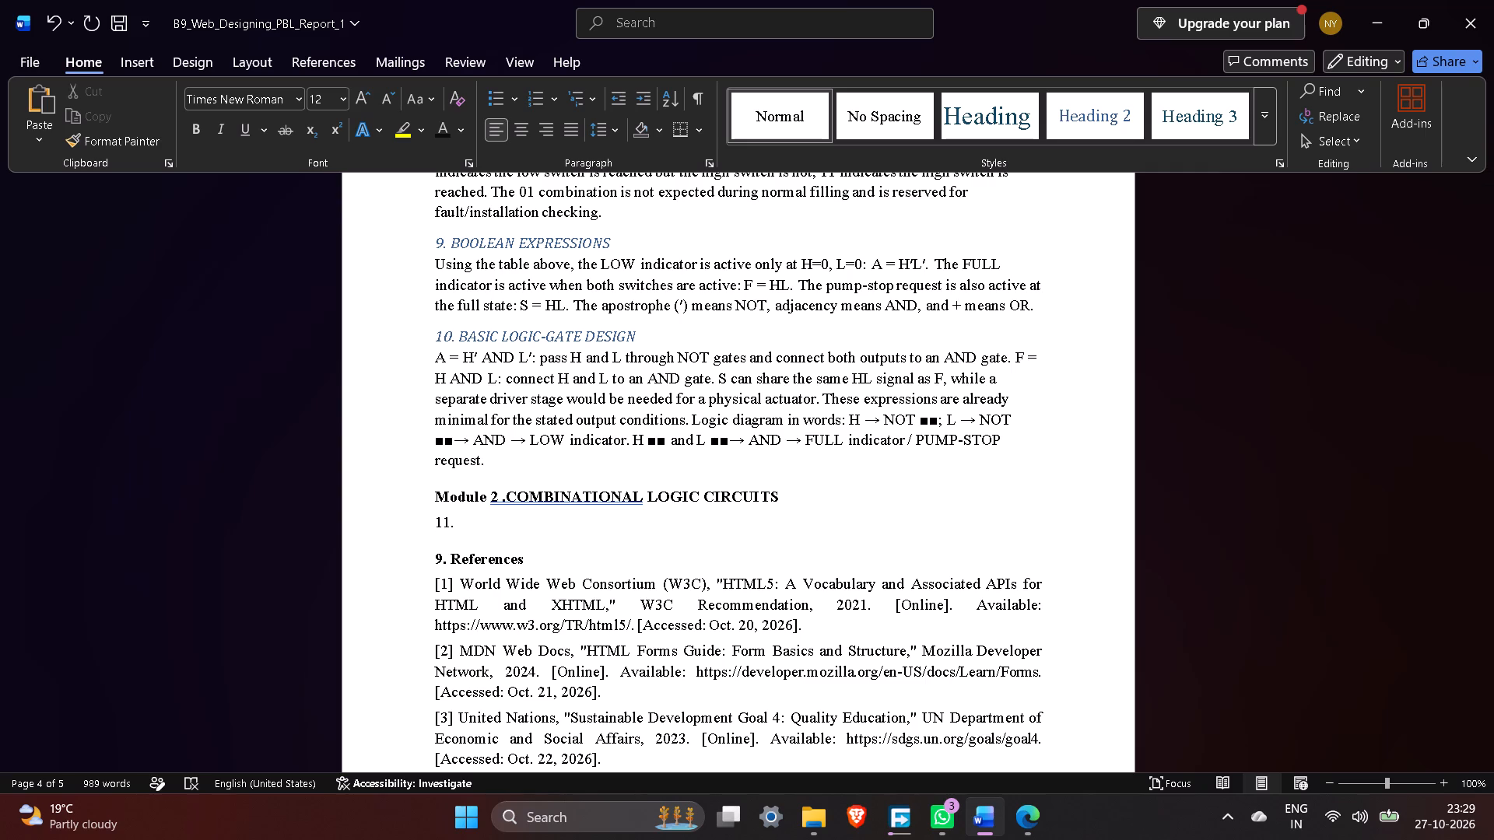
pyautogui.hotkey('ctrl', 'v')
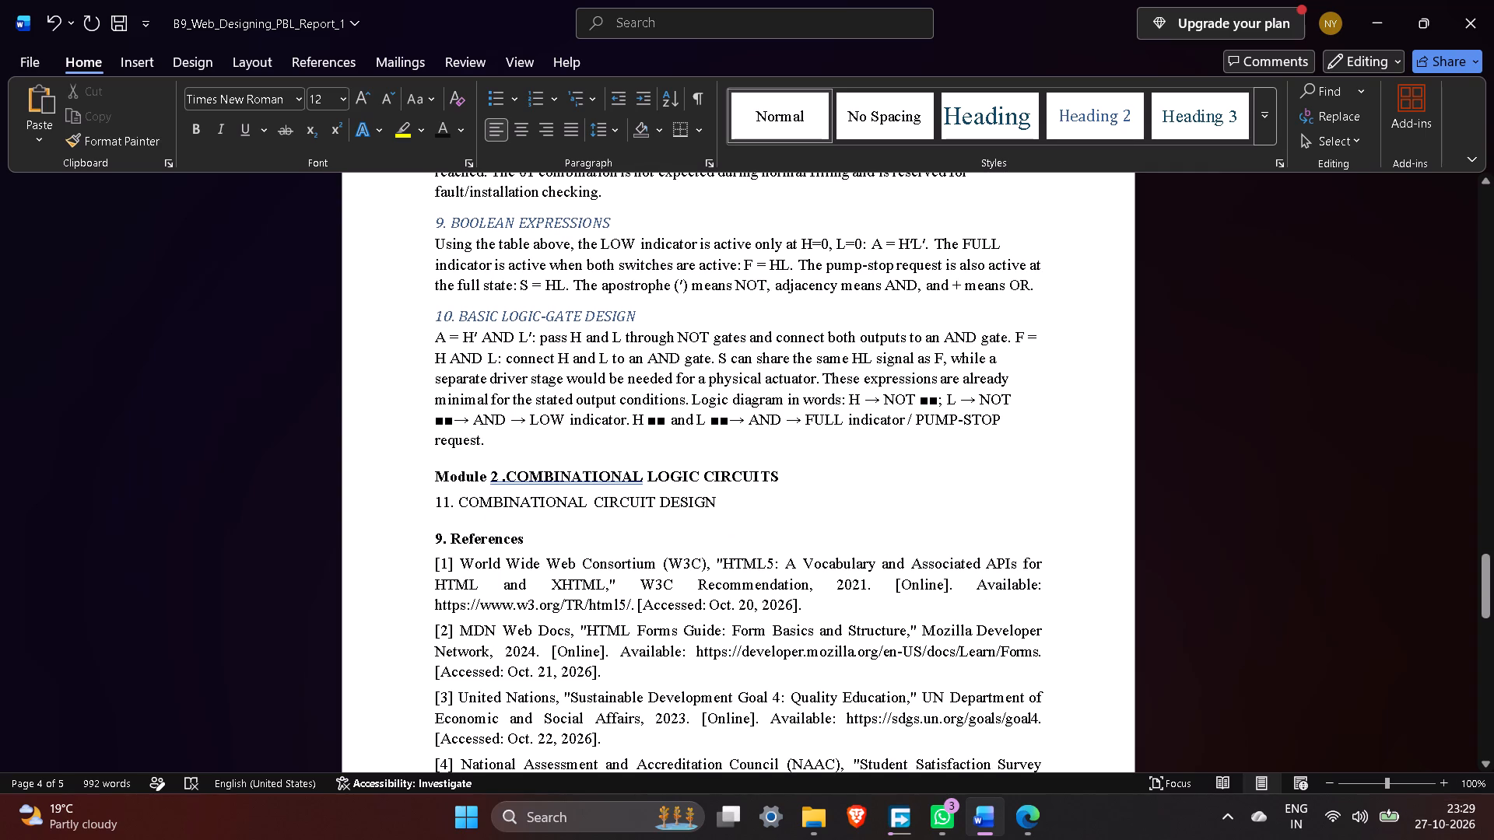
# Apply the Heading 4 style to the "11. COMBINATIONAL CIRCUIT DESIGN" line.
pyautogui.moveTo(713, 502); pyautogui.dragTo(425, 498)
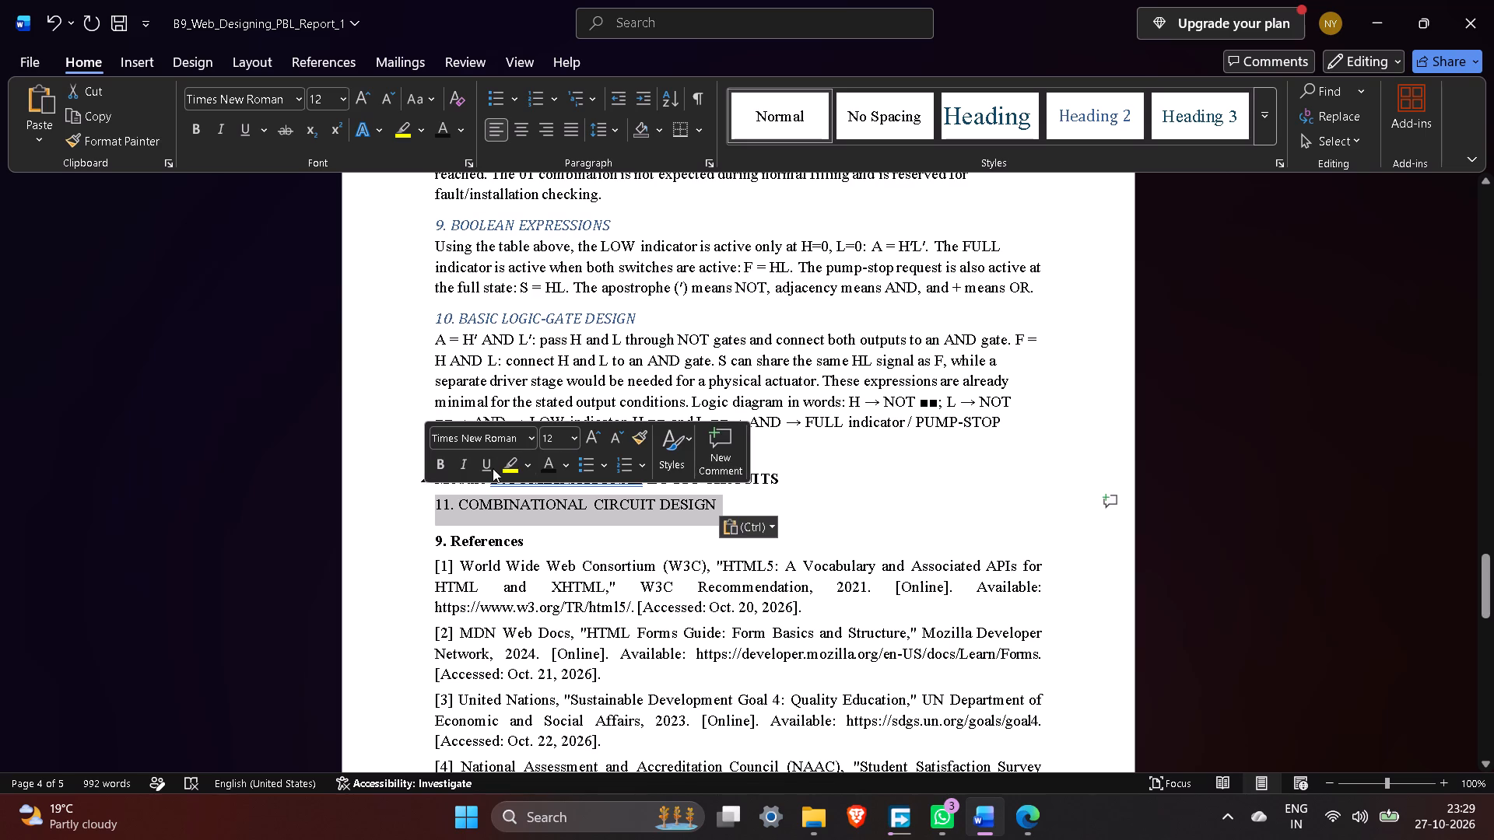
pyautogui.click(657, 456)
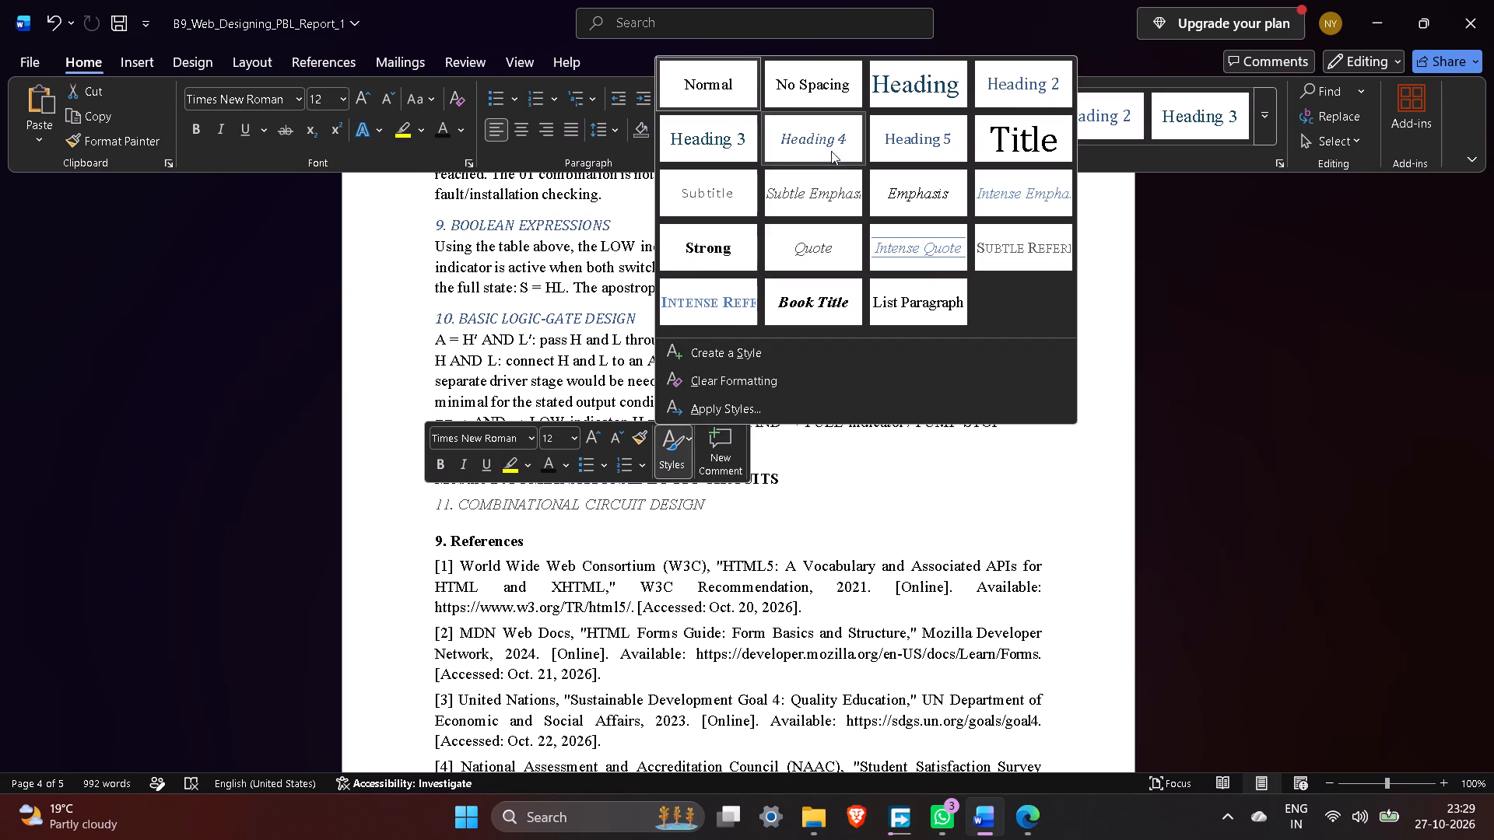
pyautogui.click(831, 146)
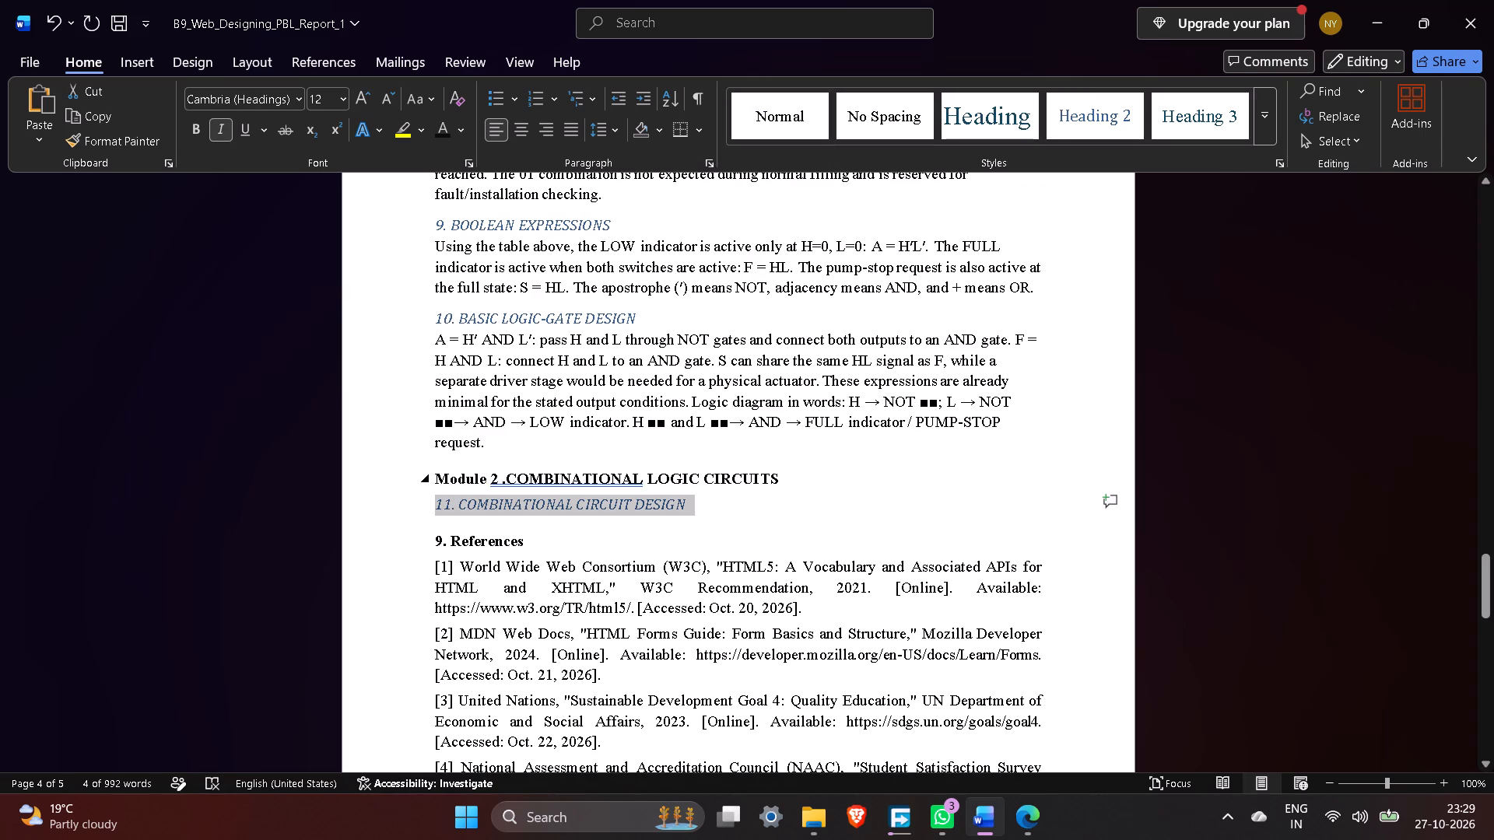
# Insert a space between the period and "COMBINATIONAL" in the Module 2 heading.
pyautogui.click(504, 476)
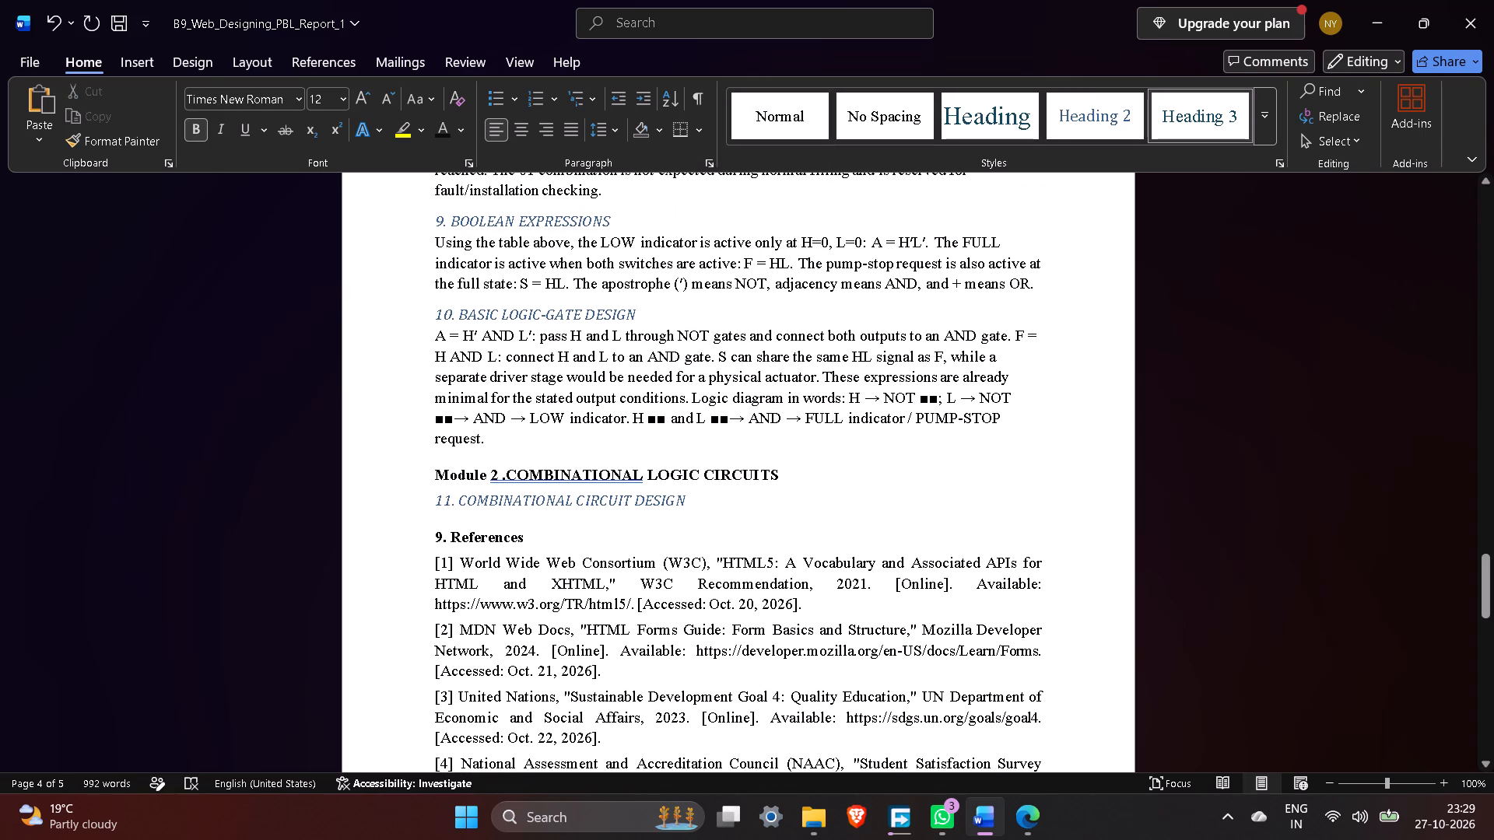
pyautogui.press('space')
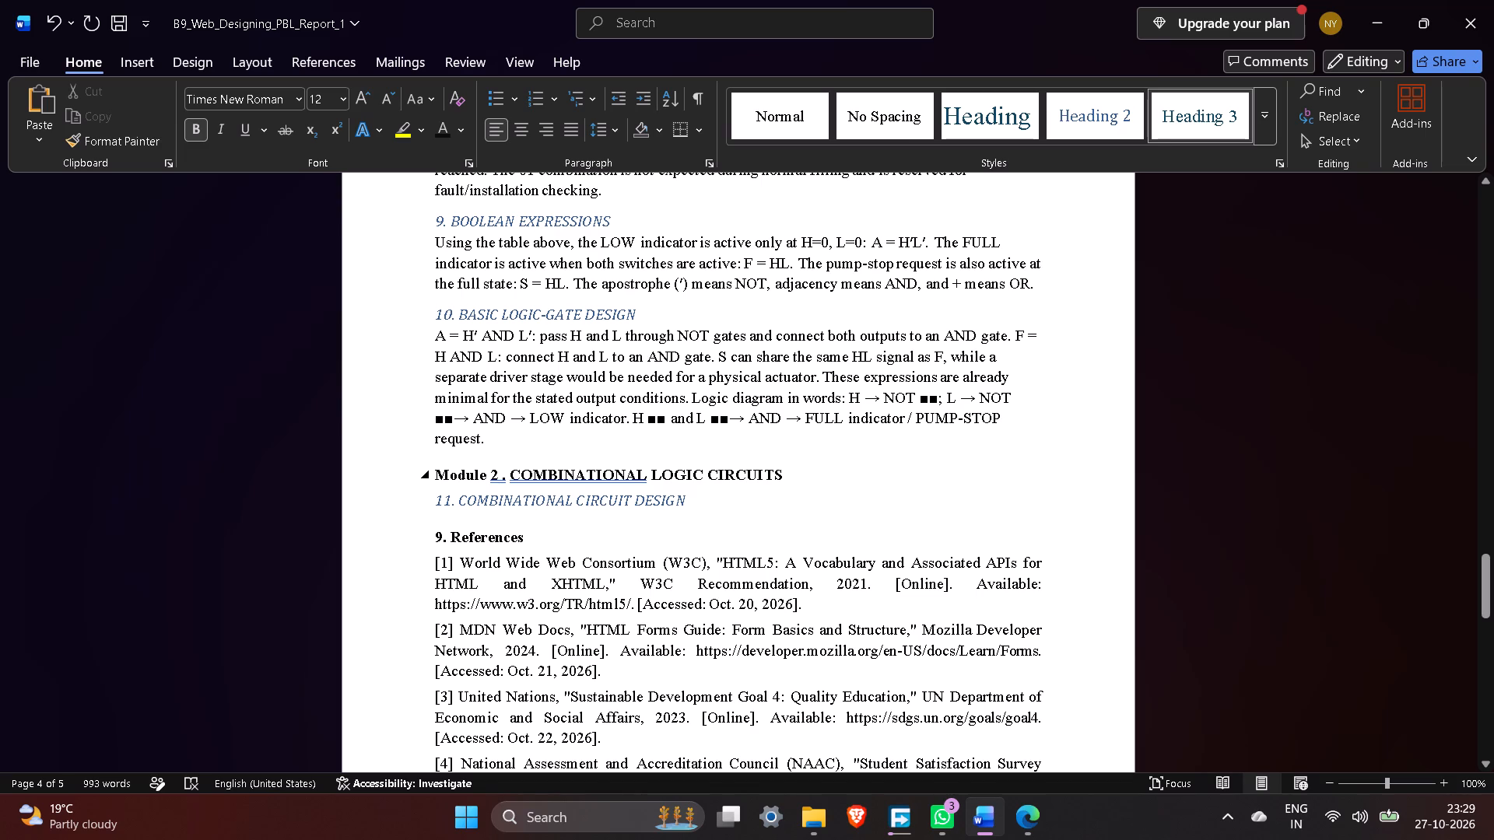
pyautogui.click(496, 474)
pyautogui.click(710, 499)
# Copy the paragraph under "COMBINATIONAL CIRCUIT DESIGN" from the IOT report PDF and paste it on a new line below heading 11 in Word.
pyautogui.scroll(-1, 466, 212)
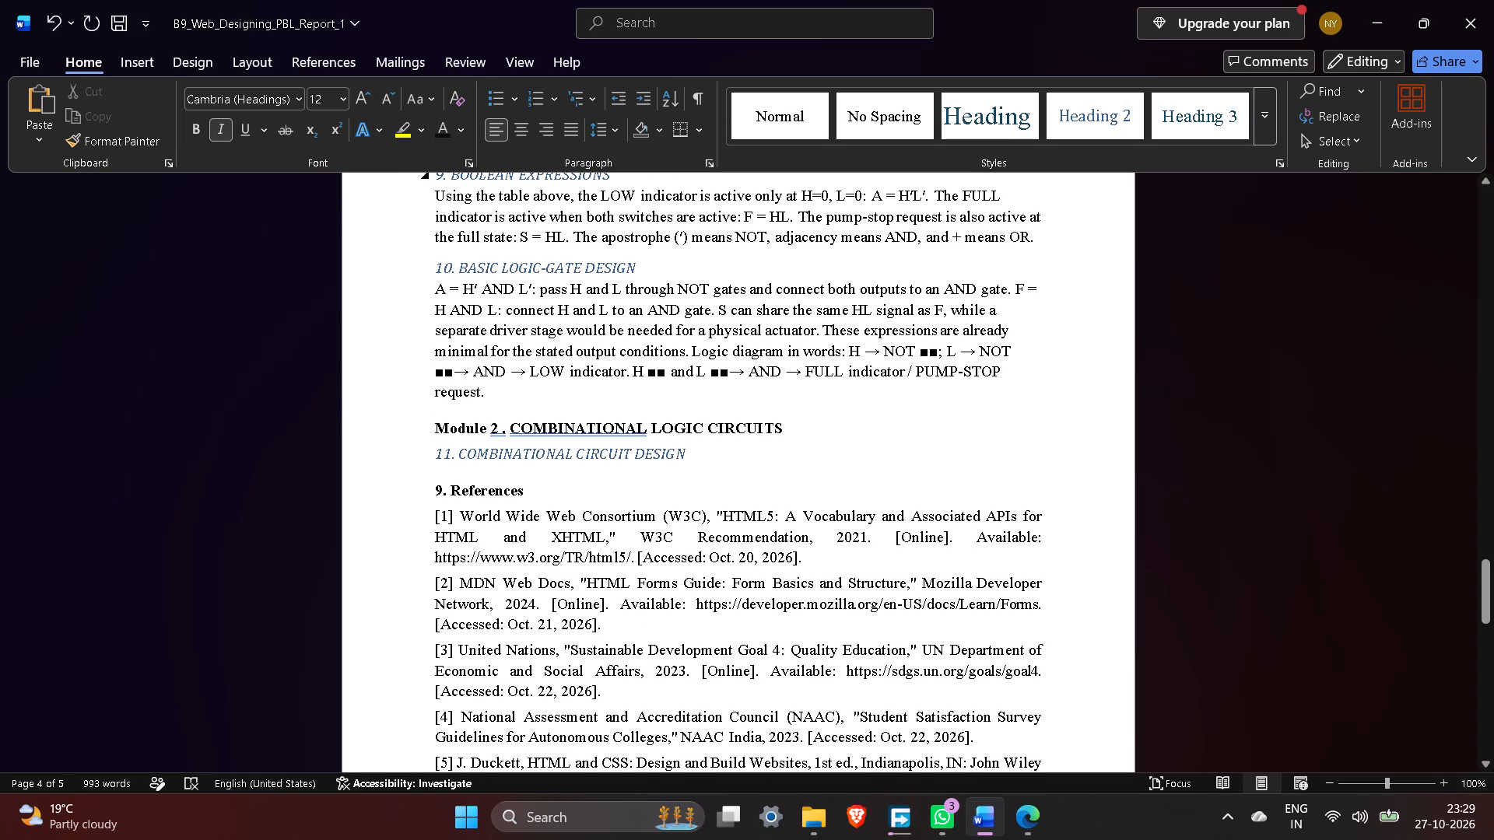
pyautogui.press('Return')
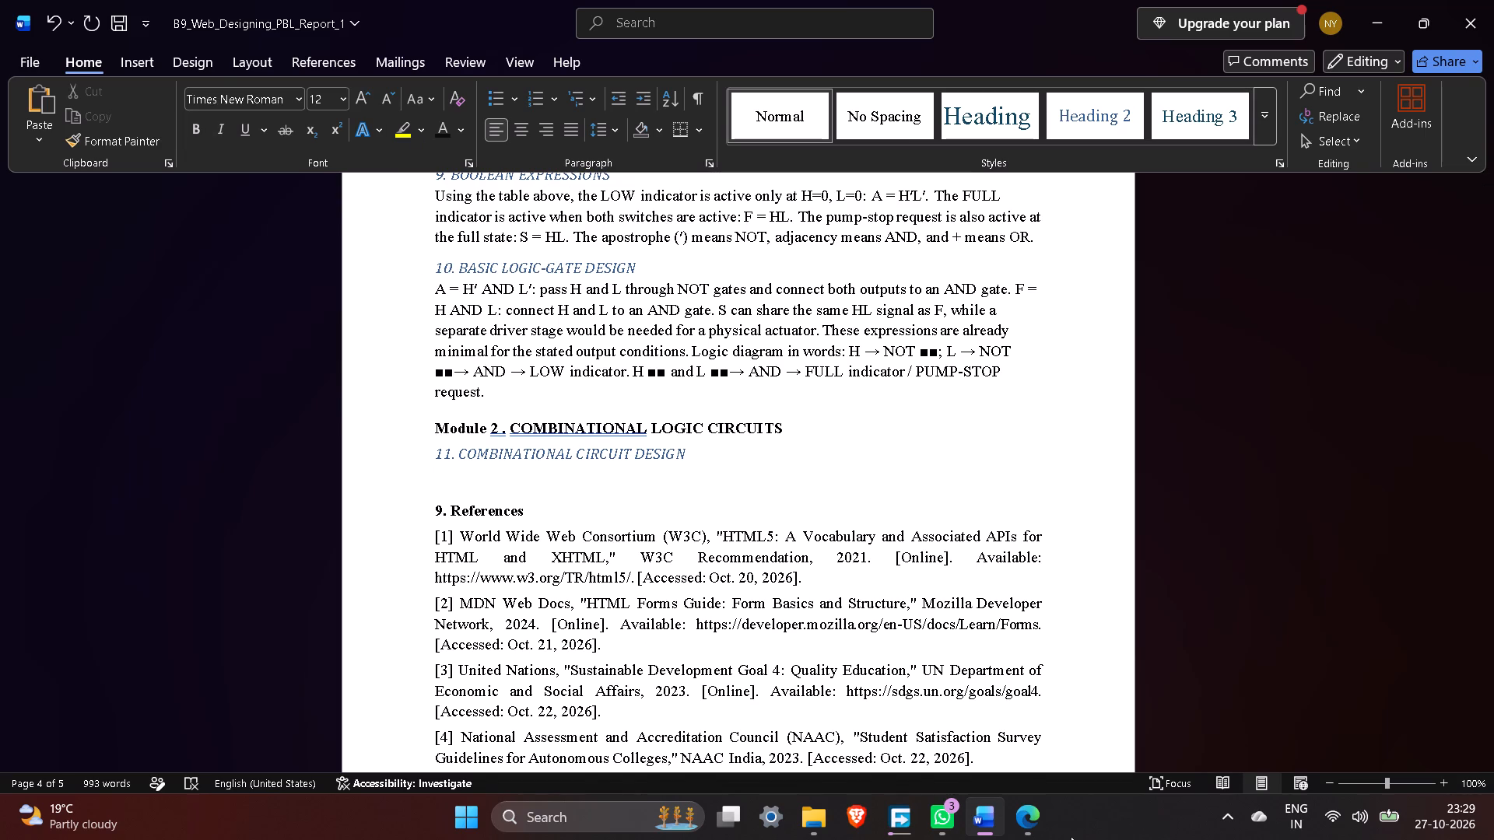
pyautogui.click(1026, 807)
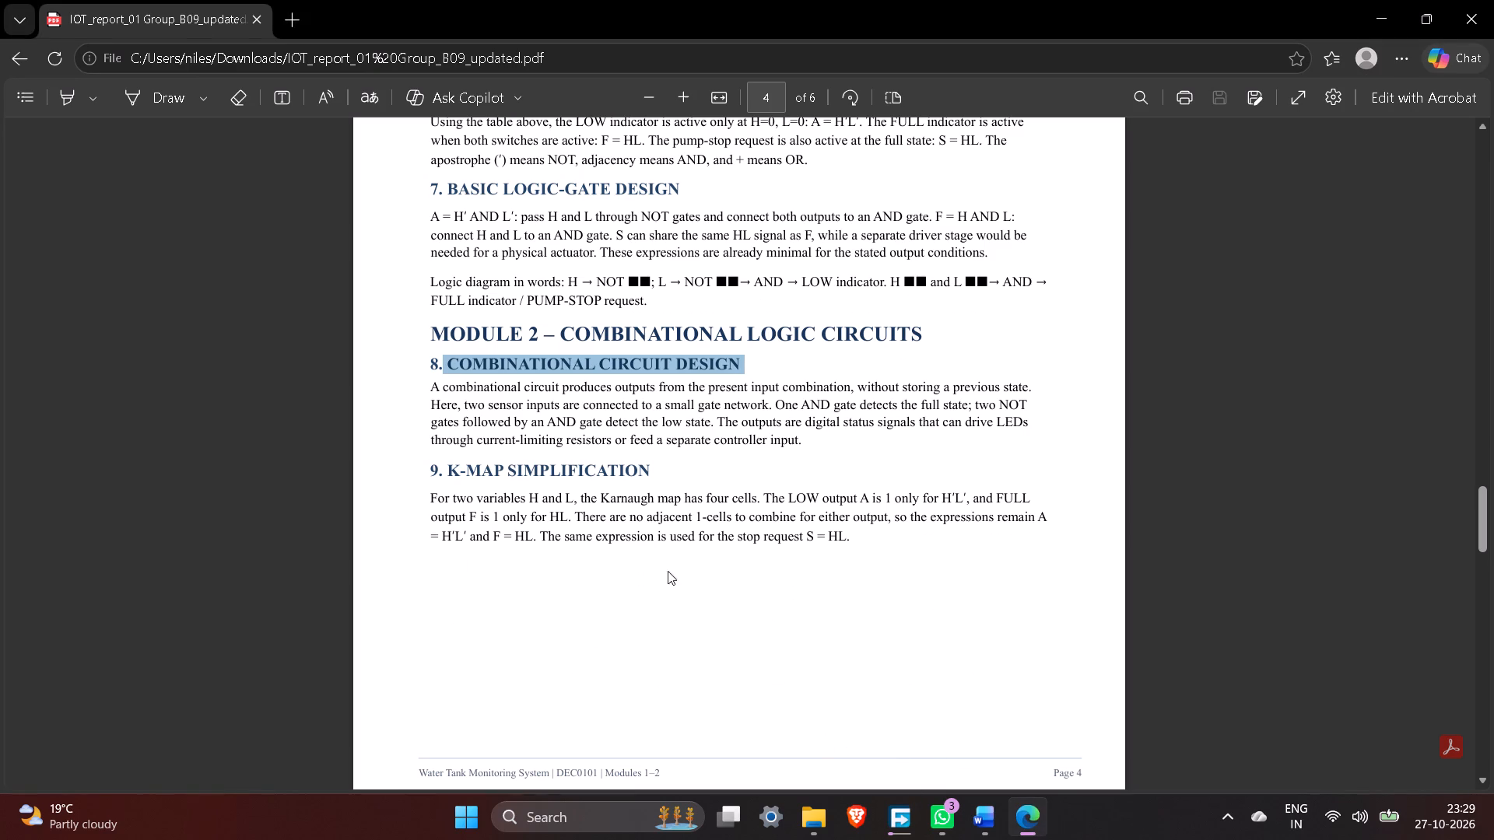
pyautogui.moveTo(428, 387); pyautogui.dragTo(537, 425)
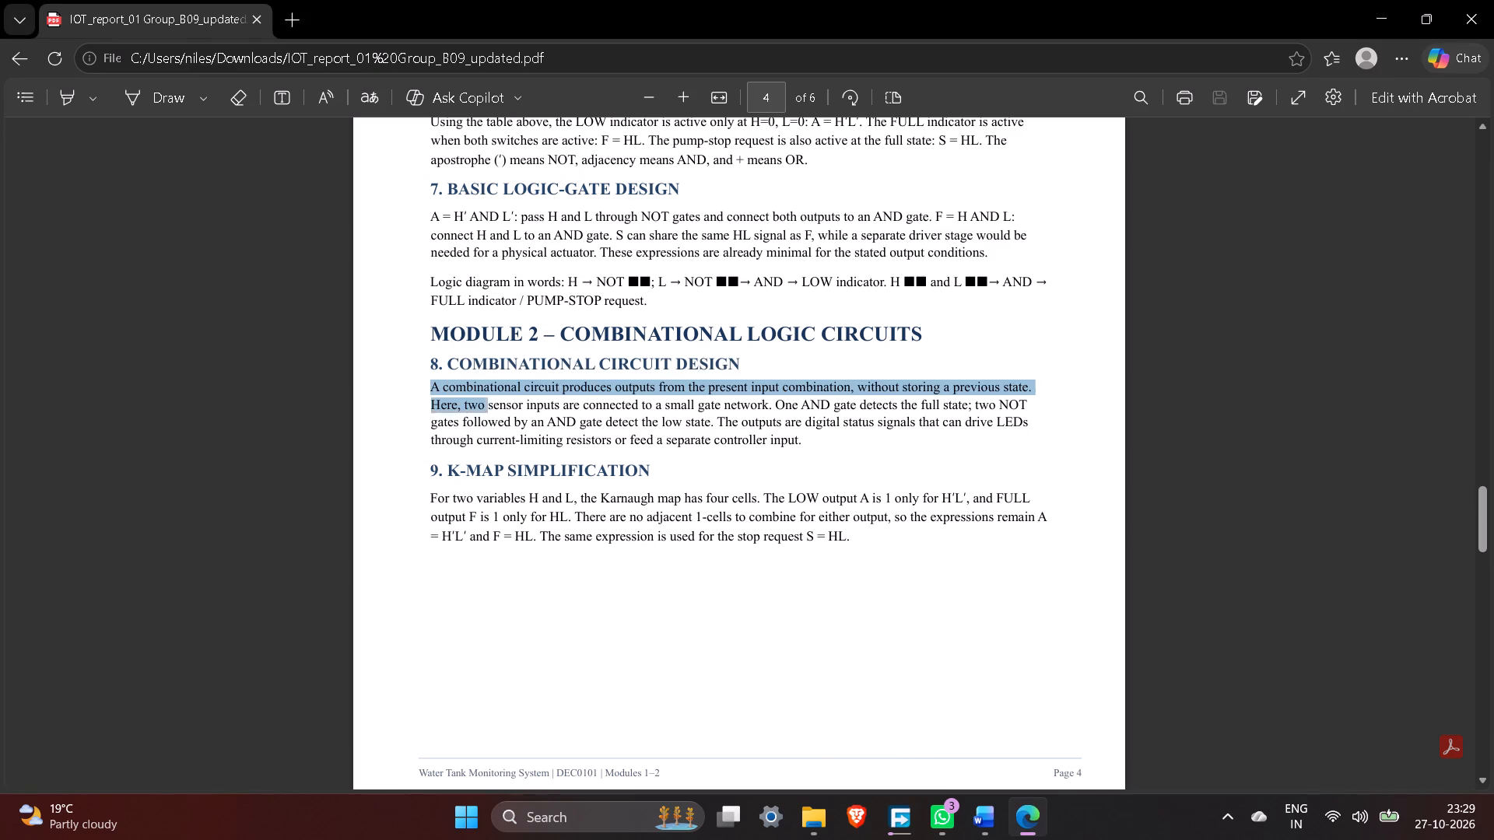
pyautogui.moveTo(537, 425); pyautogui.dragTo(812, 471)
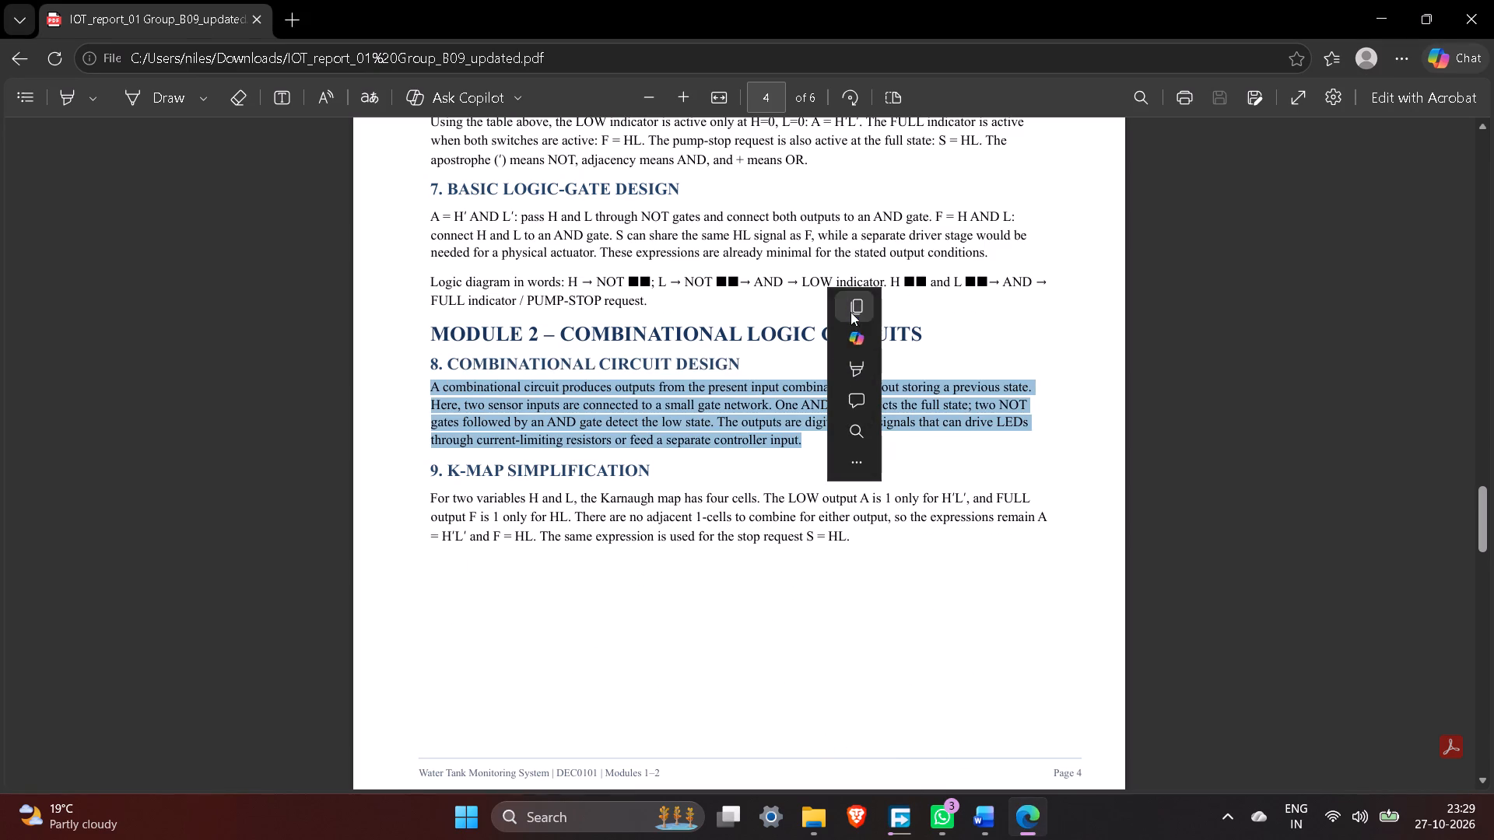
pyautogui.click(850, 312)
pyautogui.click(972, 803)
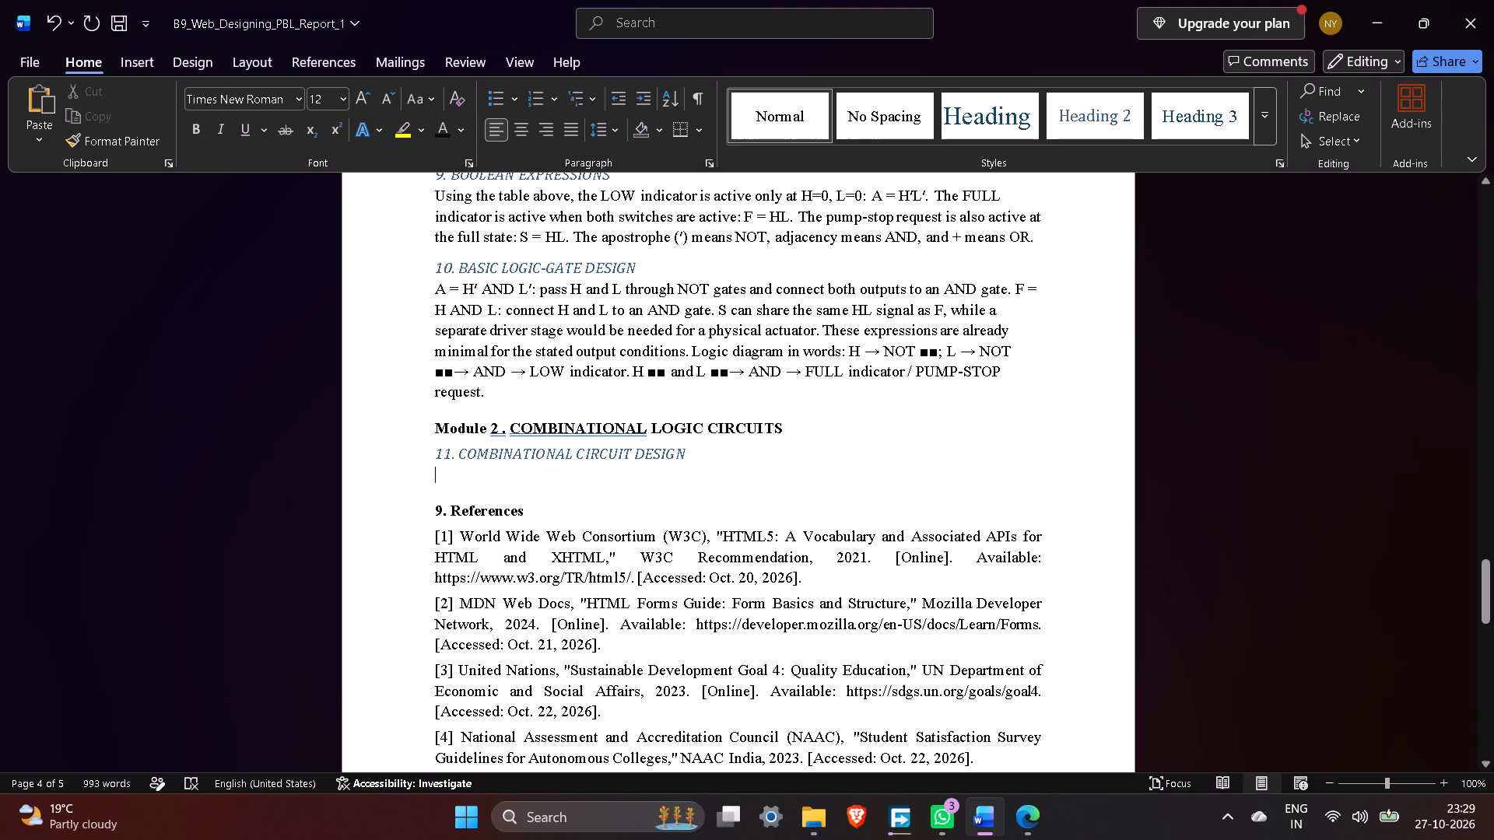
pyautogui.hotkey('ctrl', 'c')
pyautogui.hotkey('ctrl', 'v')
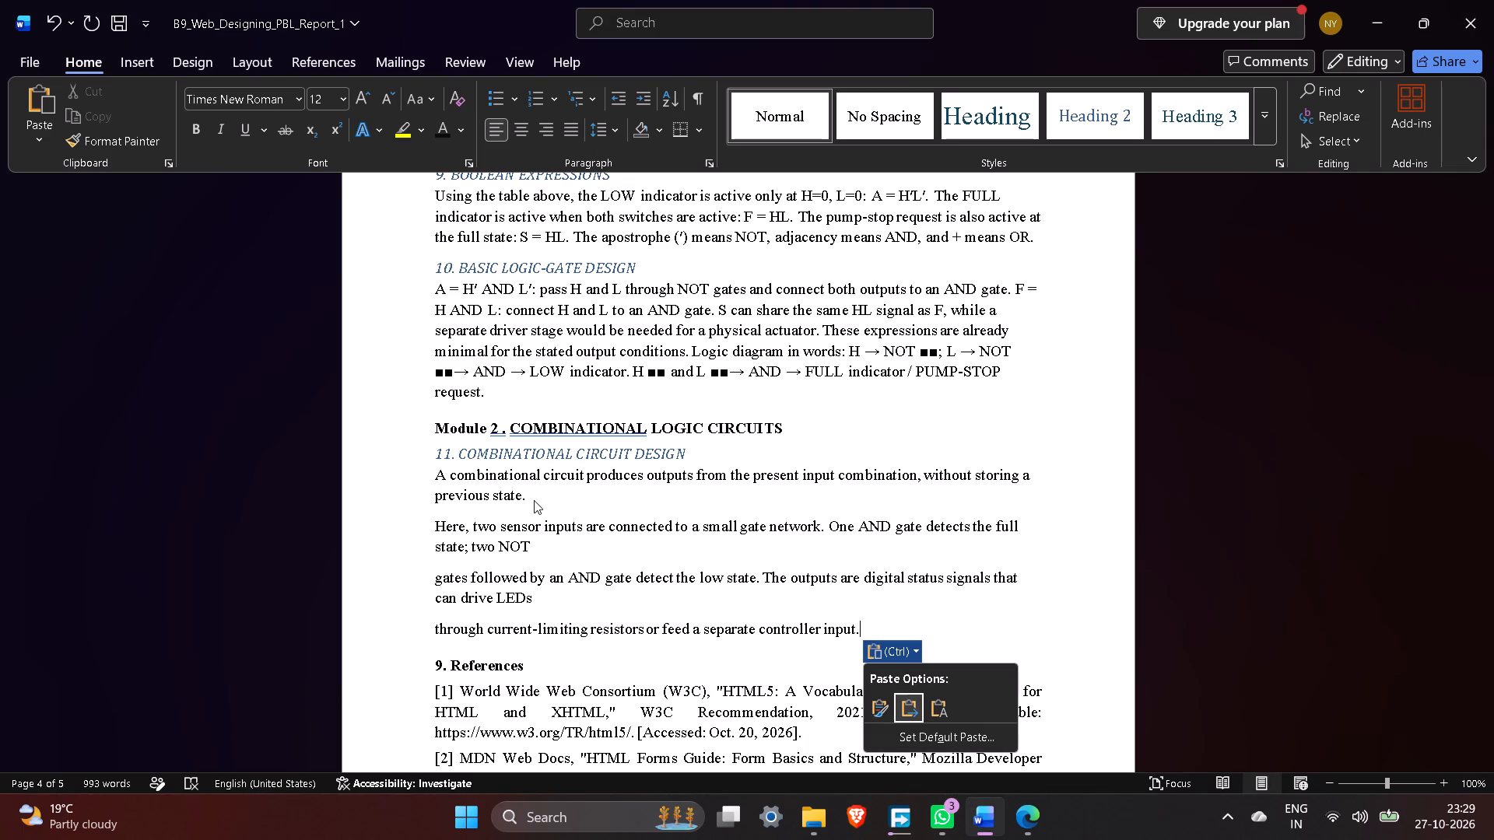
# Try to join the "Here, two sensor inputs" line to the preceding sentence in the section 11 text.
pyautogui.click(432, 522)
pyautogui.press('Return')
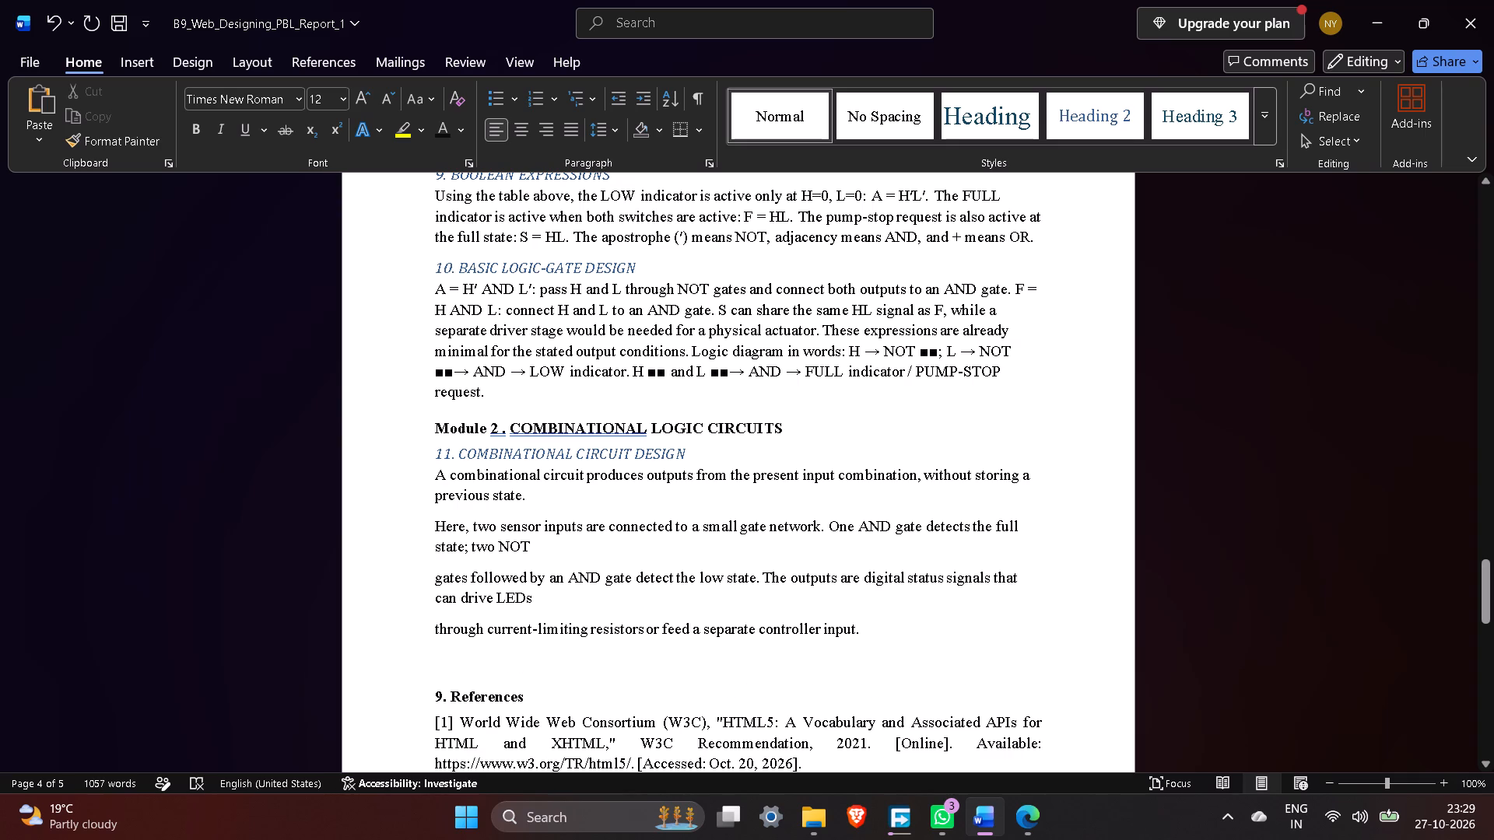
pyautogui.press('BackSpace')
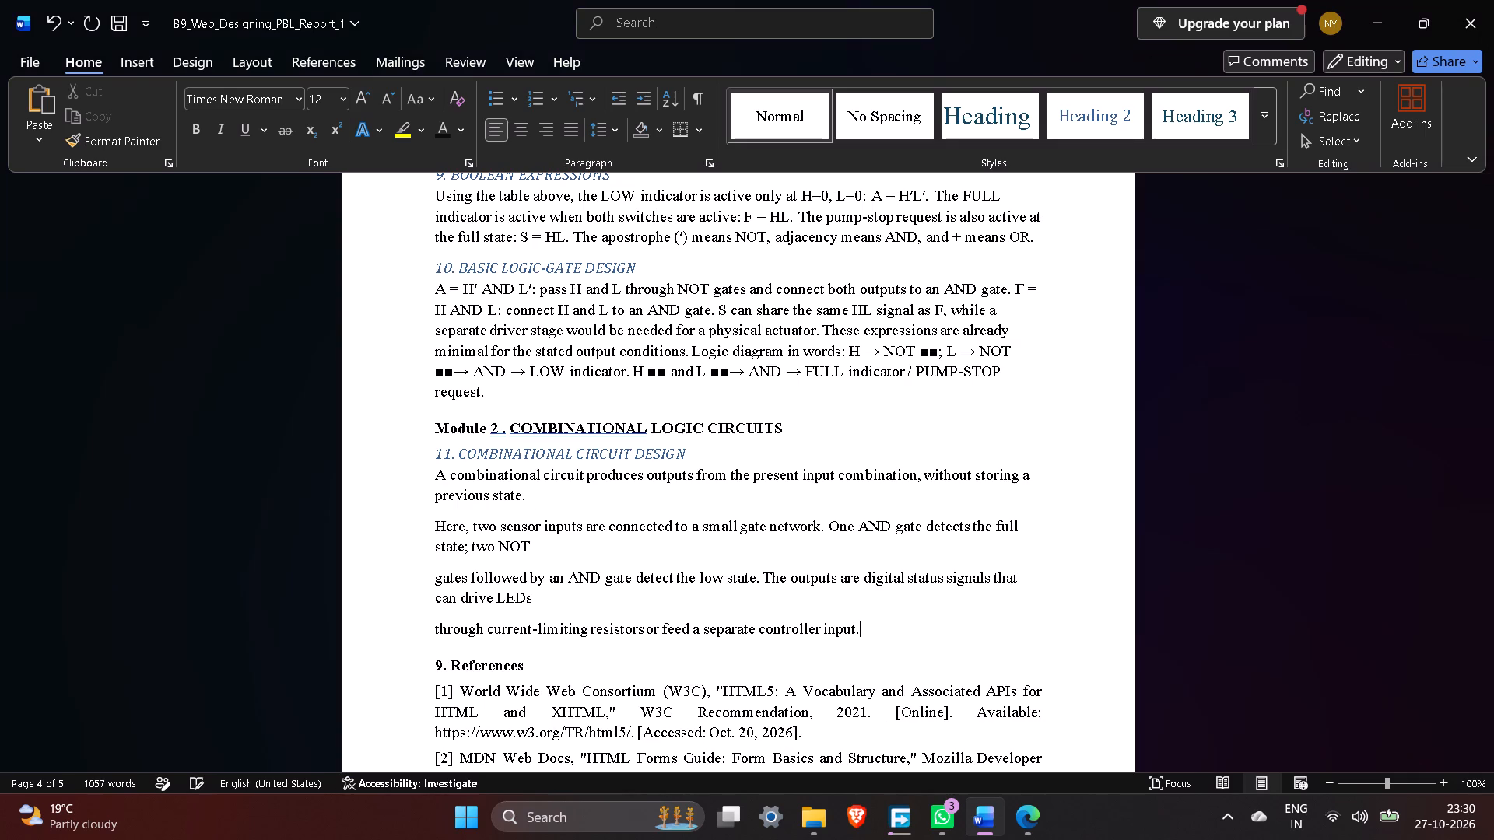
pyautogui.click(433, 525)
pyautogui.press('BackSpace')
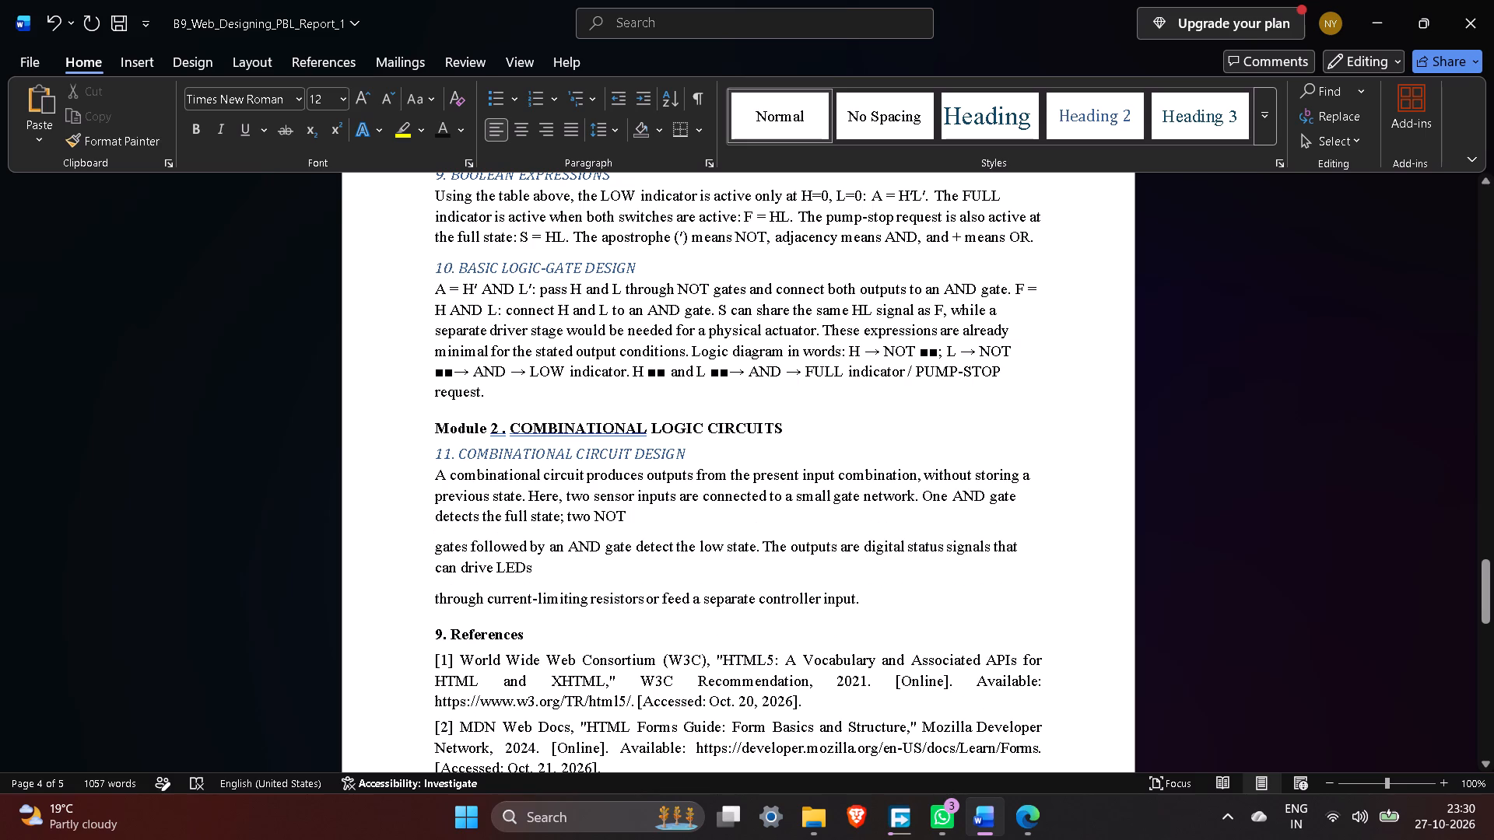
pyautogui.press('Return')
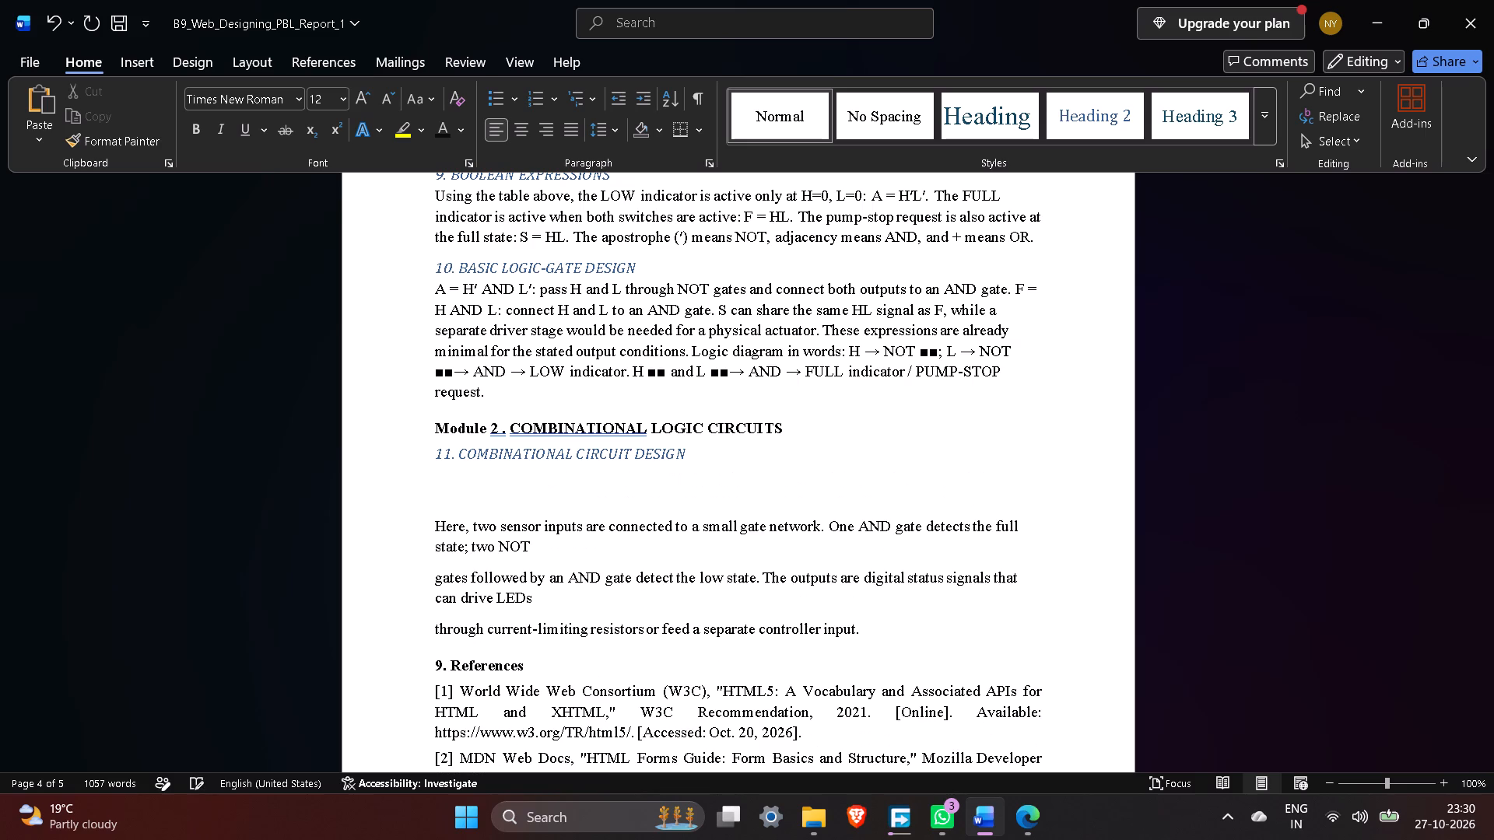
# Justify the first paragraph of section 11, starting "A combinational circuit produces outputs".
pyautogui.scroll(-1, 504, 489)
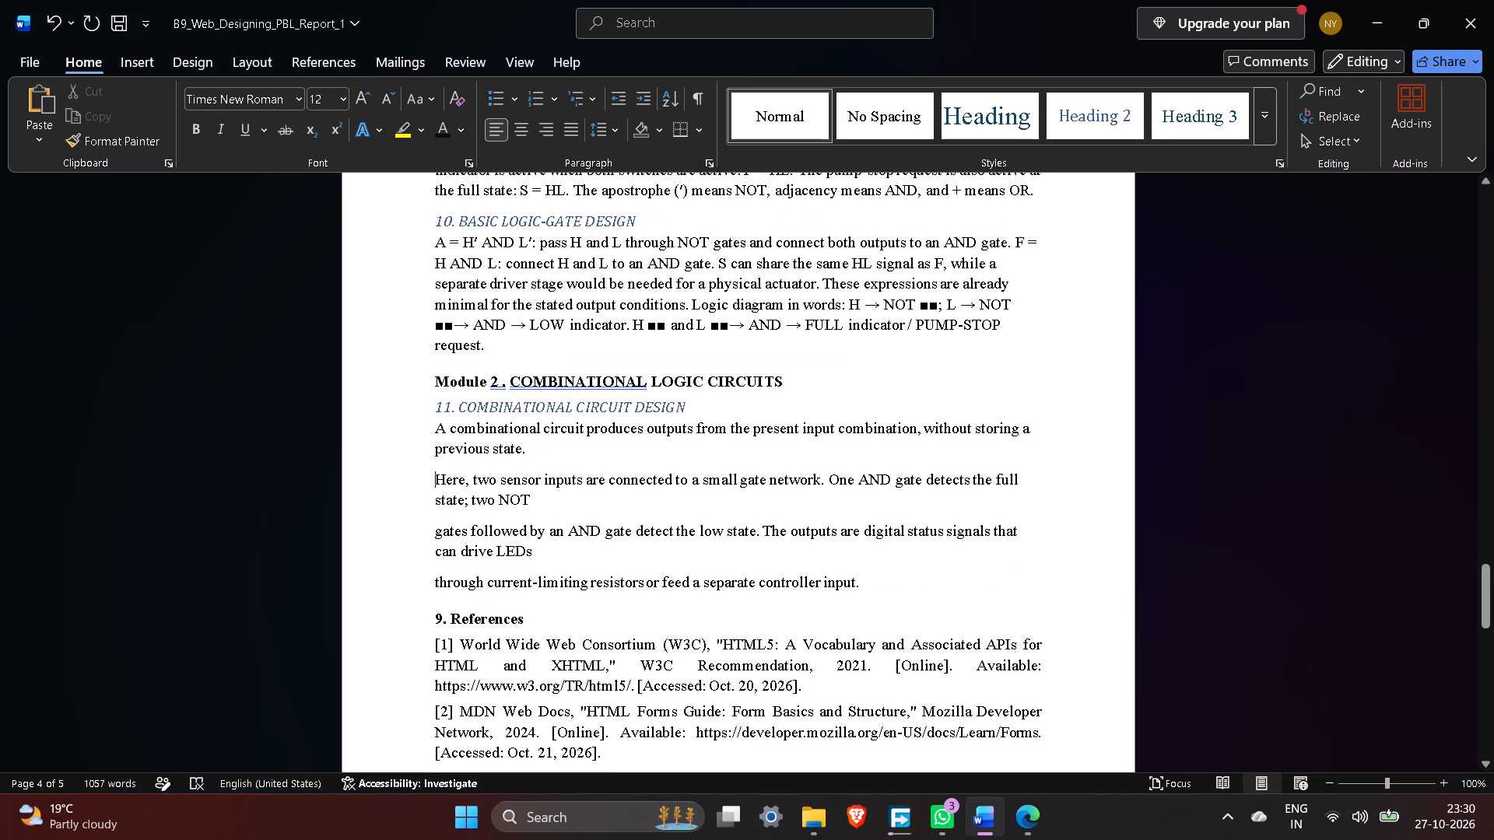
pyautogui.scroll(7, 505, 487)
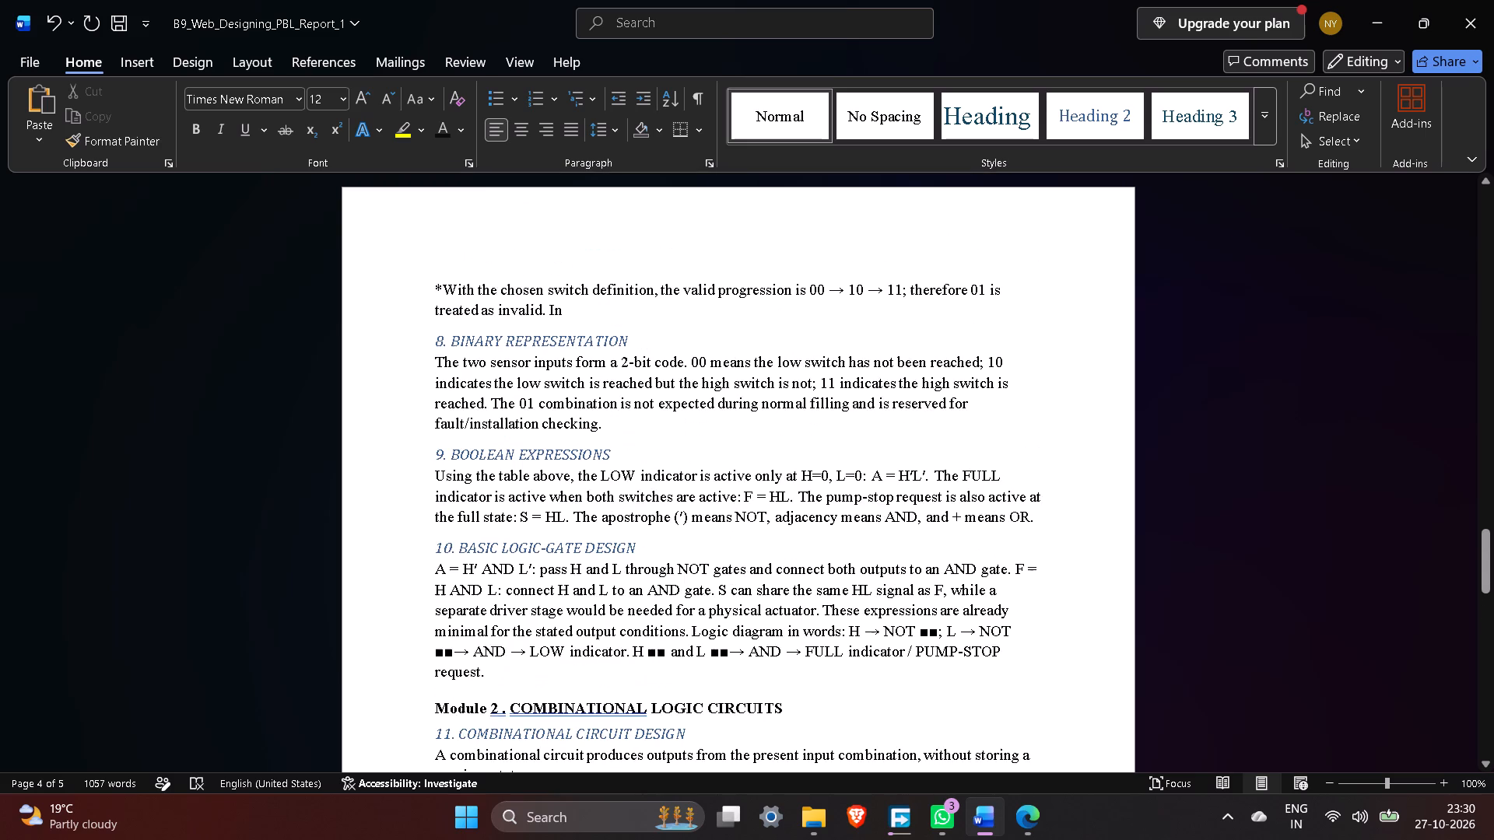
pyautogui.scroll(1, 505, 487)
pyautogui.scroll(-7, 505, 487)
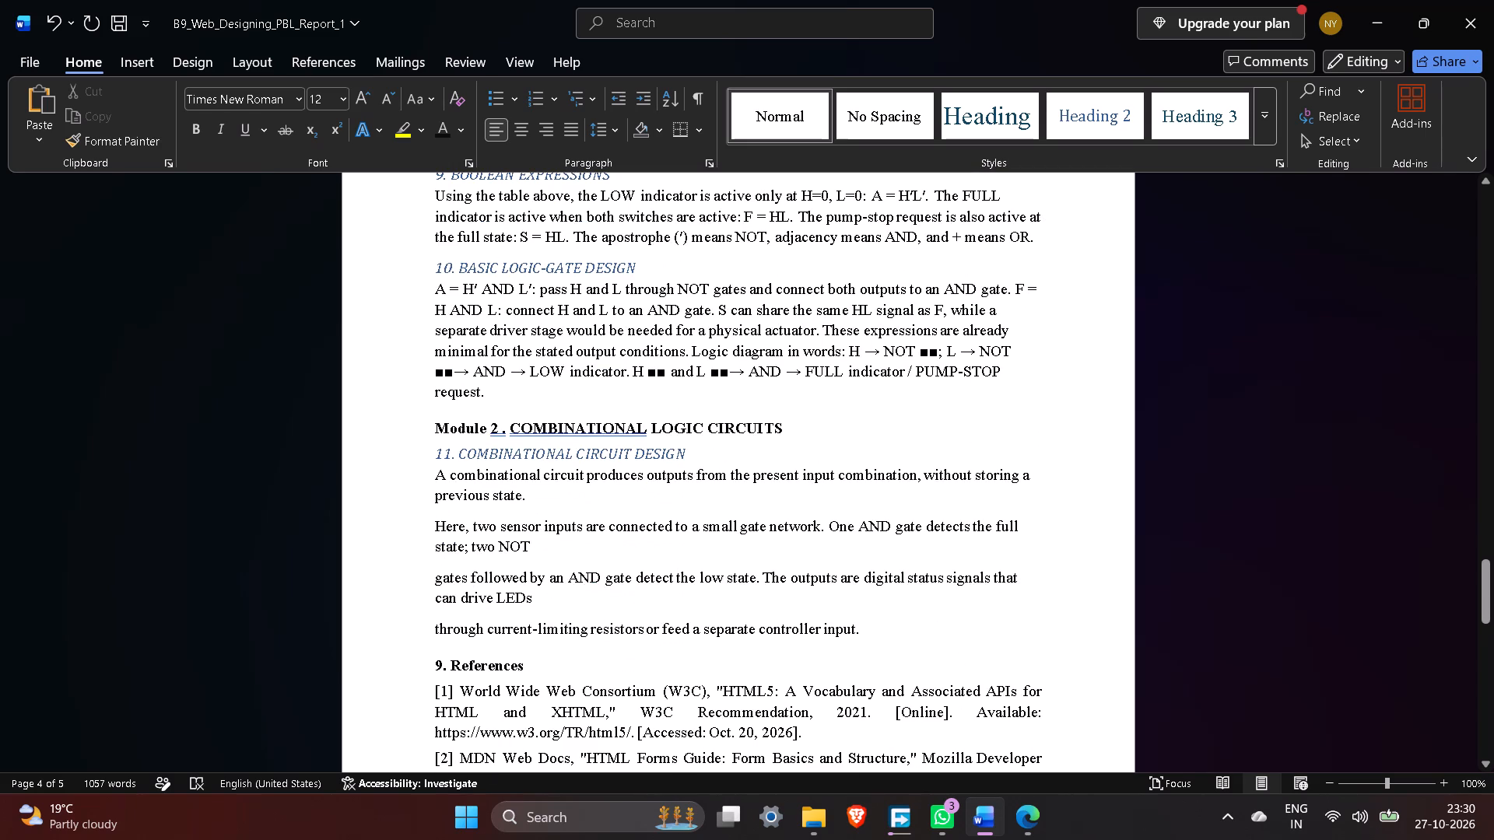
pyautogui.click(430, 472)
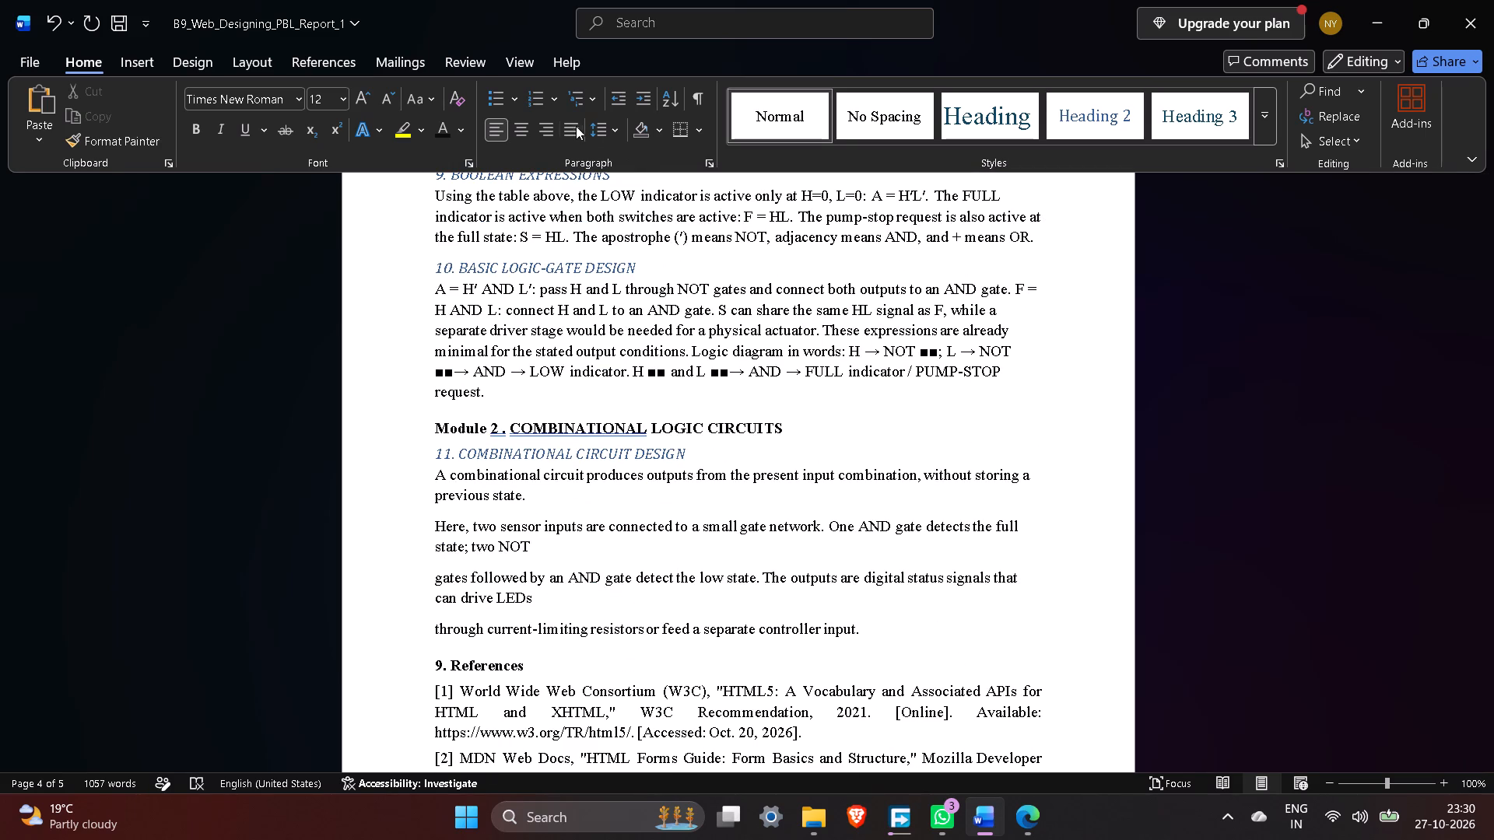
pyautogui.click(571, 128)
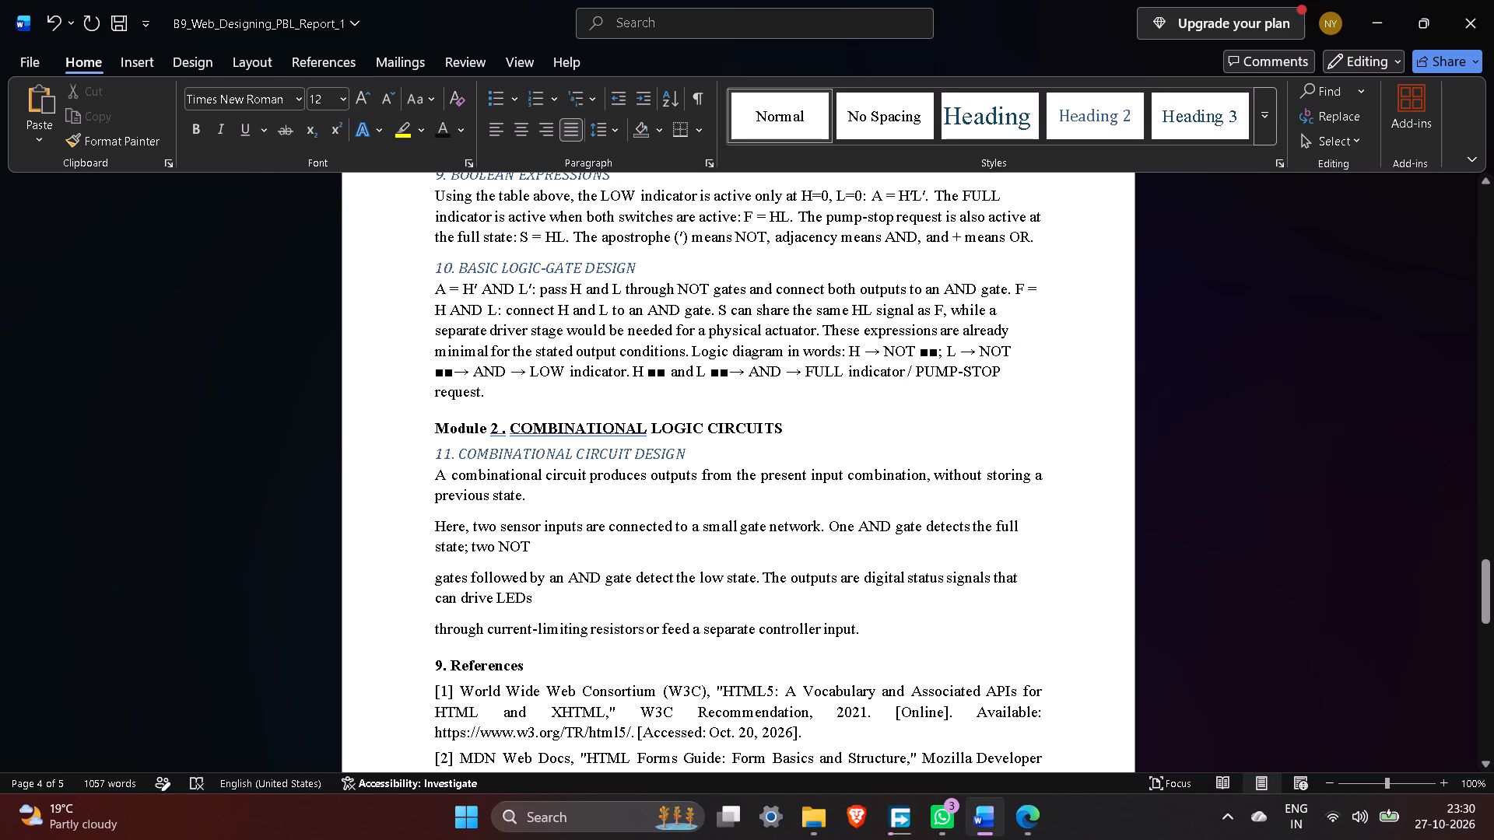
pyautogui.click(702, 508)
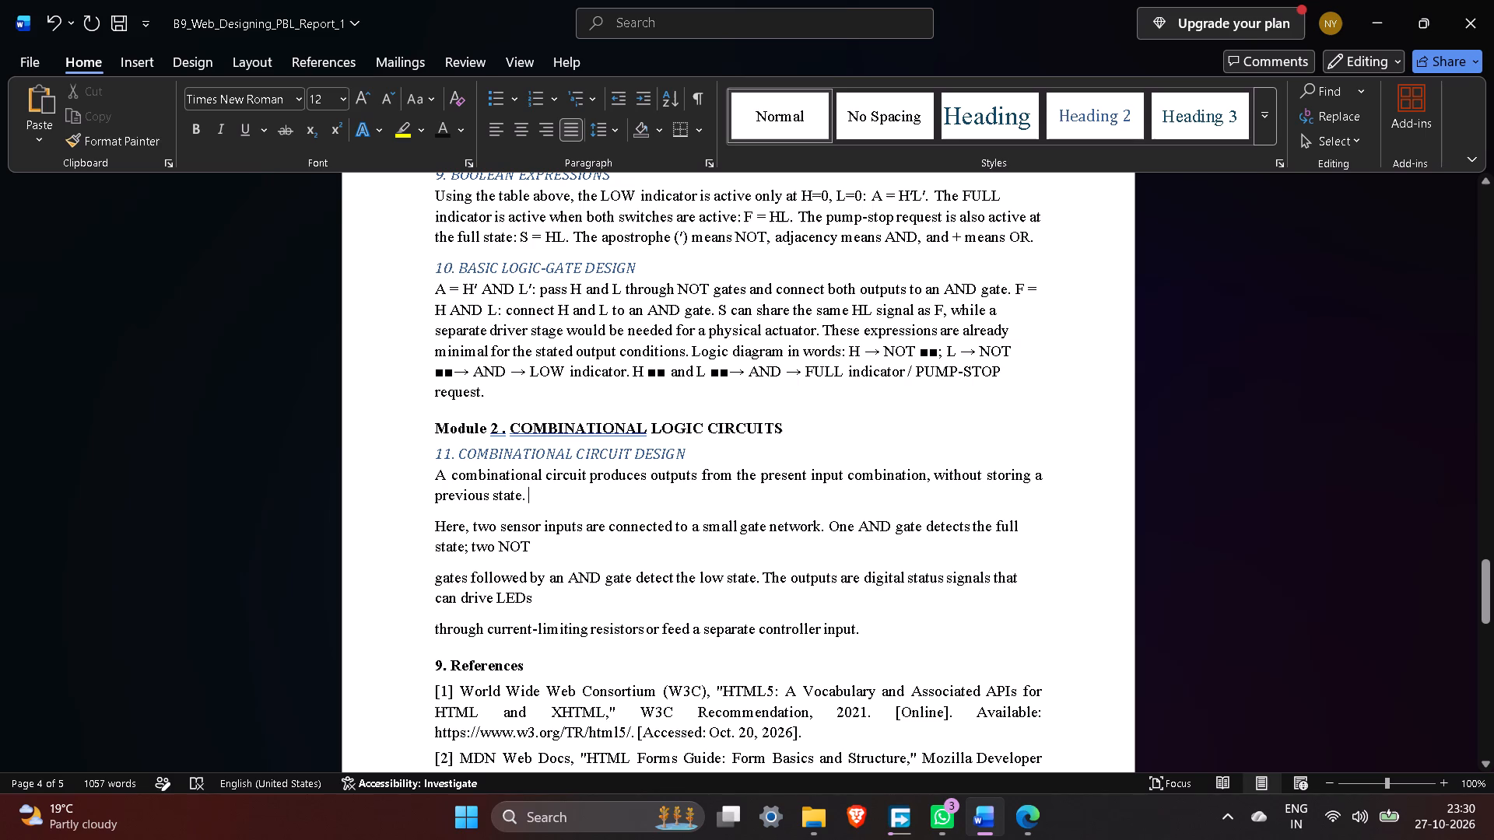
# Start a new line numbered "12." after the last line of the section 11 text.
pyautogui.scroll(-3, 702, 507)
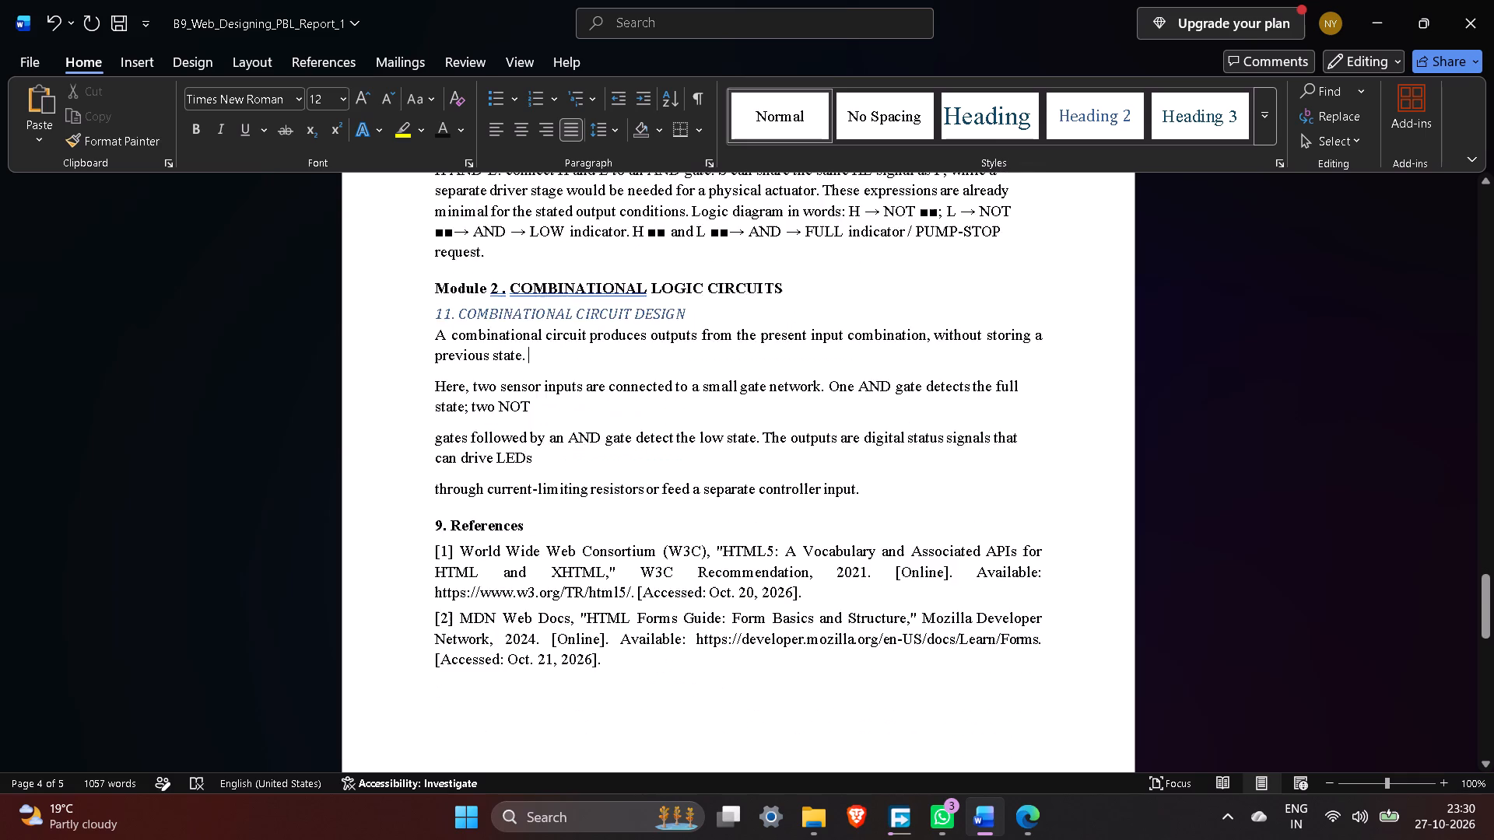
pyautogui.scroll(-1, 702, 507)
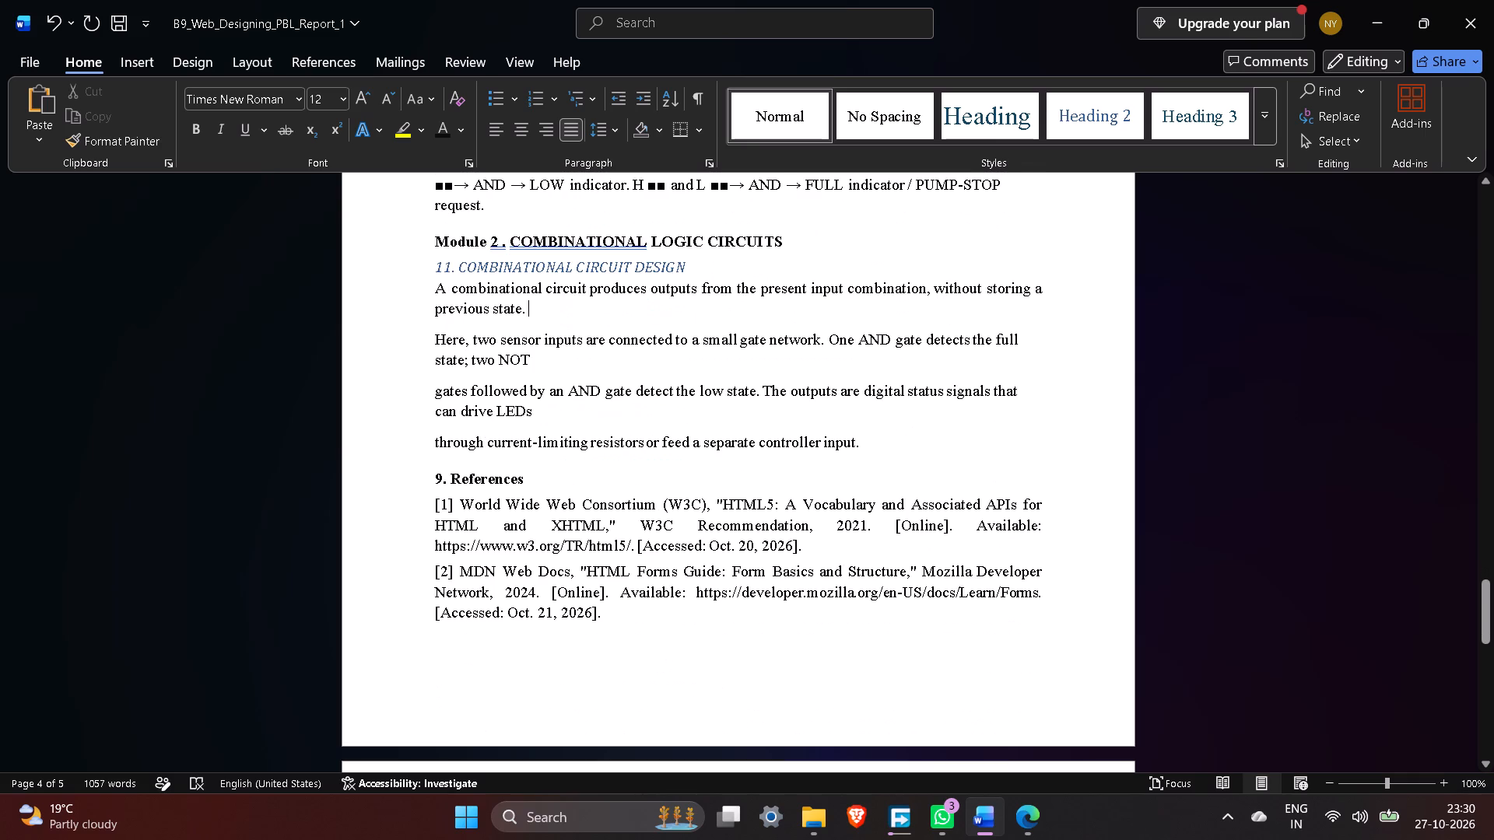
pyautogui.scroll(-1, 702, 507)
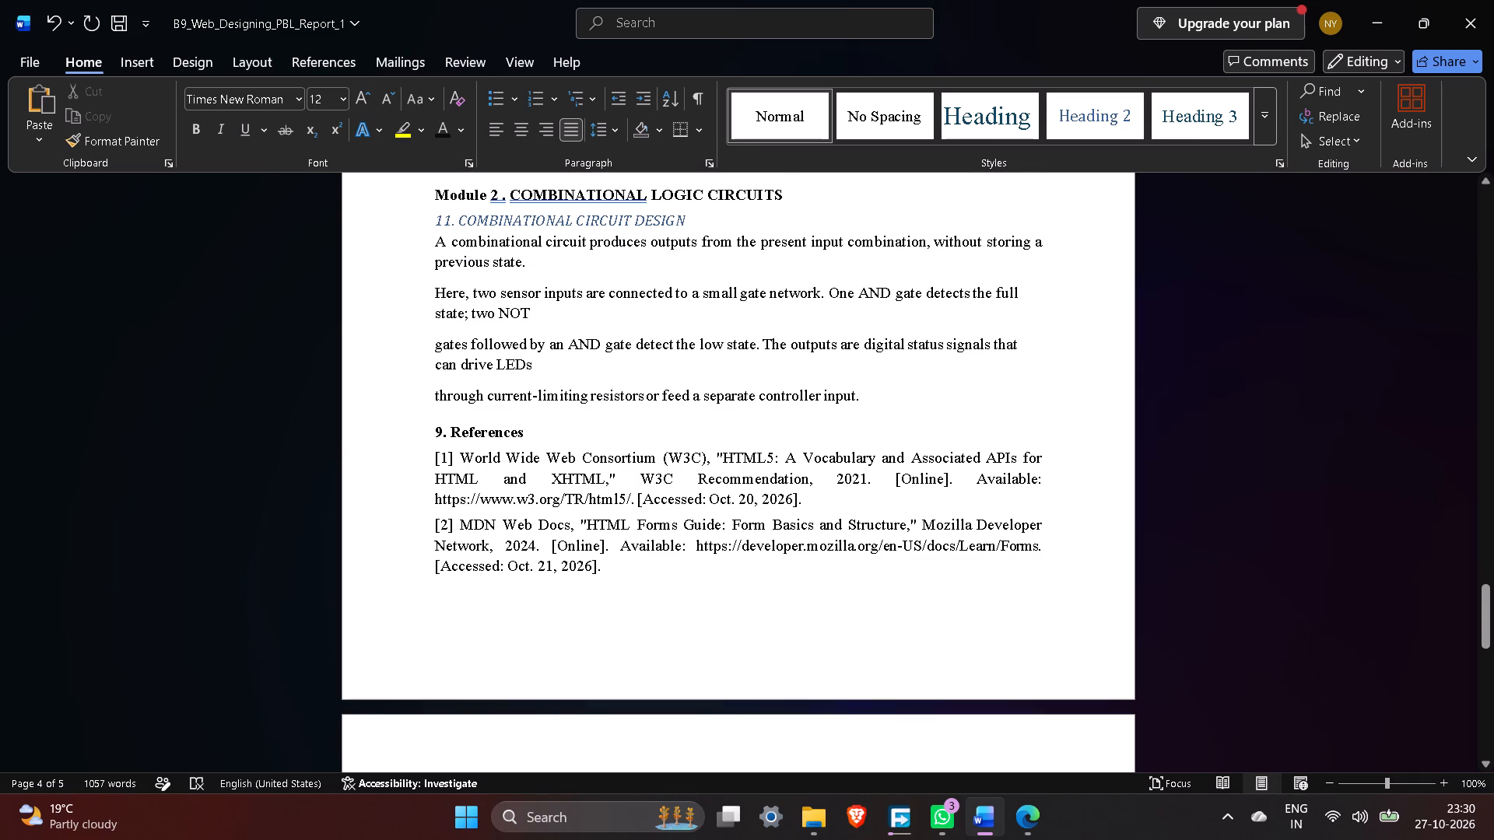
pyautogui.click(893, 408)
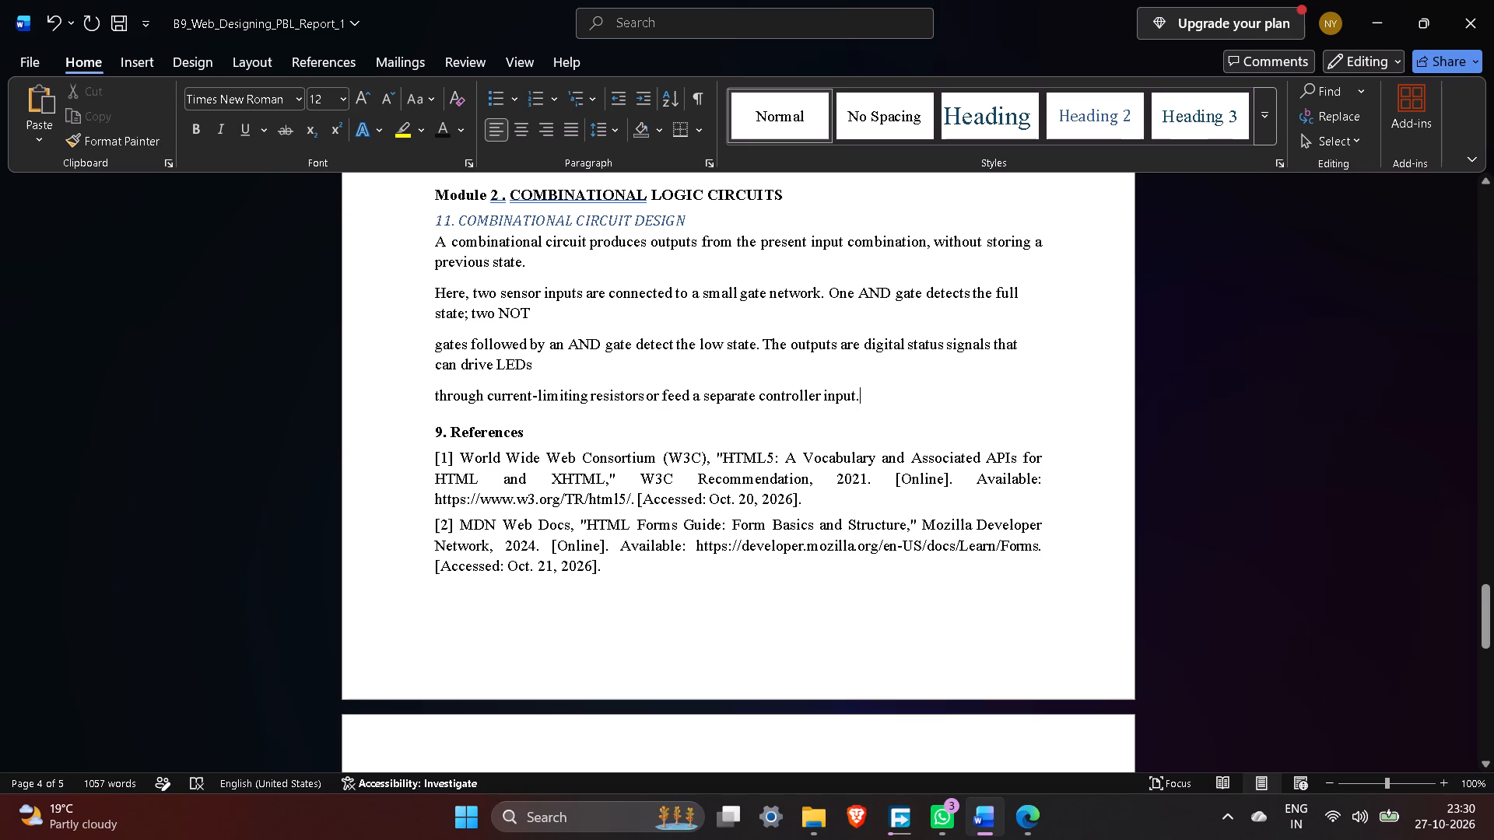
pyautogui.press('Return')
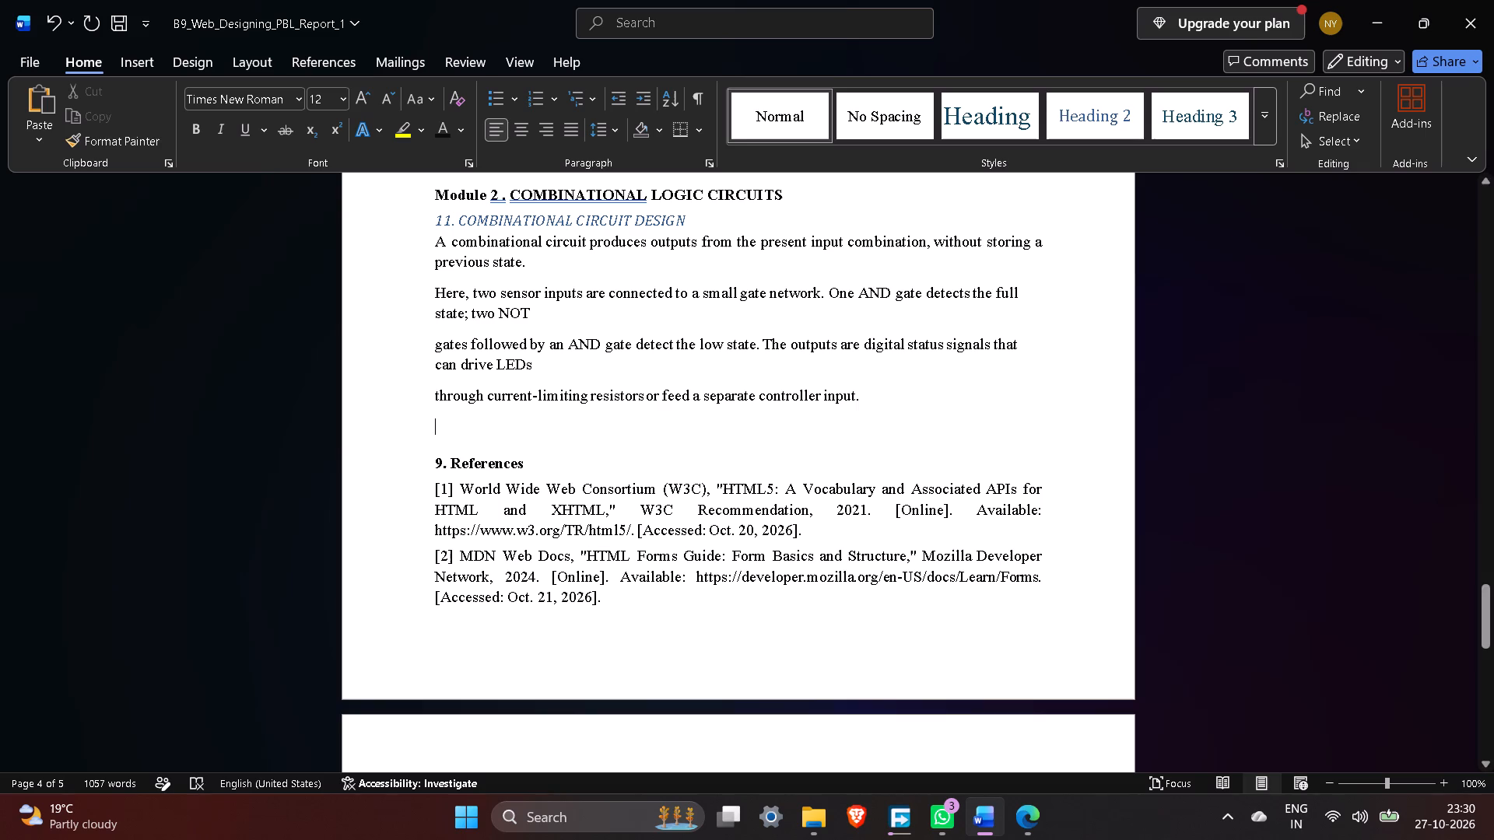
pyautogui.write('12')
pyautogui.press('.')
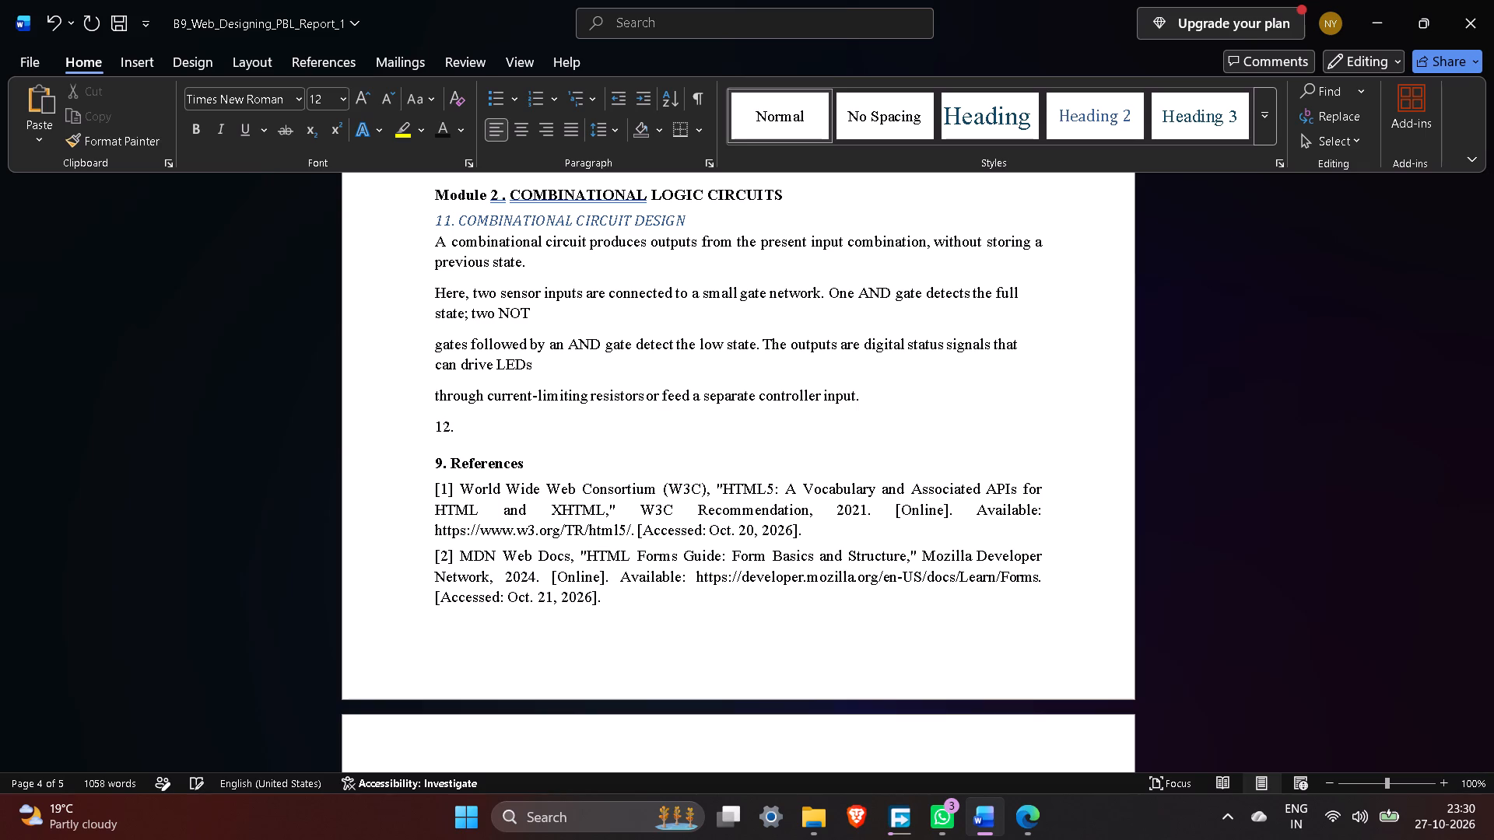
# Try to copy the heading "K-MAP SIMPLIFICATION" from the PDF and paste it after "12." in Word.
pyautogui.click(1028, 818)
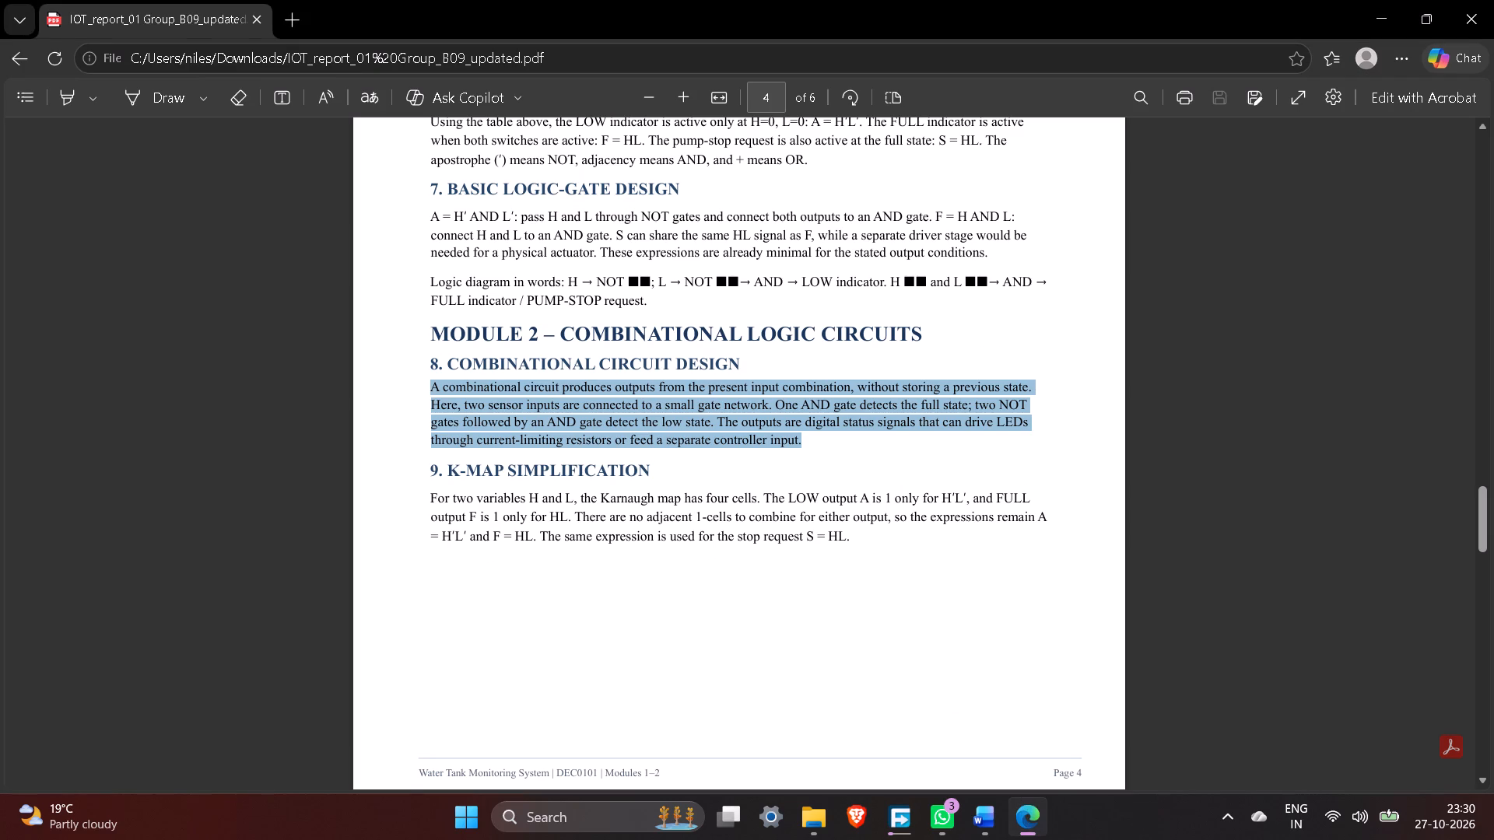
pyautogui.moveTo(651, 468); pyautogui.dragTo(600, 466)
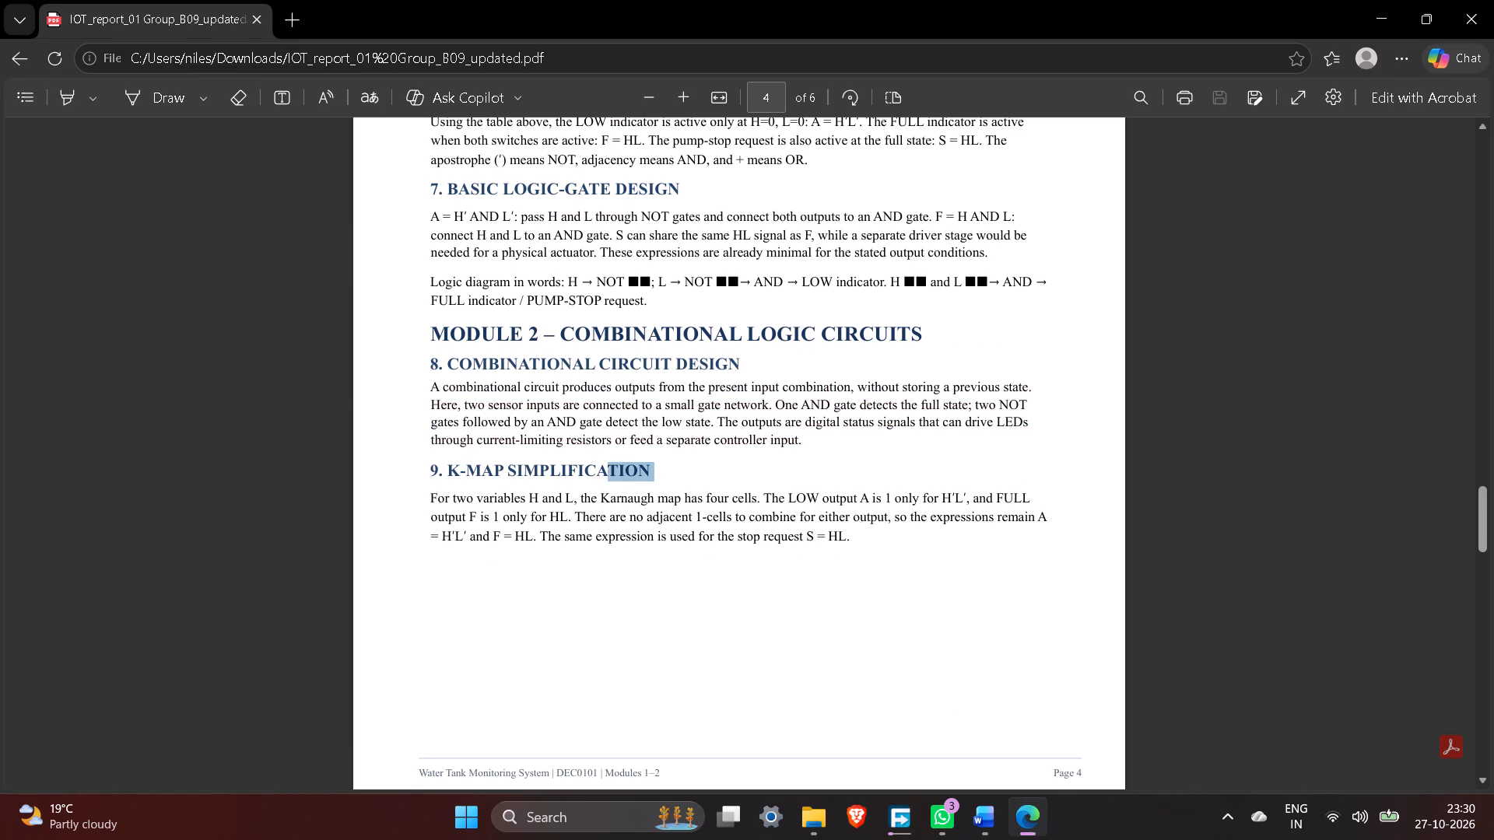
pyautogui.moveTo(600, 466); pyautogui.dragTo(661, 464)
pyautogui.moveTo(444, 467); pyautogui.dragTo(666, 478)
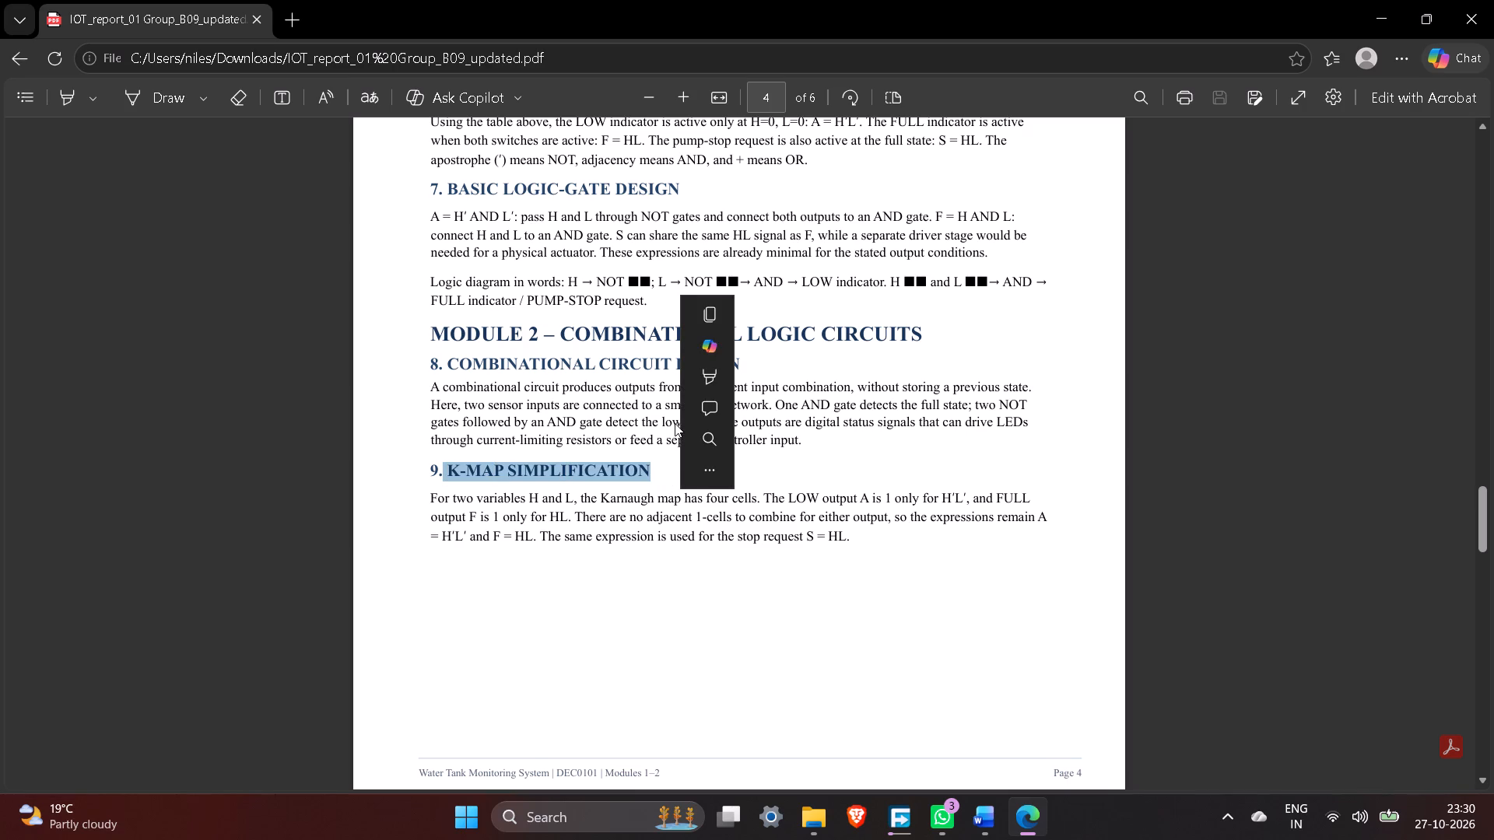
pyautogui.moveTo(712, 320); pyautogui.dragTo(453, 232)
pyautogui.hscroll(-6, 453, 232)
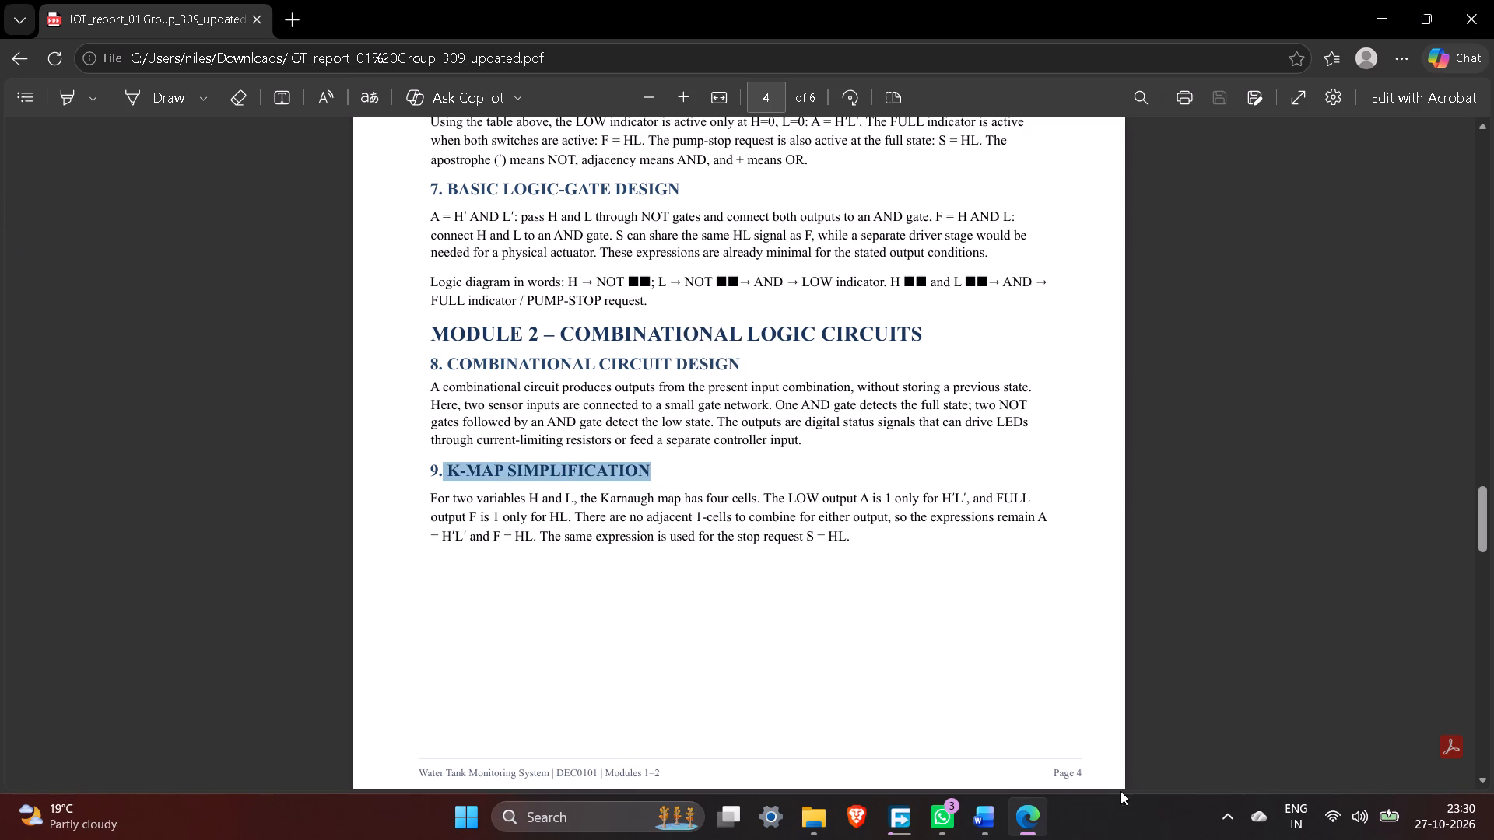
pyautogui.click(995, 810)
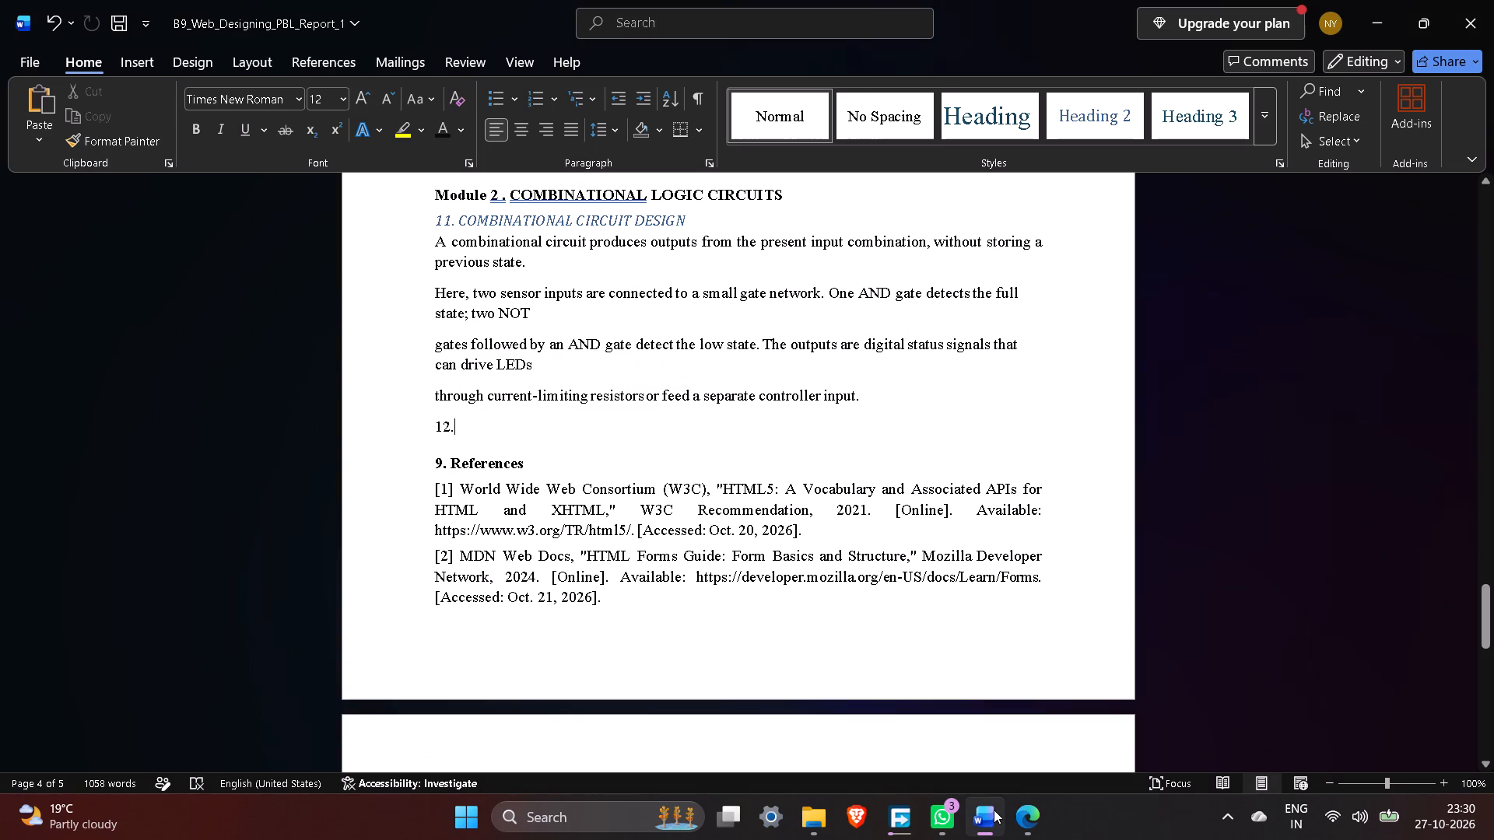
pyautogui.hotkey('ctrl', 'v')
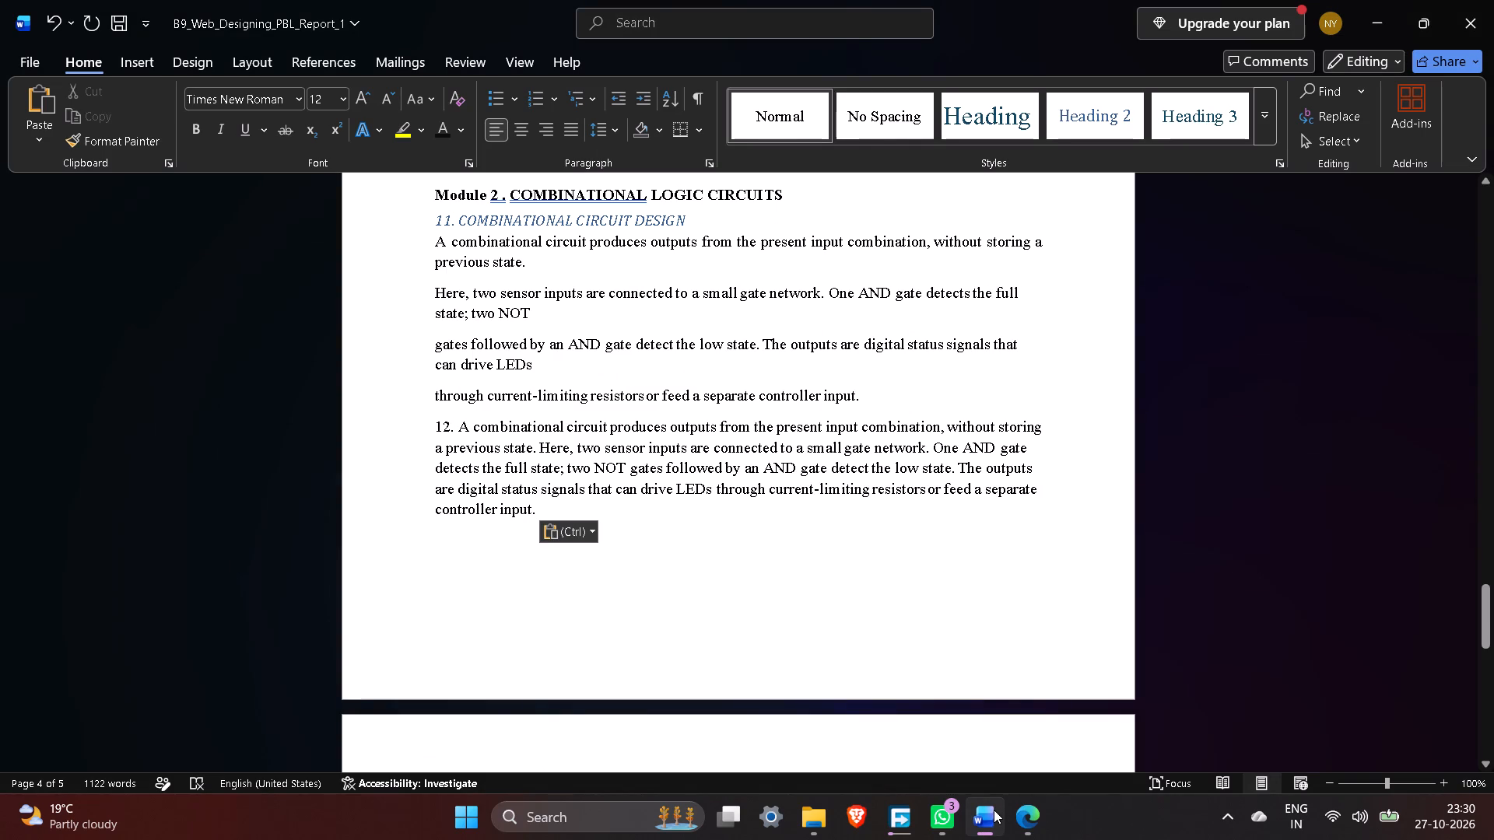
# Undo the paste of the combinational circuit paragraph after "12." in the Word report.
pyautogui.scroll(1, 994, 810)
pyautogui.scroll(-2, 994, 810)
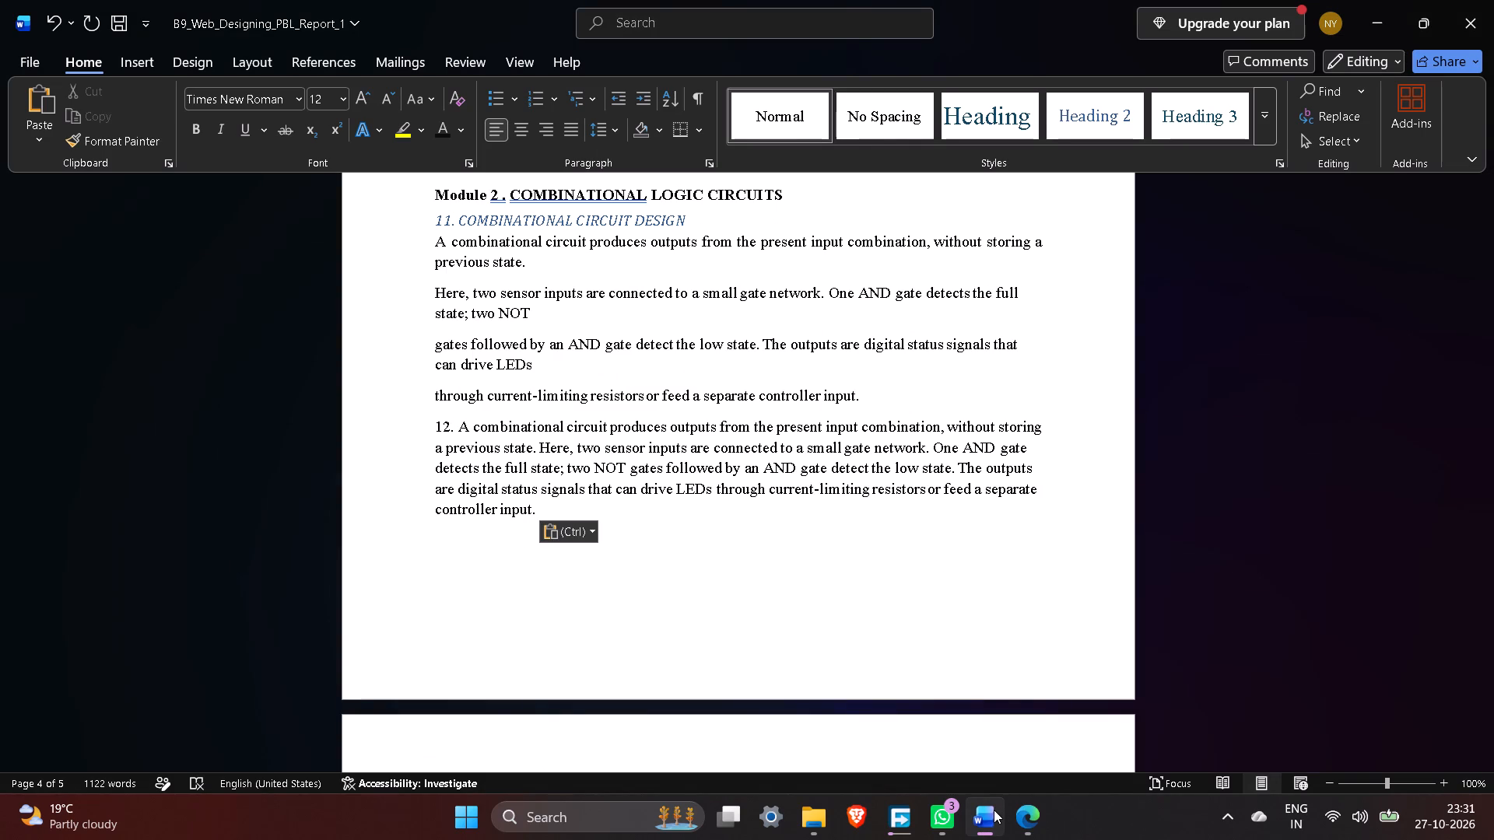
pyautogui.scroll(1, 994, 810)
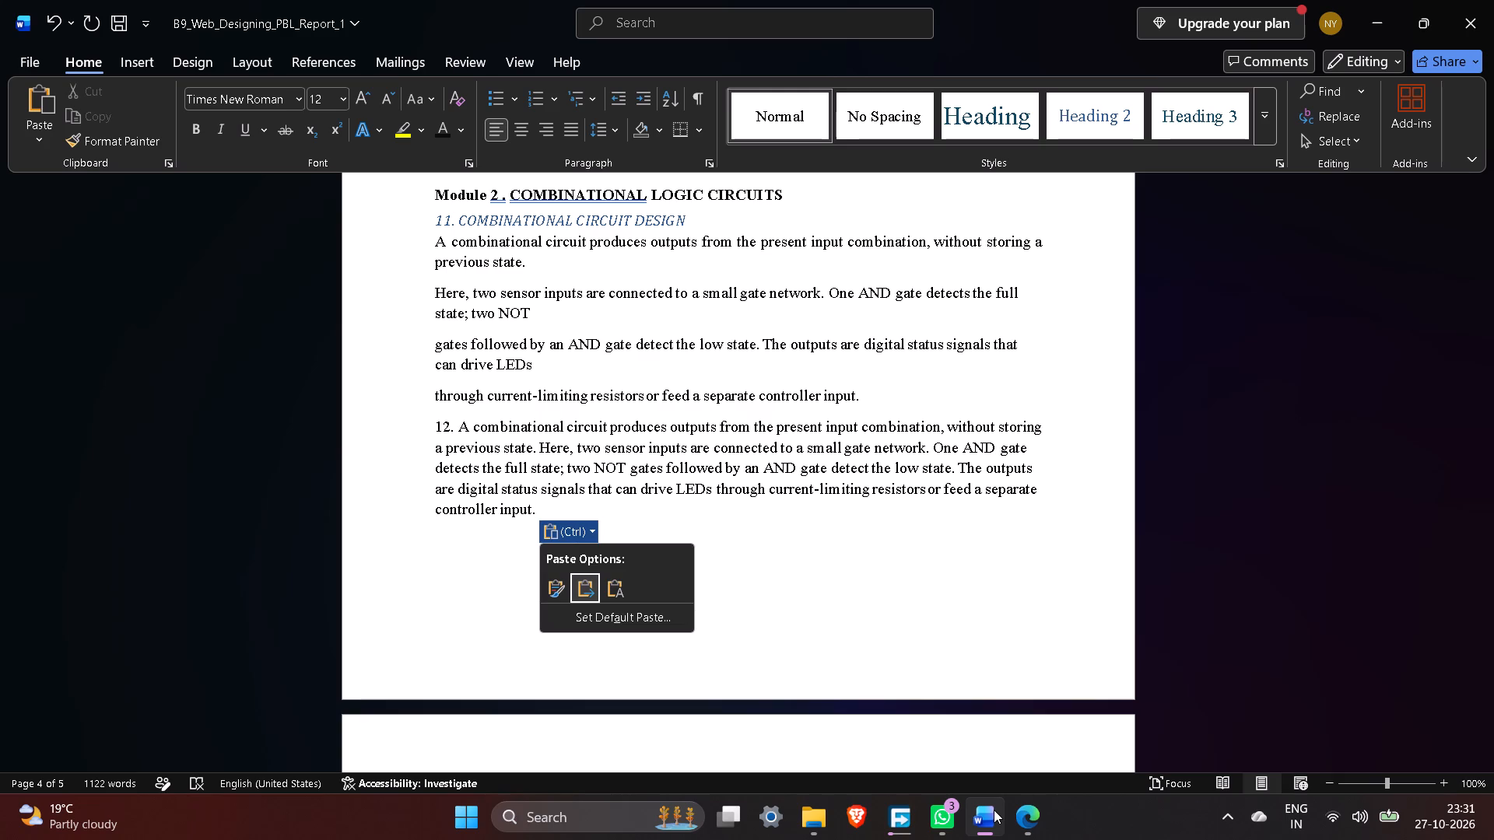
pyautogui.hotkey('ctrl', 'z')
pyautogui.click(963, 634)
pyautogui.scroll(-5, 738, 529)
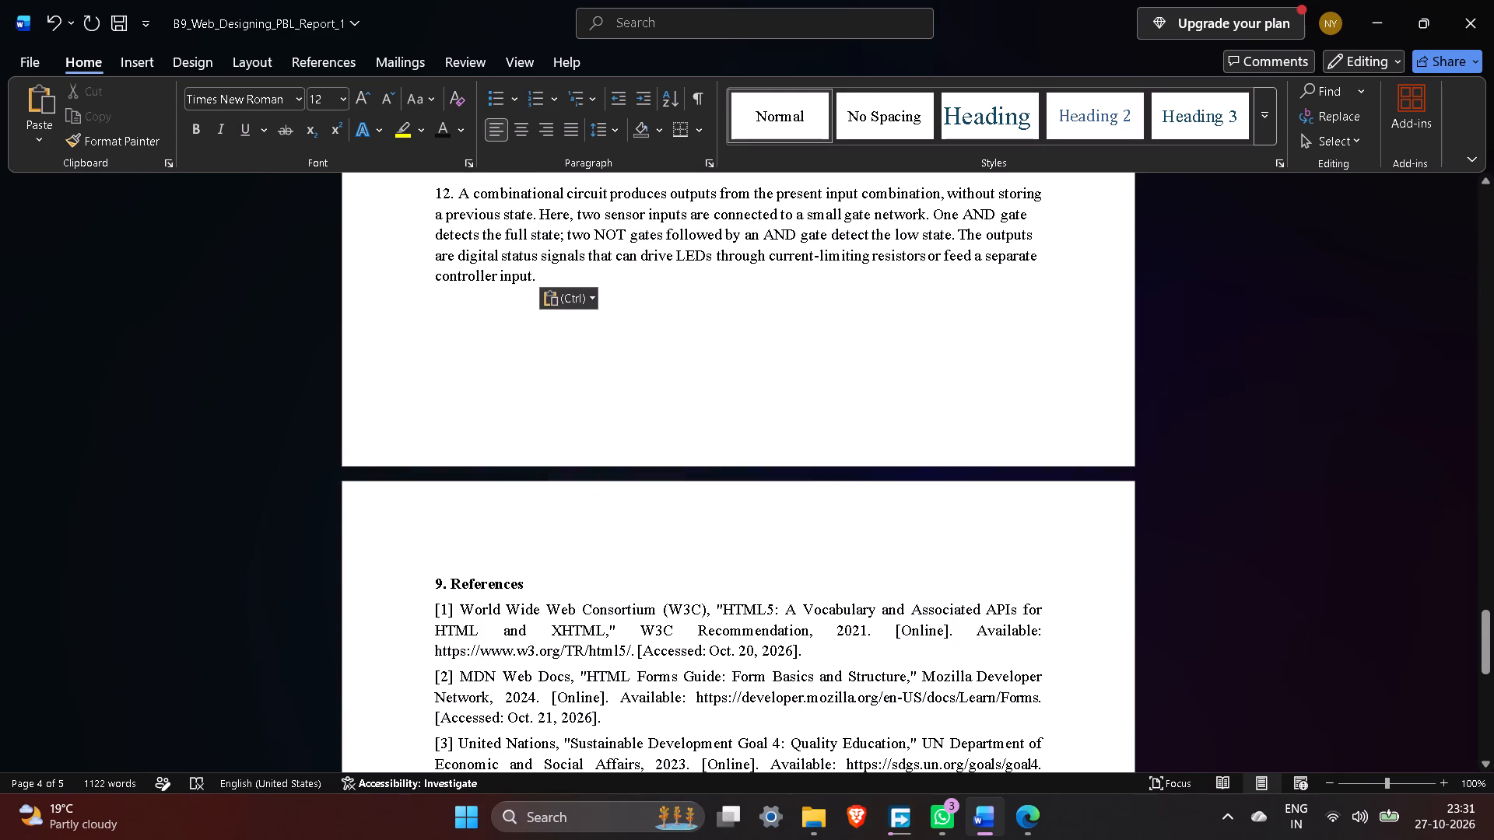
pyautogui.scroll(9, 738, 529)
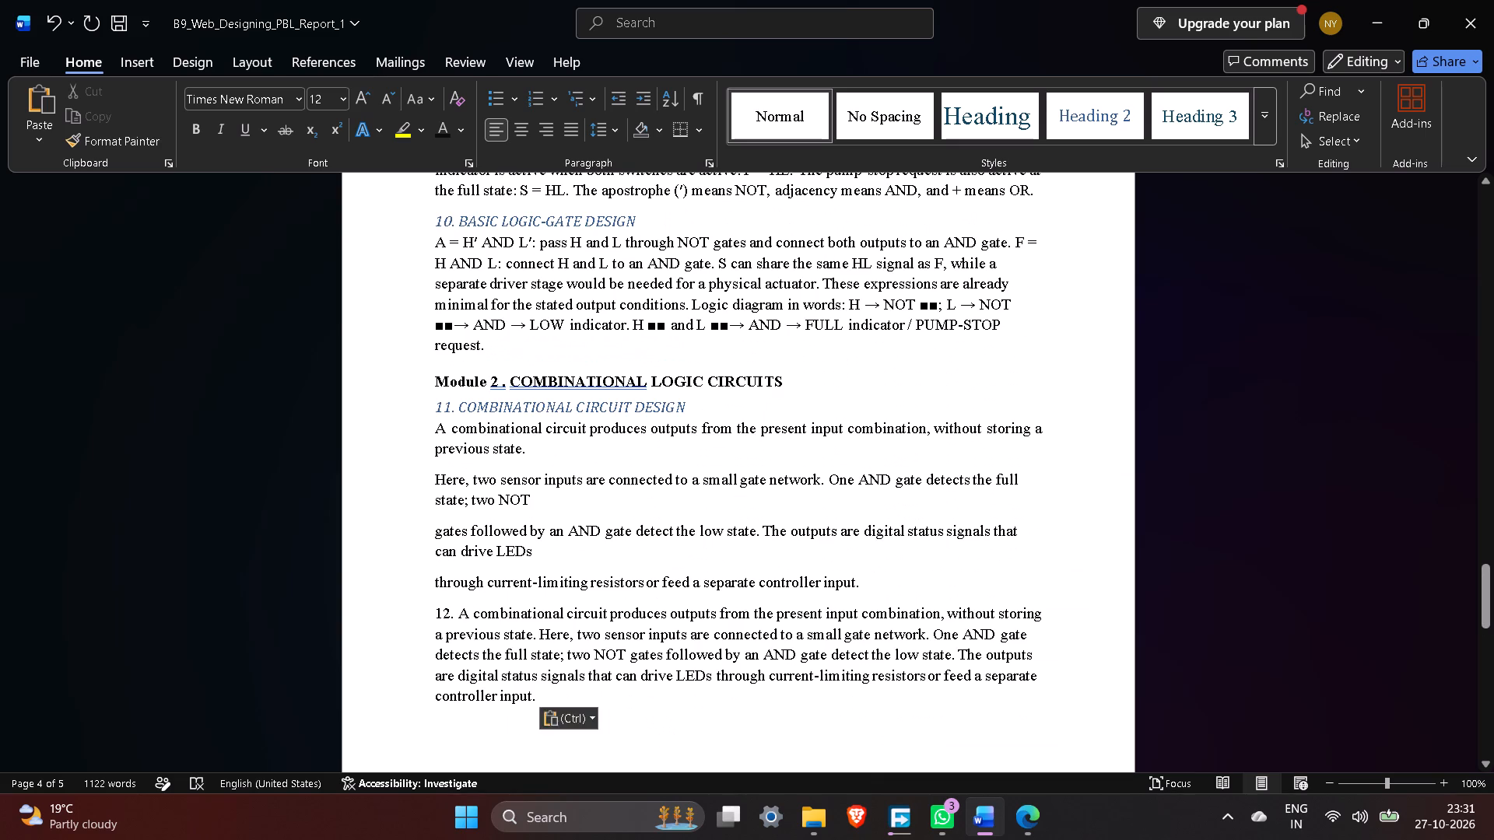
pyautogui.scroll(1, 738, 529)
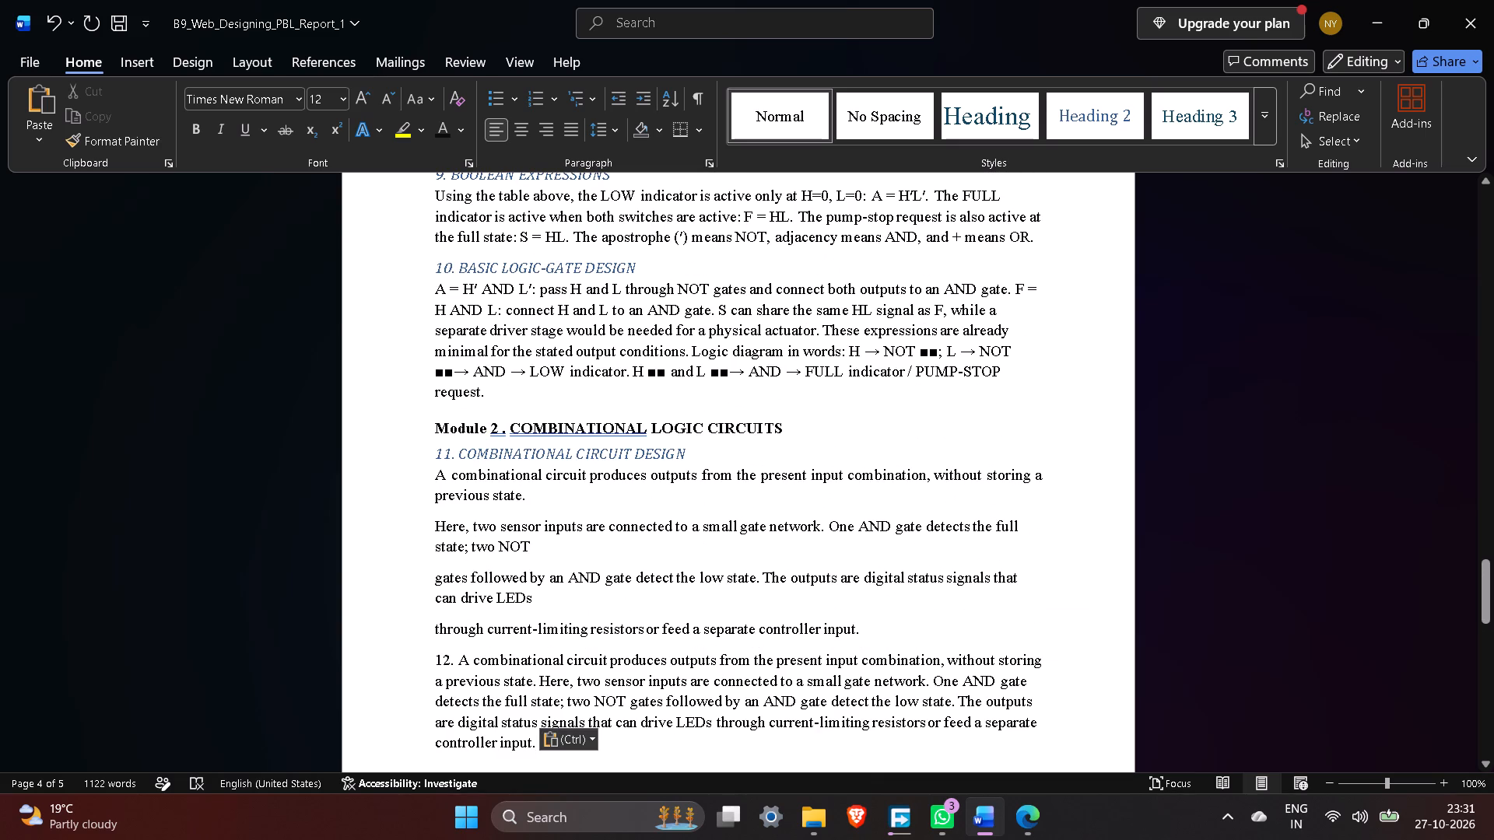
pyautogui.hotkey('ctrl', 'z')
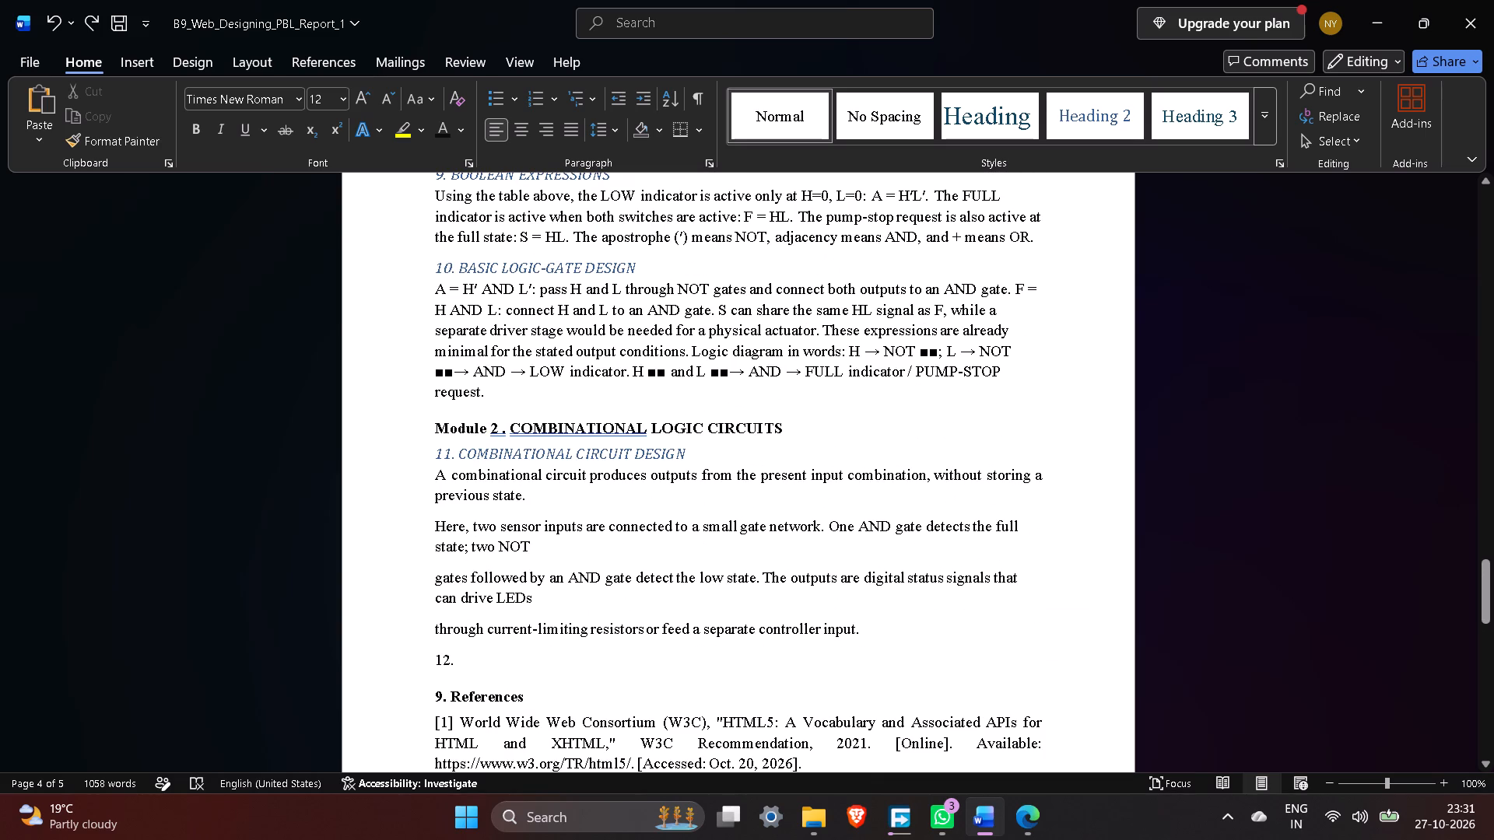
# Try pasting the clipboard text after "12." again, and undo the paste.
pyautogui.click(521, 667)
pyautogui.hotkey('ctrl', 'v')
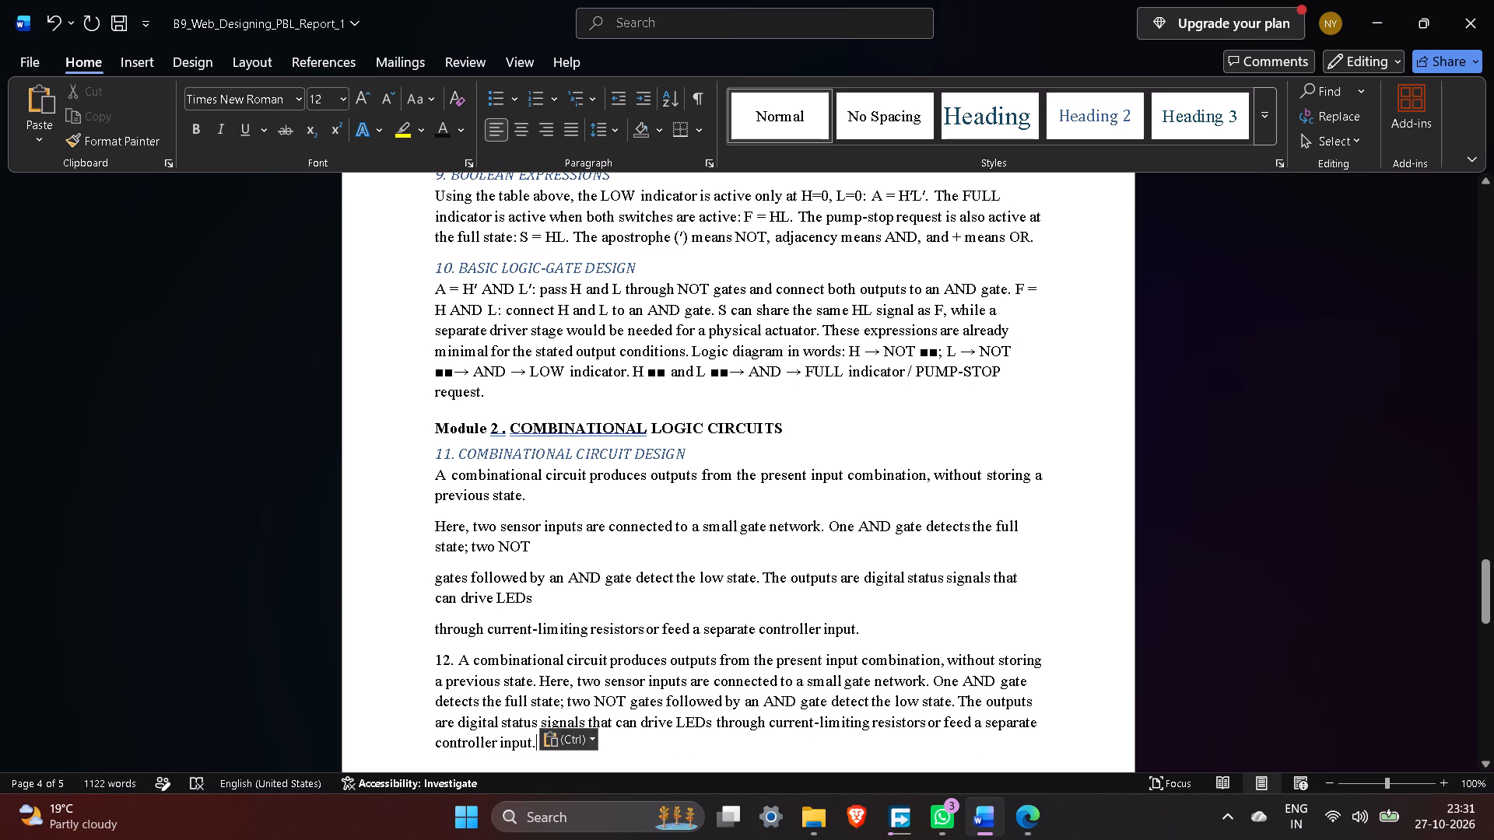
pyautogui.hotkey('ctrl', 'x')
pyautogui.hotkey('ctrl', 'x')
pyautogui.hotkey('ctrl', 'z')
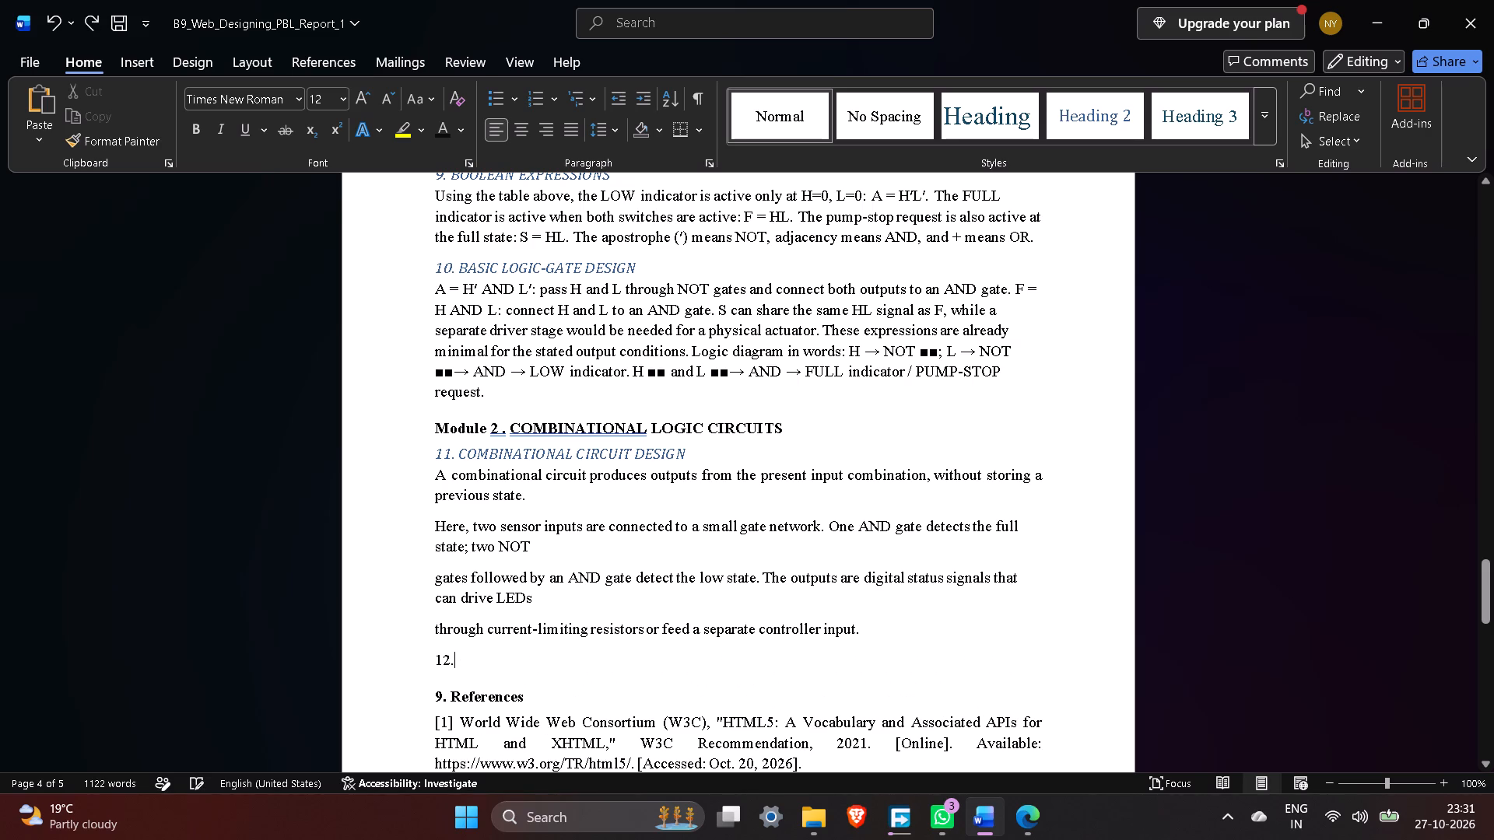
# Copy the heading text "K-MAP SIMPLIFICATION" from the IOT report PDF in Edge and paste it after "12." in Word.
pyautogui.scroll(-1, 521, 667)
pyautogui.click(472, 601)
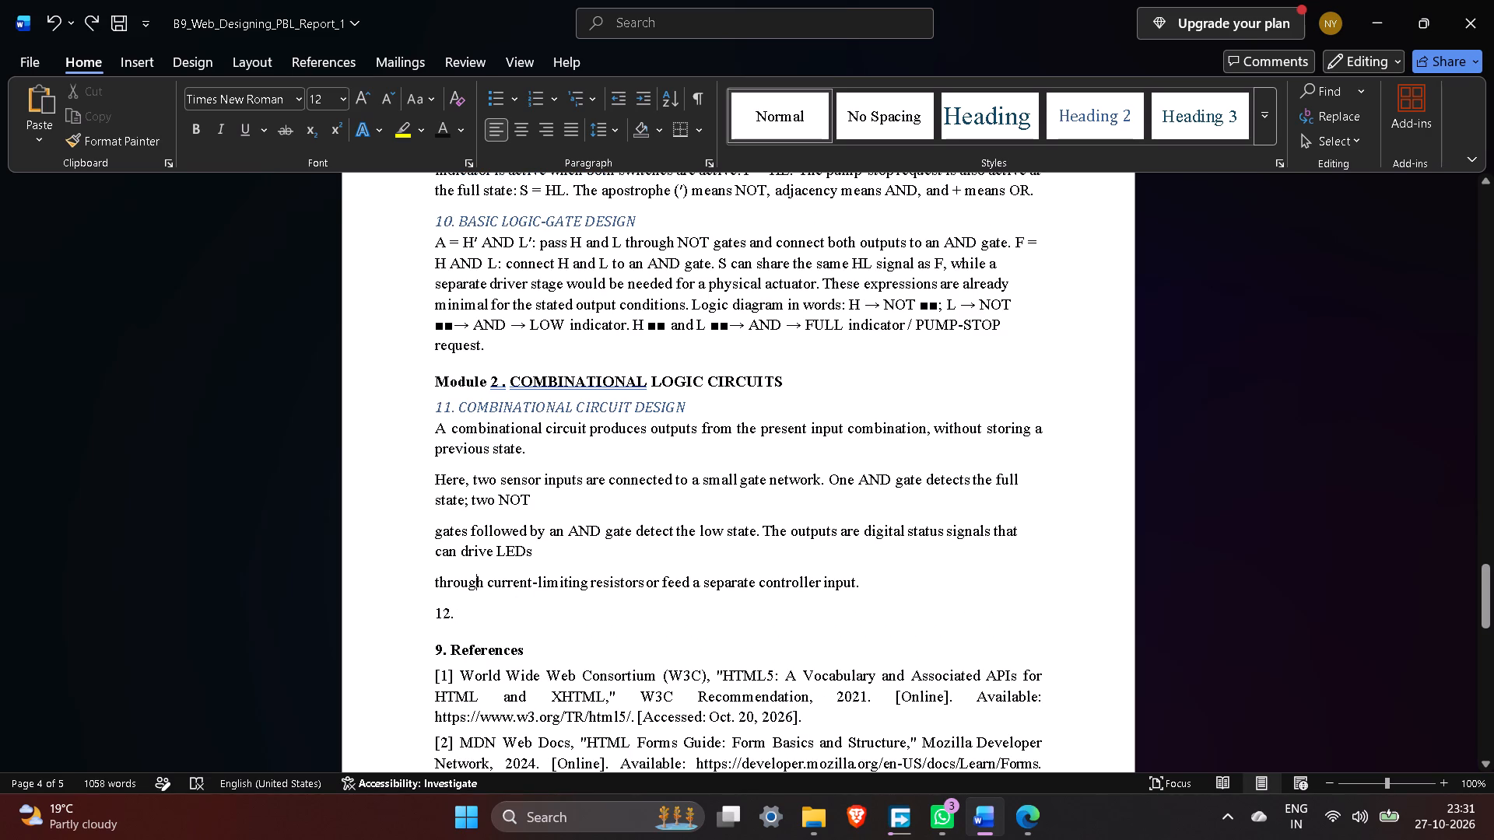
pyautogui.click(472, 617)
pyautogui.click(1026, 800)
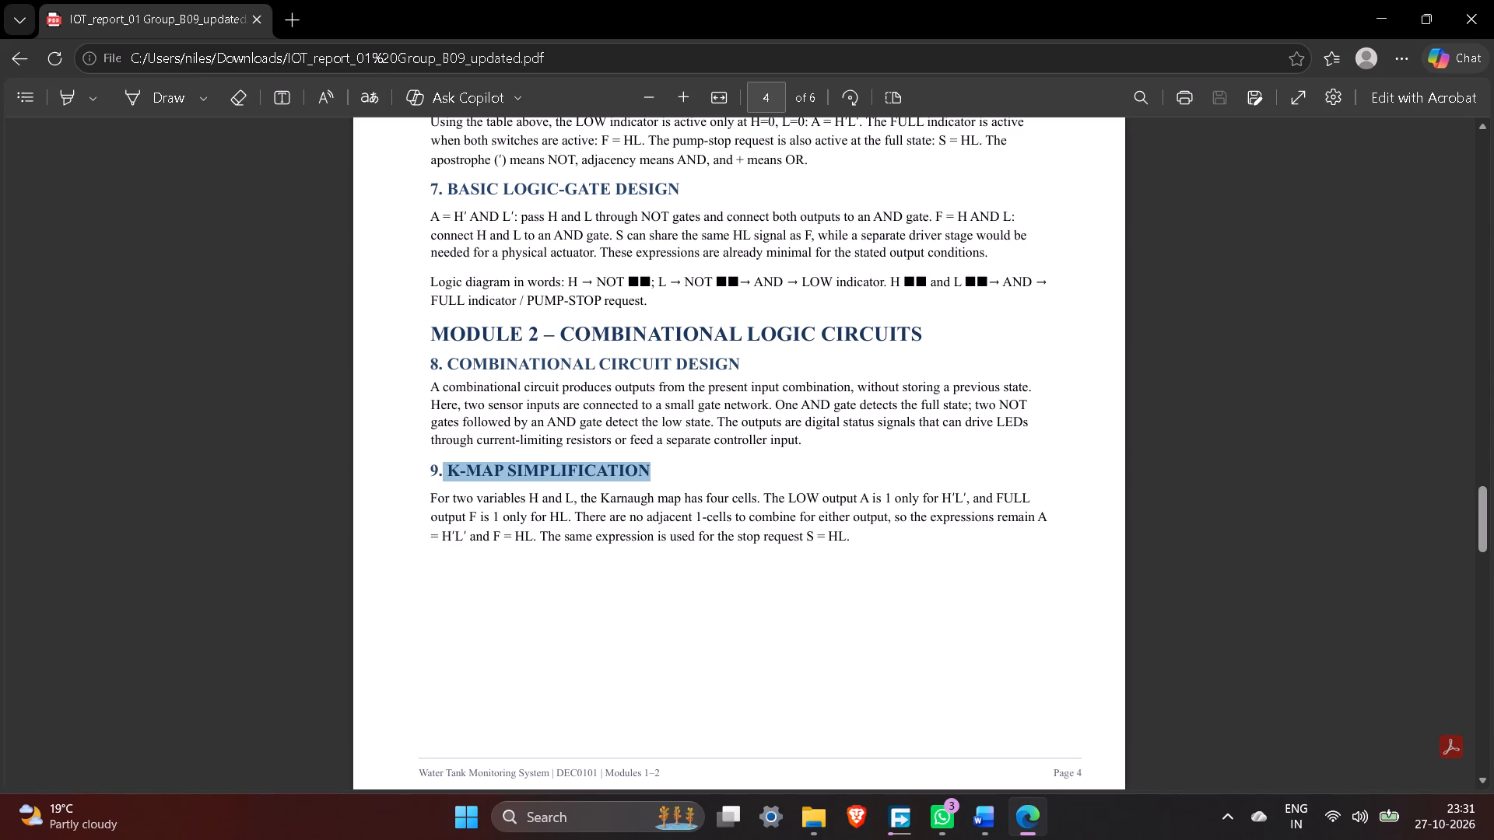
pyautogui.click(660, 465)
pyautogui.moveTo(660, 467); pyautogui.dragTo(468, 462)
pyautogui.moveTo(468, 462); pyautogui.dragTo(447, 464)
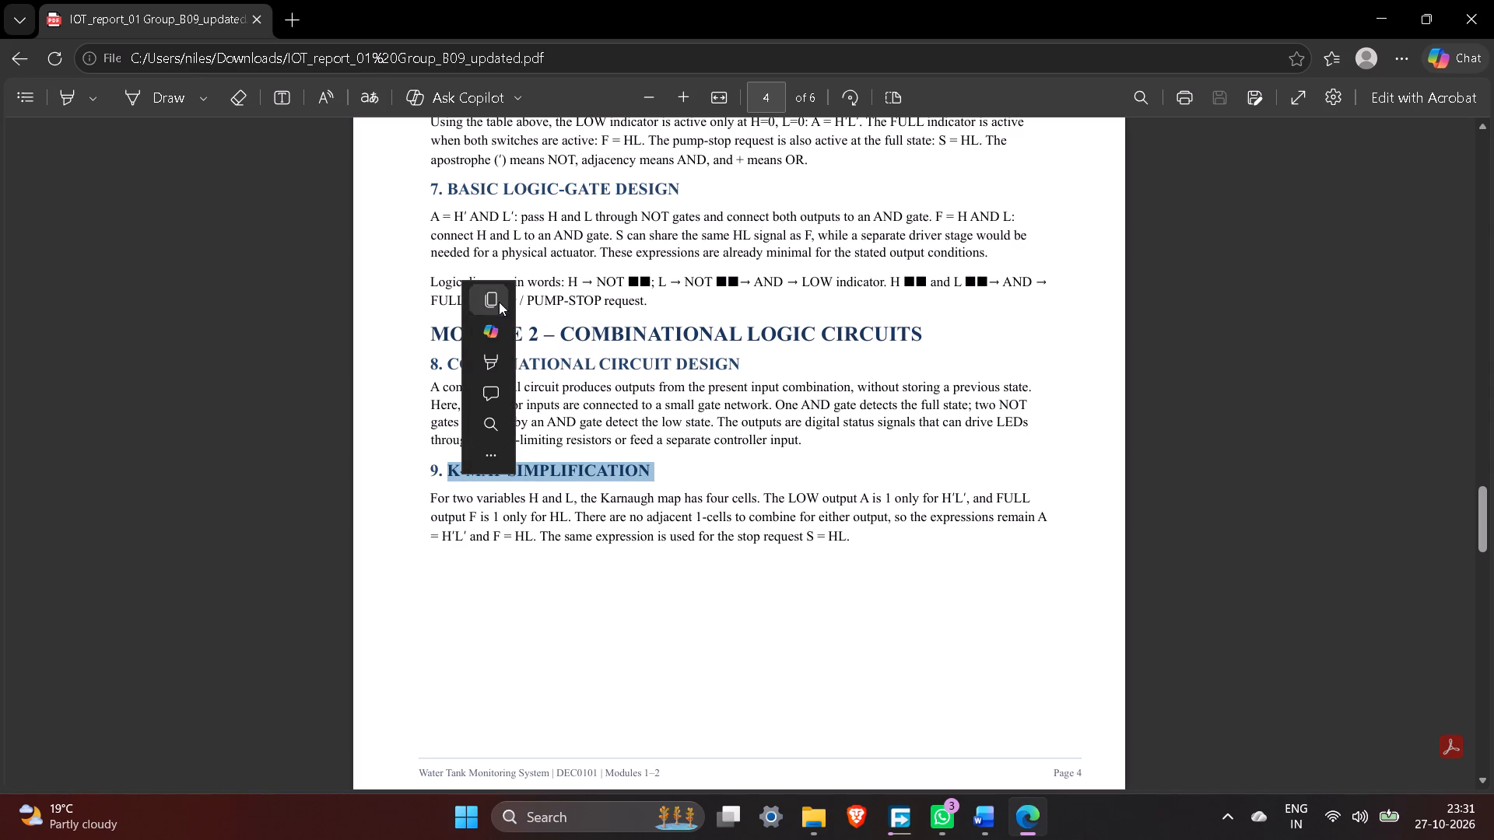
pyautogui.click(499, 300)
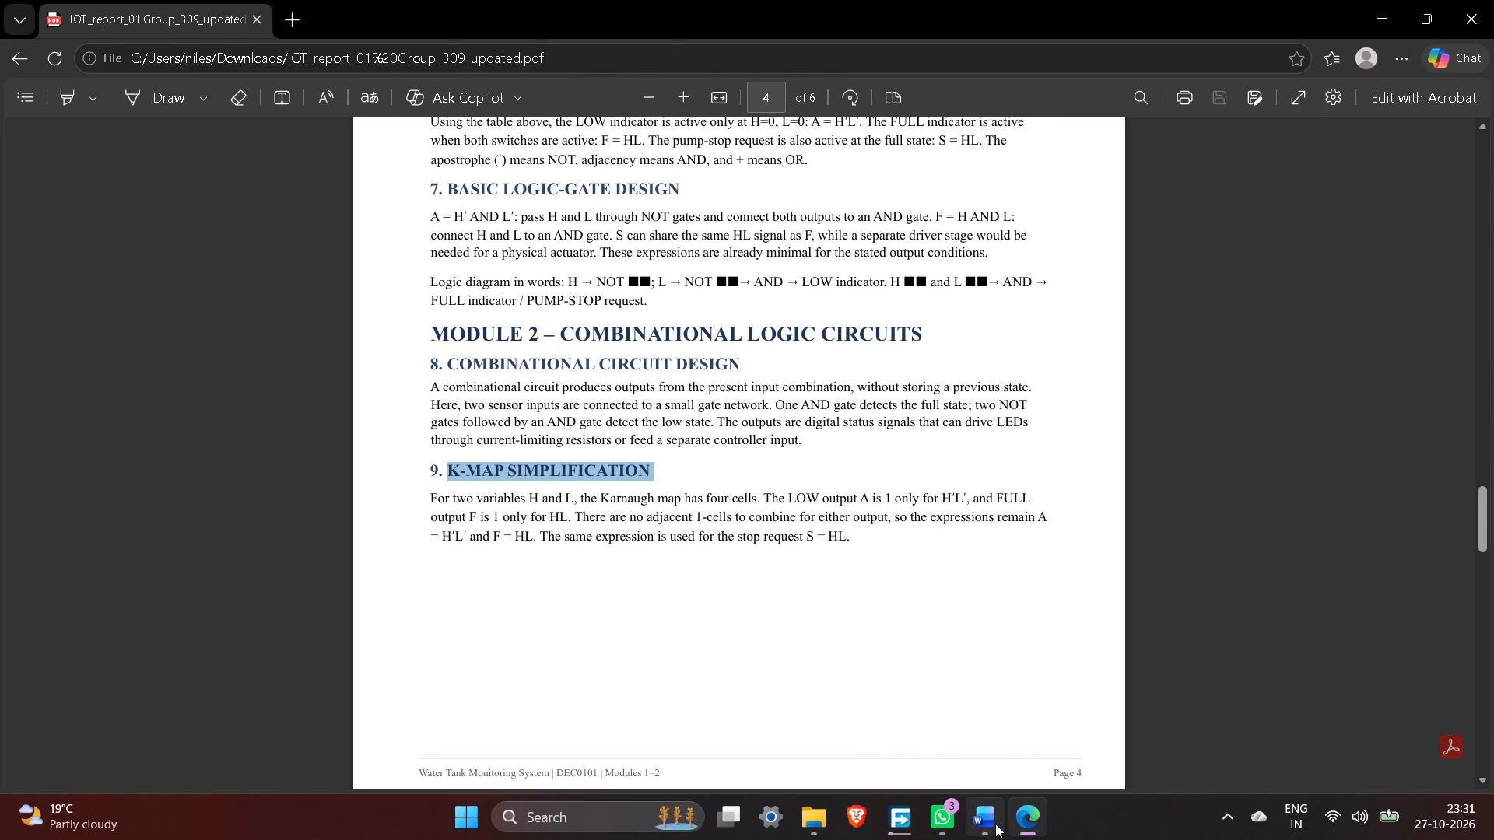
pyautogui.click(997, 824)
pyautogui.hotkey('ctrl', 'v')
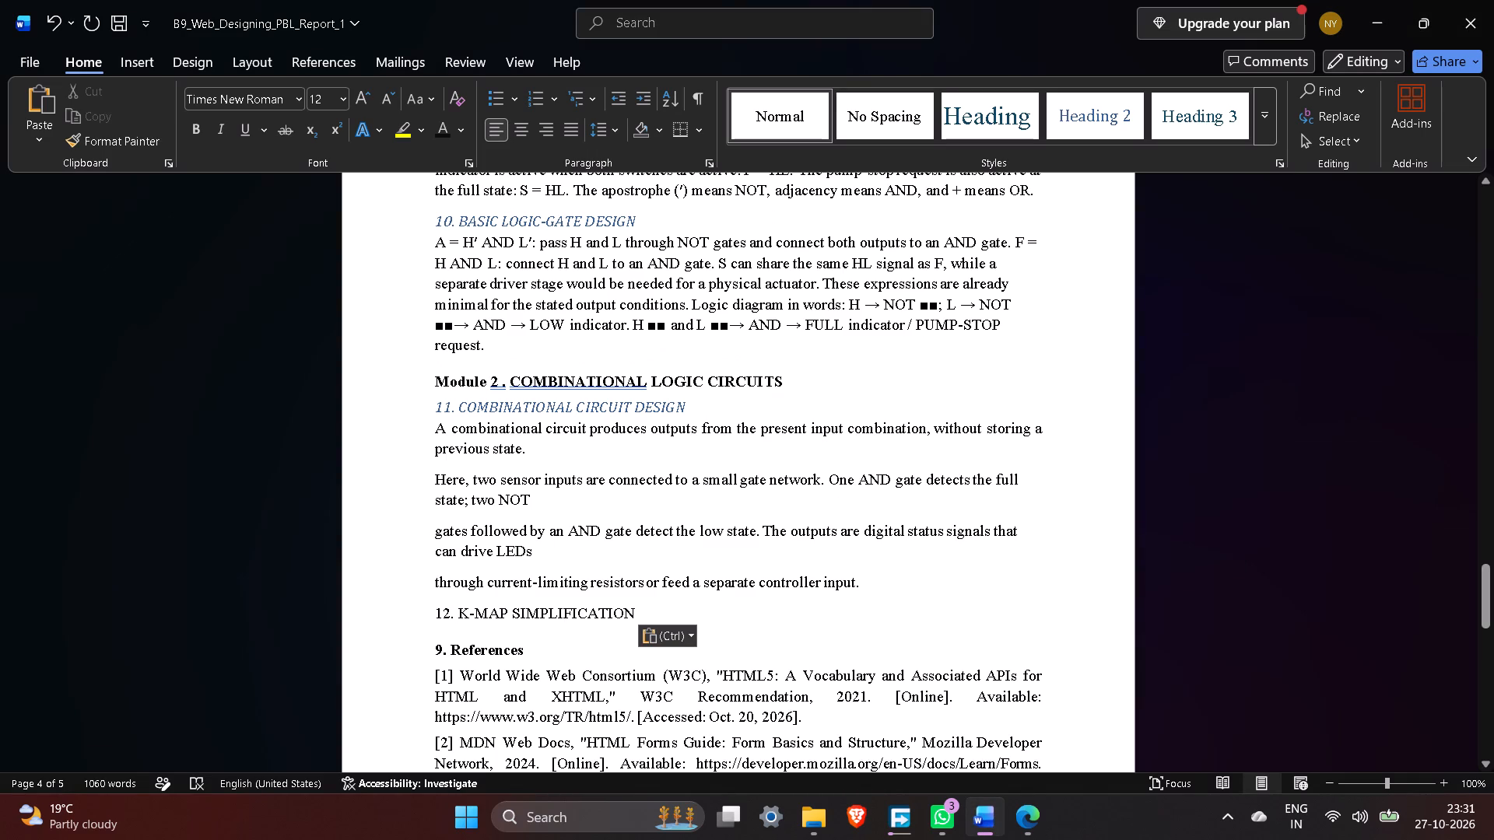
# Apply the same blue italic heading style as section 11's heading to "12. K-MAP SIMPLIFICATION".
pyautogui.moveTo(636, 608); pyautogui.dragTo(408, 610)
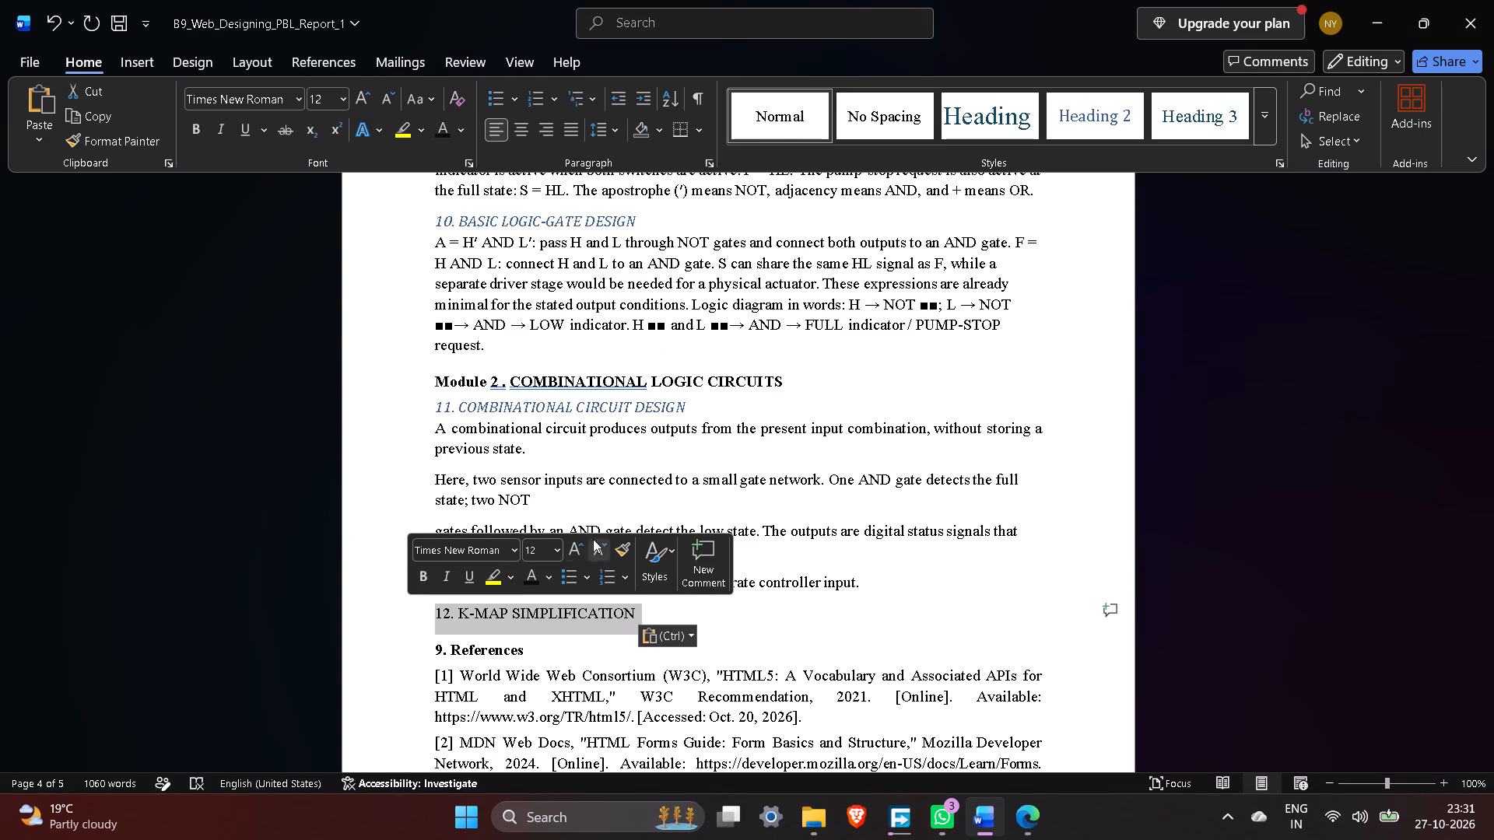
pyautogui.click(672, 554)
pyautogui.click(819, 254)
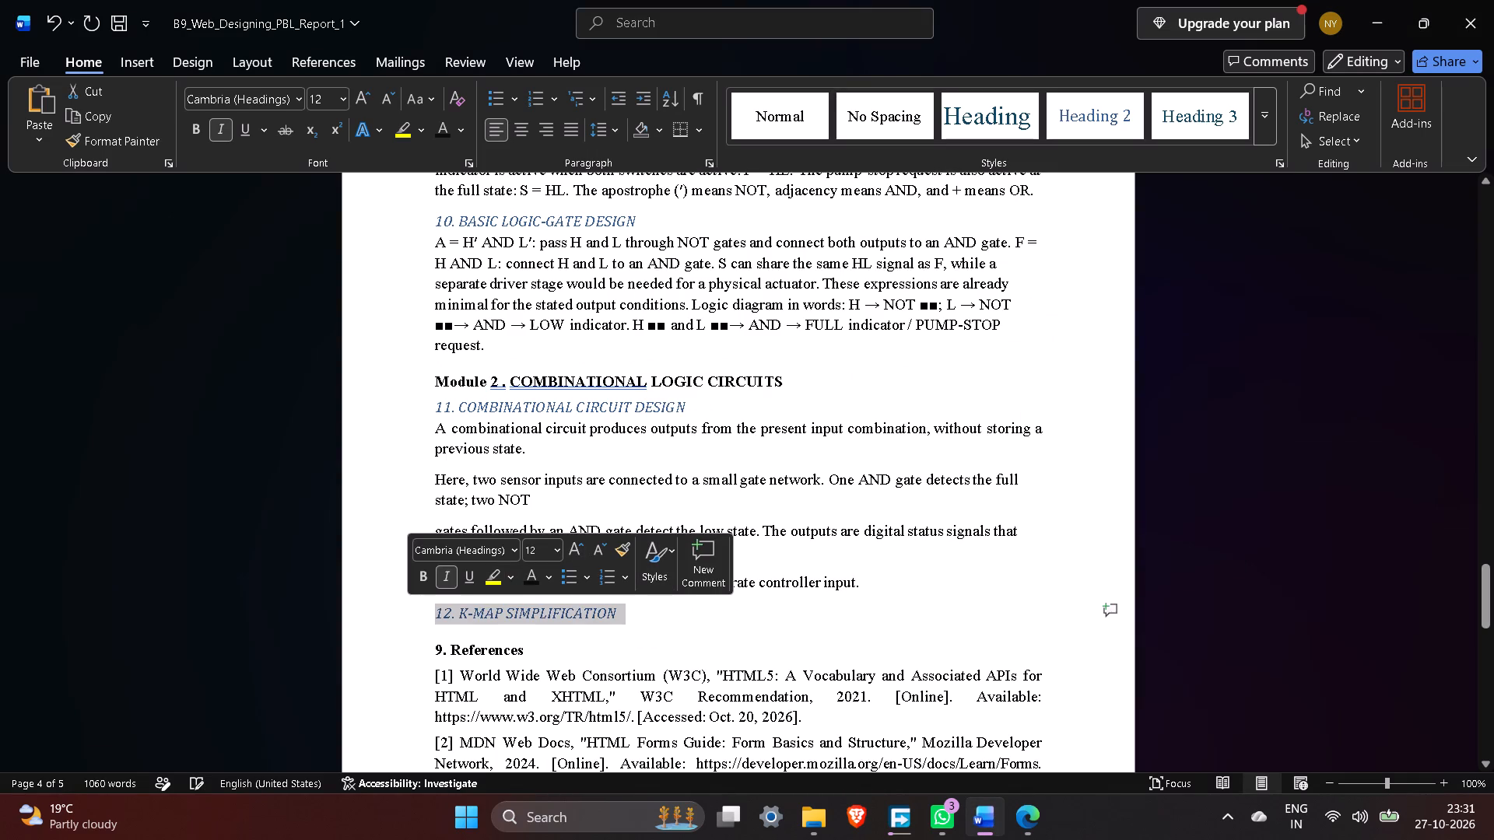
pyautogui.moveTo(724, 661); pyautogui.dragTo(706, 649)
pyautogui.moveTo(660, 628); pyautogui.dragTo(647, 618)
pyautogui.click(637, 612)
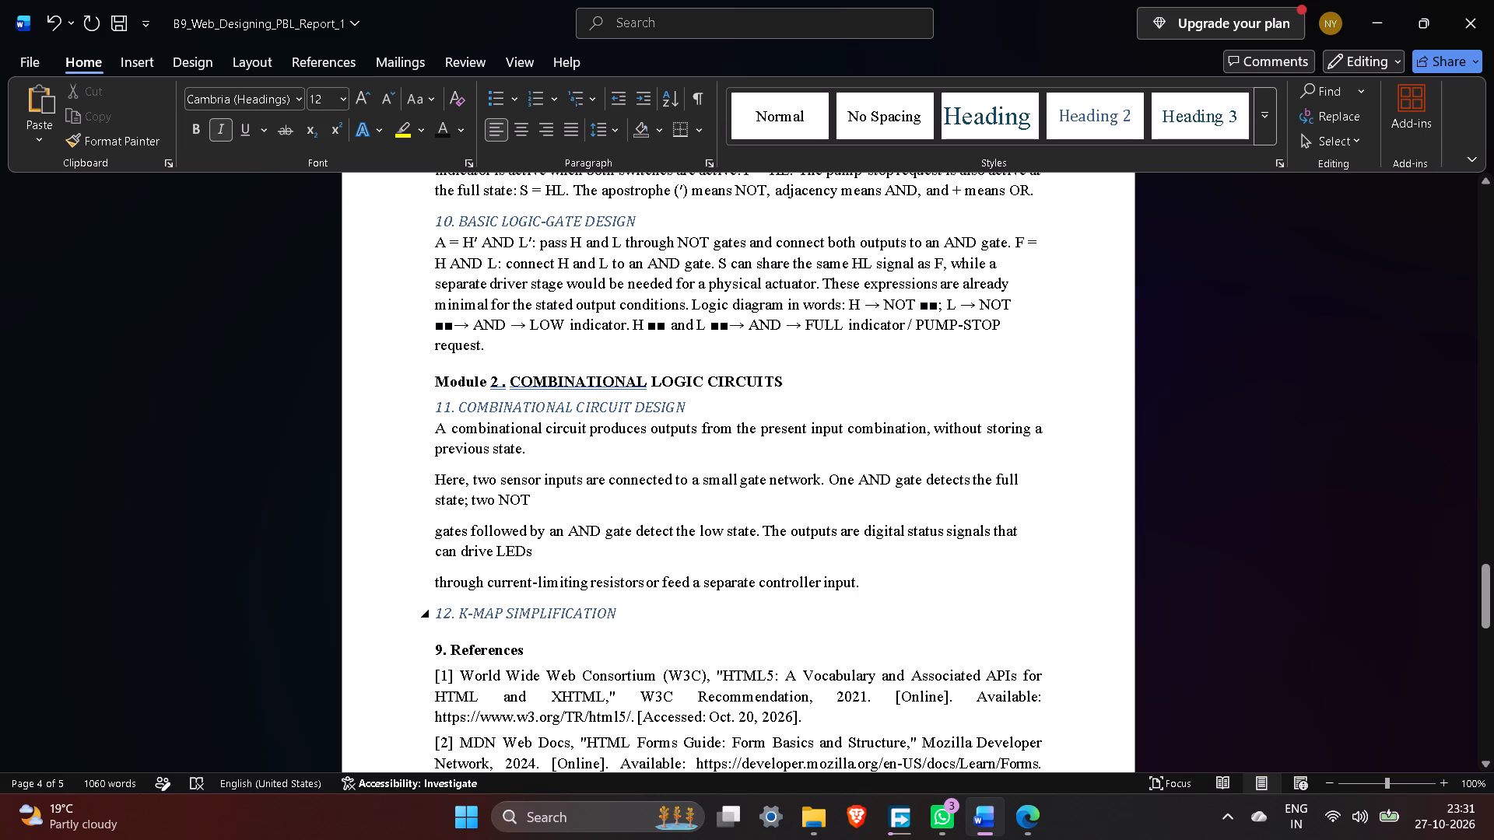
# Add empty lines for body text directly below the "12. K-MAP SIMPLIFICATION" heading.
pyautogui.press('Return')
pyautogui.click(667, 647)
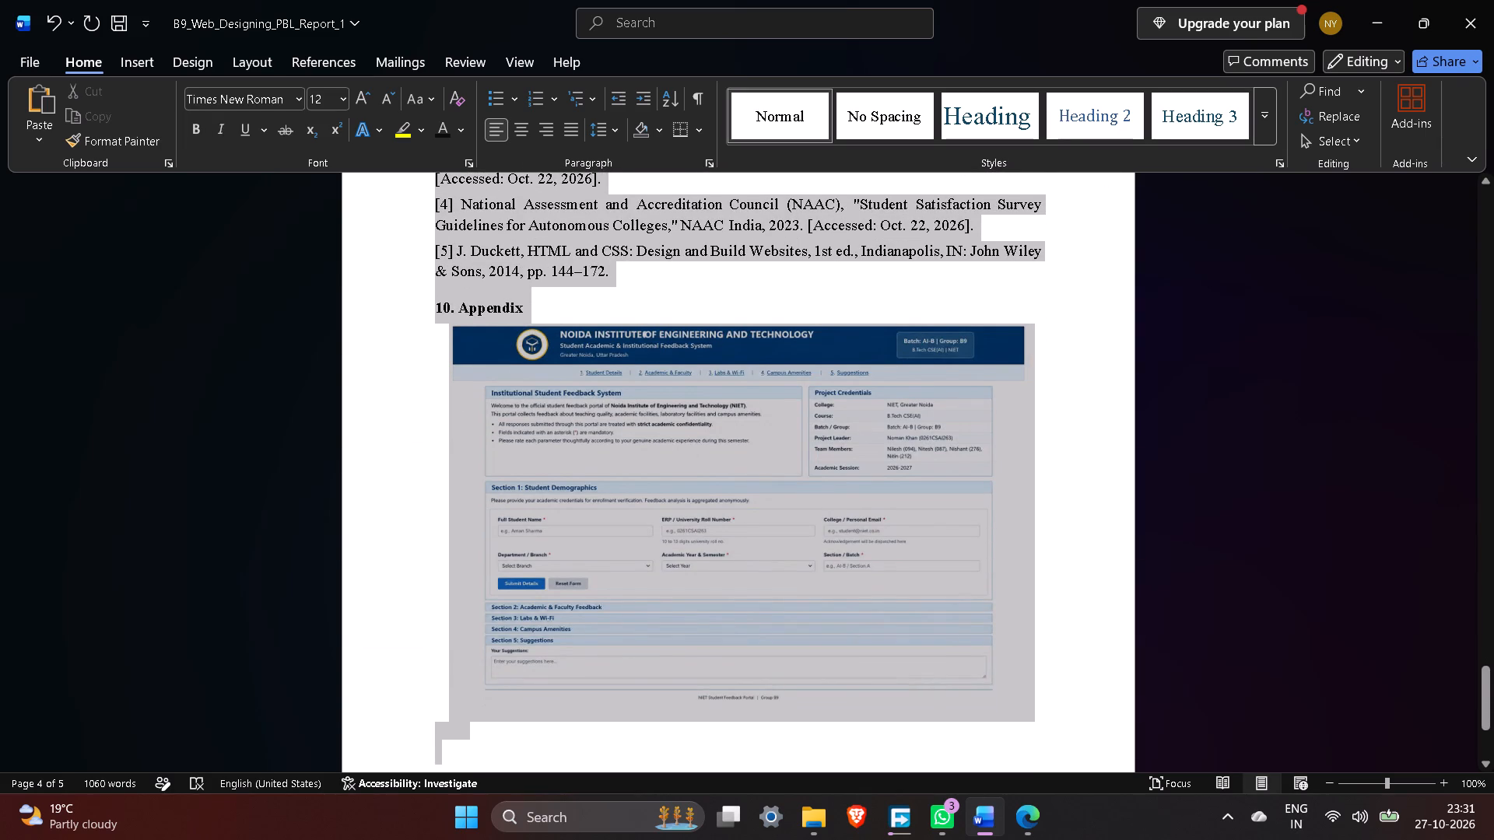
pyautogui.scroll(12, 855, 577)
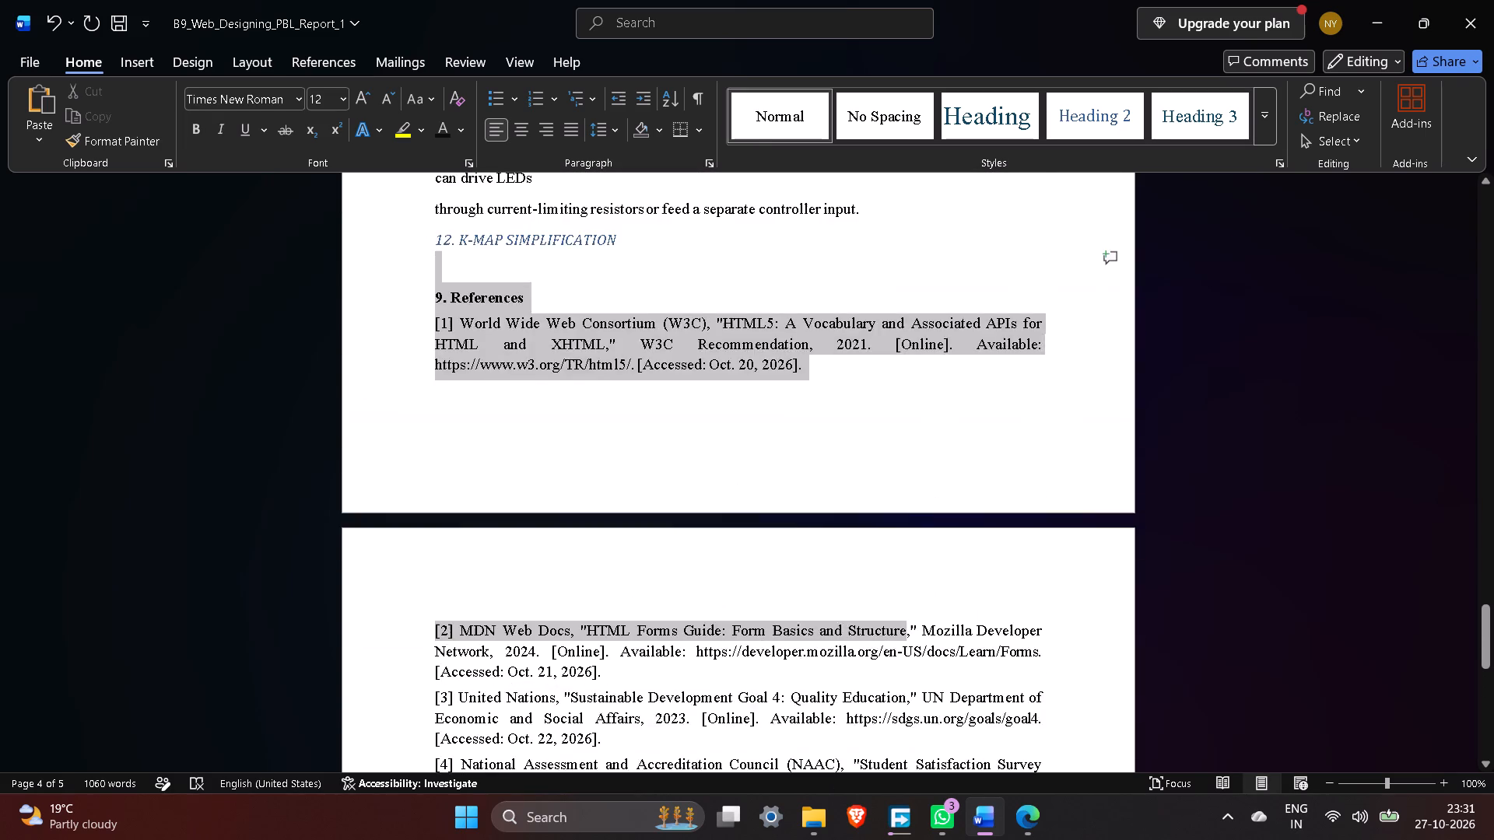
pyautogui.scroll(7, 855, 577)
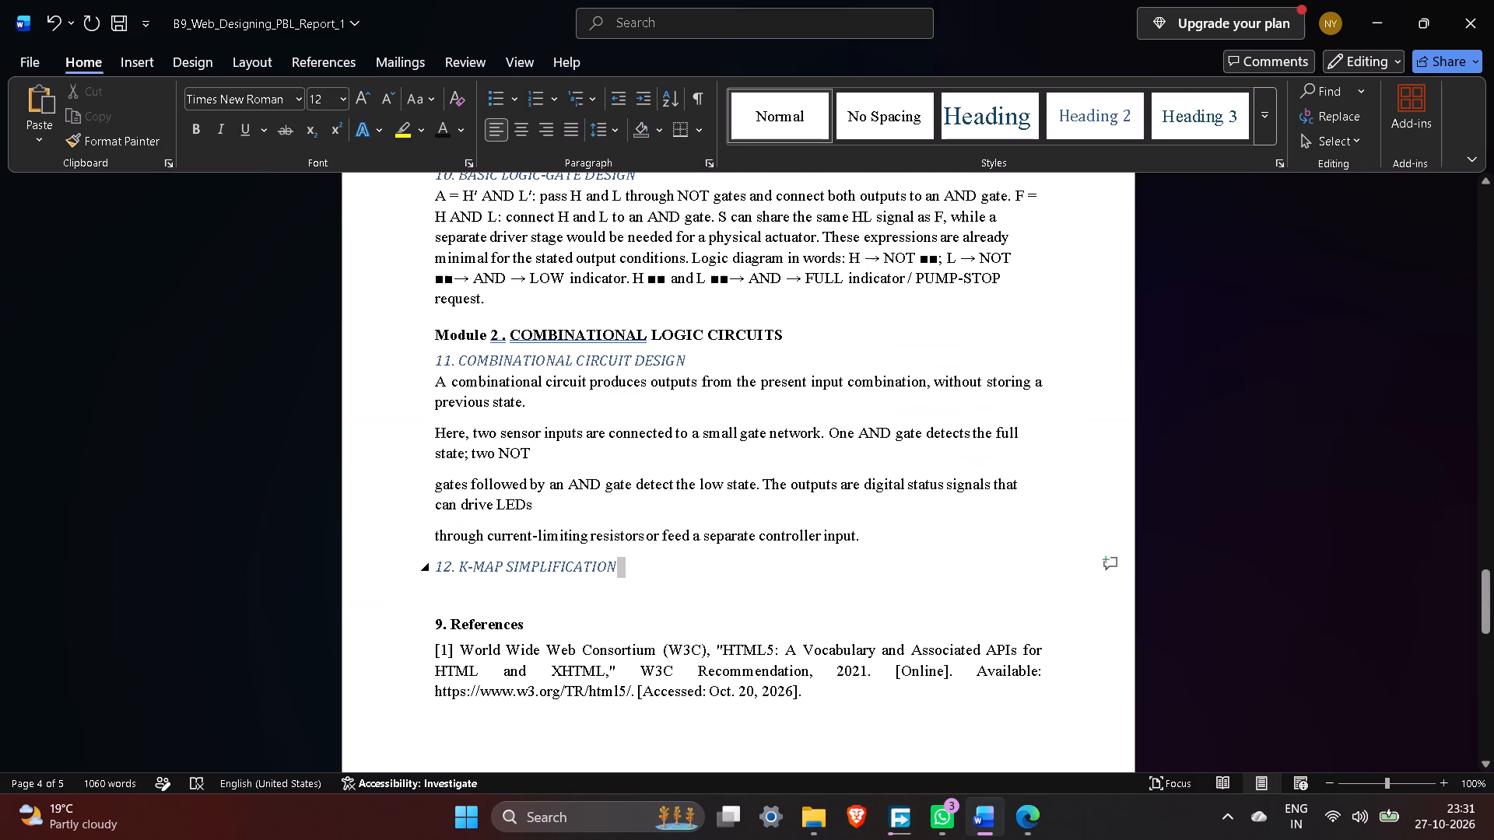
pyautogui.click(770, 572)
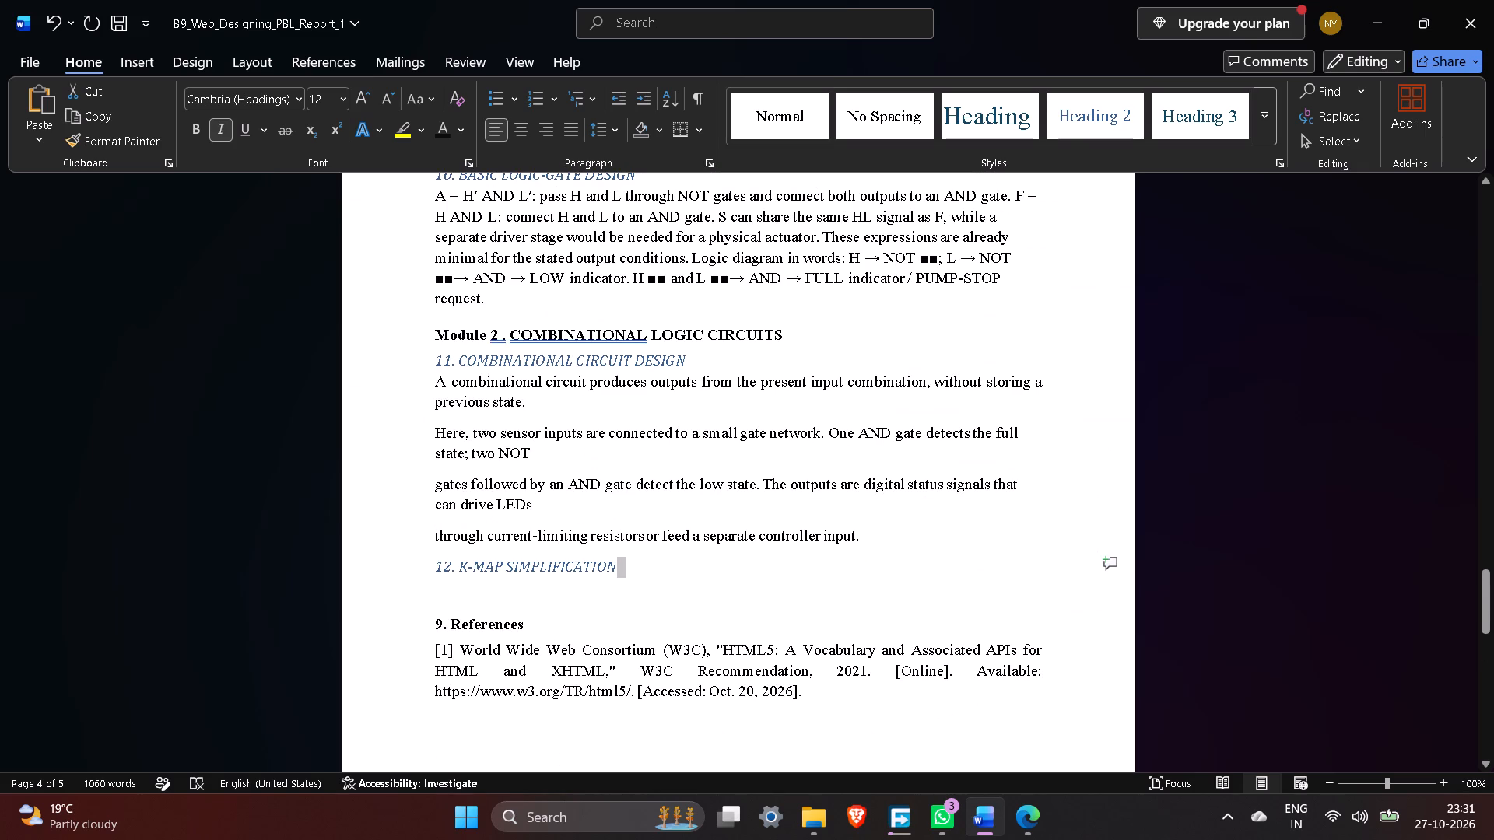
pyautogui.click(628, 576)
pyautogui.press('Return')
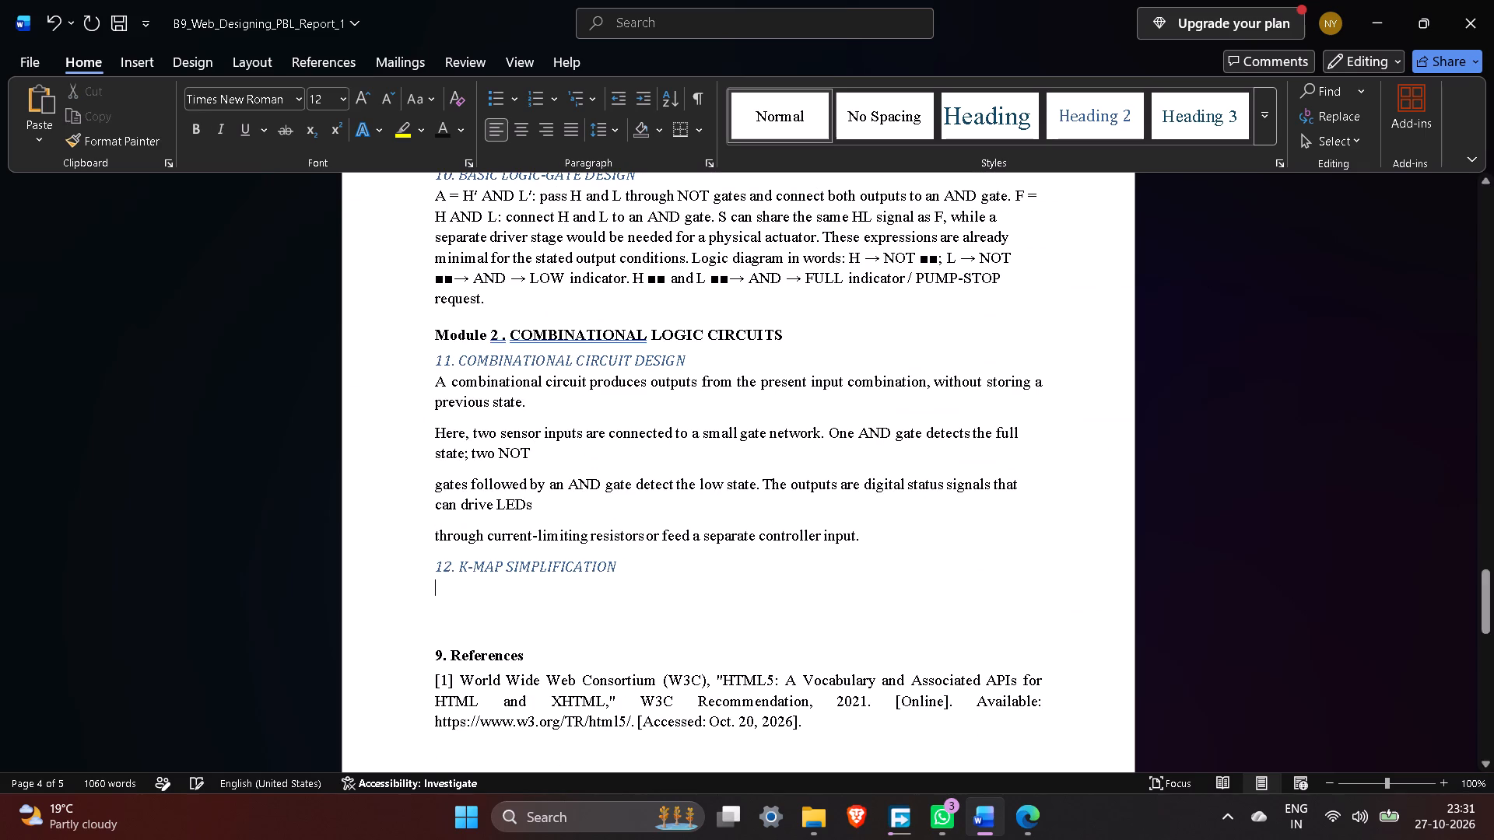
# Copy the K-map paragraph from "For two variables H and L" to "S = HL." in the PDF and paste it under Word's section 12 heading.
pyautogui.click(1040, 820)
pyautogui.scroll(-3, 400, 478)
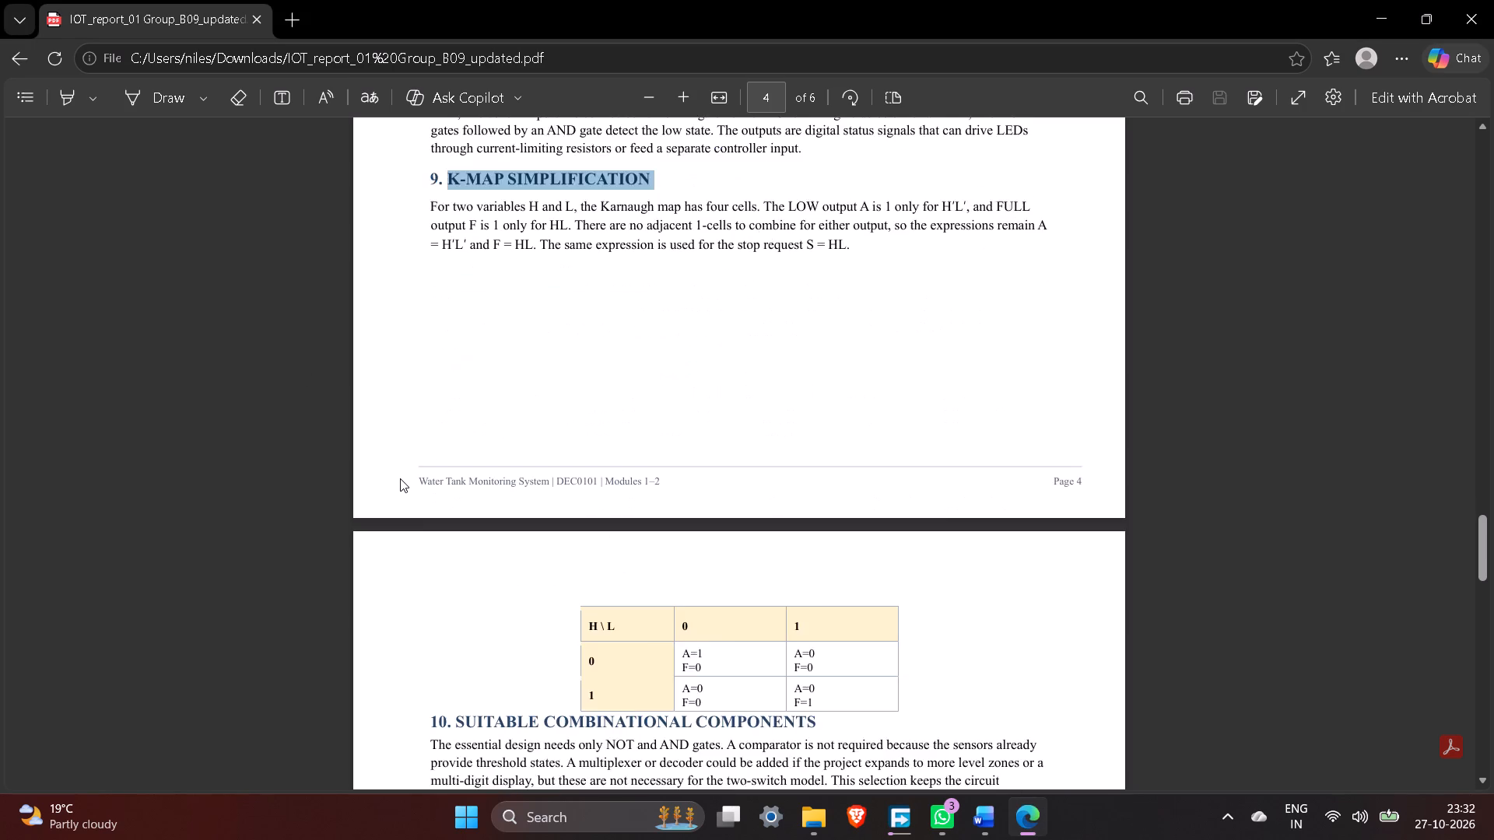
pyautogui.scroll(-2, 400, 478)
pyautogui.scroll(4, 400, 478)
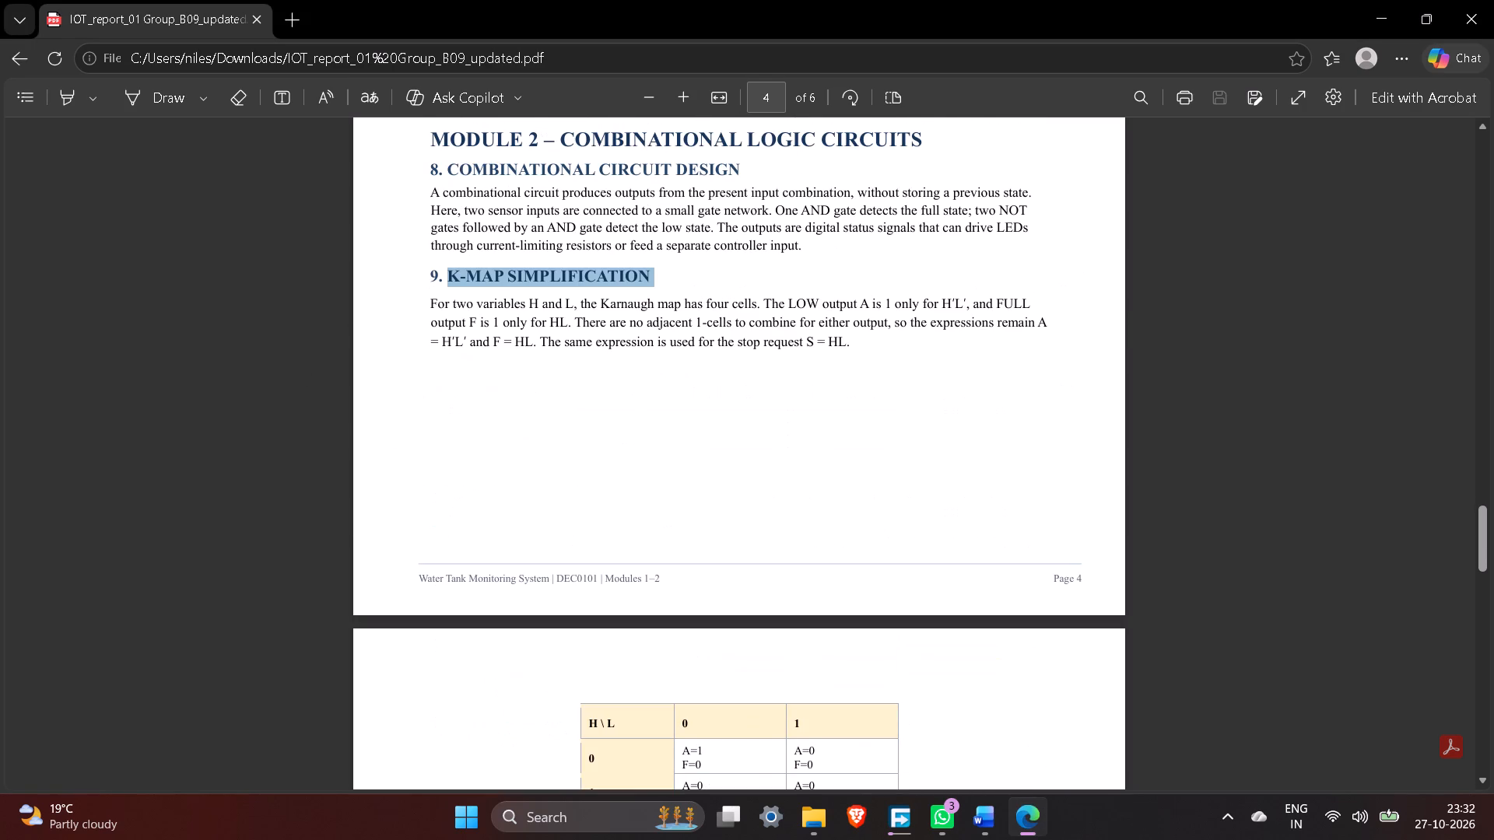
pyautogui.click(433, 393)
pyautogui.moveTo(430, 395); pyautogui.dragTo(808, 476)
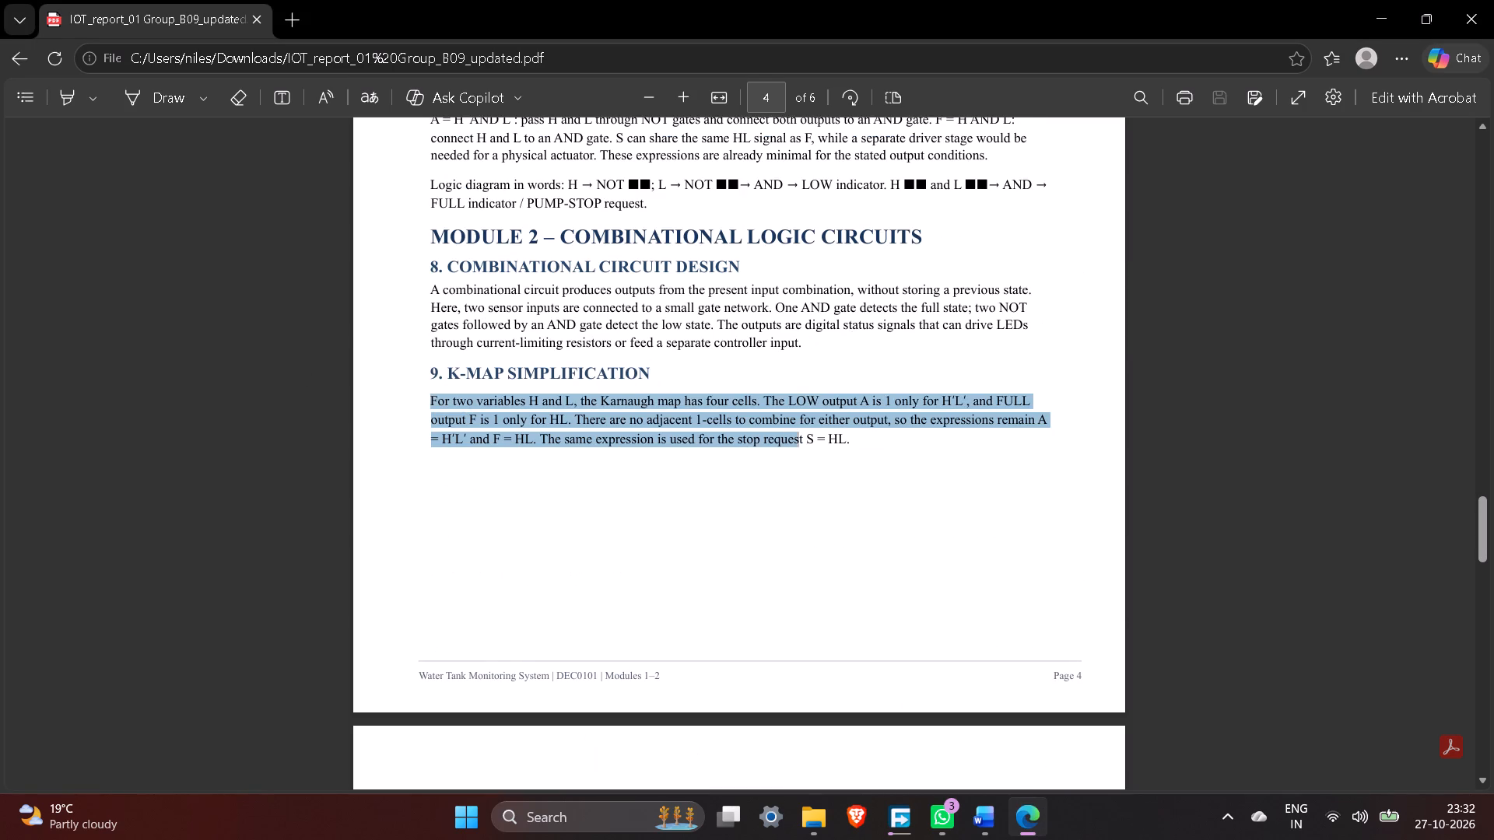
pyautogui.moveTo(808, 476); pyautogui.dragTo(854, 468)
pyautogui.click(892, 315)
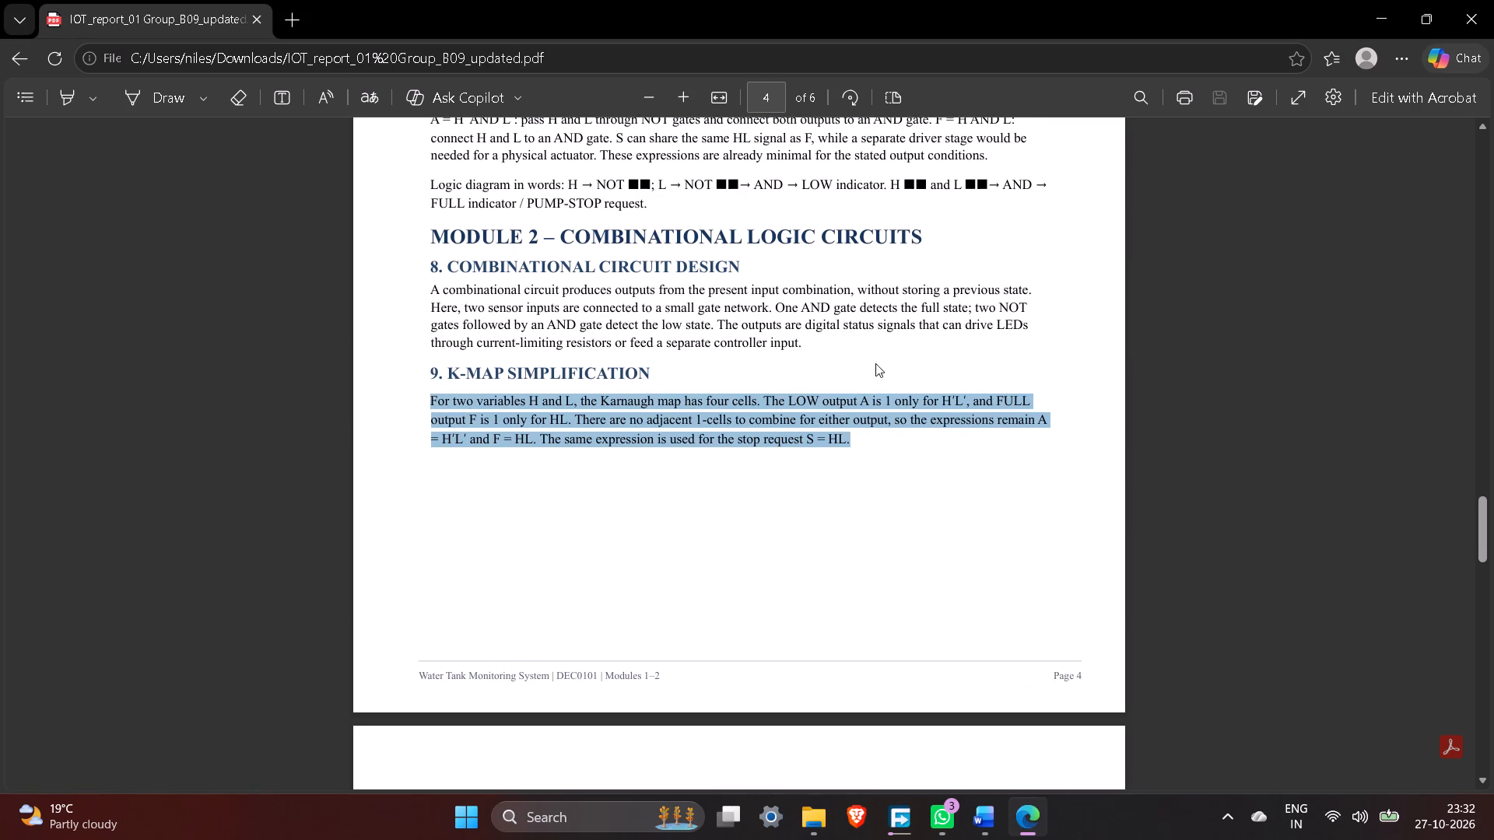
pyautogui.click(974, 828)
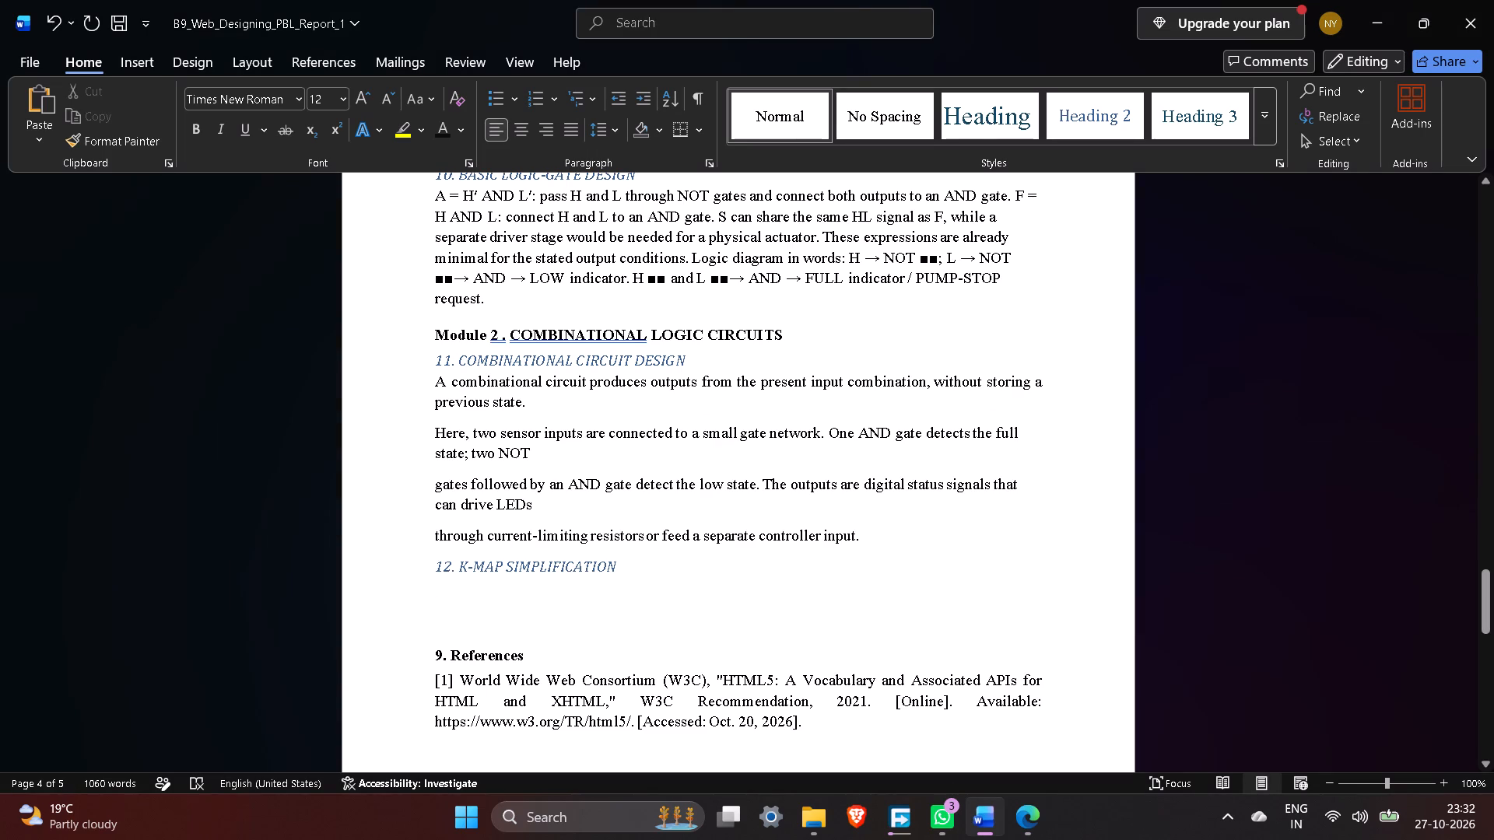
pyautogui.keyDown('ctrl'); pyautogui.click(447, 585); pyautogui.keyUp('ctrl')
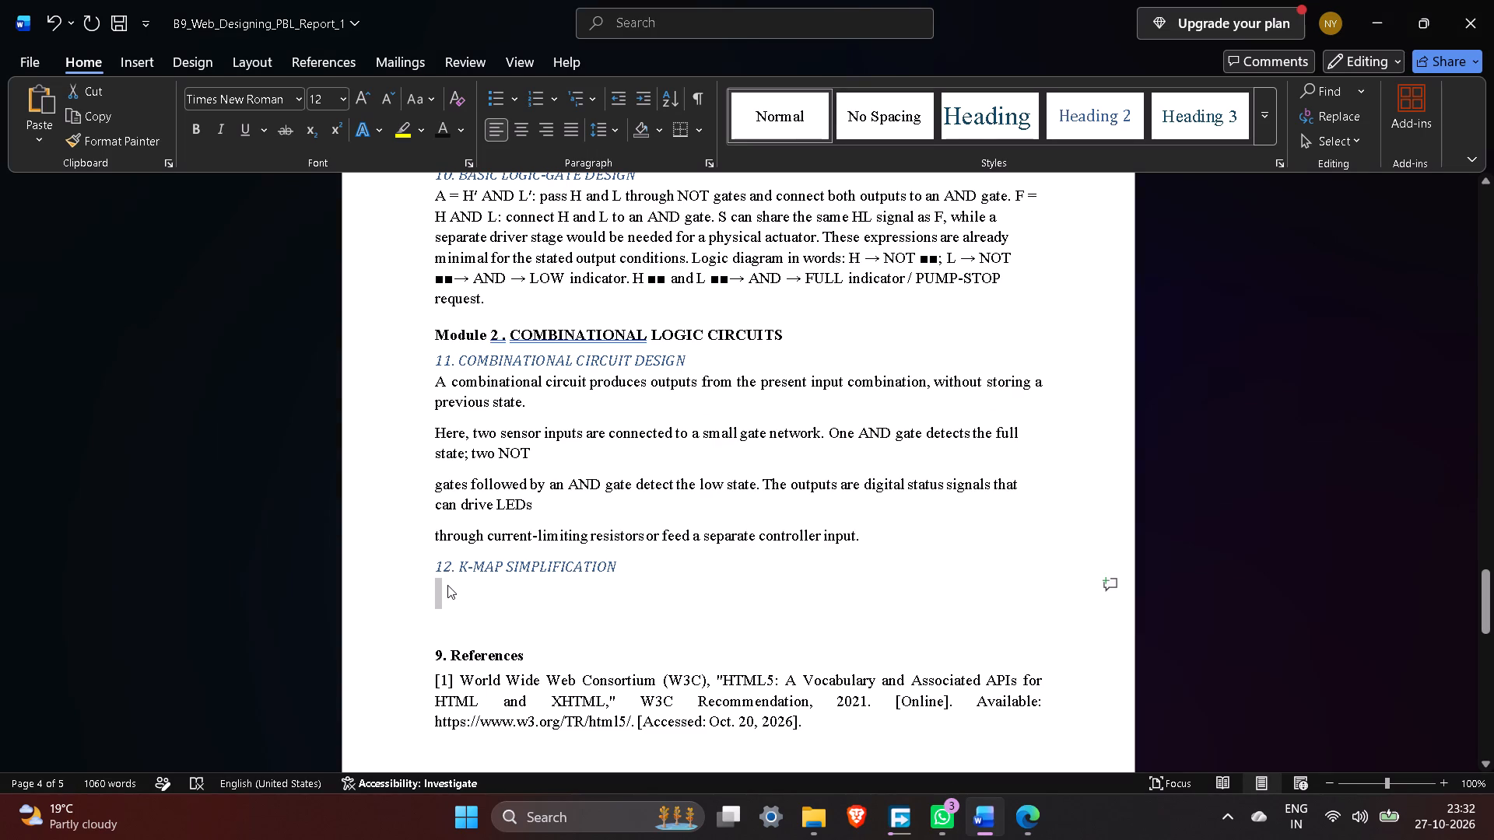
pyautogui.keyDown('ctrl'); pyautogui.click(447, 585); pyautogui.keyUp('ctrl')
pyautogui.click(447, 585)
pyautogui.hotkey('ctrl', 'v')
# Start a new line after the section 12 paragraph ending "stop request S = HL.".
pyautogui.scroll(-4, 475, 584)
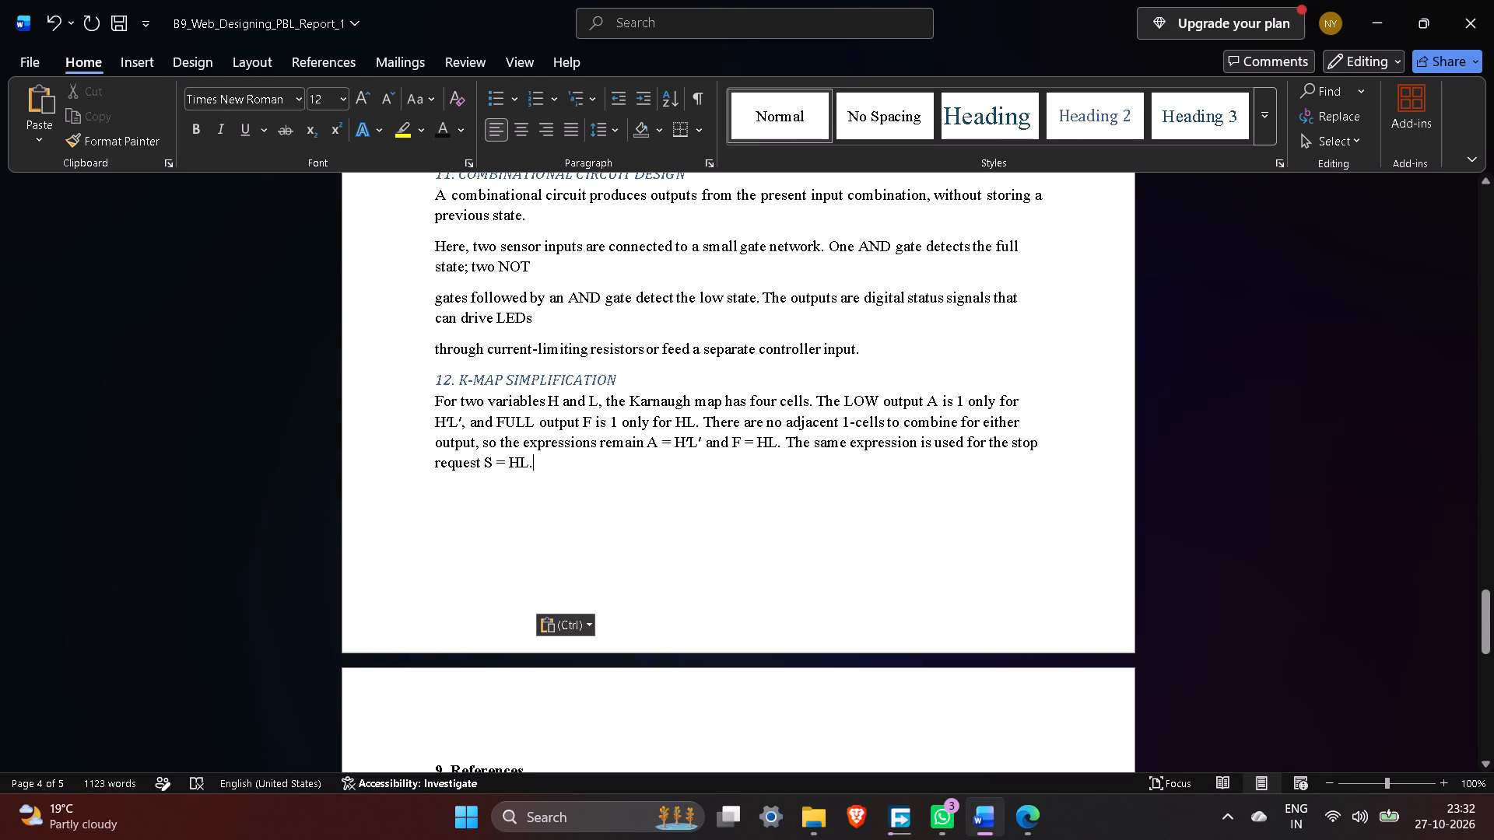
pyautogui.scroll(-1, 475, 584)
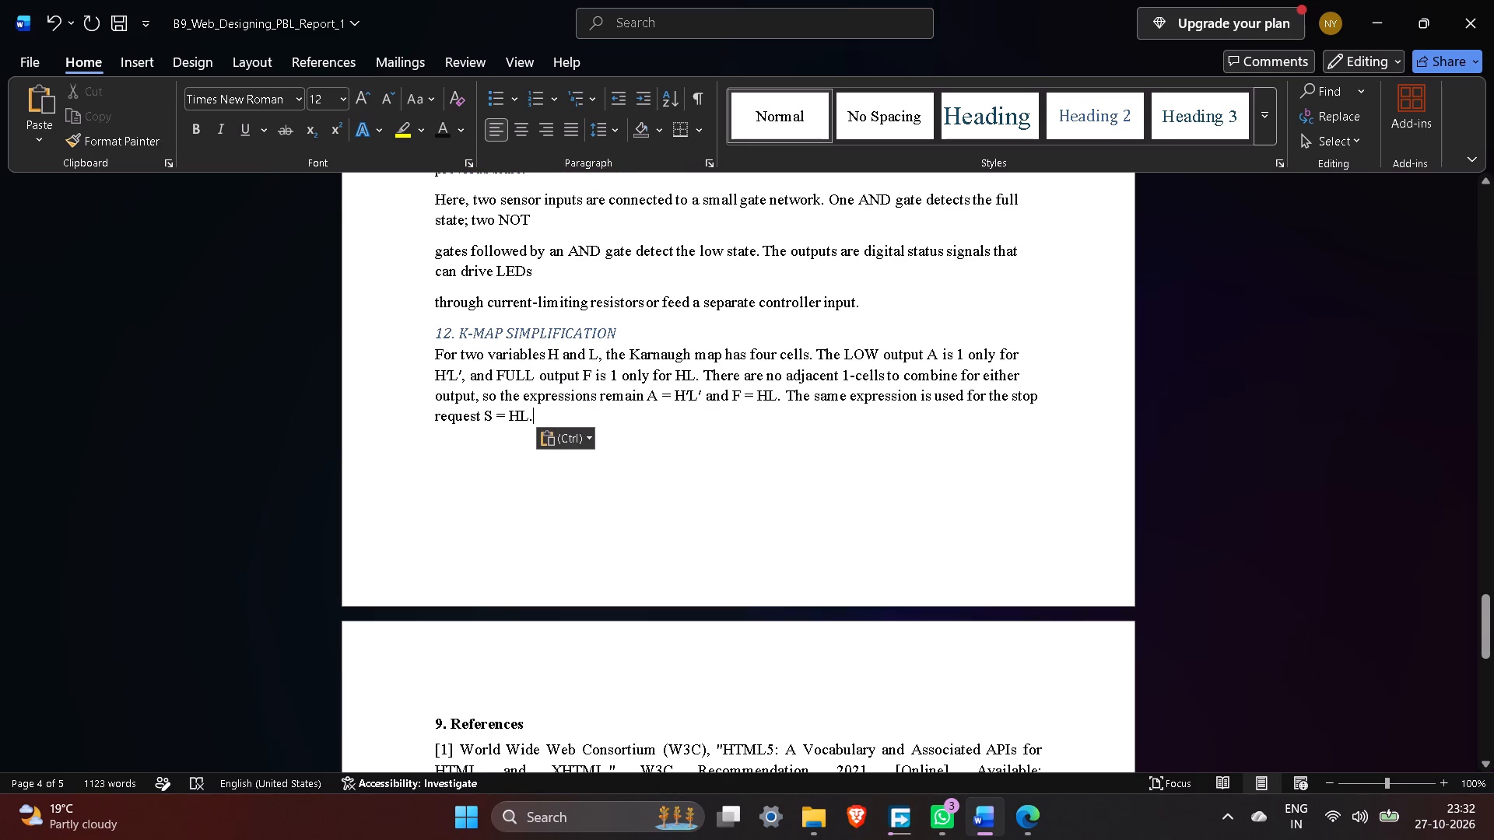
pyautogui.press('Return')
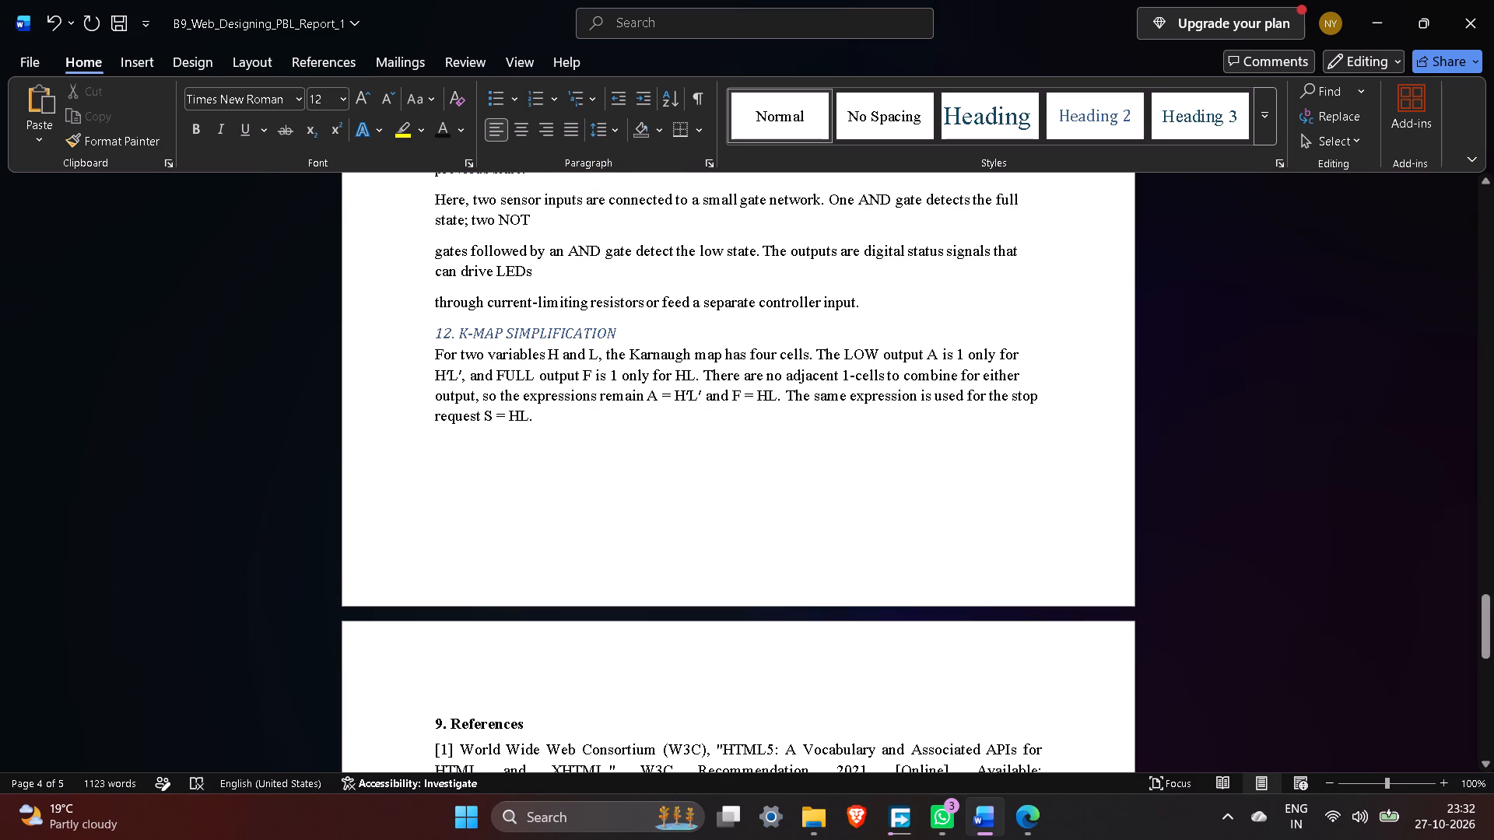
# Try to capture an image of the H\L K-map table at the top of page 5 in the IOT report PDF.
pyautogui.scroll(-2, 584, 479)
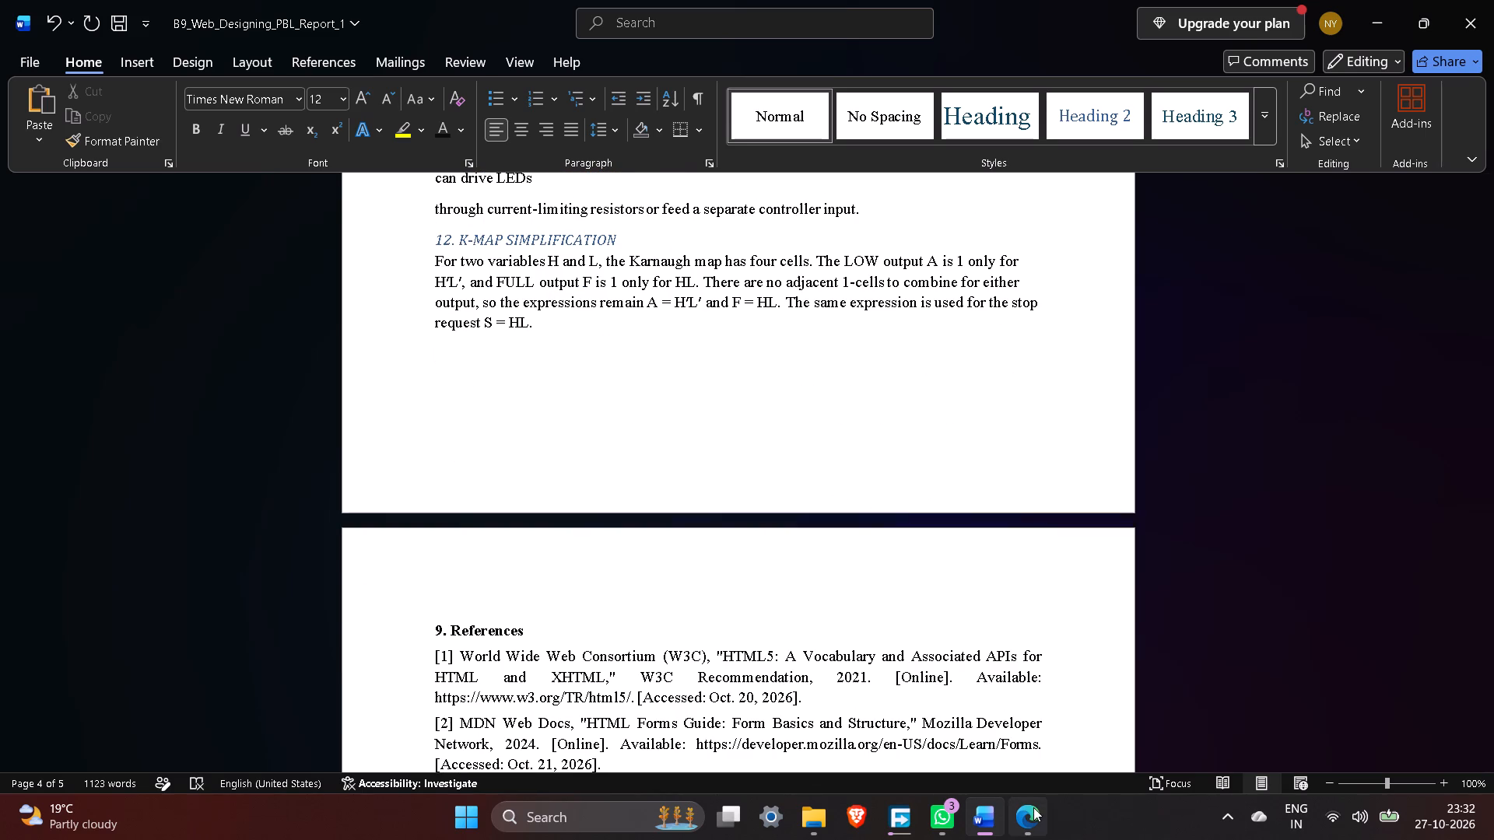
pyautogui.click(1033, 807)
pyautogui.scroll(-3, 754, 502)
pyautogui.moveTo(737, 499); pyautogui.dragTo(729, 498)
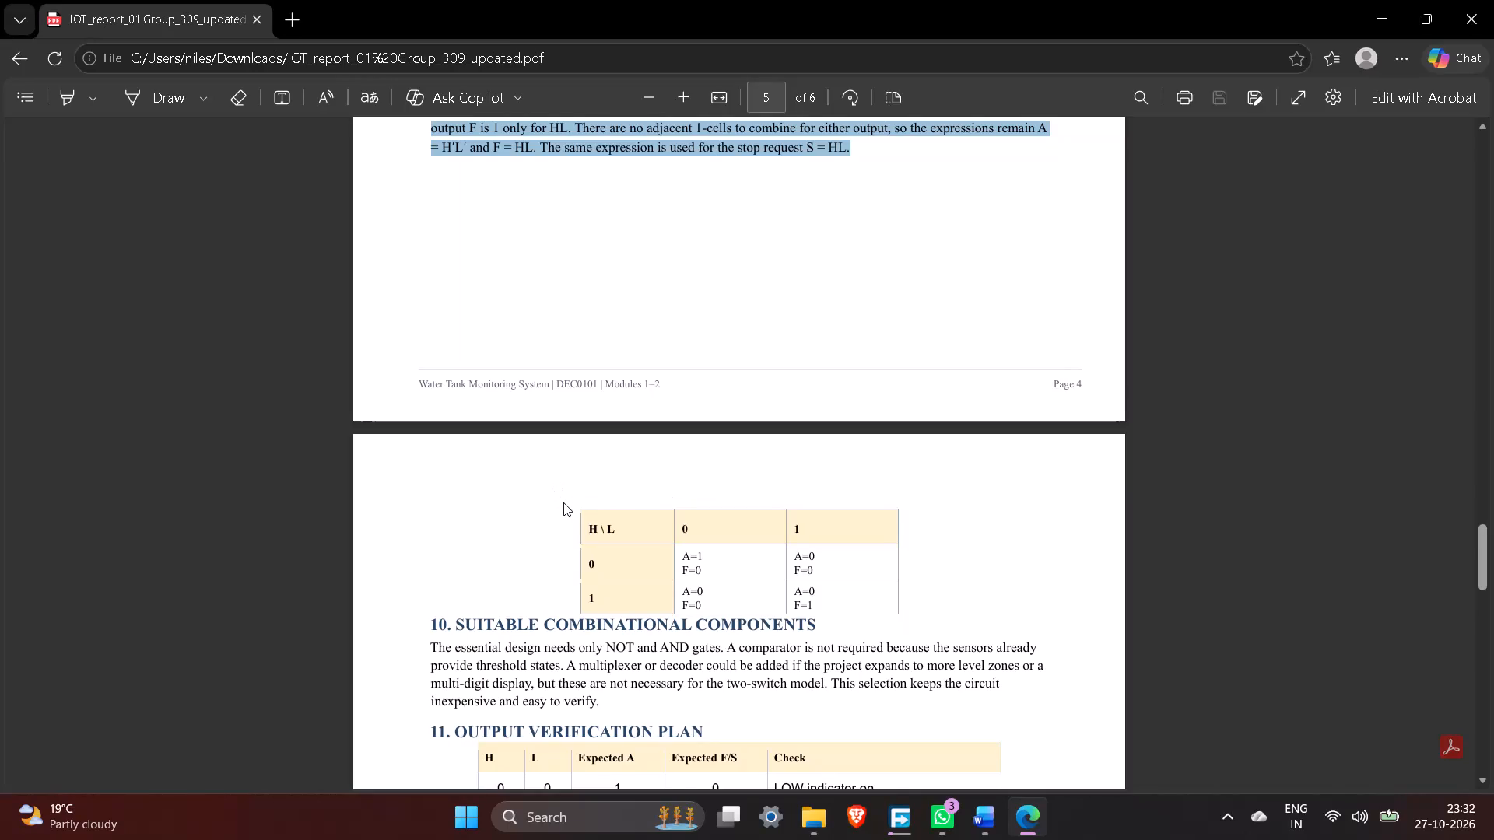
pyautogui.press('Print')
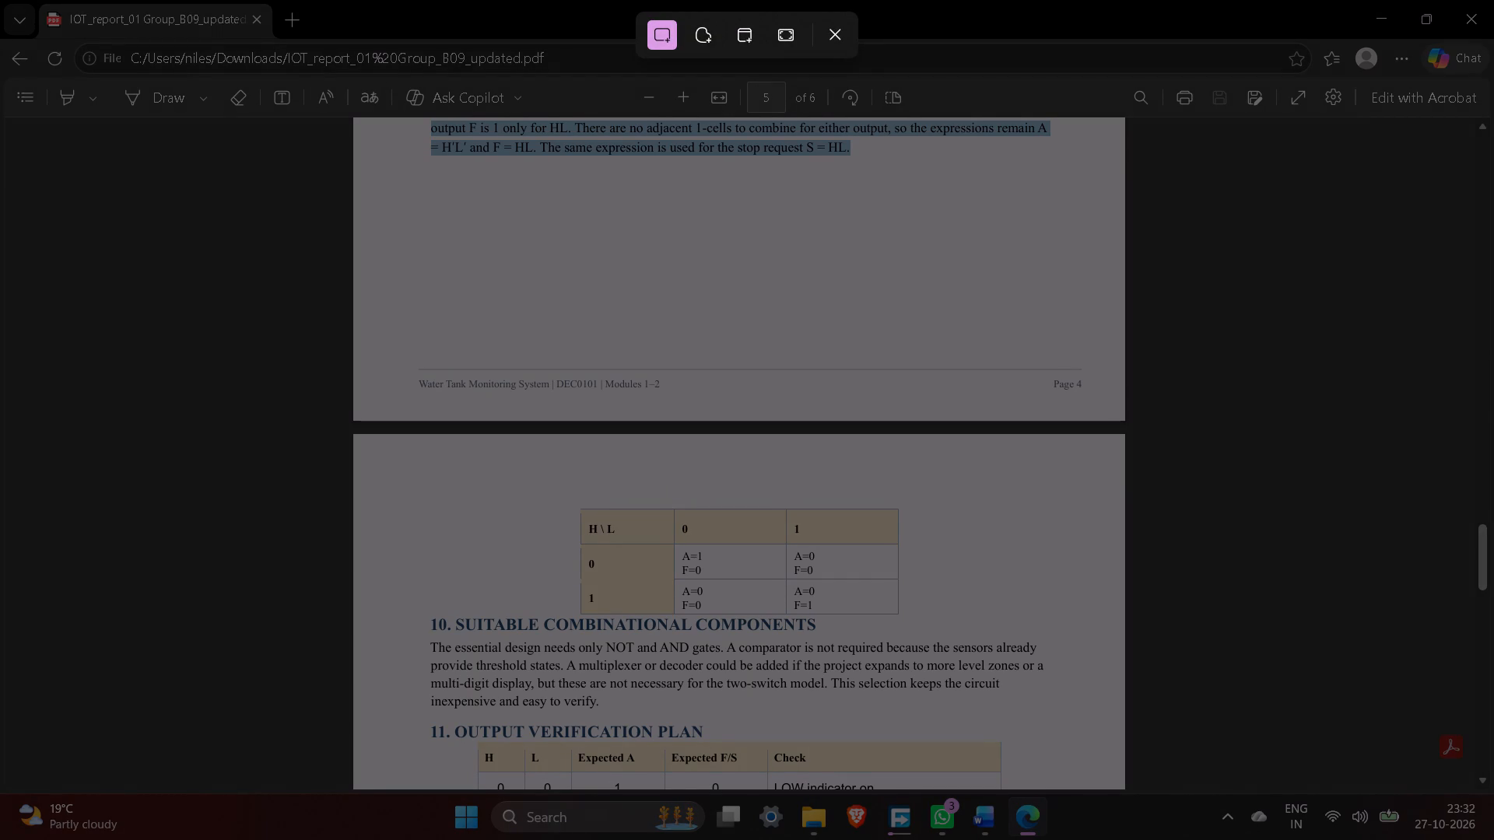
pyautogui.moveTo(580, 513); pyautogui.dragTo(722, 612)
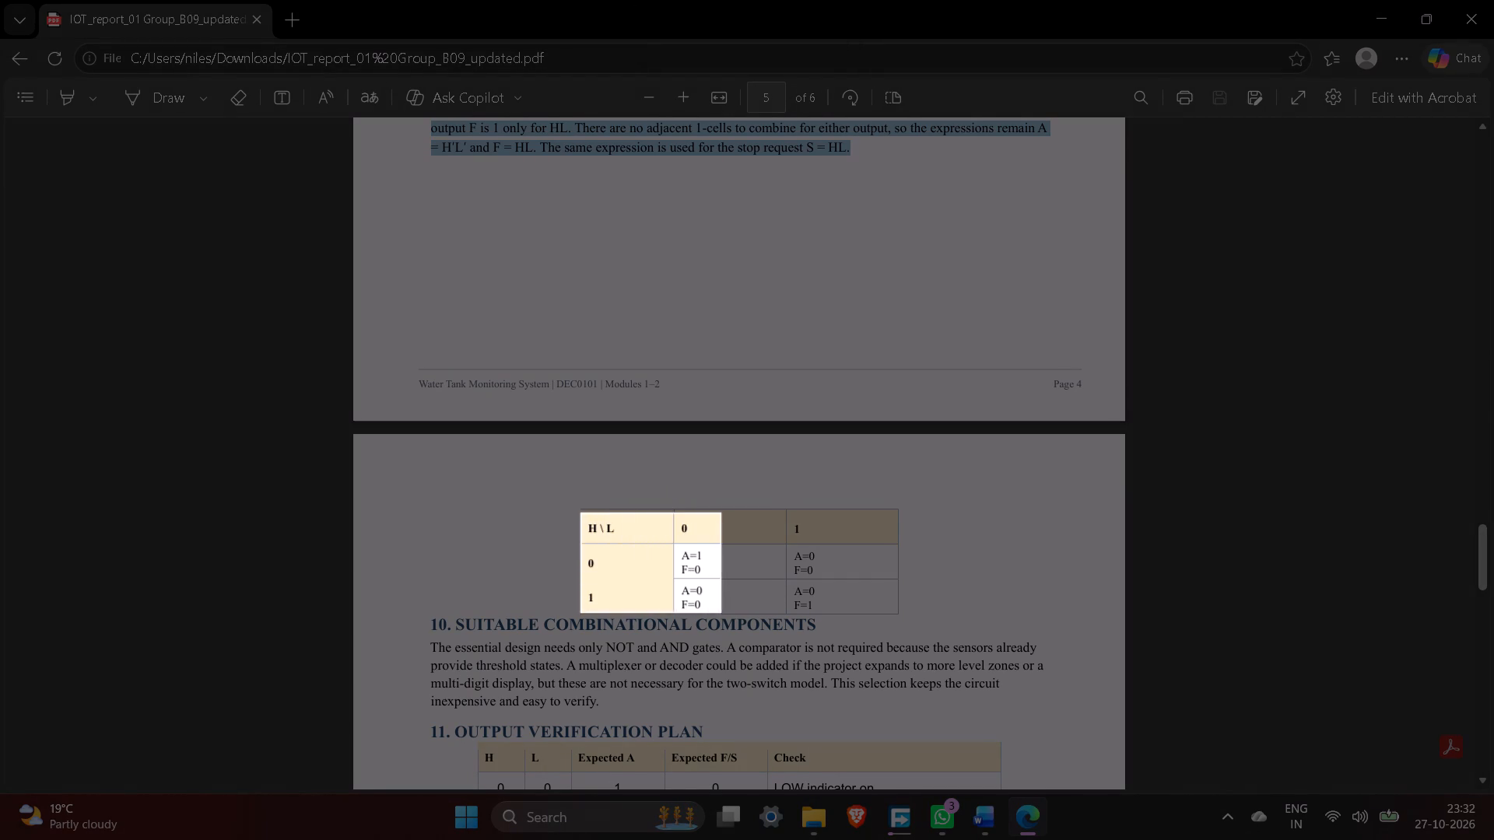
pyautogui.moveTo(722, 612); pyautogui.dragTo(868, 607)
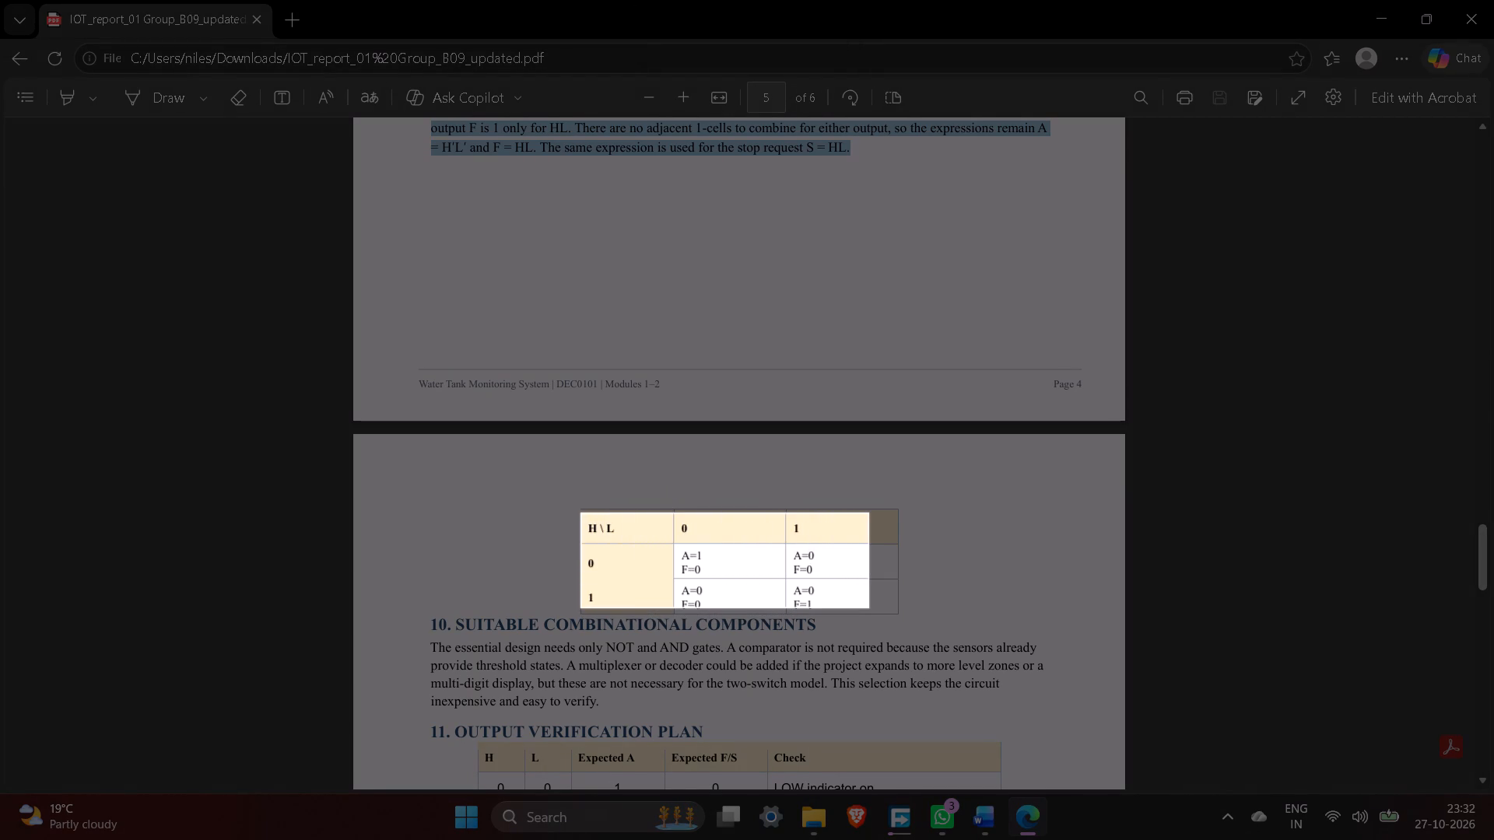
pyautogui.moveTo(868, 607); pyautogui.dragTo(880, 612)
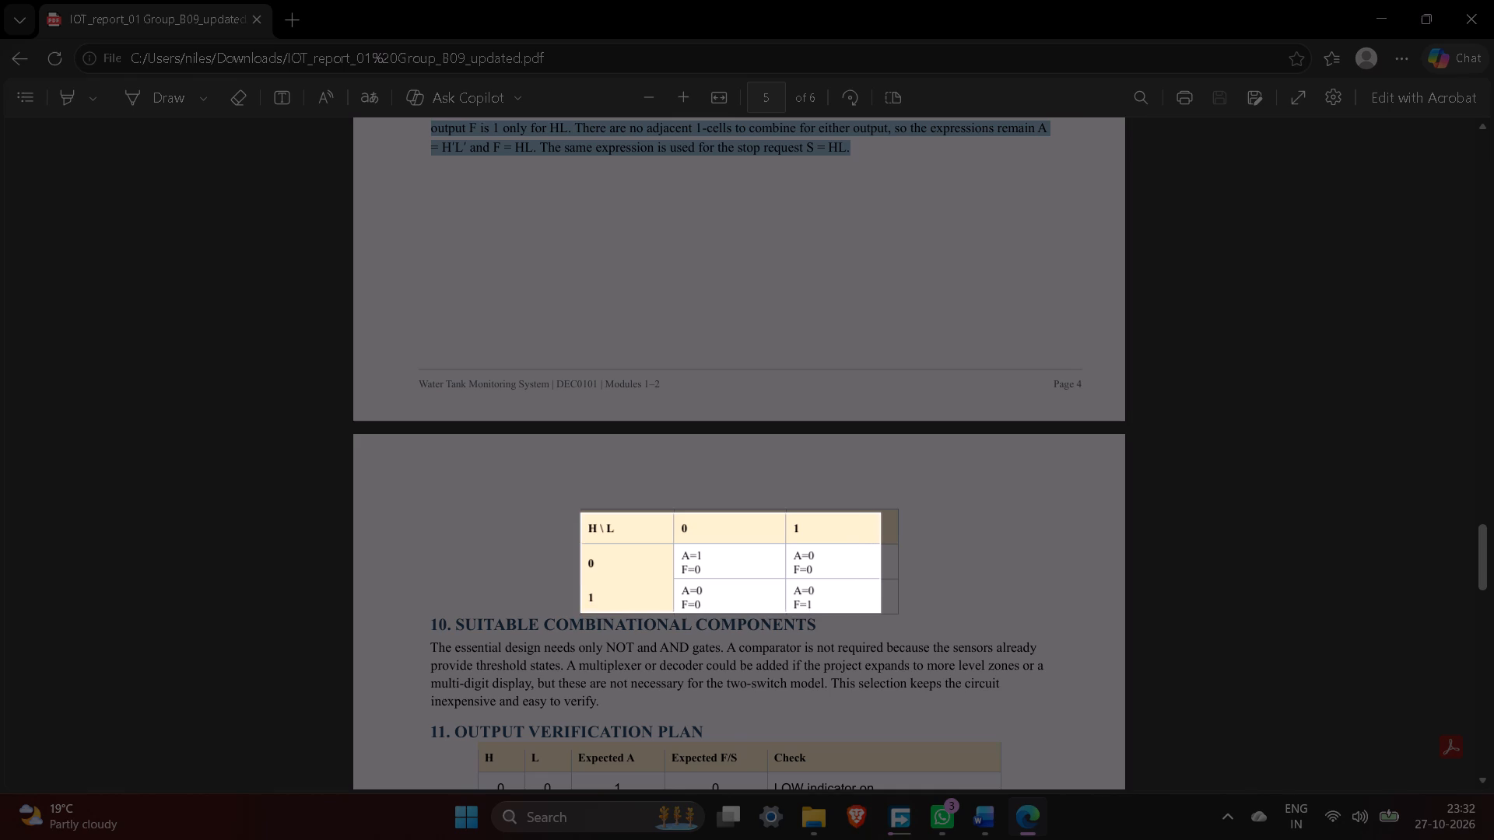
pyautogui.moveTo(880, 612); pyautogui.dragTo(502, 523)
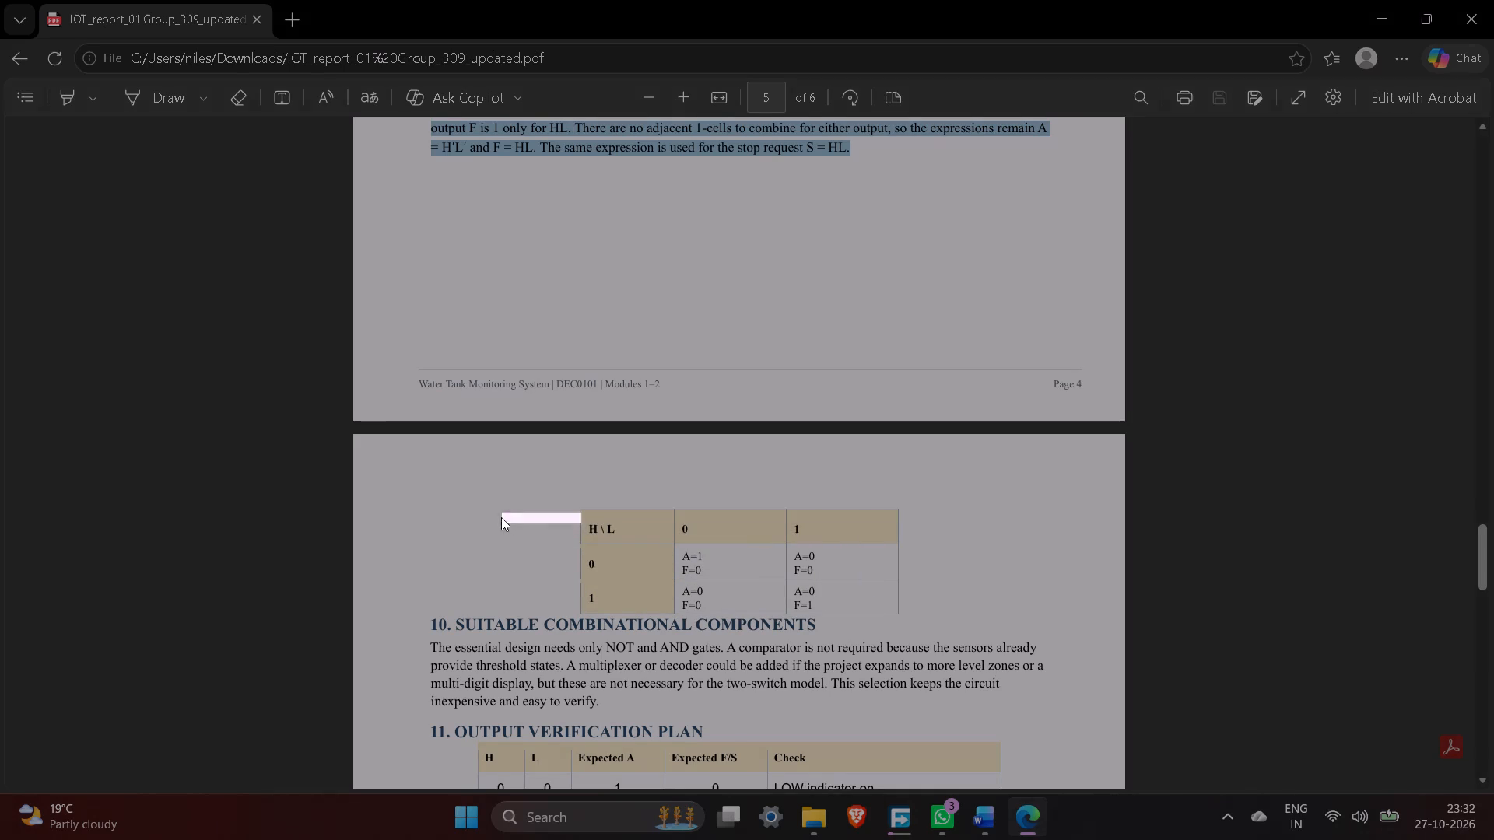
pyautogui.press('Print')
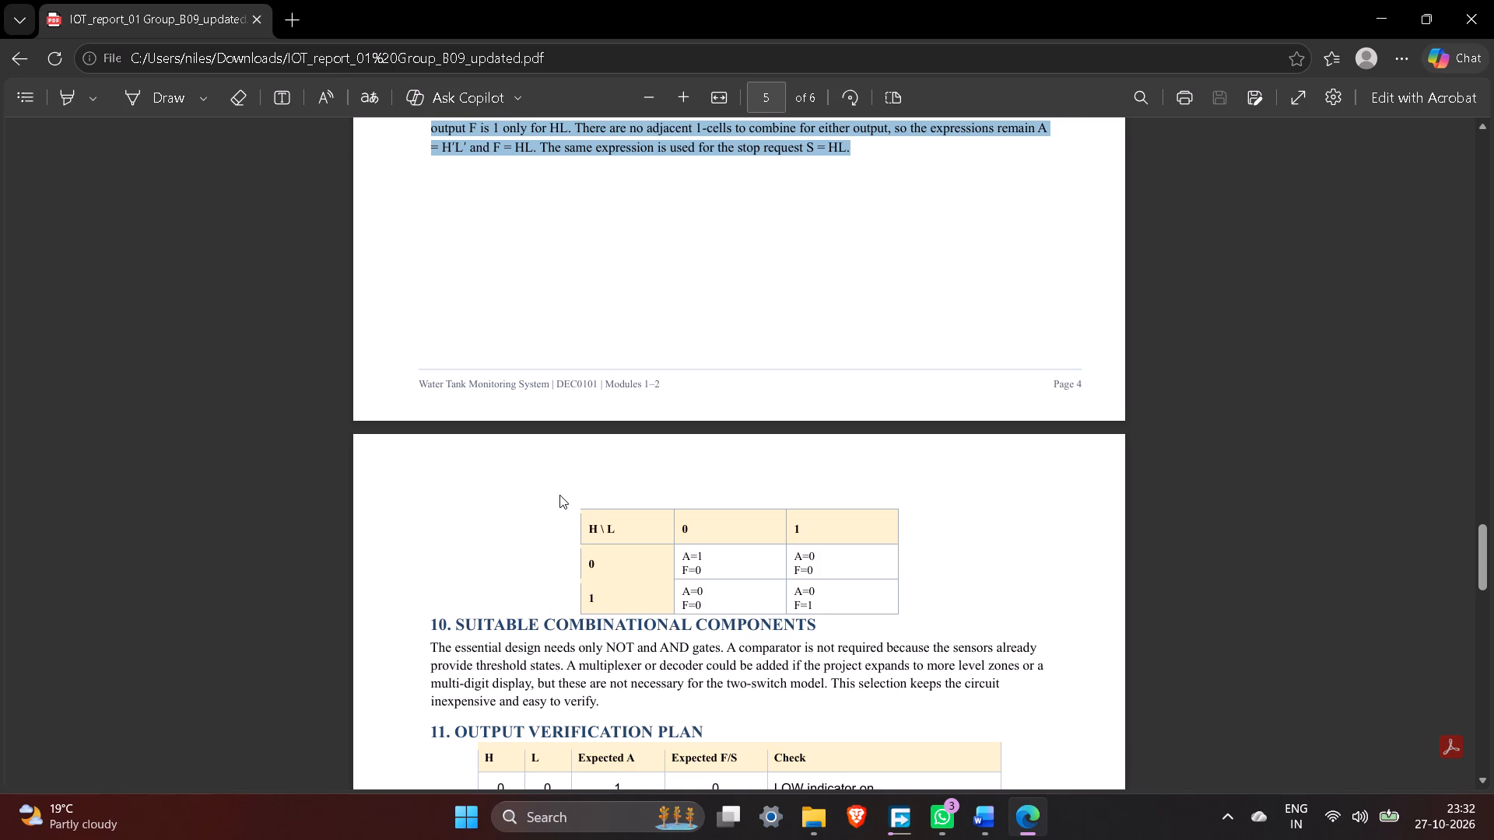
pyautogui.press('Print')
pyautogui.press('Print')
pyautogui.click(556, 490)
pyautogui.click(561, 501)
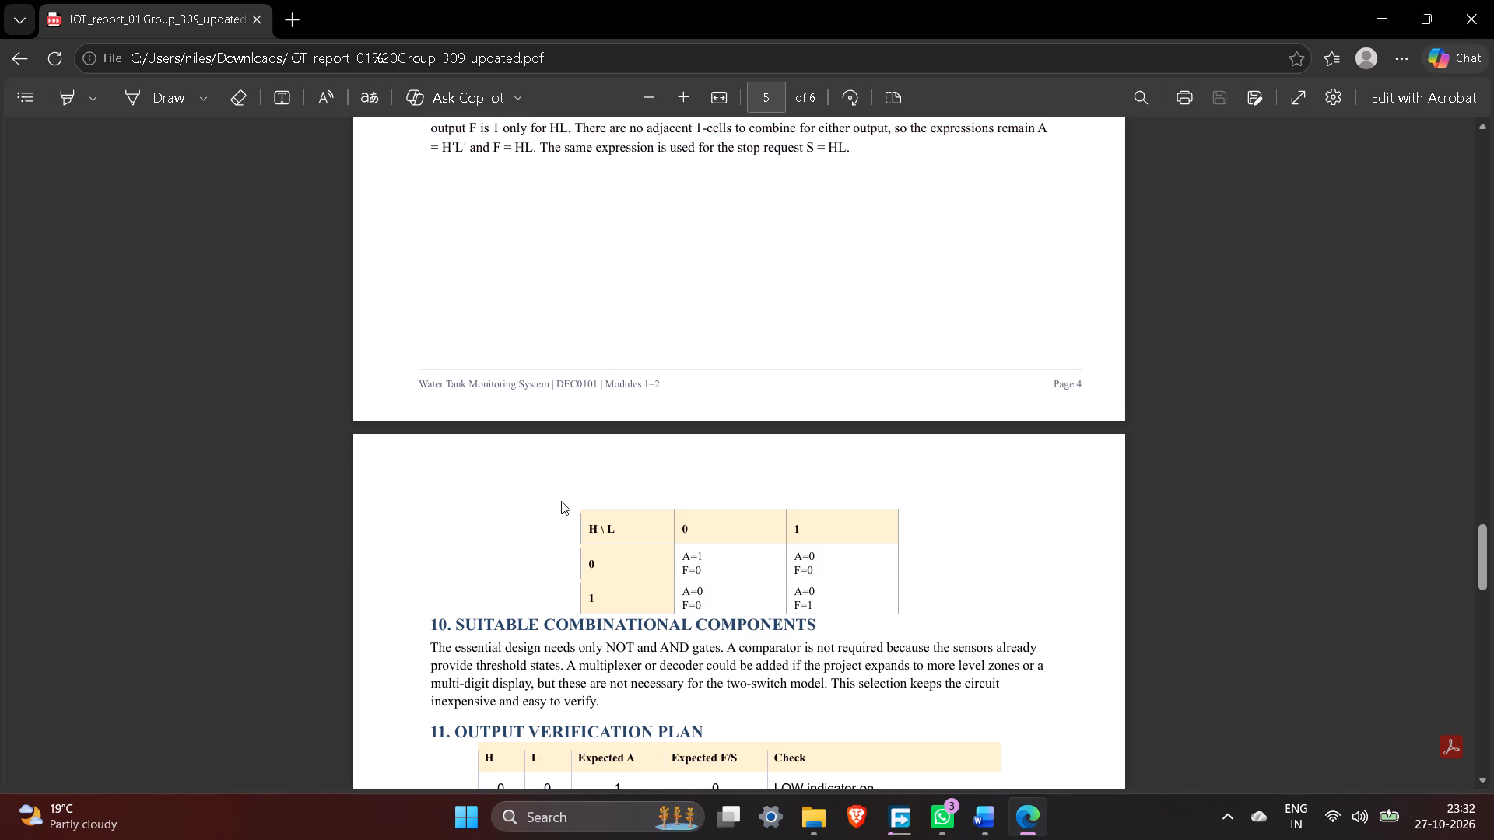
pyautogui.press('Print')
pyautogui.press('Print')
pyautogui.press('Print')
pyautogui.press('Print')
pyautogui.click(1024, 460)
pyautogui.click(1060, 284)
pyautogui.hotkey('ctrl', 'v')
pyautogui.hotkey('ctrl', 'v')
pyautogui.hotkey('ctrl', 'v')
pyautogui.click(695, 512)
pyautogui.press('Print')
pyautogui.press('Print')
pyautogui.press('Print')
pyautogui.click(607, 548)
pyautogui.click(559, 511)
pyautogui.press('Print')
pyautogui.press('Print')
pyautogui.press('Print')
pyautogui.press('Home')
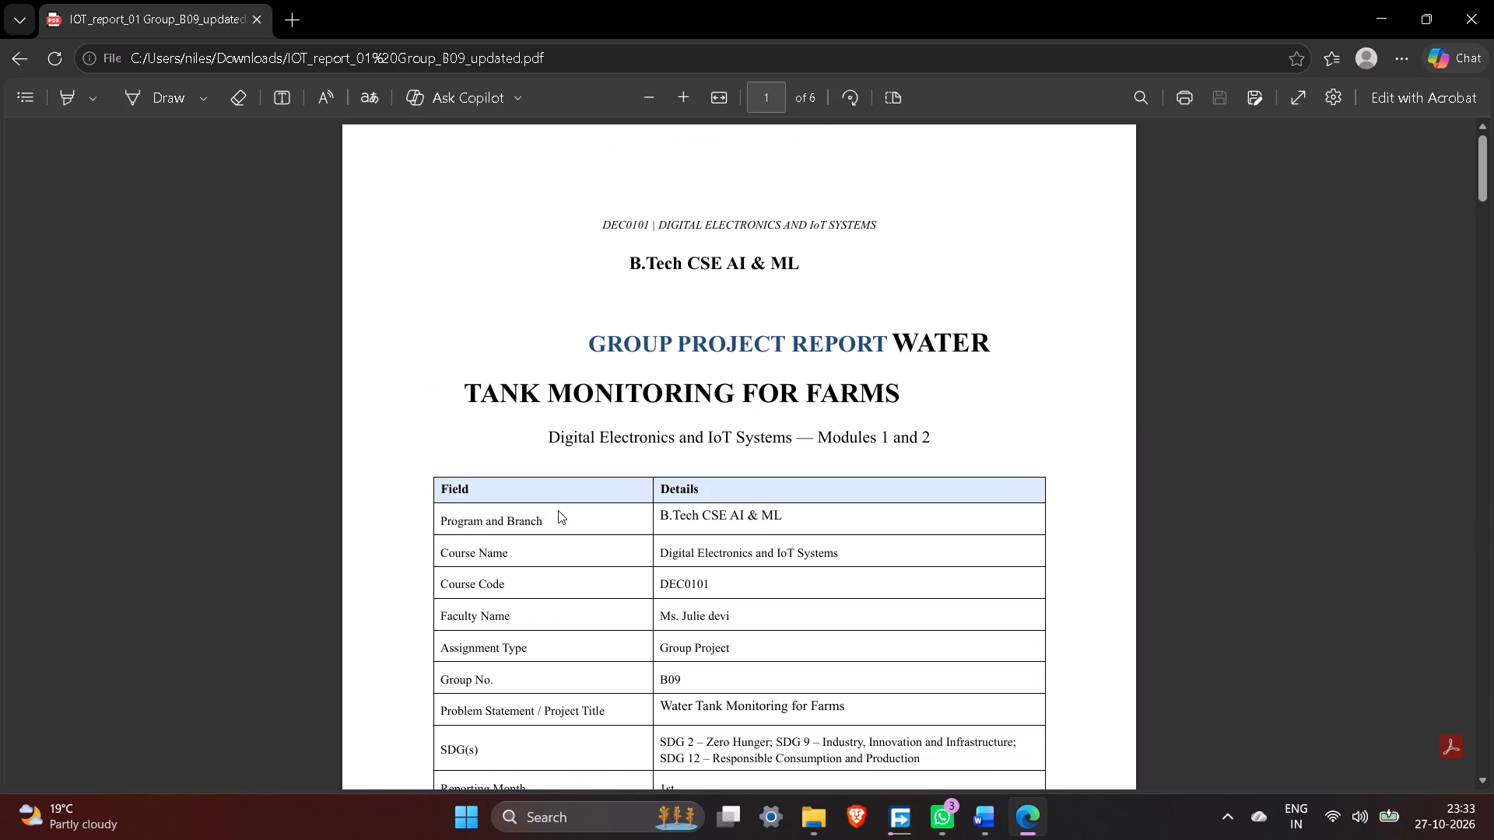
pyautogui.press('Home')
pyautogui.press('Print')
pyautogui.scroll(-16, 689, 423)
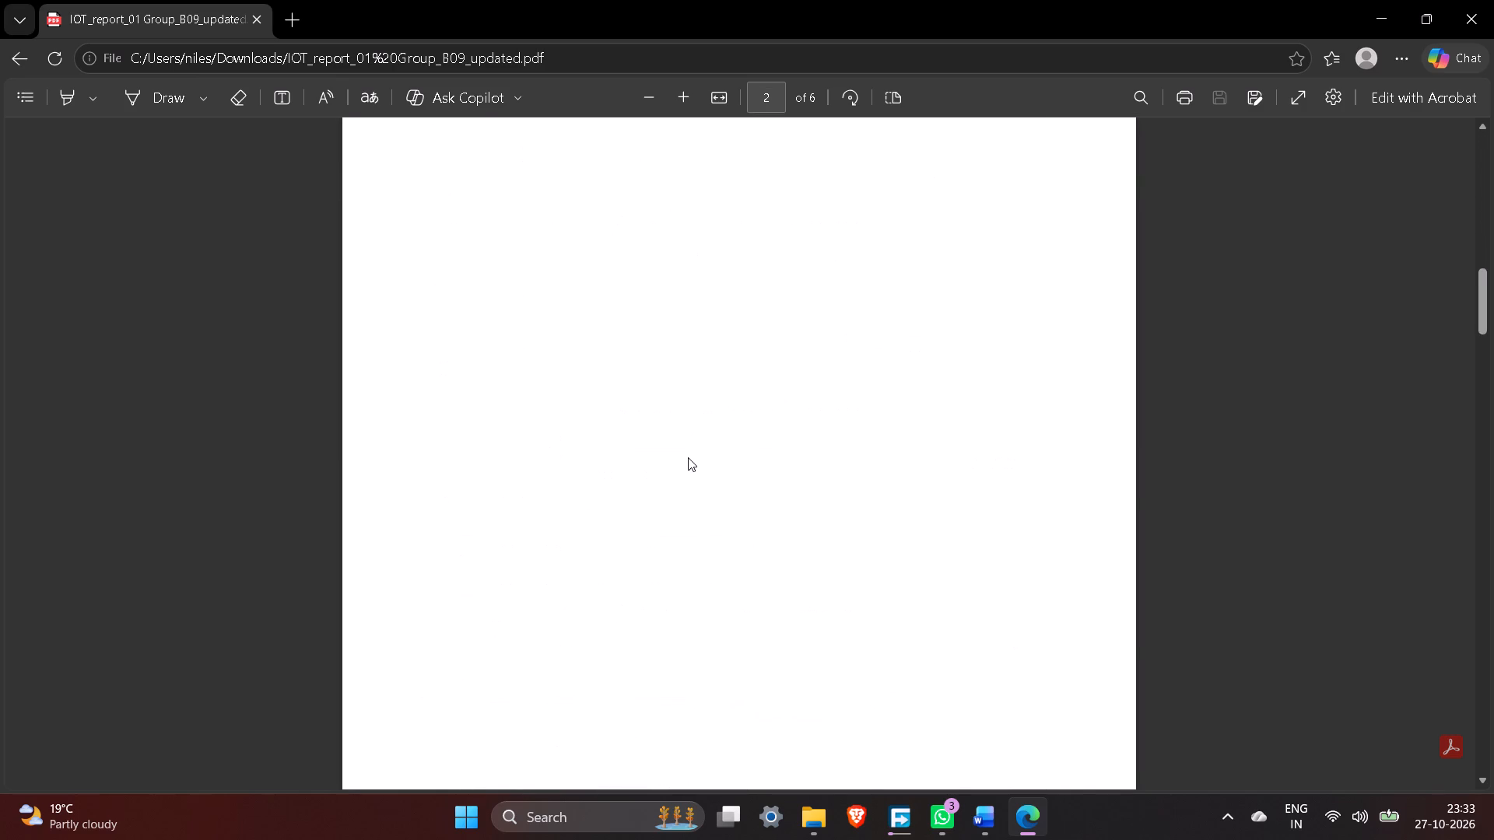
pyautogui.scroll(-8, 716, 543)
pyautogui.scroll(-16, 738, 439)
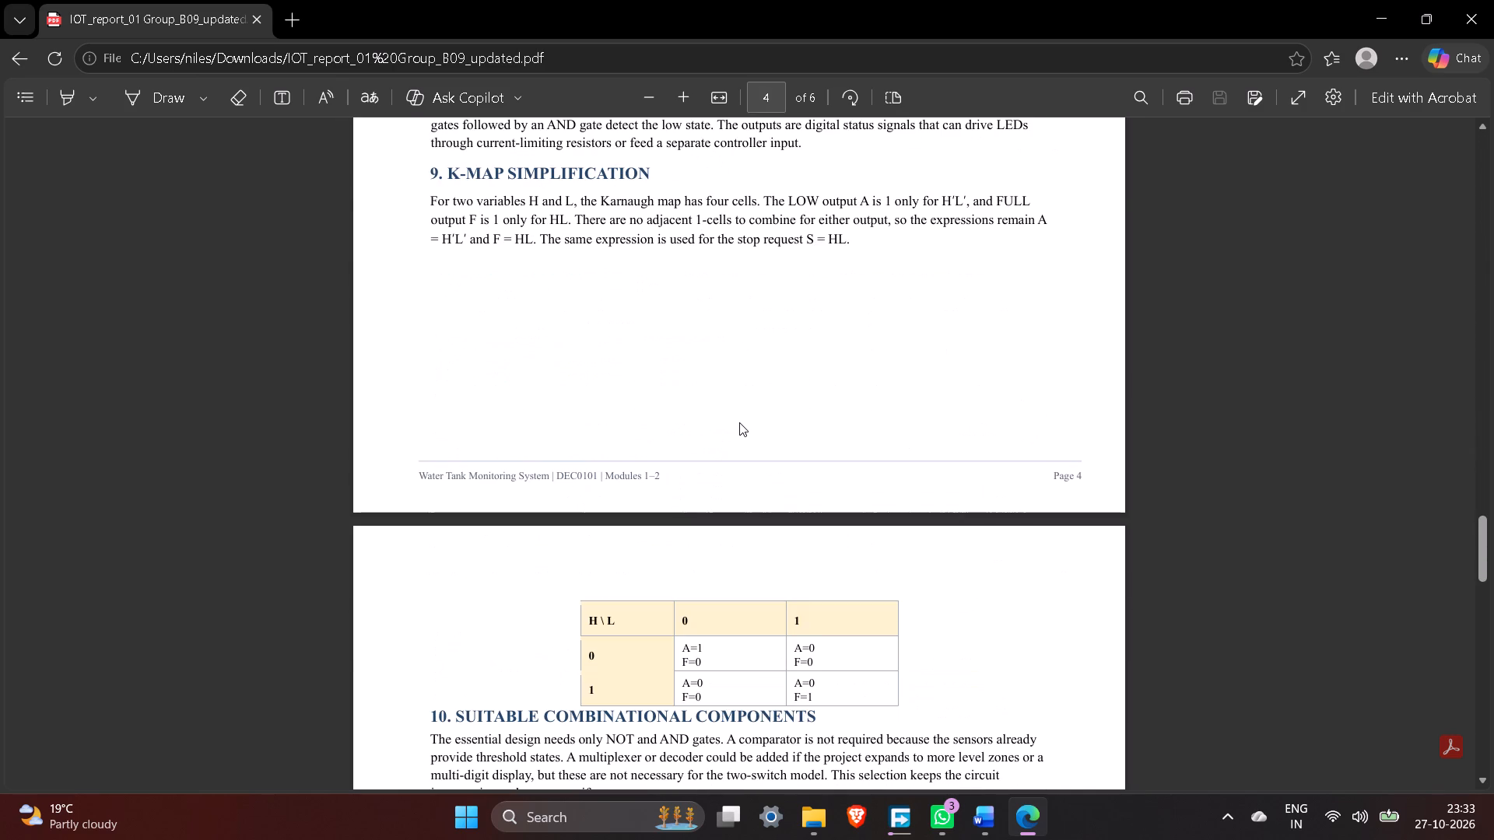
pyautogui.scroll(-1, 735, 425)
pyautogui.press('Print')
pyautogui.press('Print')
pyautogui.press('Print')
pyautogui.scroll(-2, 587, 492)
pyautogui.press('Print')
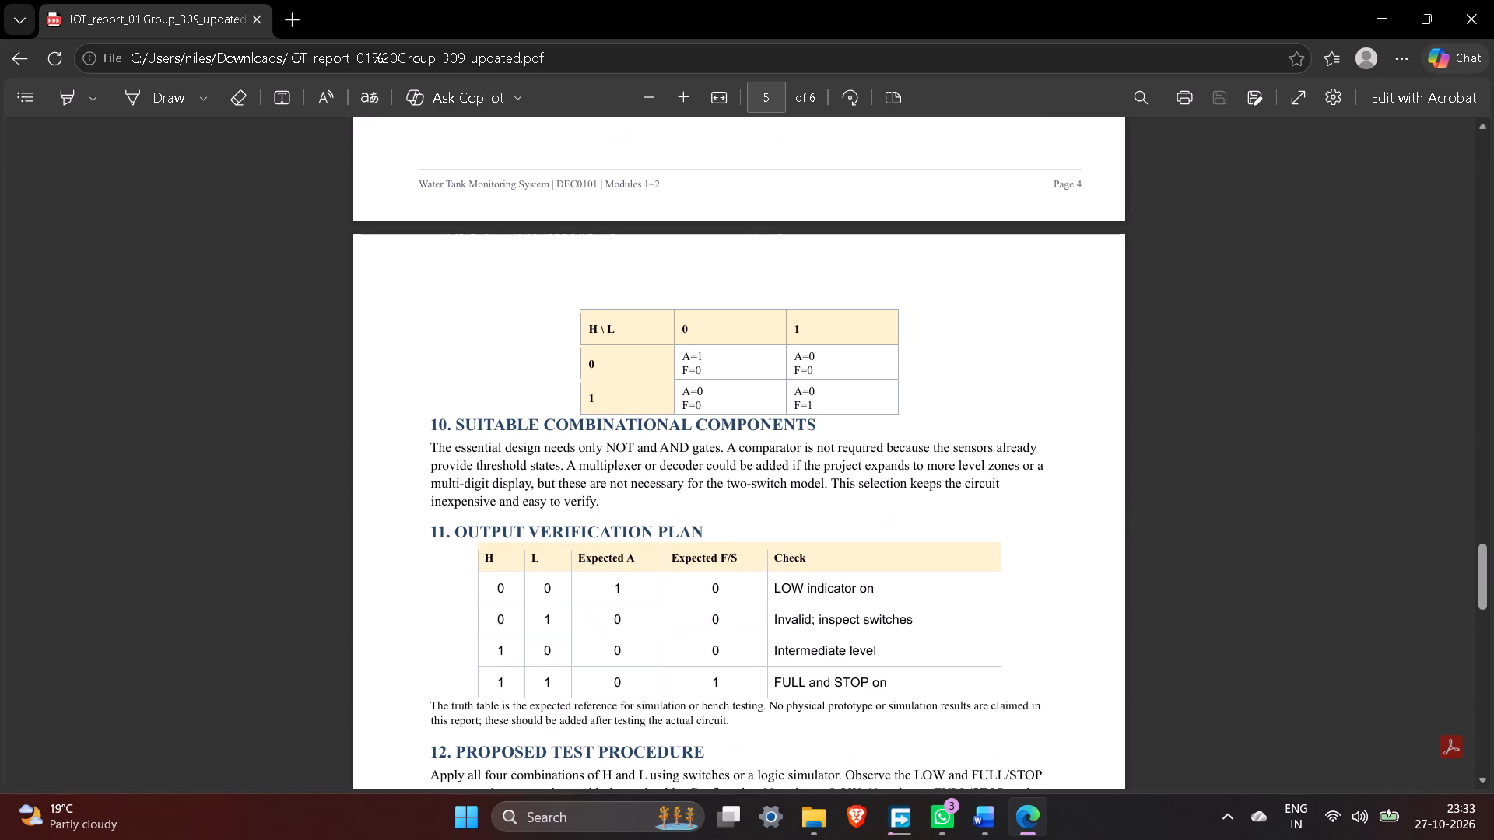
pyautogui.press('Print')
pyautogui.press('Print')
# Copy an area capture of the PDF's H\L K-map table and paste it below the section 12 paragraph in Word.
pyautogui.click(627, 359)
pyautogui.hotkey('ctrl', 'shift', 's')
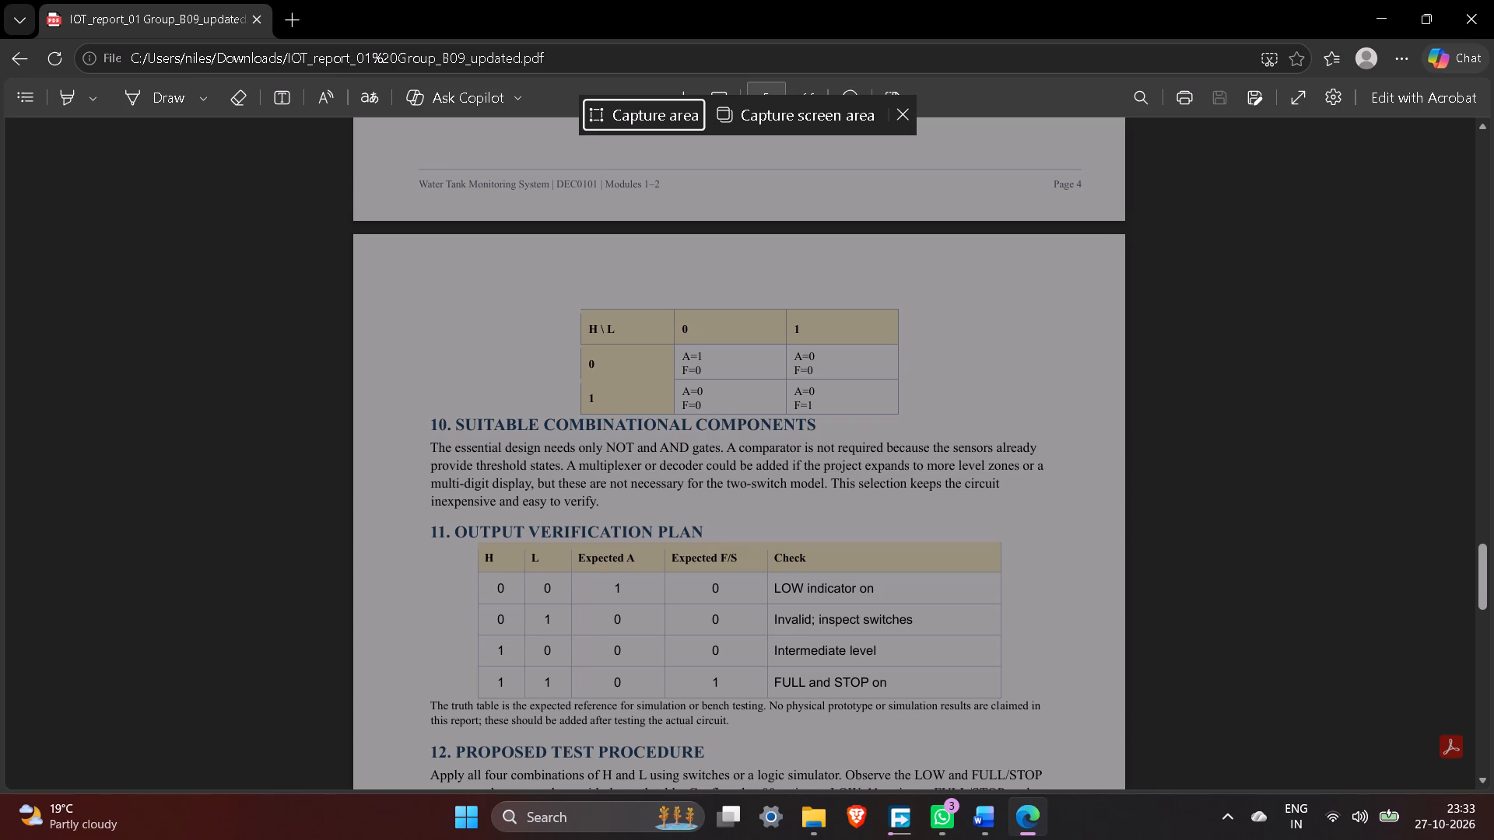
pyautogui.moveTo(572, 305); pyautogui.dragTo(900, 429)
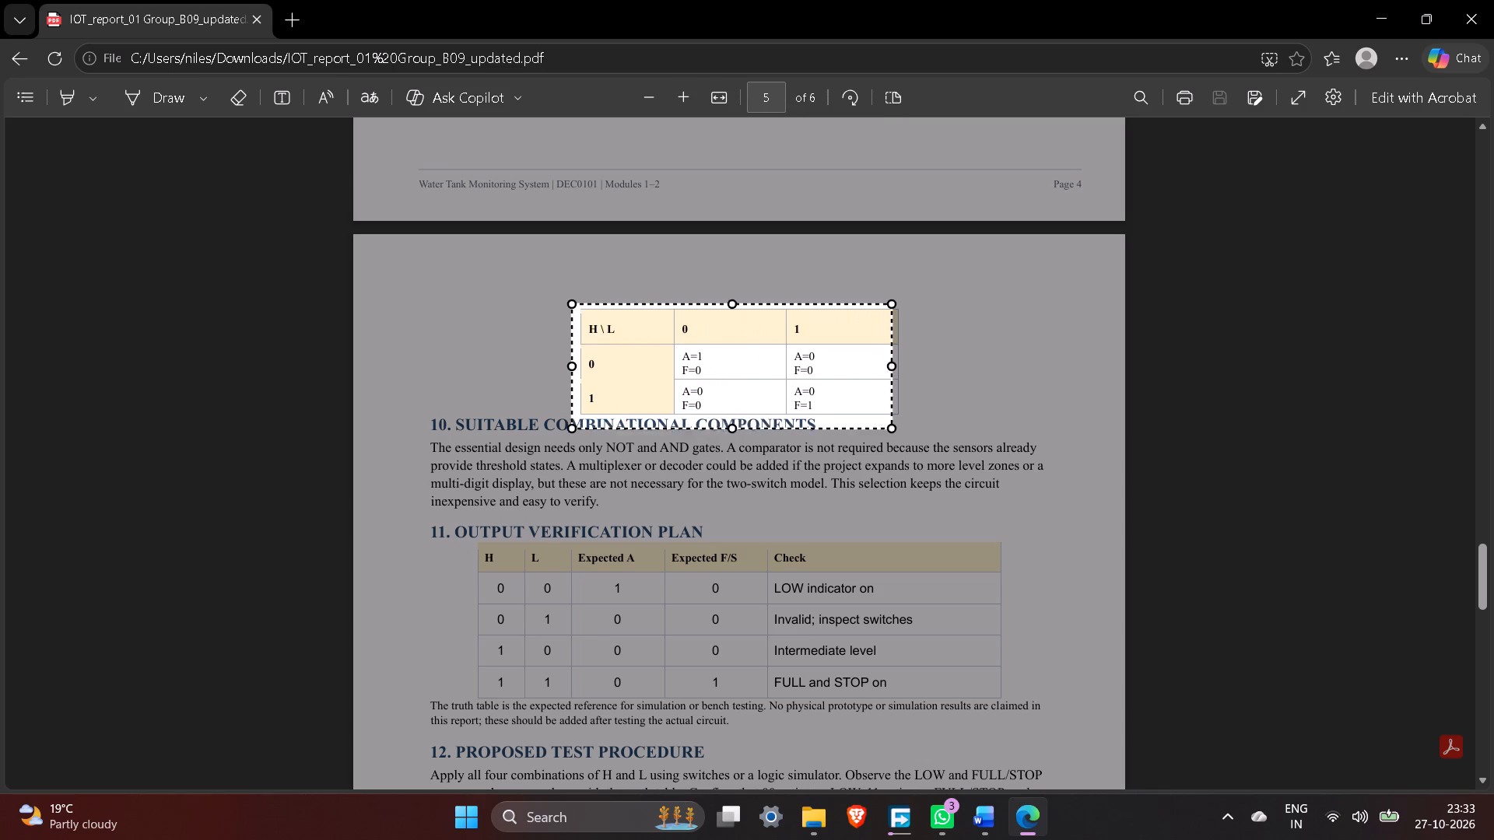
pyautogui.moveTo(900, 429); pyautogui.dragTo(920, 401)
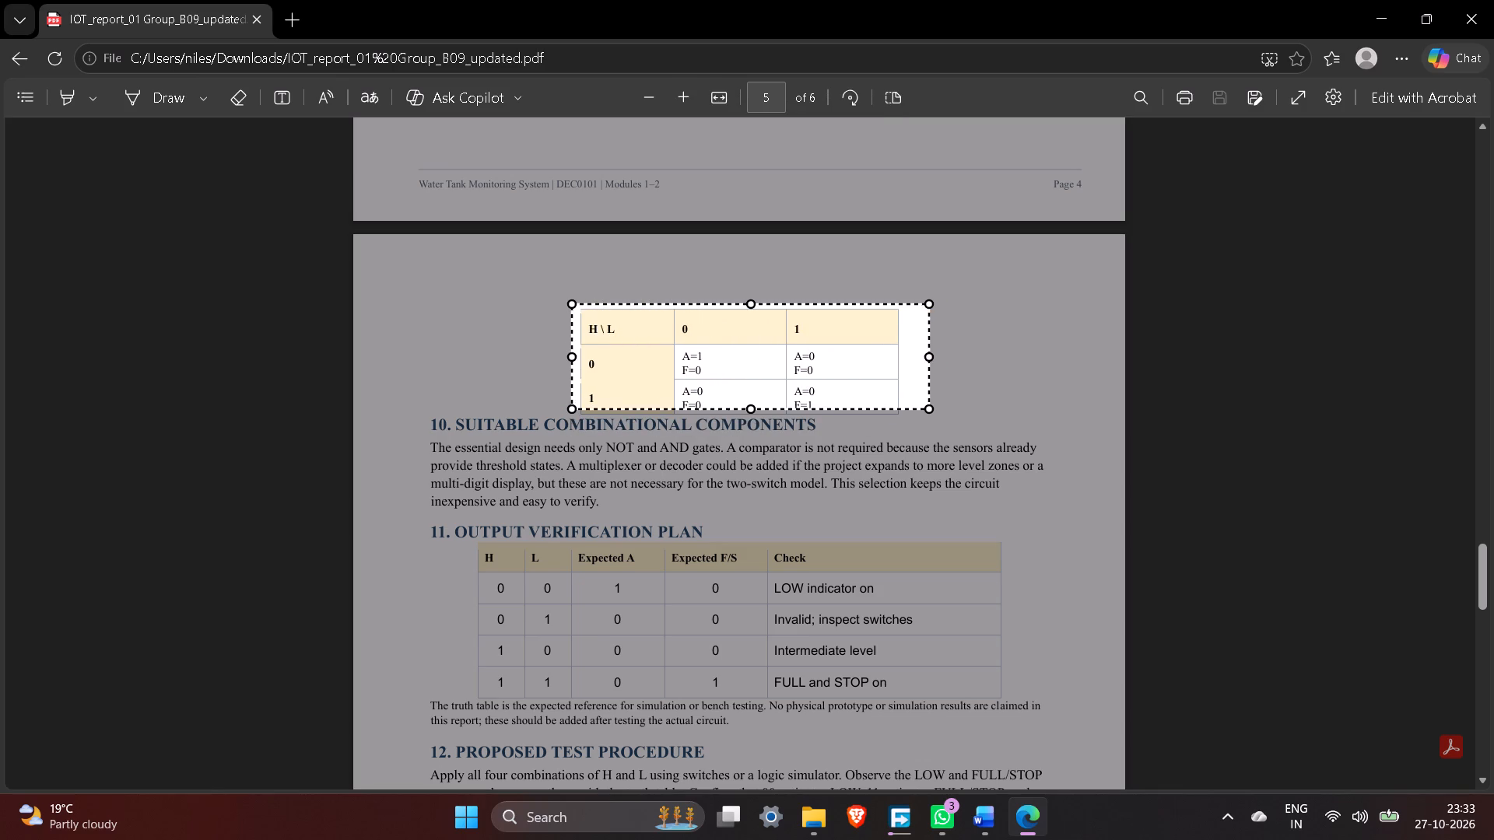
pyautogui.moveTo(920, 401); pyautogui.dragTo(913, 418)
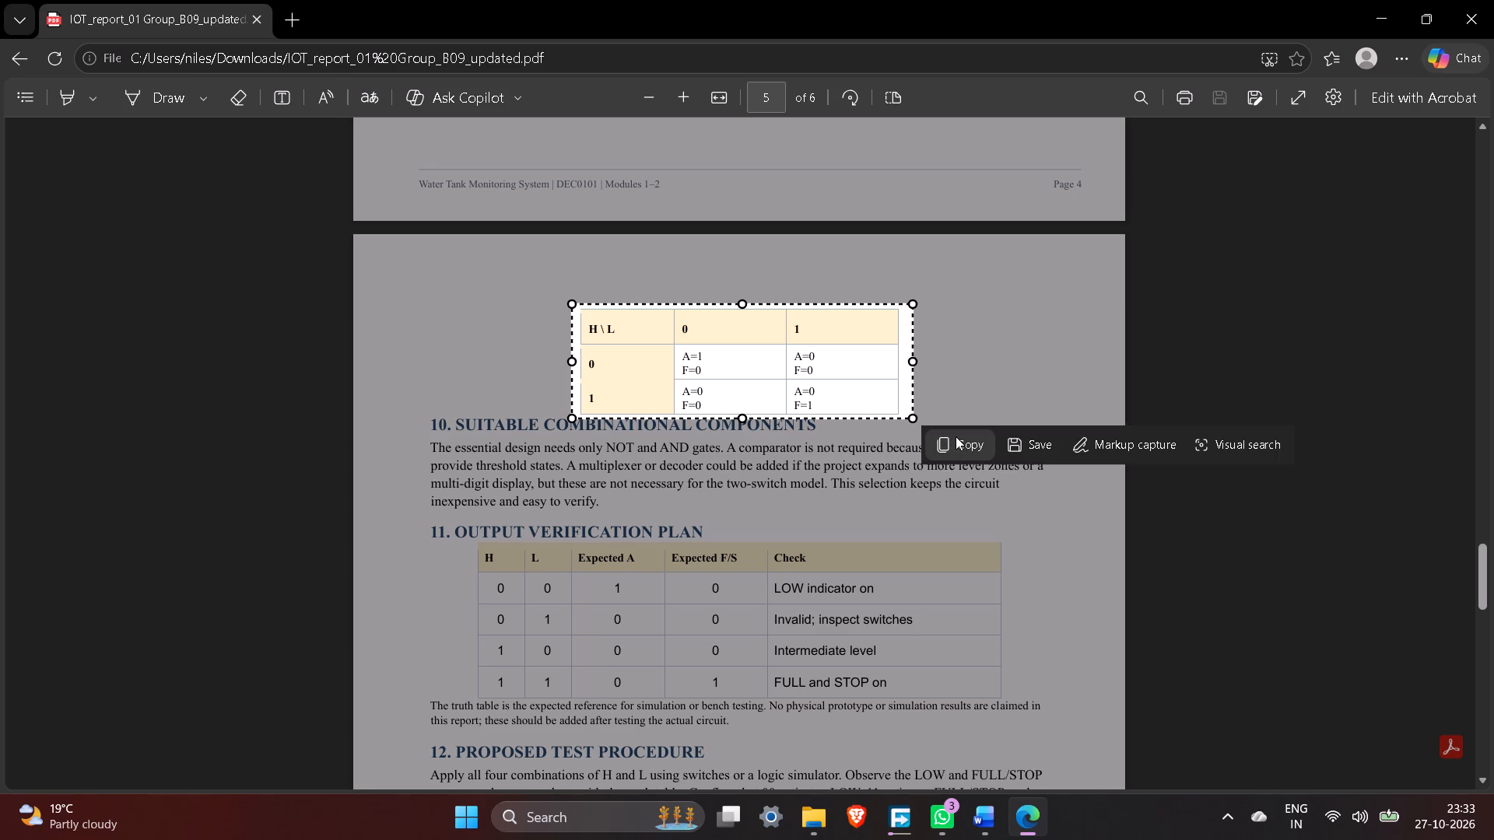
pyautogui.click(956, 436)
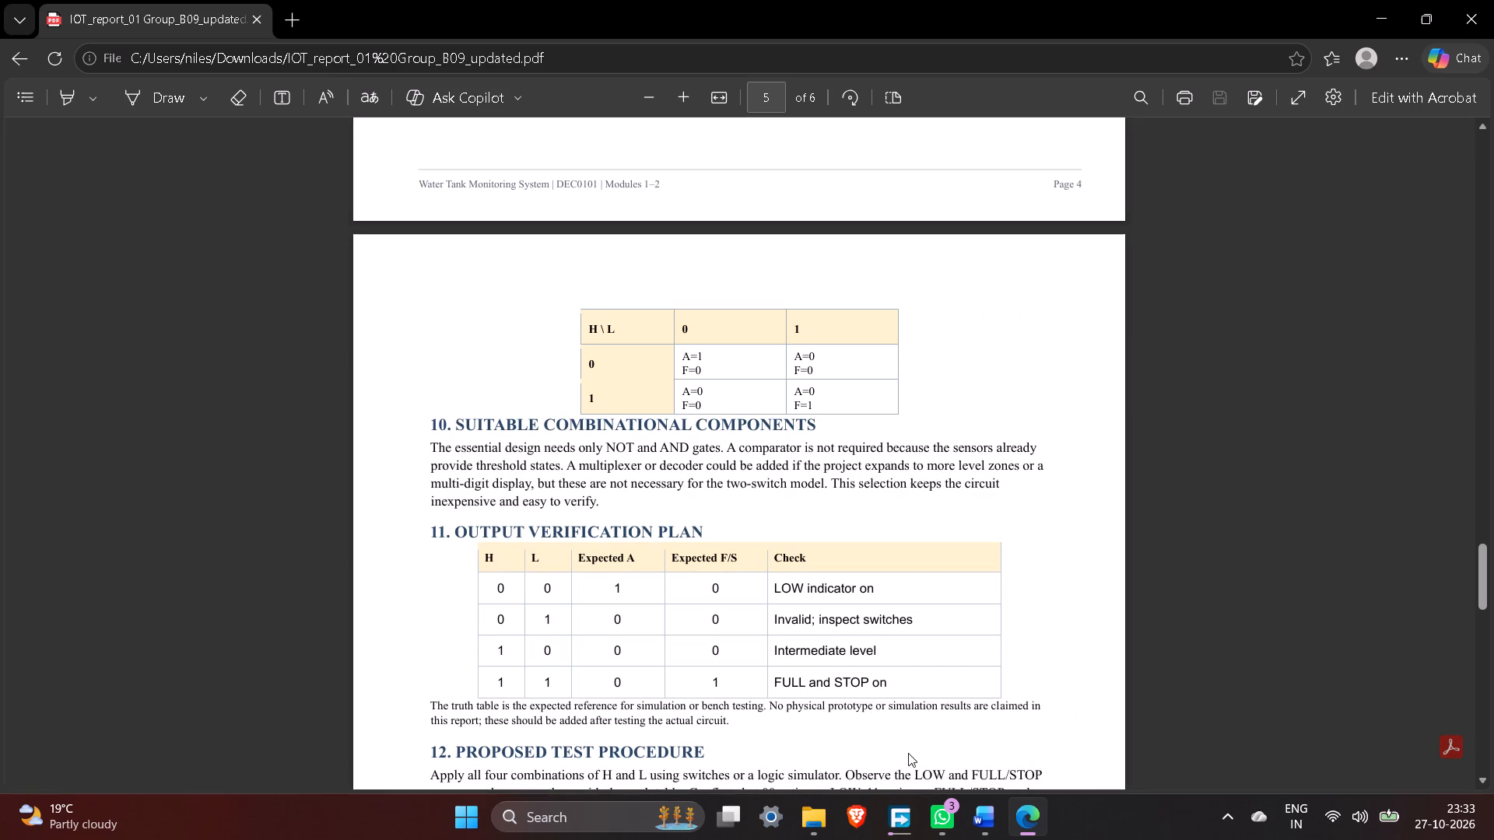
pyautogui.click(995, 817)
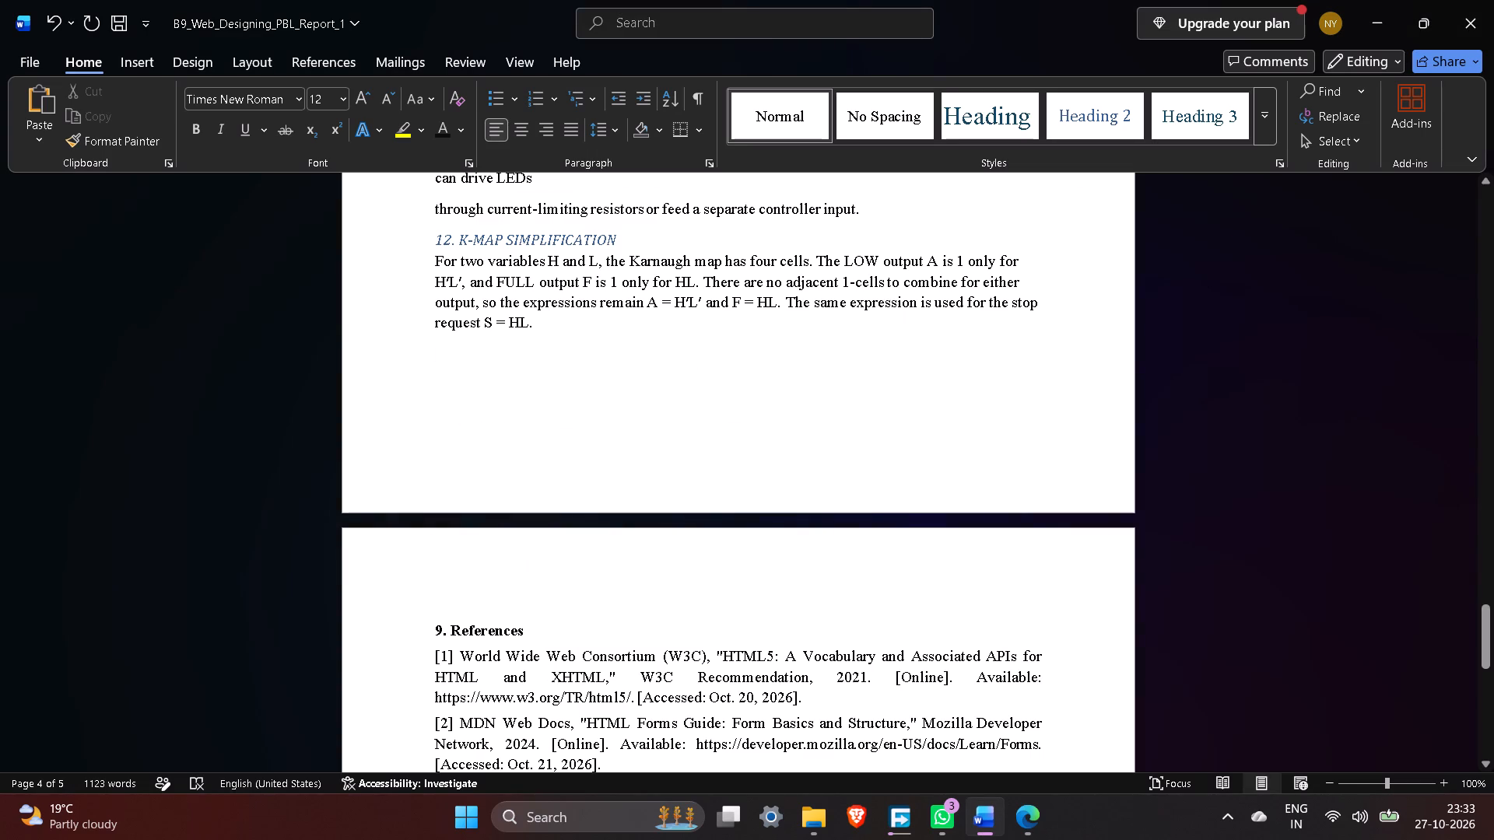
pyautogui.hotkey('ctrl', 'v')
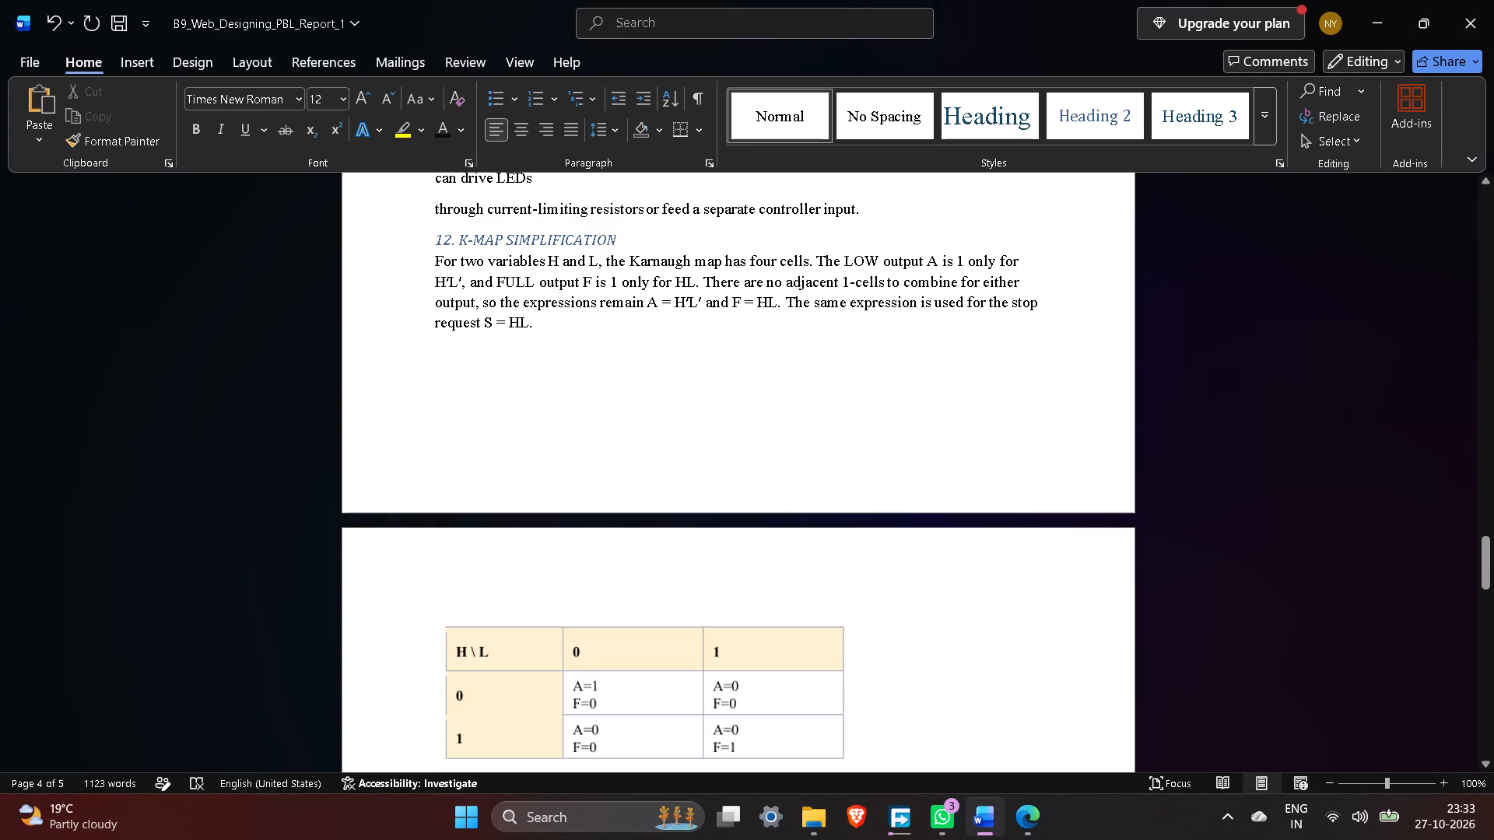
# Add a new line below the pasted K-map table image, above the "9. References" heading.
pyautogui.scroll(-5, 566, 523)
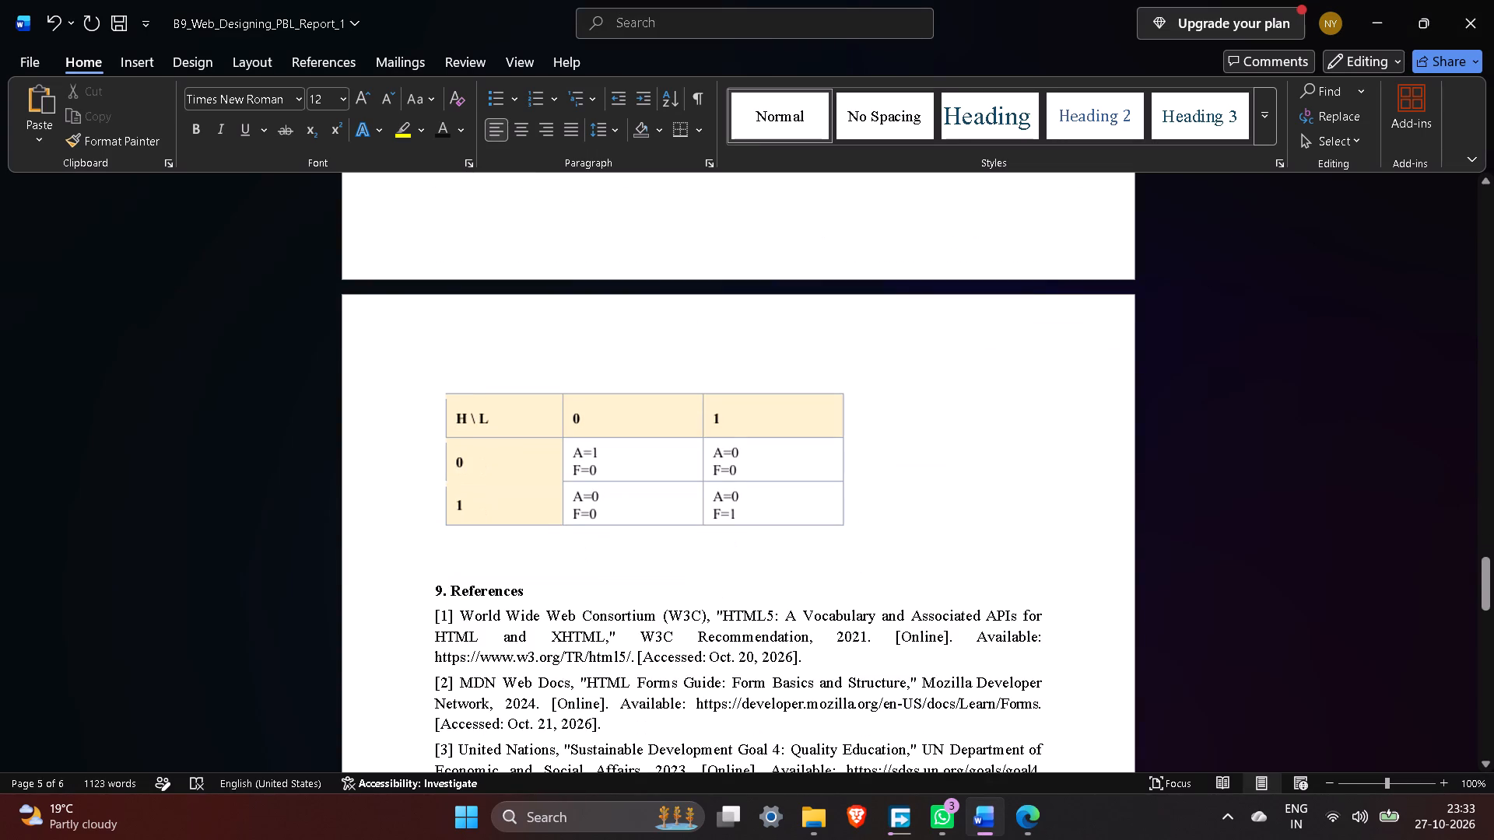
pyautogui.click(905, 487)
pyautogui.press('Return')
pyautogui.scroll(1, 773, 543)
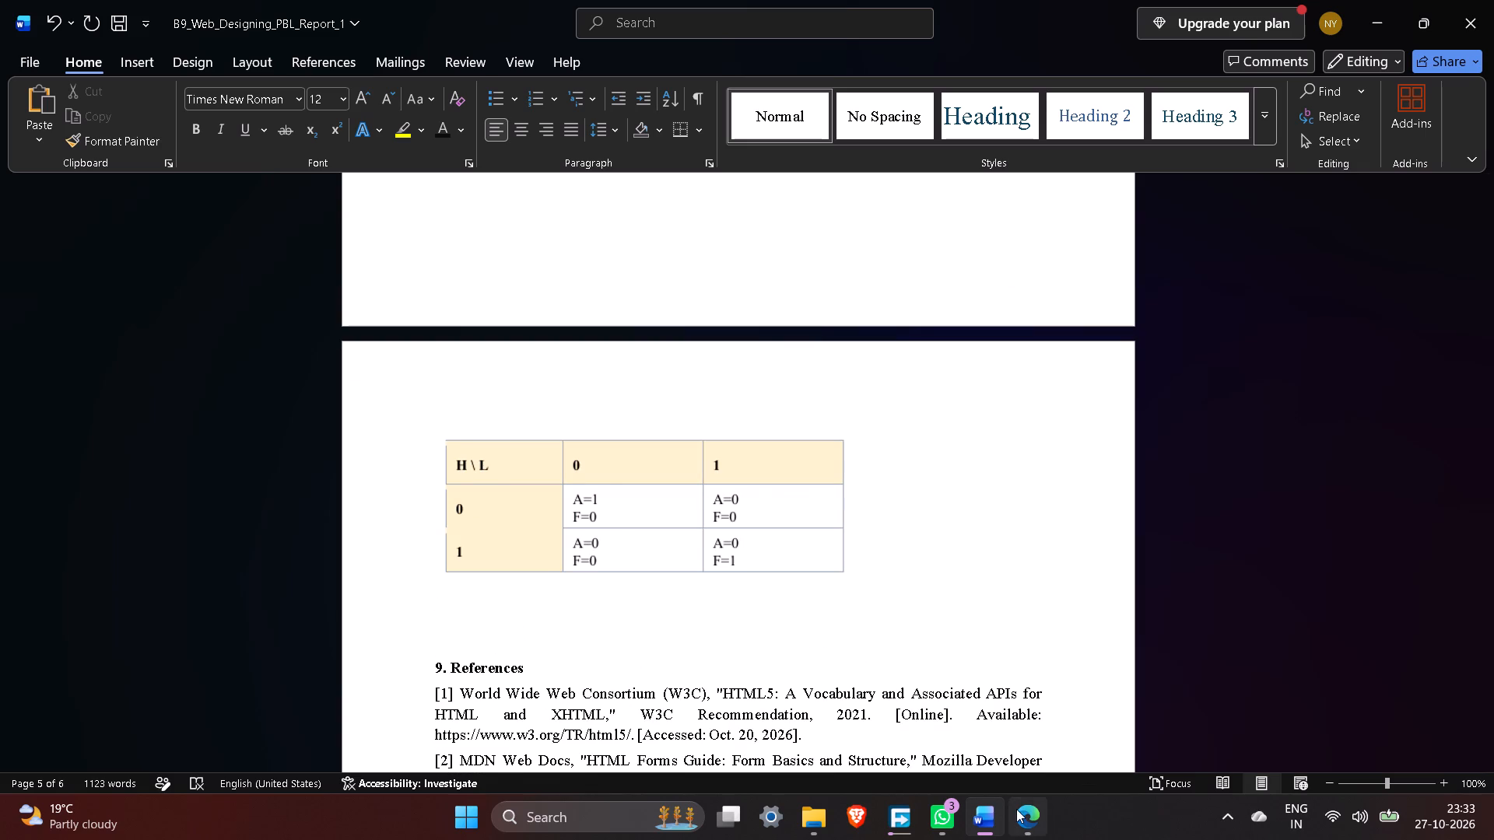
# Copy the PDF's "SUITABLE COMBINATIONAL COMPONENTS" heading text and insert it in Word as "13. SUITABLE COMBINATIONAL COMPONENTS" below the K-map table image.
pyautogui.click(1018, 809)
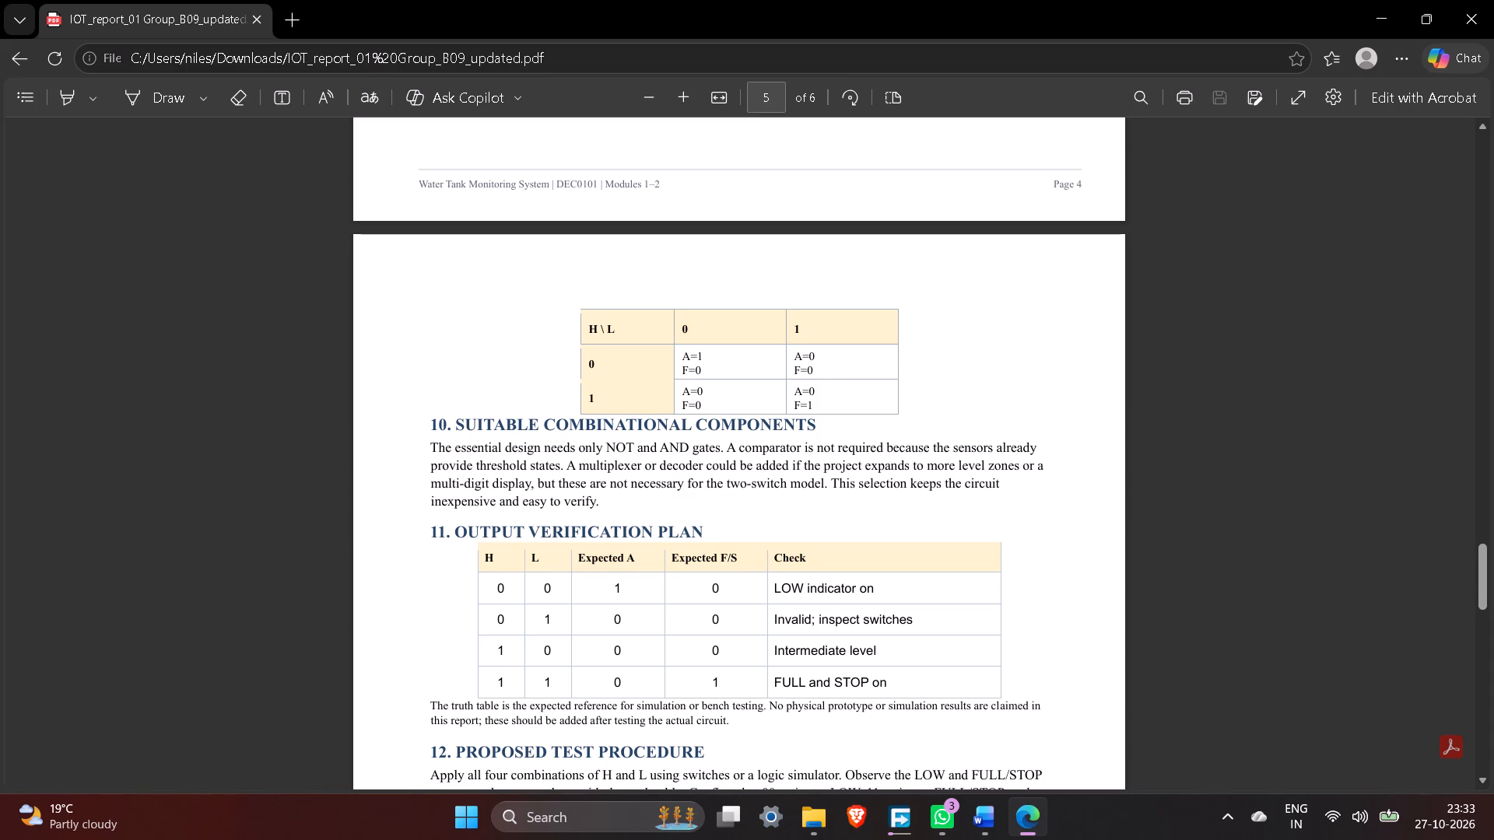
pyautogui.moveTo(451, 421); pyautogui.dragTo(651, 429)
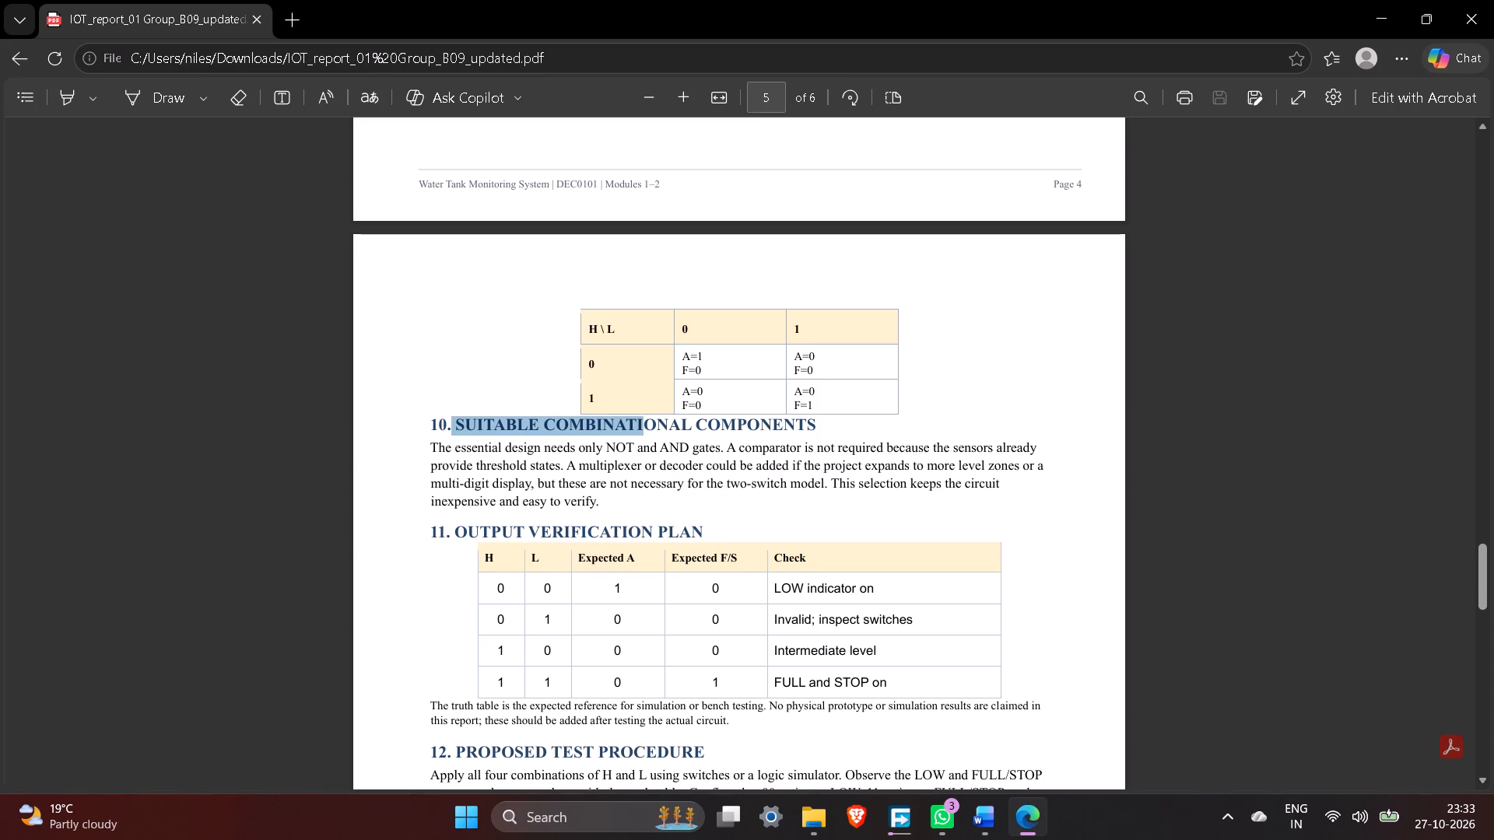
pyautogui.moveTo(651, 429); pyautogui.dragTo(832, 437)
pyautogui.moveTo(819, 418); pyautogui.dragTo(821, 418)
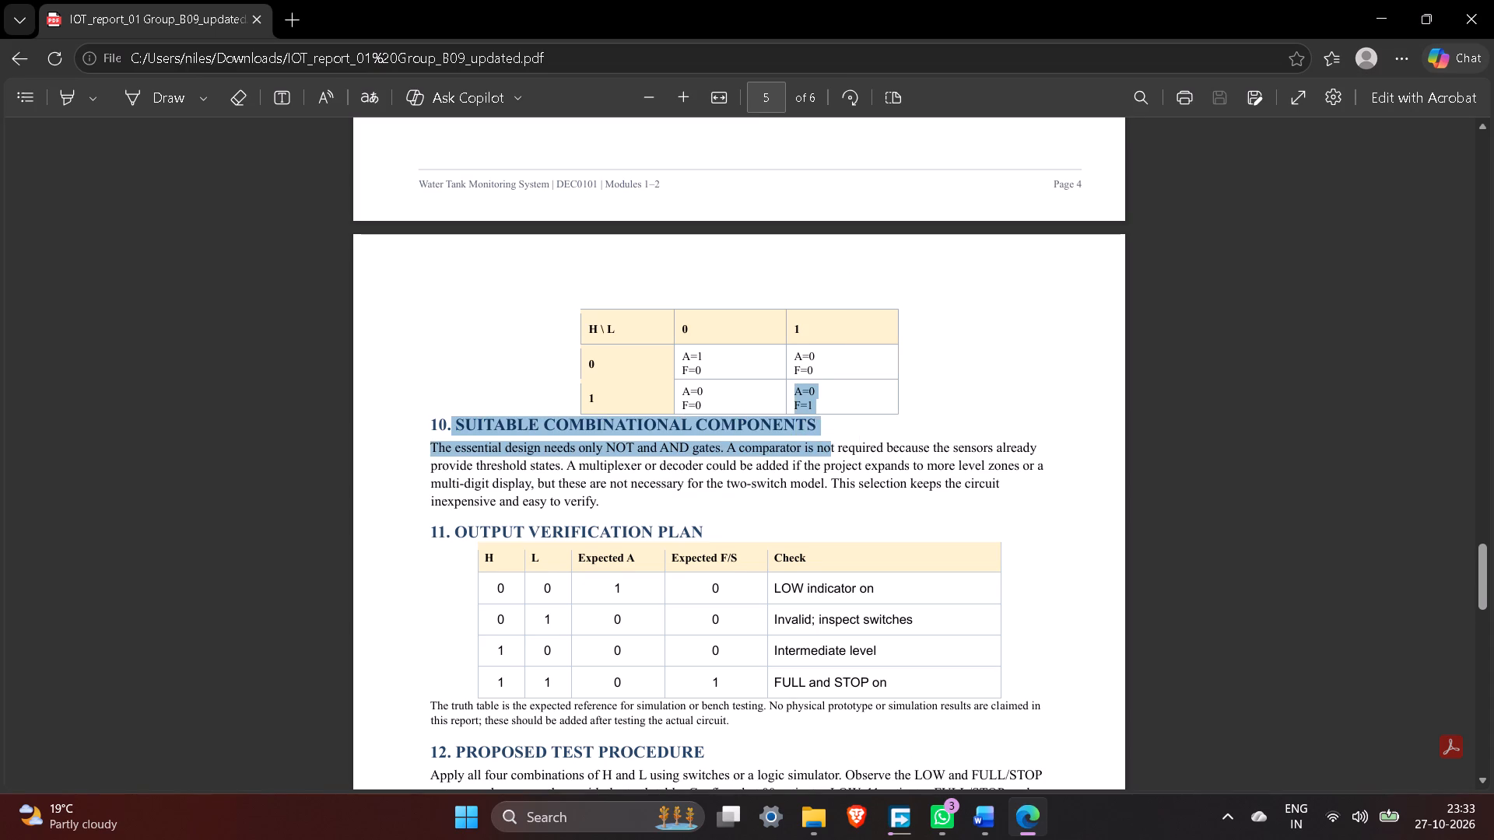
pyautogui.moveTo(821, 418); pyautogui.dragTo(460, 425)
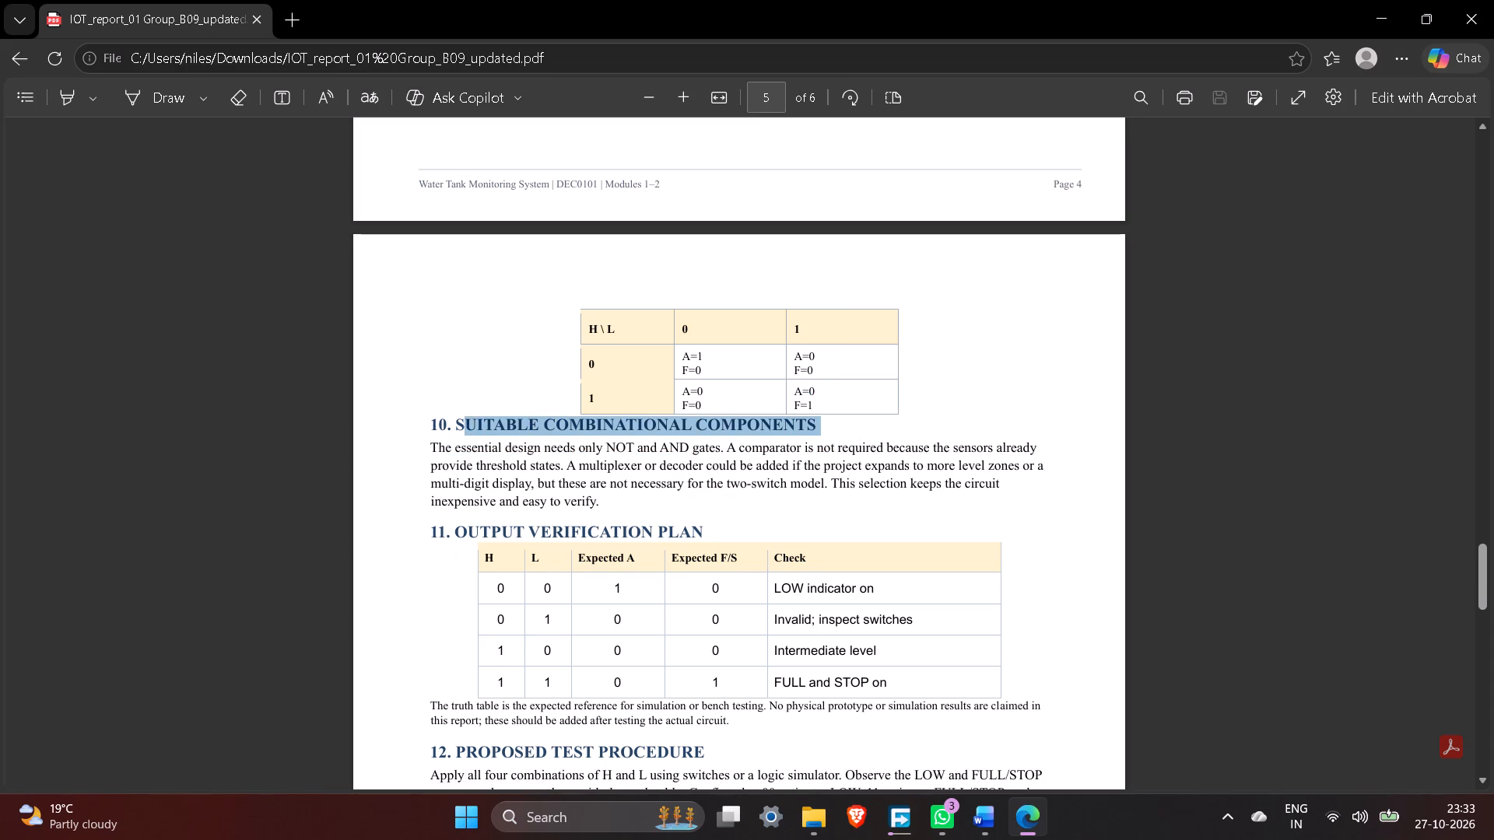
pyautogui.moveTo(460, 425); pyautogui.dragTo(449, 423)
pyautogui.click(480, 265)
pyautogui.click(965, 838)
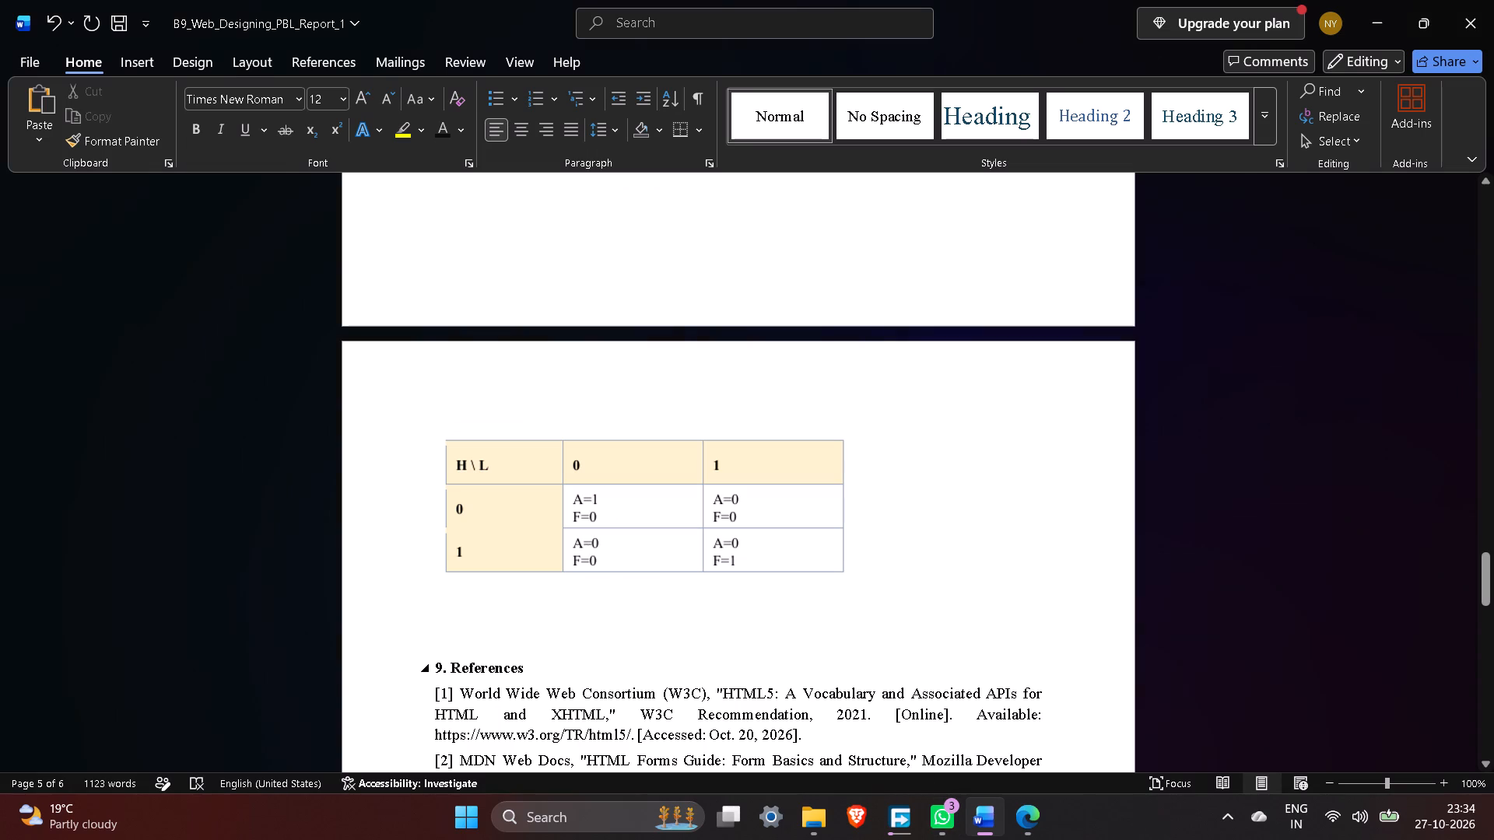
pyautogui.scroll(5, 488, 639)
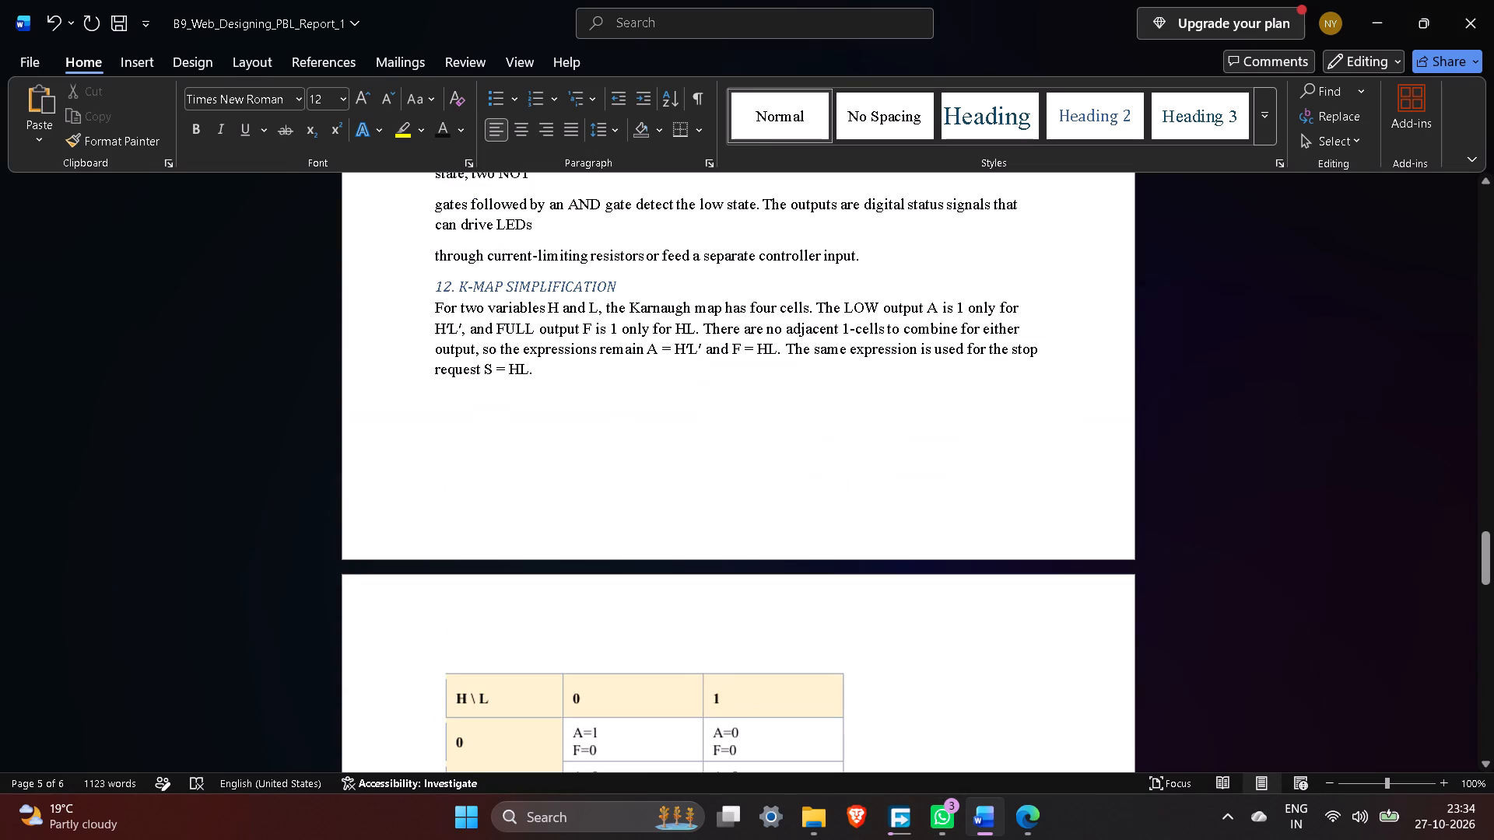
pyautogui.scroll(-4, 488, 639)
pyautogui.write('13')
pyautogui.press('.')
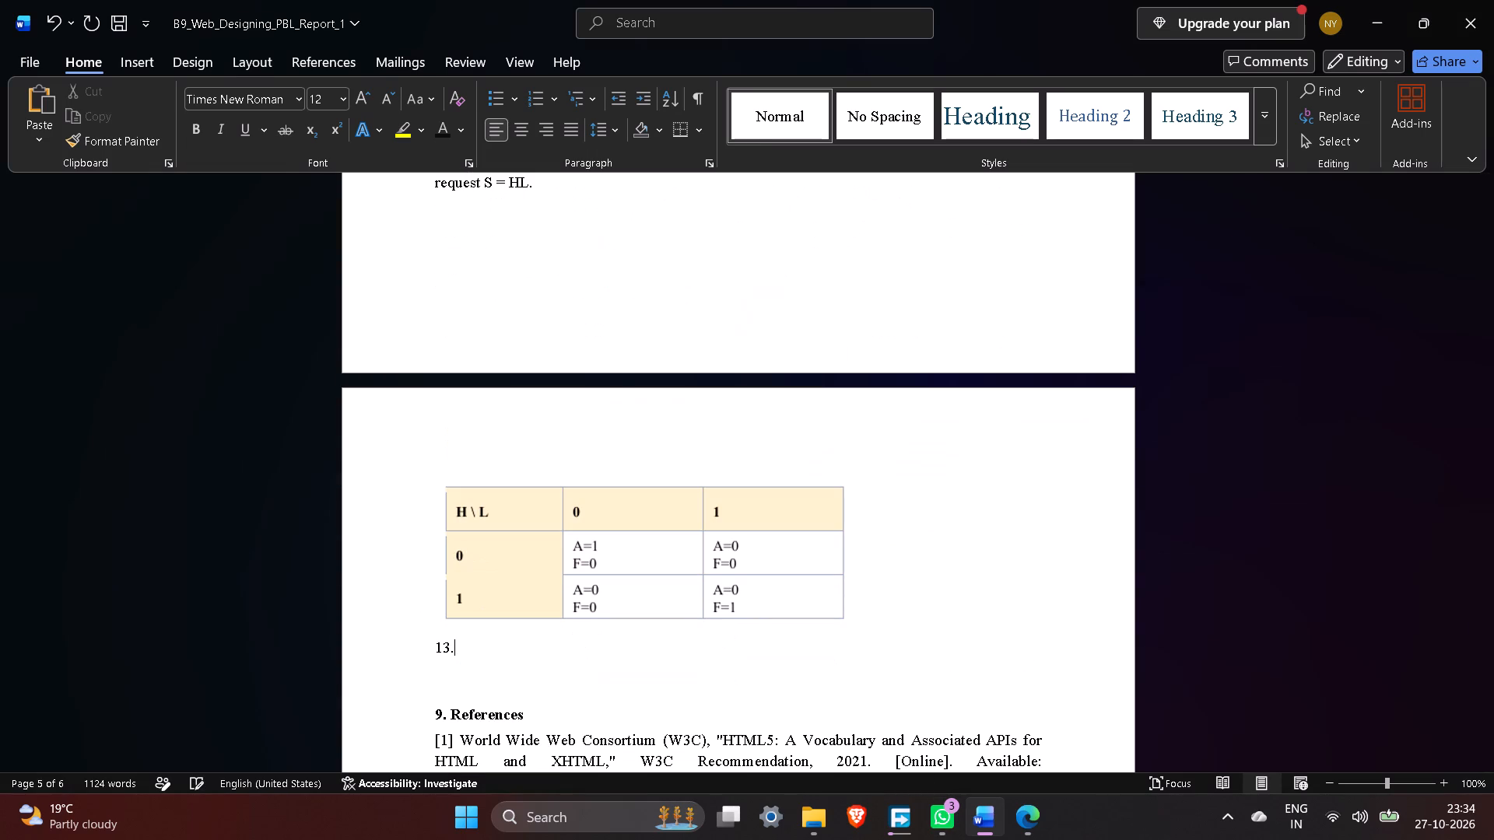
pyautogui.hotkey('ctrl', 'v')
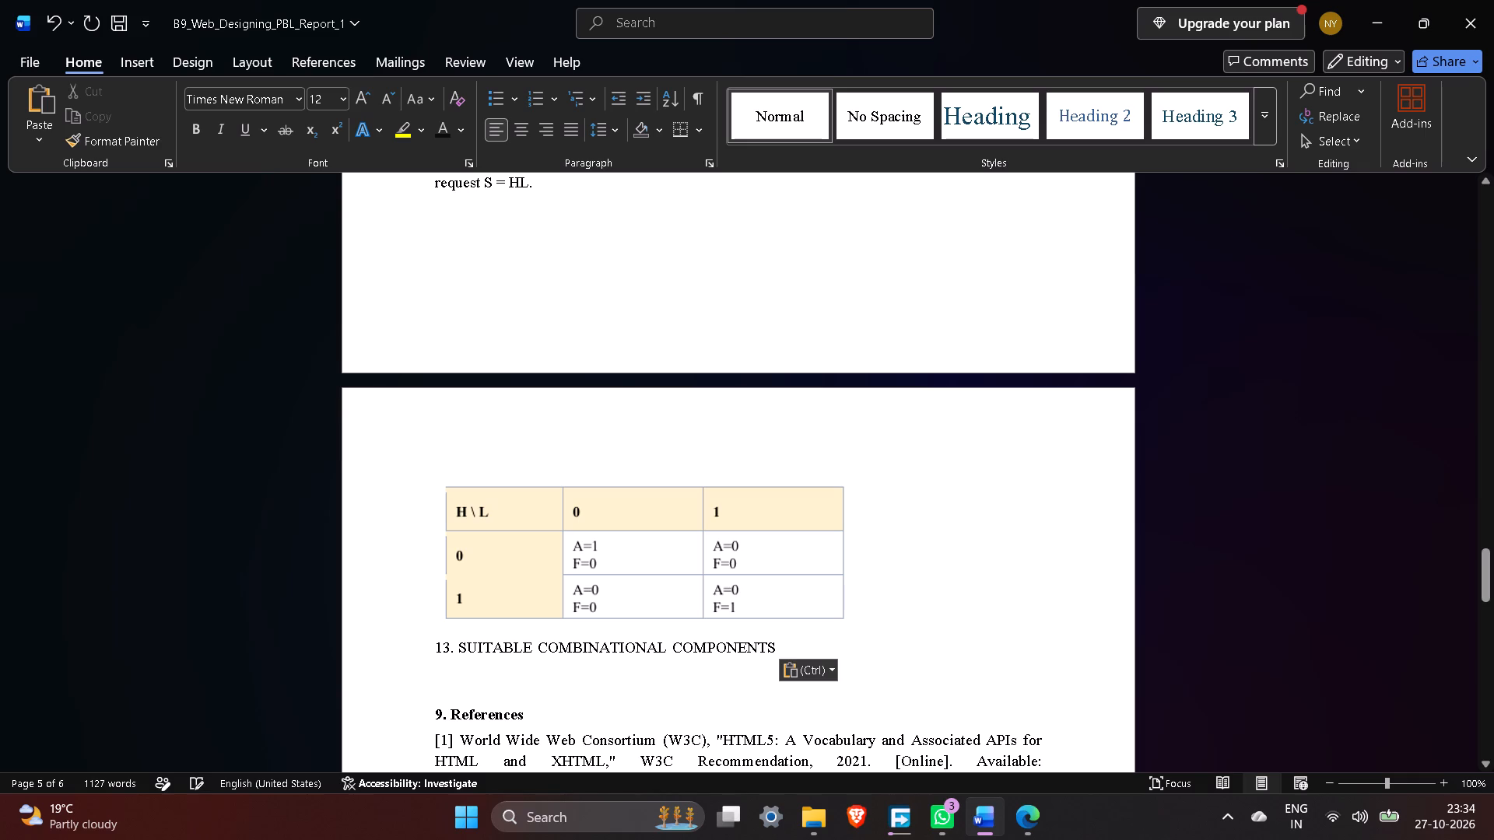
# Apply the Heading 4 style to the "13. SUITABLE COMBINATIONAL COMPONENTS" line and start a new line below it.
pyautogui.moveTo(789, 643); pyautogui.dragTo(461, 642)
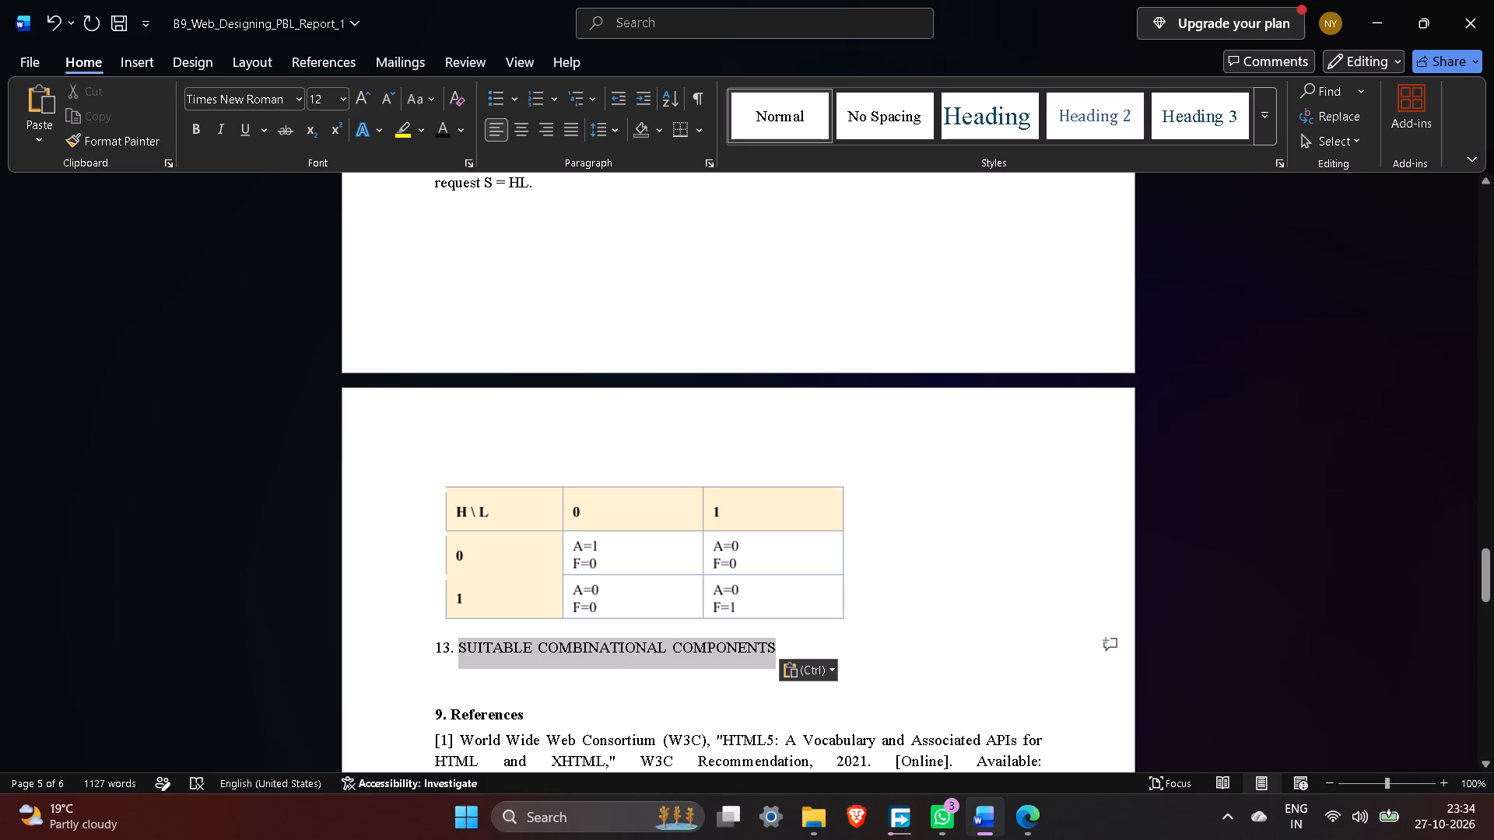
pyautogui.moveTo(461, 642); pyautogui.dragTo(419, 639)
pyautogui.click(677, 583)
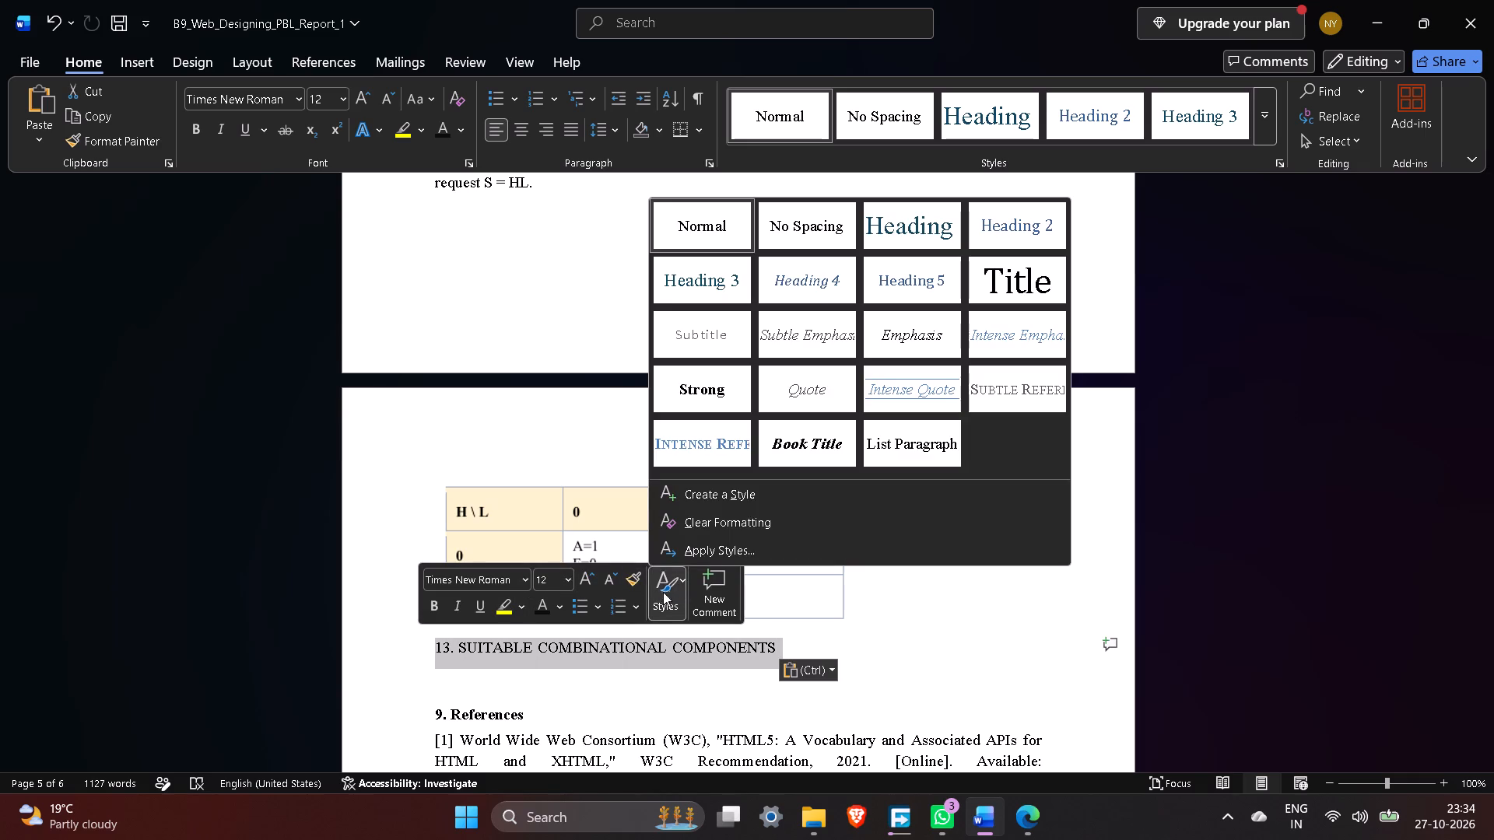
pyautogui.click(811, 276)
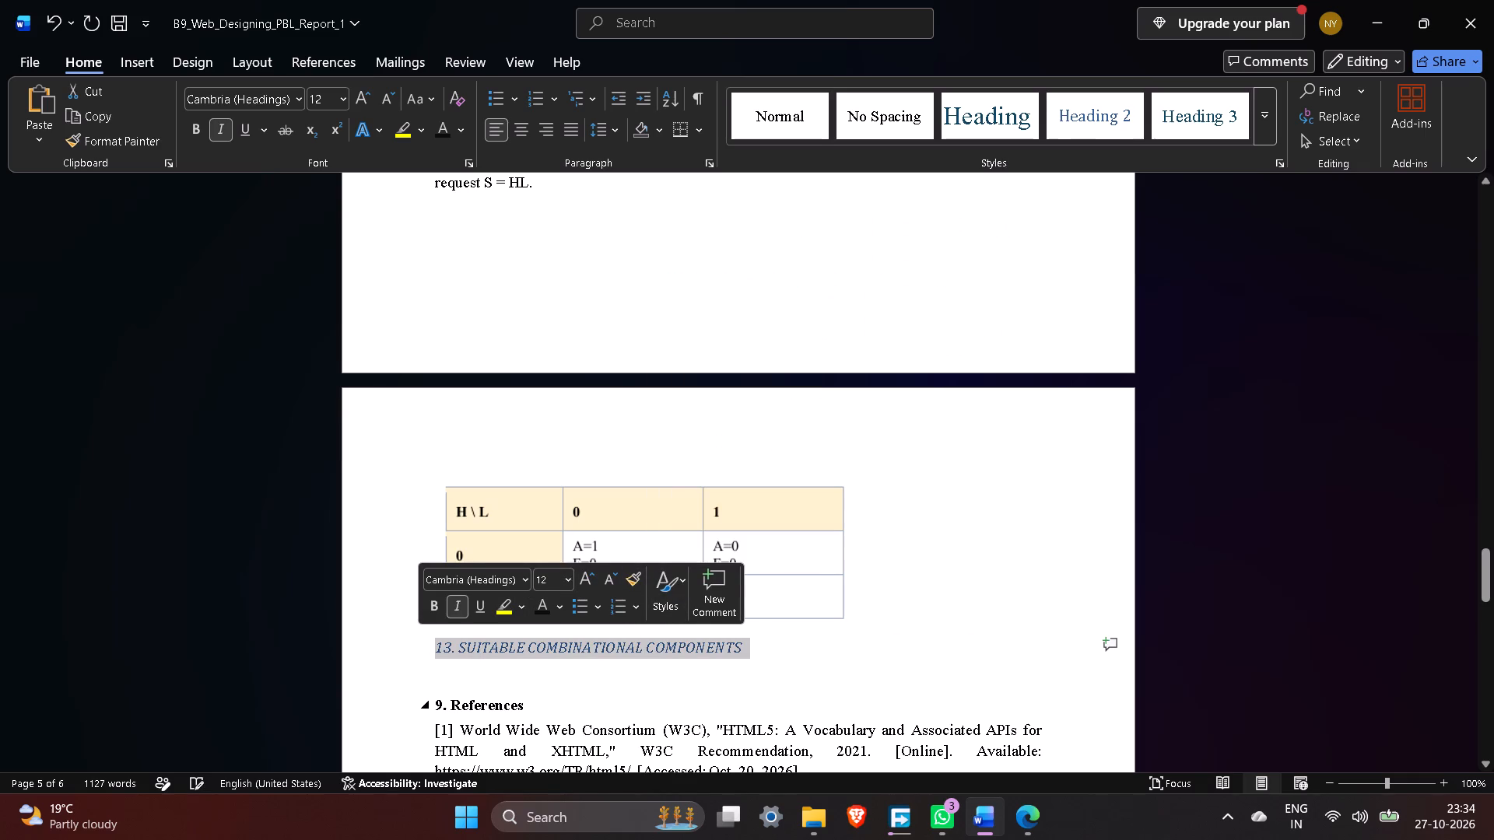
pyautogui.click(757, 649)
pyautogui.press('Return')
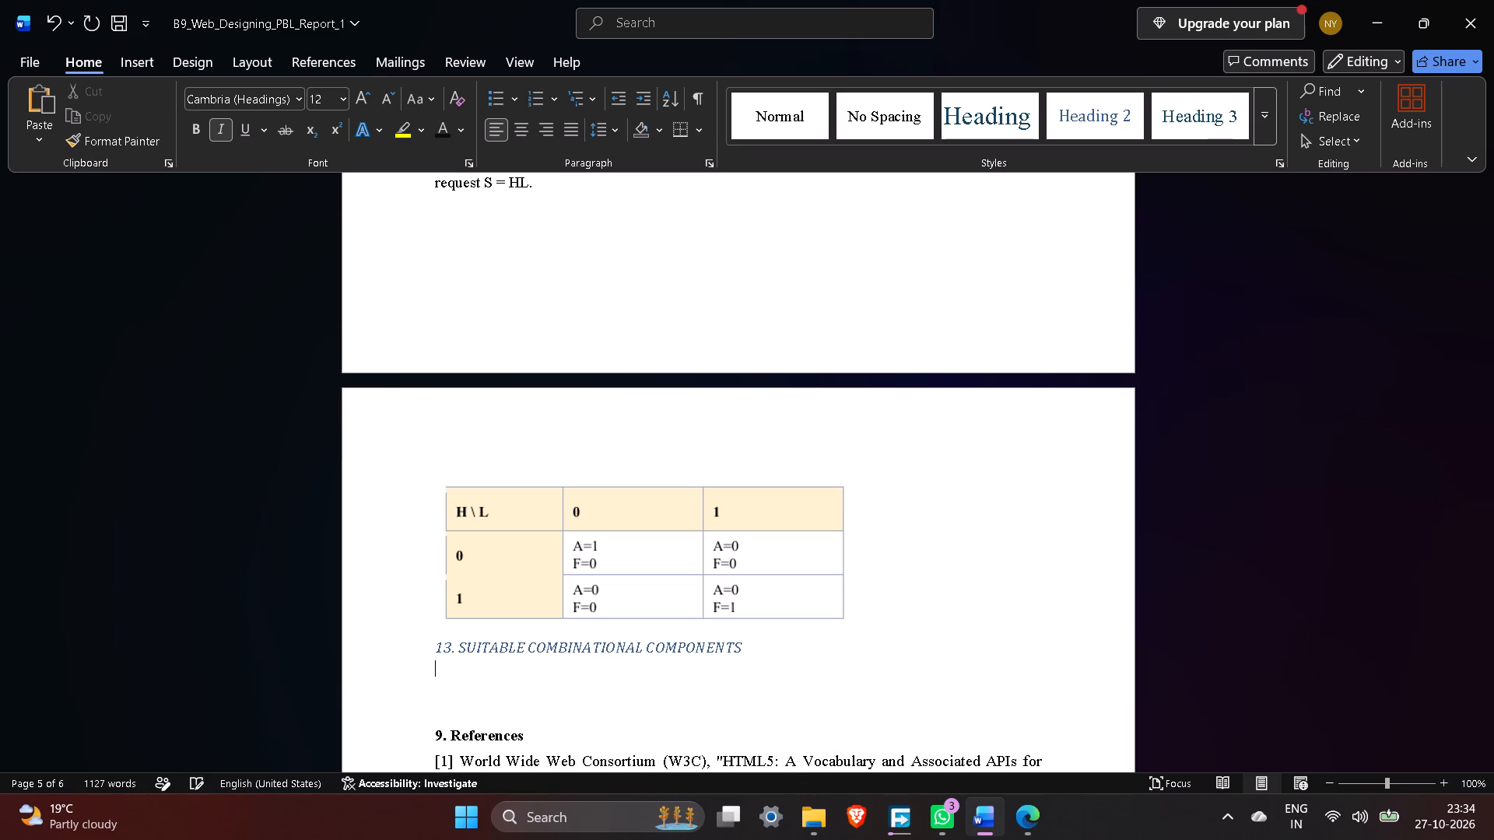
# Copy the PDF's section 10 paragraph, from "The essential design needs" to "easy to verify.", and paste it under heading 13 in Word.
pyautogui.click(1025, 817)
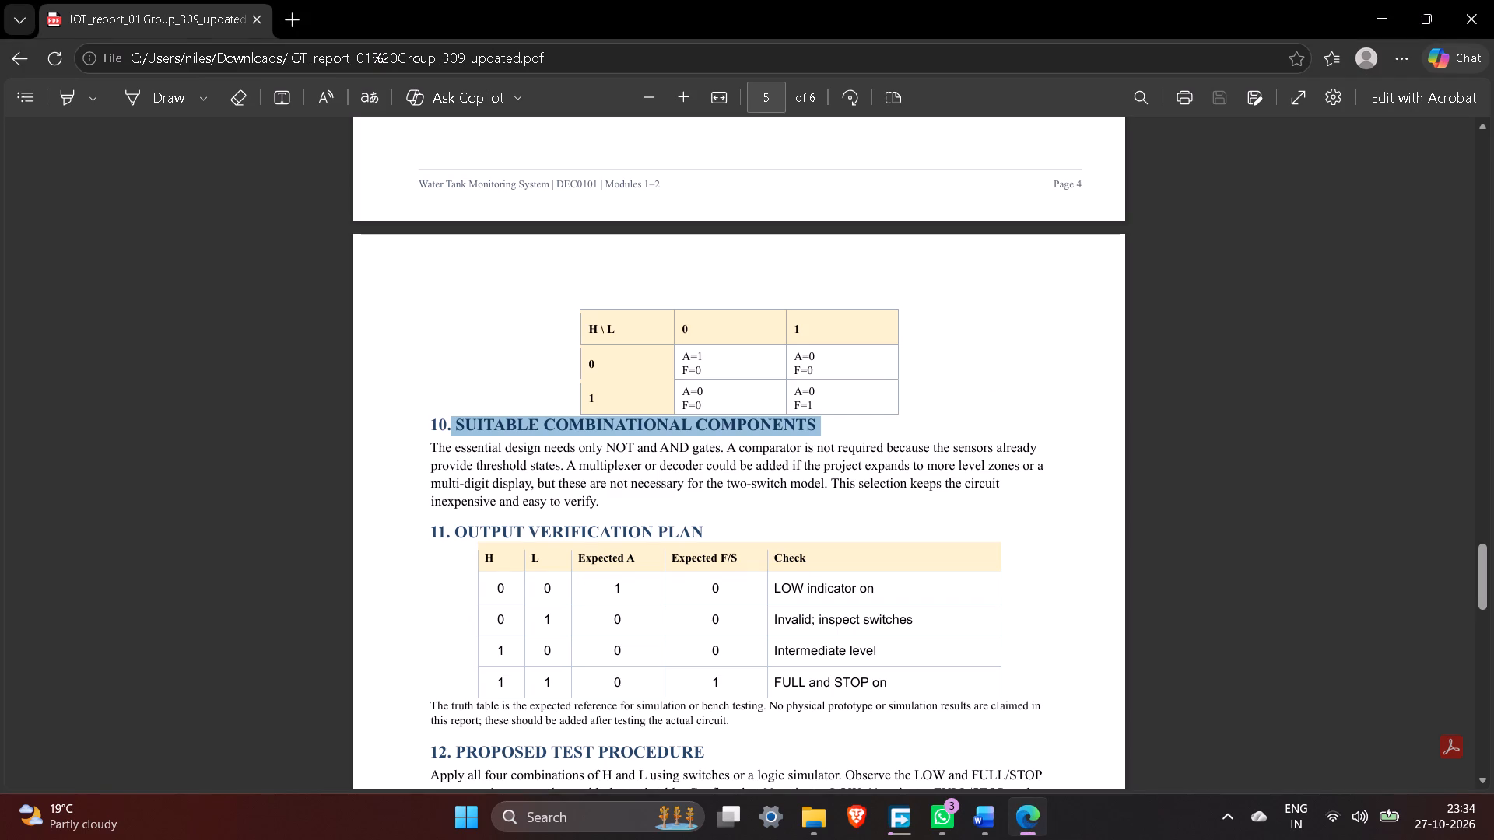
pyautogui.moveTo(425, 450); pyautogui.dragTo(619, 510)
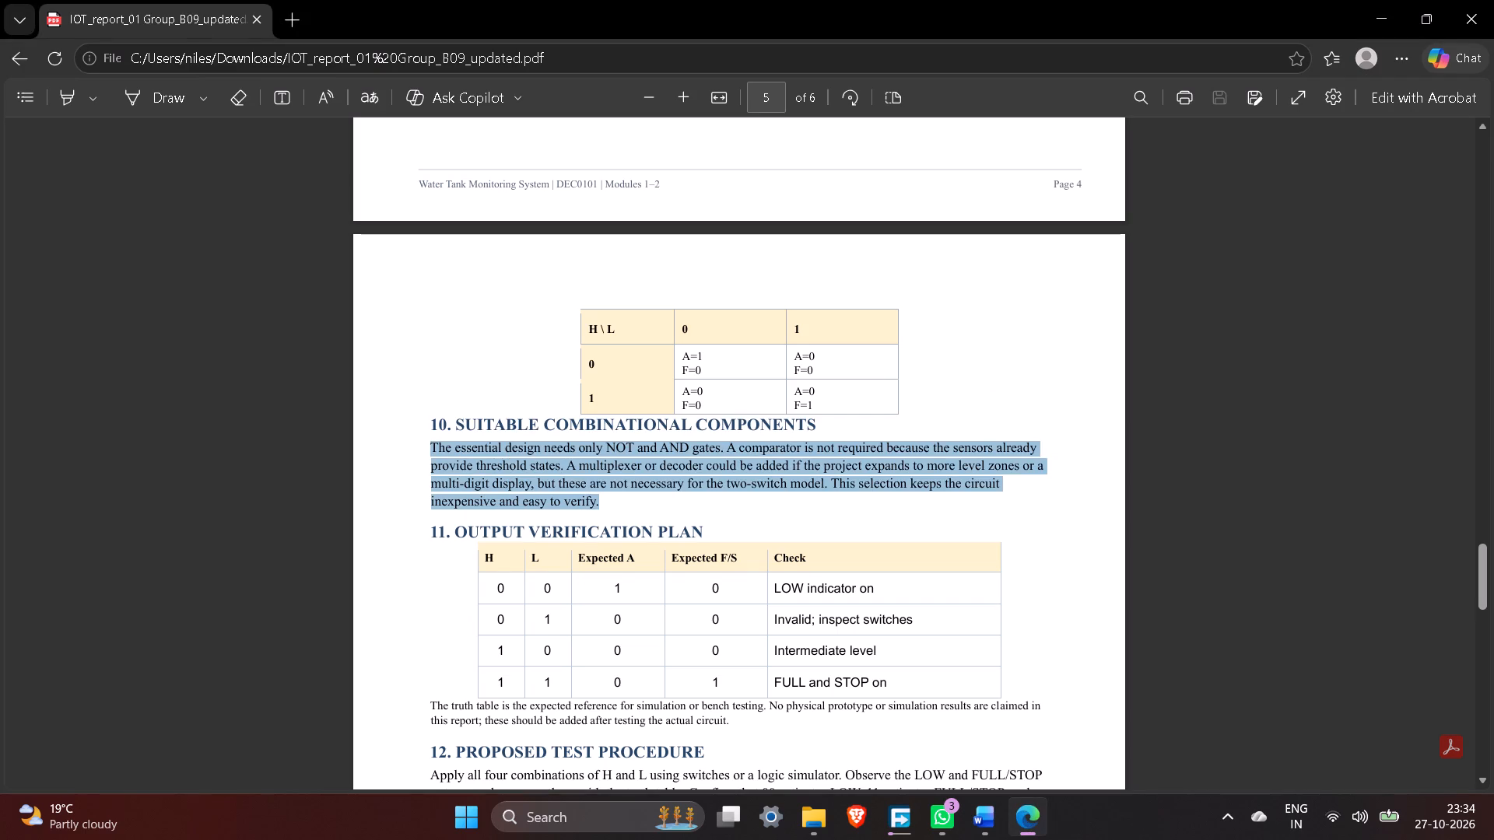
pyautogui.moveTo(619, 510); pyautogui.dragTo(620, 510)
pyautogui.click(658, 349)
pyautogui.click(981, 828)
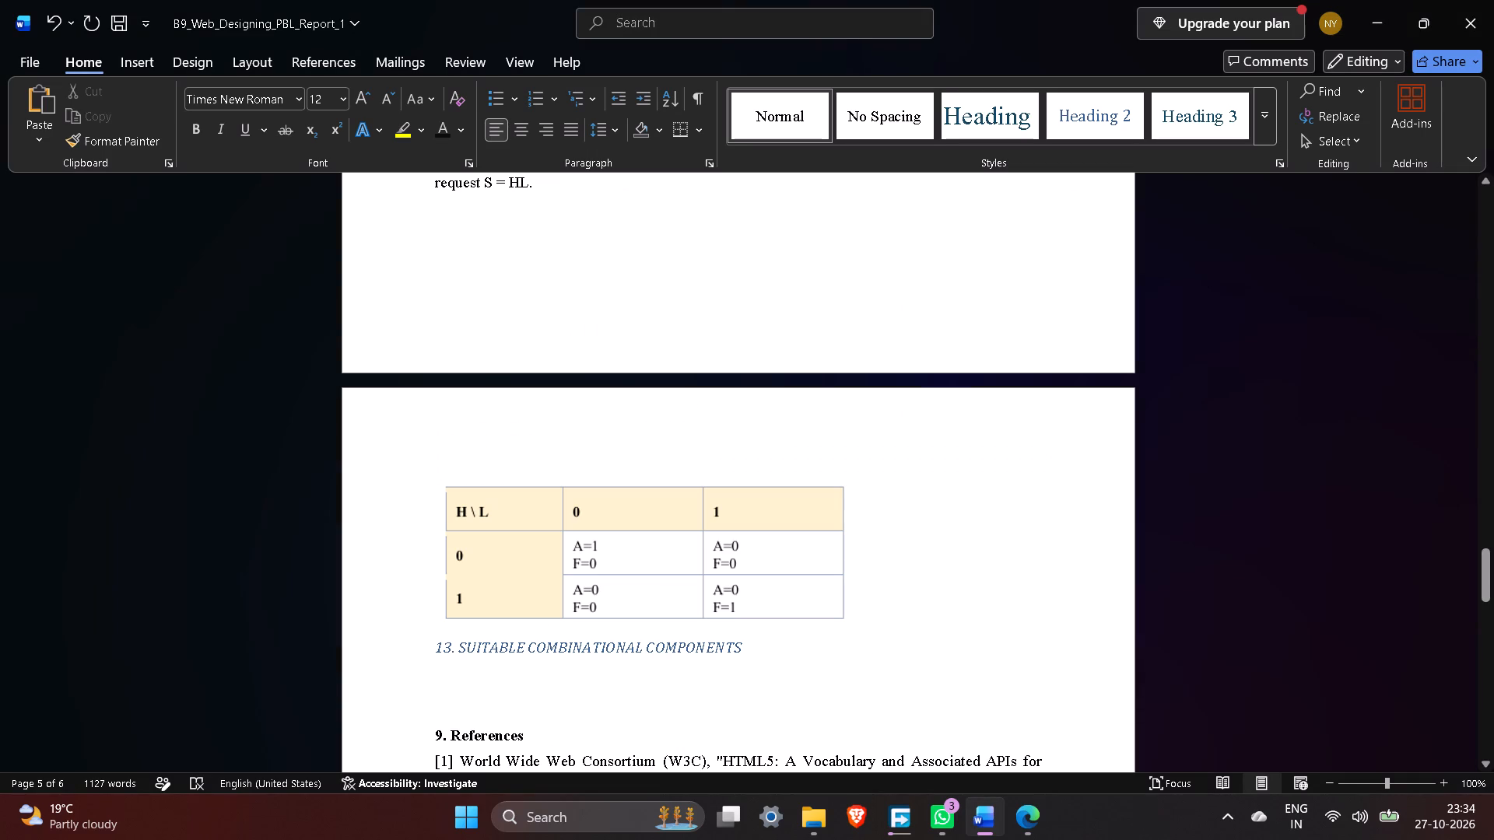
pyautogui.hotkey('ctrl', 'v')
pyautogui.scroll(-4, 703, 709)
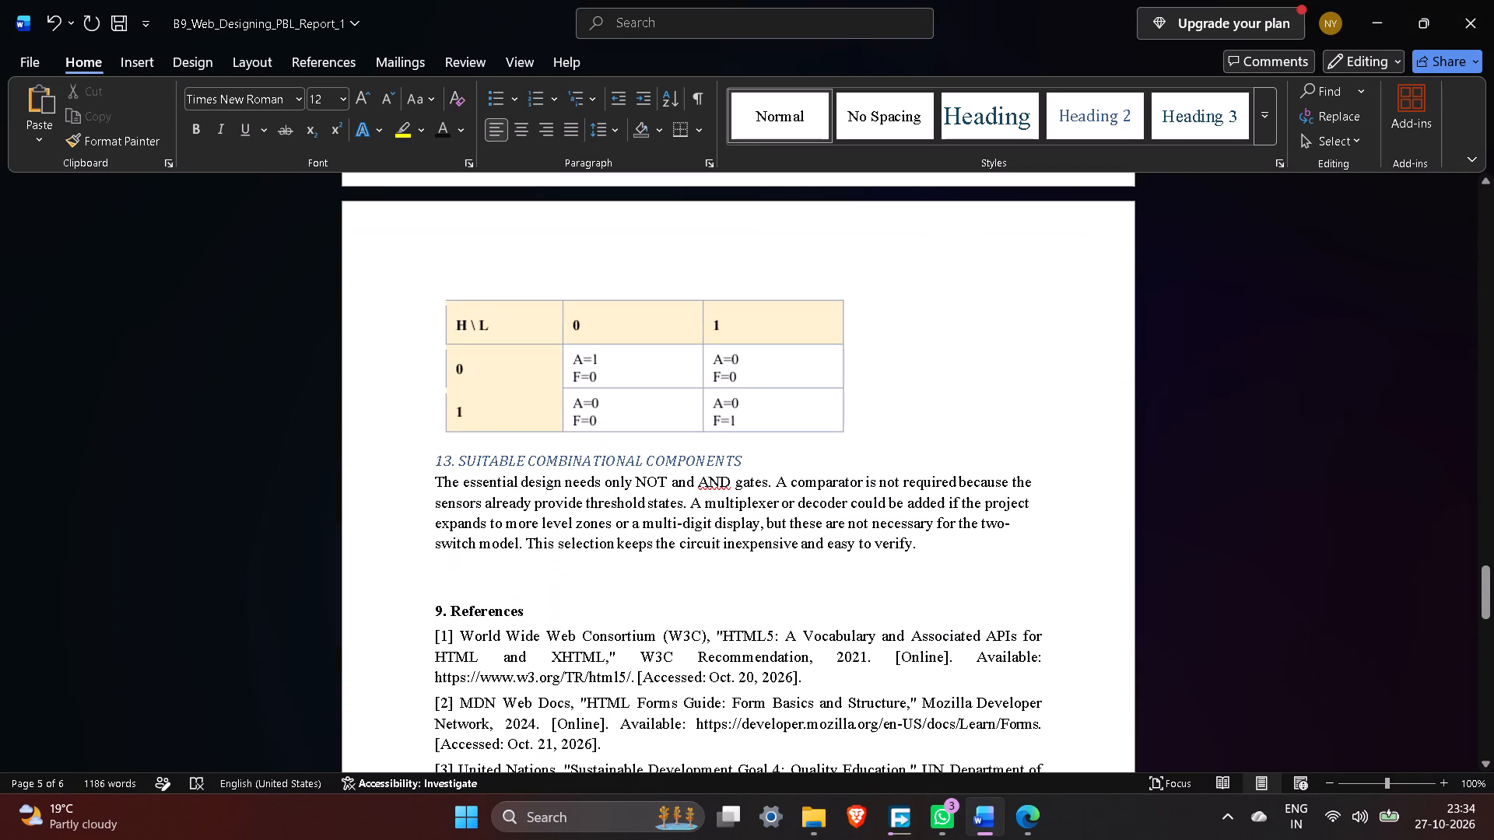
# Add the line "14. OUTPUT VERIFICATION PLAN" below the section 13 paragraph, copying the title text from the PDF's section 11 heading.
pyautogui.press('Return')
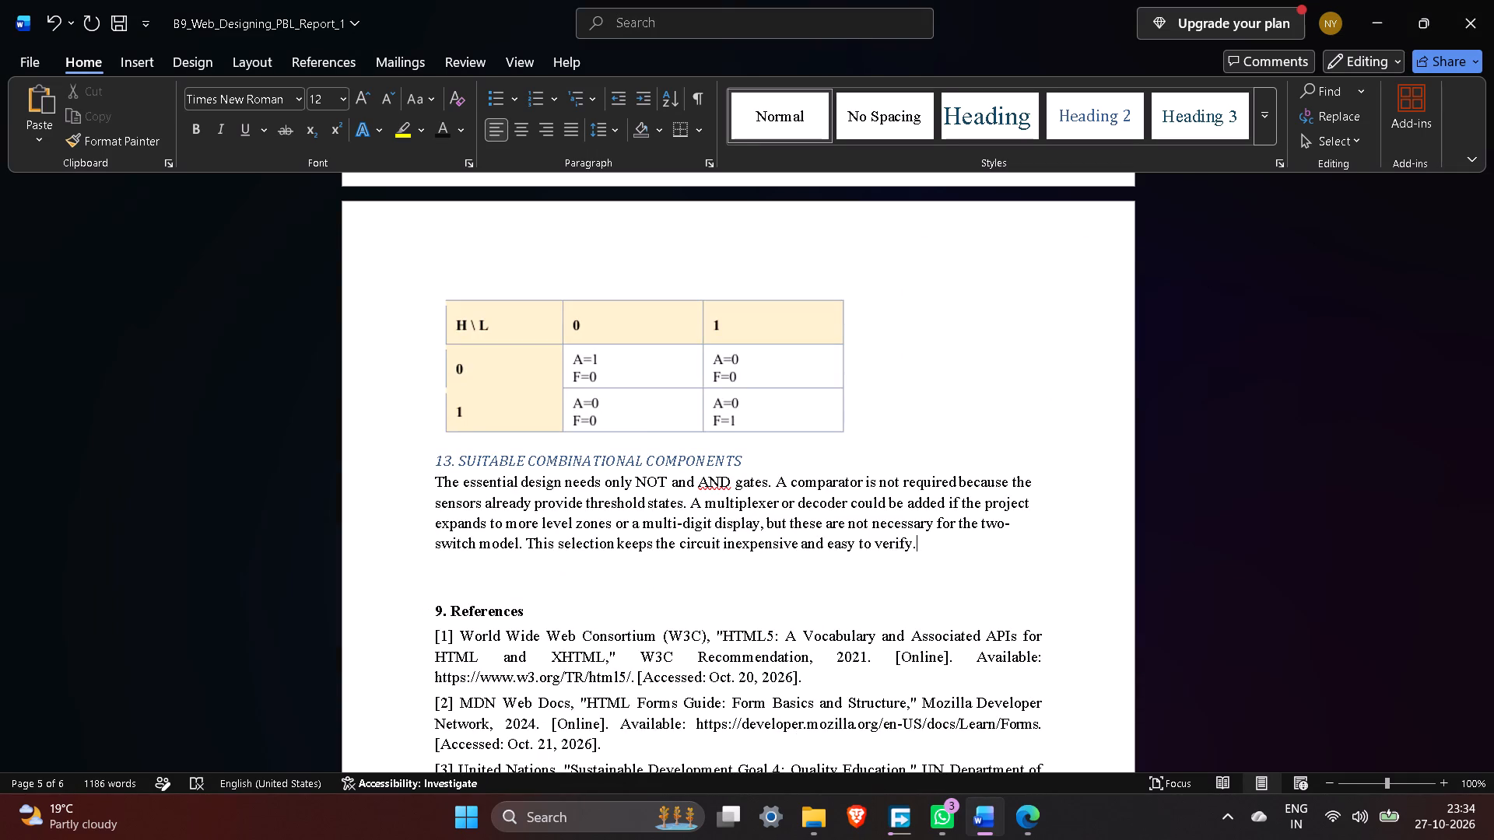
pyautogui.write('14')
pyautogui.press('.')
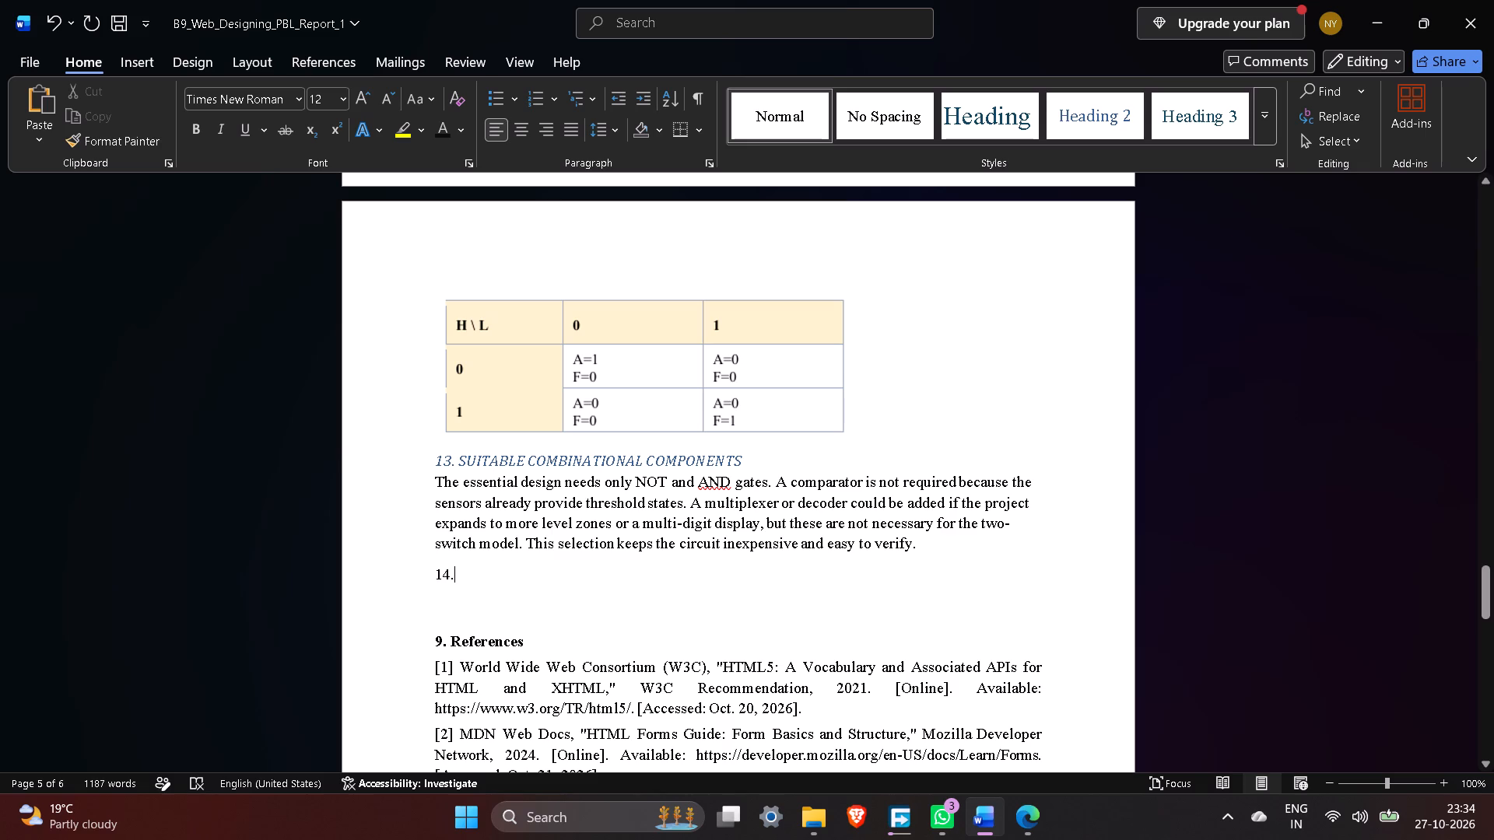
pyautogui.click(1030, 824)
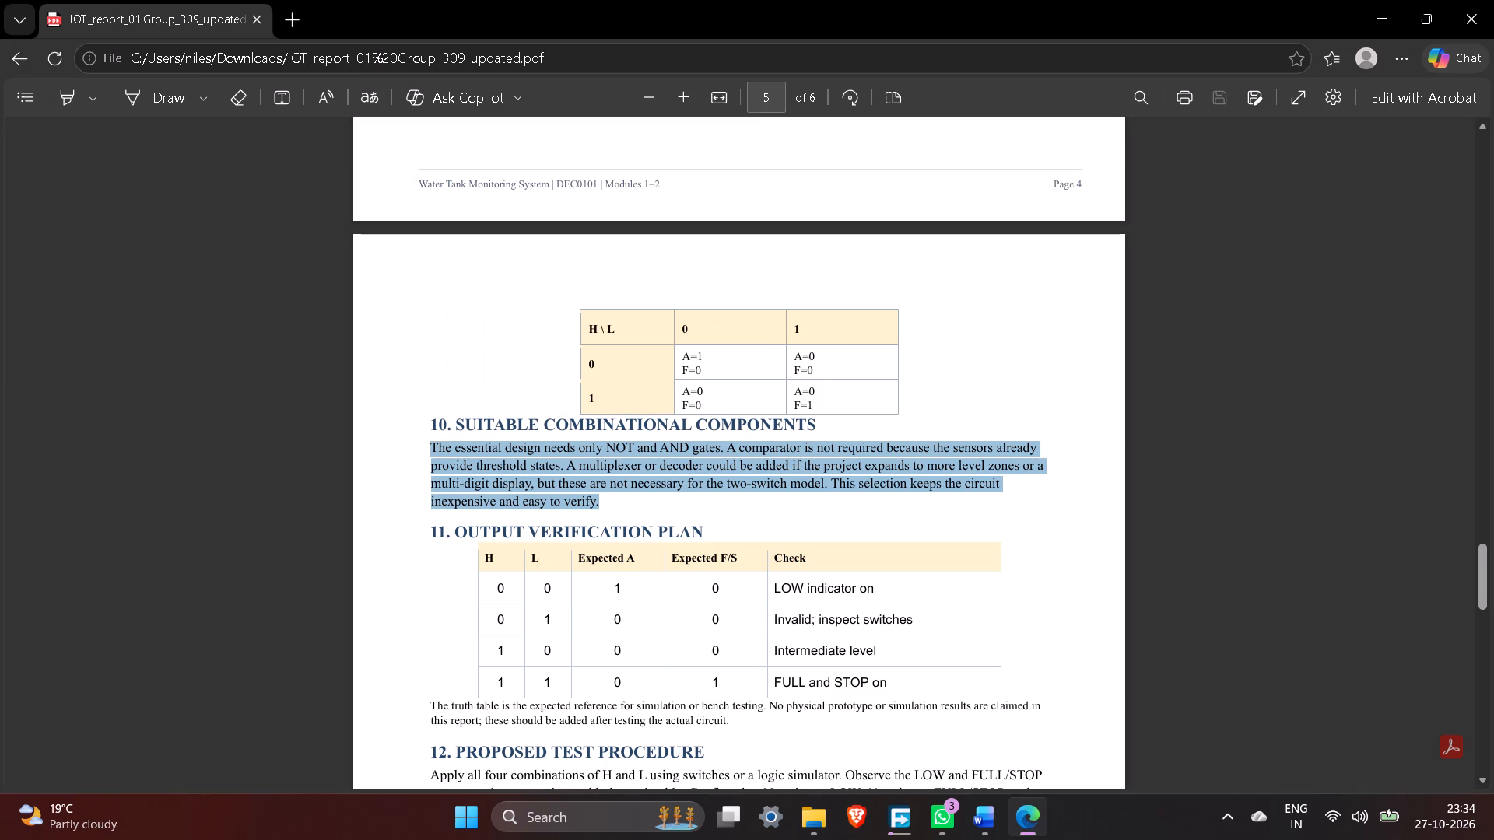
pyautogui.moveTo(707, 531); pyautogui.dragTo(417, 526)
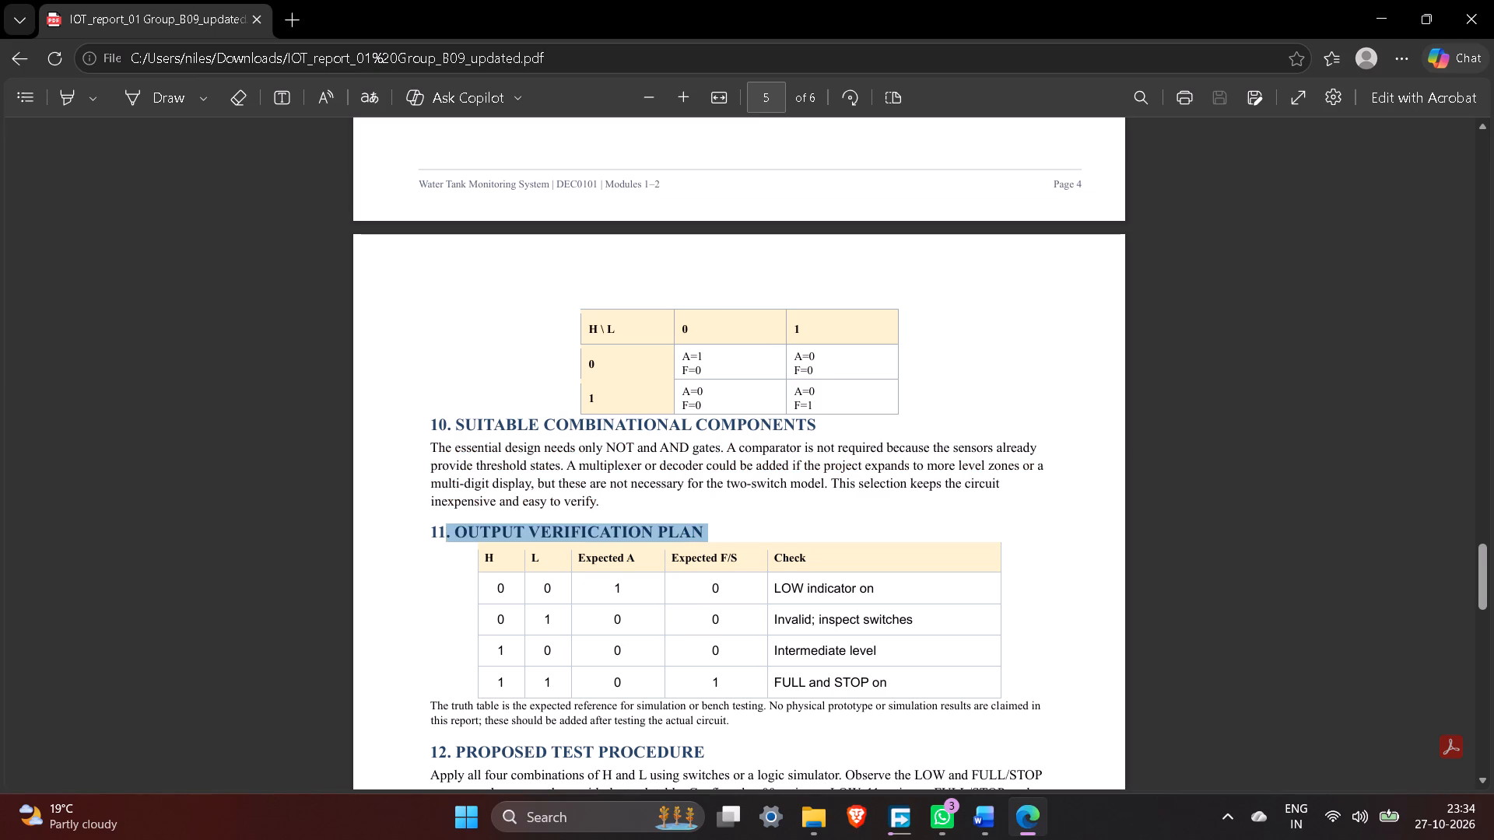
pyautogui.moveTo(417, 526); pyautogui.dragTo(449, 527)
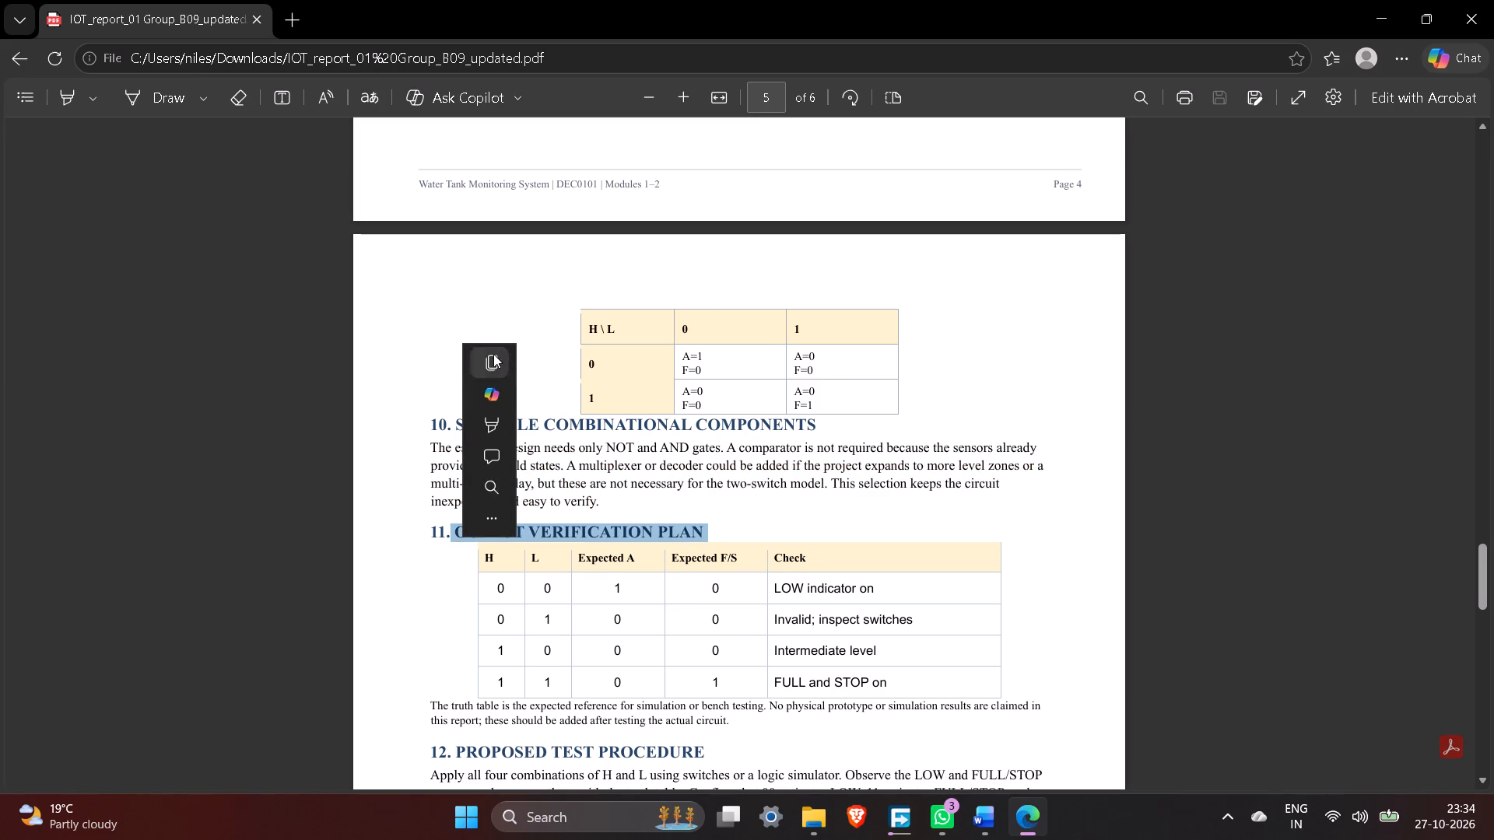
pyautogui.click(493, 354)
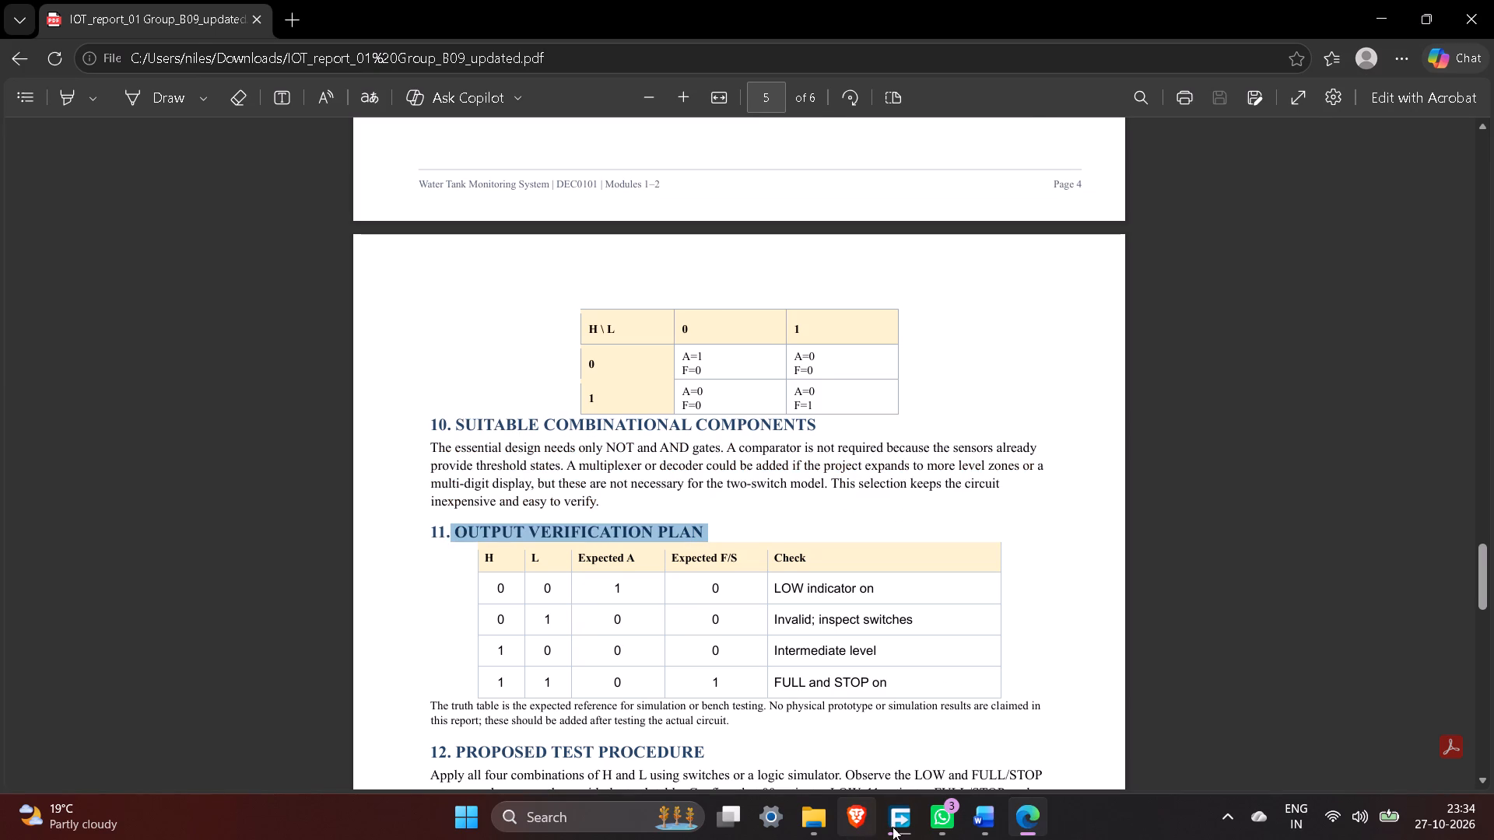
pyautogui.click(972, 821)
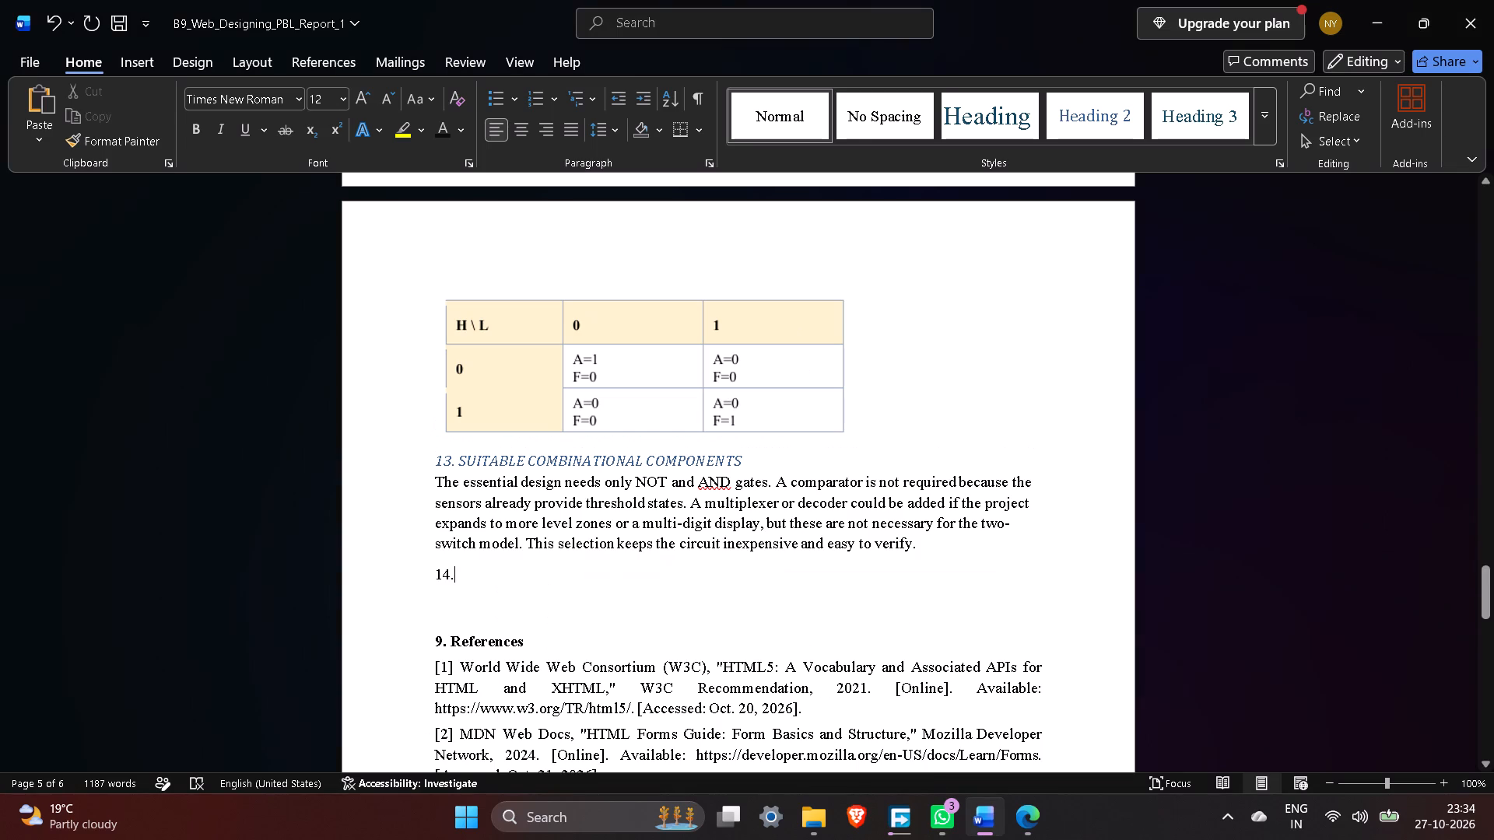
pyautogui.hotkey('ctrl', 'v')
# Apply the Heading 4 style to the "14. OUTPUT VERIFICATION PLAN" line and start a new line below it.
pyautogui.moveTo(684, 564); pyautogui.dragTo(449, 581)
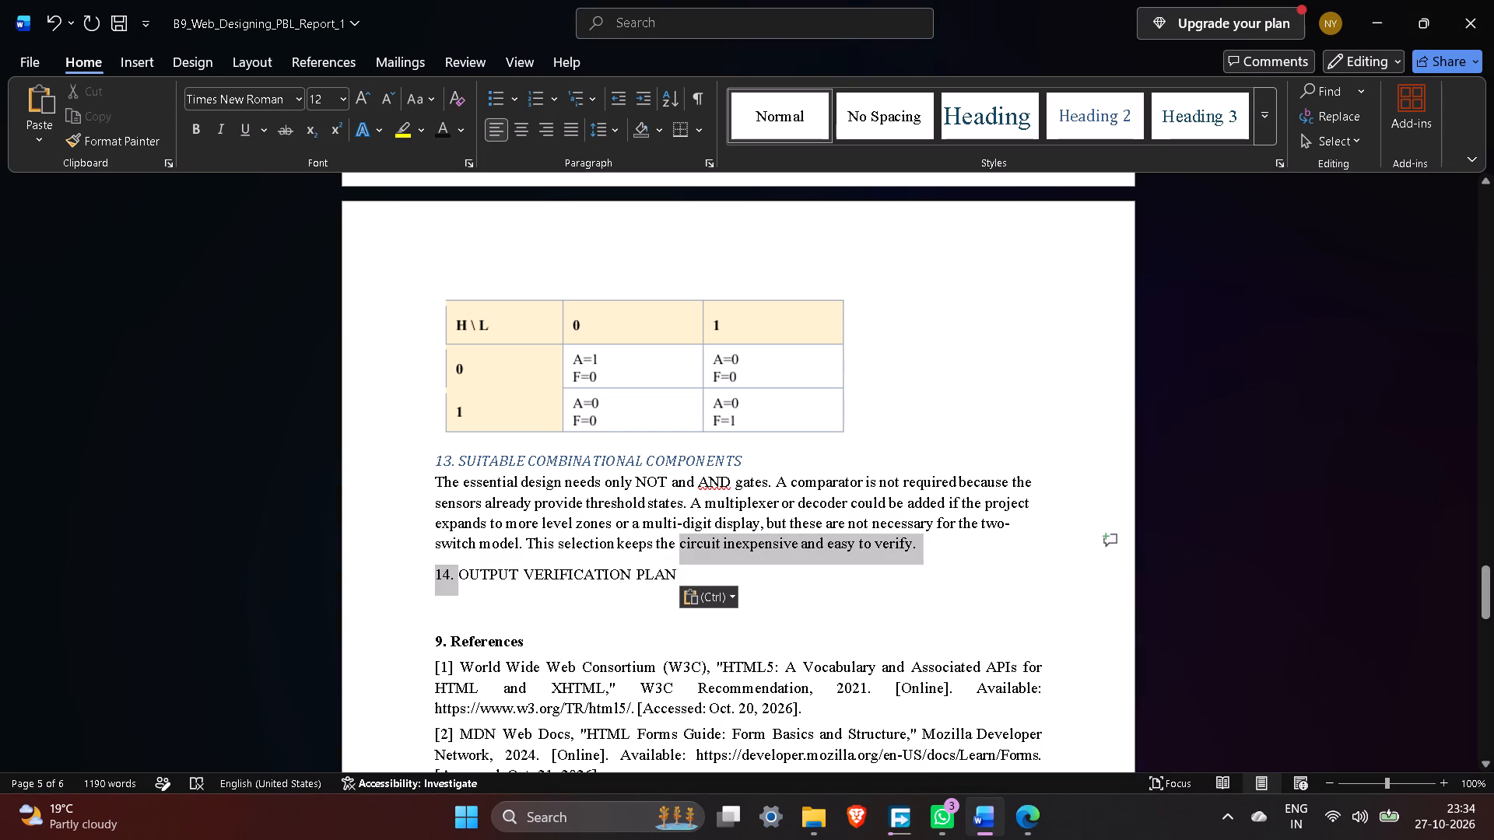
pyautogui.moveTo(449, 581); pyautogui.dragTo(495, 576)
pyautogui.moveTo(552, 615); pyautogui.dragTo(578, 612)
pyautogui.moveTo(700, 576); pyautogui.dragTo(697, 575)
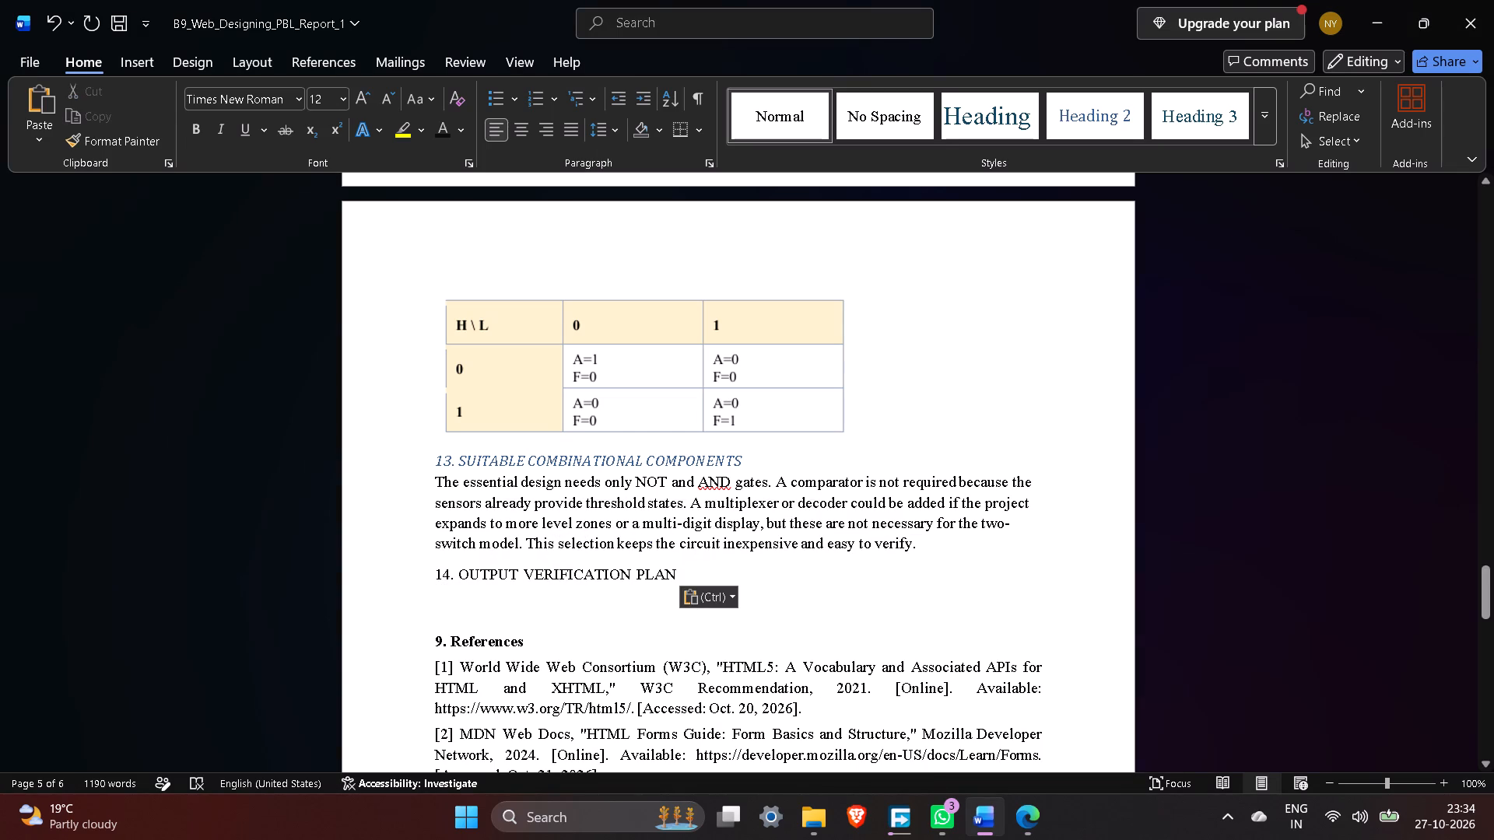
pyautogui.moveTo(697, 575); pyautogui.dragTo(428, 575)
pyautogui.click(675, 517)
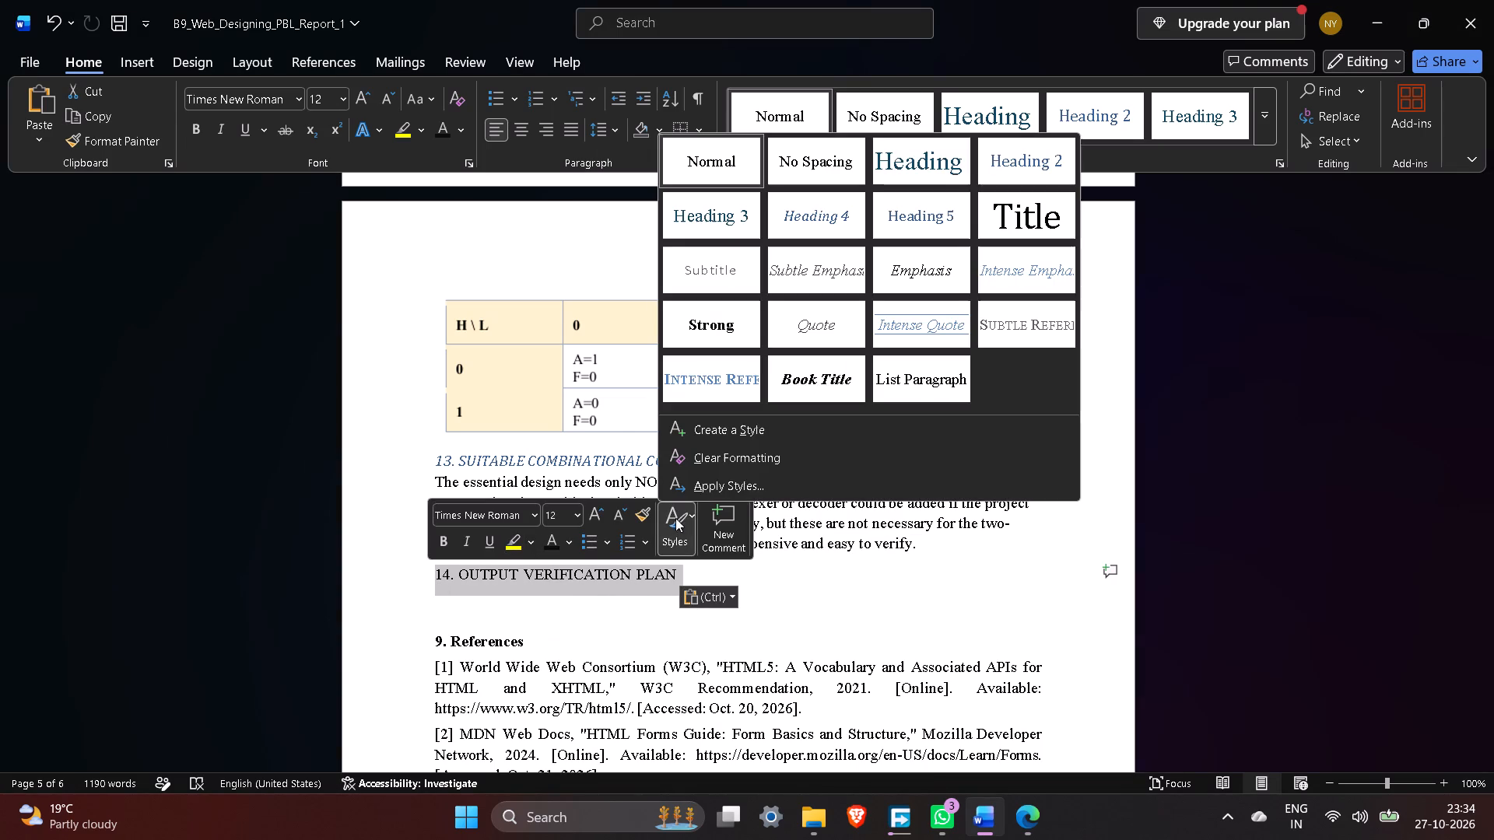
pyautogui.click(800, 217)
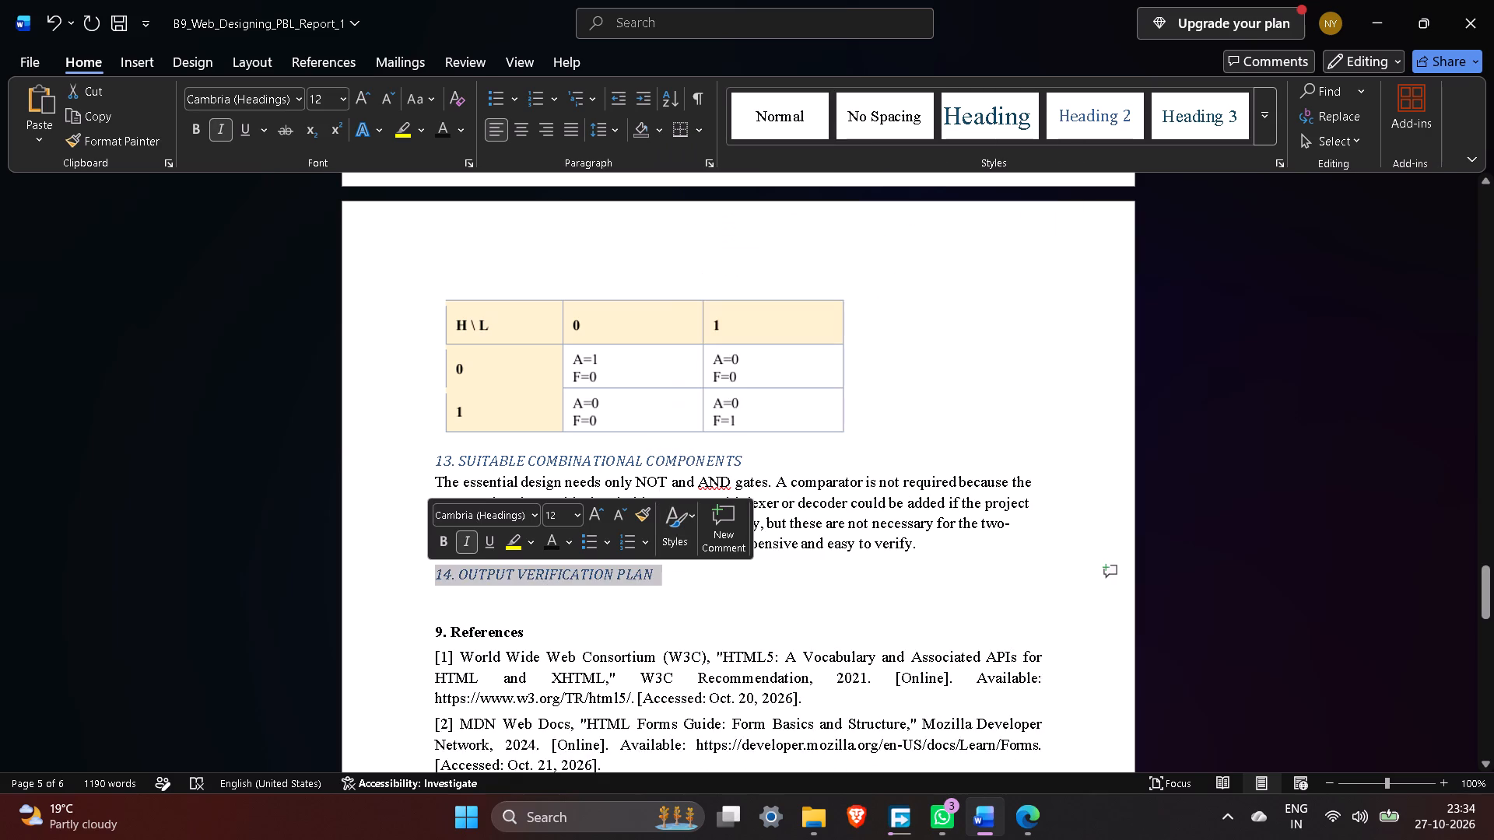
pyautogui.click(700, 584)
pyautogui.press('Return')
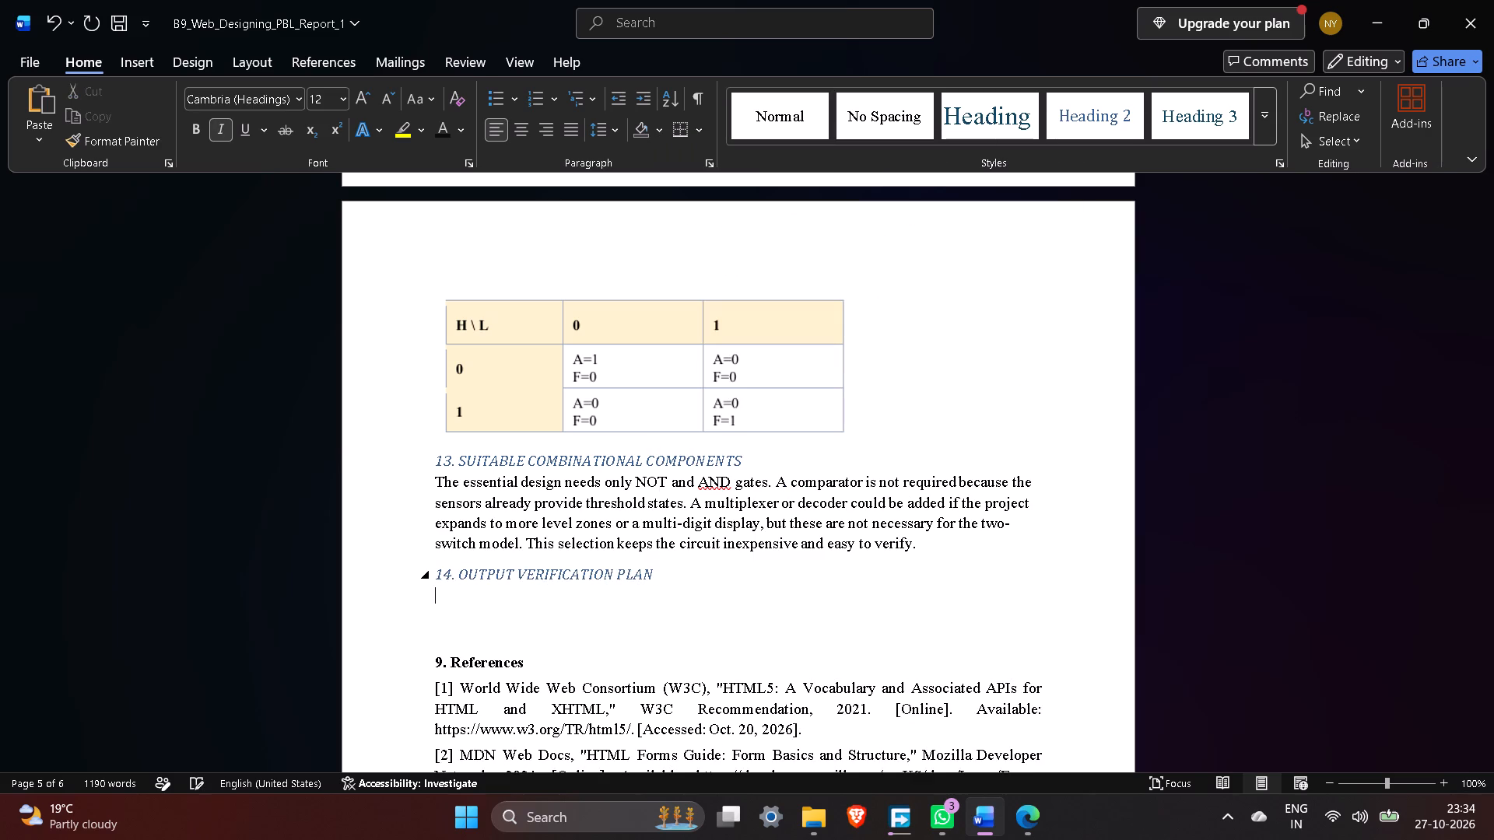
# Capture the PDF's section 11 output verification table as an image, paste it under heading 14 in Word, and start a new line below.
pyautogui.click(1018, 821)
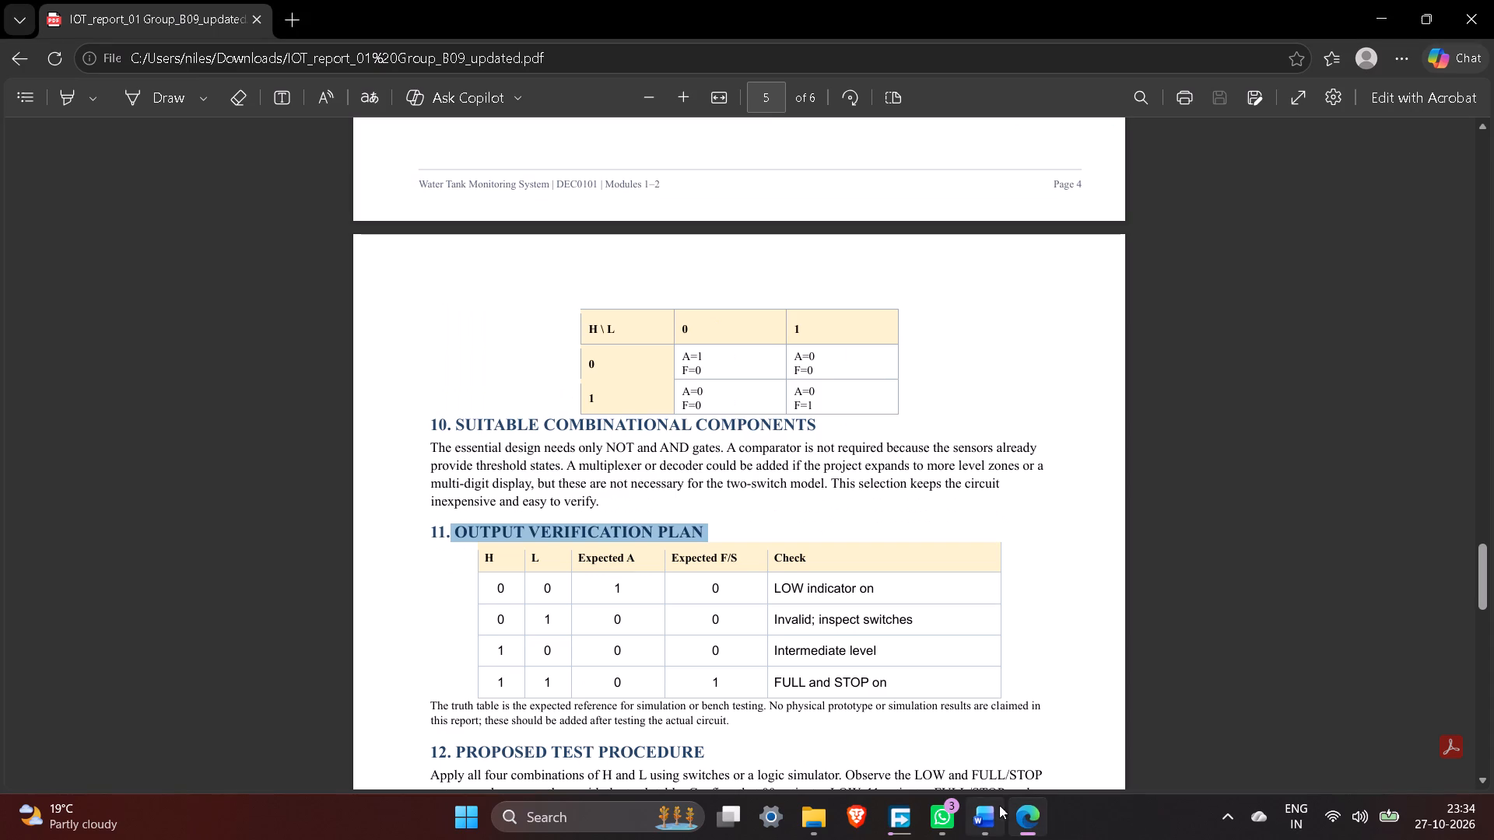
pyautogui.click(446, 554)
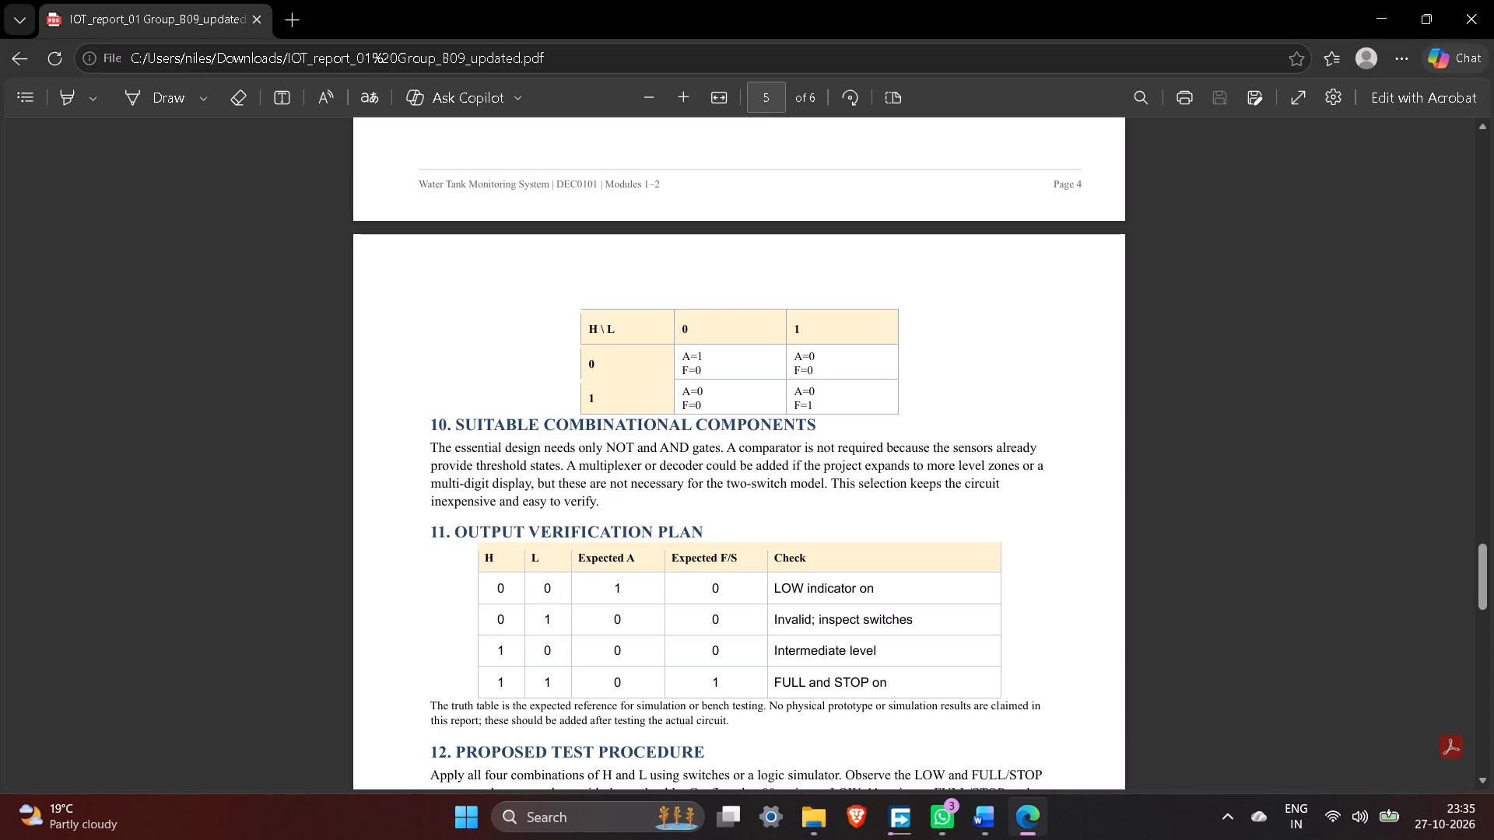
pyautogui.hotkey('ctrl', 'shift', 's')
pyautogui.click(477, 541)
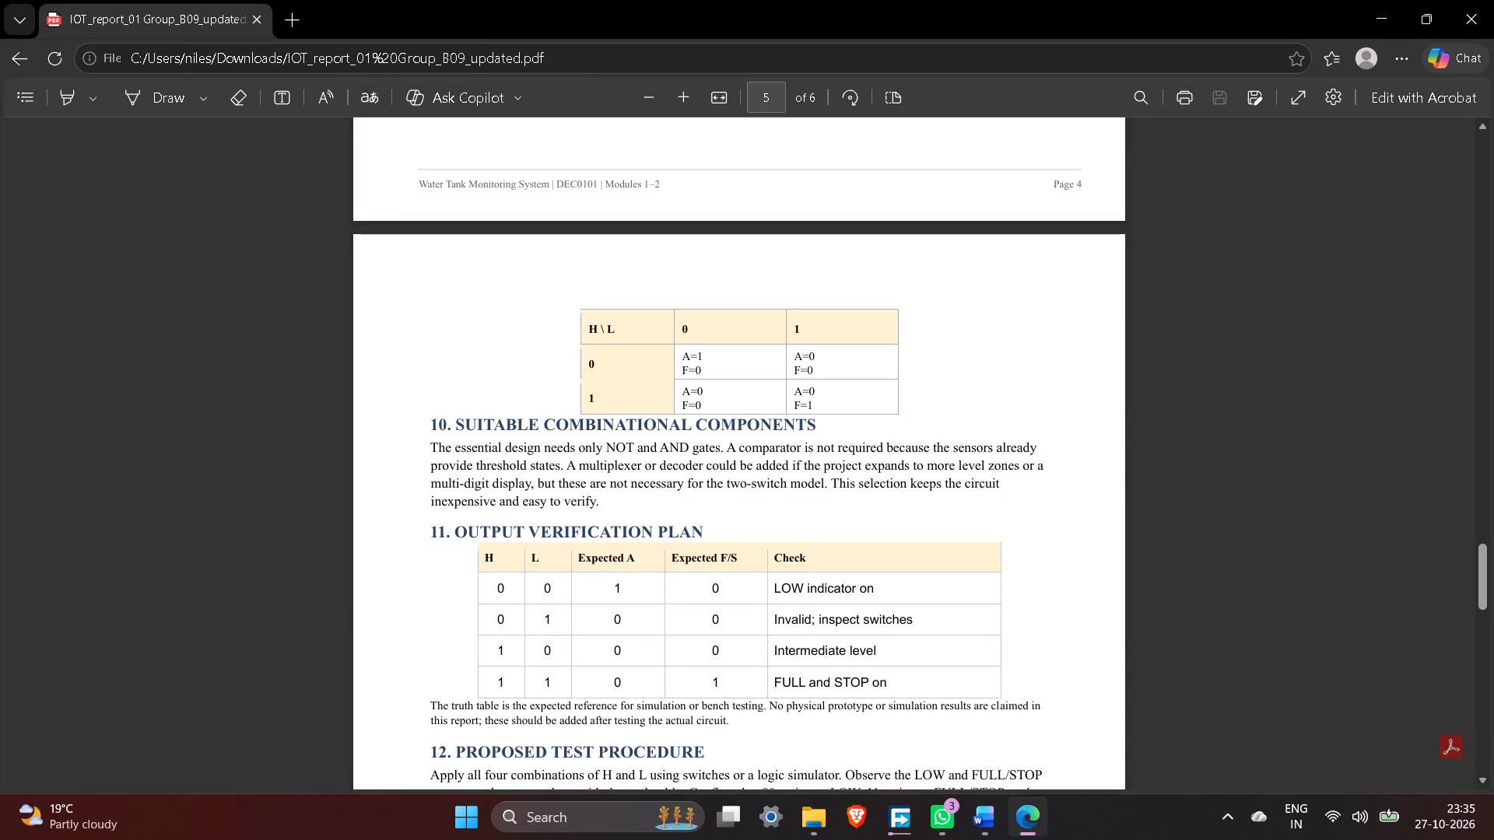
pyautogui.hotkey('ctrl', 'shift', 's')
pyautogui.keyDown('ctrl'); pyautogui.click(469, 545); pyautogui.keyUp('ctrl')
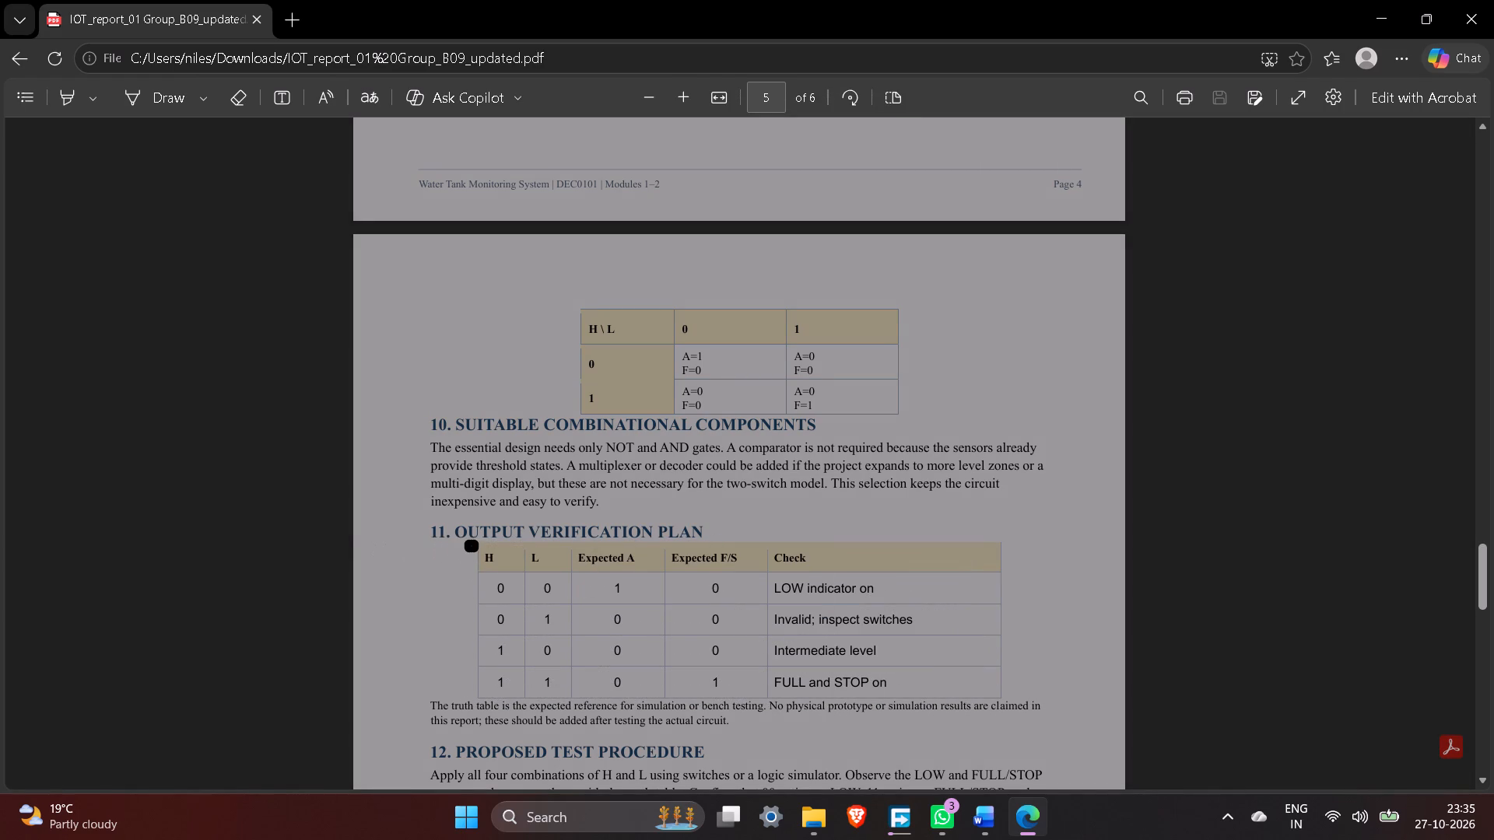
pyautogui.keyDown('ctrl'); pyautogui.click(466, 614); pyautogui.keyUp('ctrl')
pyautogui.hotkey('ctrl', 'shift', 's')
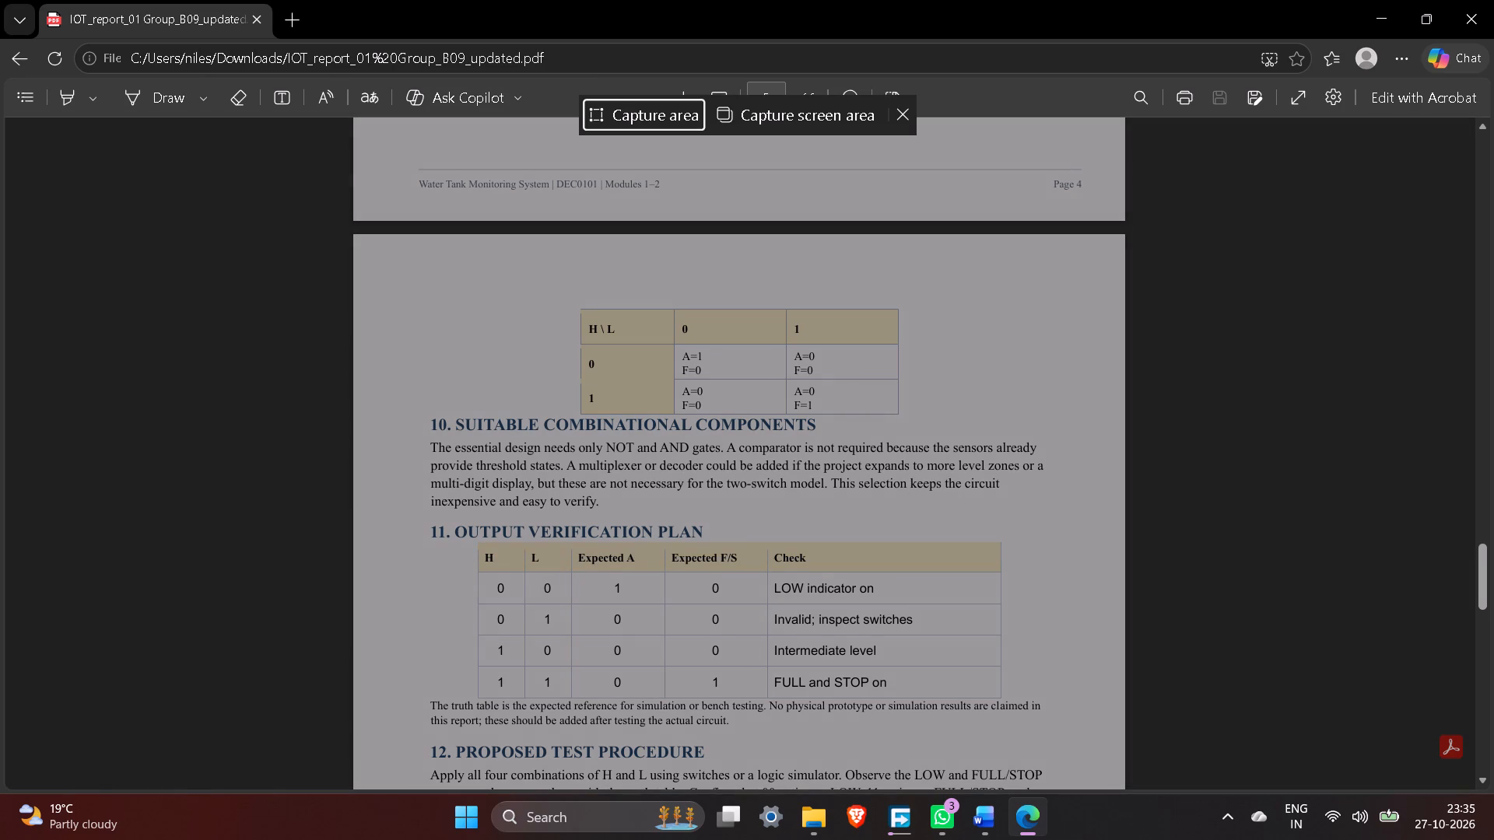
pyautogui.click(469, 538)
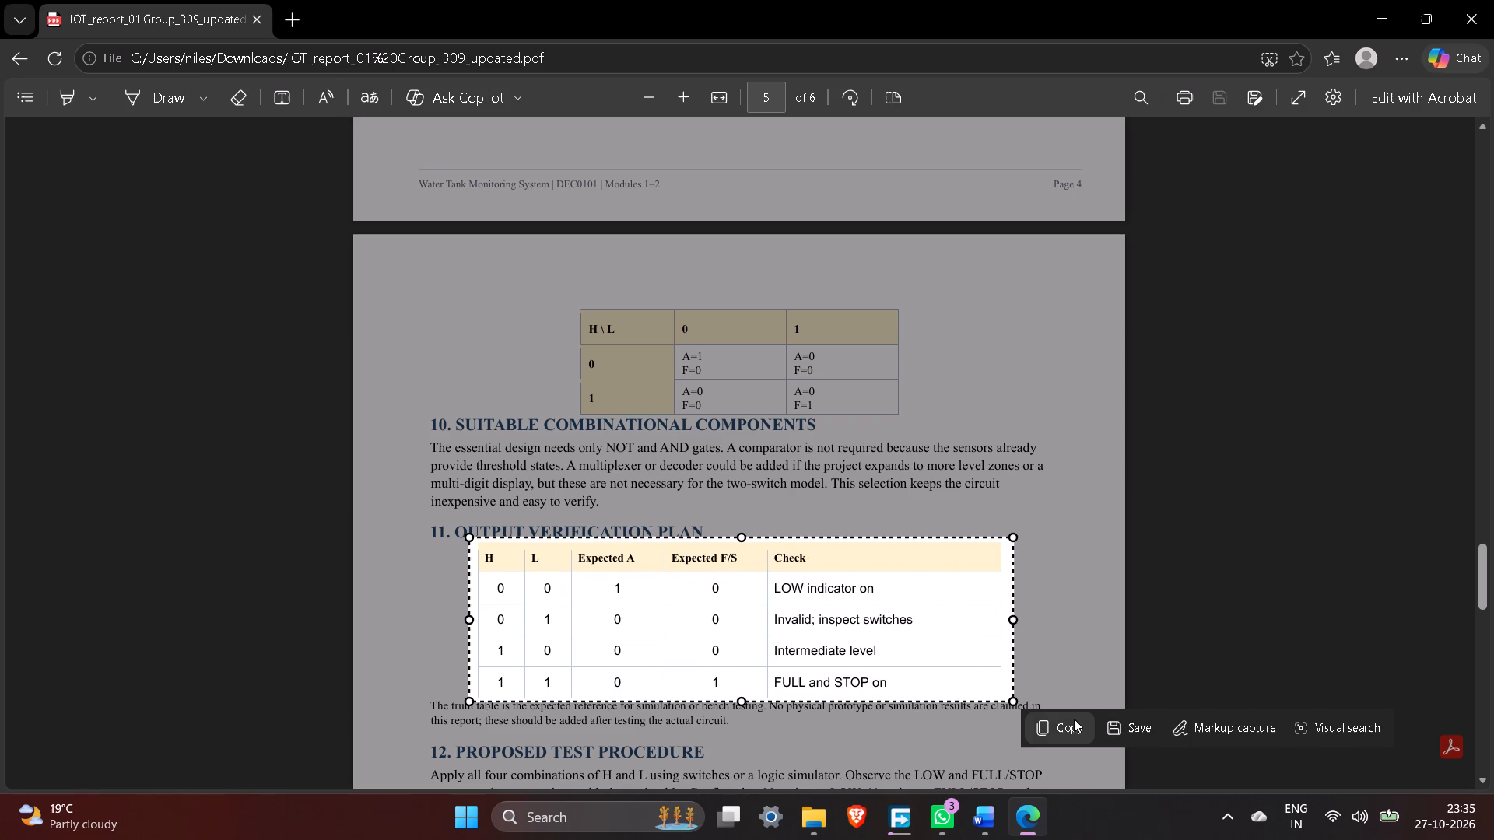
pyautogui.click(1074, 723)
pyautogui.click(995, 822)
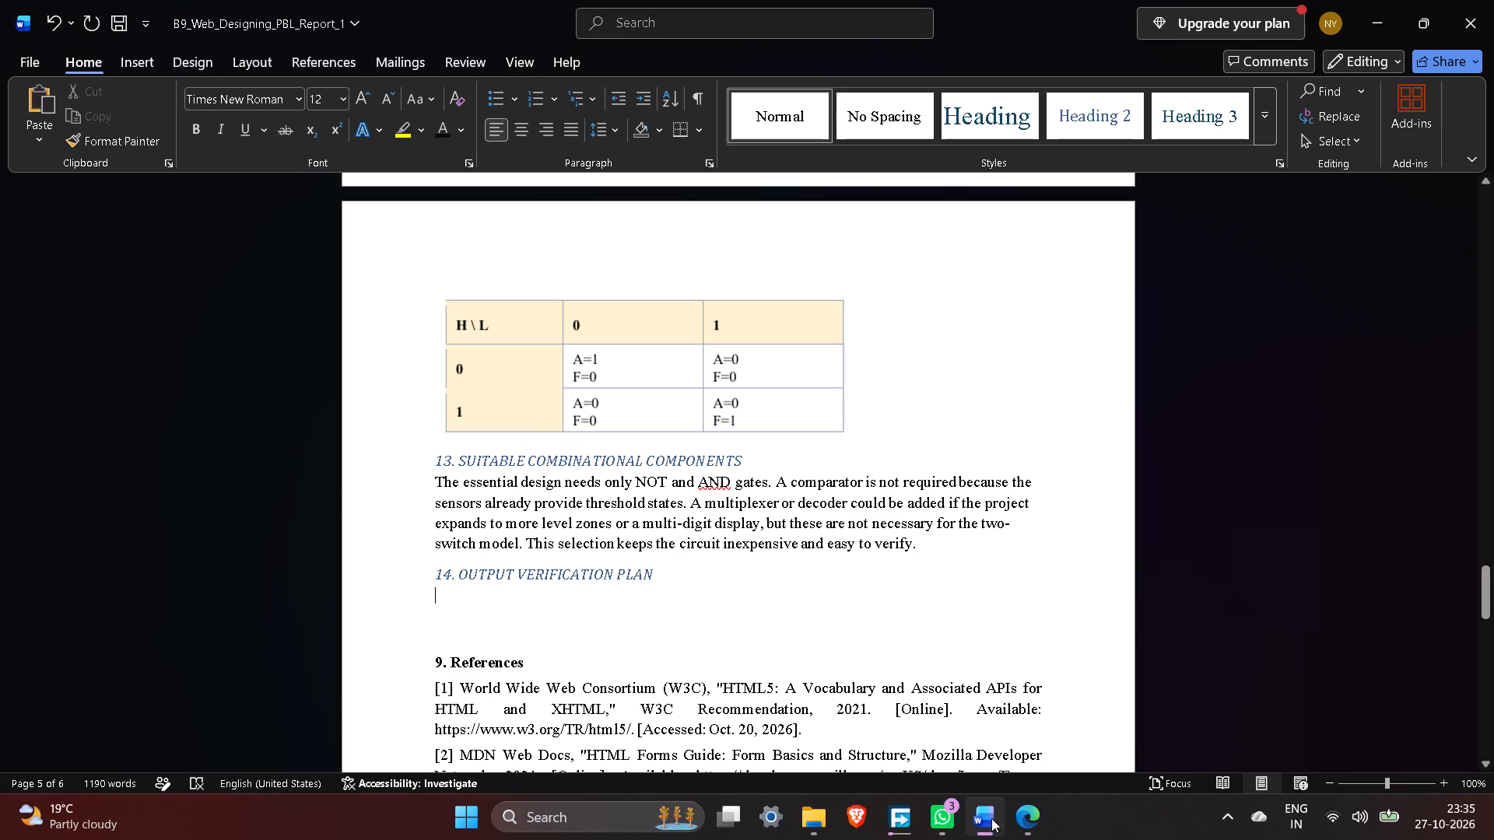
pyautogui.hotkey('ctrl', 'v')
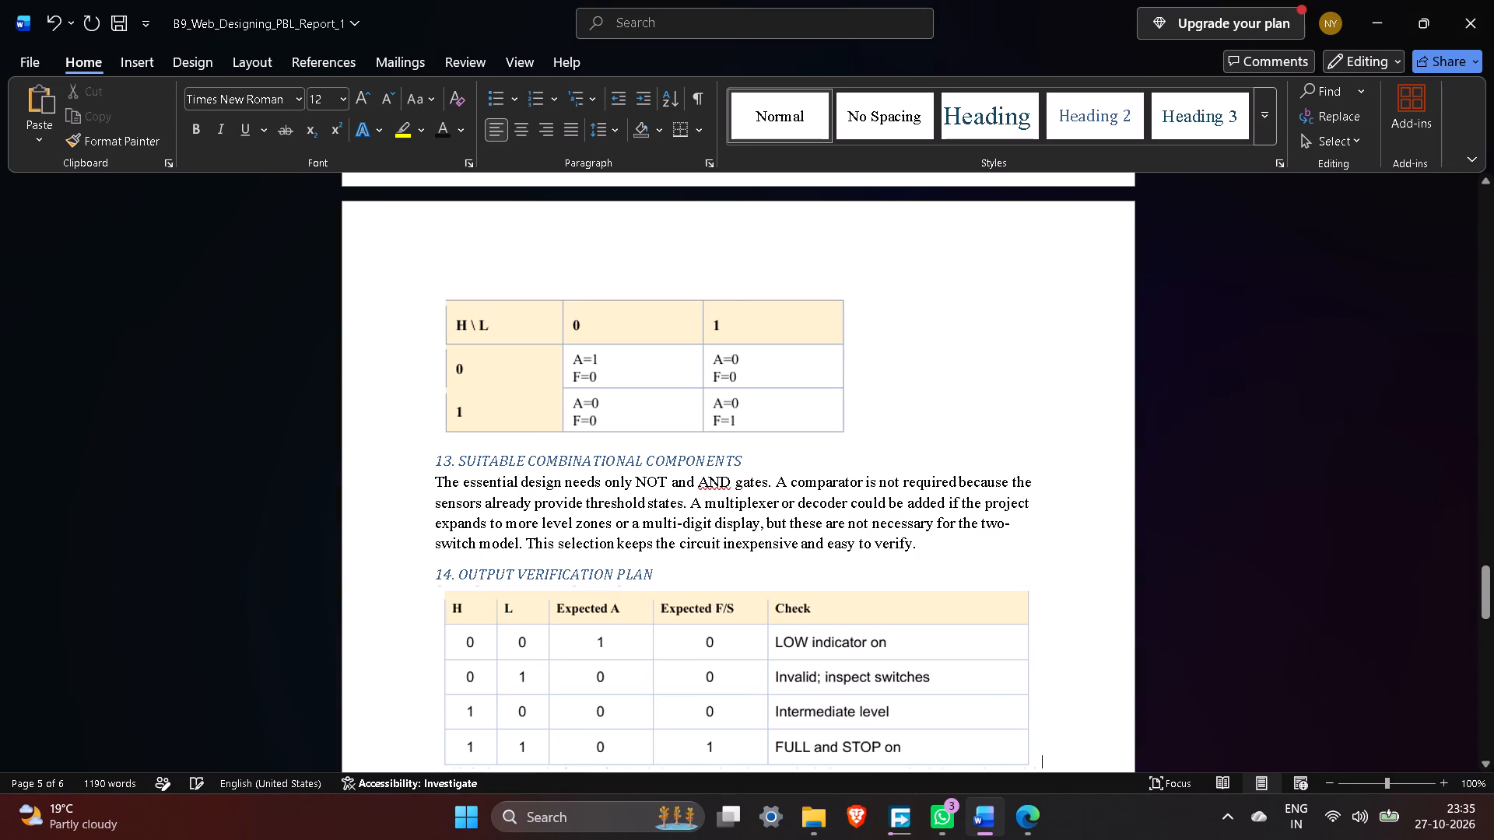
pyautogui.scroll(-4, 637, 642)
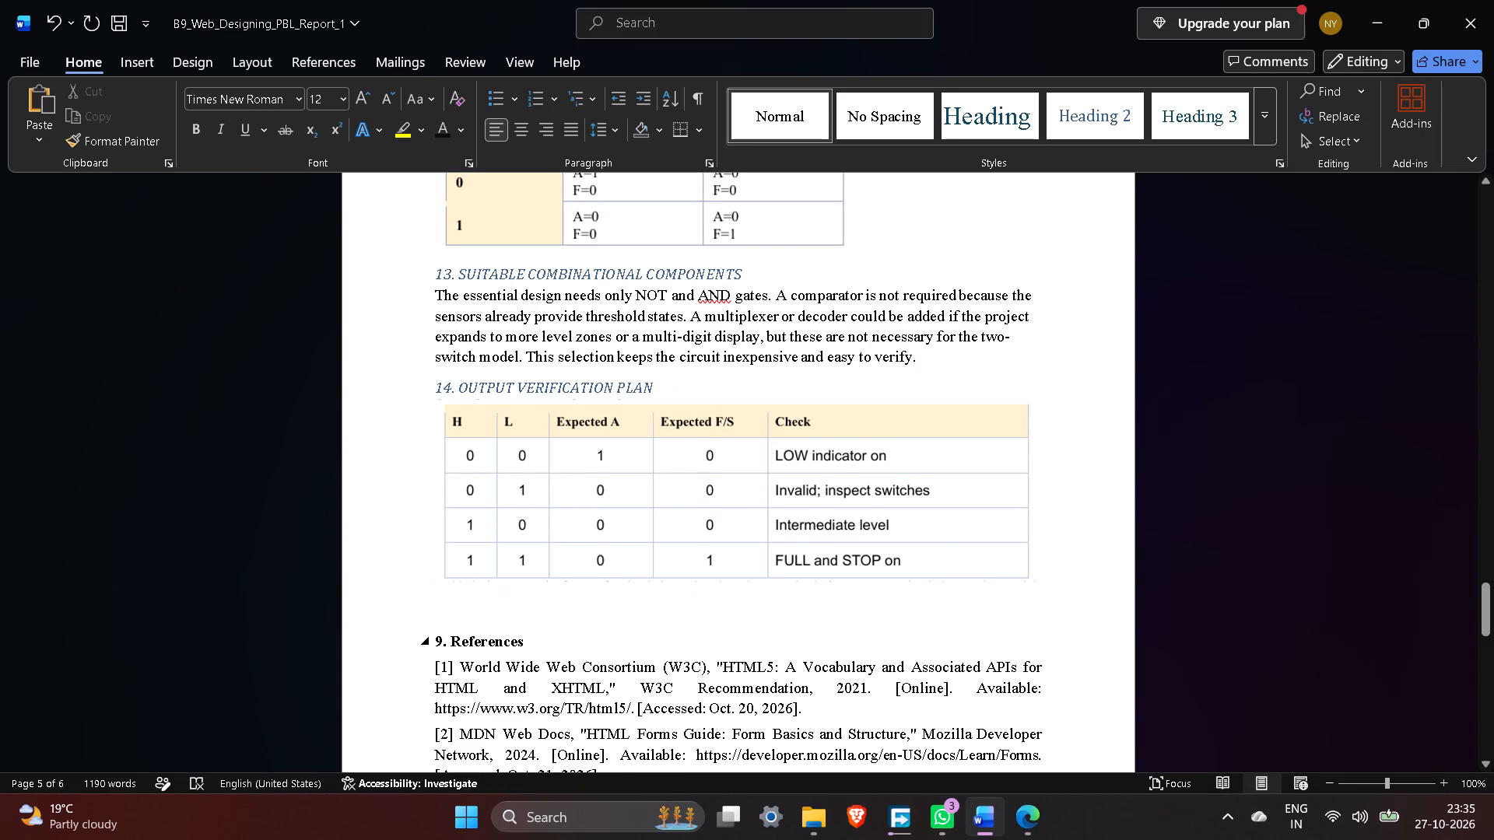
pyautogui.press('Return')
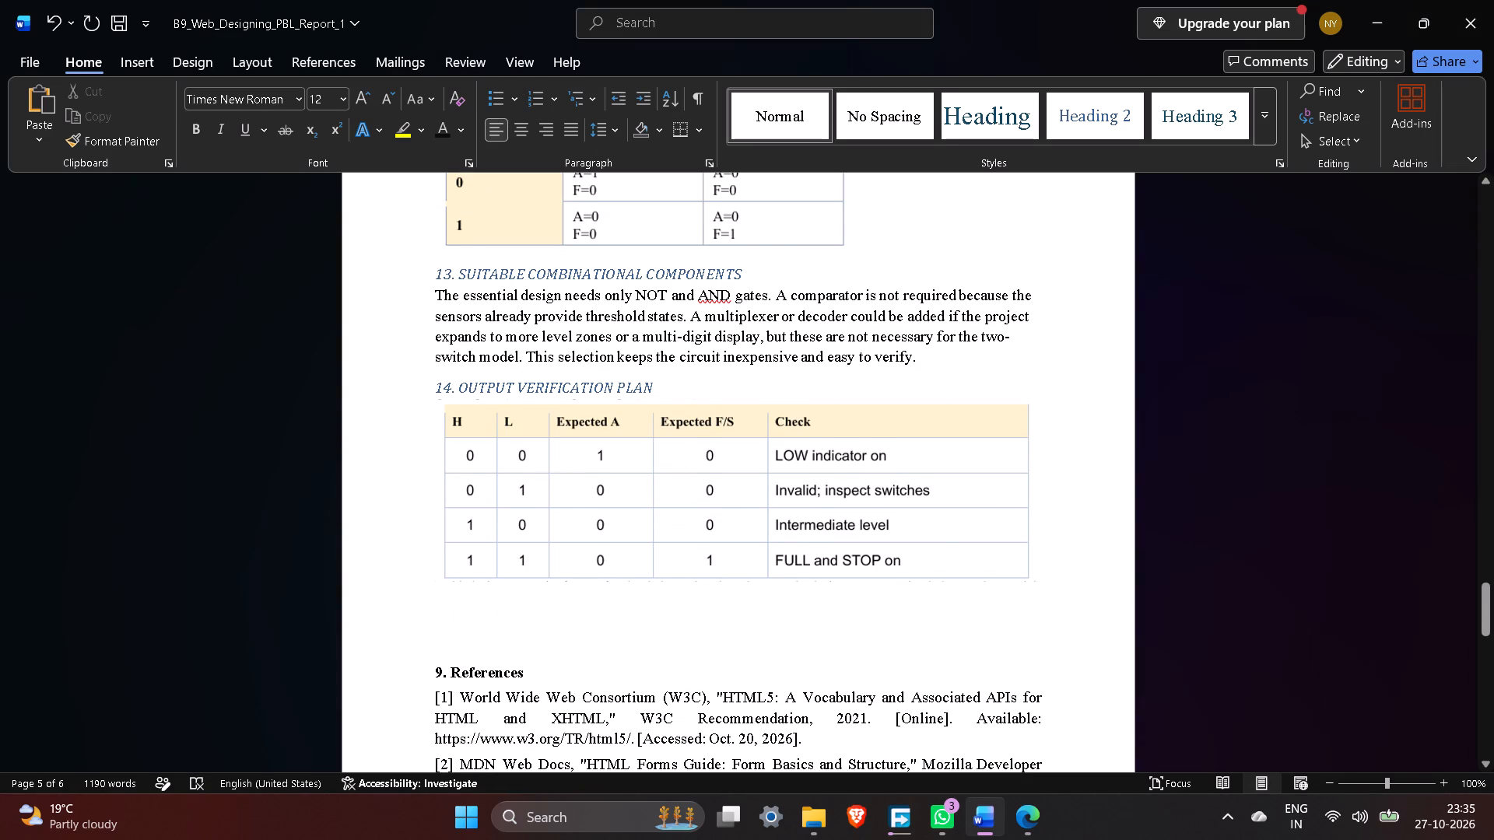
# Review the PDF's Module 2 sections and the sections before and after the output verification plan.
pyautogui.click(1021, 824)
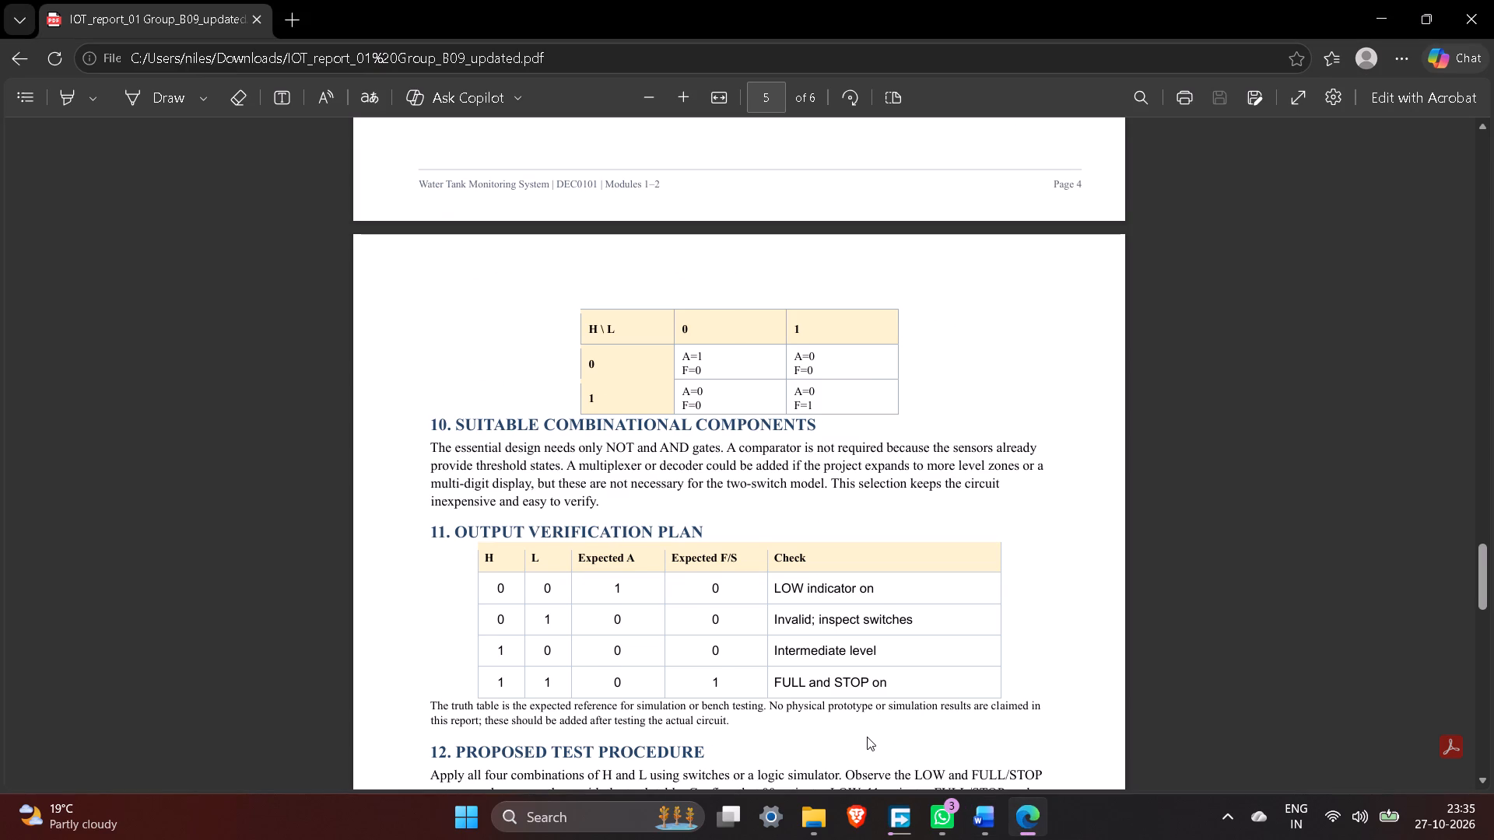
pyautogui.scroll(-1, 849, 701)
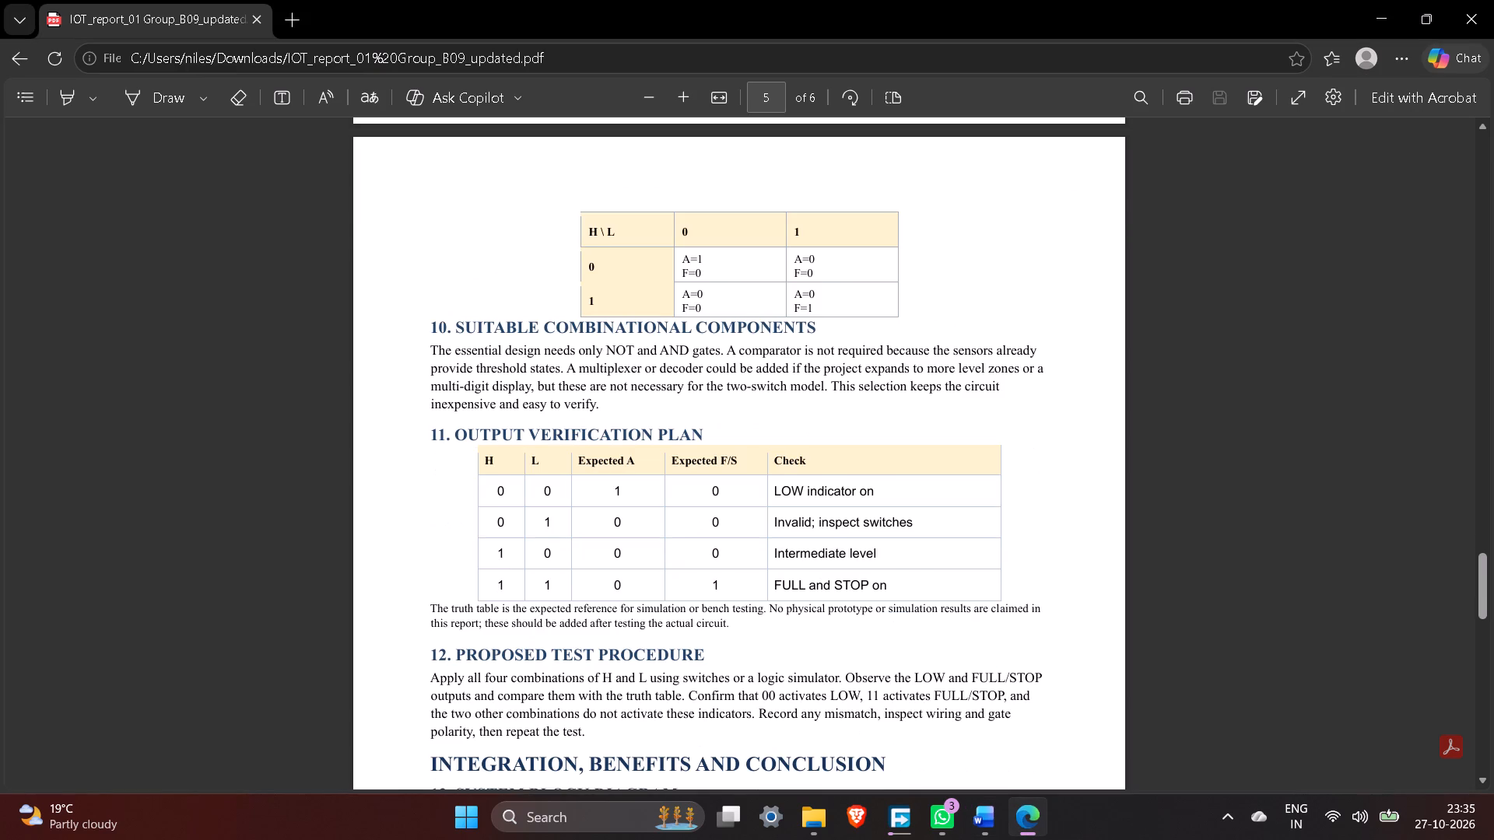
pyautogui.scroll(-1, 849, 701)
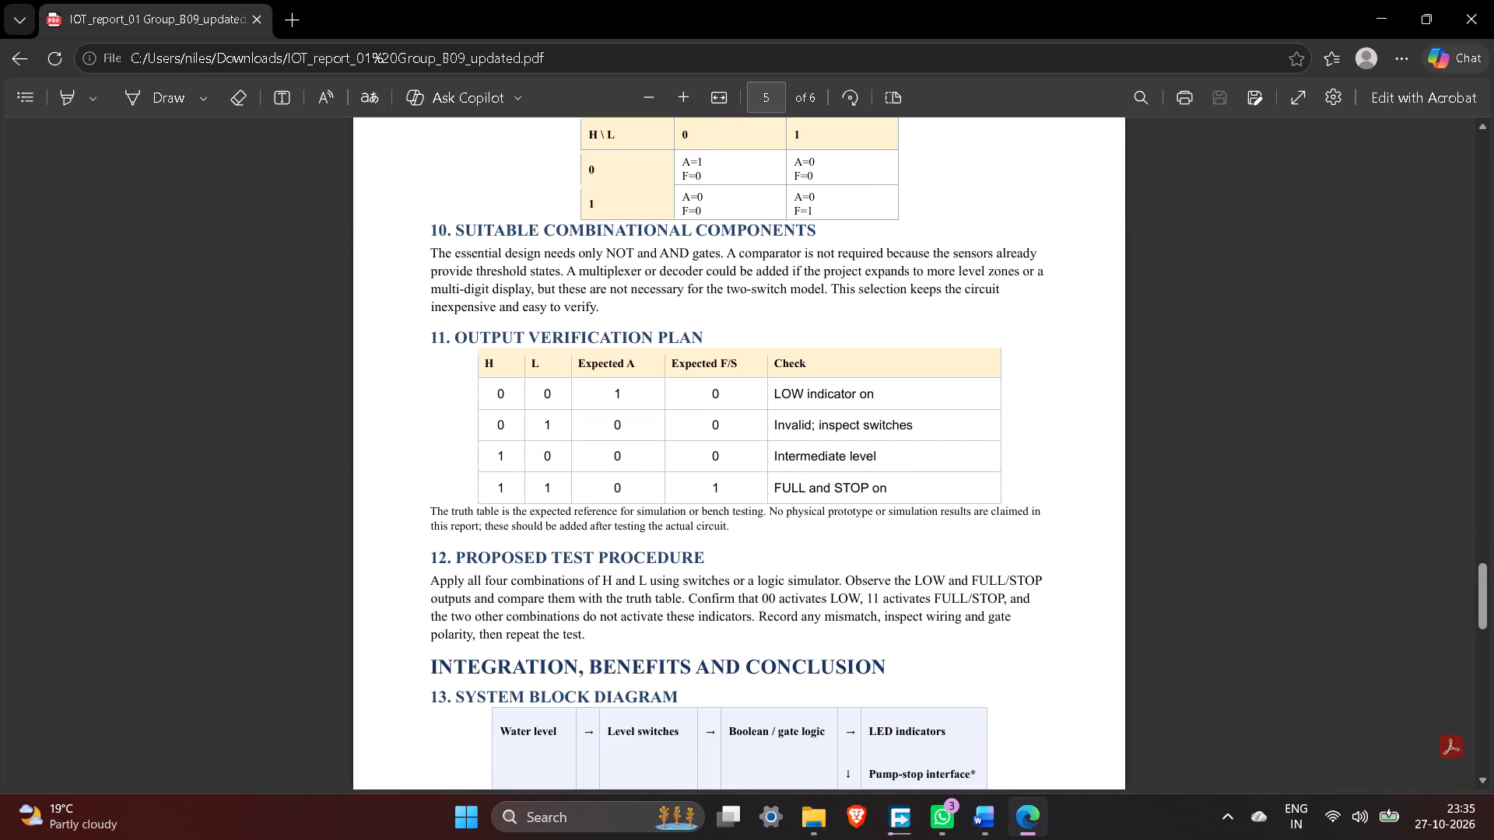
pyautogui.scroll(-2, 849, 701)
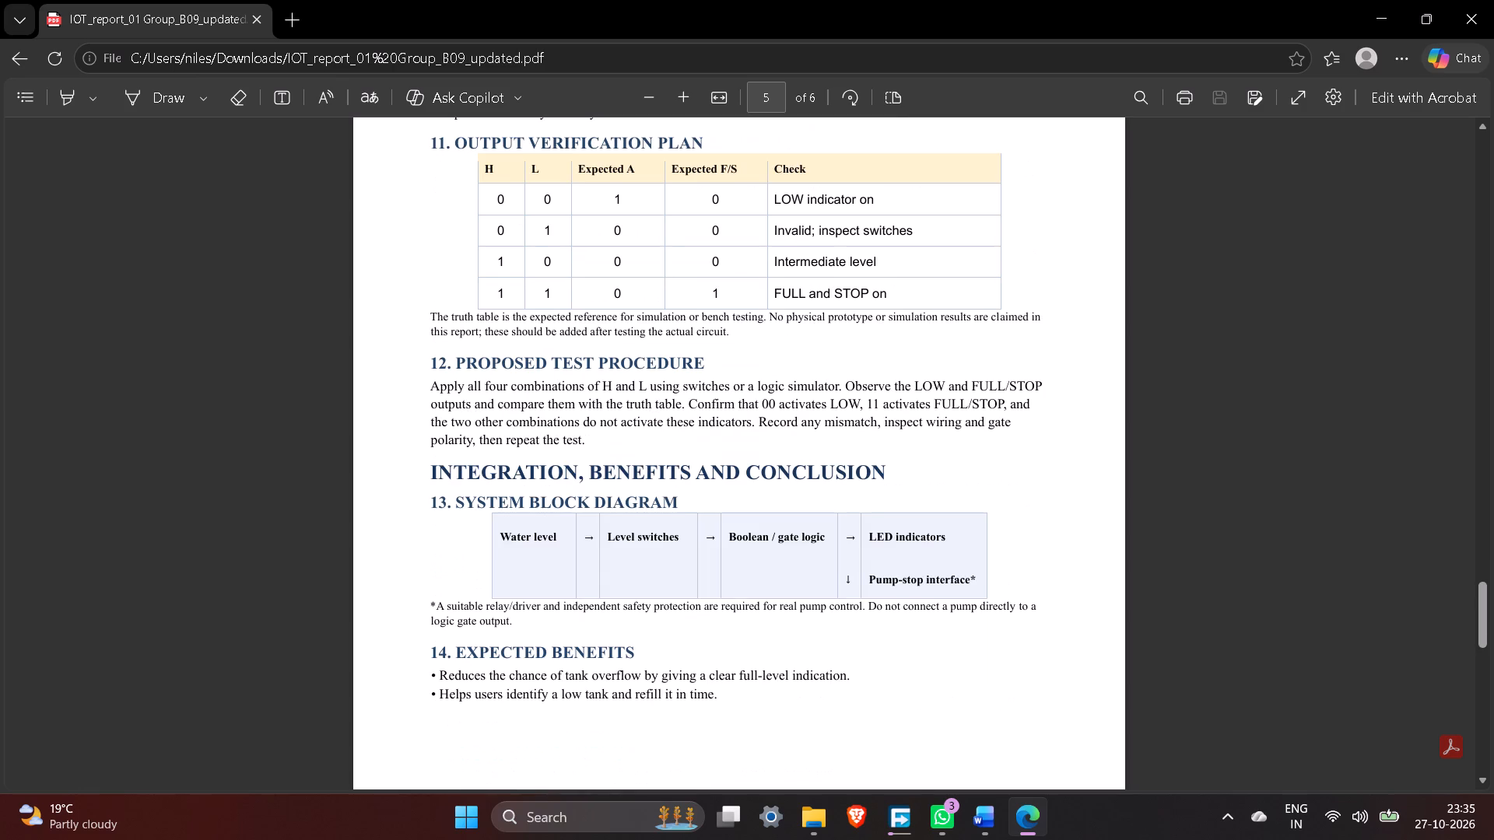
pyautogui.scroll(3, 849, 701)
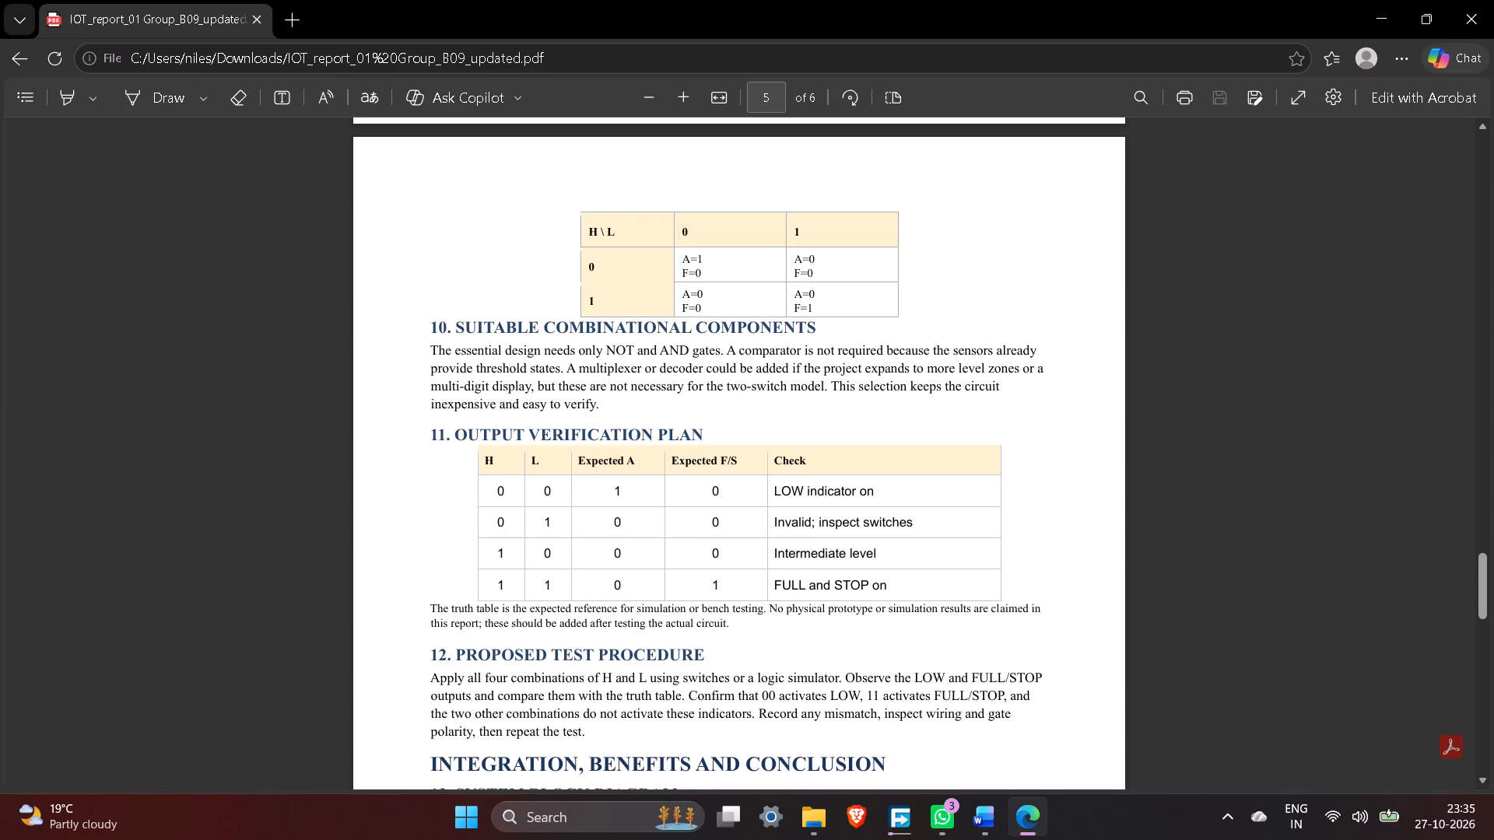
pyautogui.scroll(8, 849, 701)
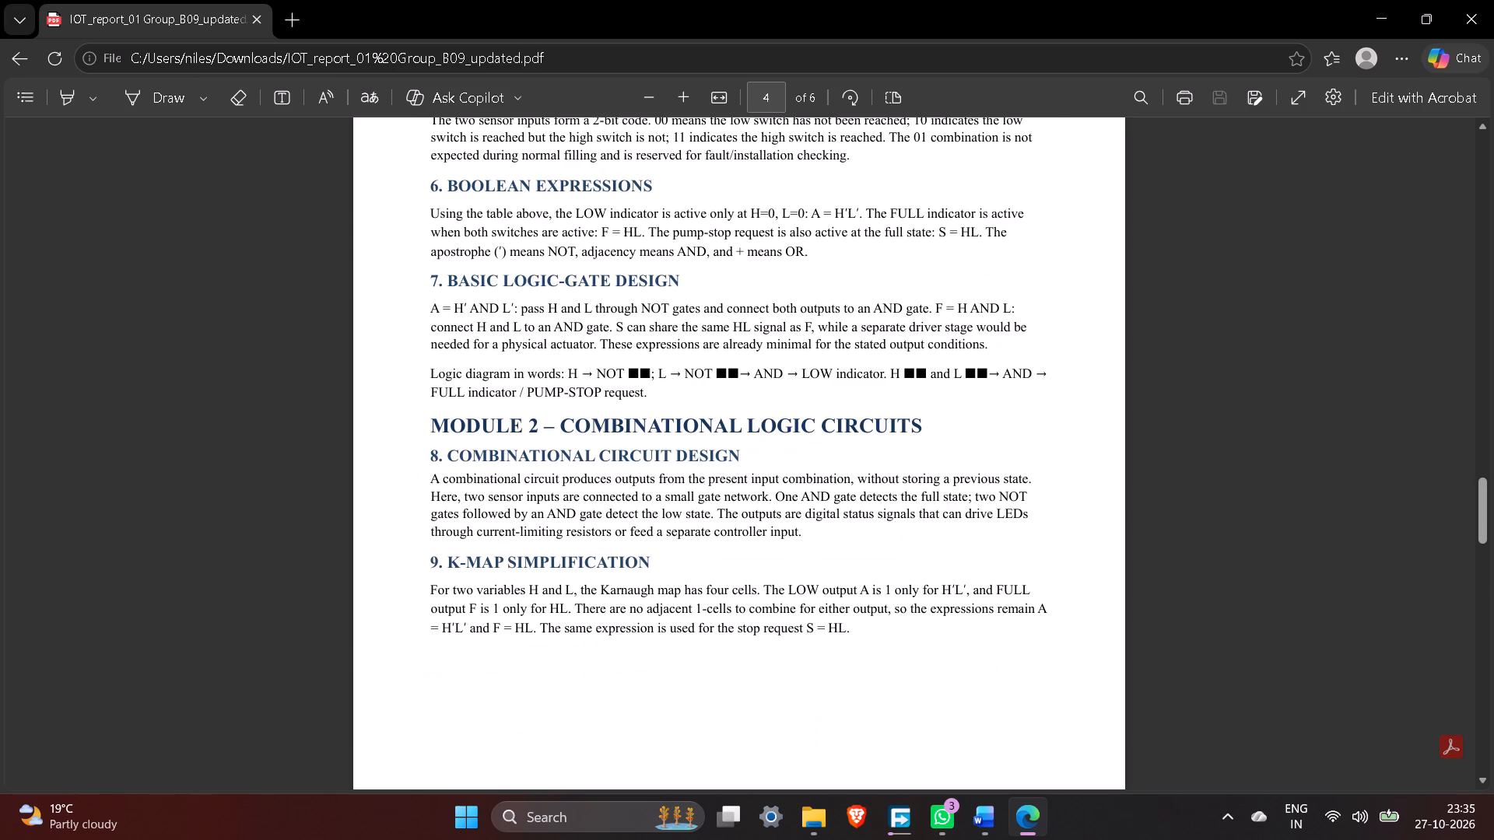
pyautogui.scroll(1, 849, 701)
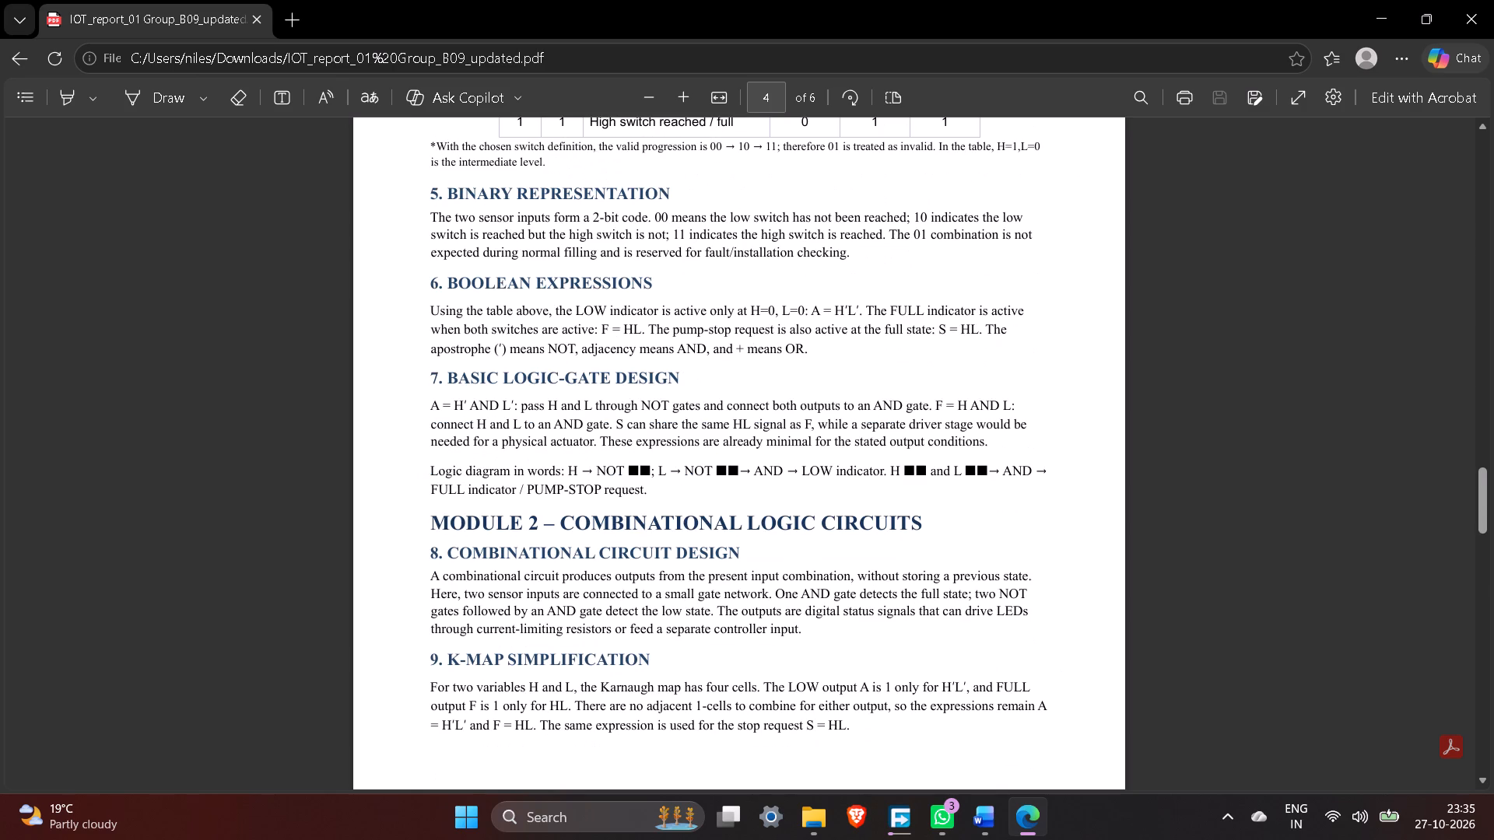
pyautogui.scroll(1, 849, 701)
pyautogui.scroll(-9, 849, 701)
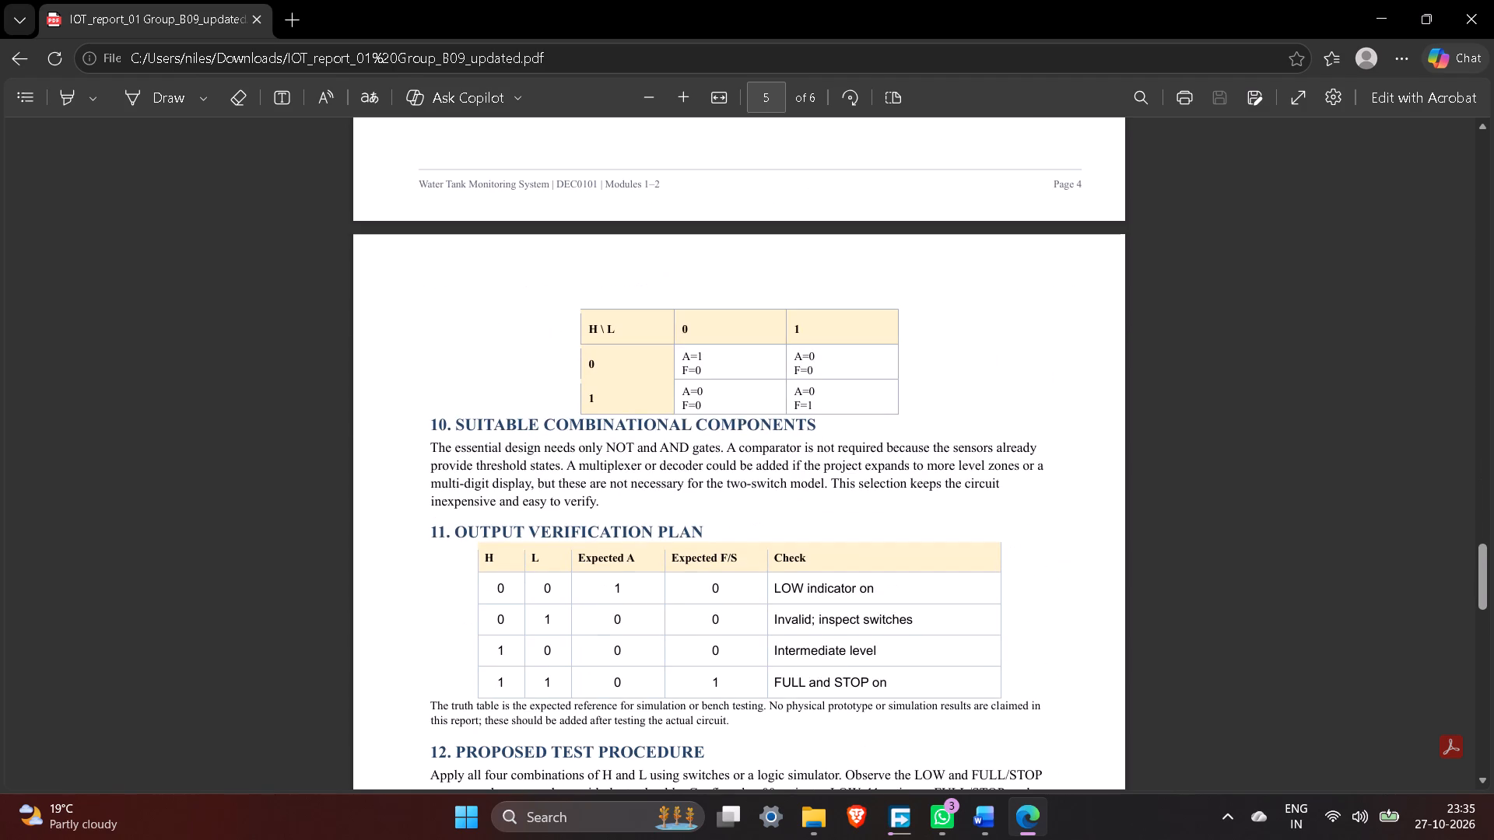
# Copy the PDF's note from "The truth table is" to "the actual circuit.", paste it below the table in Word, and start a new line.
pyautogui.scroll(-1, 839, 699)
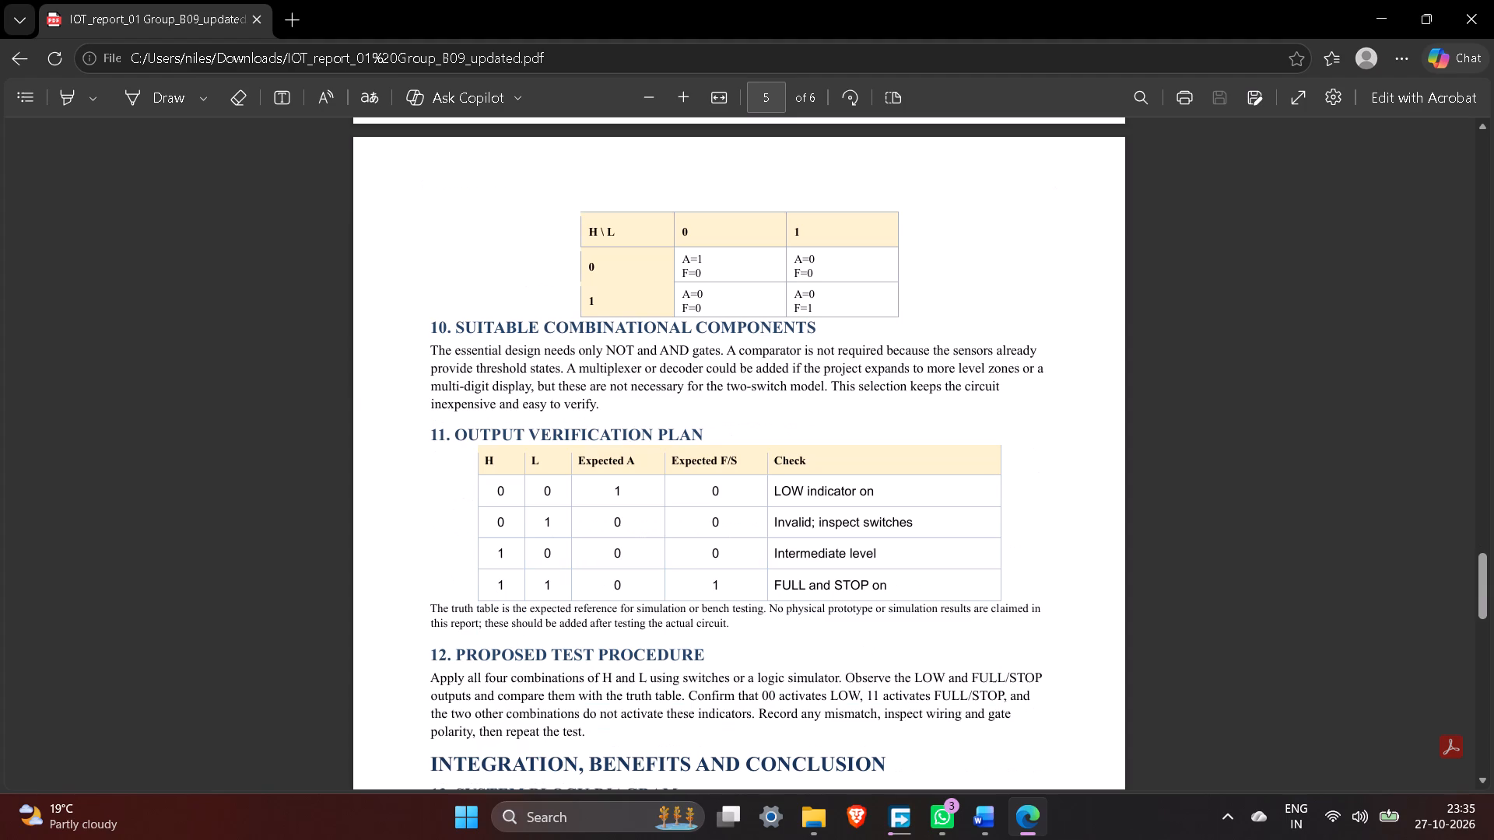
pyautogui.scroll(-2, 839, 699)
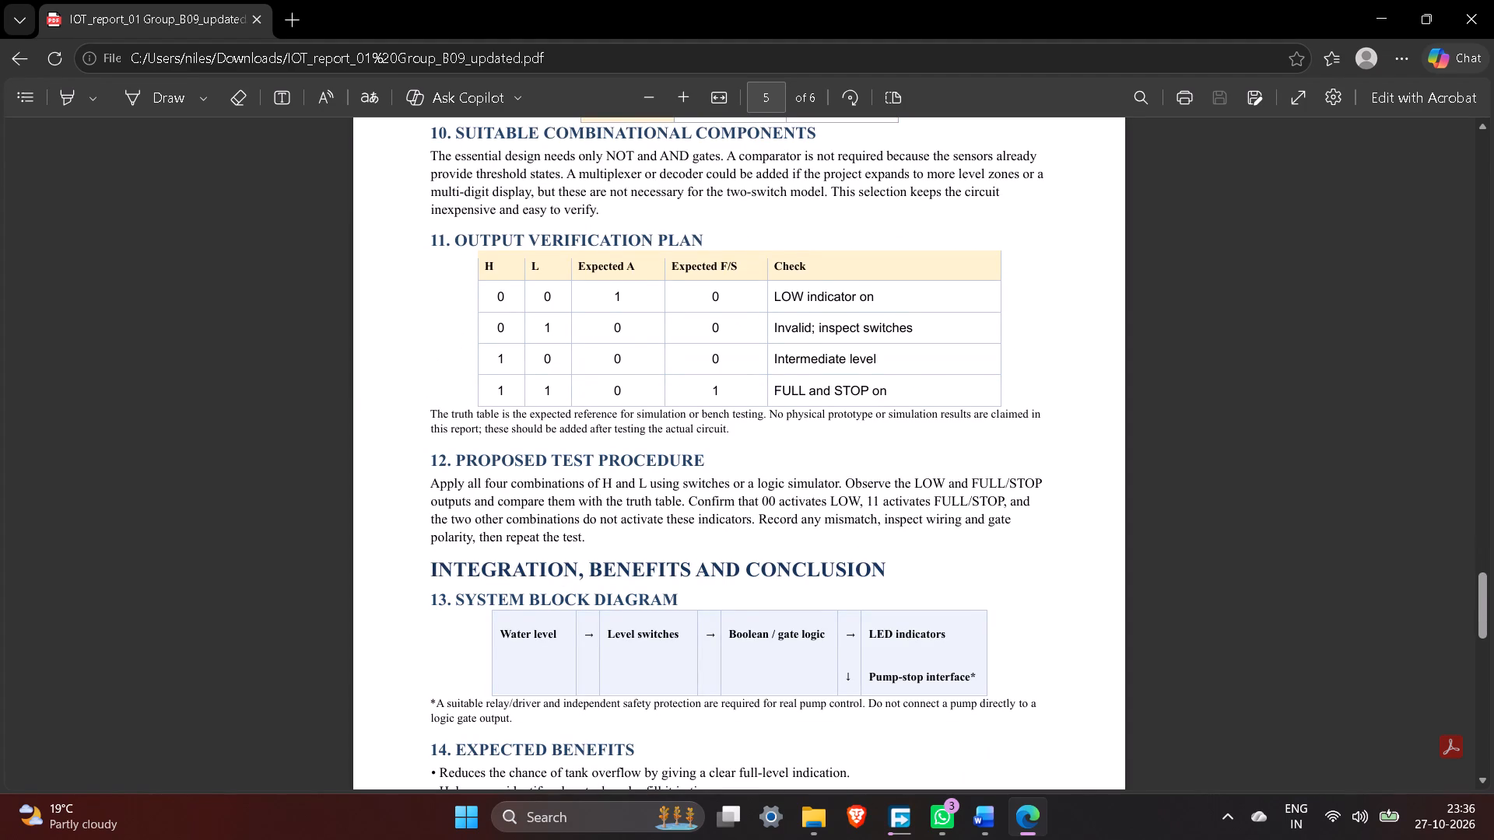
pyautogui.moveTo(426, 416); pyautogui.dragTo(742, 440)
pyautogui.click(800, 269)
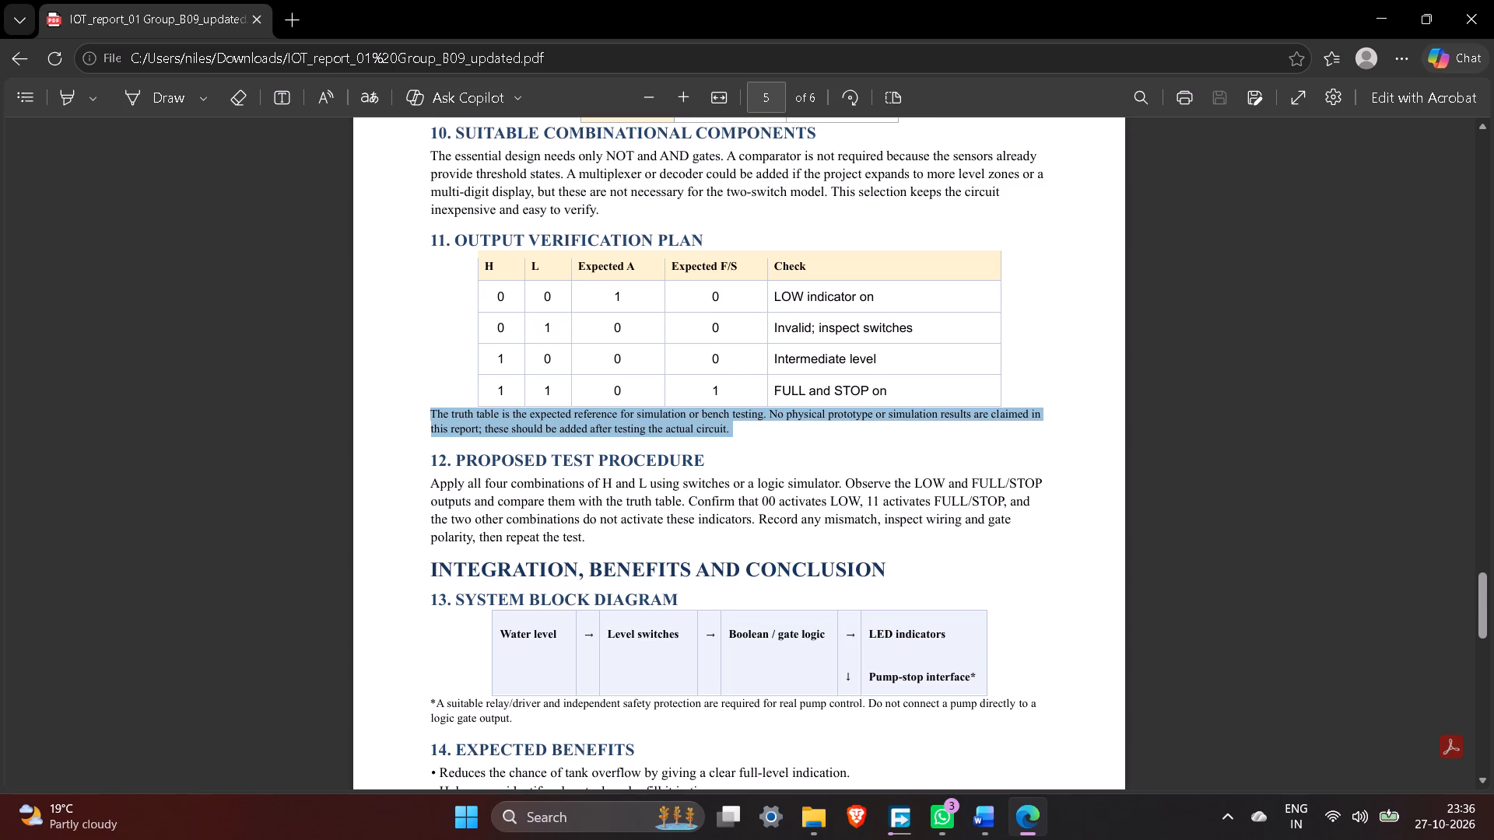
pyautogui.click(984, 817)
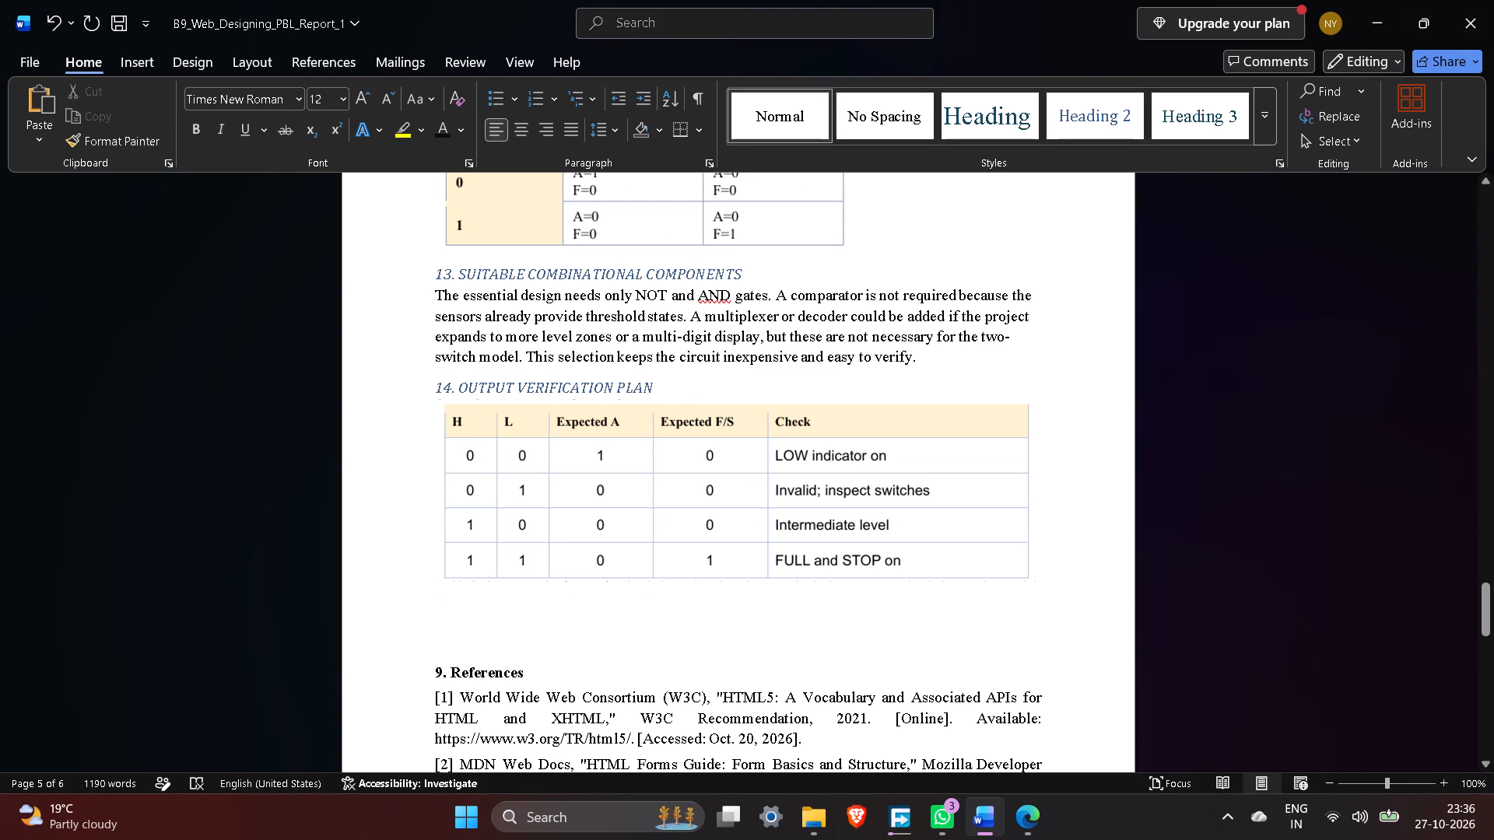
pyautogui.hotkey('ctrl', 'v')
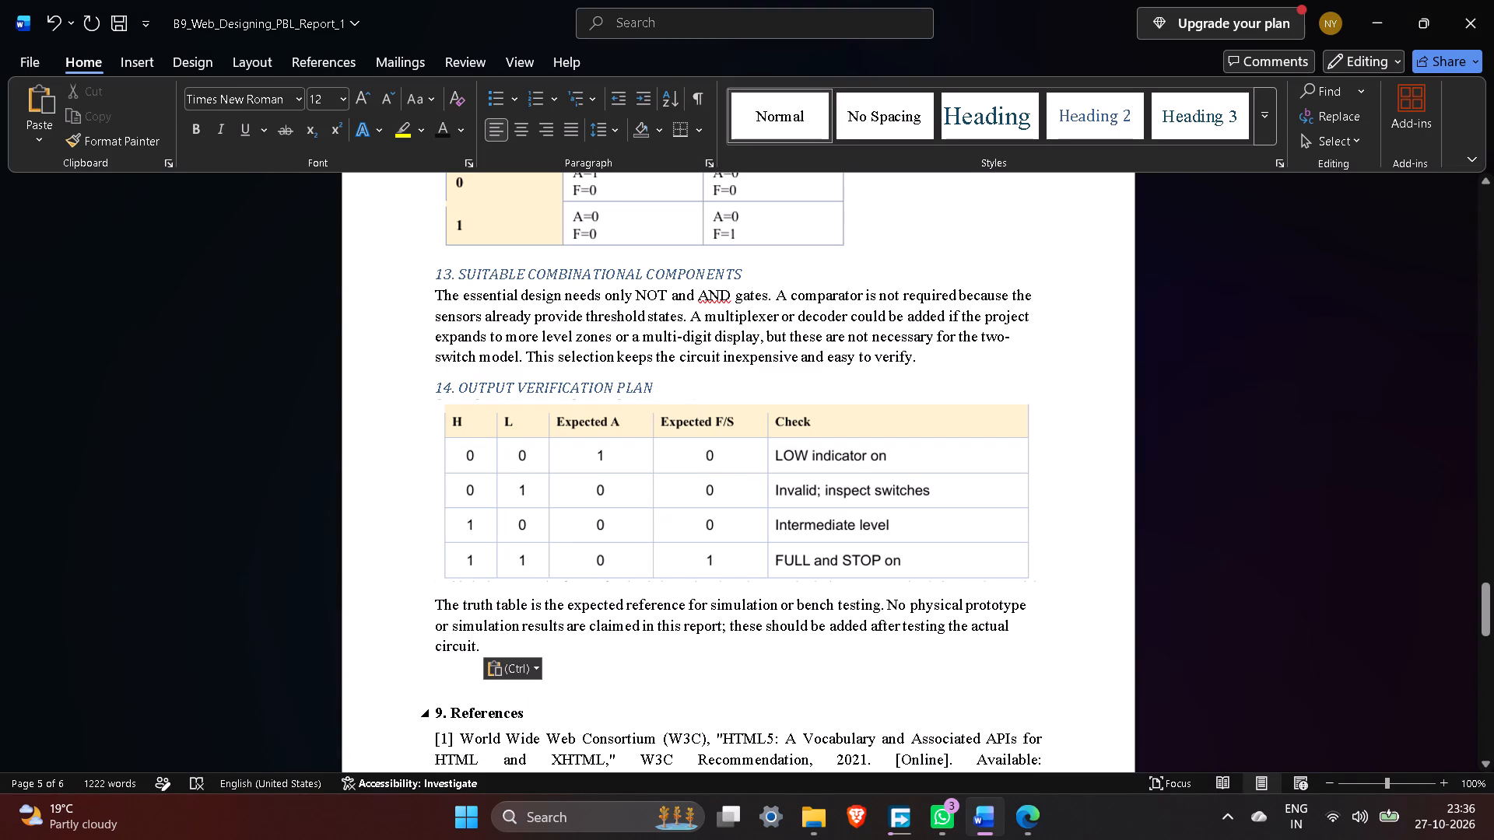
pyautogui.click(684, 701)
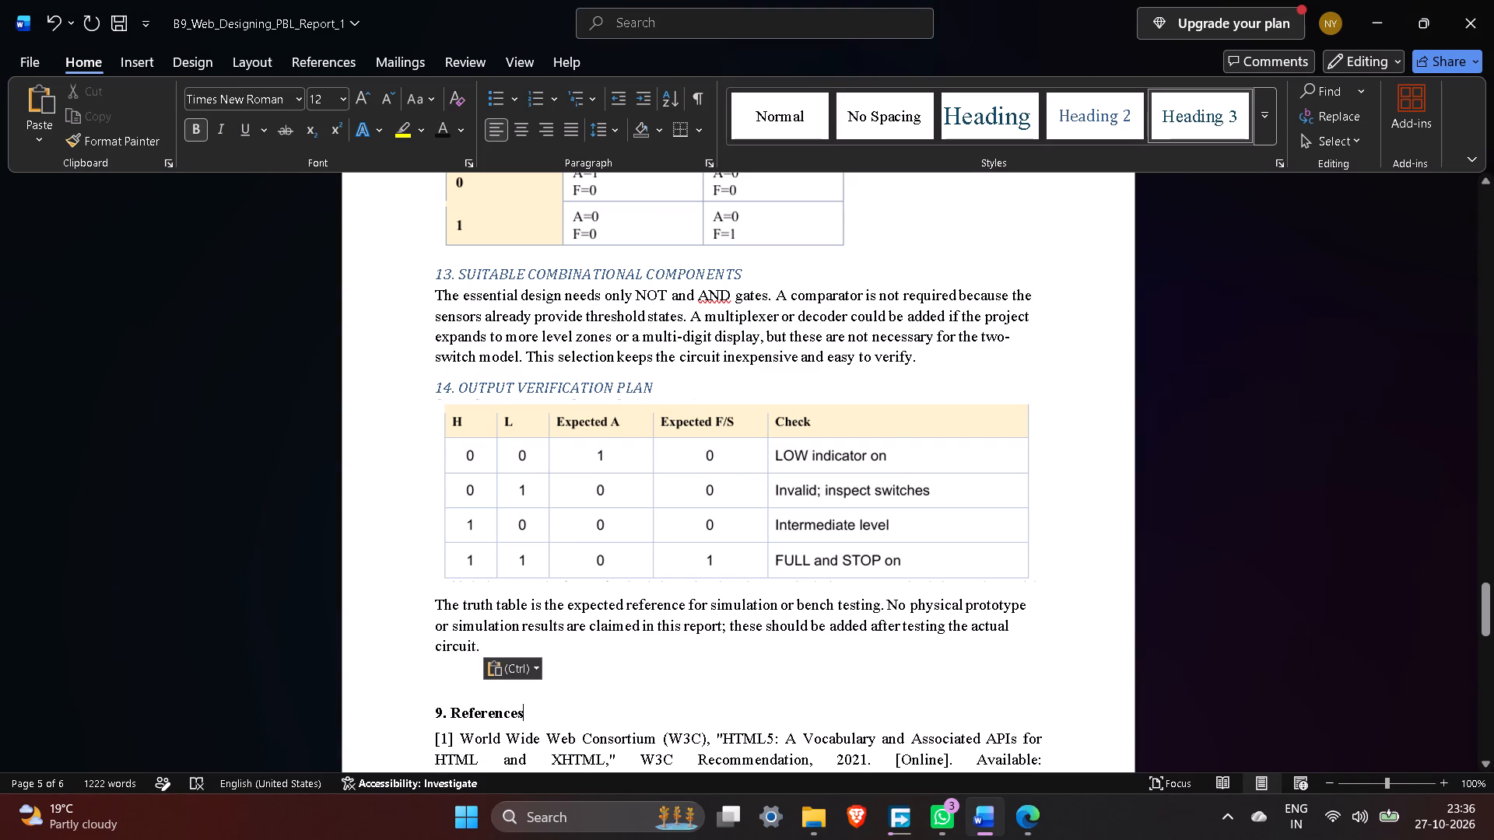
pyautogui.scroll(-1, 607, 674)
pyautogui.click(551, 593)
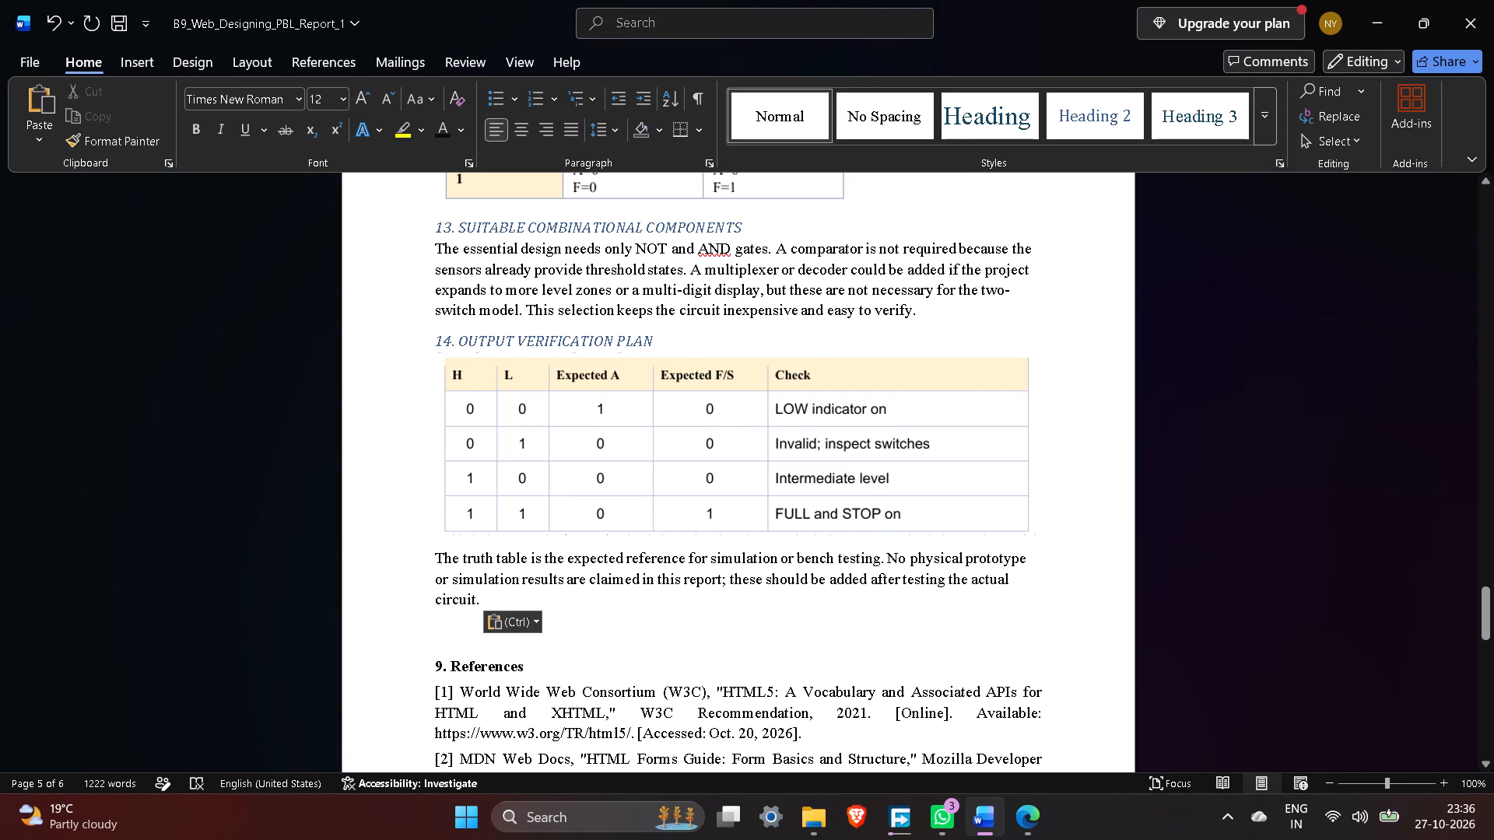
pyautogui.press('Return')
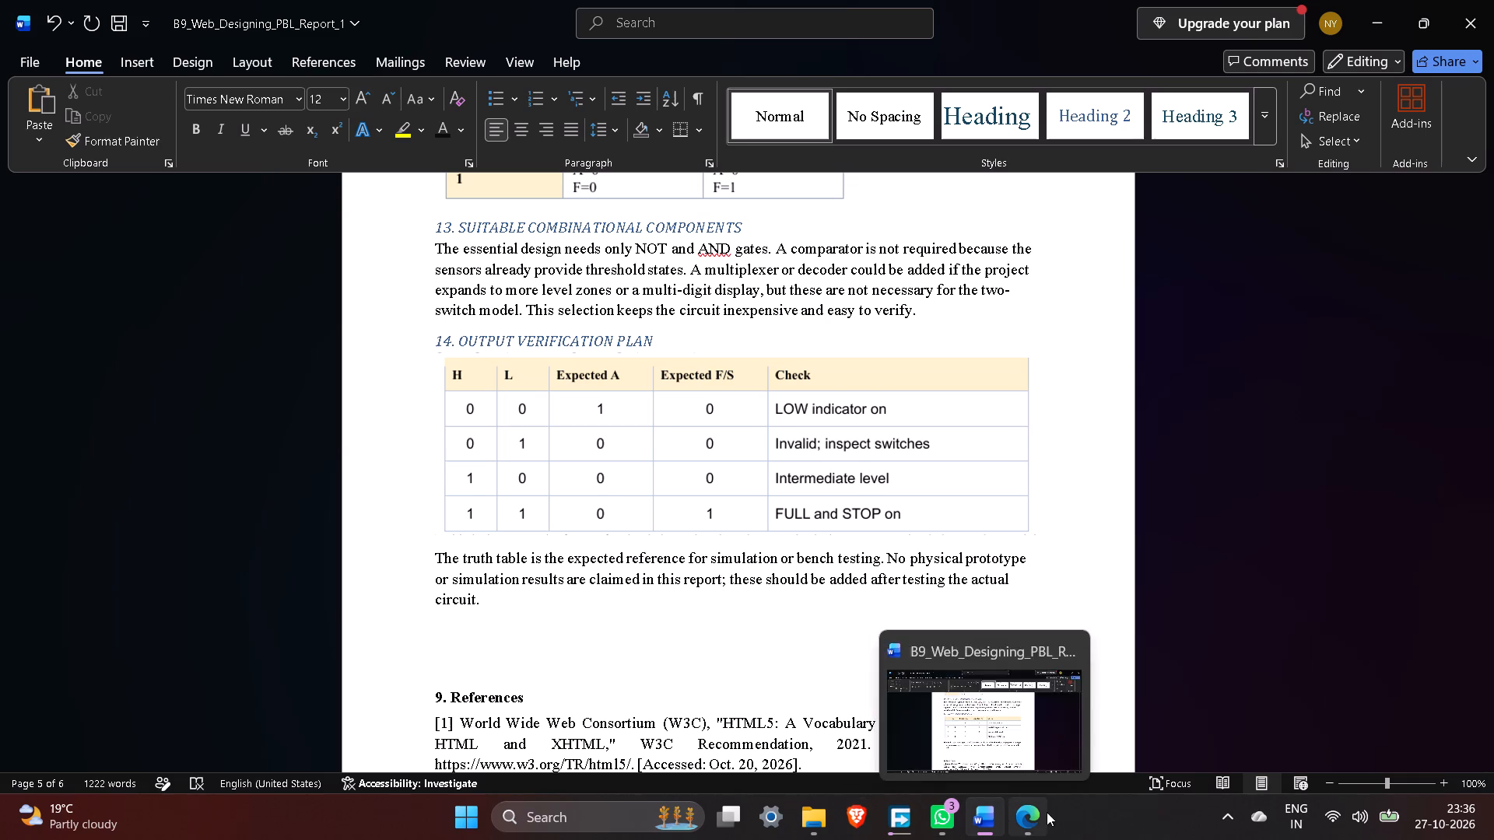
# Copy the heading "INTEGRATION, BENEFITS AND CONCLUSION" from the PDF and paste it below the truth-table note in Word.
pyautogui.click(1047, 812)
pyautogui.scroll(-1, 747, 550)
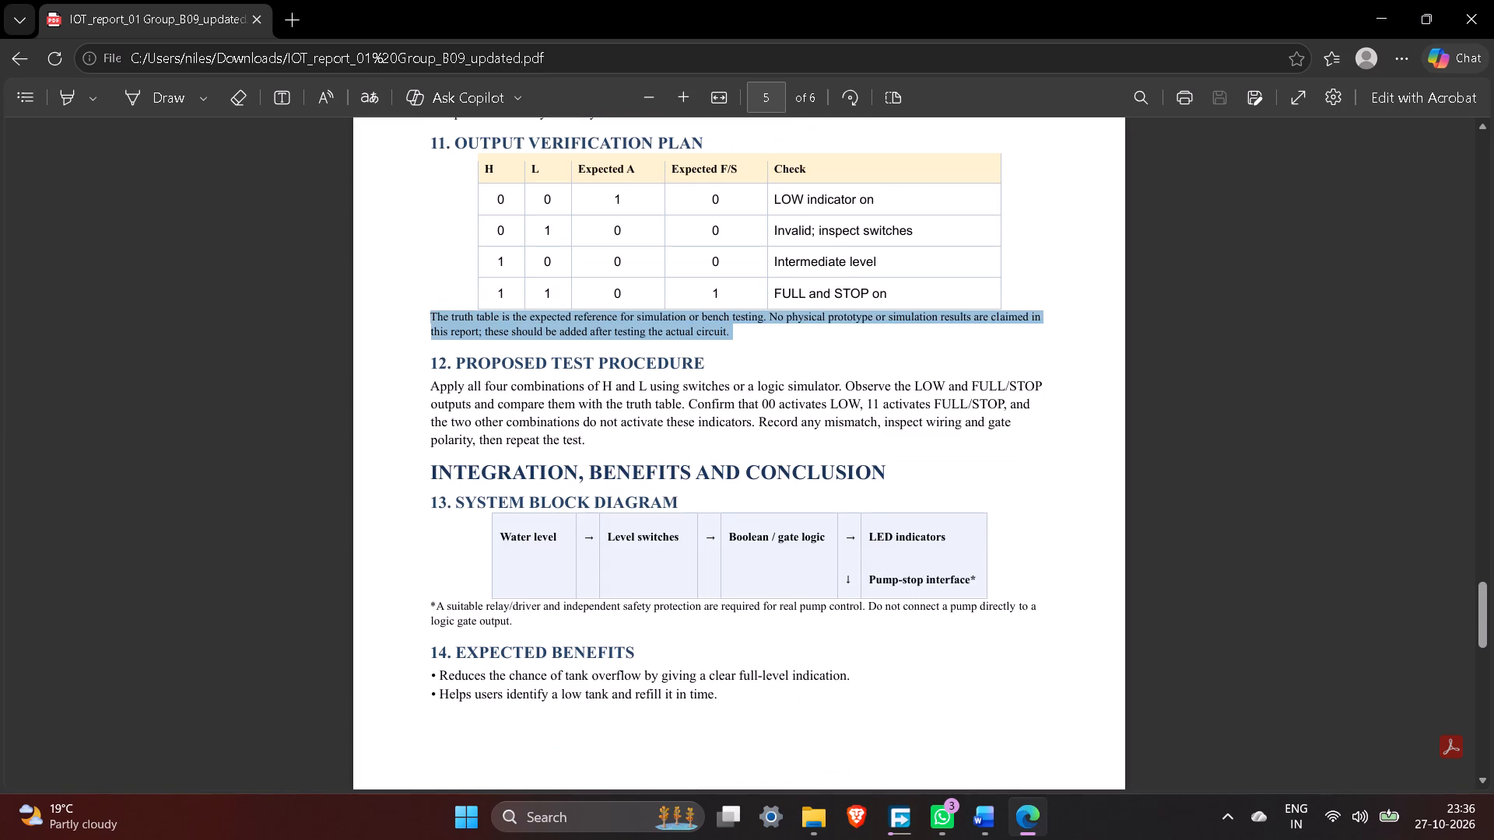
pyautogui.scroll(-1, 747, 551)
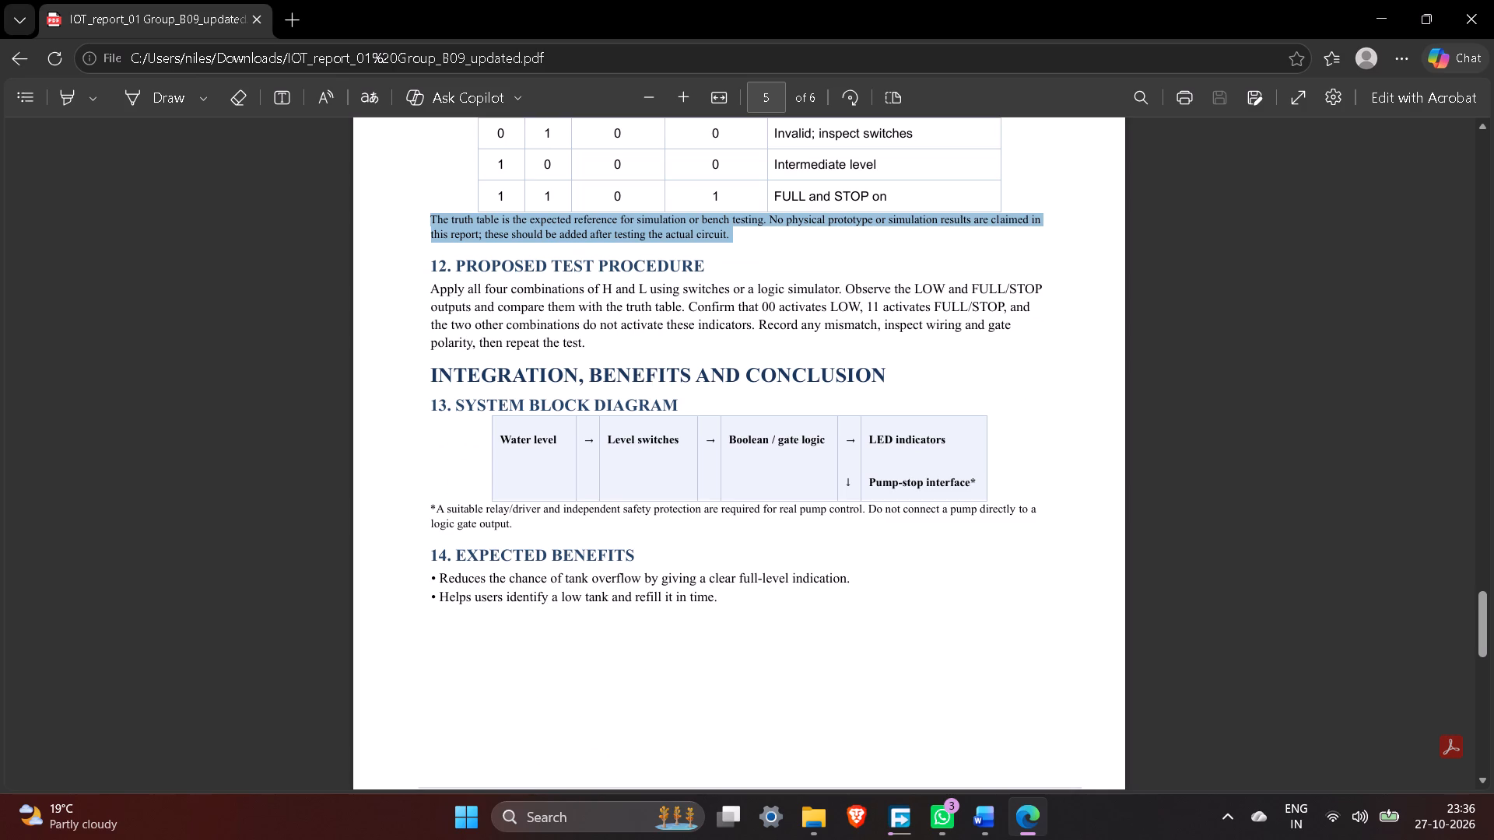
pyautogui.scroll(-6, 585, 449)
pyautogui.scroll(5, 585, 457)
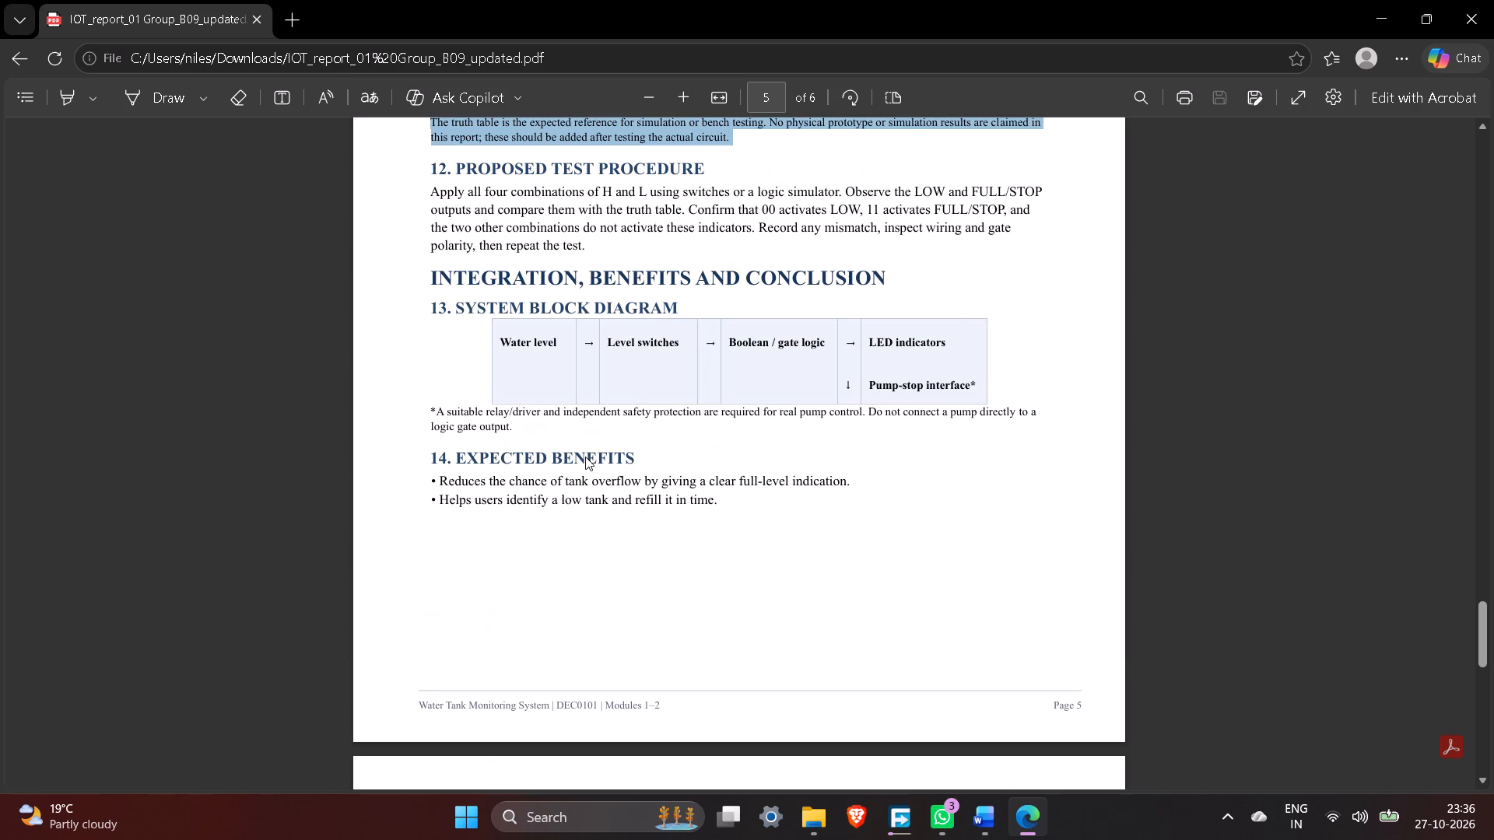
pyautogui.scroll(2, 585, 457)
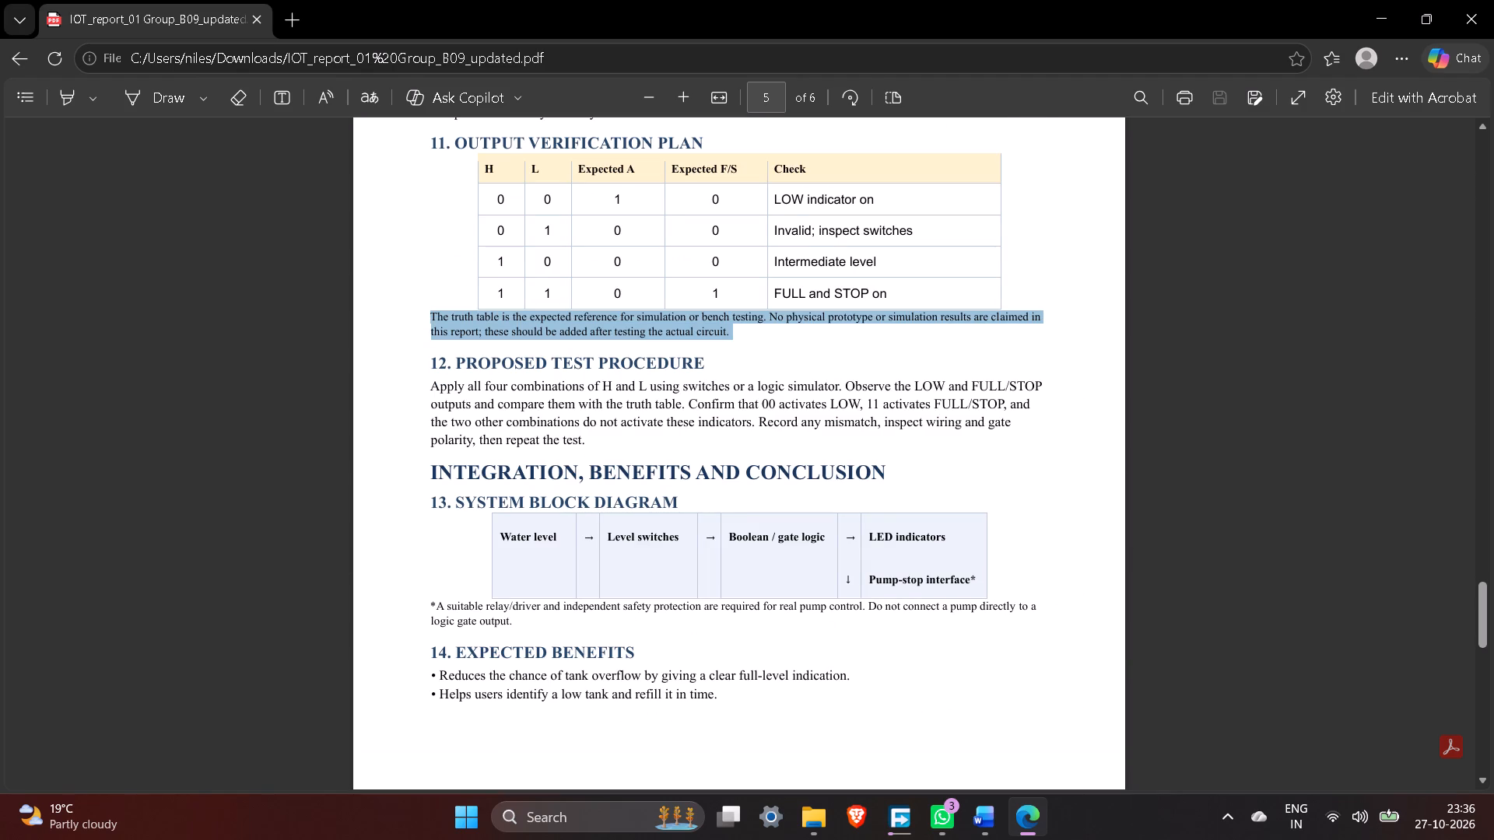
pyautogui.moveTo(430, 467); pyautogui.dragTo(465, 467)
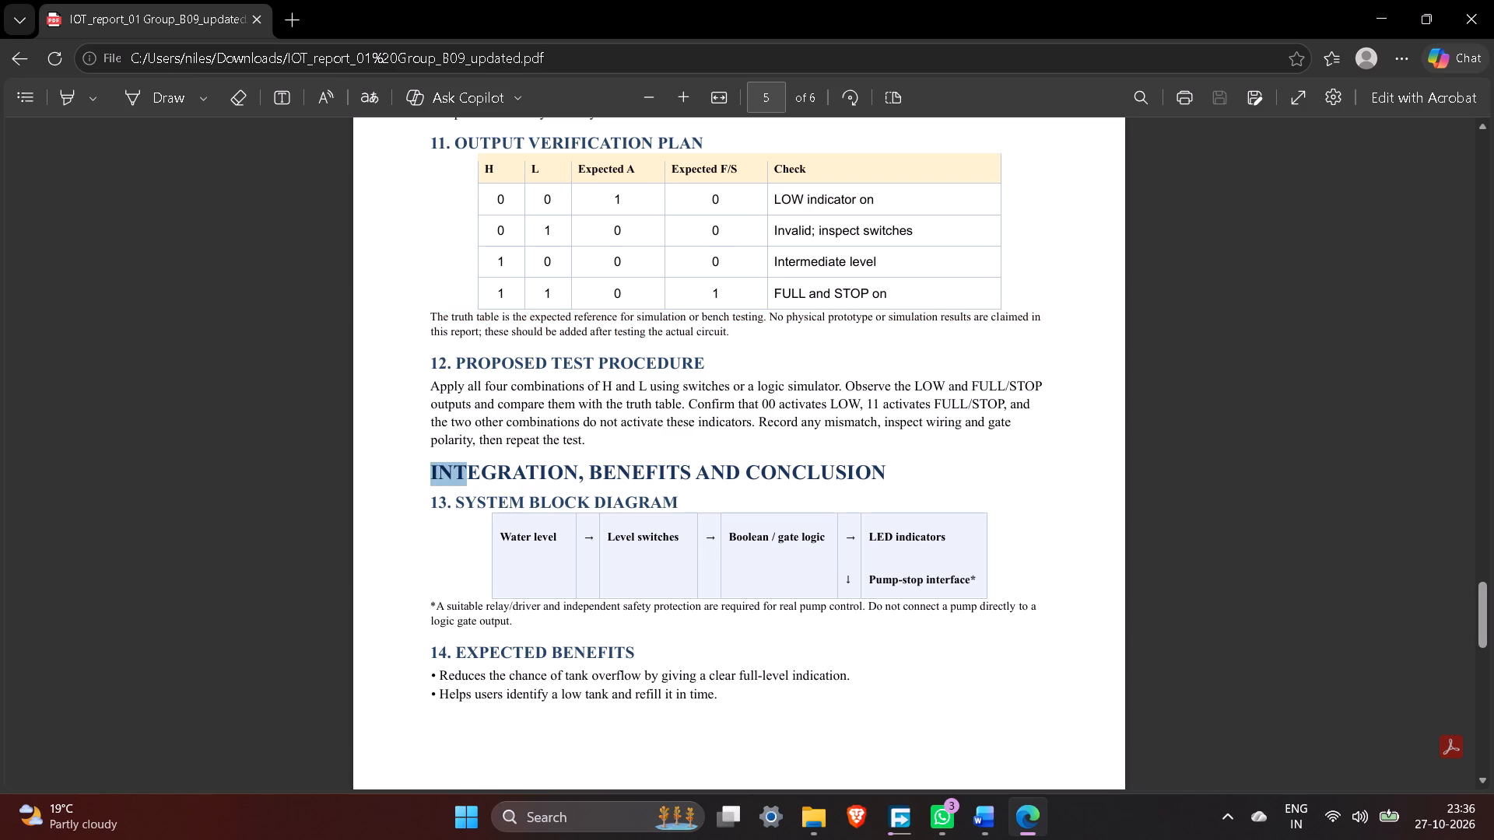
pyautogui.moveTo(465, 467); pyautogui.dragTo(891, 467)
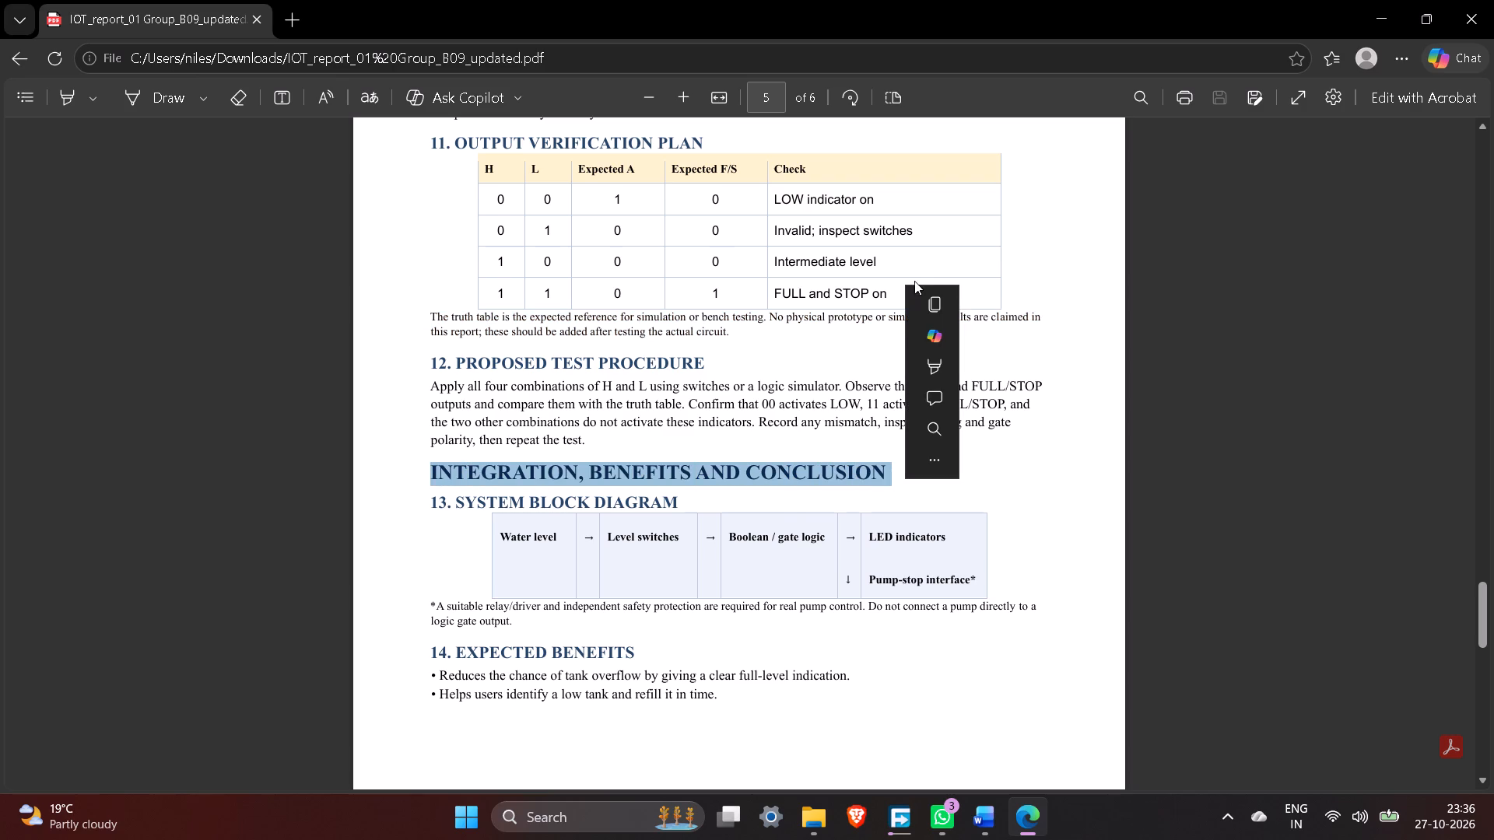
pyautogui.click(924, 295)
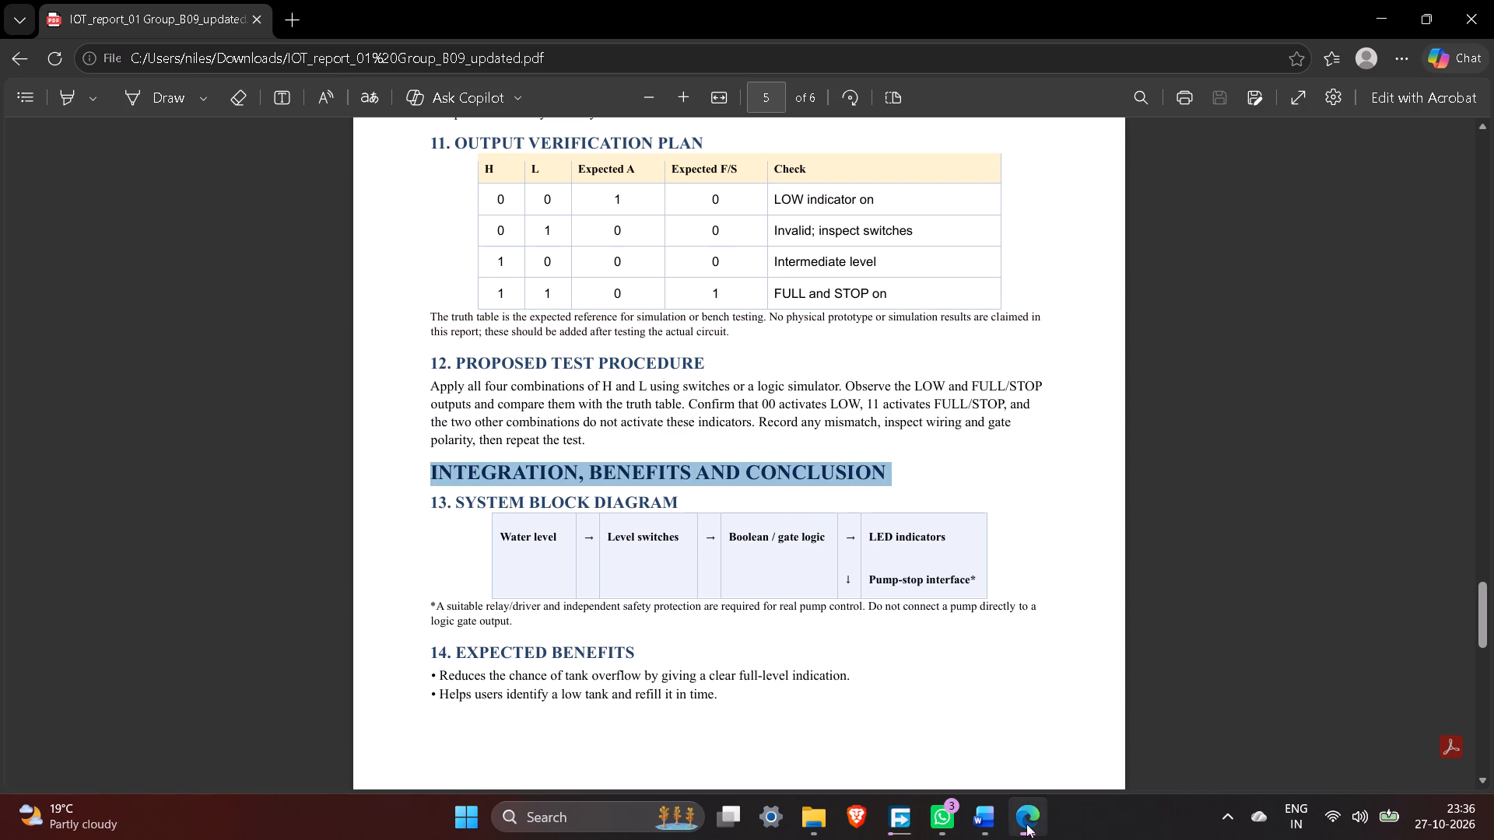
pyautogui.click(980, 820)
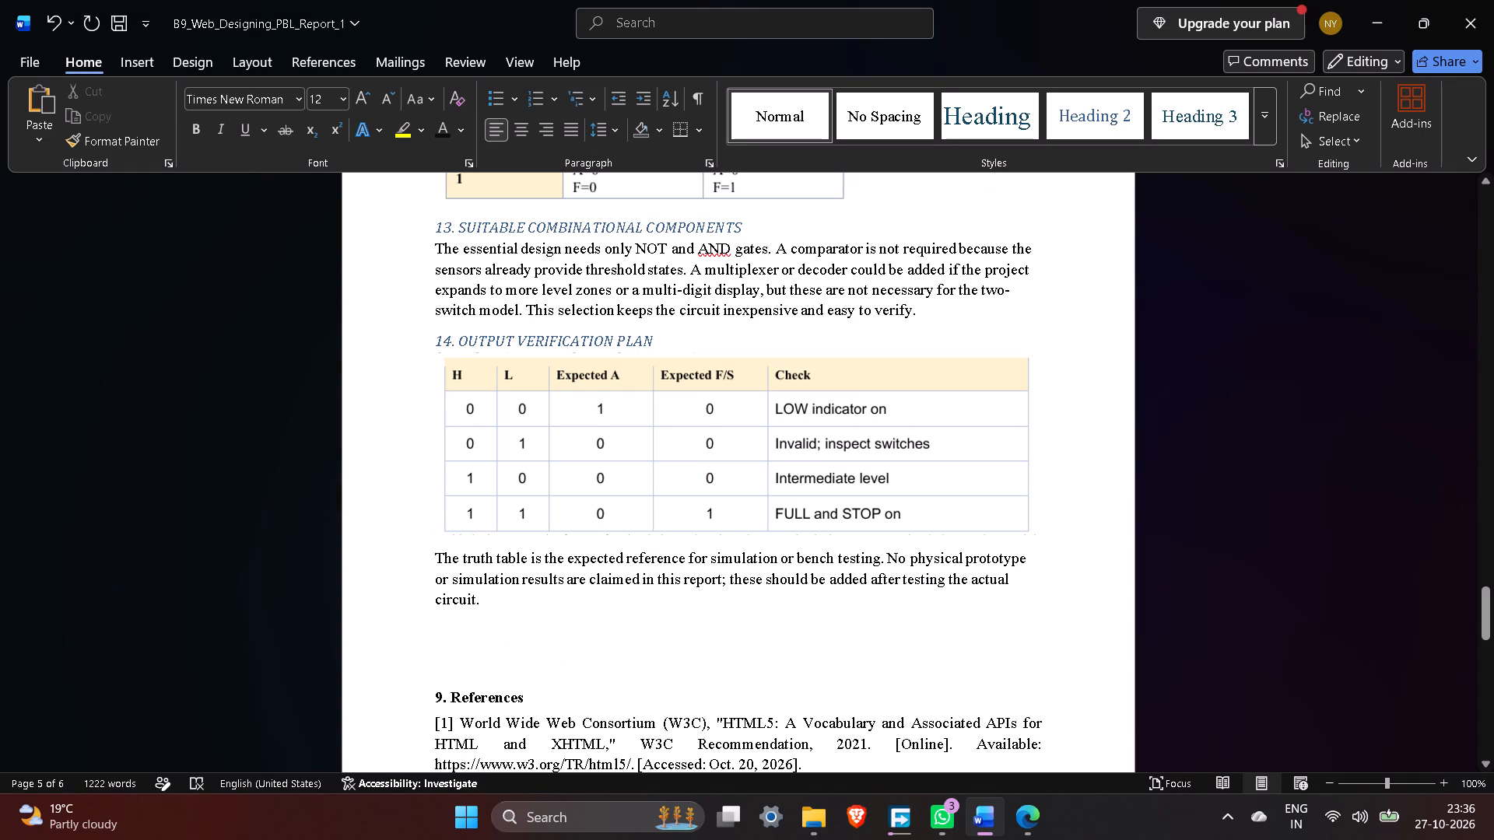
pyautogui.hotkey('ctrl', 'v')
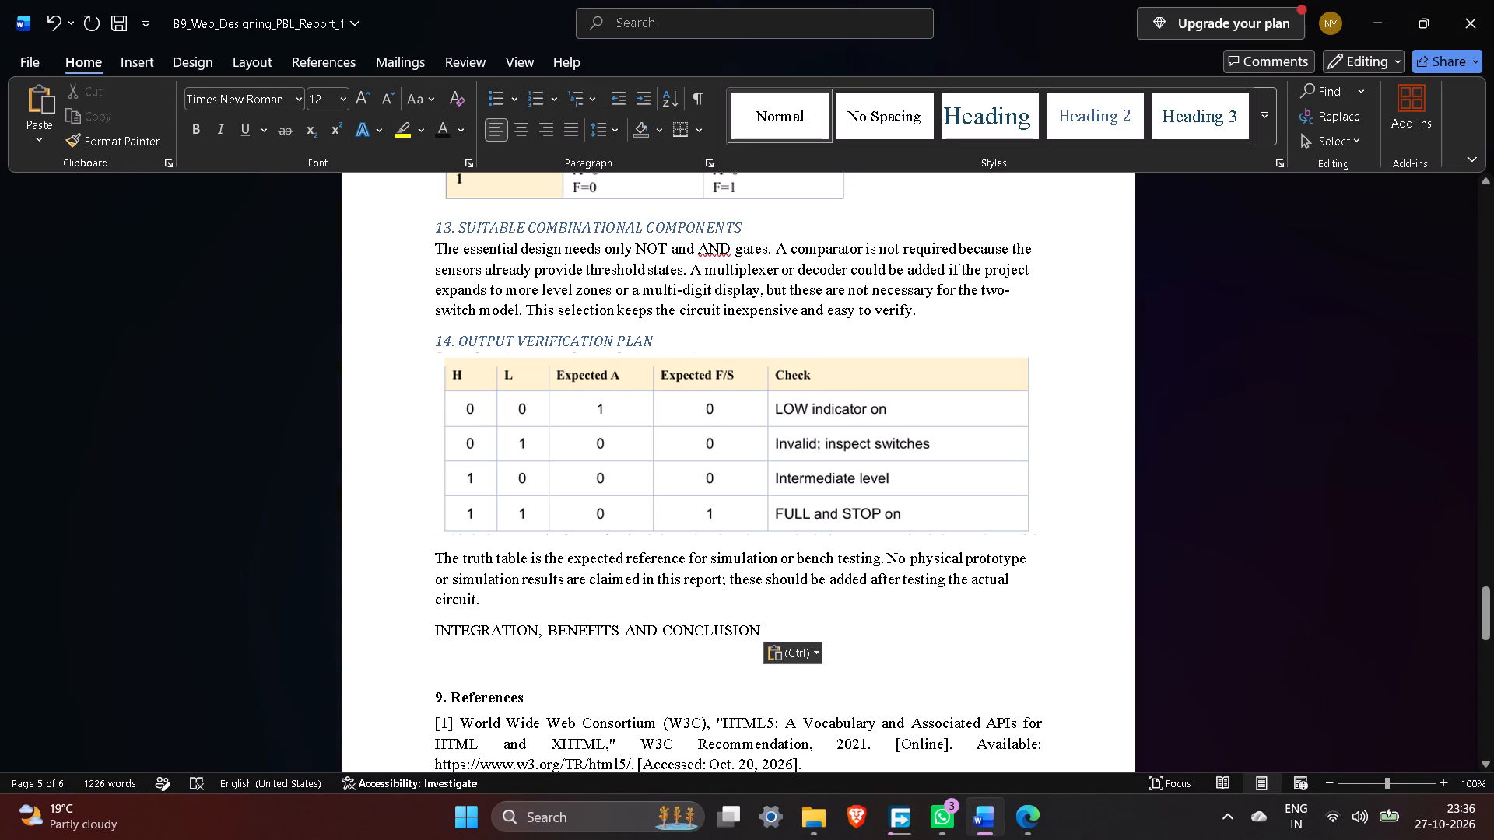
# Apply the Strong style to the "INTEGRATION, BENEFITS AND CONCLUSION" line and start a new line below it.
pyautogui.moveTo(771, 632); pyautogui.dragTo(389, 646)
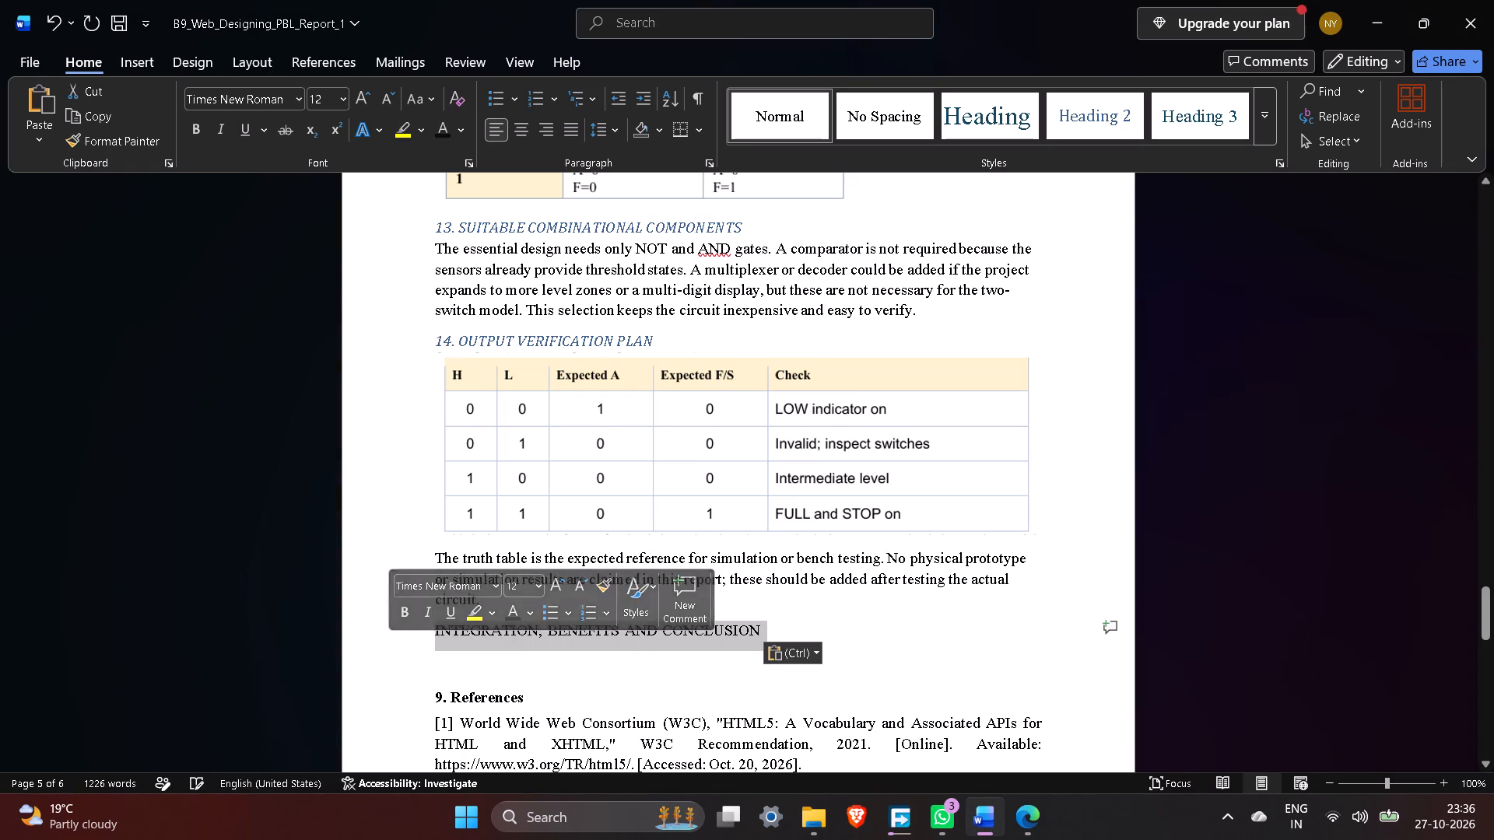
pyautogui.click(636, 609)
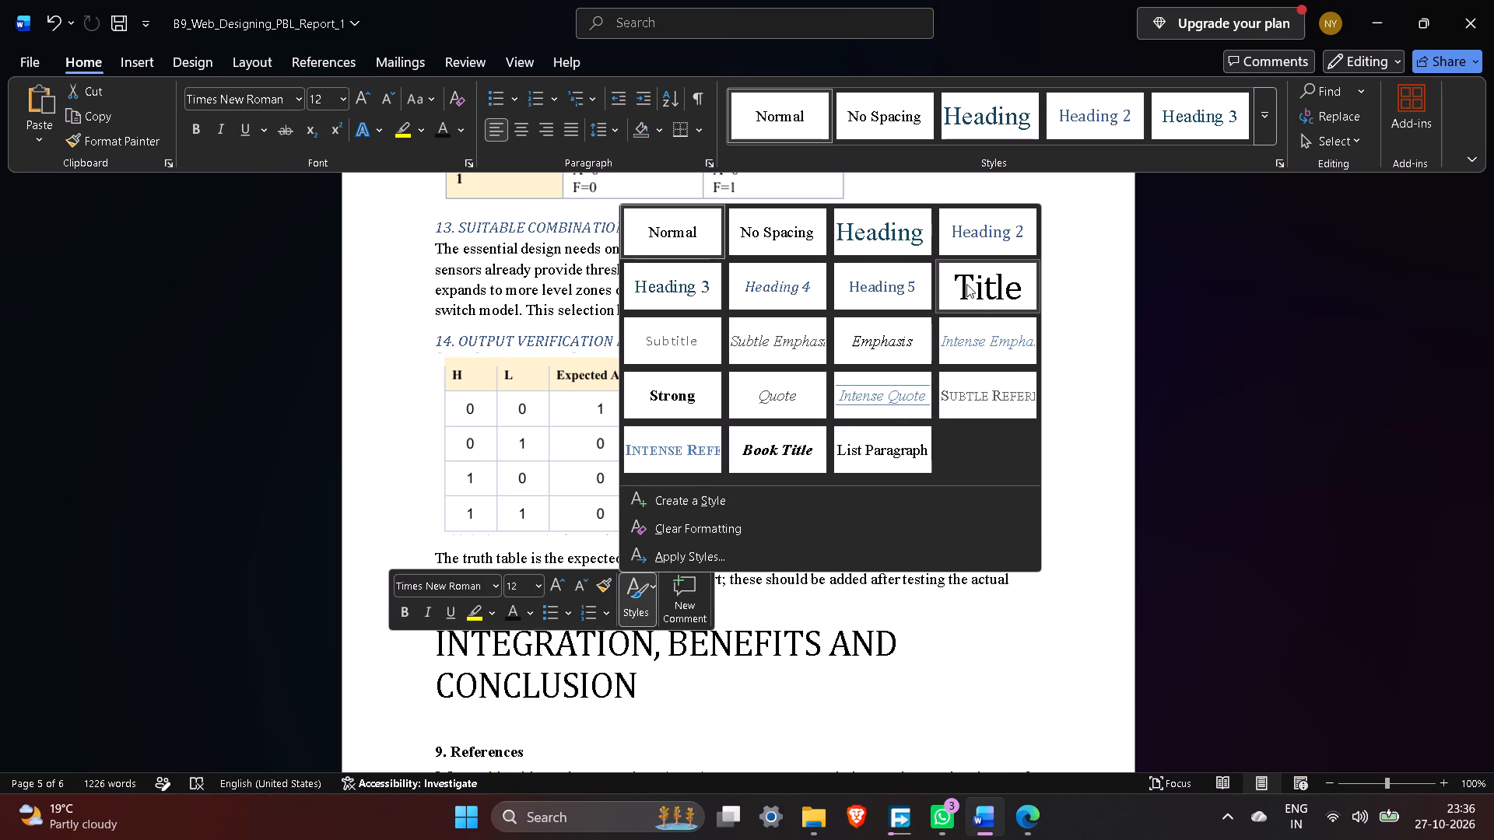
pyautogui.click(693, 399)
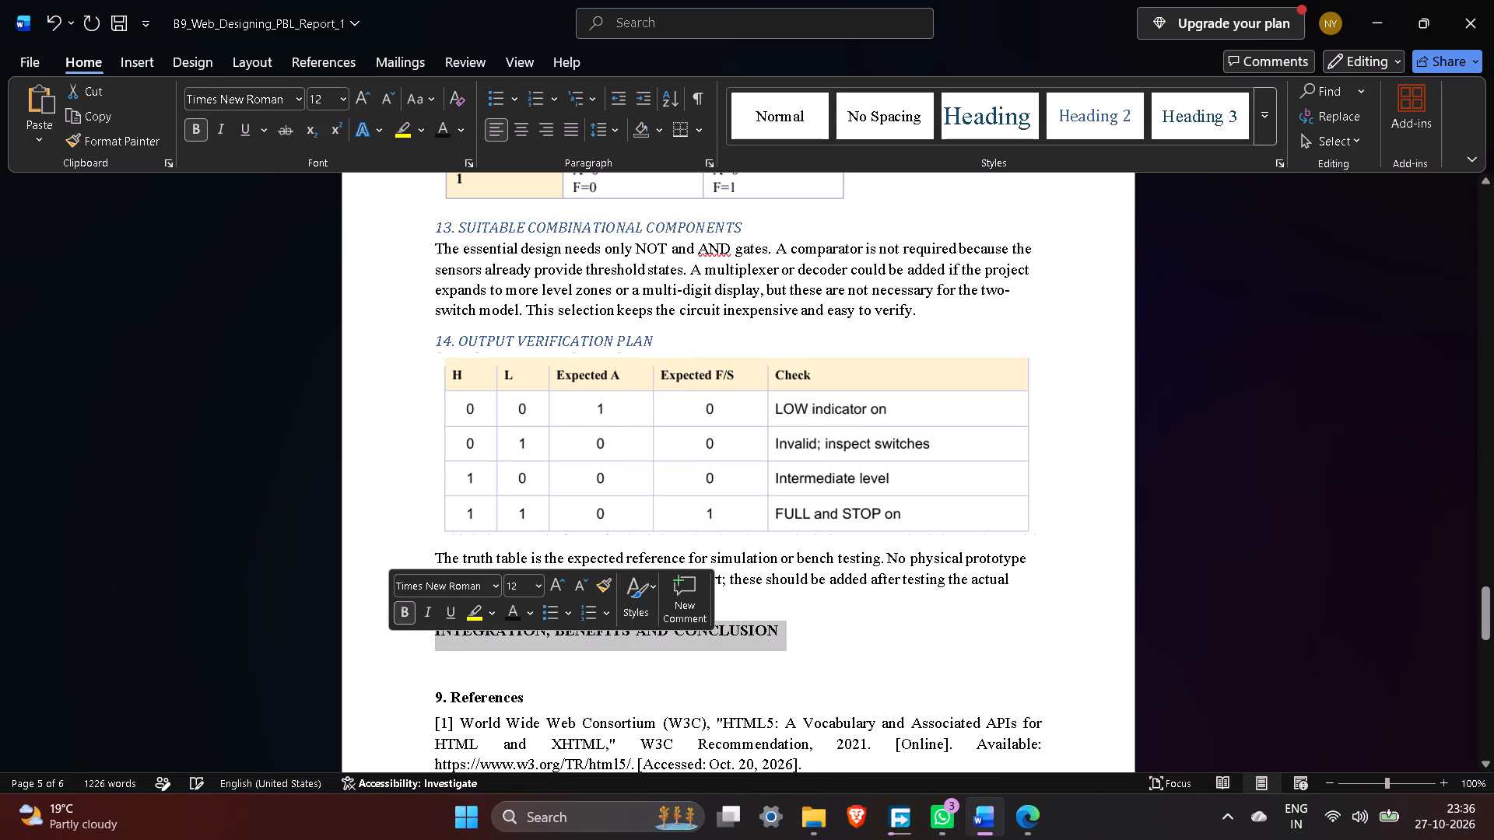
pyautogui.click(936, 628)
pyautogui.scroll(4, 777, 621)
pyautogui.scroll(7, 769, 699)
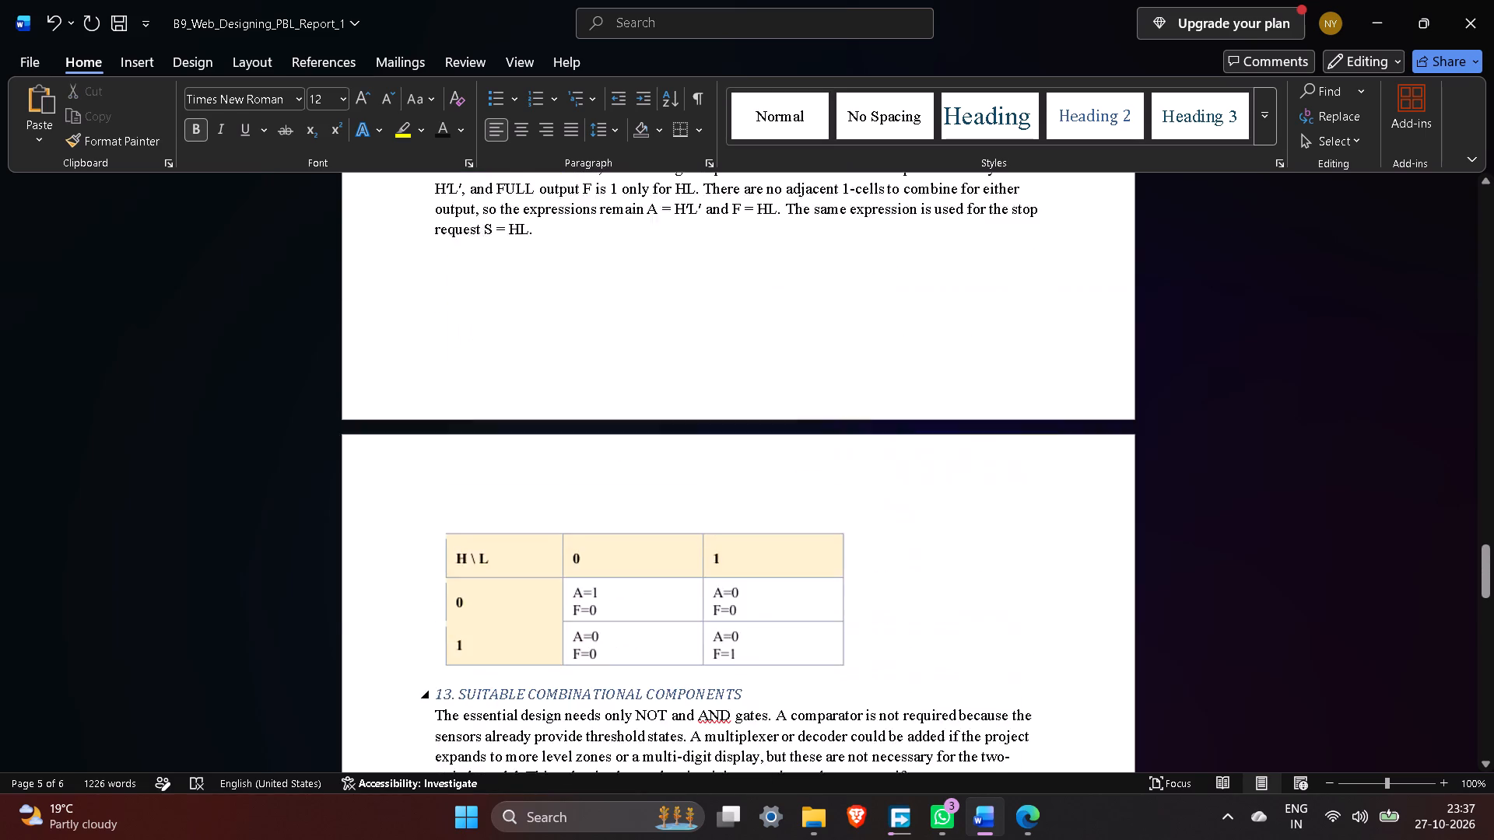
pyautogui.scroll(3, 770, 700)
pyautogui.scroll(-15, 770, 702)
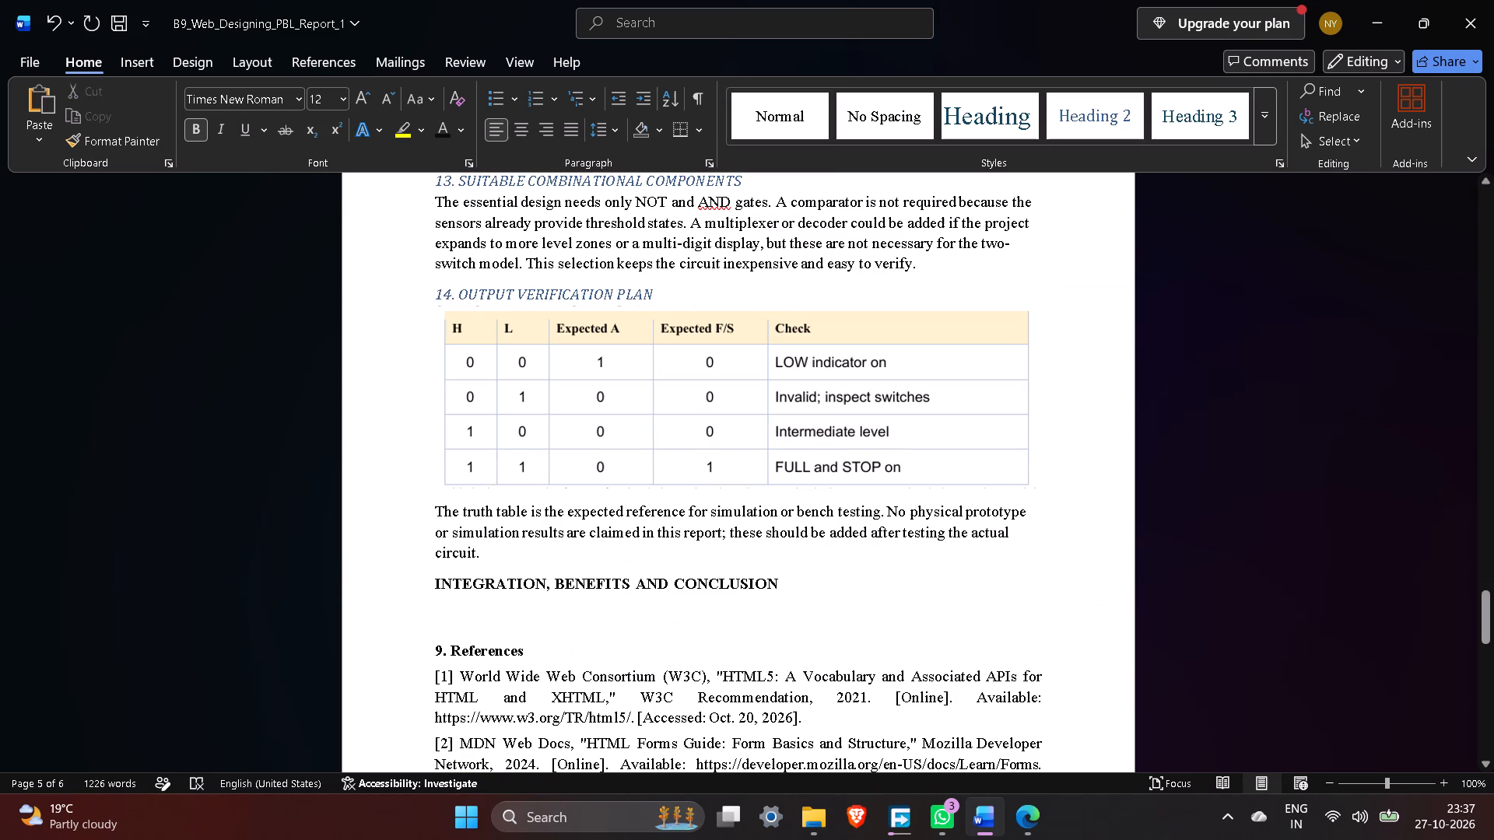
pyautogui.press('Return')
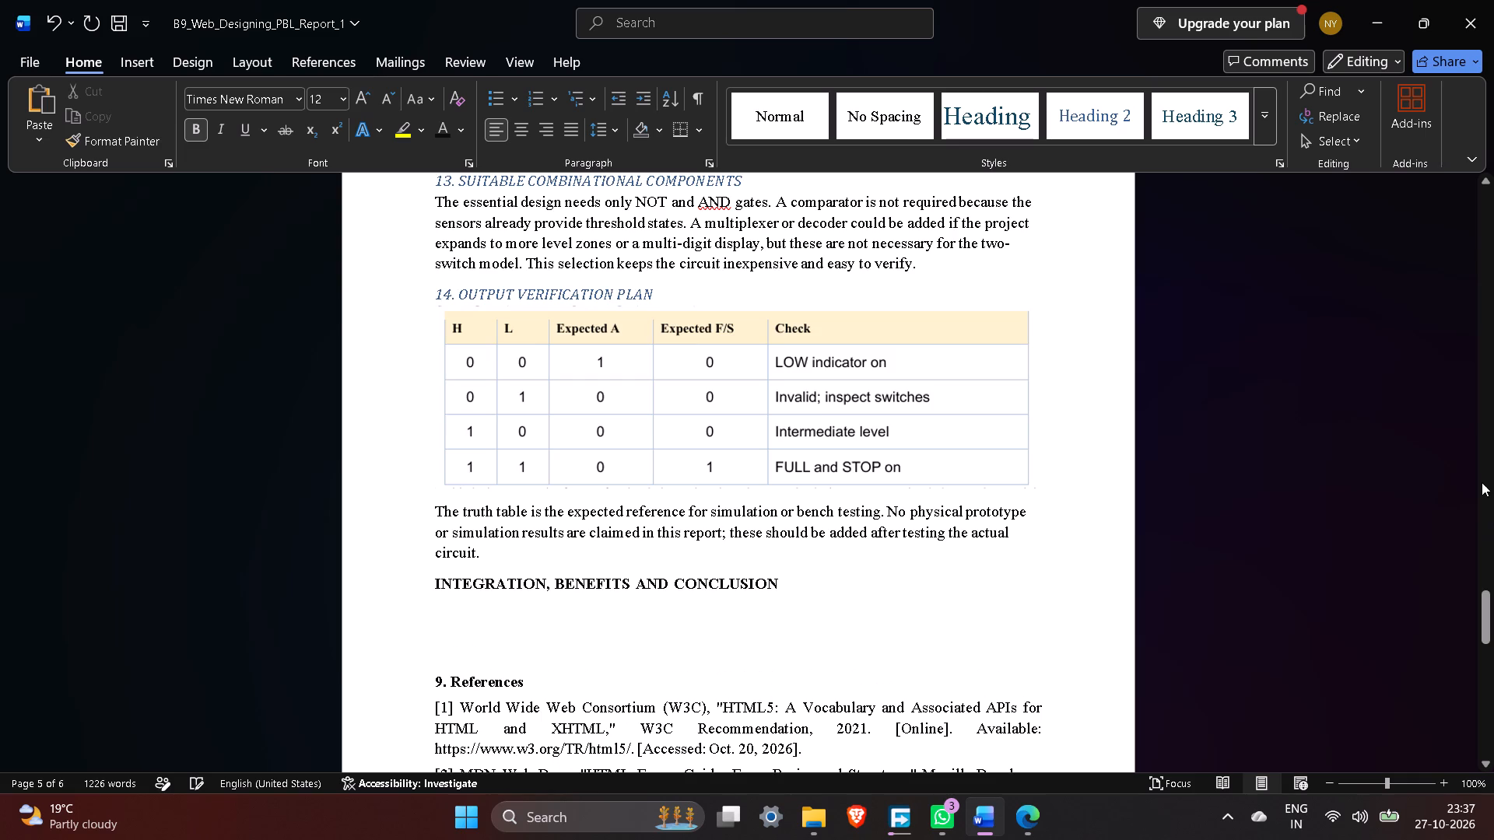
# Enter "15." on the new line and add the heading text "SYSTEM BLOCK DIAGRAM" copied from the PDF's section 13.
pyautogui.scroll(2, 1482, 482)
pyautogui.write('15')
pyautogui.press('.')
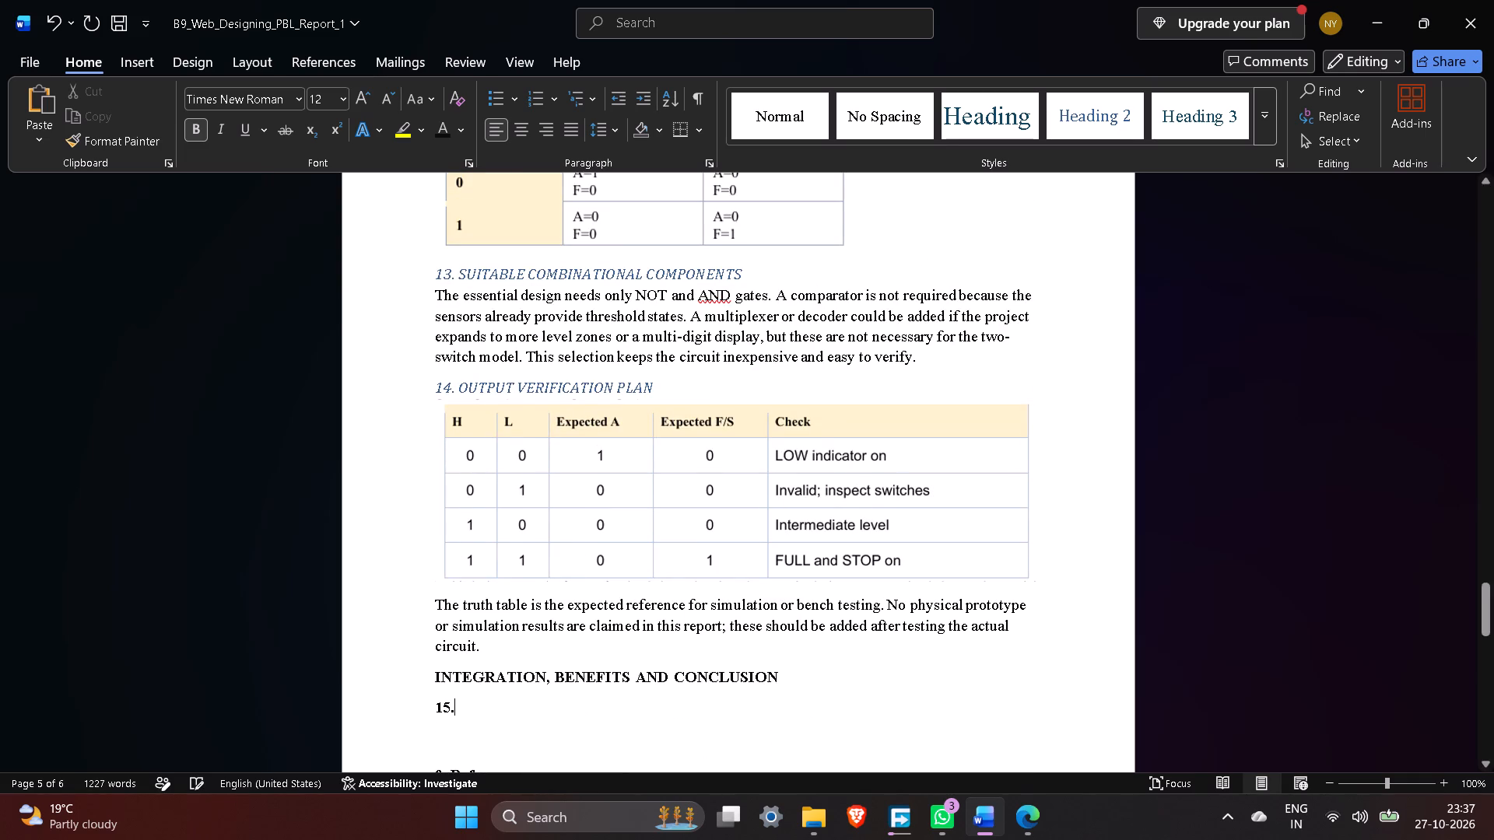
pyautogui.click(1020, 822)
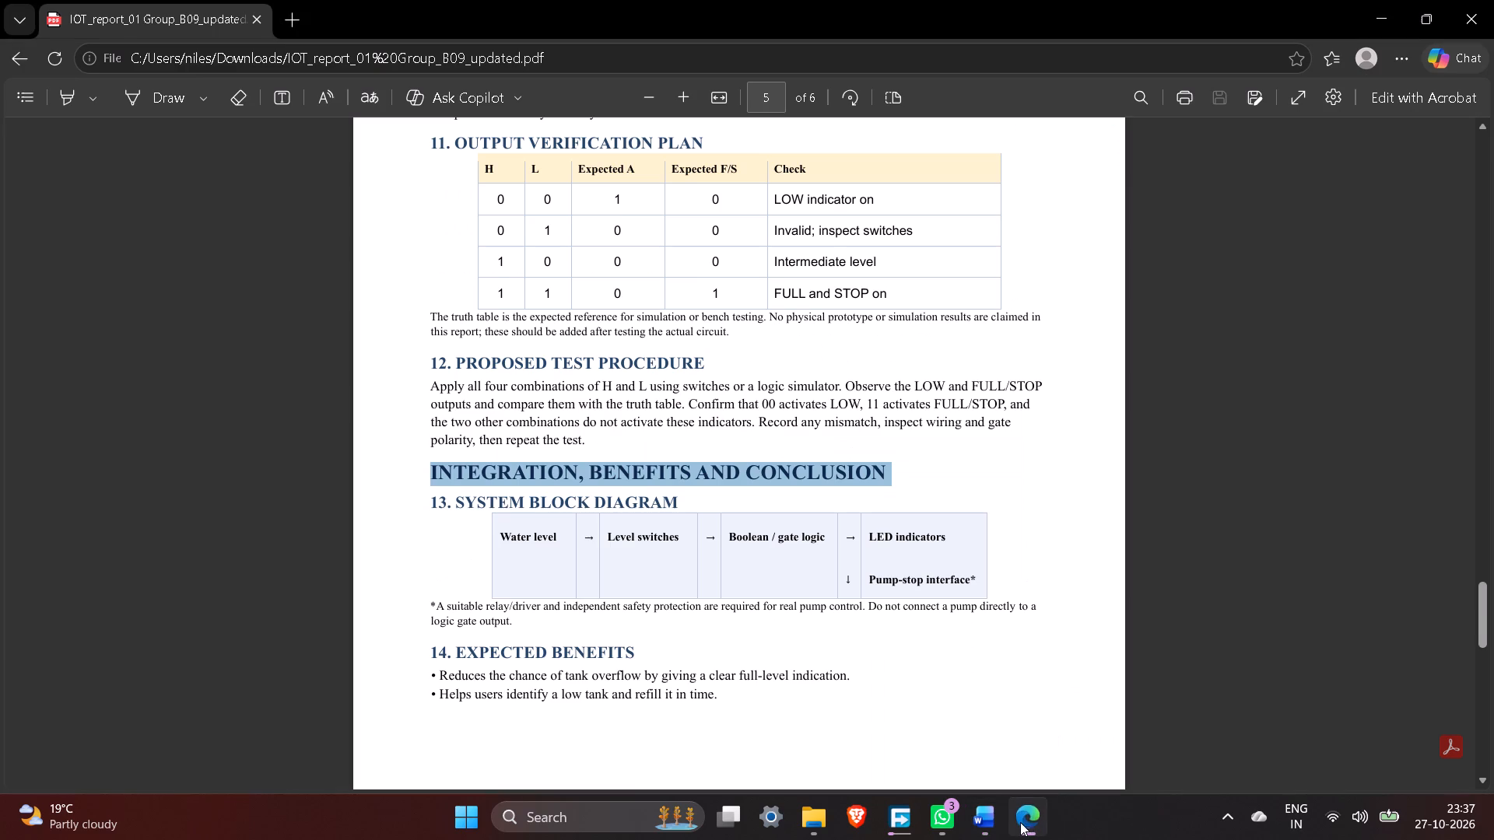
pyautogui.click(449, 515)
pyautogui.moveTo(453, 502); pyautogui.dragTo(679, 516)
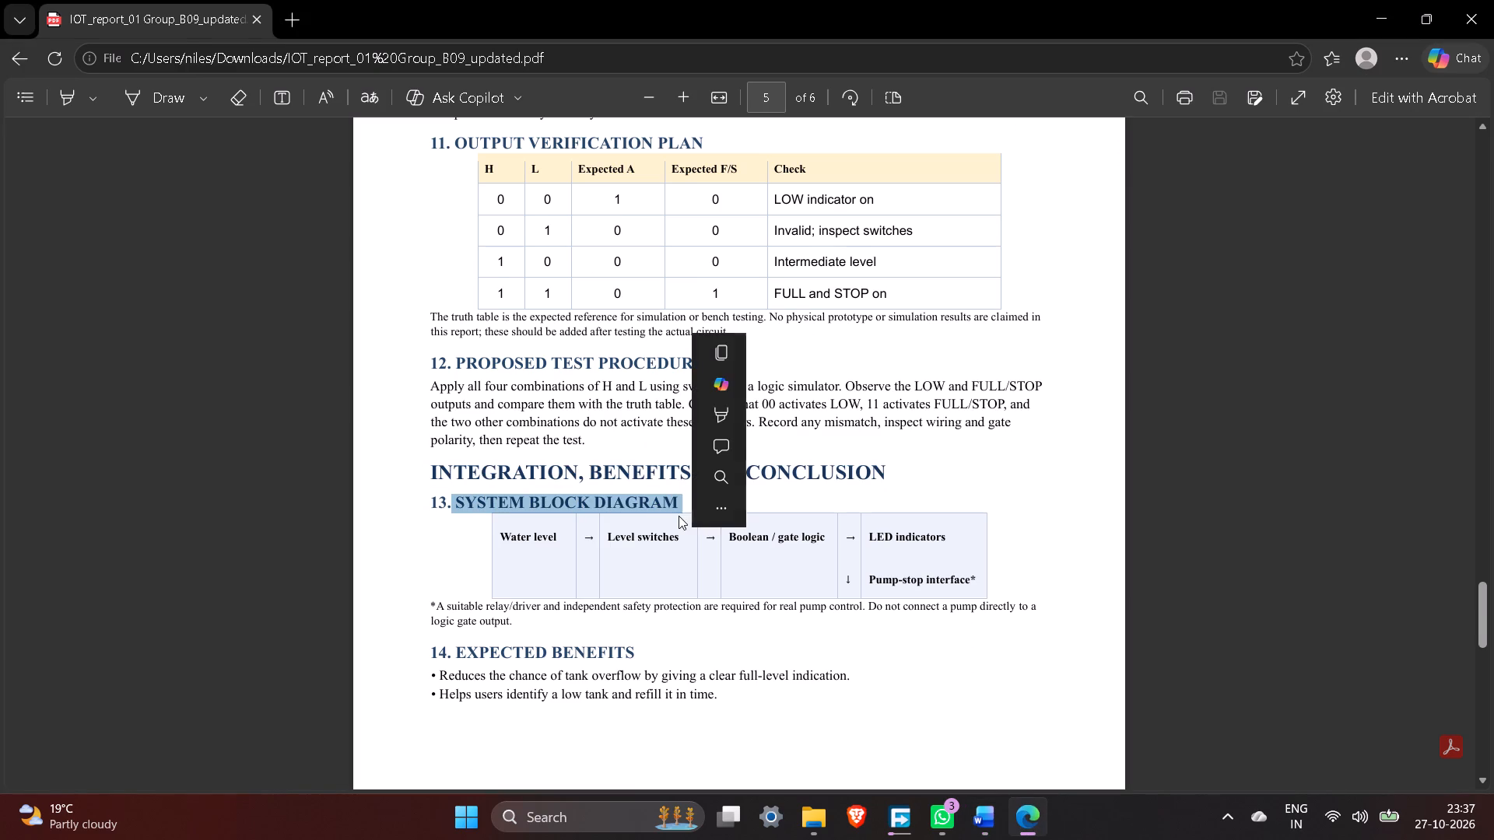
pyautogui.click(728, 341)
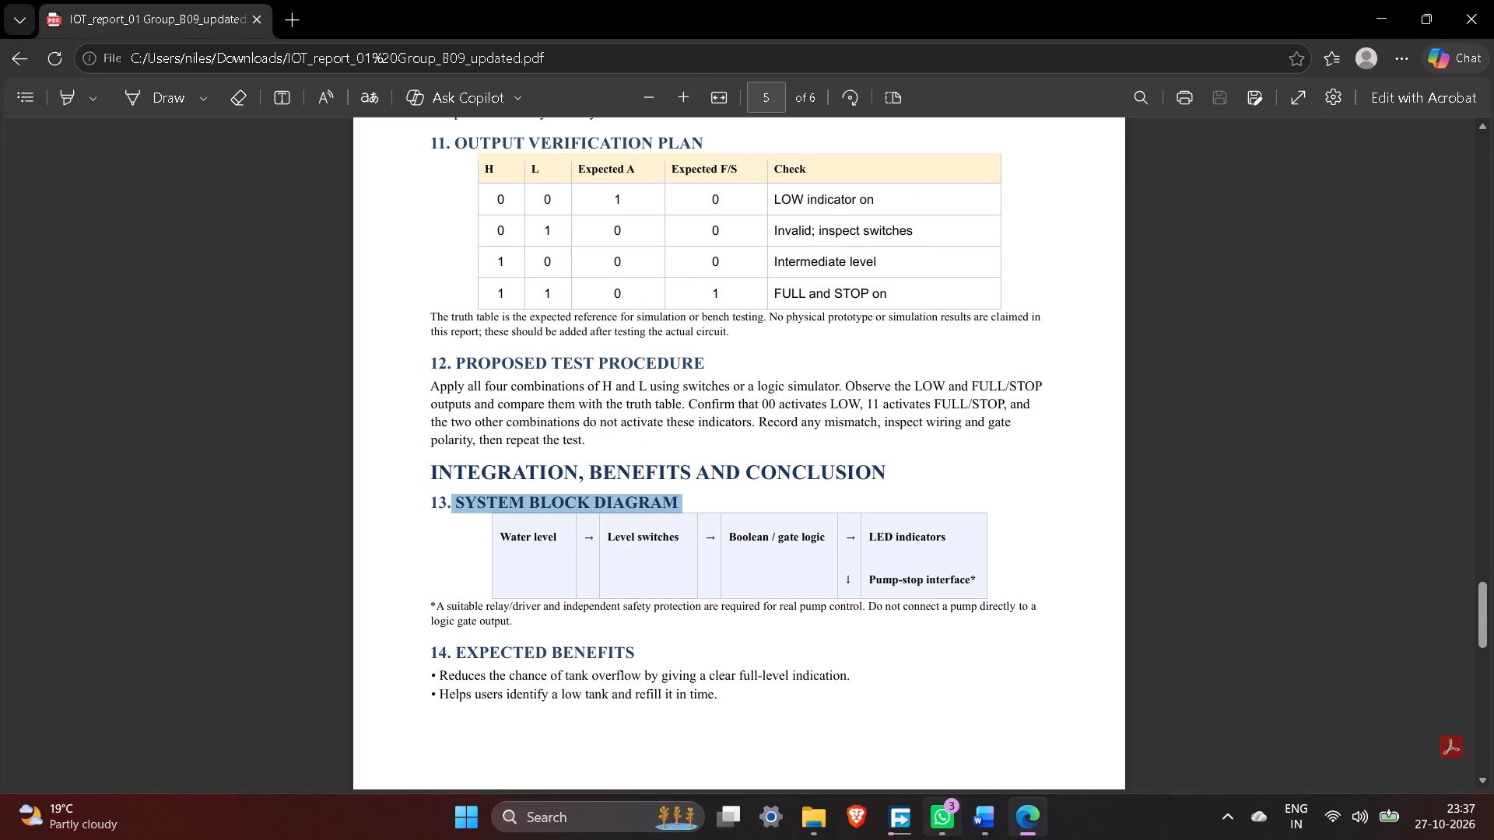
pyautogui.click(982, 830)
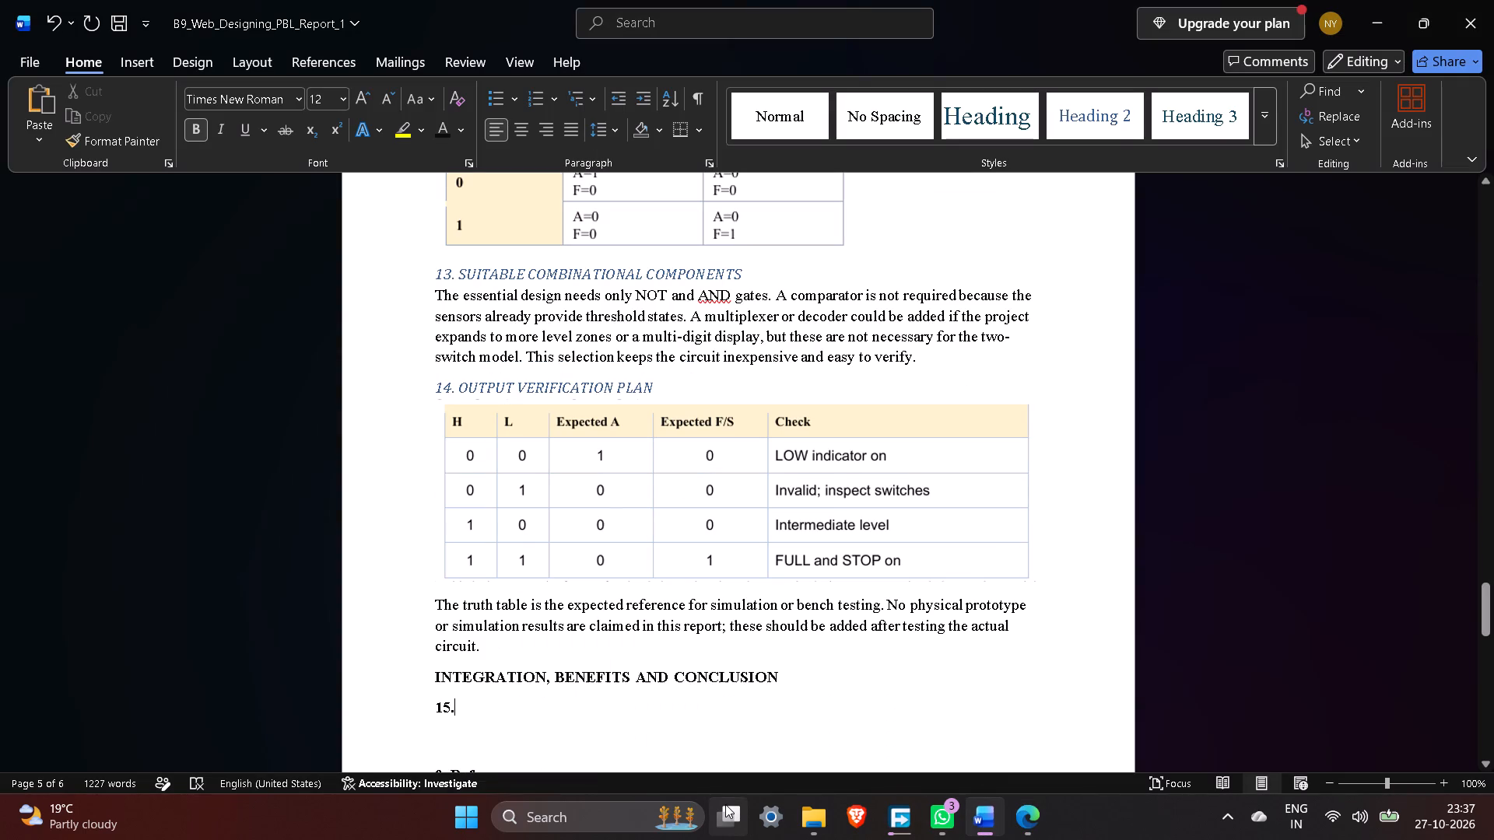
pyautogui.hotkey('ctrl', 'v')
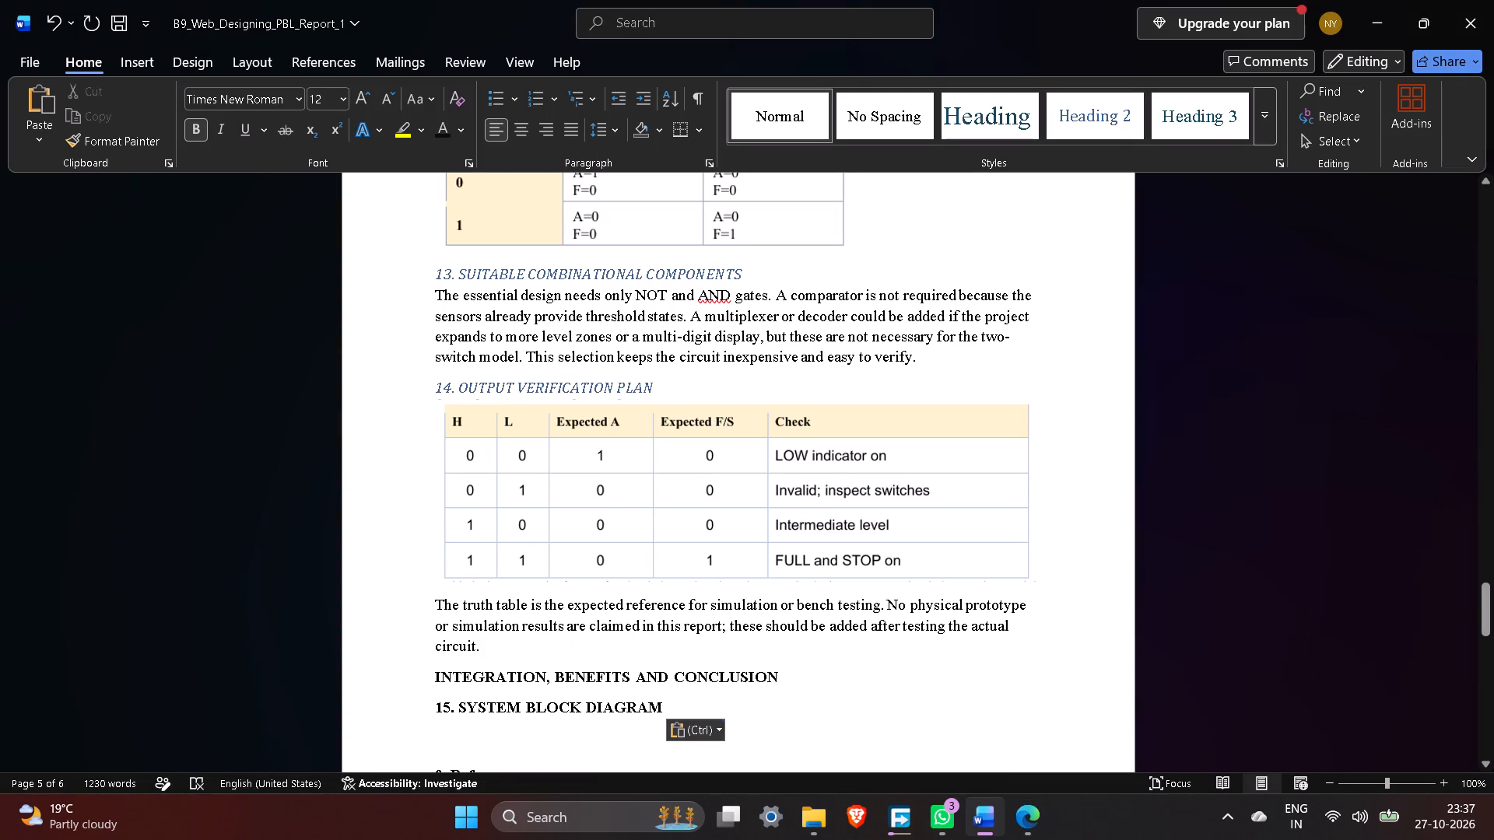
# Apply the Heading 4 style to the "15. SYSTEM BLOCK DIAGRAM" line and start a new line below it.
pyautogui.moveTo(671, 706); pyautogui.dragTo(430, 709)
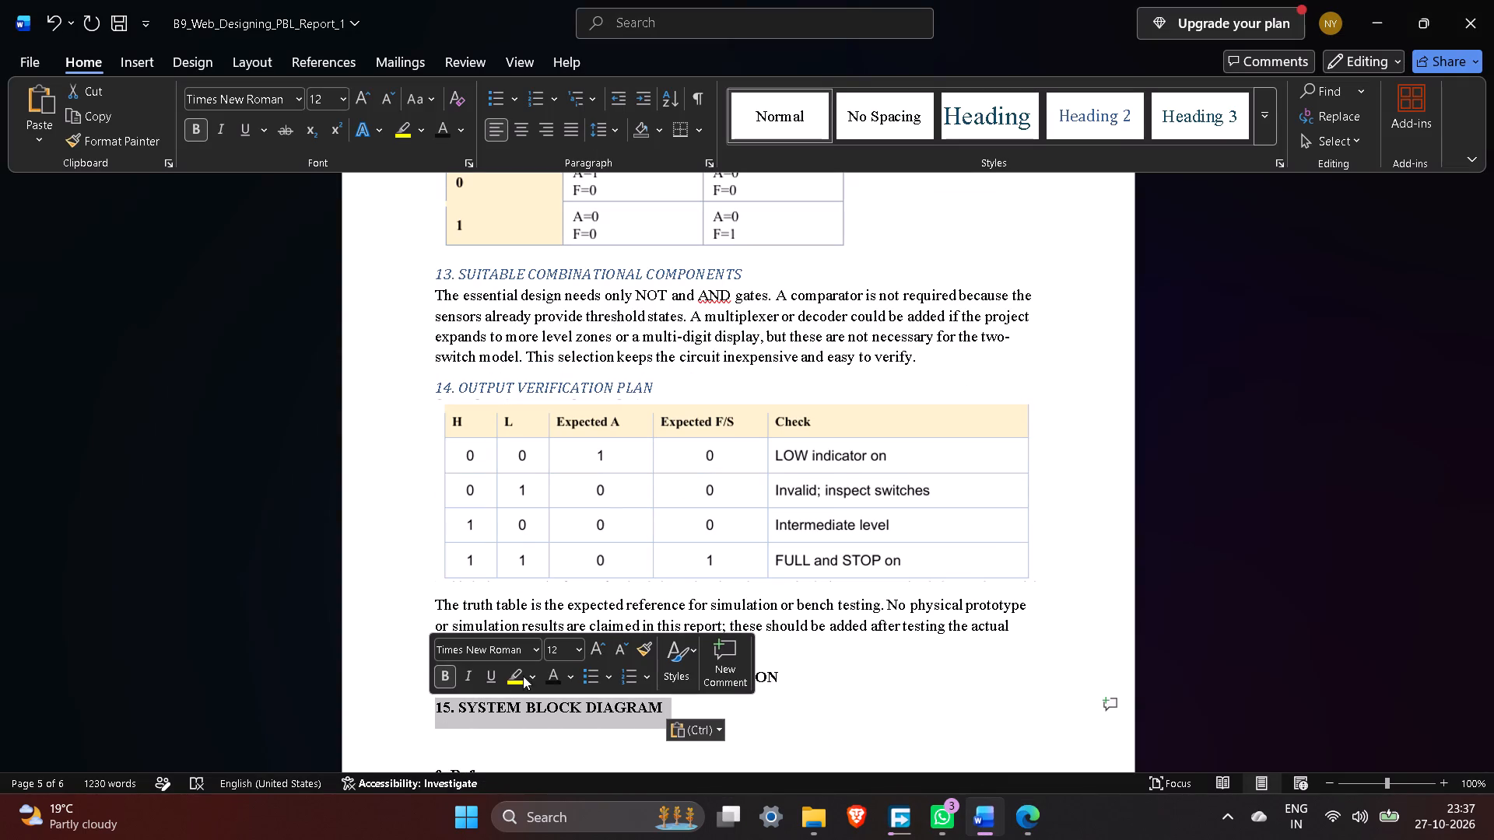
pyautogui.click(673, 670)
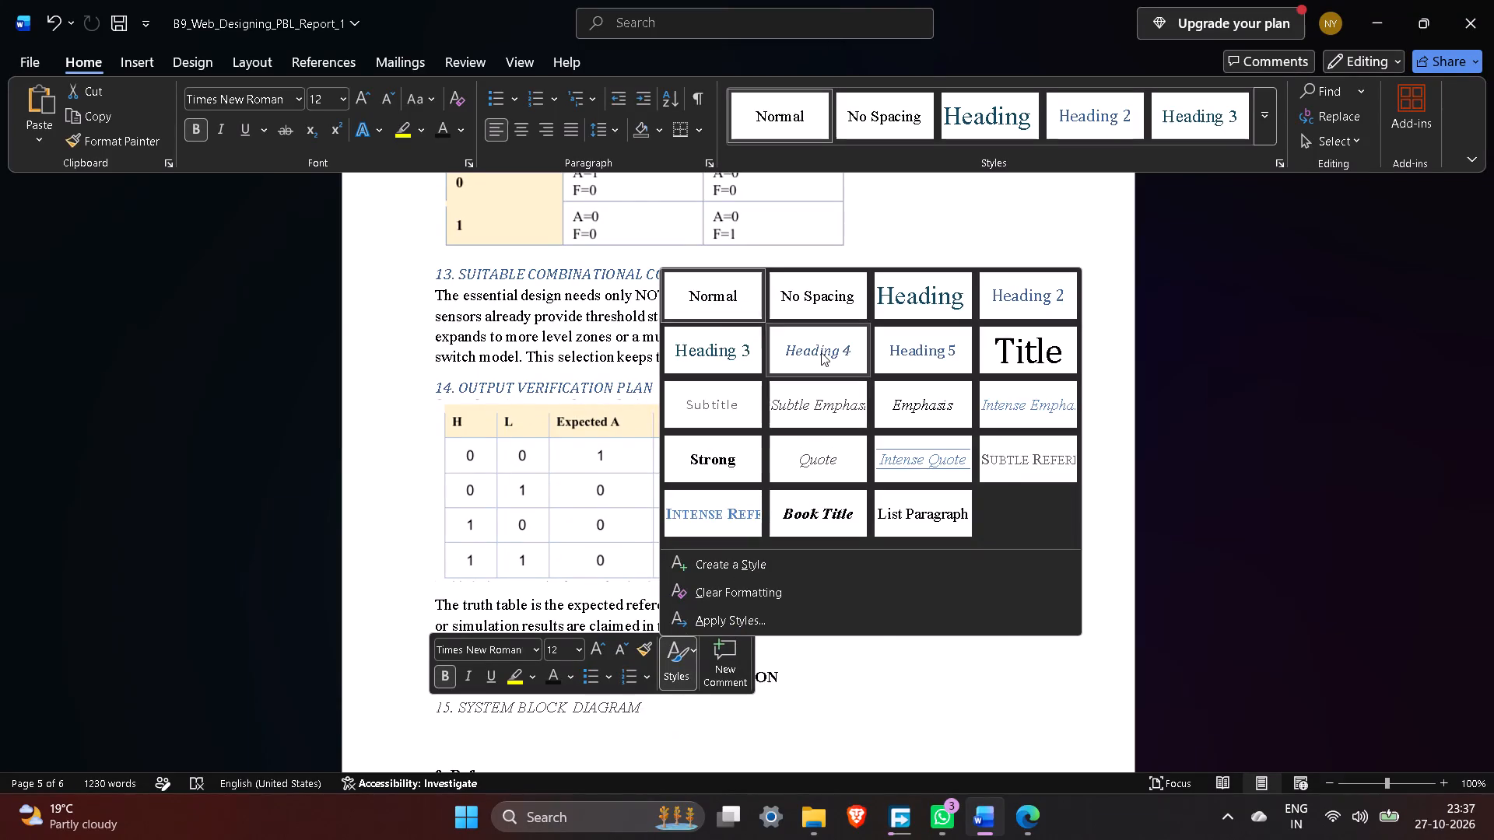
pyautogui.click(821, 352)
pyautogui.click(822, 756)
pyautogui.click(645, 702)
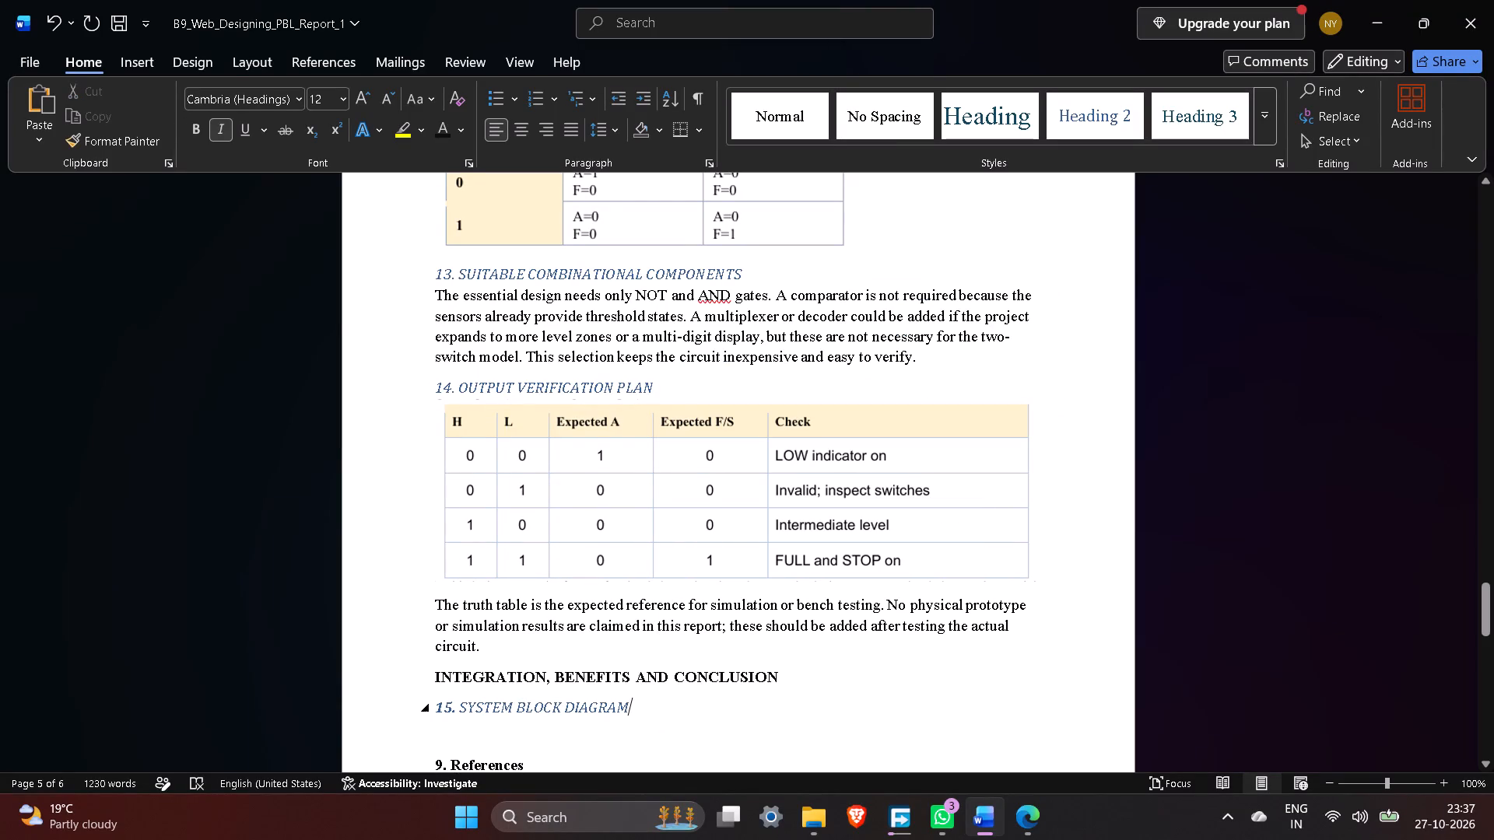
pyautogui.press('Return')
pyautogui.scroll(-2, 692, 768)
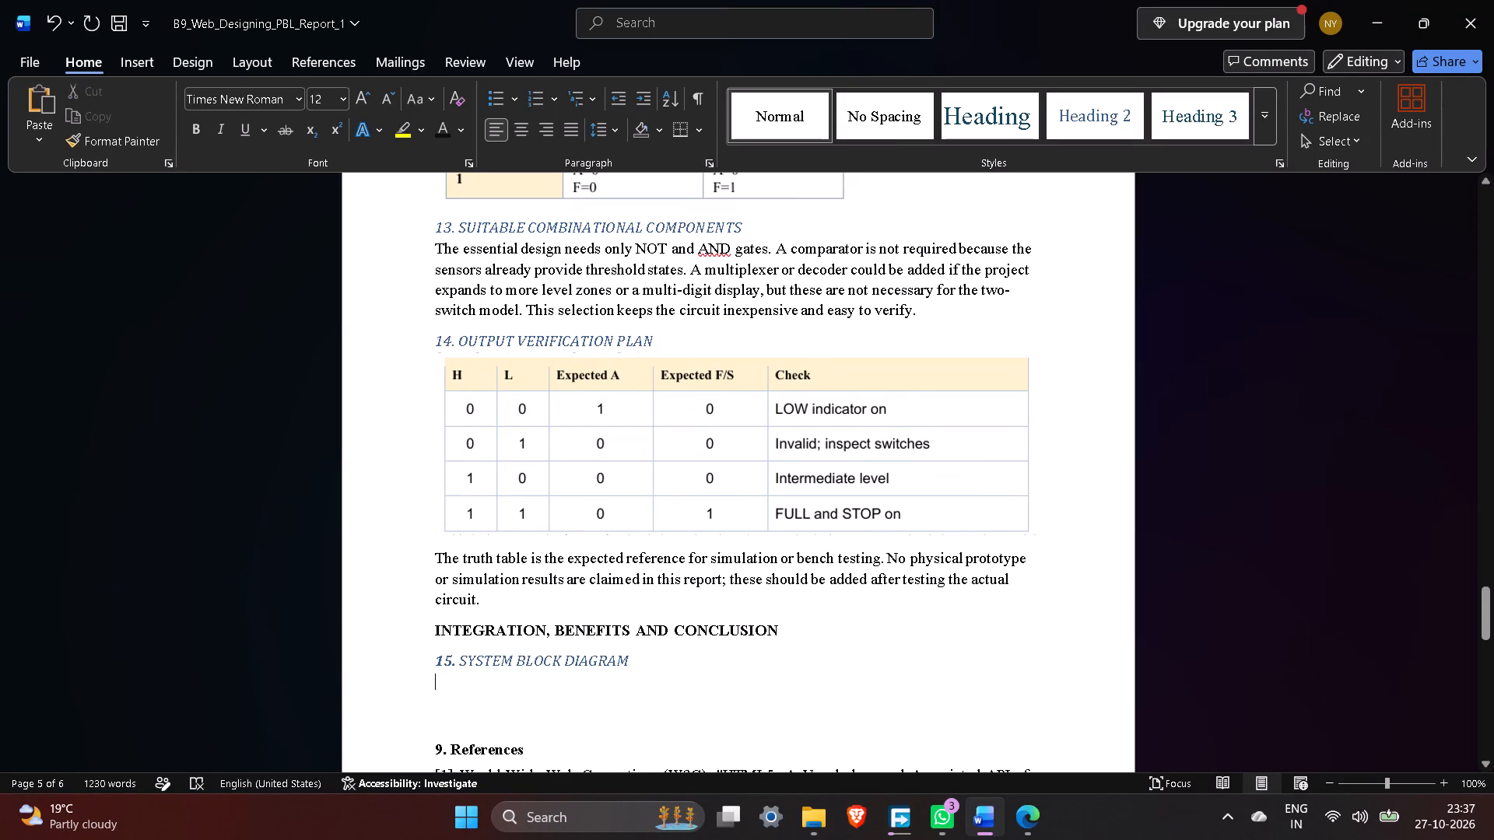
# Capture the system block diagram from the PDF's section 13 as an image and paste it below "15. SYSTEM BLOCK DIAGRAM" in Word.
pyautogui.click(1033, 821)
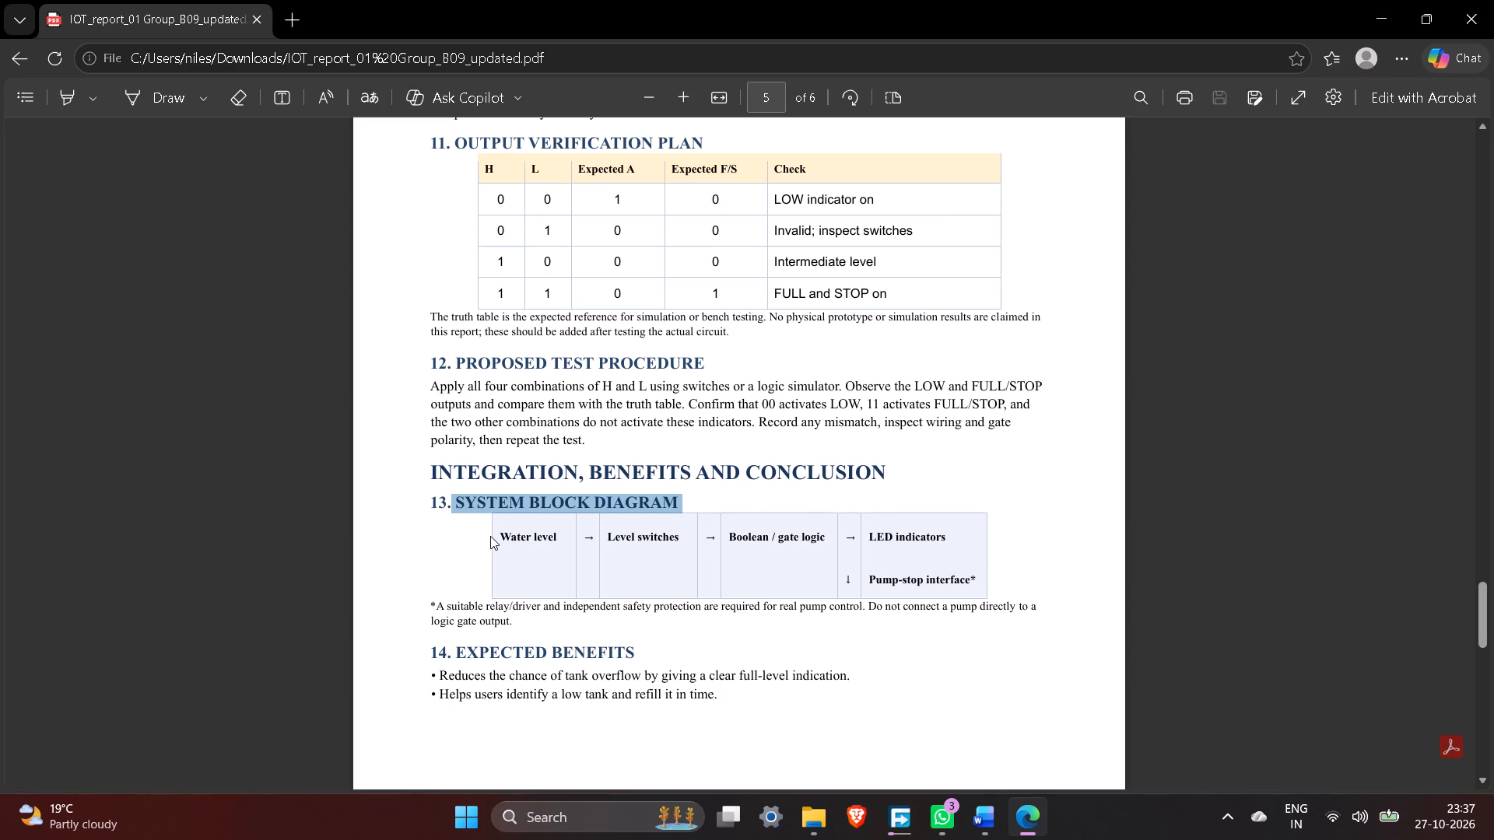
pyautogui.click(474, 515)
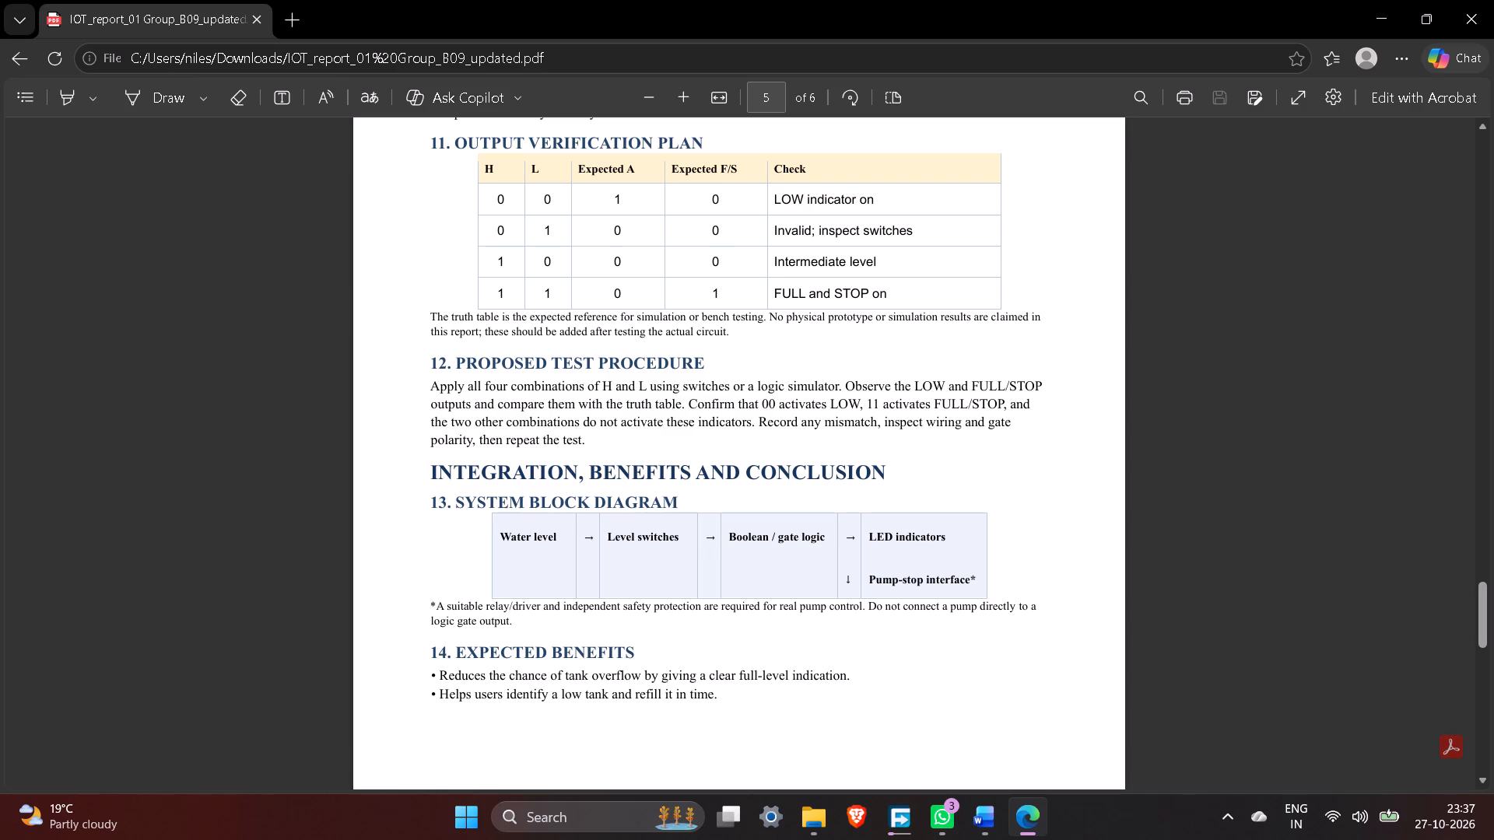
pyautogui.hotkey('ctrl', 'shift', 's')
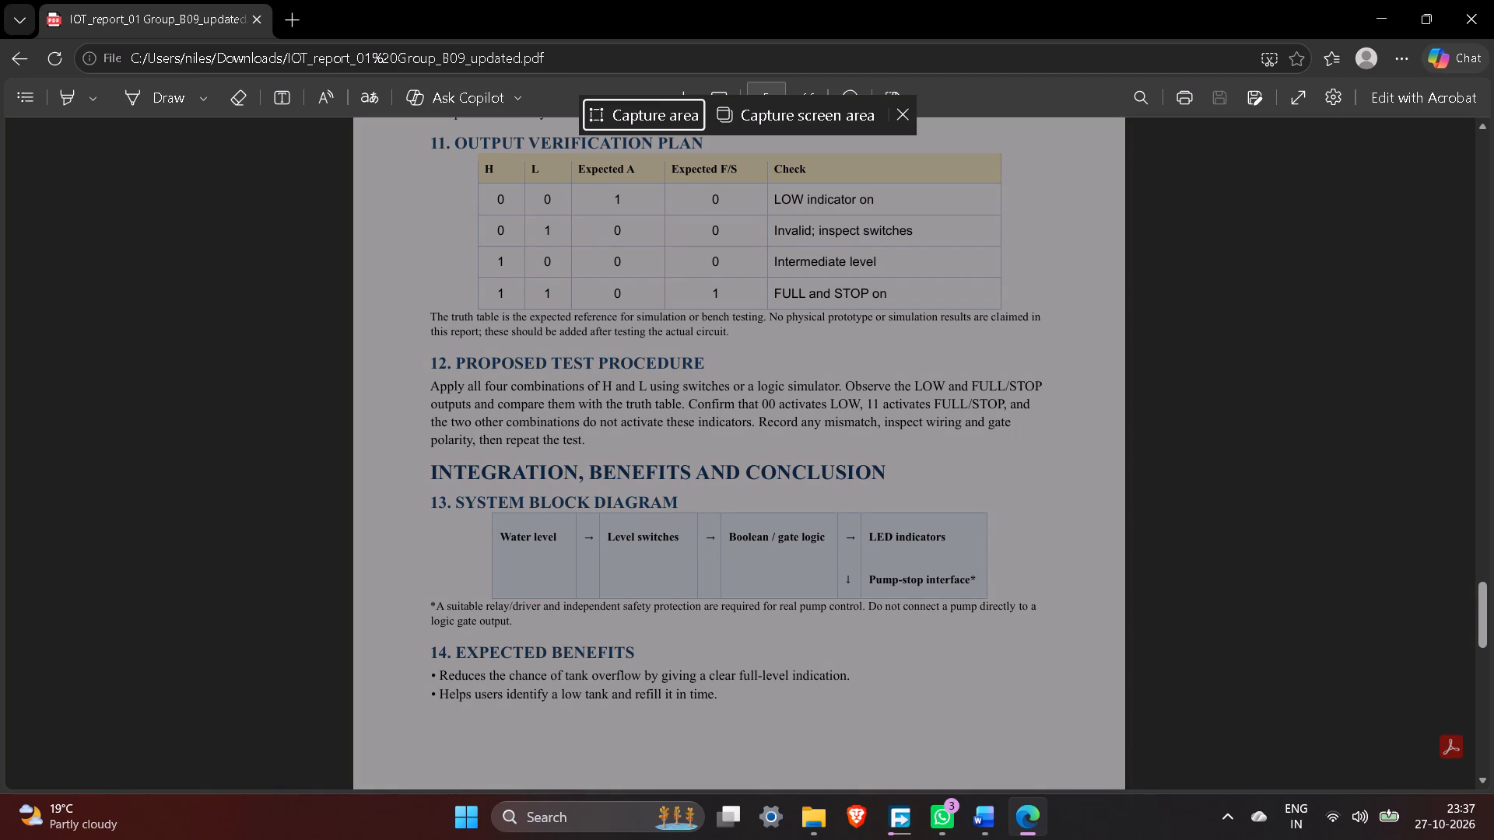
pyautogui.moveTo(477, 509); pyautogui.dragTo(483, 513)
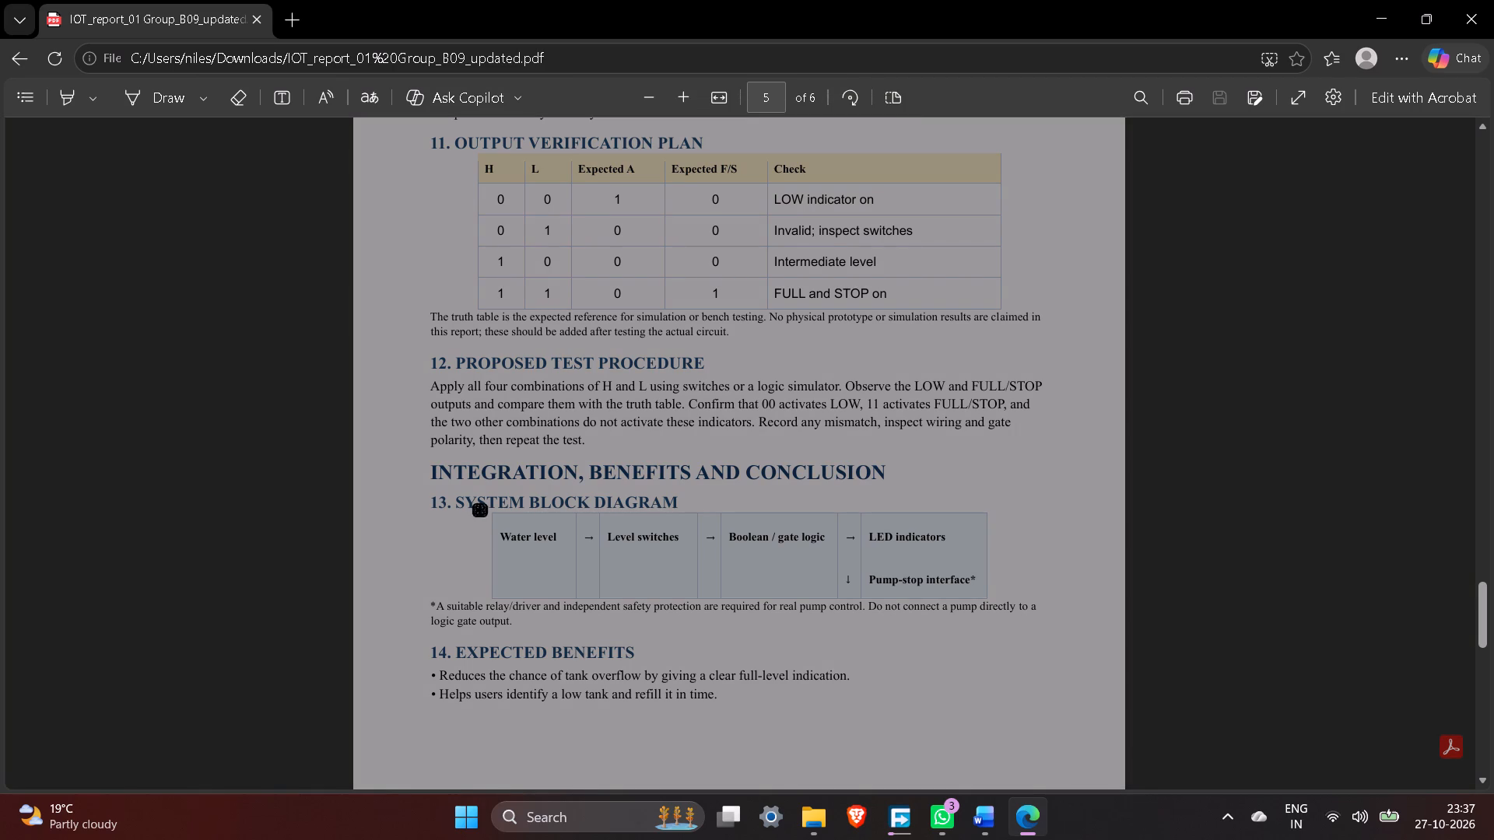
pyautogui.moveTo(483, 513); pyautogui.dragTo(658, 611)
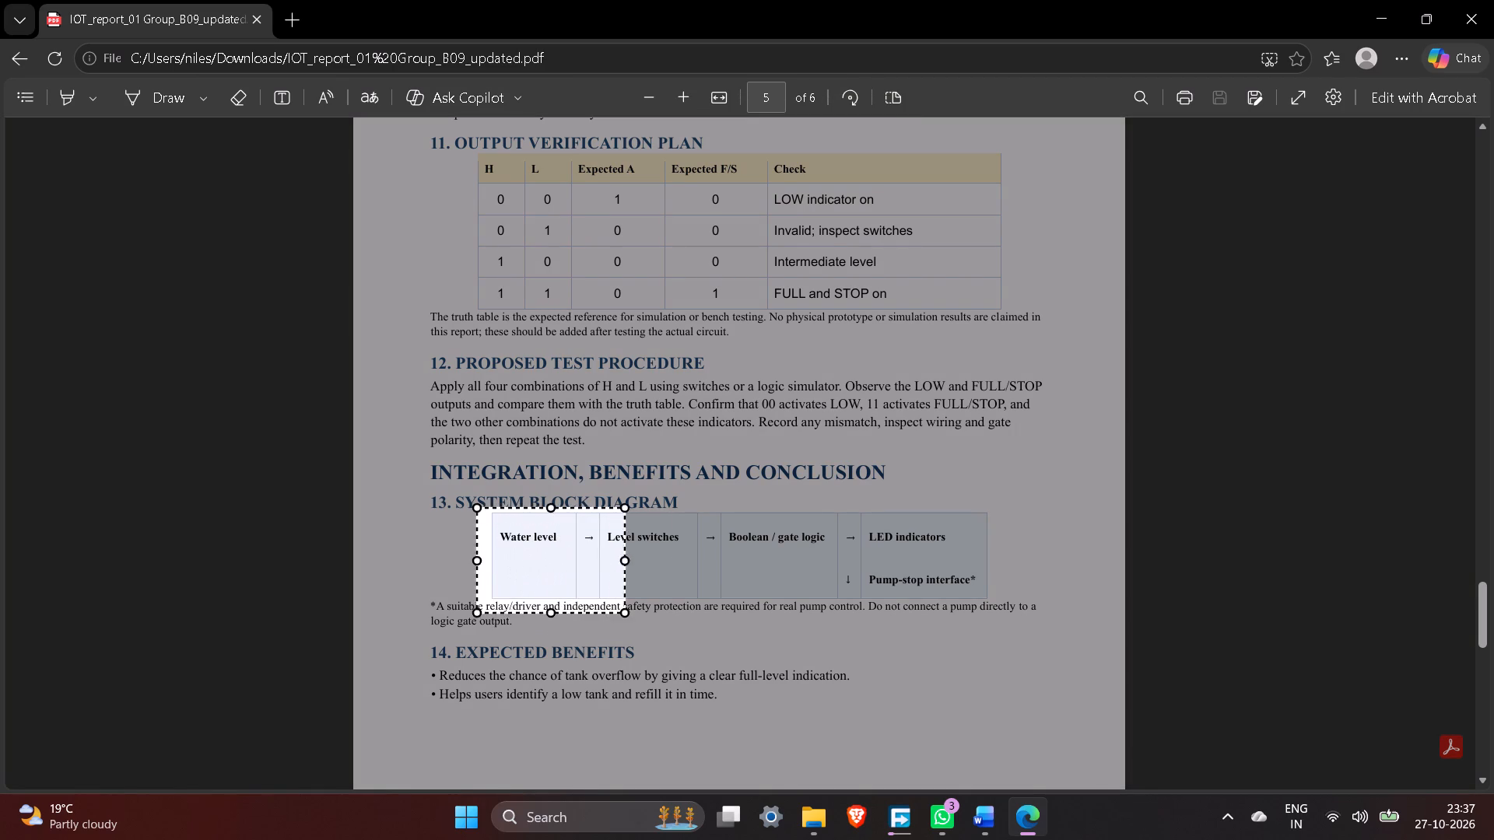
pyautogui.moveTo(658, 611); pyautogui.dragTo(1015, 595)
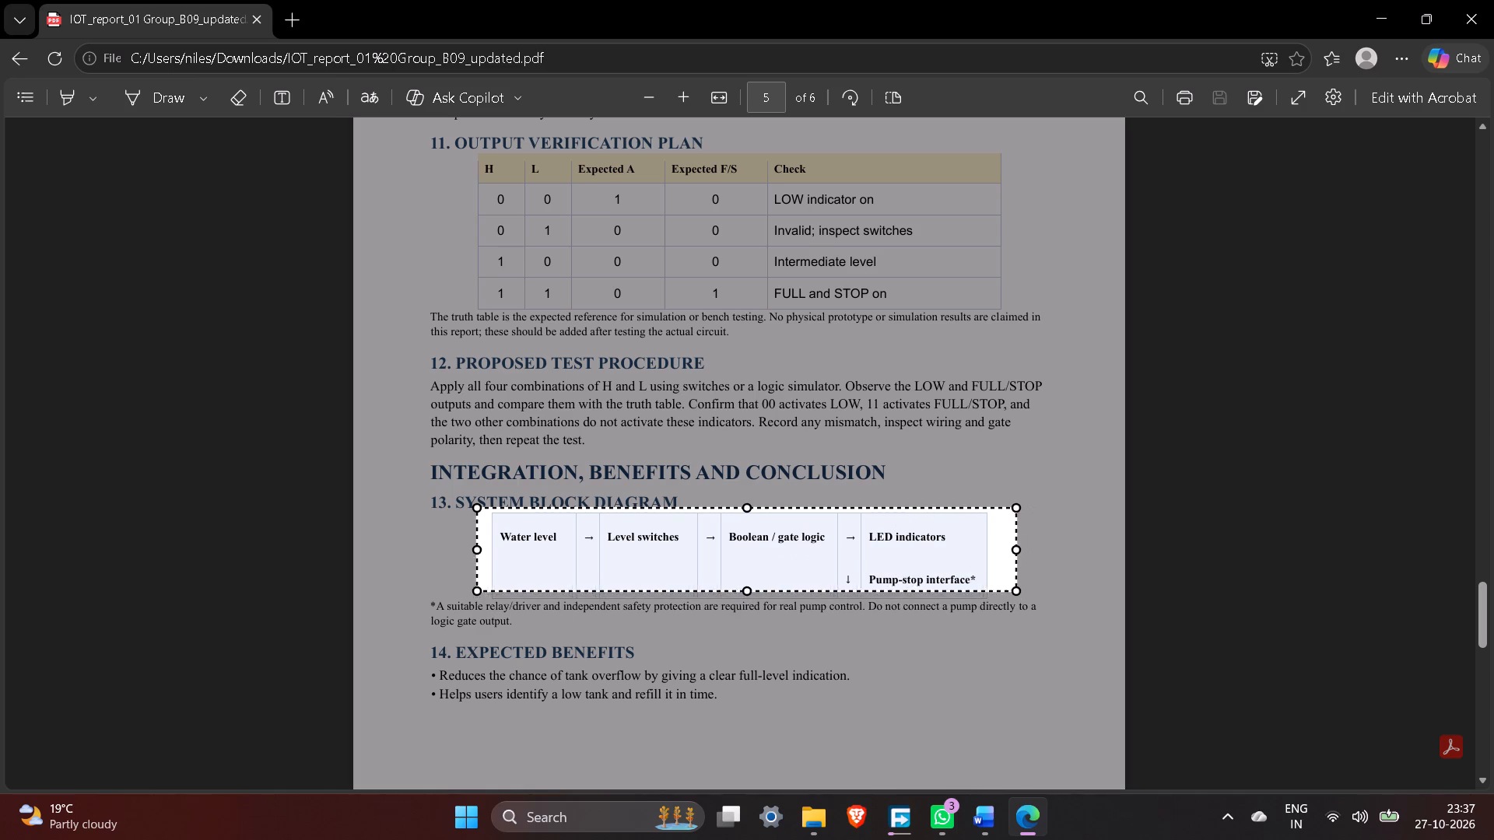
pyautogui.moveTo(1015, 595); pyautogui.dragTo(998, 603)
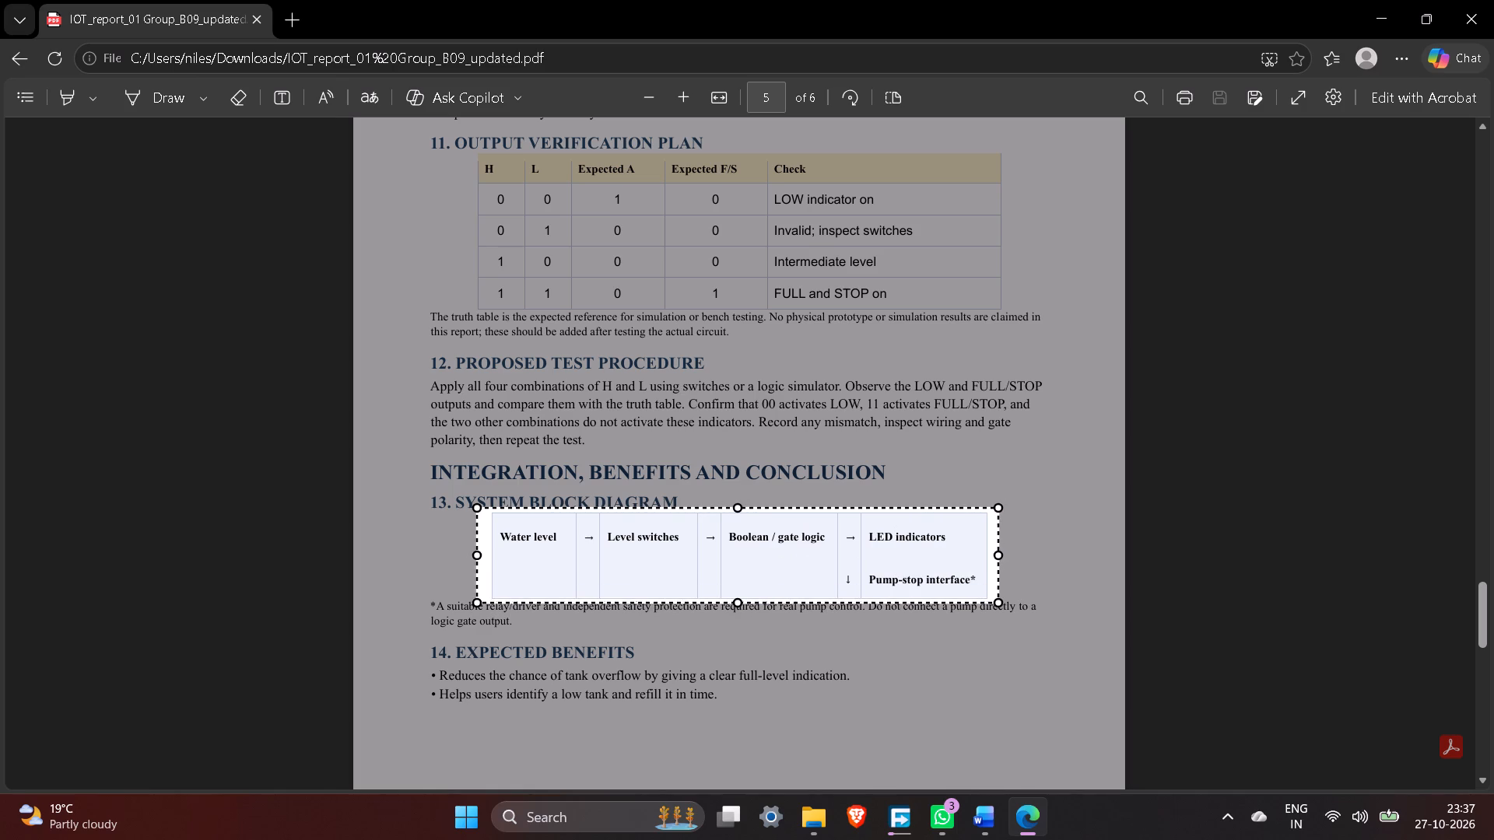
pyautogui.moveTo(998, 603); pyautogui.dragTo(996, 600)
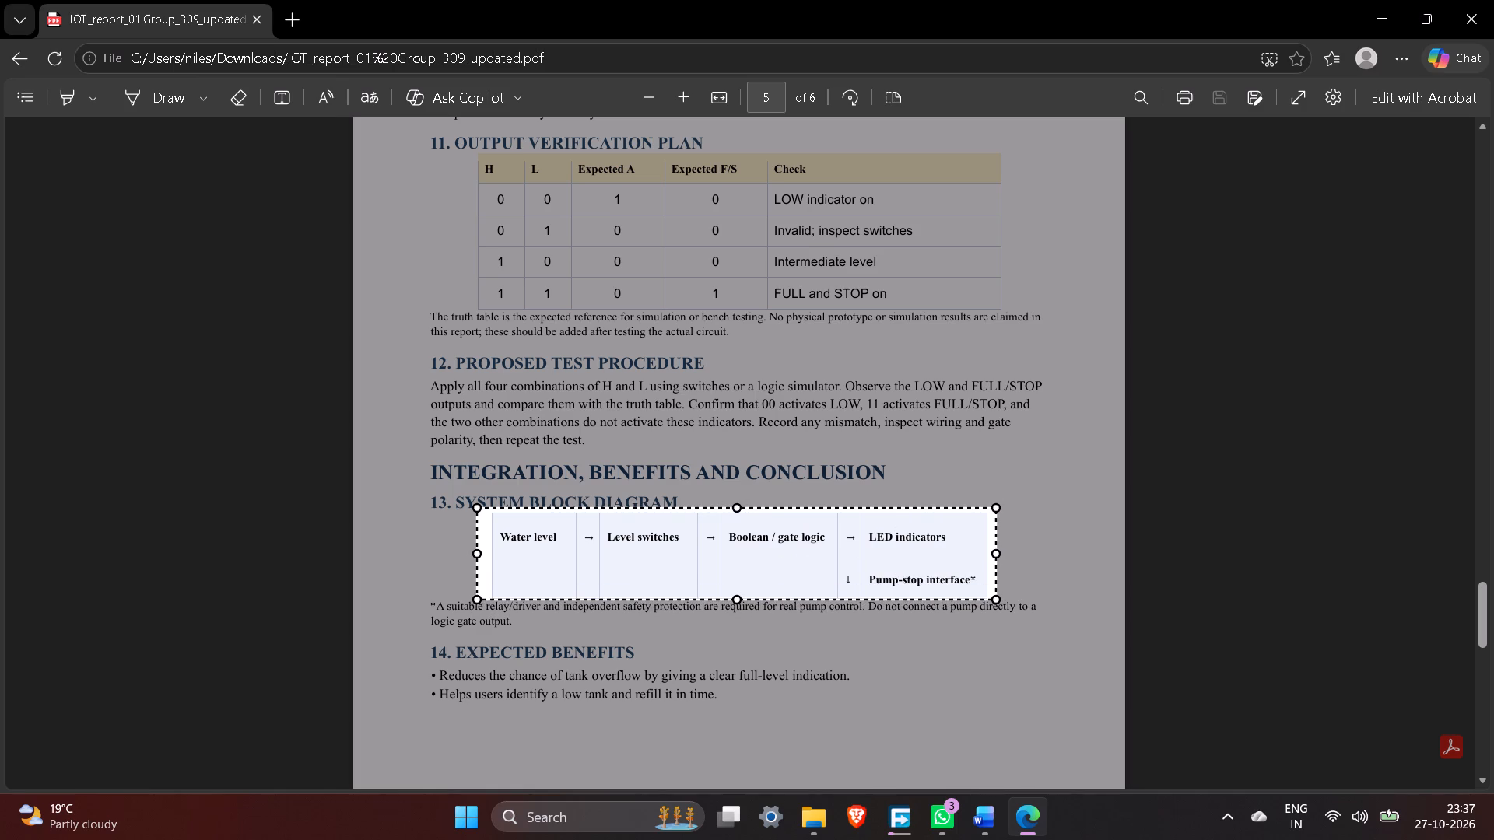
pyautogui.moveTo(996, 600); pyautogui.dragTo(996, 600)
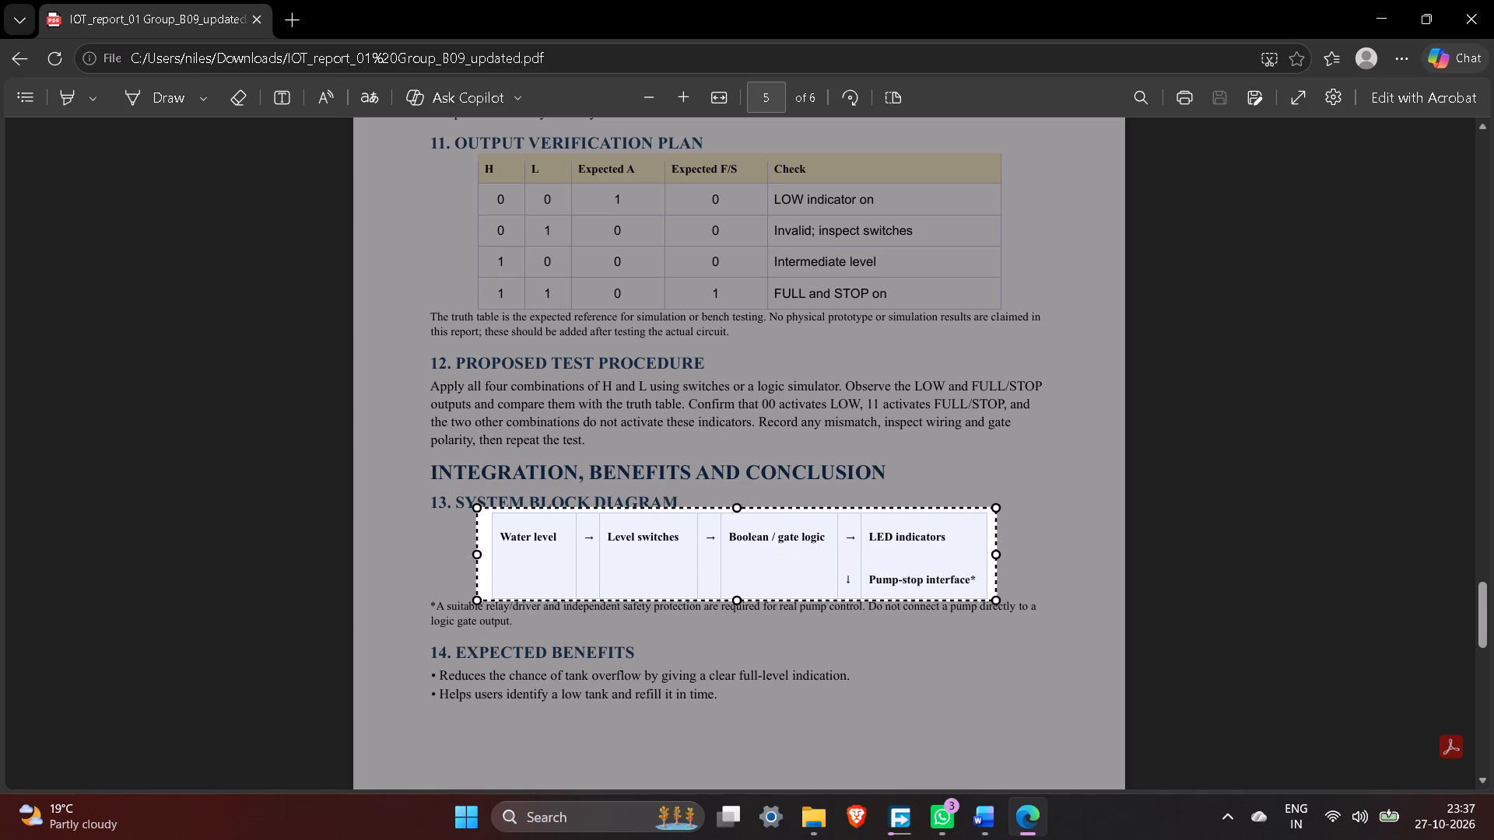
pyautogui.moveTo(996, 600); pyautogui.dragTo(998, 603)
pyautogui.click(1057, 628)
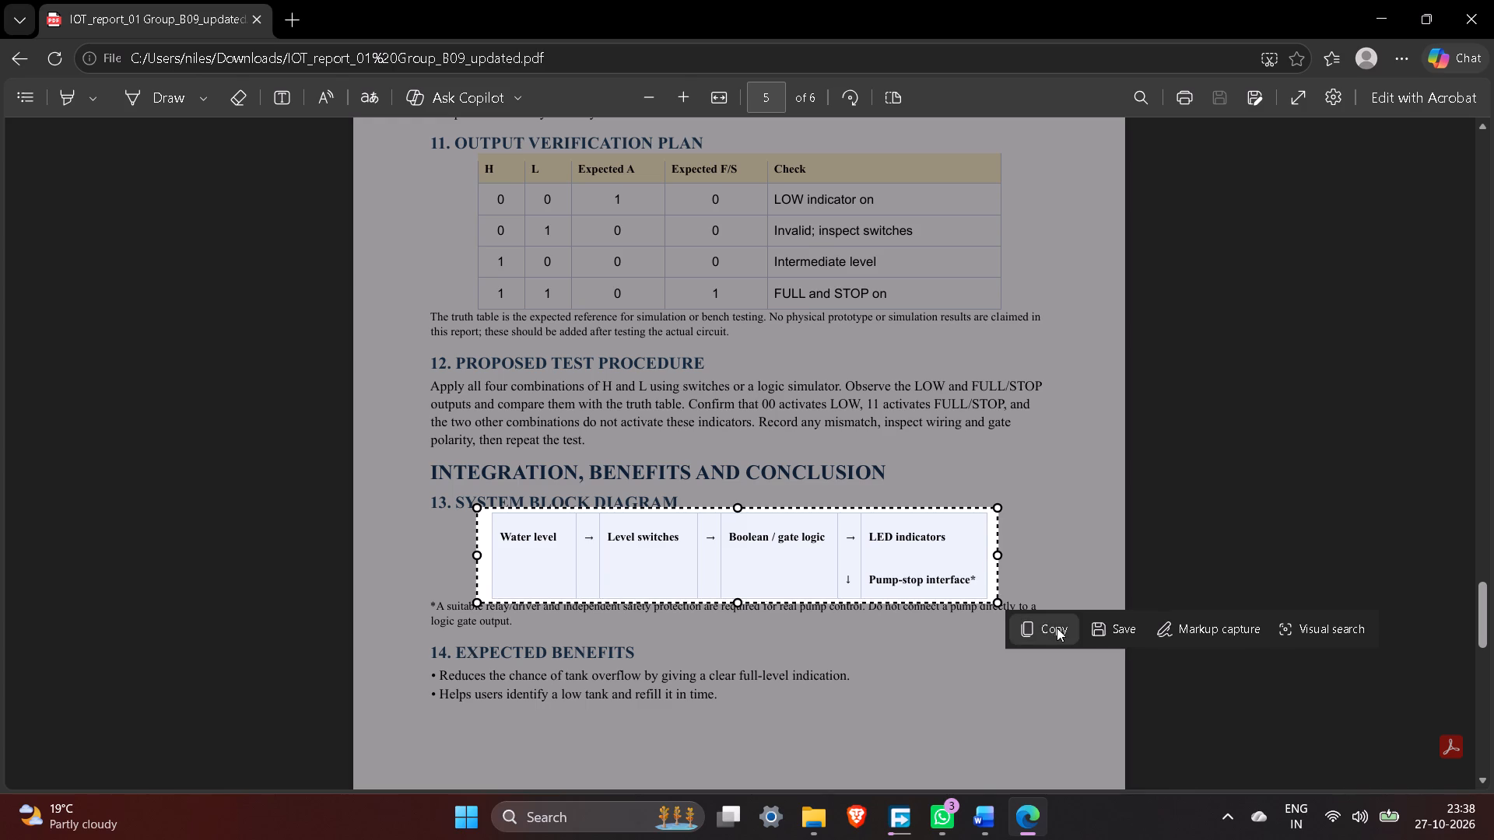
pyautogui.click(980, 818)
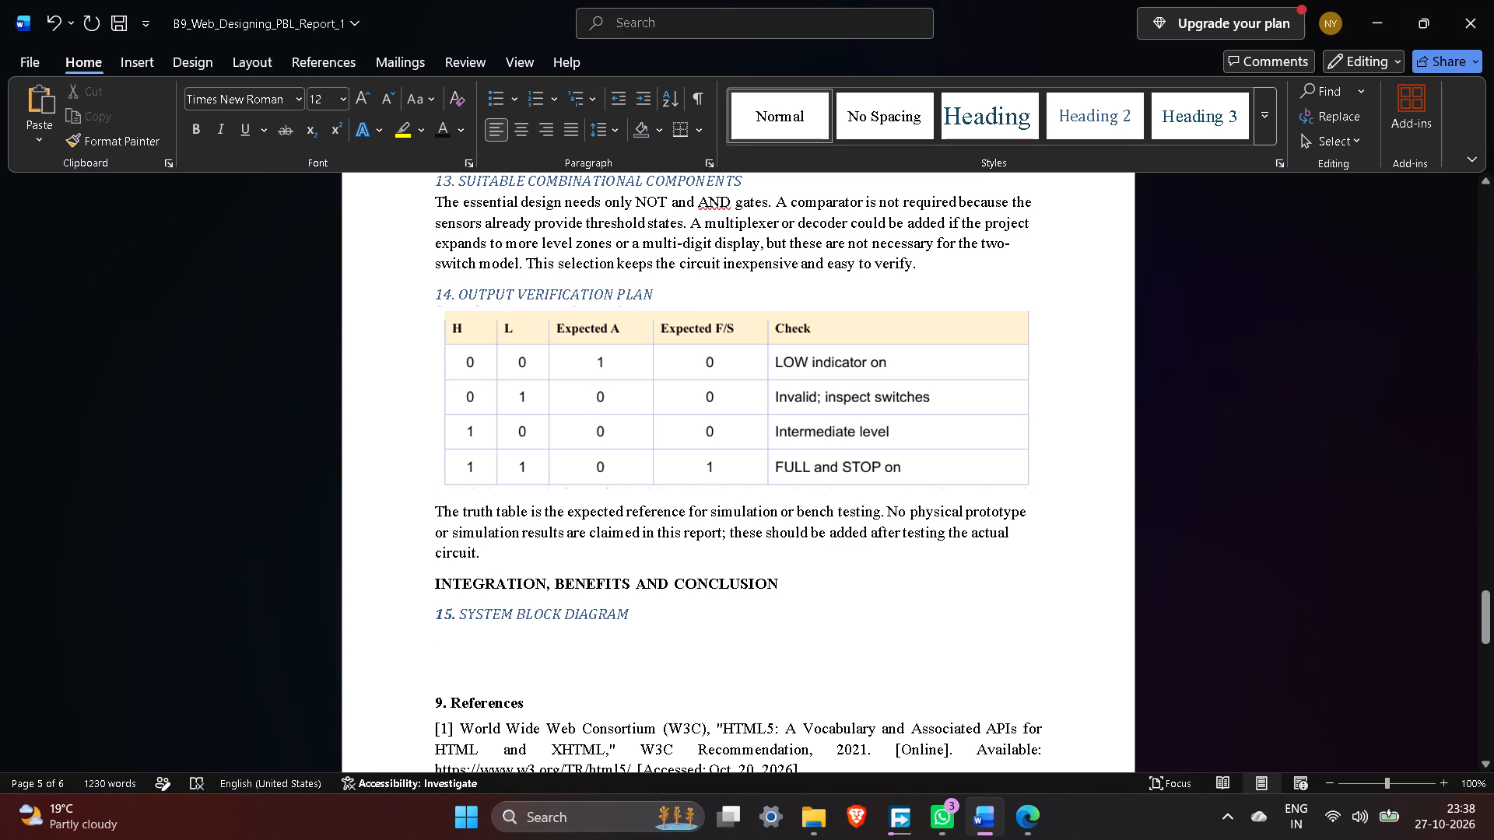
pyautogui.hotkey('ctrl', 'v')
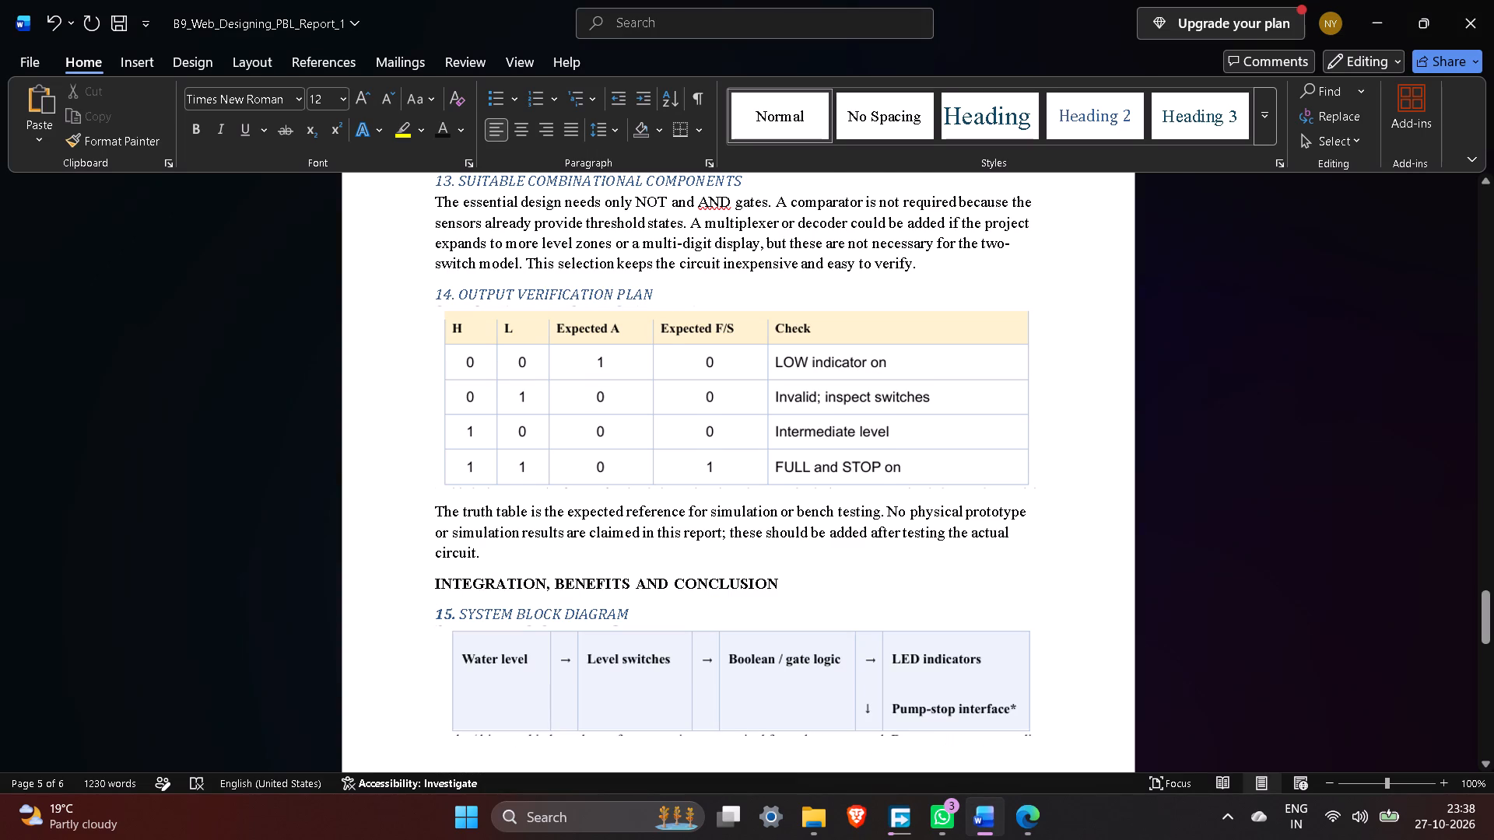
# Enter "16." below the block diagram in Word and add the heading text "CONCLUSION" copied from the PDF's section 16.
pyautogui.scroll(-3, 748, 679)
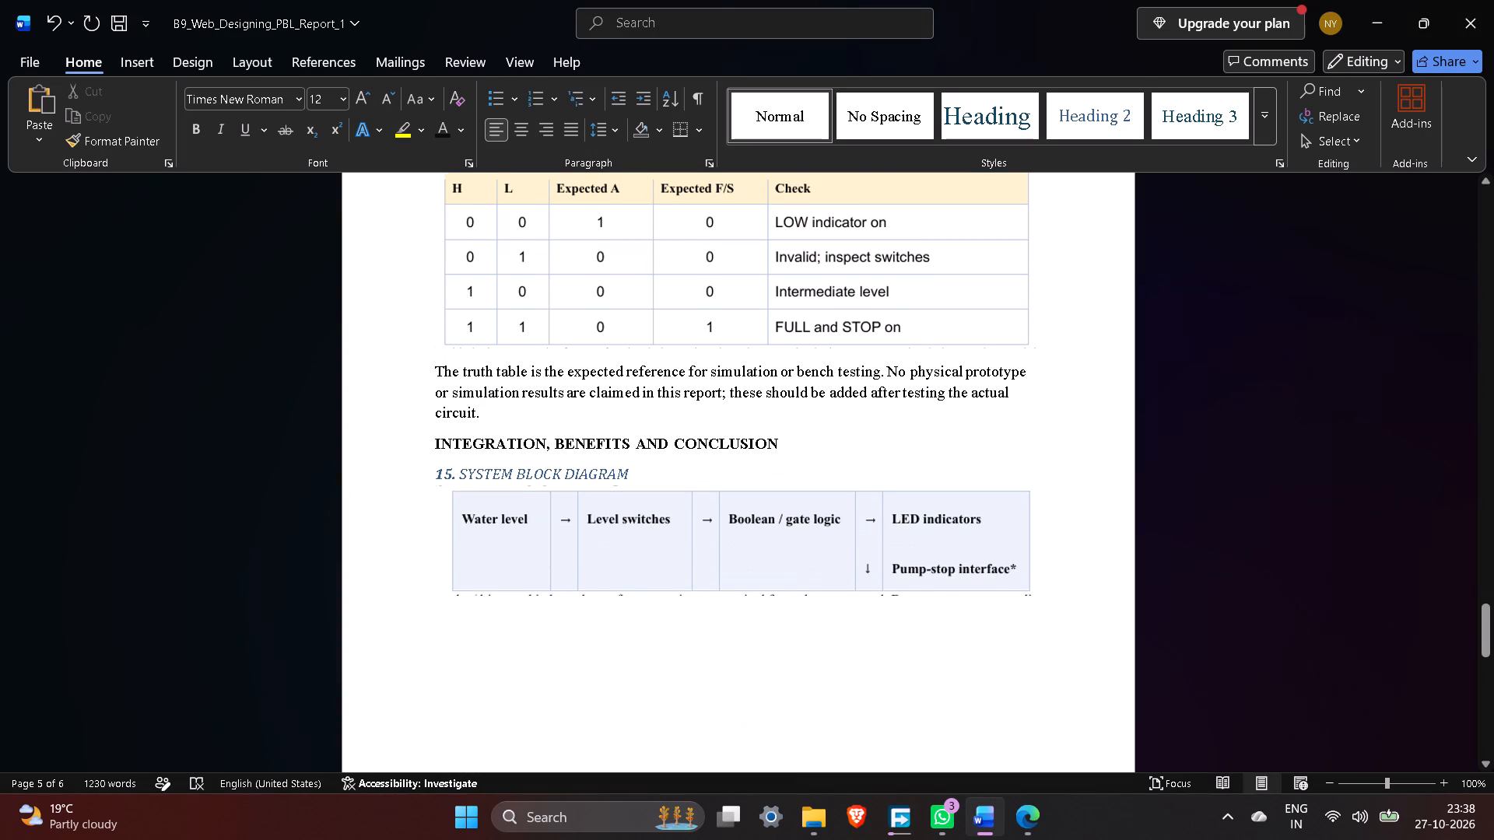
pyautogui.scroll(-3, 748, 679)
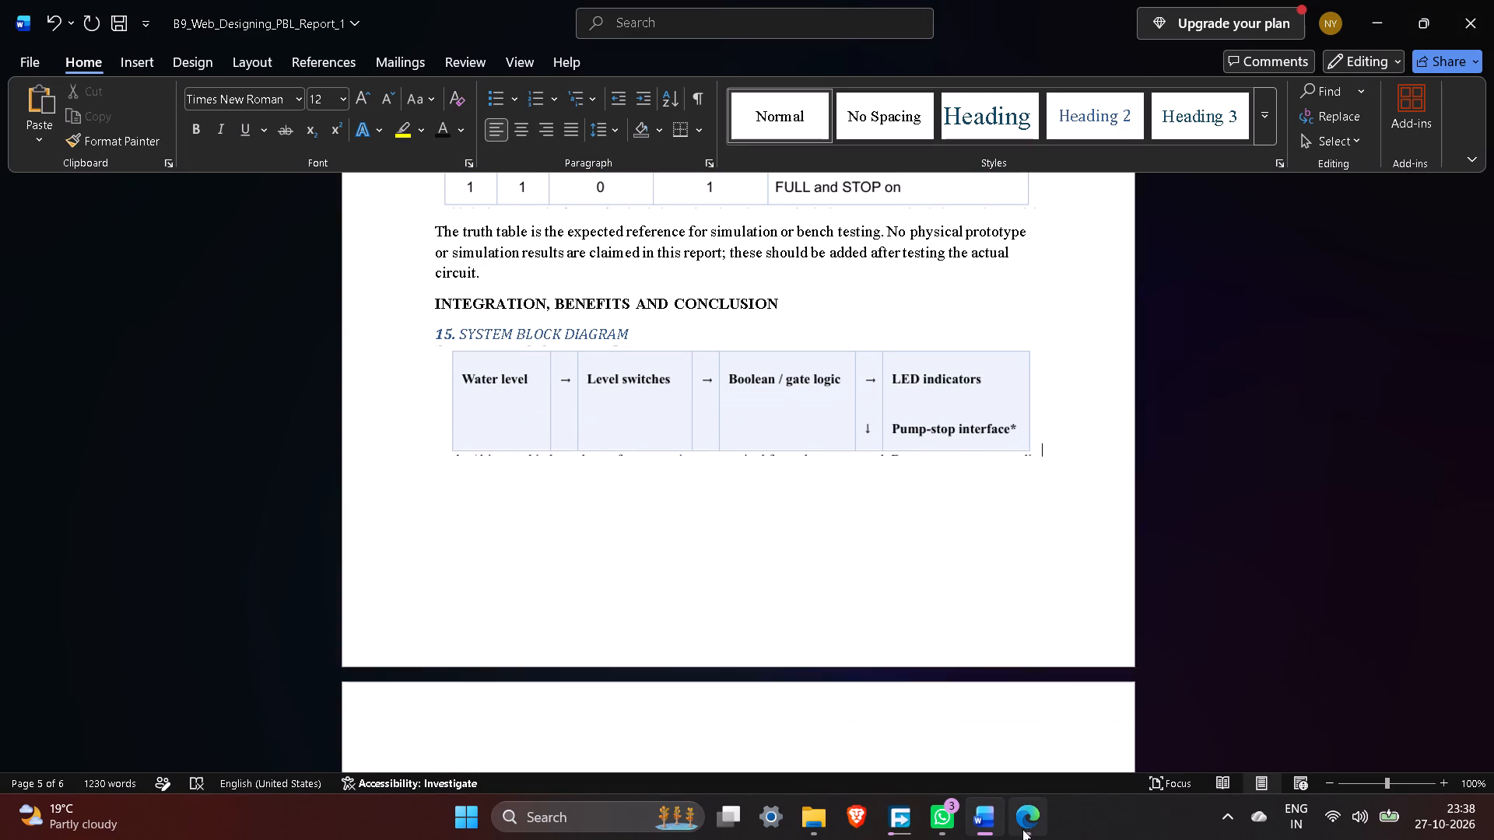
pyautogui.click(1022, 829)
pyautogui.scroll(-2, 909, 713)
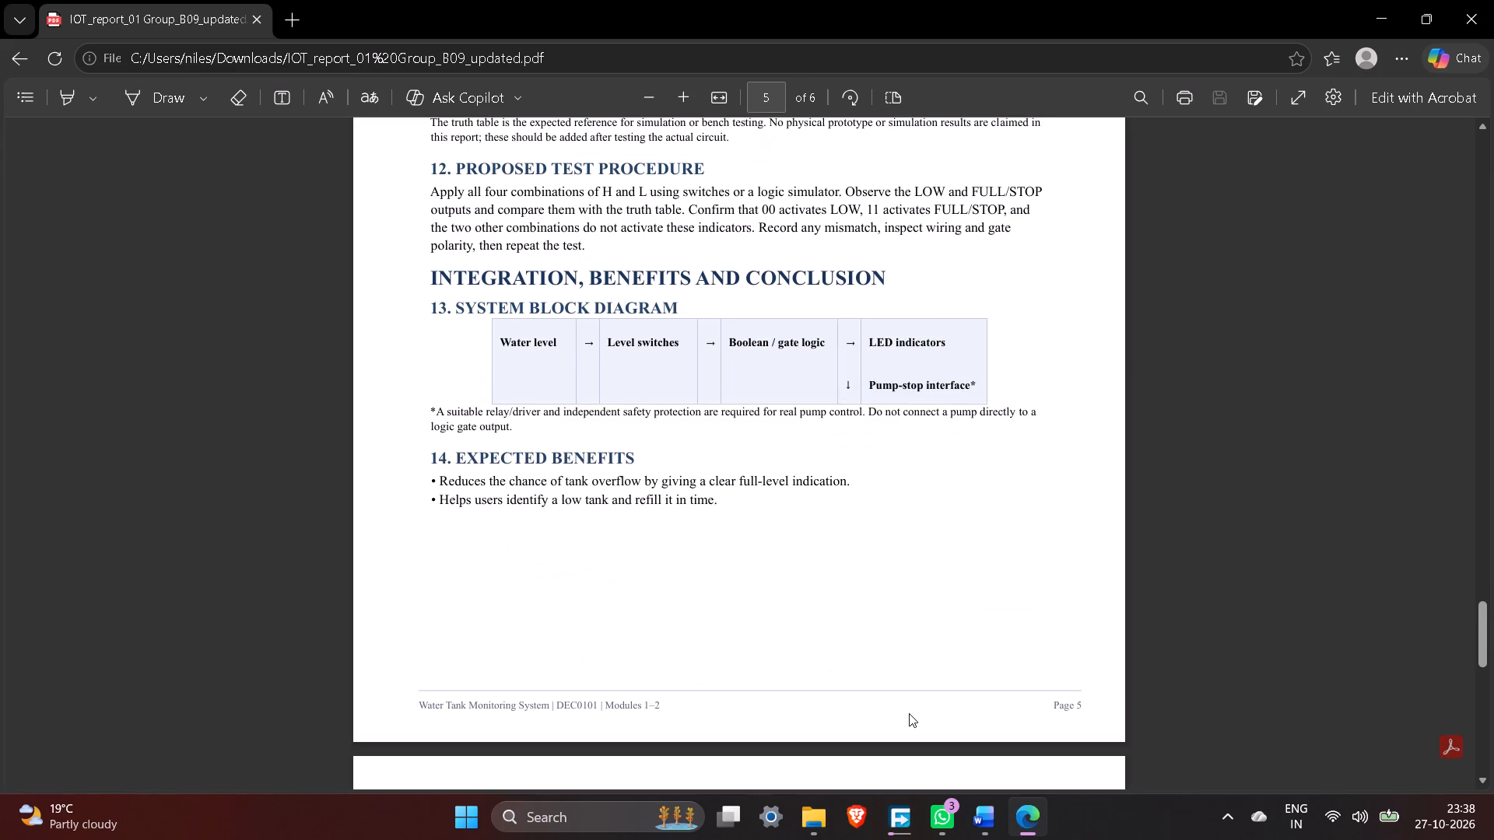
pyautogui.scroll(-3, 477, 510)
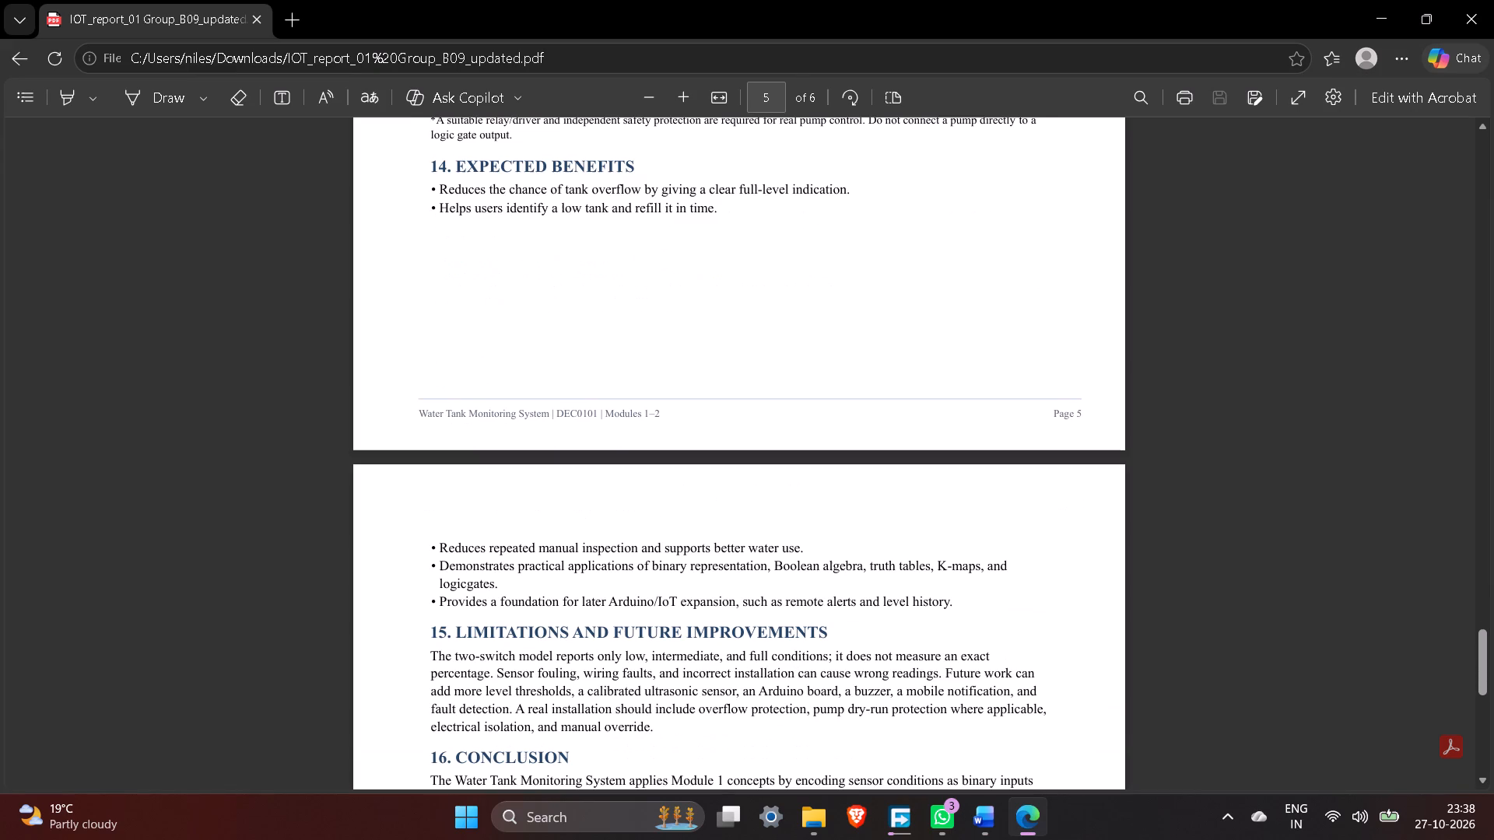
pyautogui.scroll(-2, 483, 507)
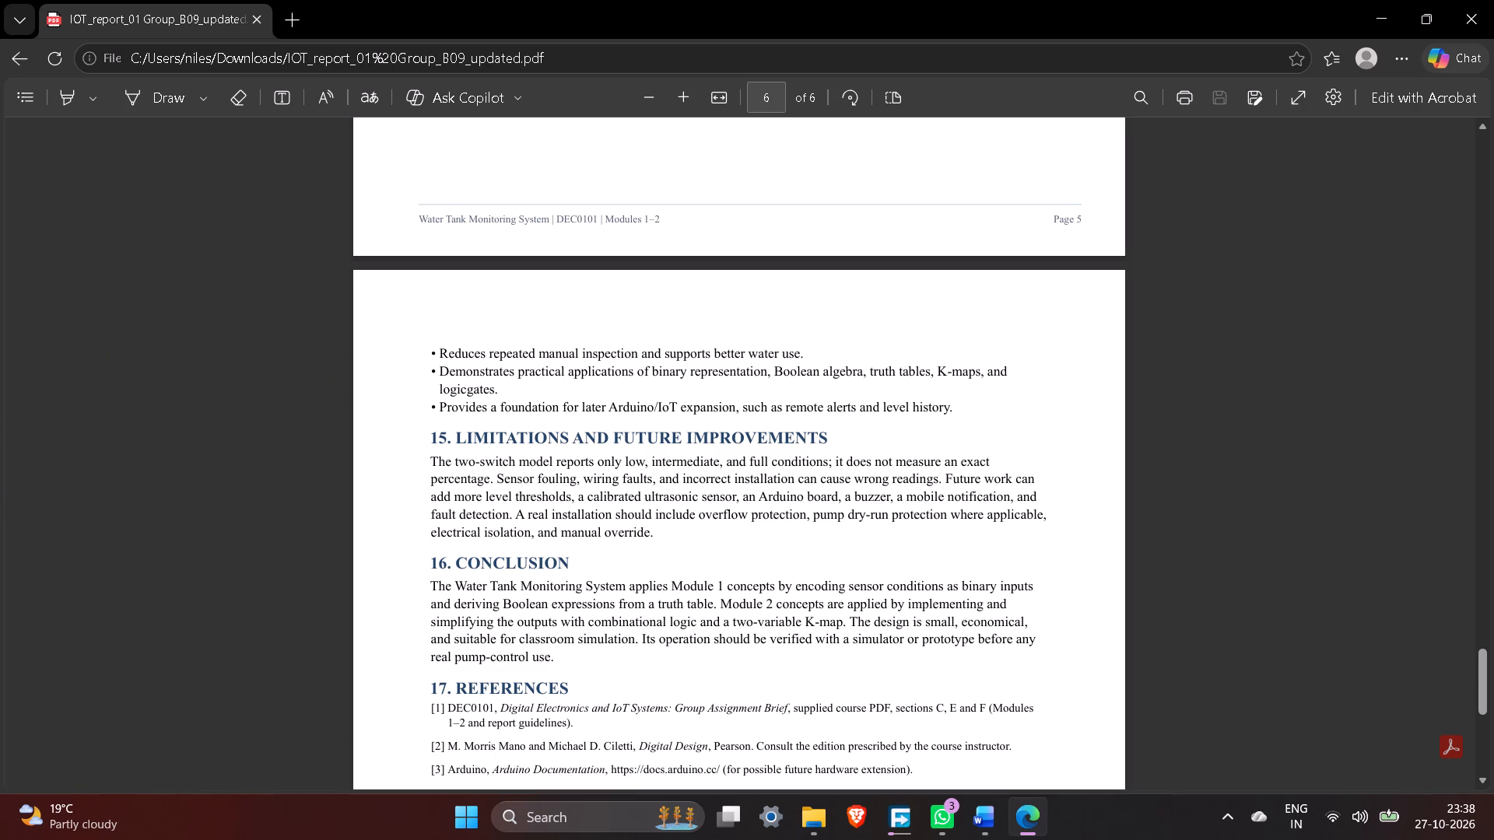
pyautogui.moveTo(448, 436); pyautogui.dragTo(644, 443)
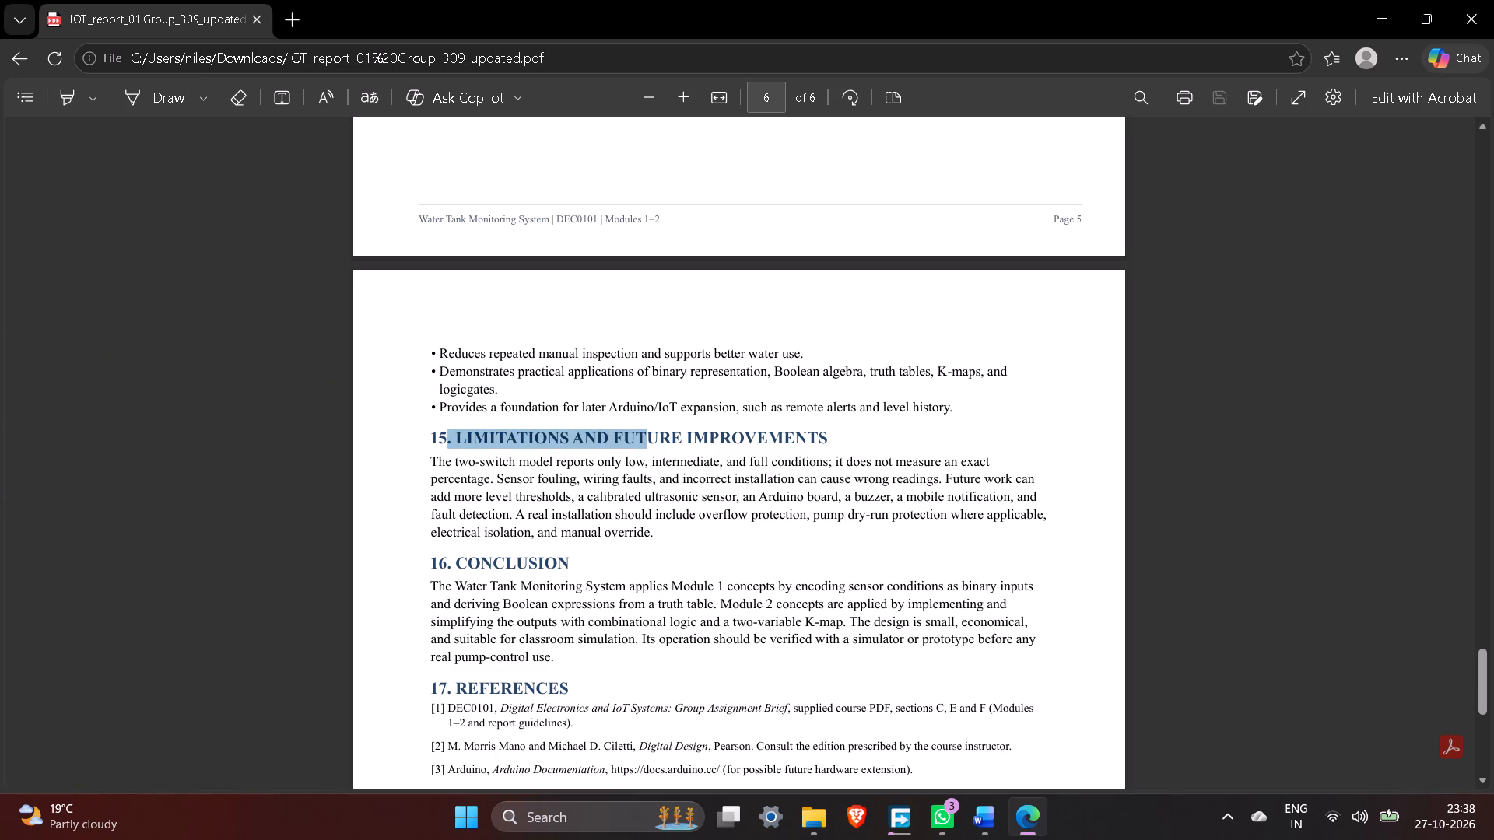
pyautogui.moveTo(644, 443); pyautogui.dragTo(467, 438)
pyautogui.click(414, 457)
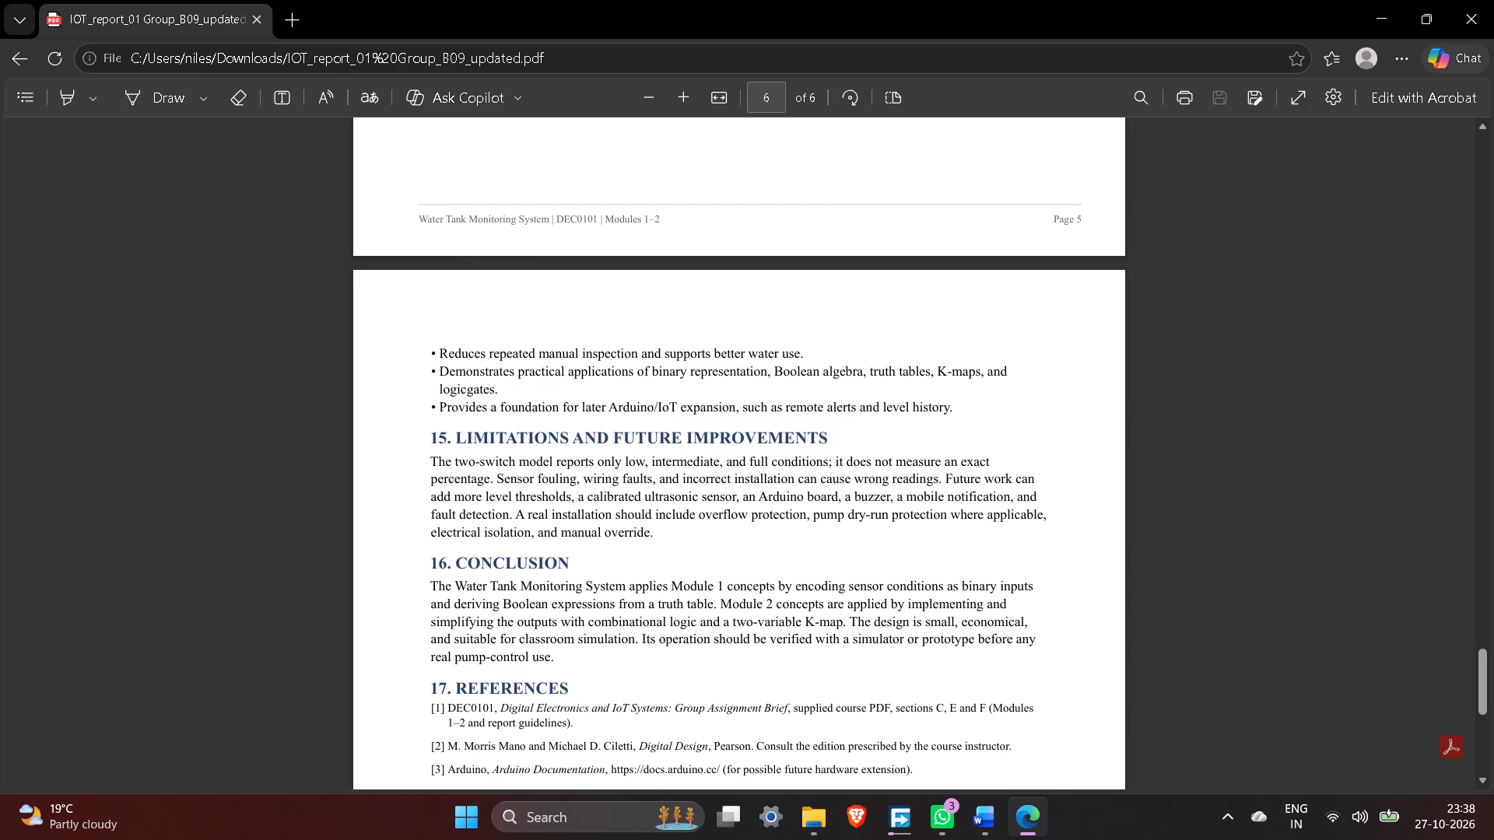
pyautogui.moveTo(449, 560); pyautogui.dragTo(470, 557)
pyautogui.moveTo(470, 557); pyautogui.dragTo(581, 562)
pyautogui.click(633, 390)
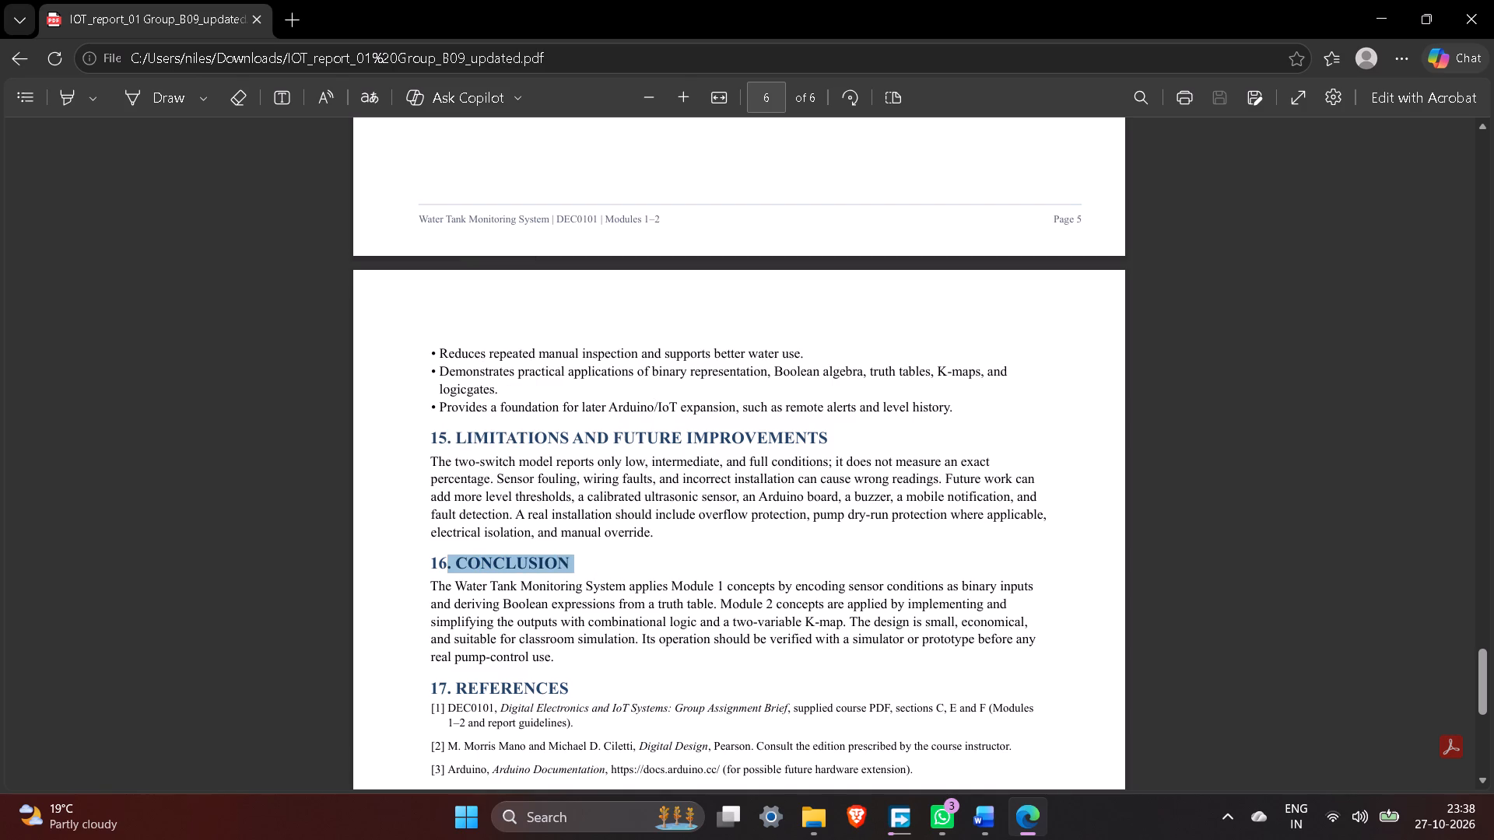
pyautogui.click(967, 827)
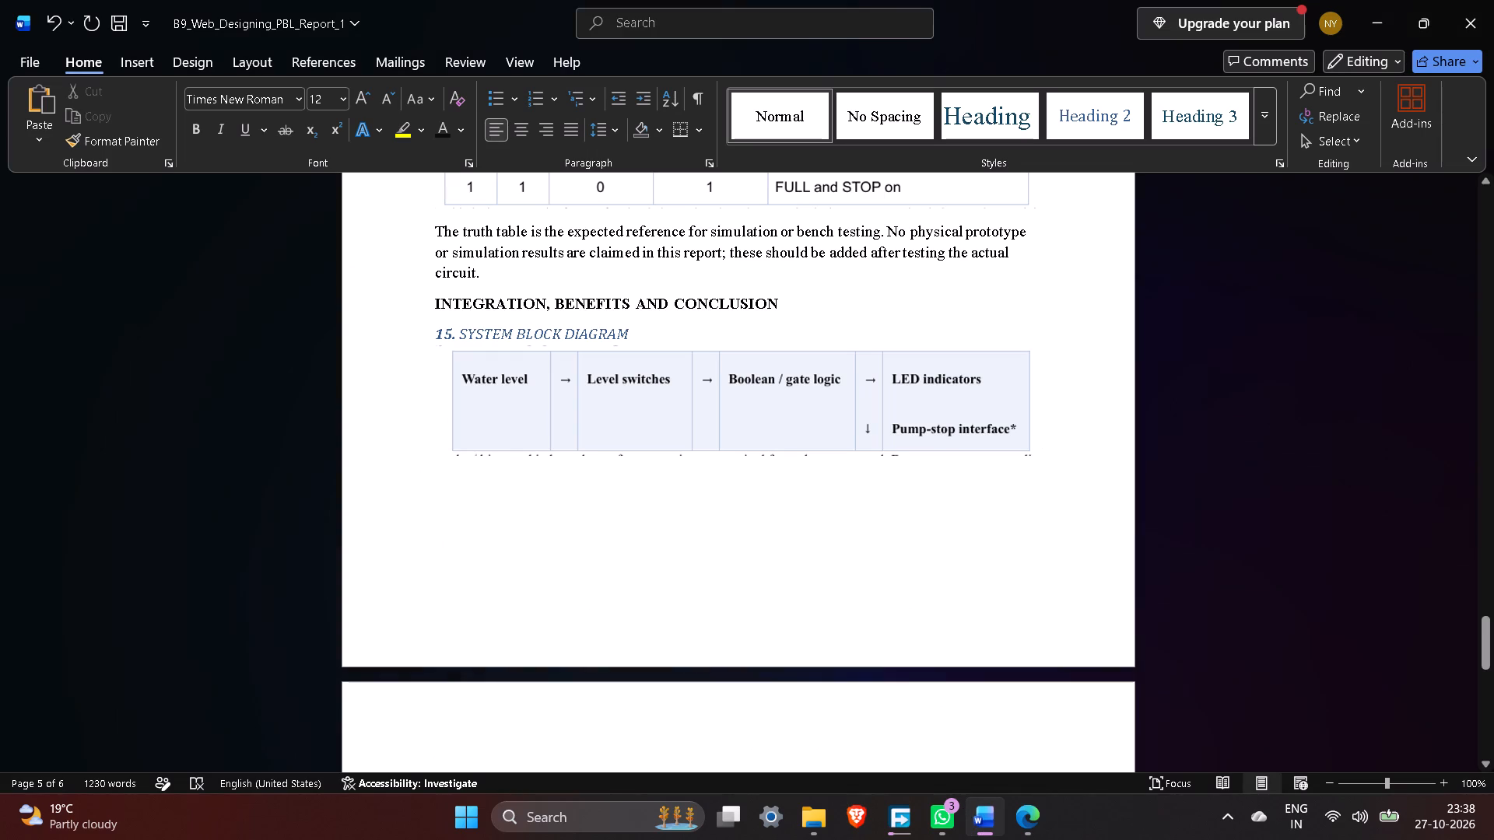
pyautogui.click(429, 531)
pyautogui.write('16')
pyautogui.press('.')
pyautogui.hotkey('ctrl', 'v')
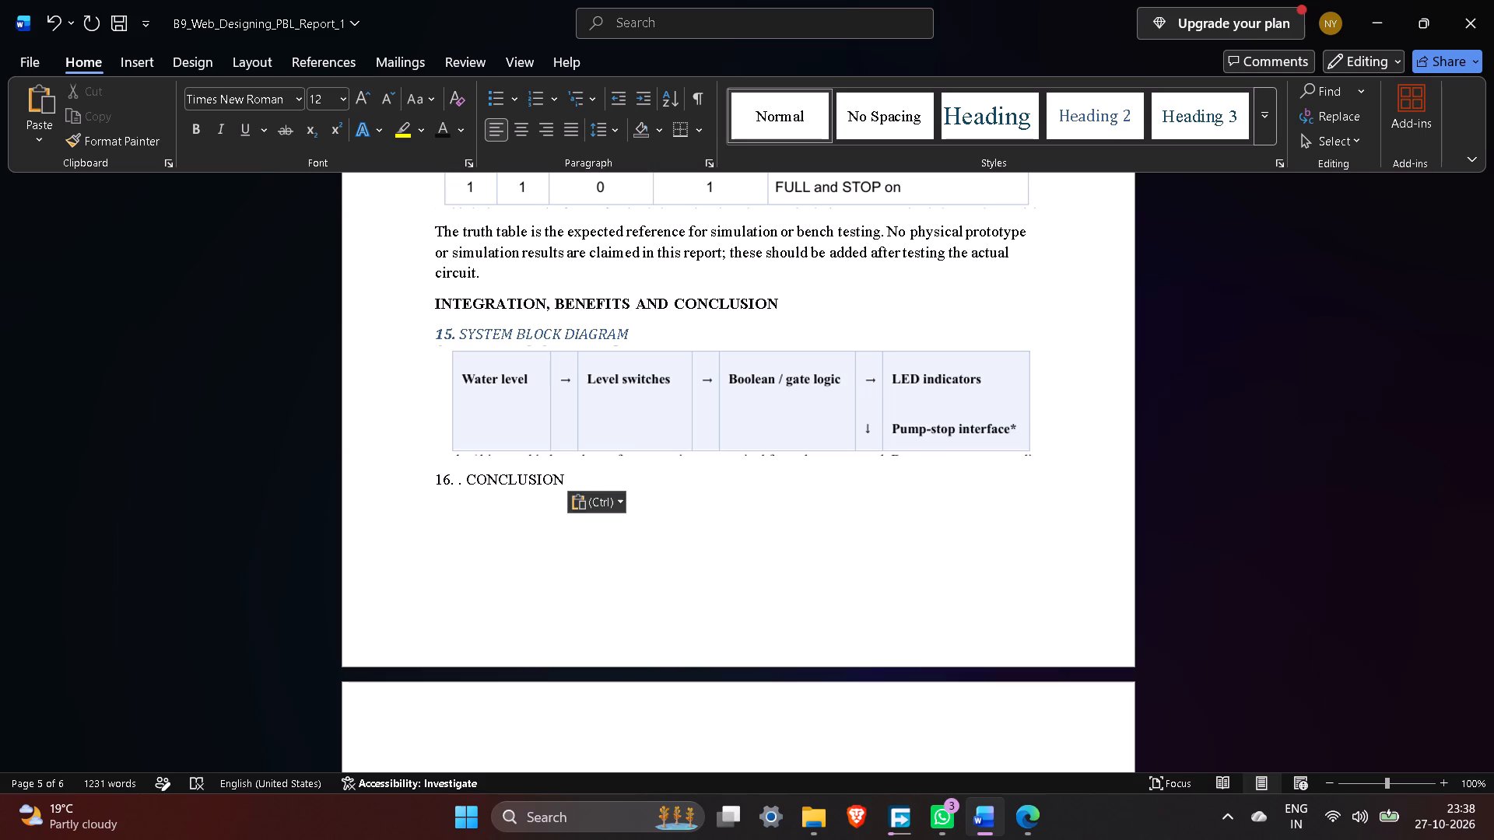
# Apply the Heading 4 style to the section 16 "CONCLUSION" line.
pyautogui.moveTo(570, 483); pyautogui.dragTo(384, 474)
pyautogui.click(642, 427)
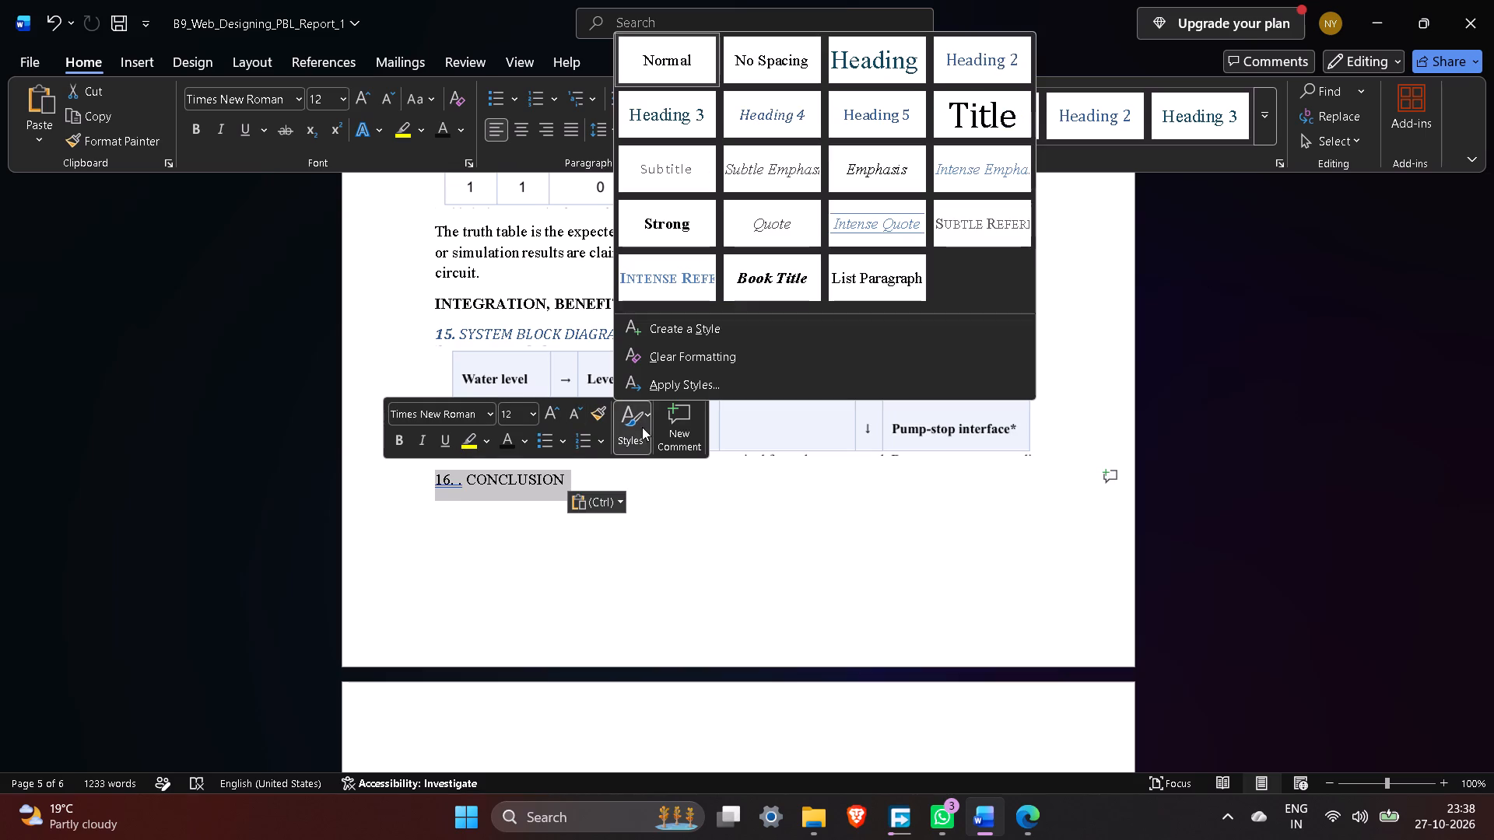
pyautogui.click(786, 114)
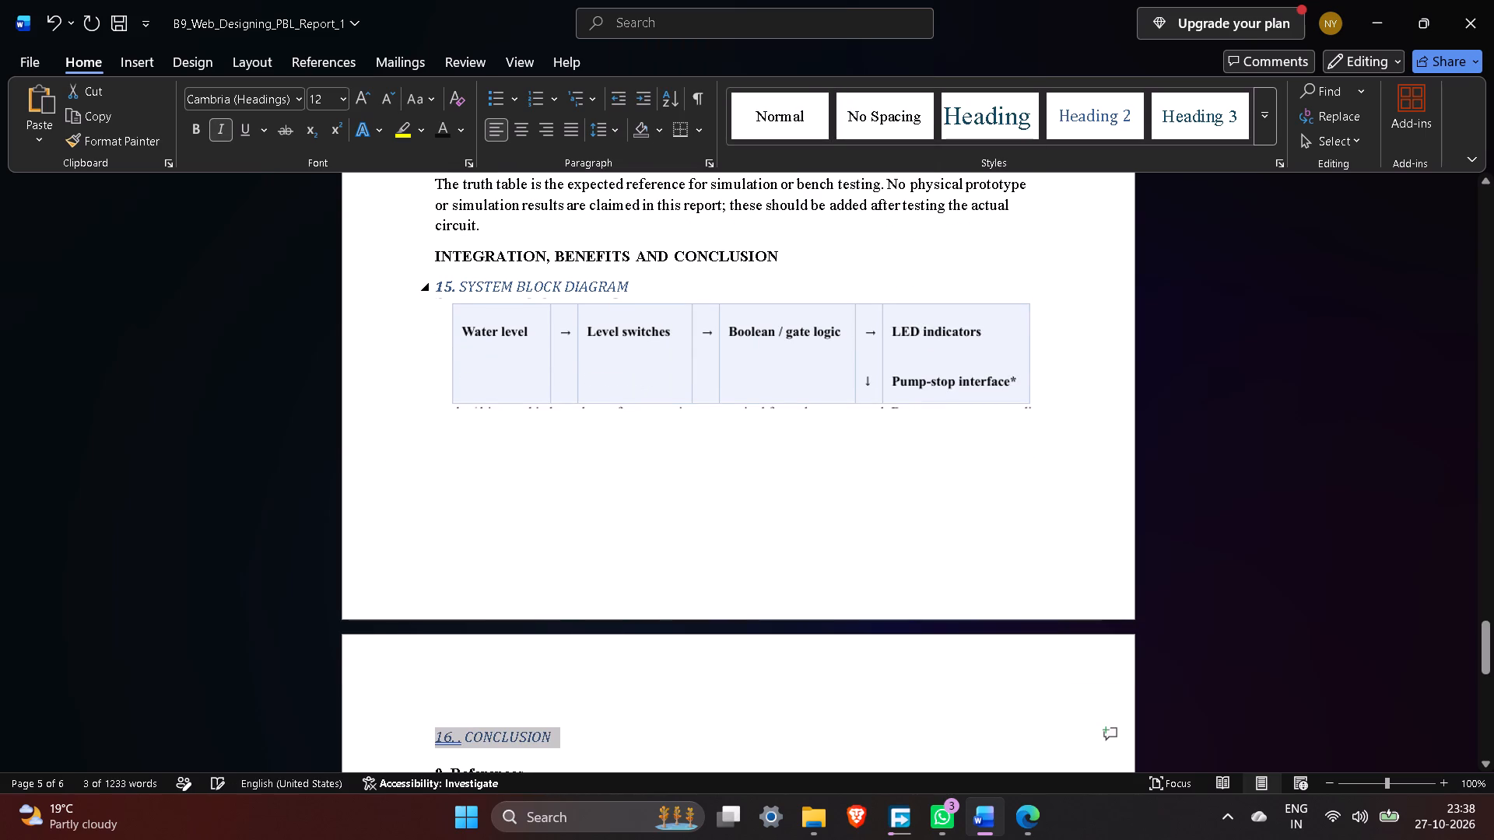
# Remove the duplicate period after 16 so that the heading reads "16. CONCLUSION".
pyautogui.scroll(2, 597, 496)
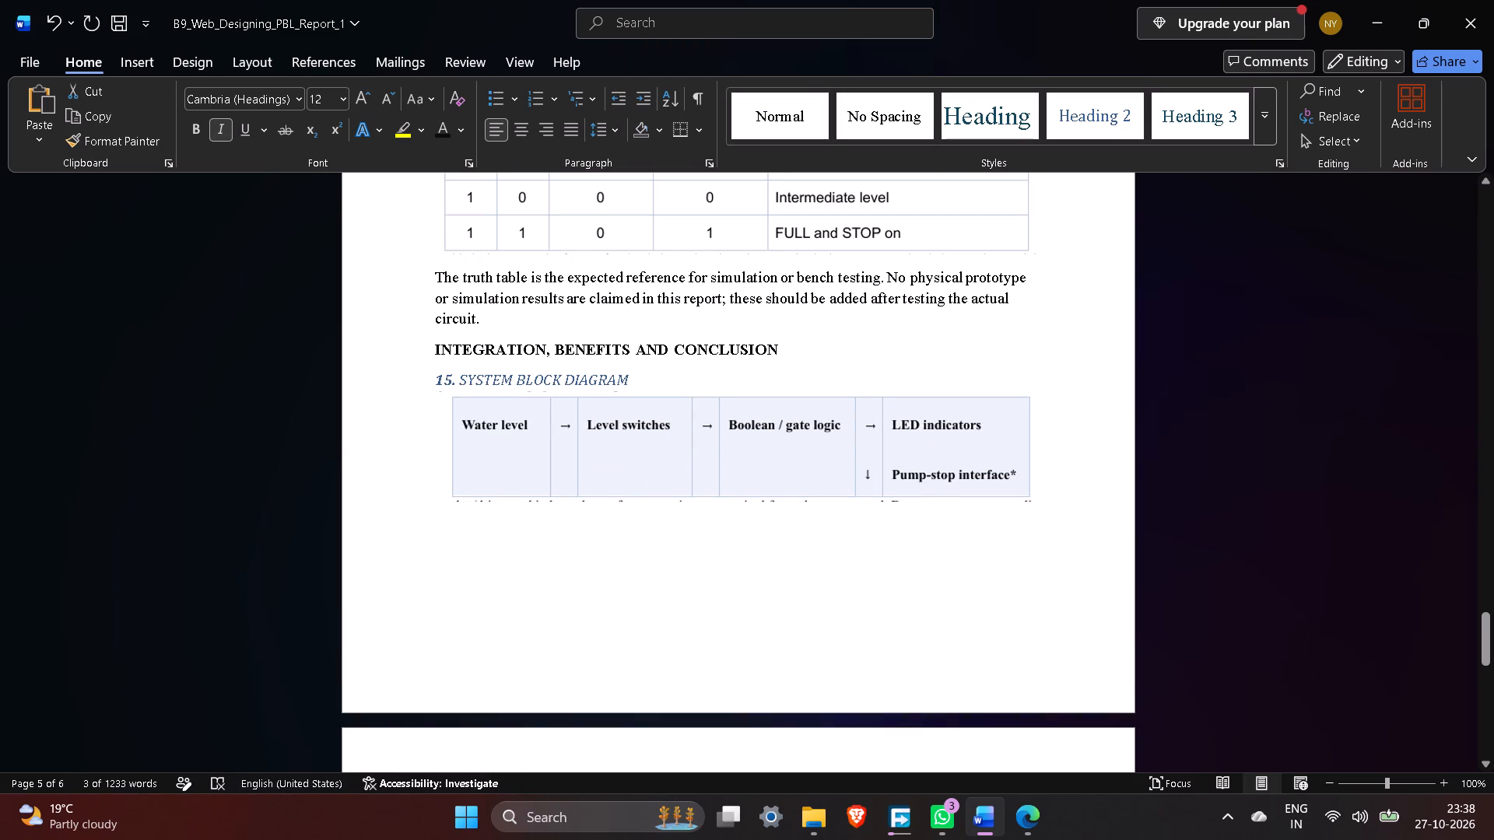
pyautogui.scroll(-7, 542, 500)
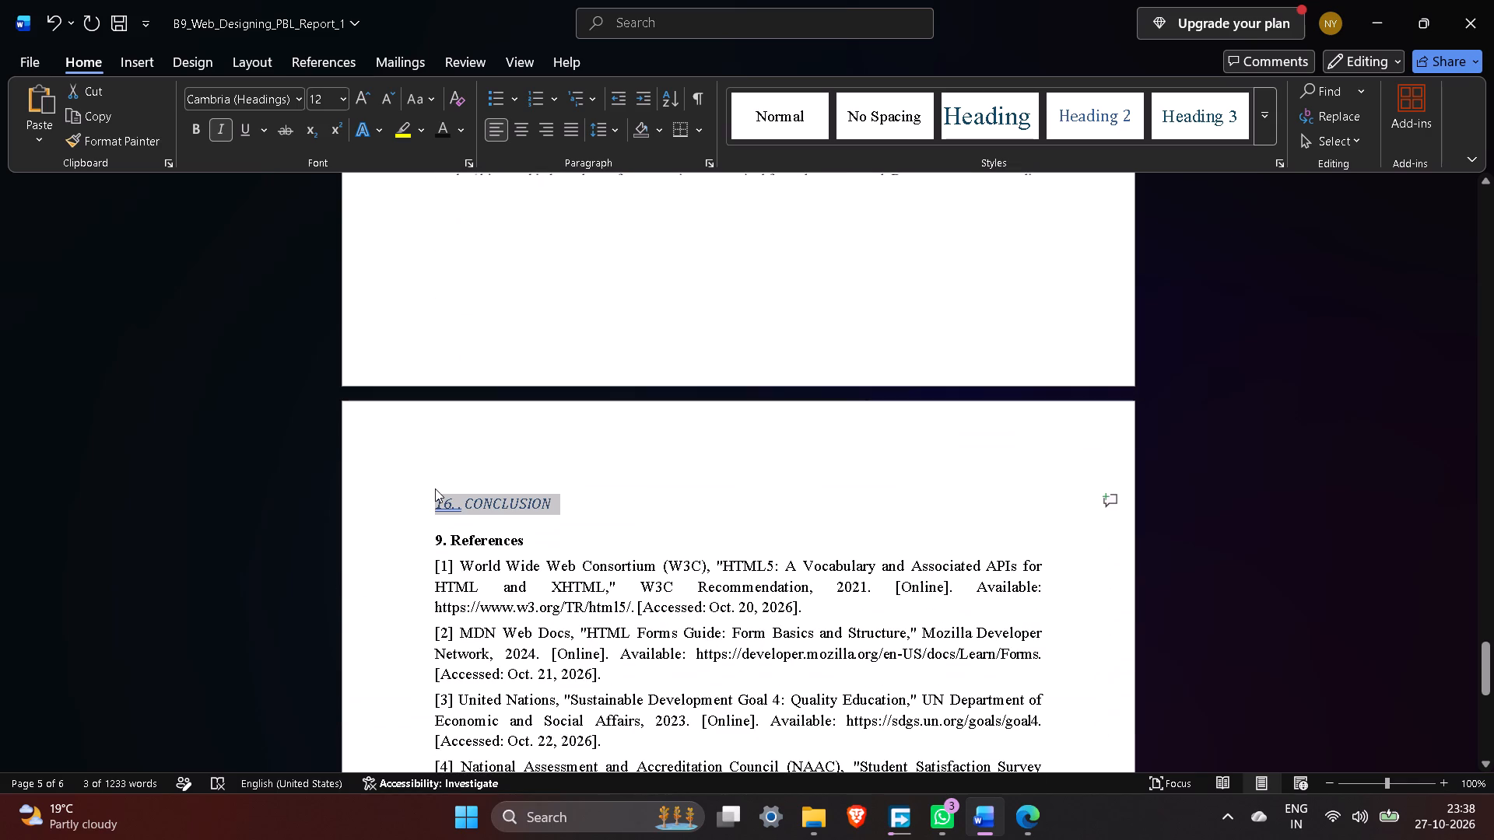
pyautogui.click(451, 496)
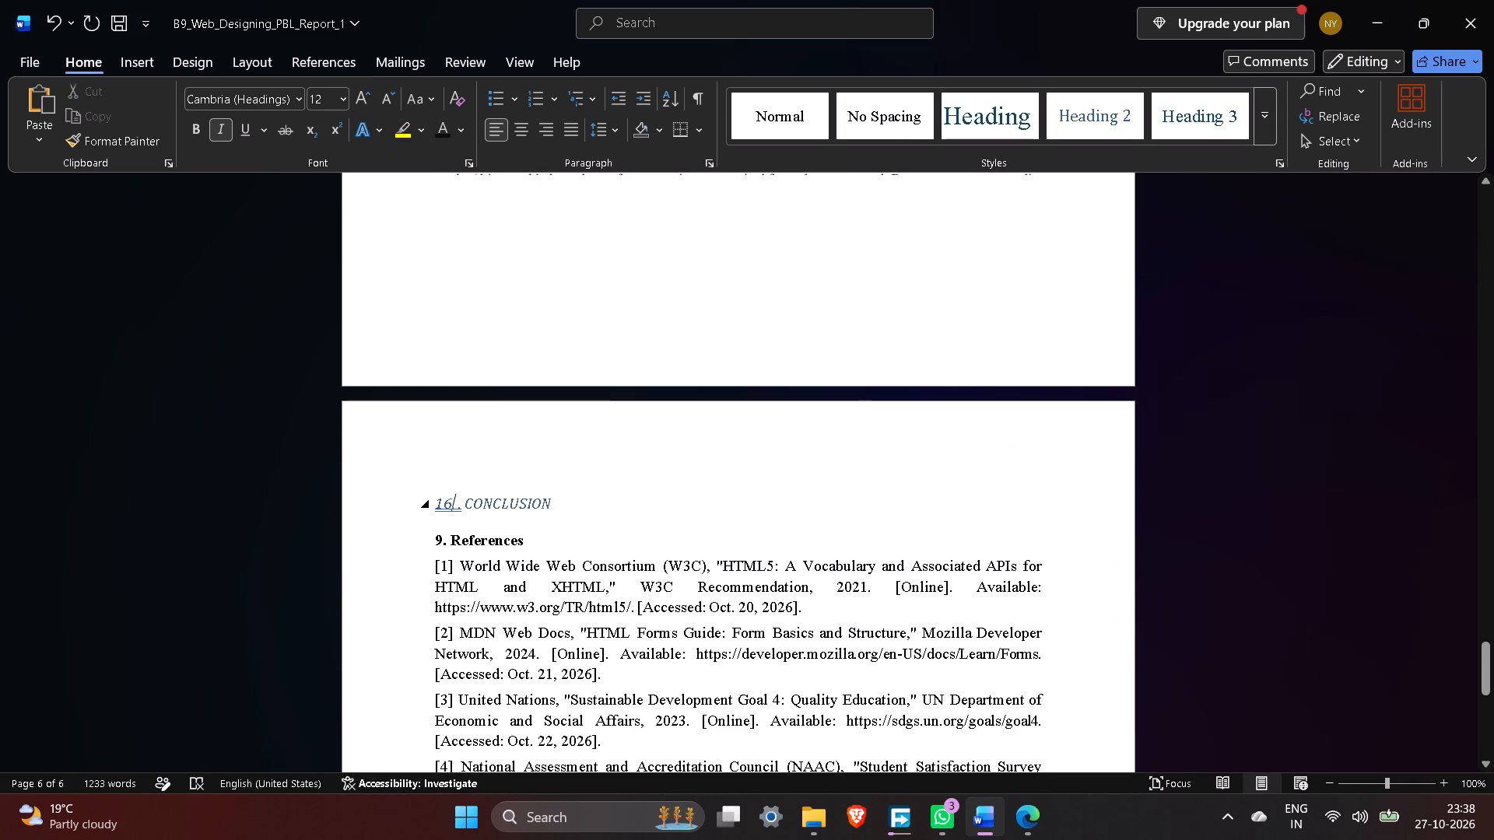
pyautogui.click(461, 504)
pyautogui.press('BackSpace')
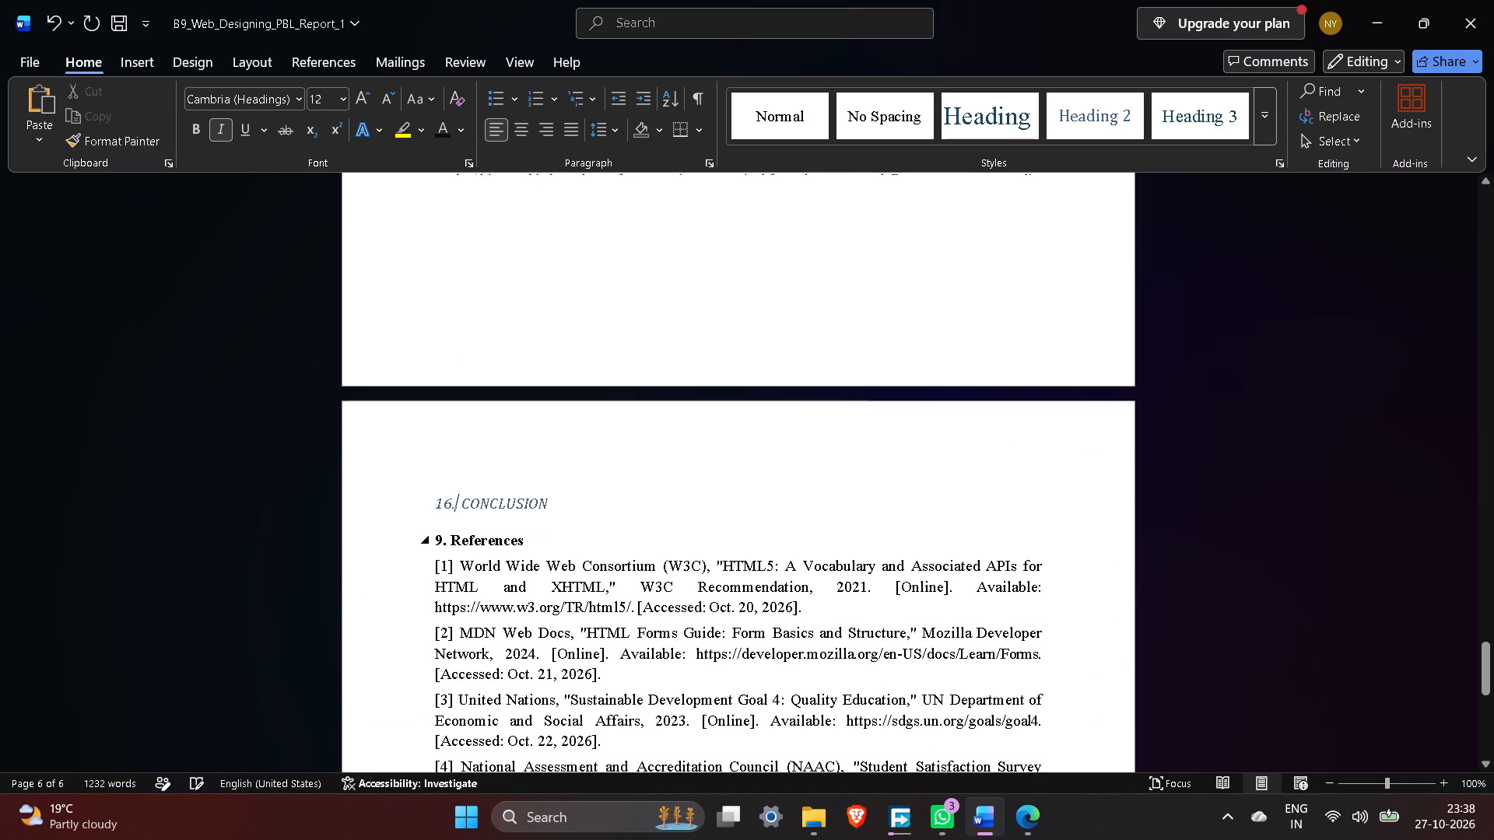
pyautogui.press('BackSpace')
pyautogui.press('space')
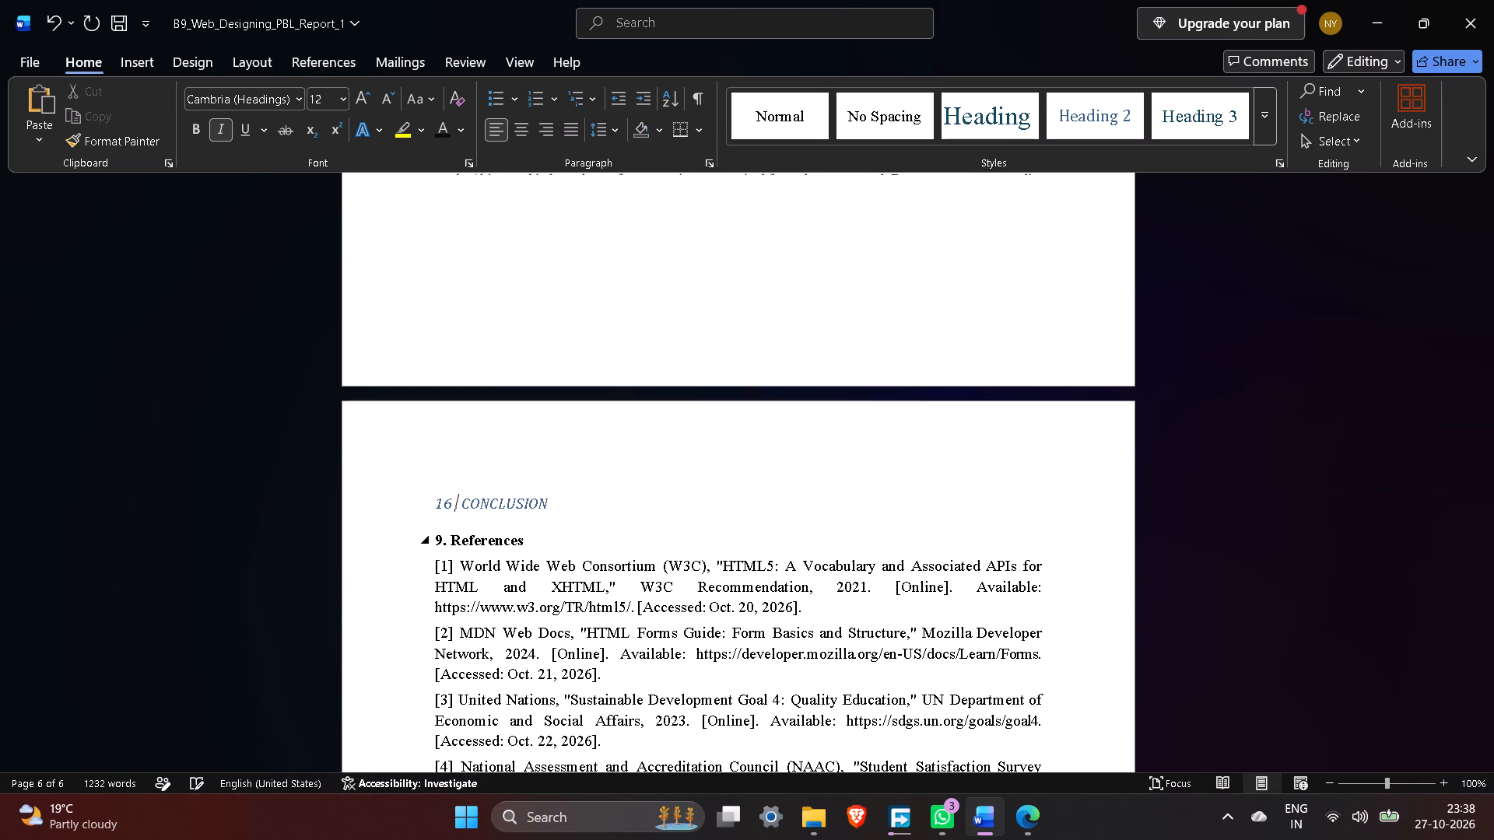
# Start a new line below the "16. CONCLUSION" heading, ahead of the References section.
pyautogui.hscroll(1, 577, 513)
pyautogui.click(577, 511)
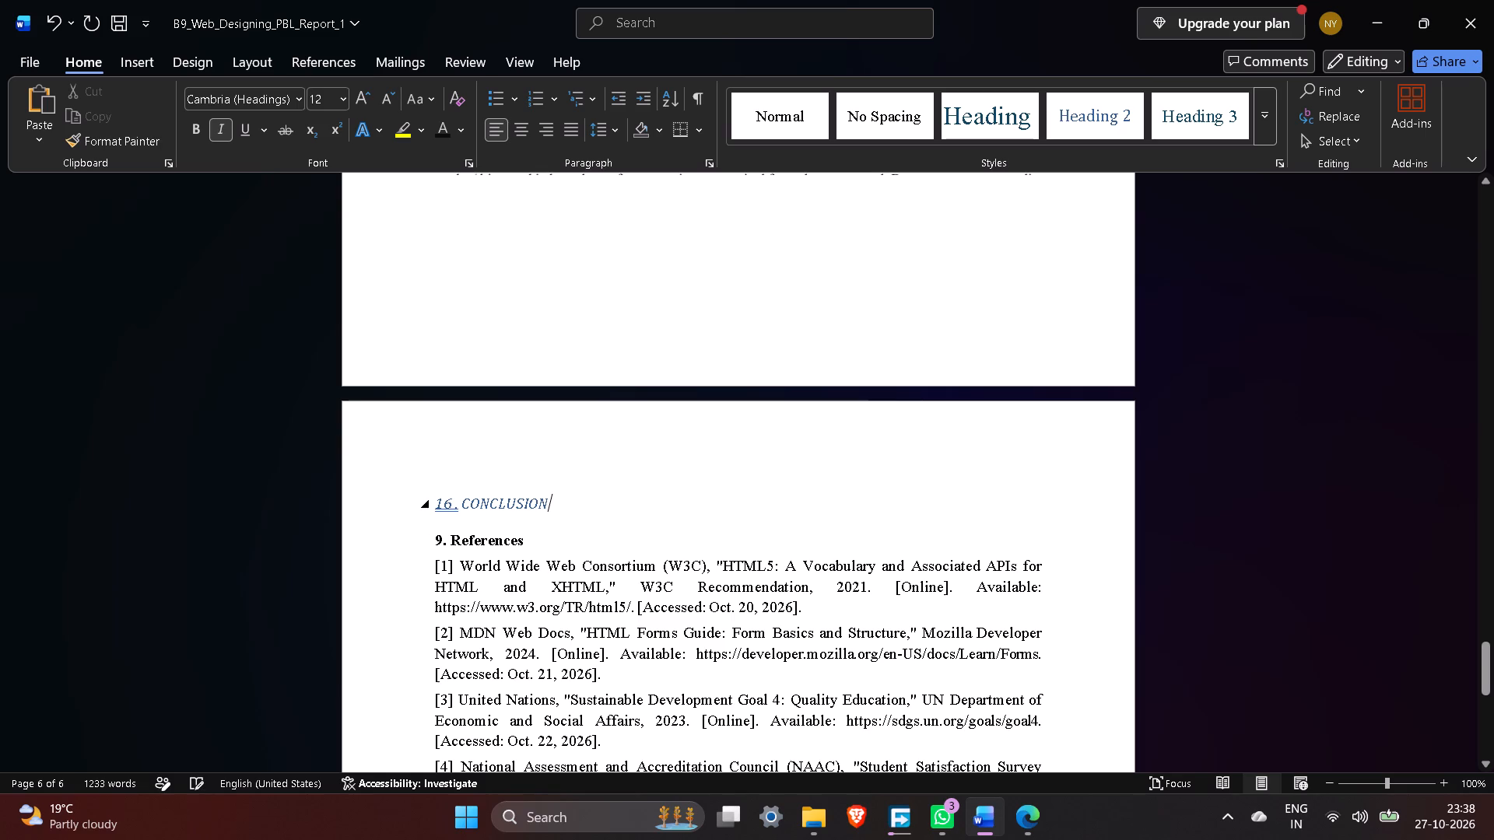
pyautogui.hscroll(1, 587, 507)
pyautogui.press('Return')
pyautogui.click(581, 480)
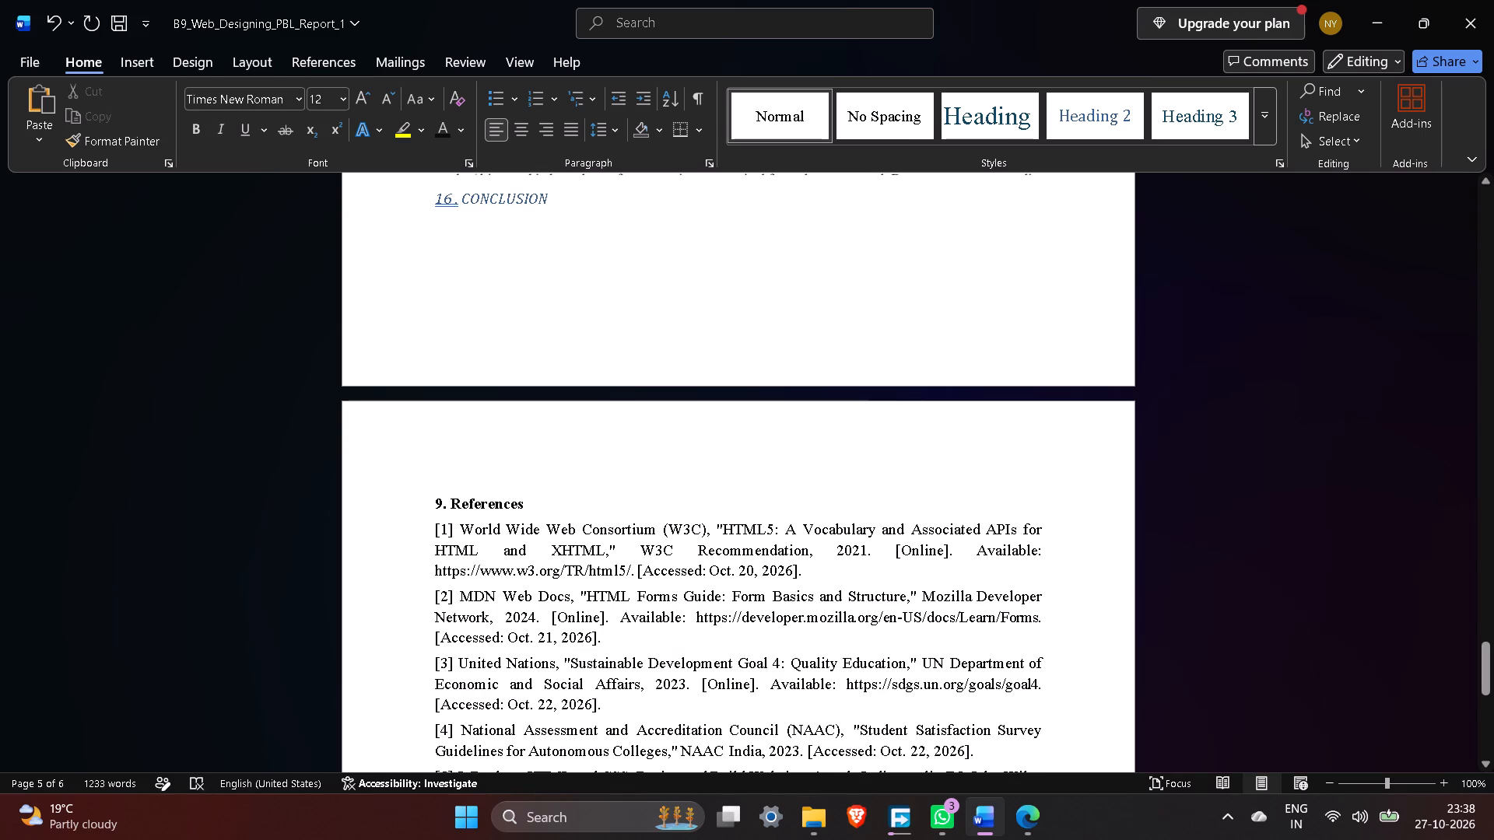
pyautogui.click(424, 220)
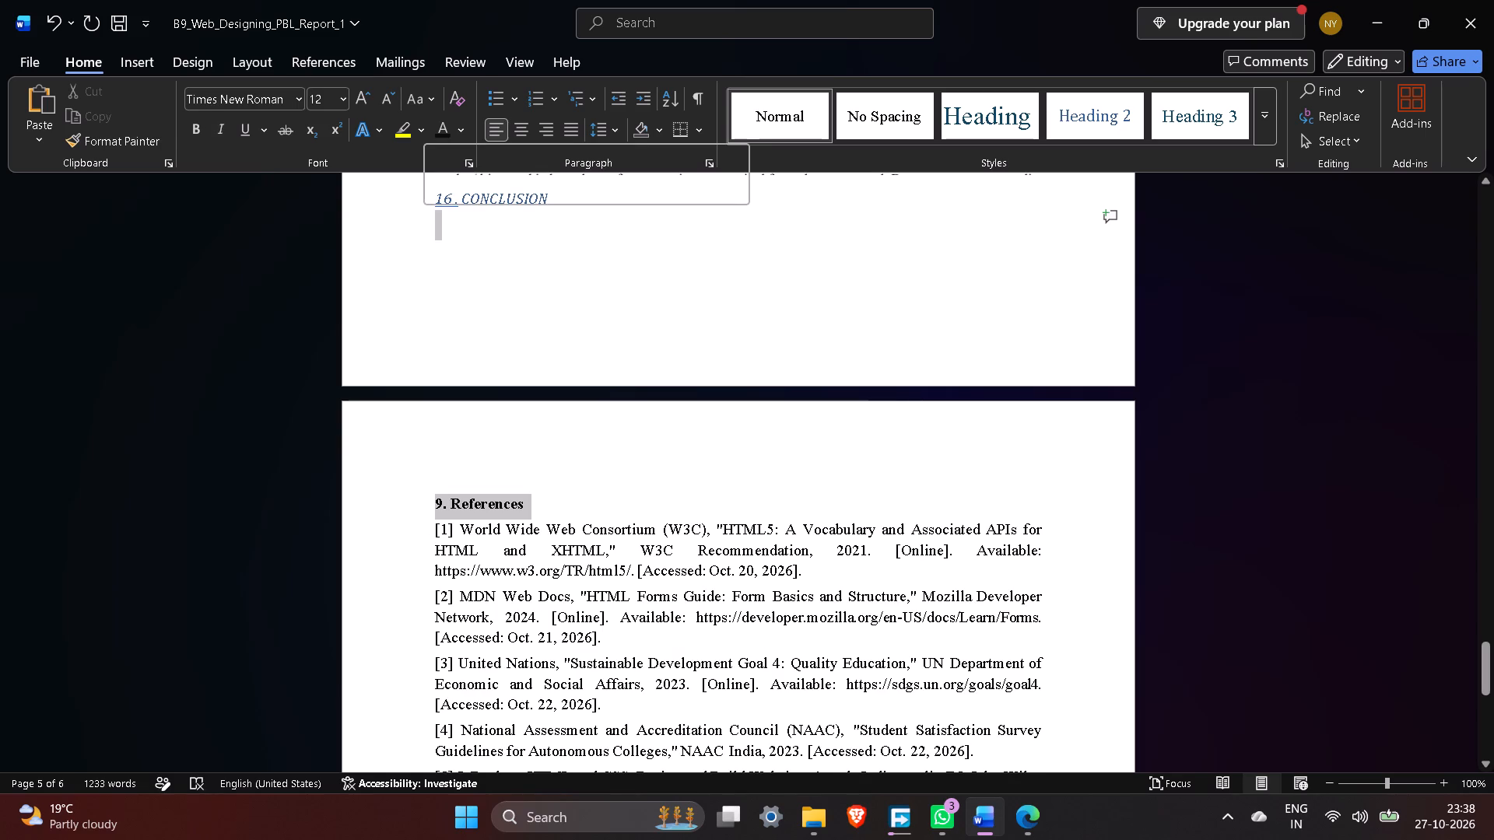
# Insert blank lines before the "16. CONCLUSION" heading to move it onto the next page, above References.
pyautogui.click(582, 325)
pyautogui.scroll(4, 578, 324)
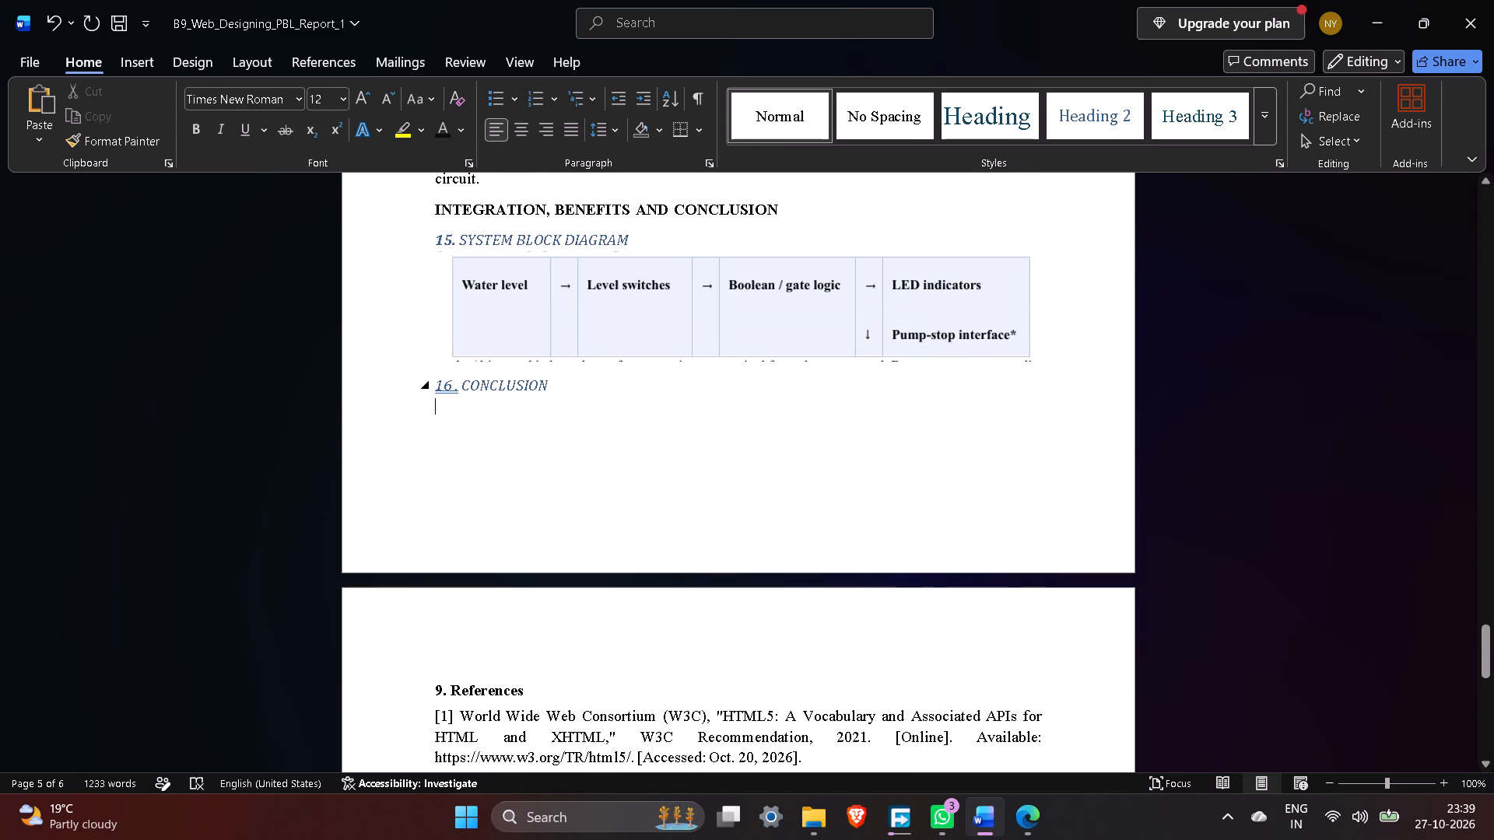
pyautogui.click(437, 382)
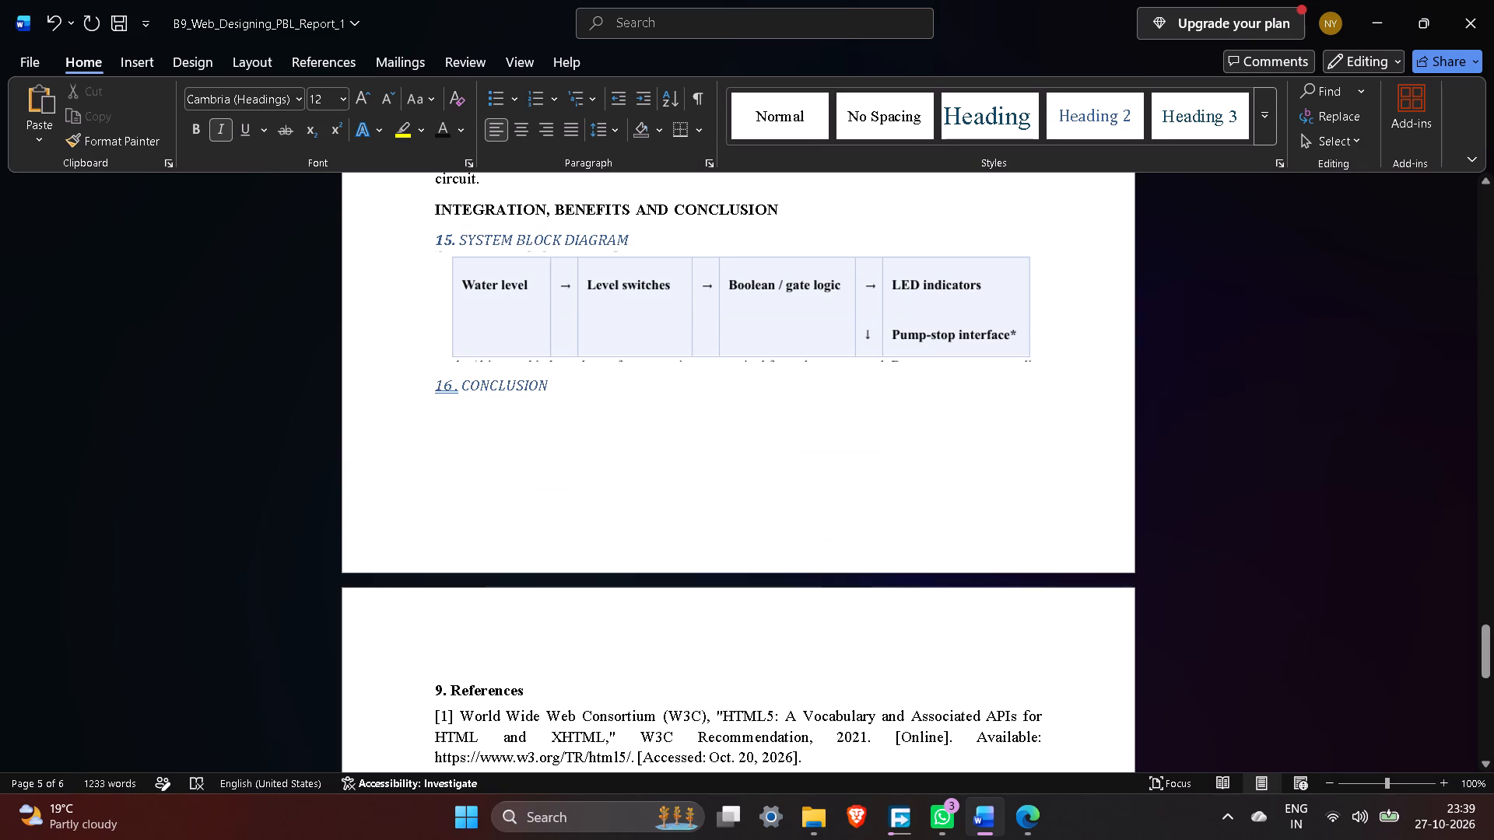
pyautogui.press('Return')
pyautogui.press('Return')
pyautogui.press('Return')
pyautogui.scroll(-2, 1070, 477)
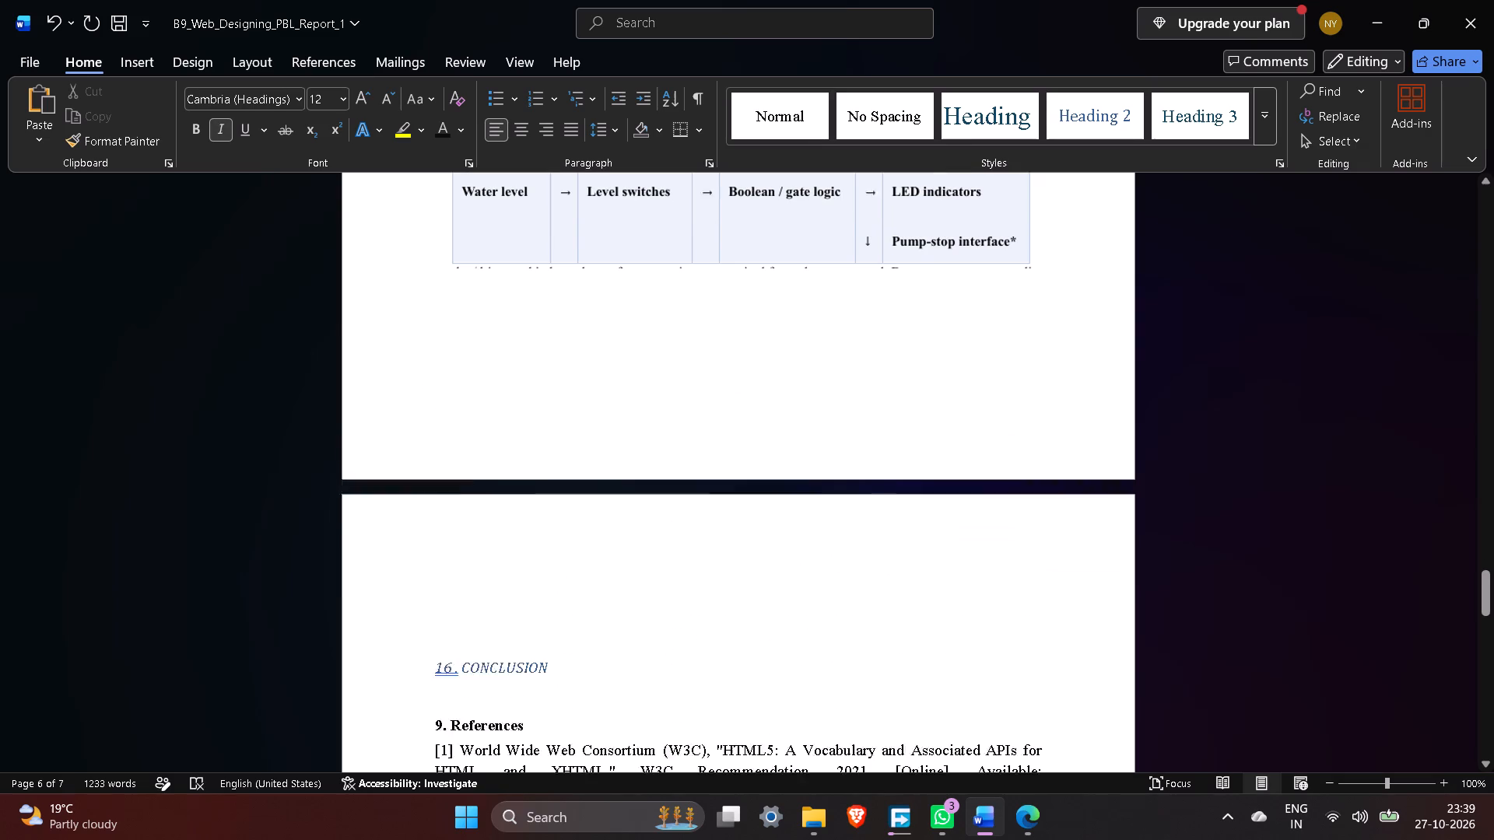
pyautogui.scroll(-4, 1070, 477)
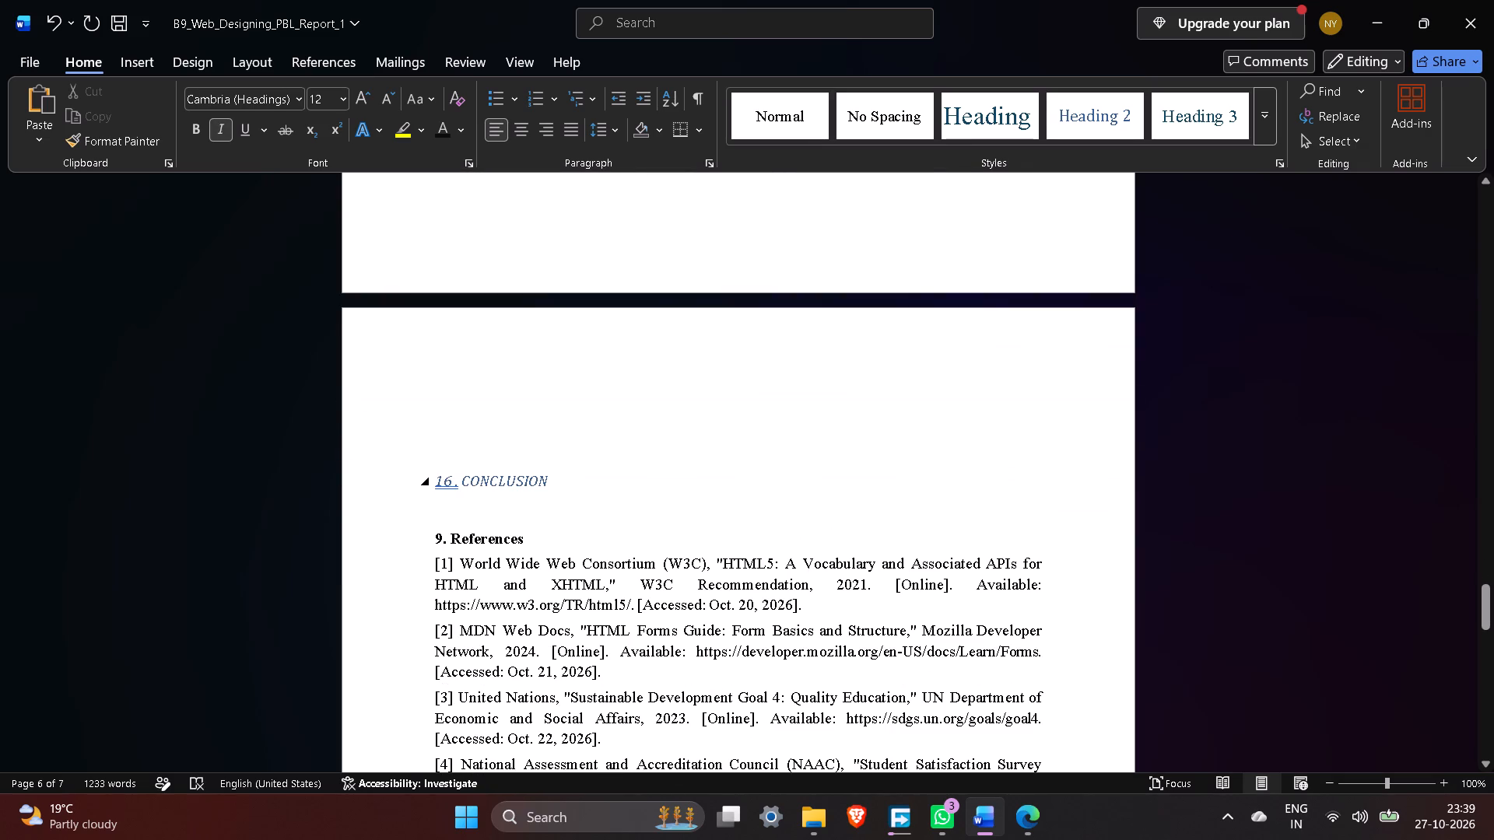
# Insert a space between 16 and the period in the CONCLUSION heading.
pyautogui.click(451, 485)
pyautogui.press('Return')
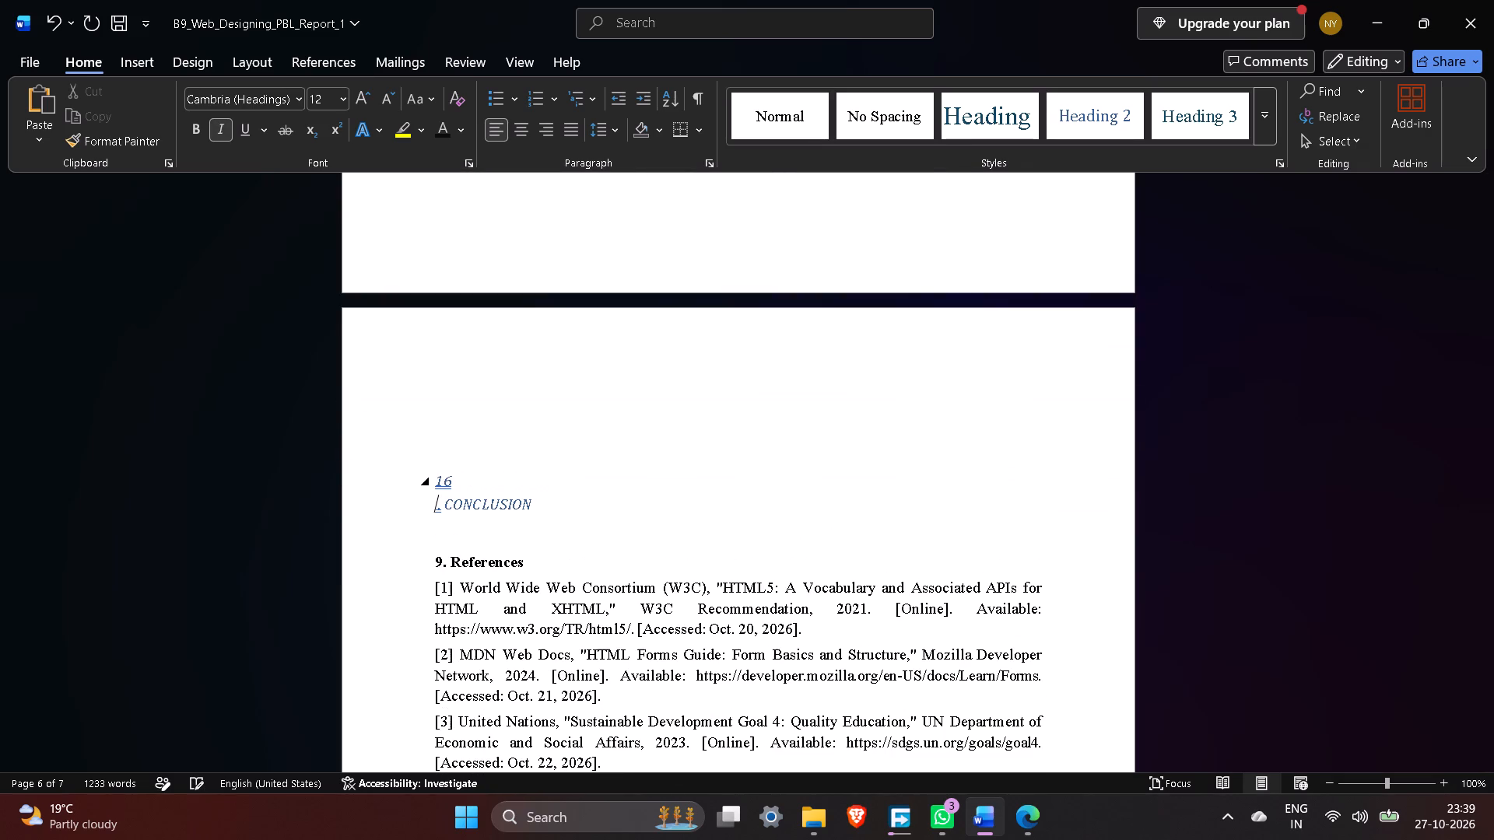
pyautogui.press('BackSpace')
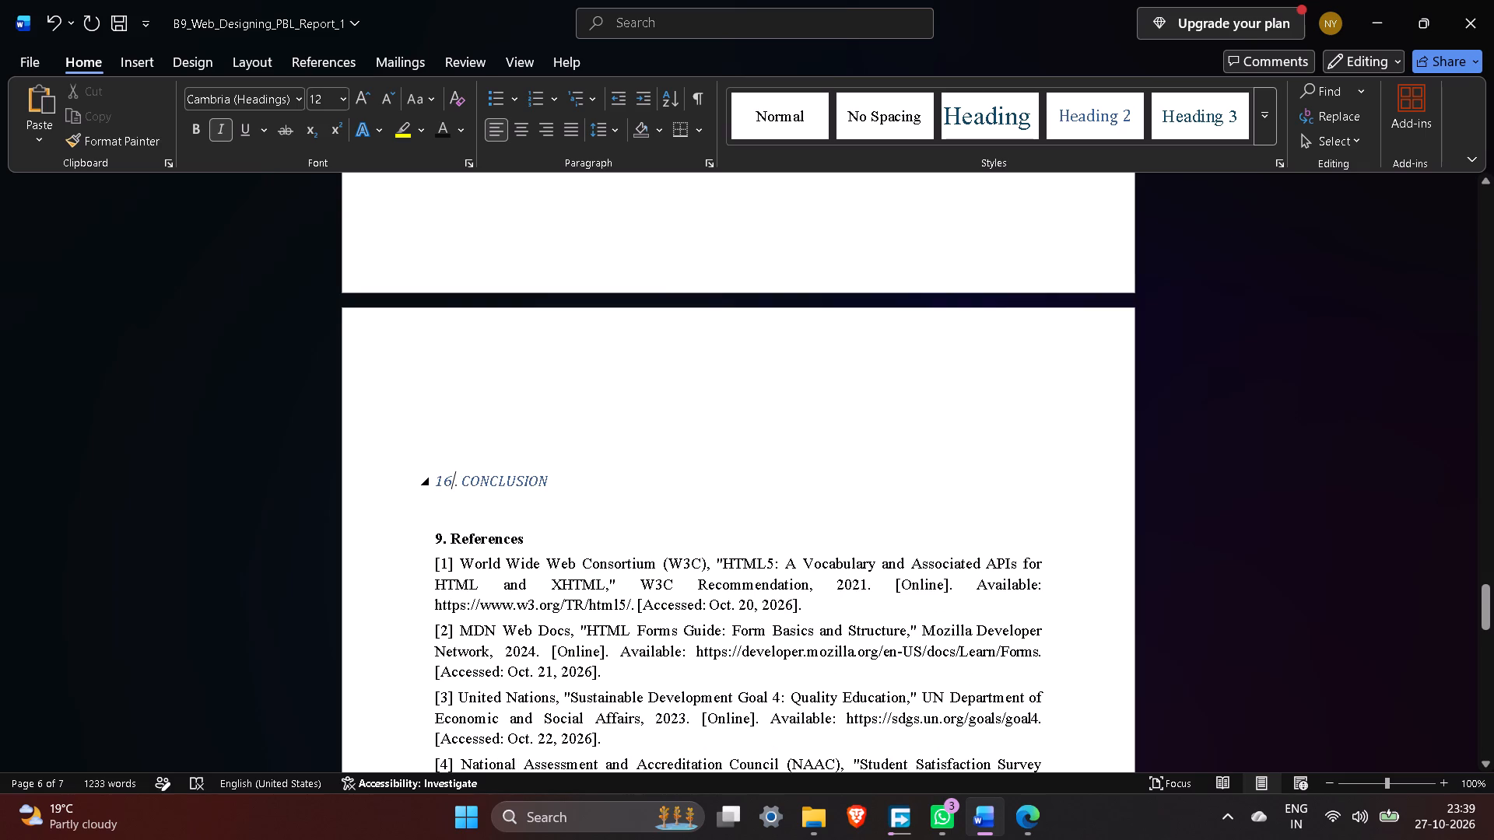
pyautogui.press('space')
# Copy the section 16 conclusion paragraph from the IOT report PDF in Edge and paste it below the CONCLUSION heading in Word.
pyautogui.click(615, 486)
pyautogui.press('Return')
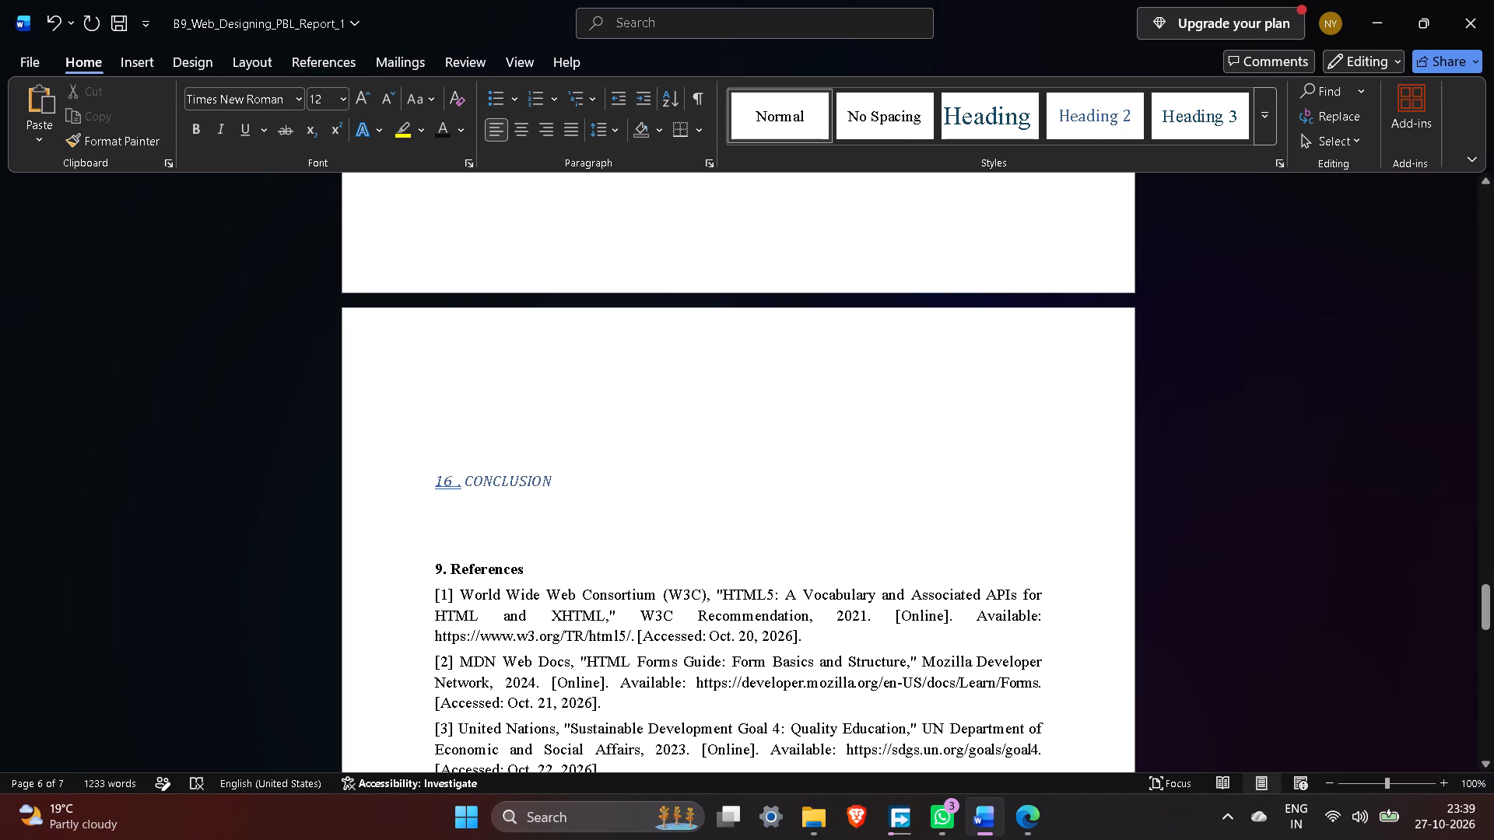
pyautogui.click(1017, 816)
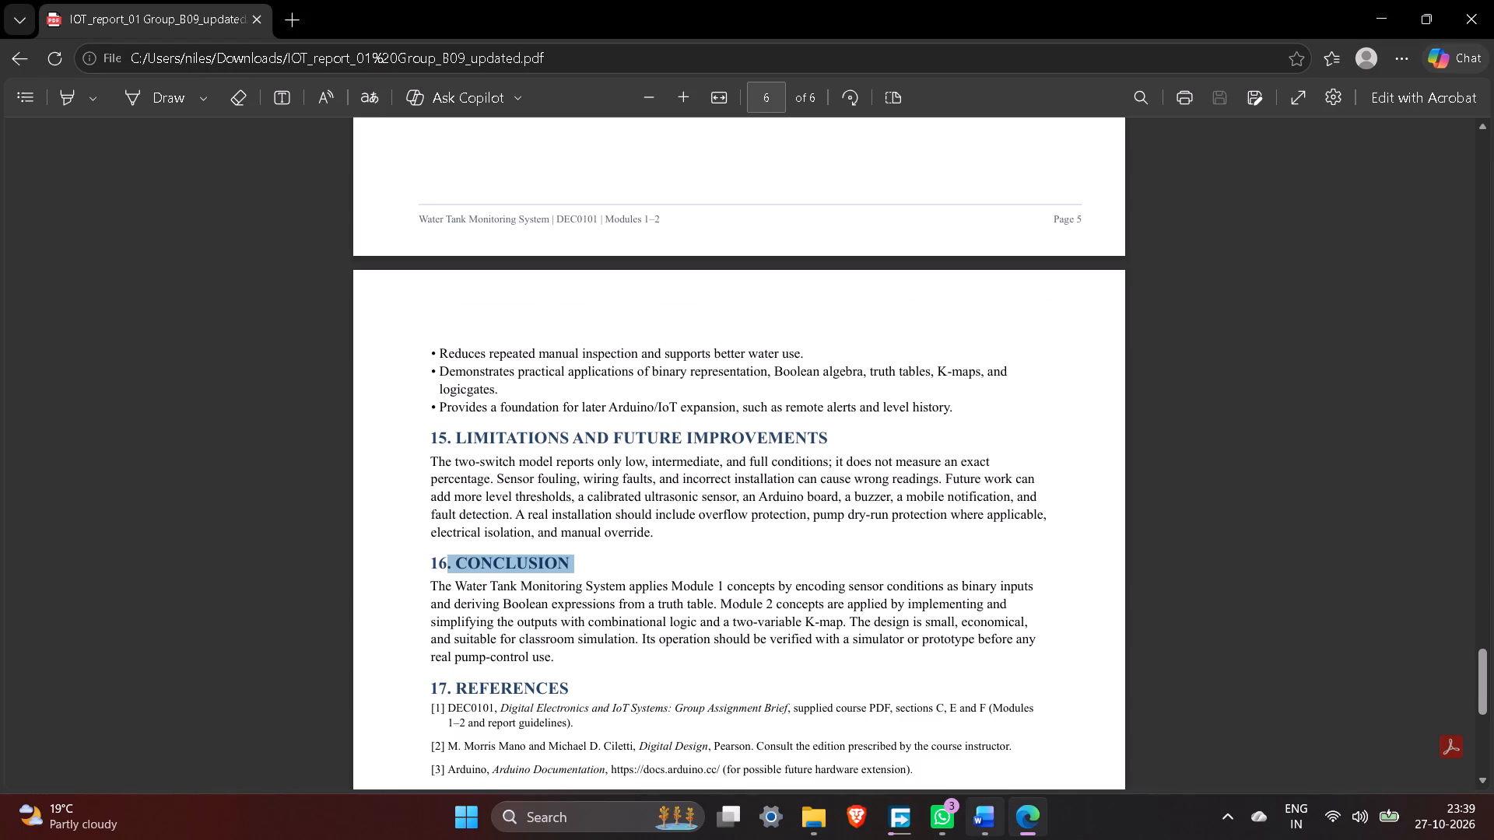
pyautogui.click(441, 583)
pyautogui.moveTo(426, 589); pyautogui.dragTo(710, 664)
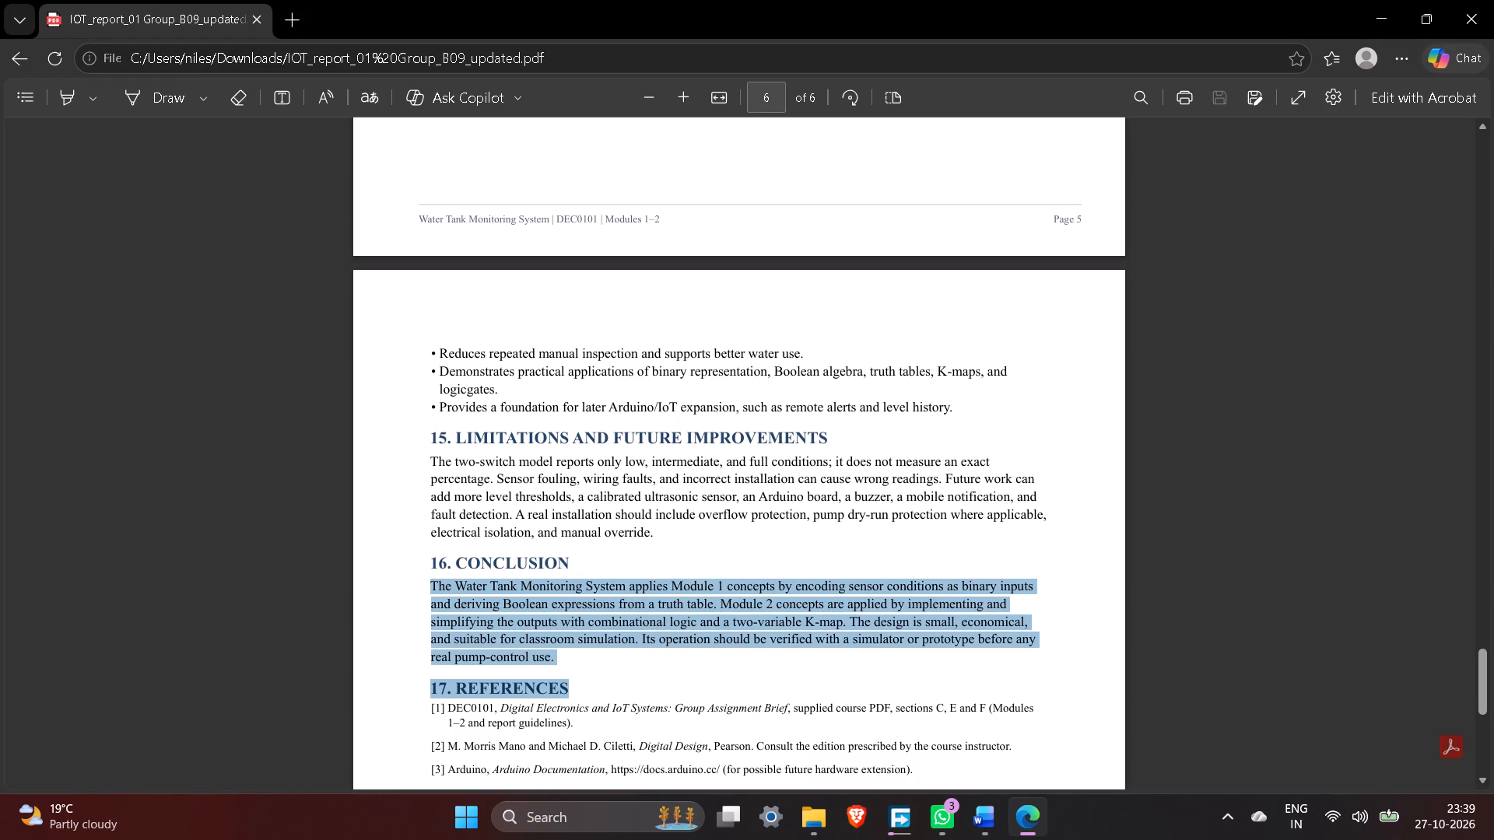
pyautogui.moveTo(710, 664); pyautogui.dragTo(589, 655)
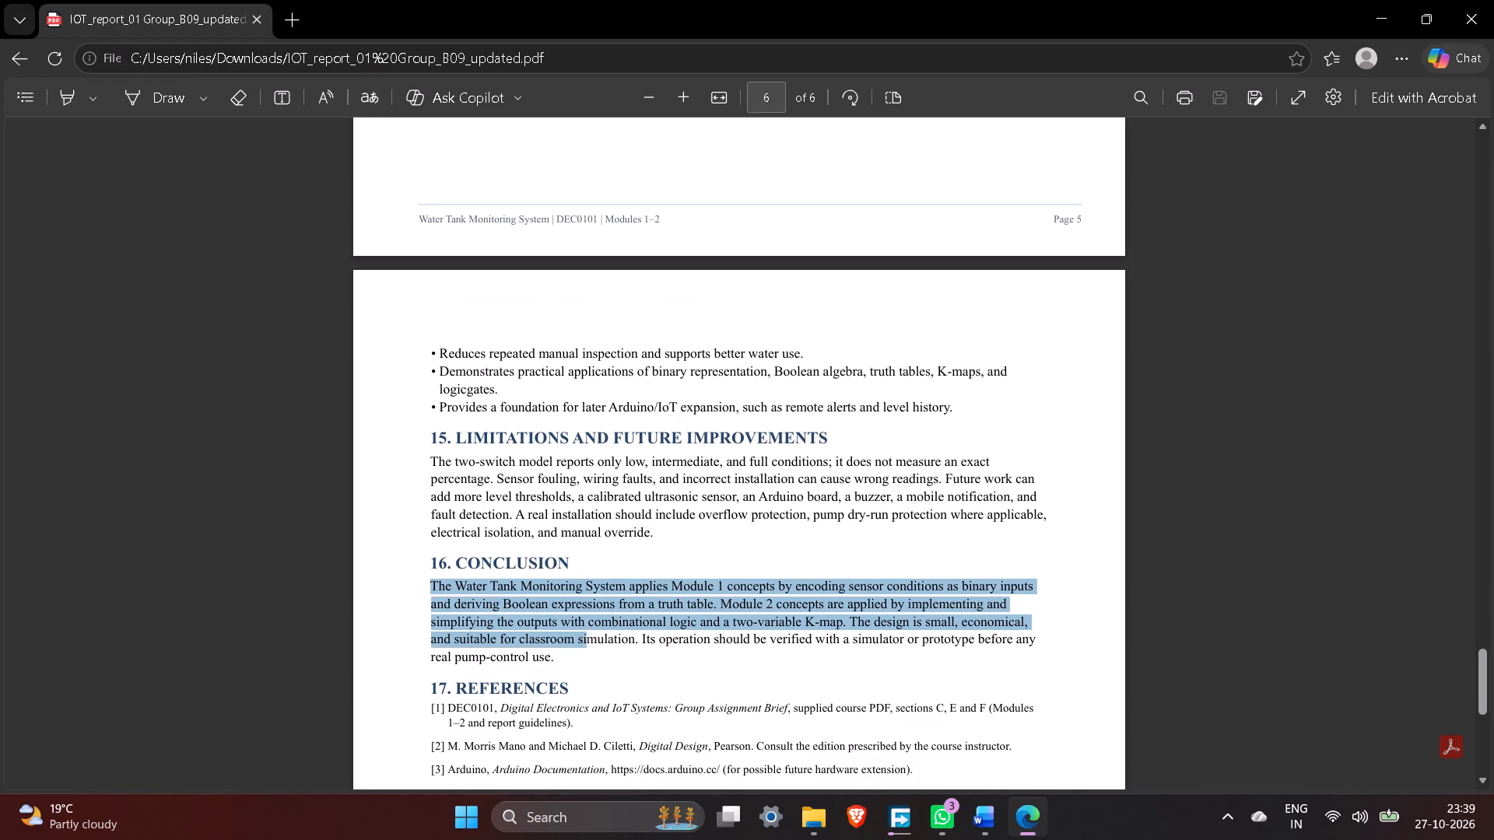
pyautogui.moveTo(589, 655); pyautogui.dragTo(1074, 653)
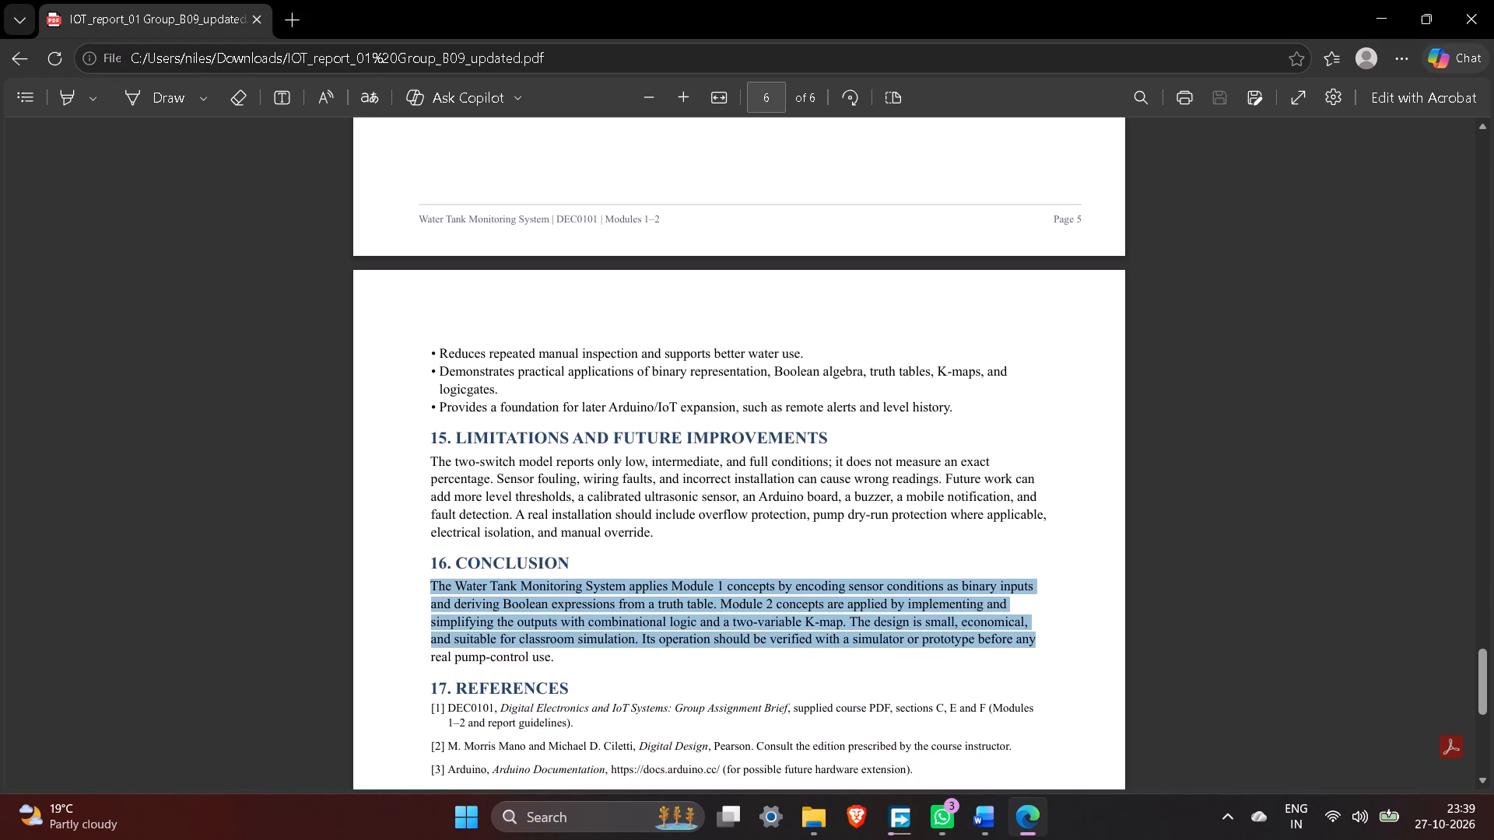
pyautogui.moveTo(1074, 653); pyautogui.dragTo(563, 658)
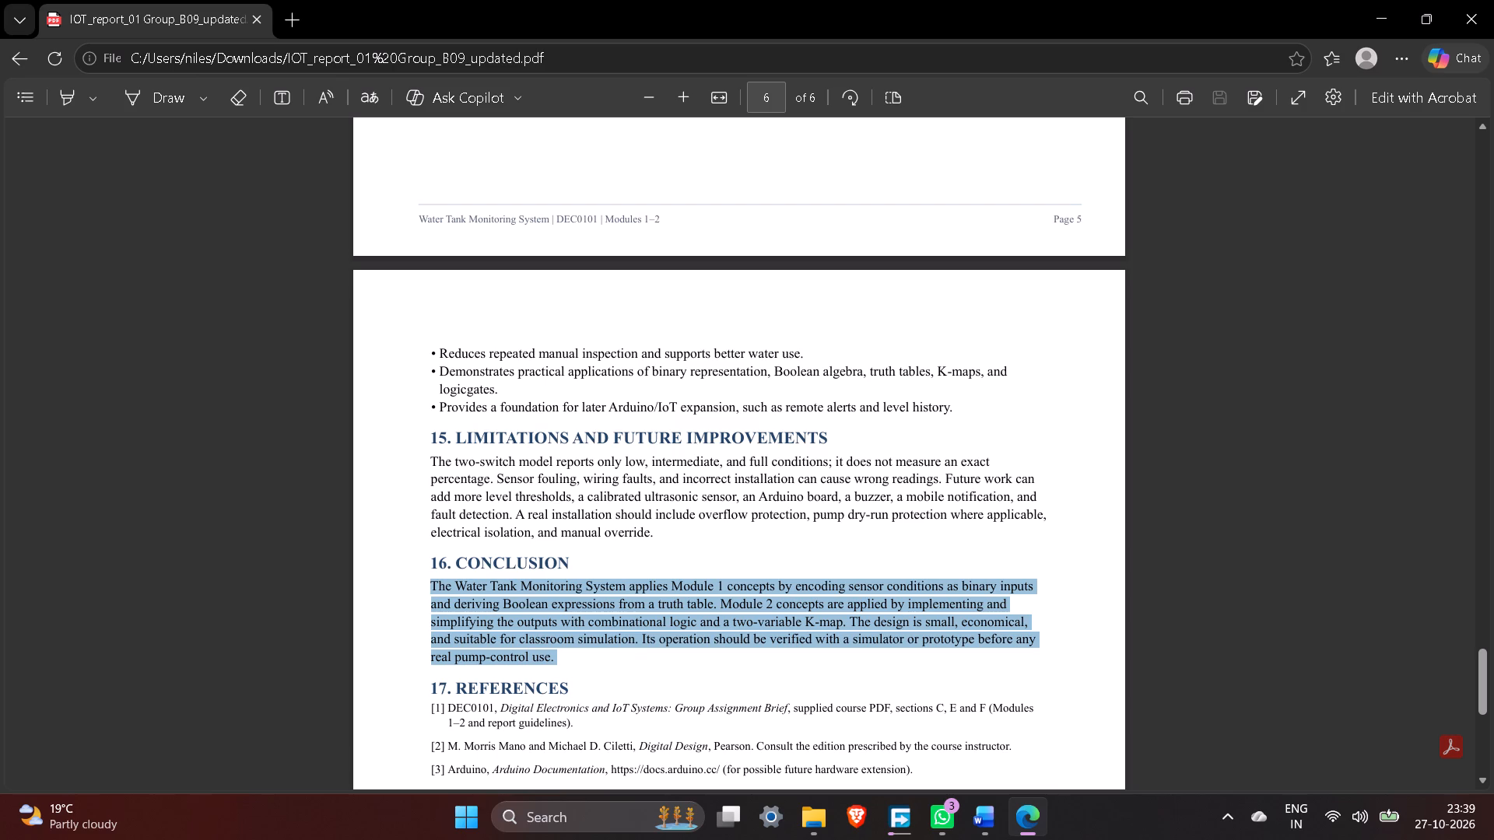
pyautogui.moveTo(563, 658); pyautogui.dragTo(563, 657)
pyautogui.click(600, 494)
pyautogui.click(978, 808)
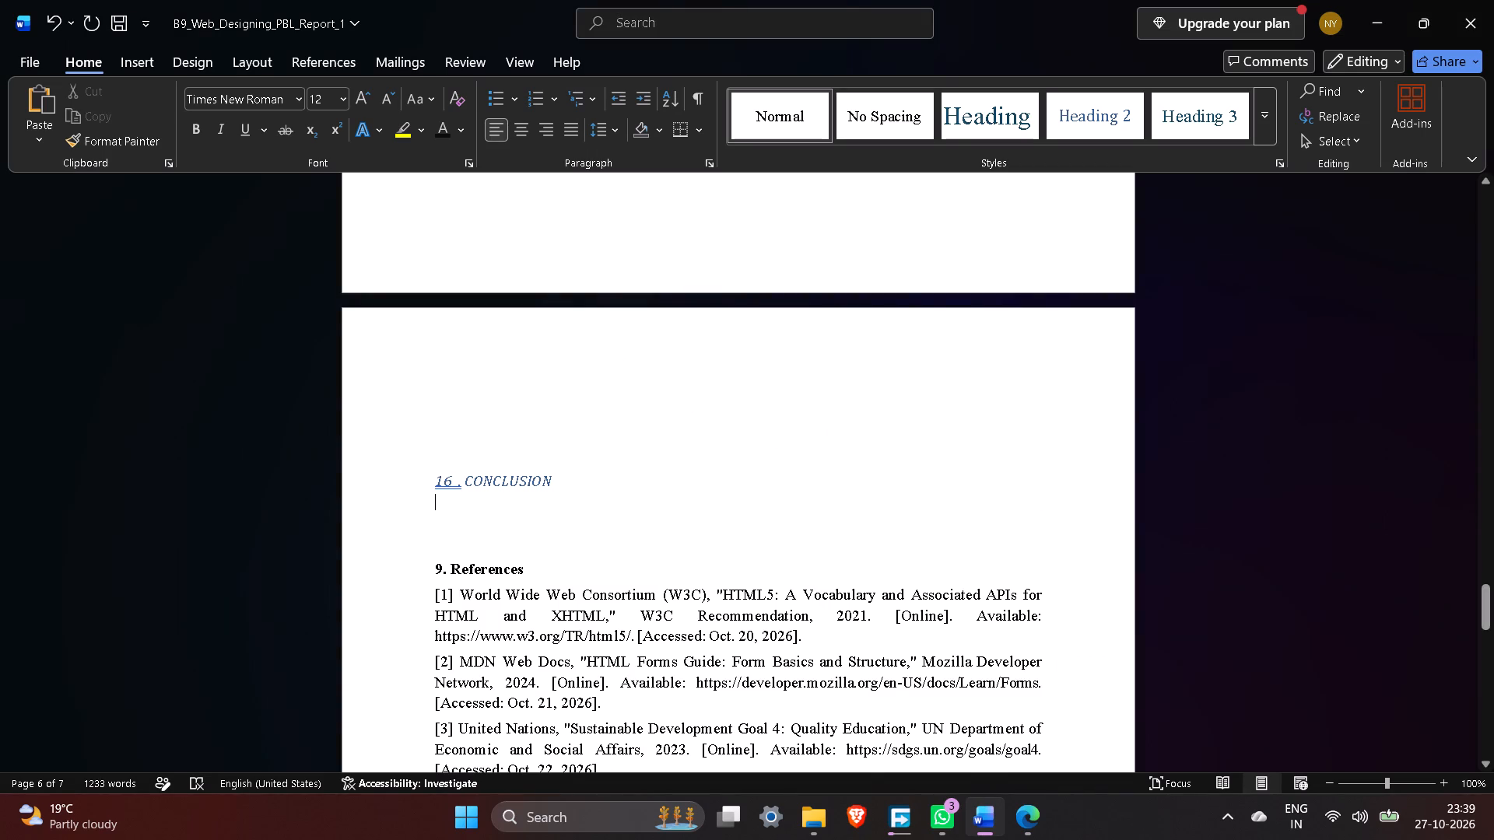
pyautogui.hotkey('ctrl', 'v')
pyautogui.scroll(-3, 714, 610)
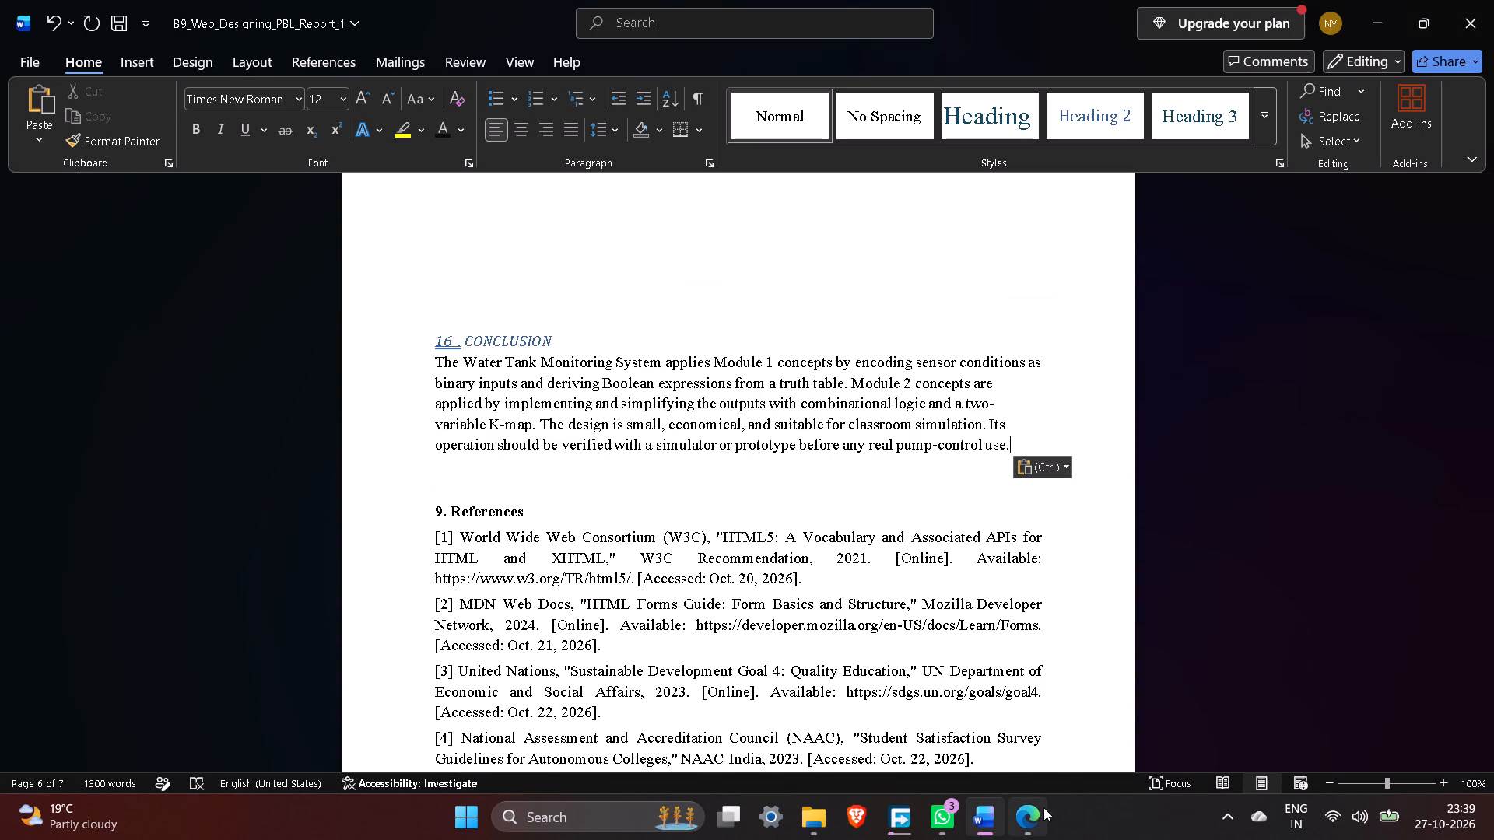
# Replace the five old entries under References in Word with the three entries copied from section 17 of the IOT report PDF.
pyautogui.click(1043, 807)
pyautogui.scroll(-3, 829, 629)
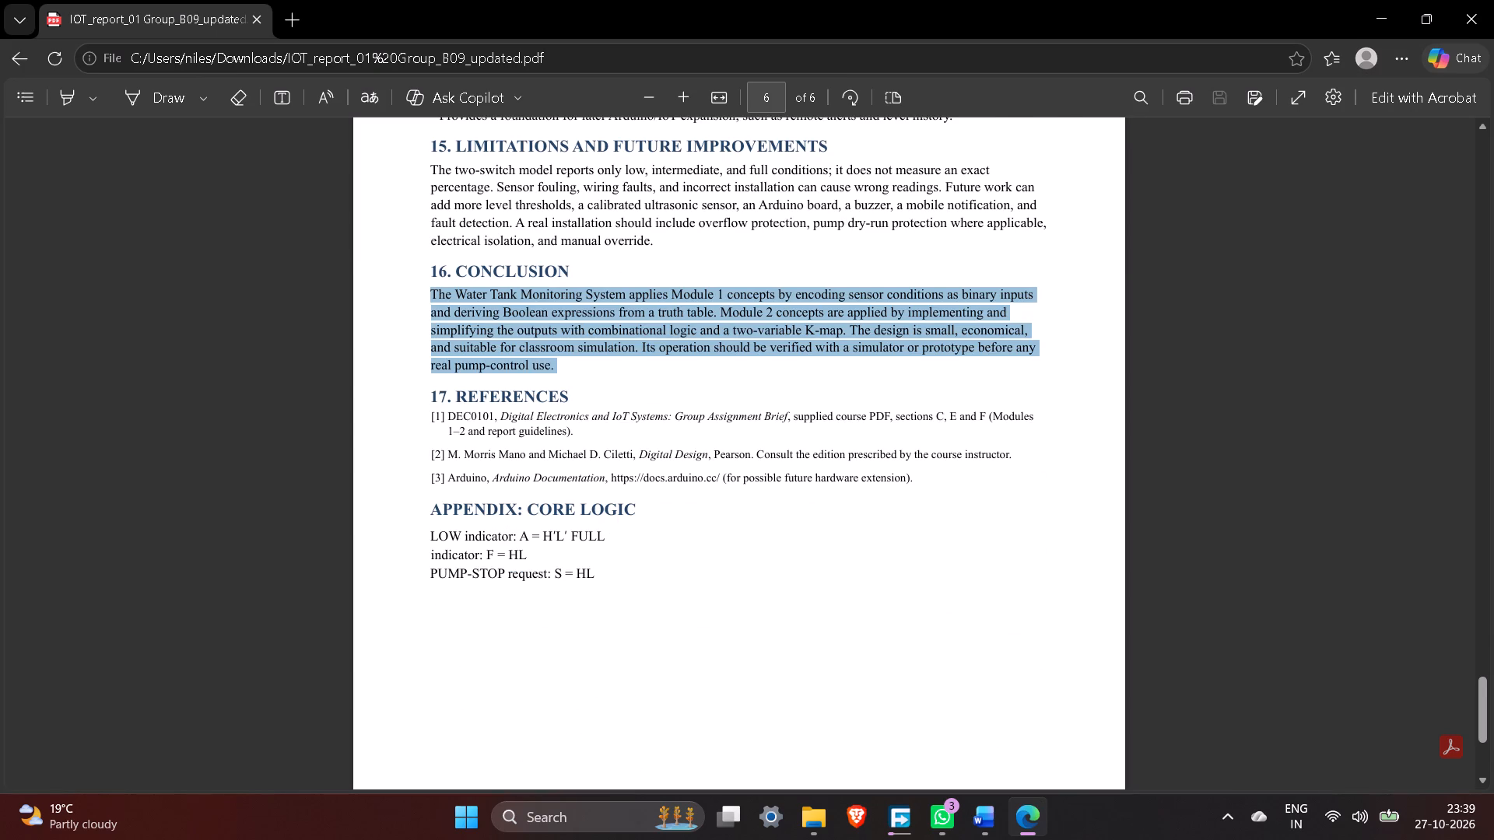
pyautogui.moveTo(423, 413); pyautogui.dragTo(927, 497)
pyautogui.click(975, 334)
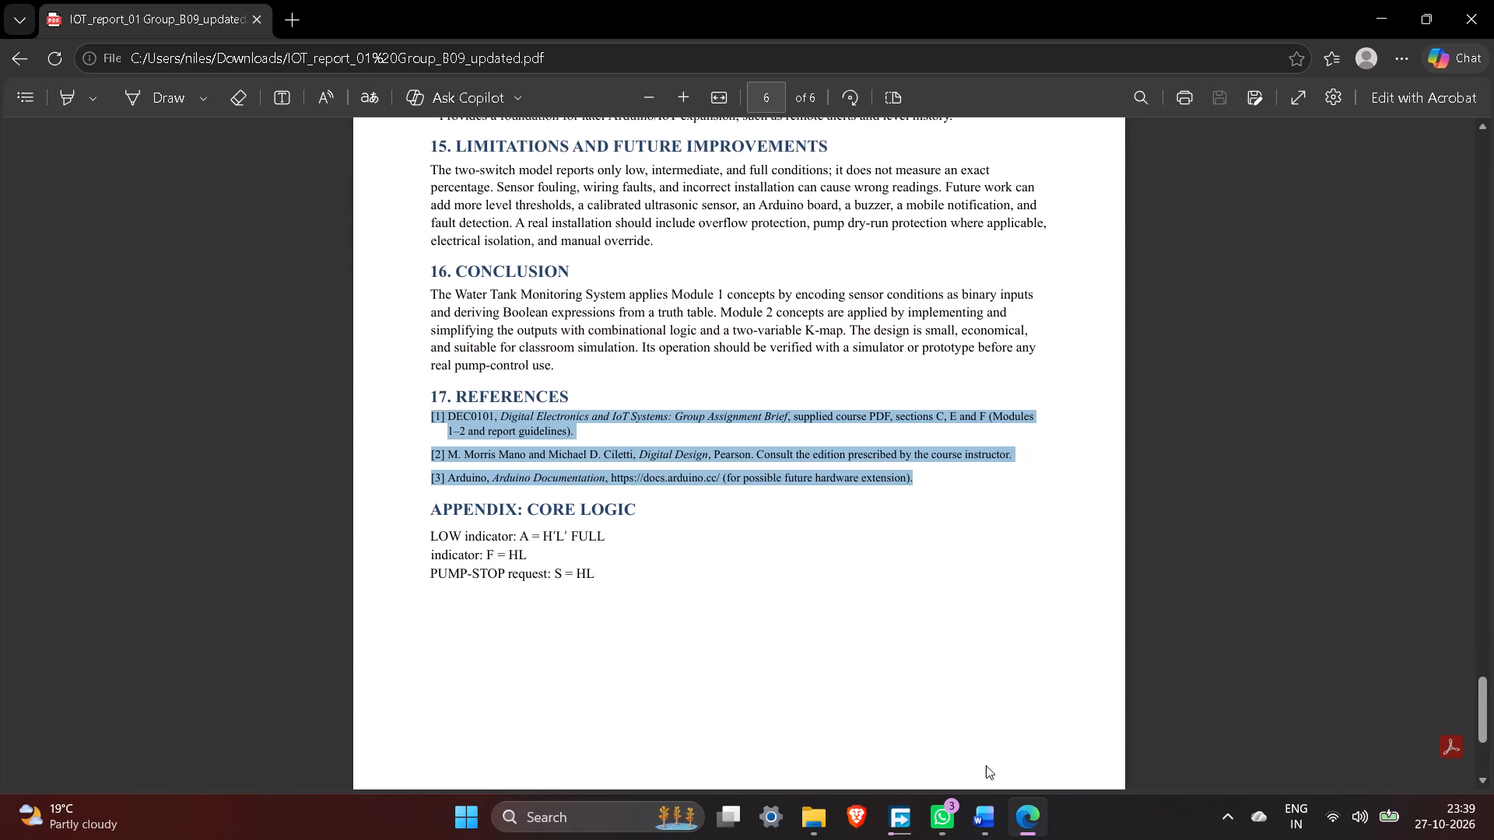
pyautogui.click(989, 813)
pyautogui.click(994, 815)
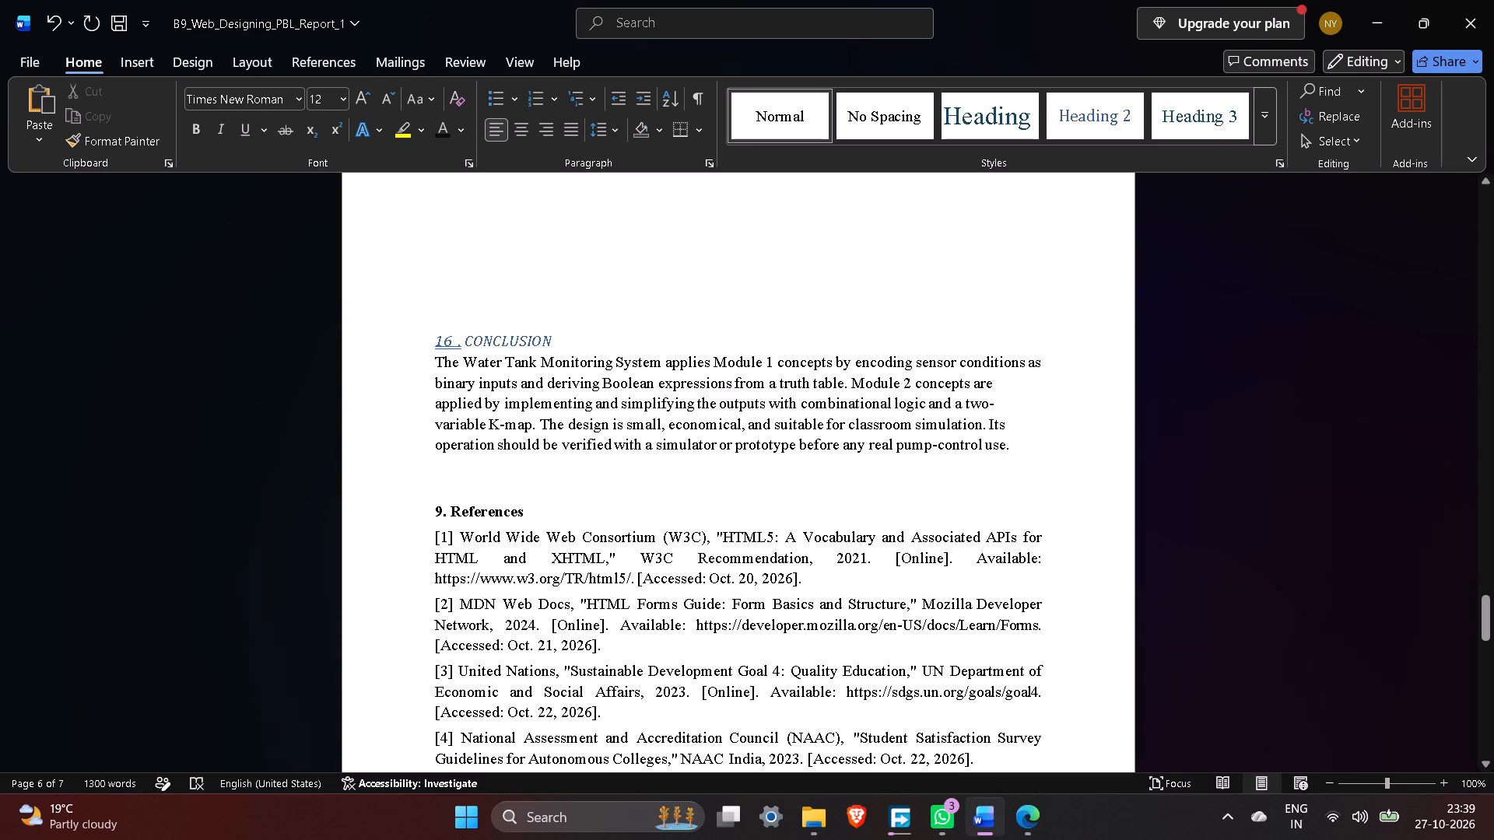
pyautogui.scroll(-2, 378, 541)
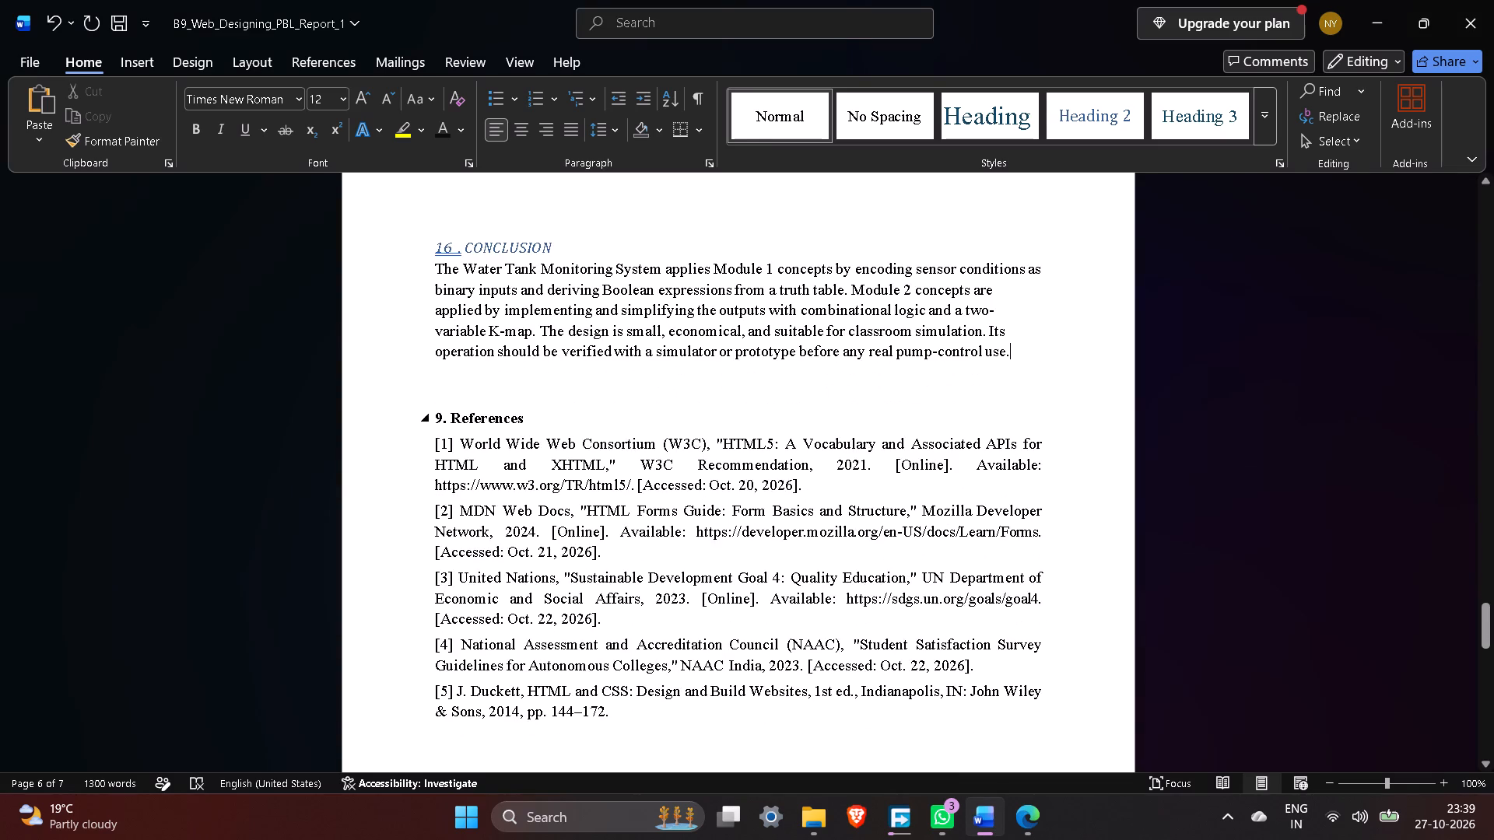
pyautogui.scroll(-4, 439, 428)
pyautogui.moveTo(433, 253); pyautogui.dragTo(465, 267)
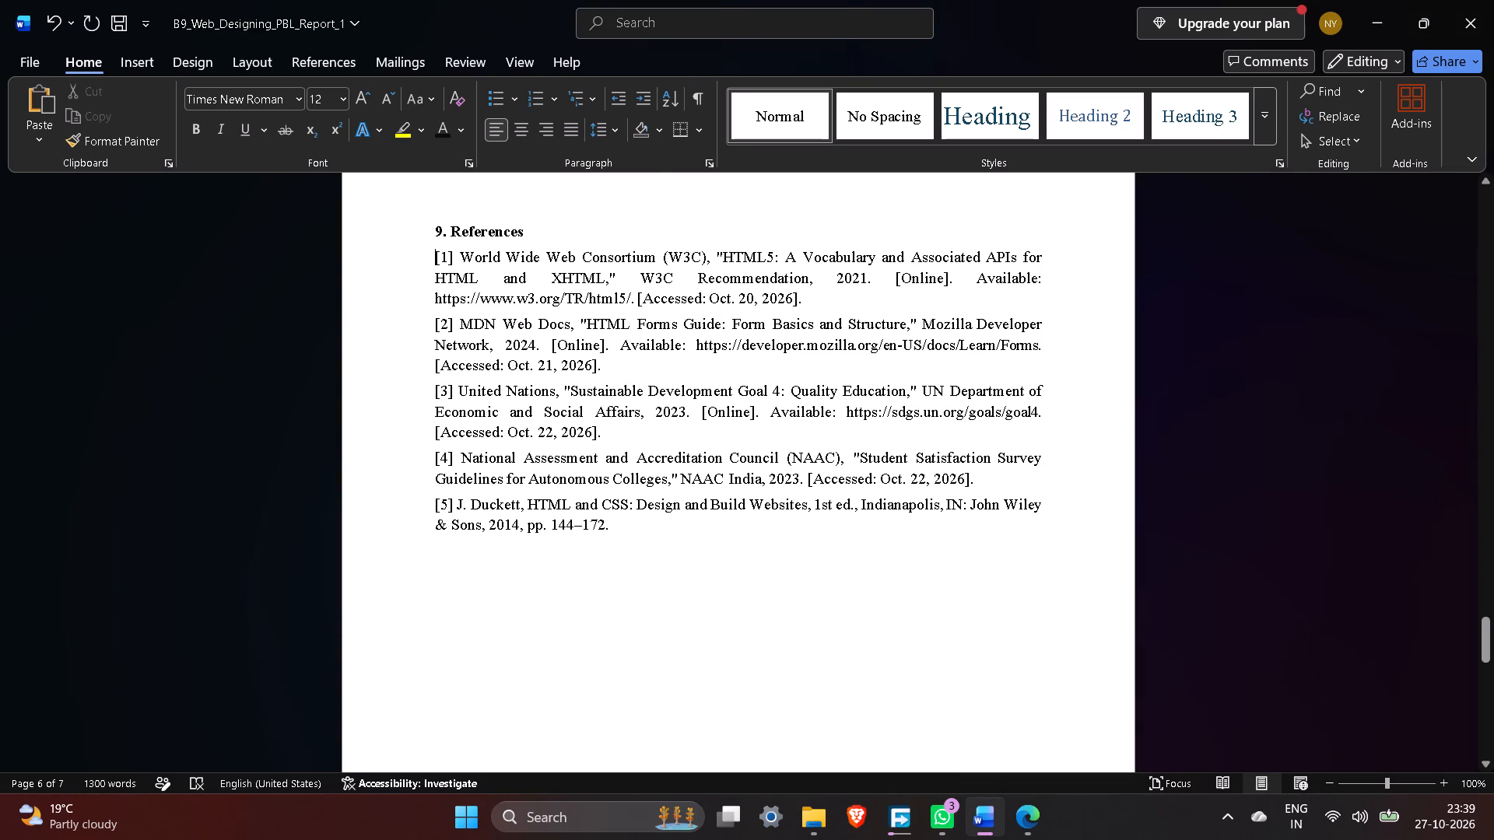
pyautogui.moveTo(465, 267); pyautogui.dragTo(993, 516)
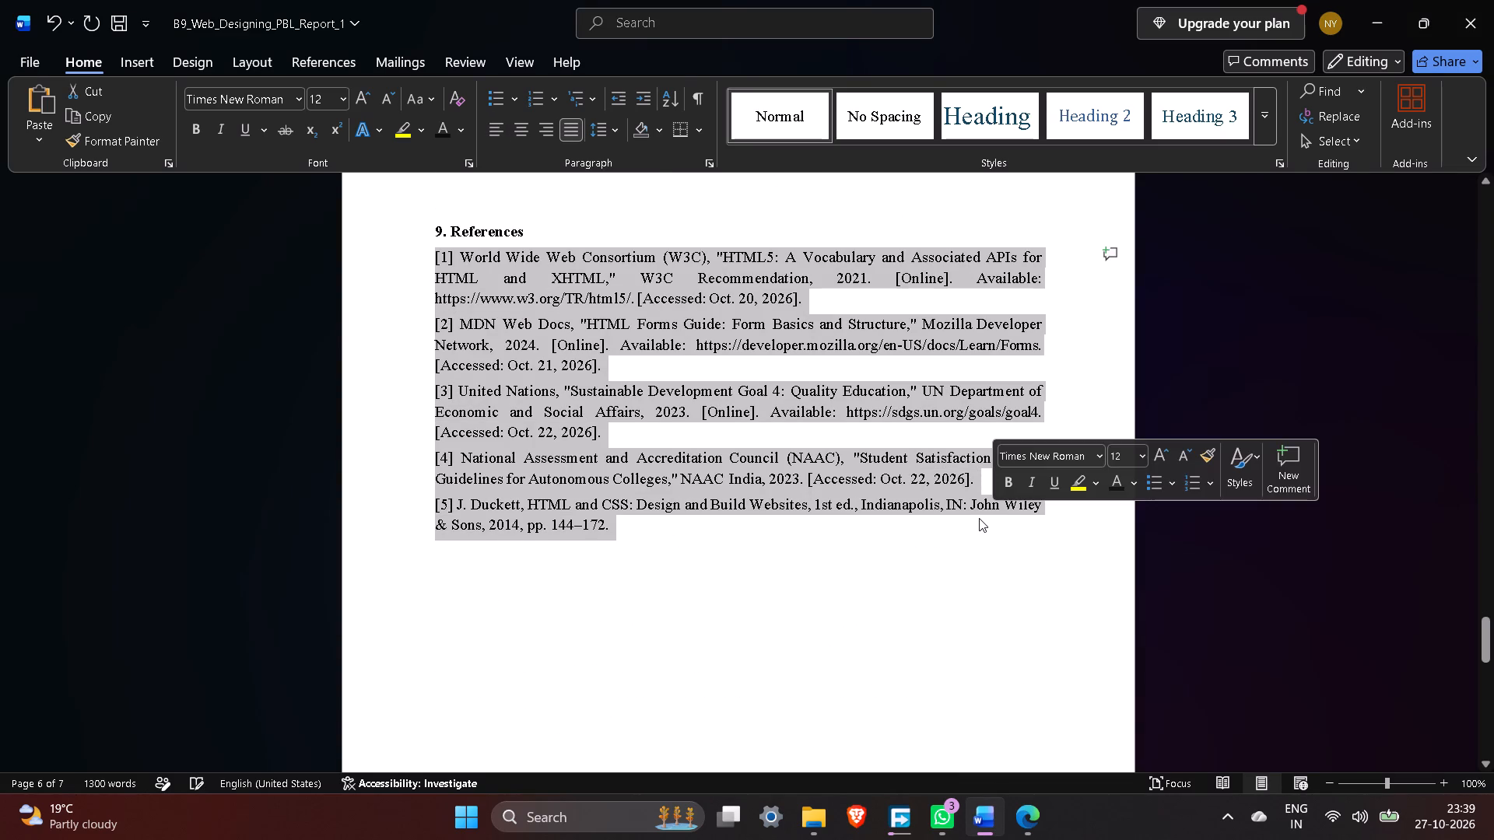
pyautogui.press('BackSpace')
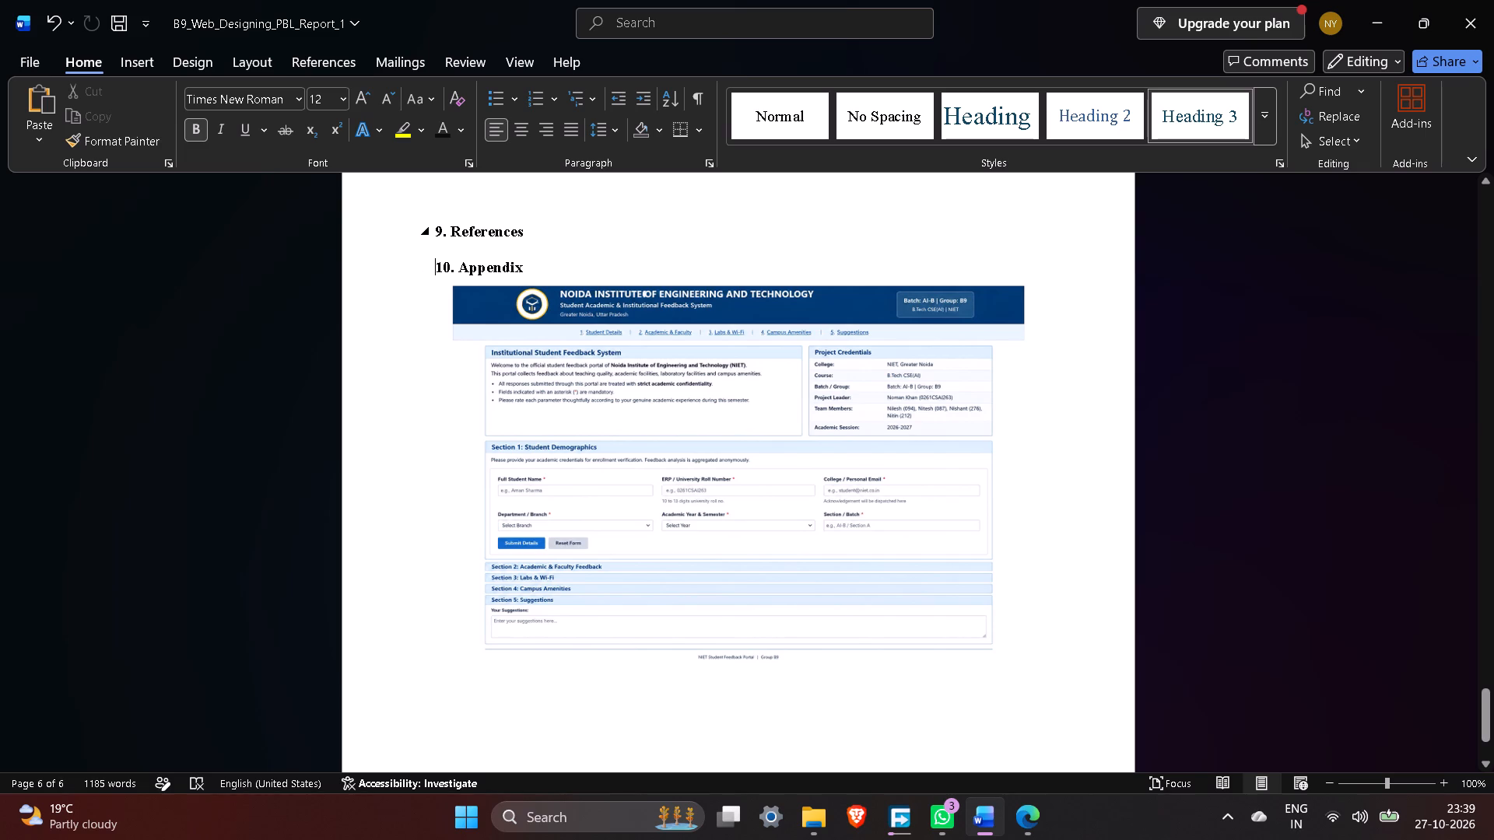
pyautogui.click(569, 232)
pyautogui.press('Return')
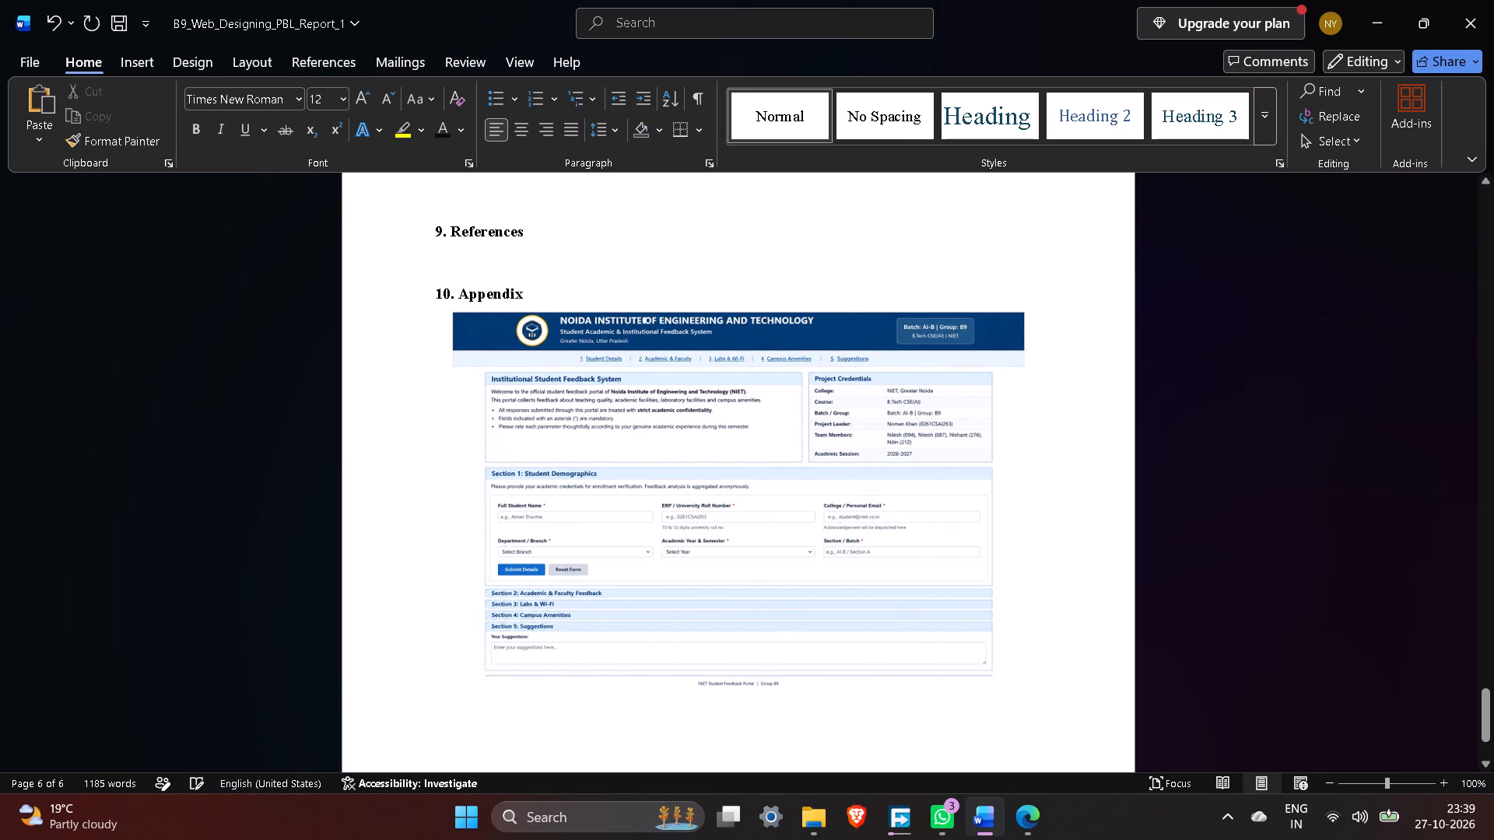
pyautogui.hotkey('ctrl', 'v')
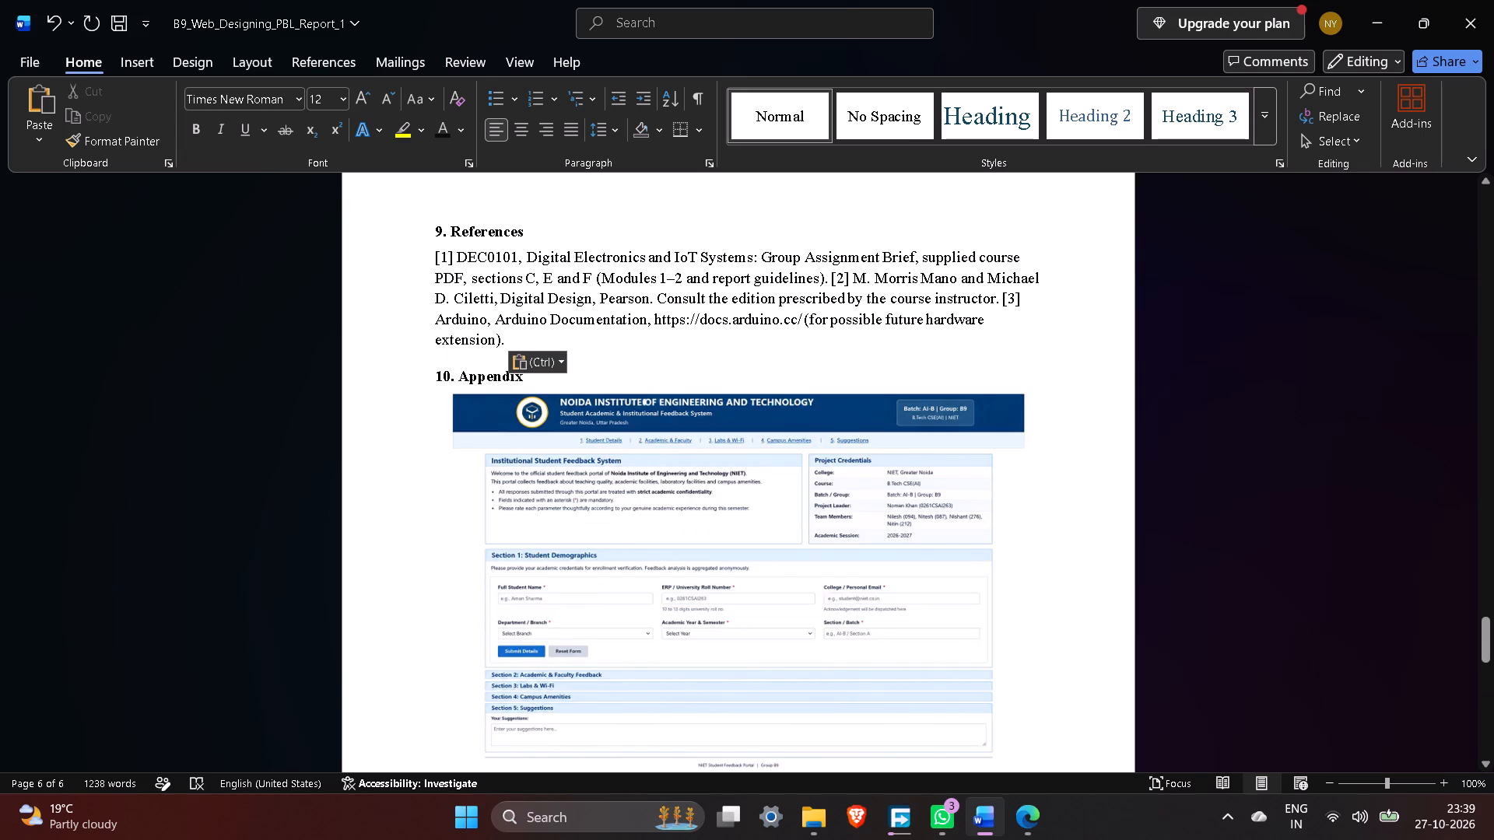
# Delete the student feedback portal screenshot from the Appendix section.
pyautogui.moveTo(445, 404); pyautogui.dragTo(486, 420)
pyautogui.moveTo(486, 420); pyautogui.dragTo(774, 495)
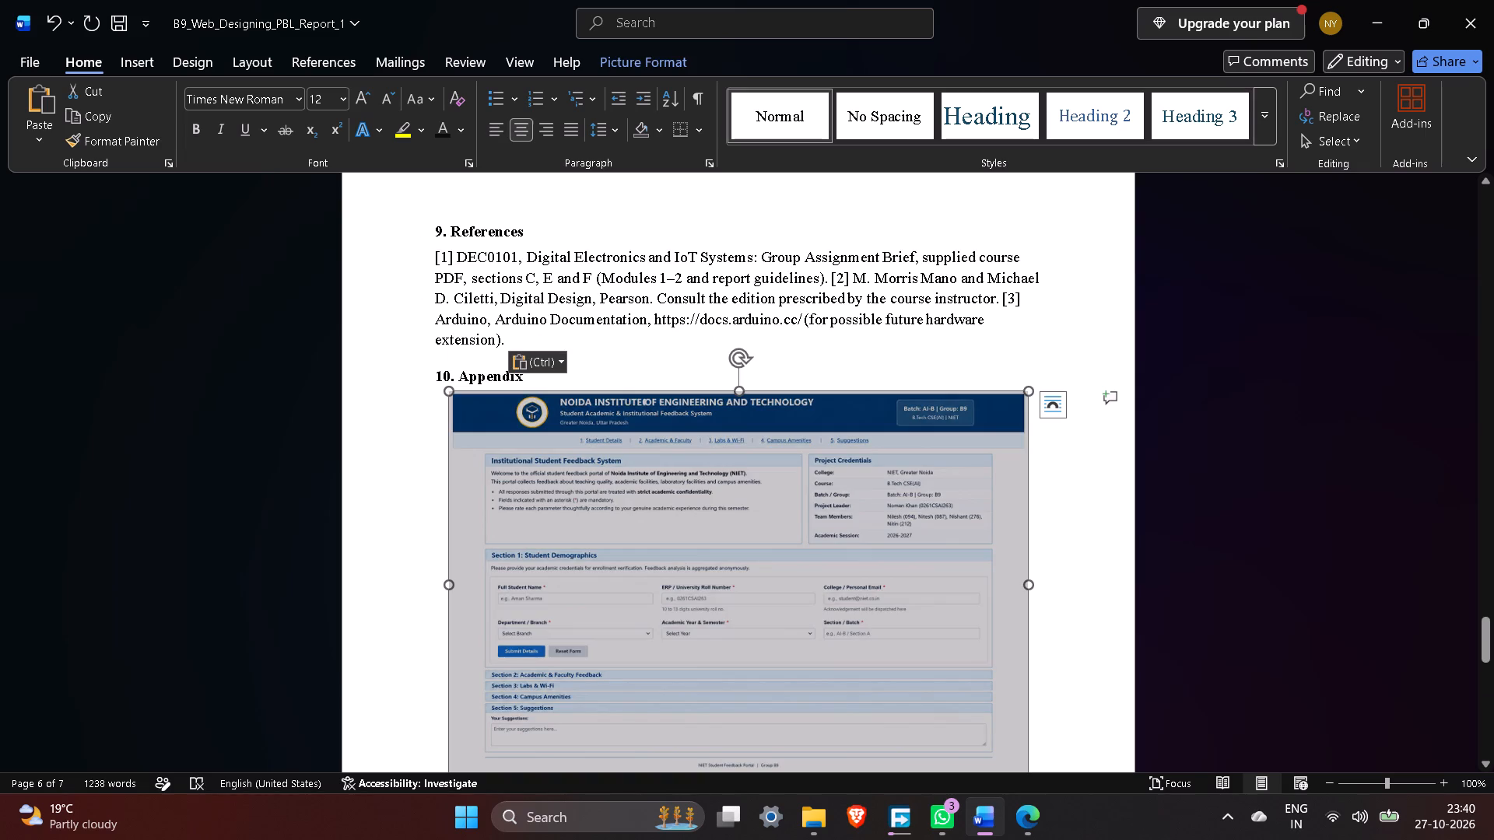
pyautogui.press('BackSpace')
# Remove the number "9." from the References heading.
pyautogui.scroll(1, 773, 486)
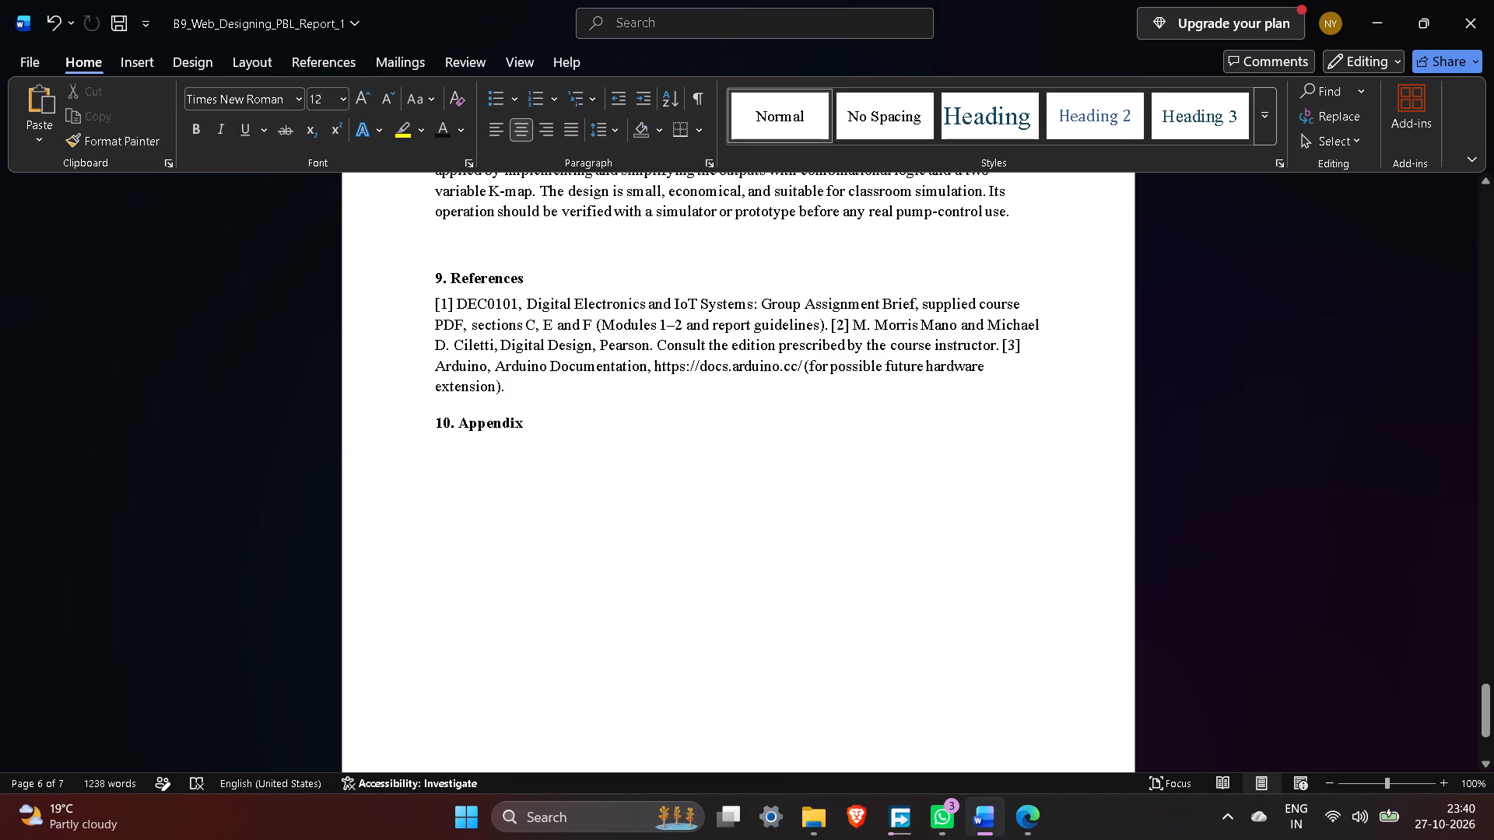
pyautogui.scroll(3, 773, 499)
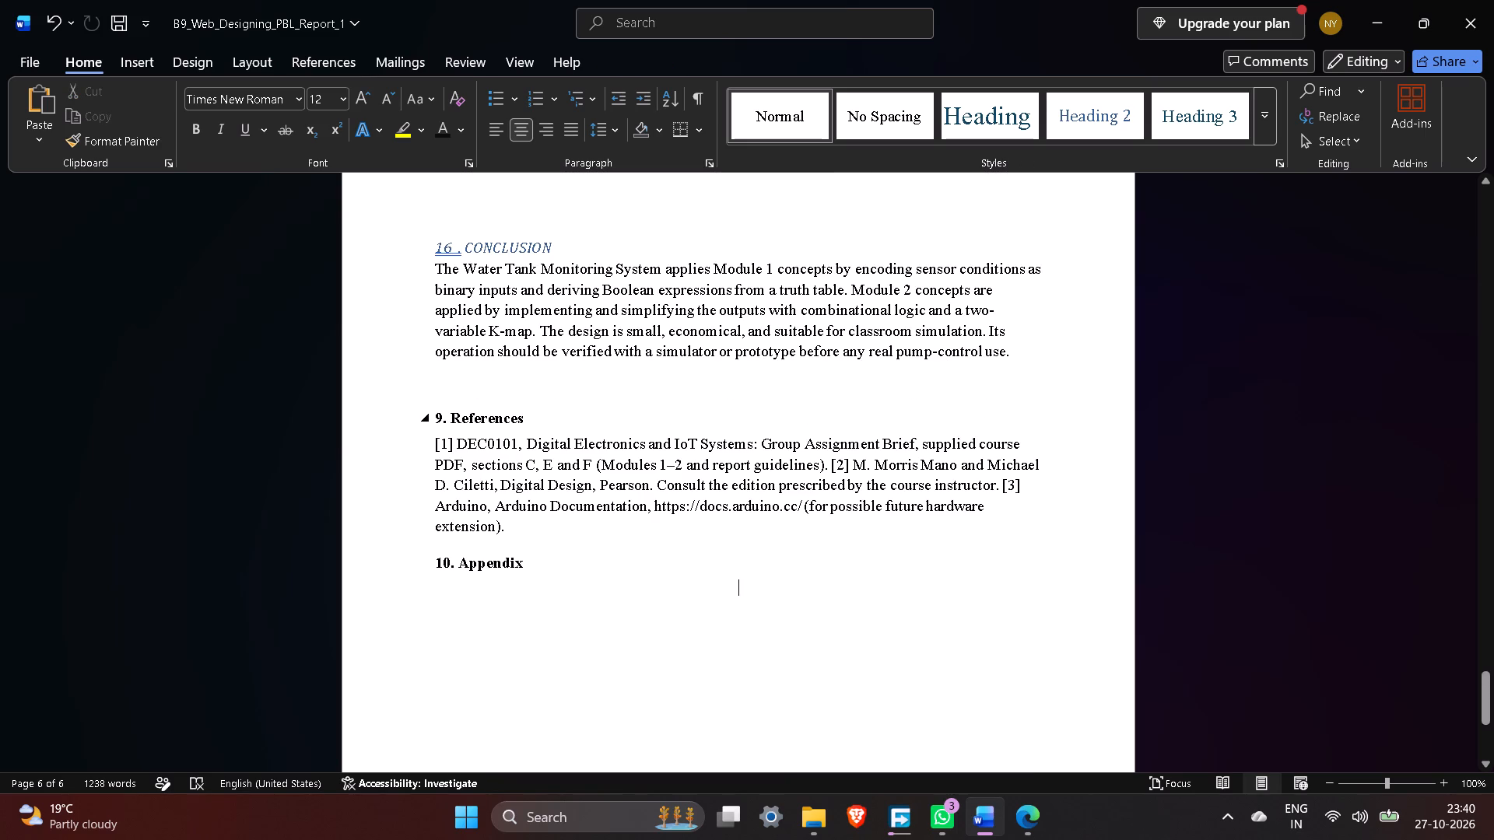
pyautogui.click(440, 420)
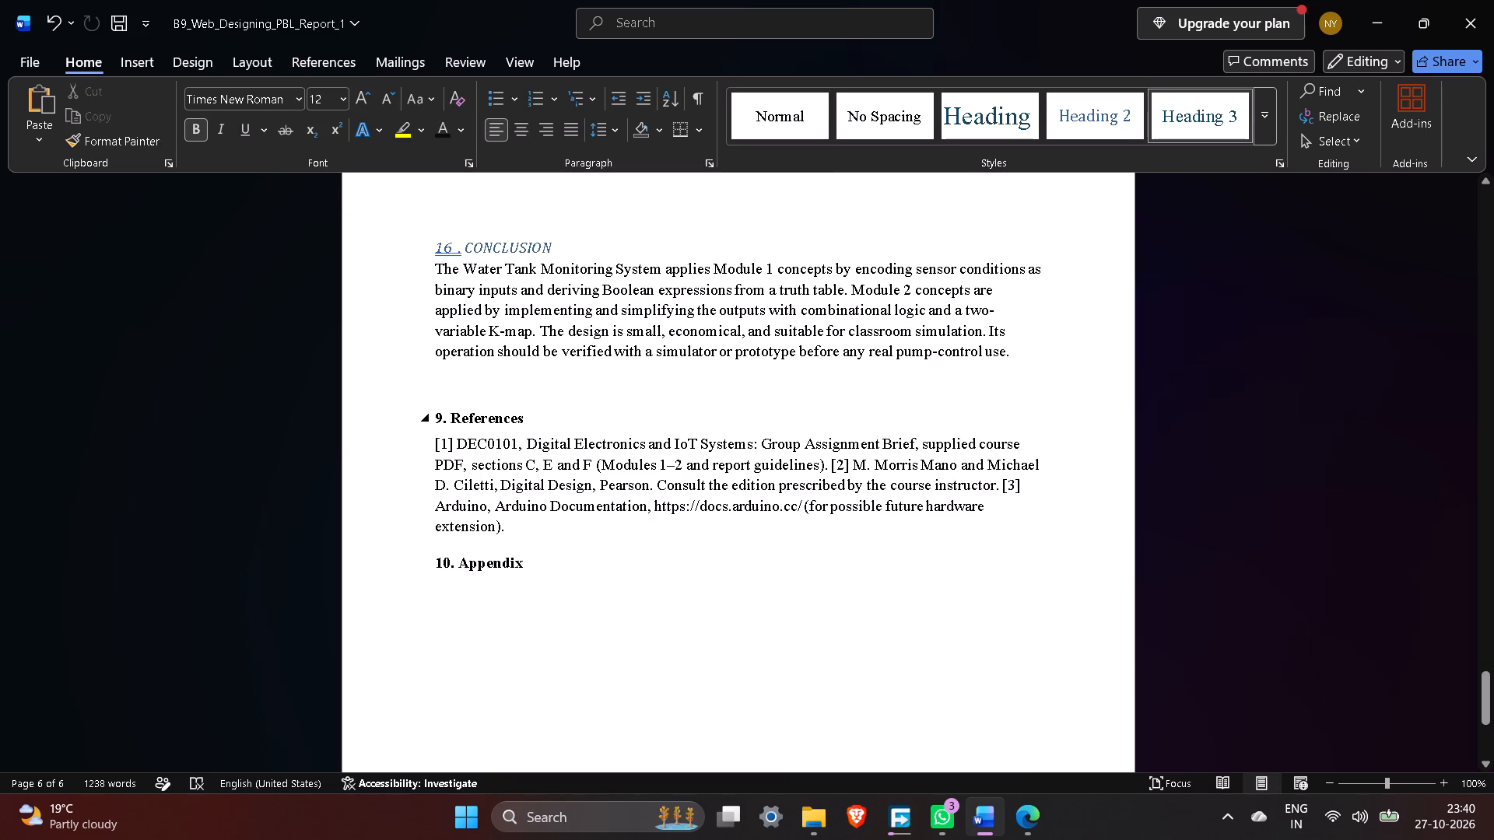
pyautogui.click(449, 418)
pyautogui.press('BackSpace')
pyautogui.press('BackSpace')
pyautogui.press('BackSpace')
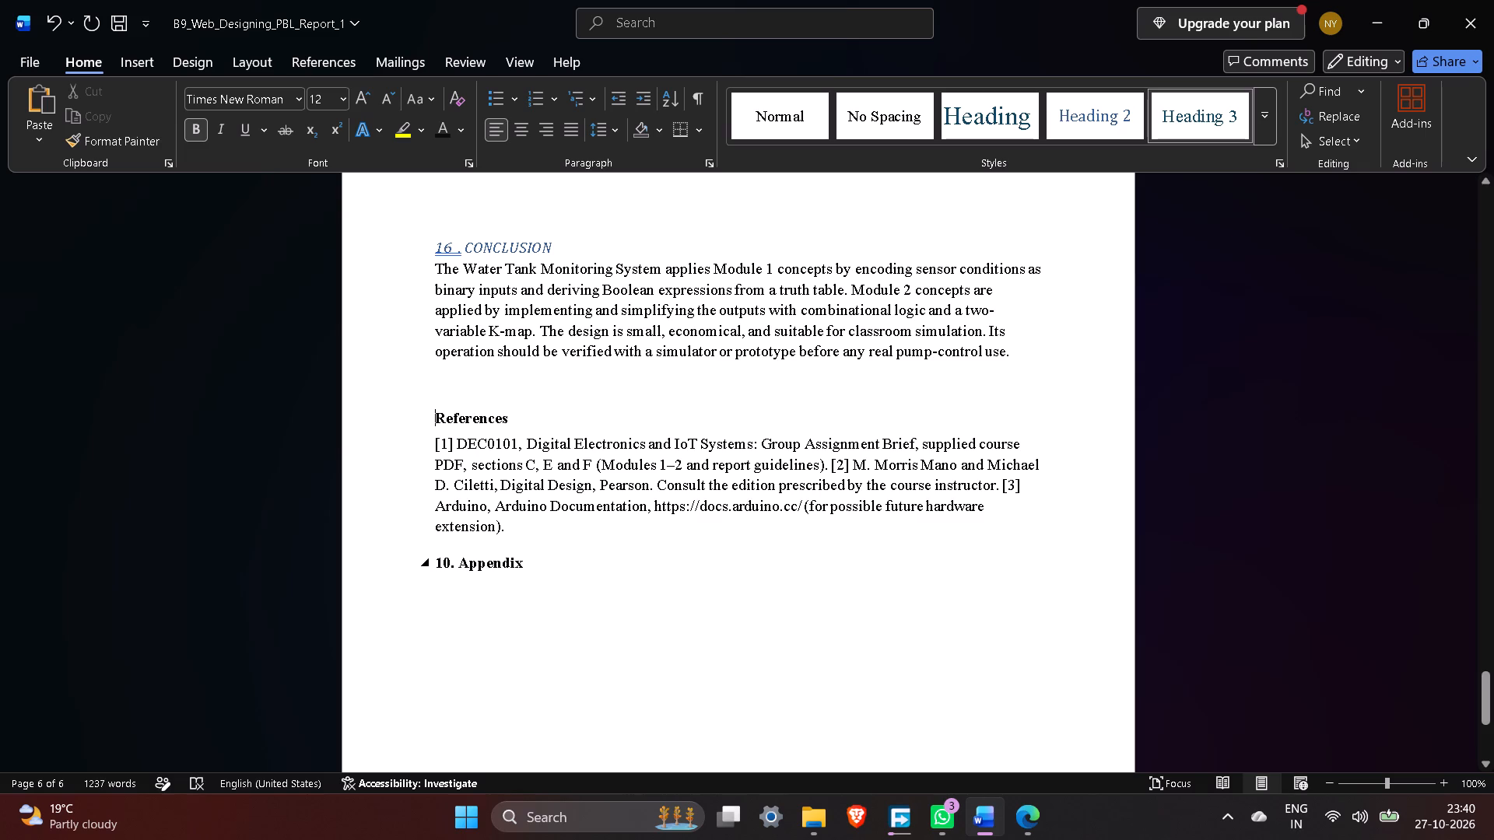
# Remove the number "10." from the Appendix heading, keeping it on its own line below the references.
pyautogui.click(459, 563)
pyautogui.press('BackSpace')
pyautogui.press('BackSpace')
pyautogui.press('BackSpace')
pyautogui.press('BackSpace')
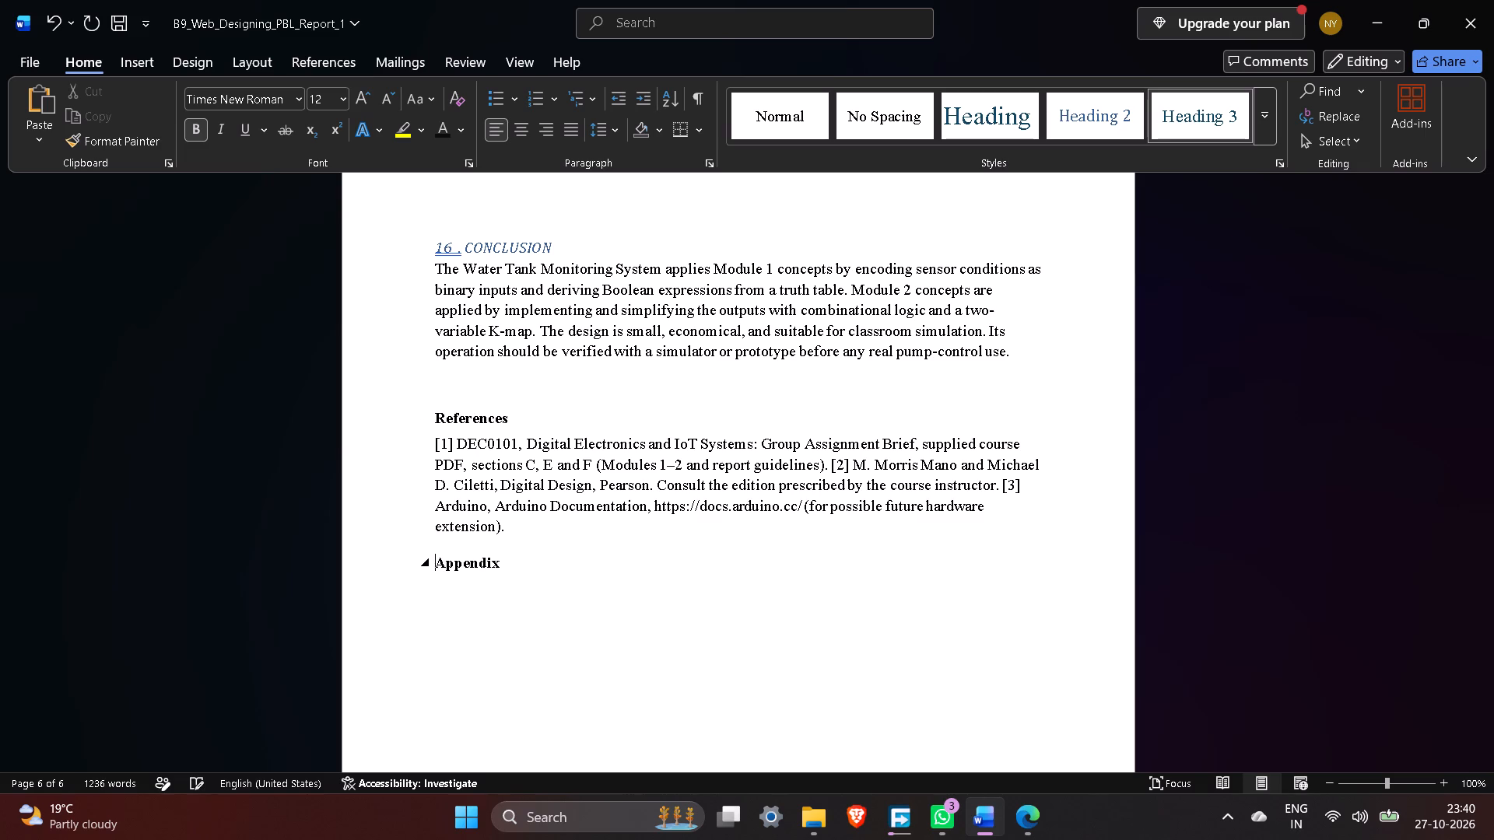
pyautogui.press('BackSpace')
pyautogui.press('Return')
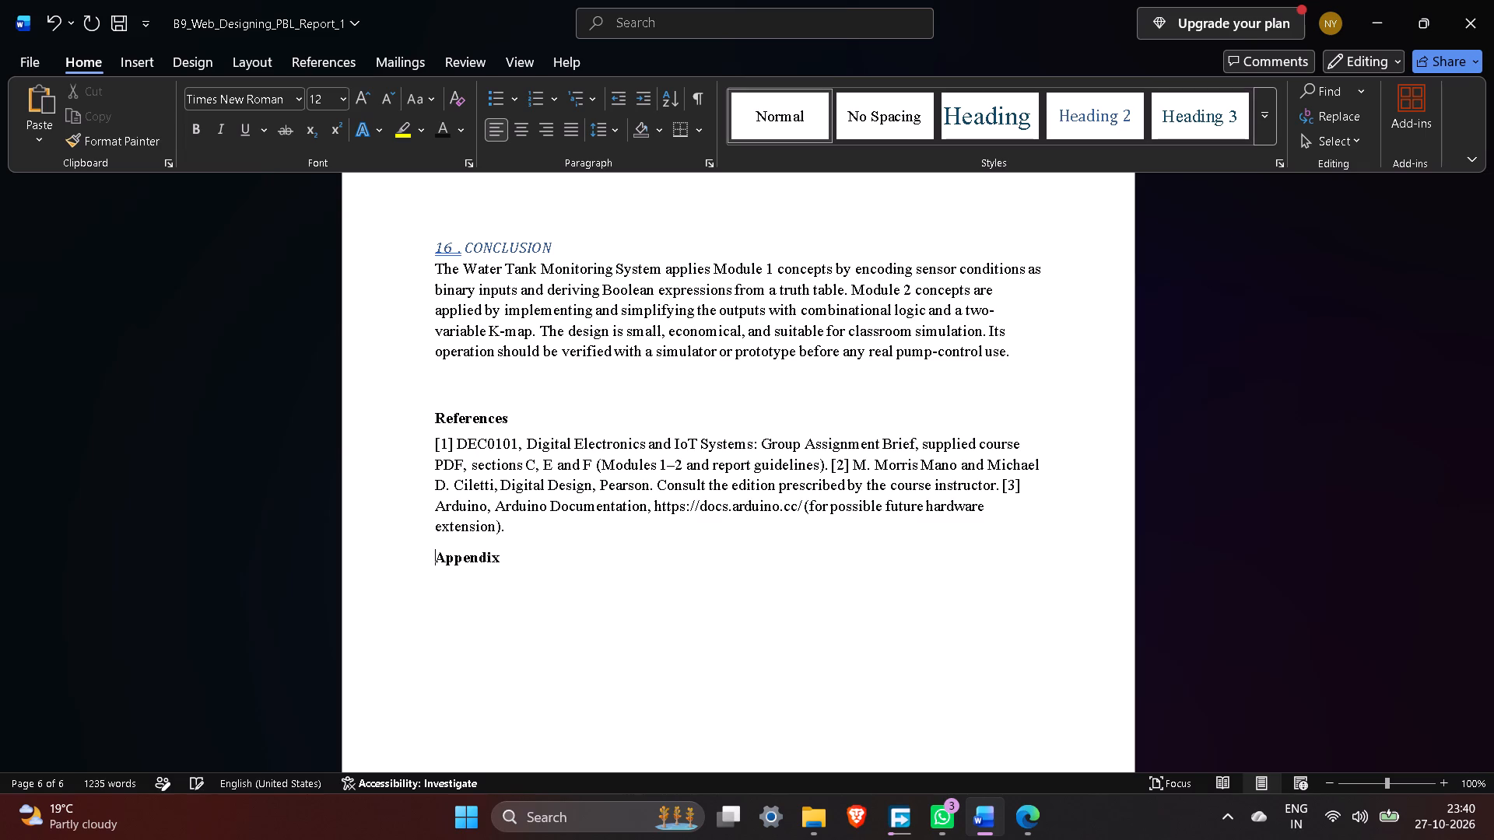
# Copy the three lines under Appendix: Core Logic from the IOT report PDF into Word below the Appendix heading.
pyautogui.click(520, 561)
pyautogui.press('Return')
pyautogui.click(1010, 835)
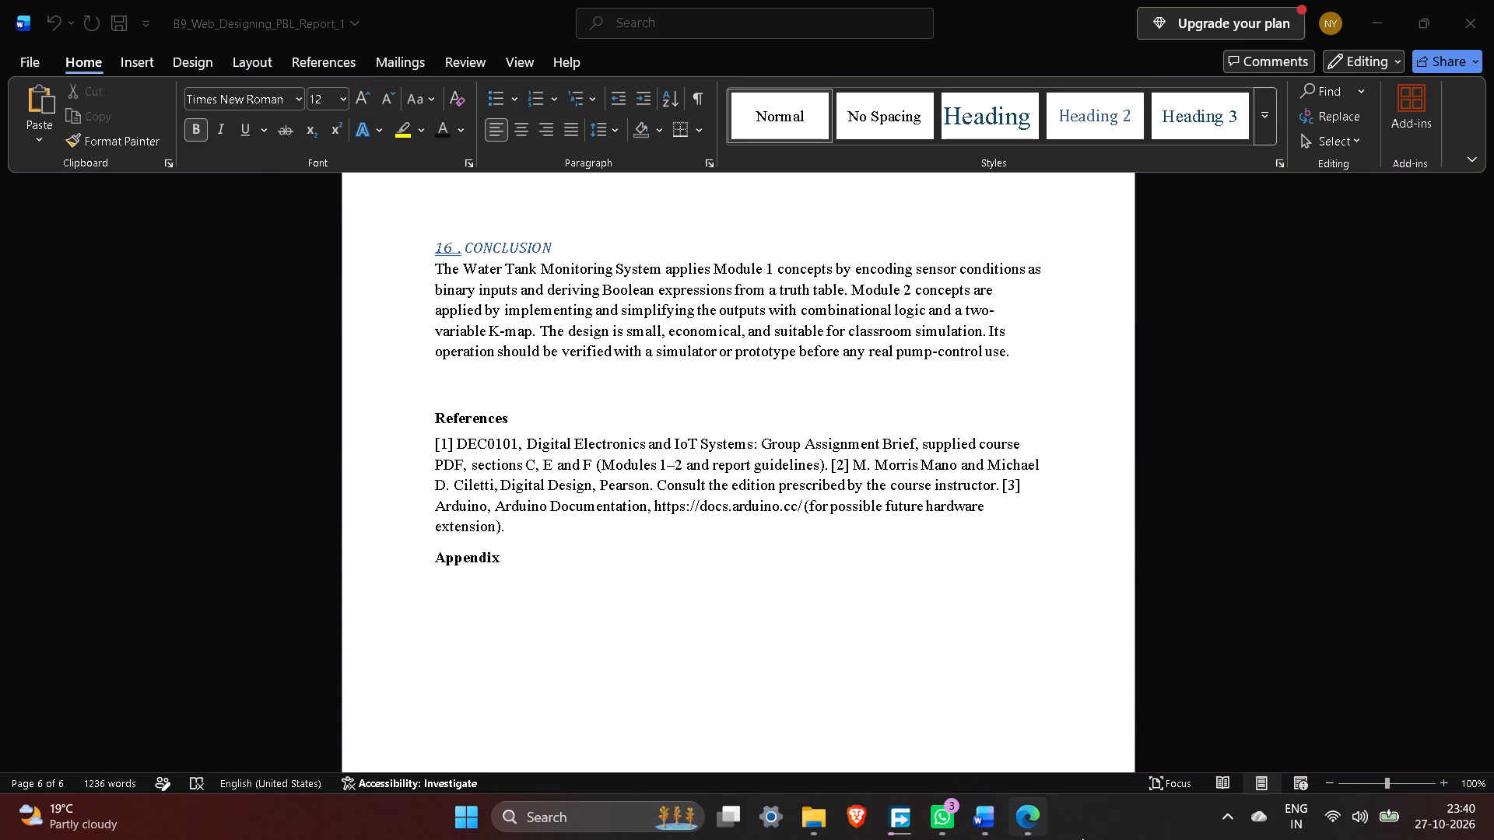
pyautogui.click(1029, 834)
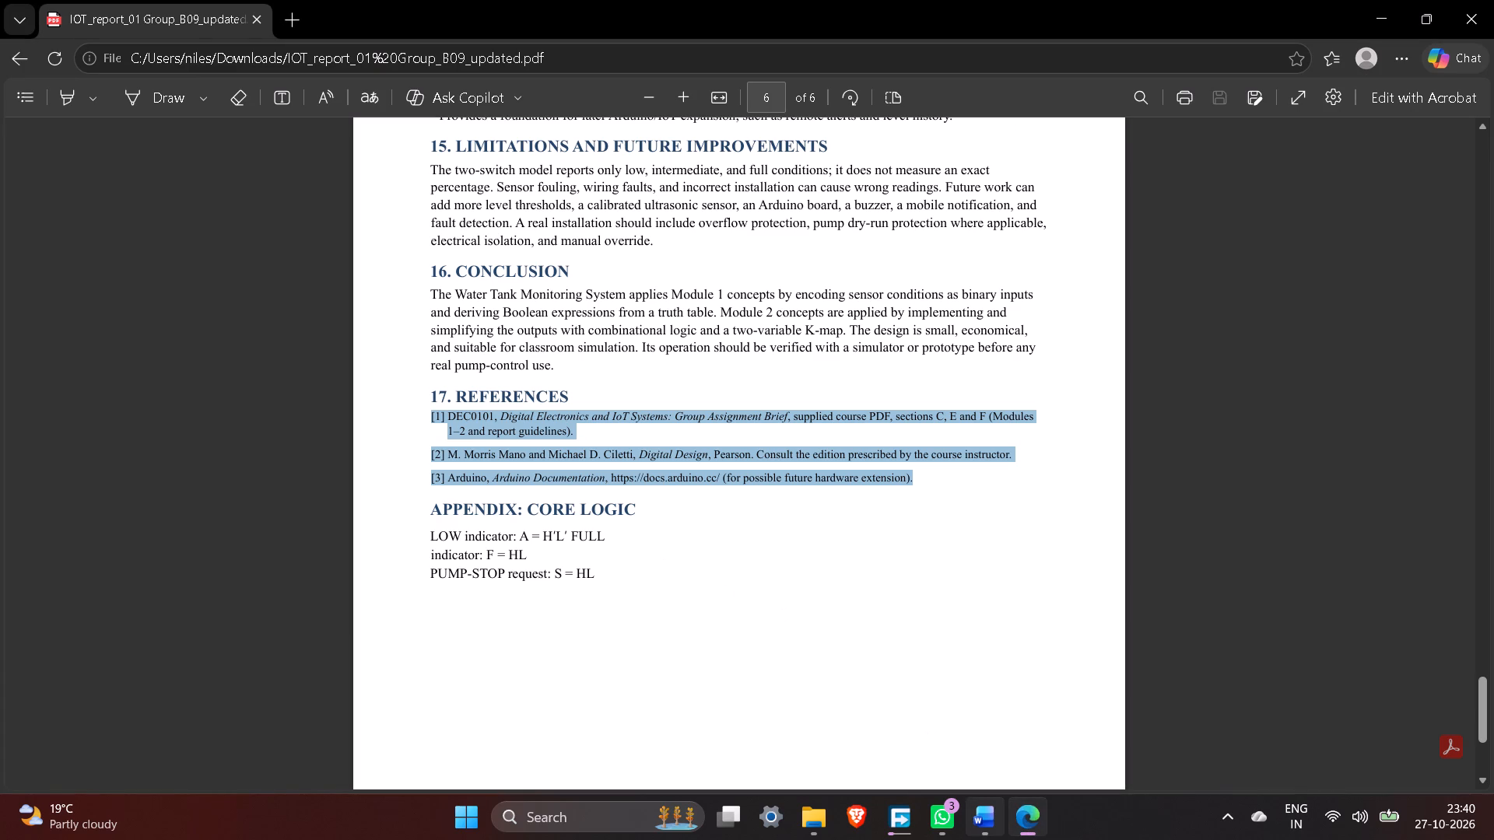
pyautogui.moveTo(419, 535); pyautogui.dragTo(431, 541)
pyautogui.click(428, 537)
pyautogui.moveTo(428, 537); pyautogui.dragTo(519, 575)
pyautogui.click(606, 569)
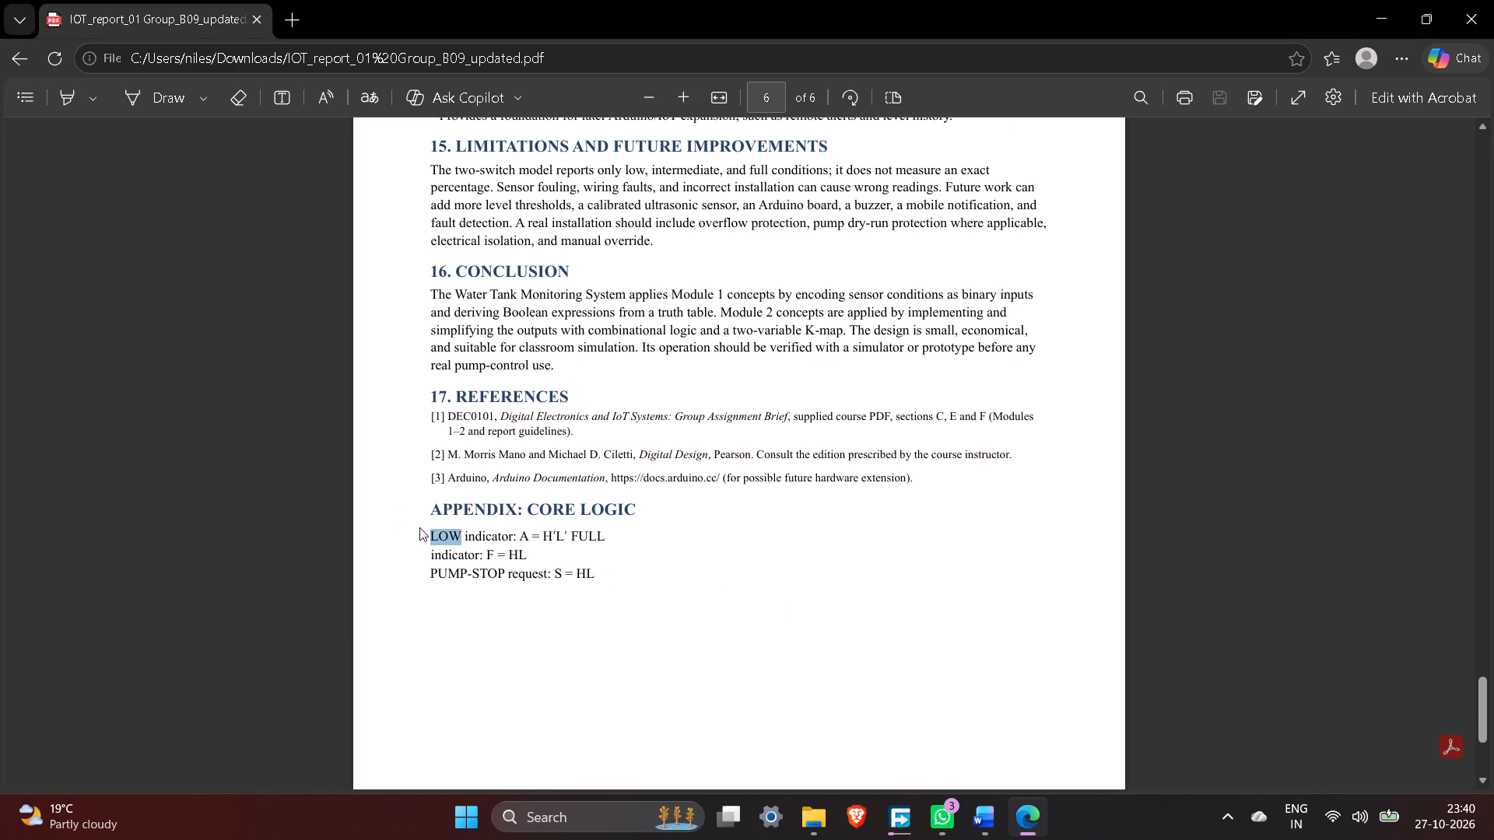
pyautogui.moveTo(419, 527); pyautogui.dragTo(452, 547)
pyautogui.moveTo(426, 529); pyautogui.dragTo(598, 584)
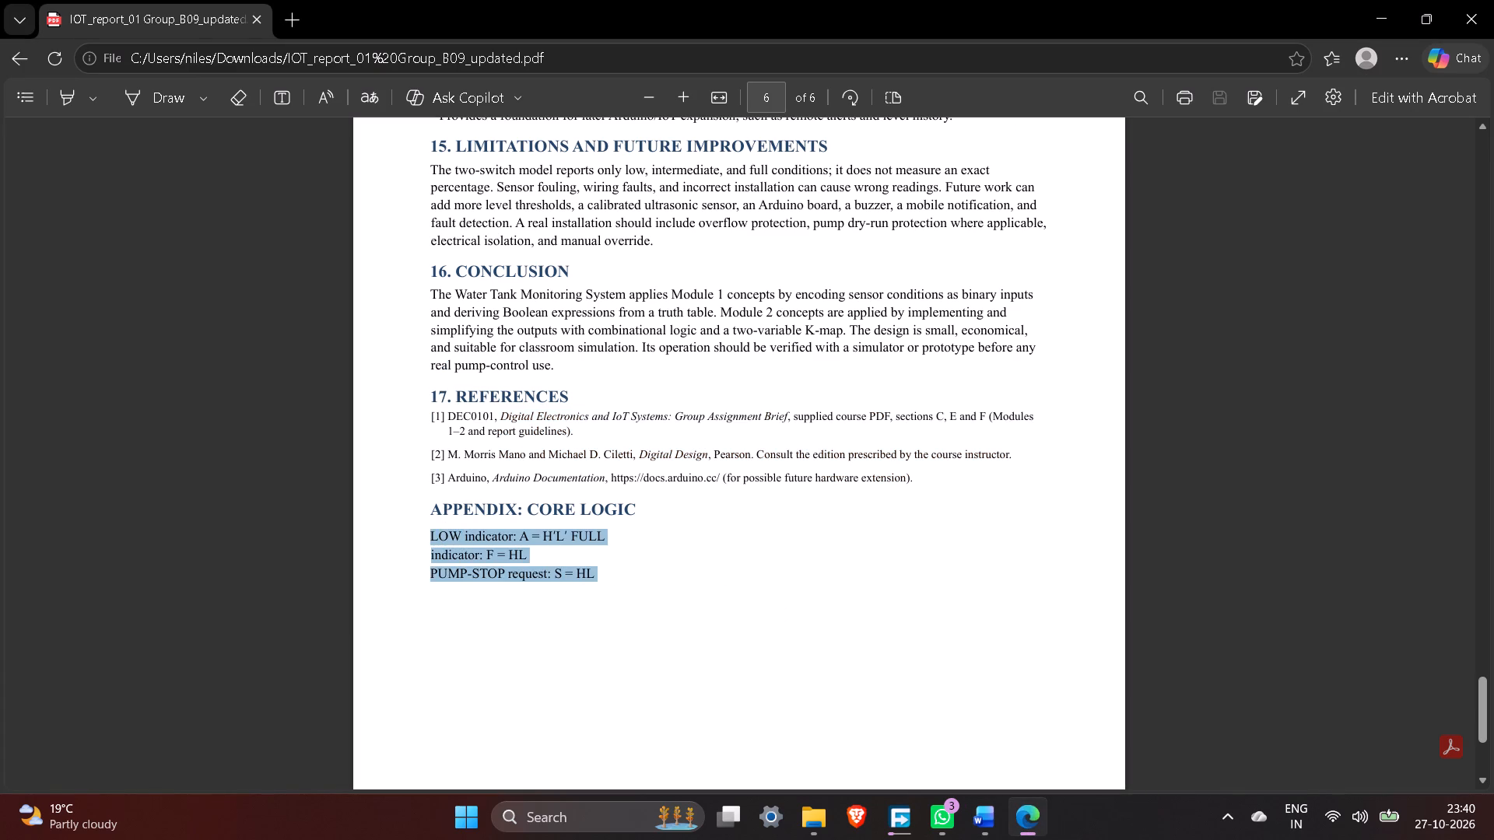
pyautogui.moveTo(598, 584); pyautogui.dragTo(603, 582)
pyautogui.click(646, 422)
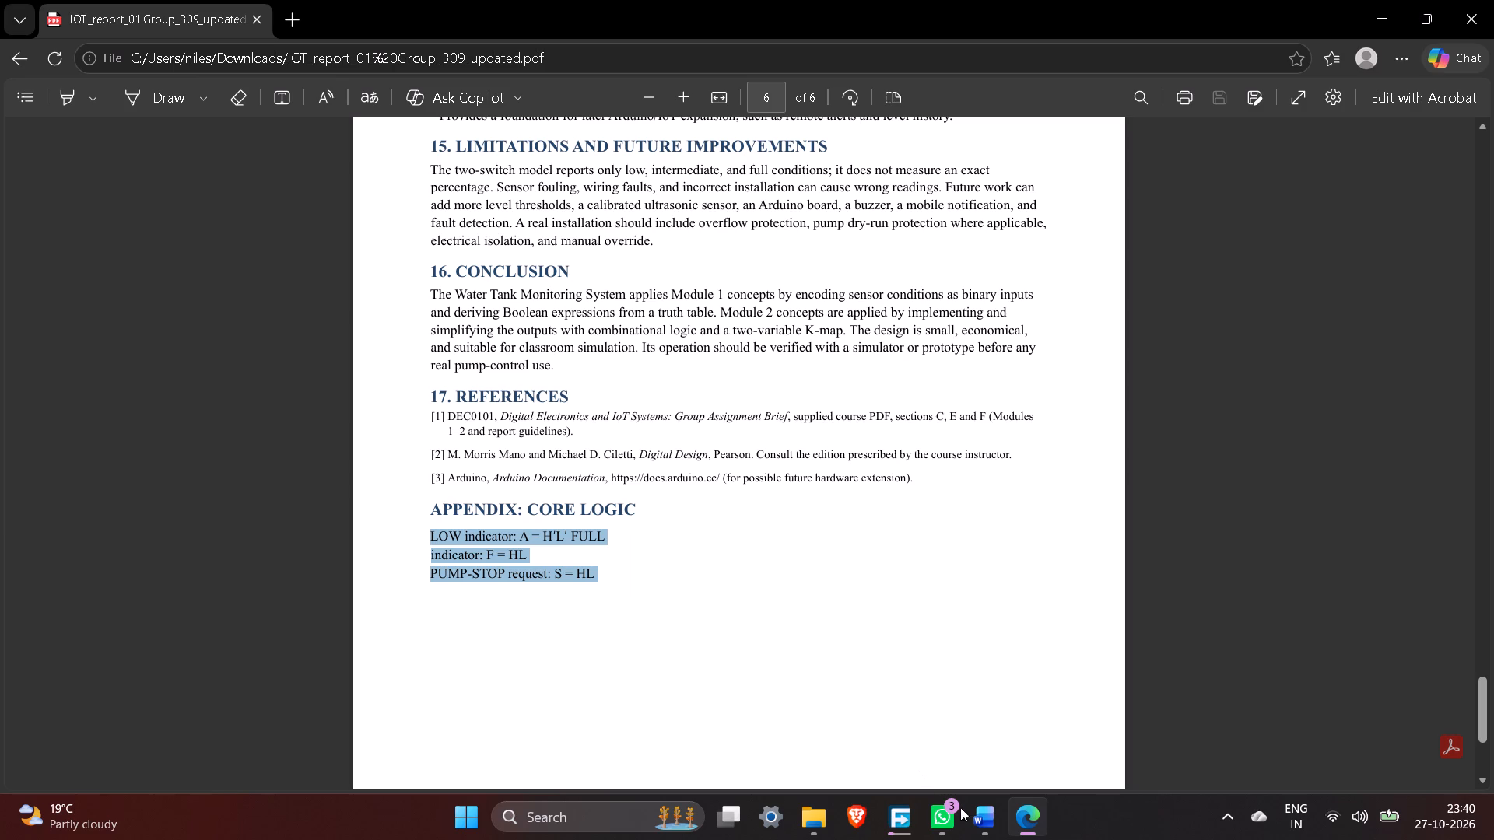
pyautogui.click(970, 805)
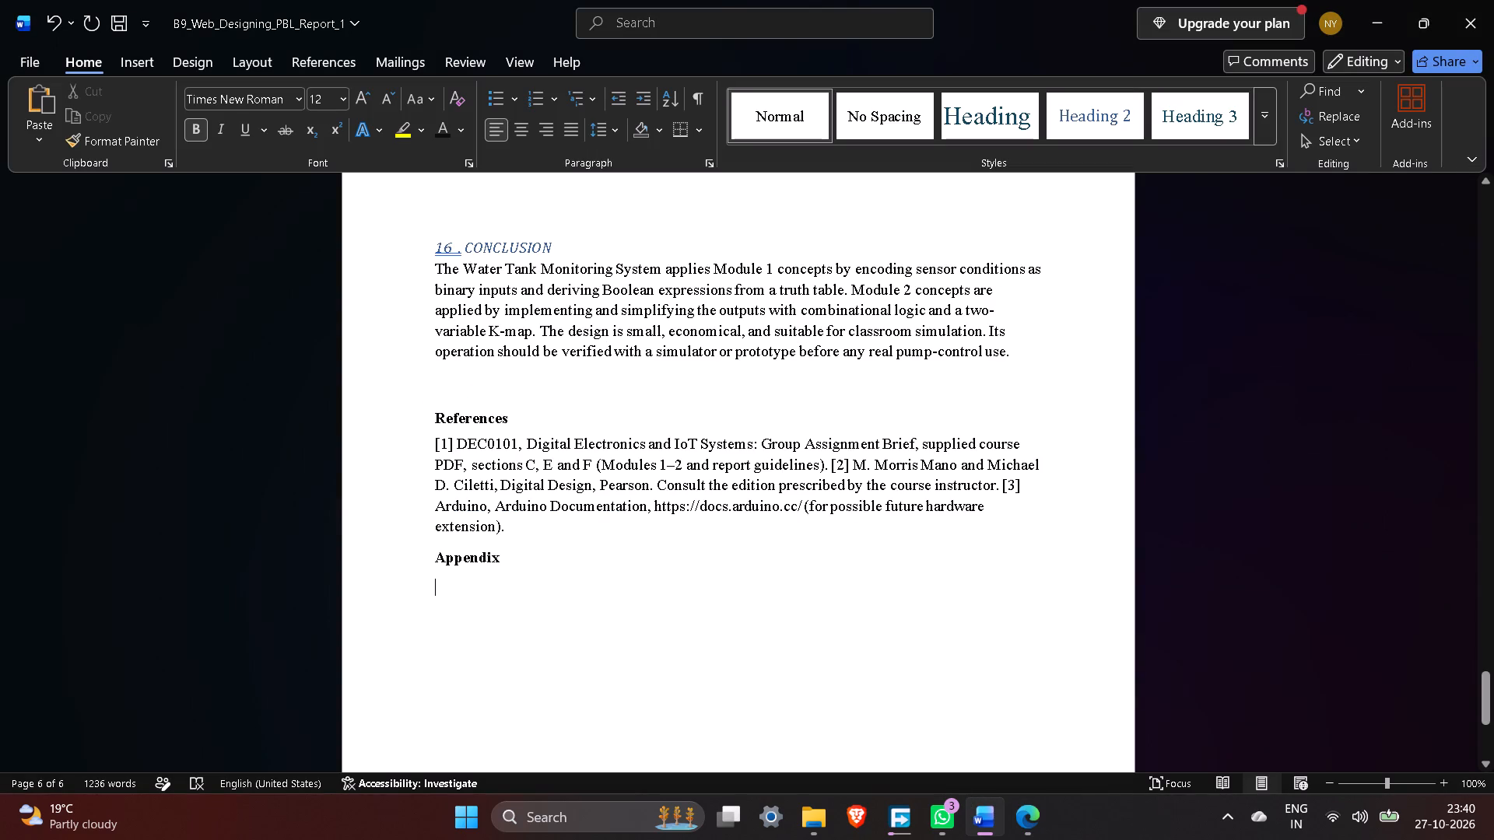
pyautogui.hotkey('ctrl', 'v')
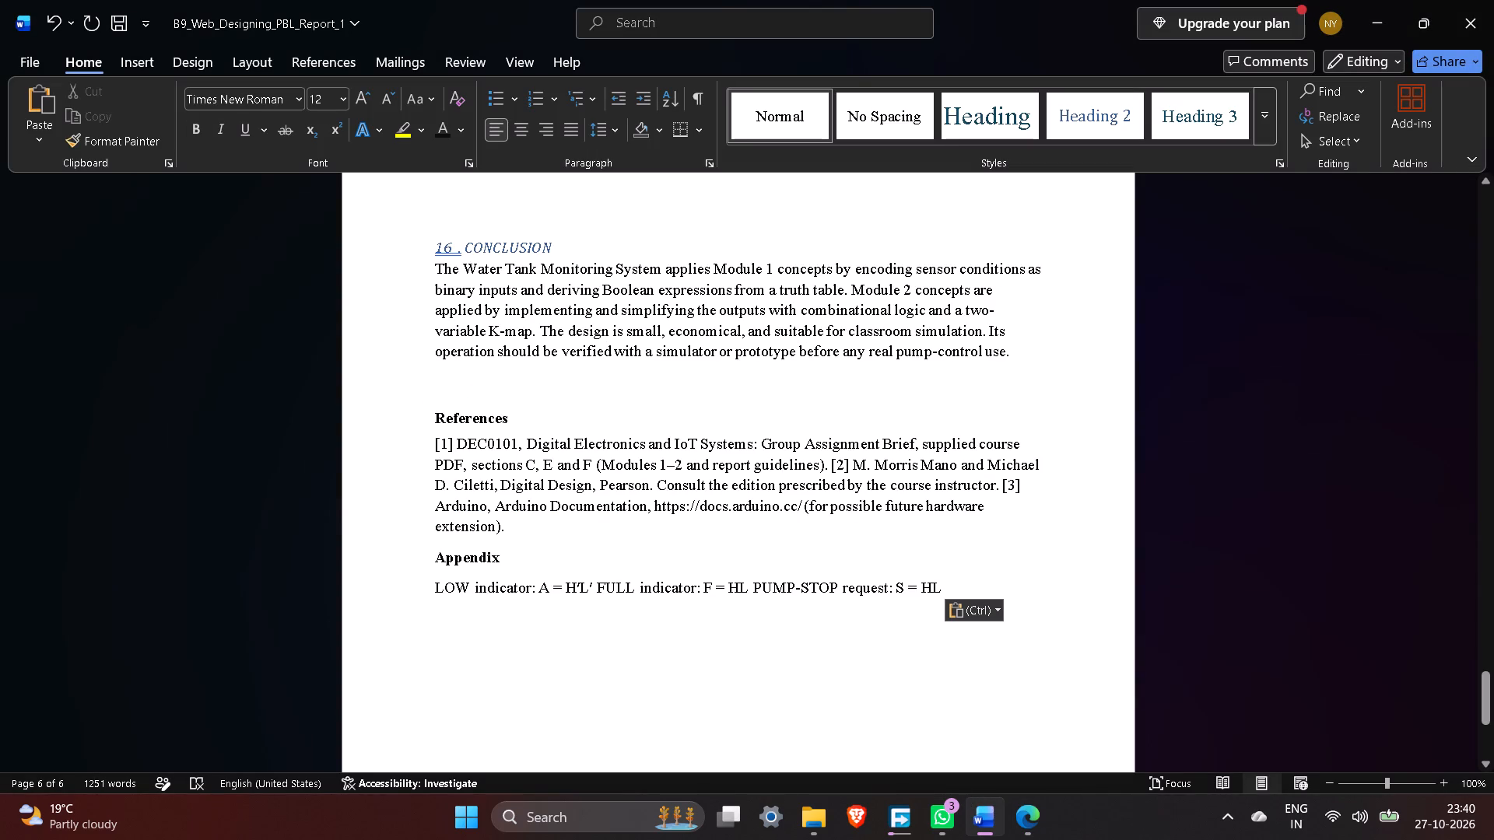
# Break the pasted appendix text into three lines matching the PDF, splitting after "FULL" and before "PUMP-STOP request".
pyautogui.click(1019, 820)
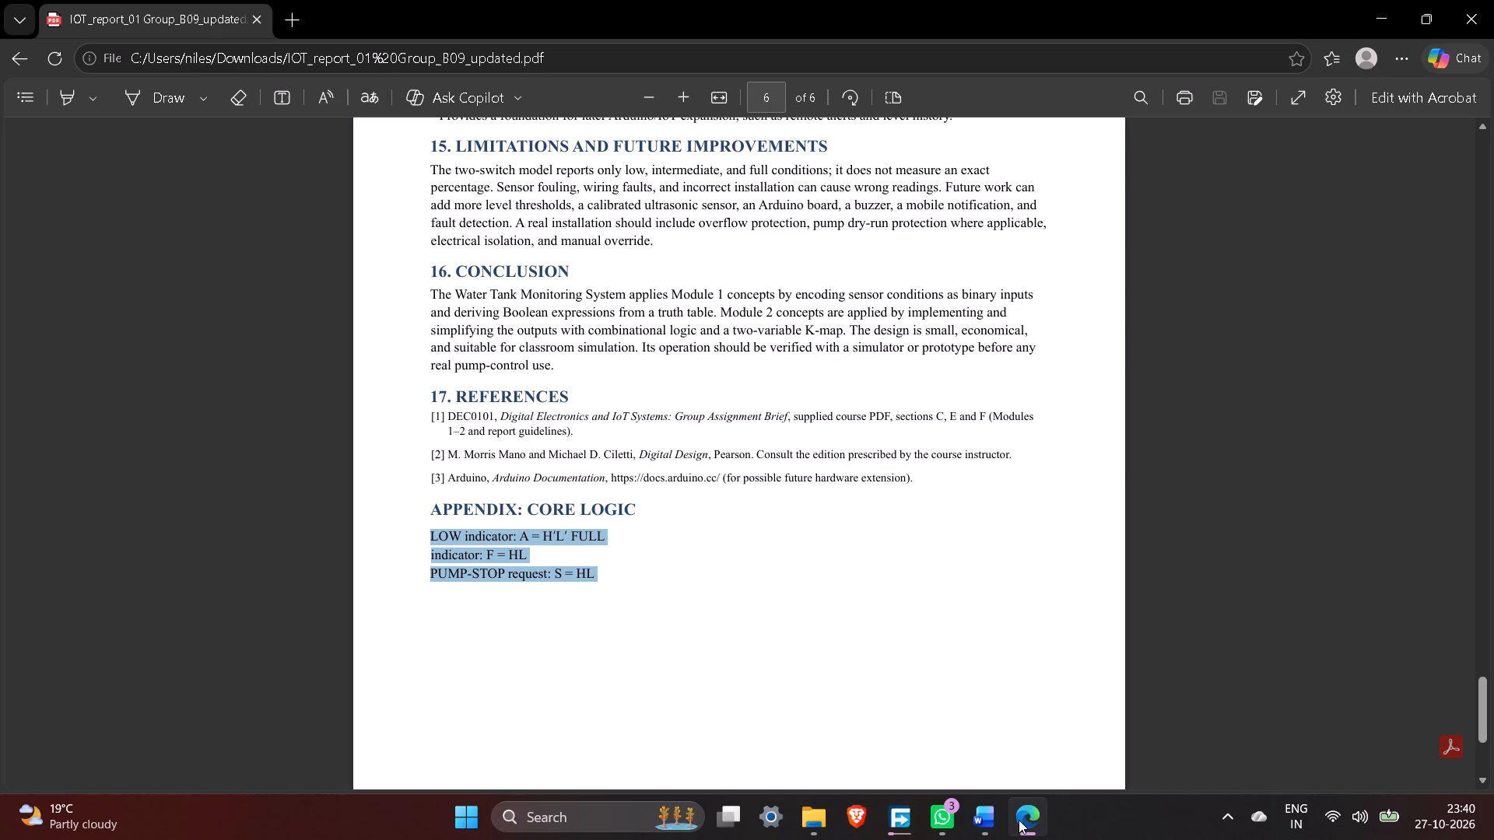
pyautogui.click(977, 824)
pyautogui.click(634, 591)
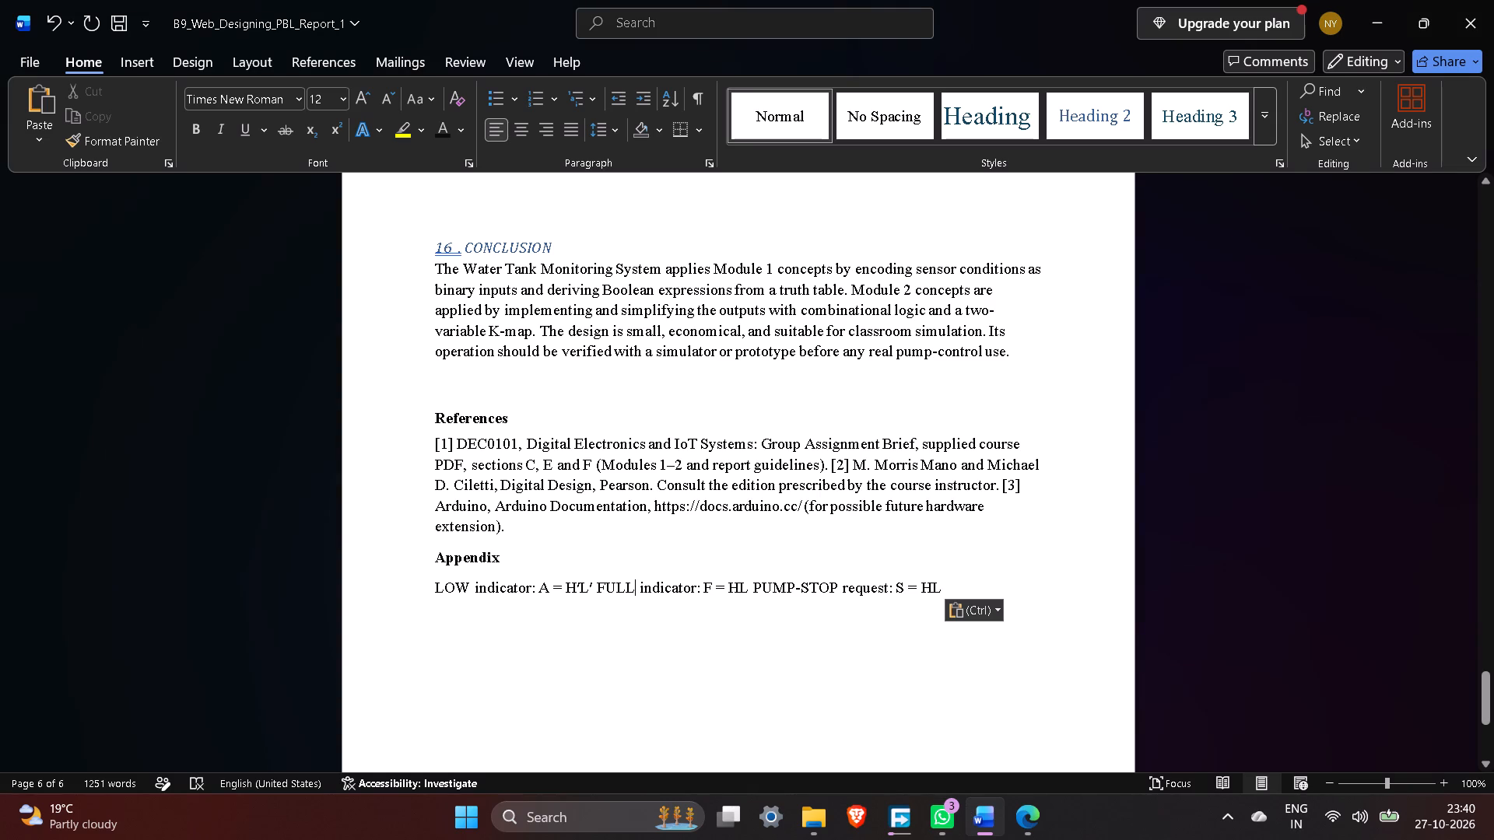
pyautogui.press('Return')
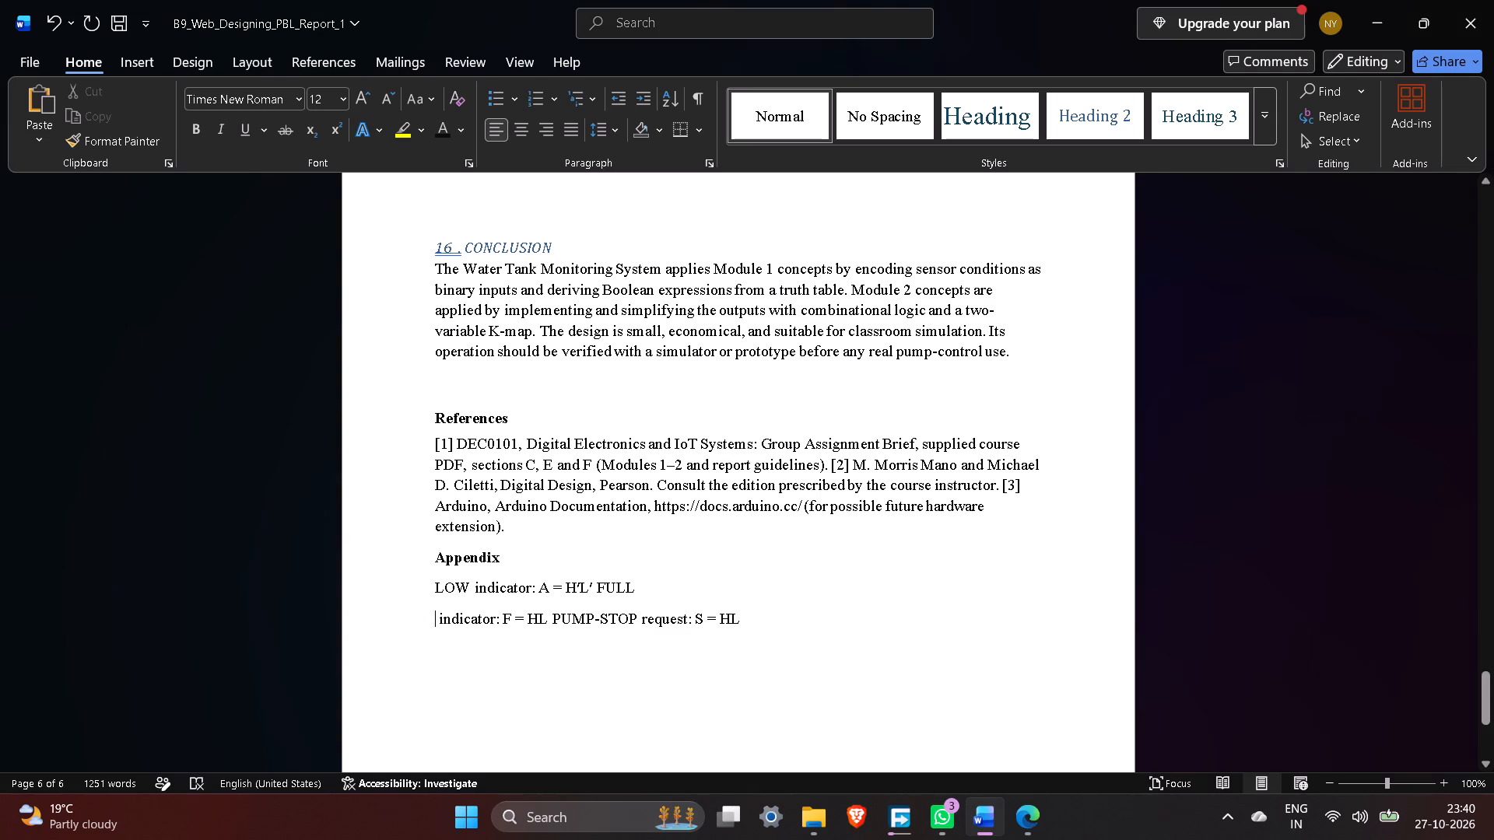
pyautogui.click(550, 618)
pyautogui.press('Return')
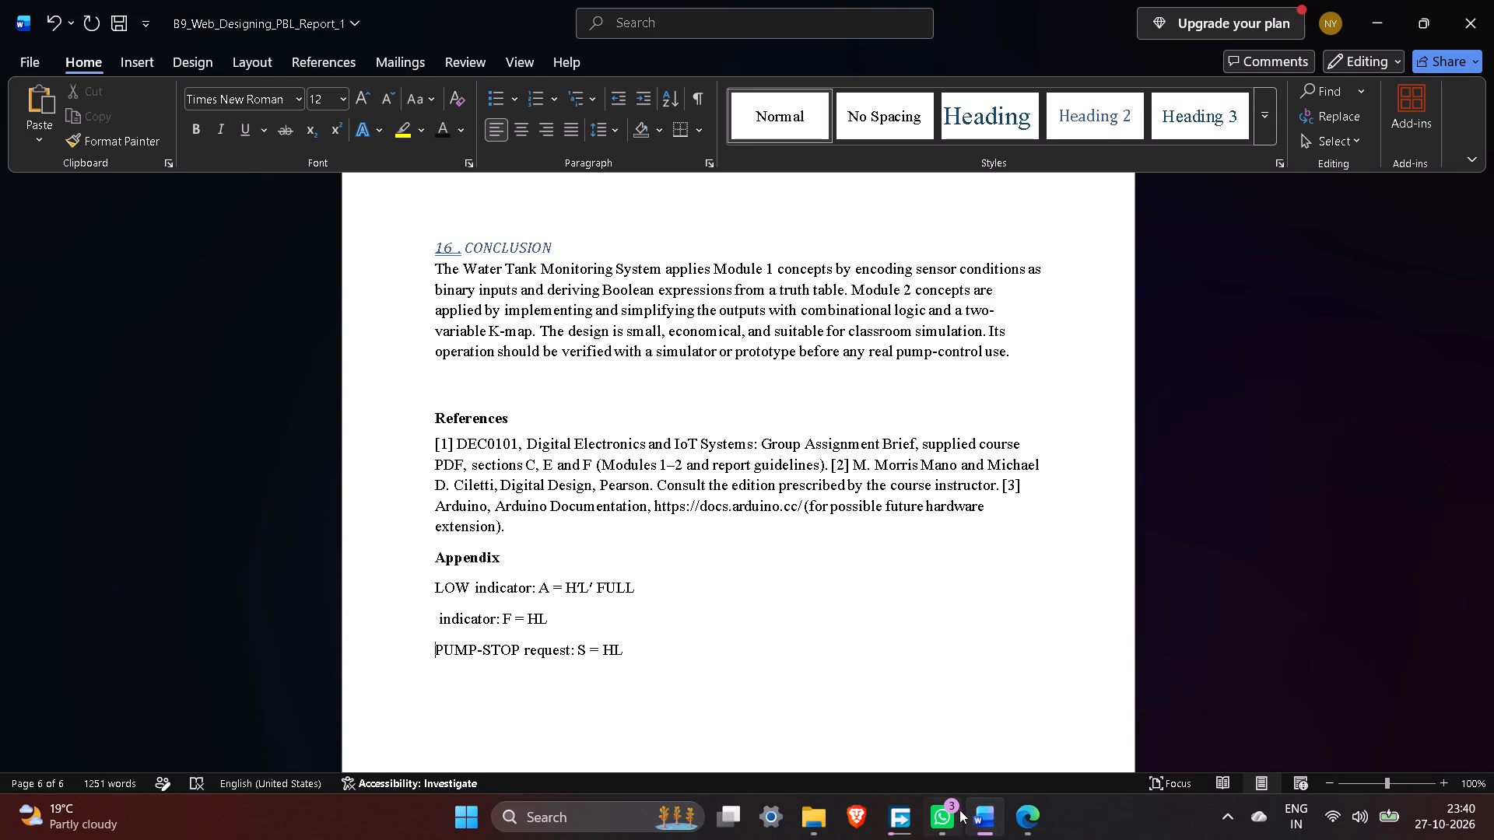
pyautogui.click(1035, 811)
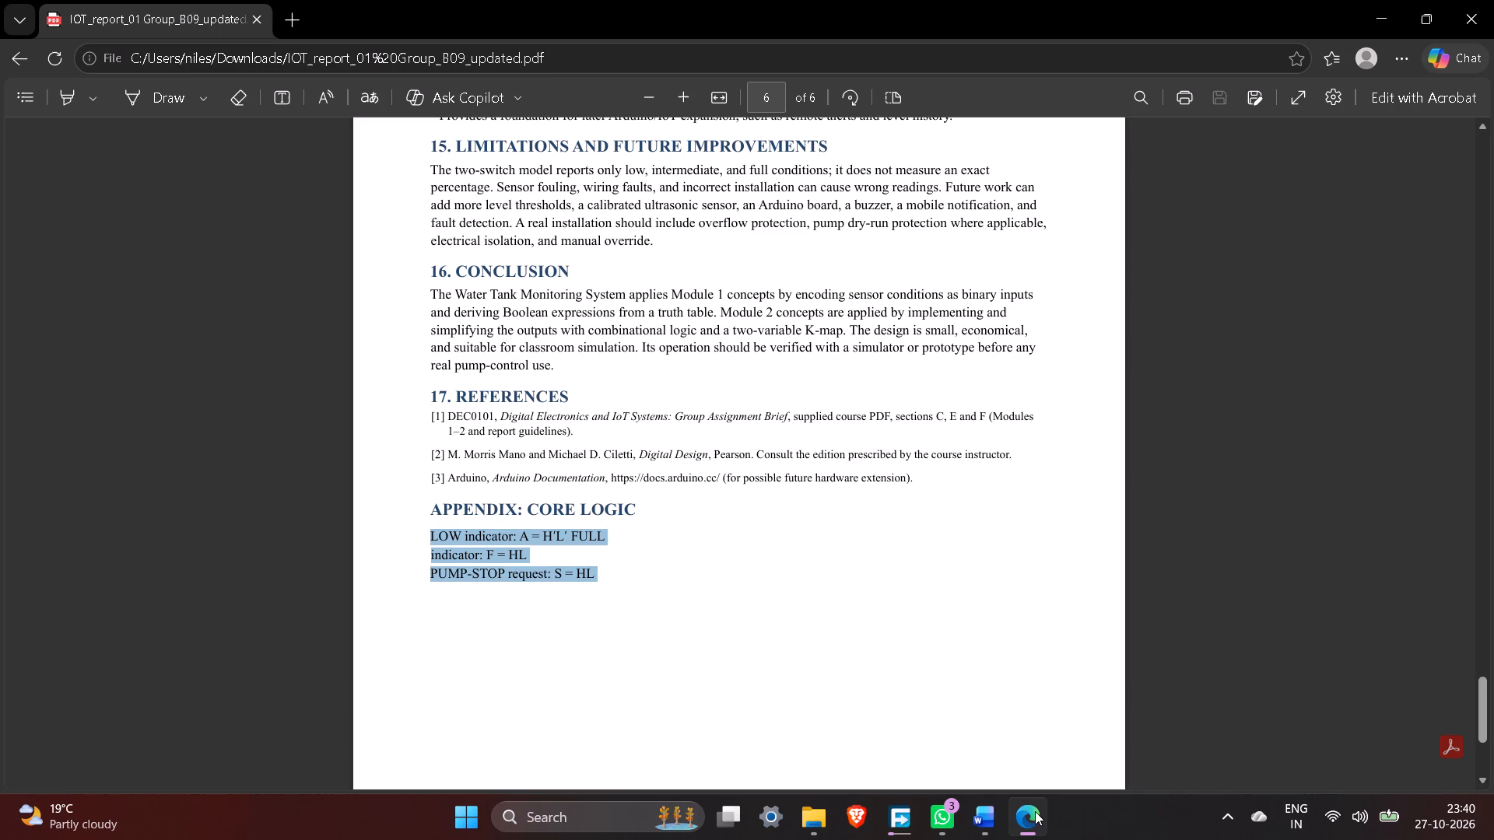
pyautogui.click(879, 684)
pyautogui.click(986, 812)
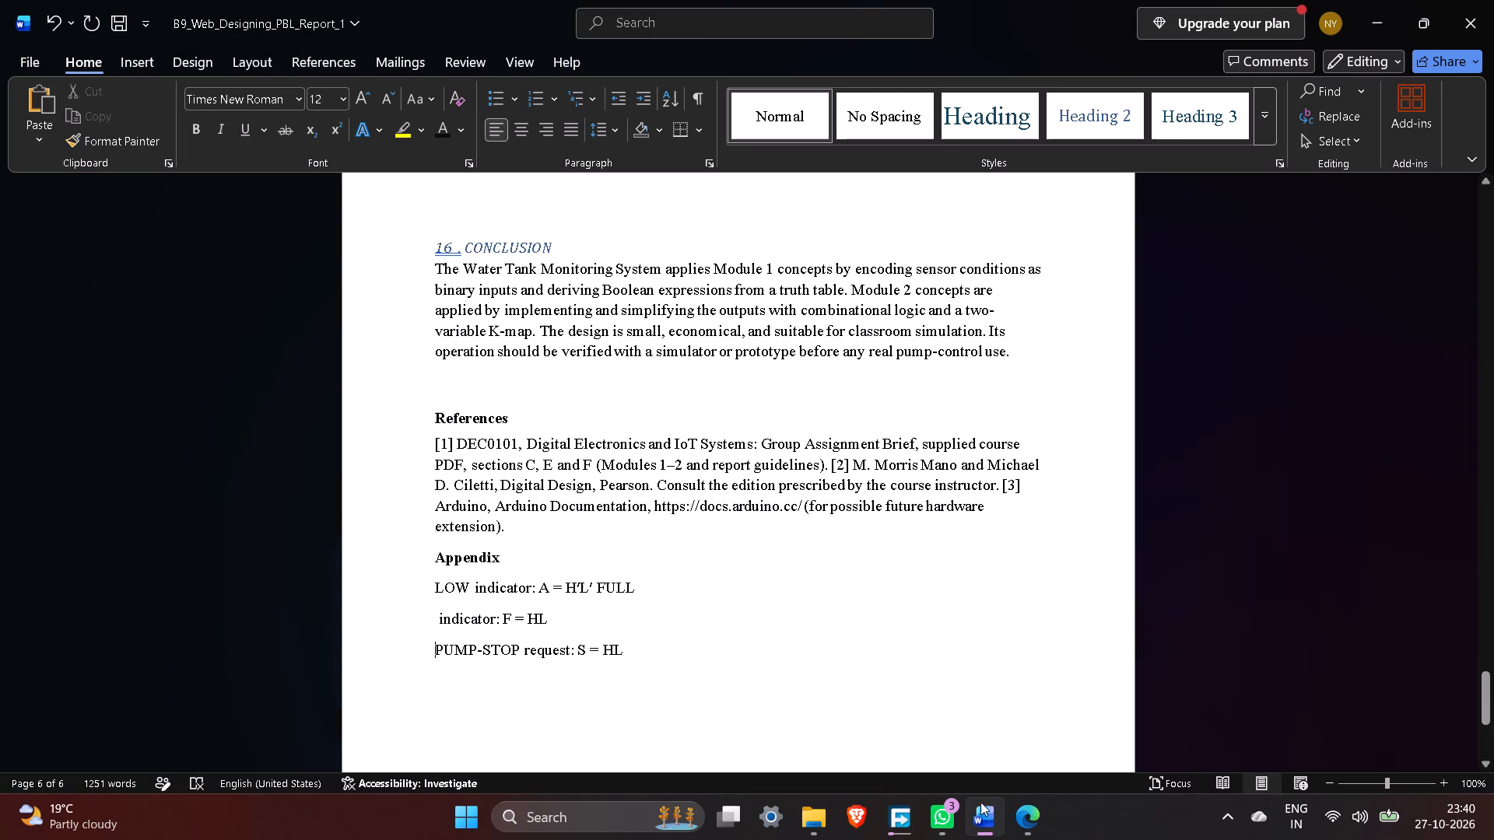
# Look back through the Word report from the Appendix up to the Student Details/Team Details table.
pyautogui.scroll(13, 896, 611)
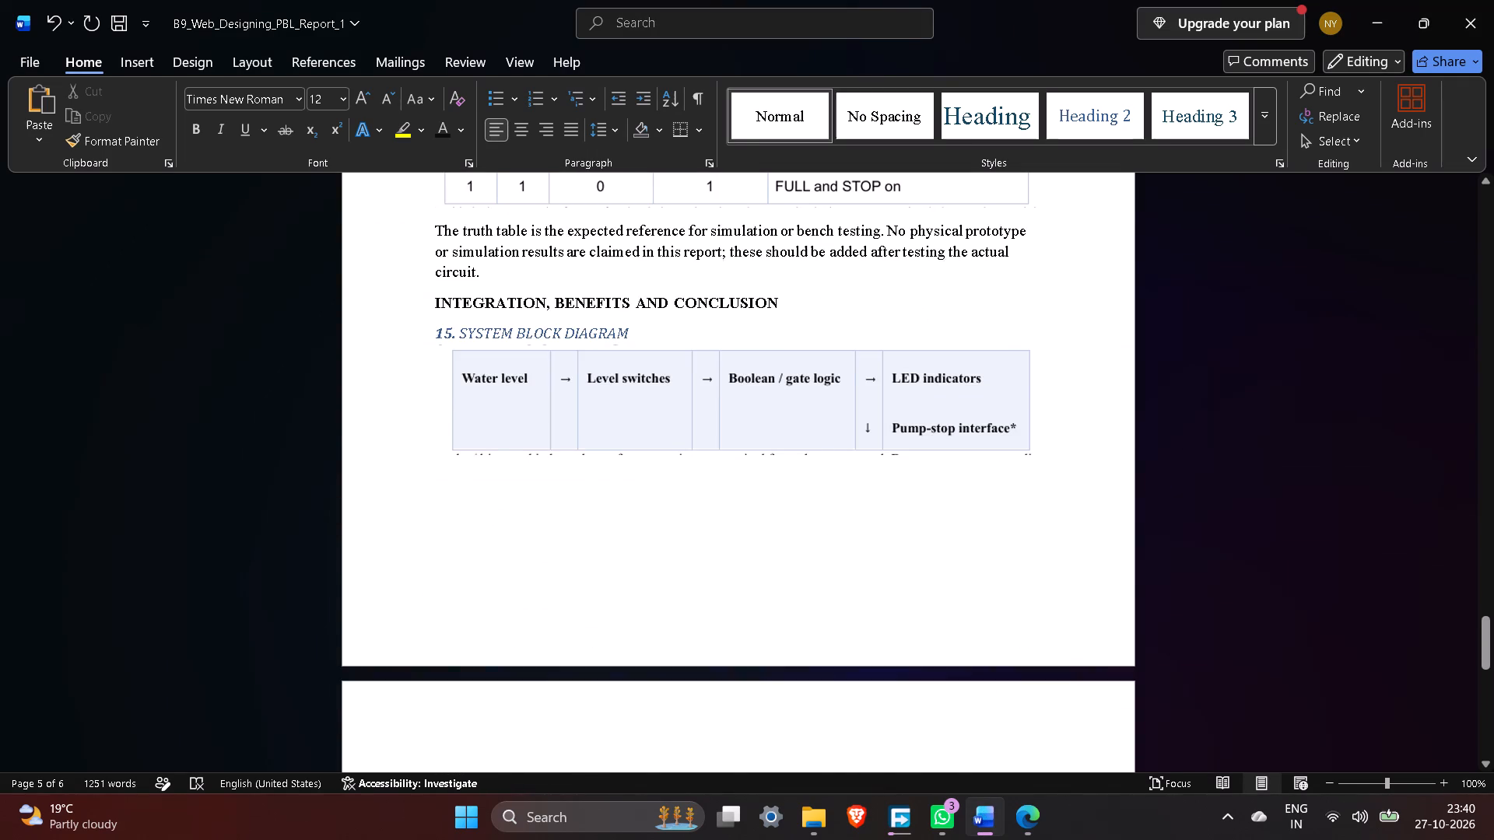
pyautogui.scroll(7, 891, 604)
pyautogui.scroll(20, 891, 602)
pyautogui.scroll(10, 891, 602)
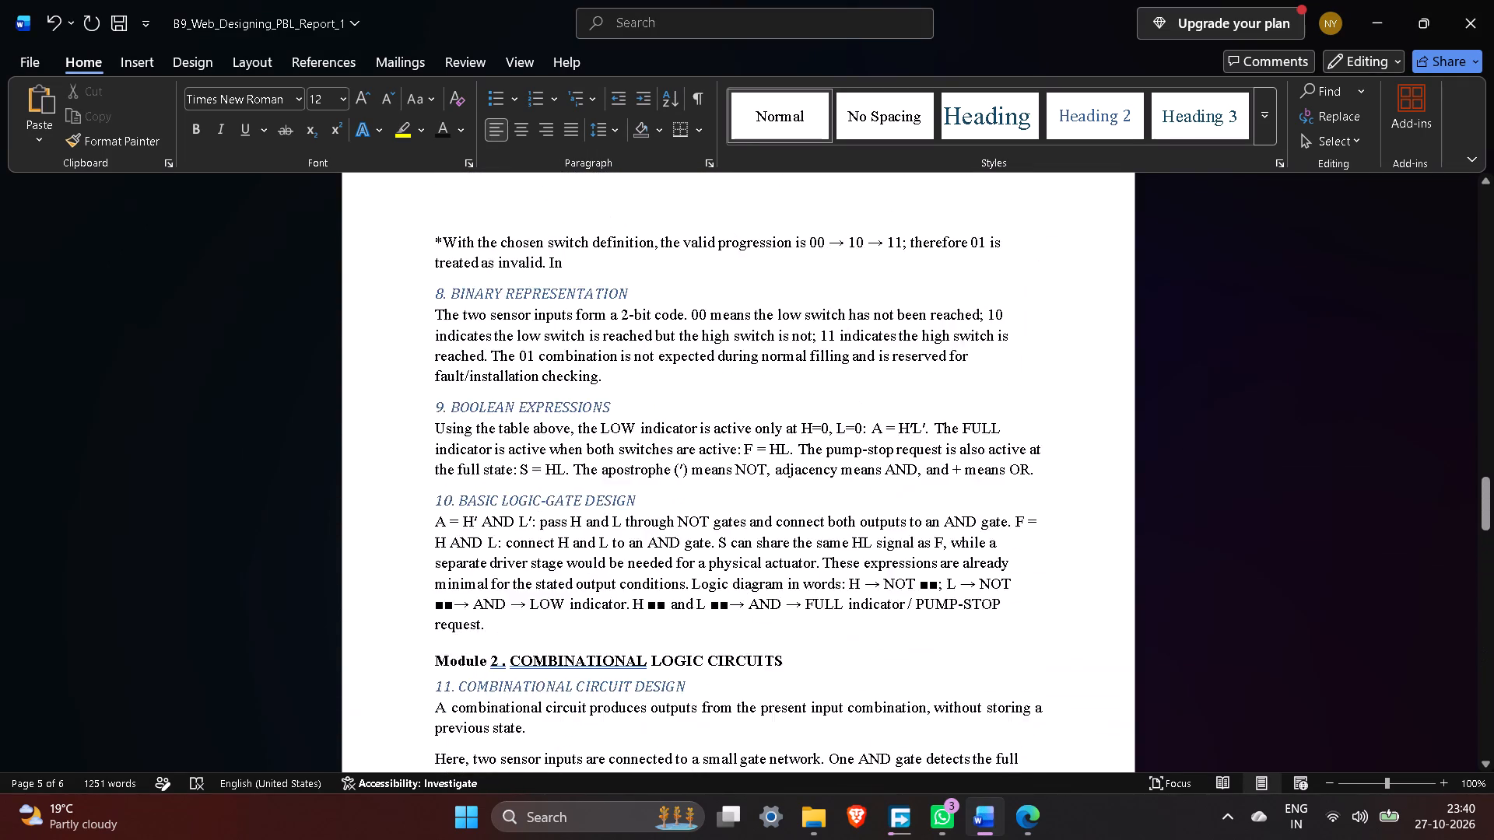
pyautogui.scroll(4, 891, 605)
pyautogui.scroll(-7, 891, 607)
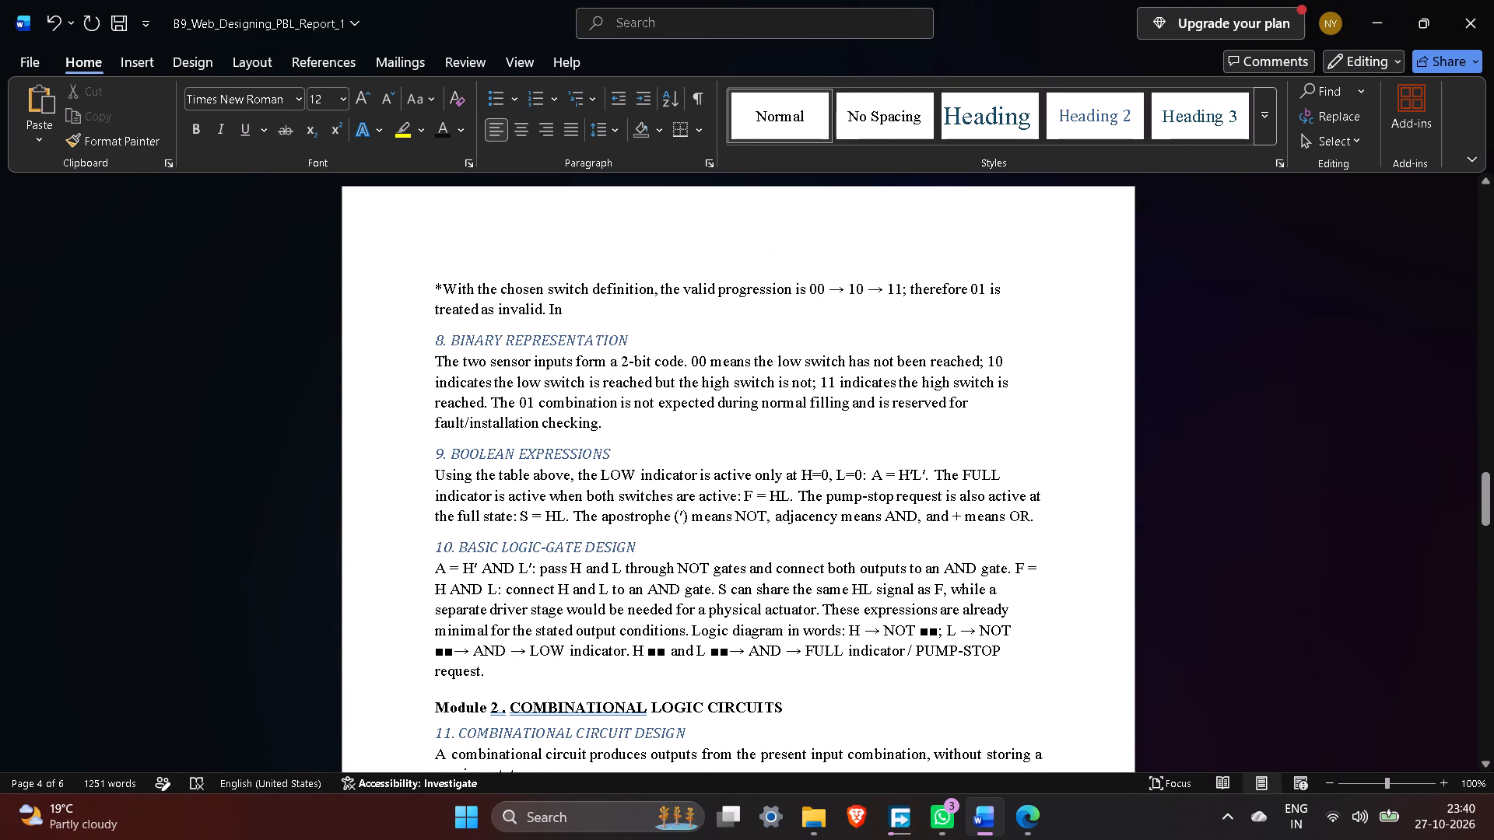
pyautogui.scroll(20, 891, 609)
pyautogui.scroll(2, 891, 609)
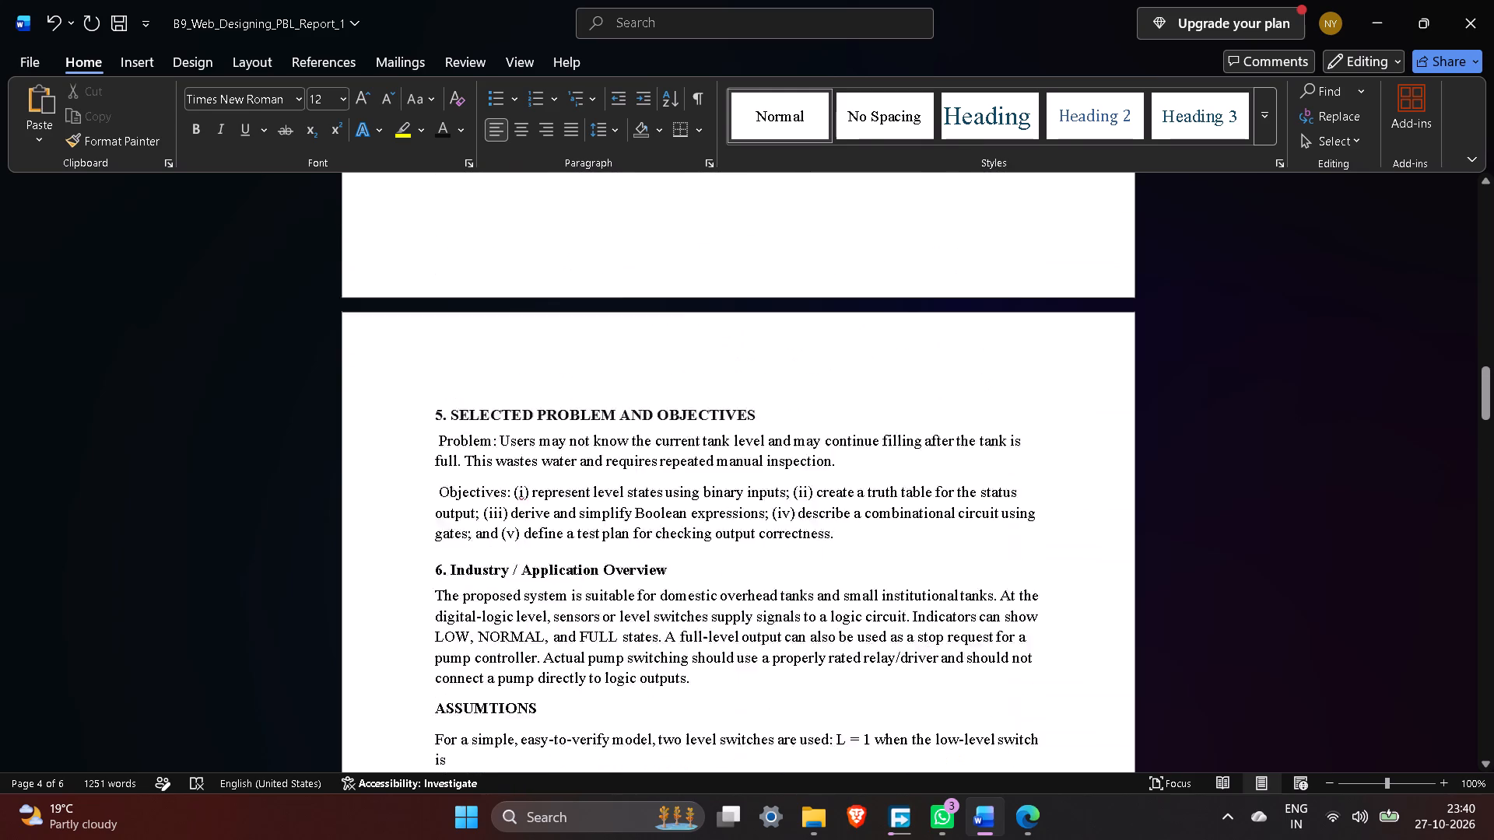
pyautogui.scroll(18, 891, 609)
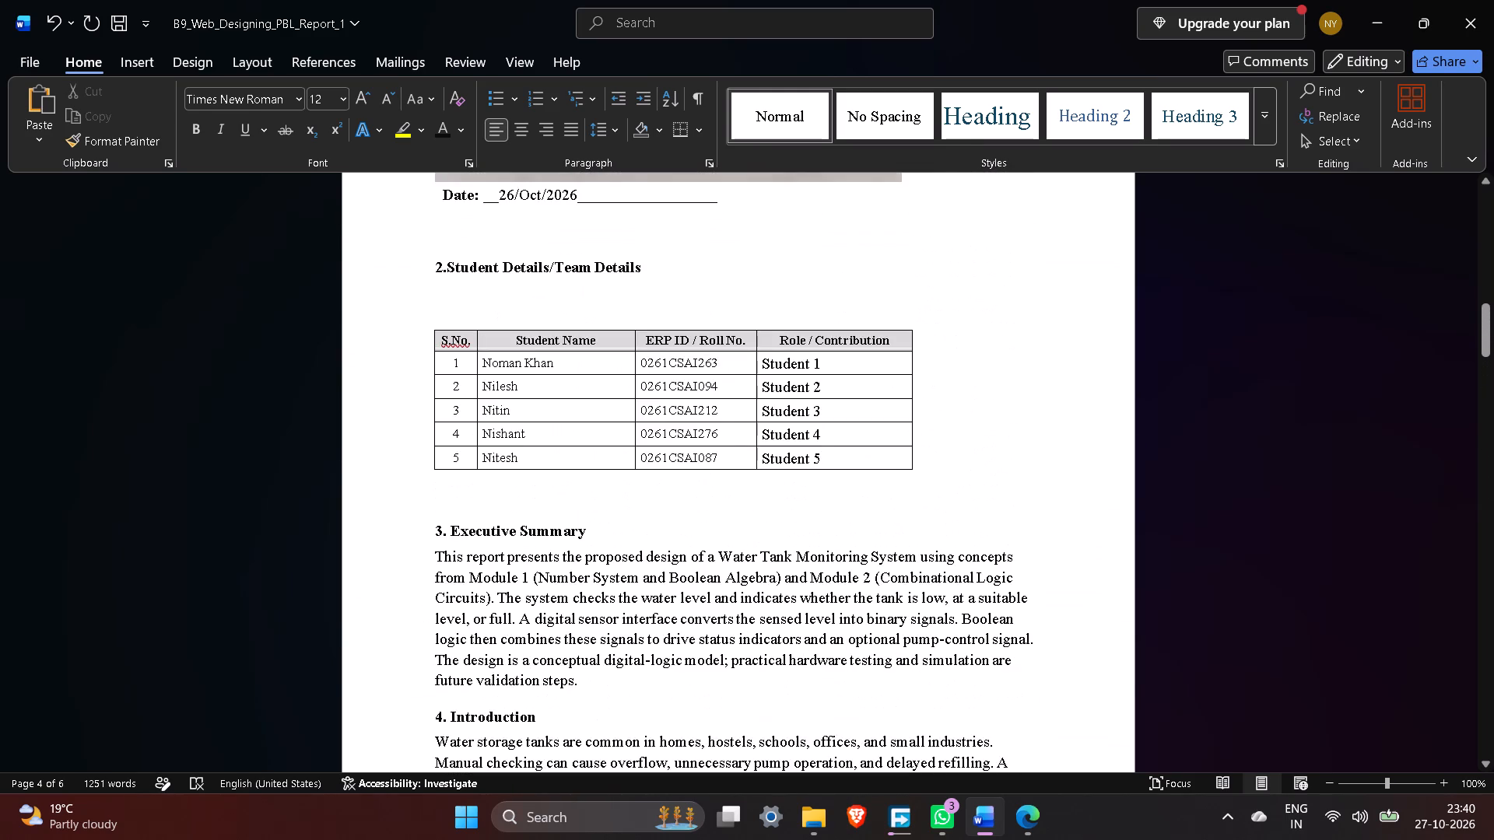
# Review the report from the team details table down to the Appendix, checking the transferred sections, tables and block diagram.
pyautogui.scroll(-20, 890, 609)
pyautogui.scroll(-2, 889, 609)
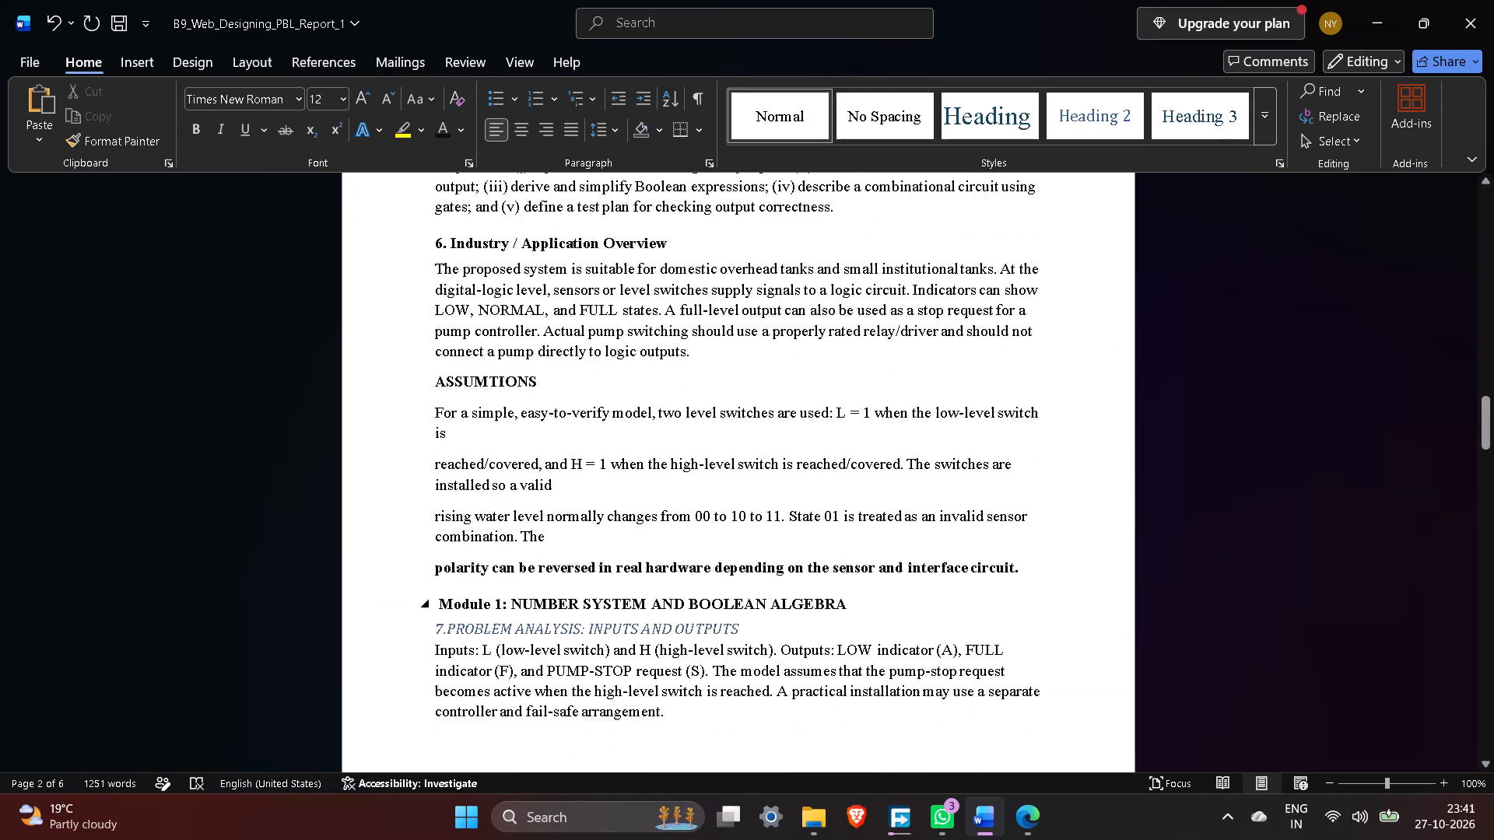
pyautogui.scroll(-6, 889, 609)
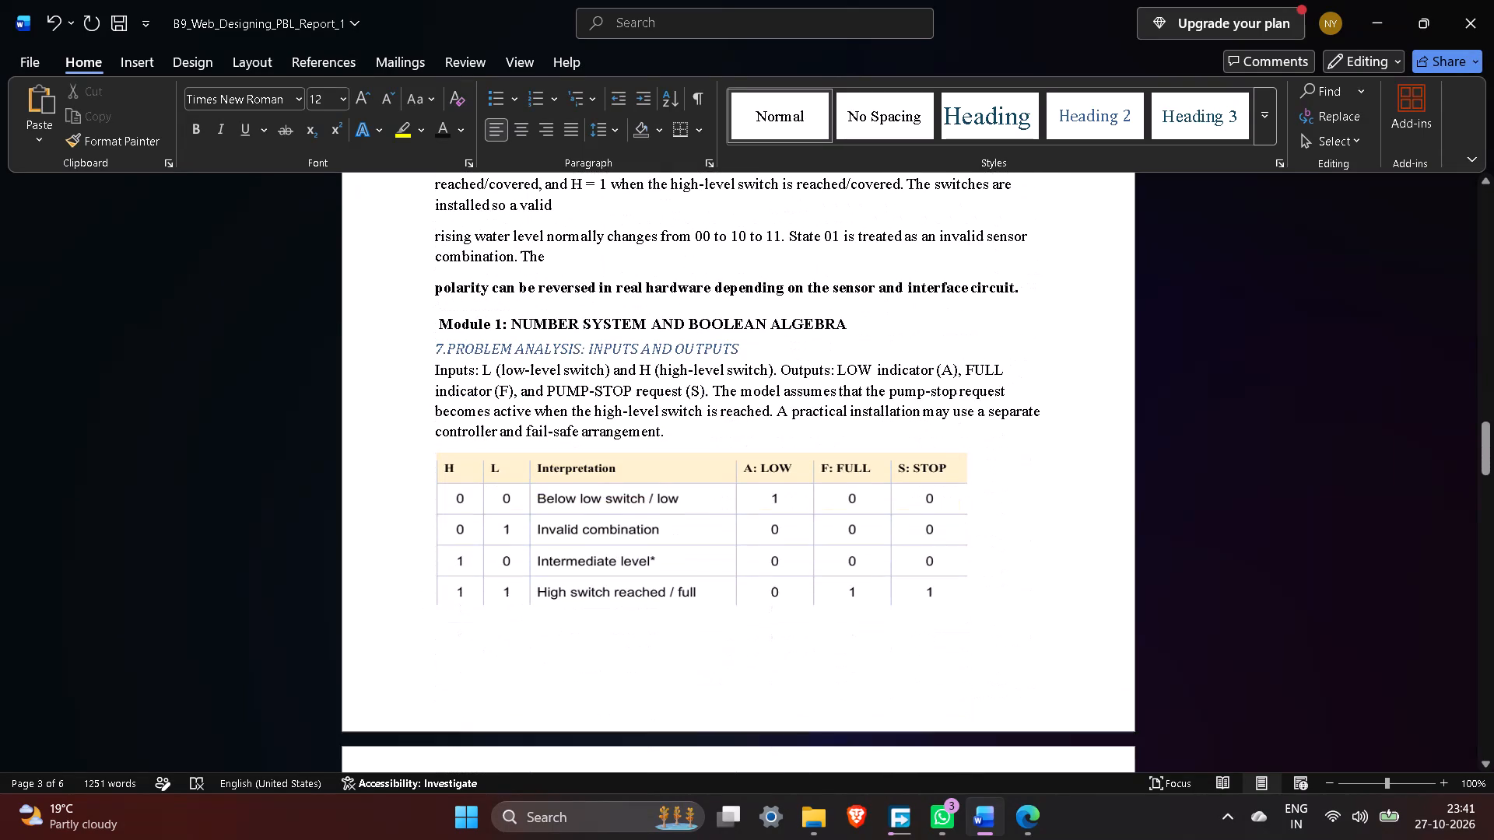
pyautogui.scroll(-1, 889, 609)
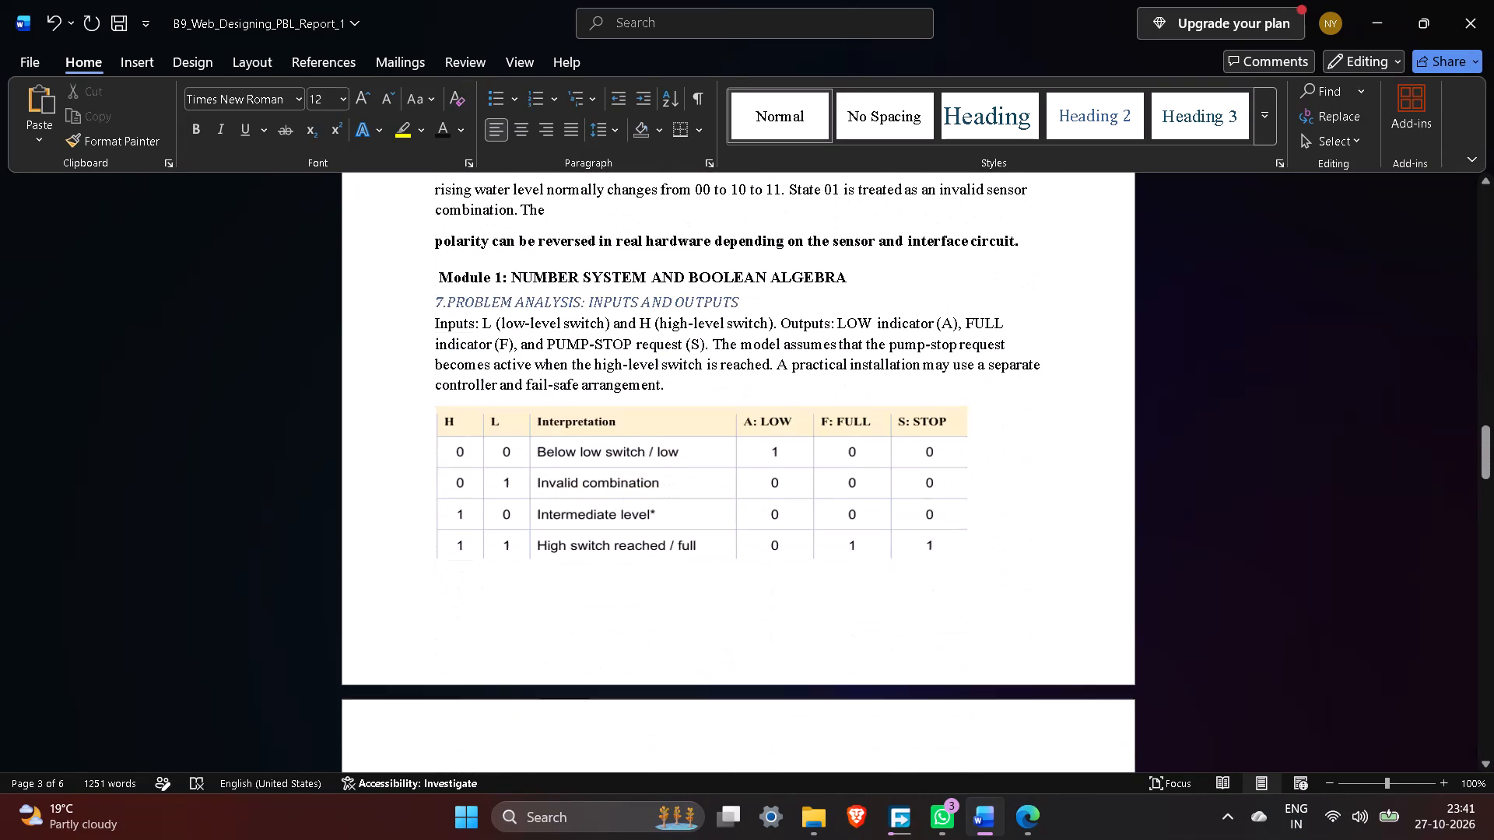
pyautogui.scroll(-4, 889, 609)
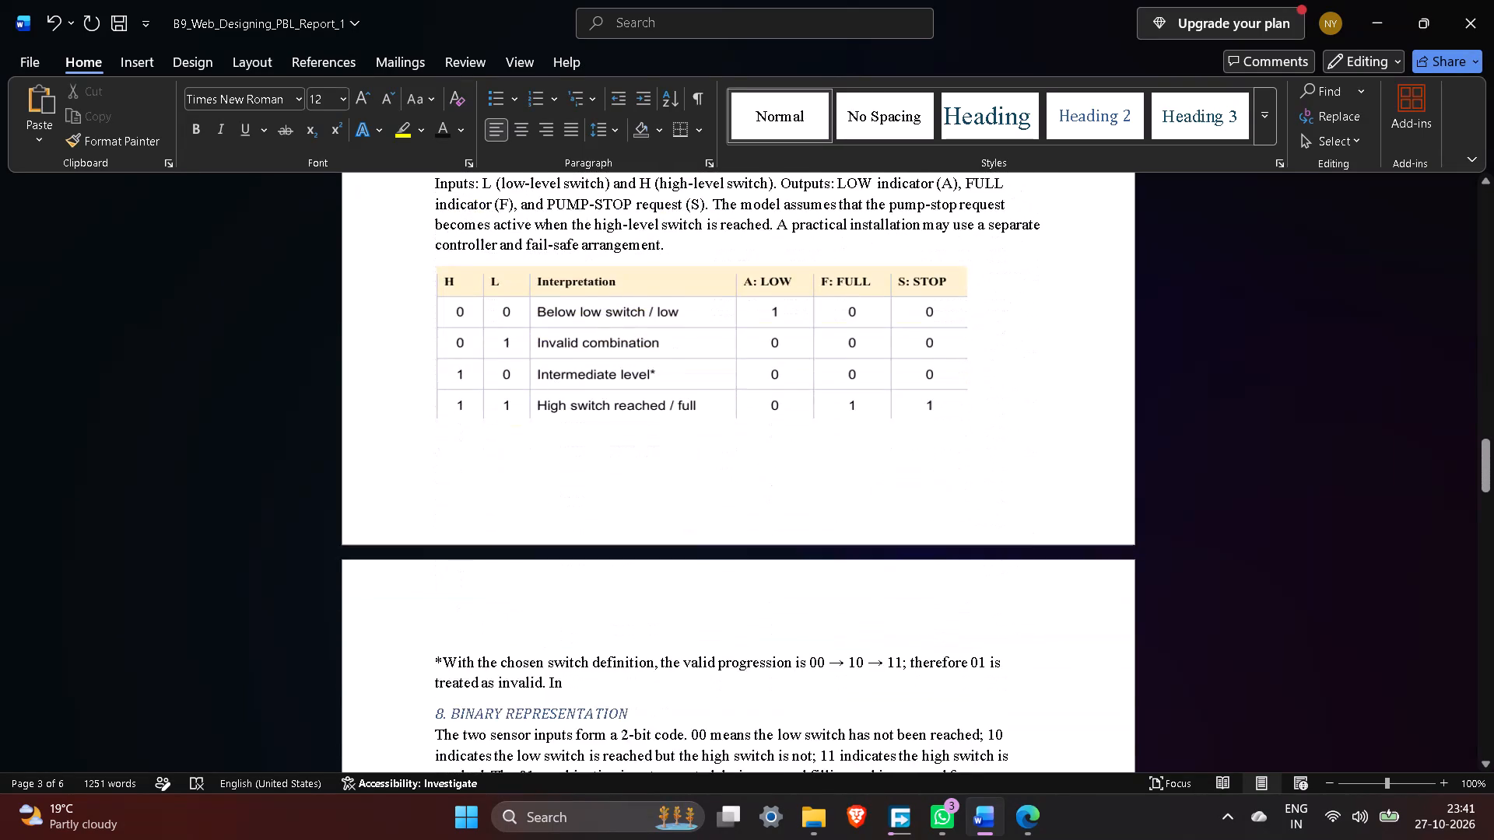
pyautogui.scroll(-4, 889, 609)
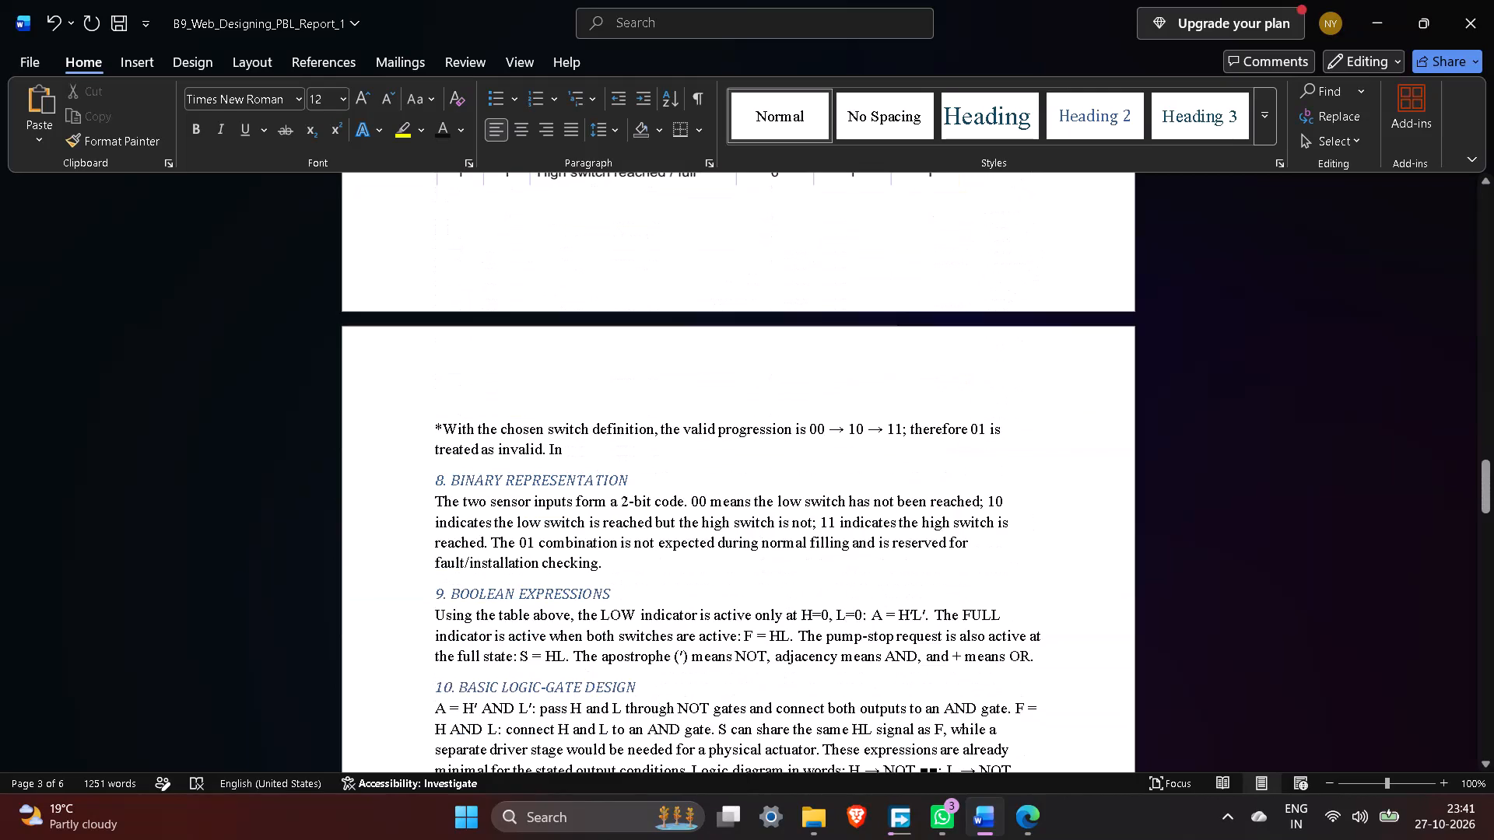
pyautogui.scroll(-9, 889, 609)
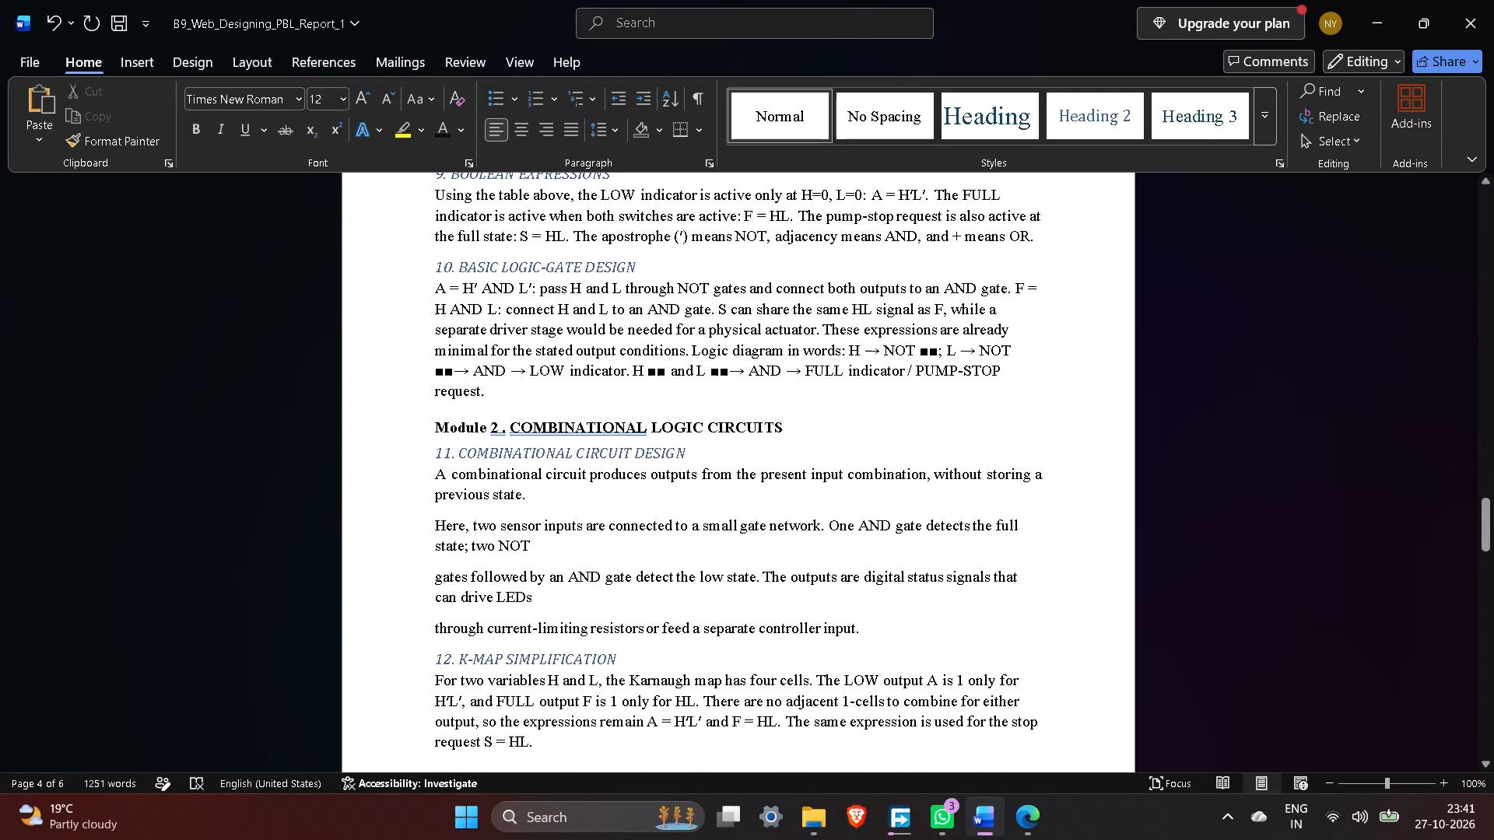
pyautogui.scroll(-8, 889, 609)
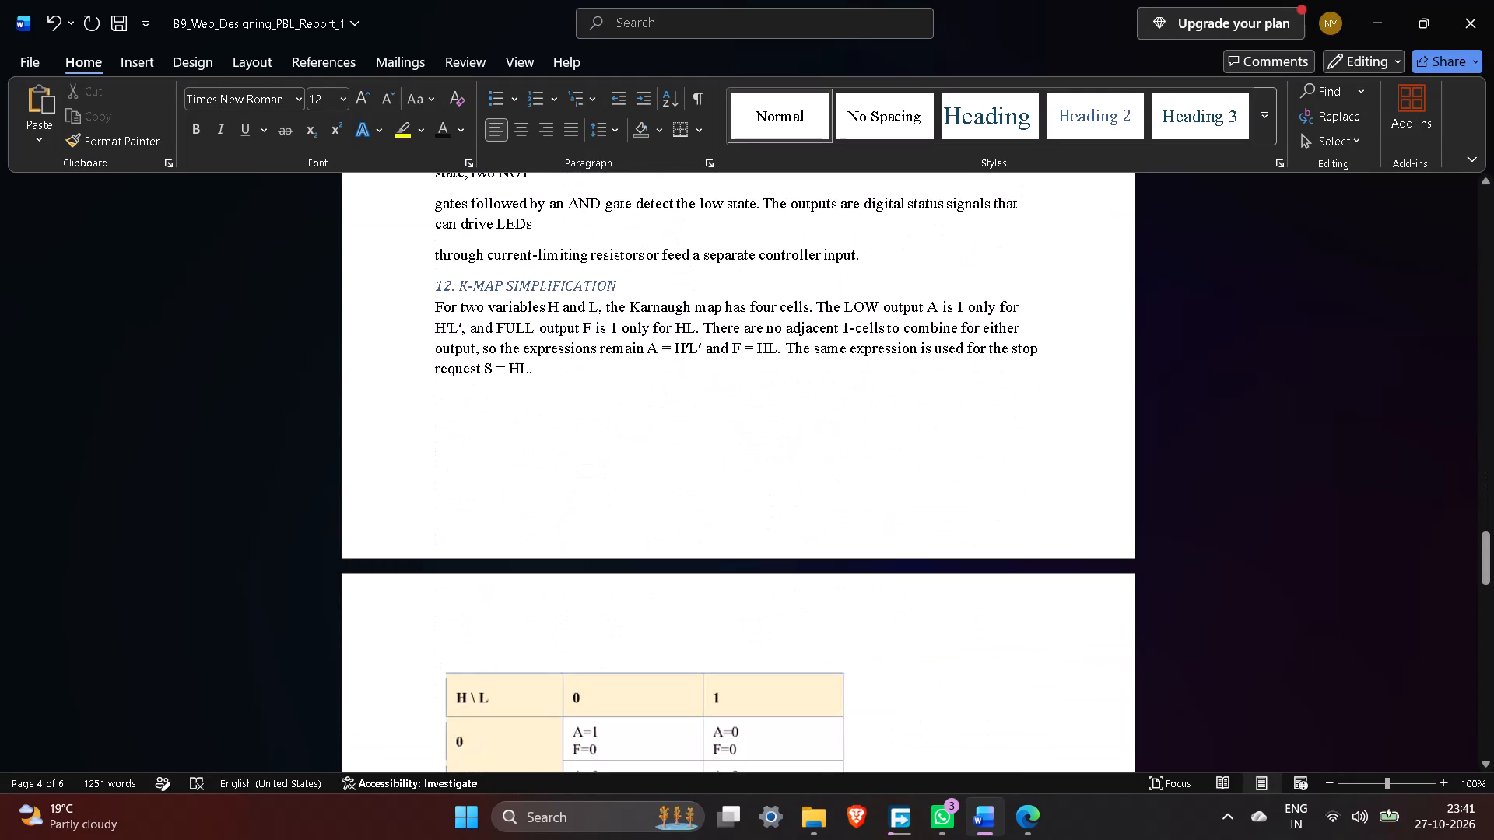
pyautogui.scroll(-8, 889, 609)
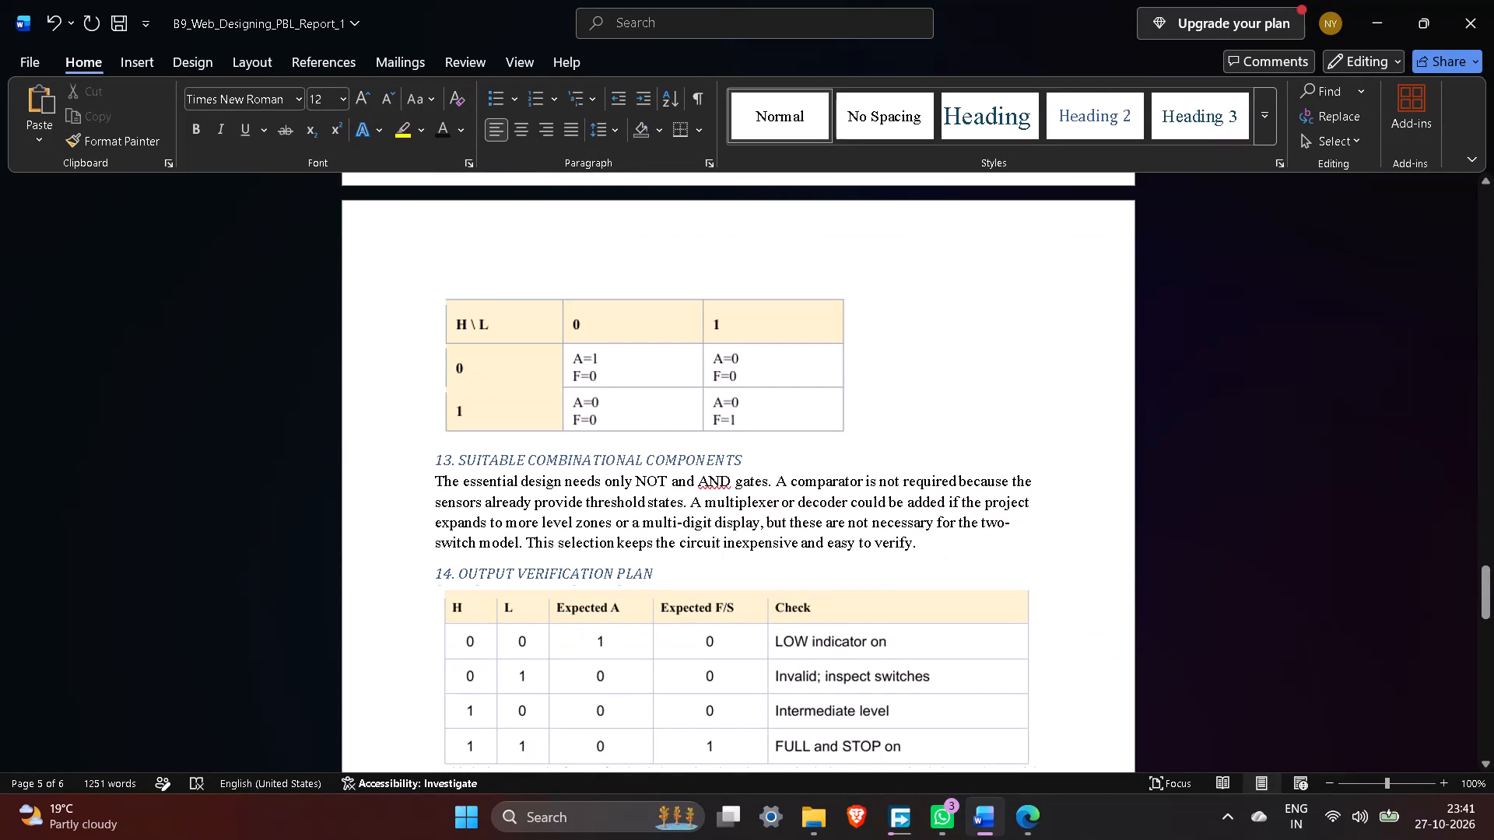
pyautogui.scroll(-12, 889, 609)
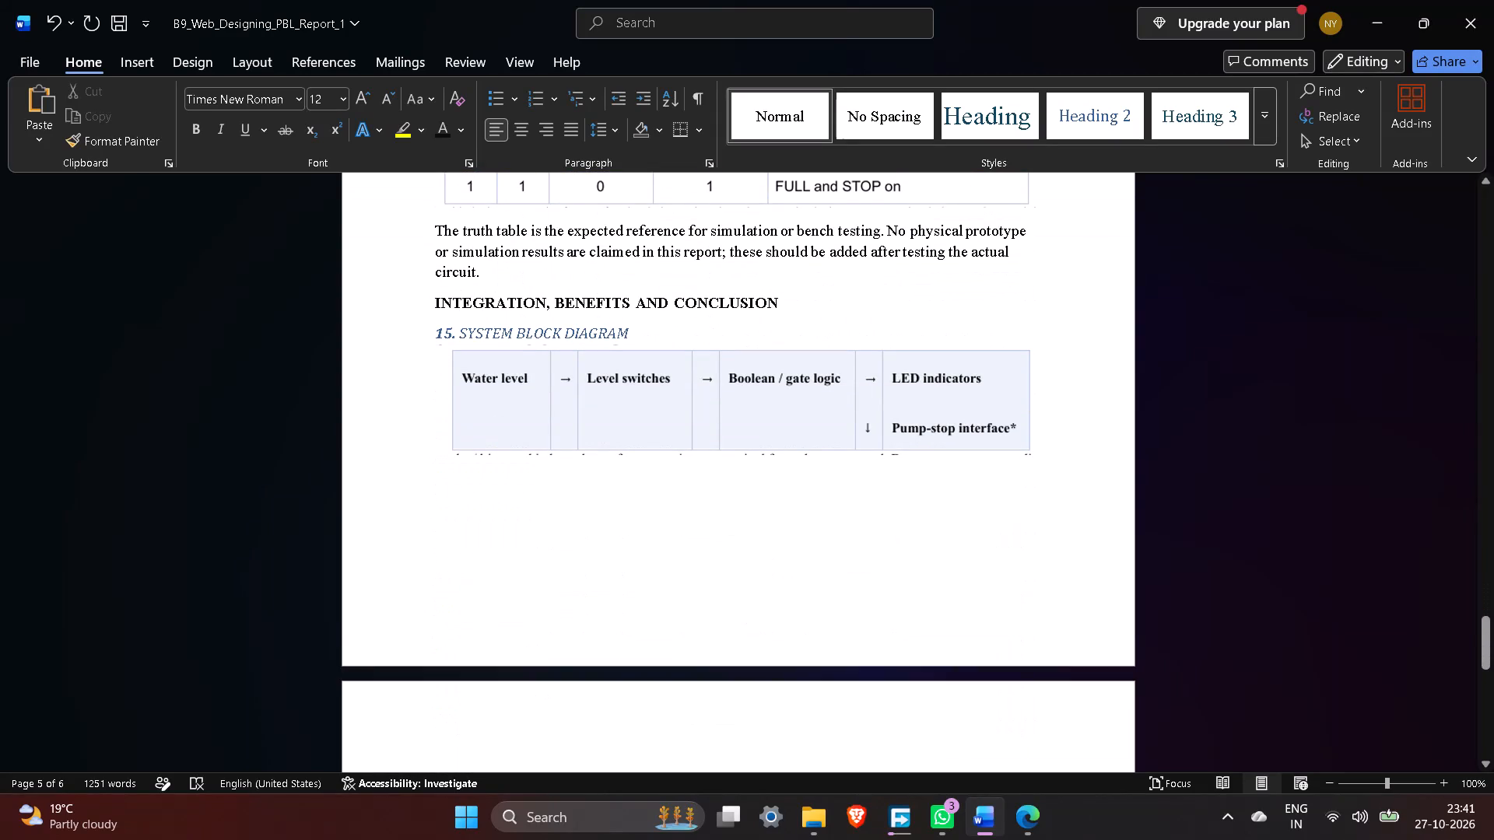
pyautogui.scroll(-12, 889, 609)
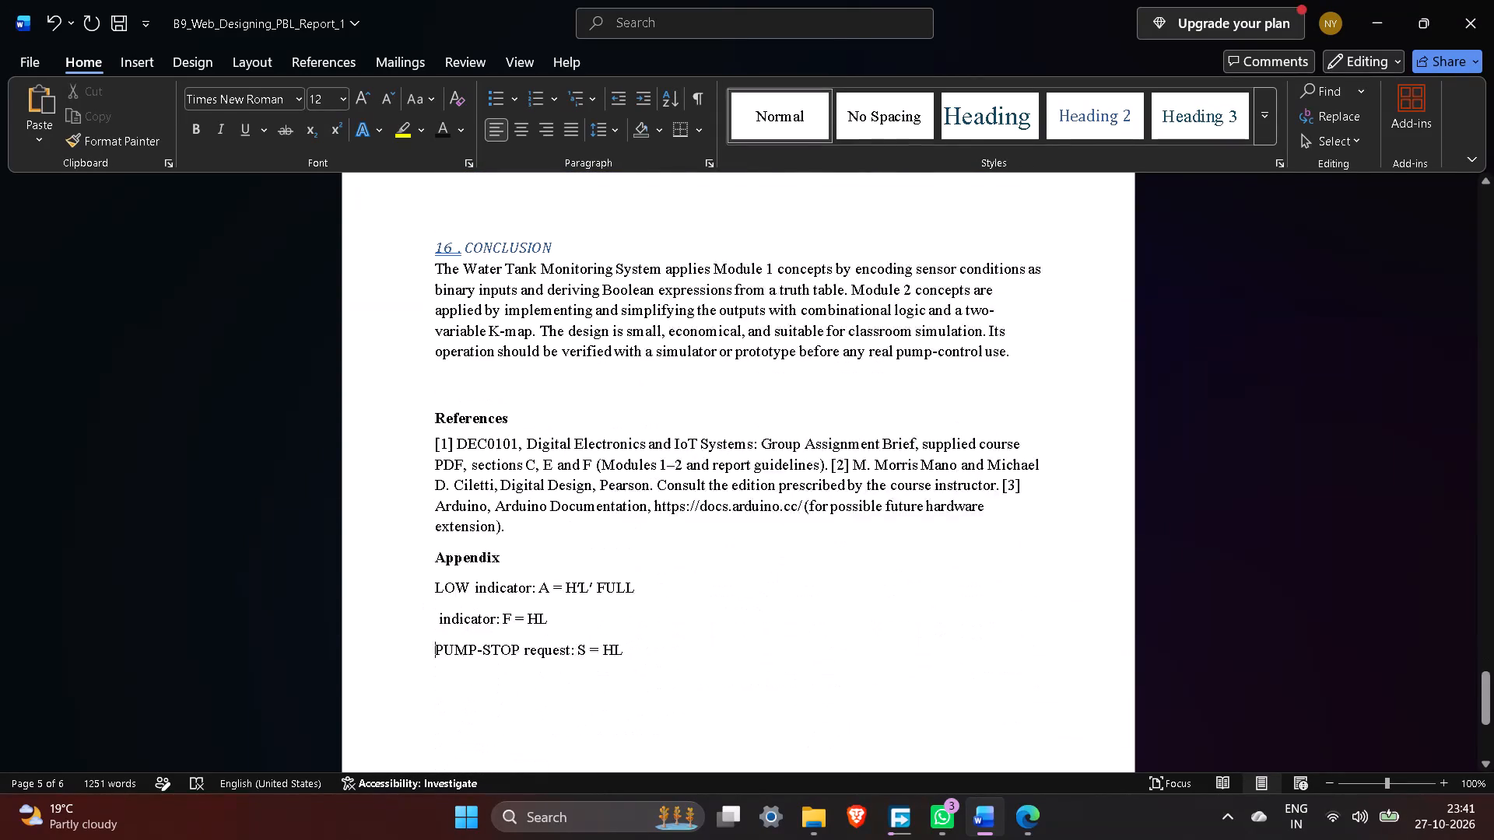
pyautogui.scroll(-2, 889, 609)
# Recheck the report from the Appendix back up to the Executive Summary and Introduction sections.
pyautogui.scroll(18, 889, 609)
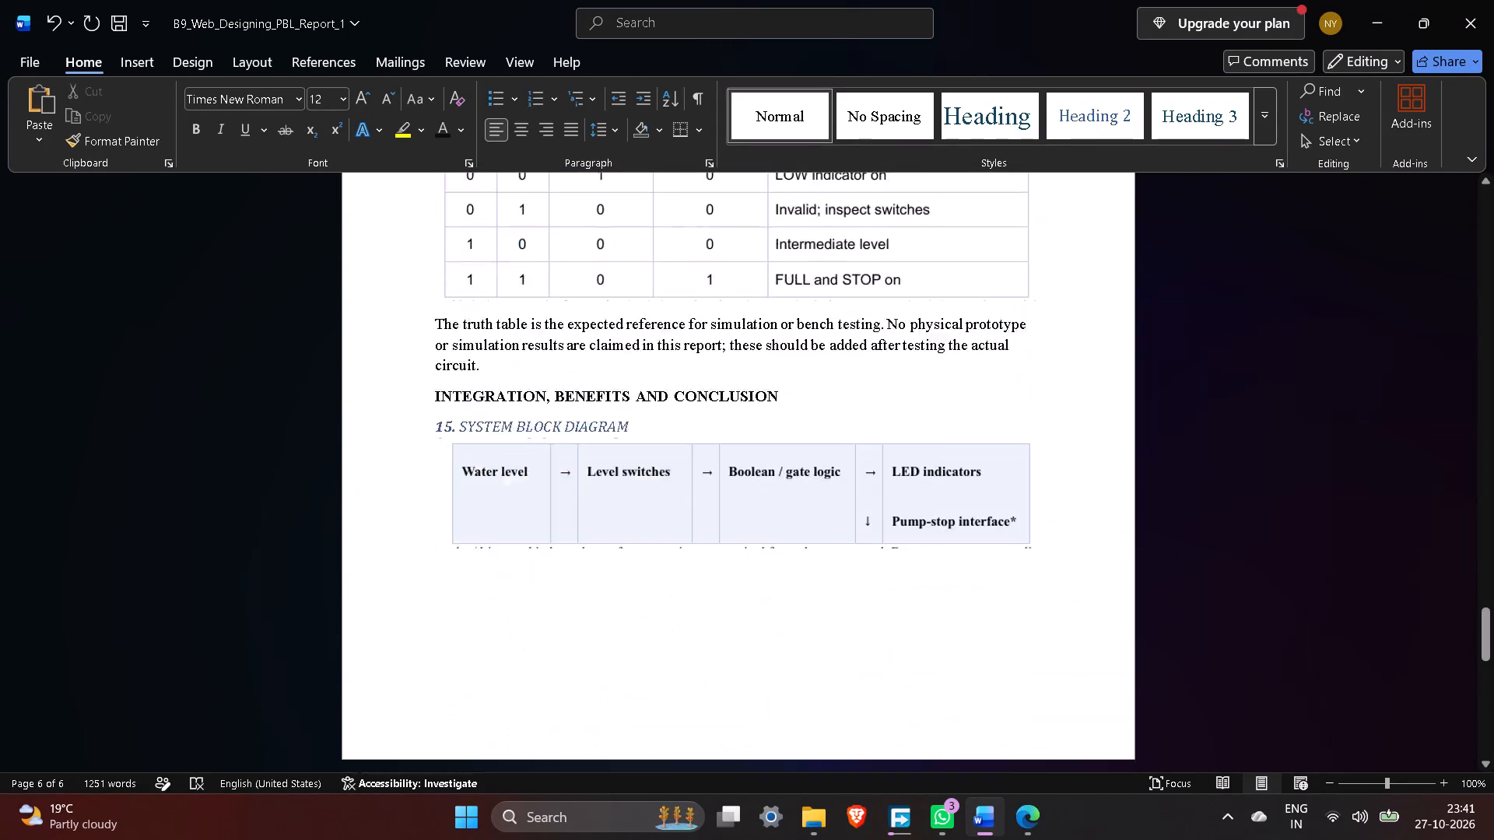
pyautogui.scroll(10, 889, 609)
pyautogui.scroll(16, 889, 609)
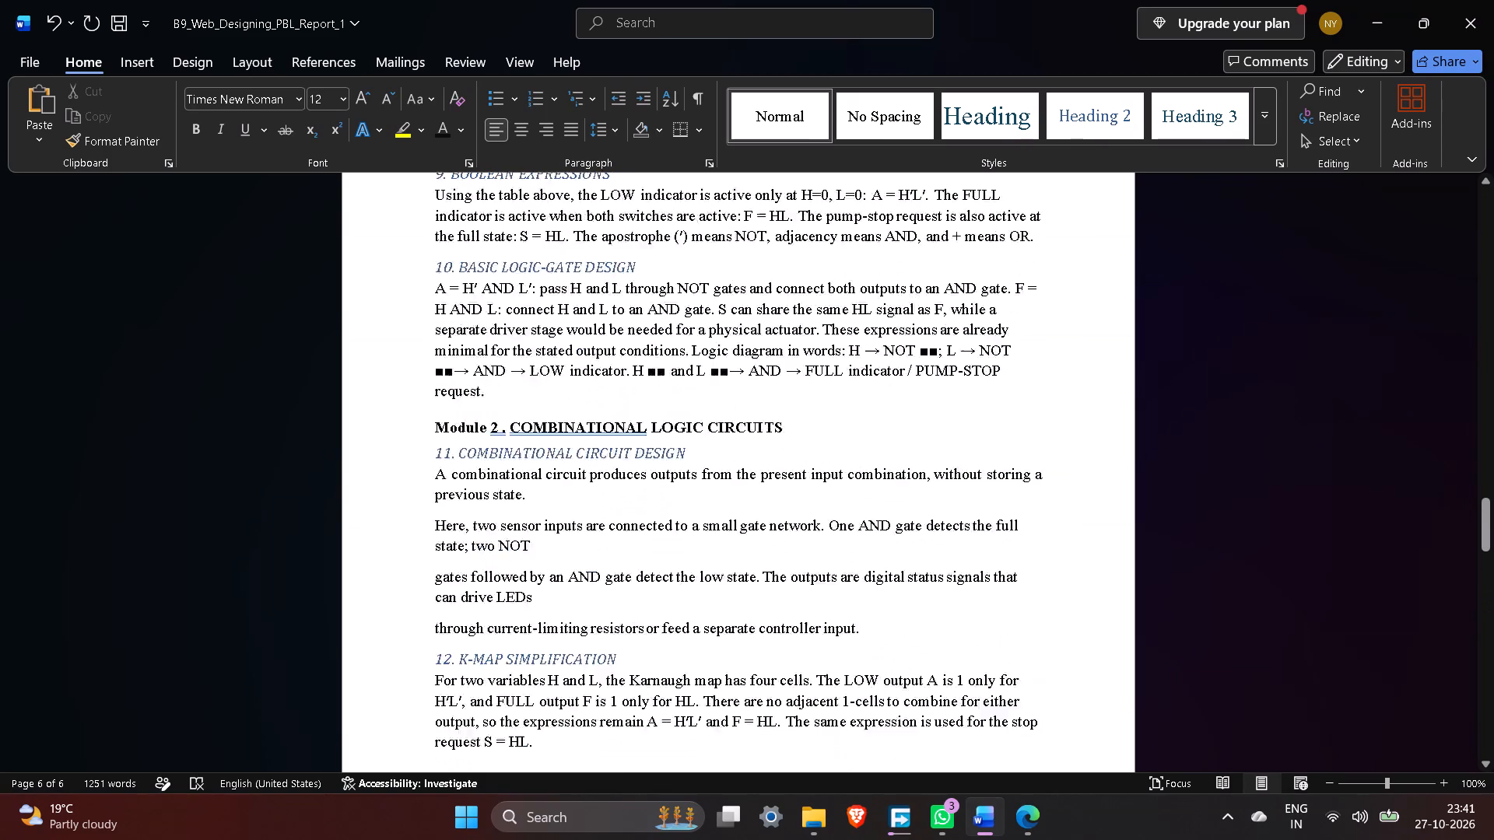
pyautogui.scroll(7, 884, 610)
pyautogui.scroll(-1, 883, 612)
pyautogui.scroll(17, 883, 612)
pyautogui.scroll(-1, 884, 613)
pyautogui.scroll(2, 884, 613)
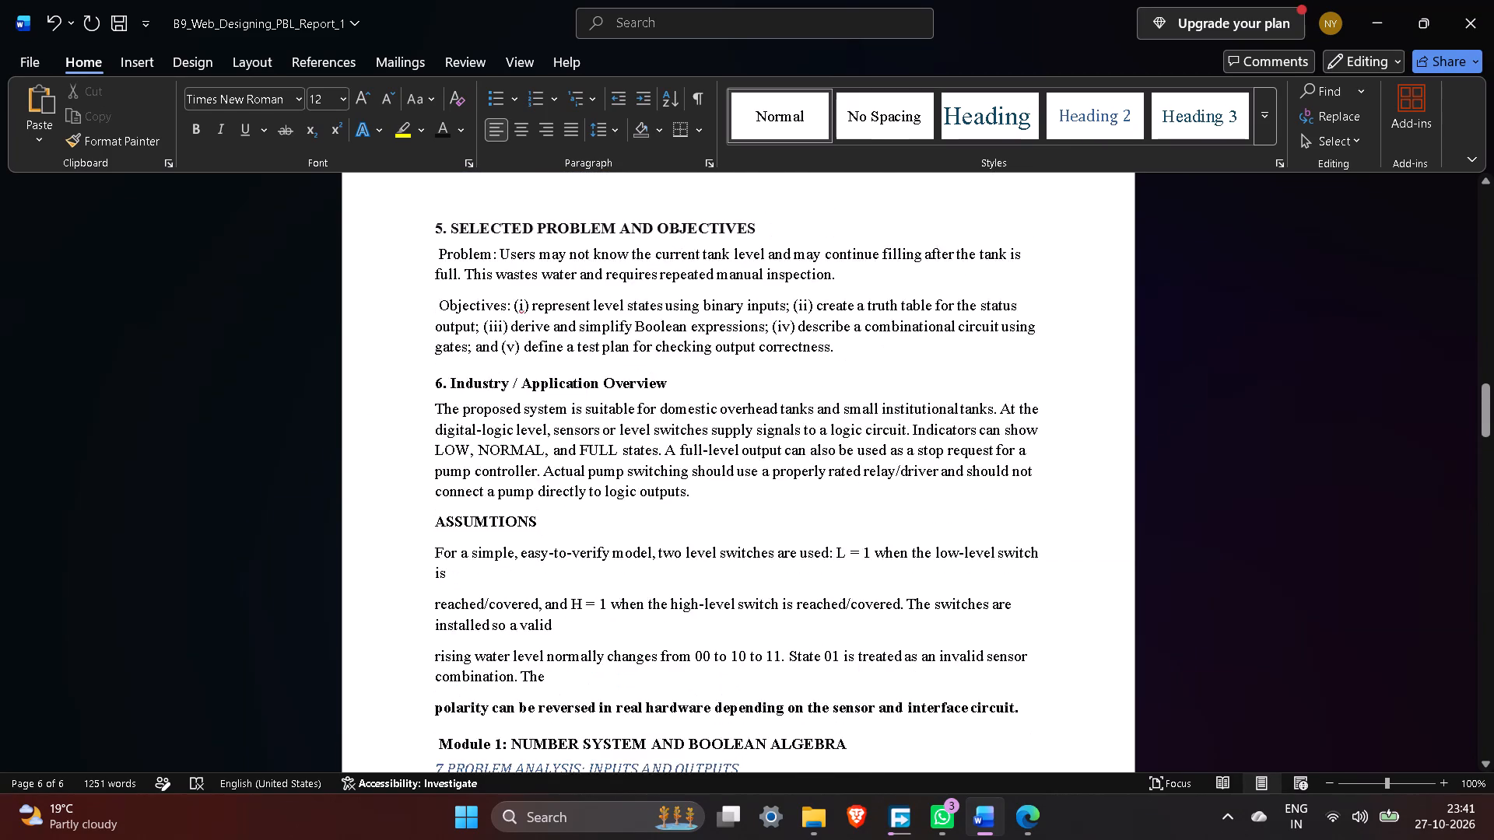
pyautogui.scroll(9, 884, 613)
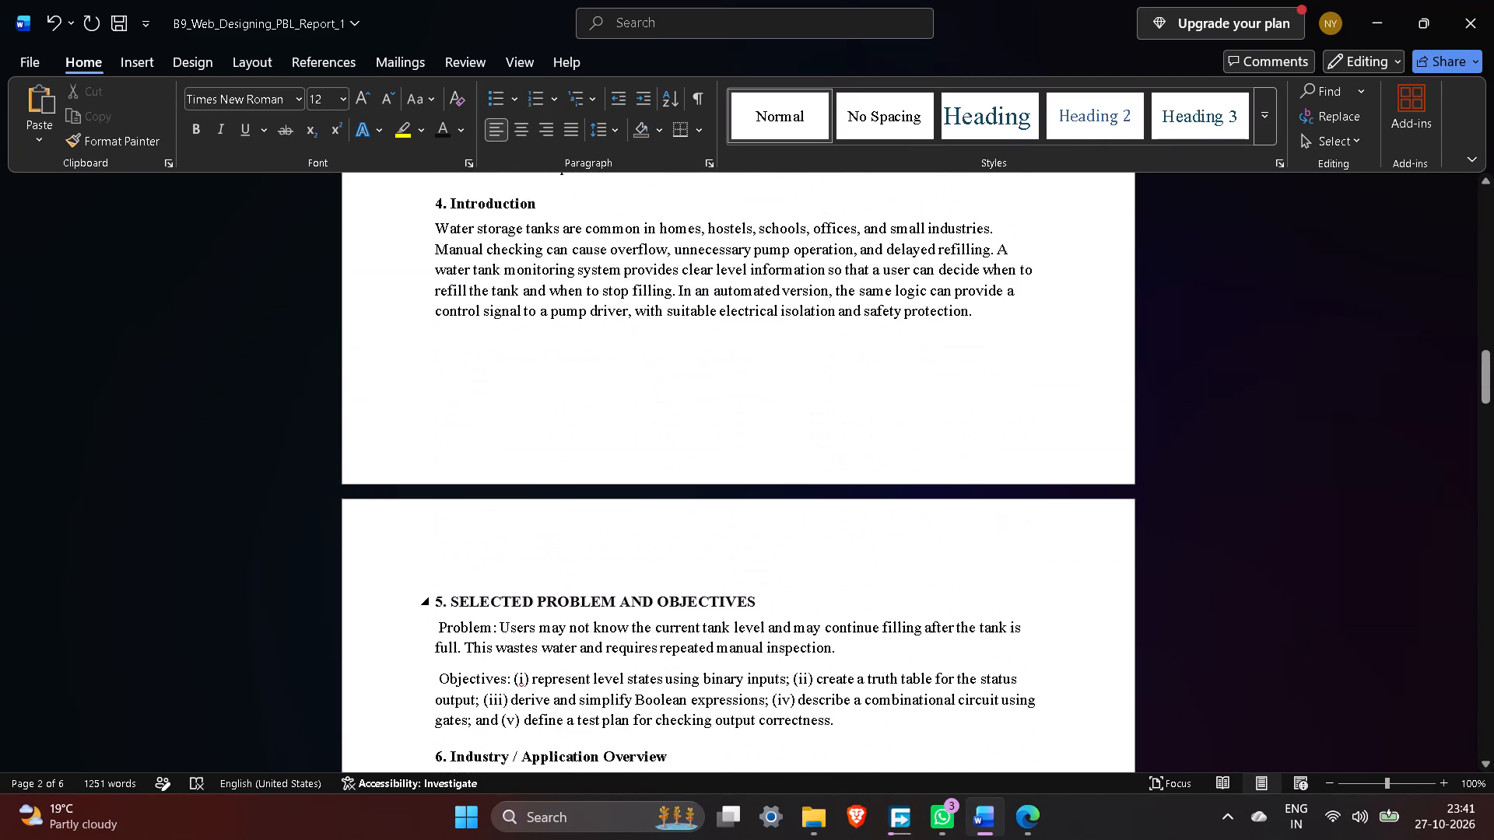
pyautogui.scroll(7, 884, 613)
pyautogui.scroll(-4, 884, 613)
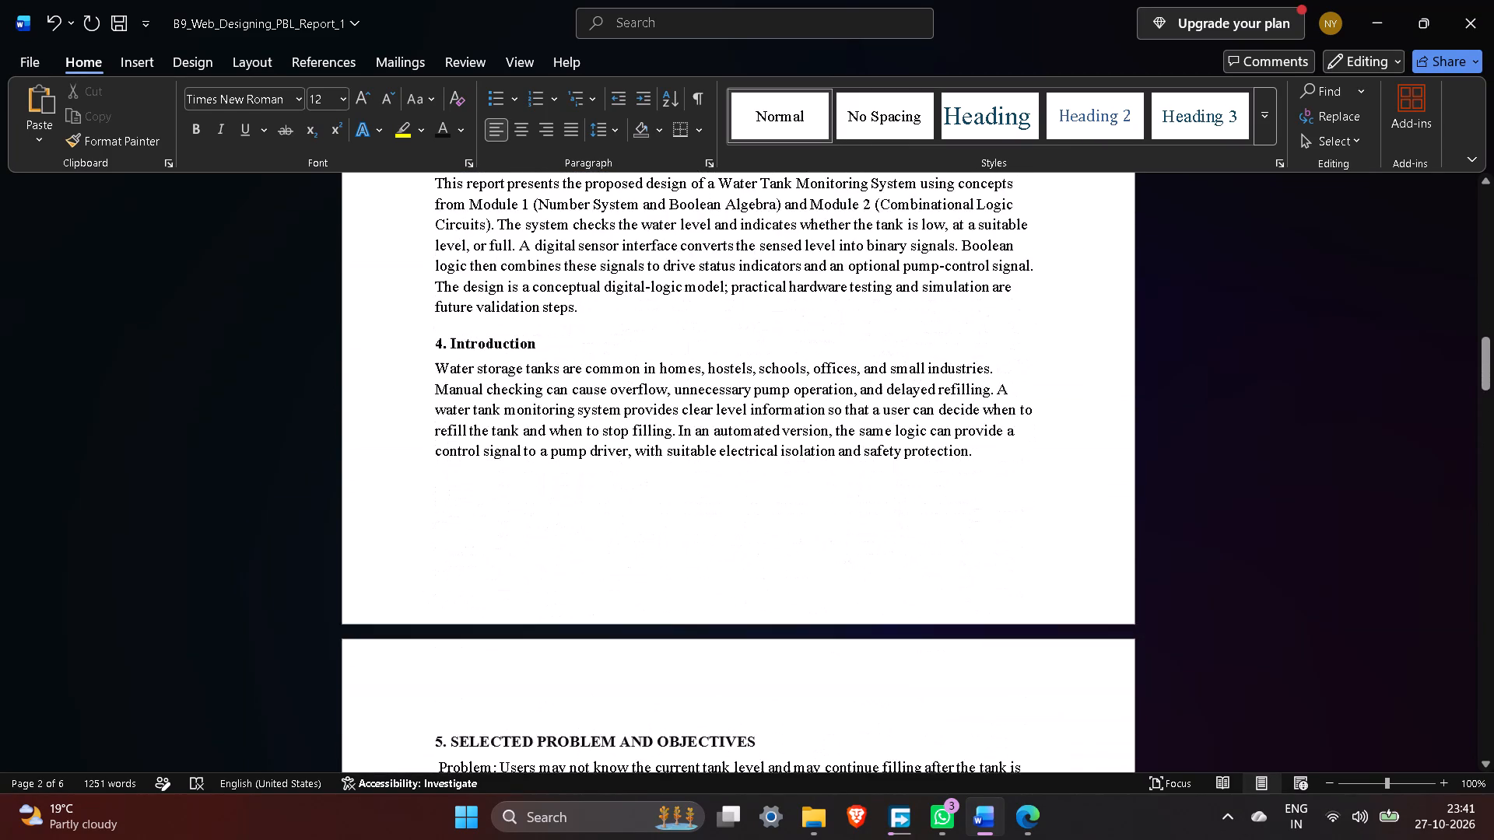
# Move the section number 7 from the Problem Analysis subheading to the front of the "Module 1: NUMBER SYSTEM AND BOOLEAN ALGEBRA" heading.
pyautogui.scroll(4, 884, 613)
pyautogui.scroll(-4, 884, 613)
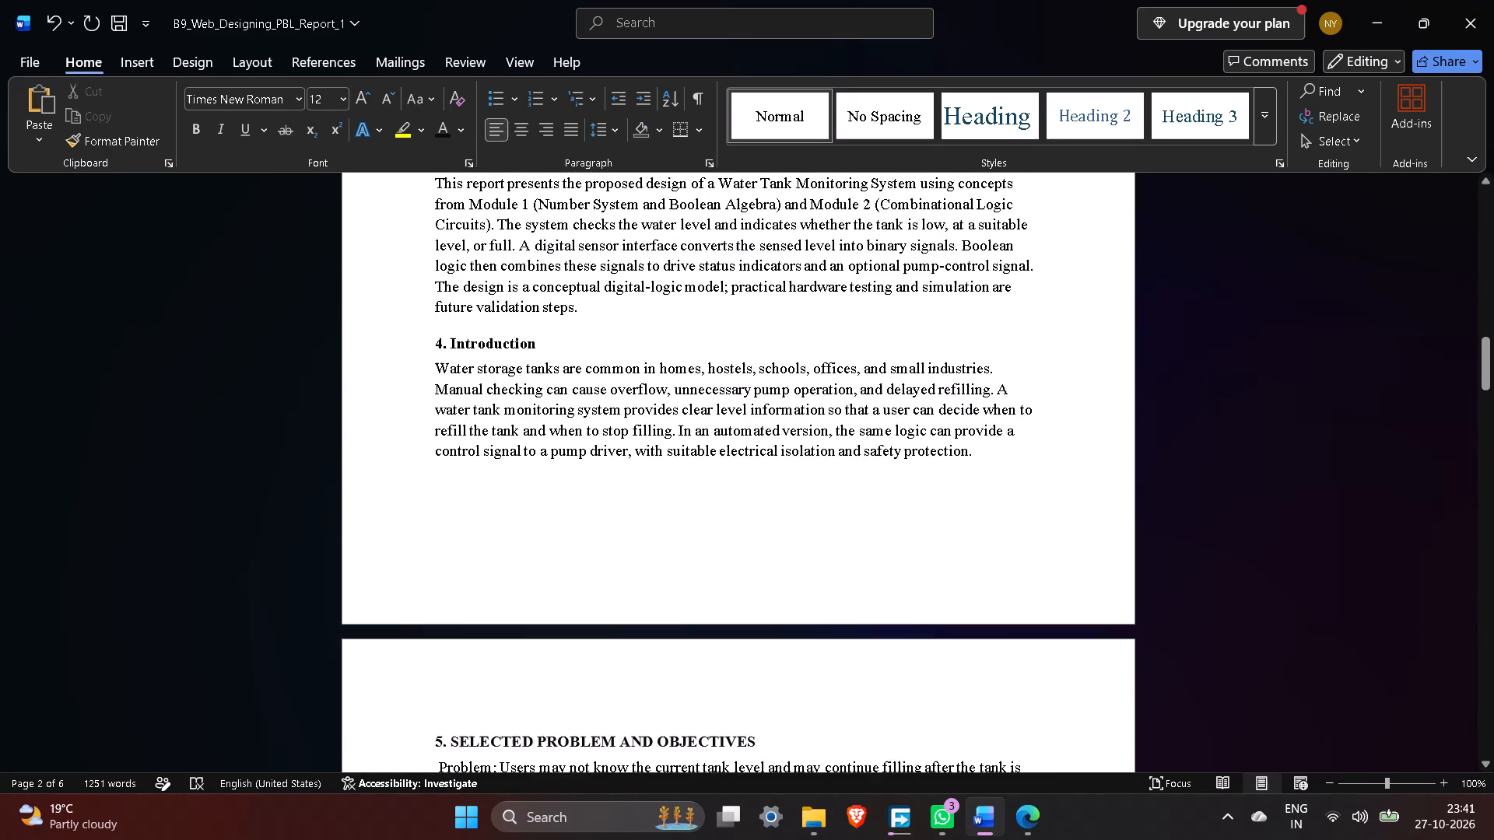
pyautogui.scroll(-18, 884, 613)
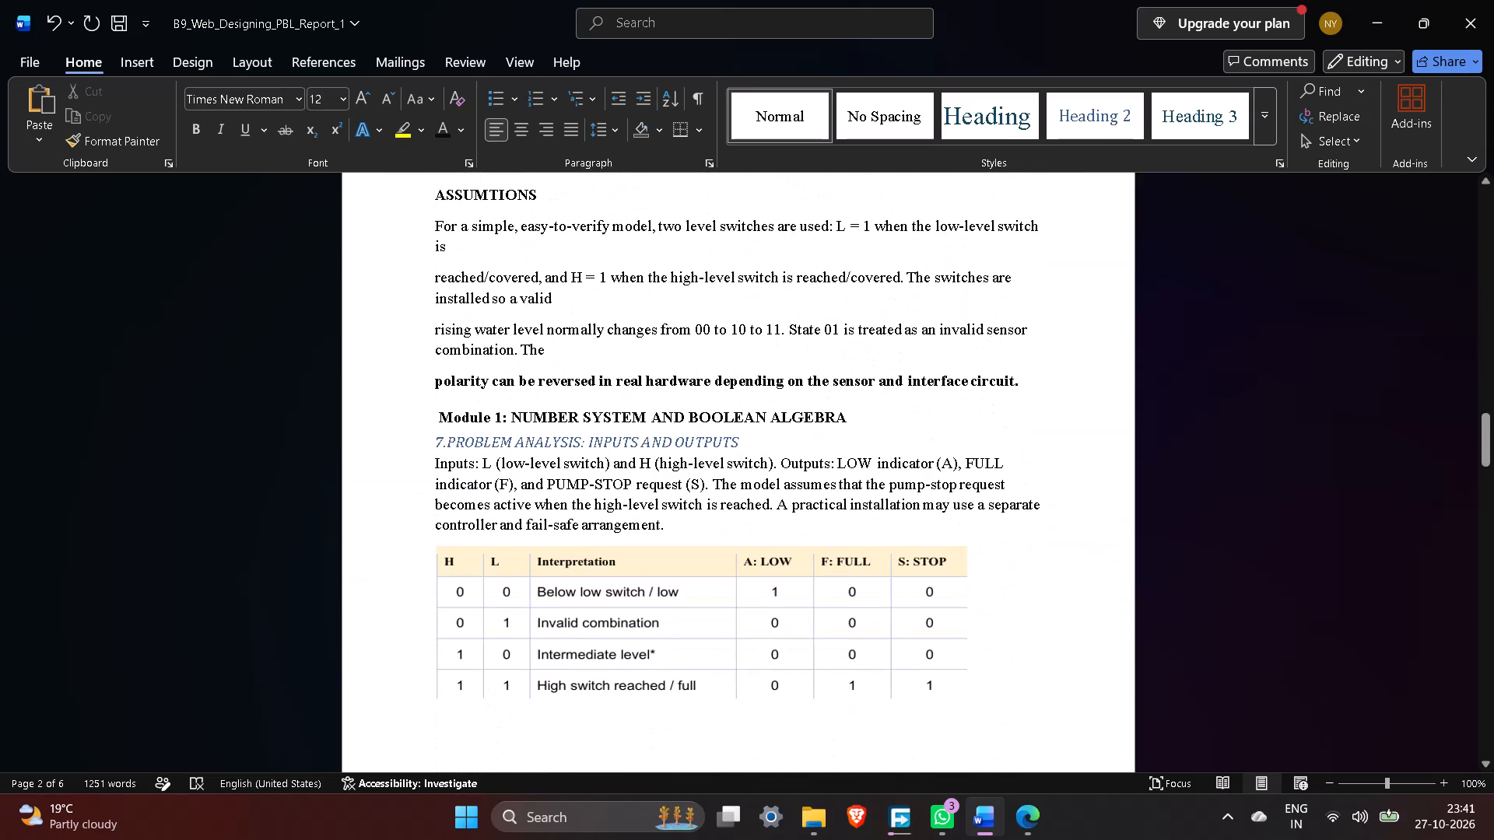
pyautogui.click(443, 442)
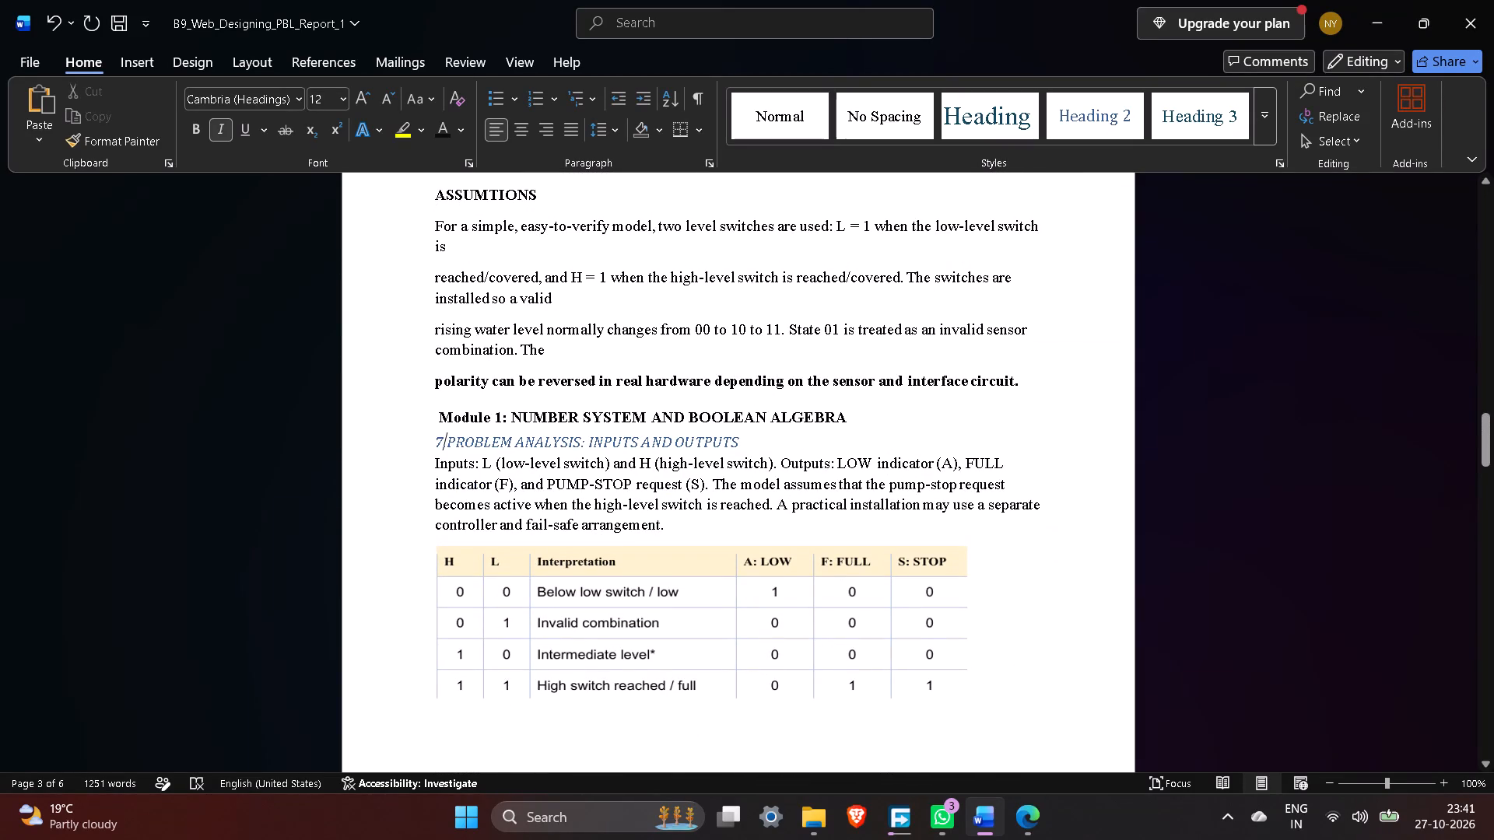
pyautogui.press('BackSpace')
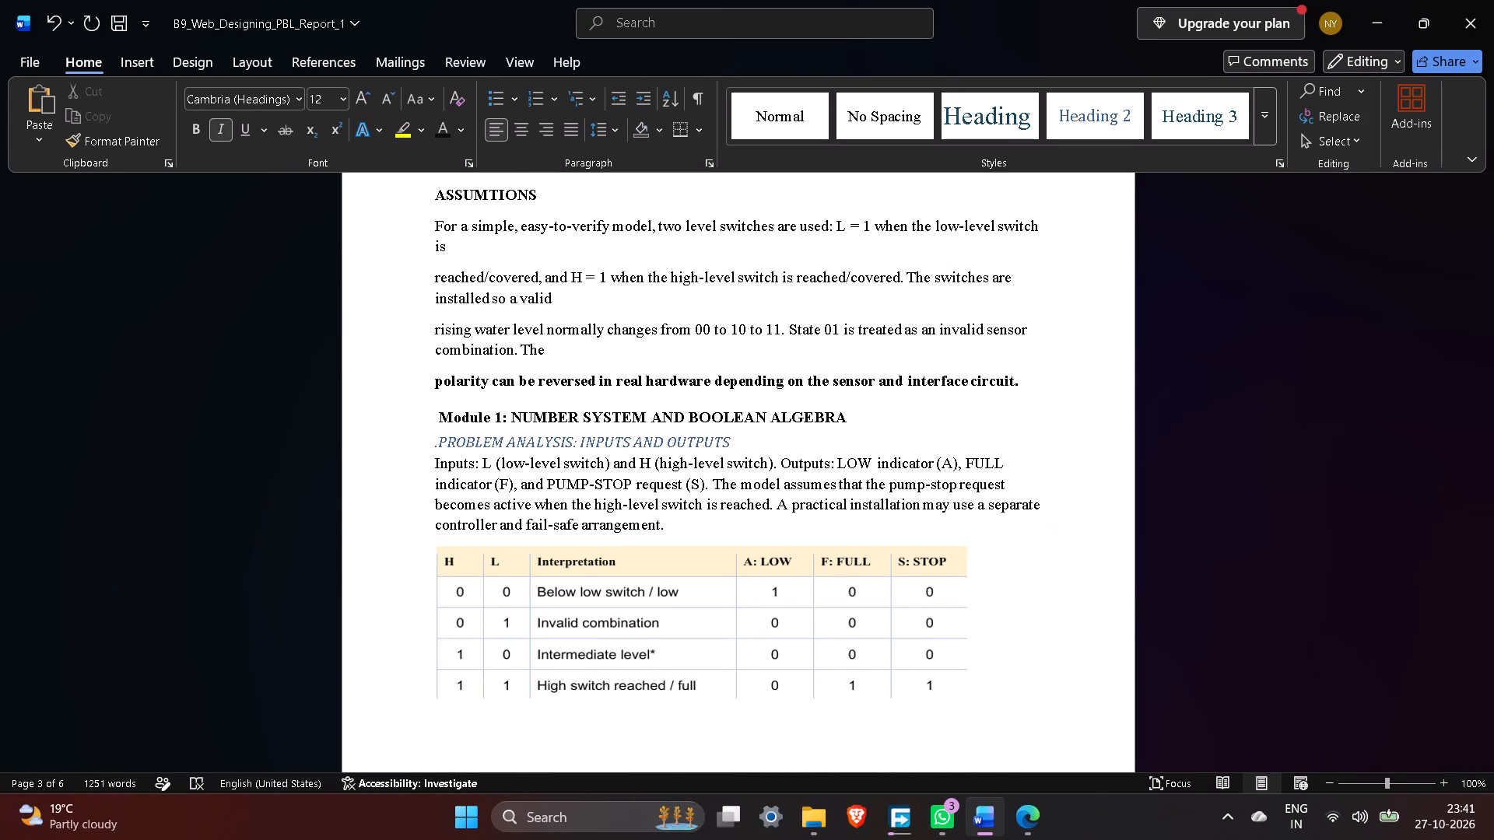
pyautogui.click(441, 411)
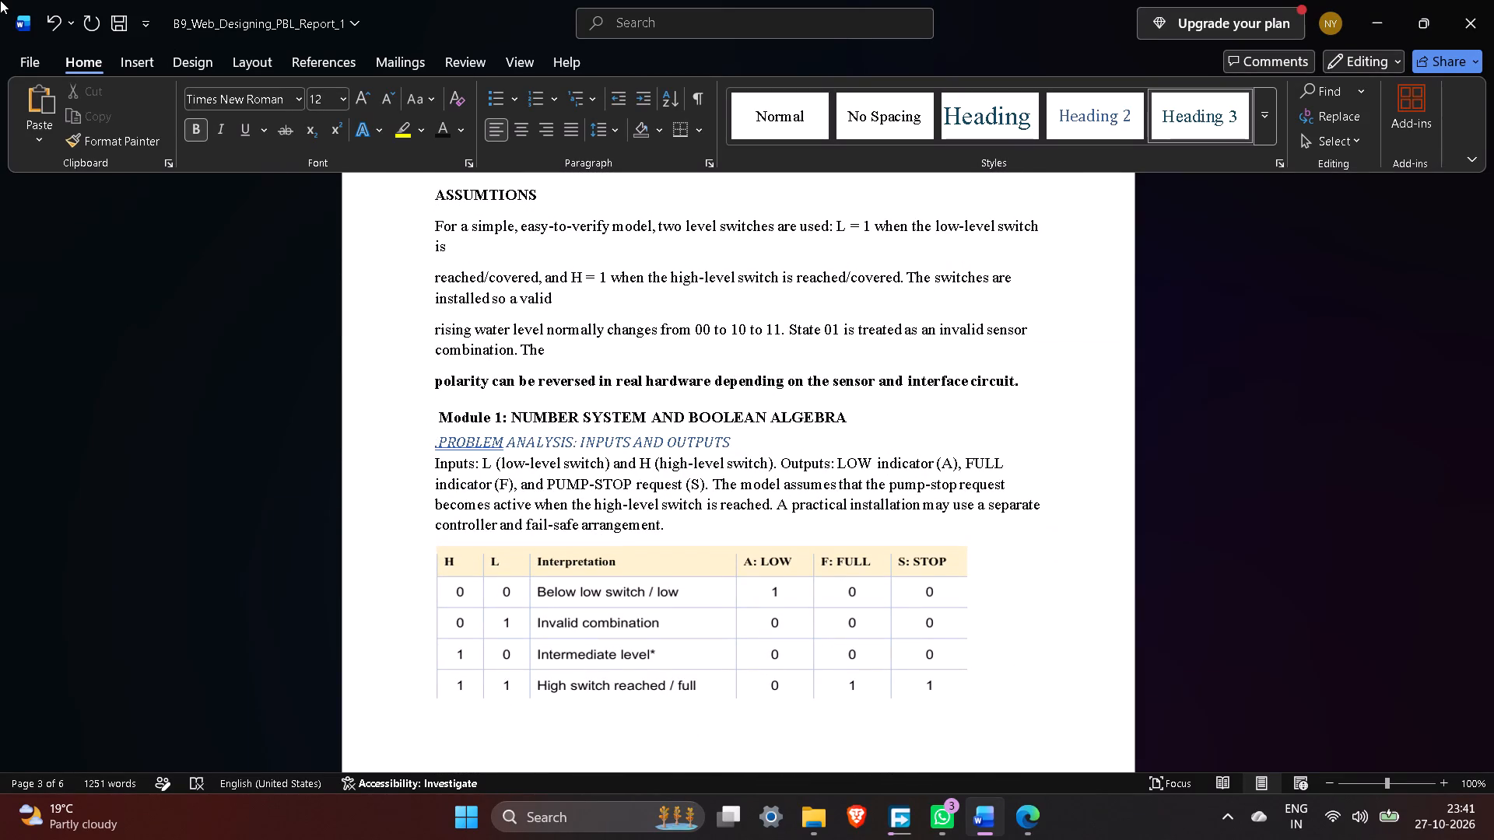
pyautogui.press('7')
pyautogui.press('.')
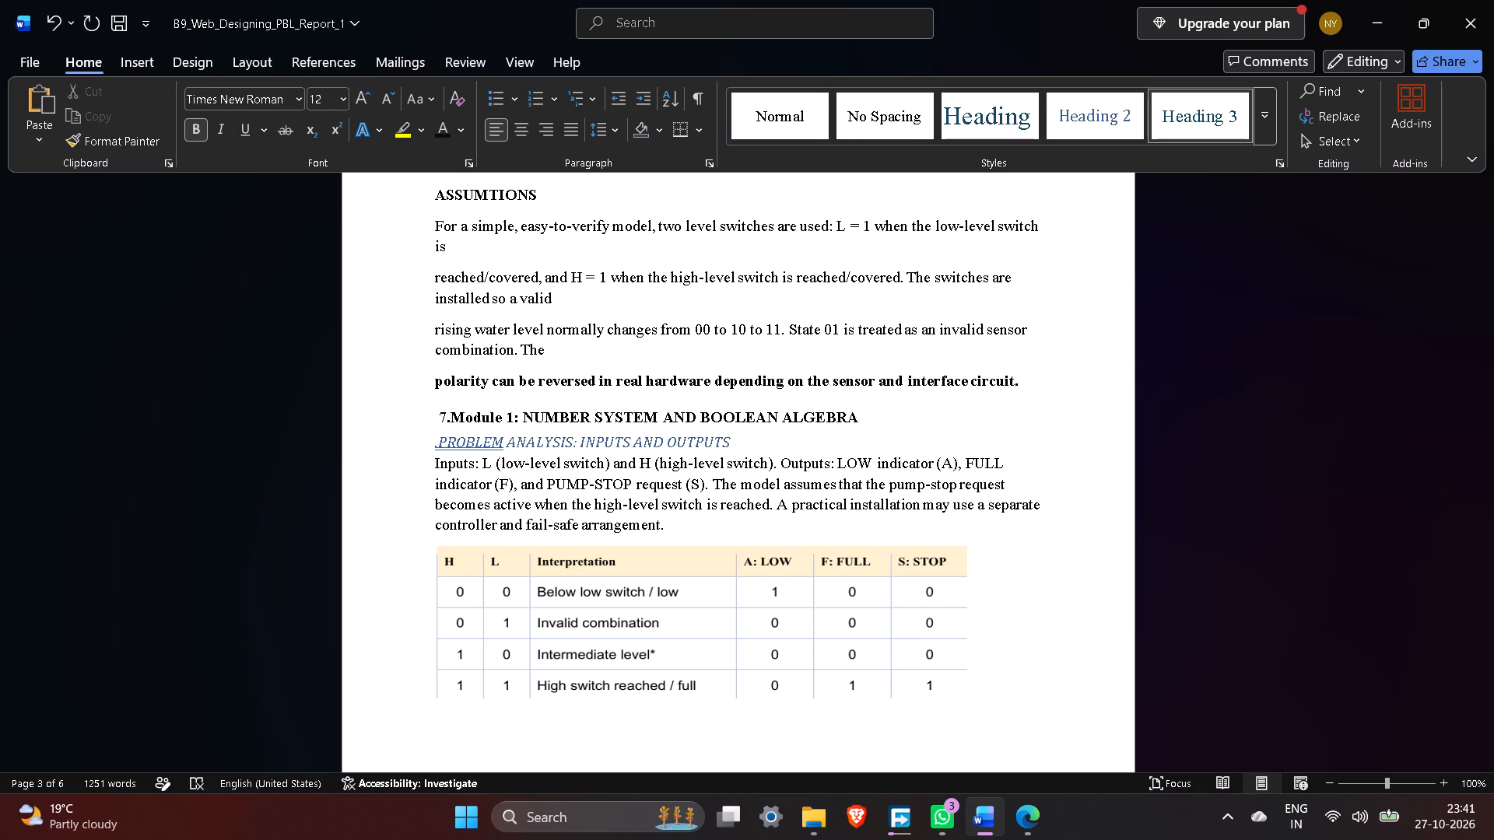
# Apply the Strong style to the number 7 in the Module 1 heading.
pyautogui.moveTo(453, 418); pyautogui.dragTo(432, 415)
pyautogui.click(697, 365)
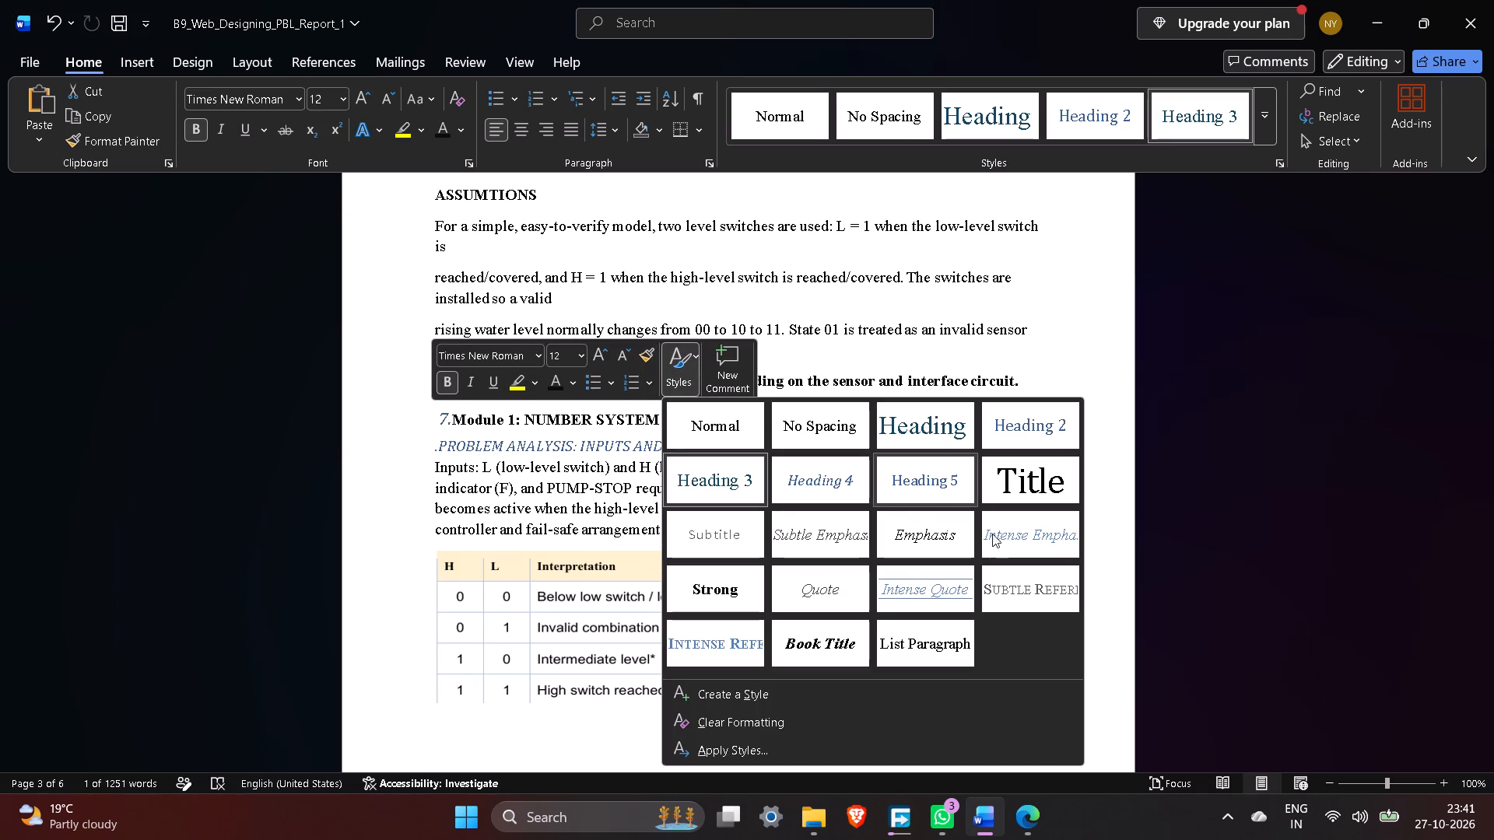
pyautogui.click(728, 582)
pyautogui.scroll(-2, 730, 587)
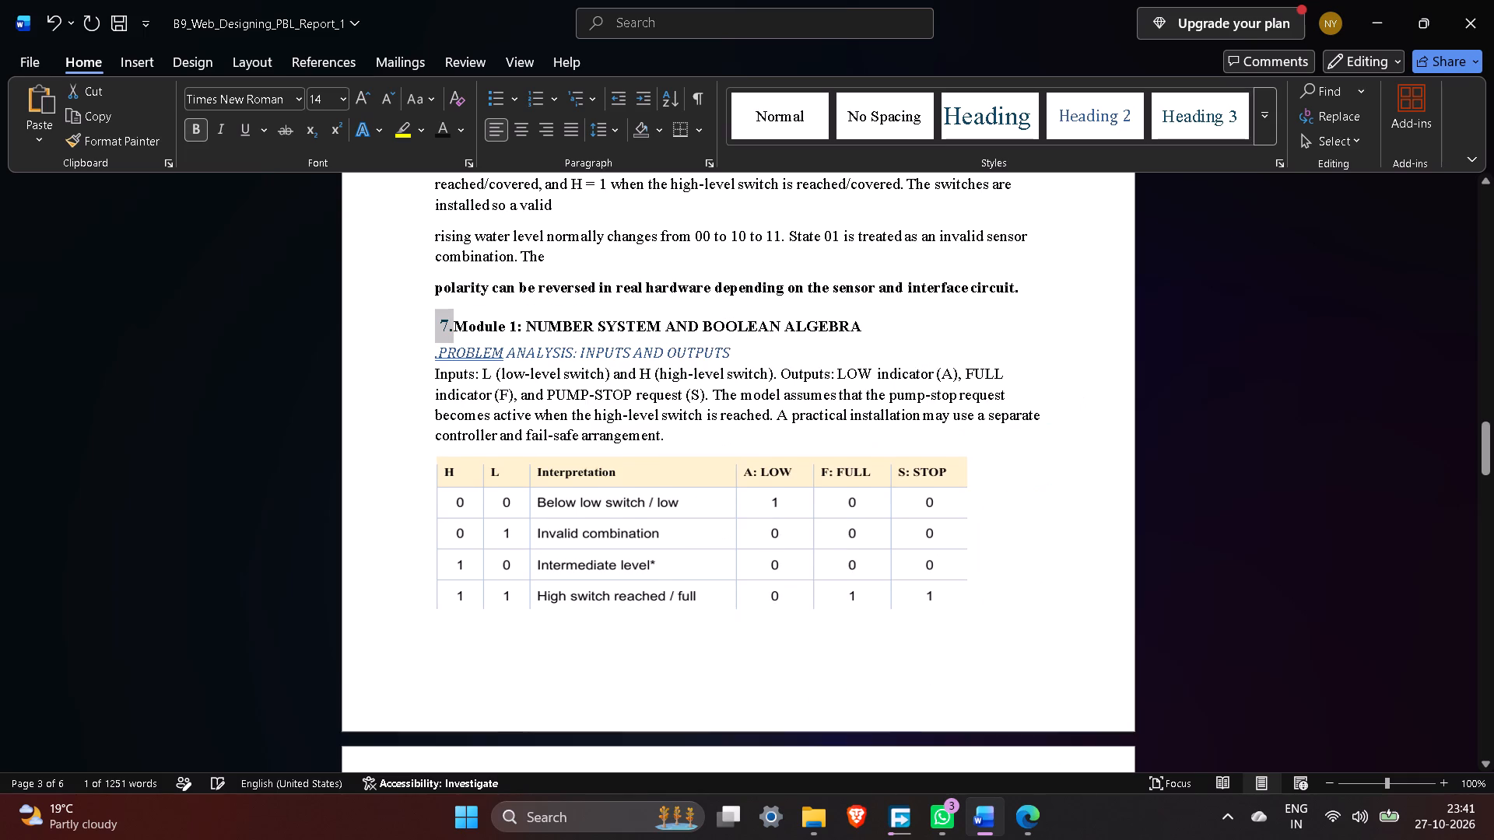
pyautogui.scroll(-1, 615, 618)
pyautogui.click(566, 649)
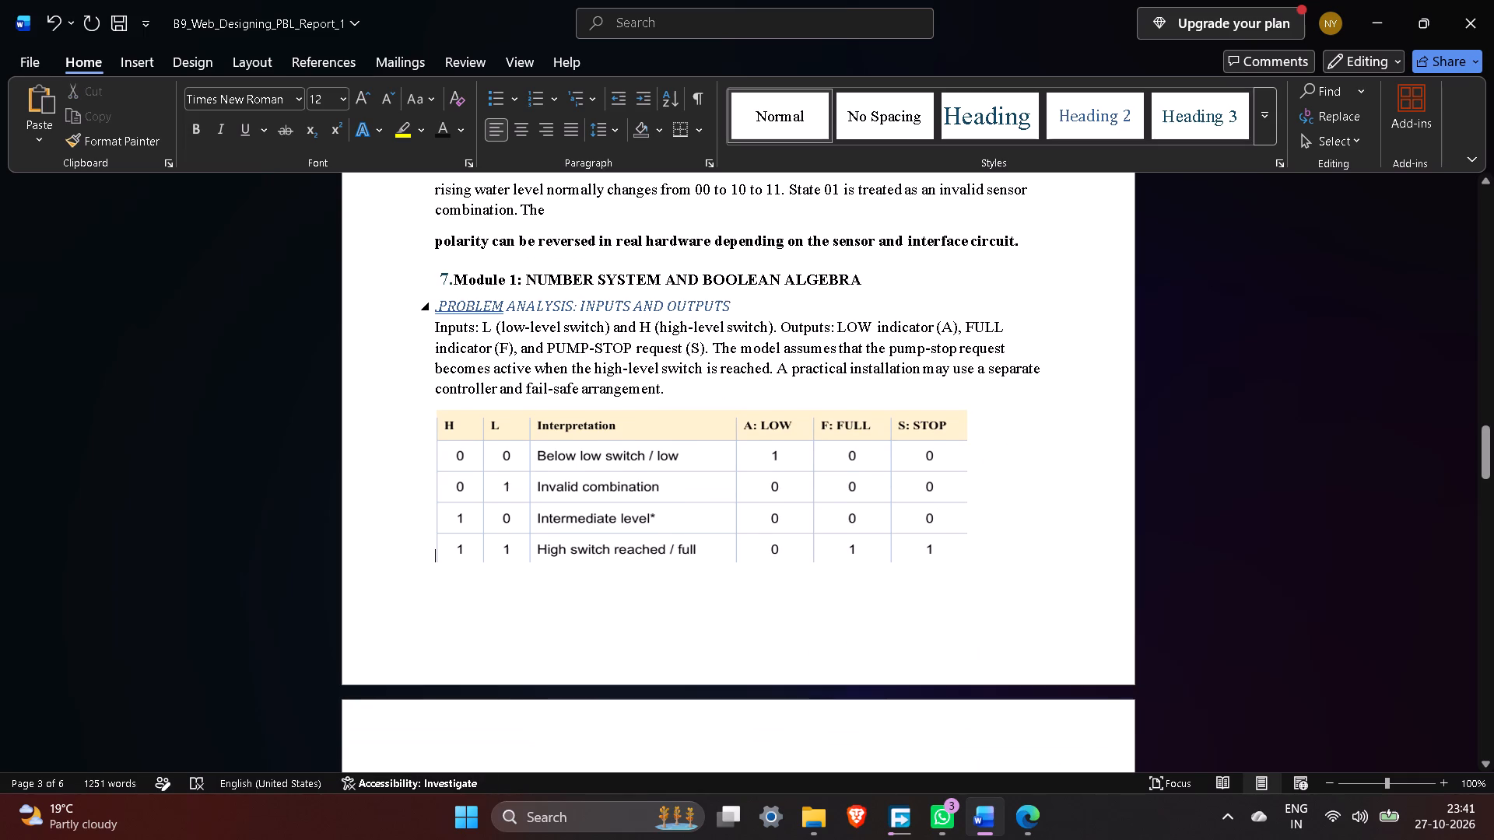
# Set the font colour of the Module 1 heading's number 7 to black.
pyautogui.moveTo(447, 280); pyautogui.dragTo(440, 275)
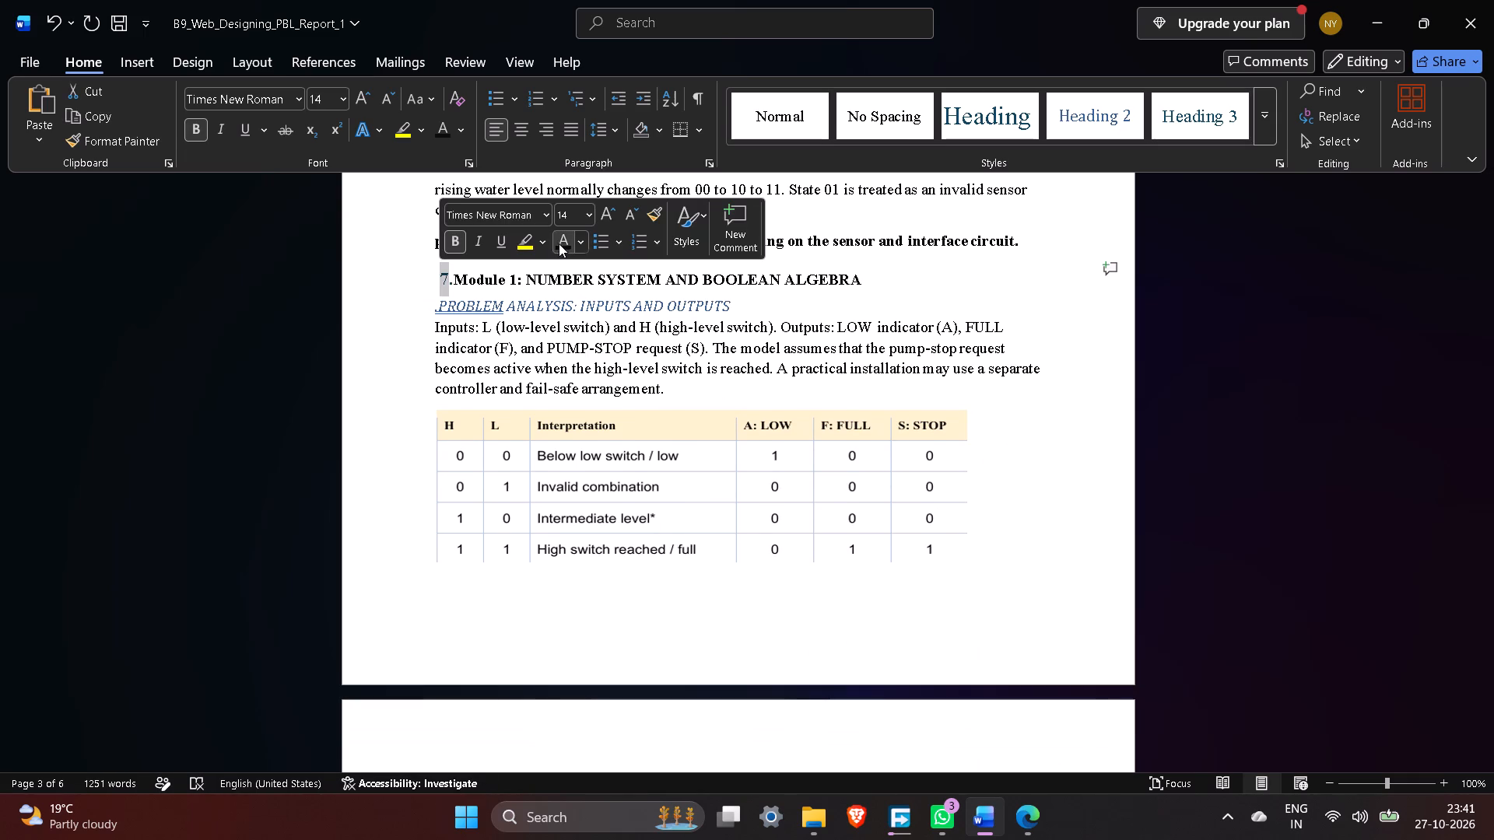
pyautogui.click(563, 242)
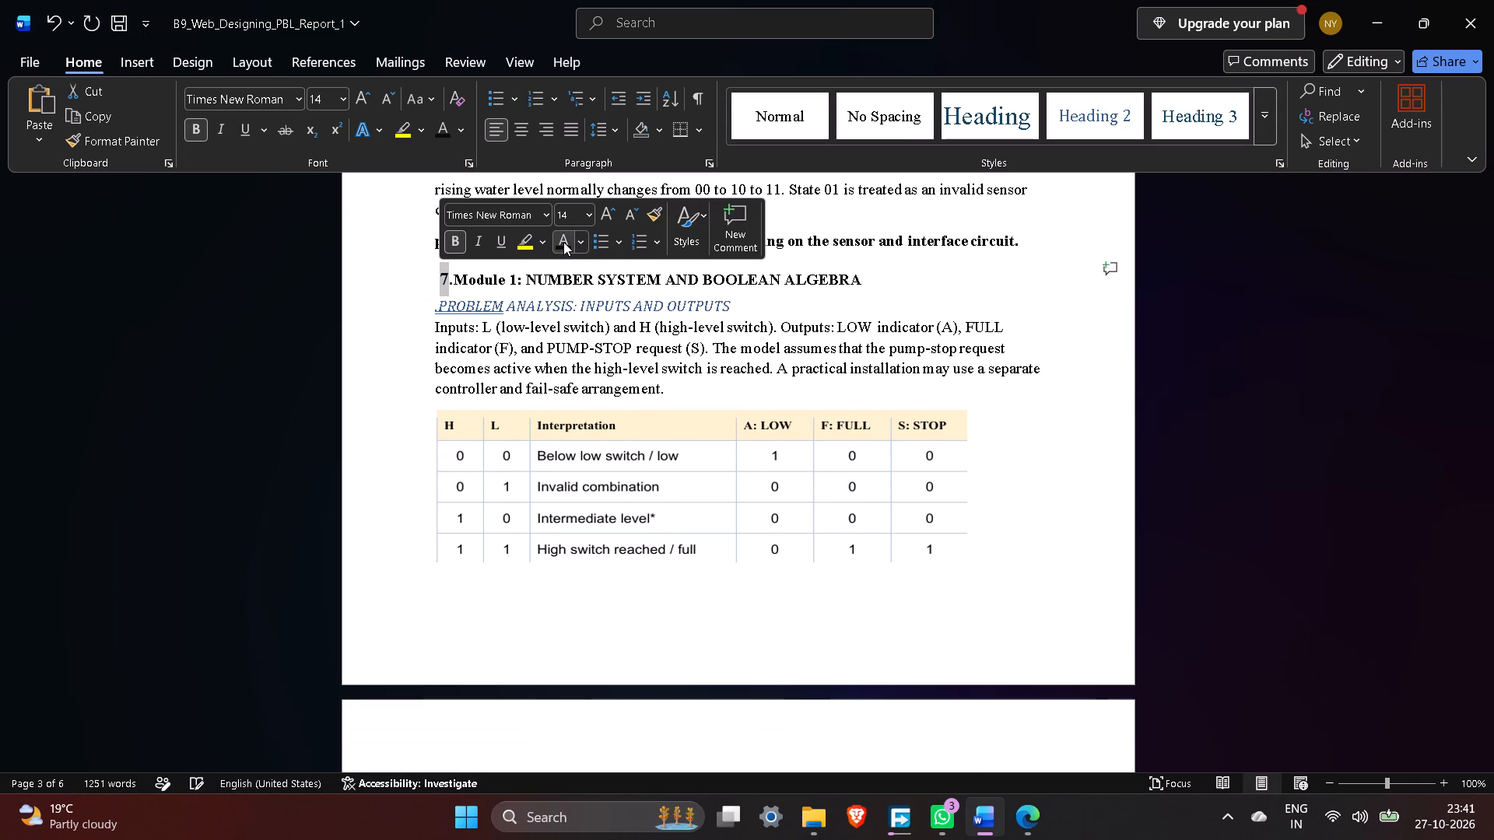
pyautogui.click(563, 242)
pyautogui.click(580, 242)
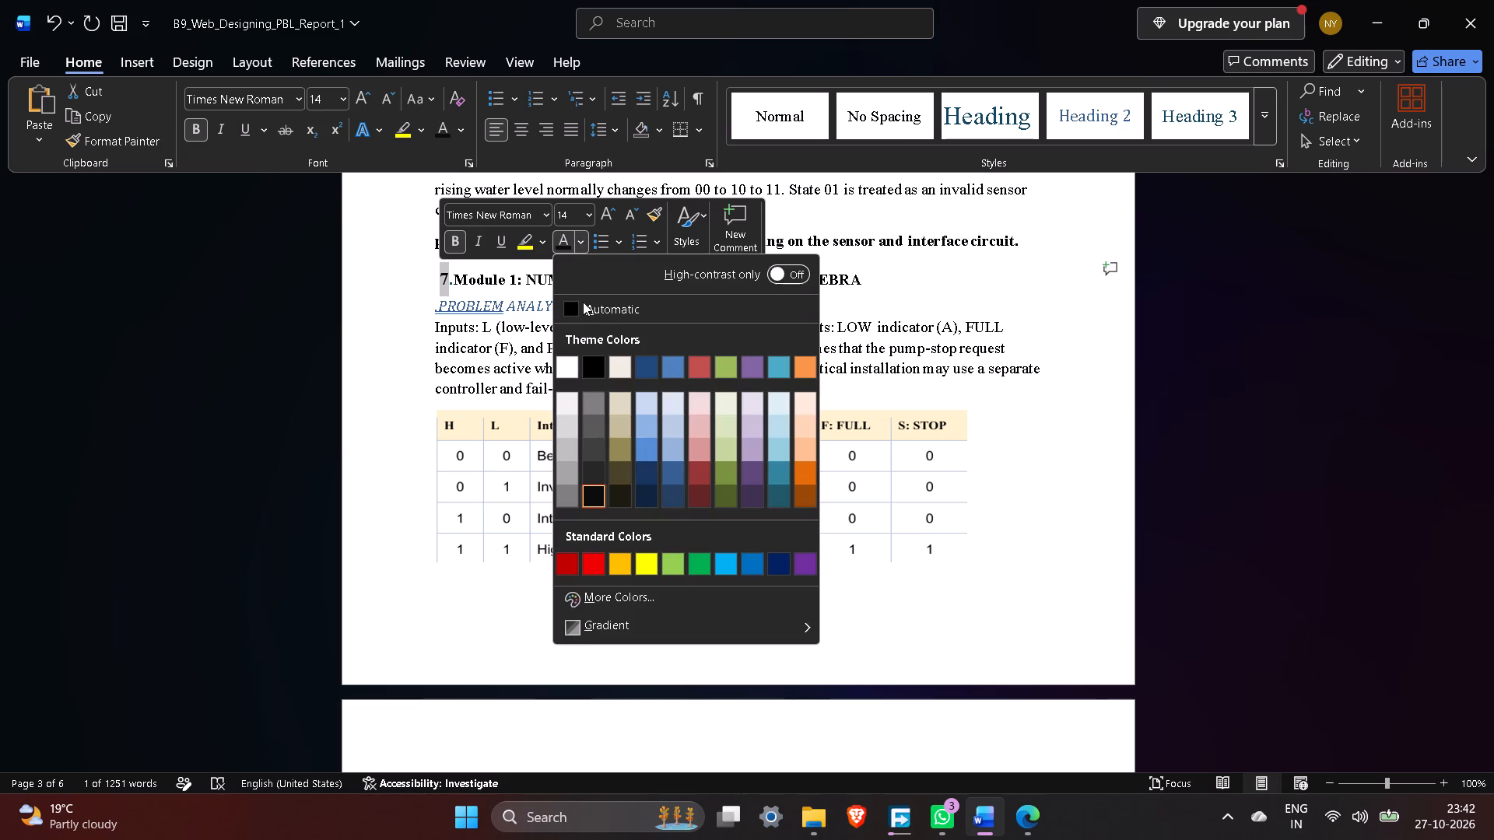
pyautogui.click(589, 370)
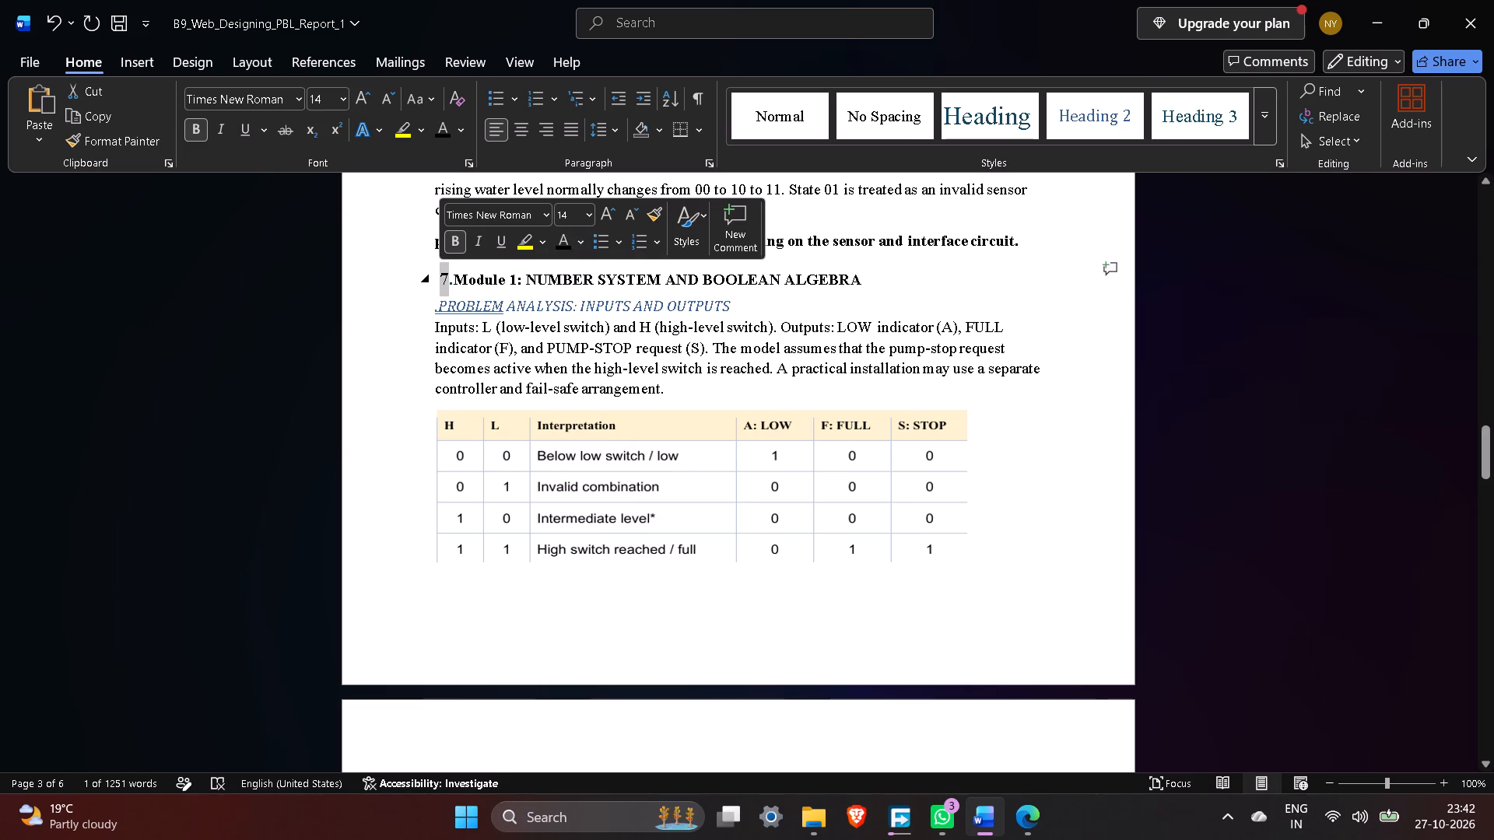
# Apply the Book Title style to the number 7 in the Module 1 heading.
pyautogui.click(675, 234)
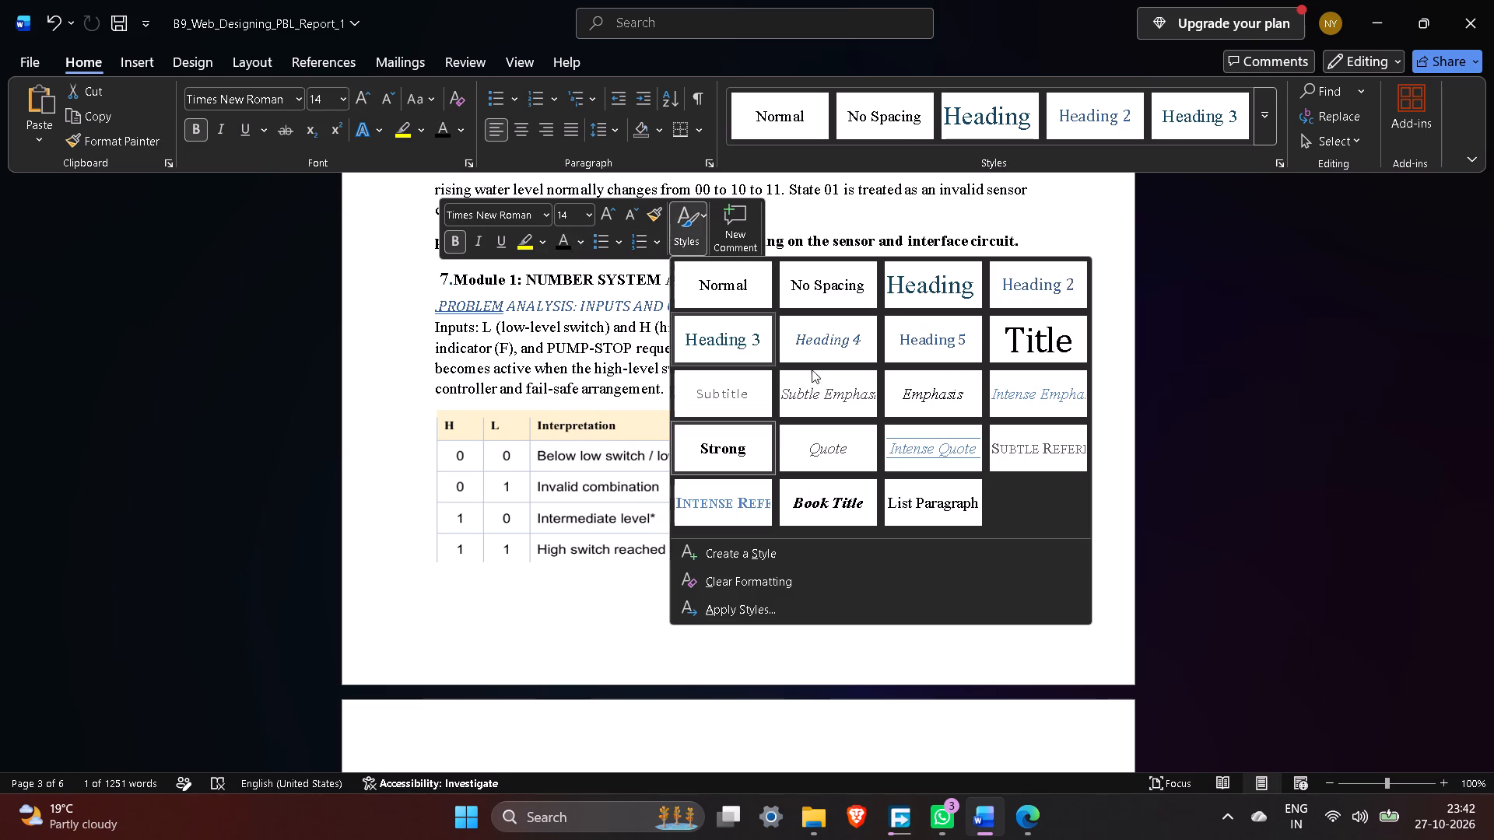
pyautogui.click(857, 506)
pyautogui.click(1092, 406)
# Remove the section number "8." from the Binary Representation subheading.
pyautogui.scroll(2, 434, 452)
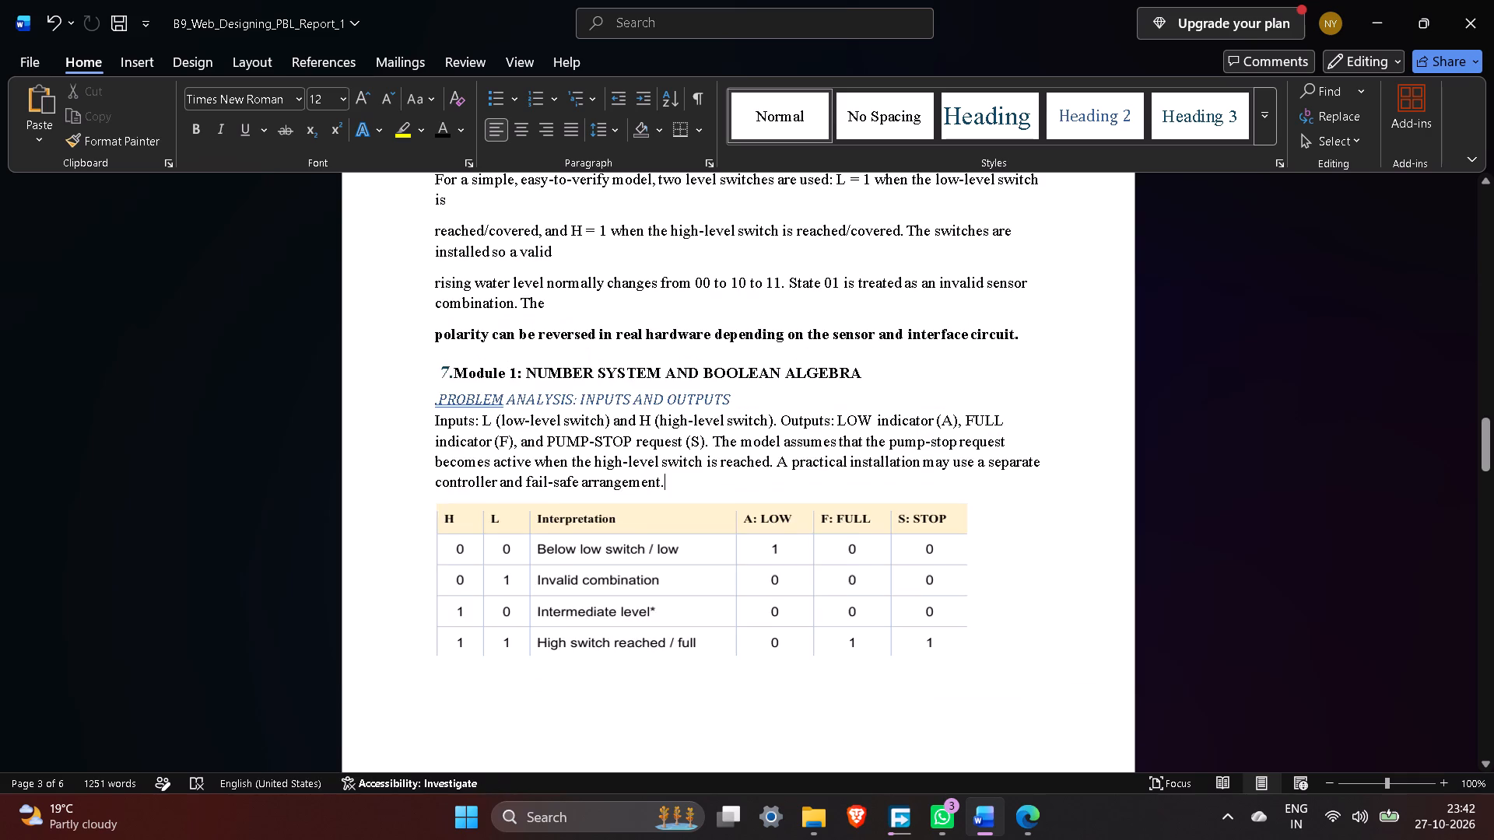
pyautogui.scroll(7, 434, 448)
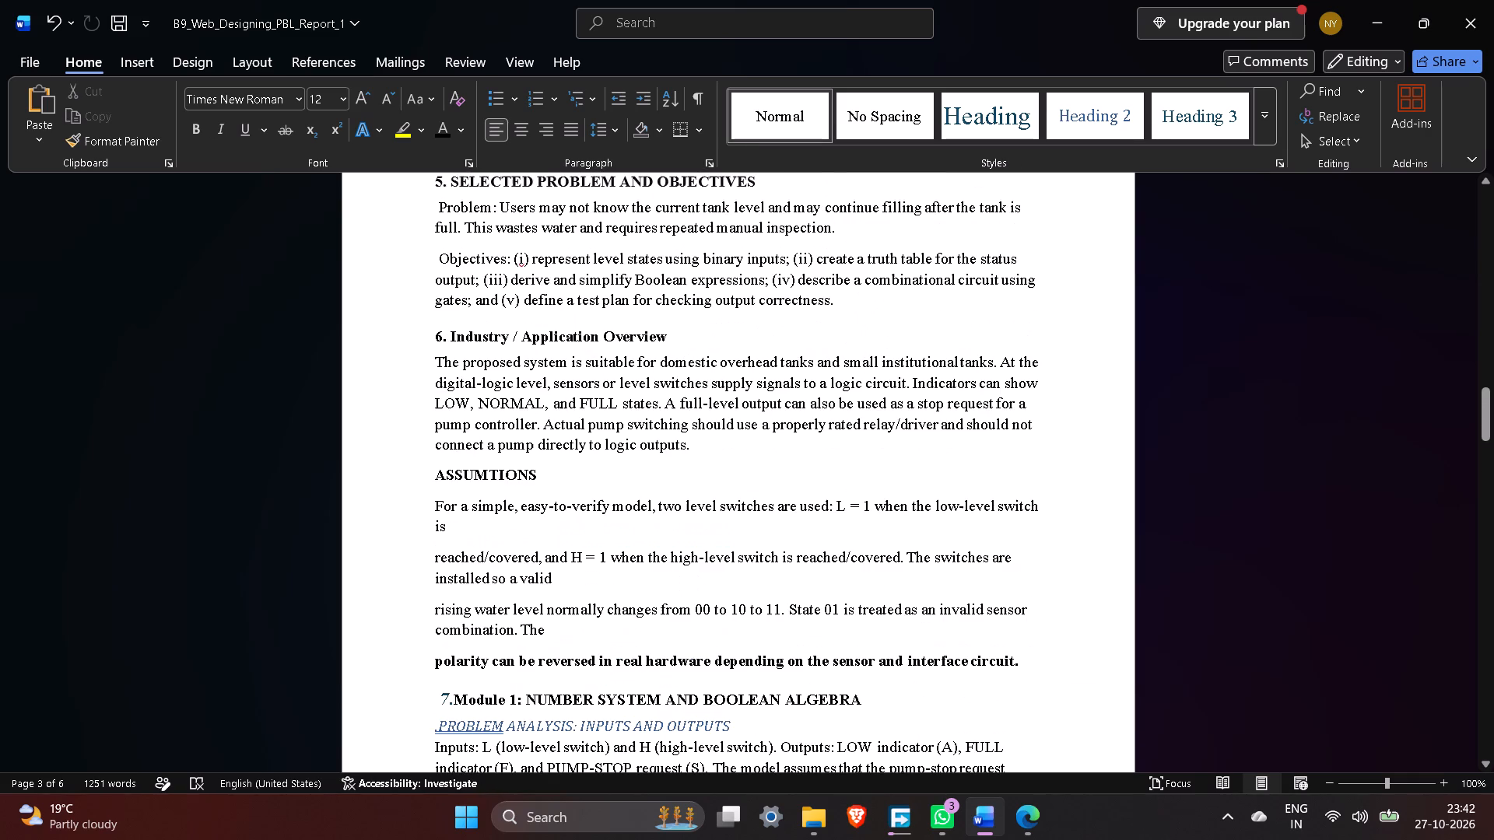
pyautogui.scroll(-10, 434, 448)
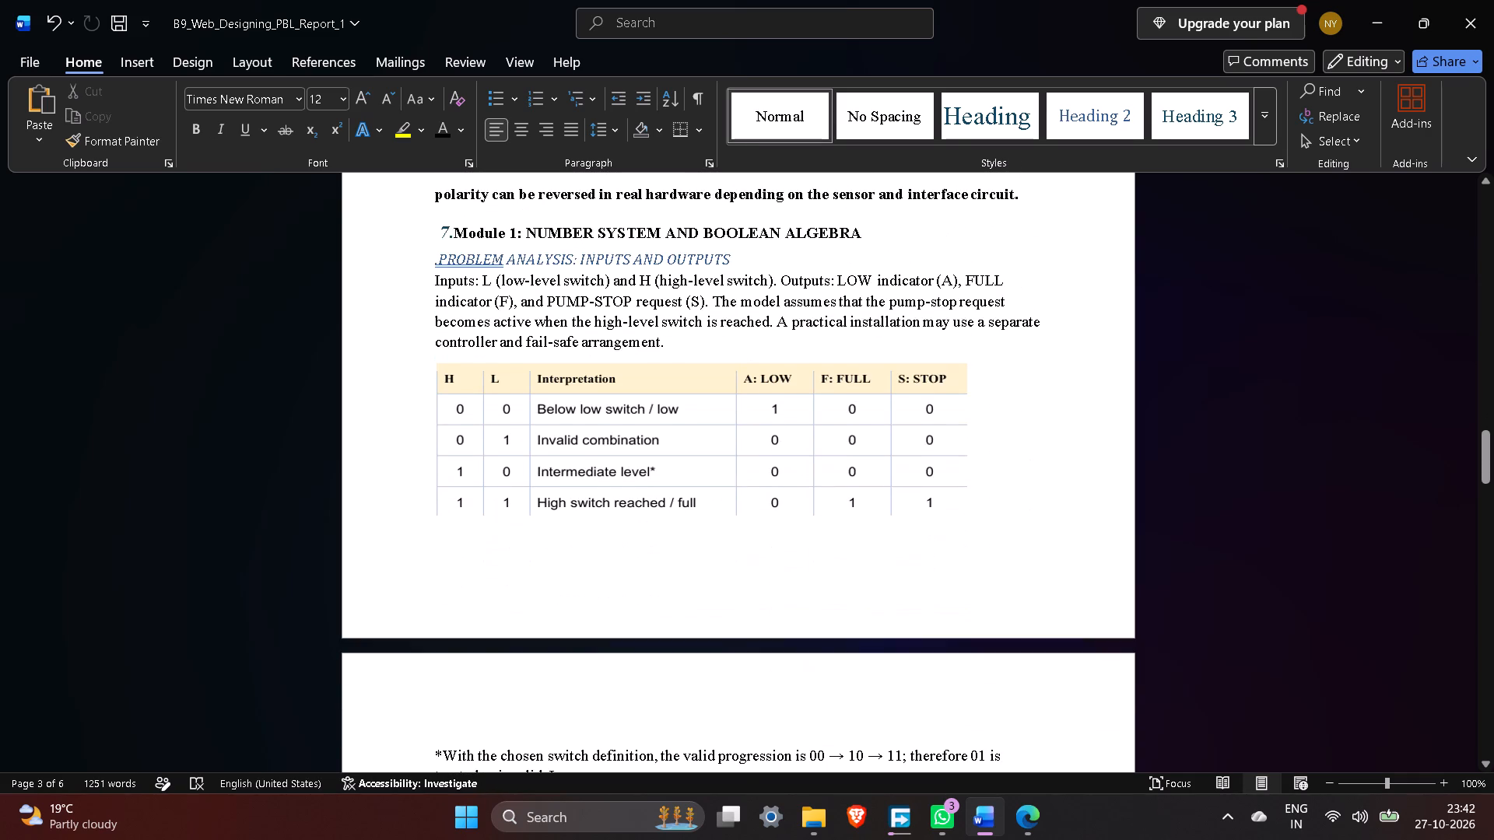
pyautogui.scroll(-8, 434, 448)
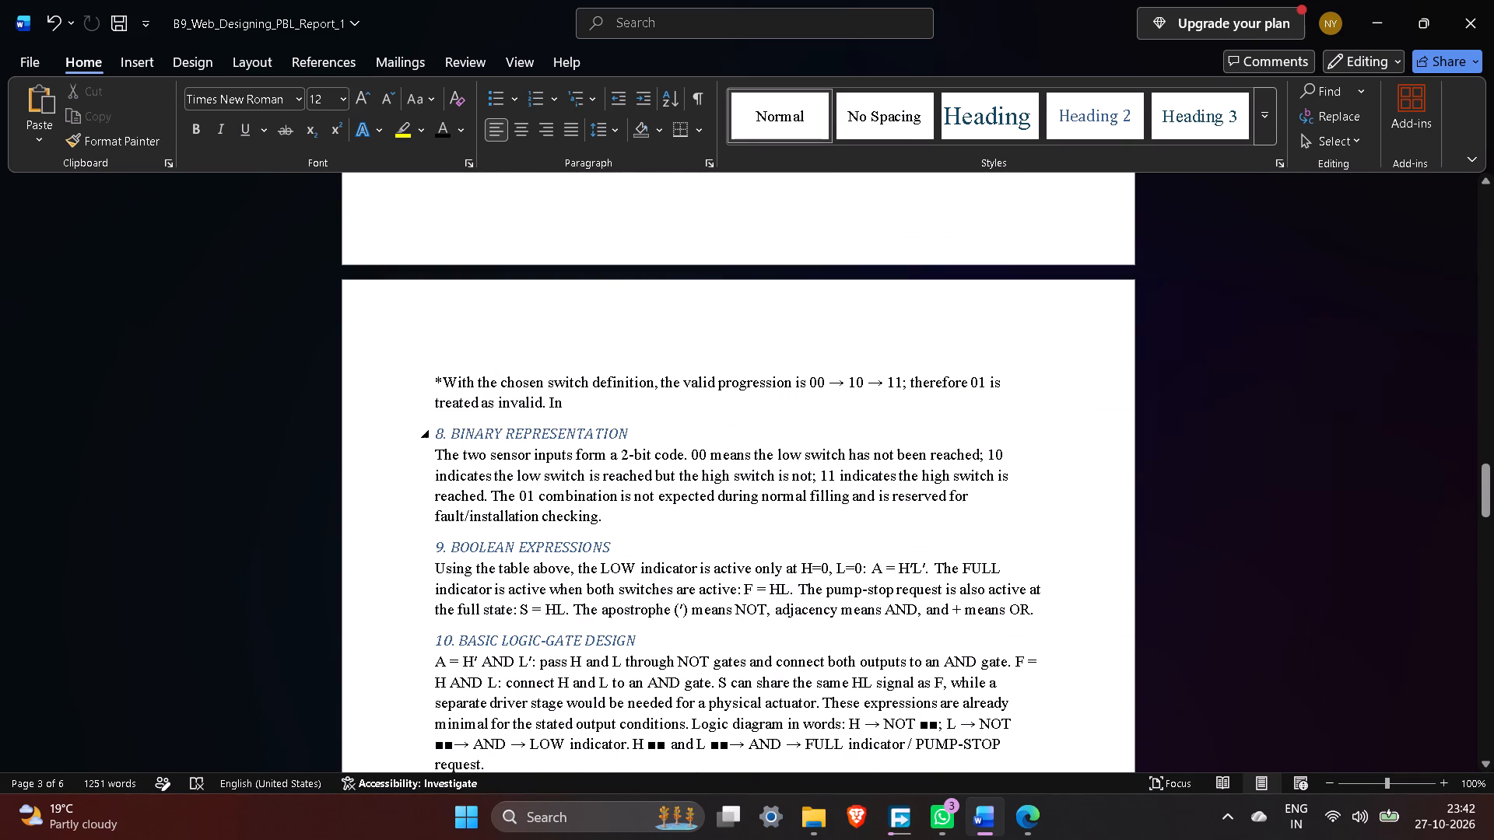
pyautogui.click(447, 436)
pyautogui.press('BackSpace')
pyautogui.press('BackSpace')
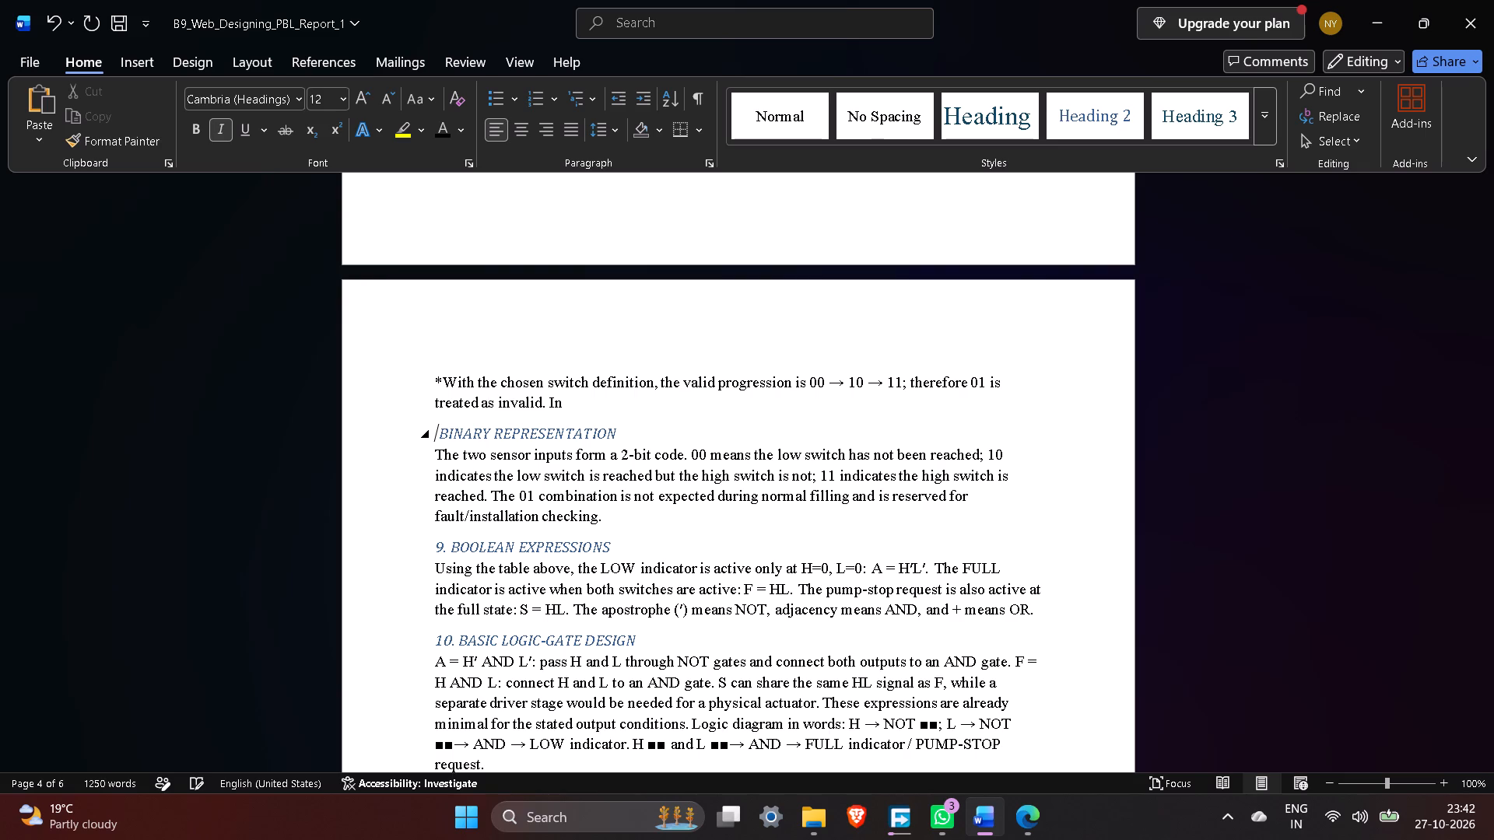
# Remove the section numbers "9." and "10." from the Boolean Expressions and Basic Logic-Gate Design subheadings.
pyautogui.click(452, 544)
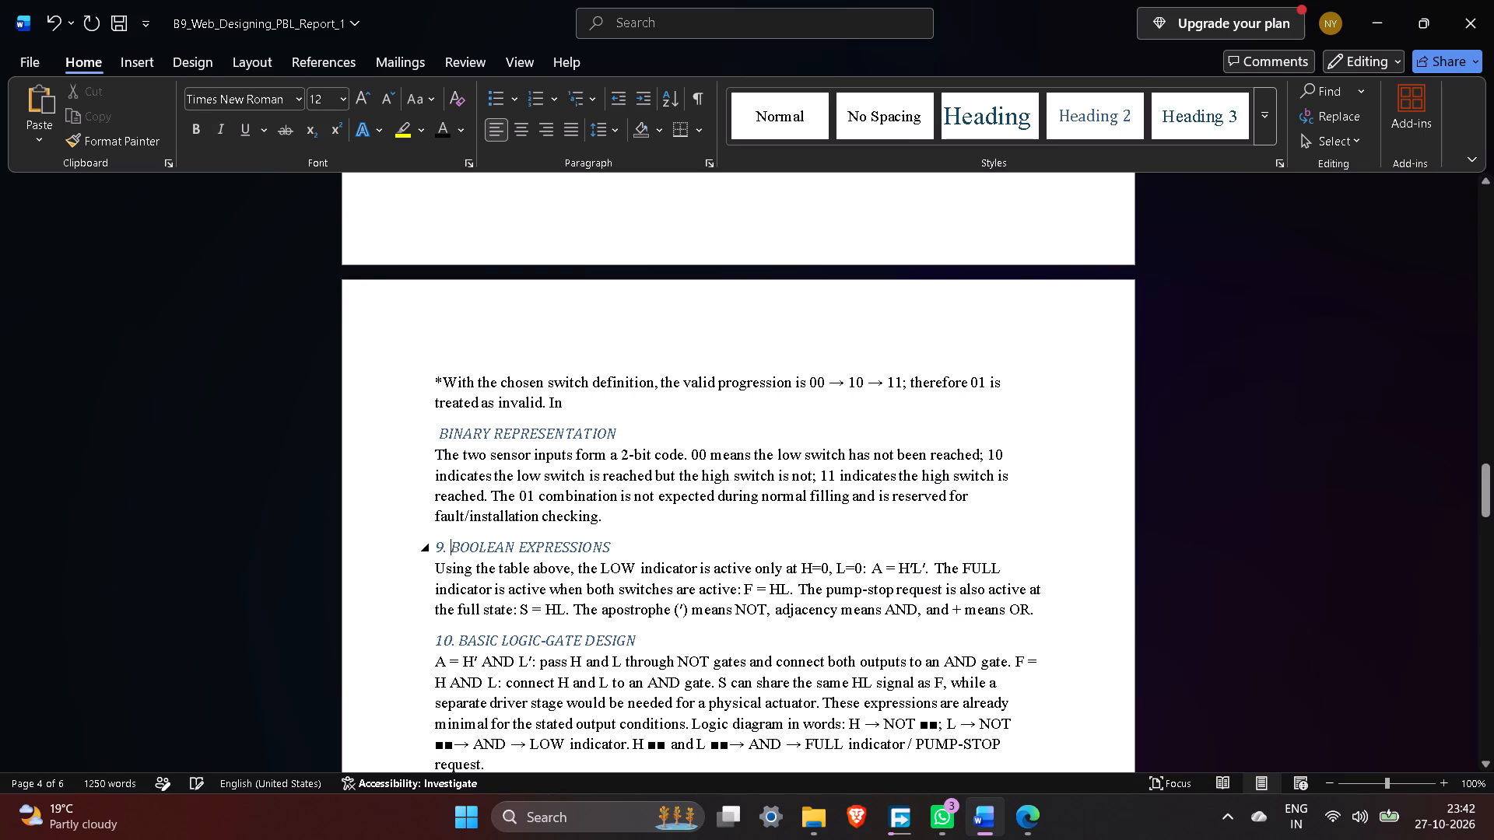
pyautogui.press('BackSpace')
pyautogui.press('BackSpace')
pyautogui.press('BackSpace')
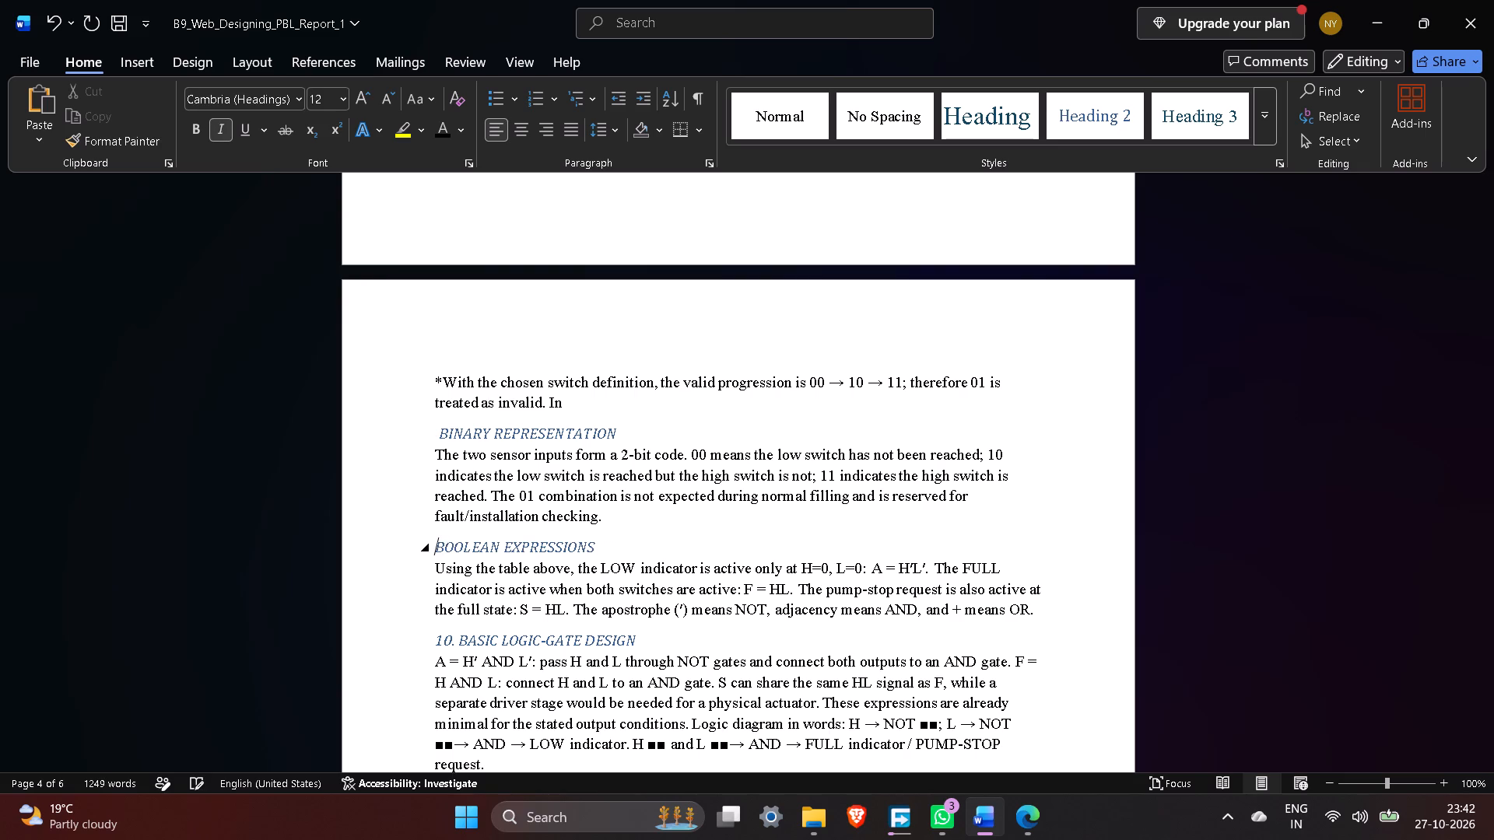
pyautogui.click(461, 639)
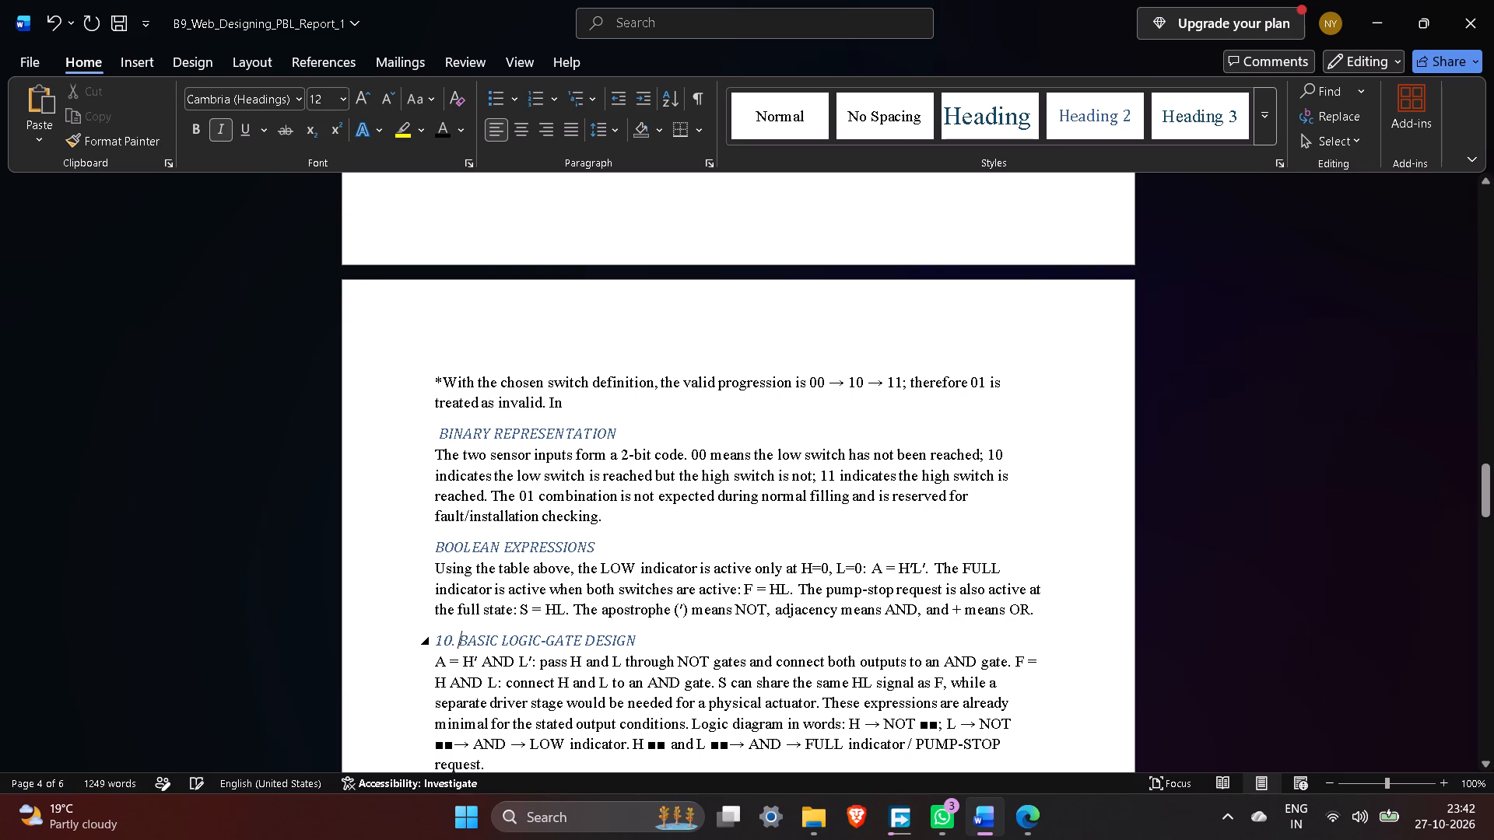
pyautogui.press('BackSpace')
pyautogui.press('BackSpace')
pyautogui.press('BackSpace')
pyautogui.press('BackSpace')
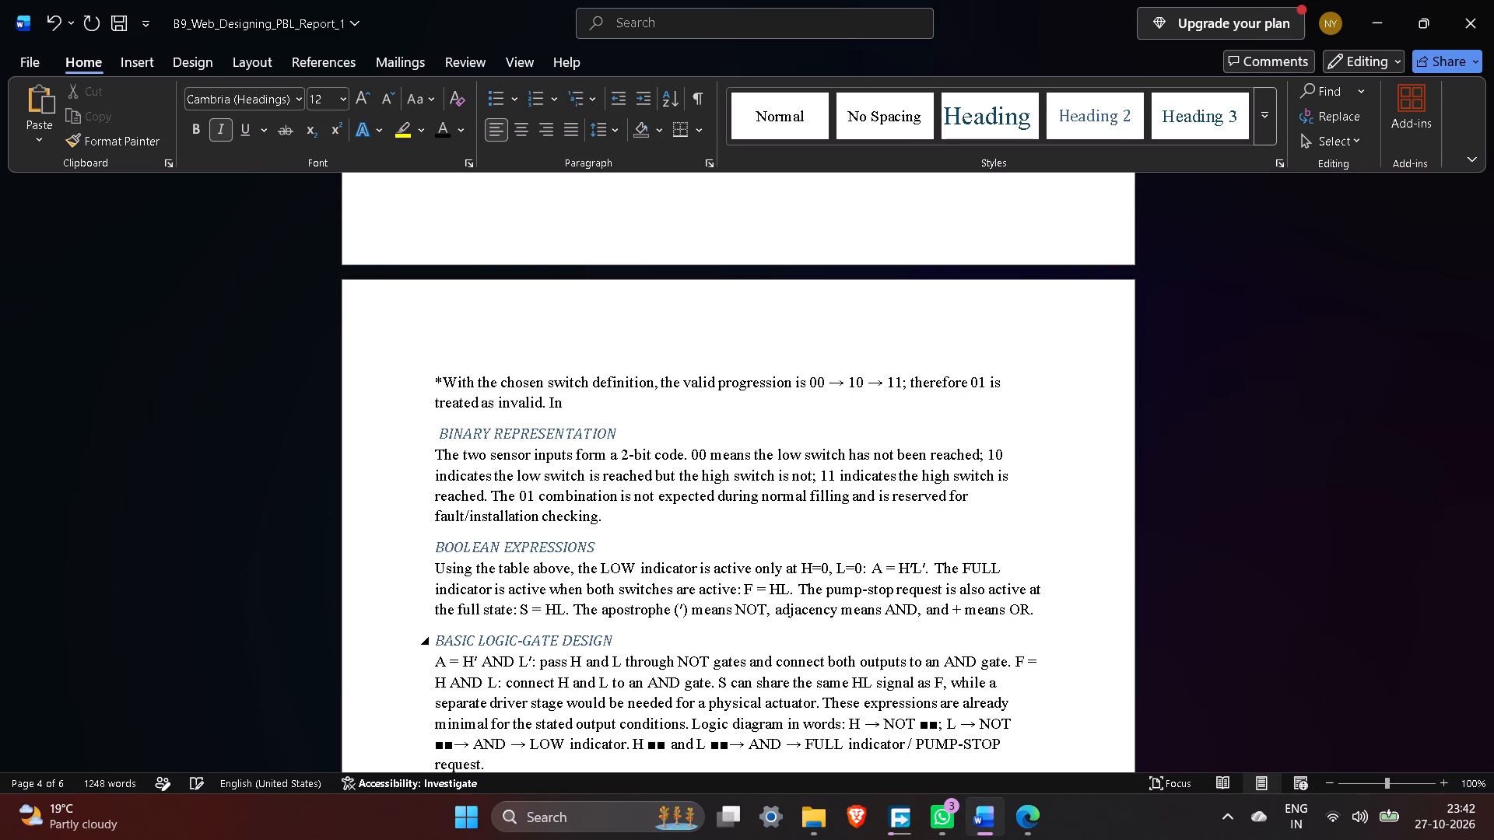
# Remove the section number "11." from the Combinational Circuit Design subheading under Module 2.
pyautogui.scroll(-6, 464, 644)
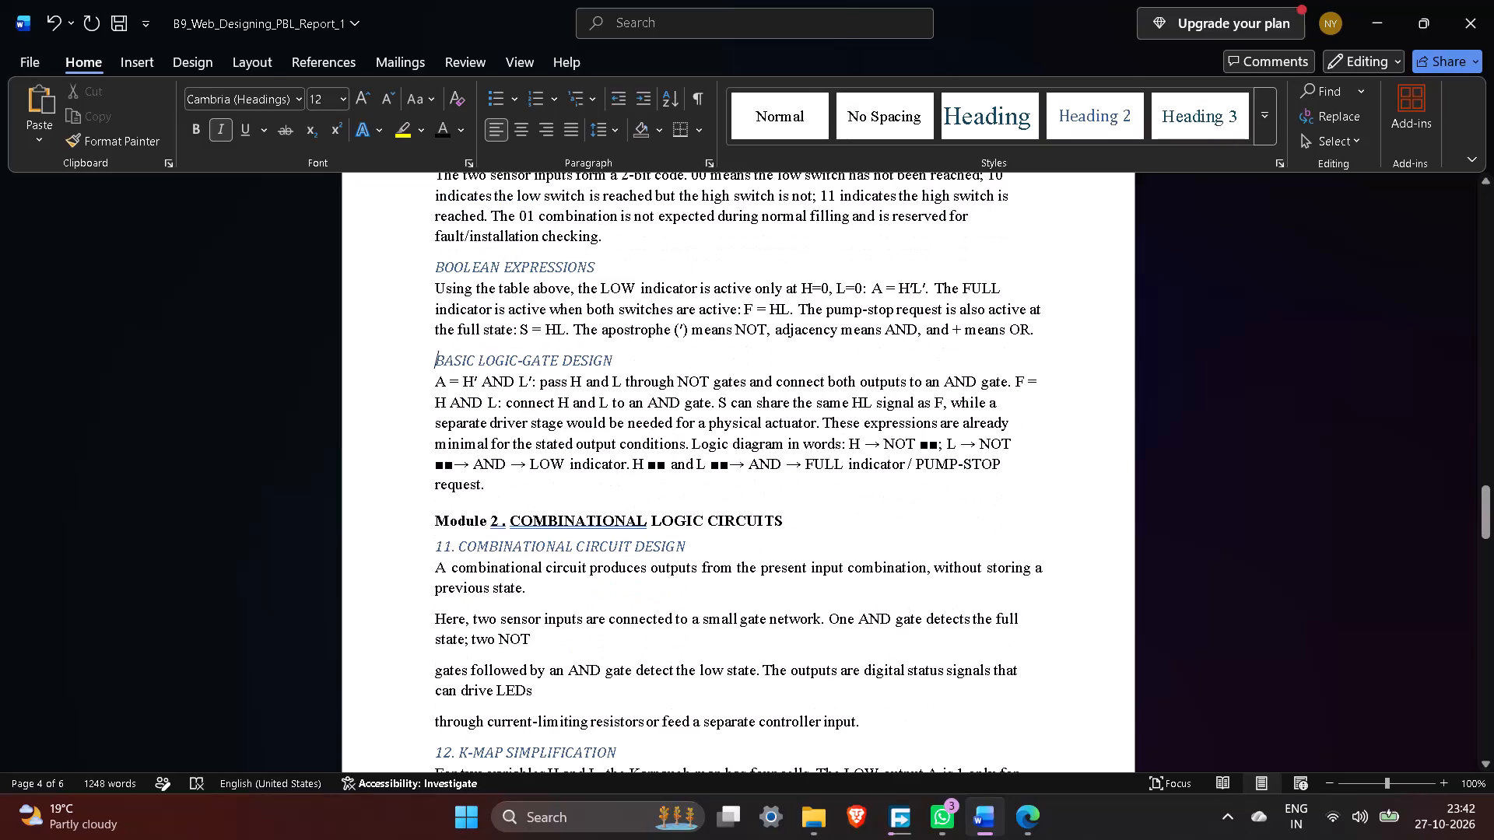
pyautogui.click(455, 548)
pyautogui.press('BackSpace')
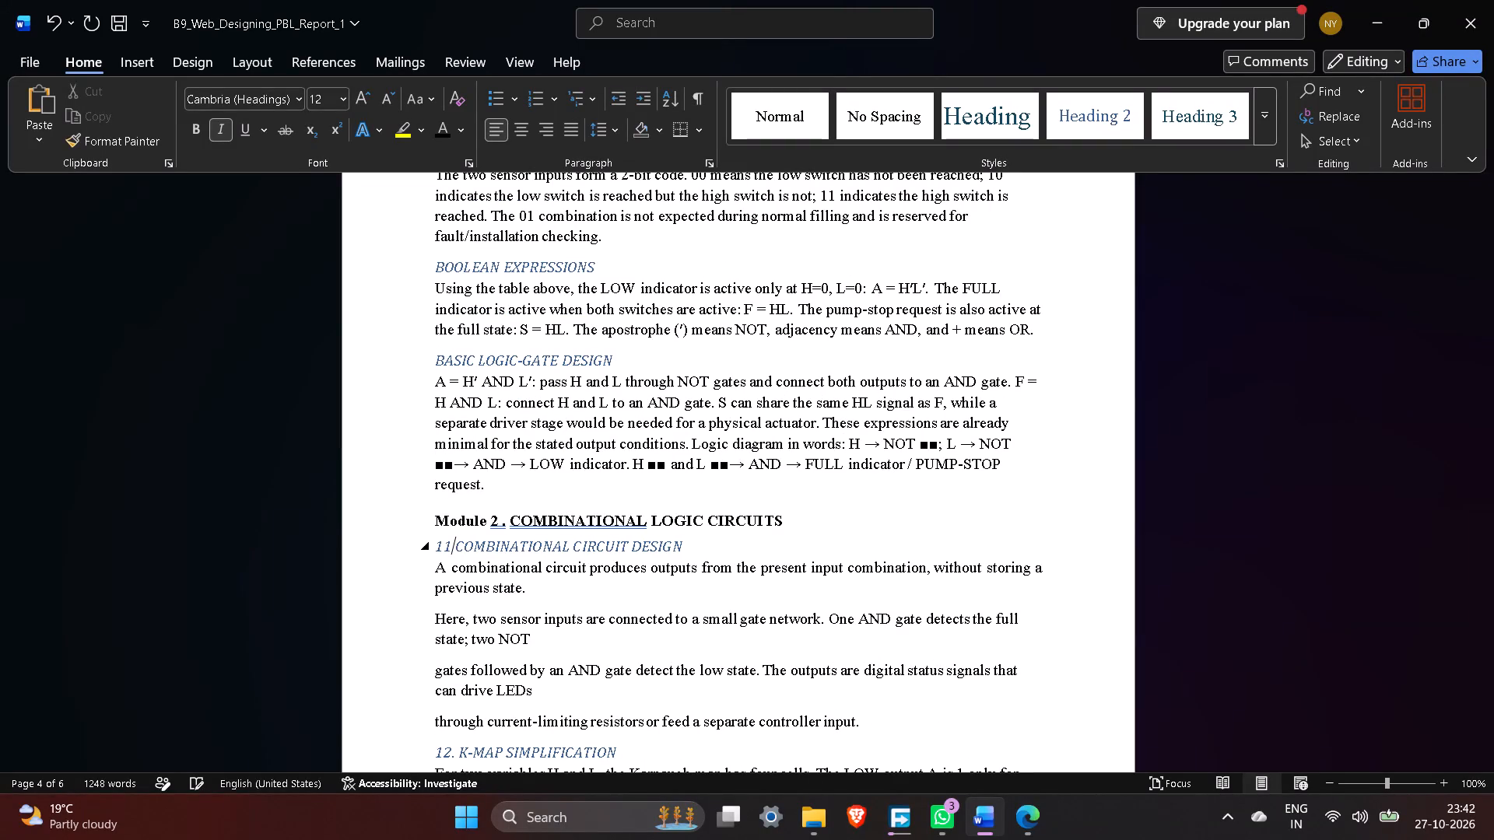
pyautogui.press('BackSpace')
pyautogui.press('BackSpace')
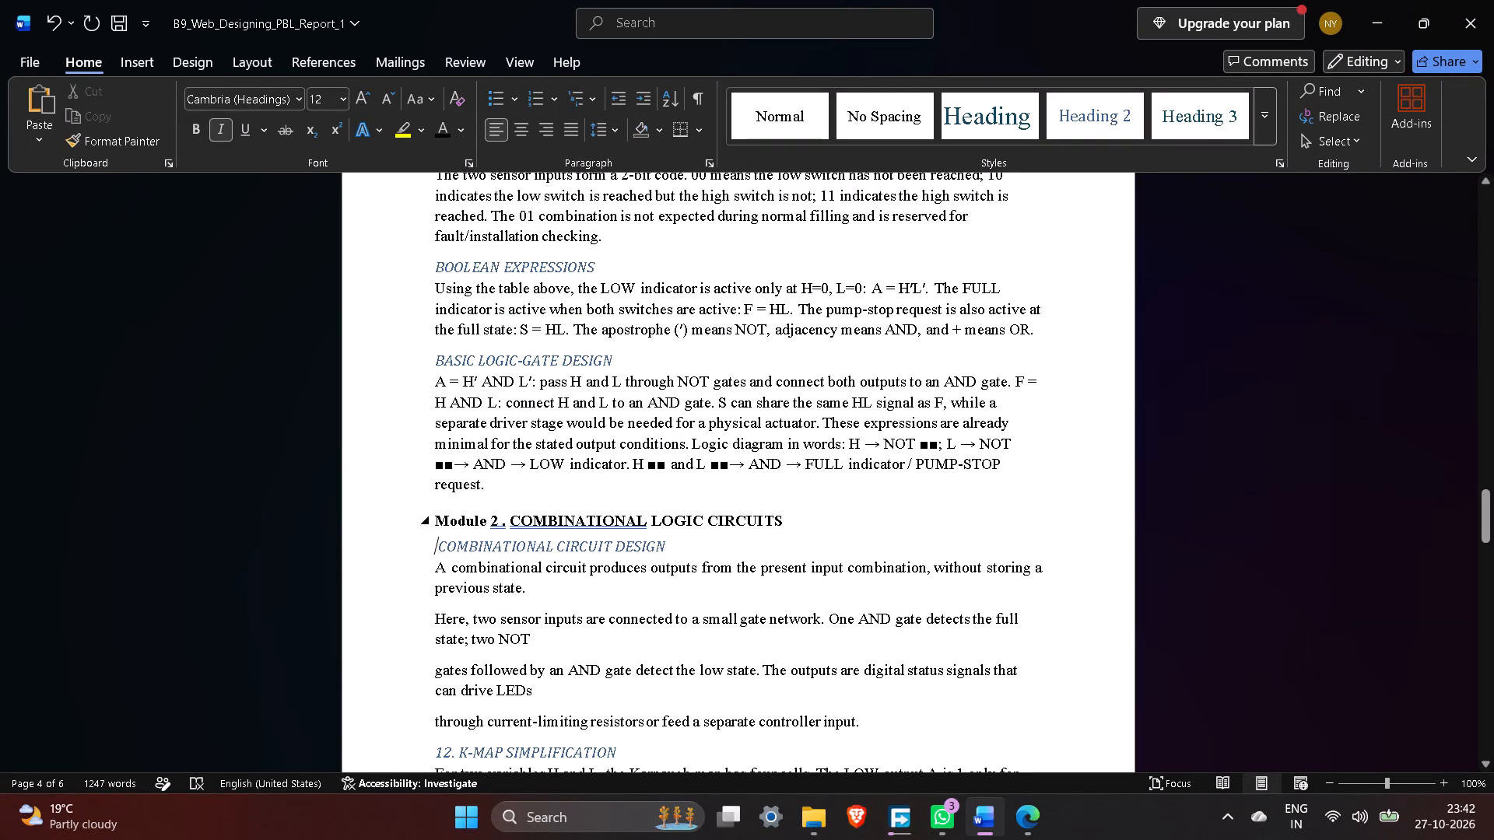
# Number the Module 2 Combinational Logic Circuits heading by inserting "8." at its start.
pyautogui.click(429, 519)
pyautogui.click(430, 519)
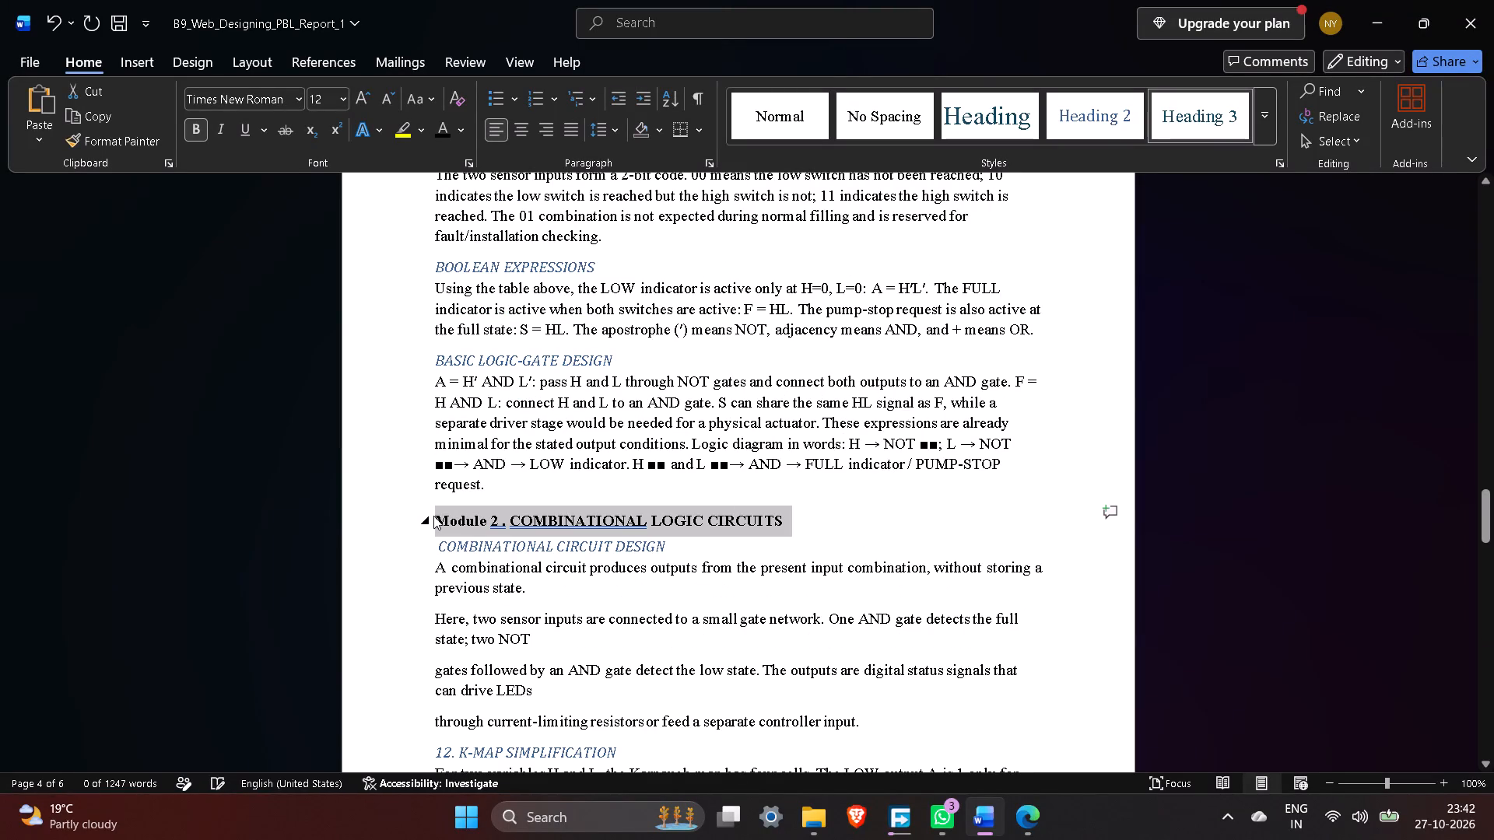
pyautogui.click(433, 516)
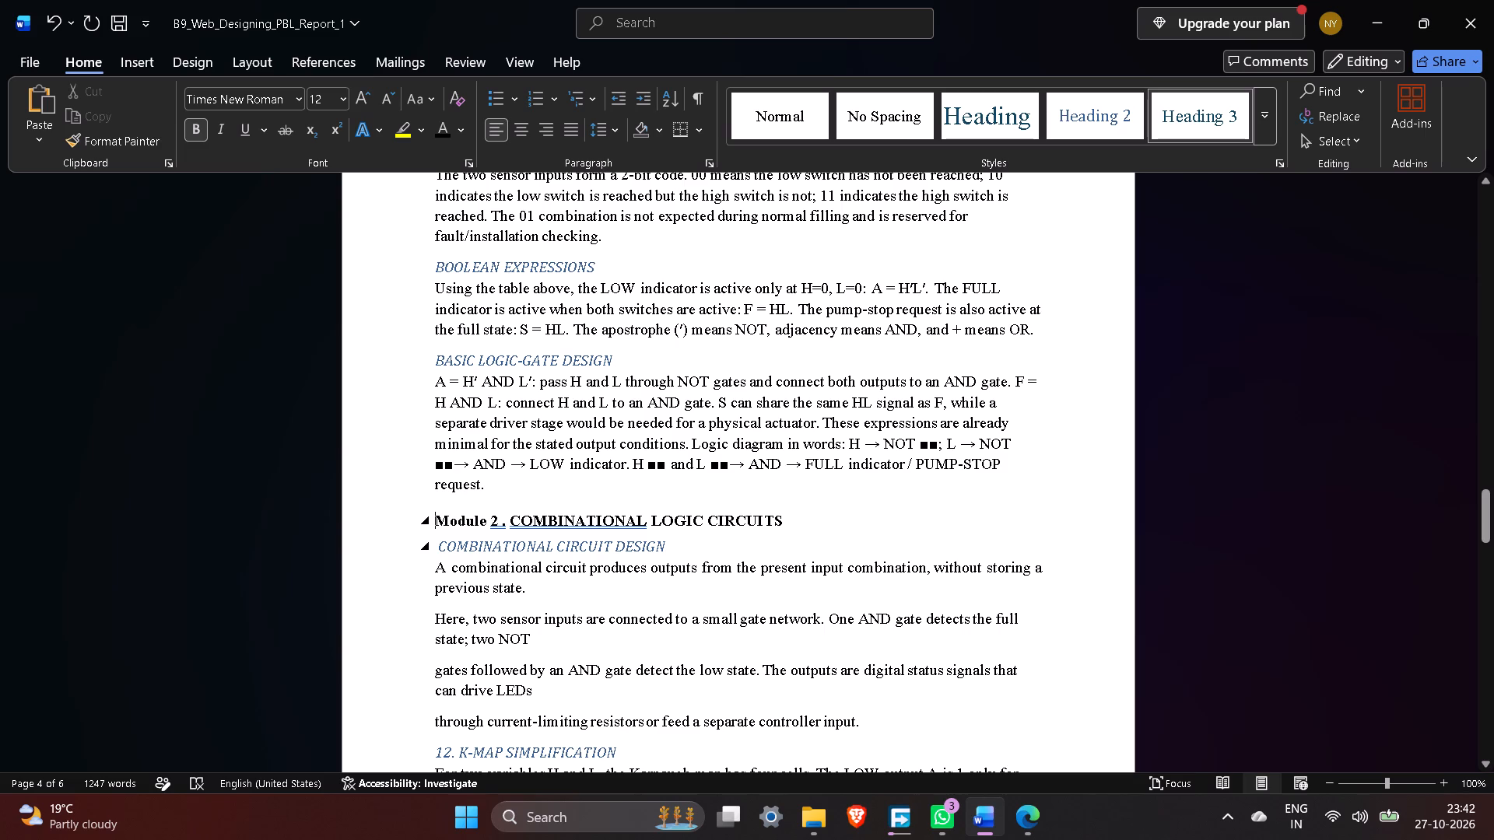
pyautogui.write('8.')
# Remove the section number "12." from the K-Map Simplification subheading.
pyautogui.scroll(-3, 519, 559)
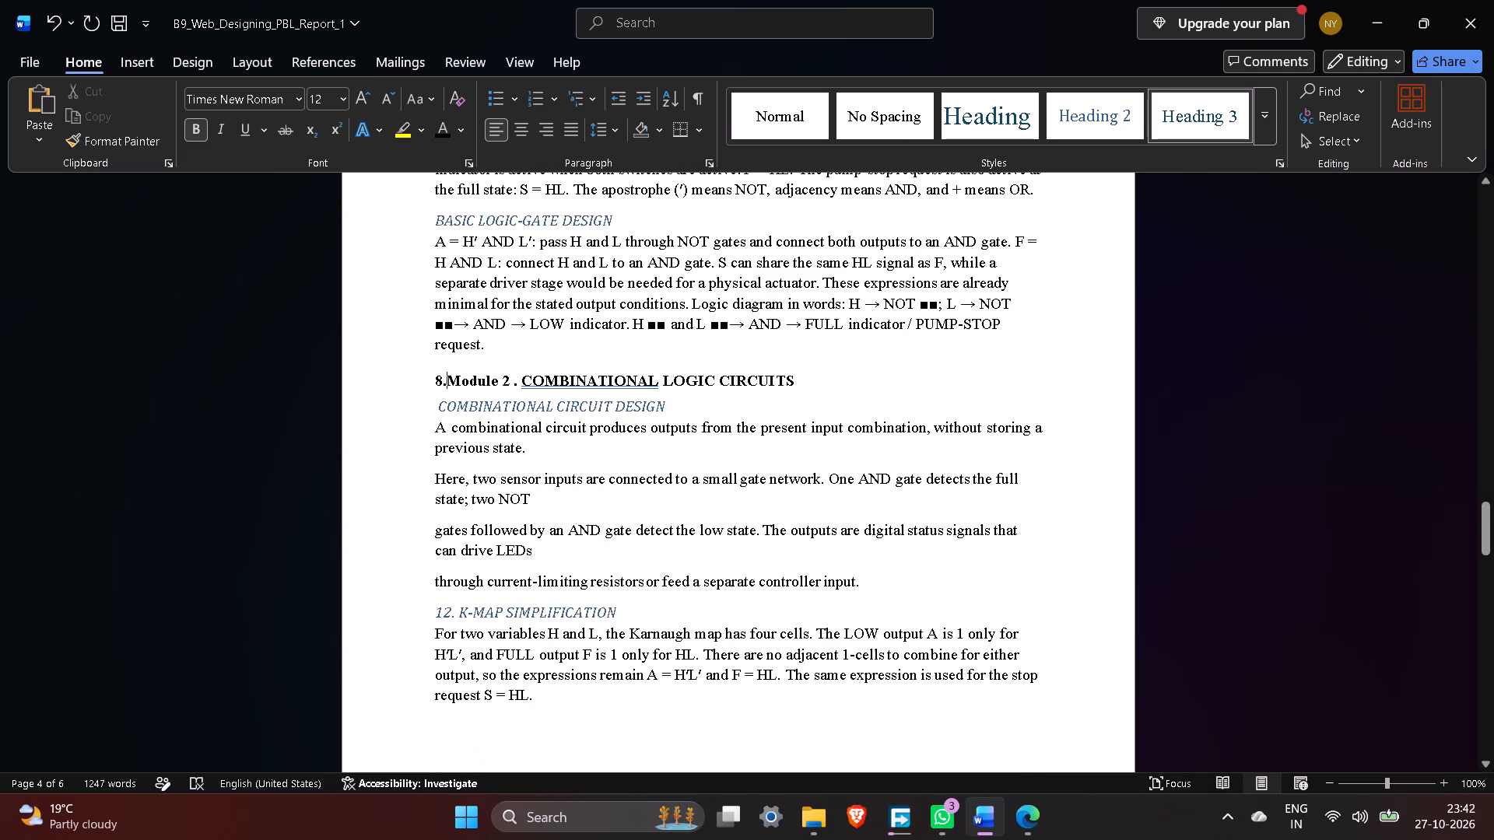
pyautogui.scroll(-2, 519, 559)
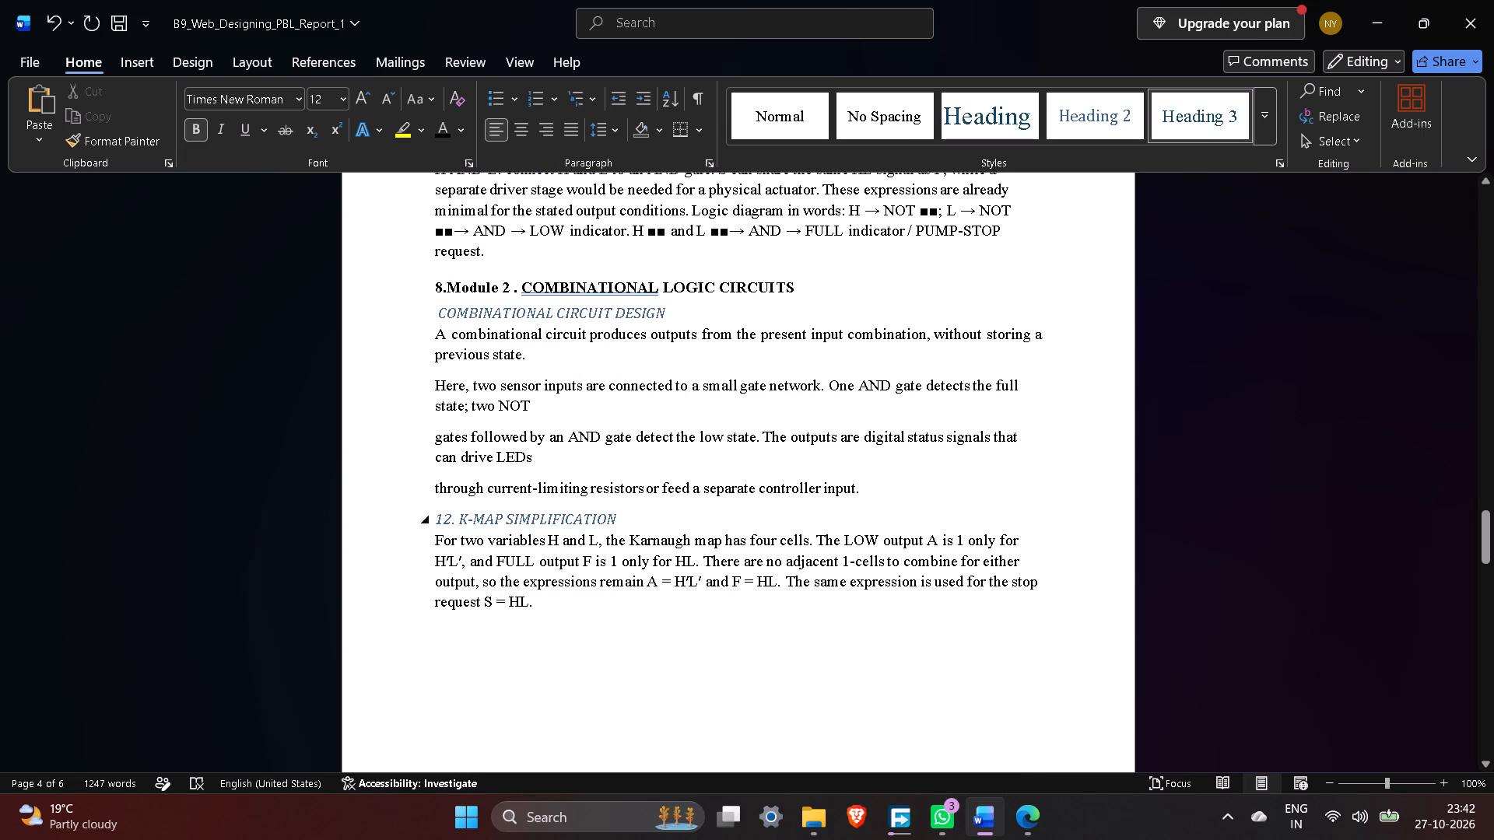
pyautogui.click(459, 521)
pyautogui.press('BackSpace')
pyautogui.press('BackSpace')
pyautogui.press('BackSpace')
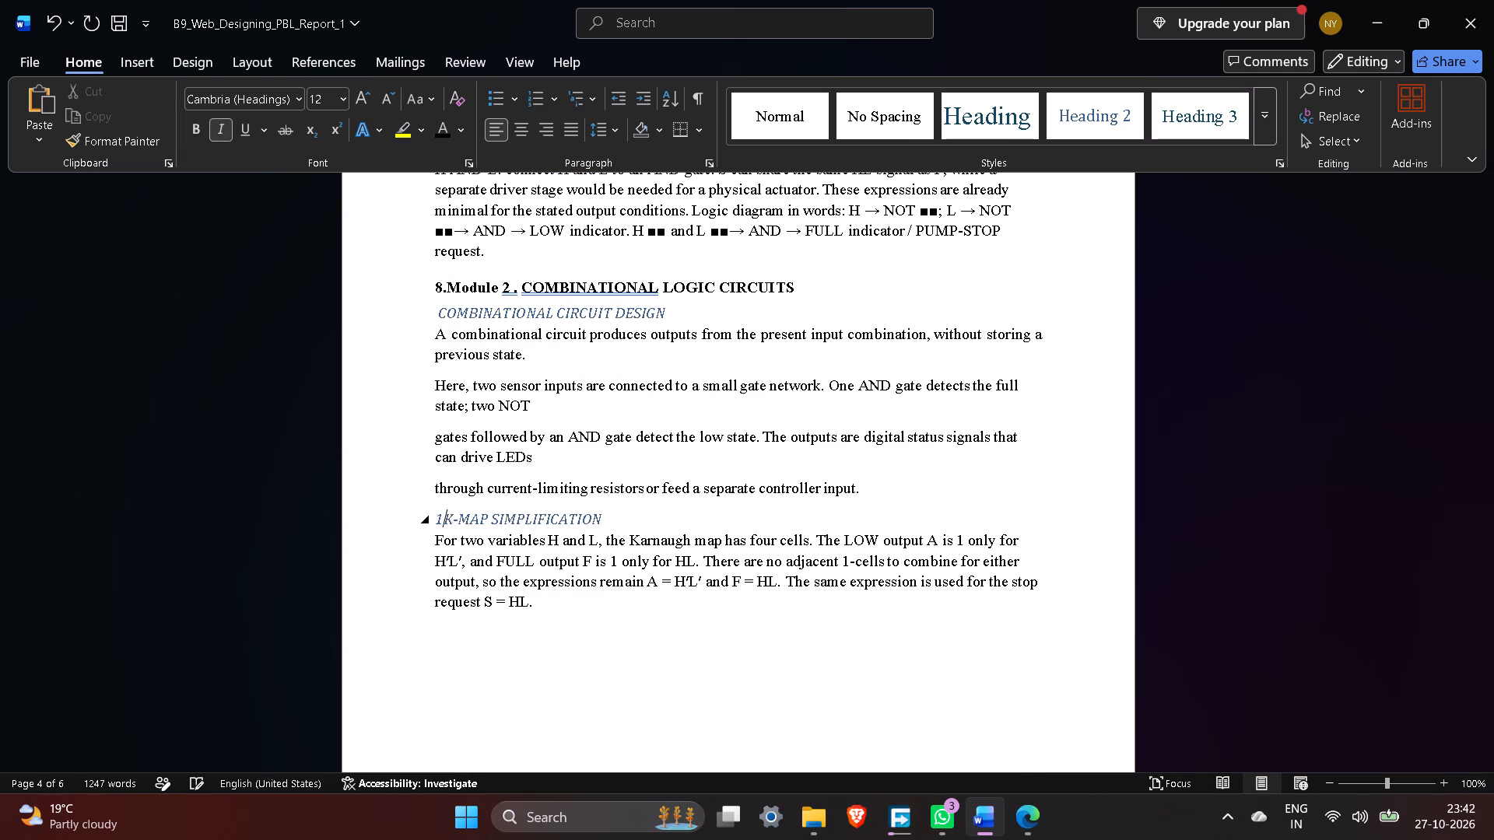
pyautogui.press('BackSpace')
# Remove the section number "13." from the Suitable Combinational Components subheading.
pyautogui.scroll(-11, 456, 513)
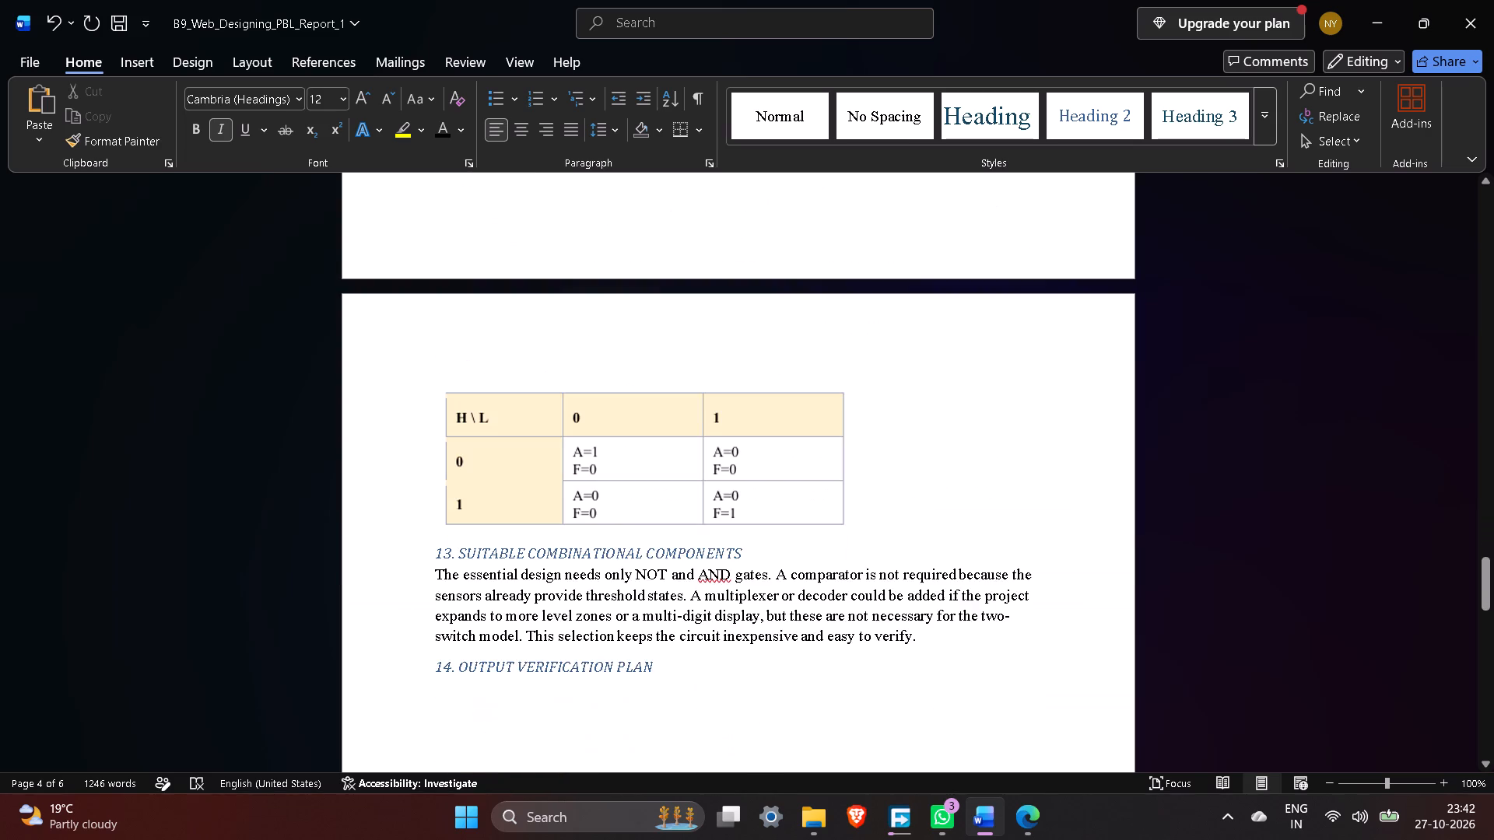
pyautogui.scroll(-2, 456, 513)
pyautogui.click(455, 468)
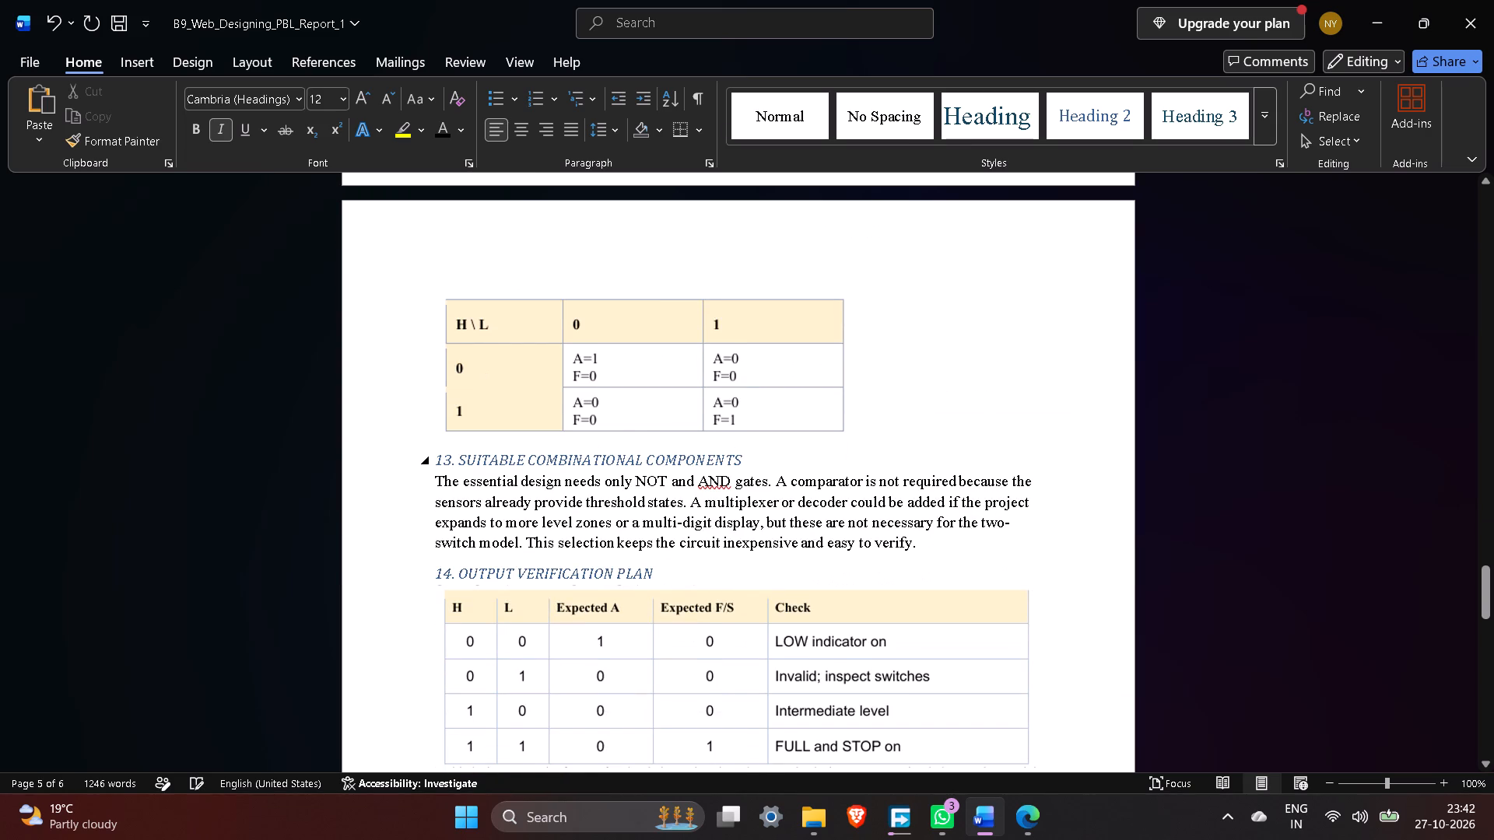
pyautogui.press('BackSpace')
pyautogui.press('BackSpace')
pyautogui.press('BackSpace')
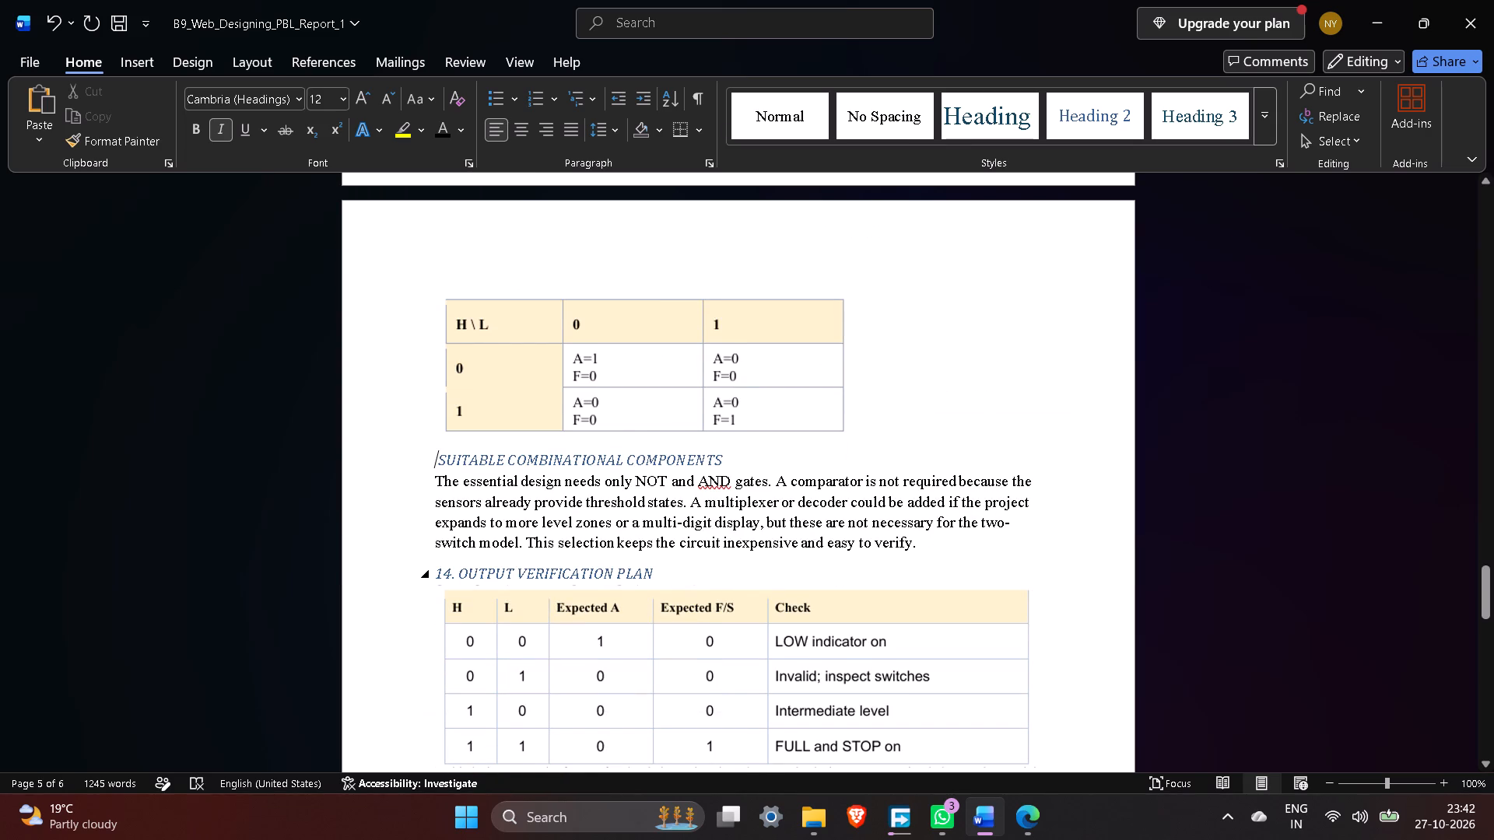
# Remove the section number "14." from the Output Verification Plan subheading.
pyautogui.click(455, 574)
pyautogui.press('BackSpace')
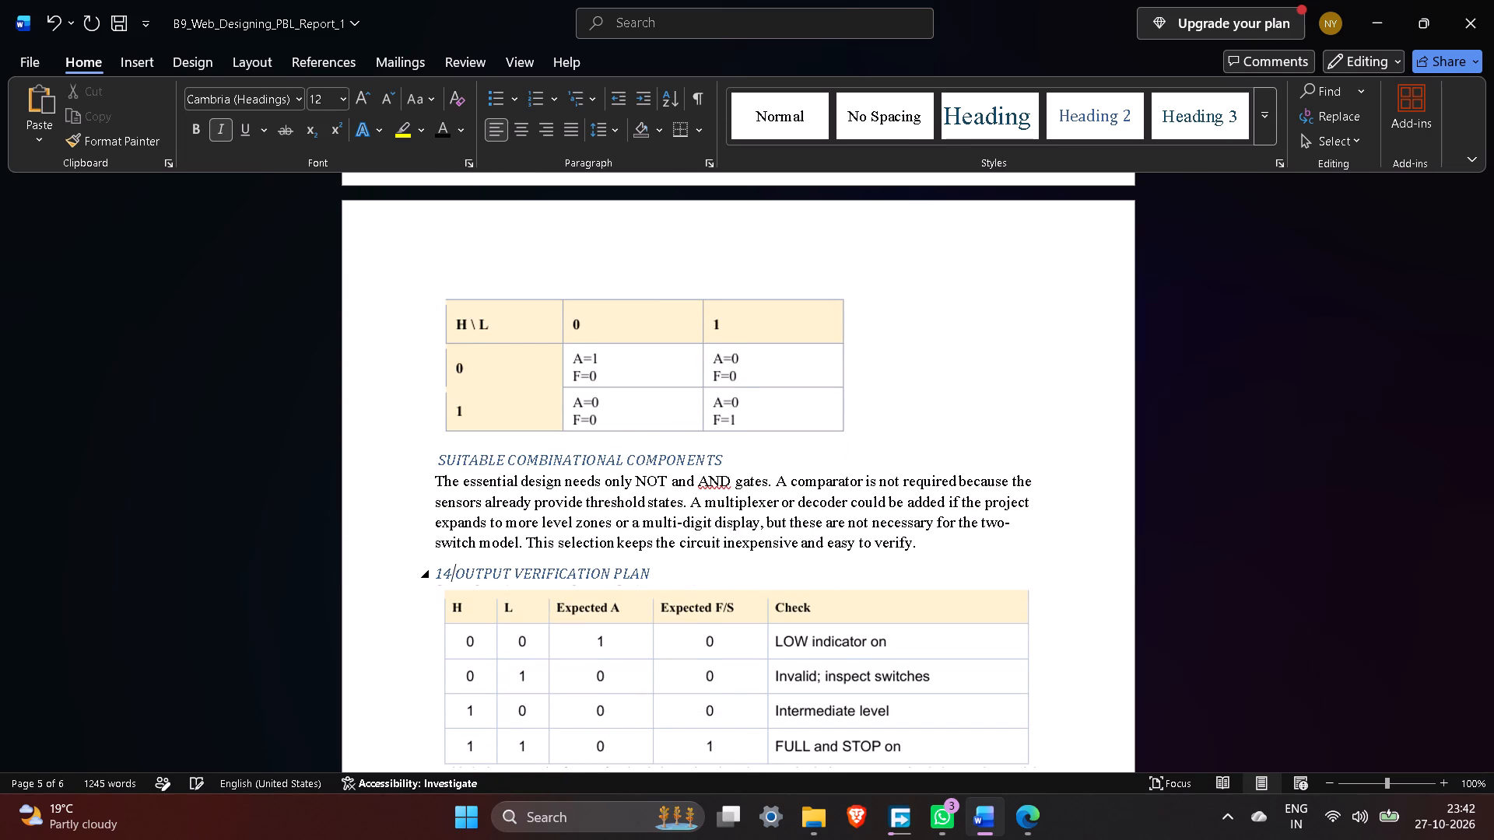
pyautogui.press('BackSpace')
pyautogui.press('BackSpace')
# Remove the section number "15." from the System Block Diagram subheading, keeping it on its own line below Integration, Benefits and Conclusion.
pyautogui.scroll(-4, 475, 558)
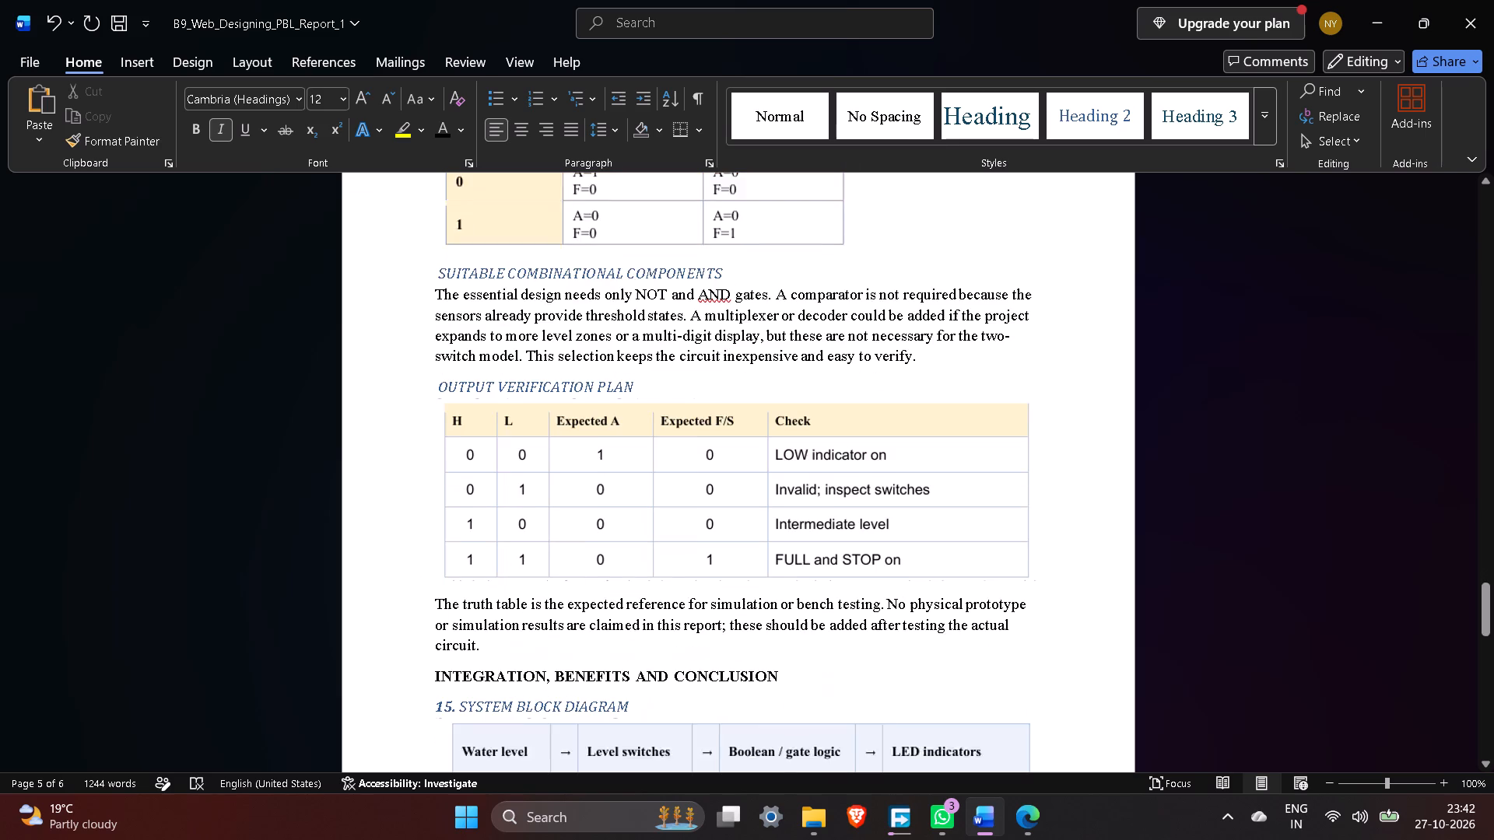
pyautogui.scroll(-3, 475, 558)
pyautogui.click(461, 567)
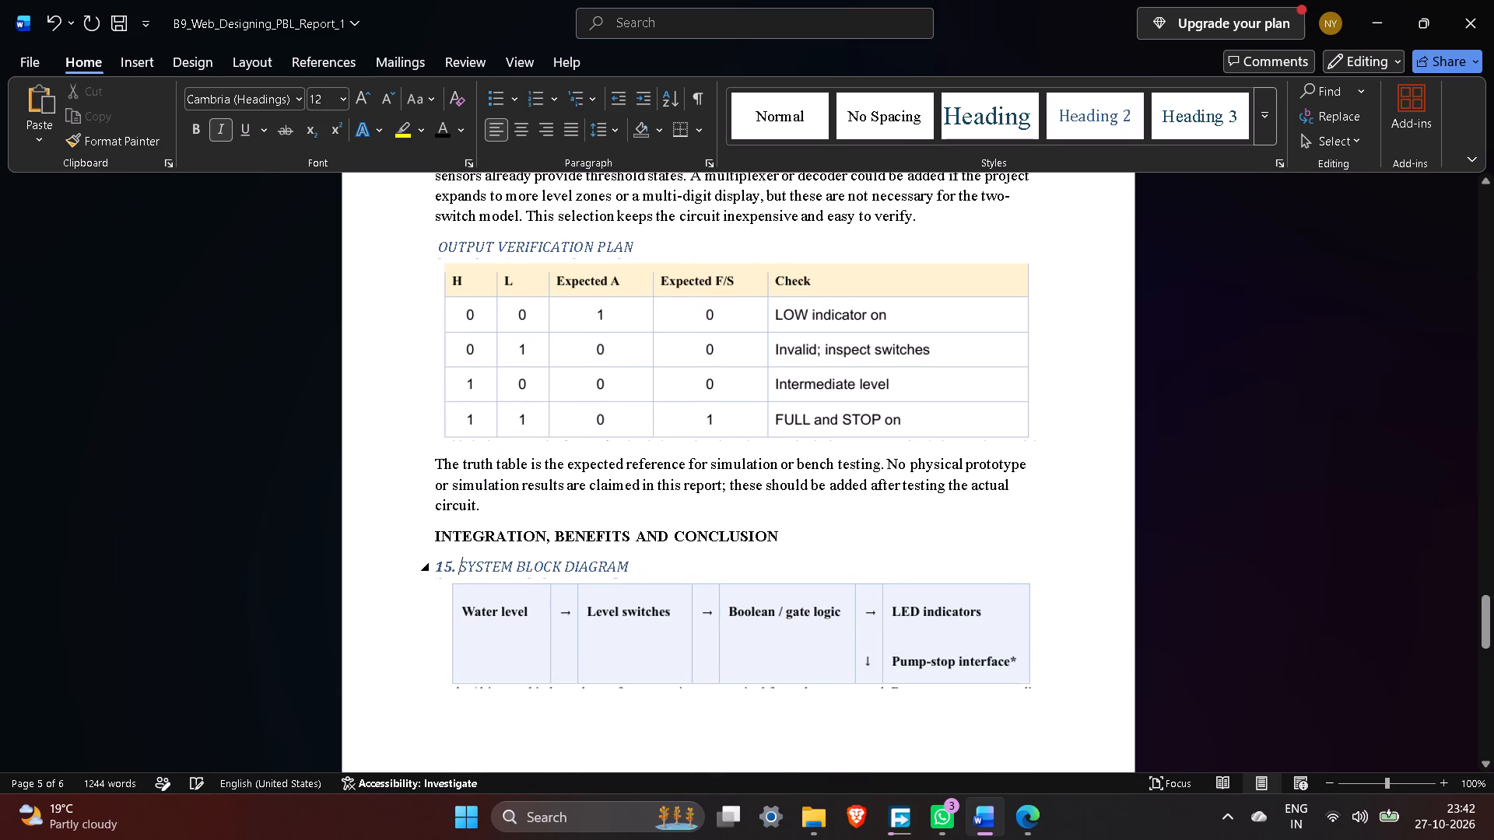
pyautogui.press('BackSpace')
pyautogui.press('BackSpace')
pyautogui.press('BackSpace')
pyautogui.press('BackSpace')
pyautogui.press('BackSpace')
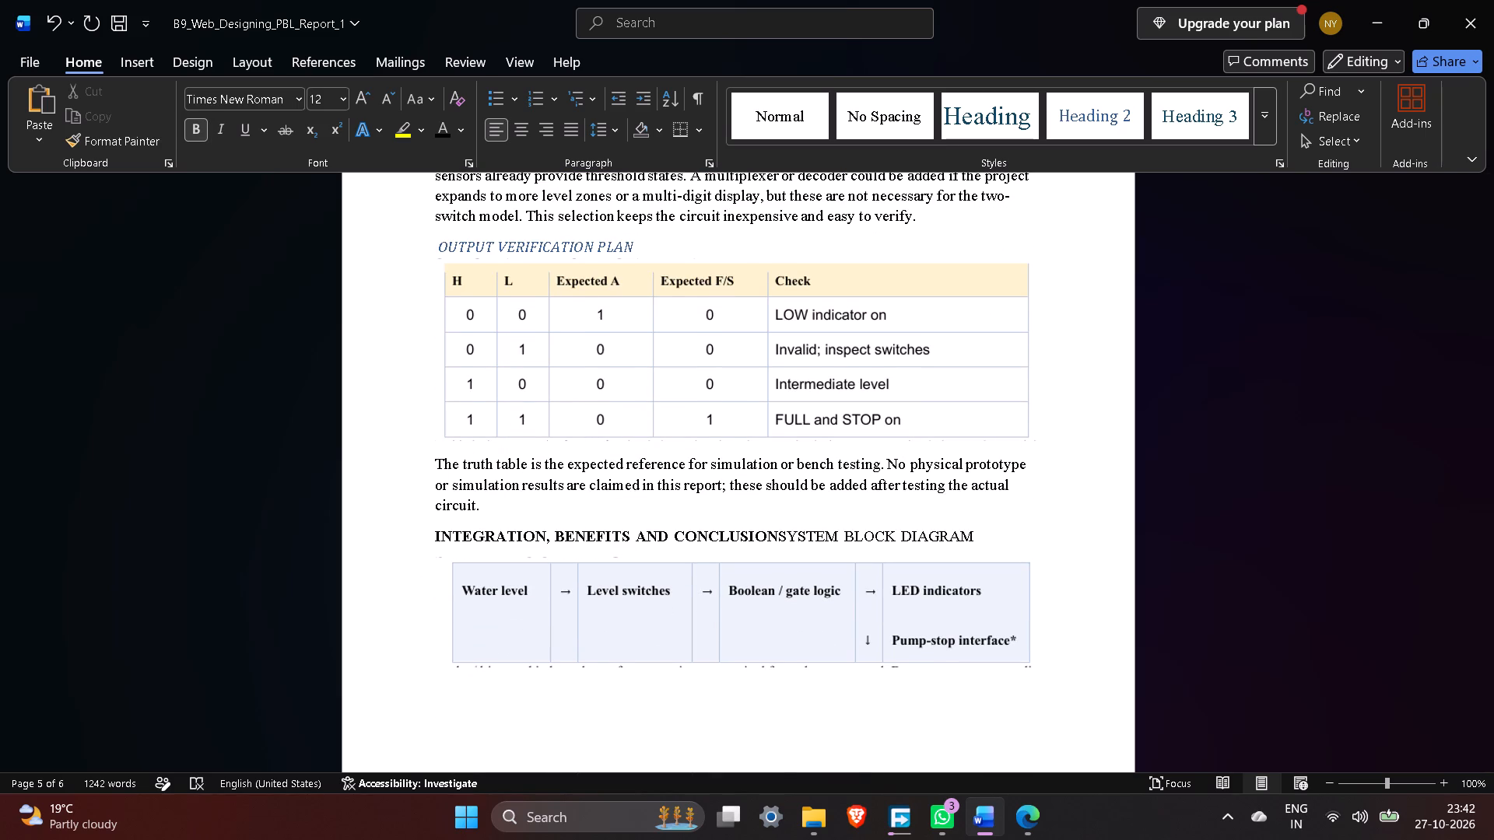
pyautogui.press('Return')
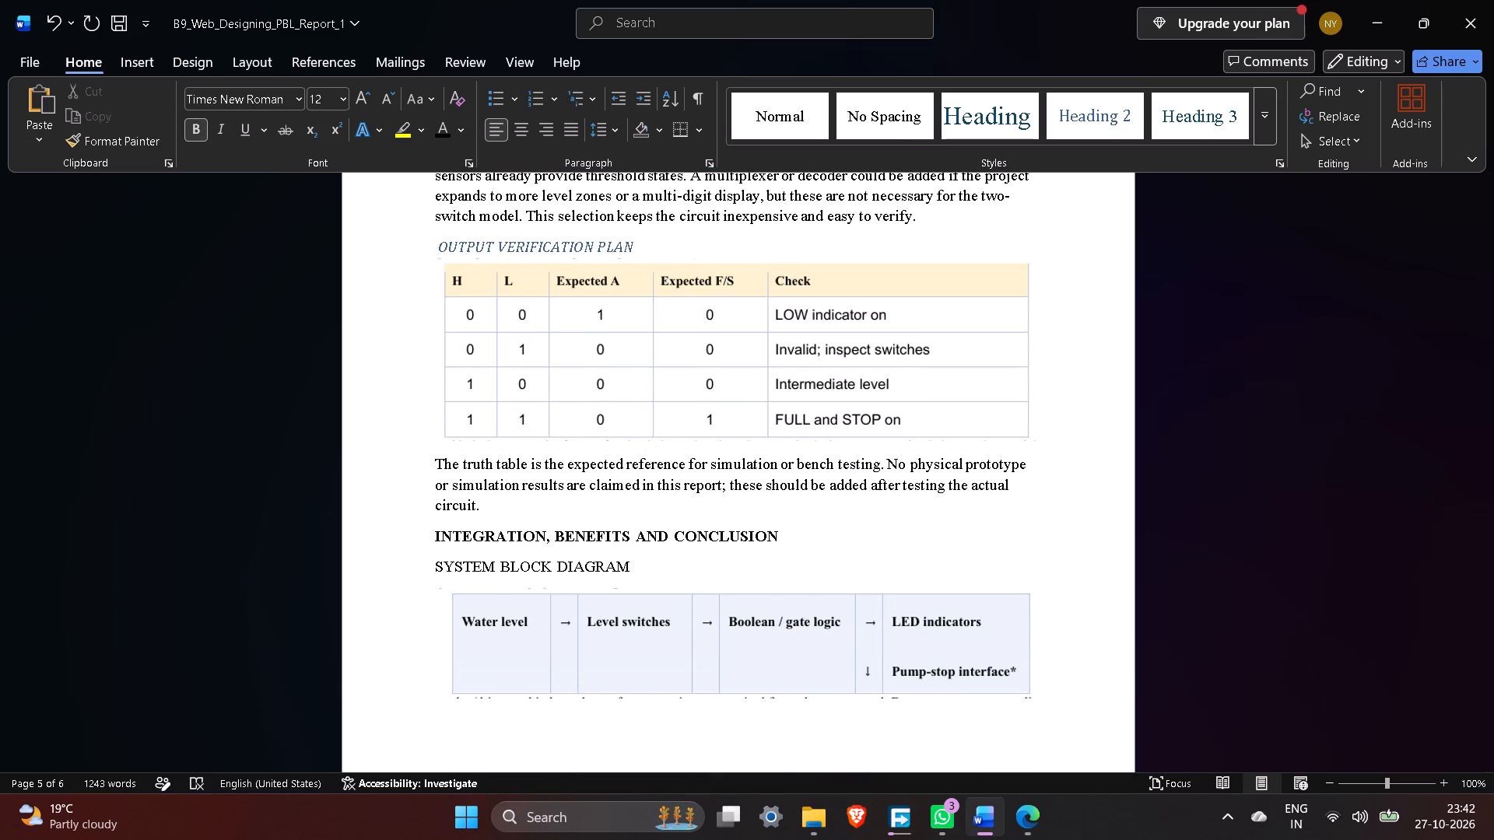
# Apply the Heading 4 style to the System Block Diagram subheading.
pyautogui.moveTo(641, 564); pyautogui.dragTo(458, 559)
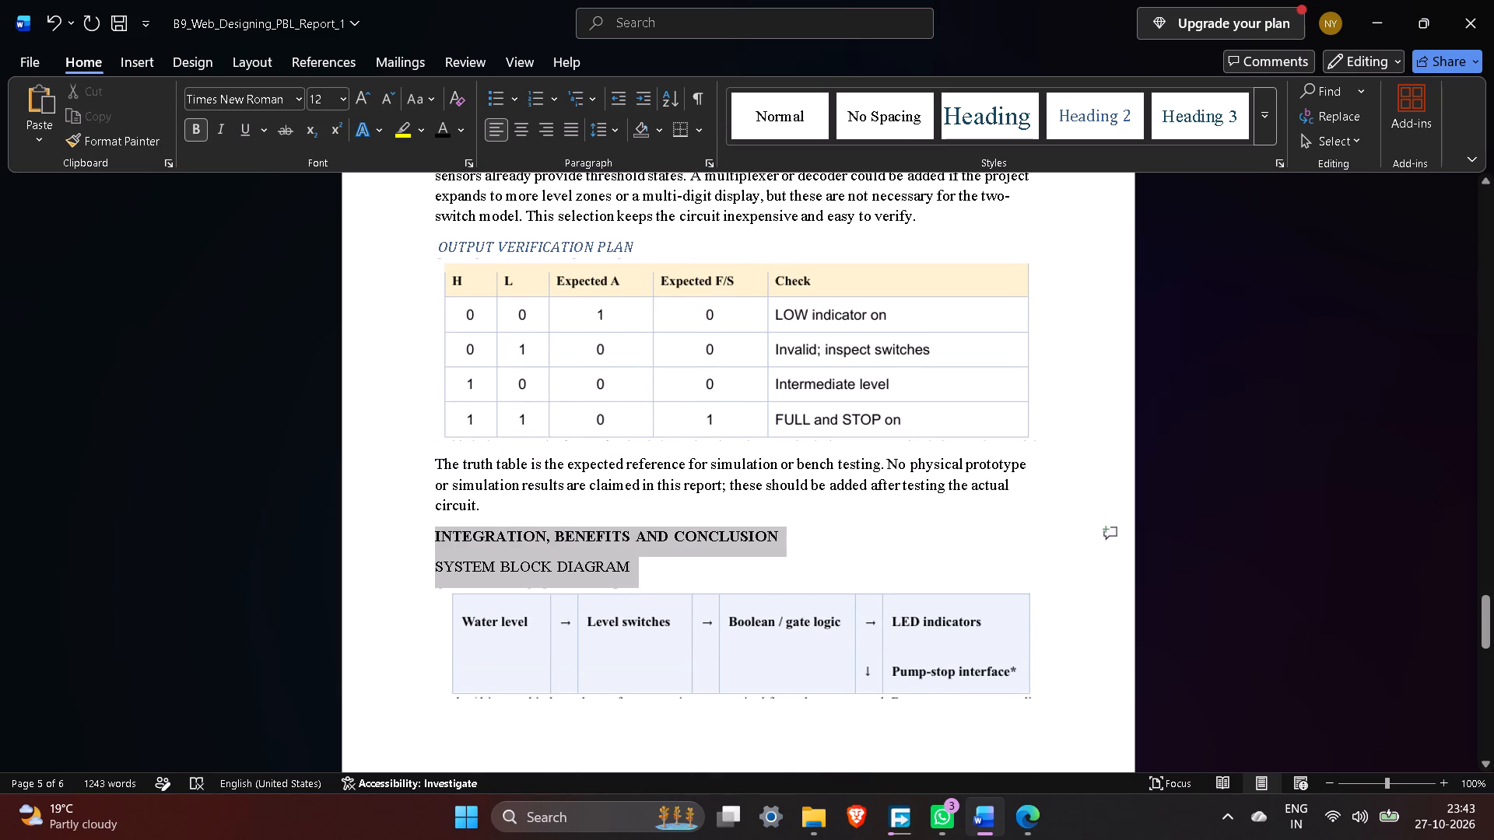
pyautogui.moveTo(458, 559); pyautogui.dragTo(438, 575)
pyautogui.click(683, 520)
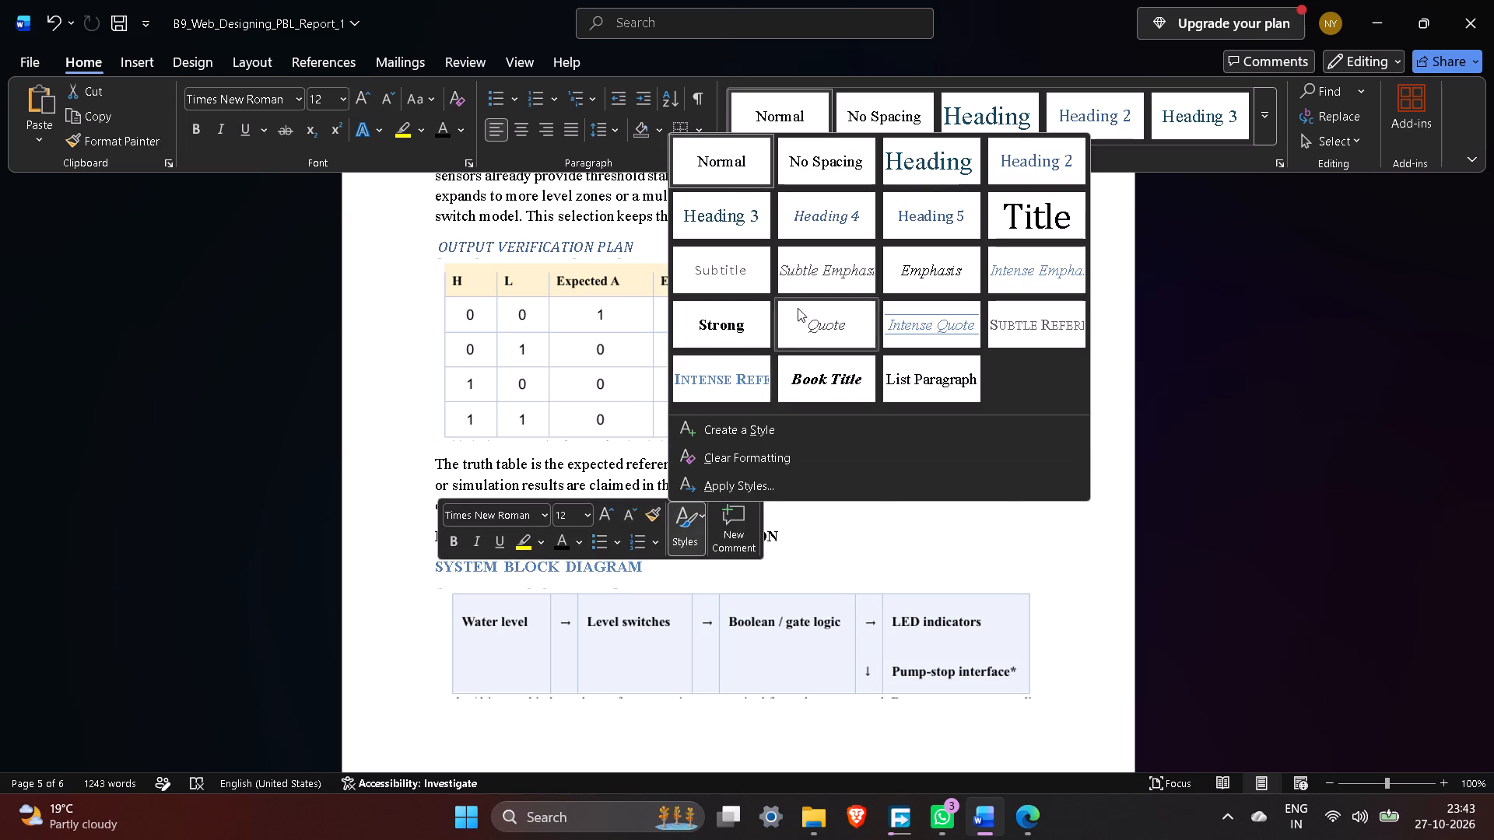
pyautogui.click(840, 229)
pyautogui.click(870, 537)
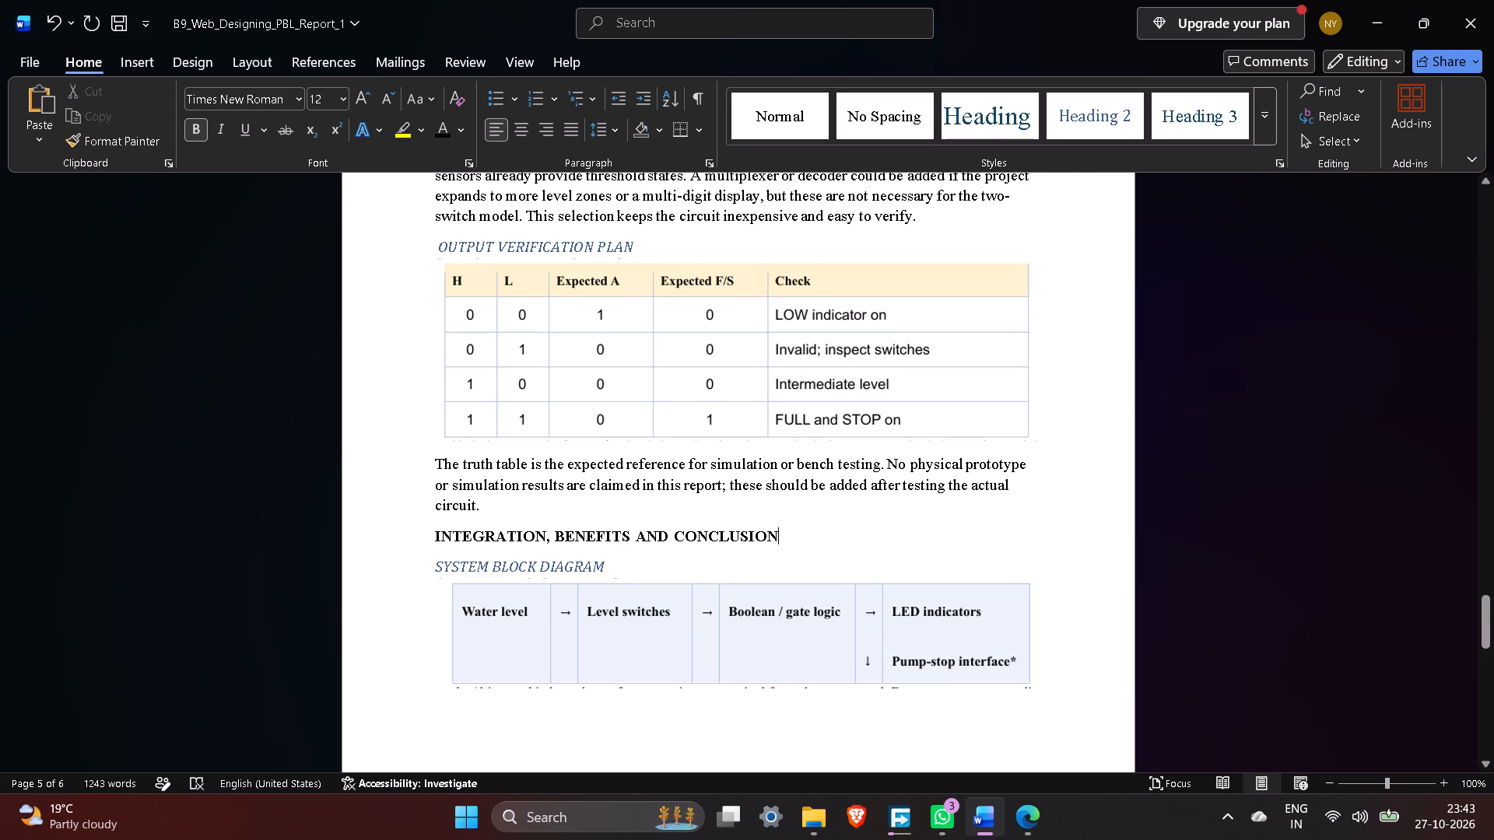
# Examine the Module 2 section and the Integration, Benefits and Conclusion heading to check their numbering.
pyautogui.scroll(-2, 816, 603)
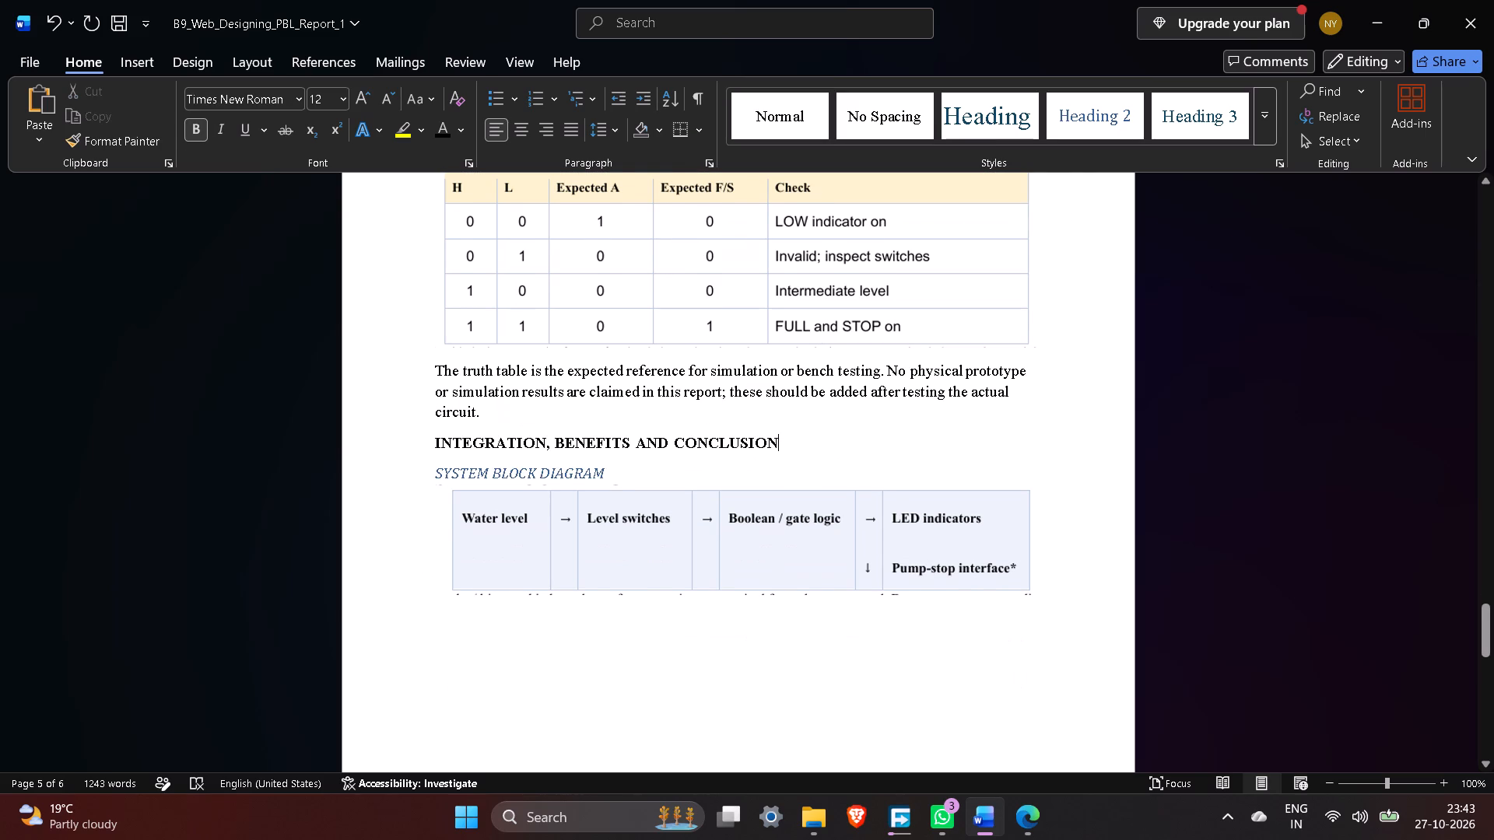
pyautogui.scroll(15, 731, 554)
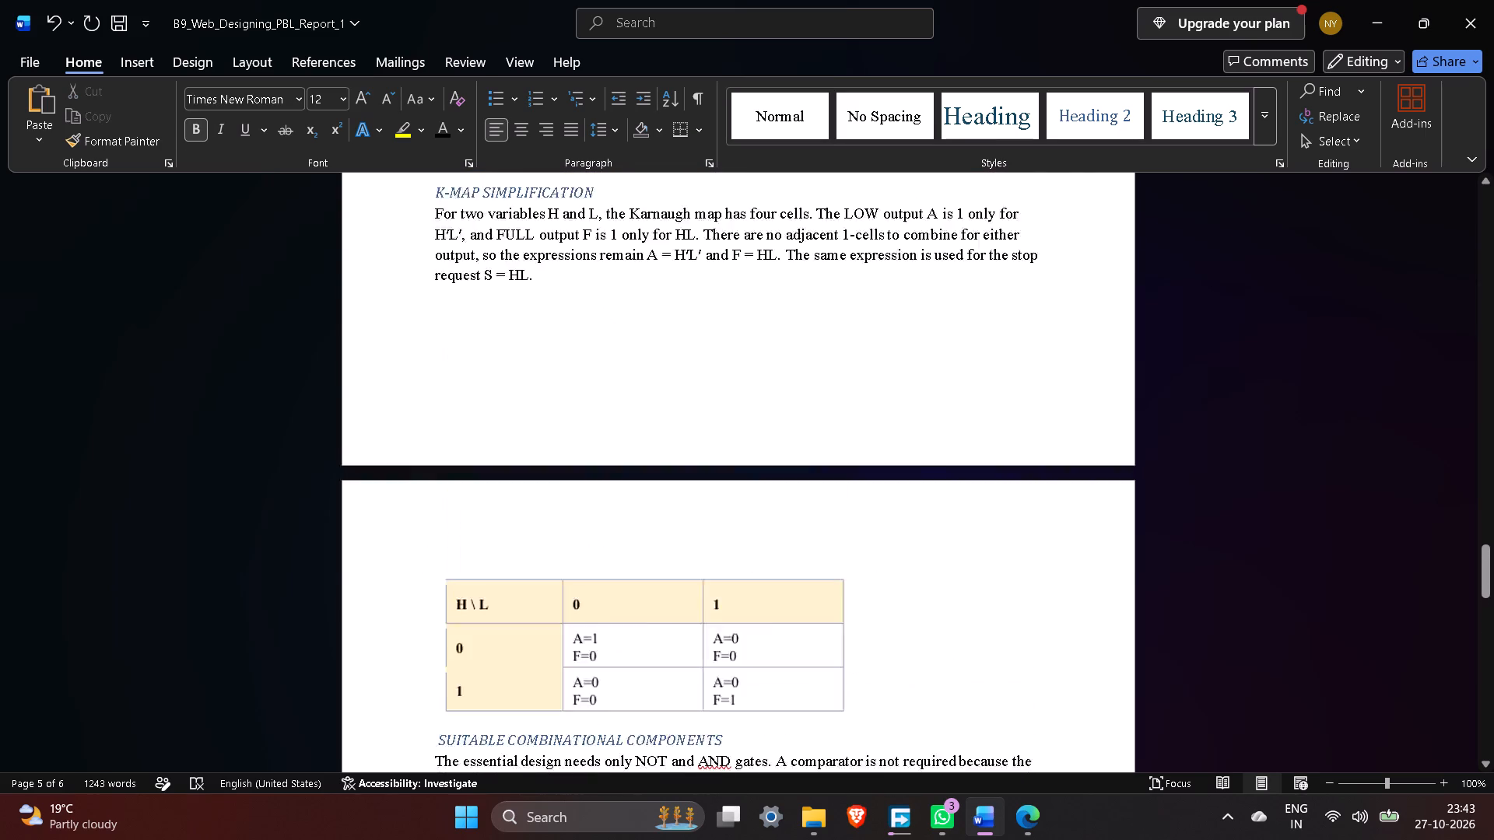
pyautogui.scroll(8, 731, 554)
pyautogui.scroll(-6, 731, 554)
pyautogui.scroll(-19, 731, 554)
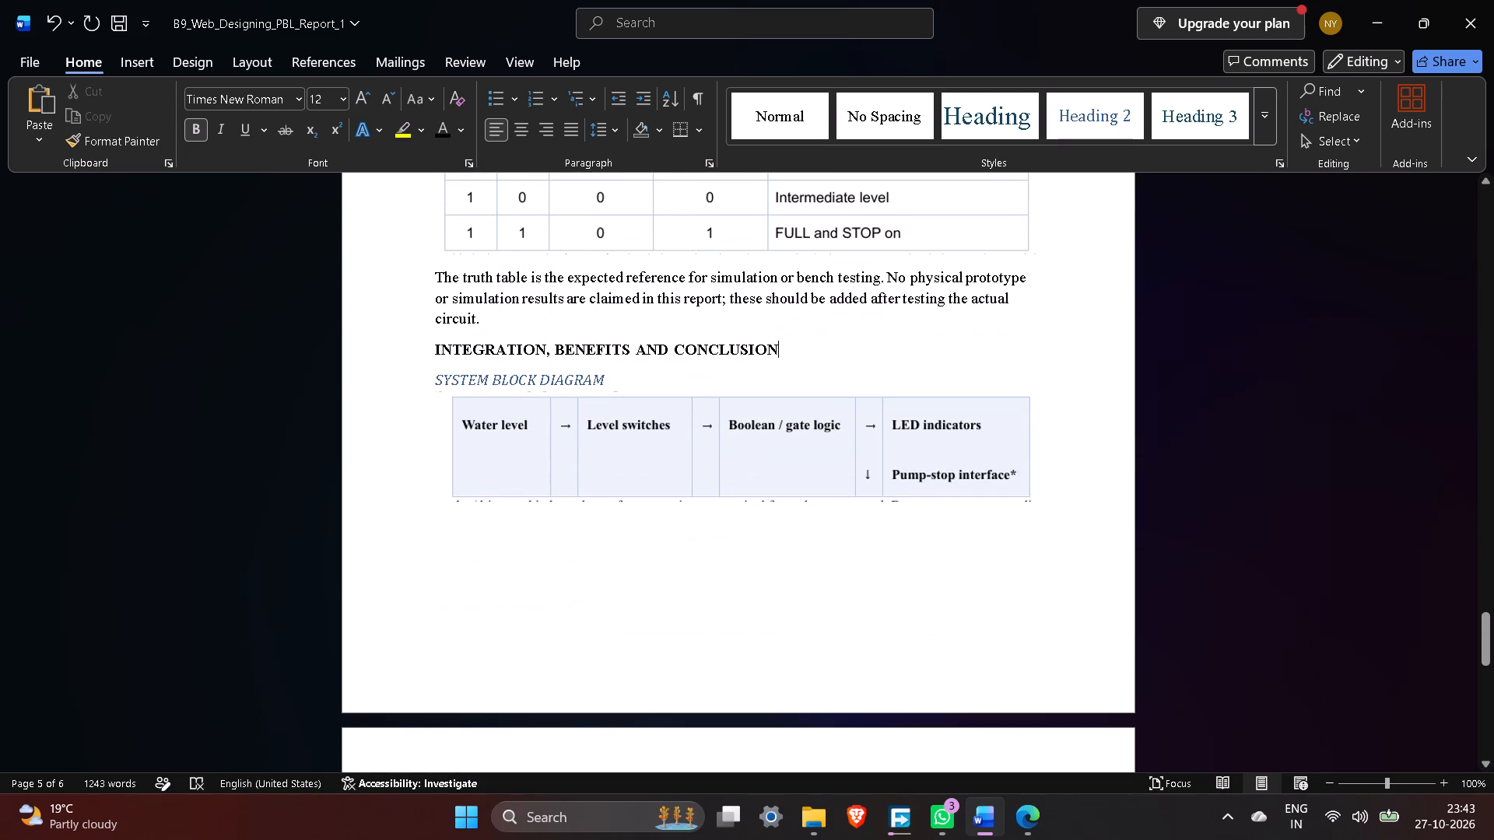
pyautogui.scroll(-1, 731, 552)
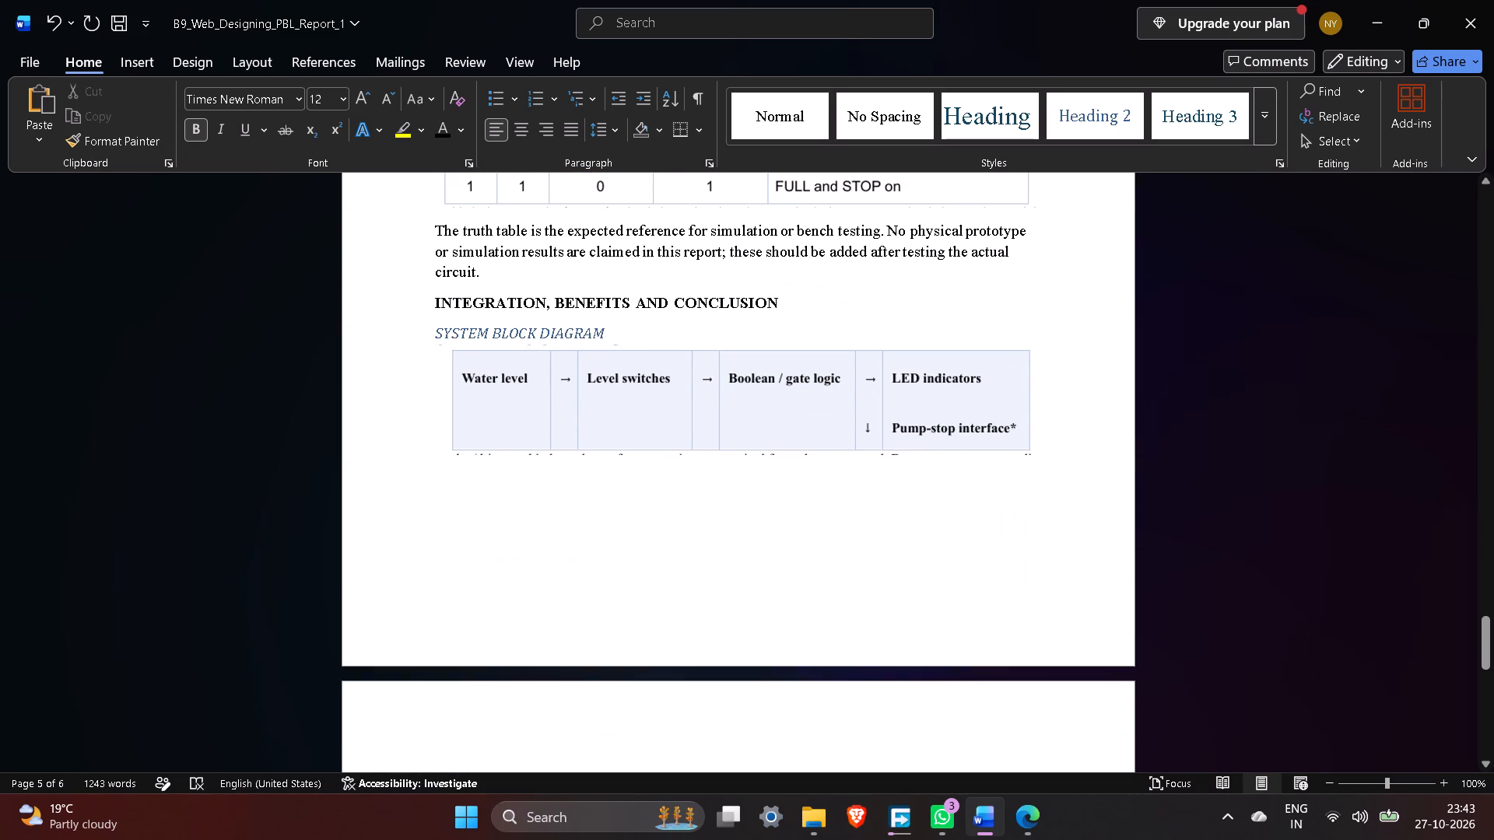
pyautogui.click(433, 310)
# Remove the section number "16." from the Conclusion subheading on the last page.
pyautogui.scroll(-8, 862, 321)
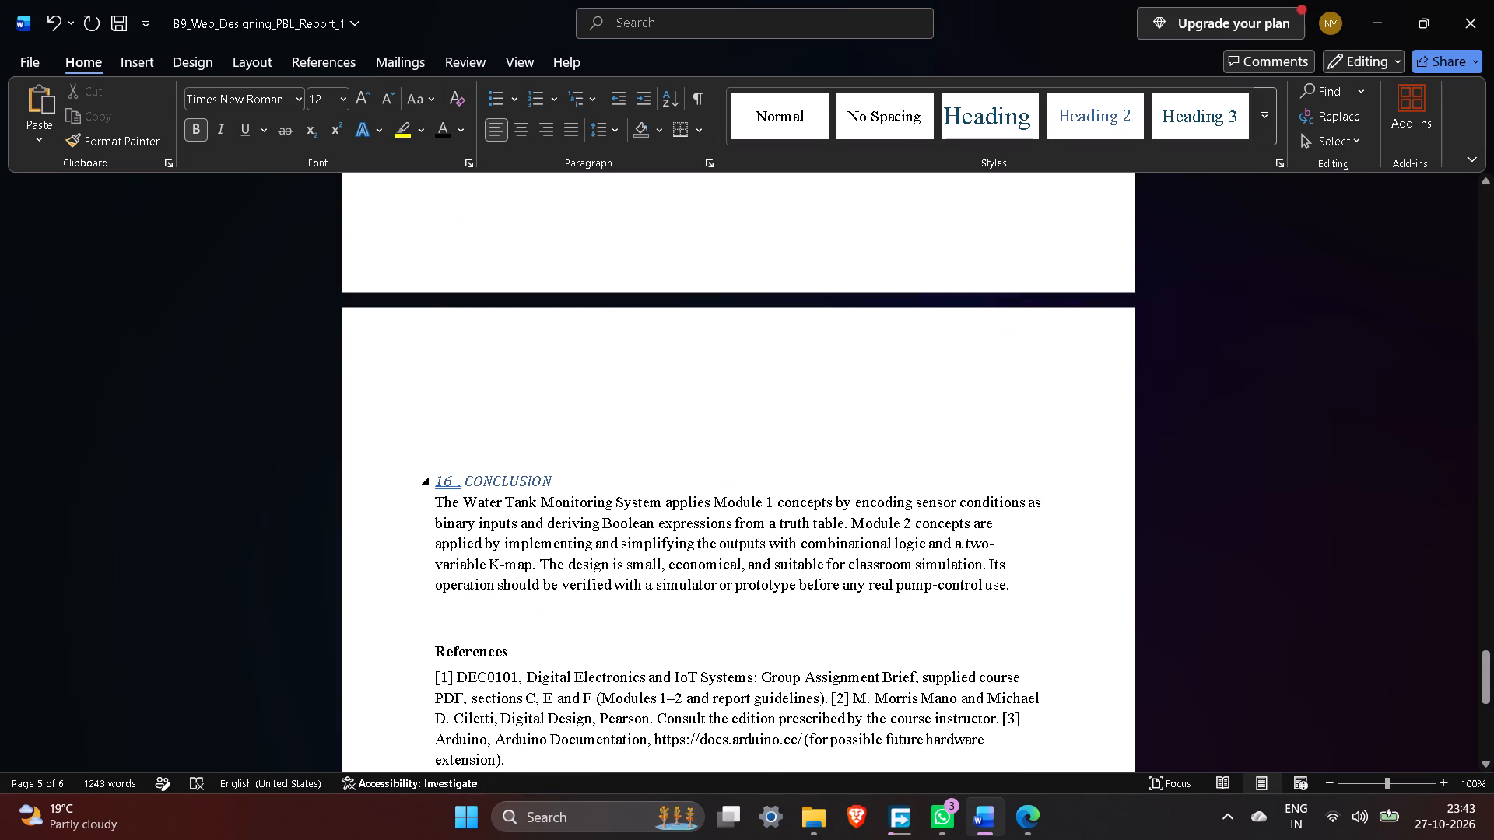
pyautogui.click(467, 478)
pyautogui.press('BackSpace')
pyautogui.press('BackSpace')
pyautogui.press('BackSpace')
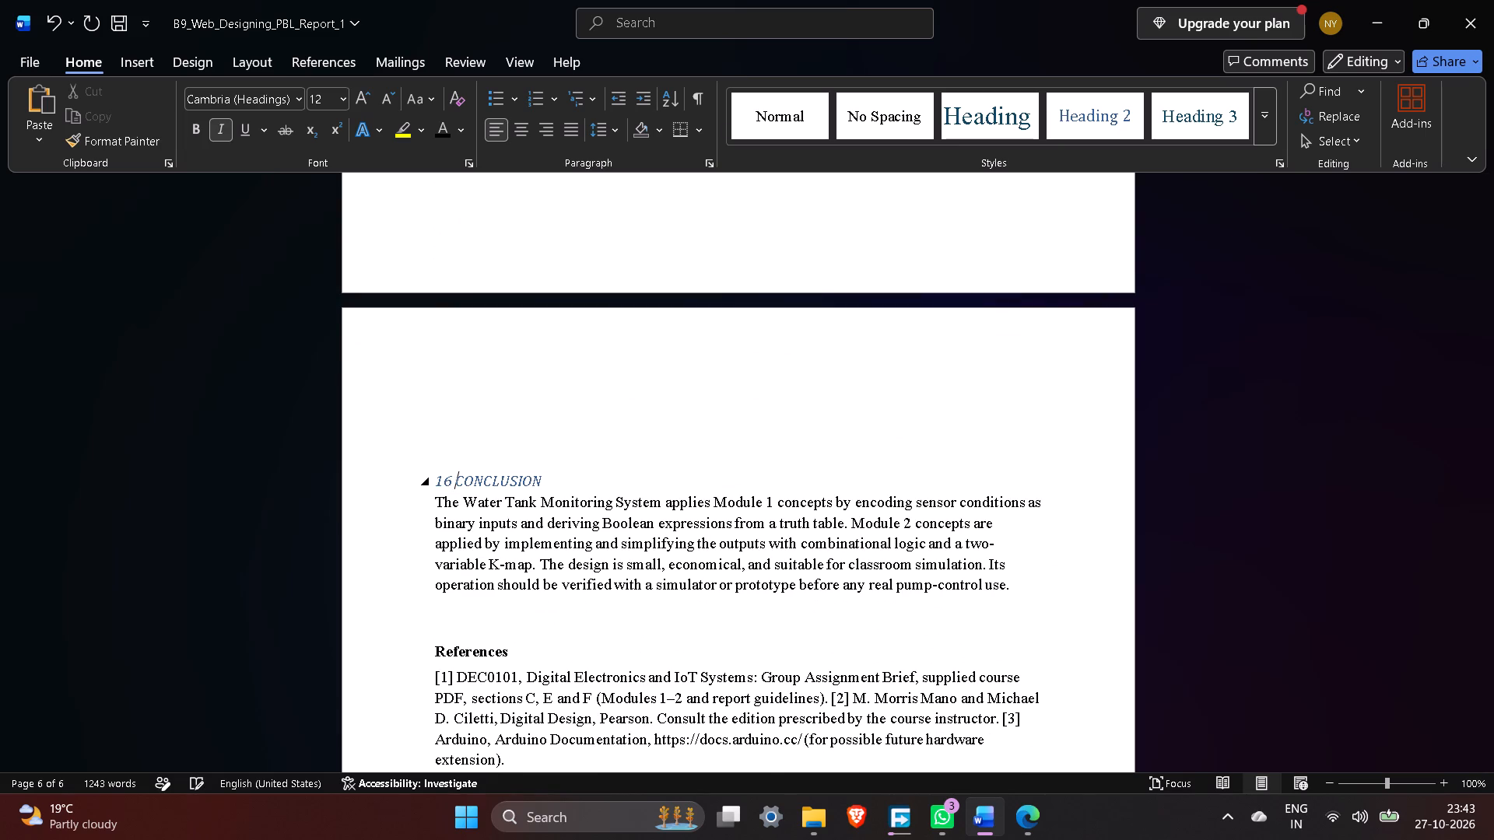
pyautogui.press('BackSpace')
pyautogui.press('BackSpace')
pyautogui.press('BackSpace')
# Number the References heading by inserting "9." at its start.
pyautogui.scroll(-2, 465, 481)
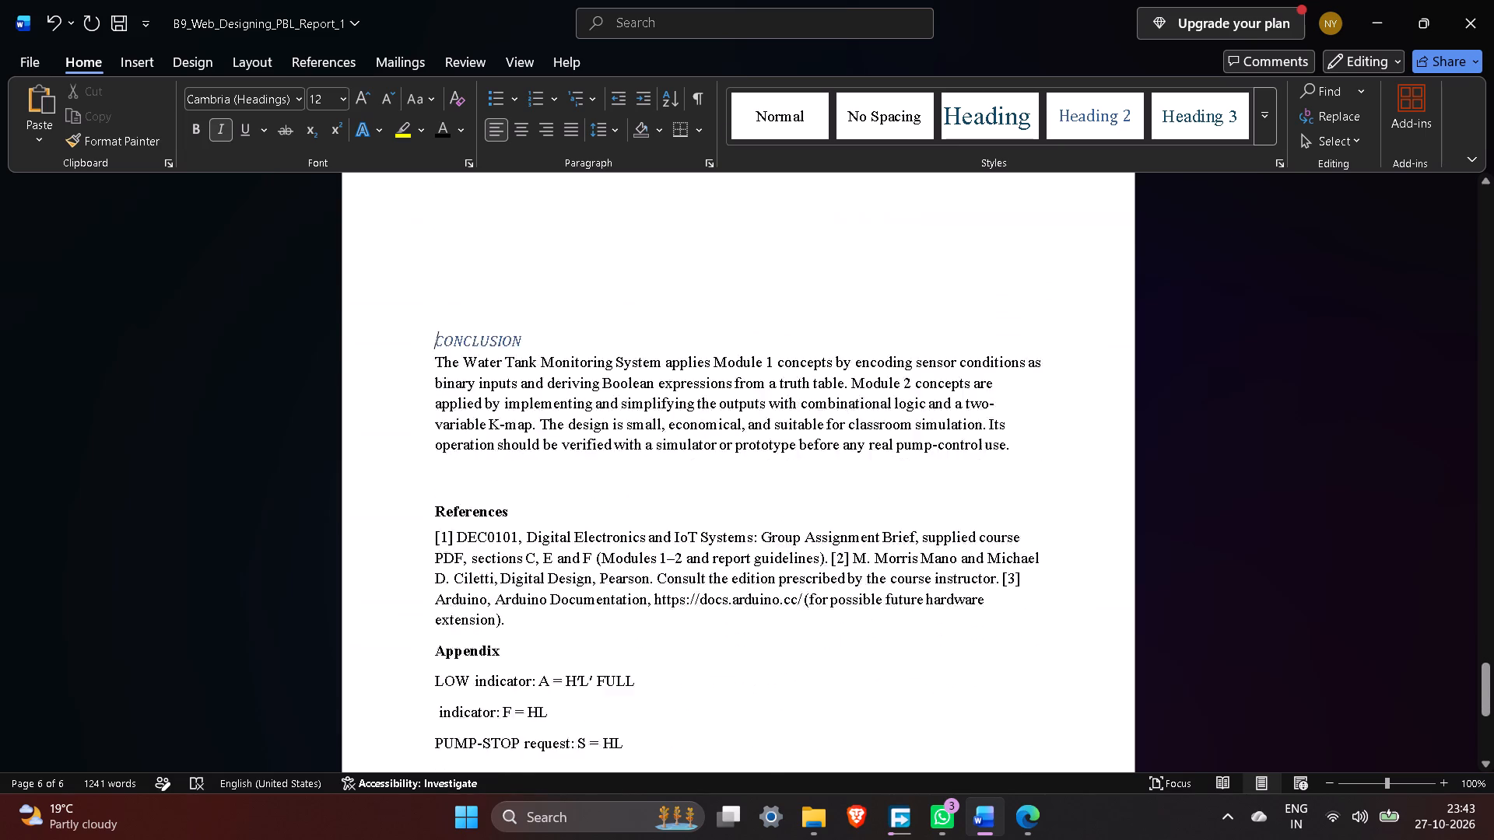
pyautogui.scroll(-3, 465, 481)
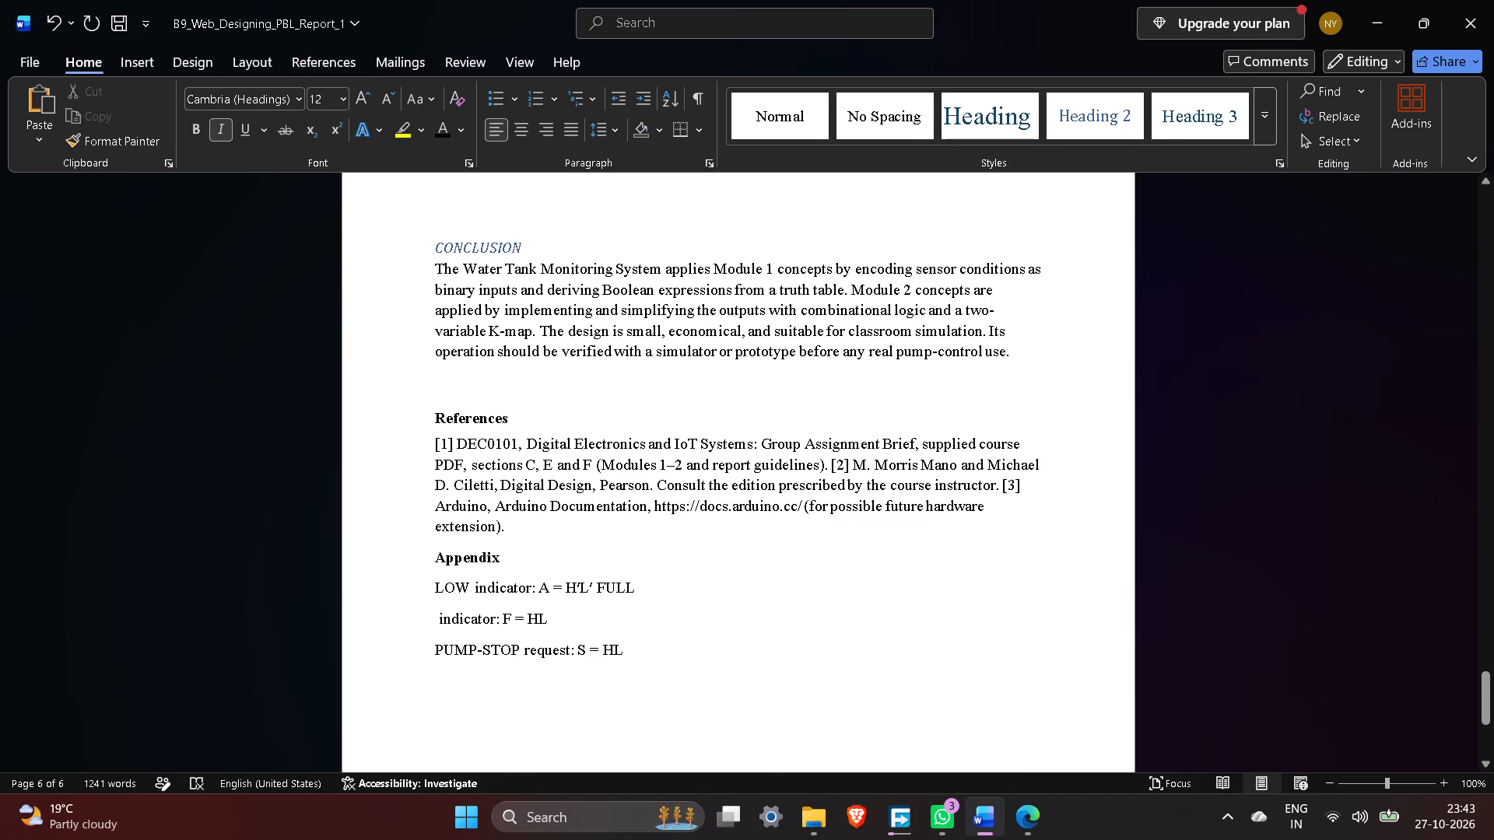
pyautogui.click(432, 418)
pyautogui.write('9.')
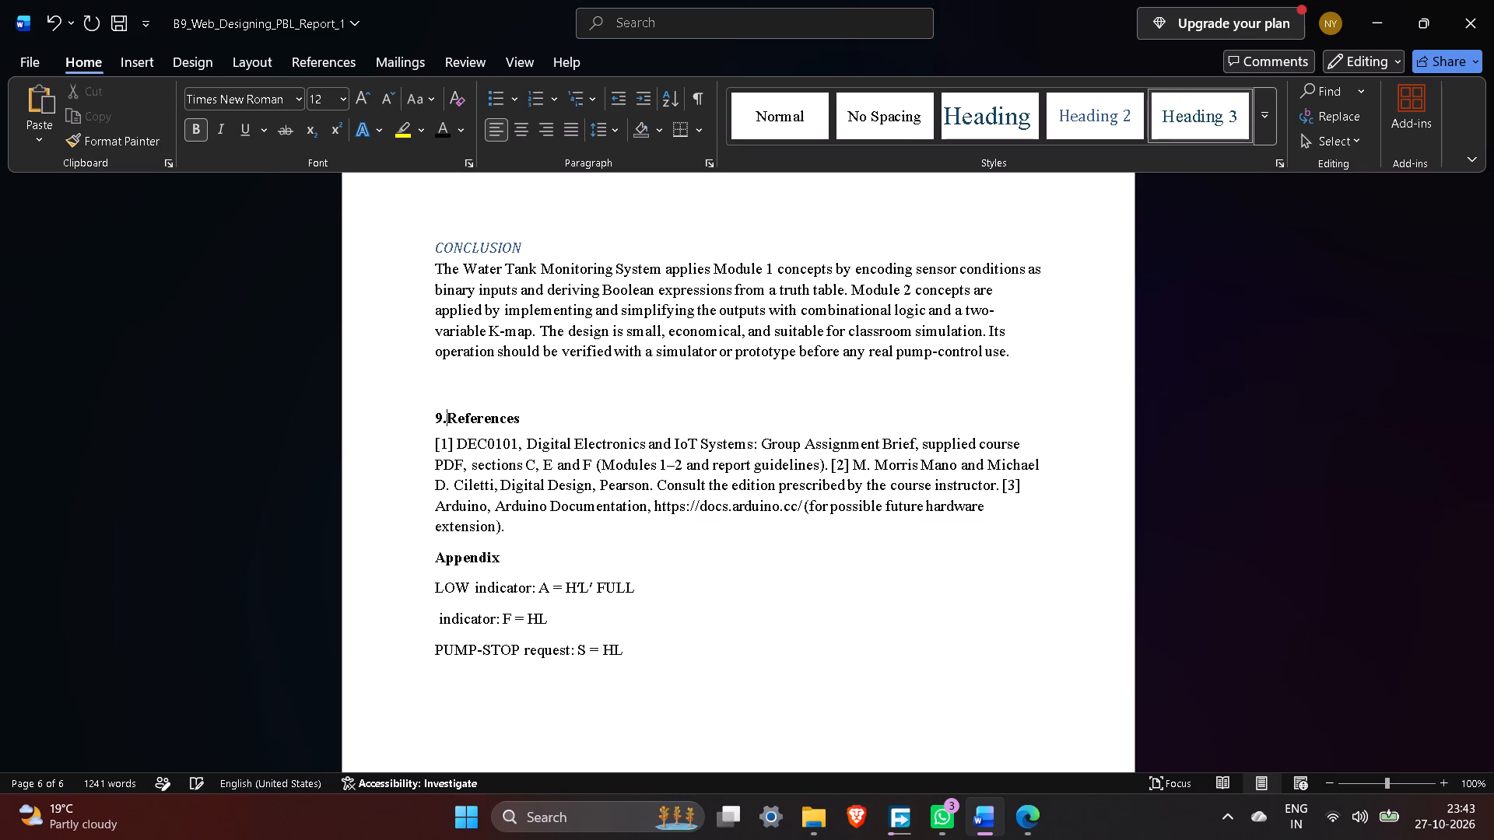
# Number the Appendix heading by inserting "10." at its start.
pyautogui.click(431, 556)
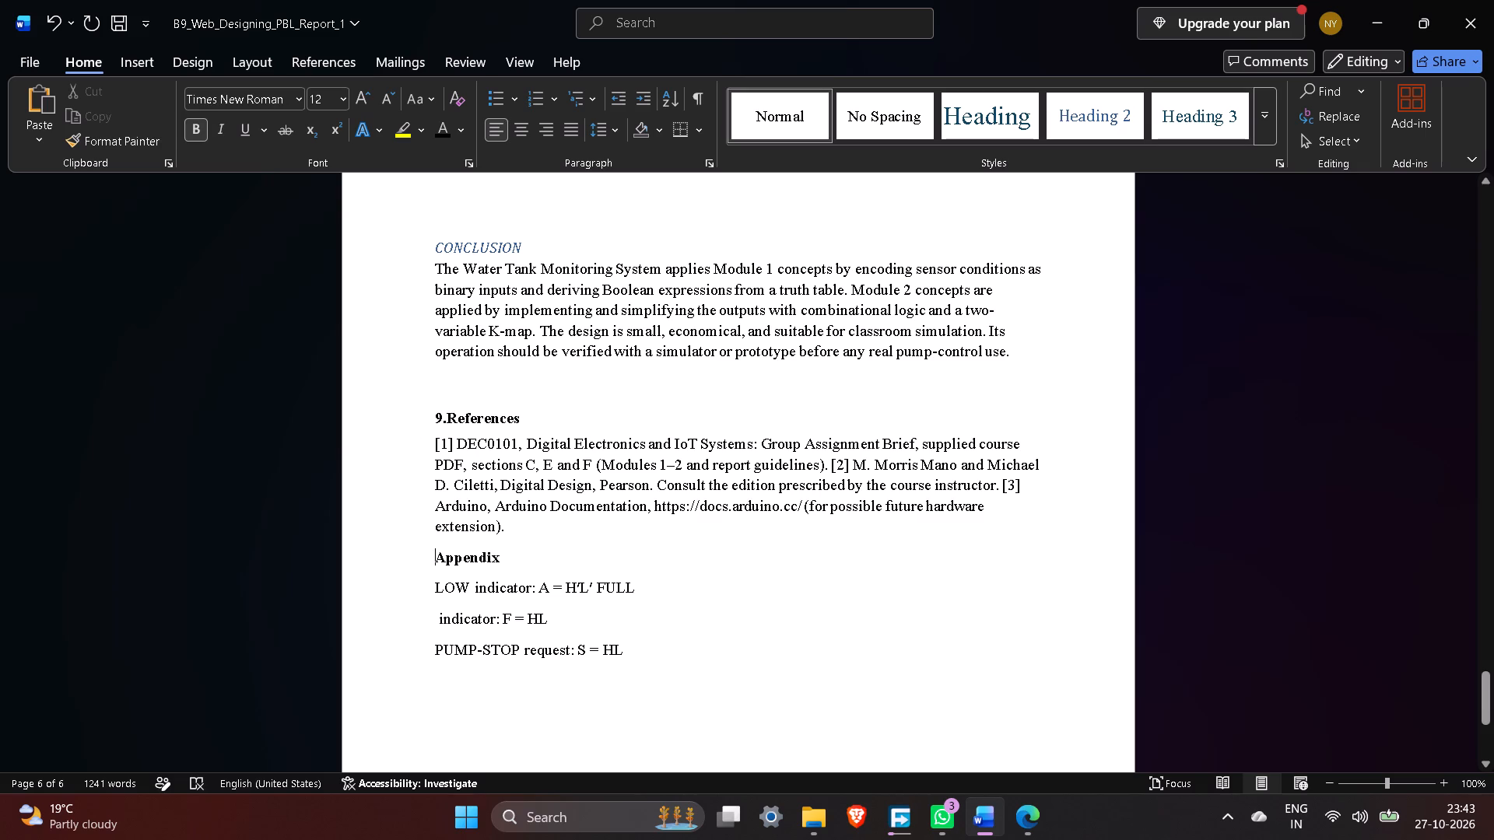
pyautogui.write('10')
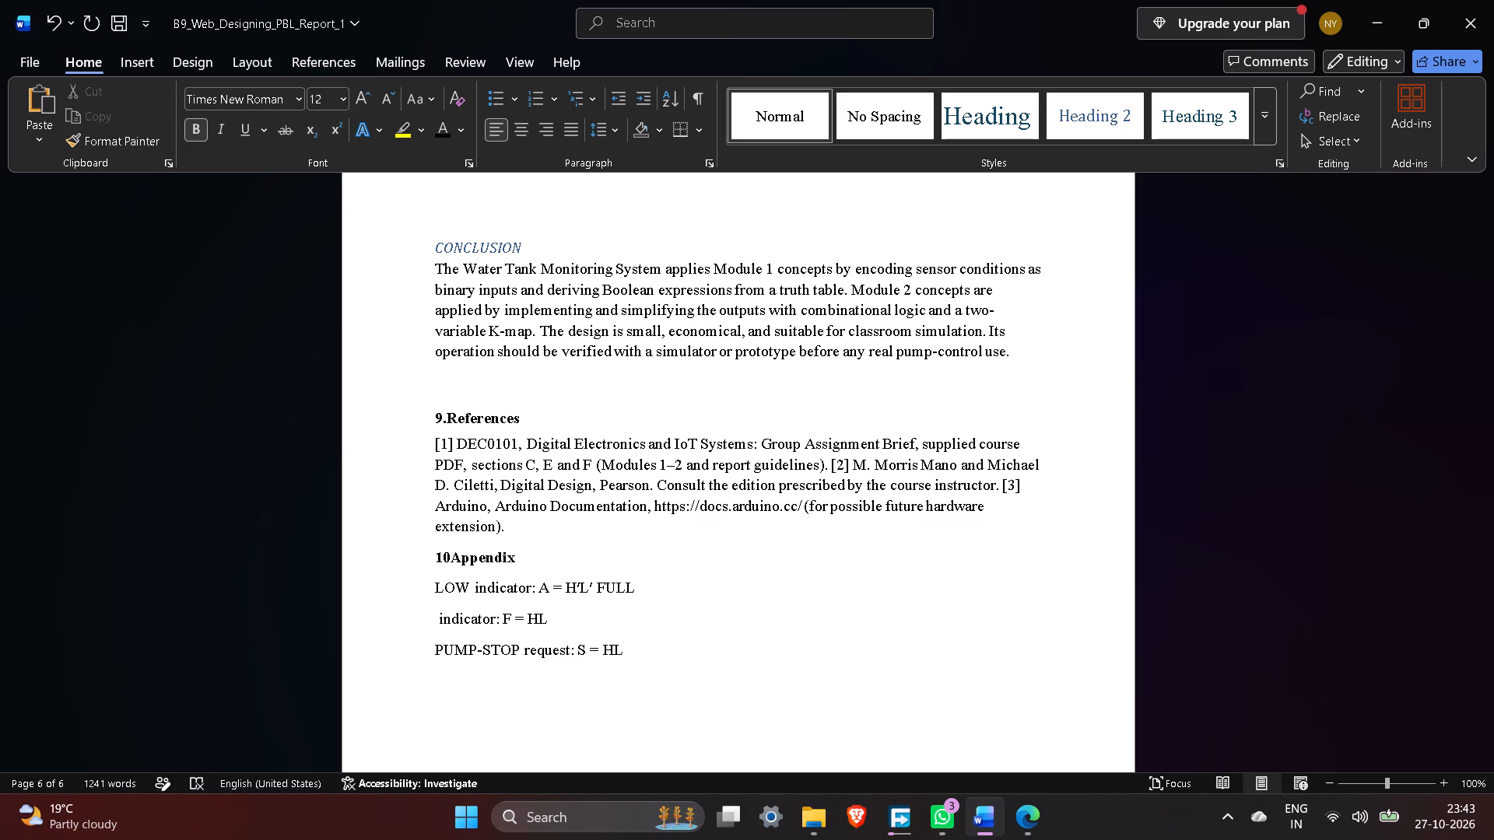
pyautogui.press('.')
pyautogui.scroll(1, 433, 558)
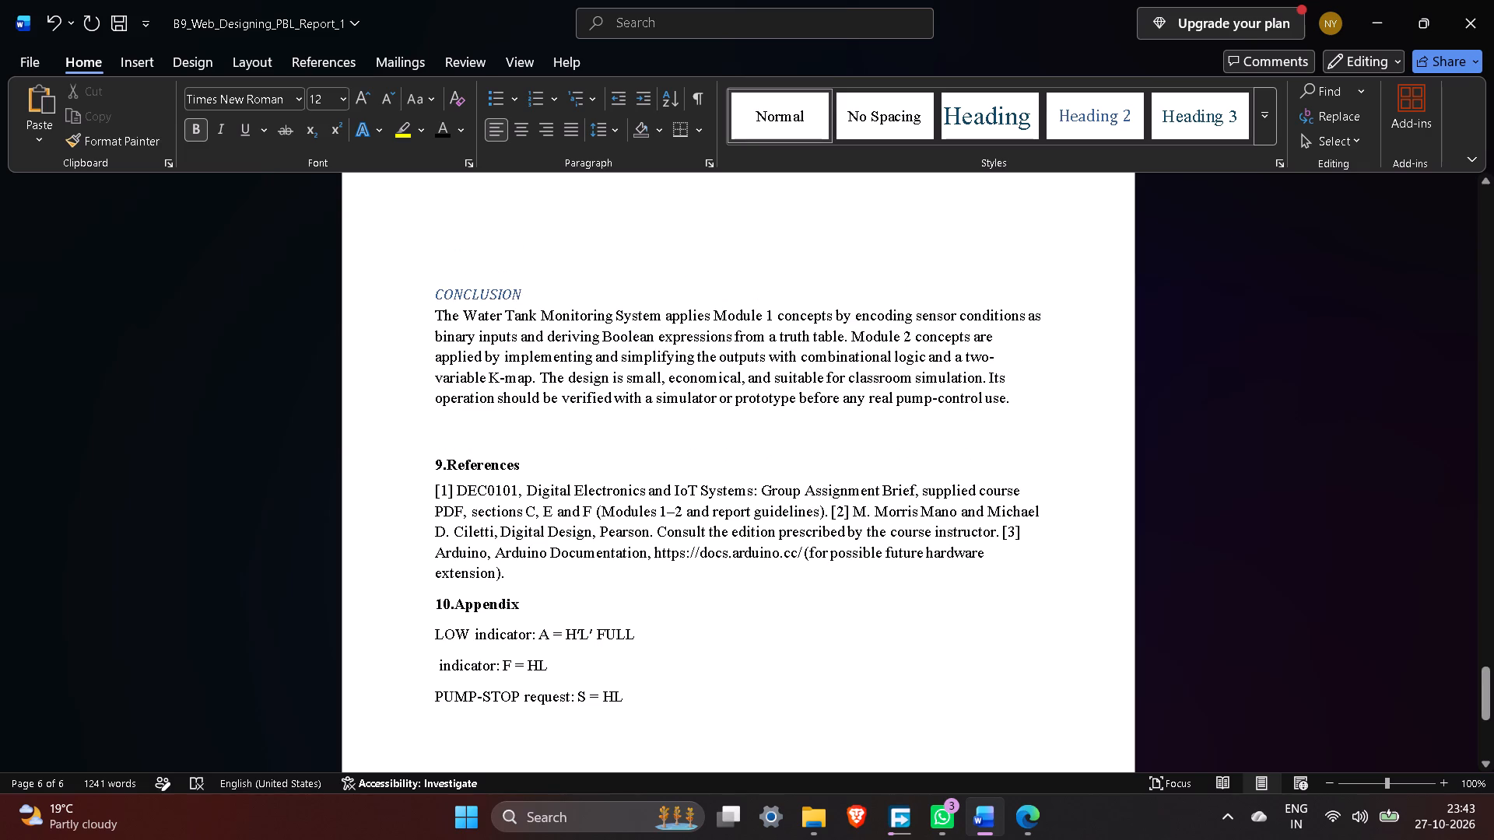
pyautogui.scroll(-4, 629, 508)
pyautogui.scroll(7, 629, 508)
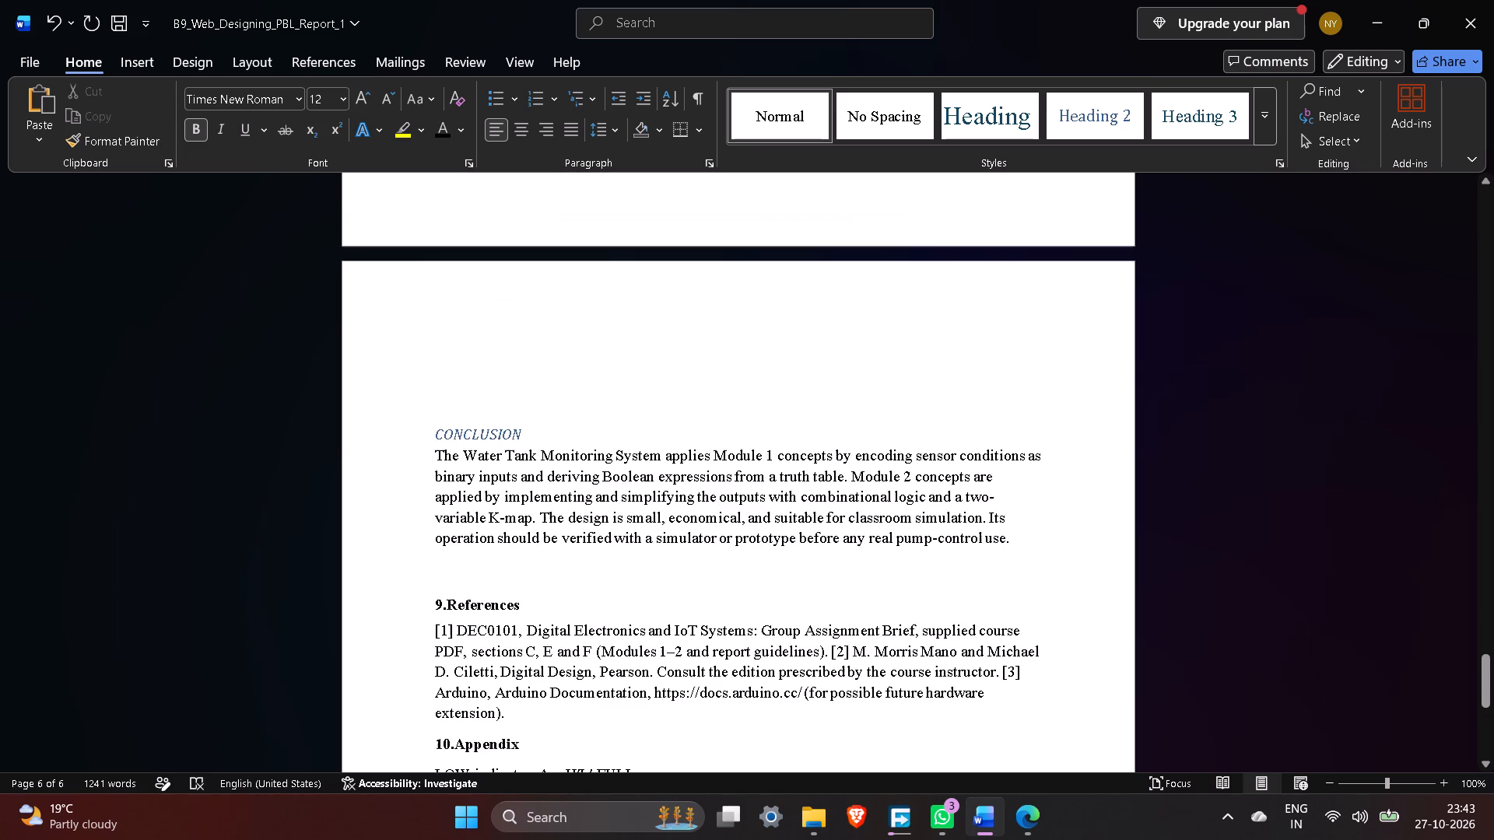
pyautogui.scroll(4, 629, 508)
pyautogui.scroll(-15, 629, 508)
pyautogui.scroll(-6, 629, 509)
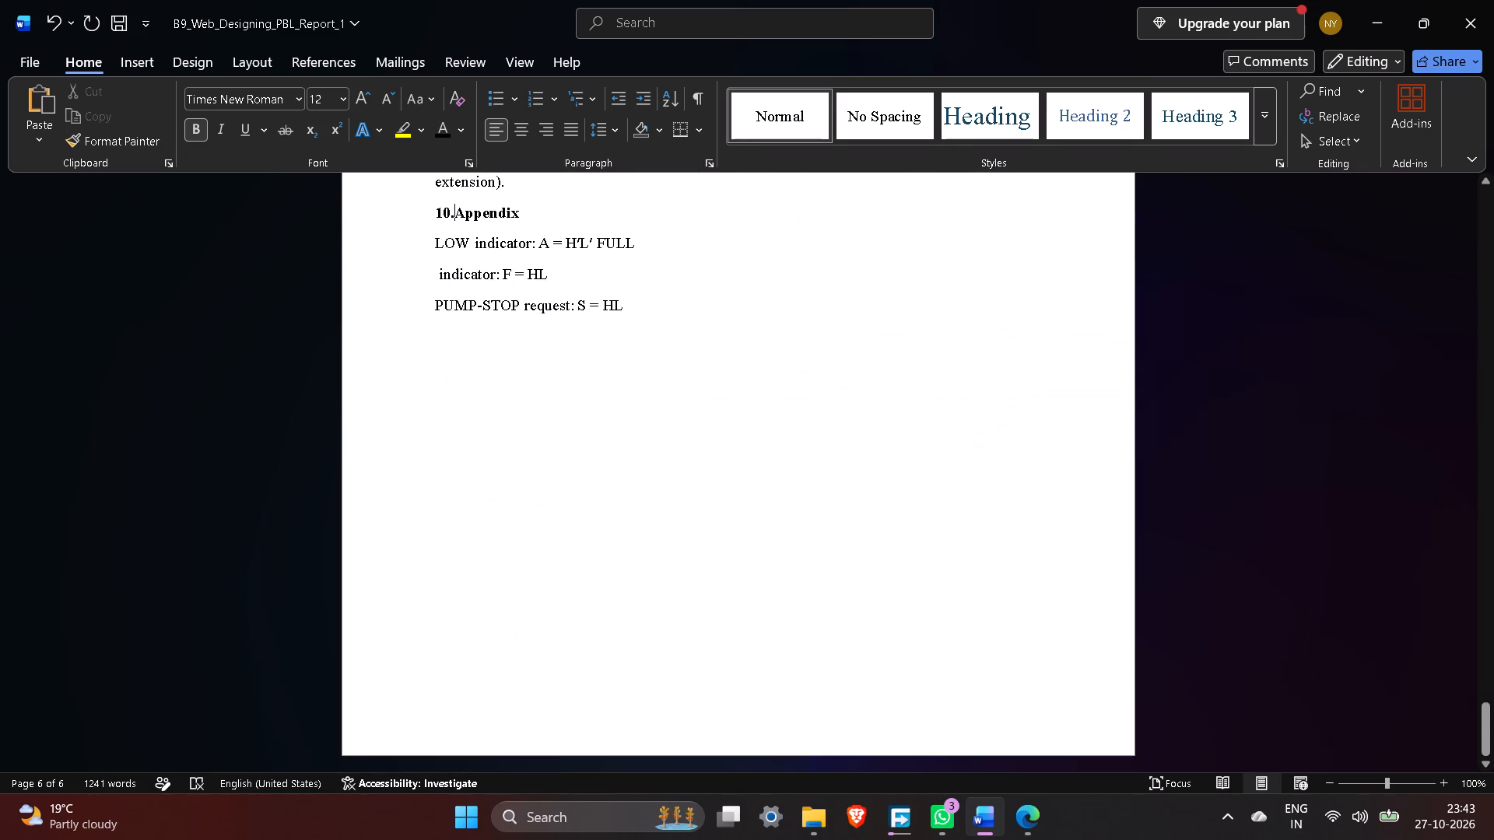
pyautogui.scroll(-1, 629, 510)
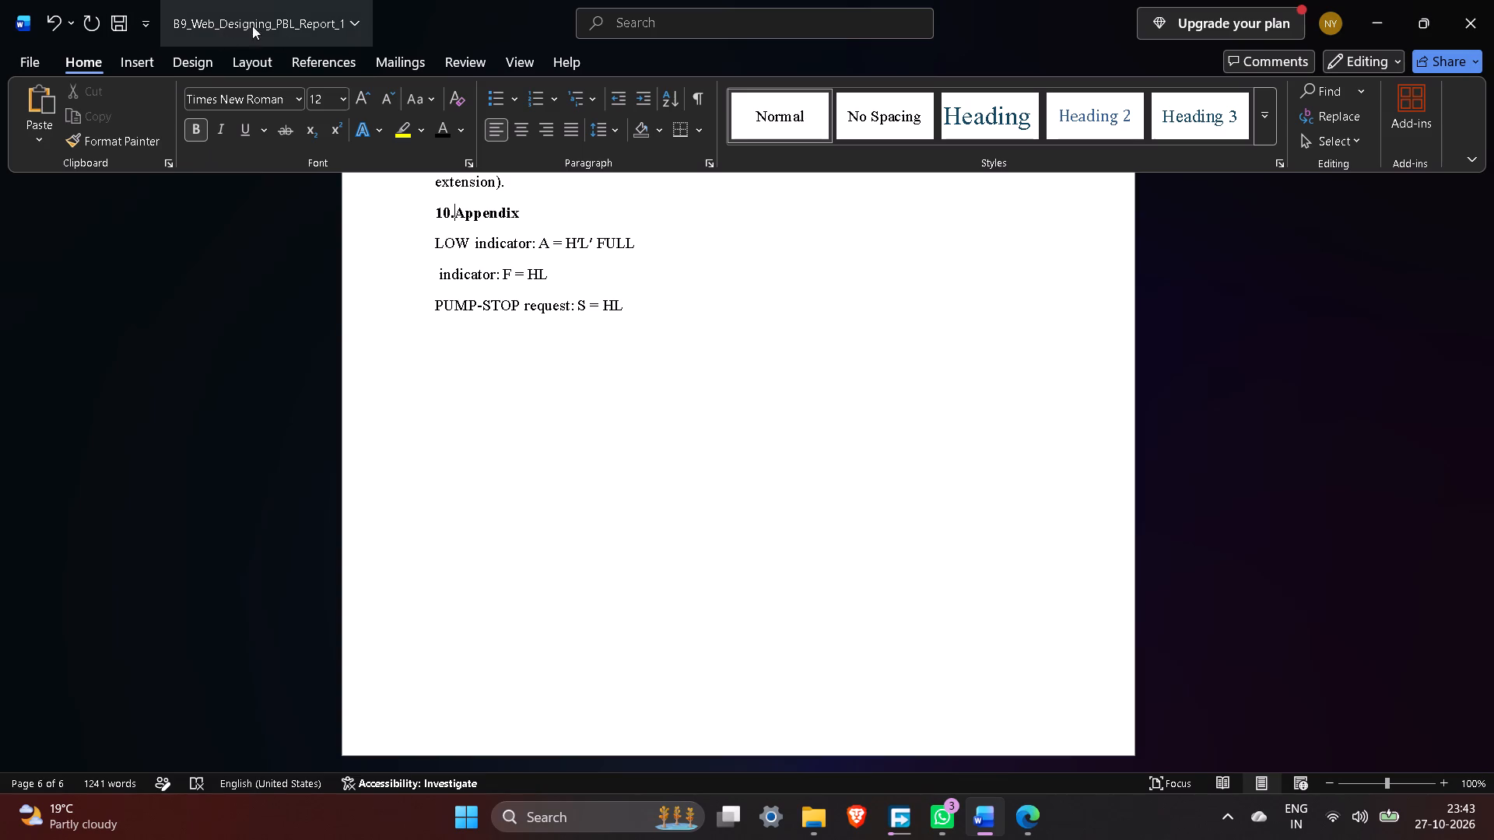
# Save the edited report document.
pyautogui.click(118, 23)
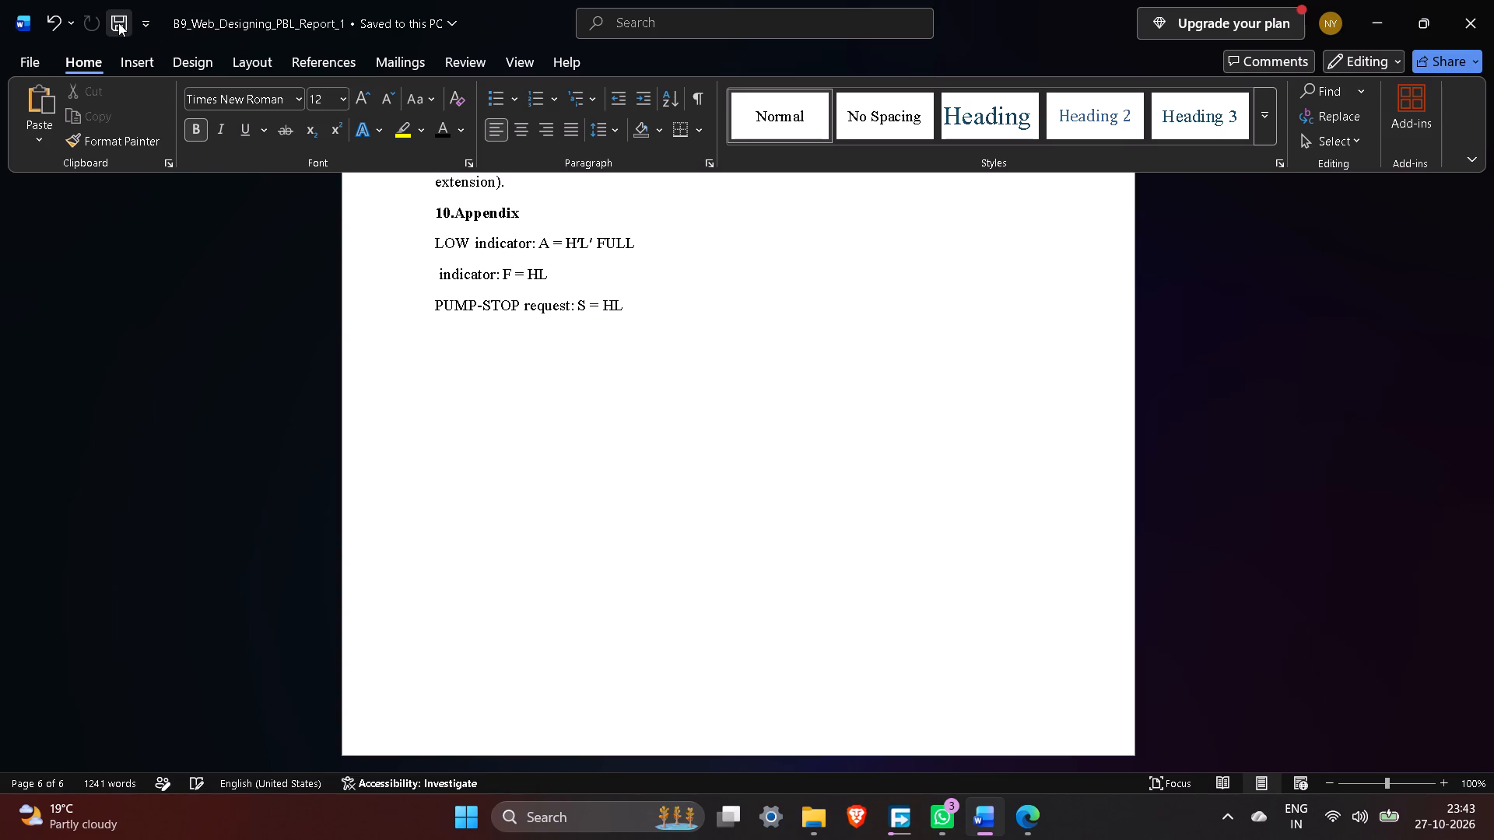
pyautogui.click(454, 22)
pyautogui.click(437, 101)
# Start exporting the report as a PDF document.
pyautogui.click(35, 65)
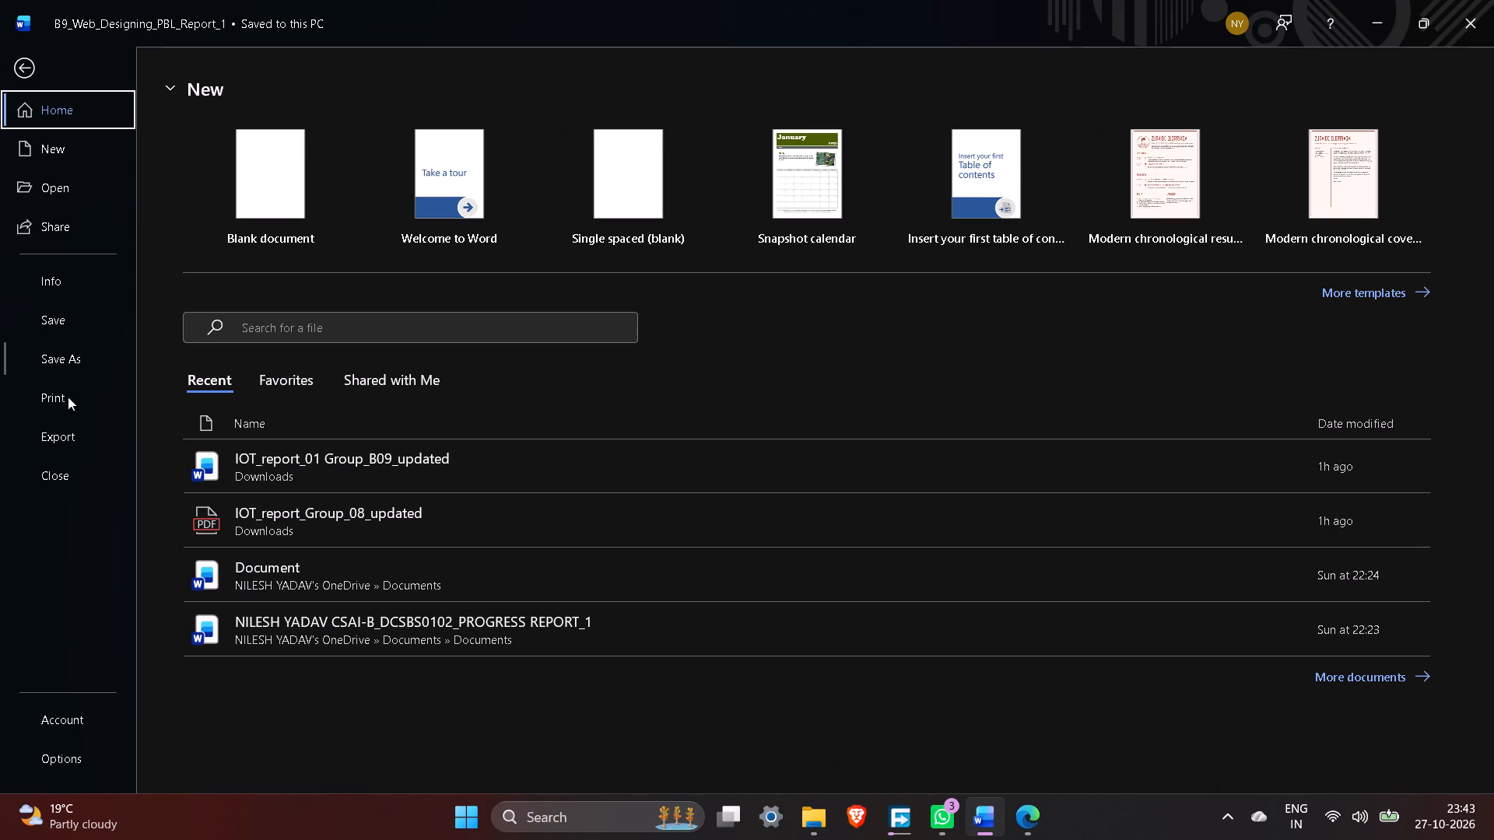
pyautogui.click(77, 435)
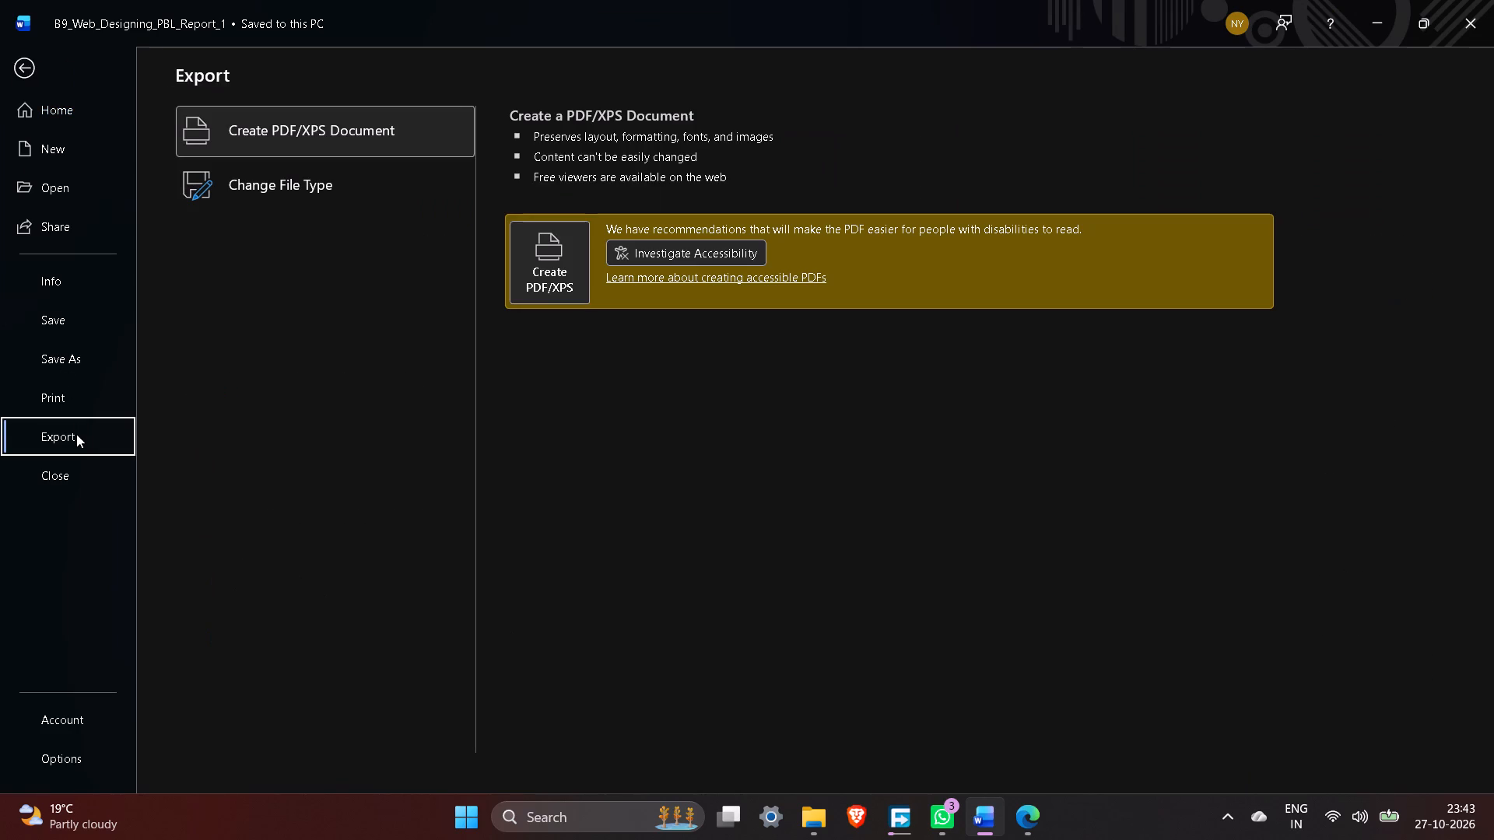
pyautogui.click(258, 142)
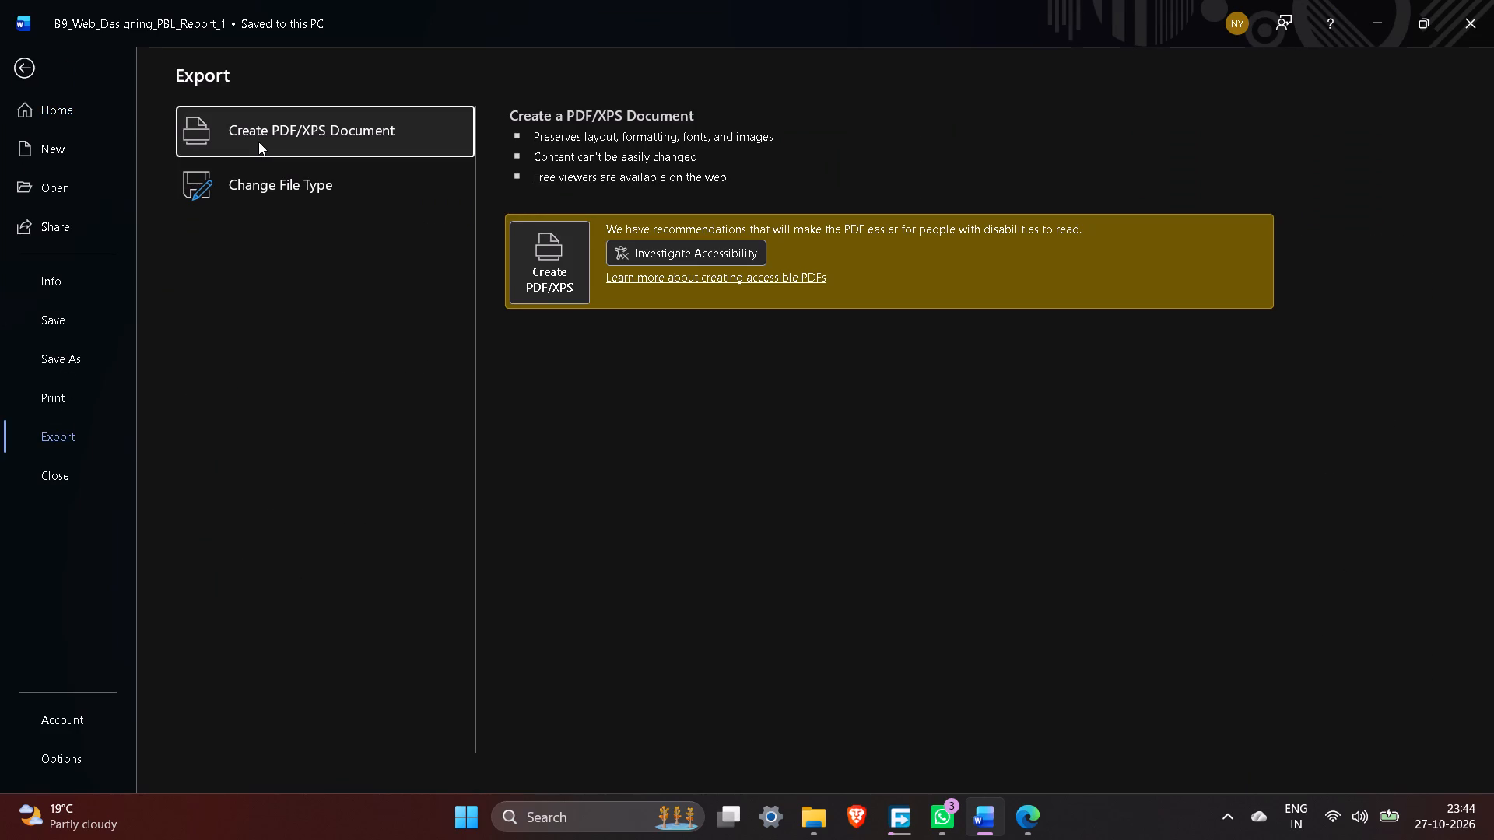
pyautogui.click(277, 134)
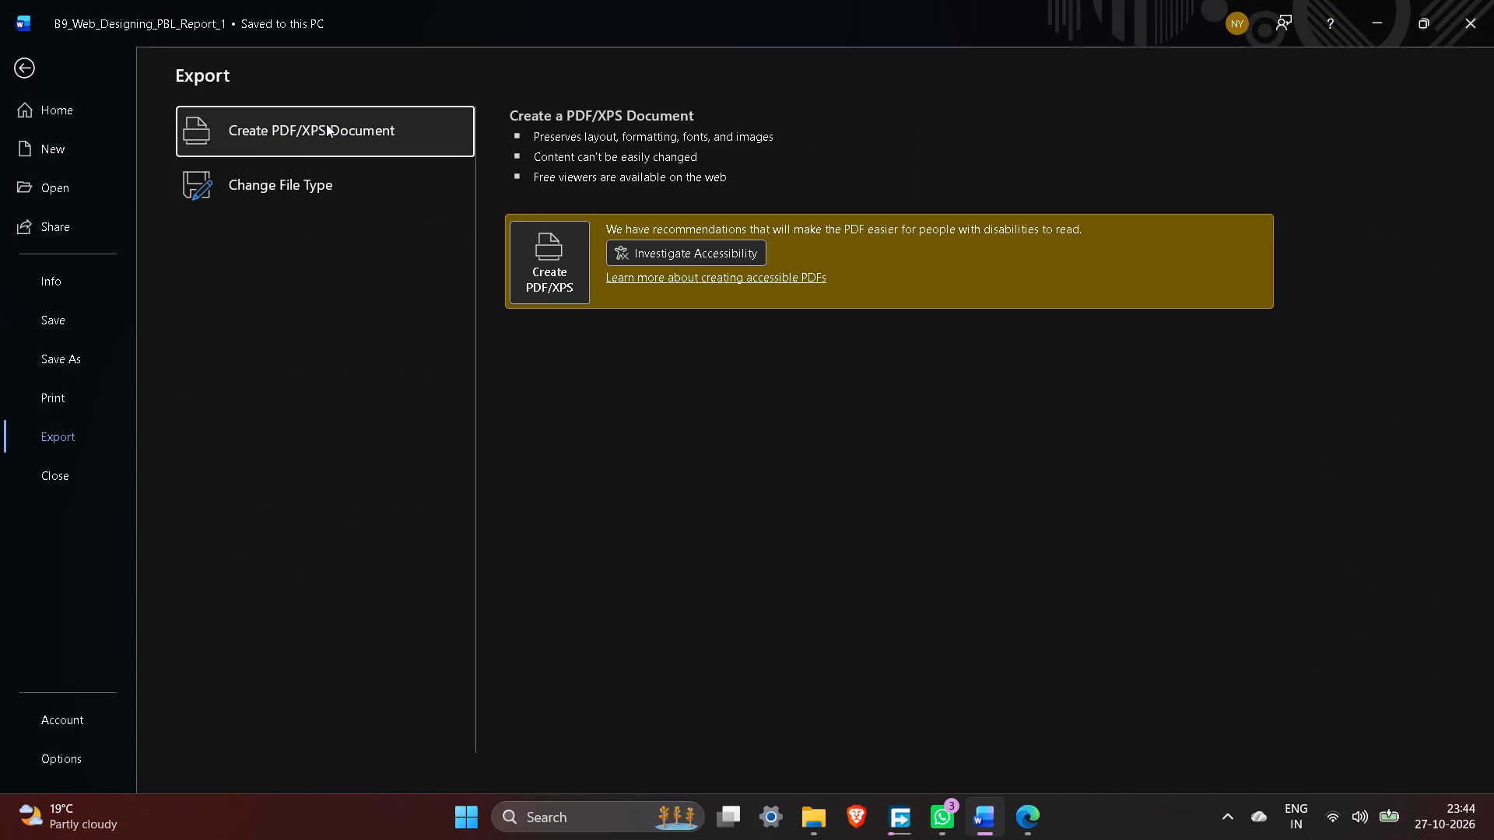
pyautogui.tripleClick(326, 124)
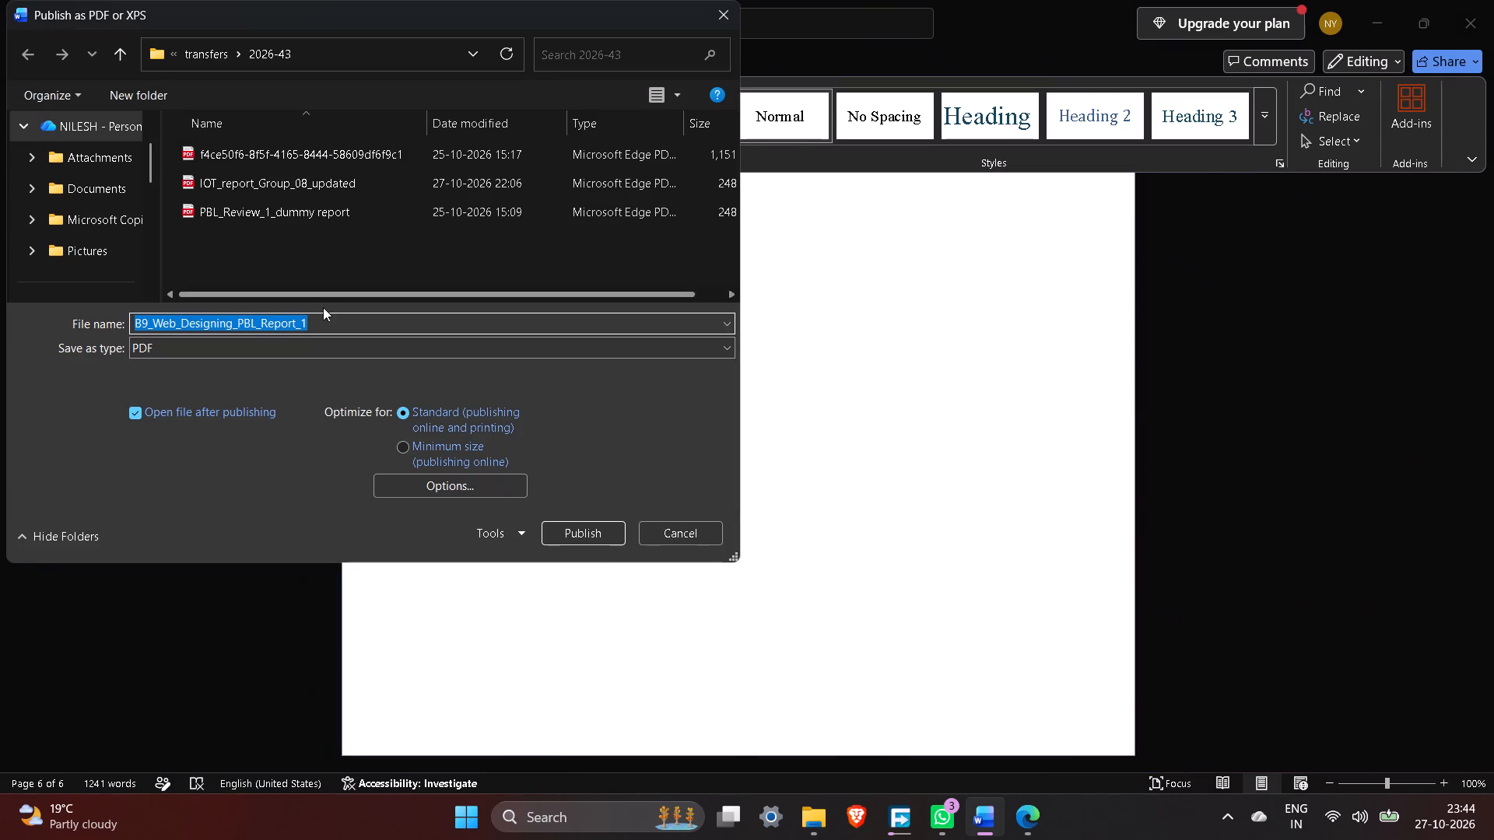
# Replace "Web_Designing" in the PDF file name with "IO", keeping the B9 prefix and the PBL_Report_1 ending.
pyautogui.click(226, 324)
pyautogui.click(234, 321)
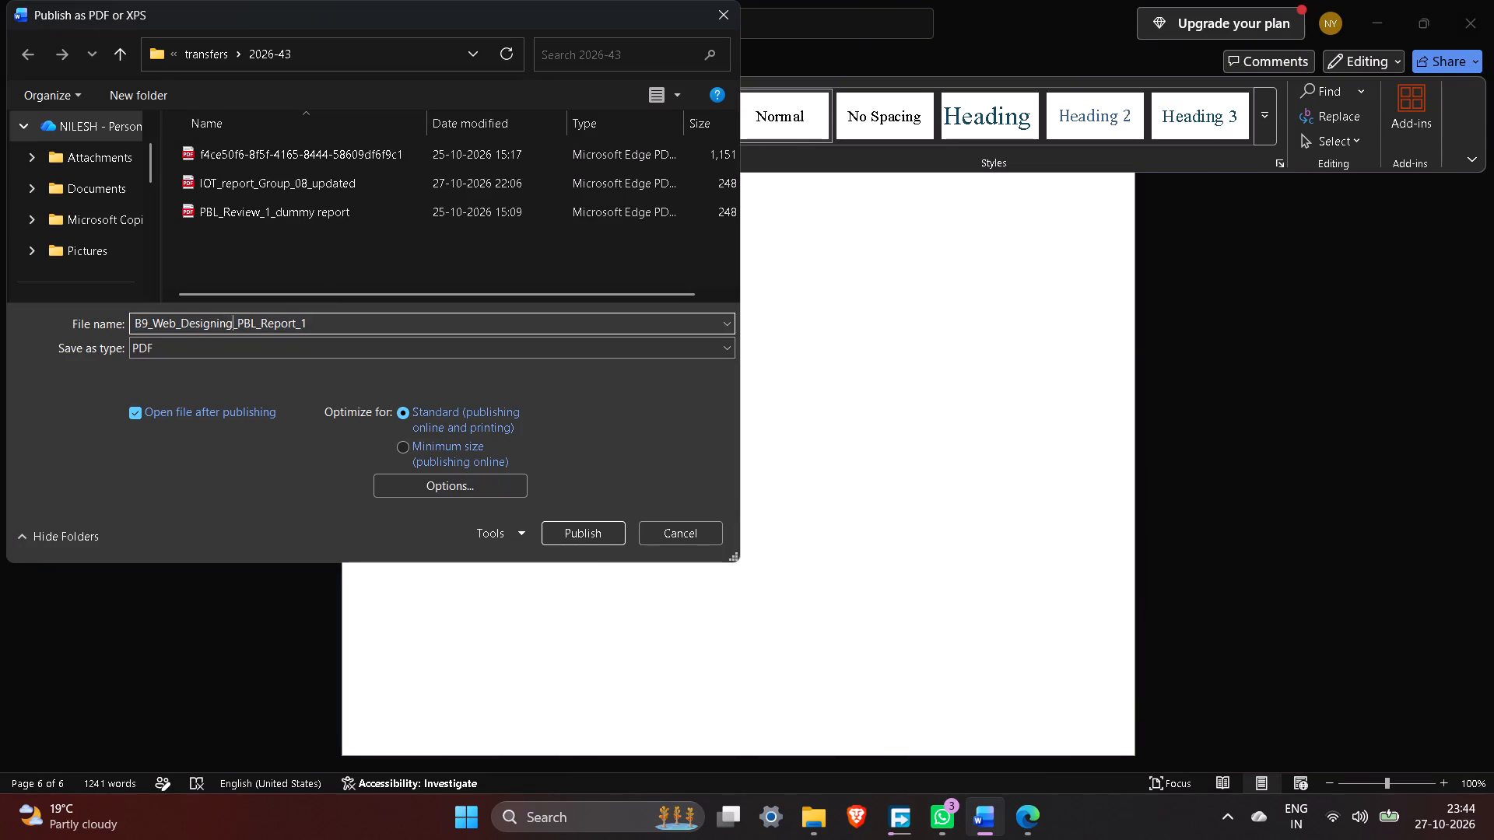
pyautogui.press('BackSpace')
pyautogui.press('BackSpace')
pyautogui.press('BackSpace')
pyautogui.press('BackSpace')
pyautogui.press('BackSpace')
pyautogui.press('BackSpace')
pyautogui.press('BackSpace')
pyautogui.press('BackSpace')
pyautogui.press('BackSpace')
pyautogui.press('BackSpace')
pyautogui.press('BackSpace')
pyautogui.press('BackSpace')
pyautogui.press('BackSpace')
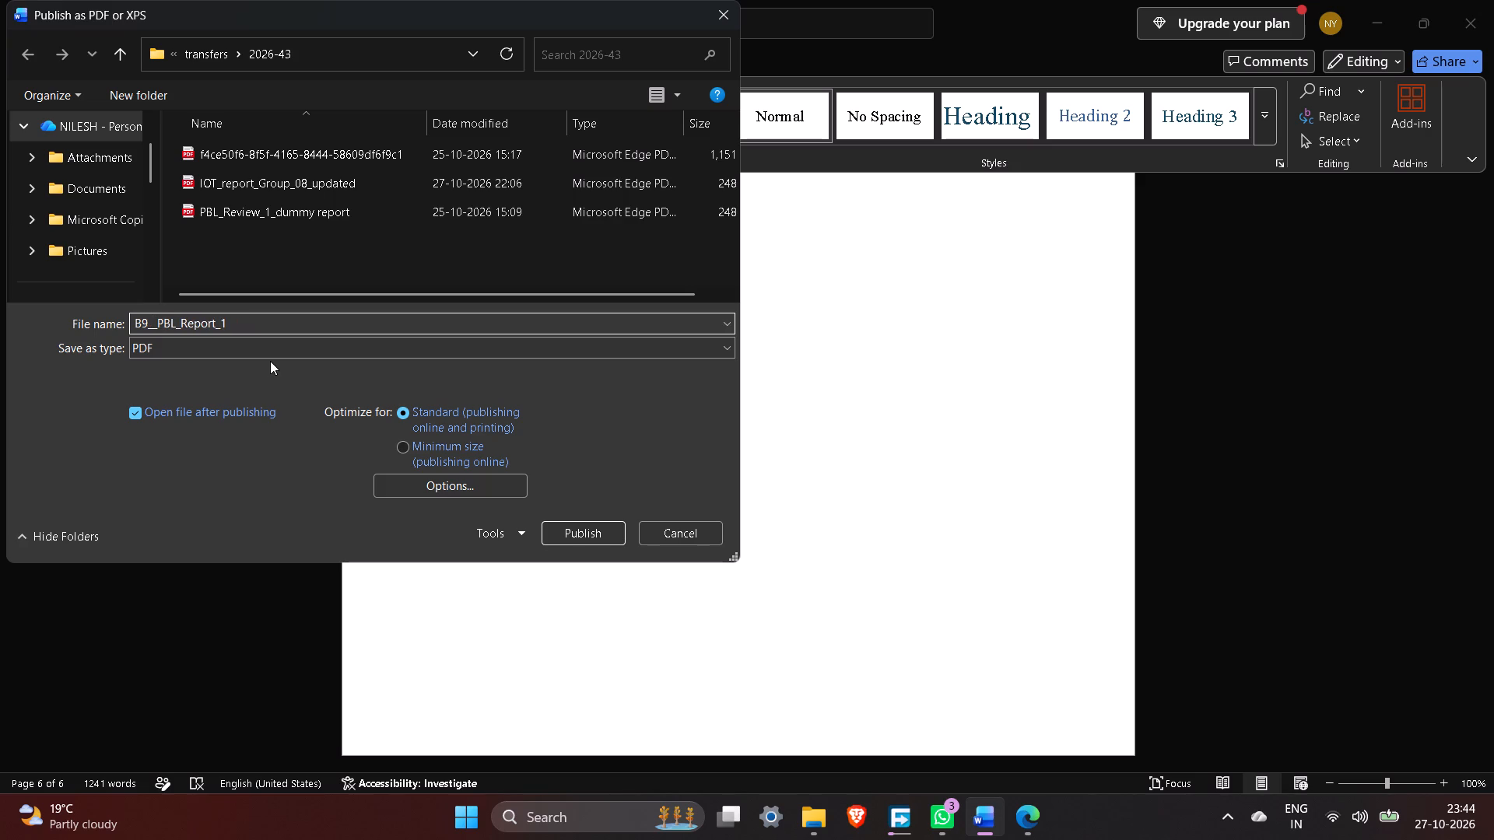
pyautogui.press('i')
pyautogui.press('o')
# Complete the PDF file name as B9_IOT_PBL_Report_1 and publish the report.
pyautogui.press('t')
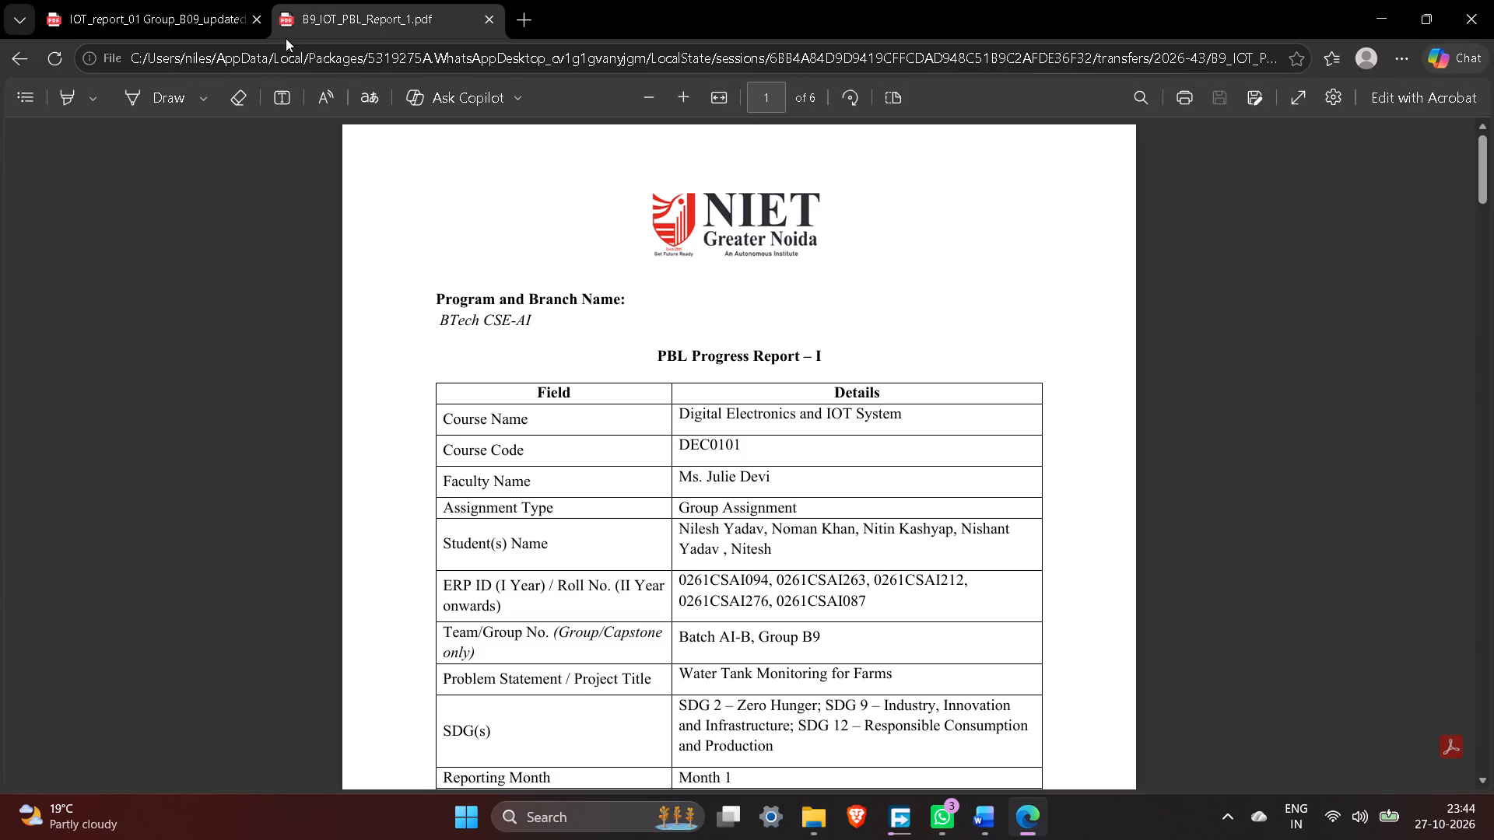
# Close the older IOT_report_01 Group_B09_updated PDF, keeping the newly published report open.
pyautogui.click(258, 16)
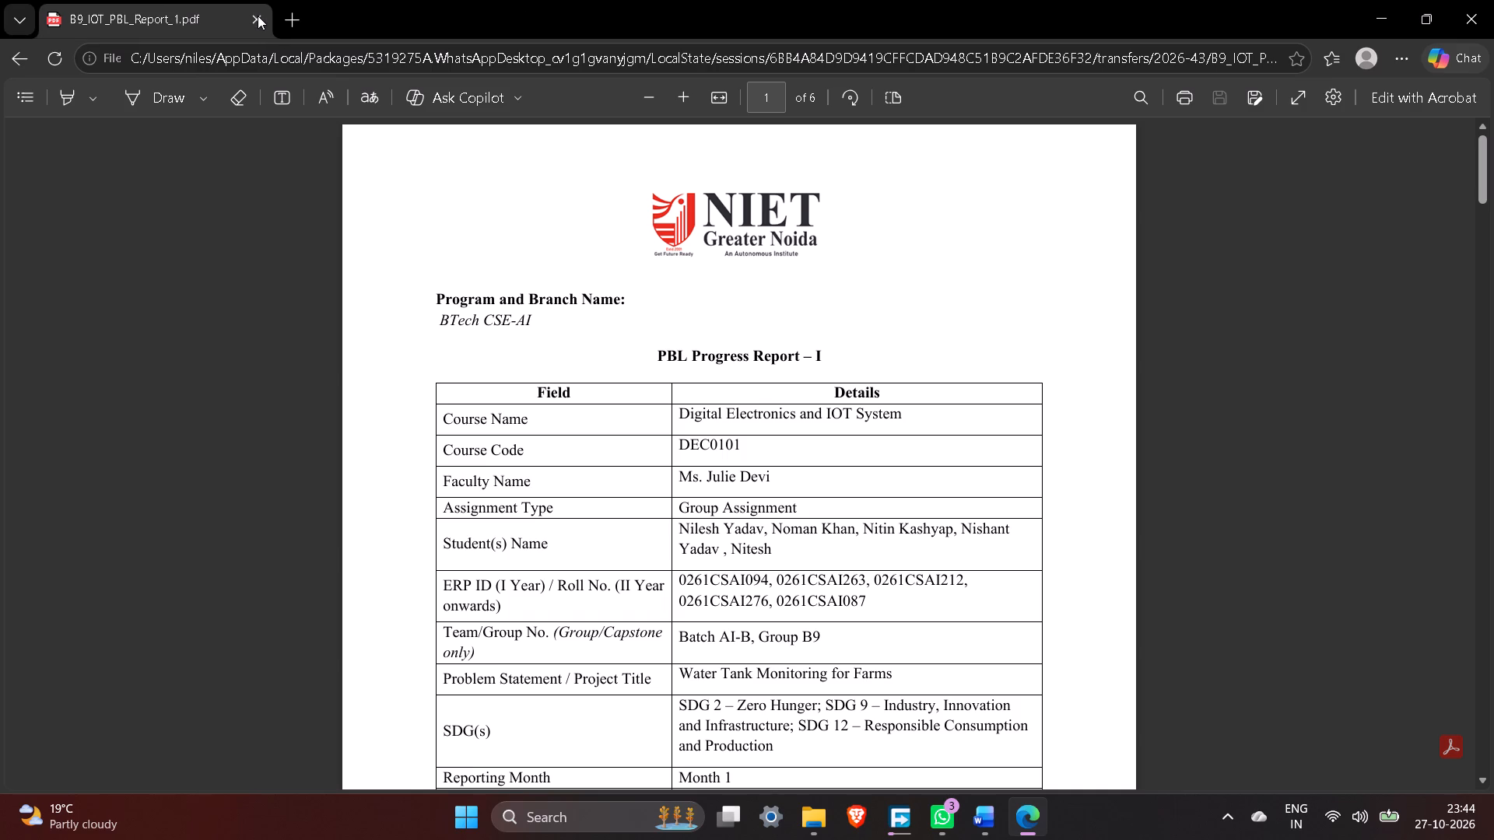
# Minimize the PDF viewer and Word windows to return to the Downloads folder and the WhatsApp group chat.
pyautogui.click(1384, 18)
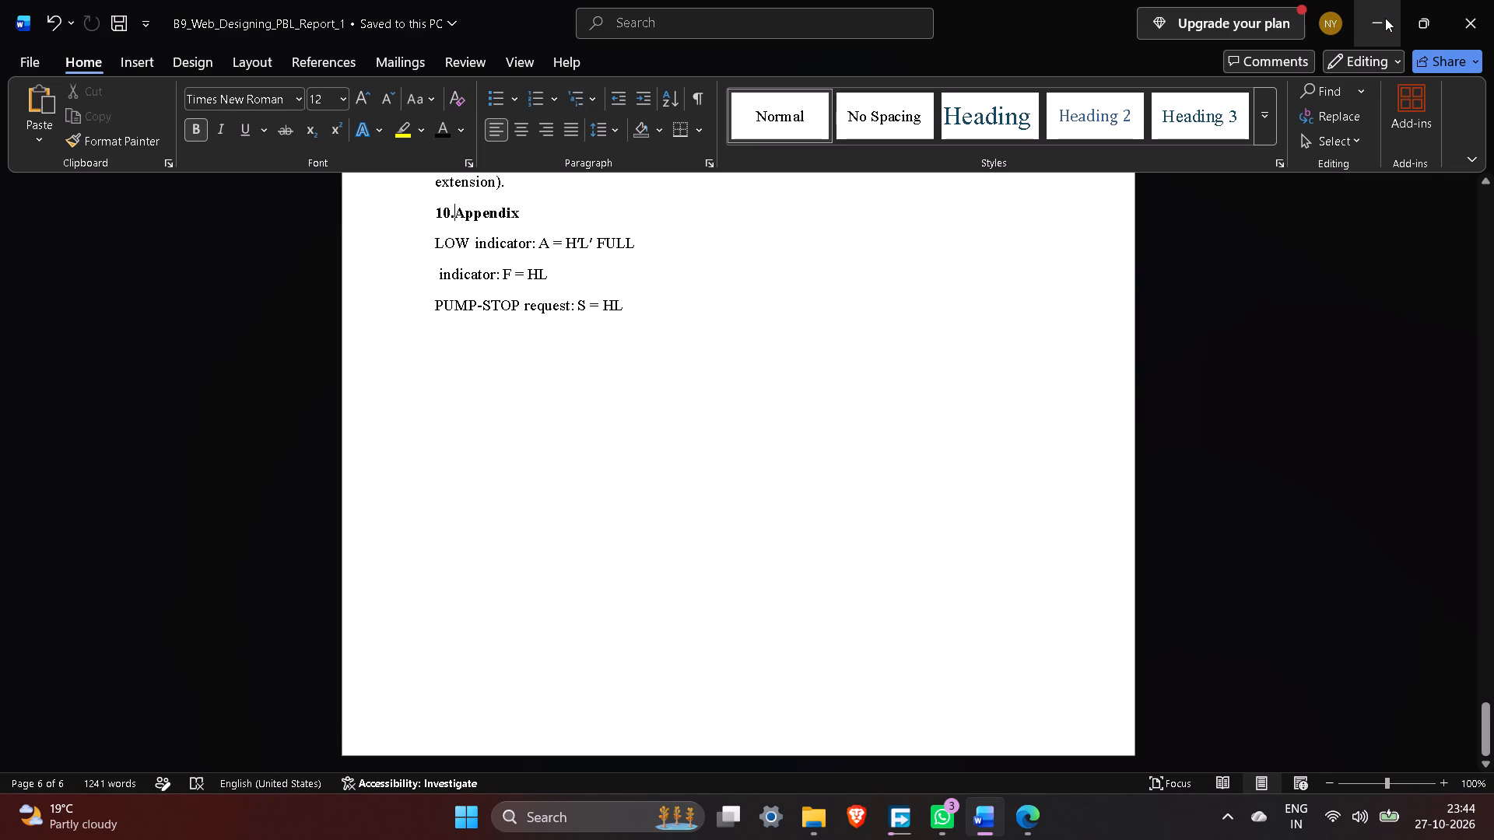
pyautogui.click(1385, 18)
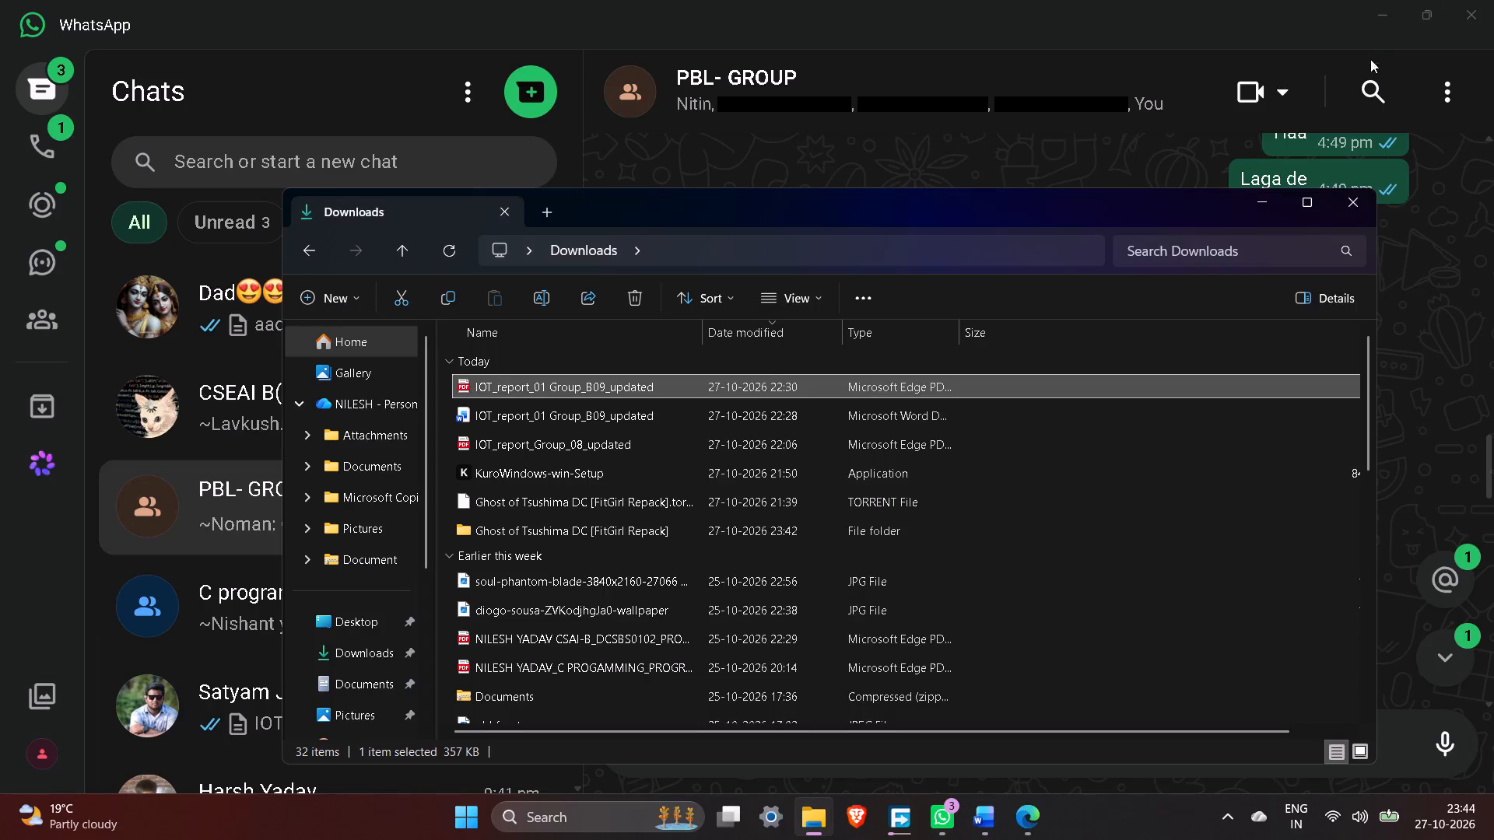
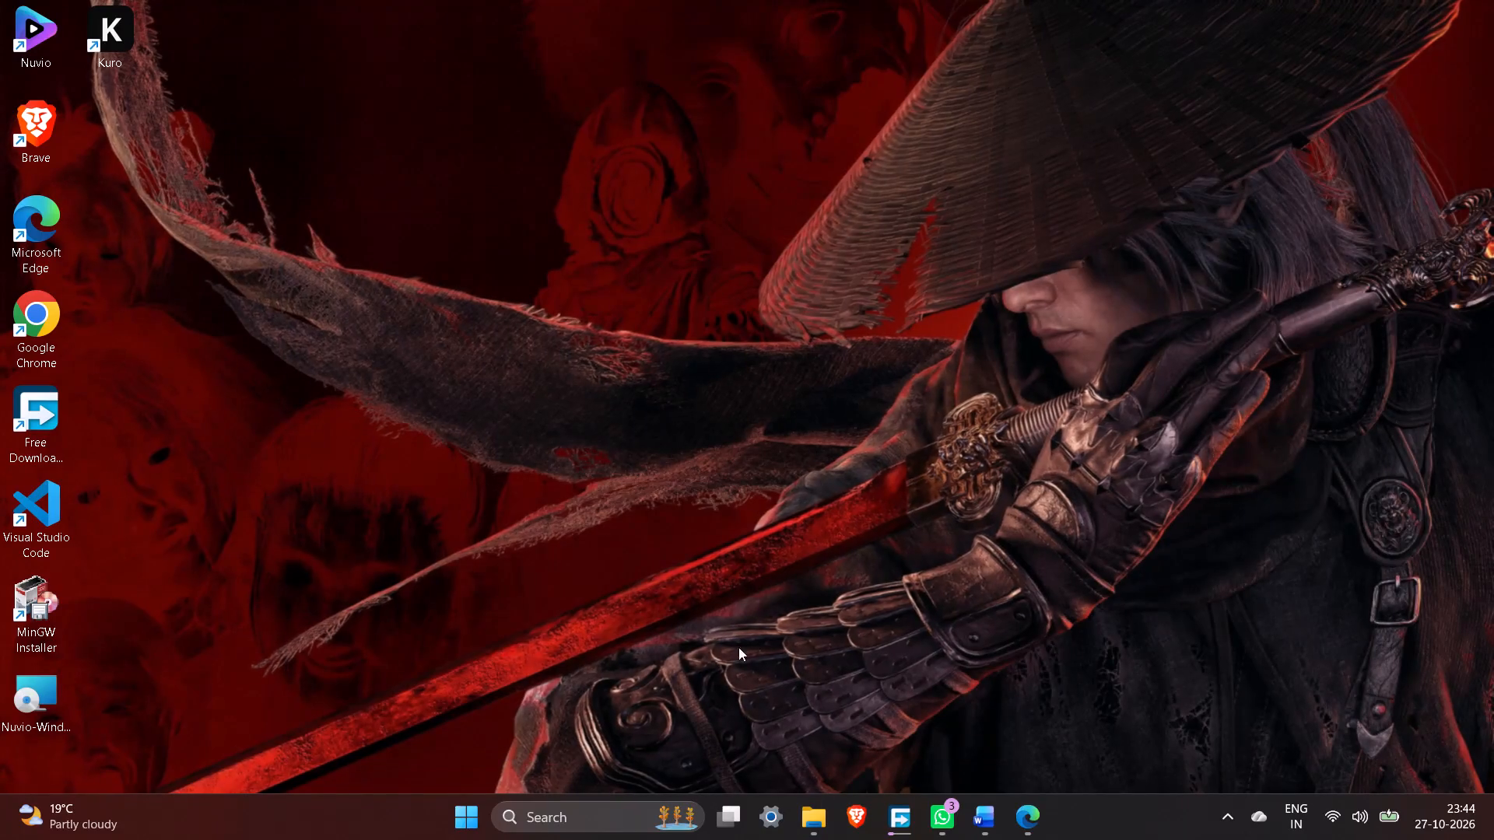
# Find the exported B9_IOT_PBL_Report_1 PDF among the recent files in File Explorer and open it for viewing.
pyautogui.click(807, 809)
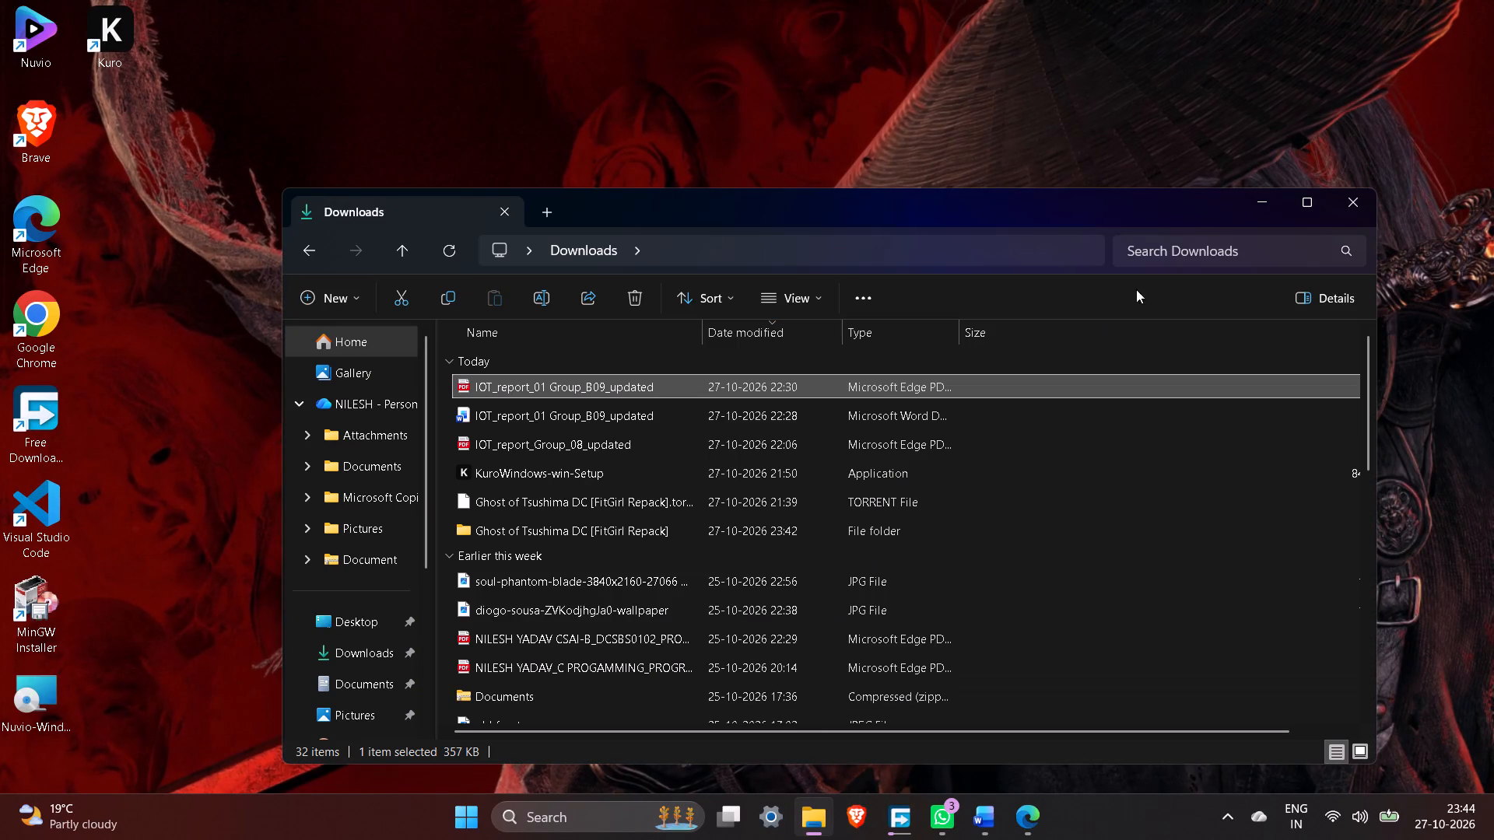
pyautogui.click(1296, 210)
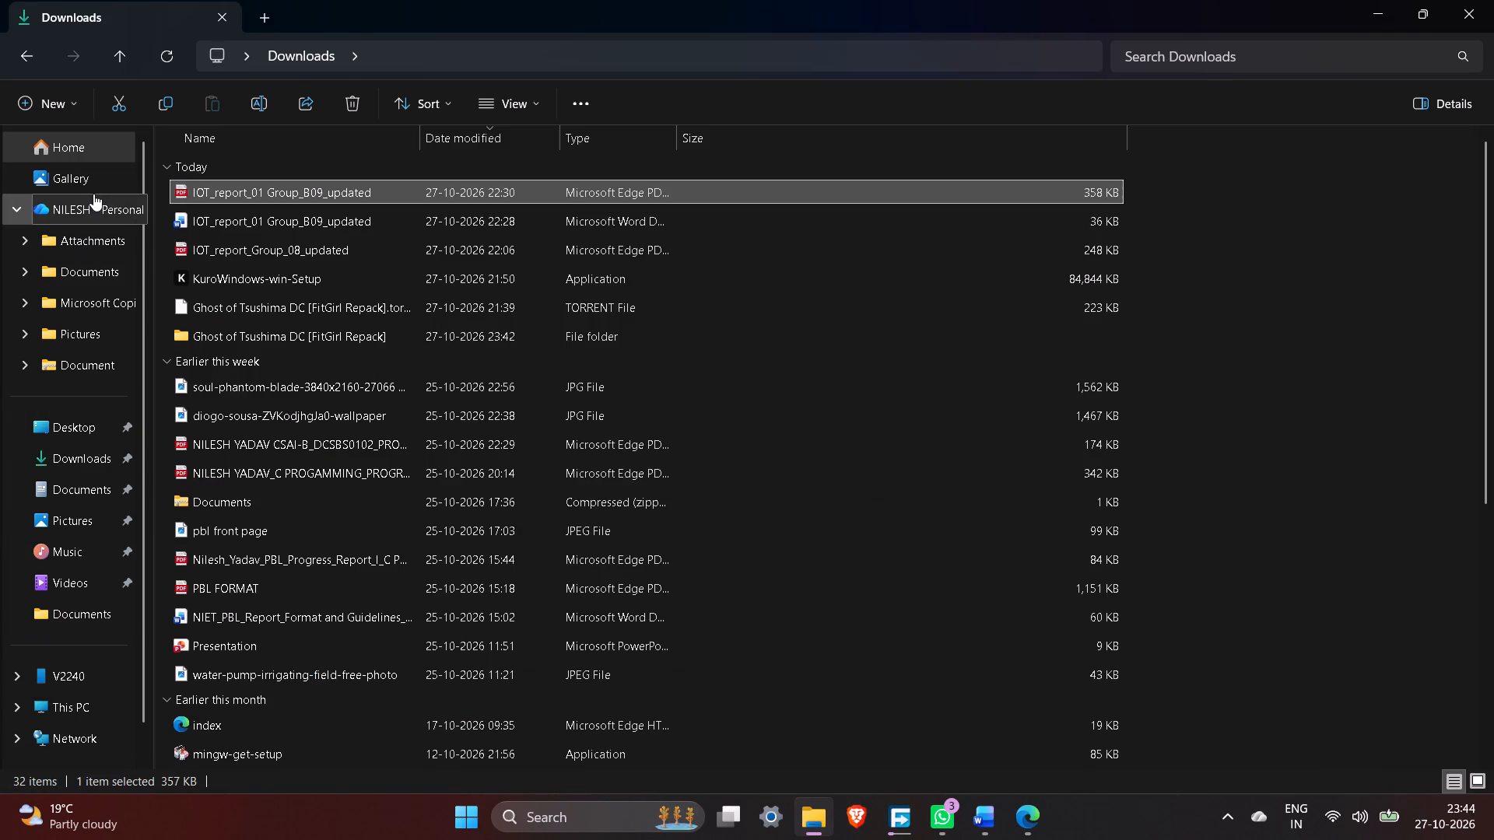
pyautogui.doubleClick(96, 141)
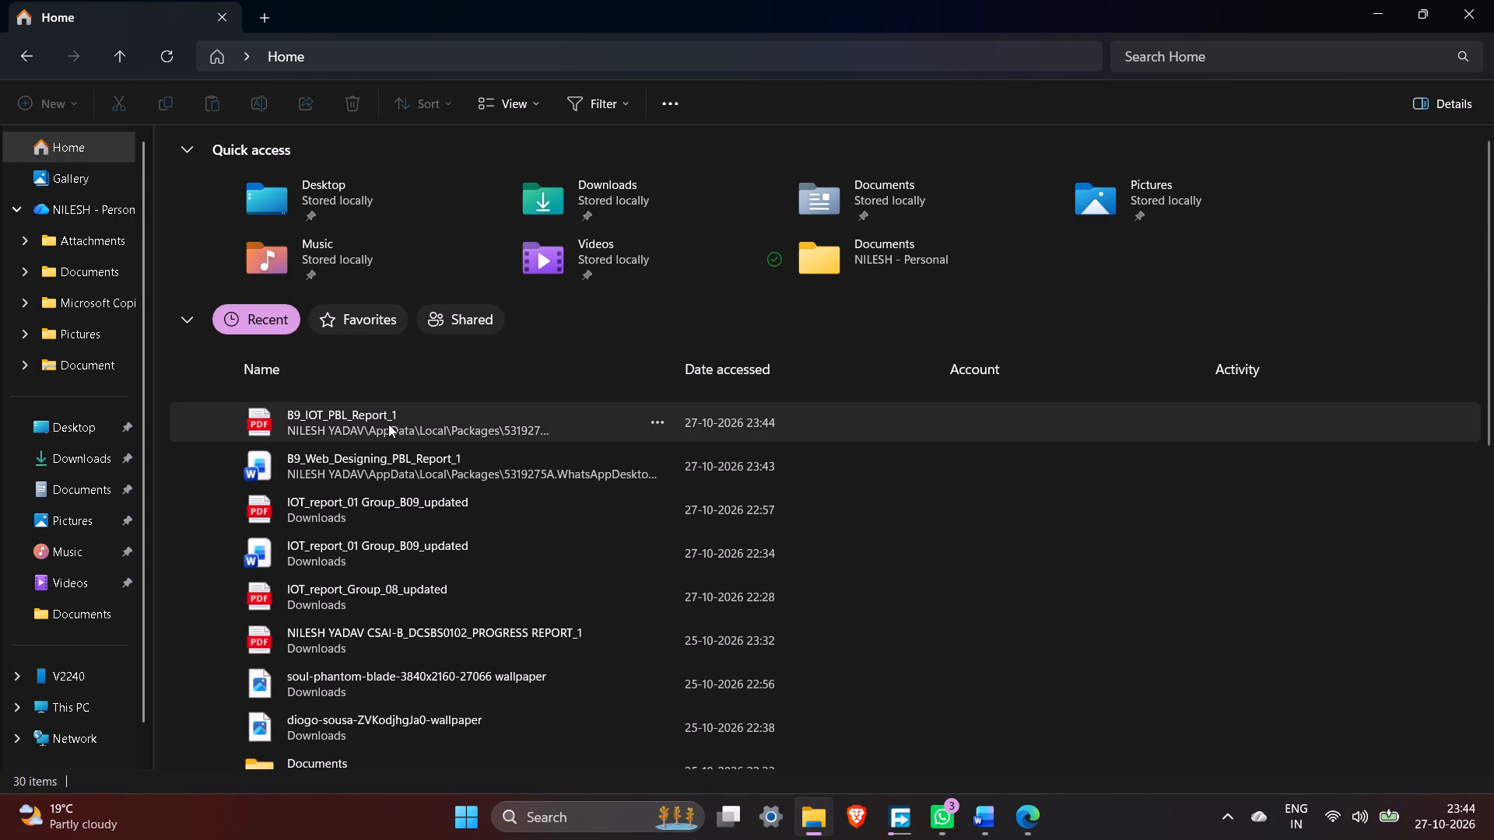
pyautogui.doubleClick(496, 425)
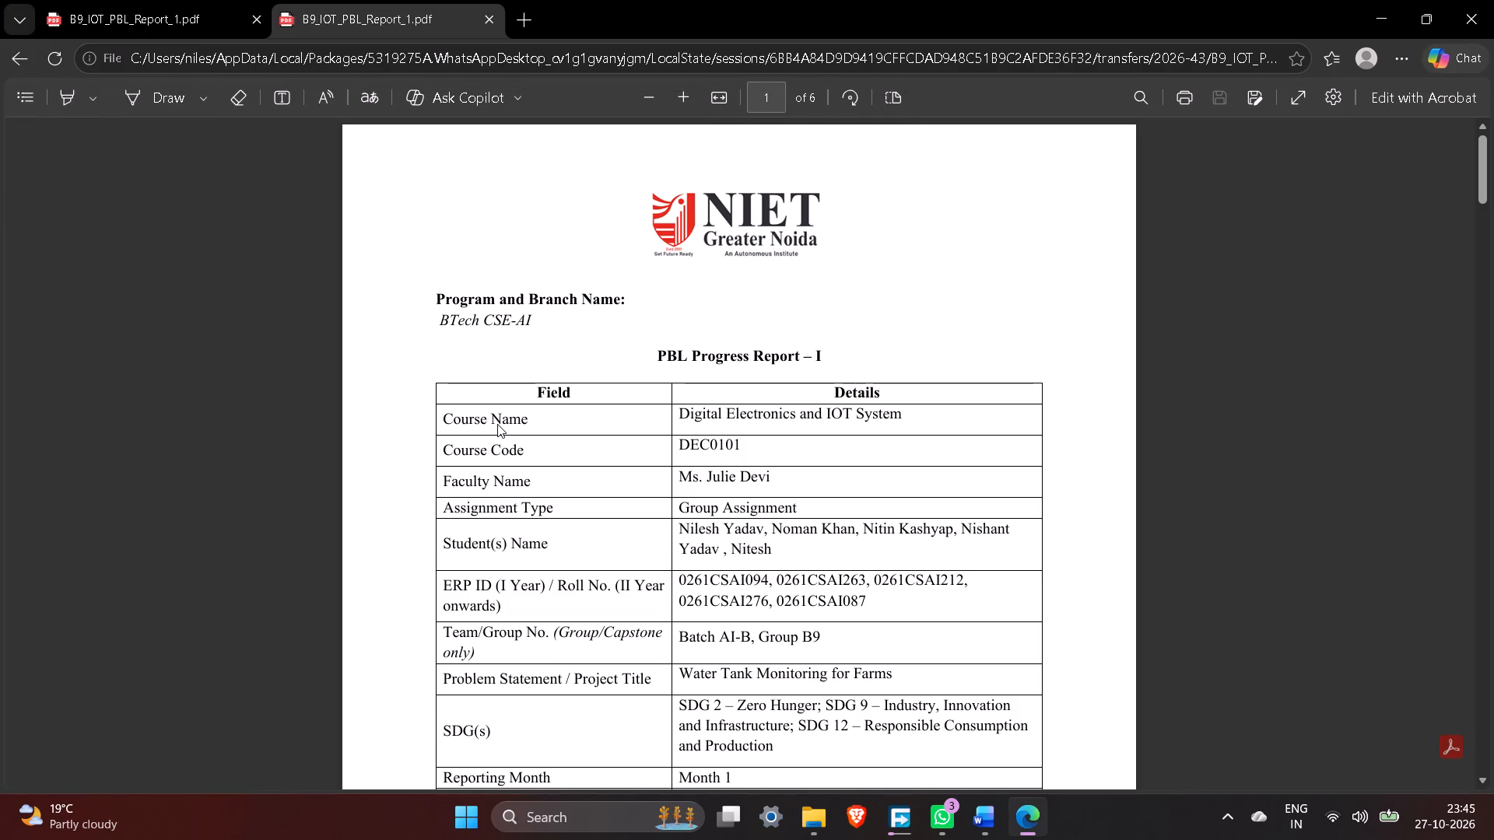
# Review the PBL progress report's cover details, student declaration, signatures, team details table and executive summary on the first two pages.
pyautogui.scroll(-1, 497, 424)
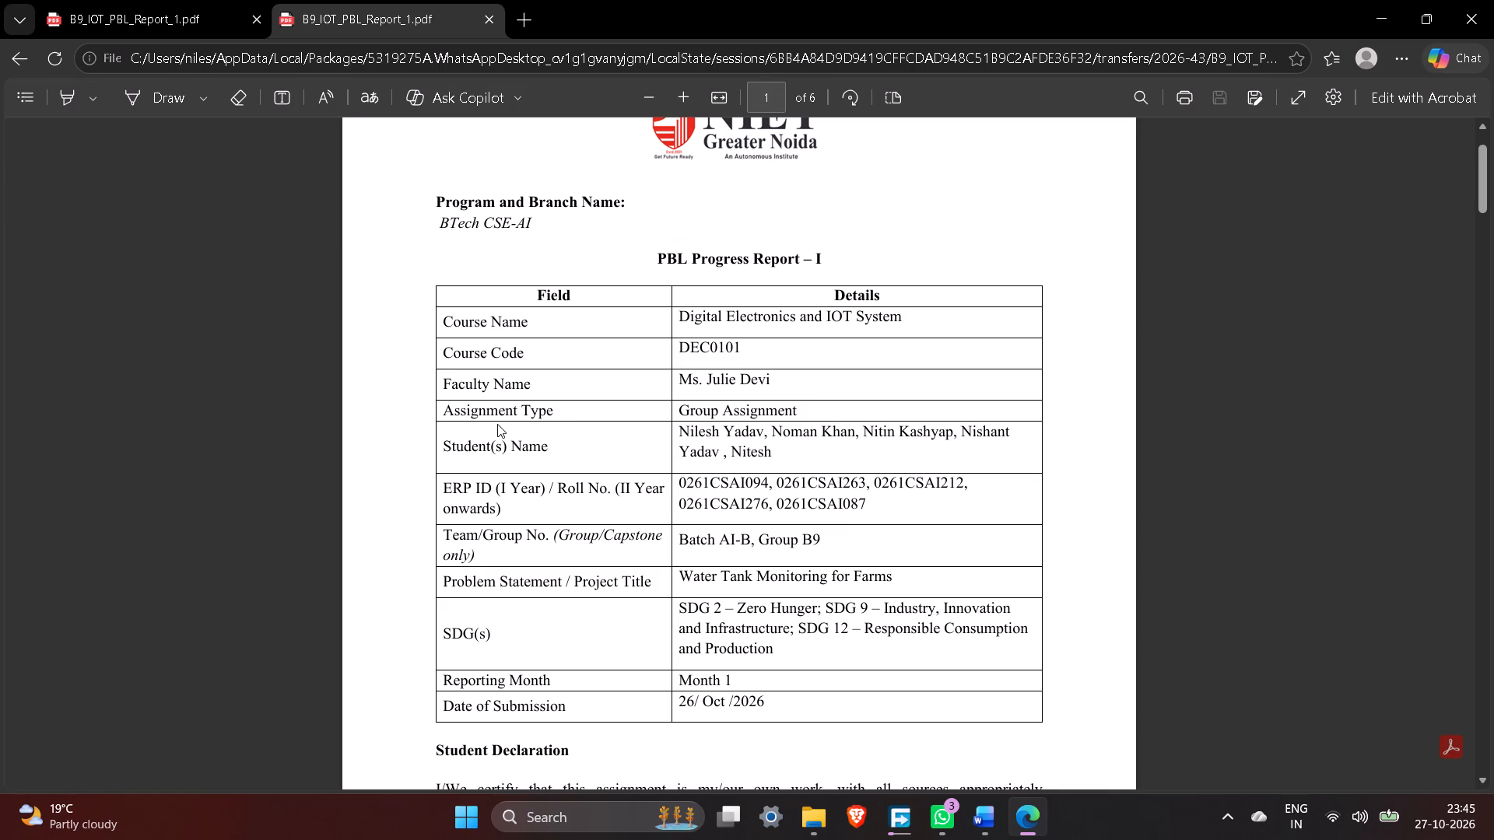
pyautogui.scroll(-3, 497, 424)
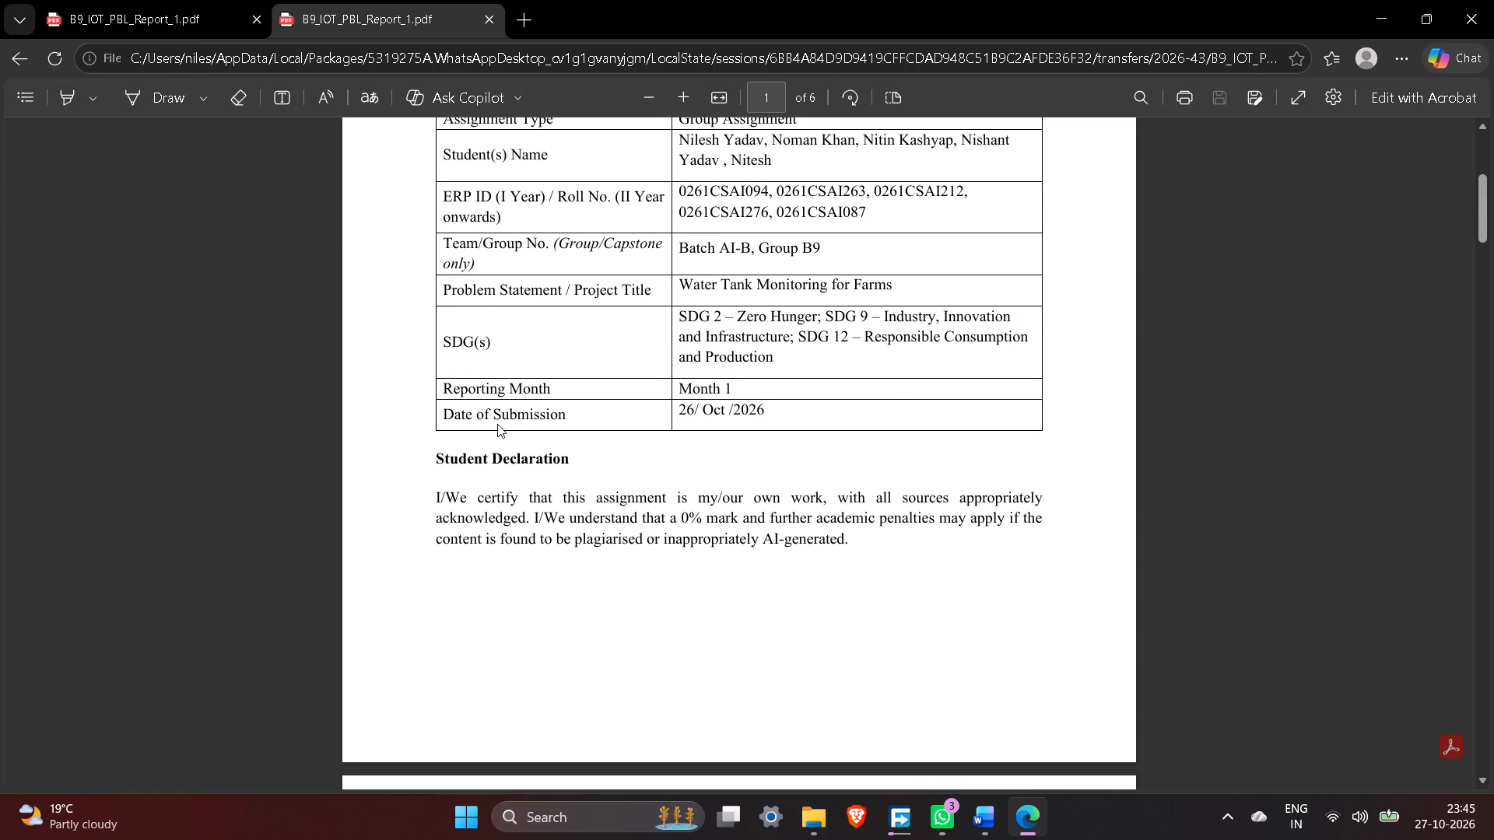
pyautogui.scroll(-6, 497, 424)
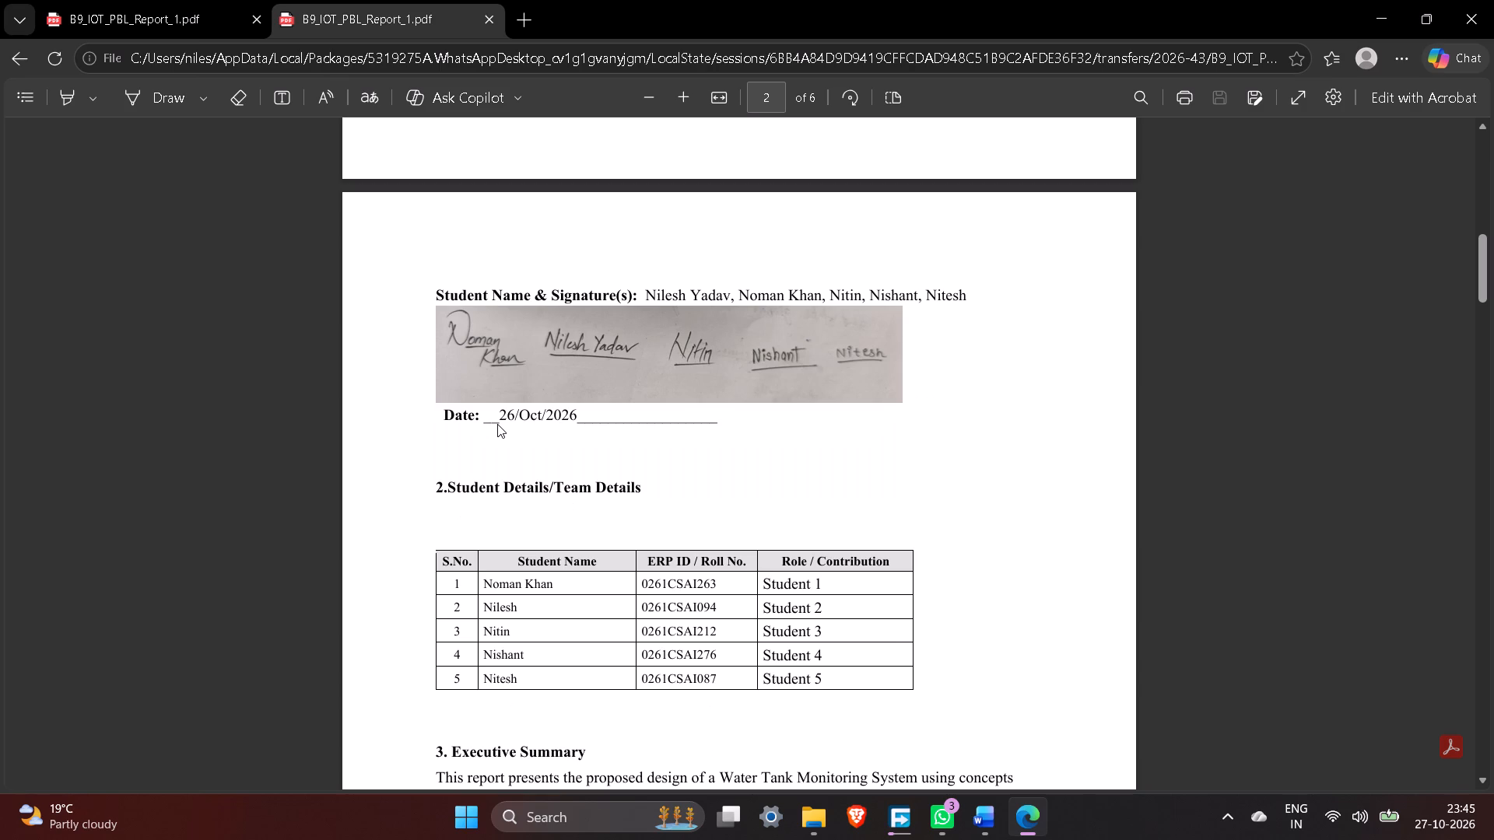
pyautogui.scroll(1, 497, 424)
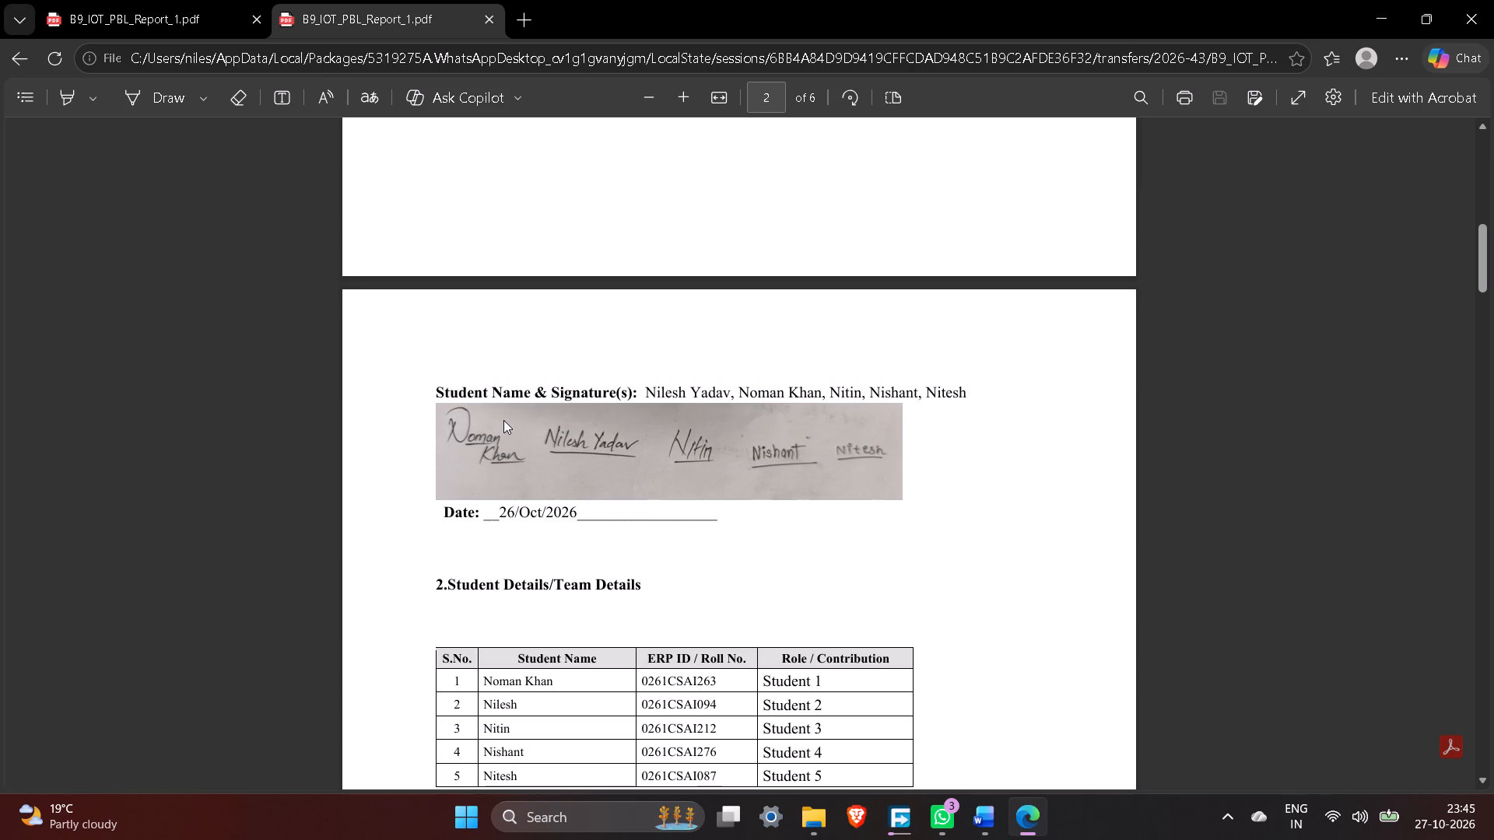
pyautogui.scroll(-2, 506, 402)
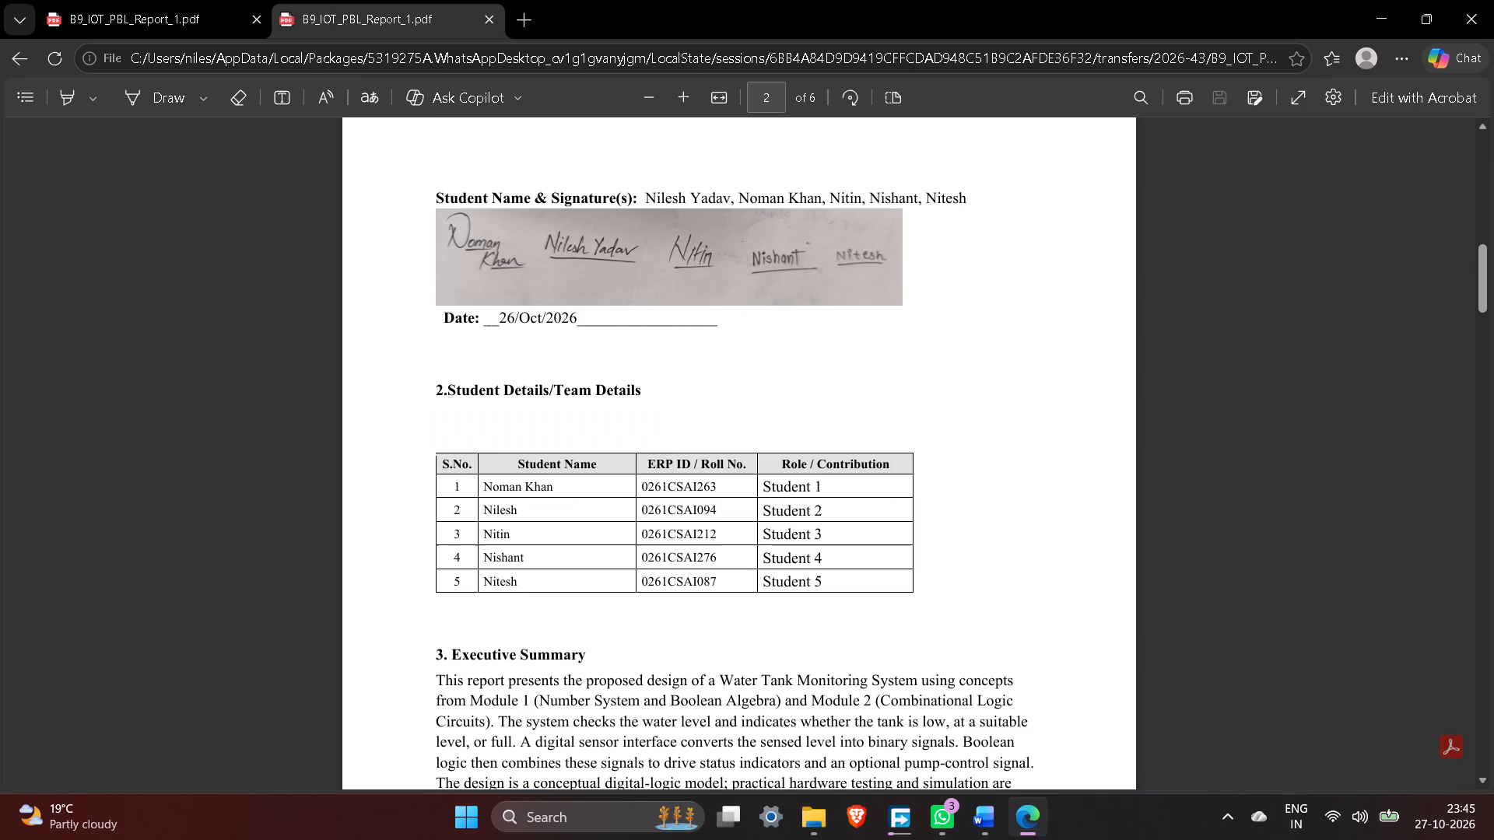
pyautogui.scroll(-1, 506, 402)
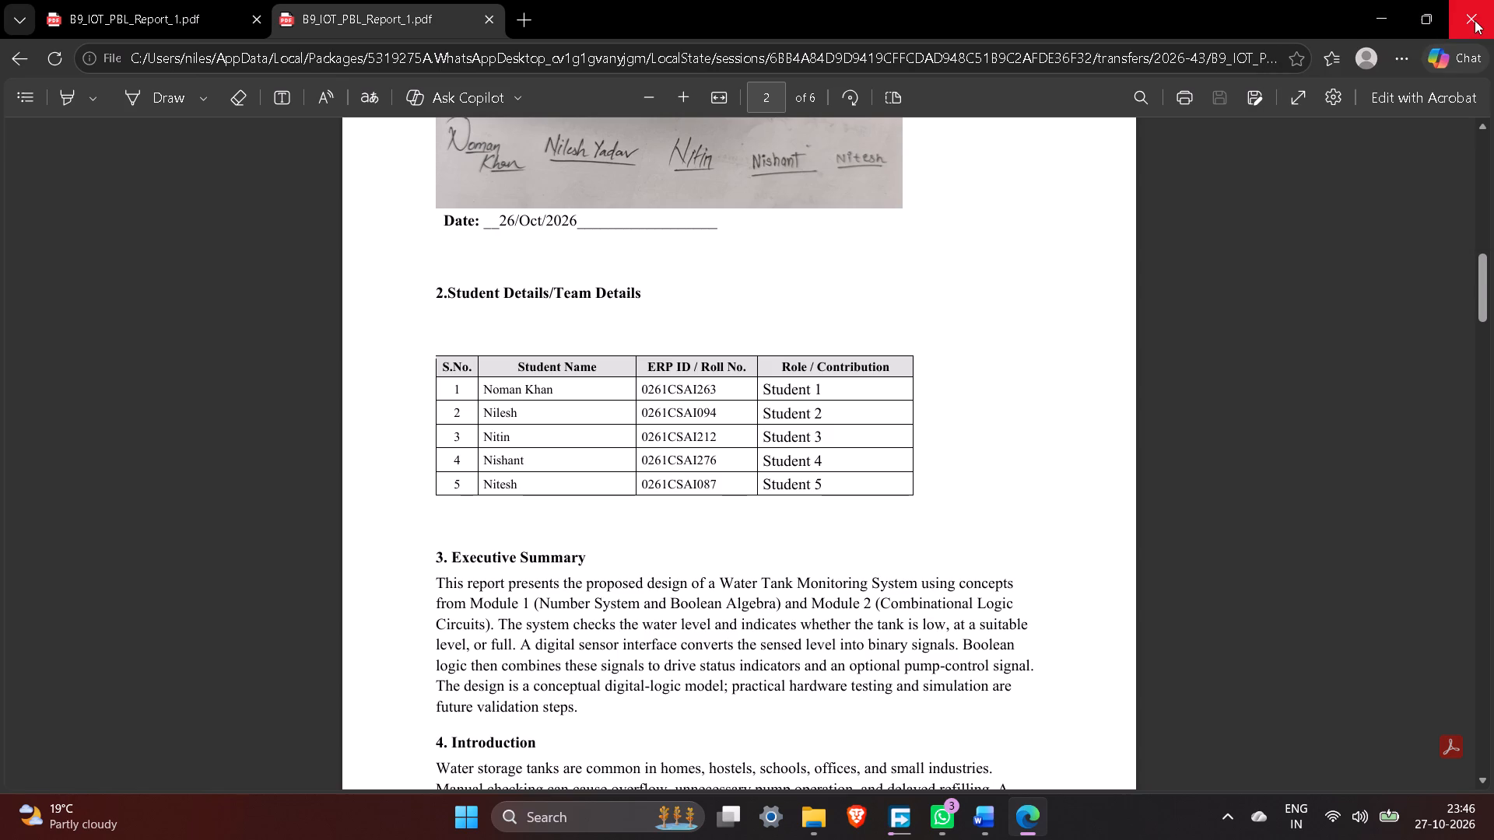
# Switch to File Explorer and start sharing the B9_IOT_PBL_Report_1 PDF from the recent files.
pyautogui.click(1392, 18)
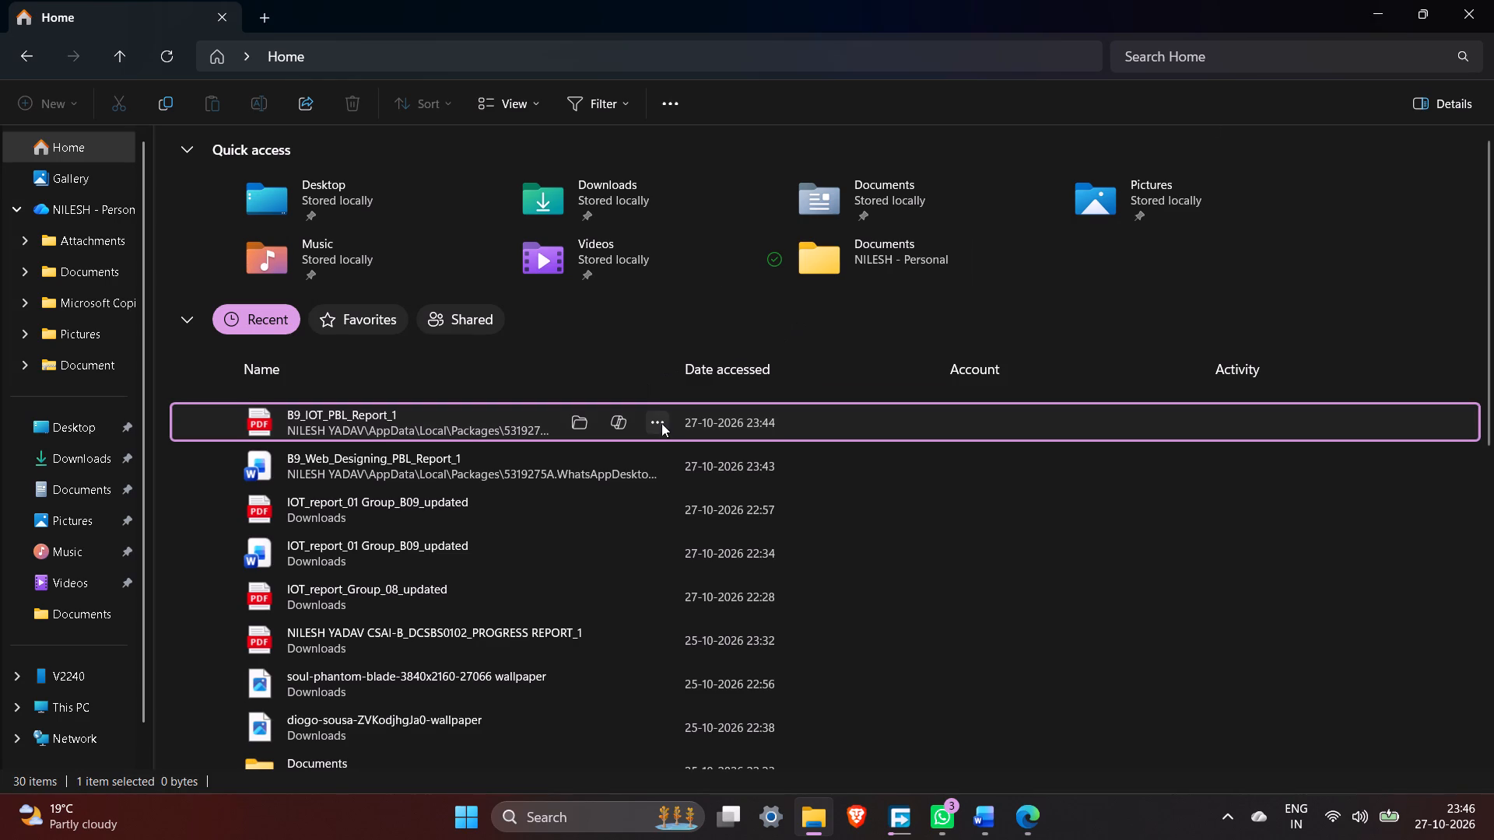
pyautogui.rightClick(662, 425)
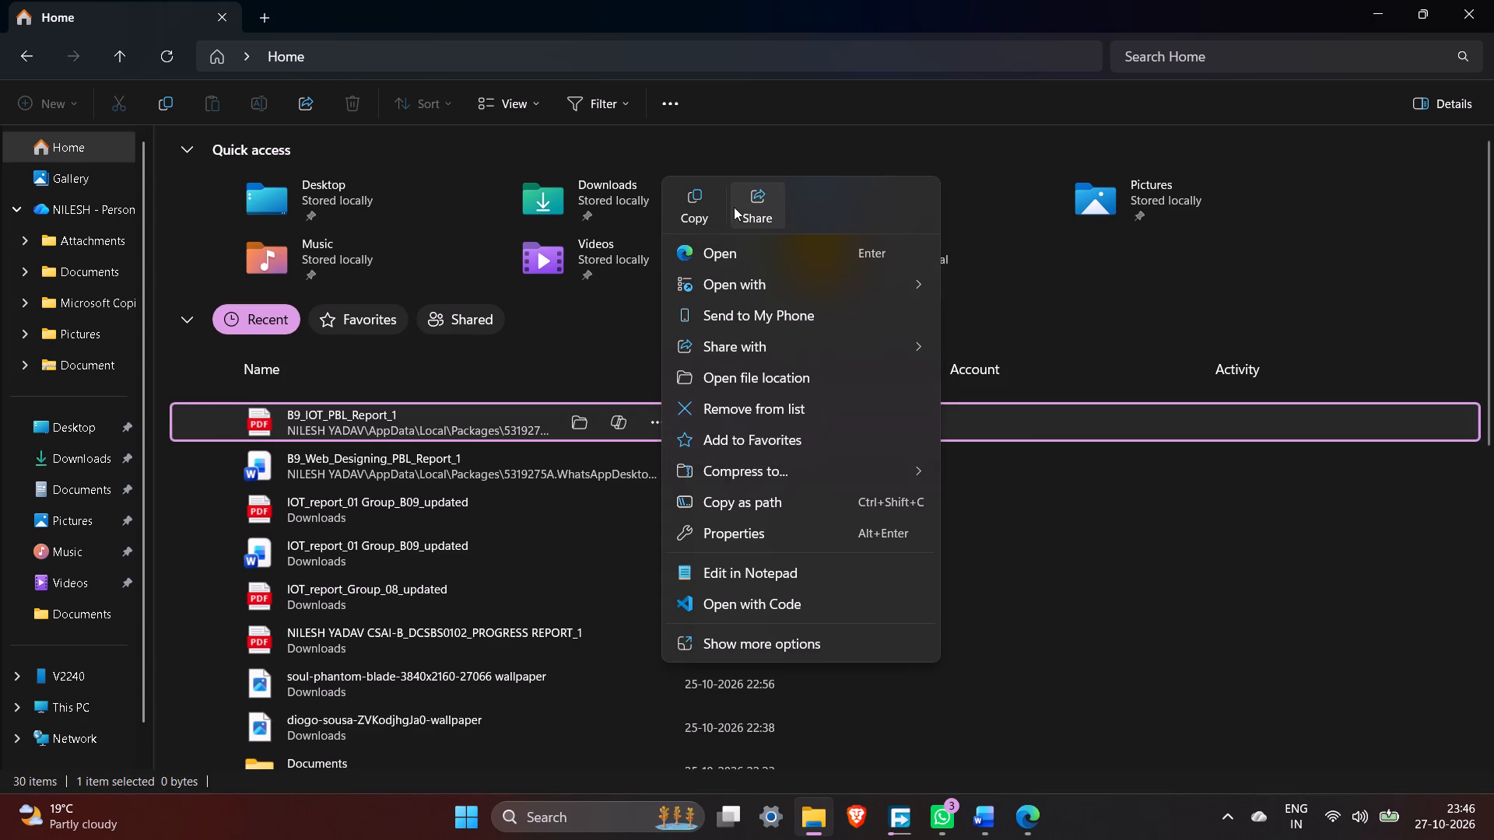
pyautogui.click(741, 202)
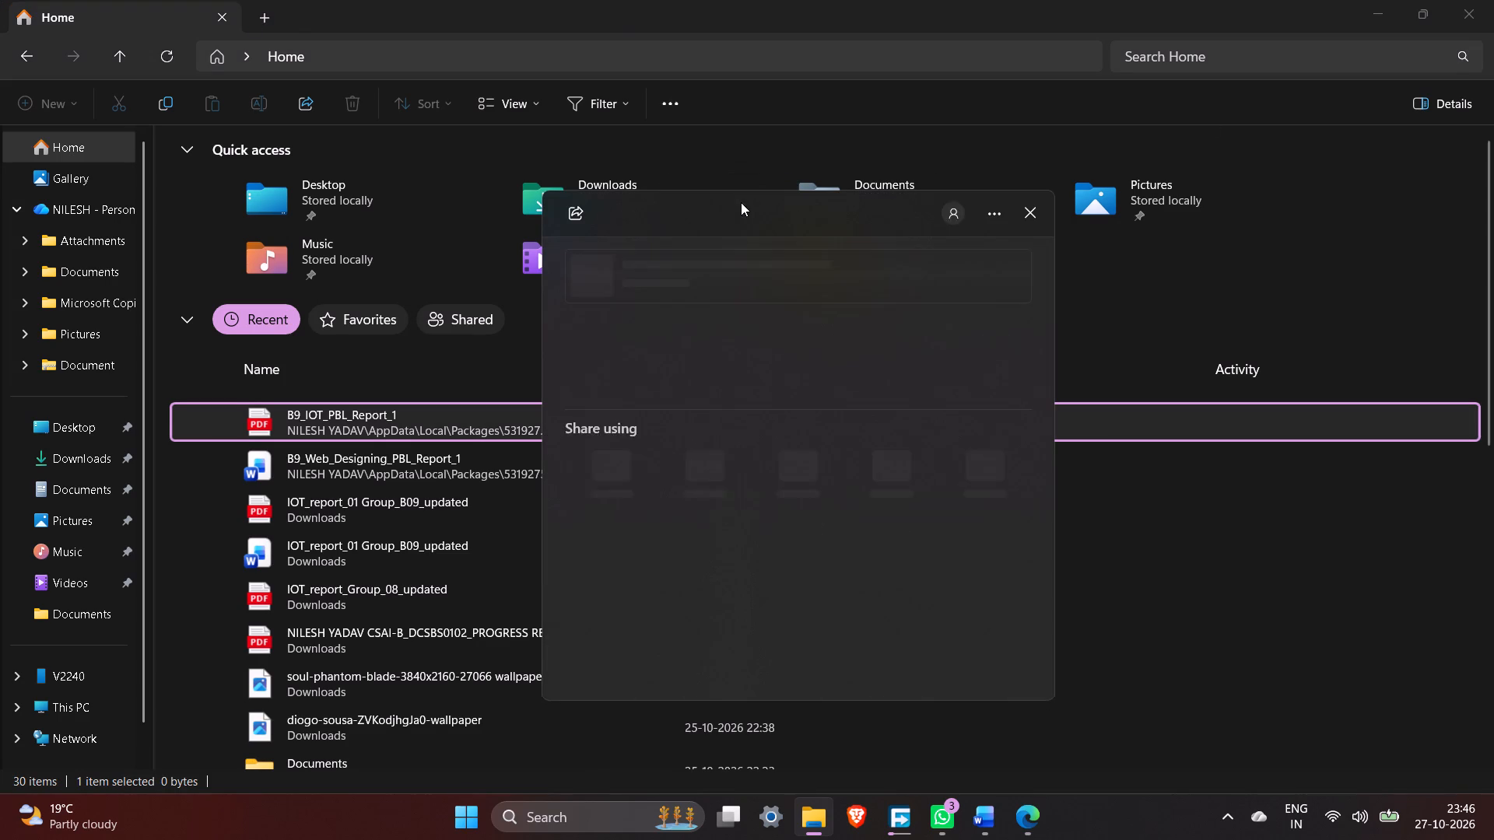
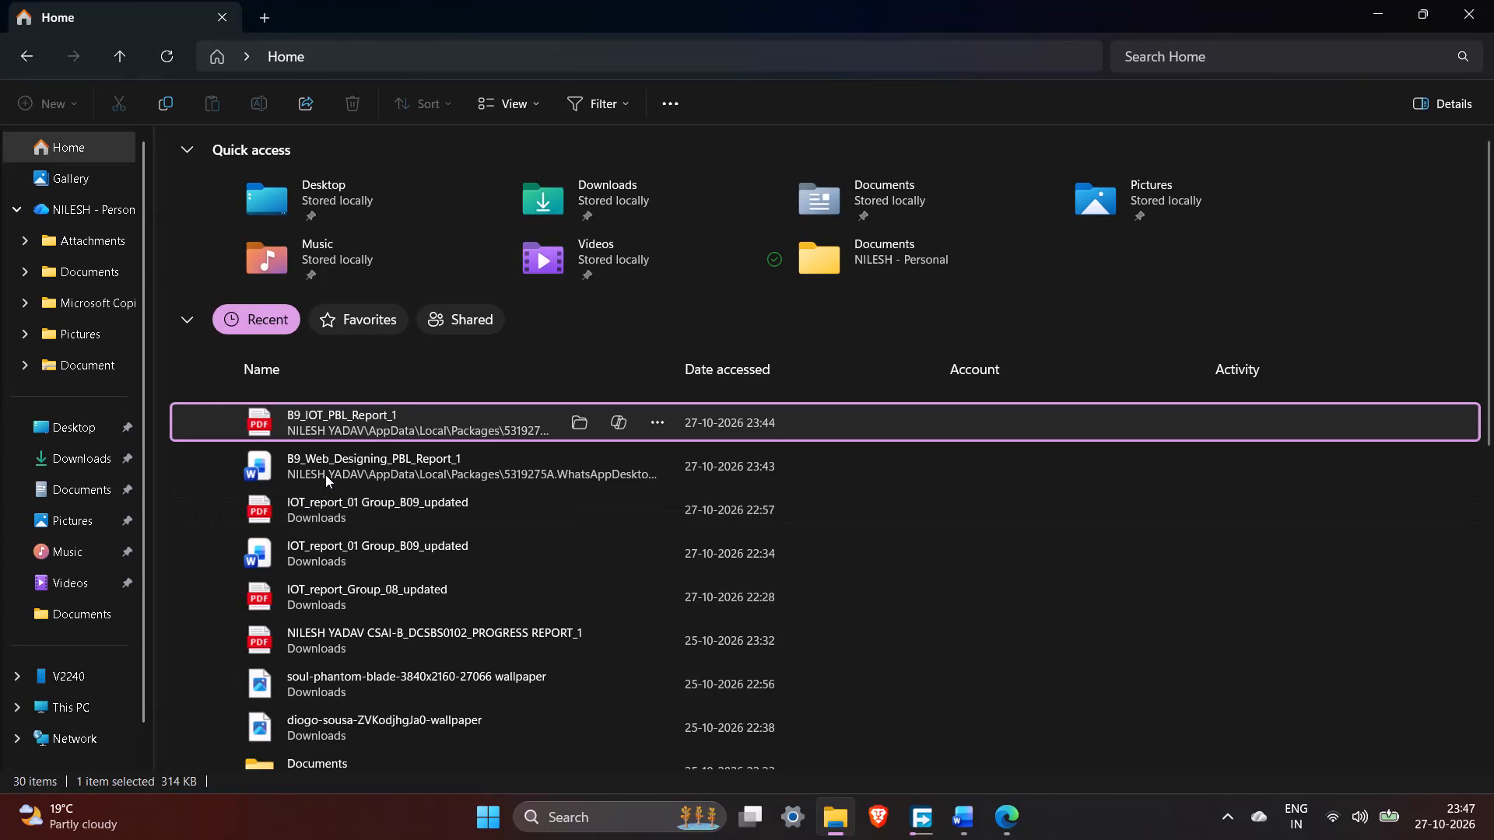
# Remove the B9_Web_Designing_PBL_Report_1 Word document from the recent files list.
pyautogui.rightClick(325, 474)
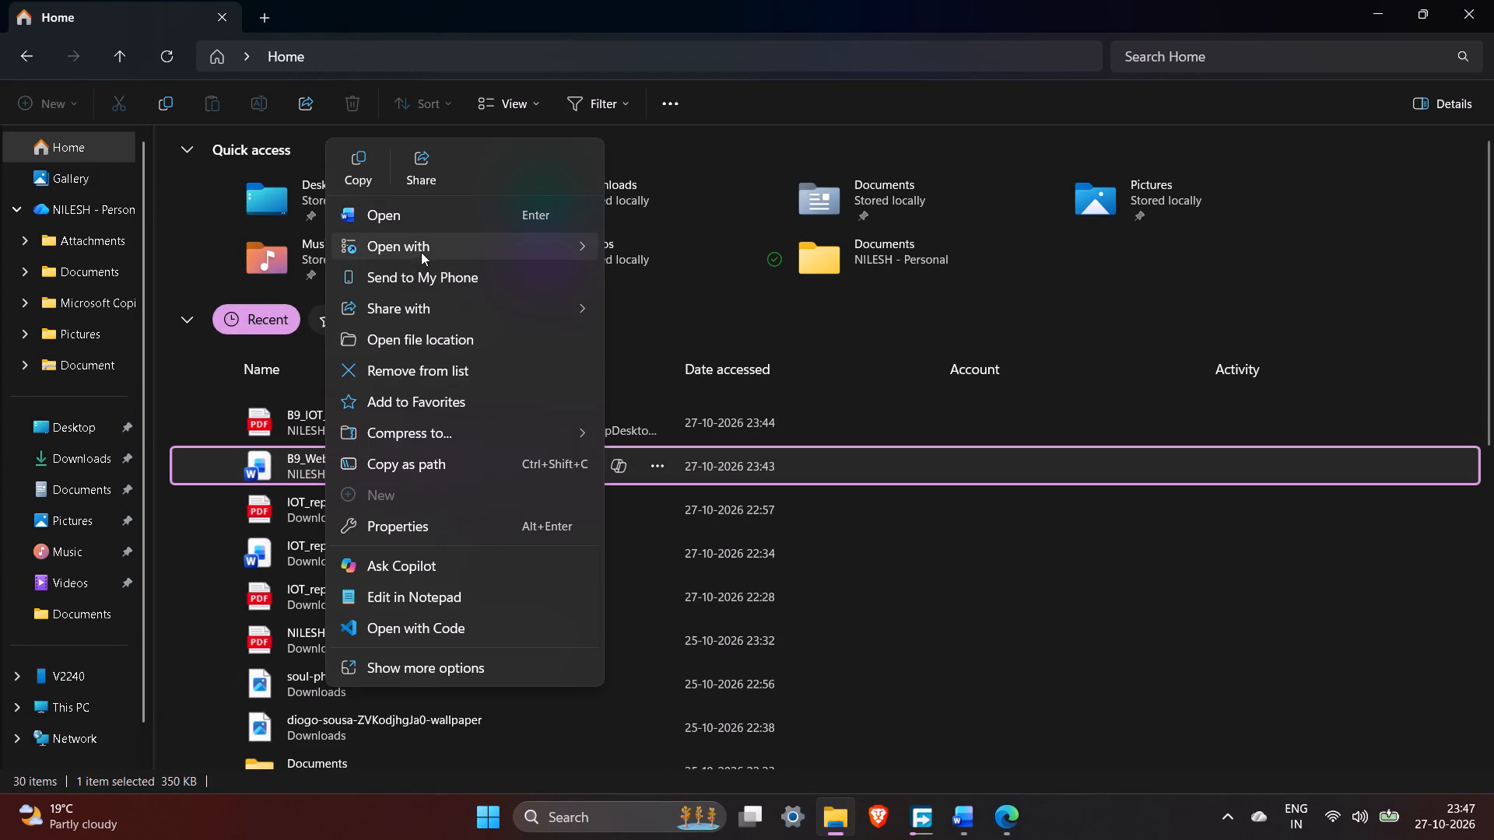
pyautogui.click(409, 377)
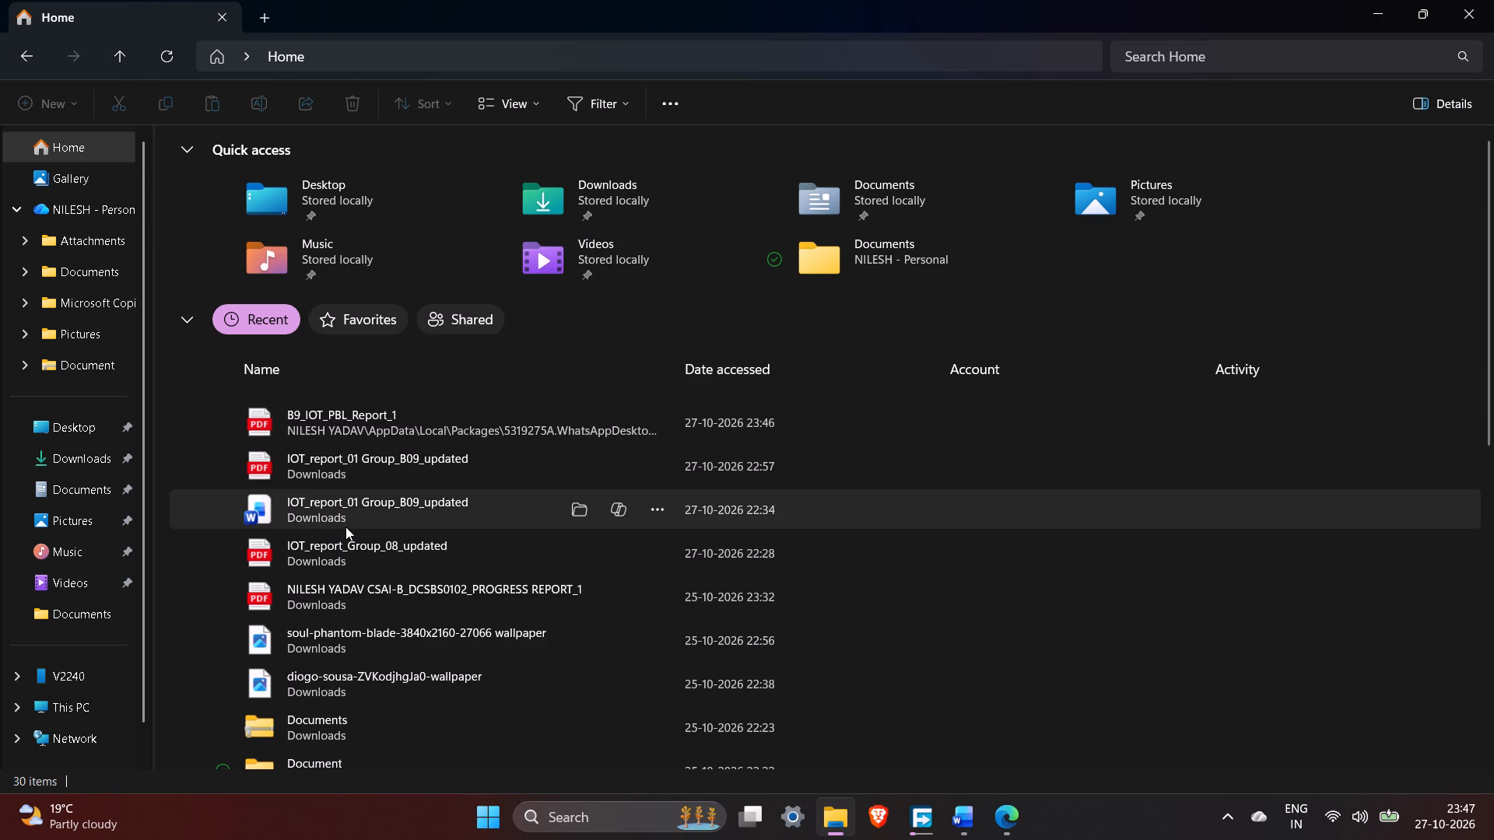
# Bring up the available file actions for the IOT_report_01 Group_B09_updated PDF in the recent files list.
pyautogui.rightClick(408, 475)
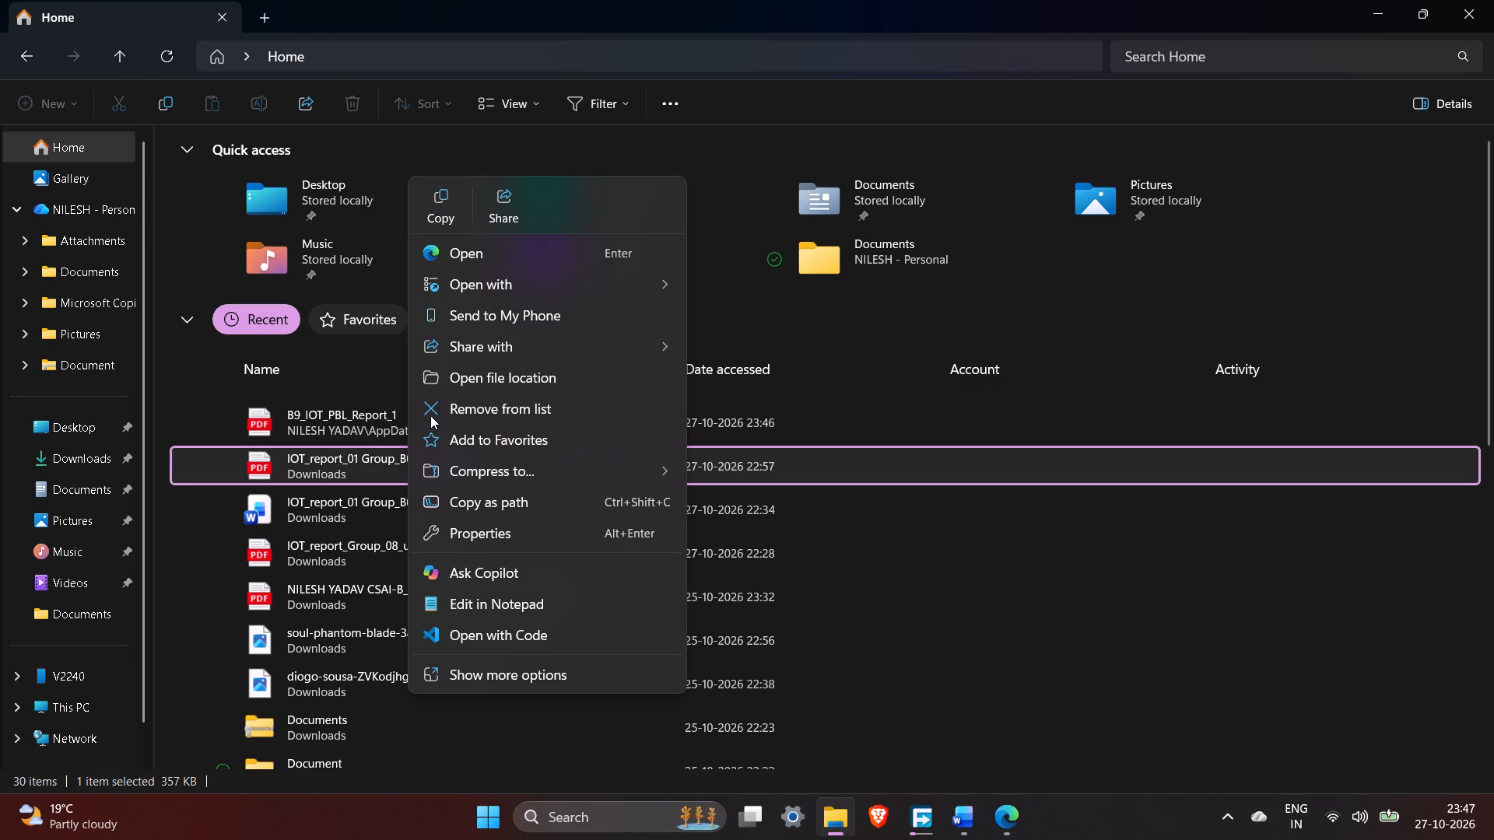
# Remove the selected IOT_report_01 PDF, stored in Downloads, from the recent files list.
pyautogui.click(566, 399)
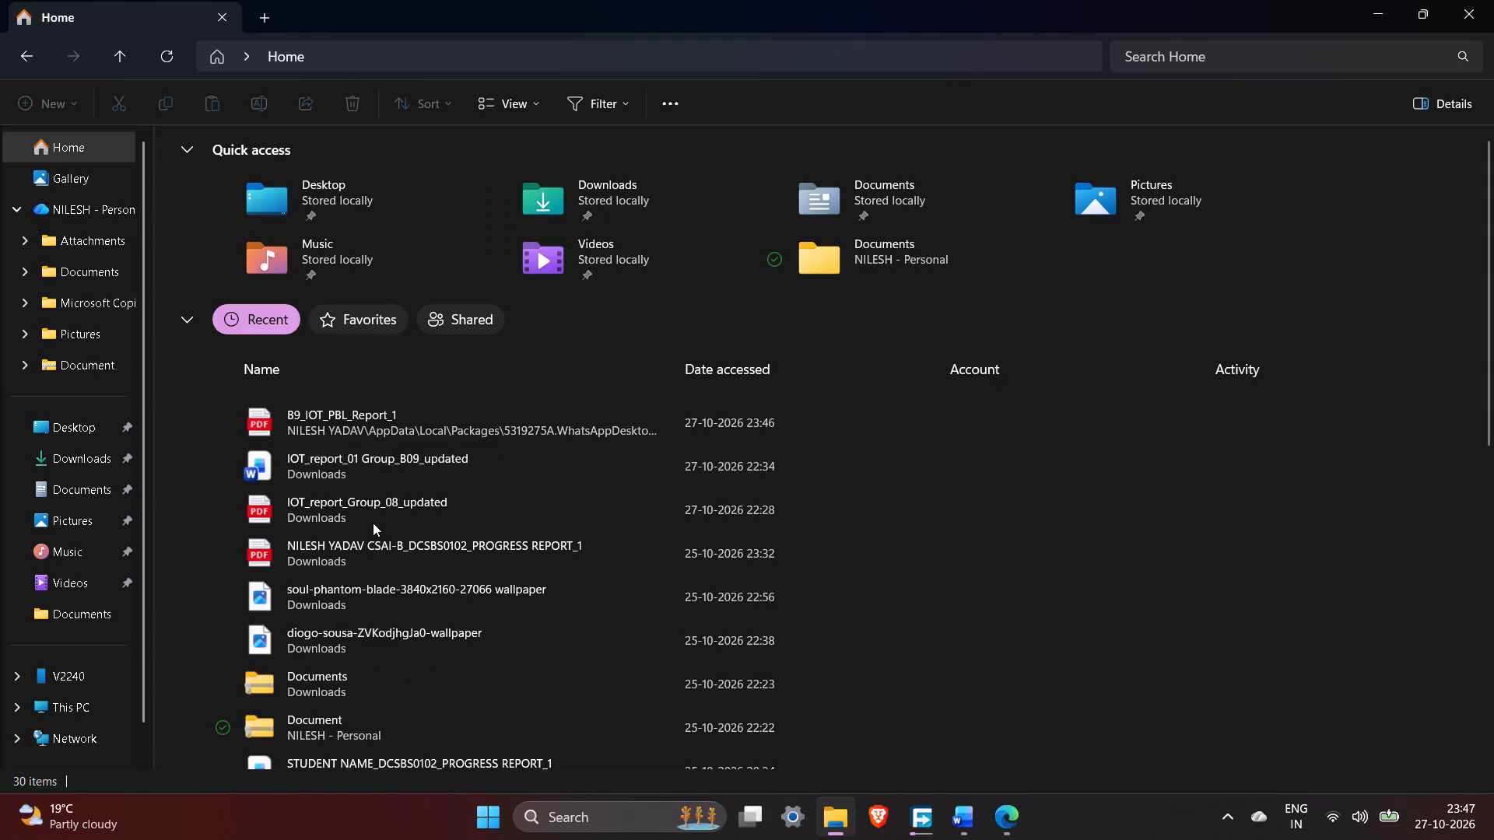
# Look through the recent files list for the remaining report documents and close the File Explorer window.
pyautogui.scroll(2, 539, 483)
pyautogui.scroll(-5, 541, 483)
pyautogui.scroll(1, 541, 469)
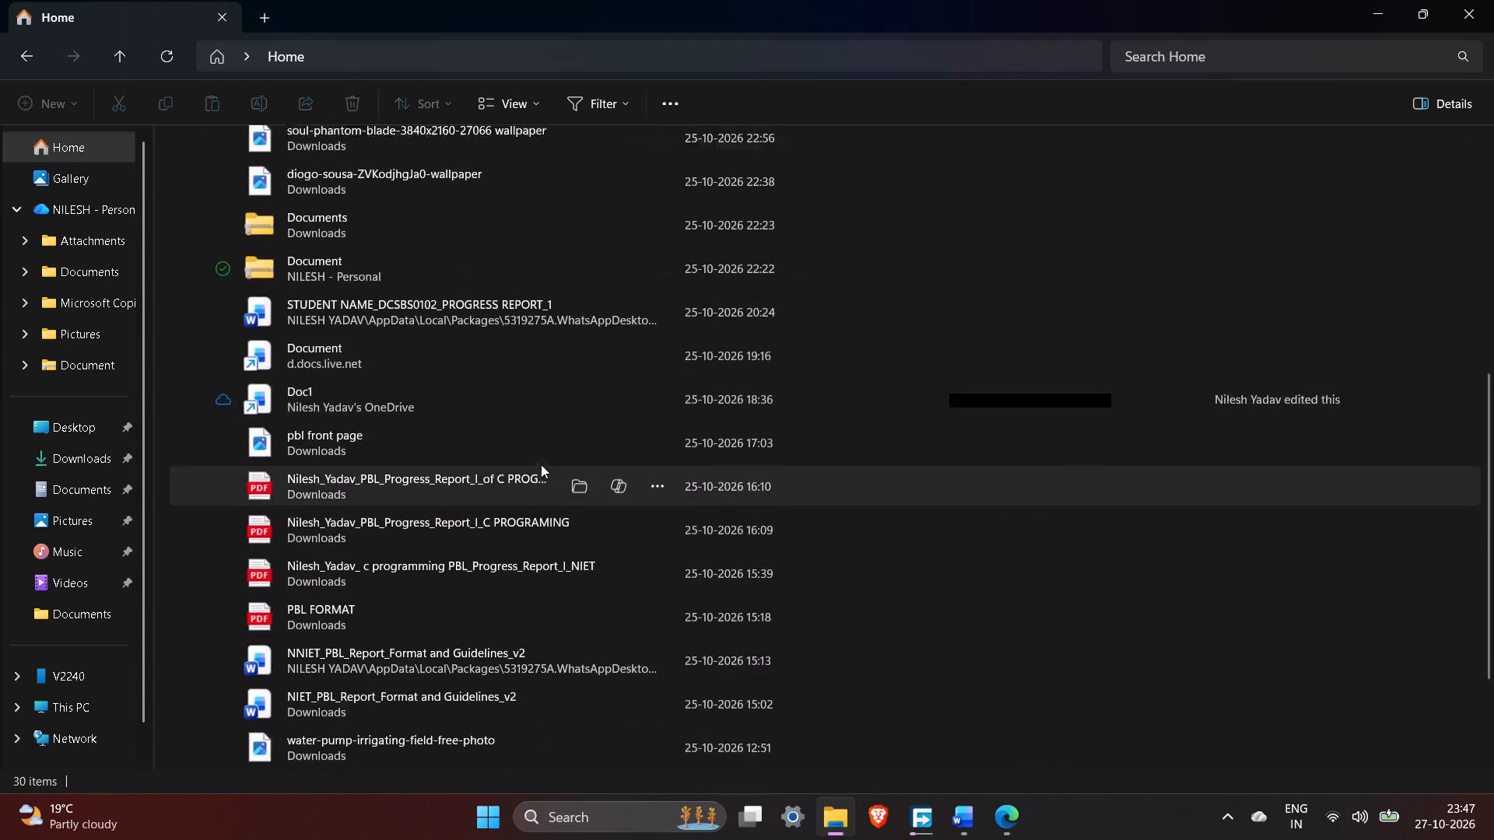
pyautogui.scroll(-12, 541, 464)
pyautogui.scroll(6, 541, 460)
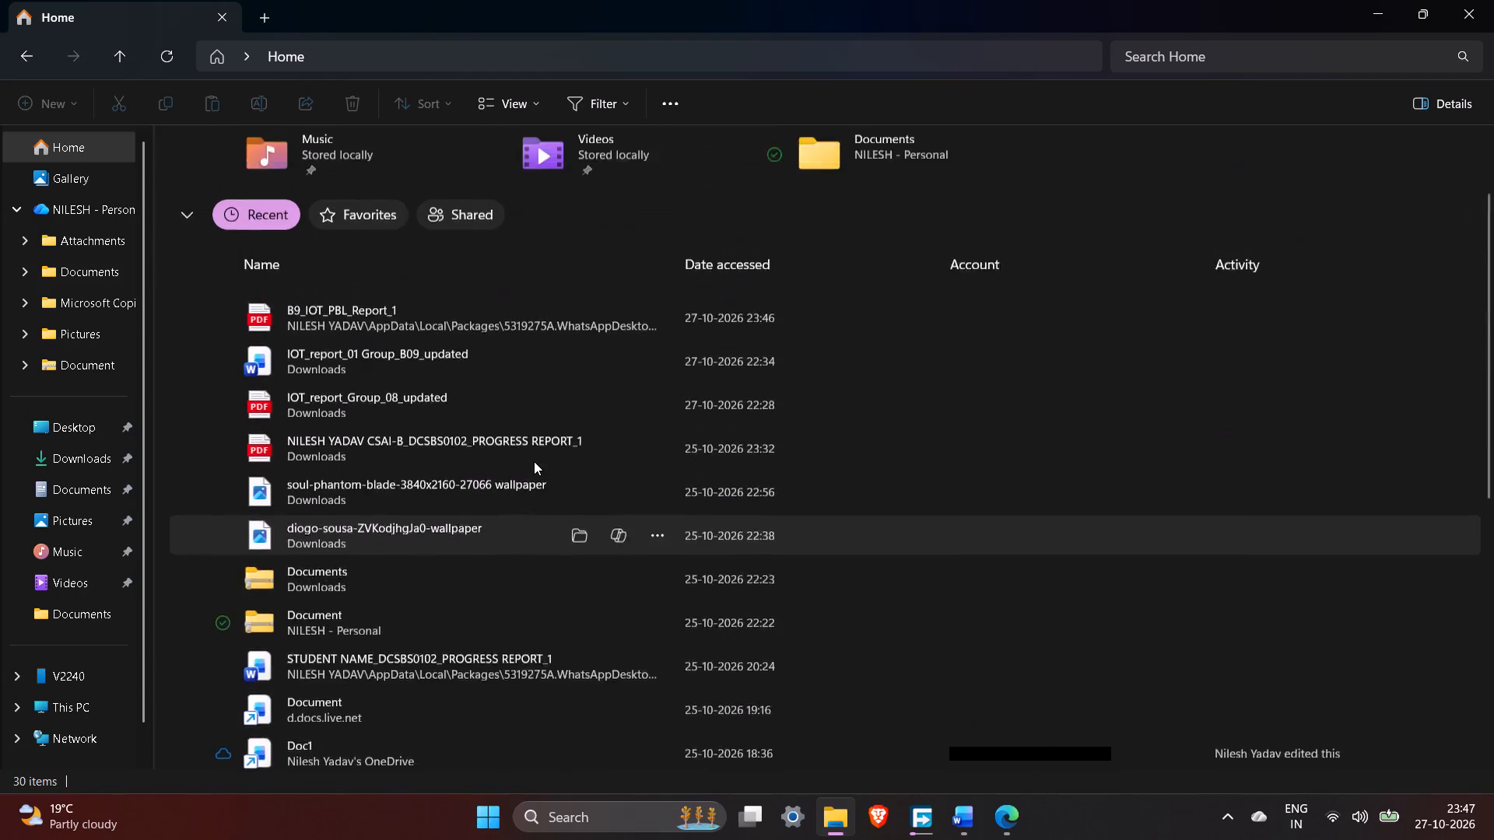
pyautogui.scroll(6, 534, 461)
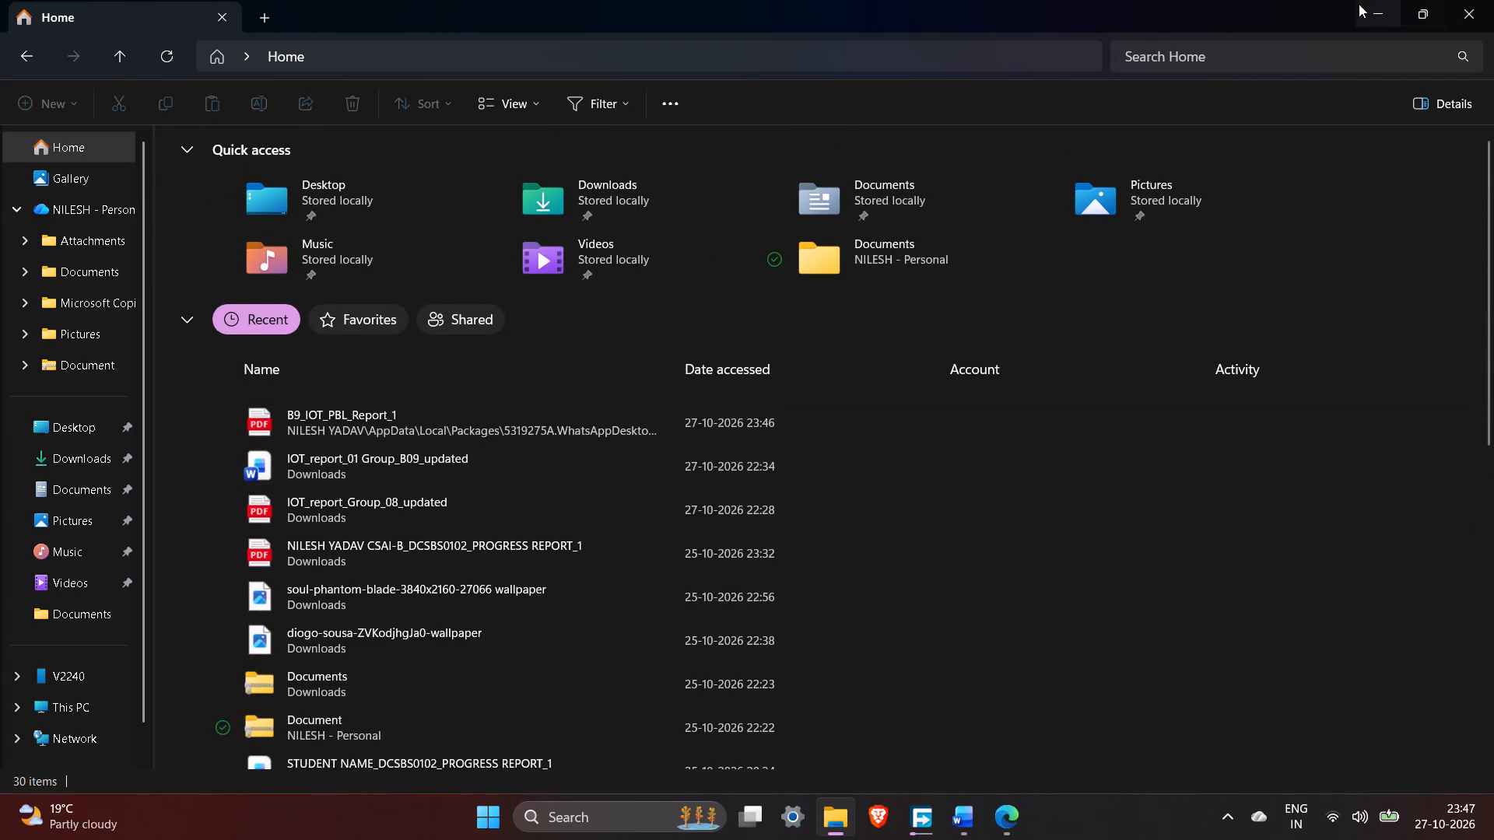
pyautogui.click(1461, 13)
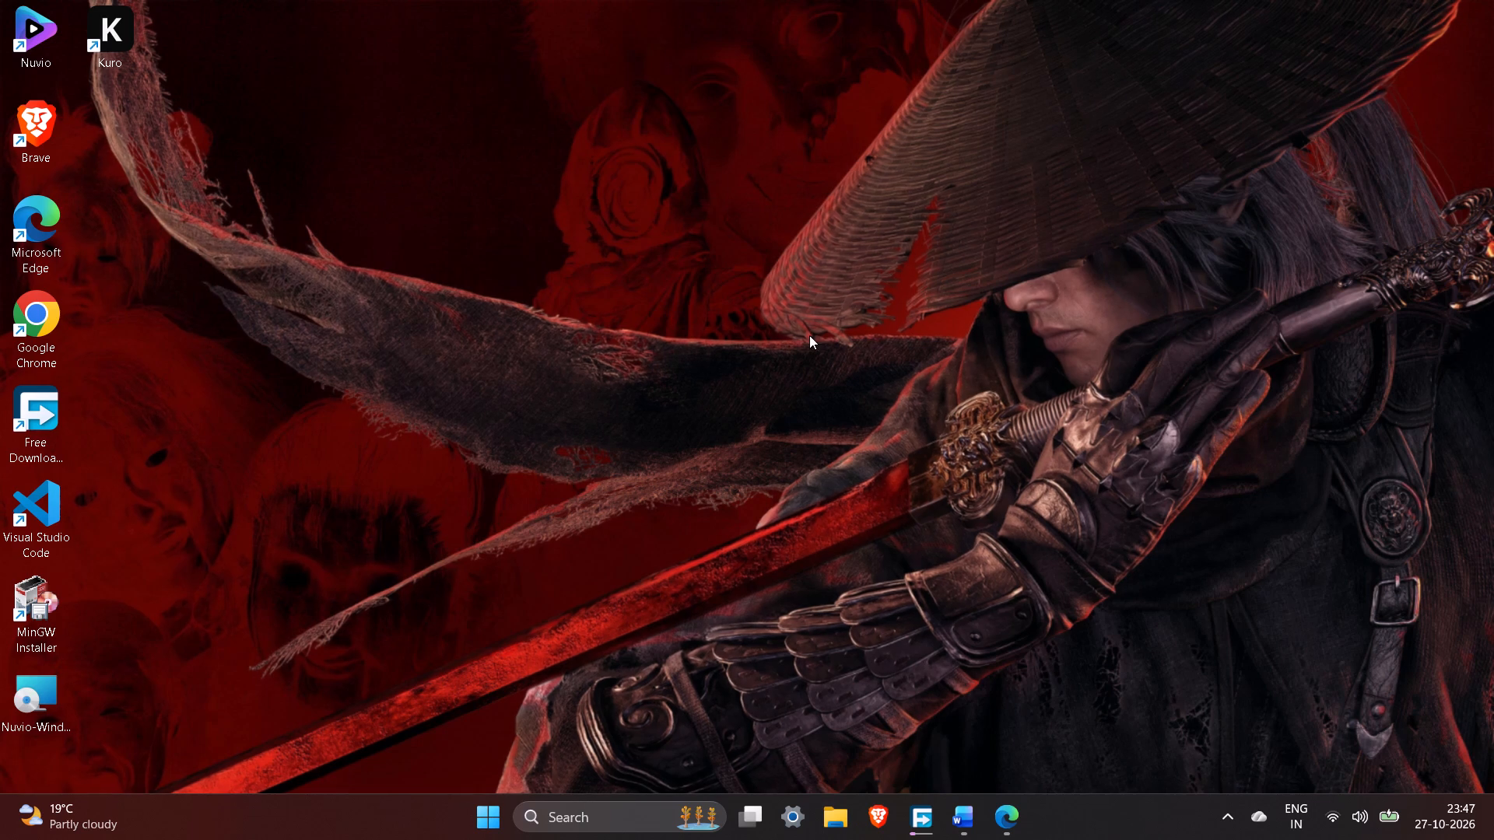
# Refresh the desktop.
pyautogui.moveTo(703, 428); pyautogui.dragTo(1057, 388, button='right')
pyautogui.rightClick(881, 400)
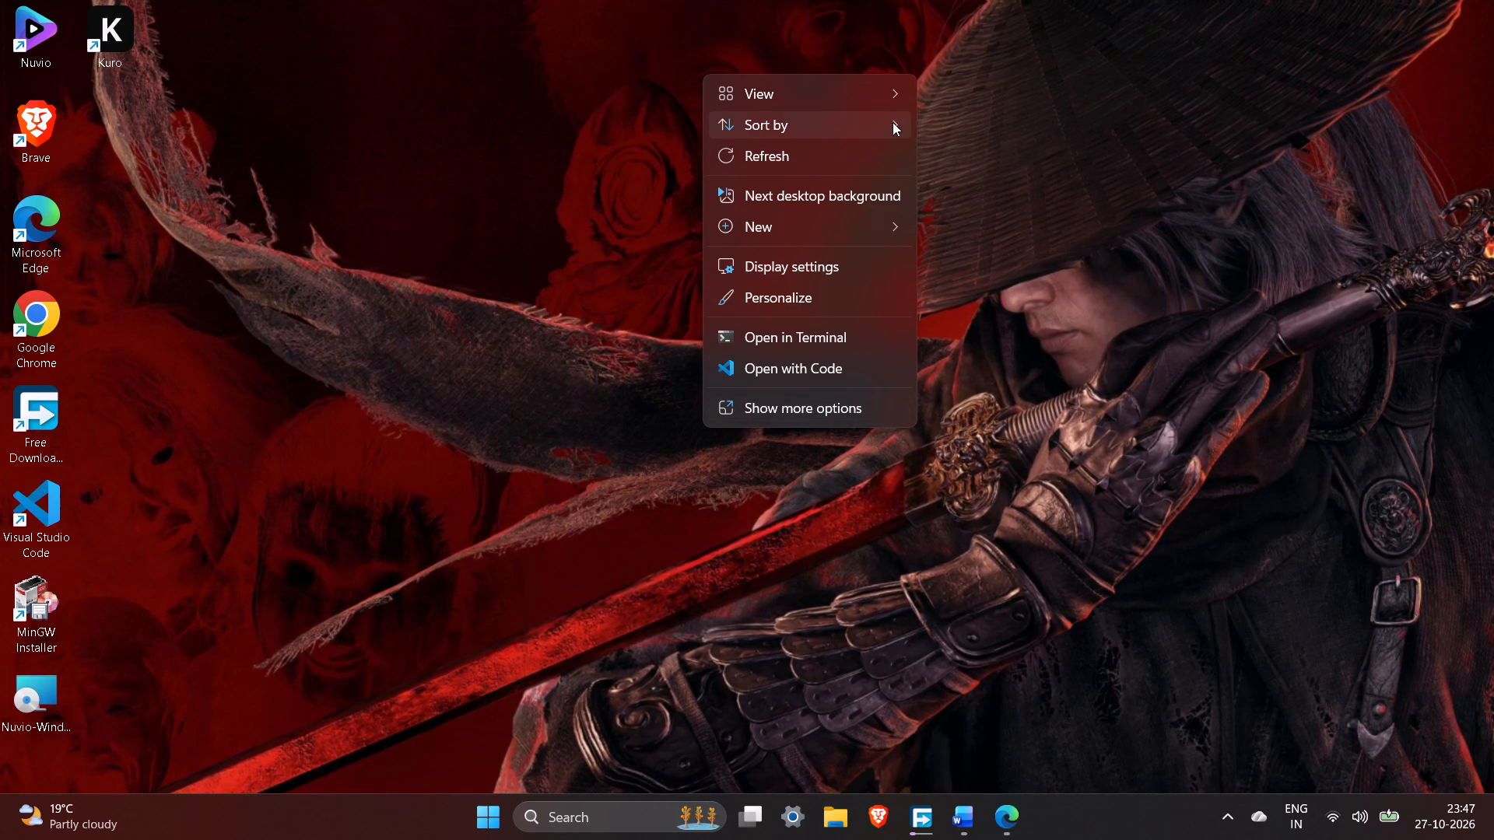
pyautogui.click(812, 151)
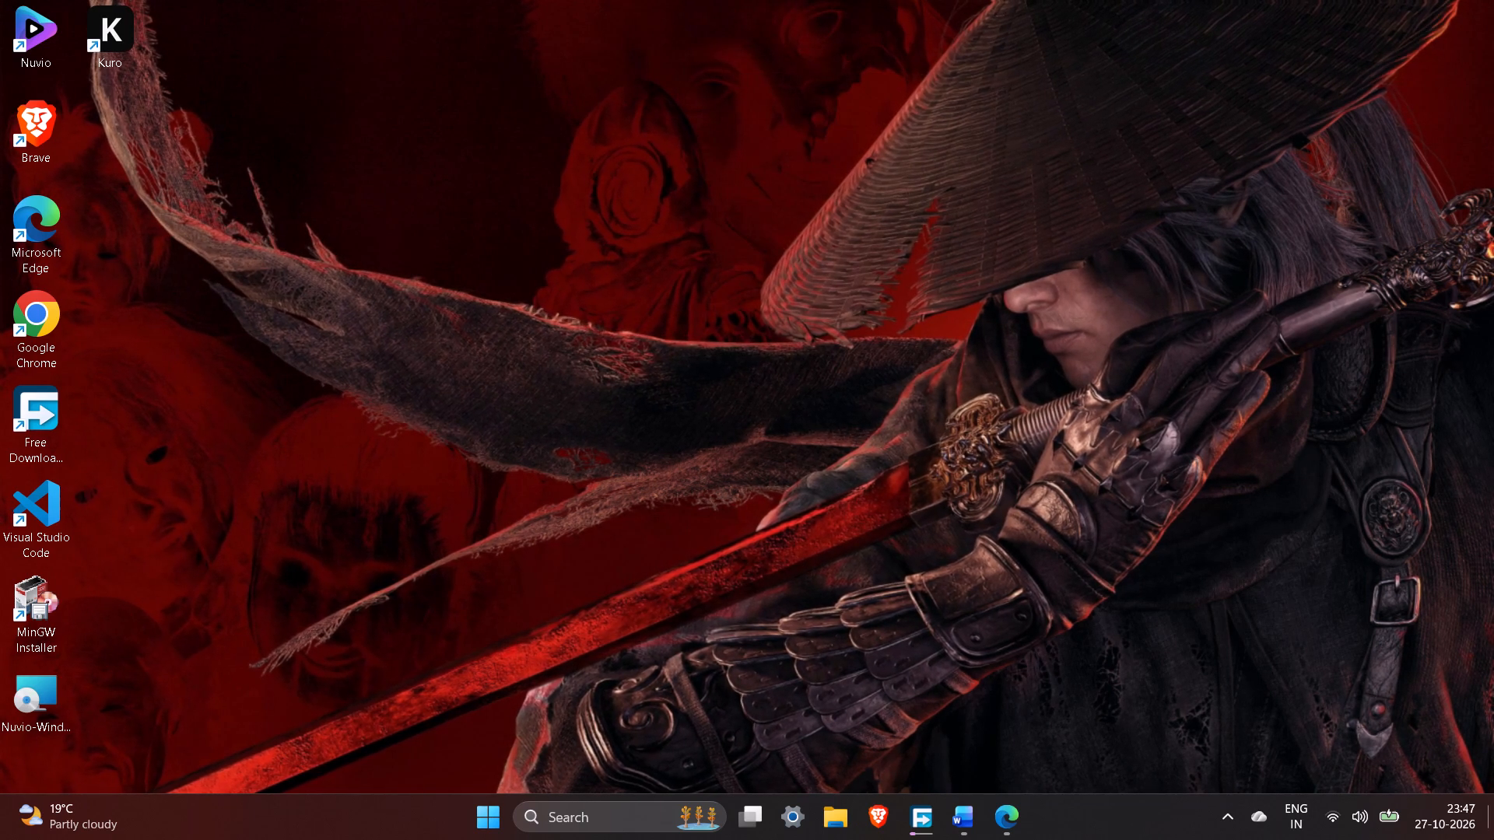
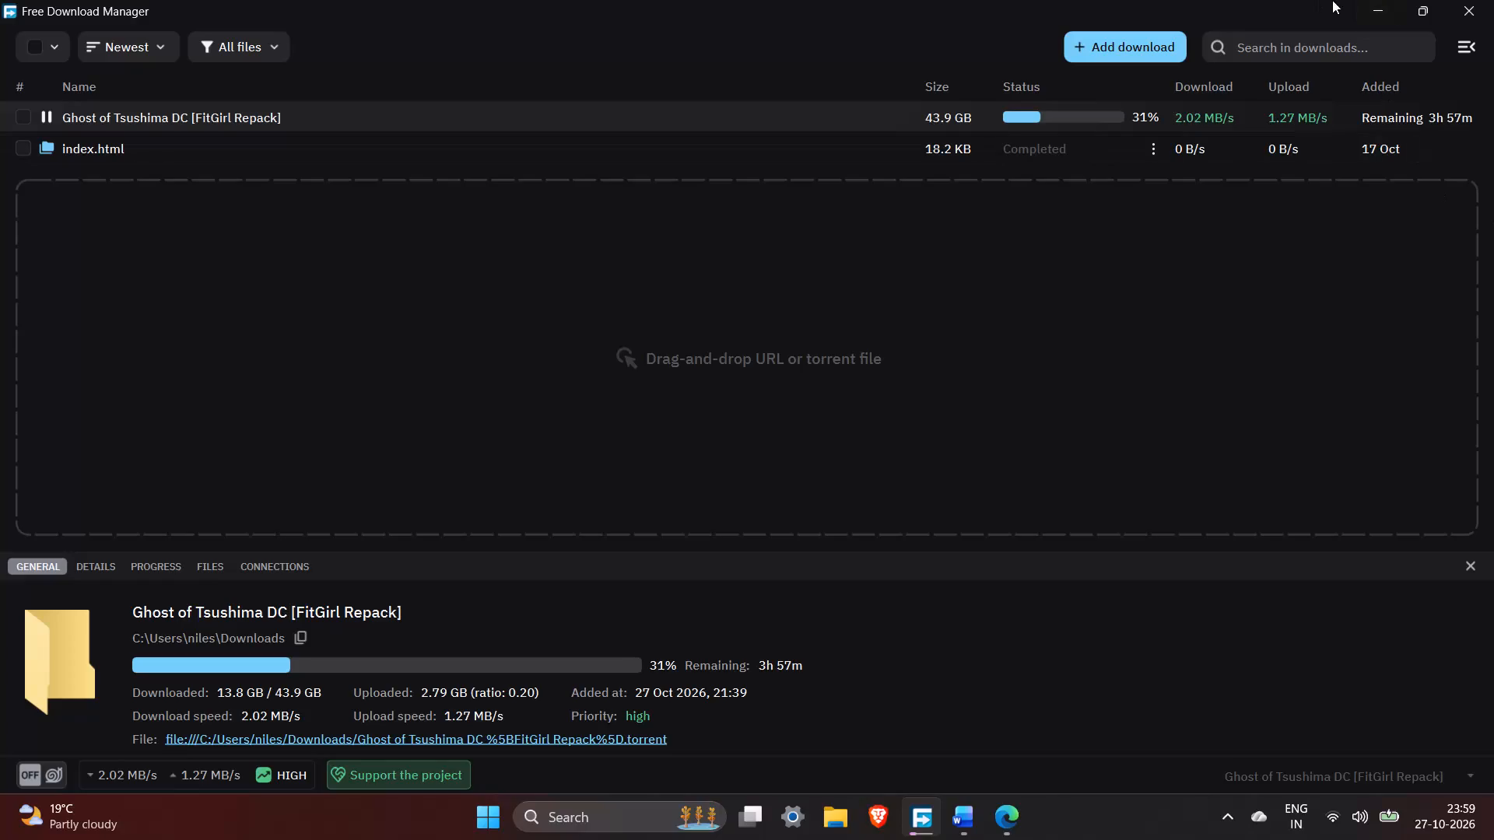
# Minimize the download manager window to return to the desktop.
pyautogui.click(1382, 12)
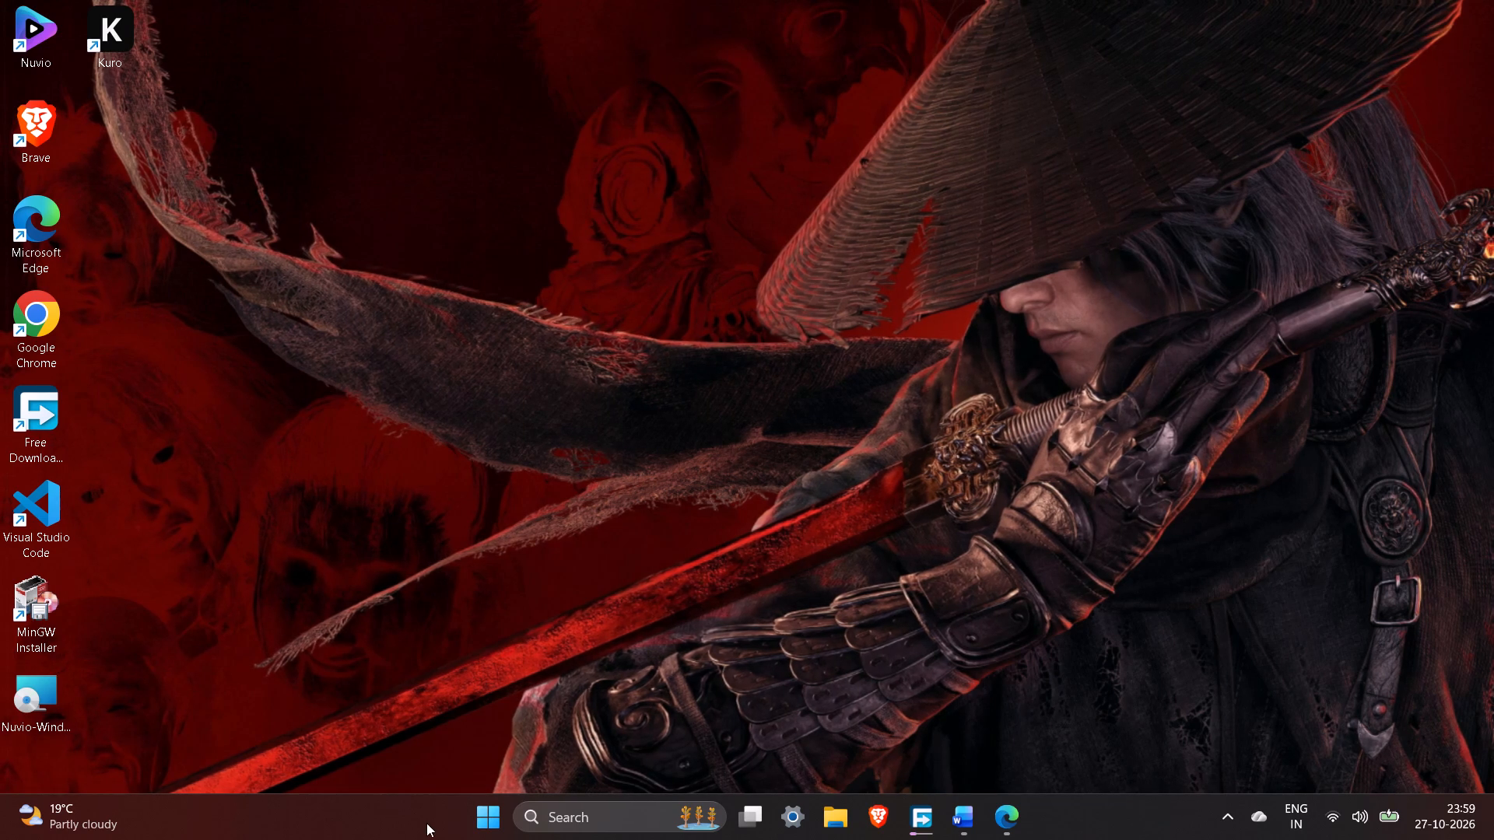
pyautogui.click(476, 811)
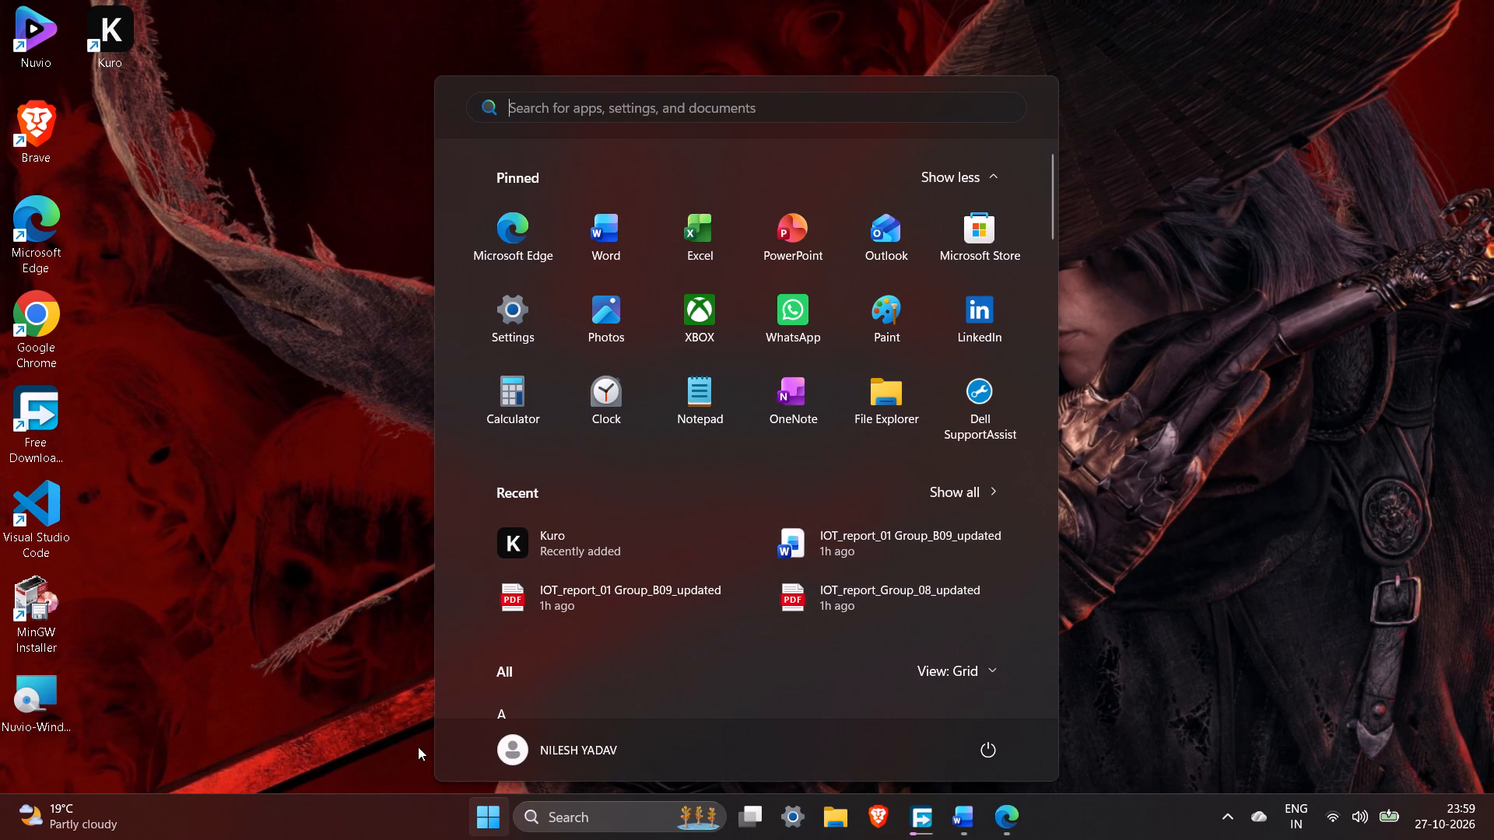
pyautogui.click(1296, 283)
# Switch to the PBL report in Word and review its cover table, declaration, team details and Module 1 sections.
pyautogui.click(957, 805)
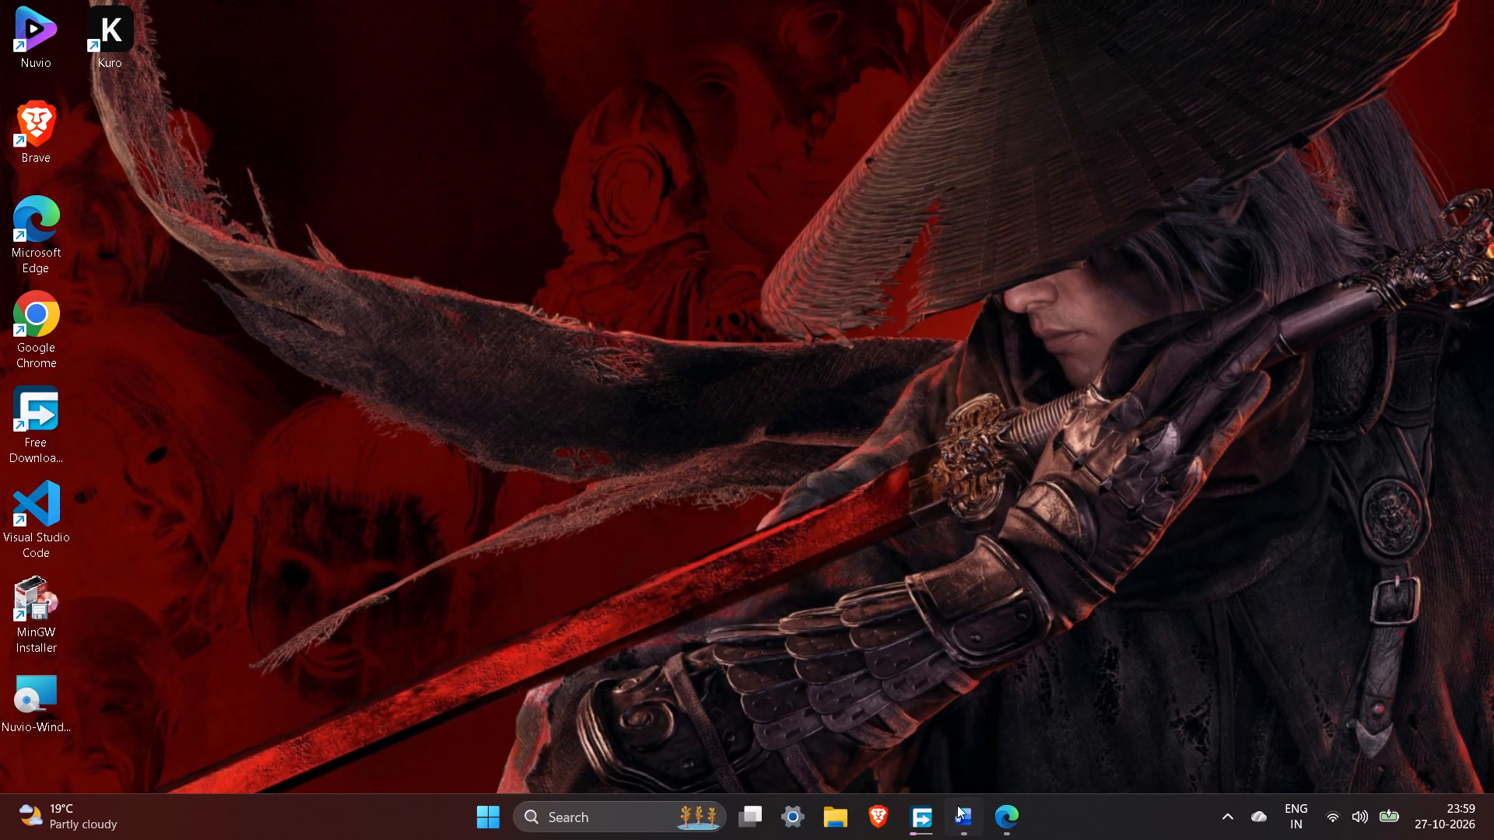
pyautogui.scroll(-3, 640, 567)
pyautogui.scroll(11, 638, 565)
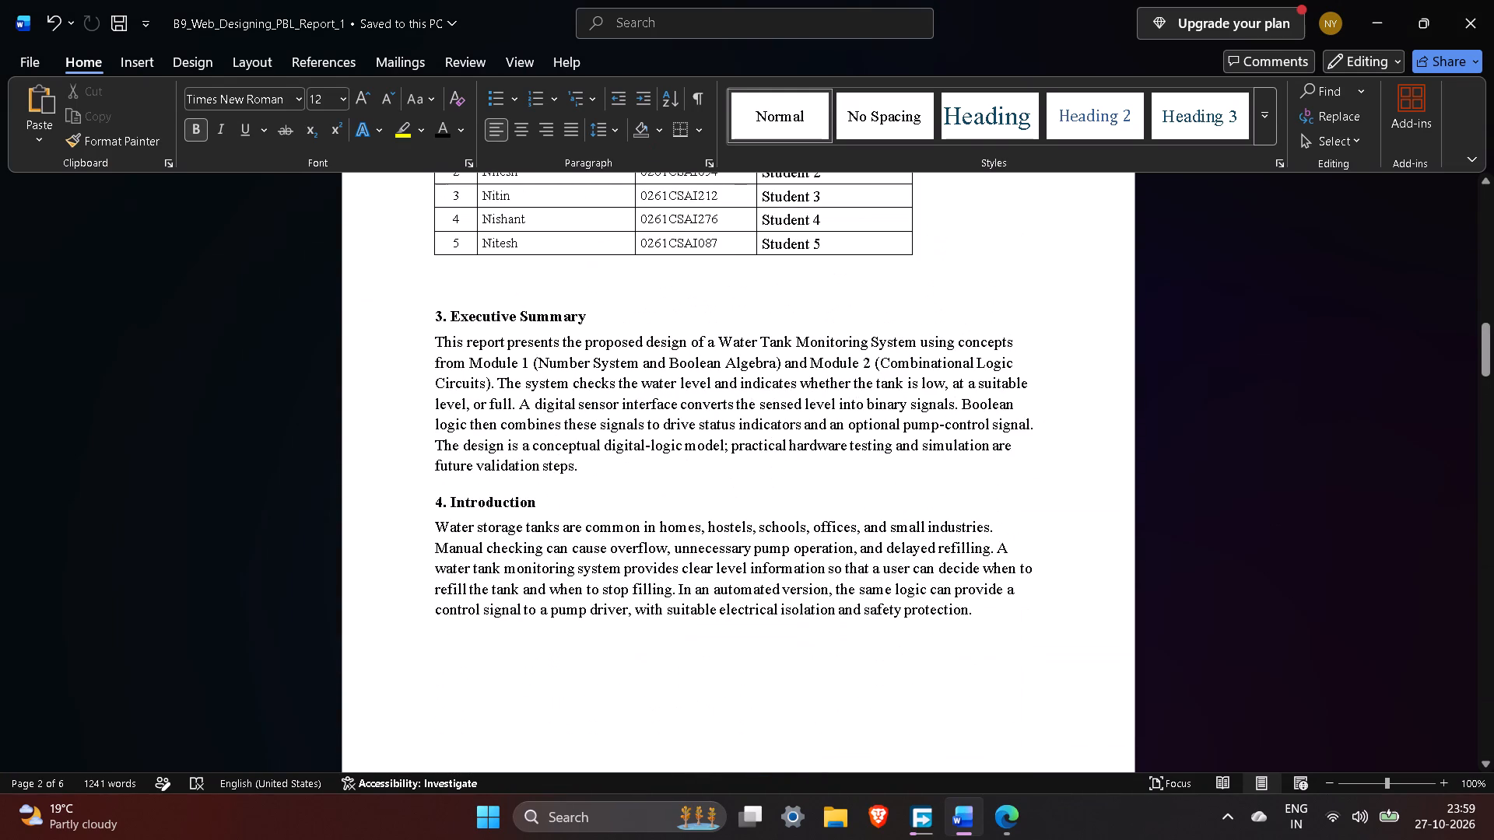
pyautogui.scroll(-4, 638, 565)
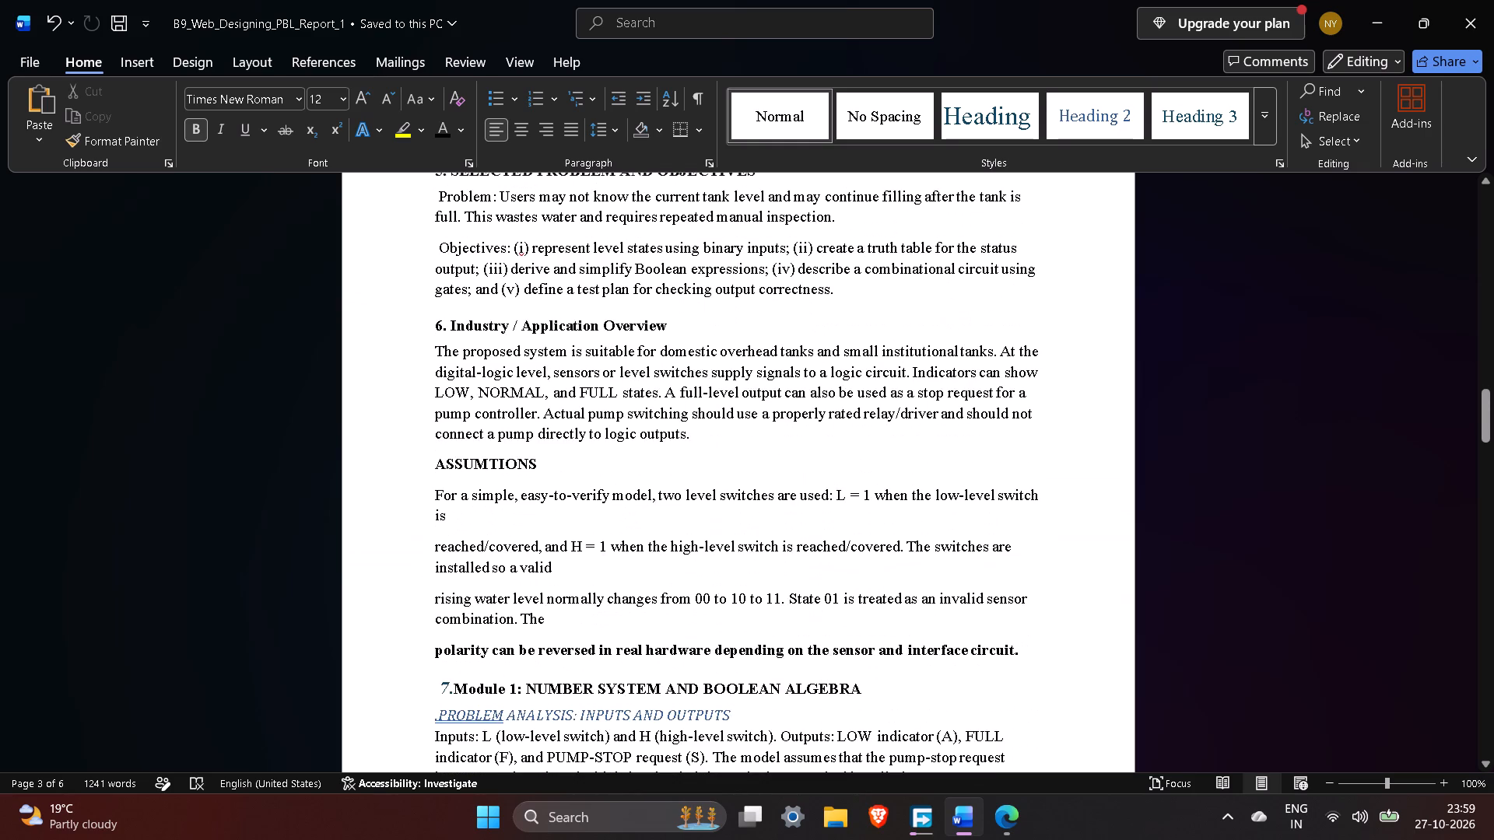
pyautogui.scroll(-3, 638, 565)
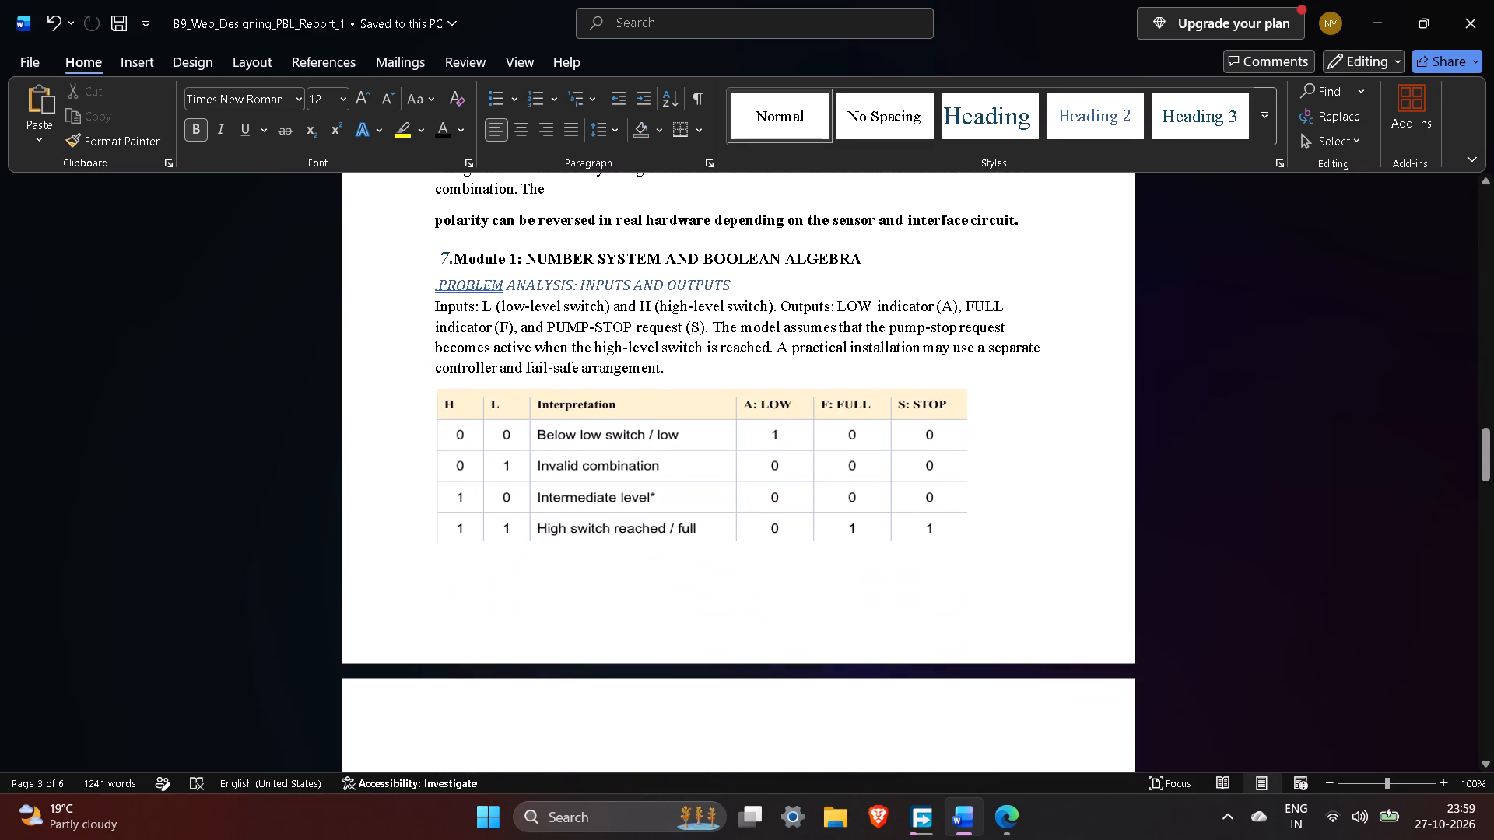
pyautogui.scroll(9, 638, 565)
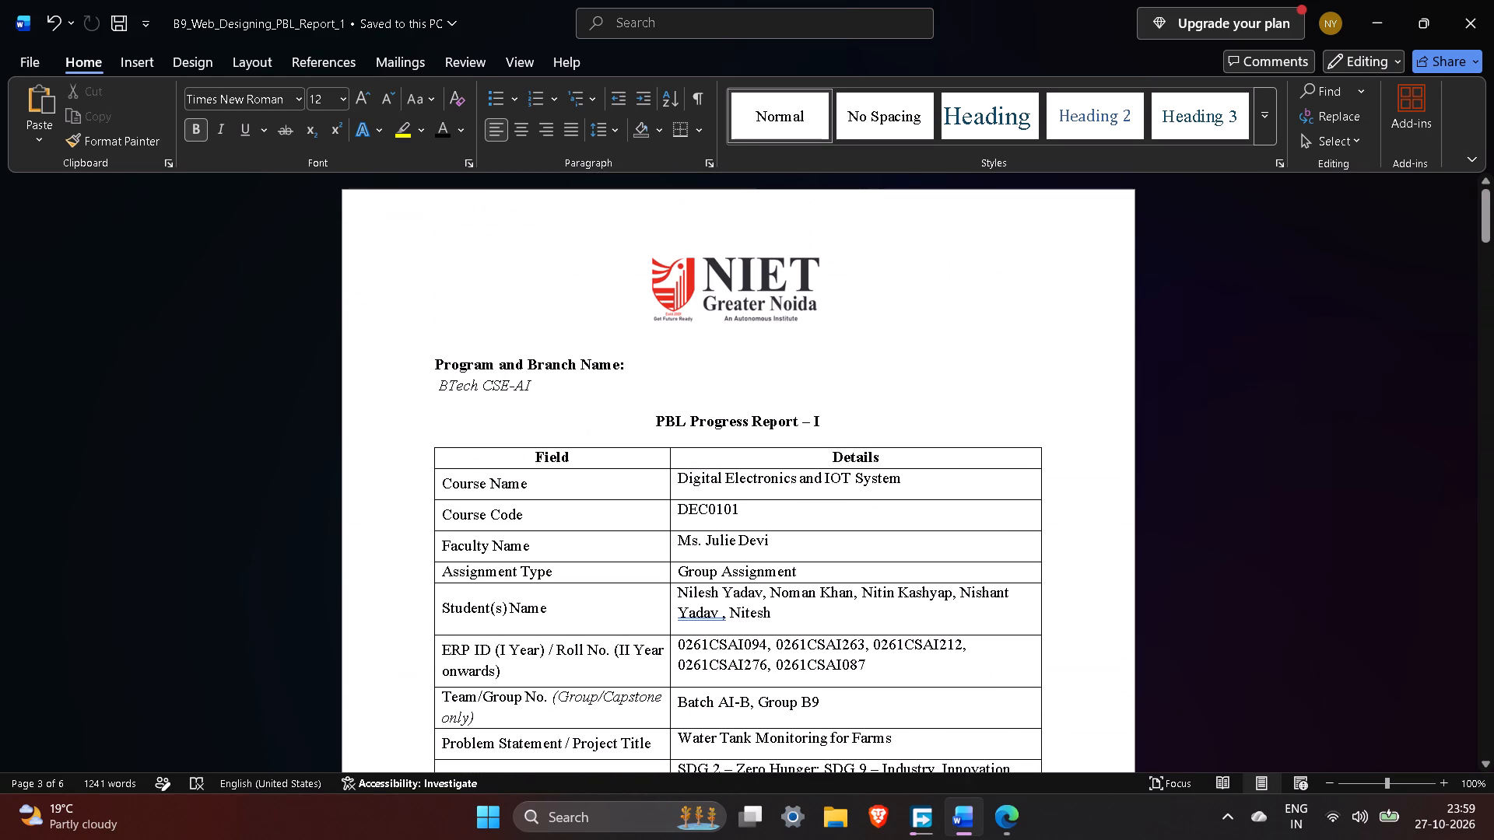
pyautogui.scroll(-2, 638, 565)
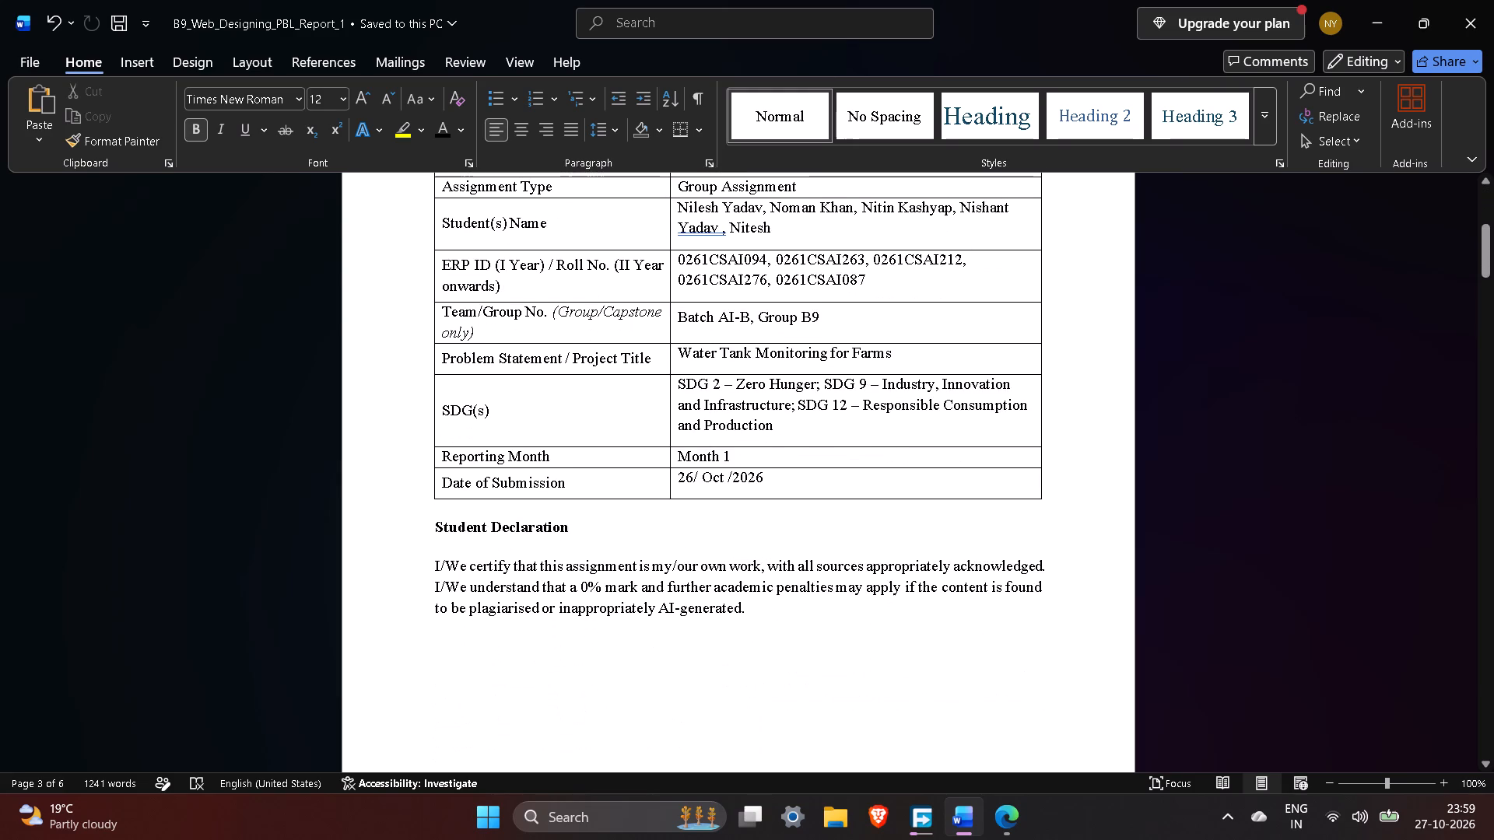
pyautogui.scroll(1, 638, 565)
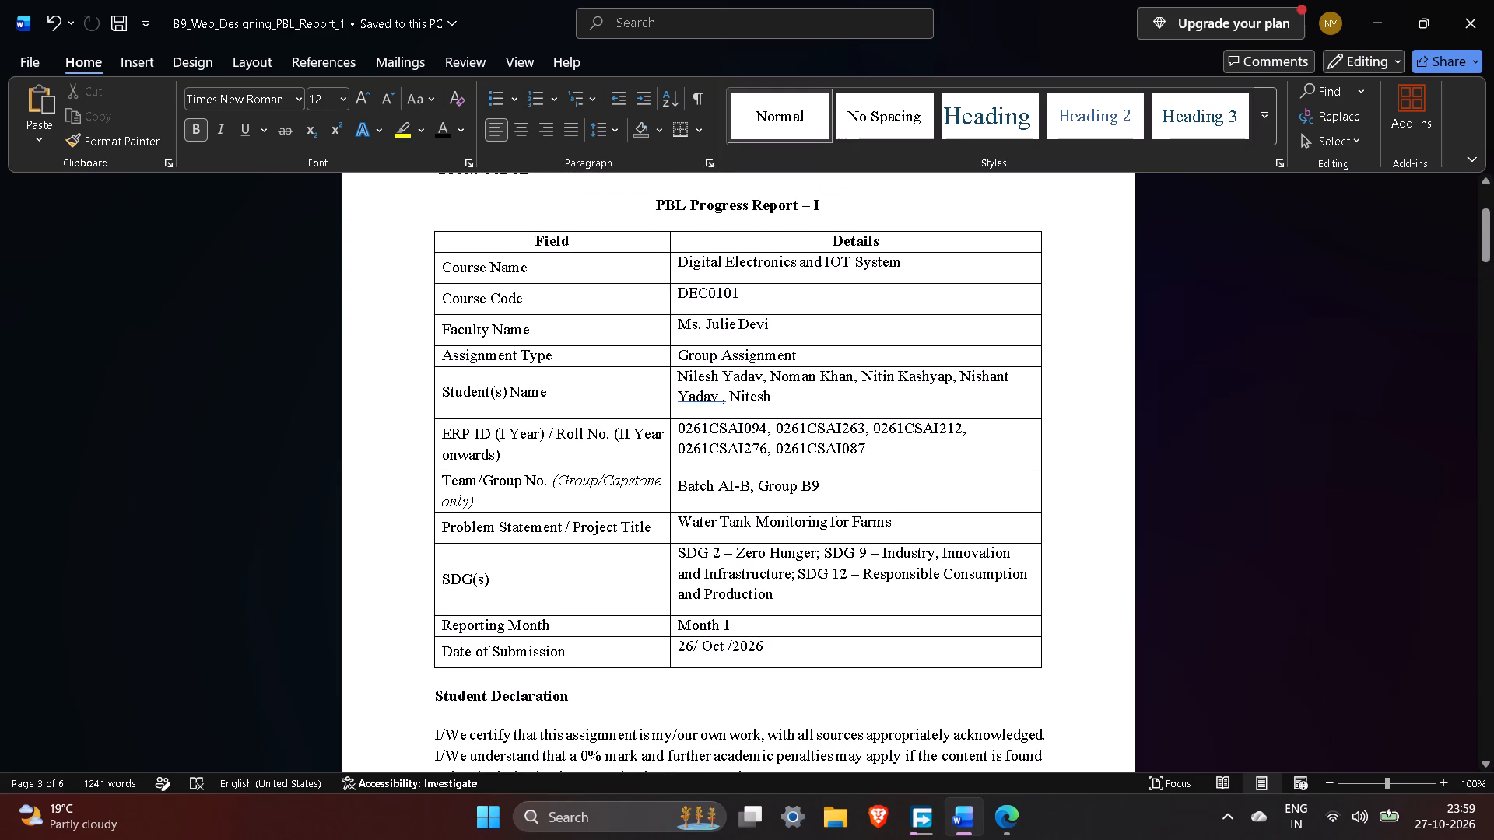
pyautogui.scroll(-1, 638, 565)
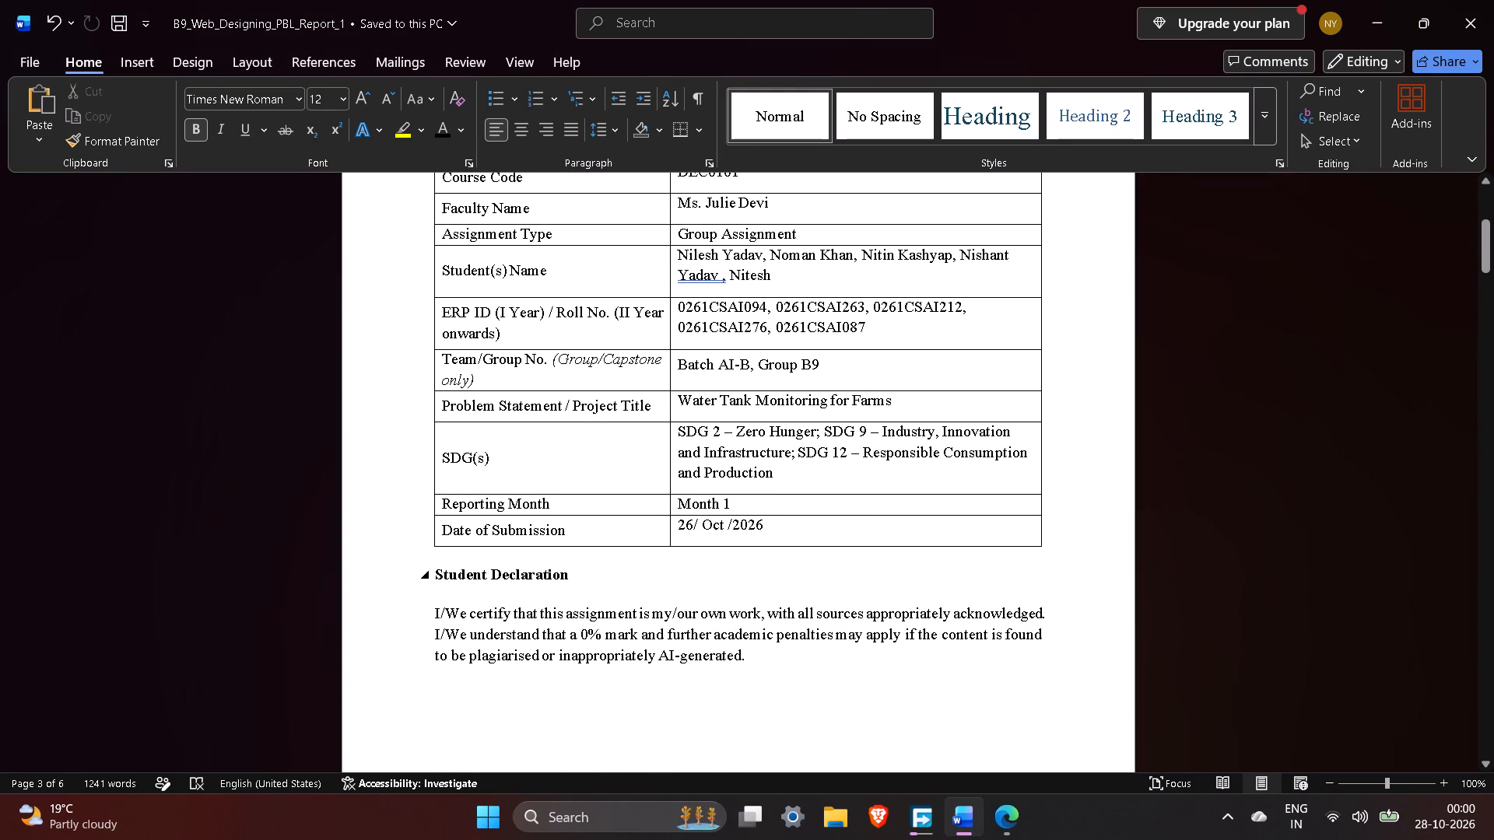
pyautogui.scroll(-2, 638, 565)
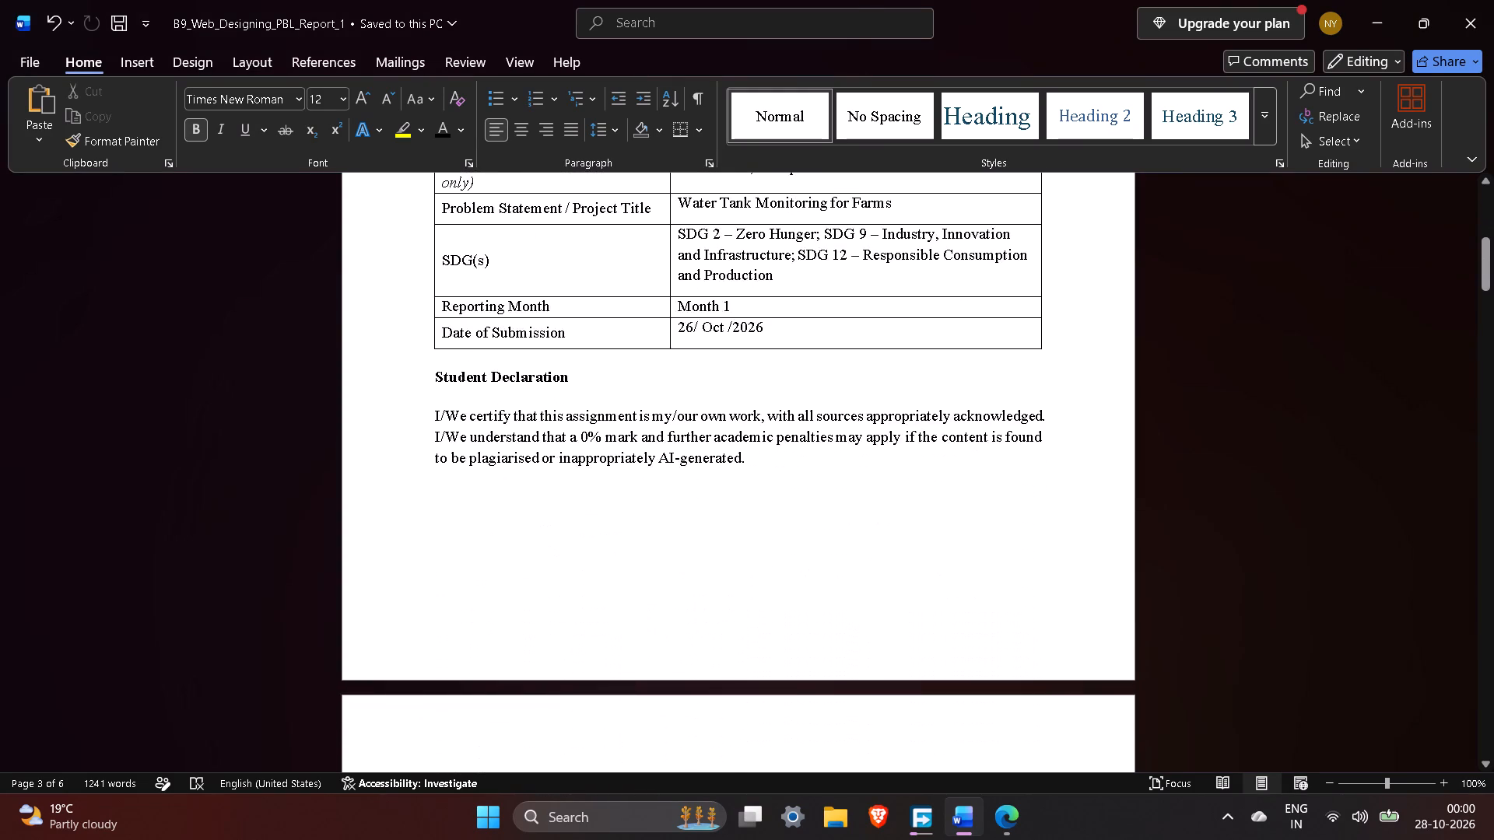
pyautogui.scroll(-3, 638, 565)
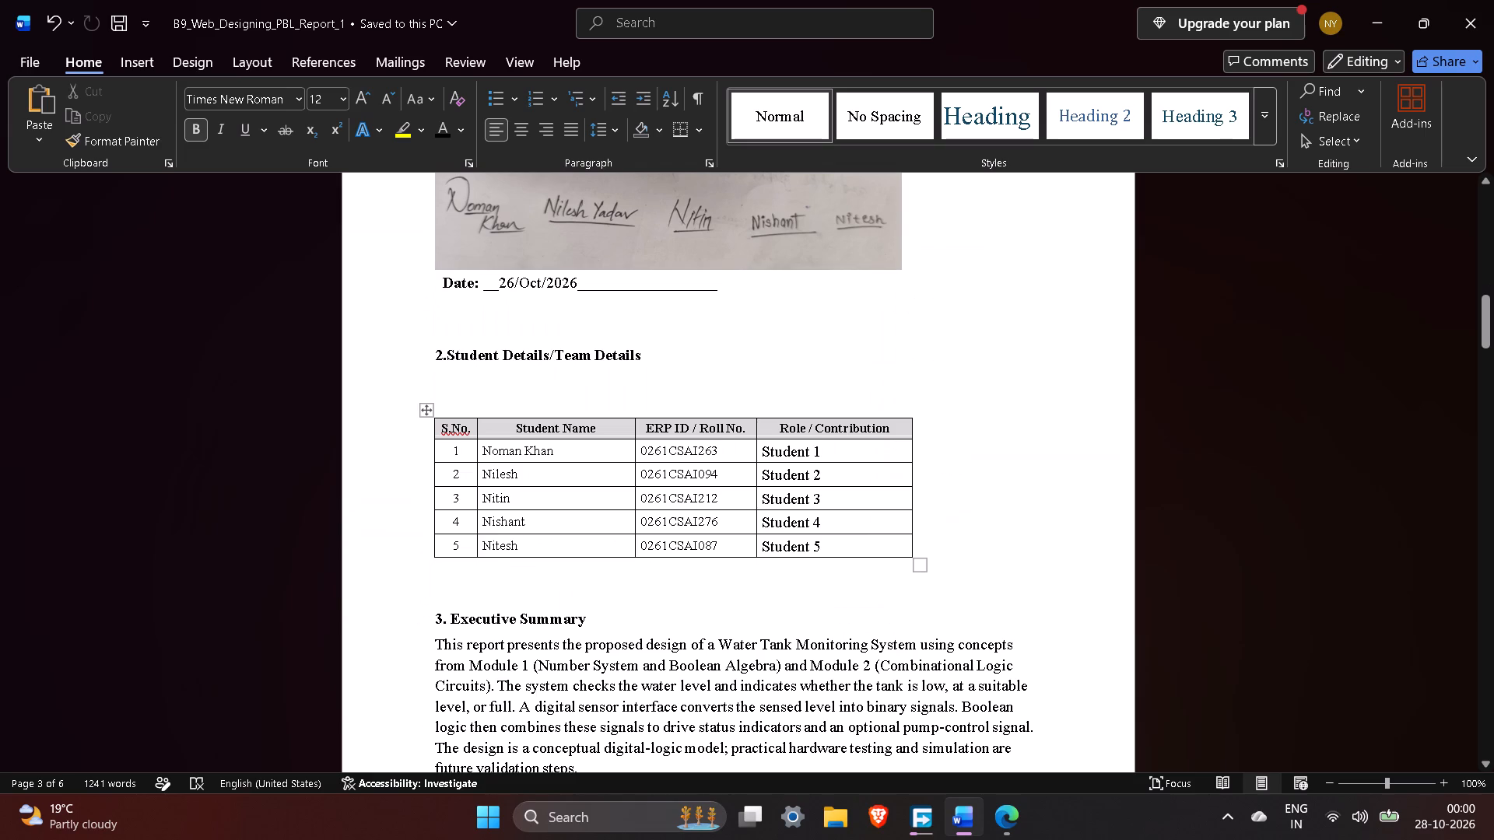
# Replace the student name in row 1 of the Team Details table with the full name of the member listed first on the signature line.
pyautogui.click(582, 457)
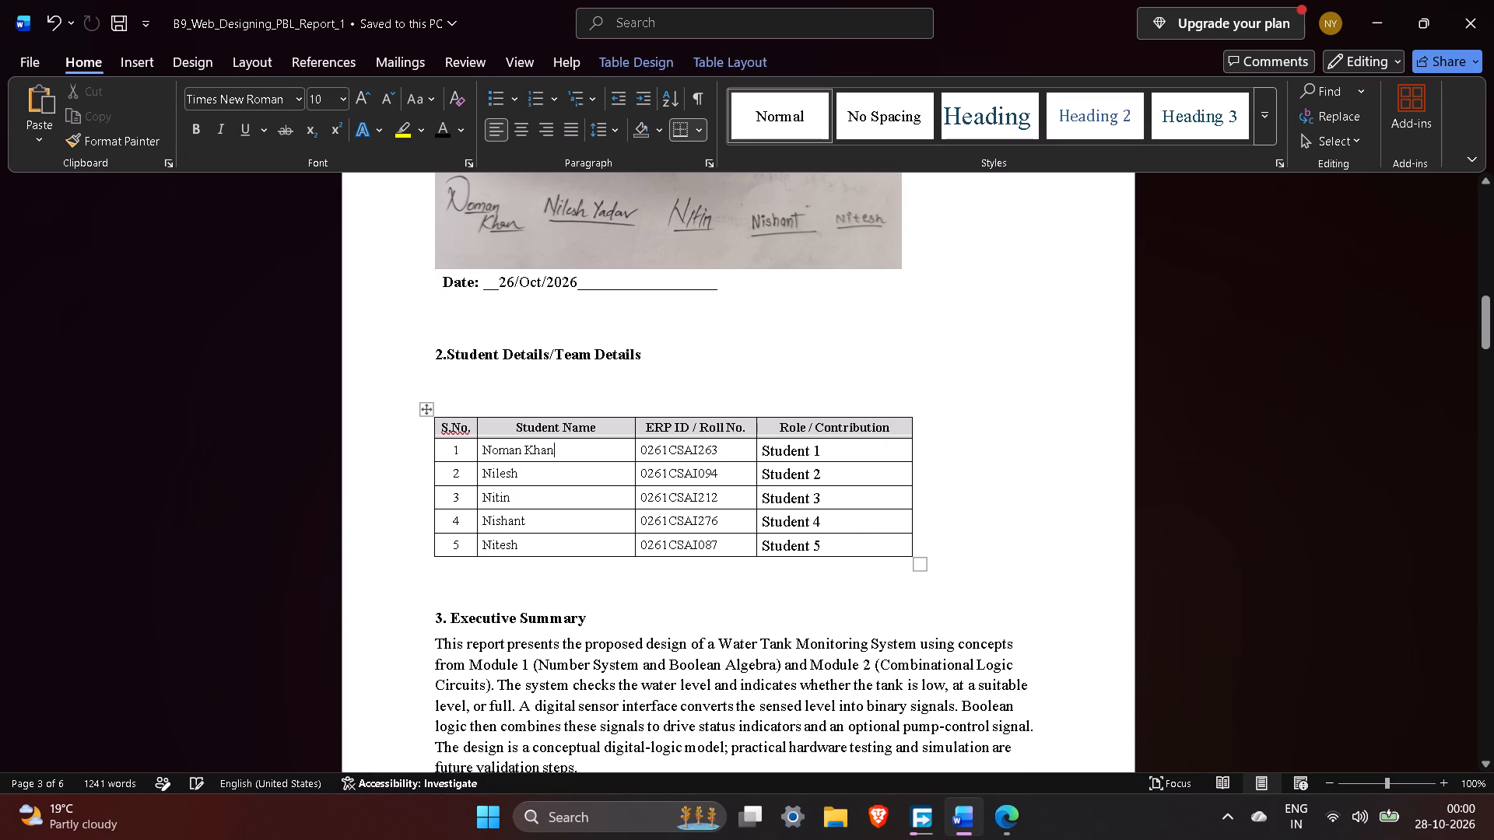
pyautogui.press('BackSpace')
pyautogui.press('BackSpace')
pyautogui.press('BackSpace')
pyautogui.press('BackSpace')
pyautogui.press('BackSpace')
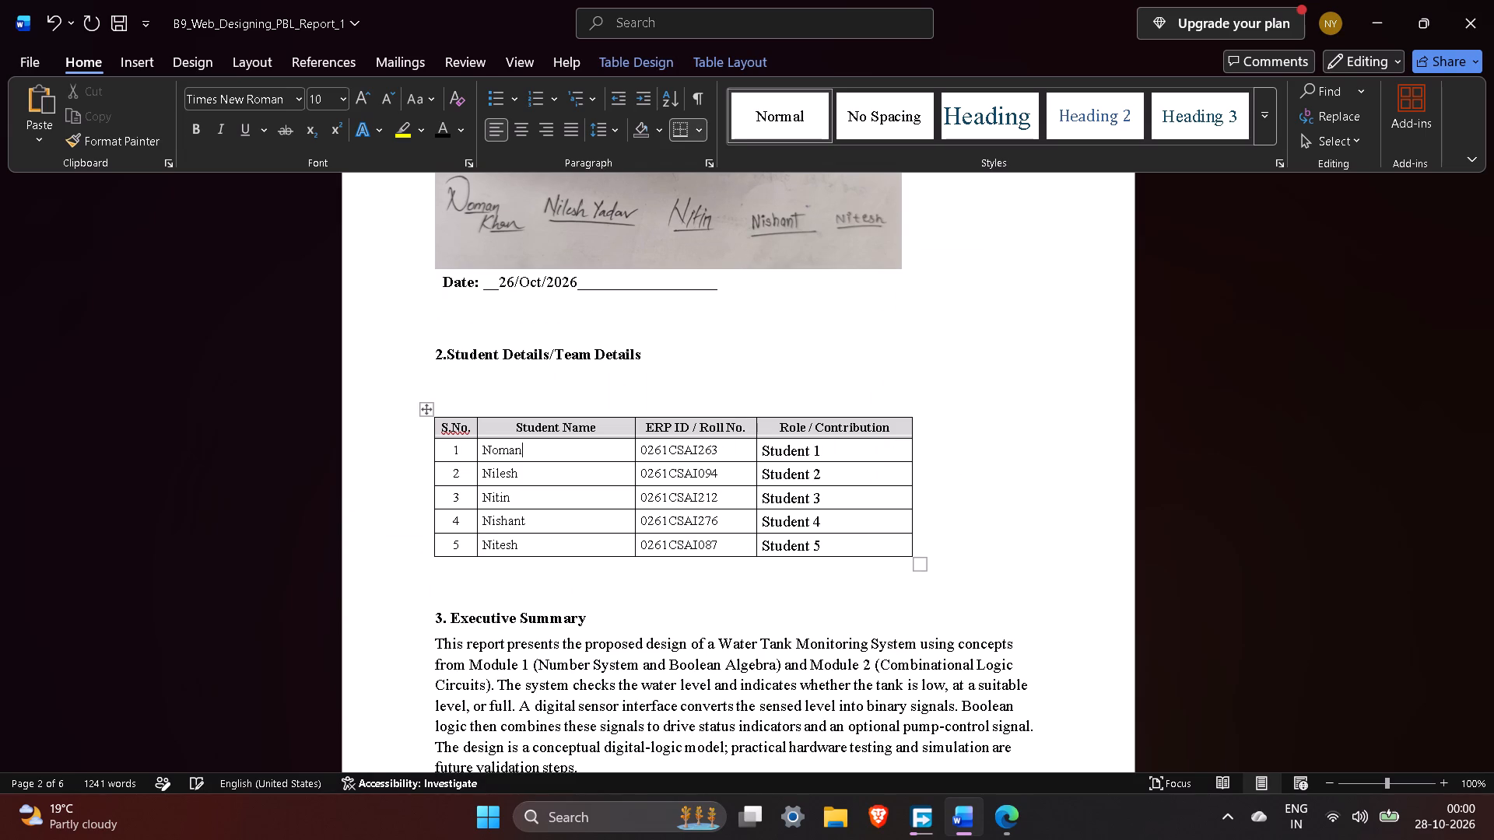
pyautogui.press('BackSpace')
pyautogui.press('BackSpace')
pyautogui.press('BackSpace')
pyautogui.press('BackSpace')
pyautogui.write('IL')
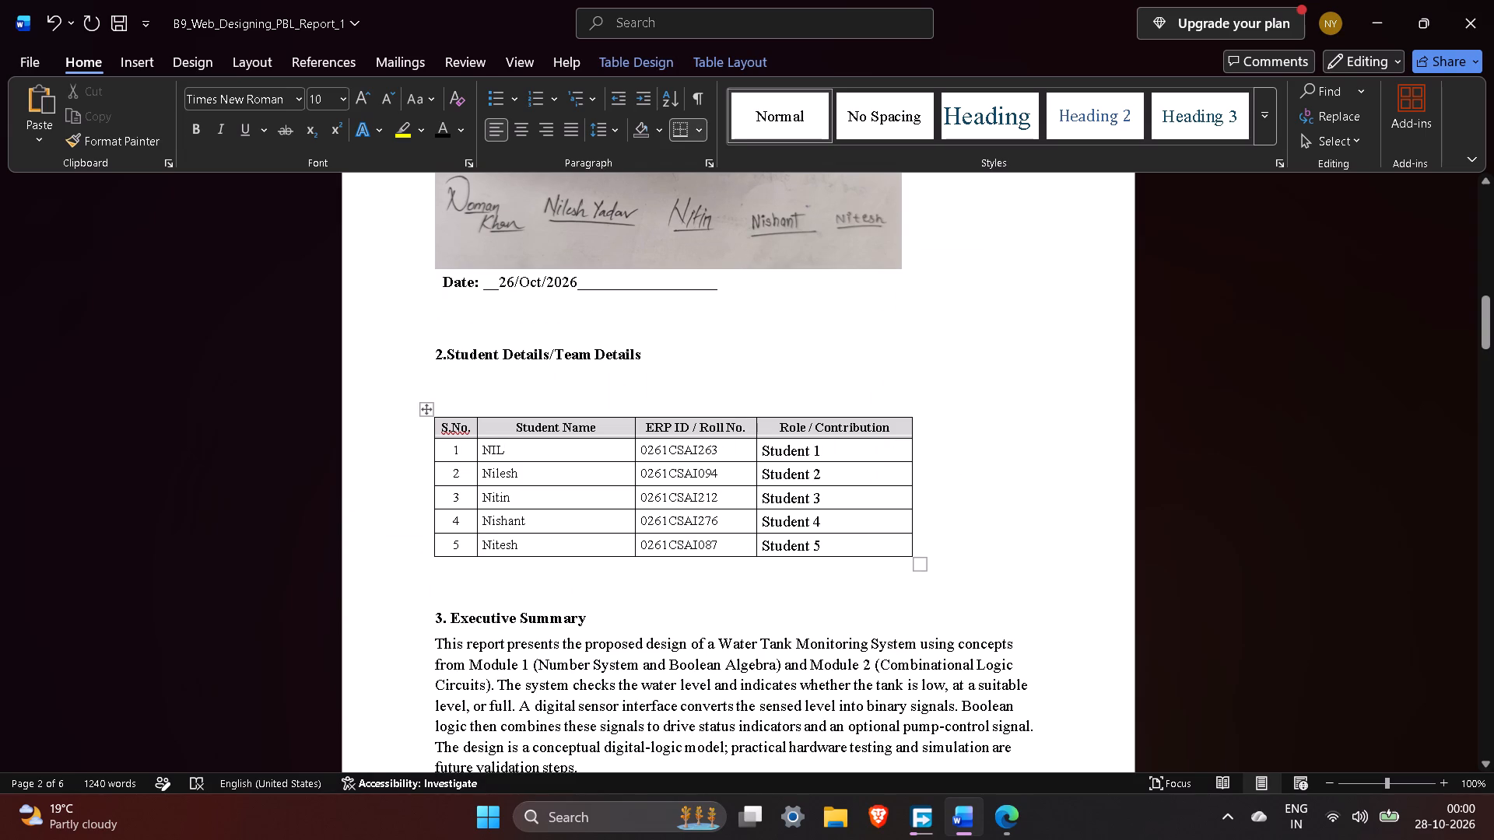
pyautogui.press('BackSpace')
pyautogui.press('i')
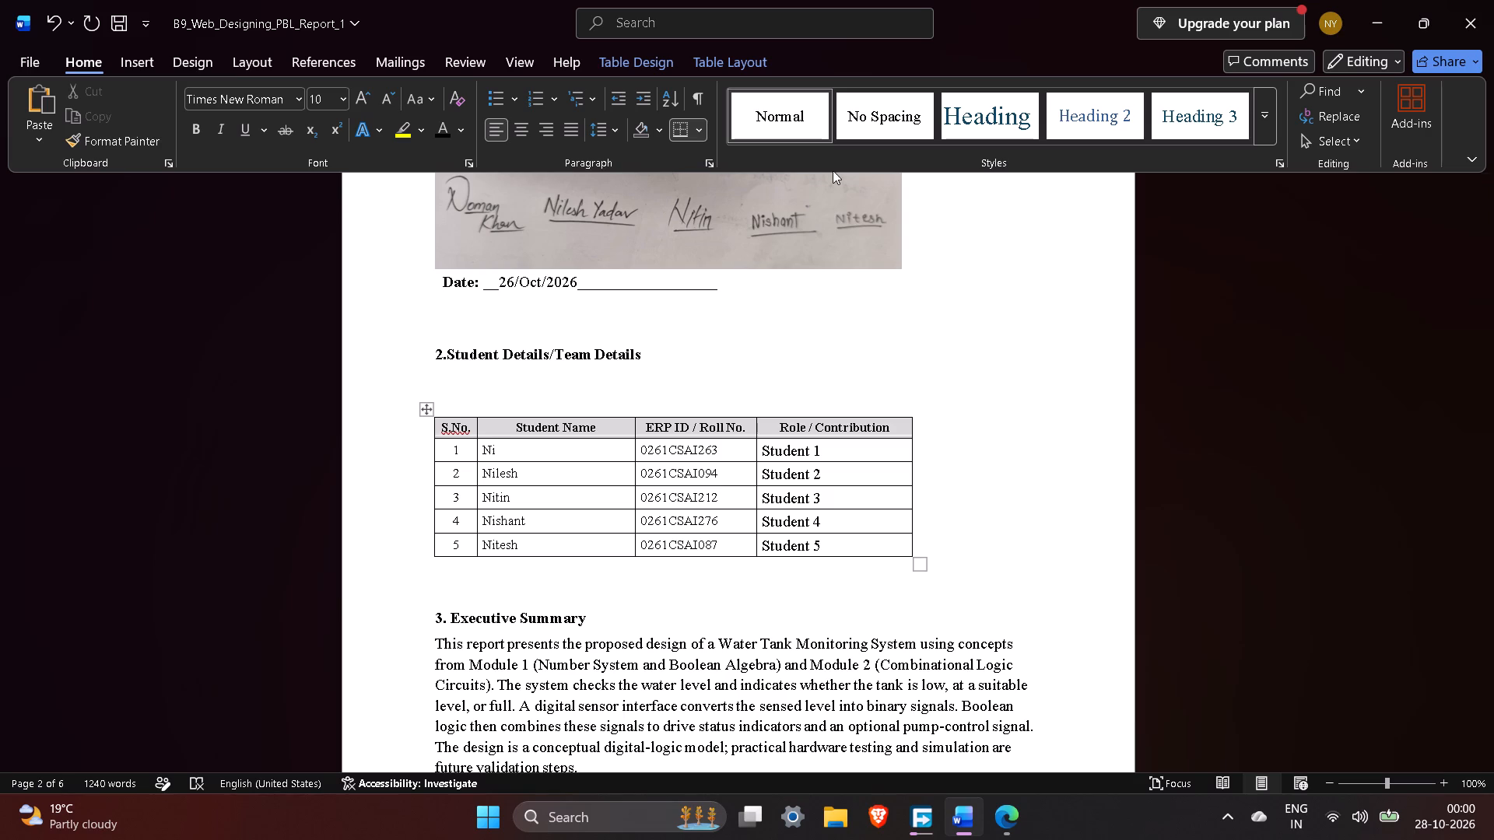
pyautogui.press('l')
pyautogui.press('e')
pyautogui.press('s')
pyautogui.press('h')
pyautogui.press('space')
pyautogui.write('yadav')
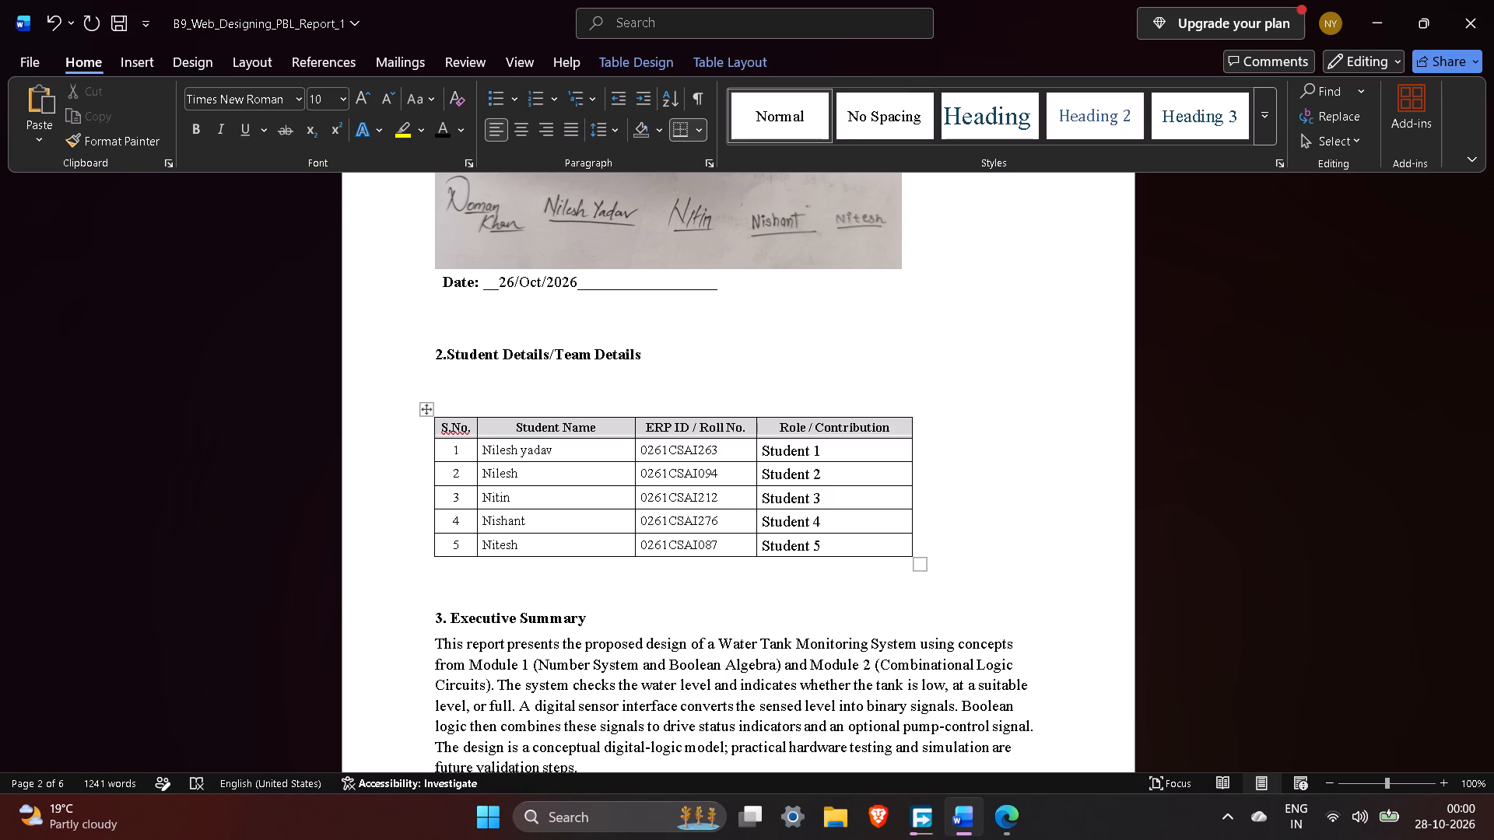
# Capitalize the first letter of the surname in row 1 of the Team Details table.
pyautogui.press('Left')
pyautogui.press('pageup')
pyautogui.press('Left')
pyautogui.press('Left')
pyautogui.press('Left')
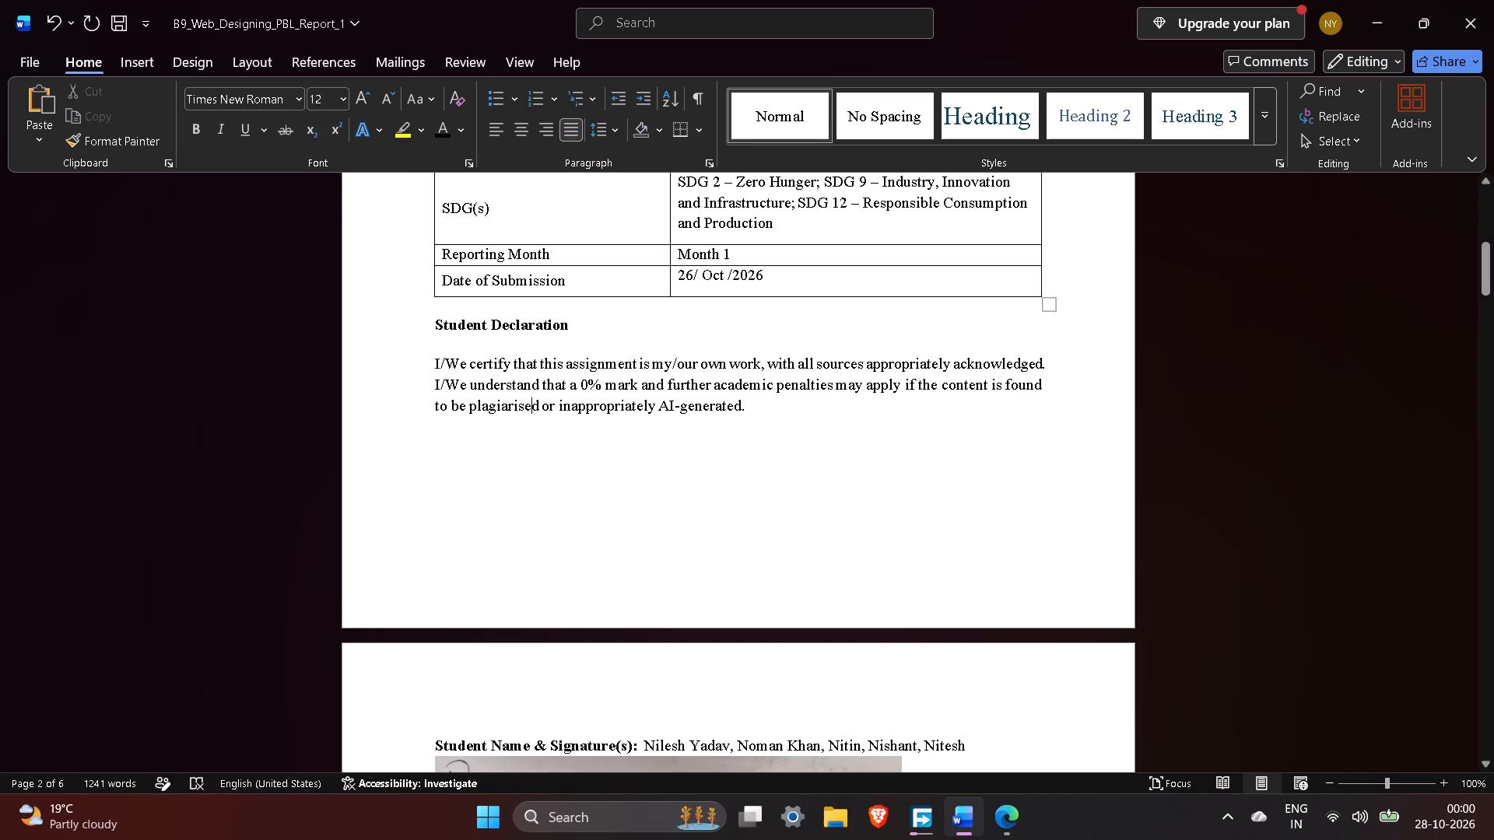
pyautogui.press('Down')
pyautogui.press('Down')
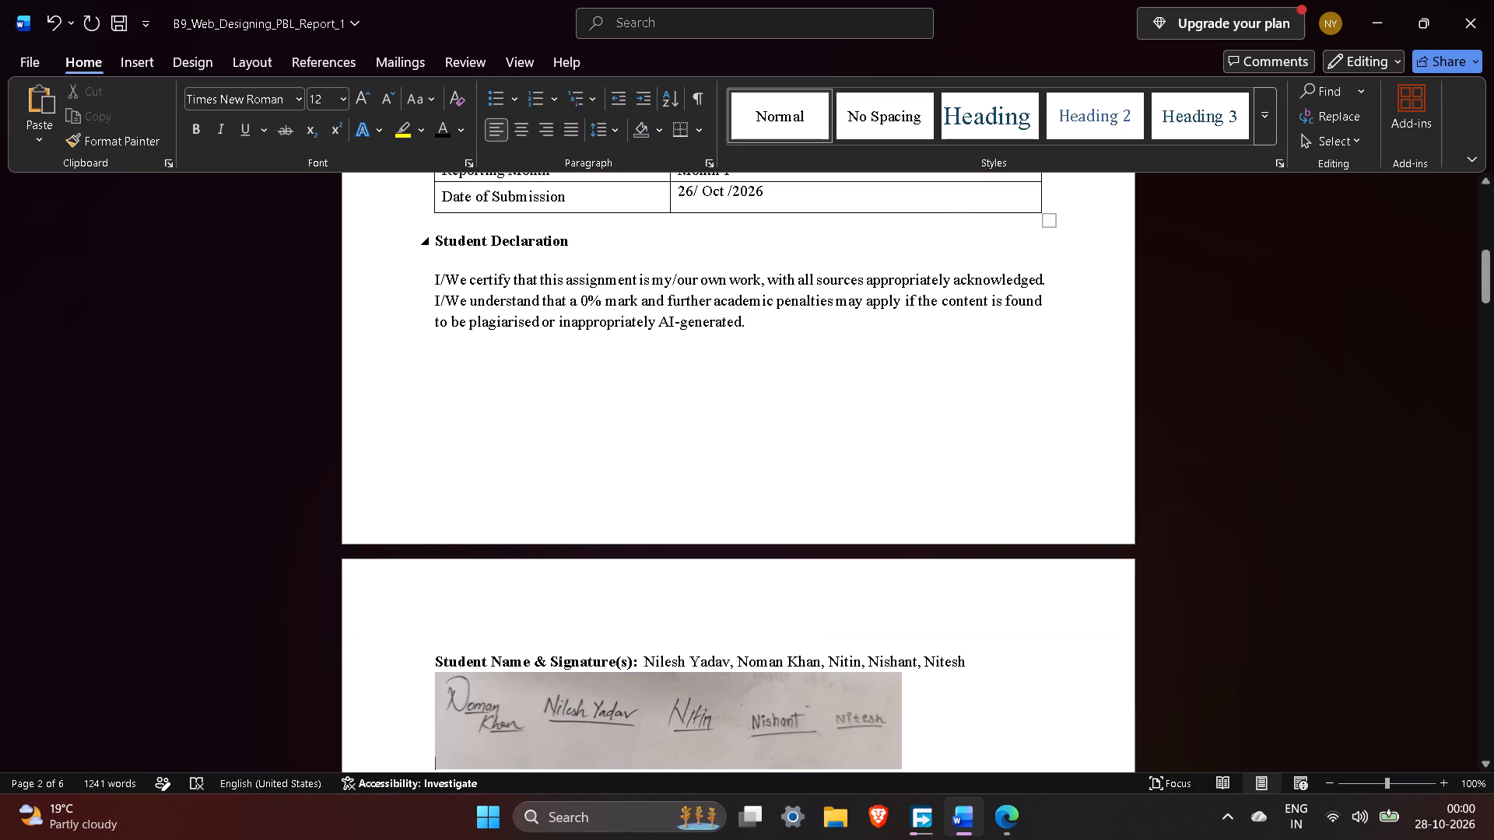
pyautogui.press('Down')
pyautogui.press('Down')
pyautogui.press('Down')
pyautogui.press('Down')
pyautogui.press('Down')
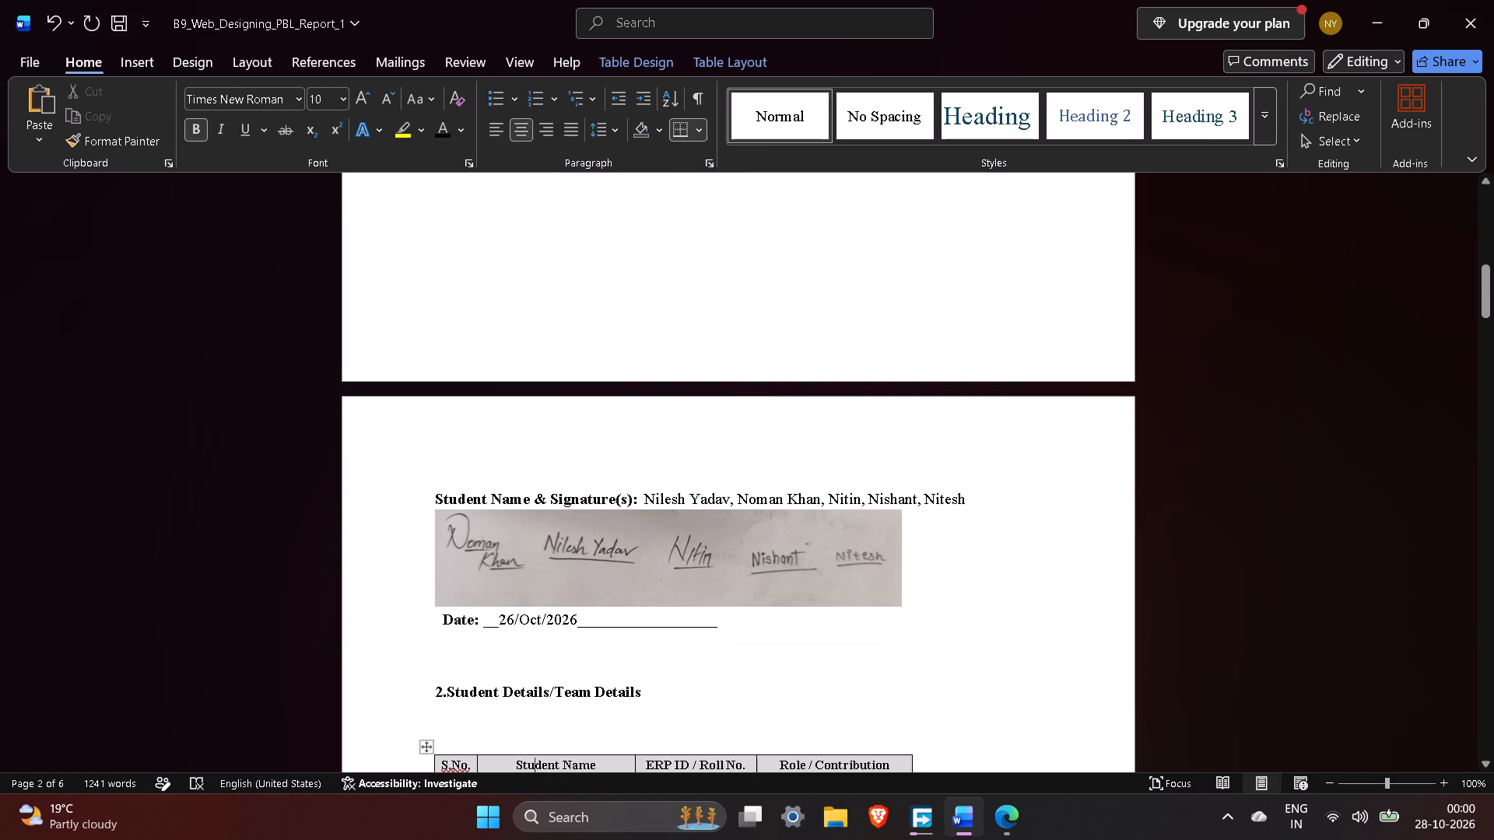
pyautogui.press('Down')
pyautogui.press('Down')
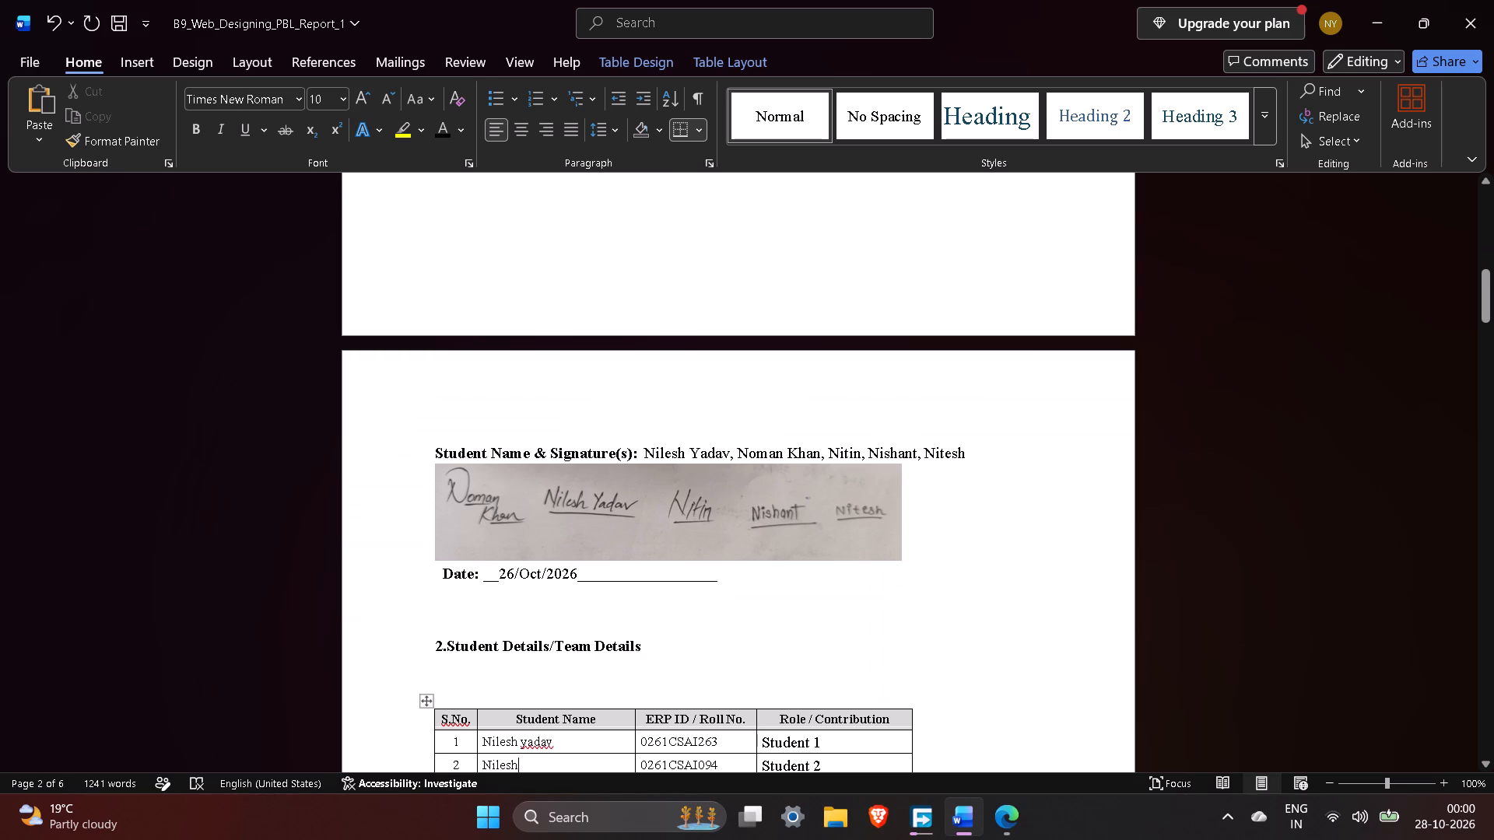
pyautogui.click(835, 222)
pyautogui.scroll(-1, 835, 222)
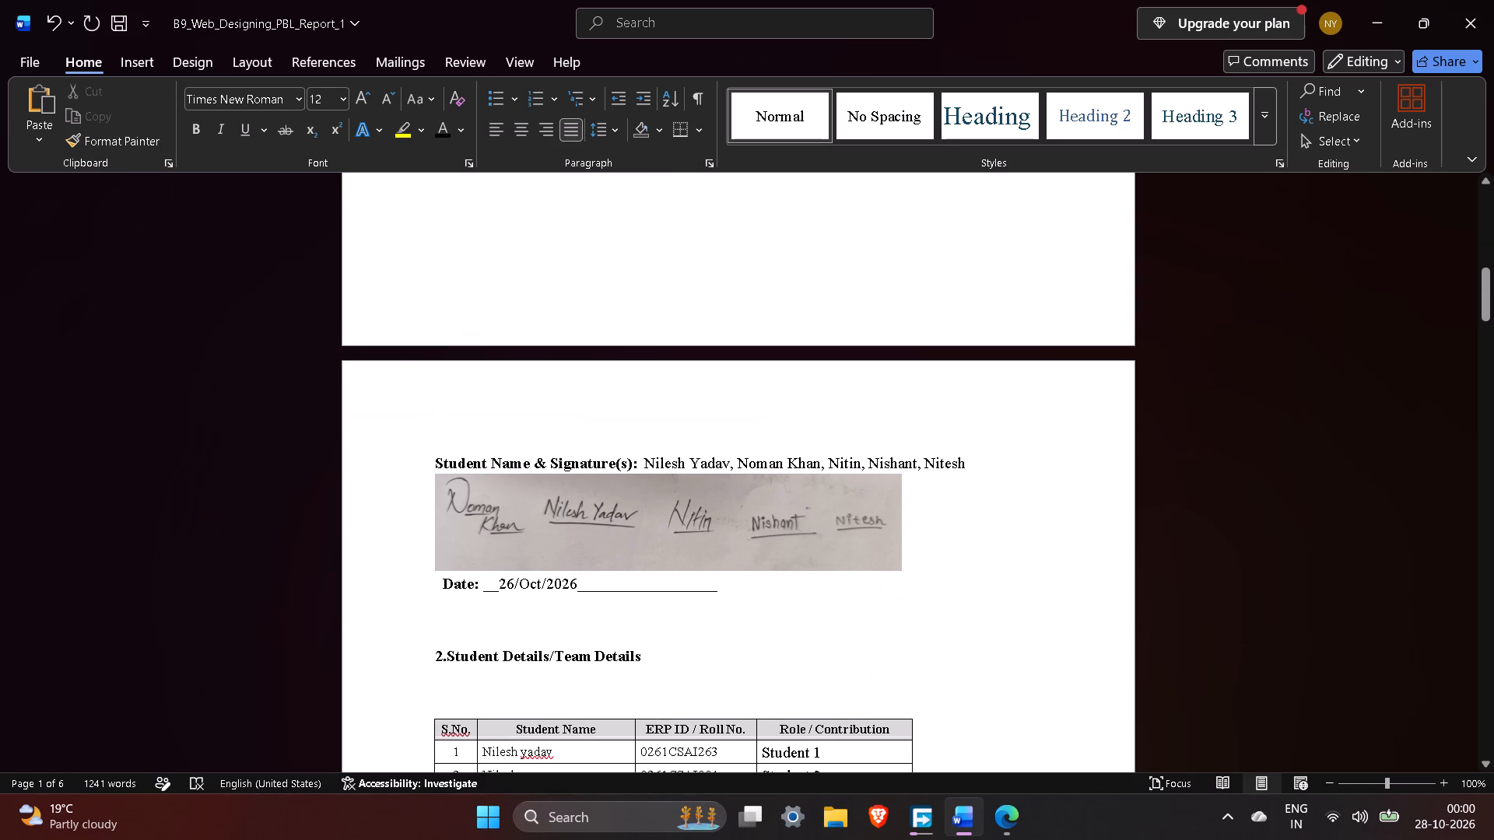
pyautogui.scroll(-2, 835, 222)
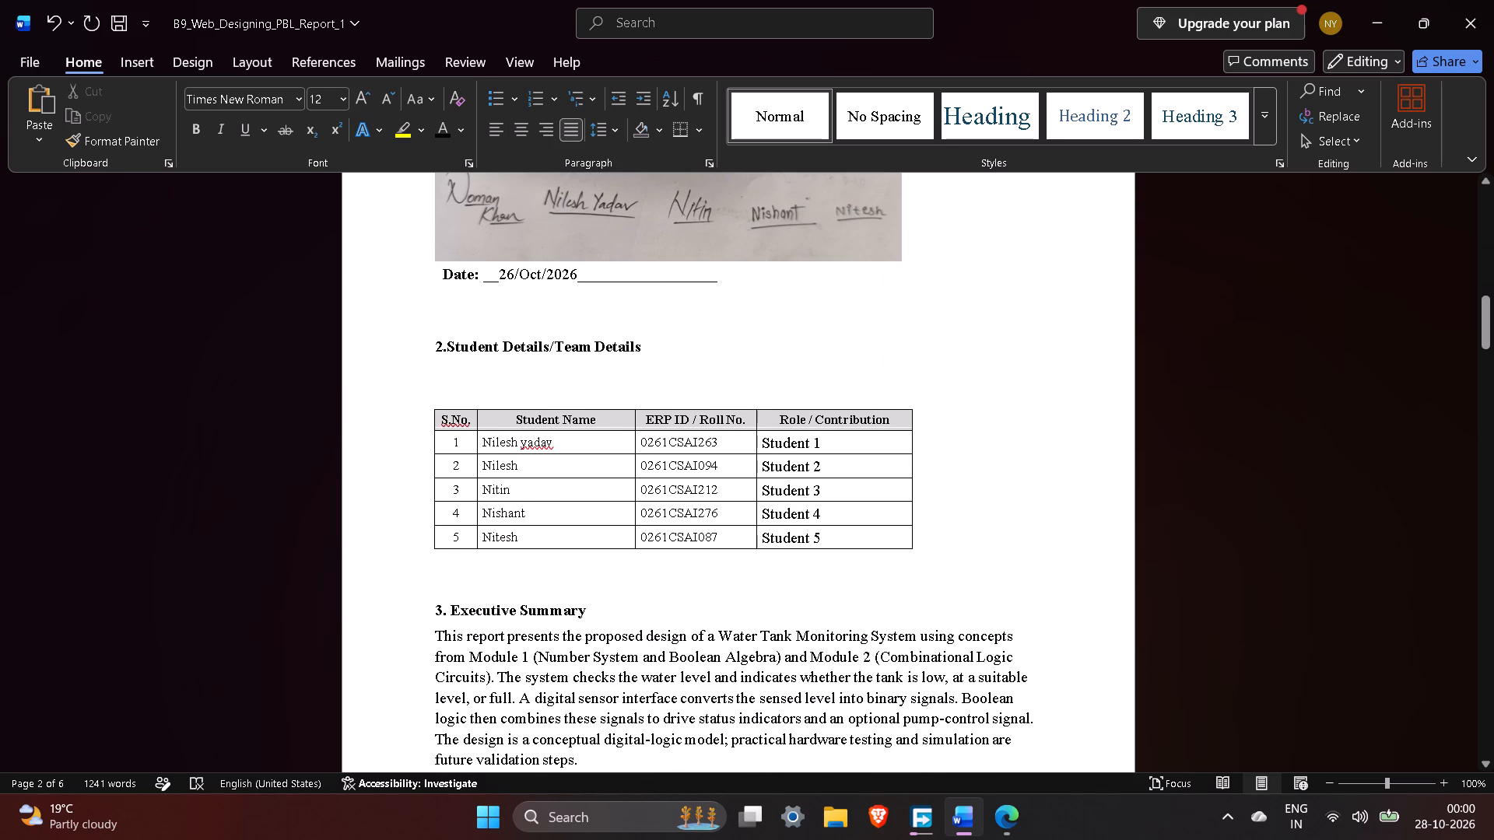
pyautogui.press('Down')
pyautogui.press('Down')
pyautogui.press('Down')
pyautogui.press('Down')
pyautogui.press('Down')
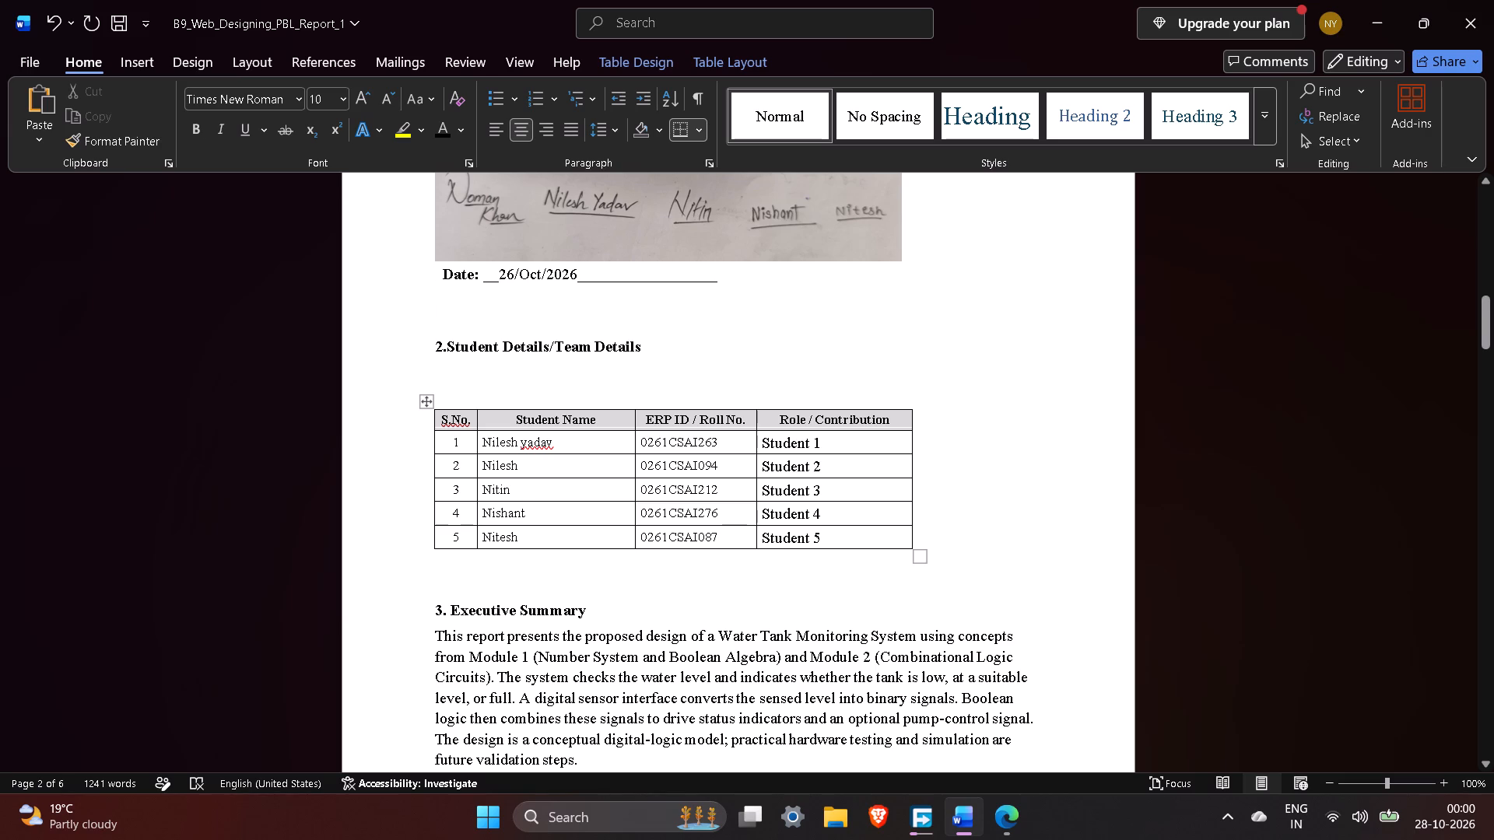
pyautogui.press('Right')
pyautogui.press('Right')
pyautogui.press('Right')
pyautogui.press('Right')
pyautogui.press('Right')
pyautogui.press('Right')
pyautogui.press('Right')
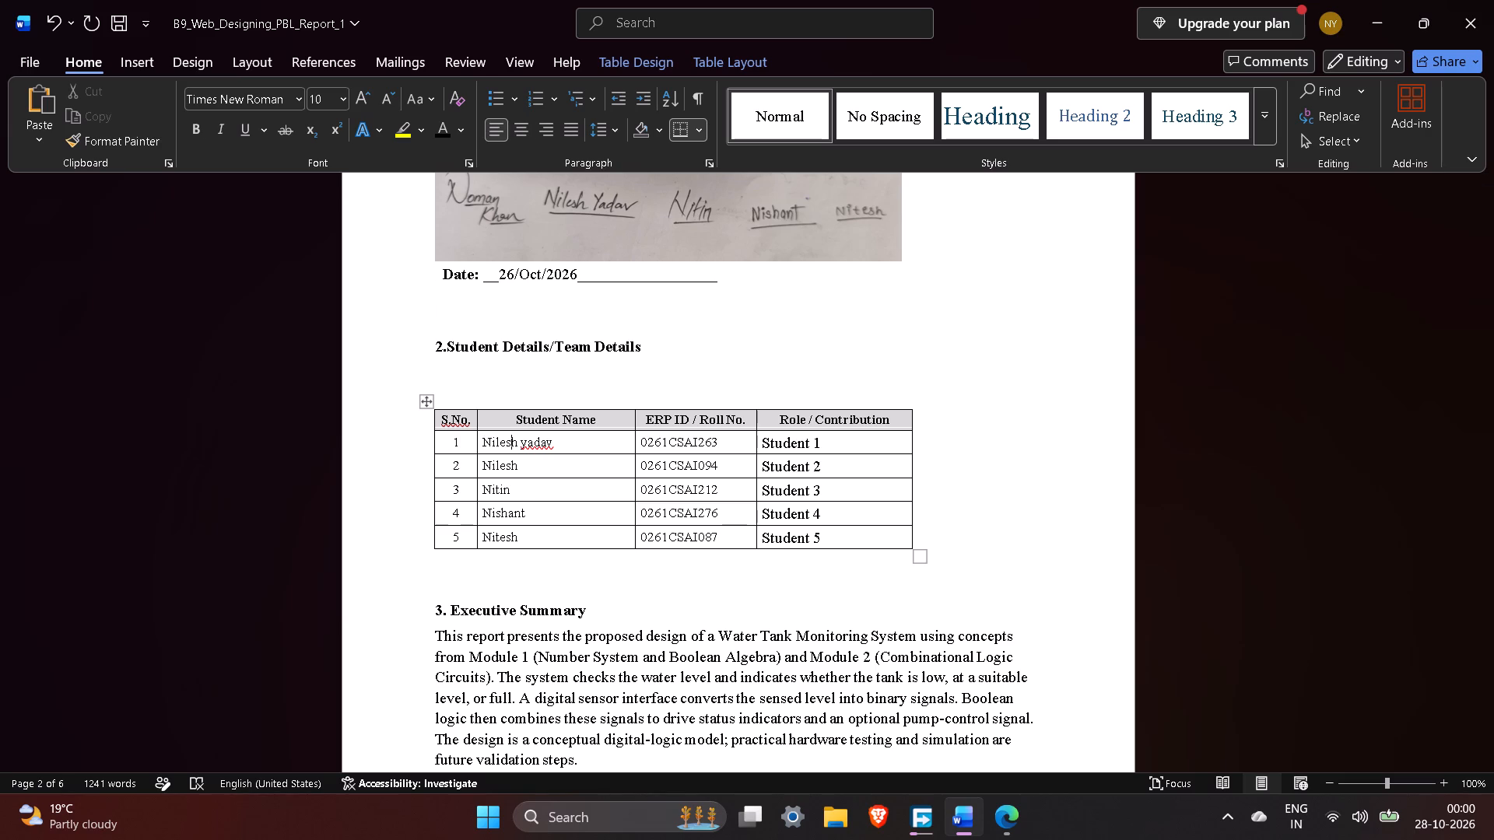
pyautogui.press('Right')
pyautogui.press('Right')
pyautogui.press('Right')
pyautogui.press('BackSpace')
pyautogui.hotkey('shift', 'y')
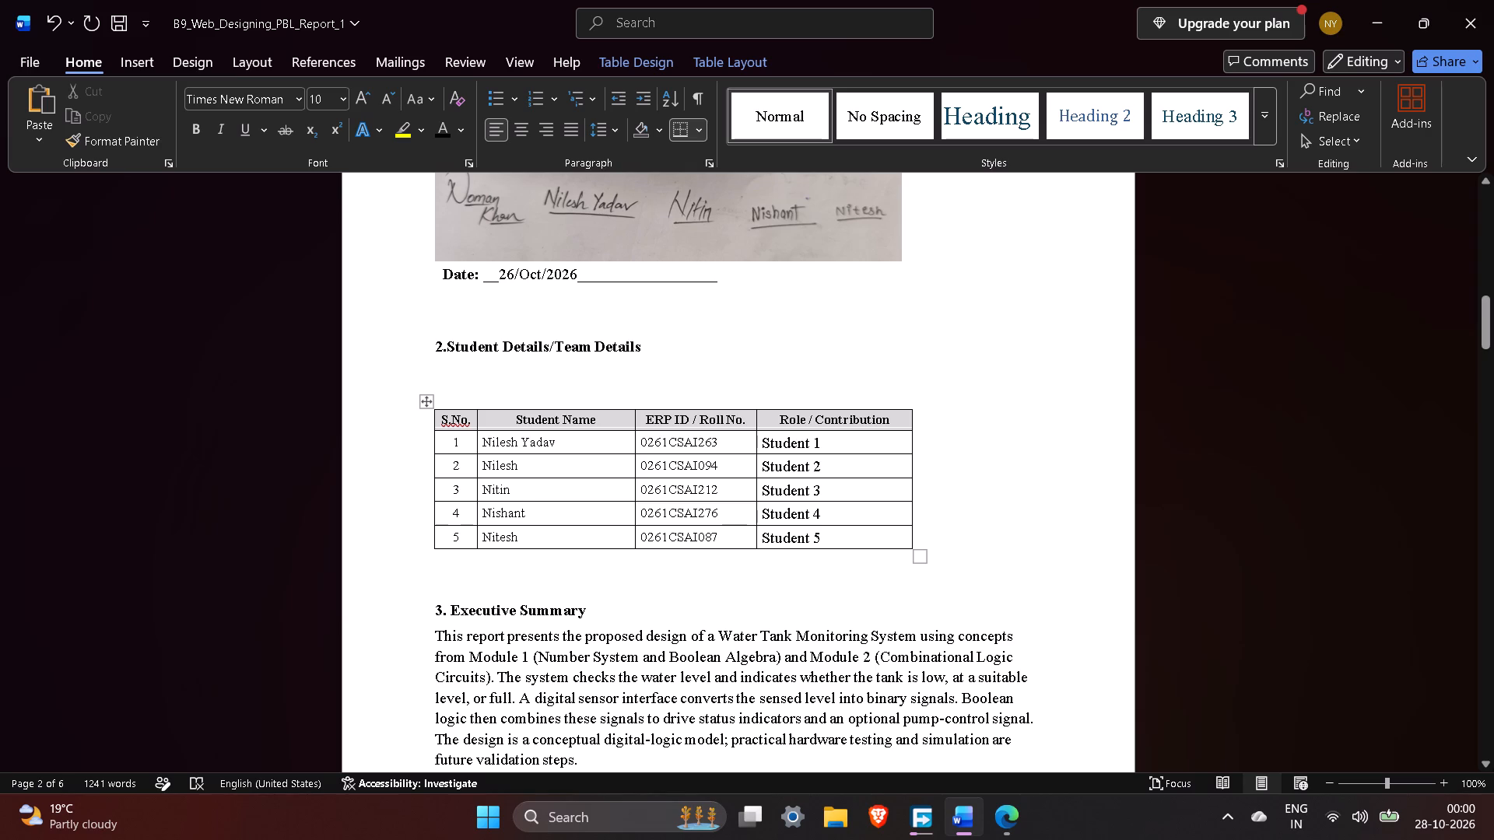
# Replace the student name in row 2 of the Team Details table with the full name of the member whose handwritten signature comes first.
pyautogui.click(540, 458)
pyautogui.press('BackSpace')
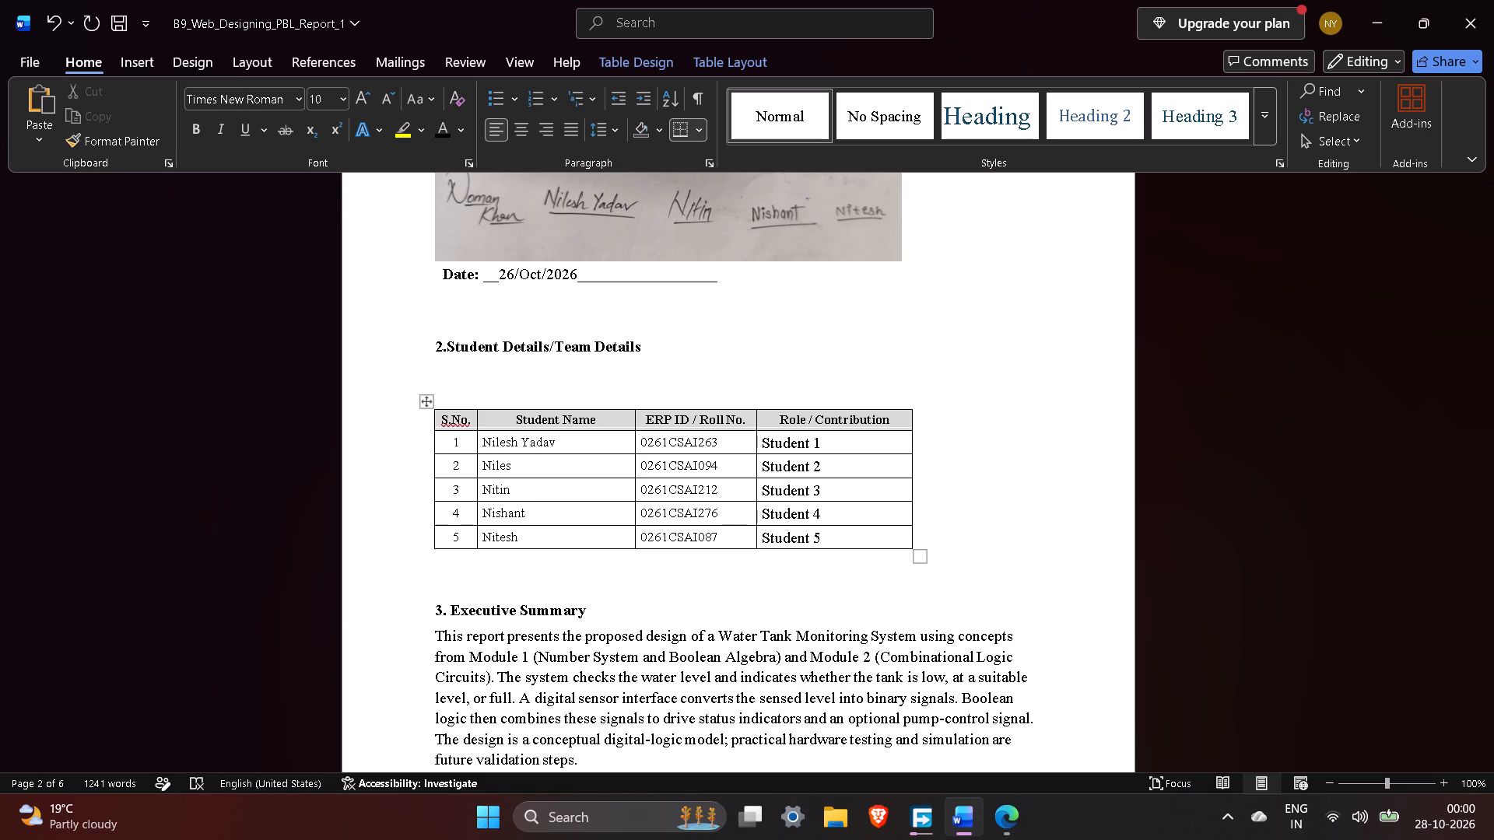
pyautogui.press('BackSpace')
pyautogui.press('BackSpace')
pyautogui.press('BackSpace')
pyautogui.press('BackSpace')
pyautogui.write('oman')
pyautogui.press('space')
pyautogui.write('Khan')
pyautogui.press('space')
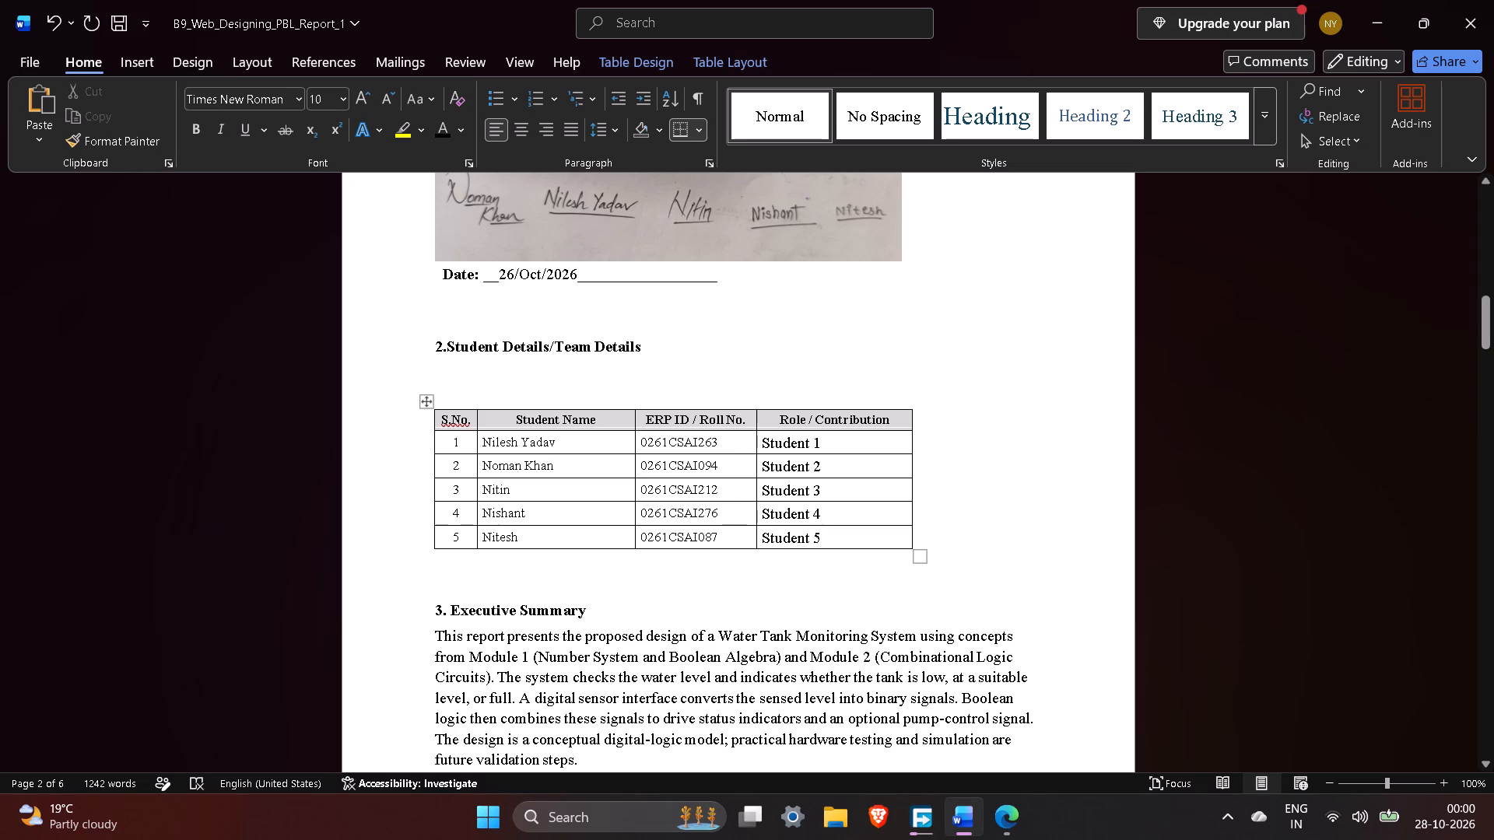
# Append the surname Kashyap to the student name in row 3 and Yadav to the one in row 4 of the Team Details table.
pyautogui.click(535, 494)
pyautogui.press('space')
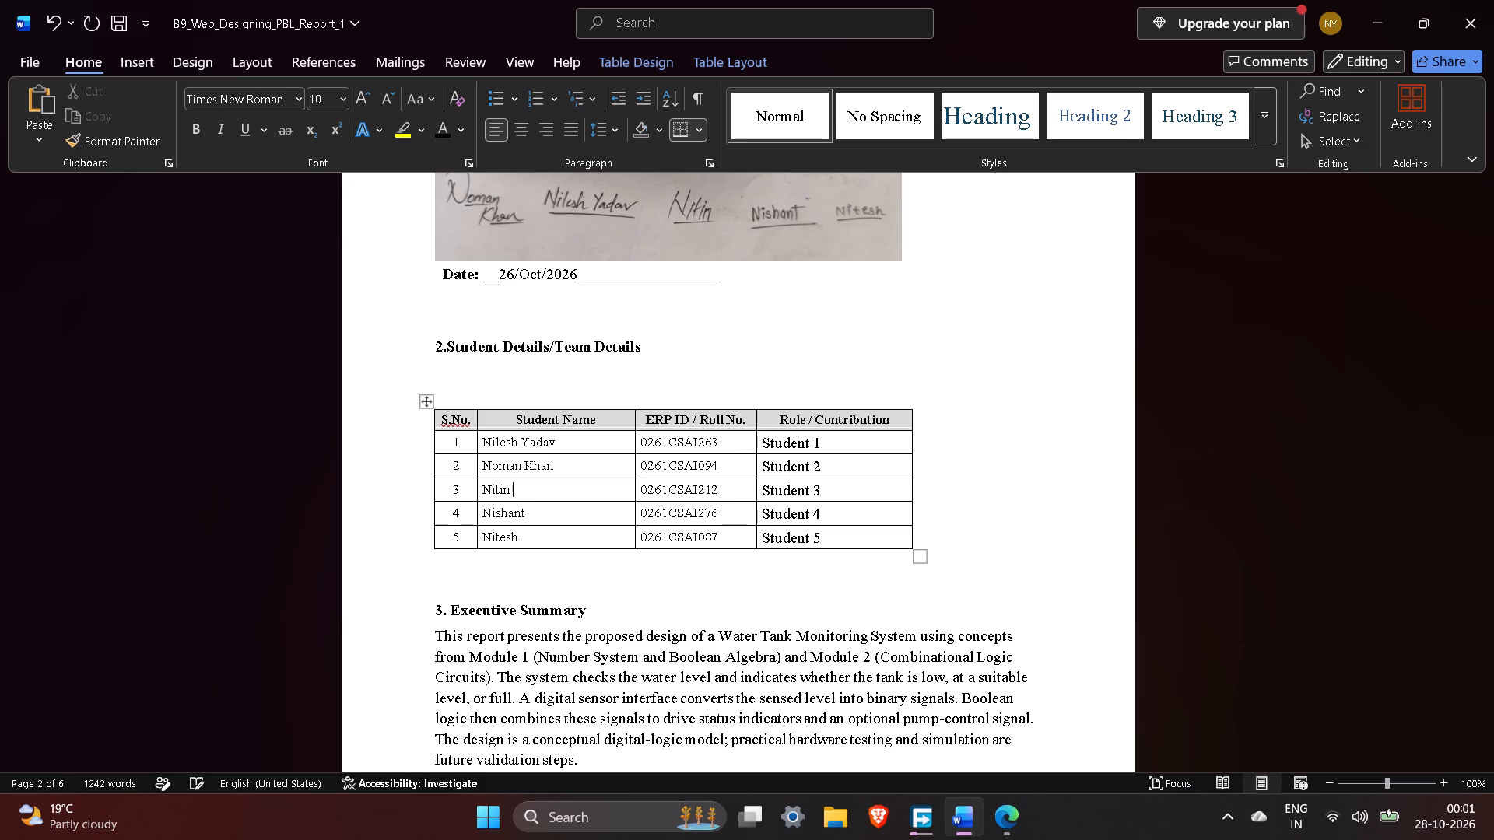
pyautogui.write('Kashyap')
pyautogui.click(557, 523)
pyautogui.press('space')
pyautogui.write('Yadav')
# Swap the last three digits of the ERP ID / Roll No. entries between rows 1 and 2 of the Team Details table.
pyautogui.click(731, 471)
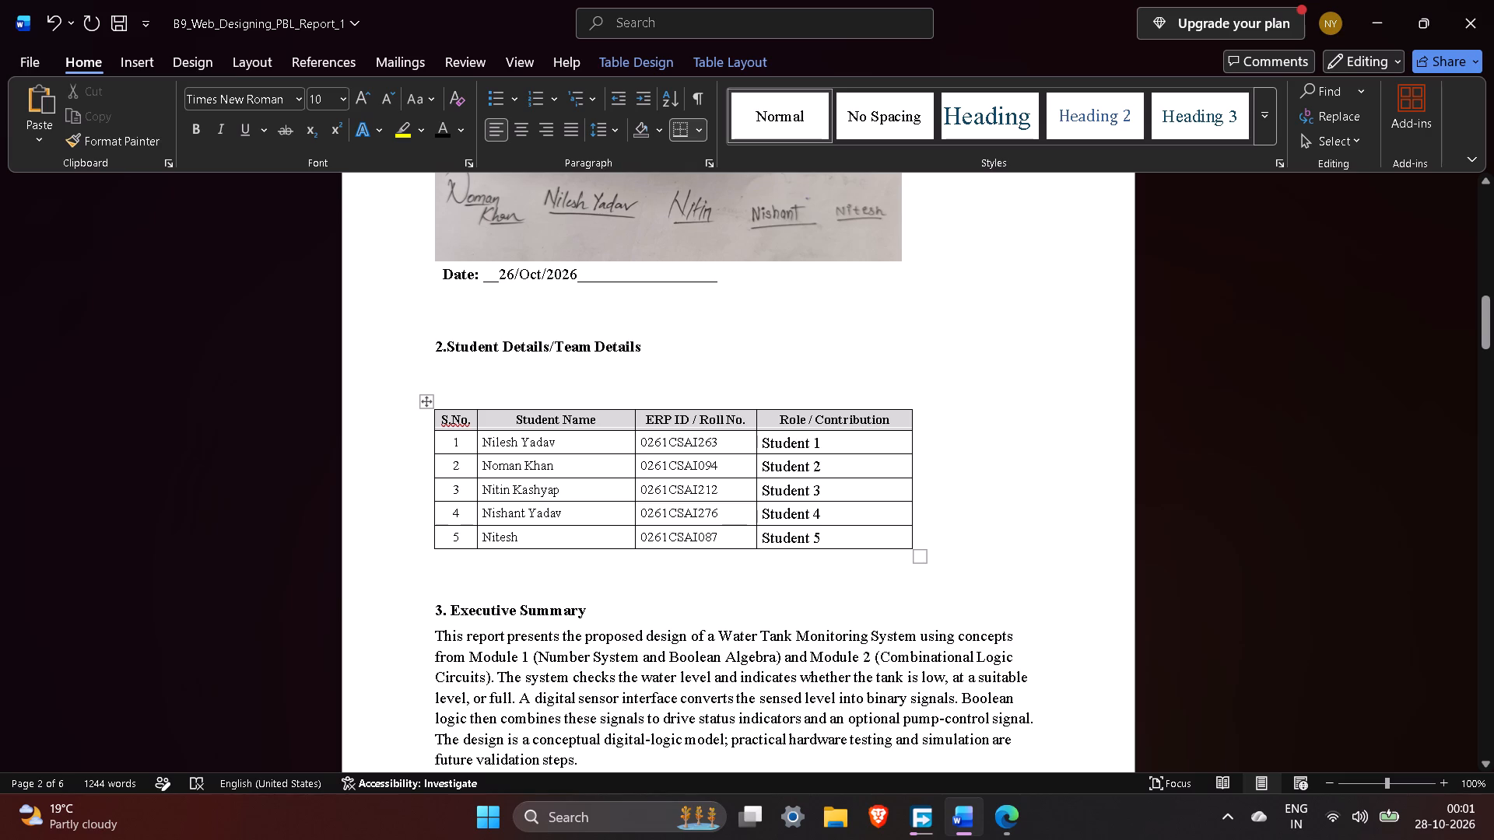
pyautogui.press('BackSpace')
pyautogui.press('BackSpace')
pyautogui.press('BackSpace')
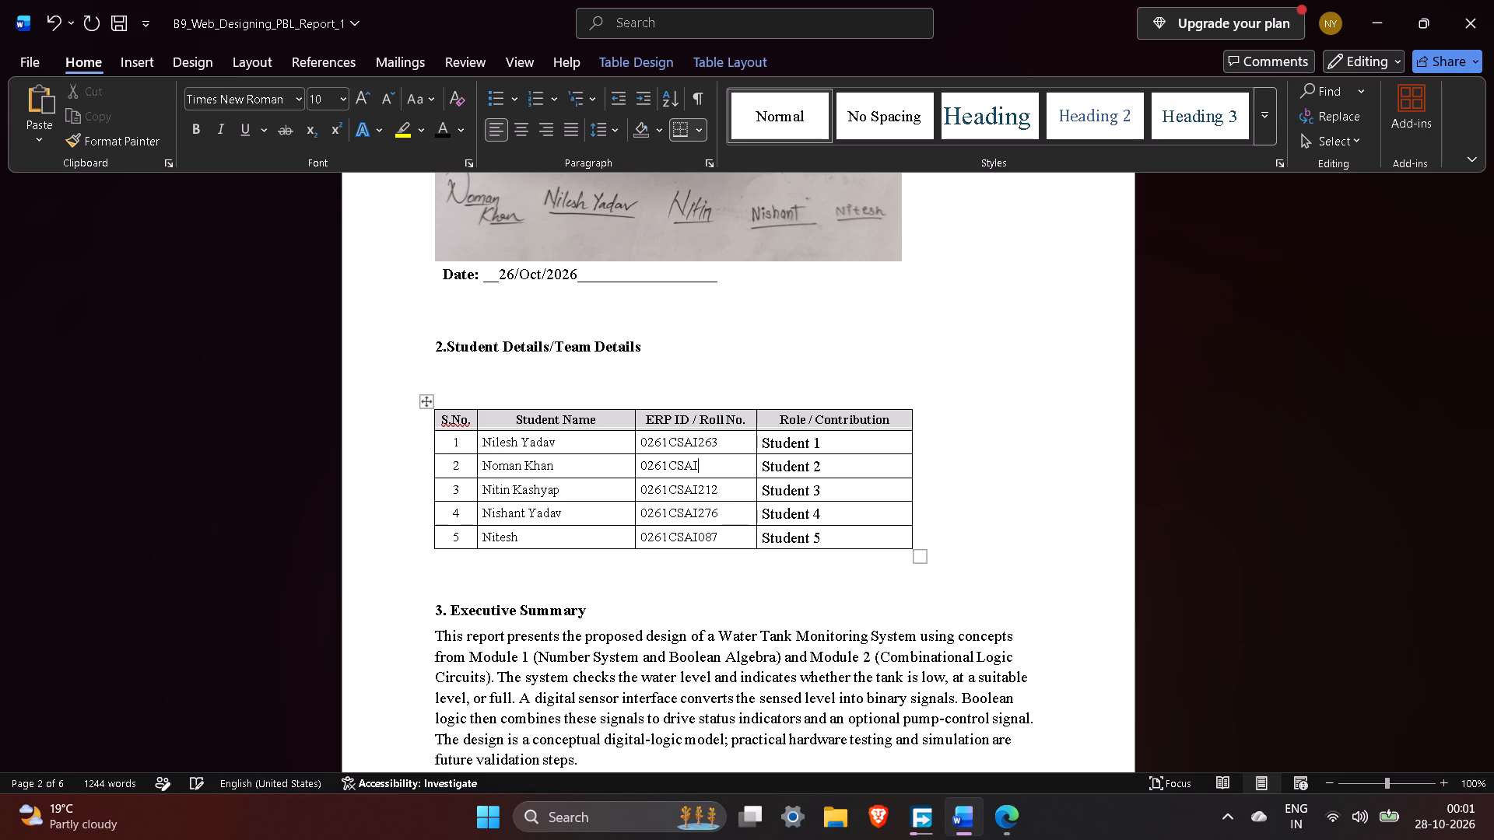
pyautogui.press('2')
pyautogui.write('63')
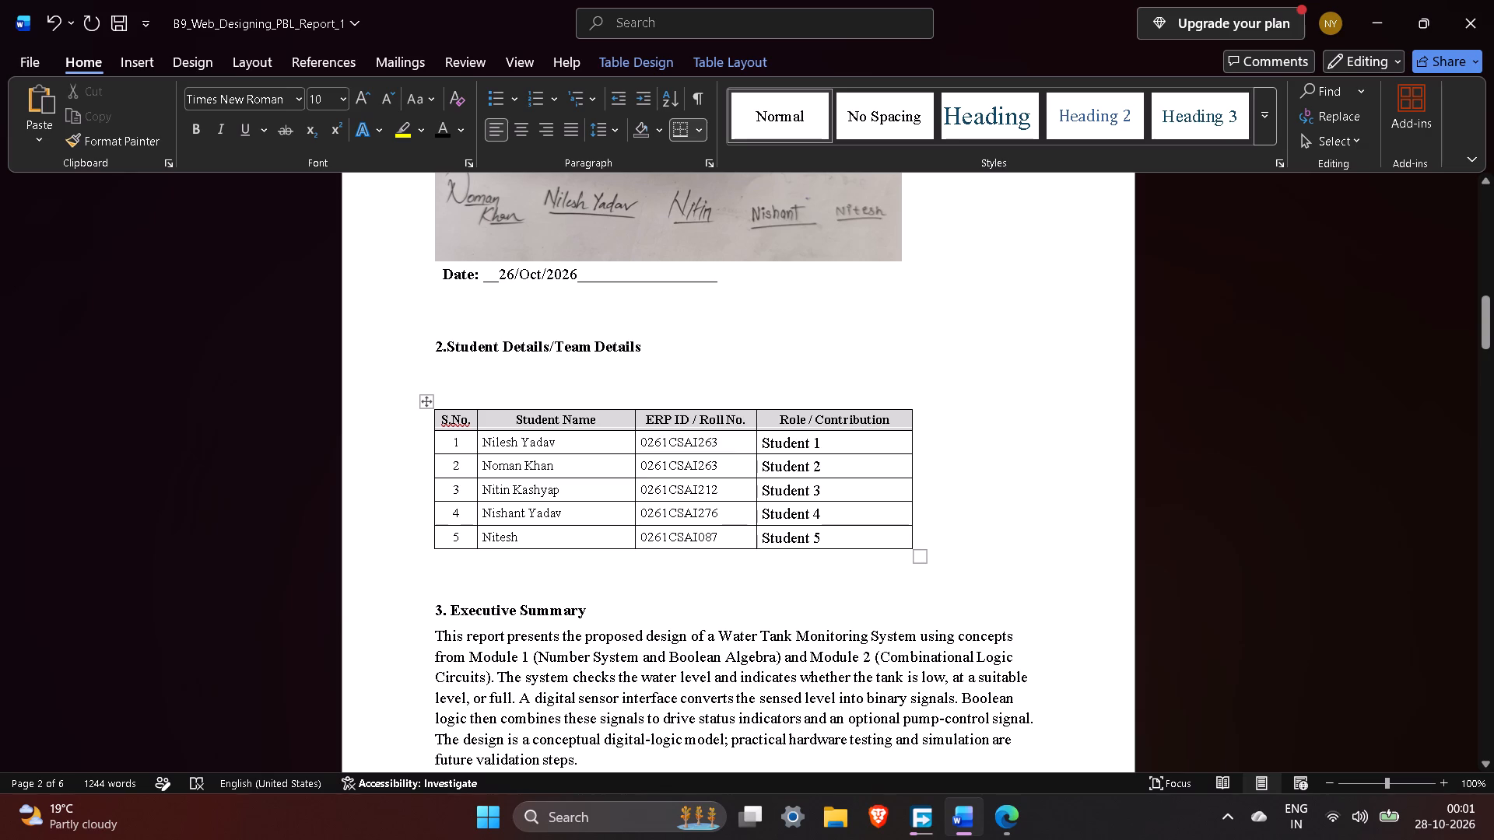
pyautogui.click(749, 436)
pyautogui.press('BackSpace')
pyautogui.press('BackSpace')
pyautogui.press('BackSpace')
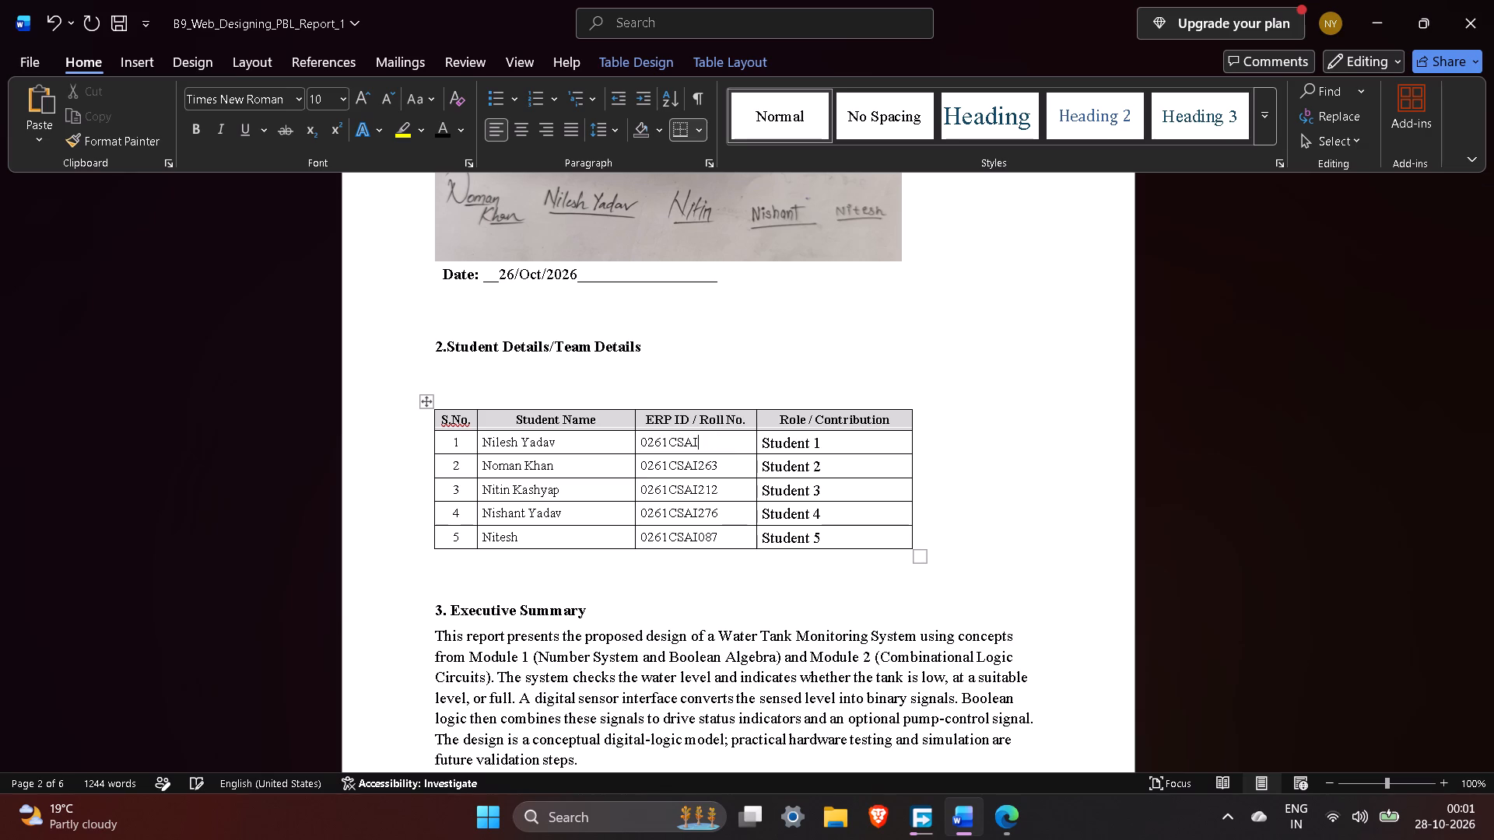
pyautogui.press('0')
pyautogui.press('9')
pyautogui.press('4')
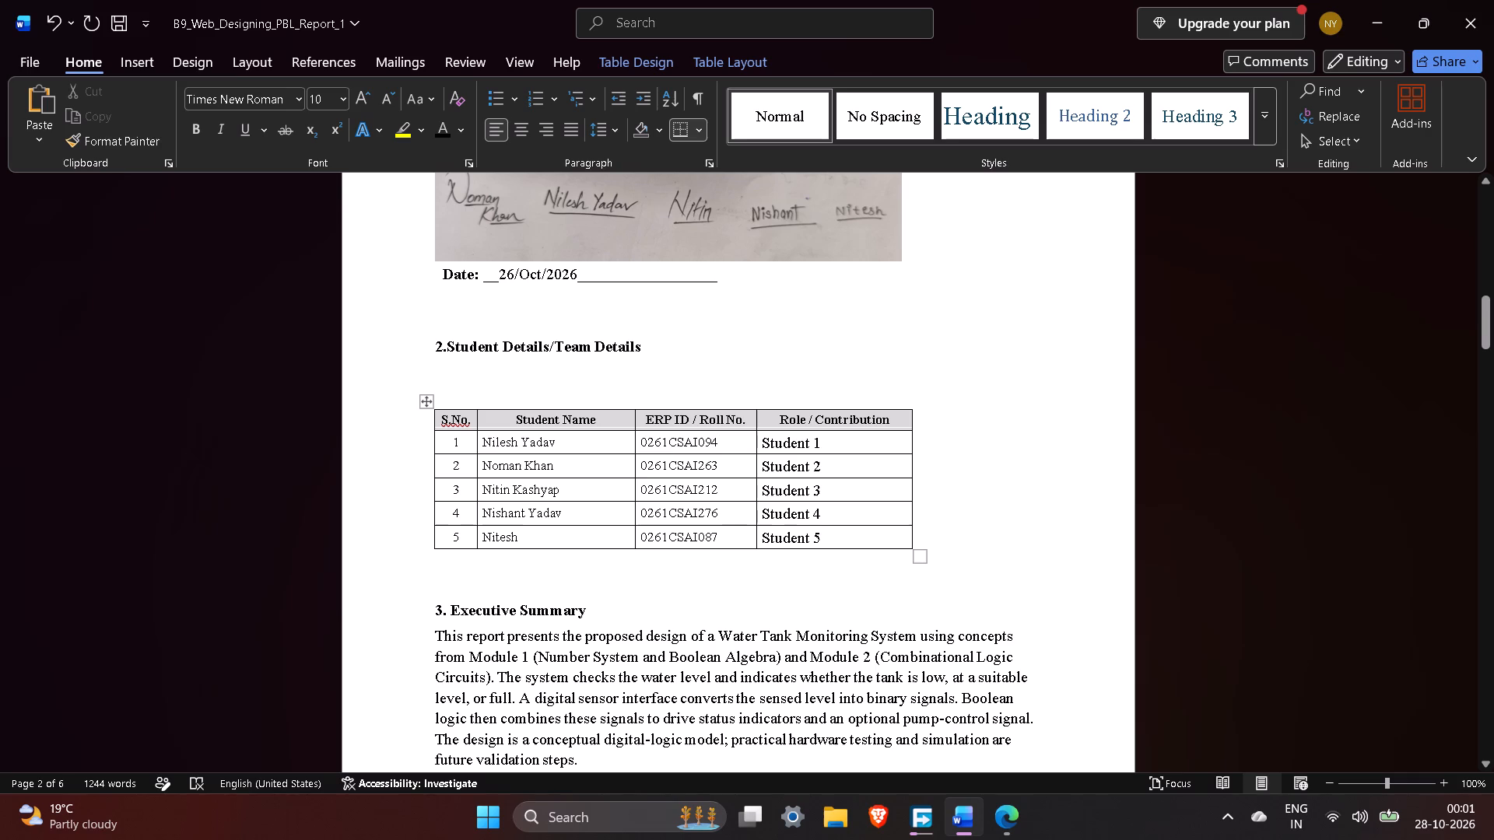
# Start exporting the report as a PDF/XPS document, up to the choice of file name and location.
pyautogui.click(34, 63)
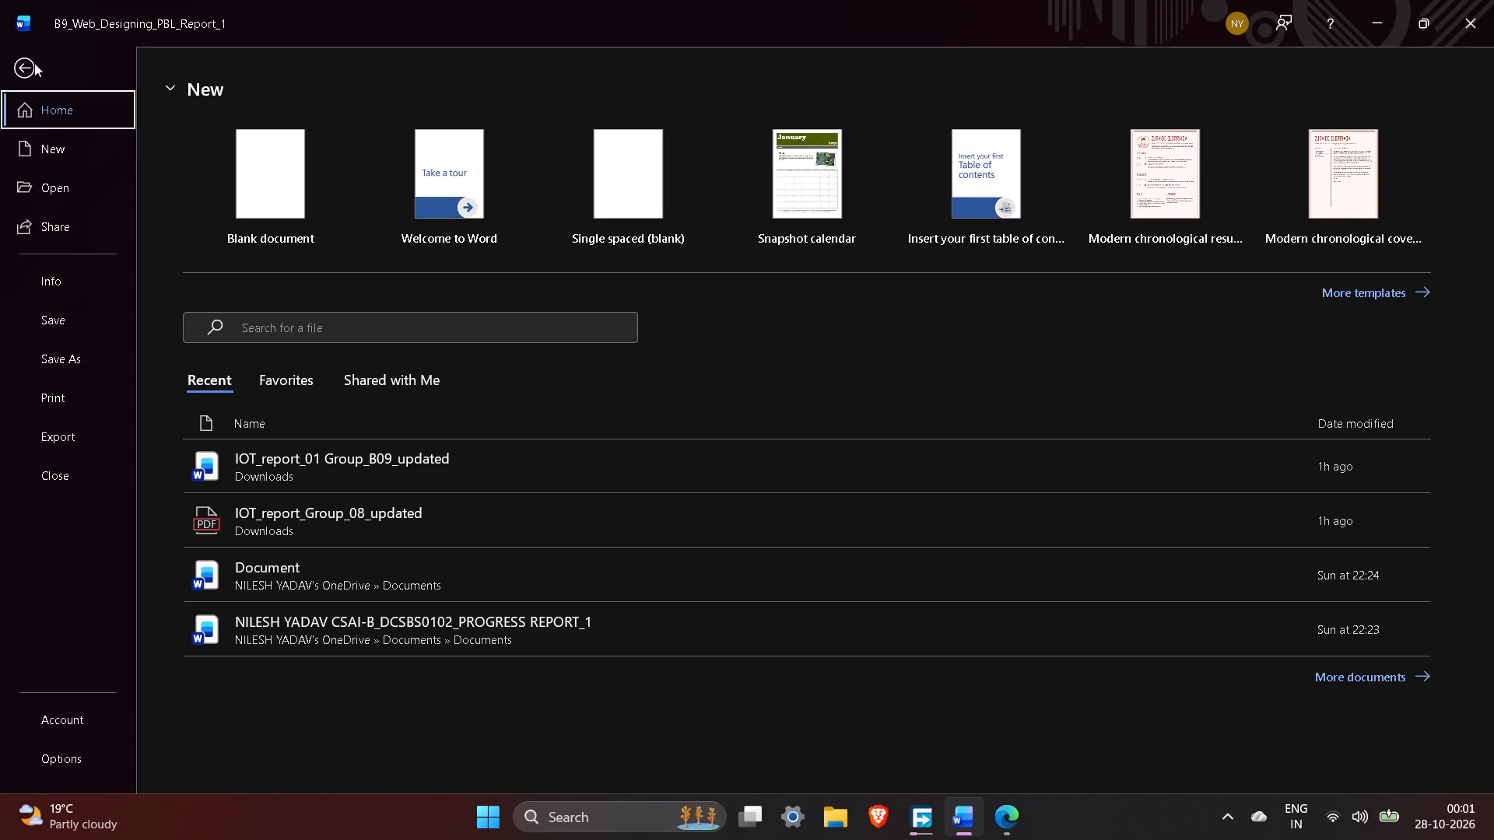
pyautogui.click(82, 434)
pyautogui.click(282, 138)
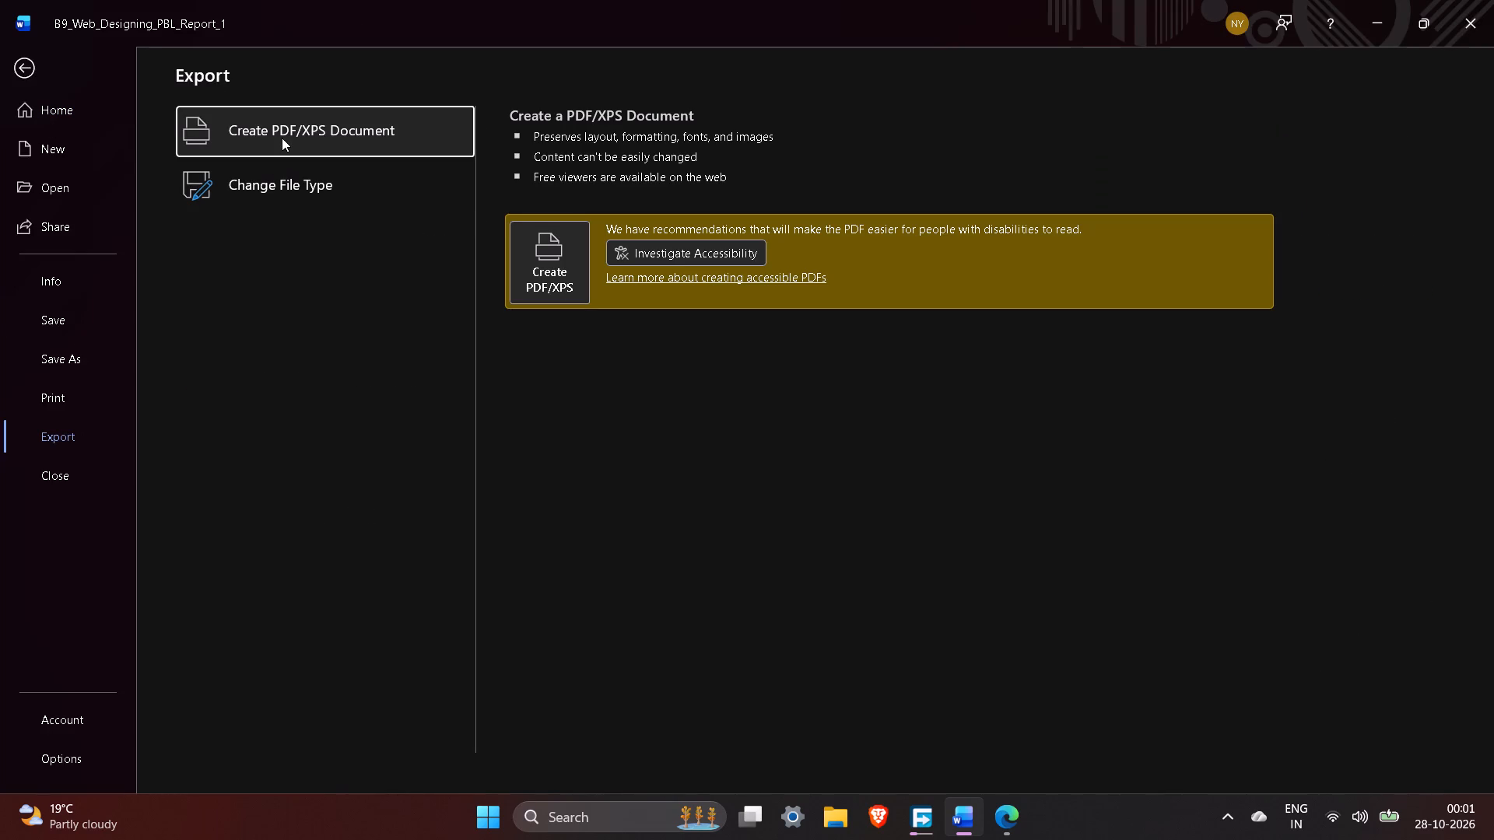
pyautogui.click(295, 128)
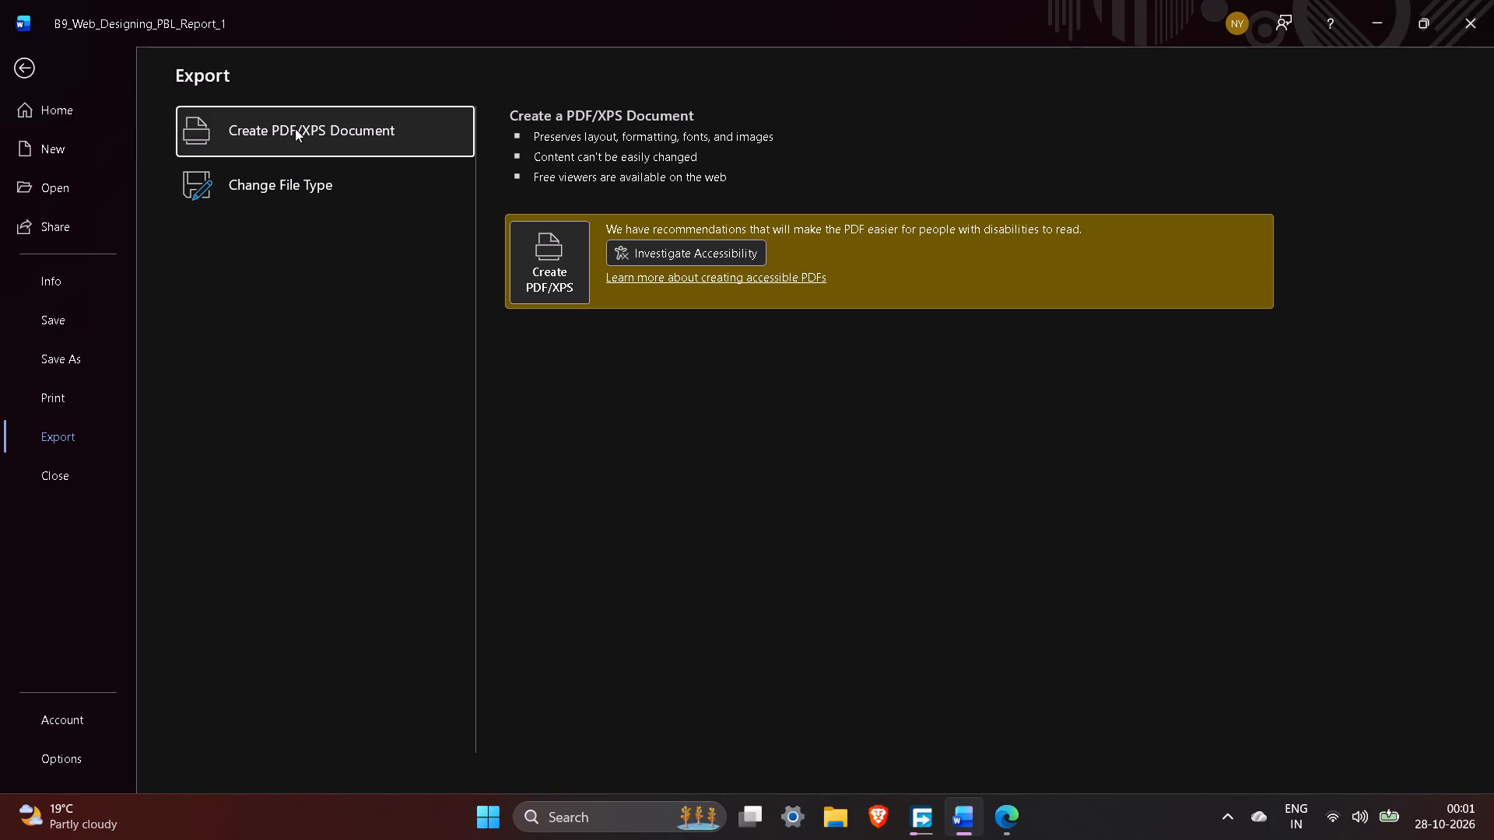
pyautogui.click(294, 129)
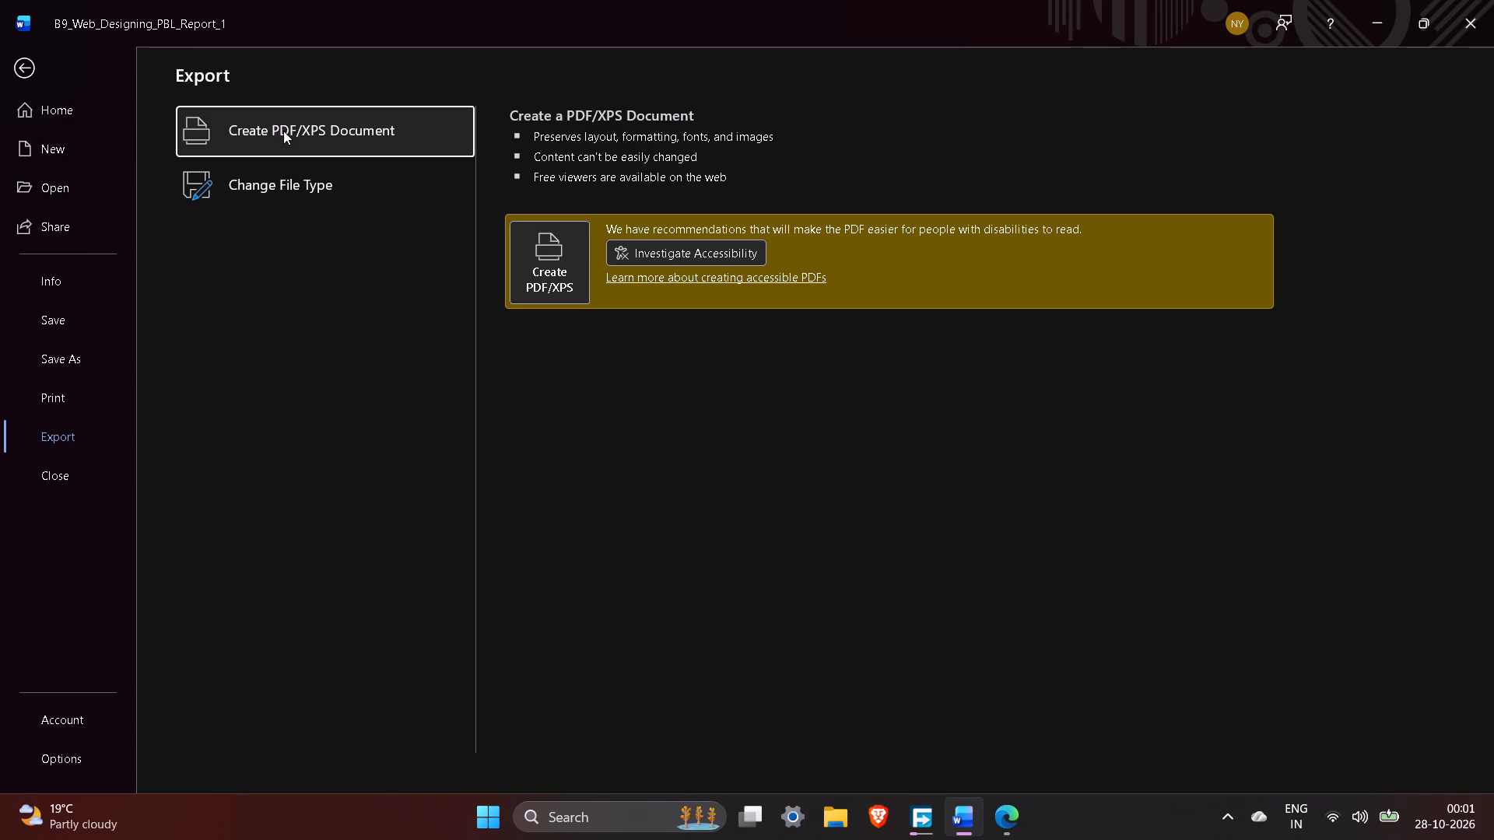
pyautogui.click(283, 130)
pyautogui.doubleClick(283, 130)
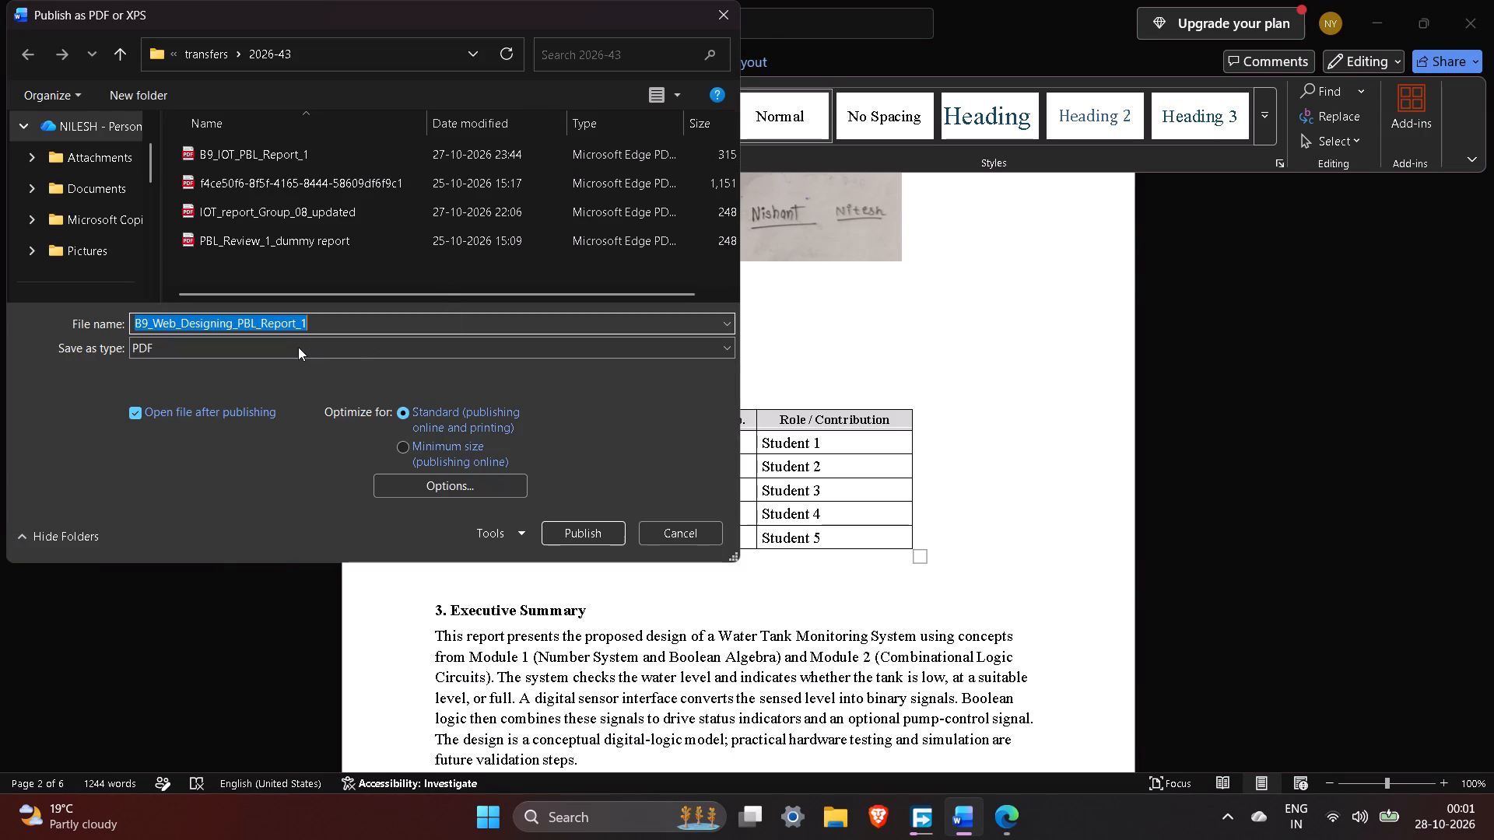
# Replace Web_Designing with IOT in the PDF's file name, making it B9_IOT_PBL_Report_1.
pyautogui.click(235, 326)
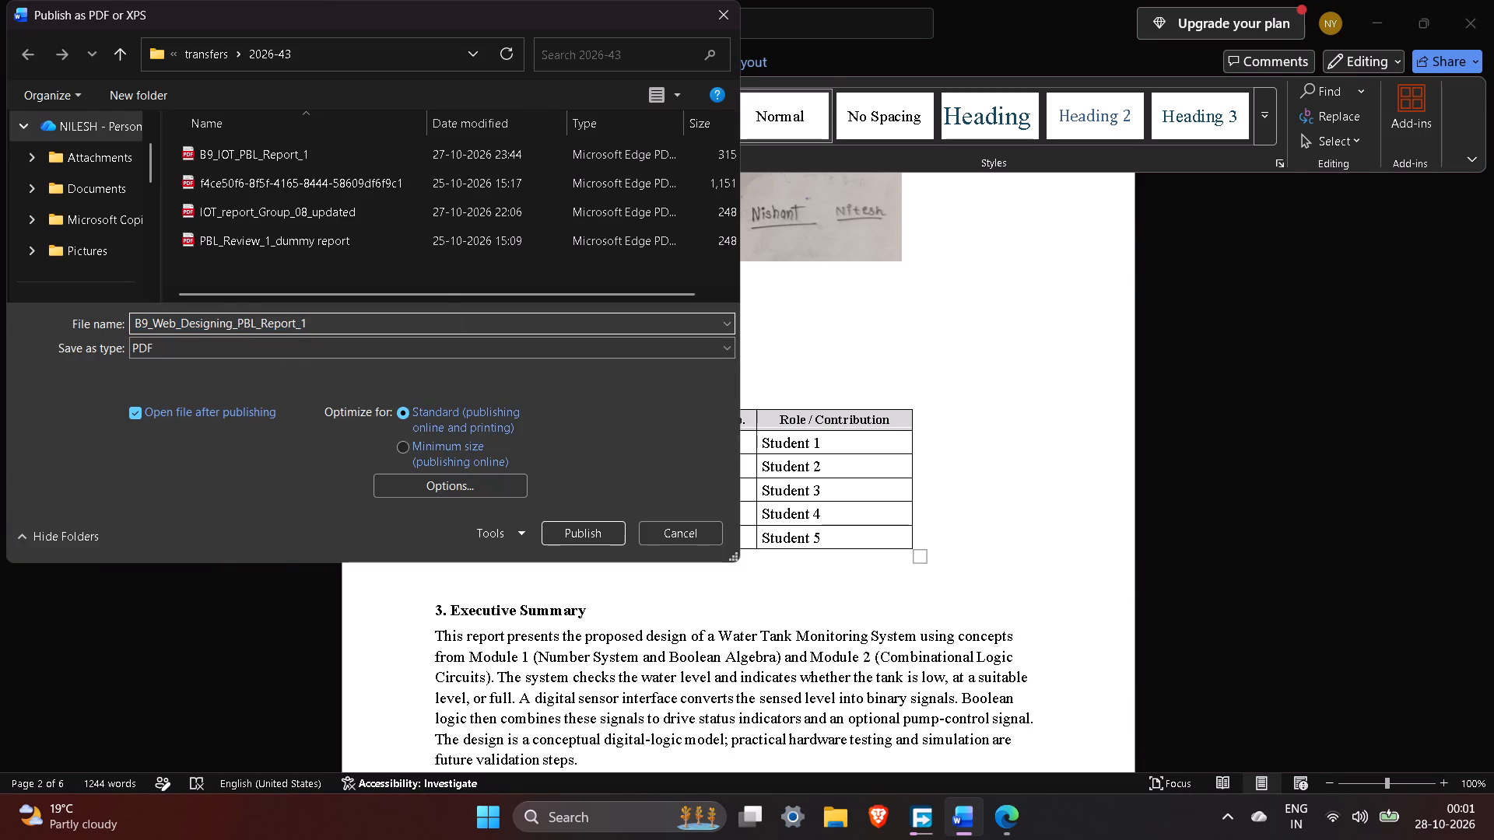
pyautogui.click(229, 324)
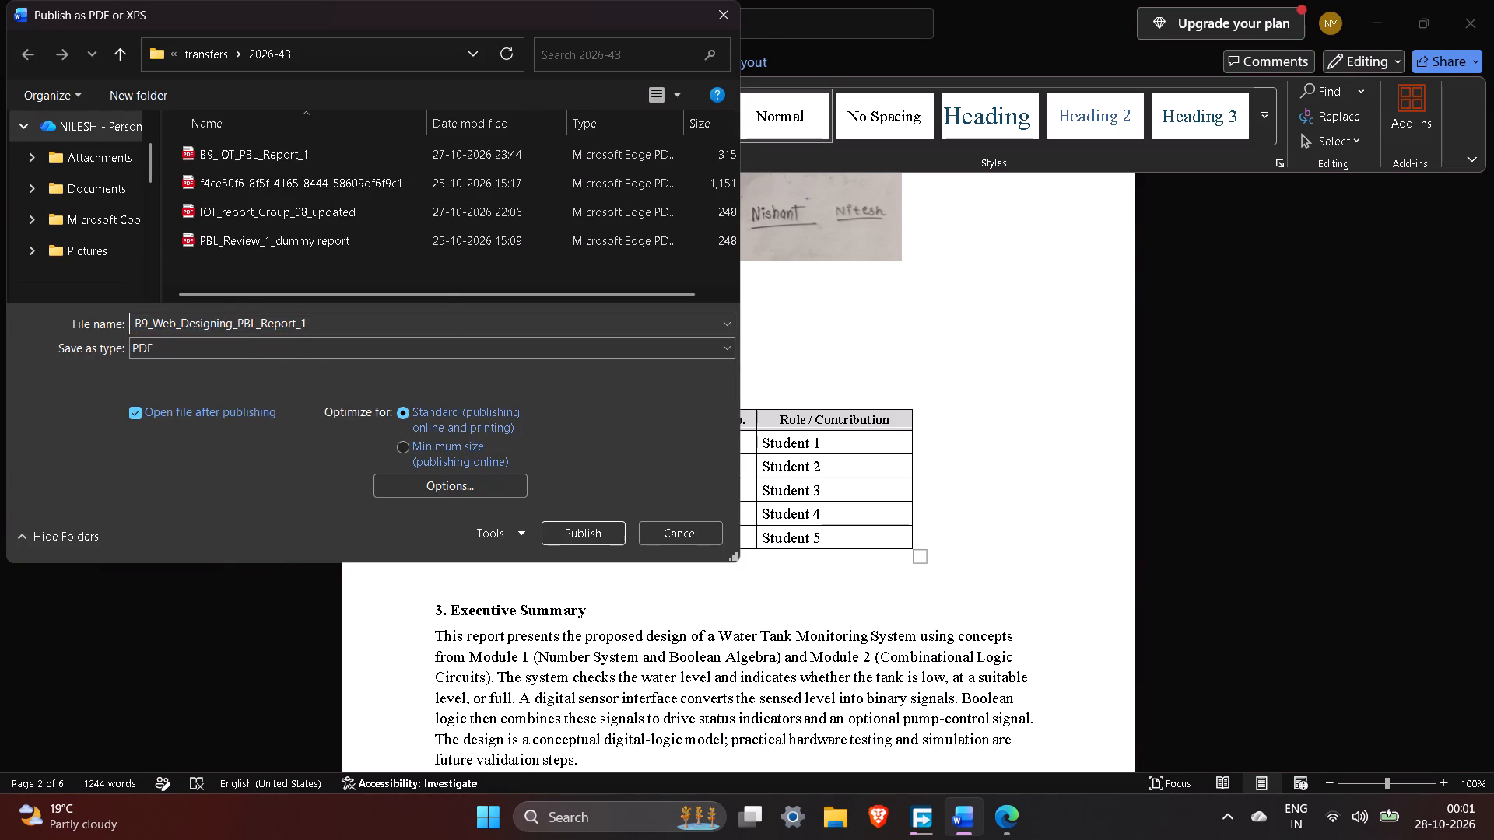
pyautogui.click(231, 324)
pyautogui.press('BackSpace')
pyautogui.press('BackSpace')
pyautogui.press('BackSpace')
pyautogui.press('BackSpace')
pyautogui.press('BackSpace')
pyautogui.press('BackSpace')
pyautogui.press('BackSpace')
pyautogui.press('BackSpace')
pyautogui.press('BackSpace')
pyautogui.press('BackSpace')
pyautogui.press('BackSpace')
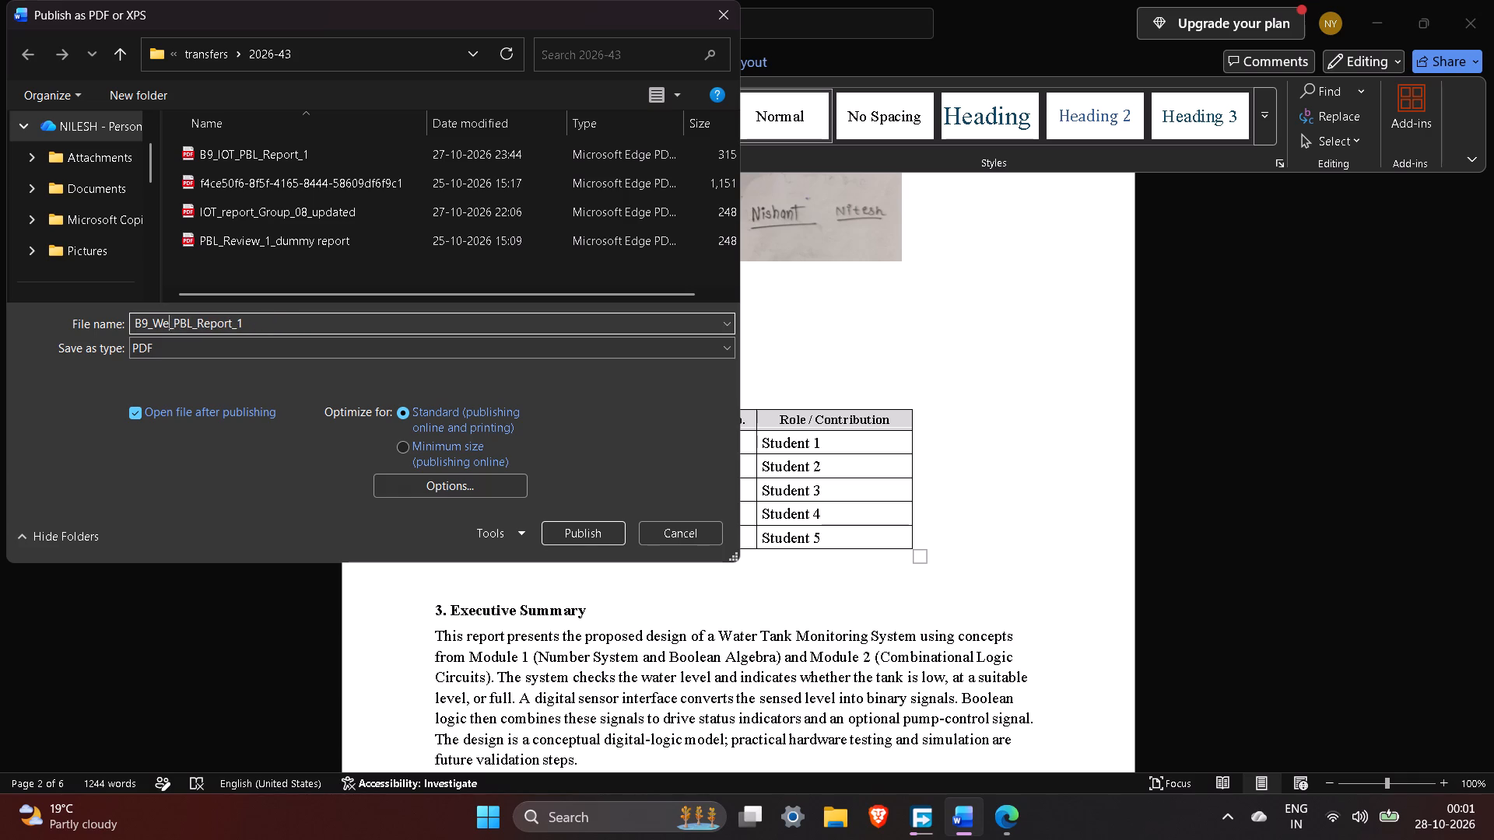
pyautogui.press('BackSpace')
pyautogui.press('BackSpace')
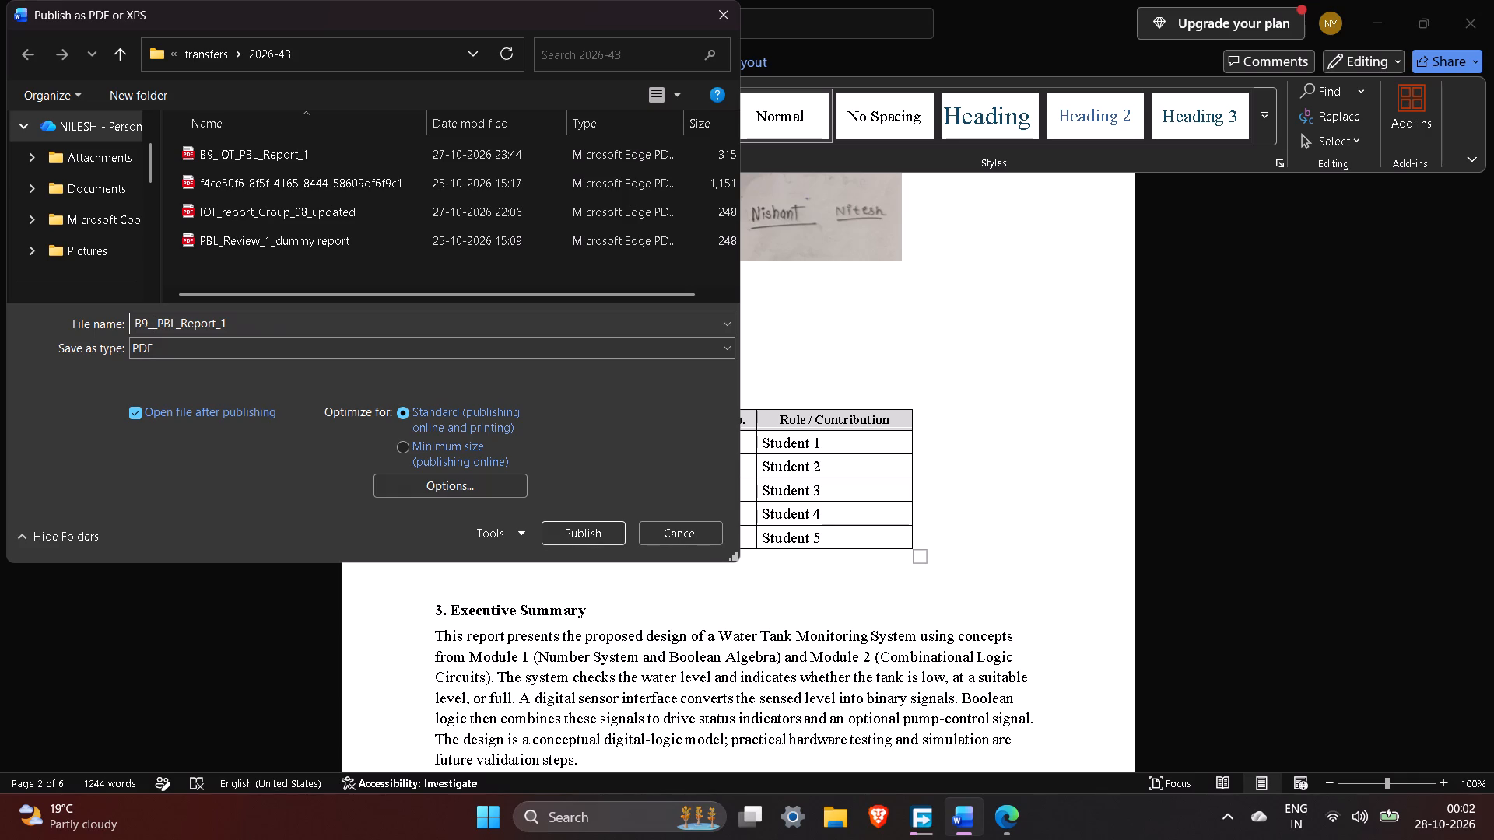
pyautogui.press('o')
pyautogui.press('BackSpace')
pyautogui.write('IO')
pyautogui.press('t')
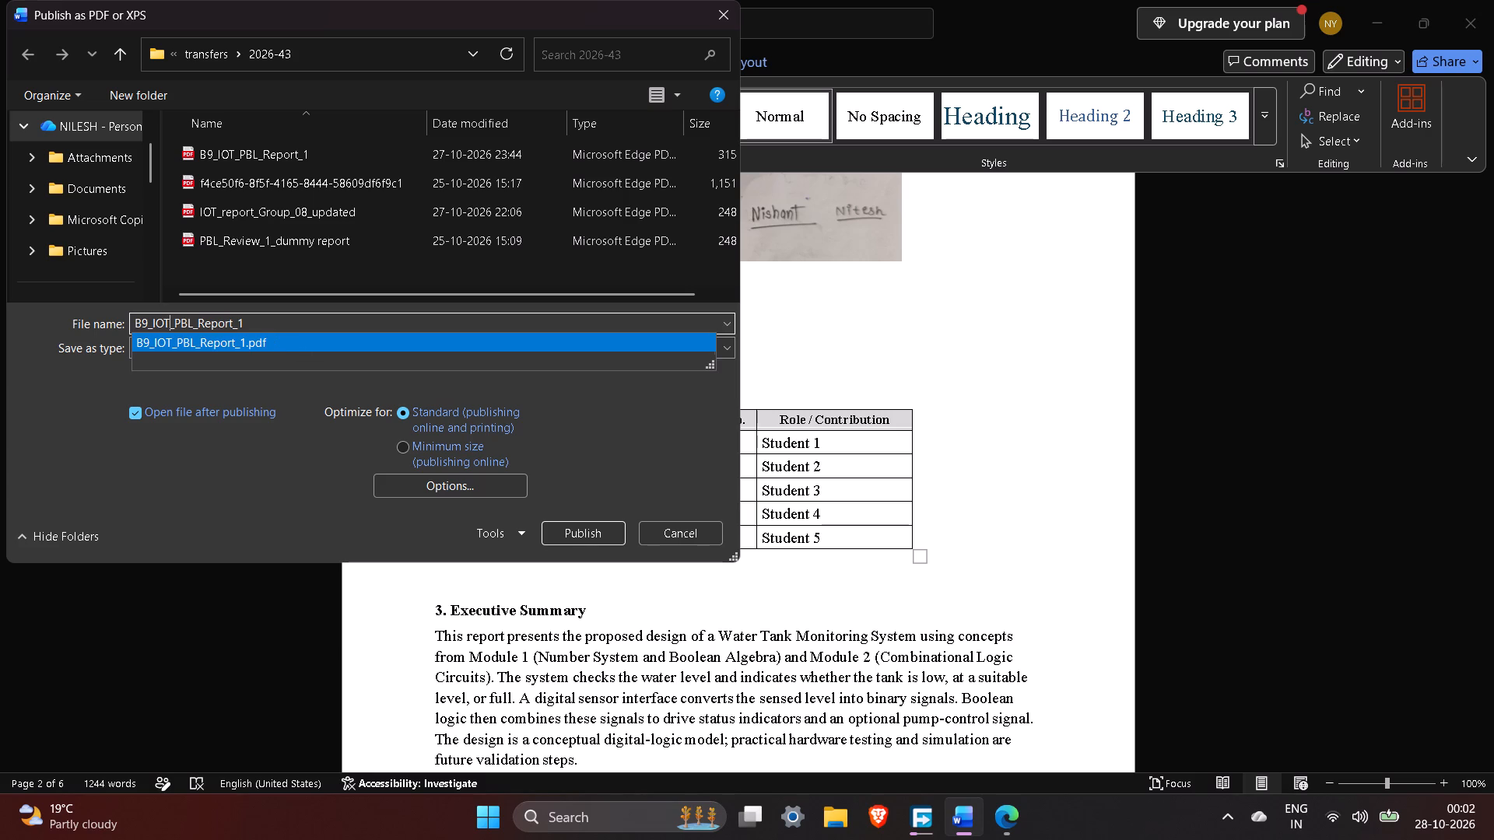
# Insert Progress_ before Report in the PDF's file name, making it "B9_IOT_PBL_ Progress_Report_1", and publish the PDF.
pyautogui.click(198, 327)
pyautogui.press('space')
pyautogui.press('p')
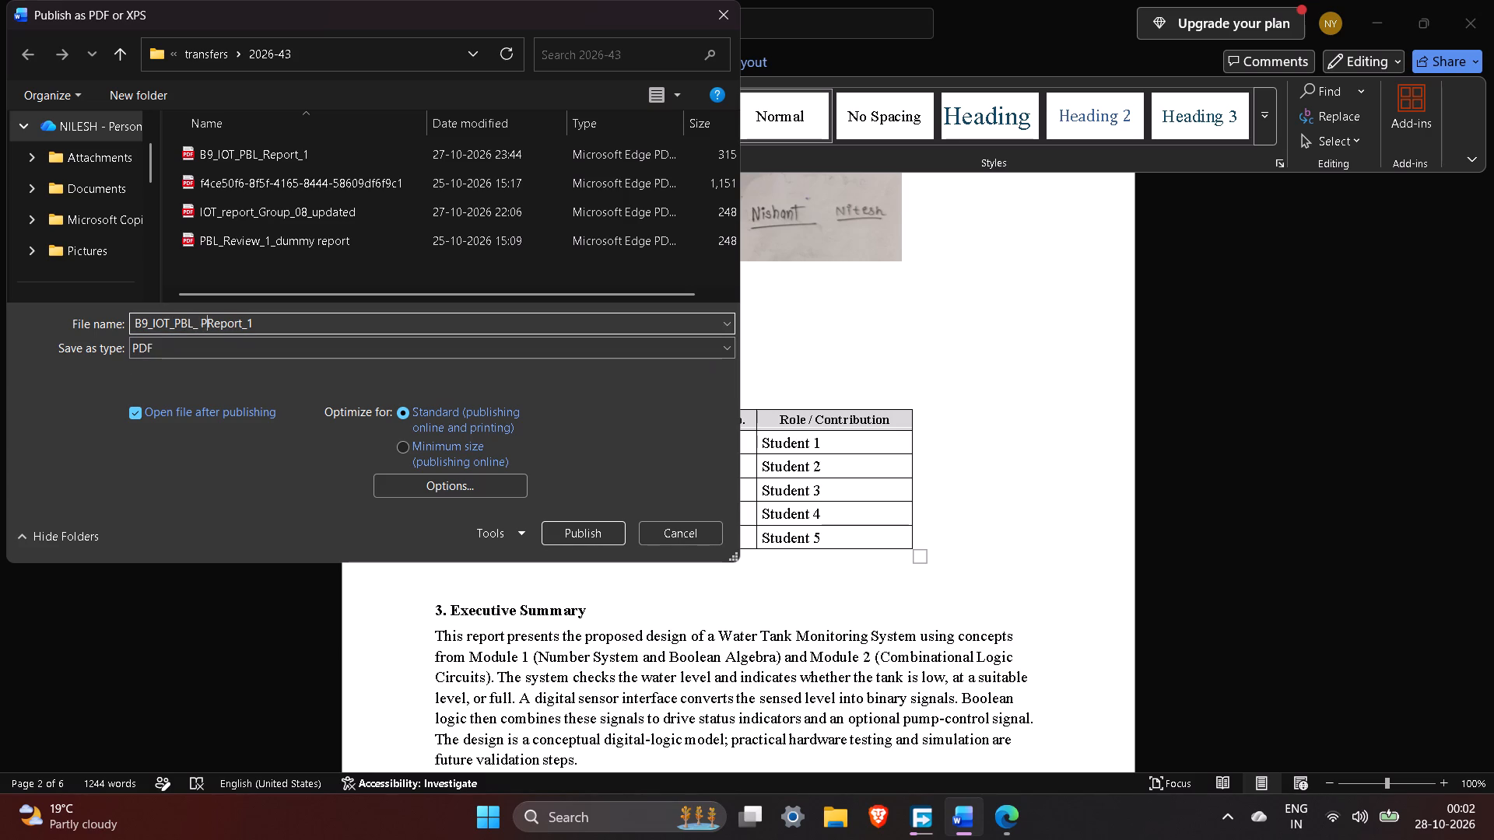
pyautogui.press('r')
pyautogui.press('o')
pyautogui.press('BackSpace')
pyautogui.press('BackSpace')
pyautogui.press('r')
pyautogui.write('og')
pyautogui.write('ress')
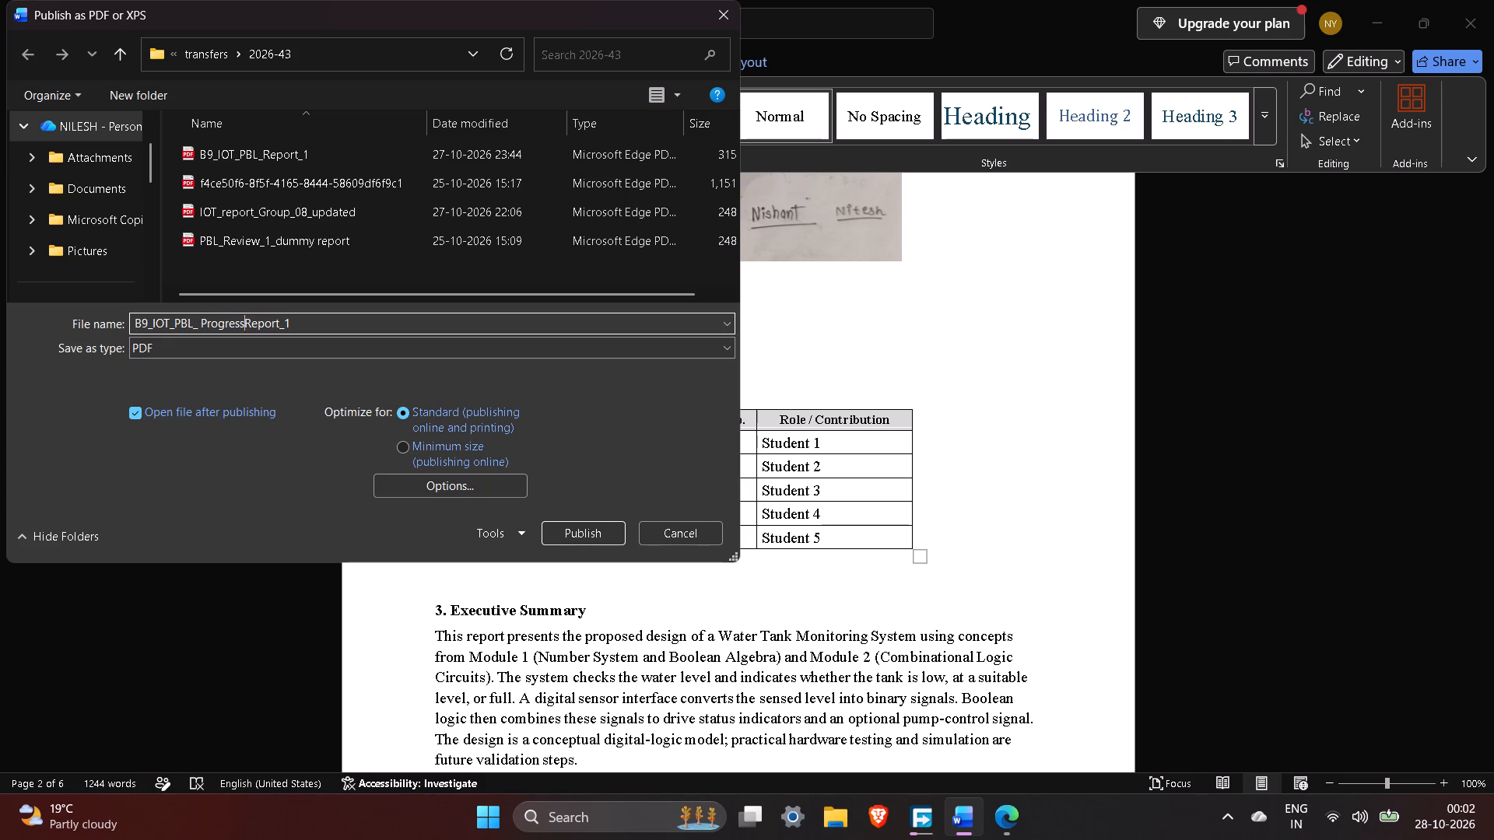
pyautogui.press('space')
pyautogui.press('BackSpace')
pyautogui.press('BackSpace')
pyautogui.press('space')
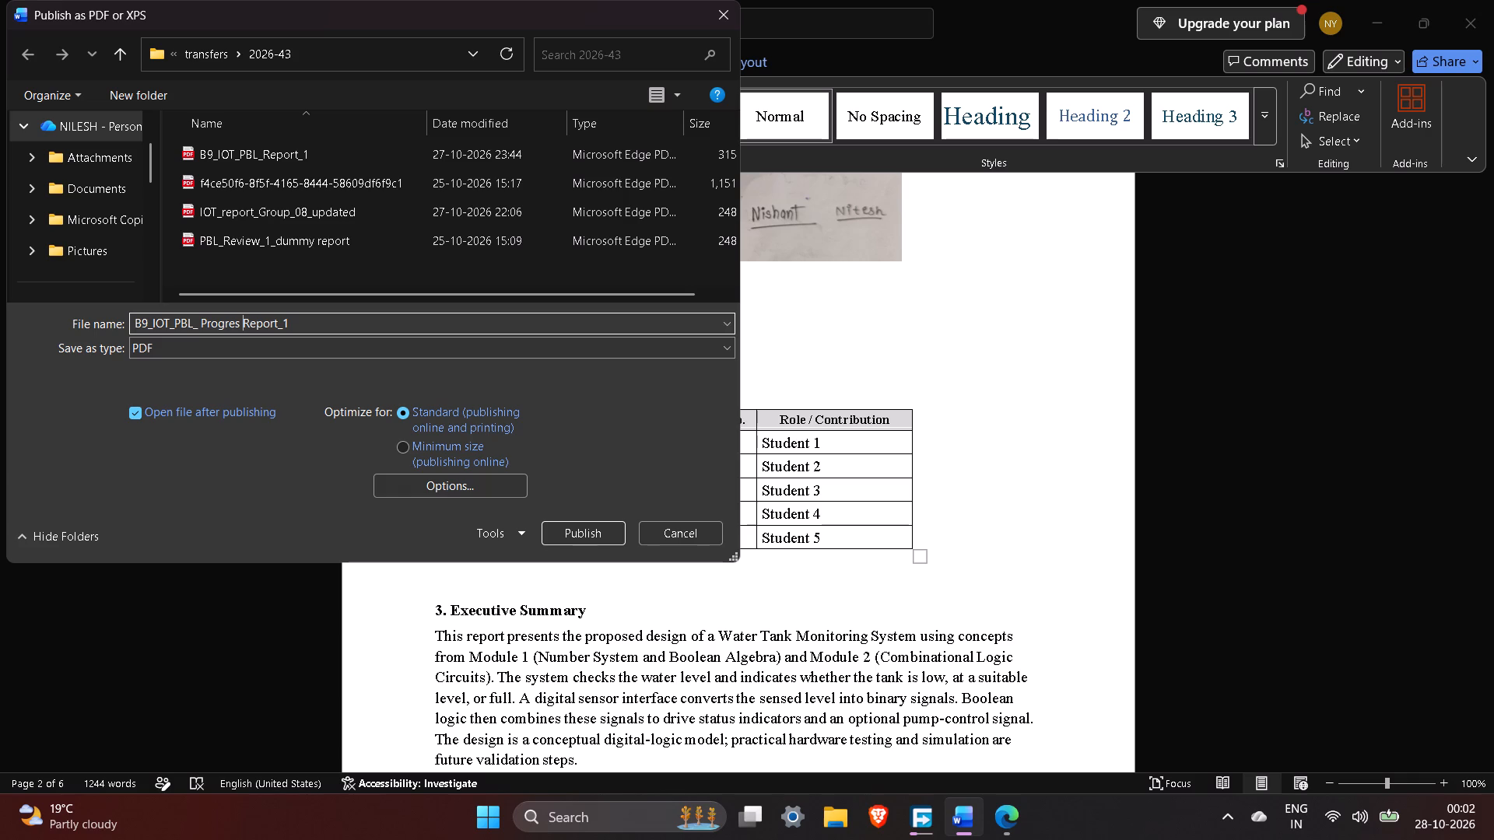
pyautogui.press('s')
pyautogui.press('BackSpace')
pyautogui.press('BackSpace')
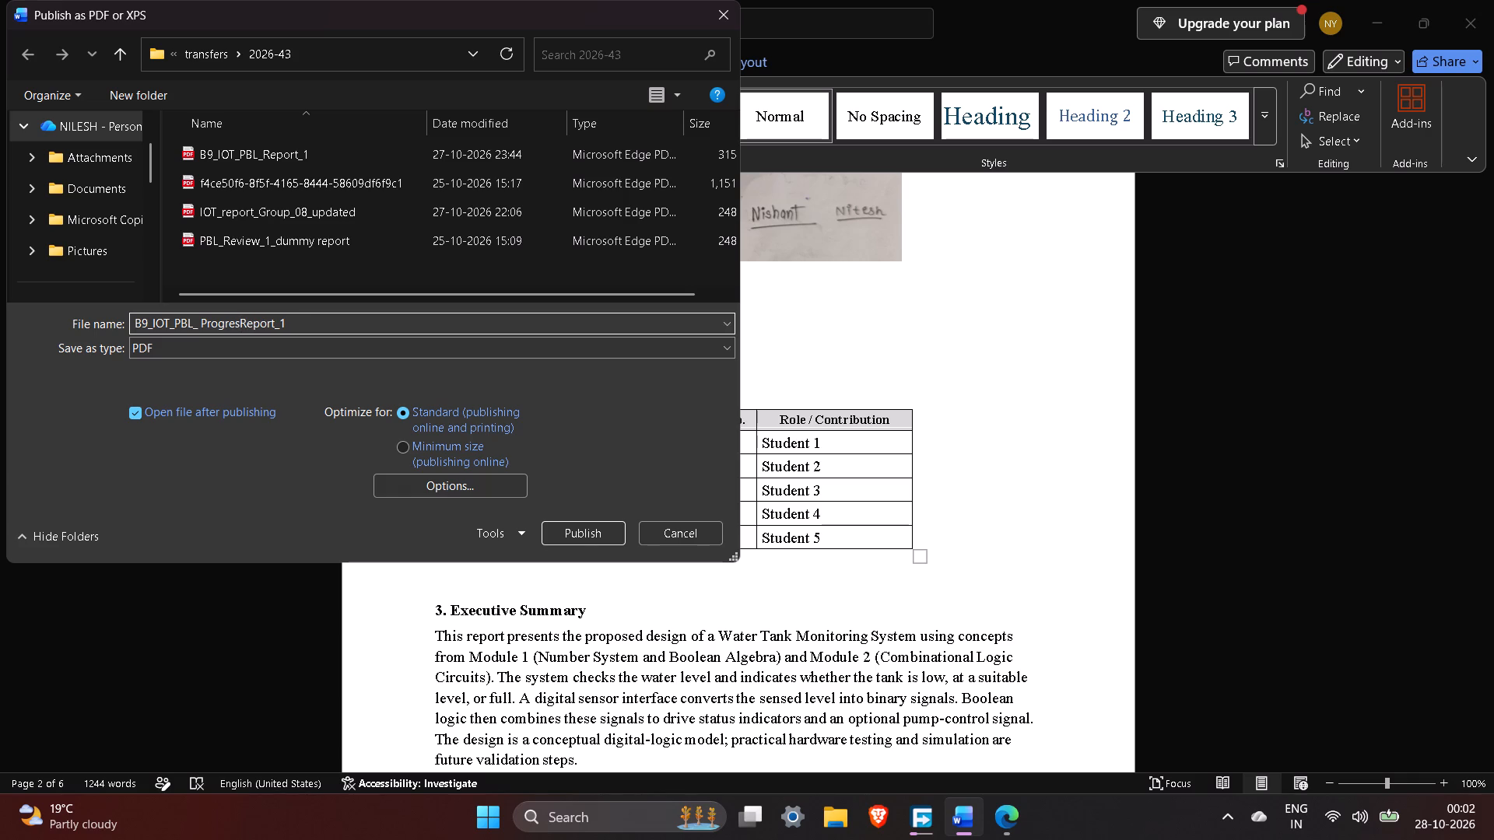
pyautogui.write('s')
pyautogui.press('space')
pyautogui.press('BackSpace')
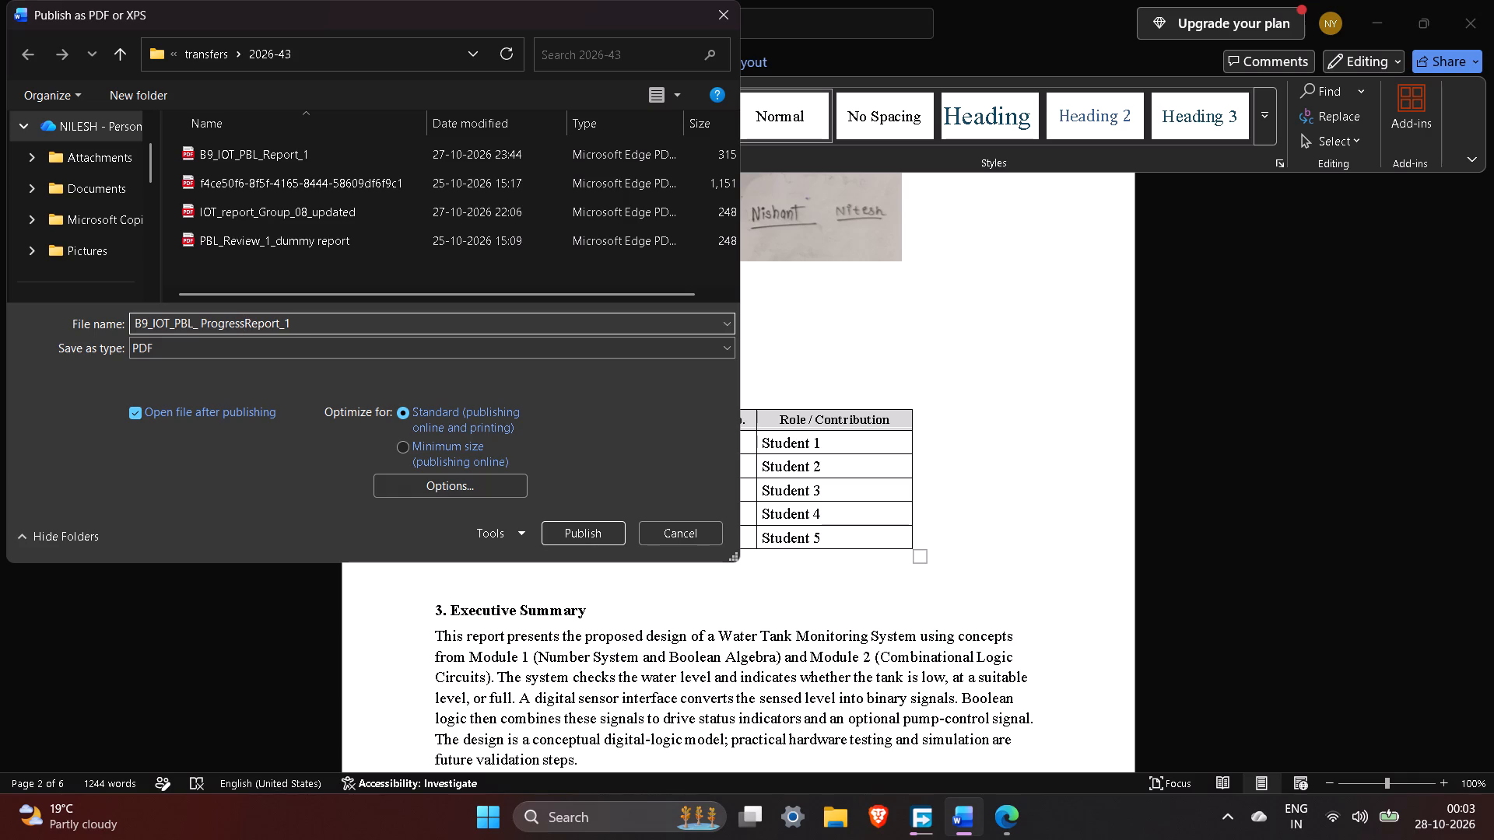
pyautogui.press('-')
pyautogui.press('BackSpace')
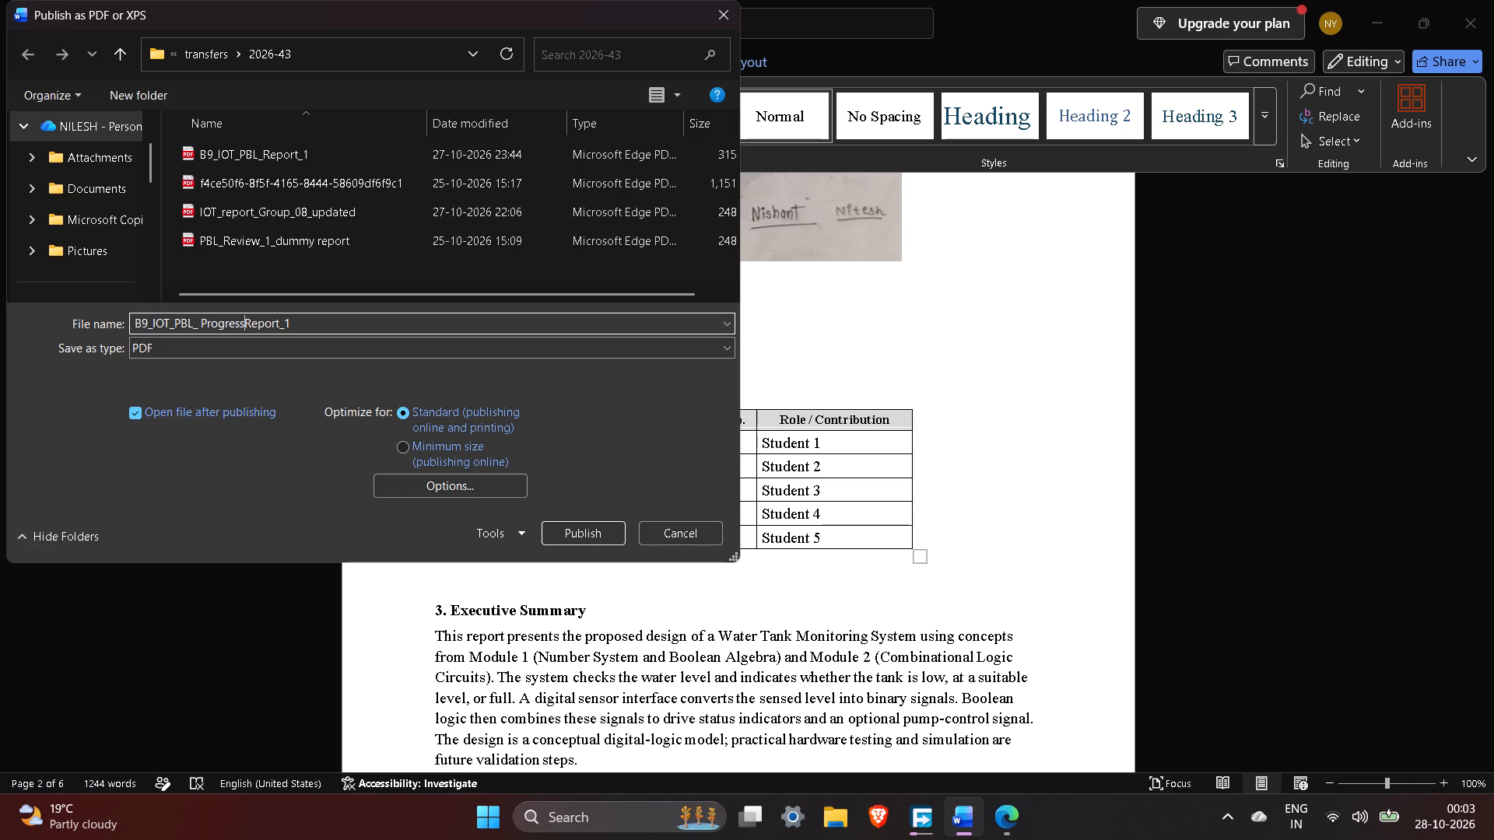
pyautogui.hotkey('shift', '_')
pyautogui.click(585, 536)
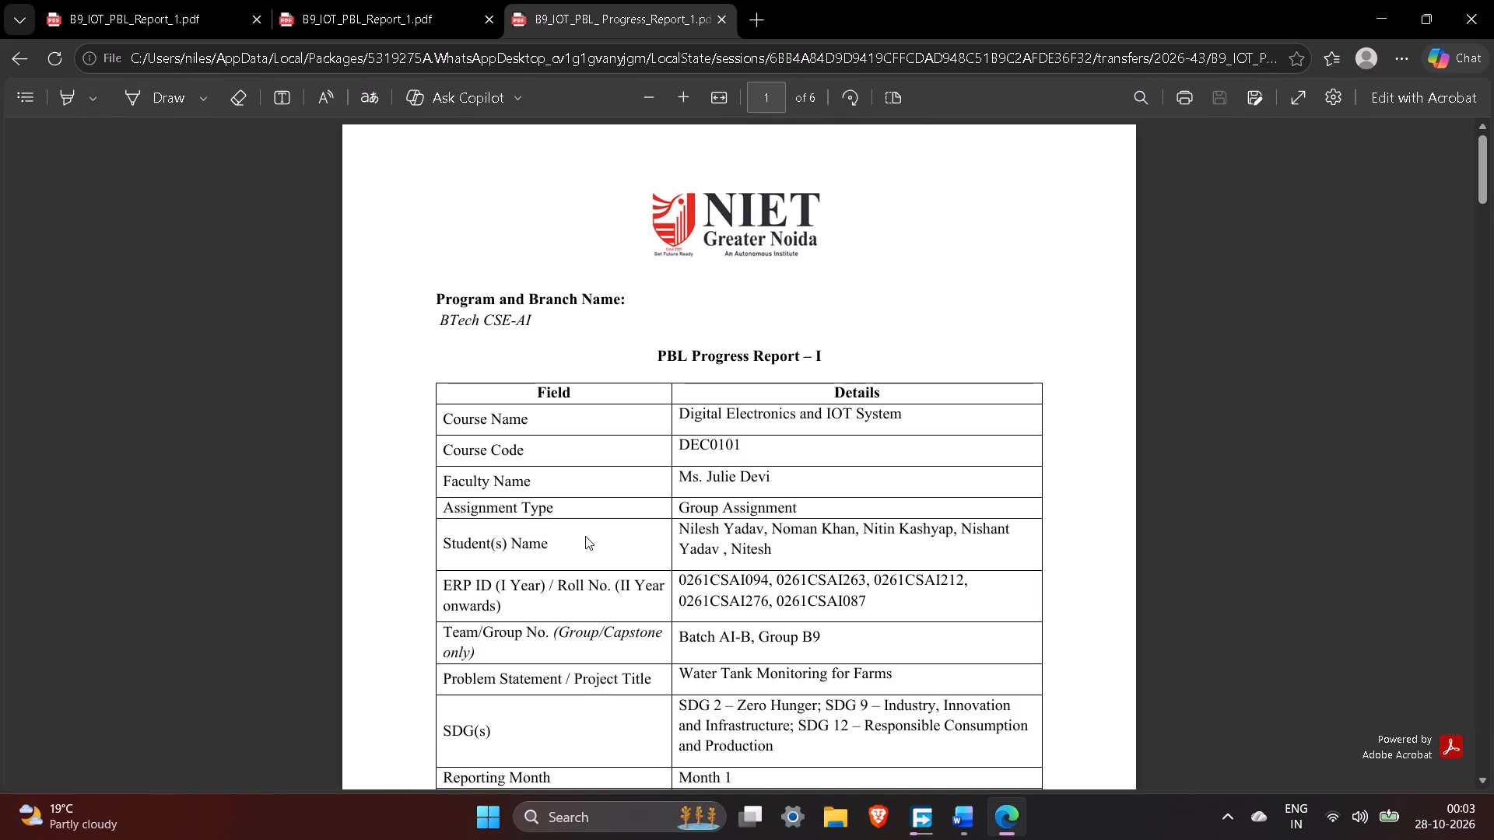
# Close the newly published PDF and the two open B9_IOT_PBL_Report_1 PDFs in Edge.
pyautogui.click(715, 15)
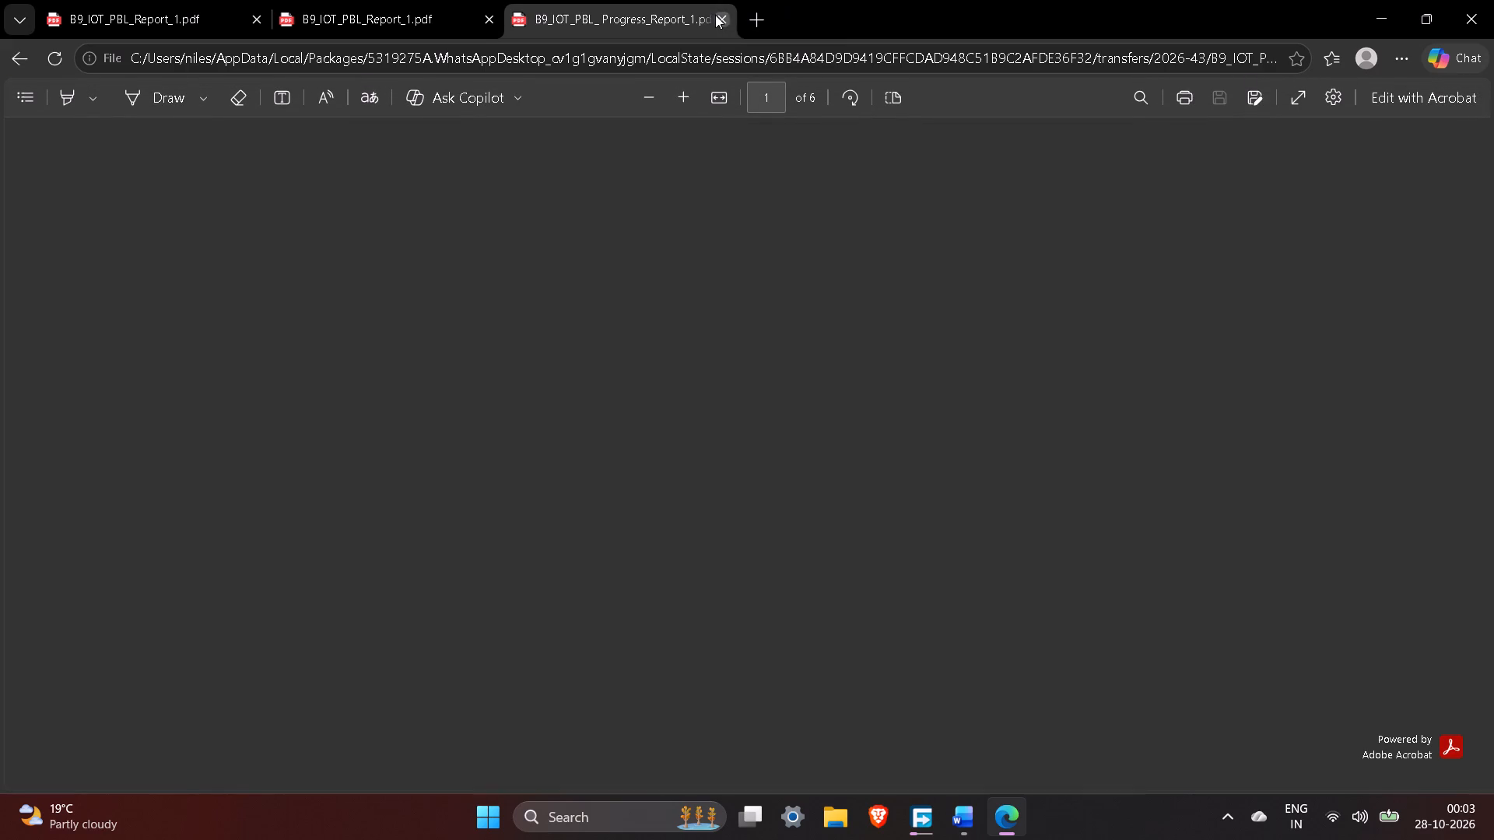
pyautogui.click(488, 17)
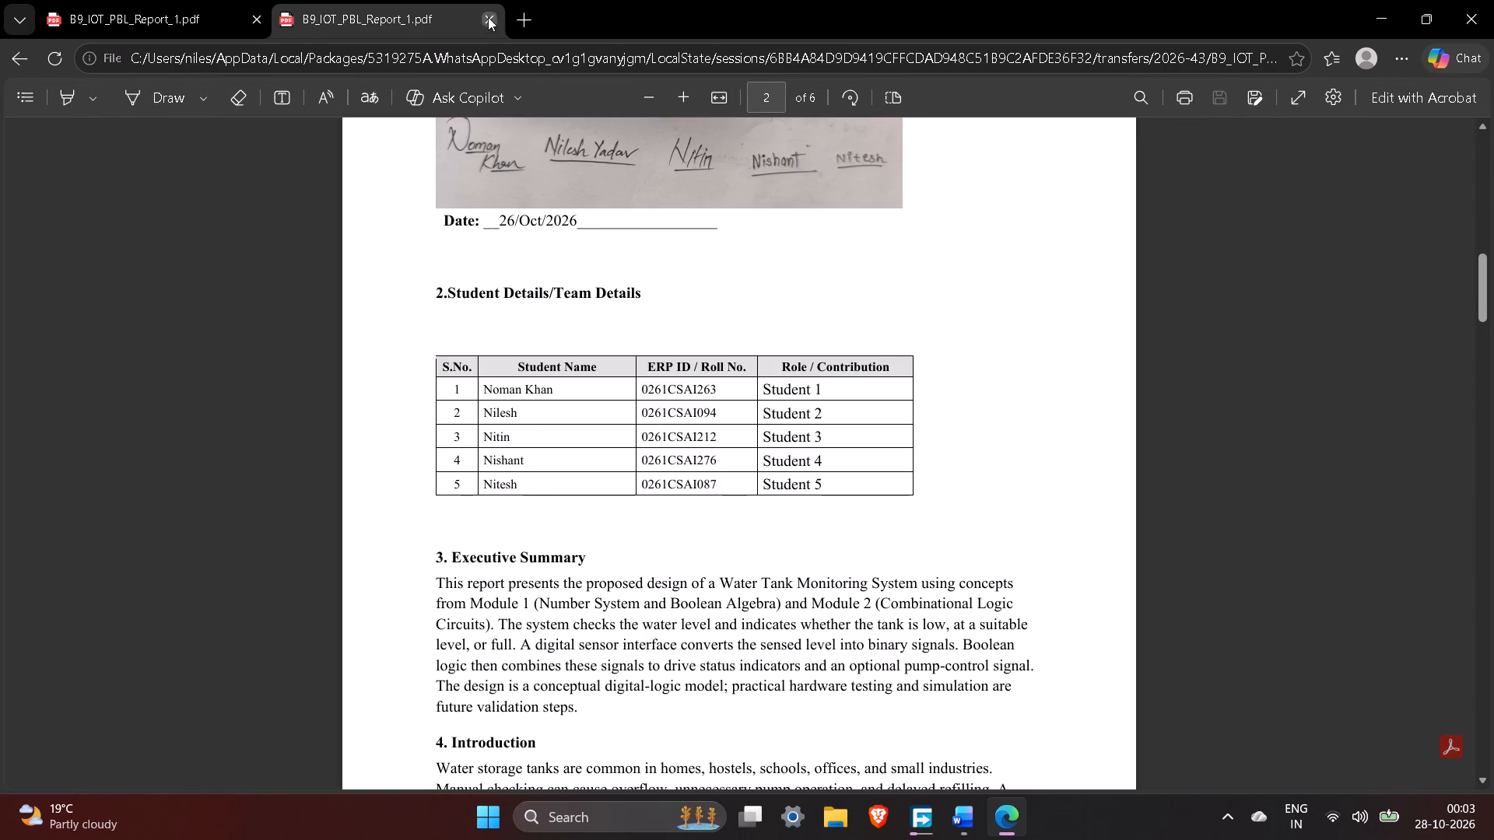
pyautogui.click(255, 25)
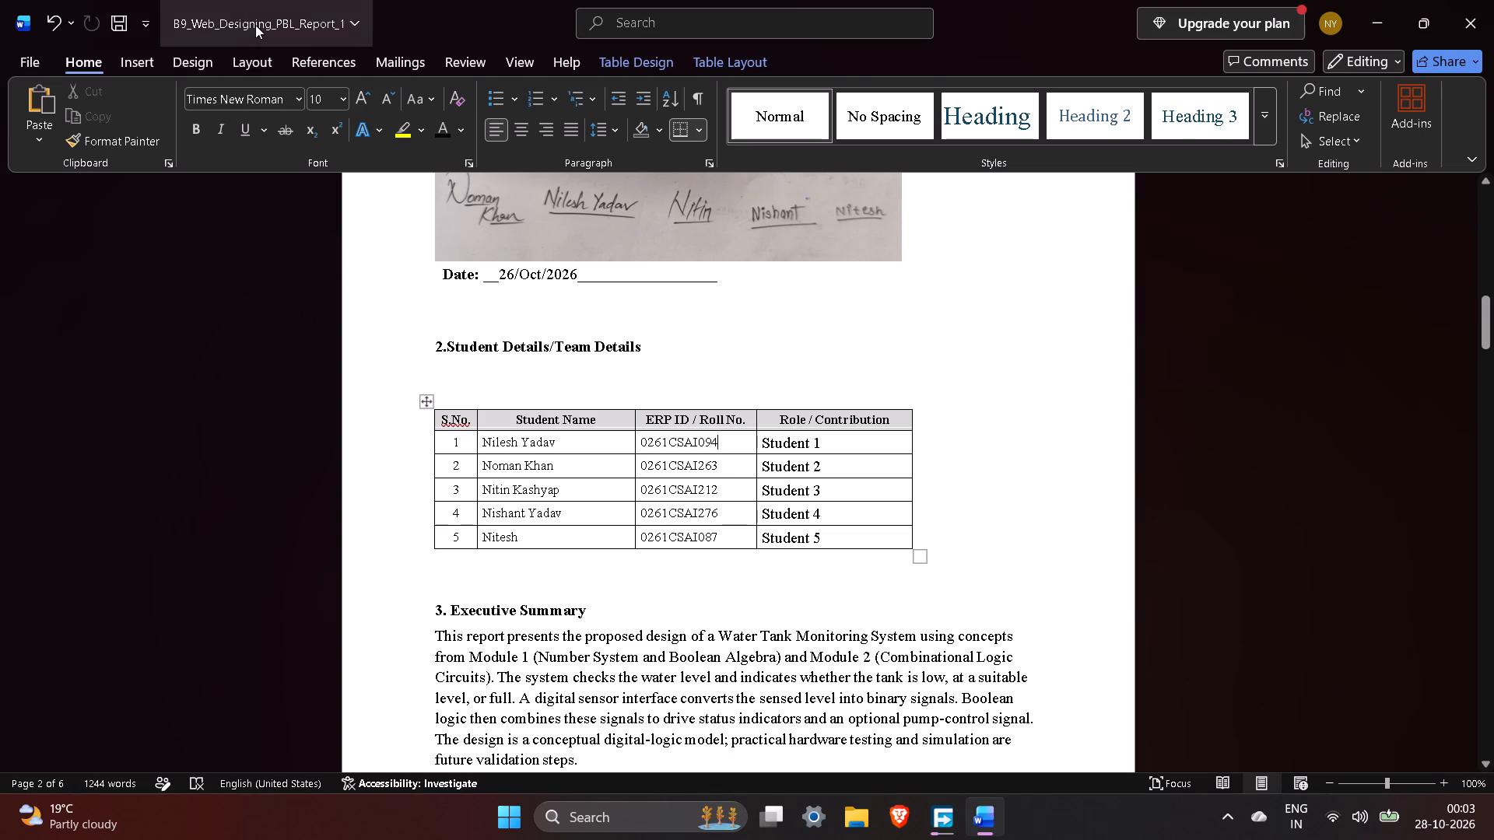
# Close the Word report B9_Web_Designing_PBL_Report_1, saving its changes in the 2026-43 folder.
pyautogui.click(1476, 19)
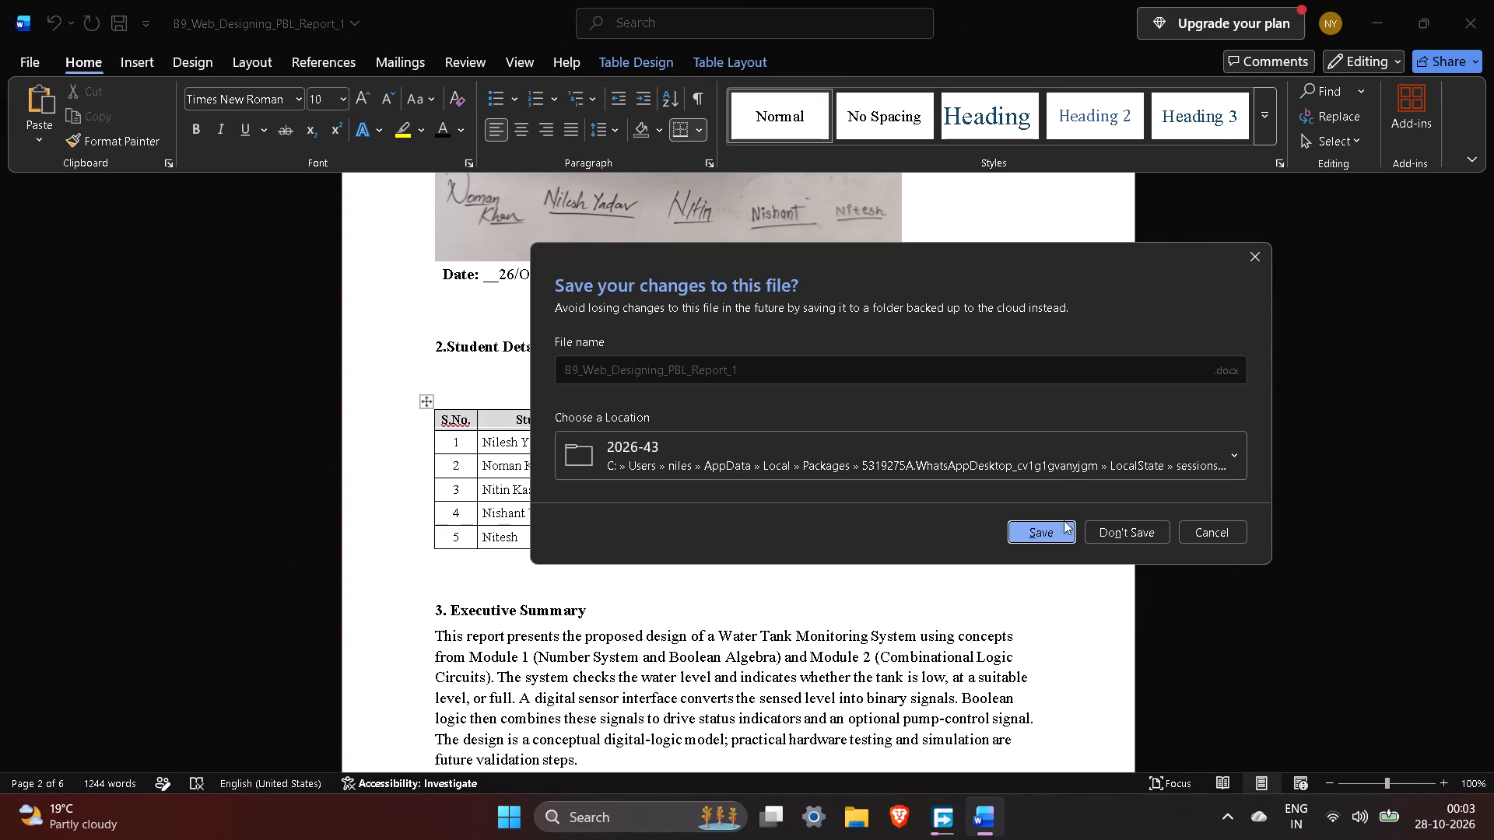
pyautogui.click(1057, 536)
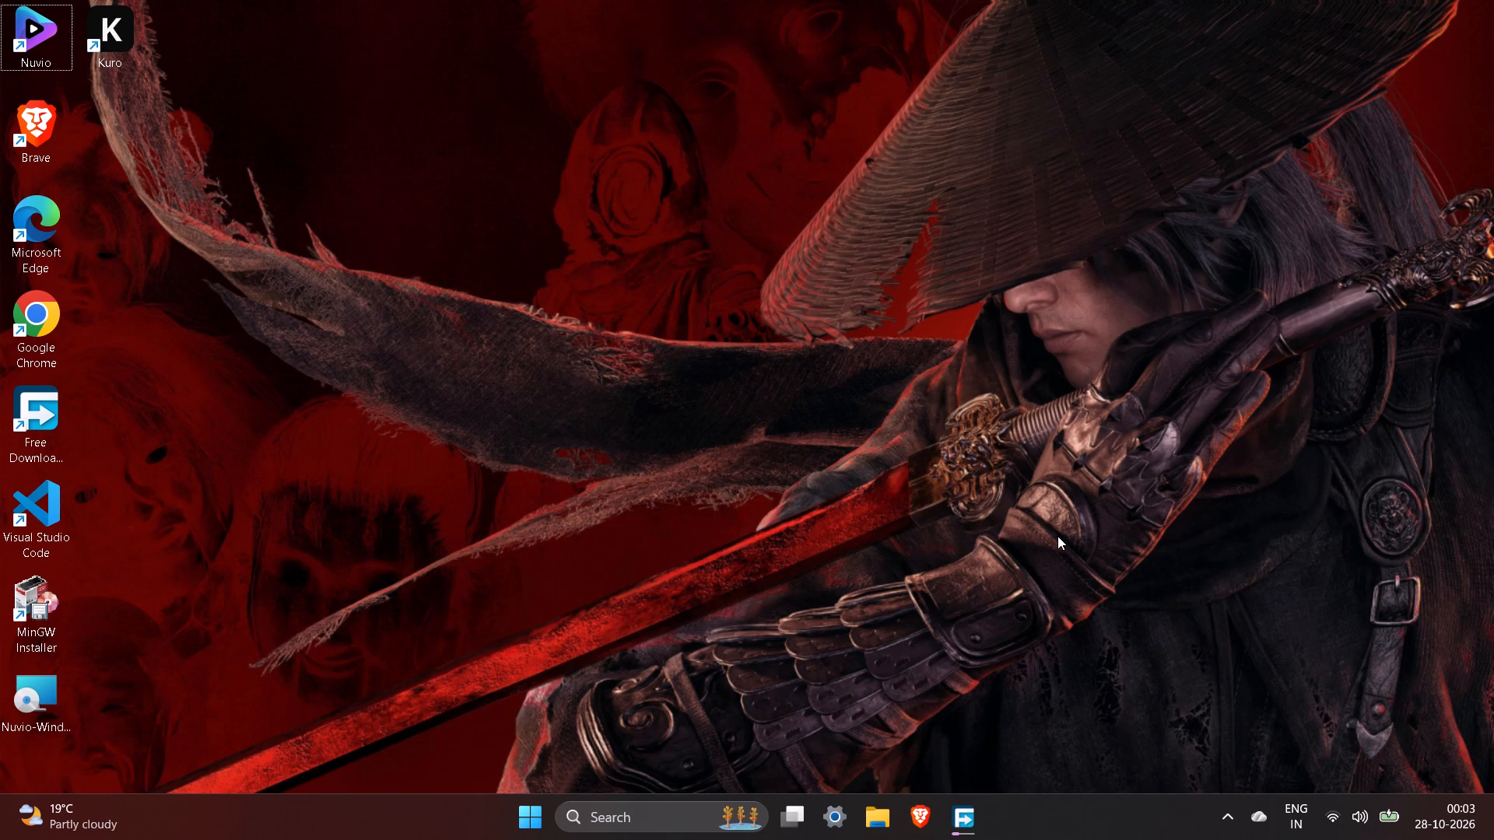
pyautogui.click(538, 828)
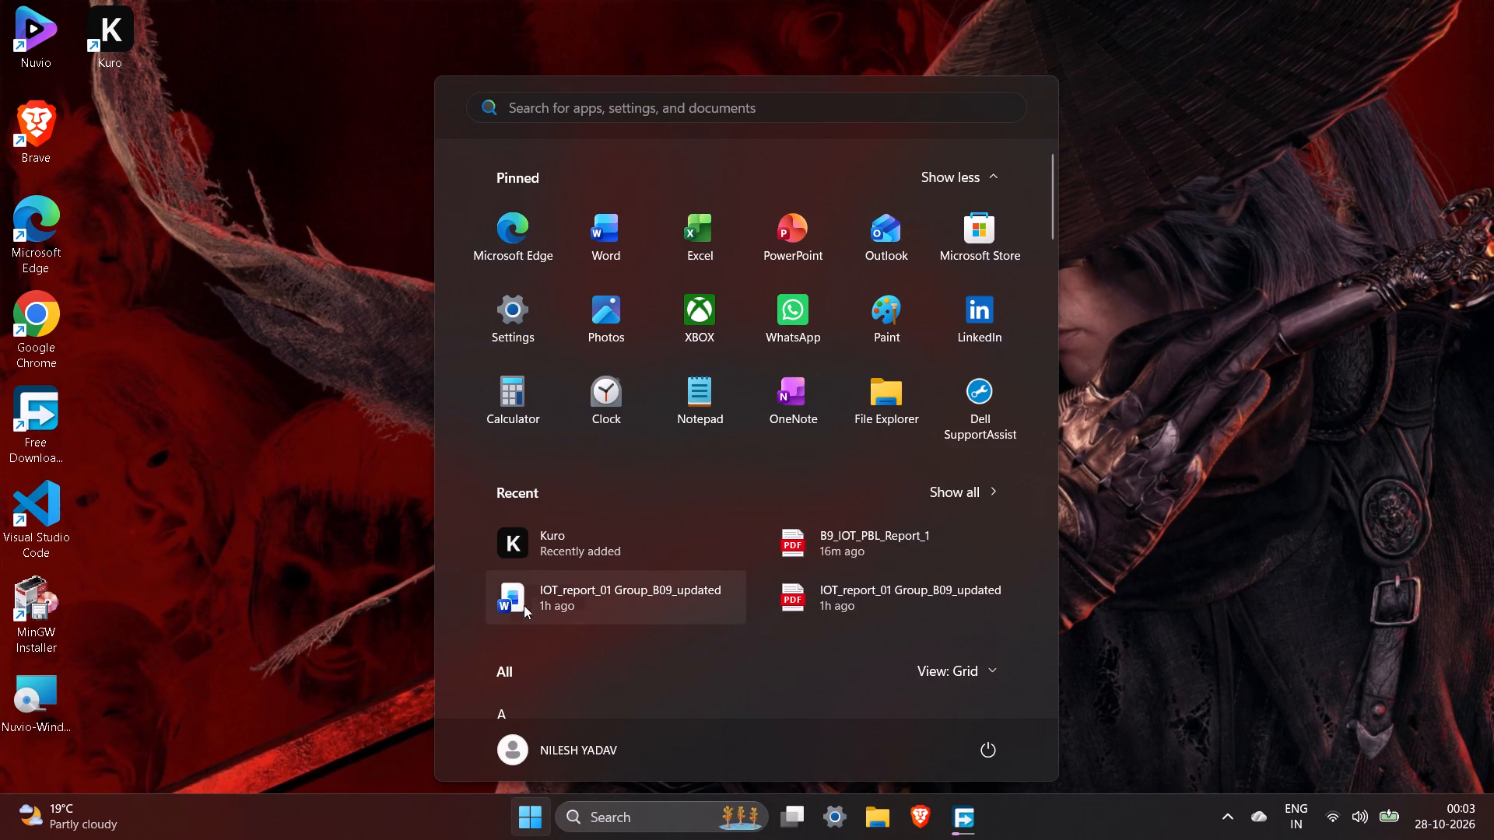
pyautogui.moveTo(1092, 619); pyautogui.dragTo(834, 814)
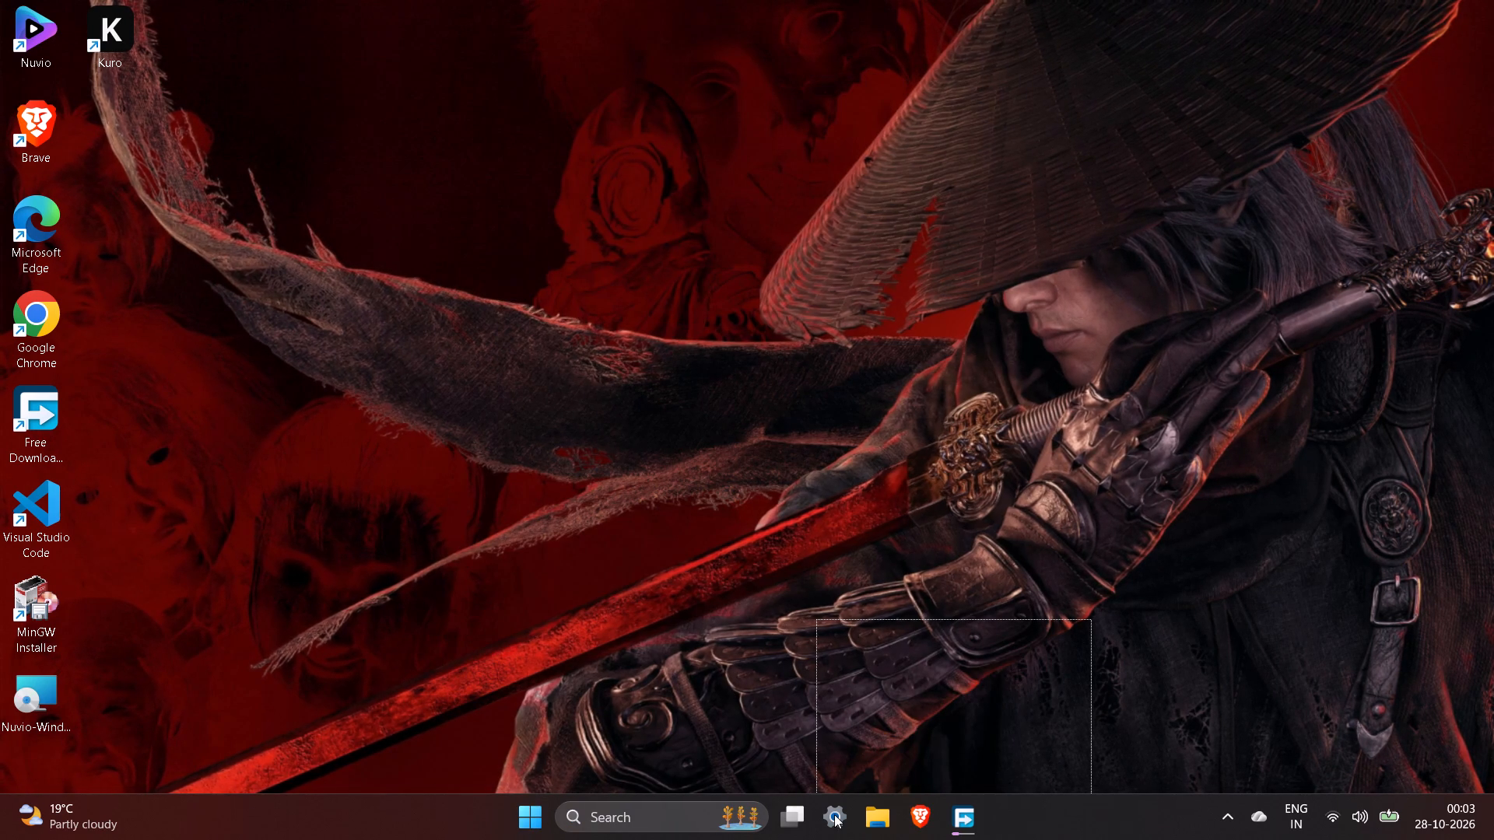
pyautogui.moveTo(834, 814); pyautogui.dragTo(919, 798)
# Open File Explorer and remove the B9_IOT_PBL_Report_1 PDF from the list of recent files.
pyautogui.click(887, 811)
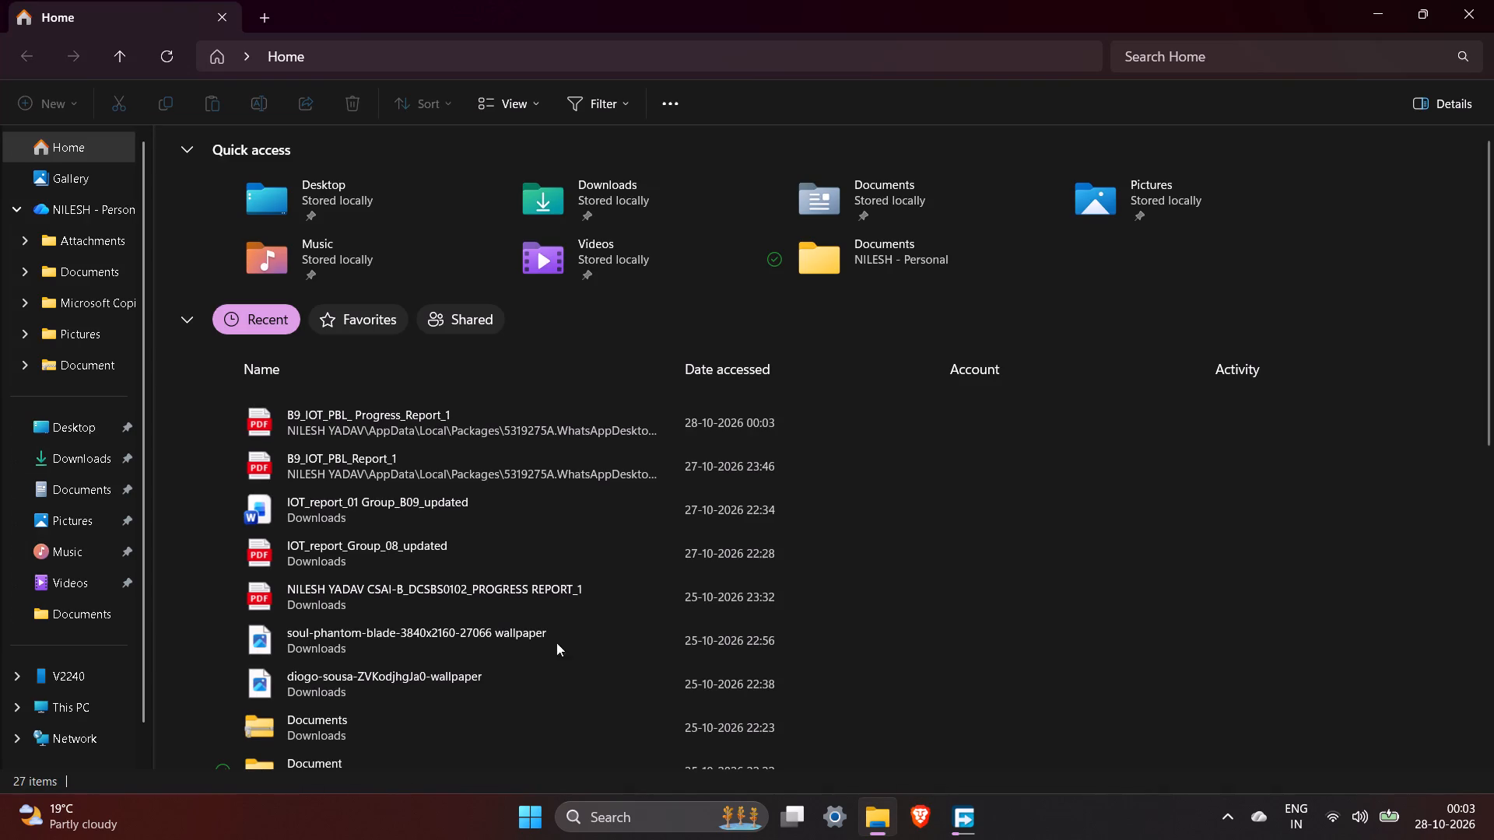
pyautogui.rightClick(514, 471)
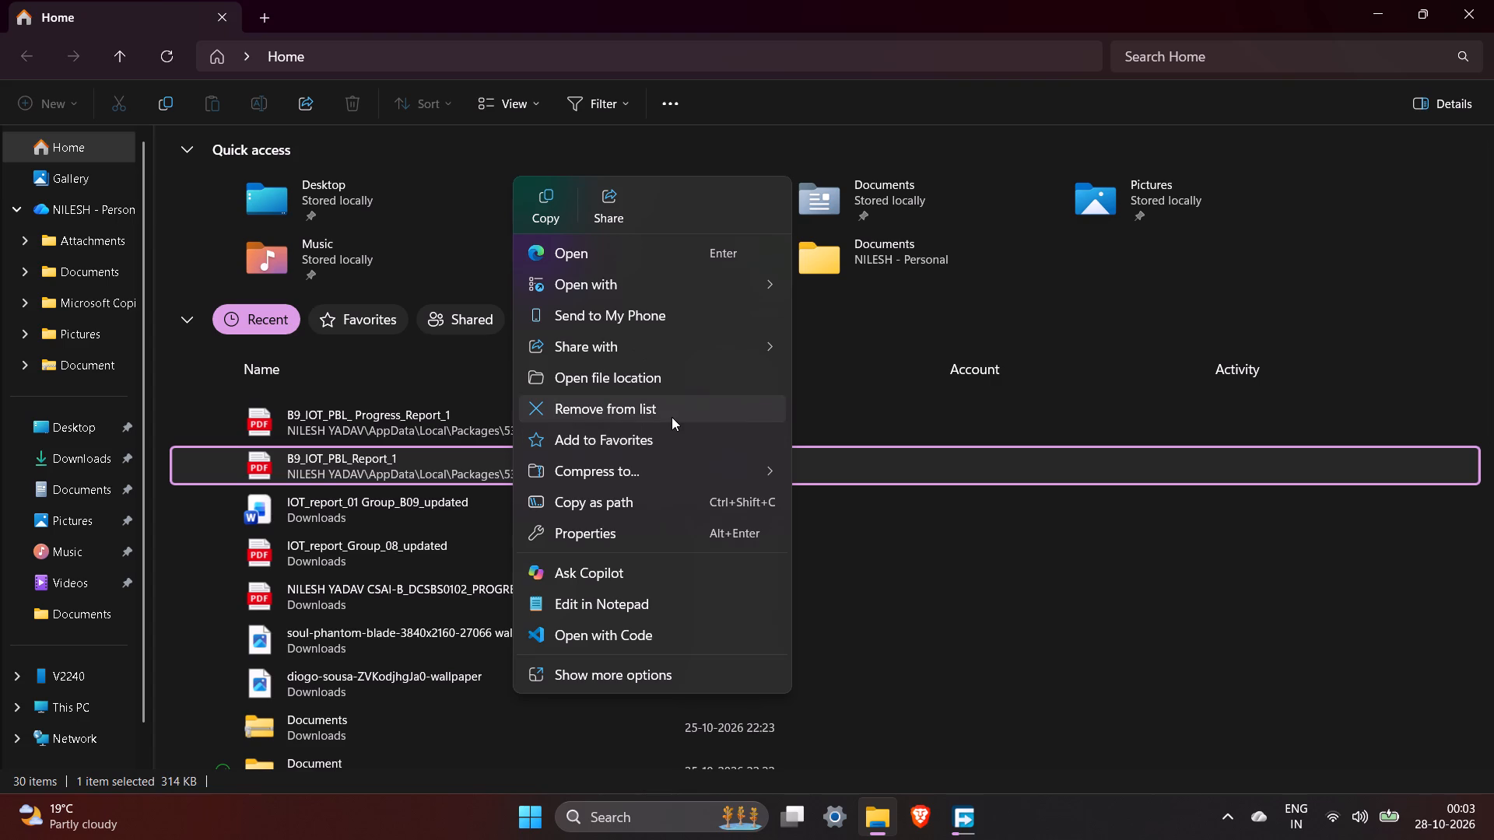
pyautogui.click(672, 417)
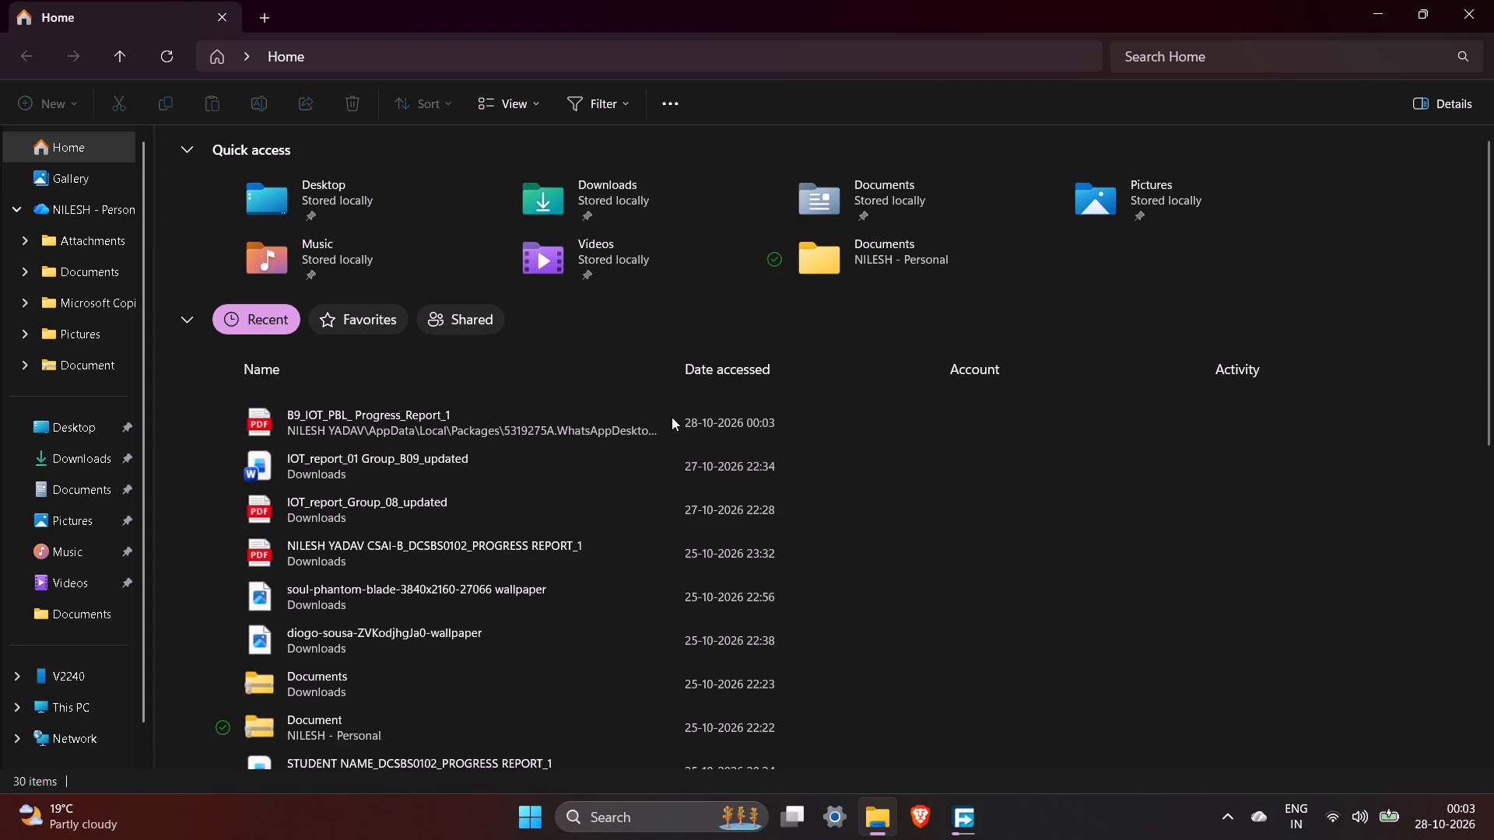
# Open the B9_IOT_PBL_ Progress_Report_1 PDF from the recent files, check its cover details, team table and module content, and close it.
pyautogui.doubleClick(504, 432)
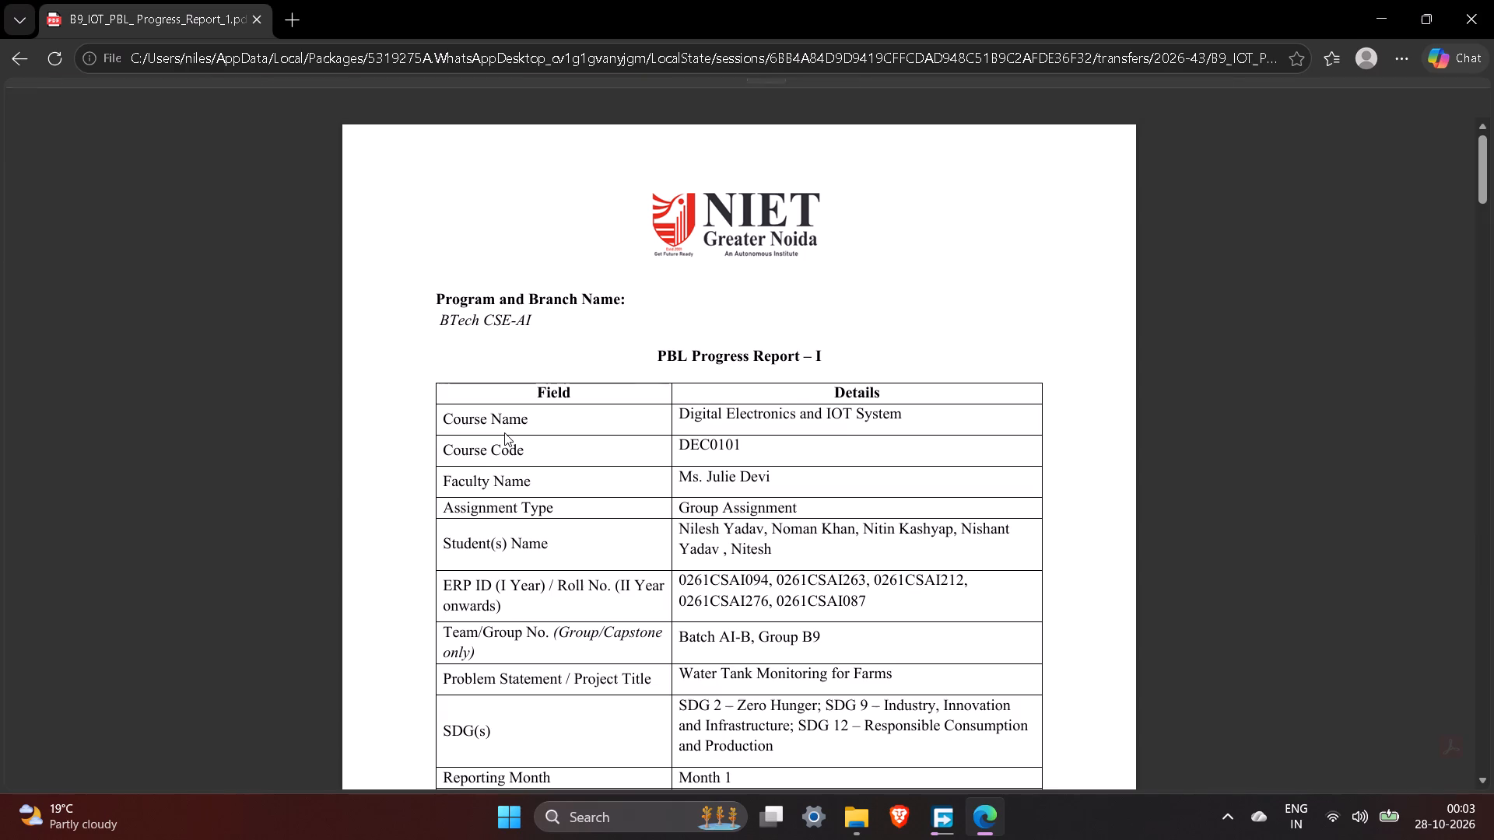
pyautogui.scroll(-2, 504, 432)
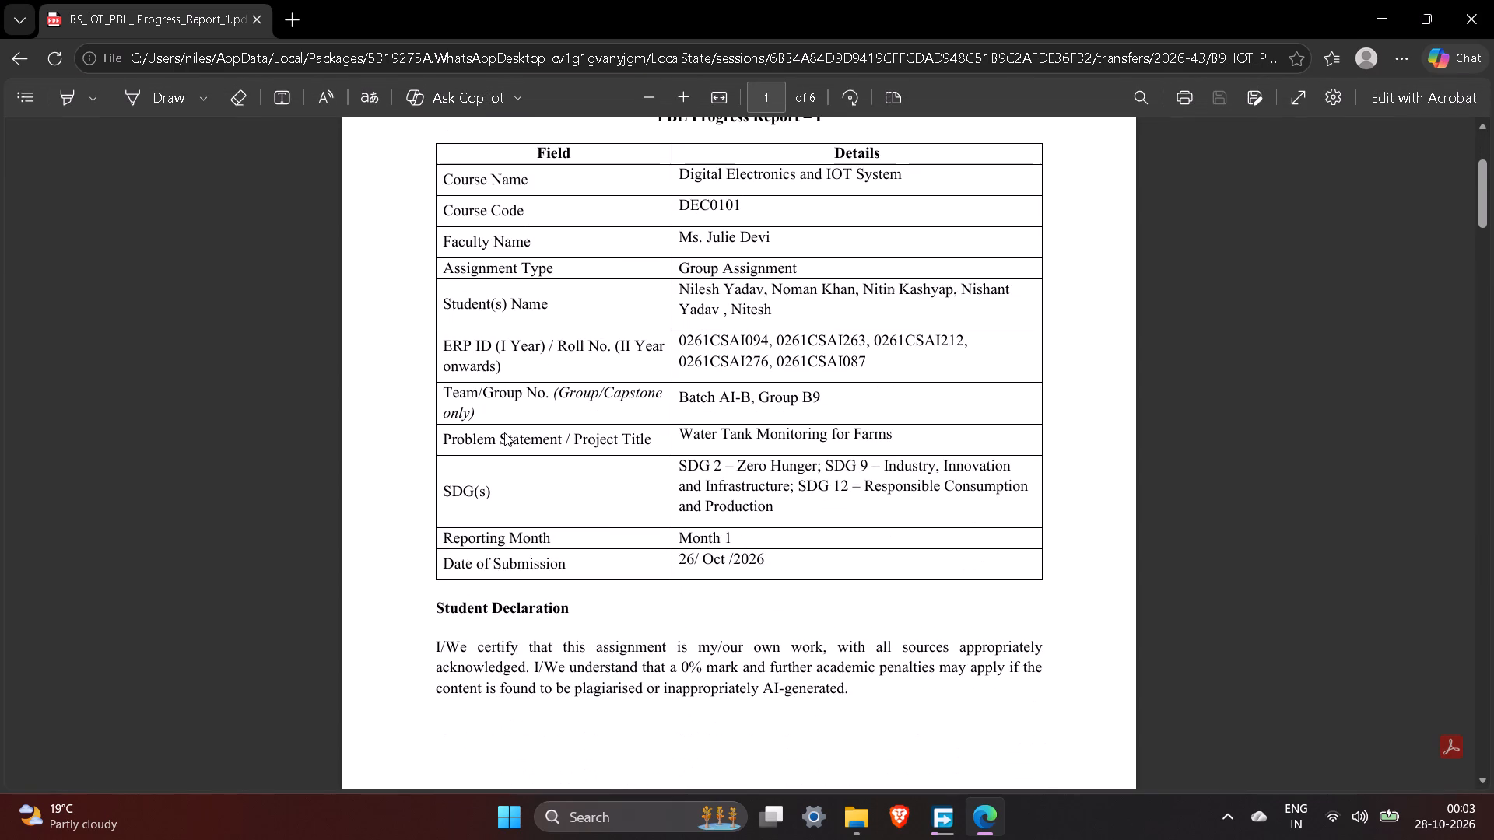
pyautogui.scroll(-2, 504, 432)
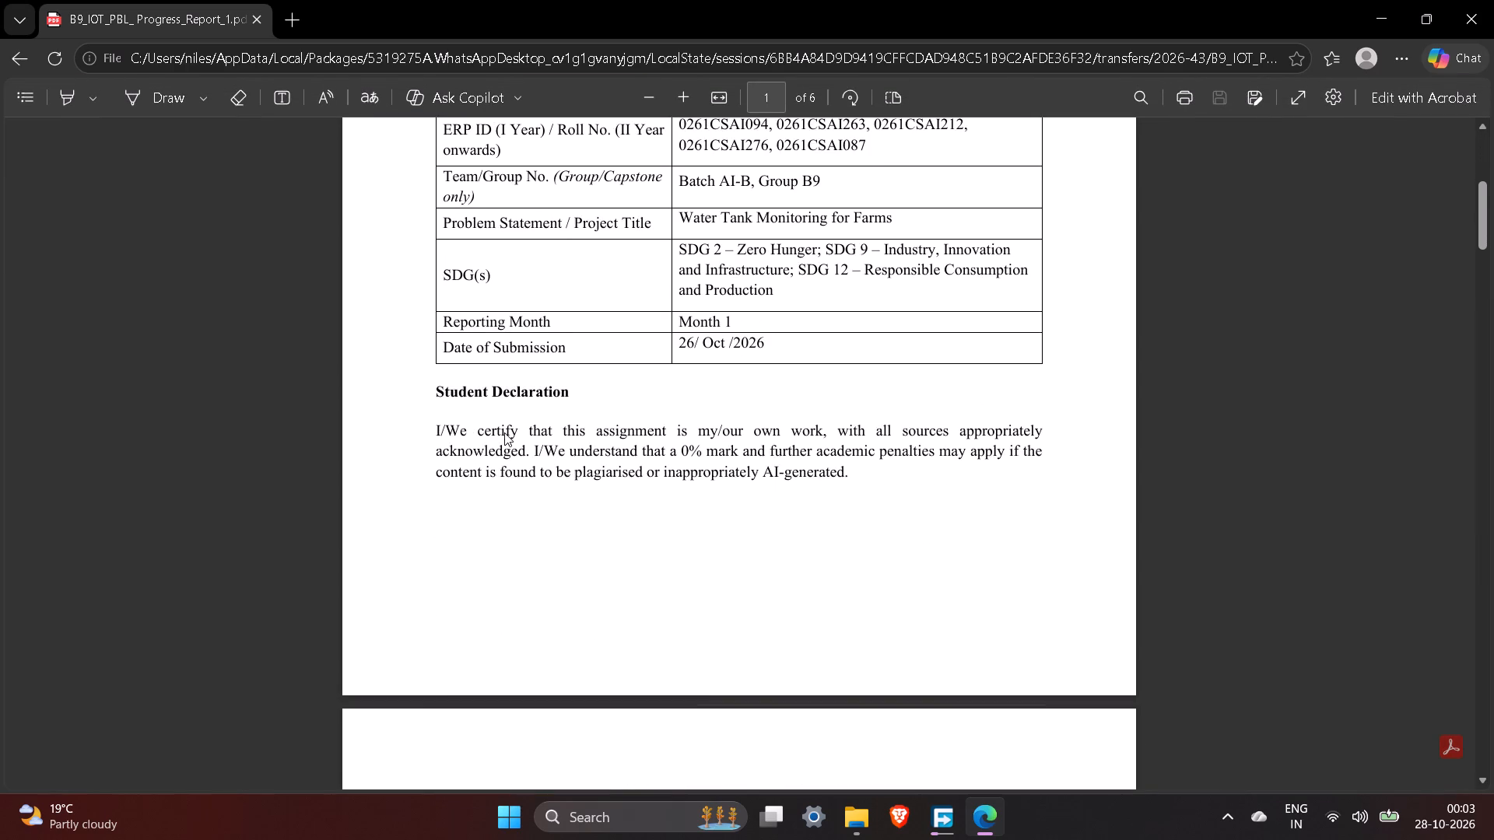
pyautogui.scroll(-4, 504, 432)
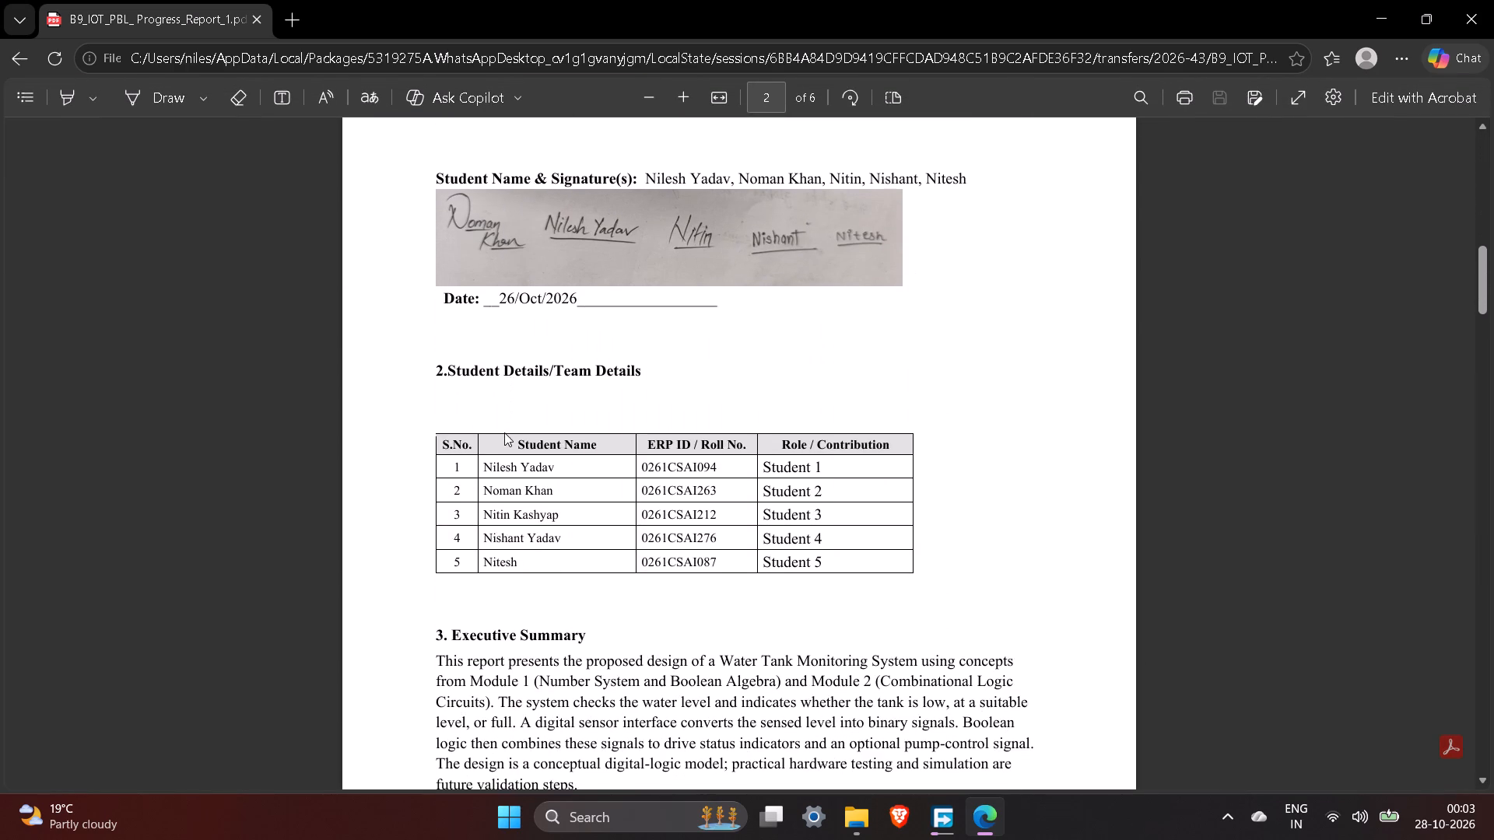
pyautogui.scroll(-4, 504, 432)
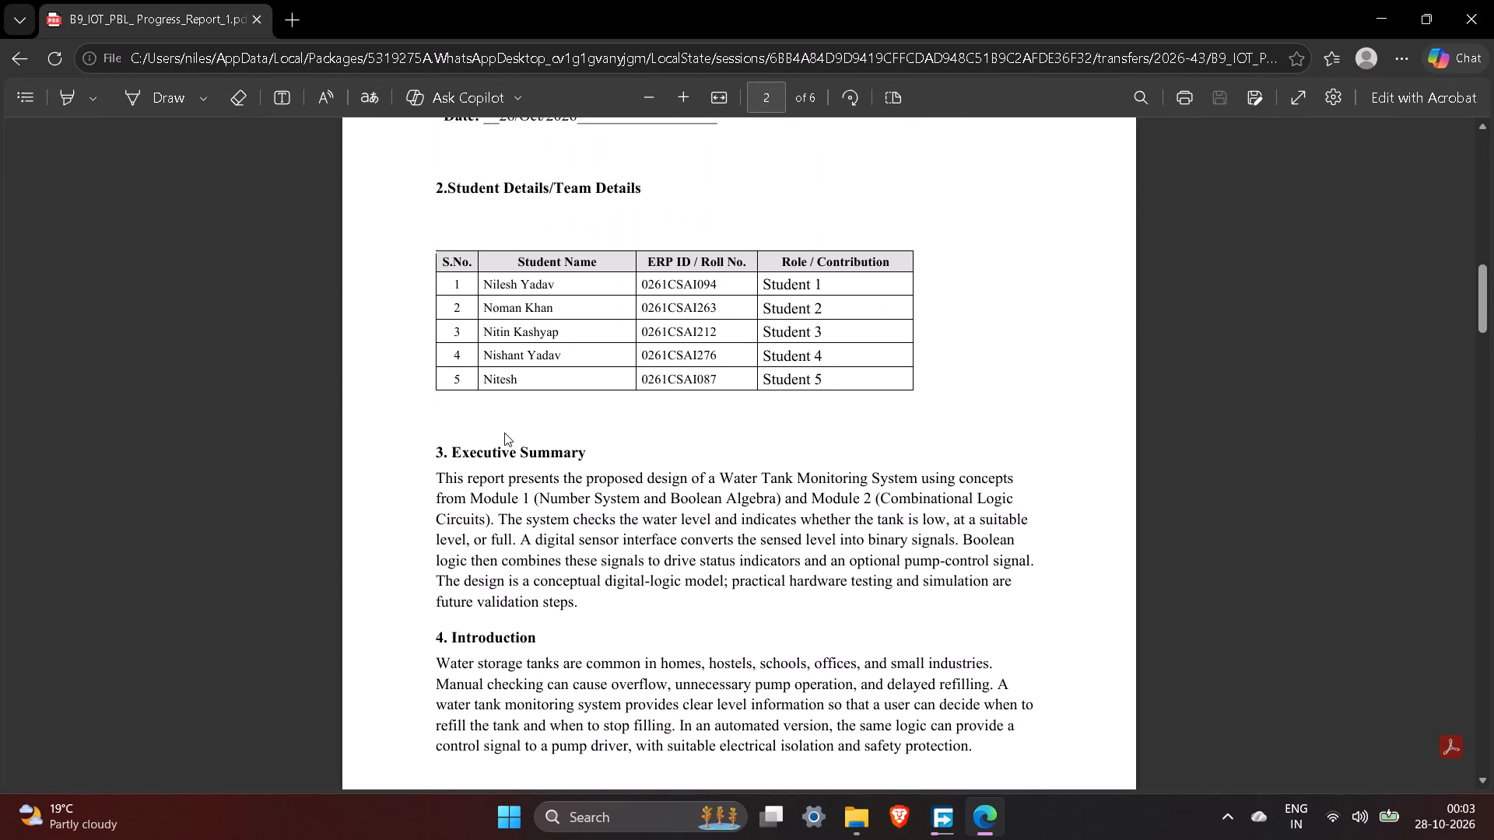
pyautogui.scroll(-3, 504, 432)
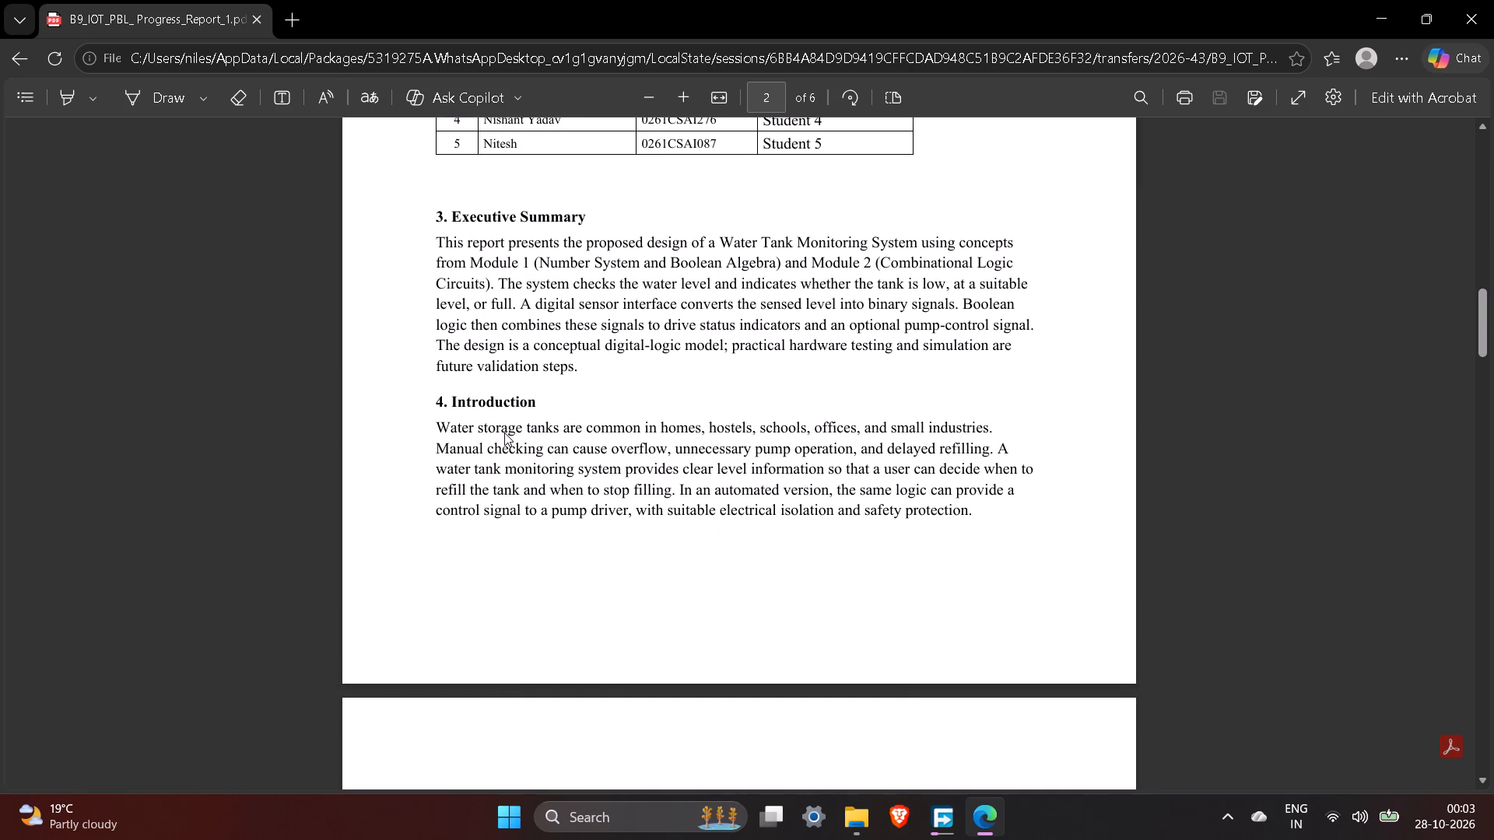
pyautogui.scroll(-5, 504, 432)
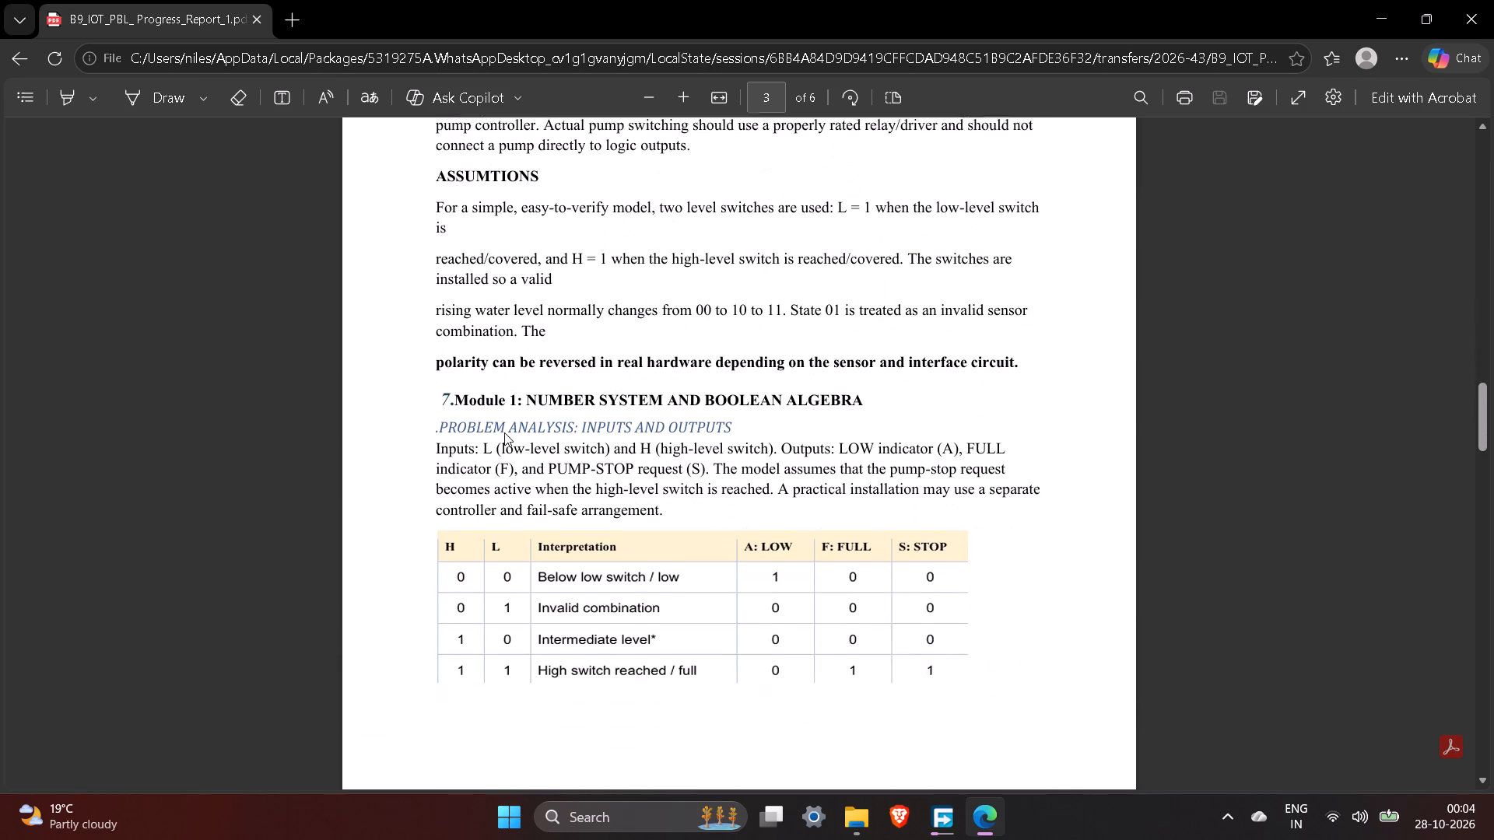
pyautogui.scroll(8, 504, 432)
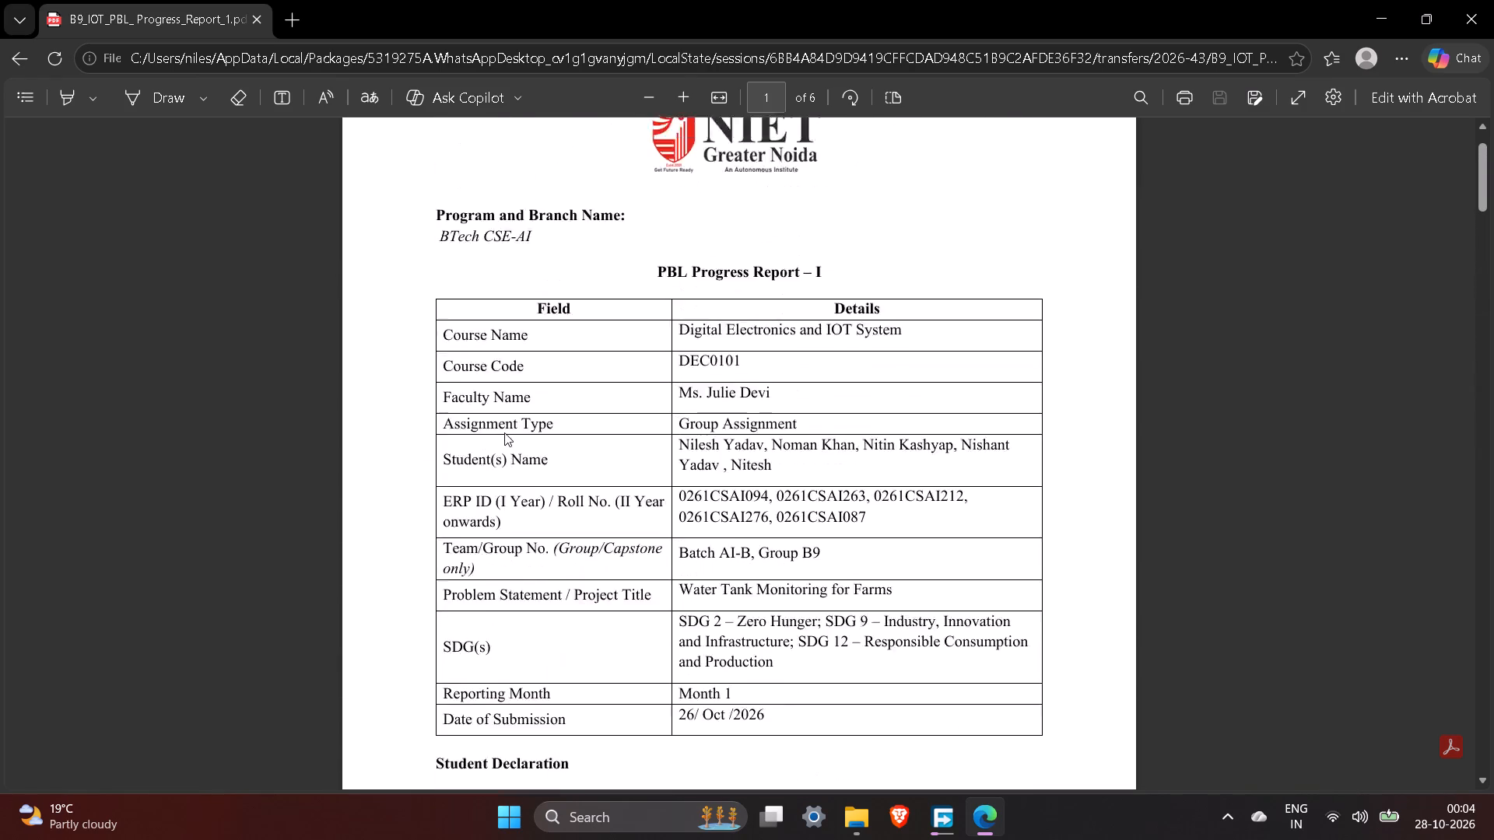
pyautogui.scroll(8, 504, 432)
pyautogui.click(1456, 0)
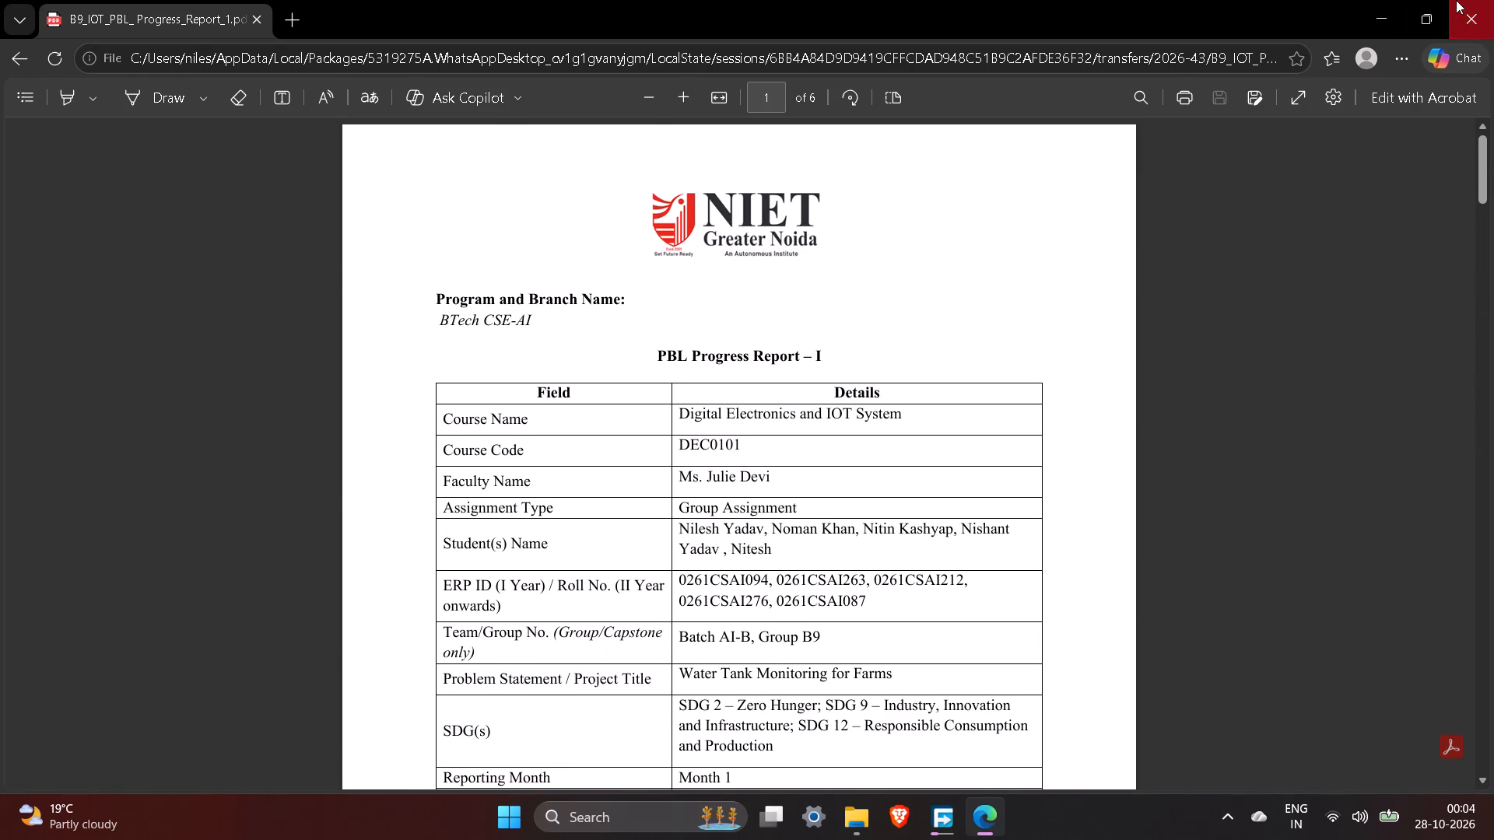
# Share the B9_IOT_PBL_ Progress_Report_1 PDF from the recent files list.
pyautogui.rightClick(552, 440)
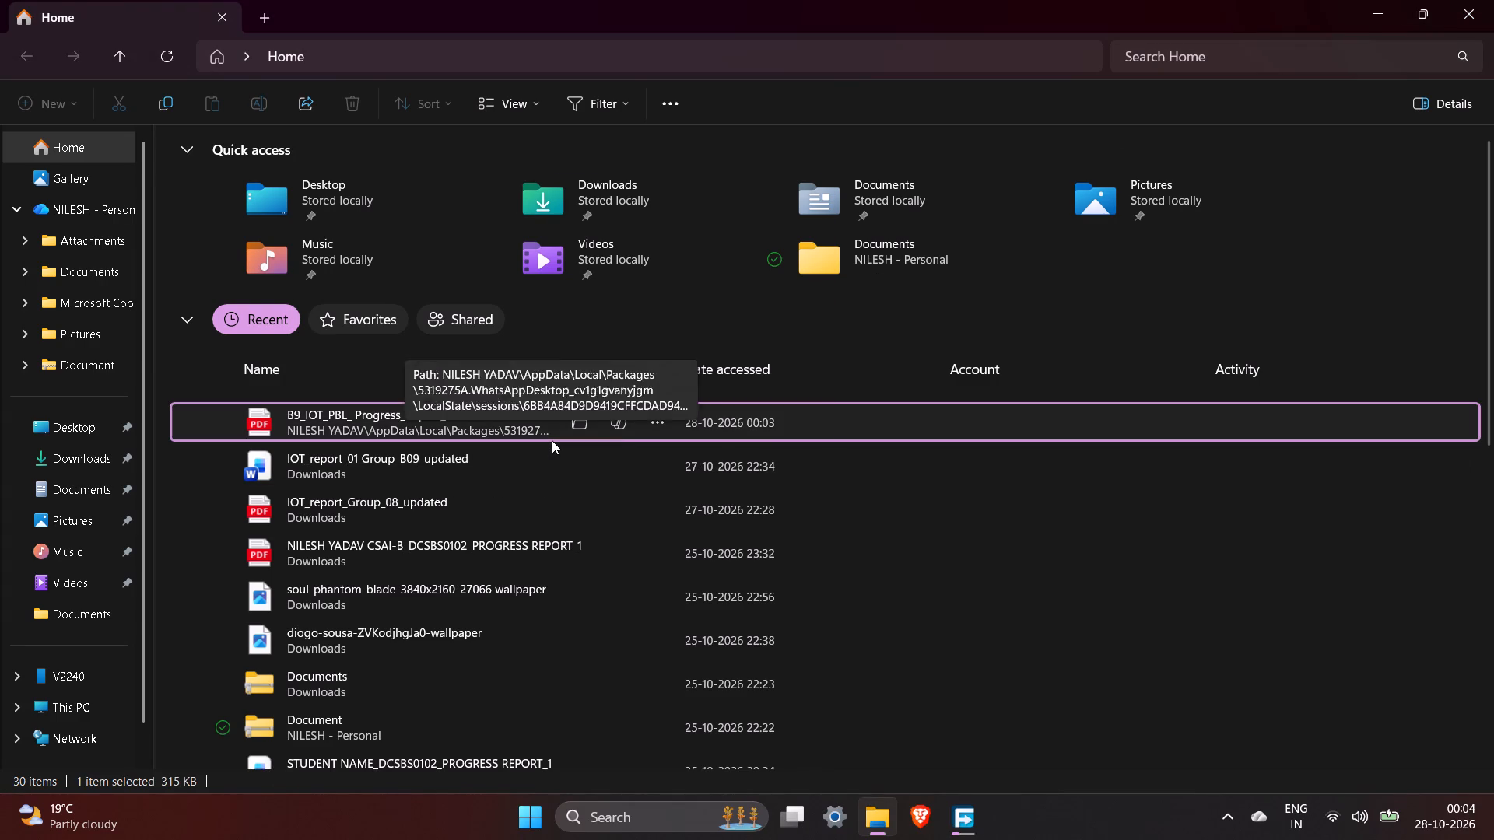
pyautogui.click(633, 219)
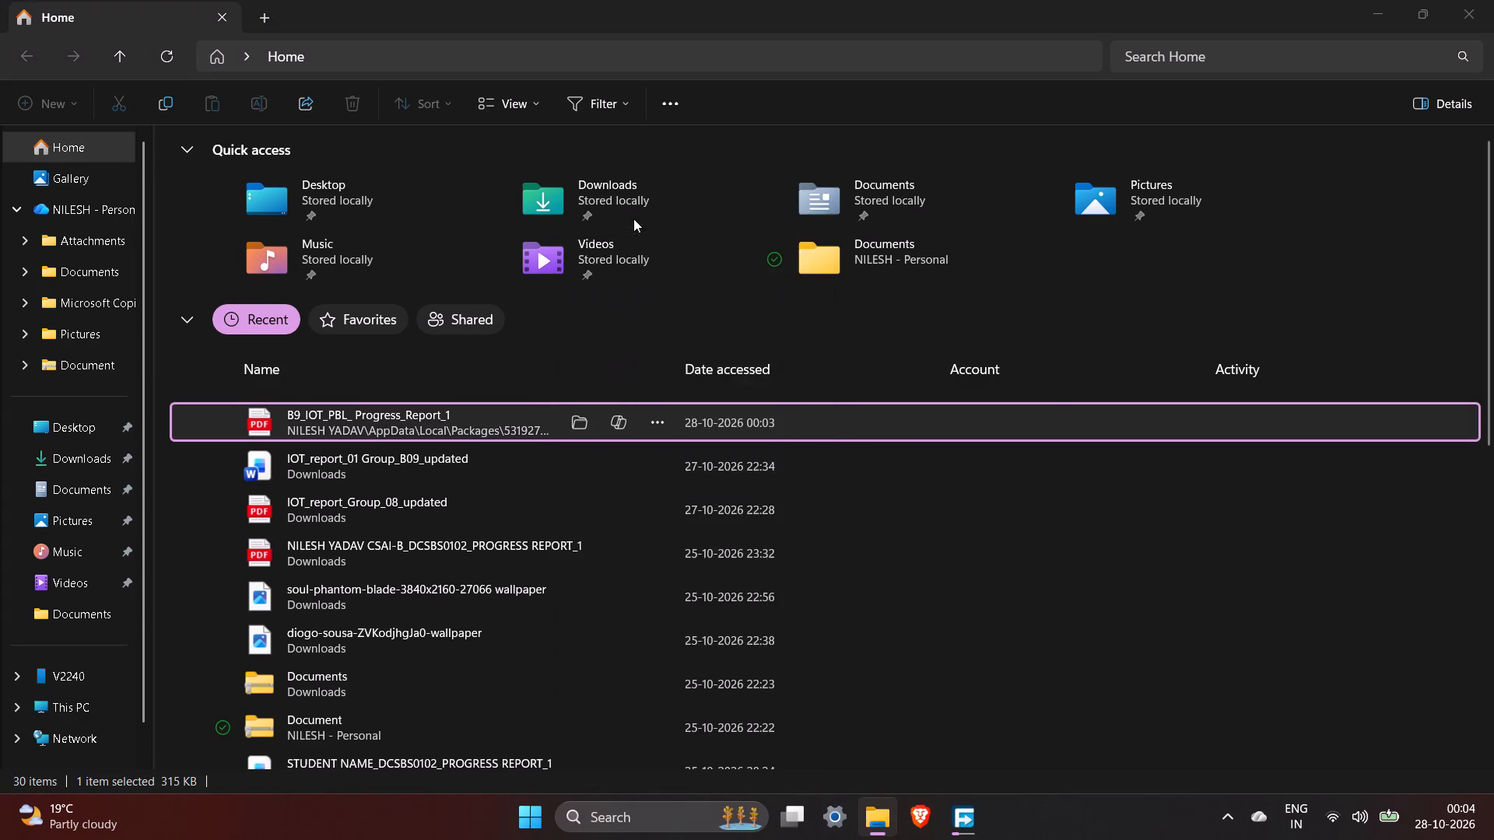